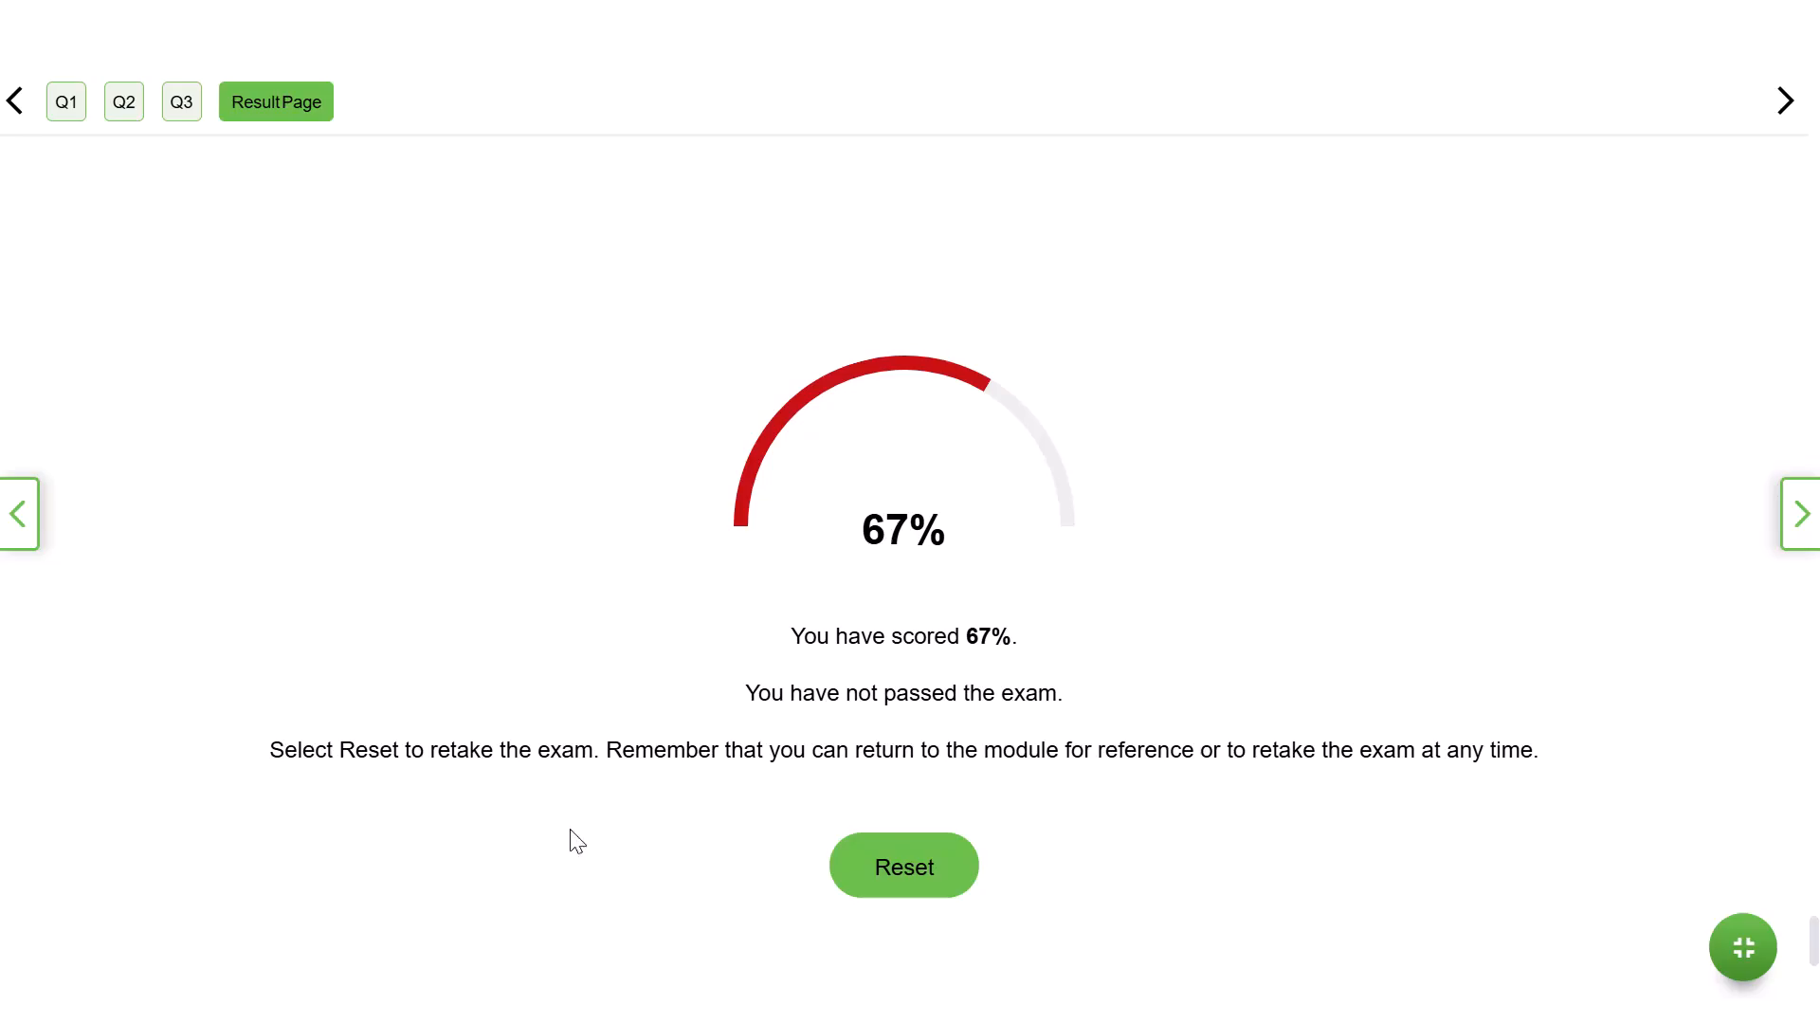
Restart the 3.2.9 VLANs in a Multi-Switch Environment exam and submit PC4 as the answer to Question 1.
{"action": "left_click", "coordinate": [933, 841]}
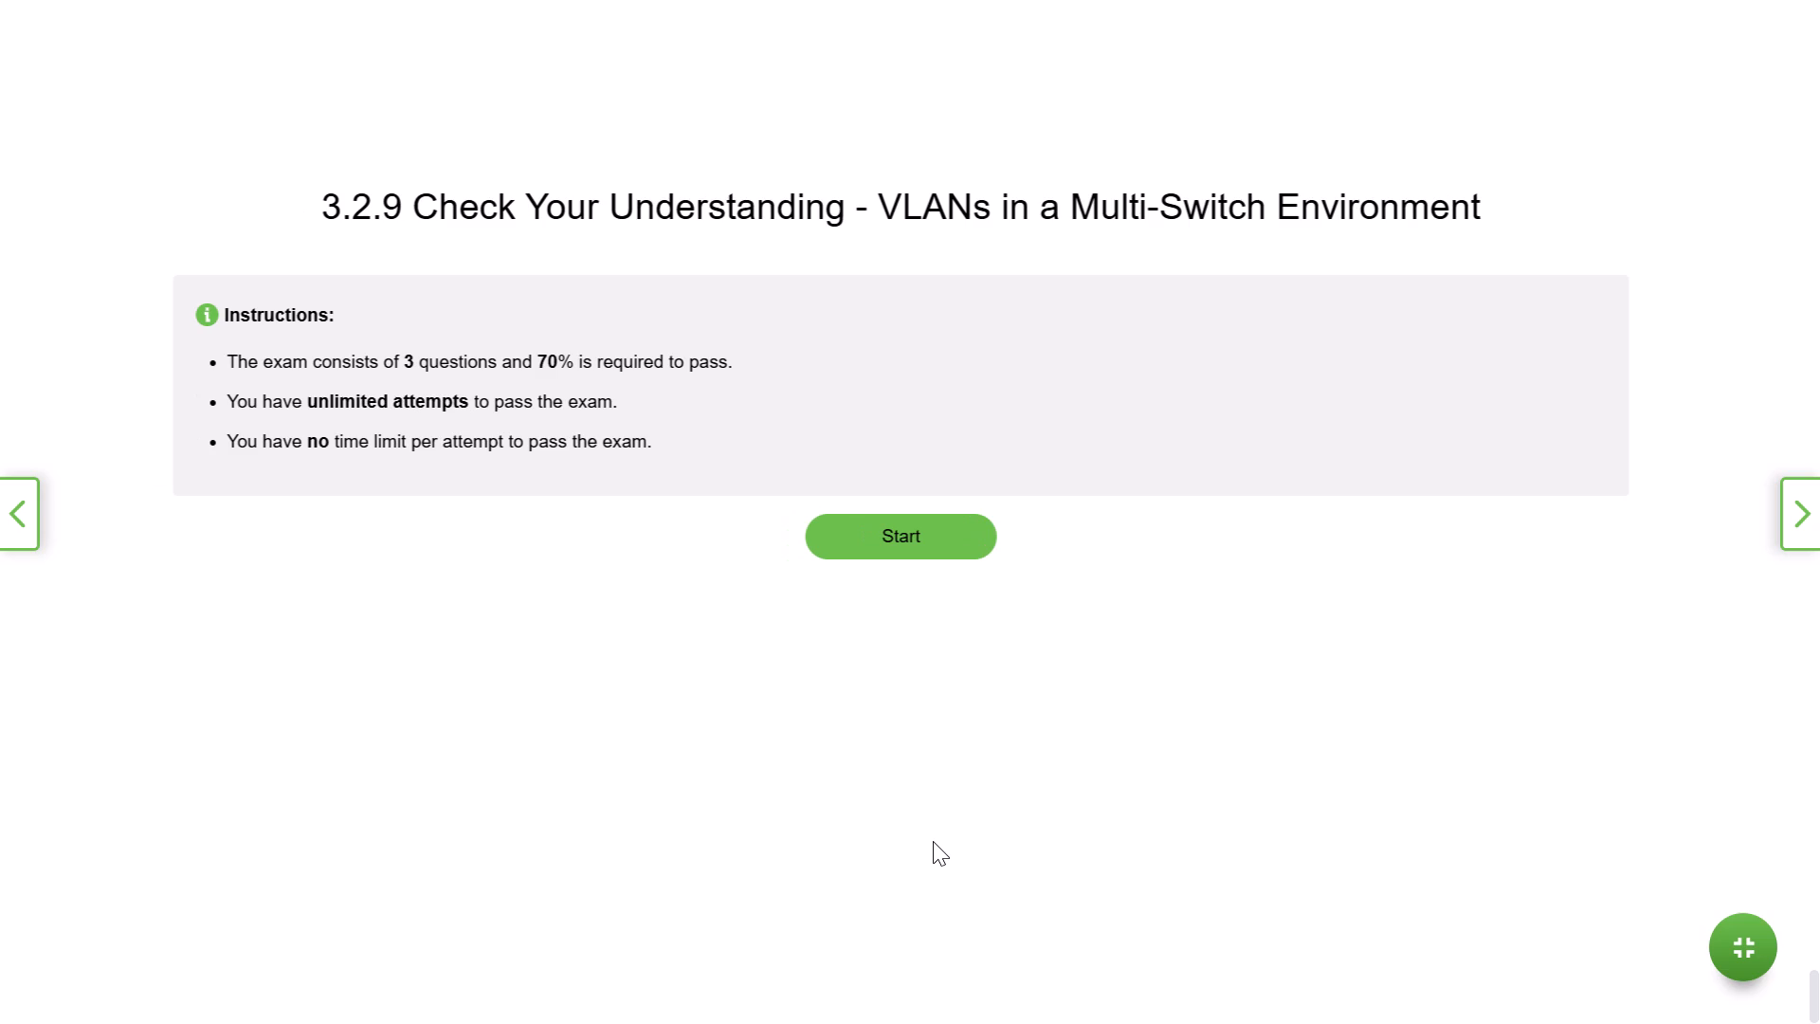
{"action": "left_click", "coordinate": [900, 550]}
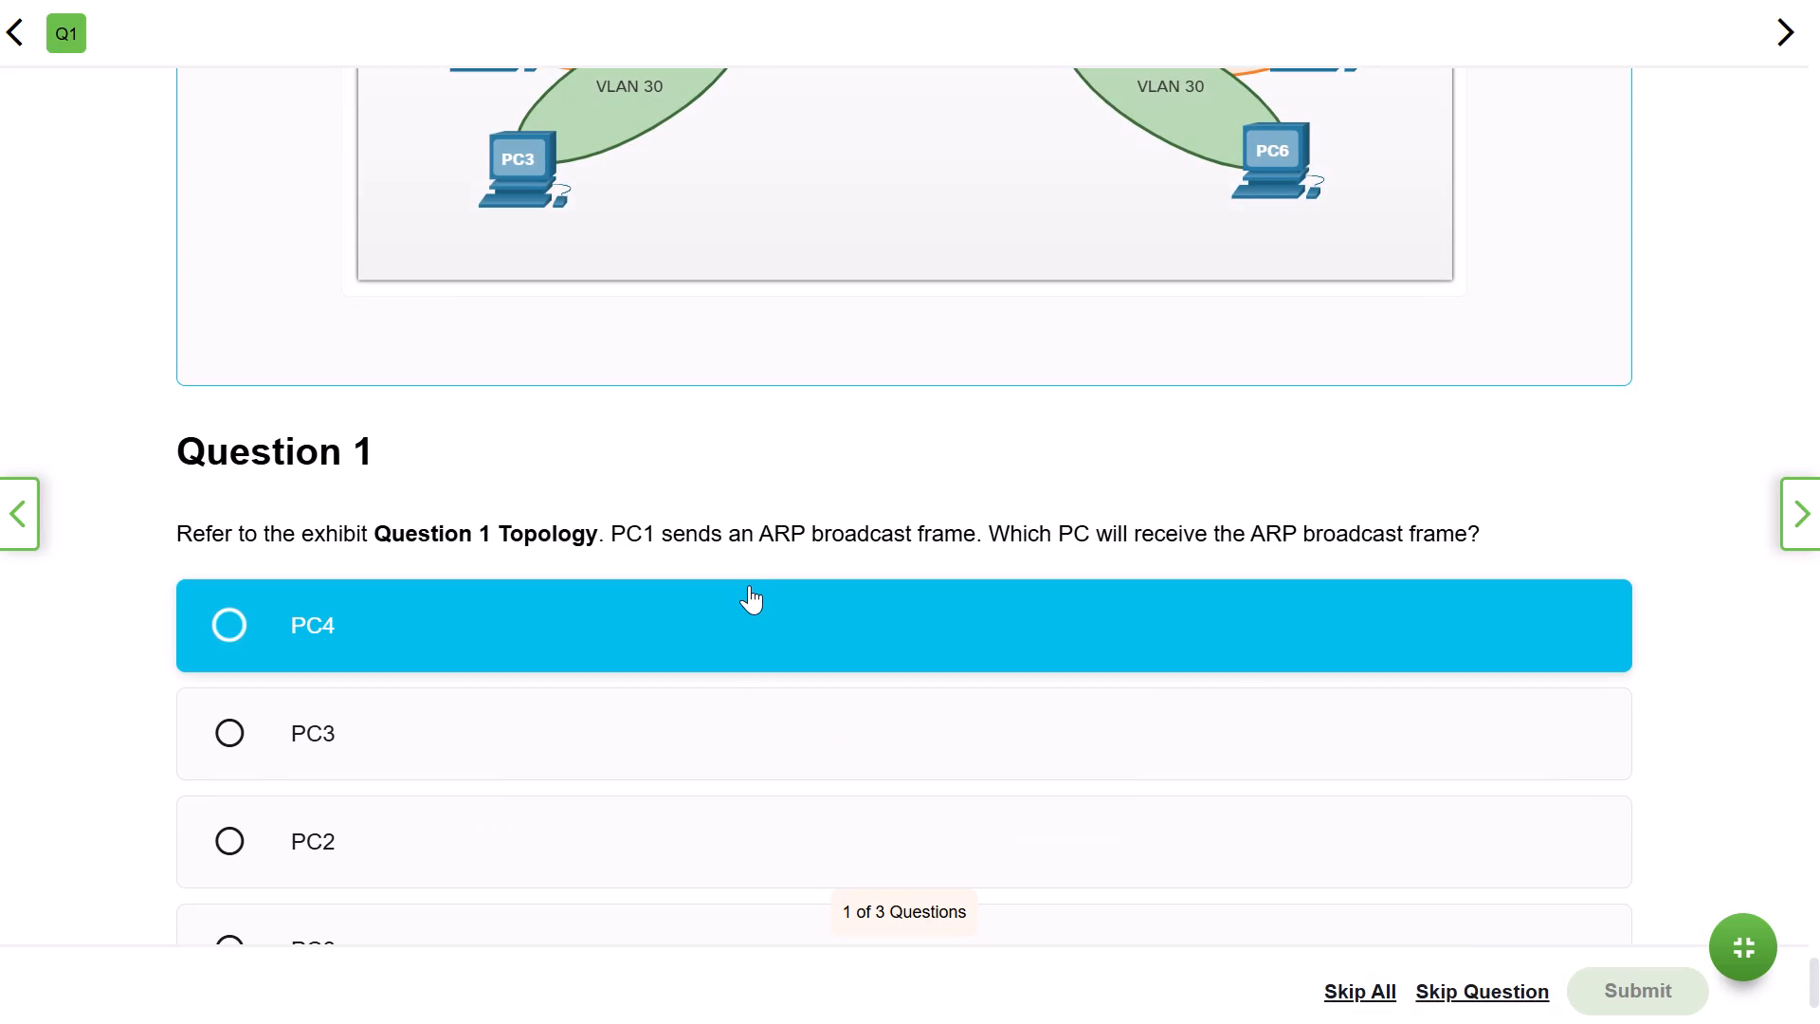
{"action": "left_click", "coordinate": [748, 585]}
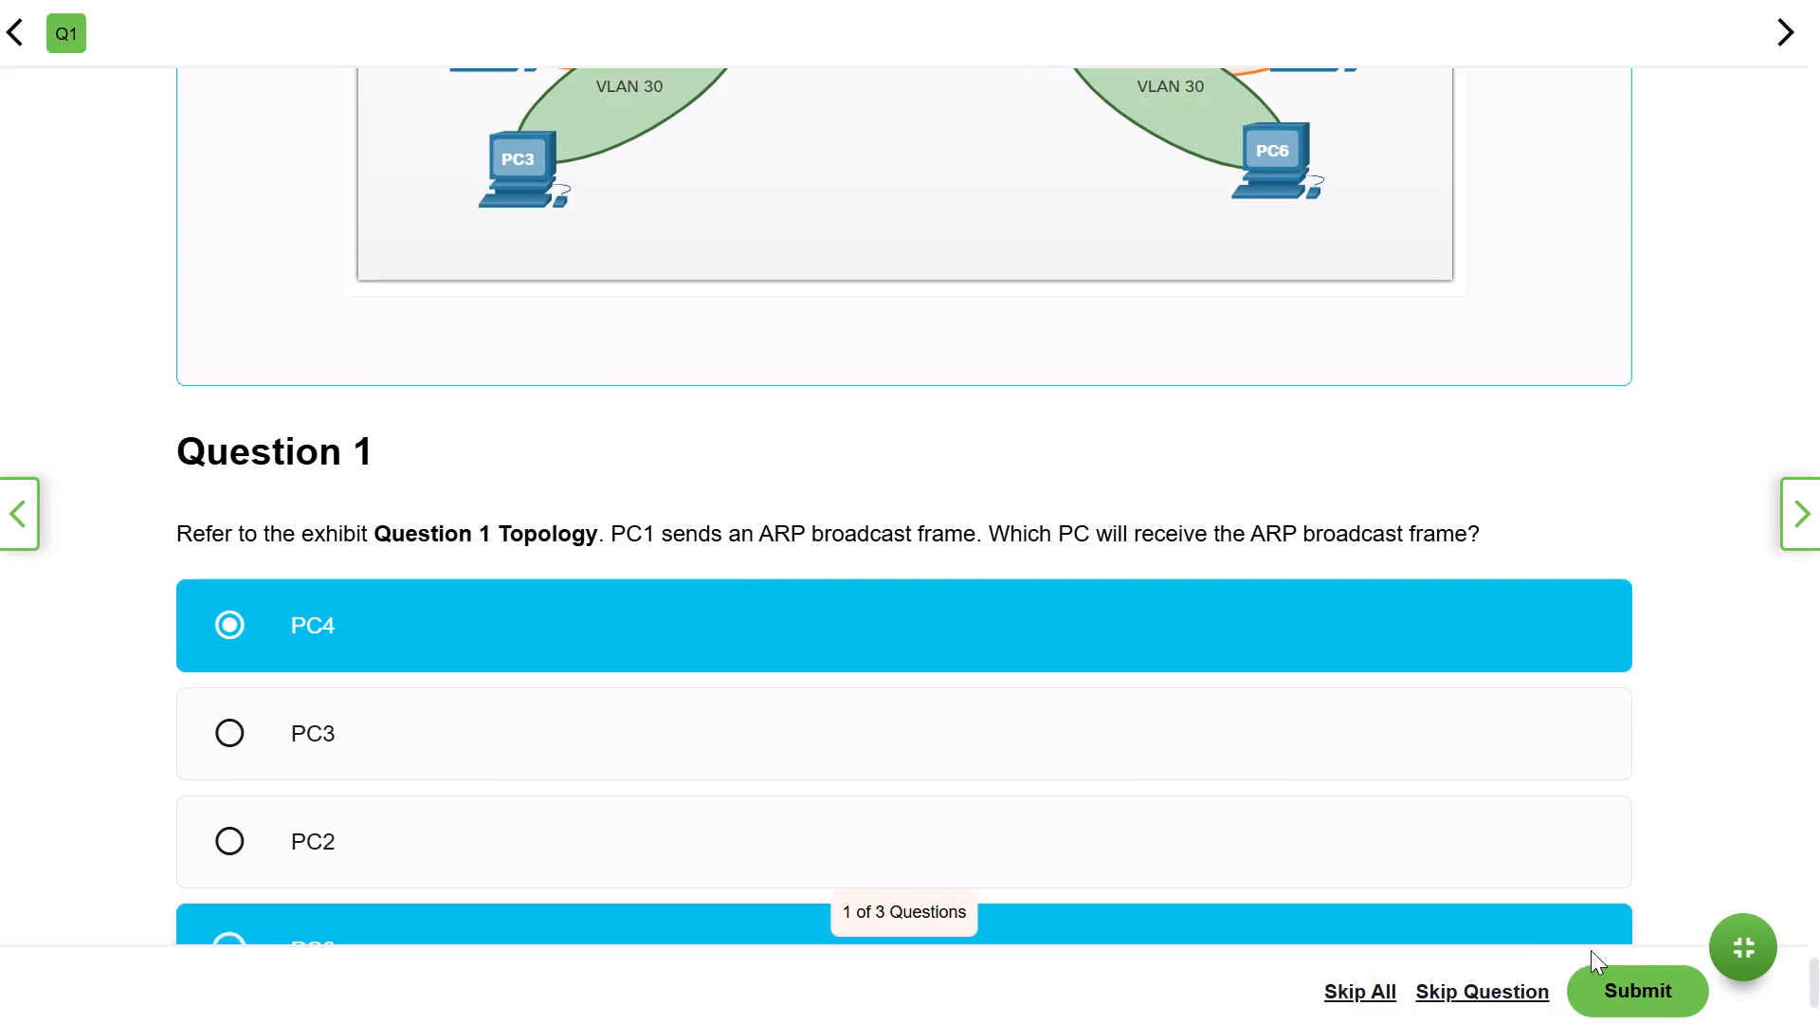
{"action": "left_click", "coordinate": [1615, 993]}
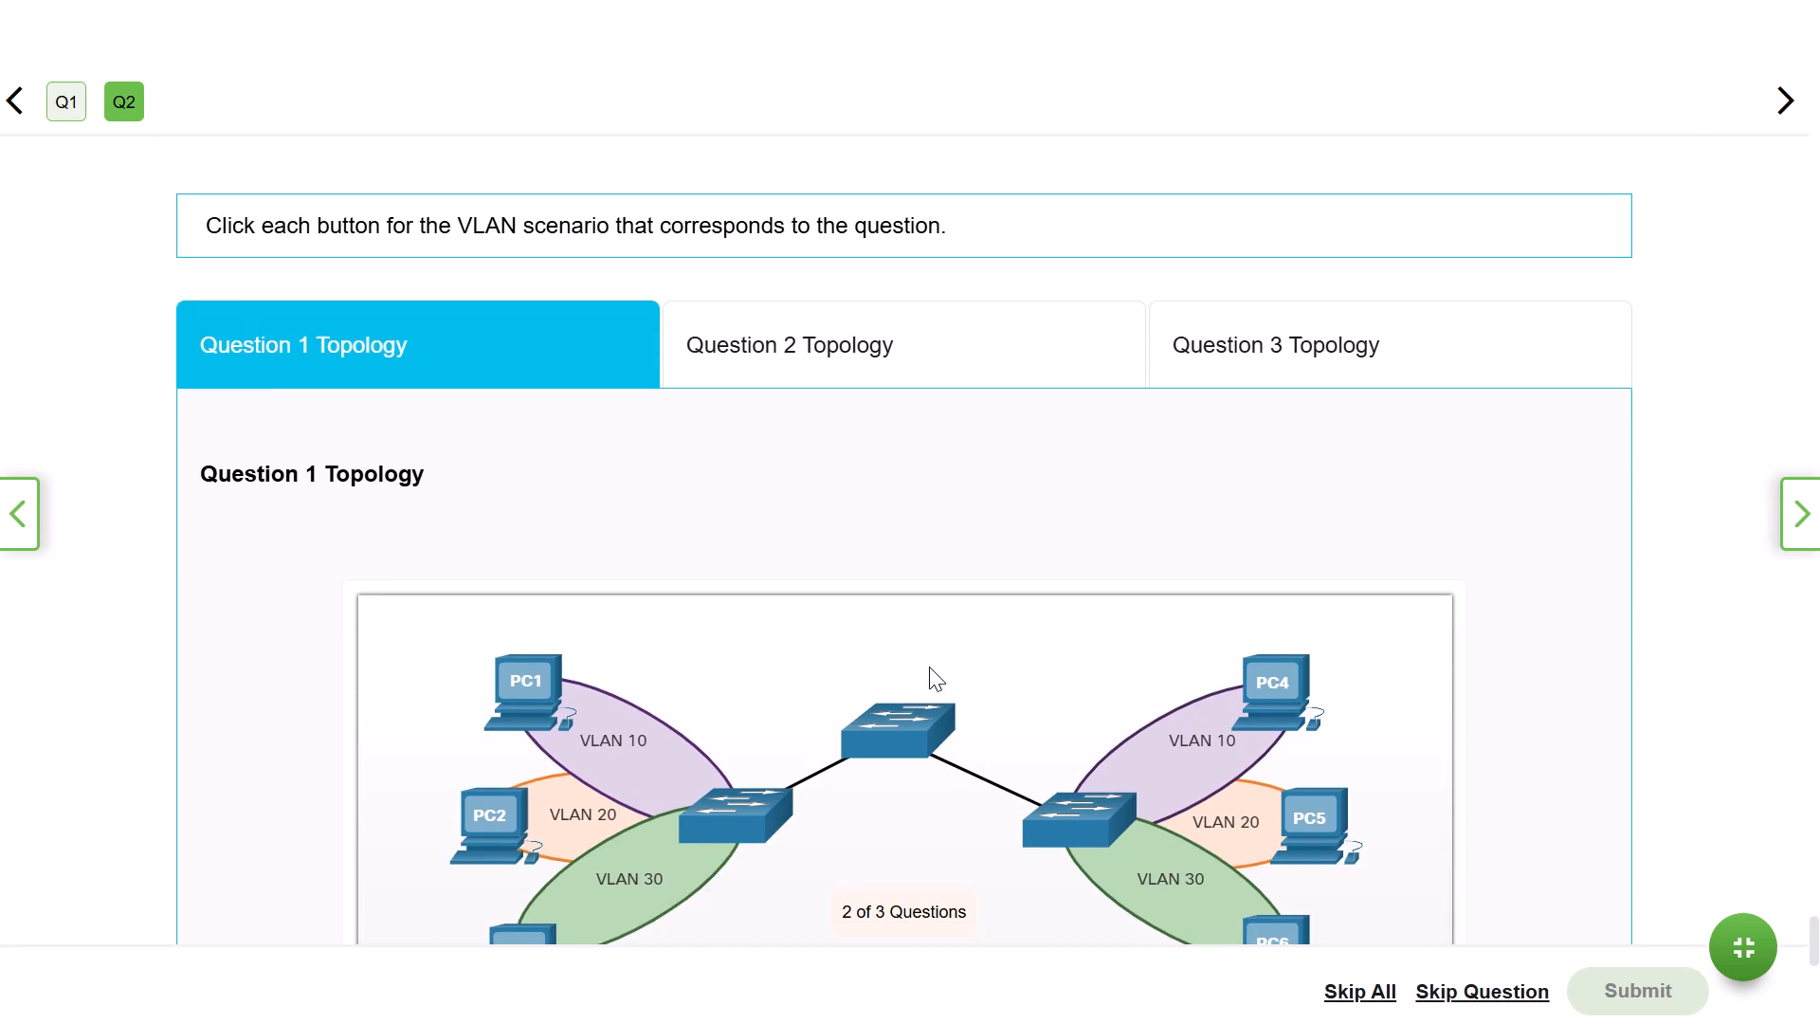
Answer Question 2 about PC2's ARP broadcast by selecting PC3, PC4 and PC6, and submit it.
{"action": "scroll", "coordinate": [929, 651], "scroll_direction": "down", "scroll_amount": 6}
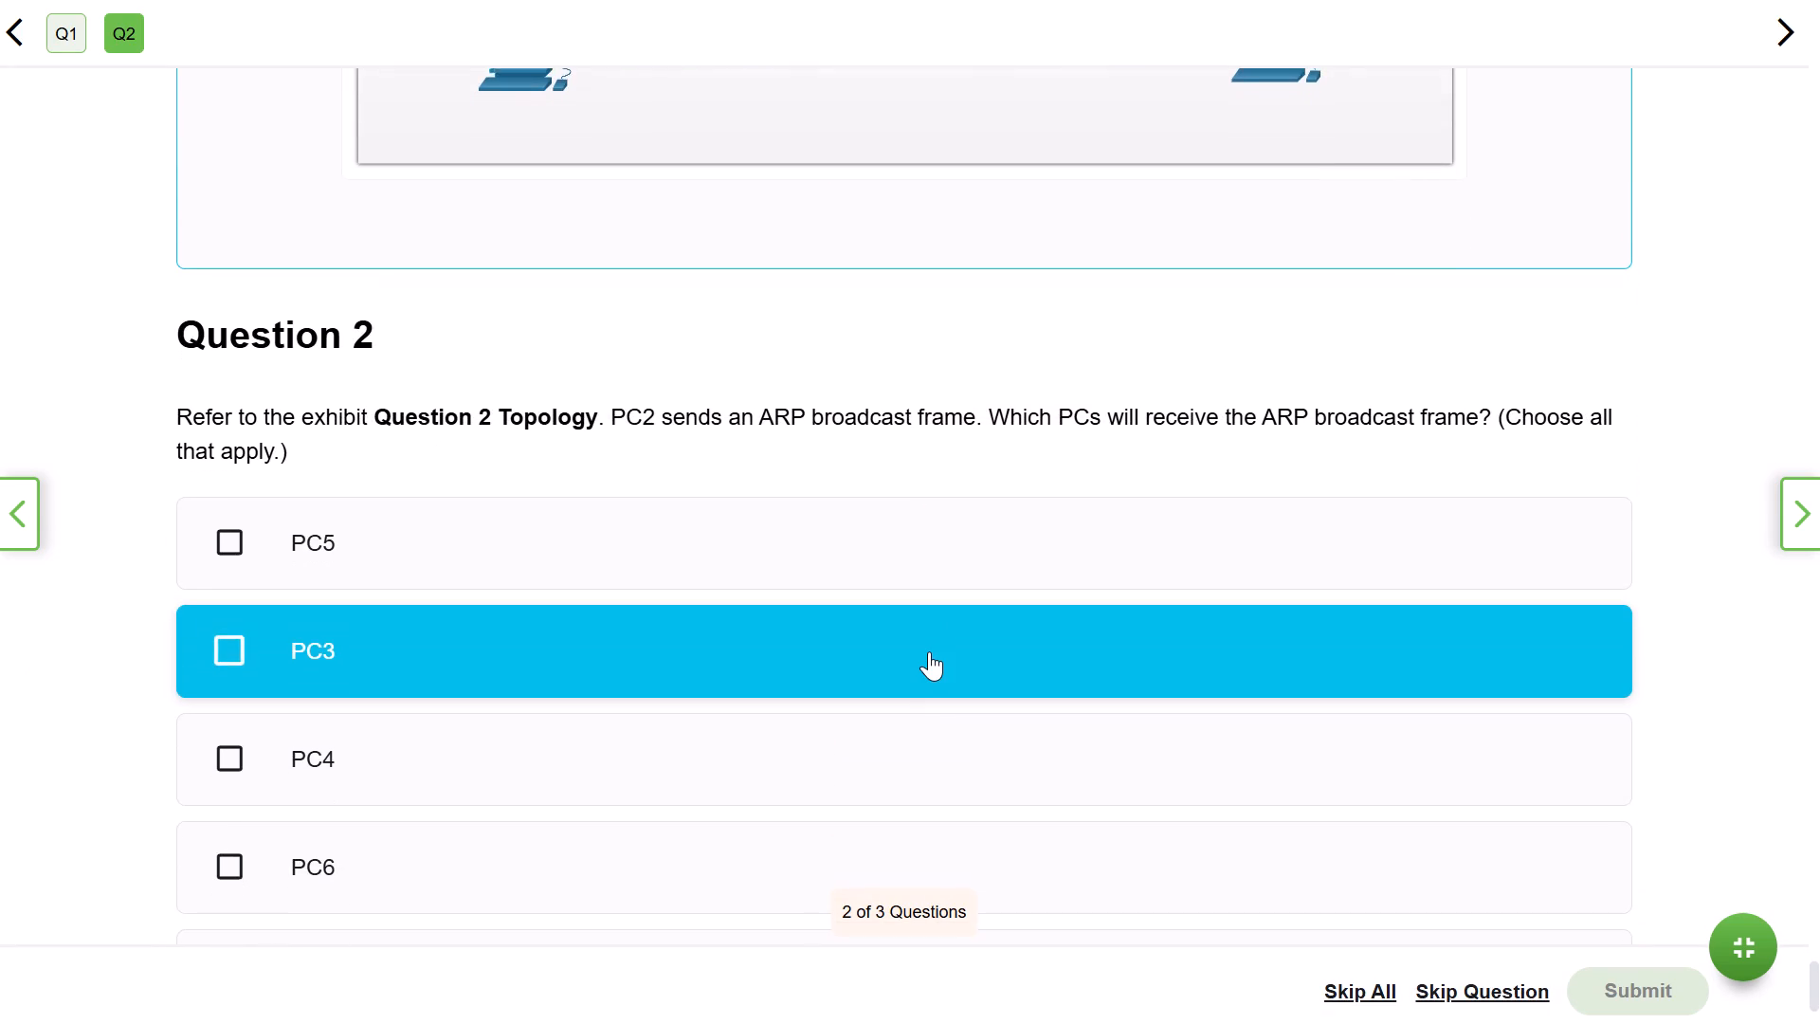
{"action": "scroll", "coordinate": [929, 651], "scroll_direction": "down", "scroll_amount": 2}
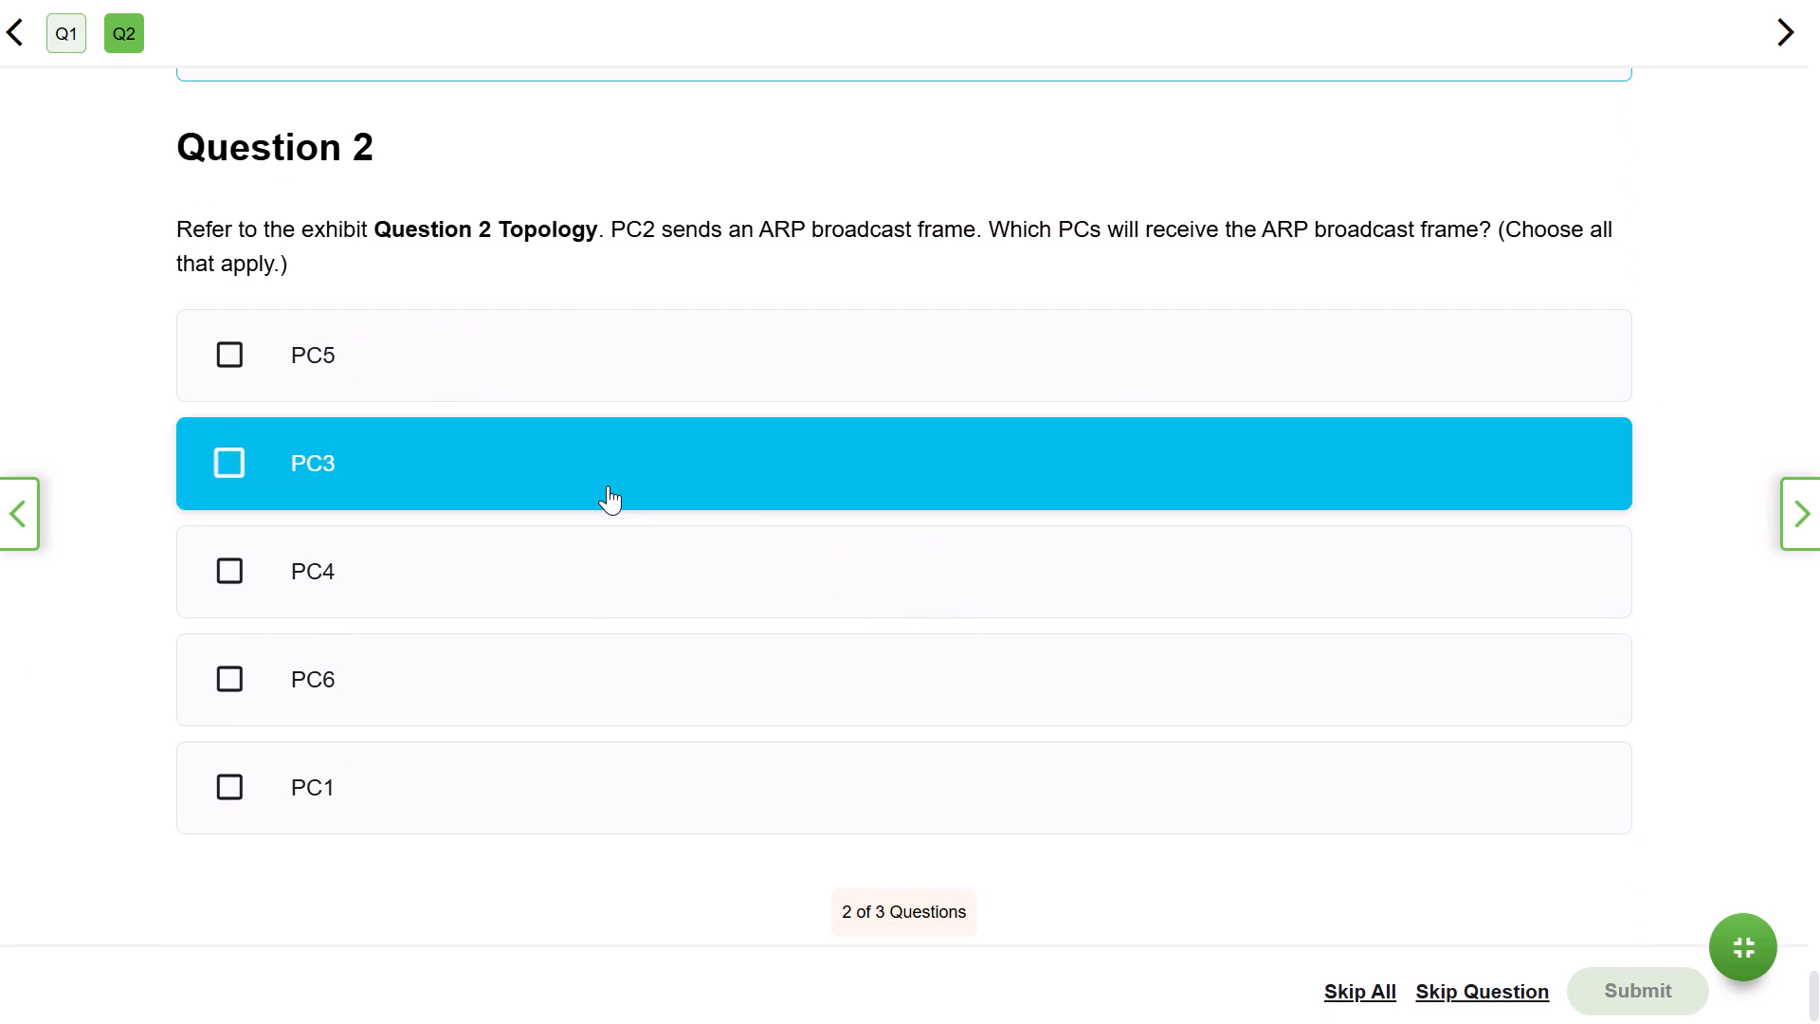
{"action": "left_click", "coordinate": [608, 485]}
{"action": "left_click", "coordinate": [464, 565]}
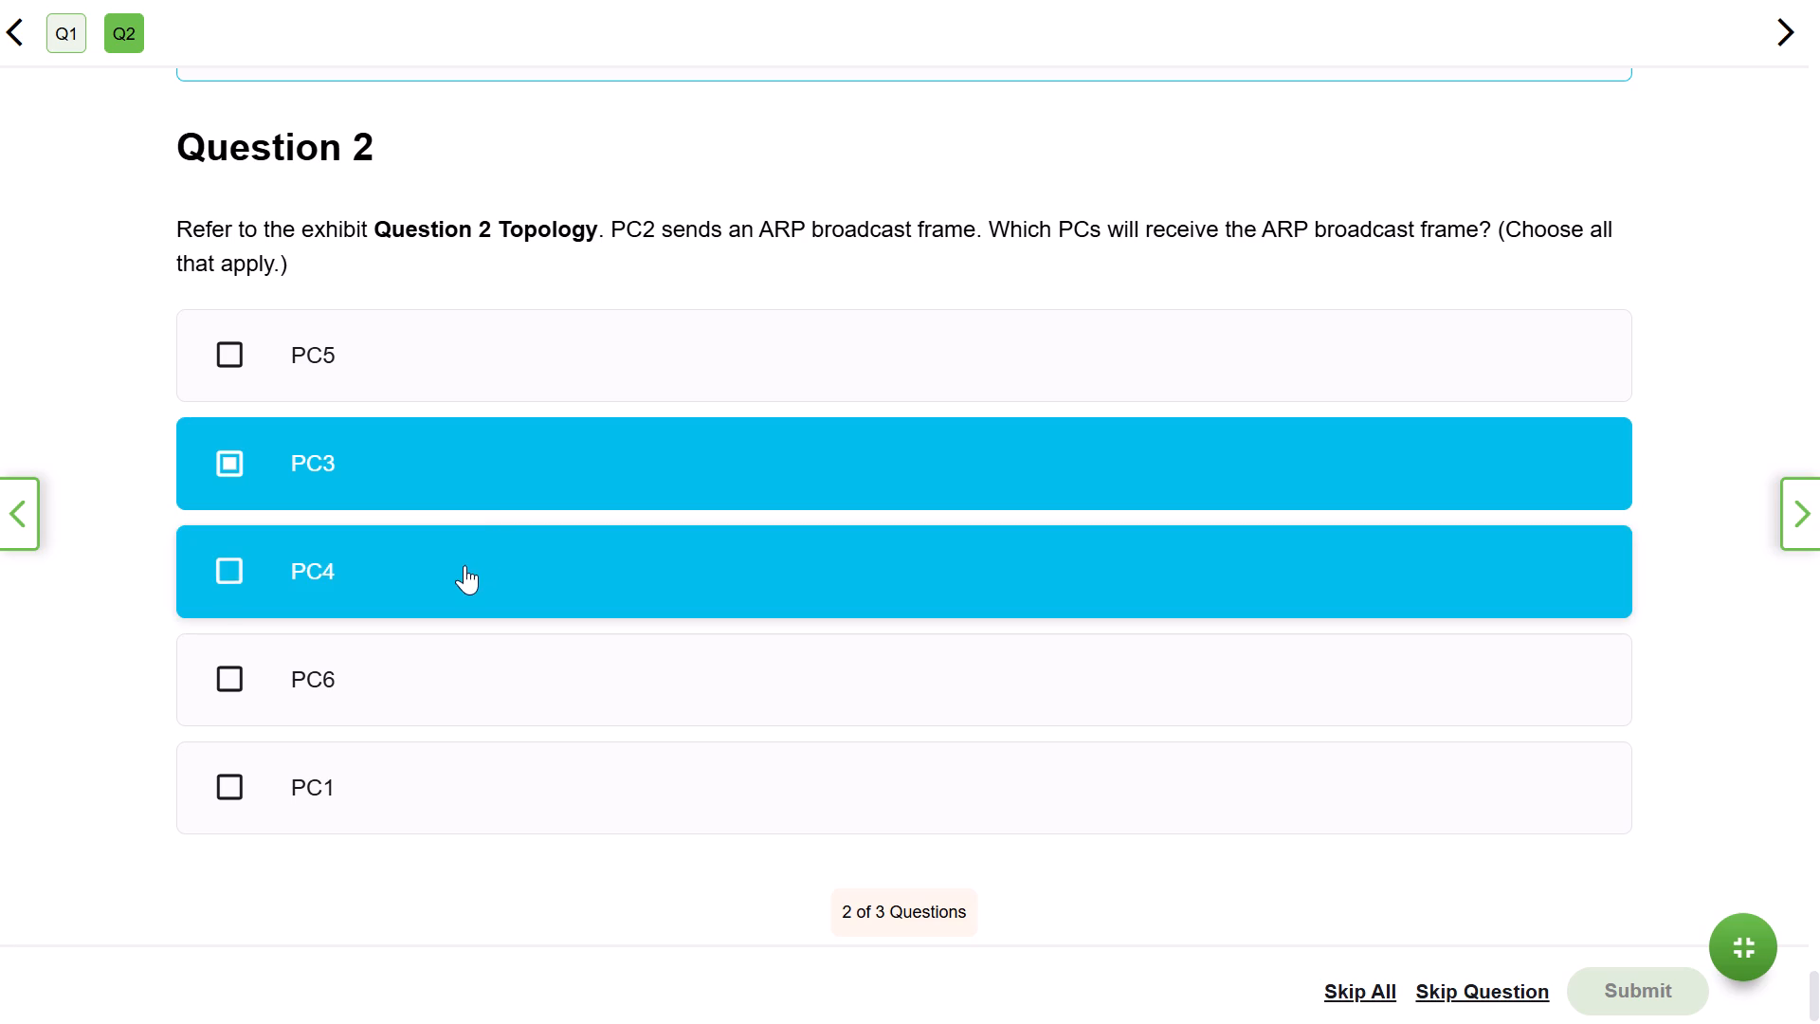
{"action": "left_click", "coordinate": [404, 689]}
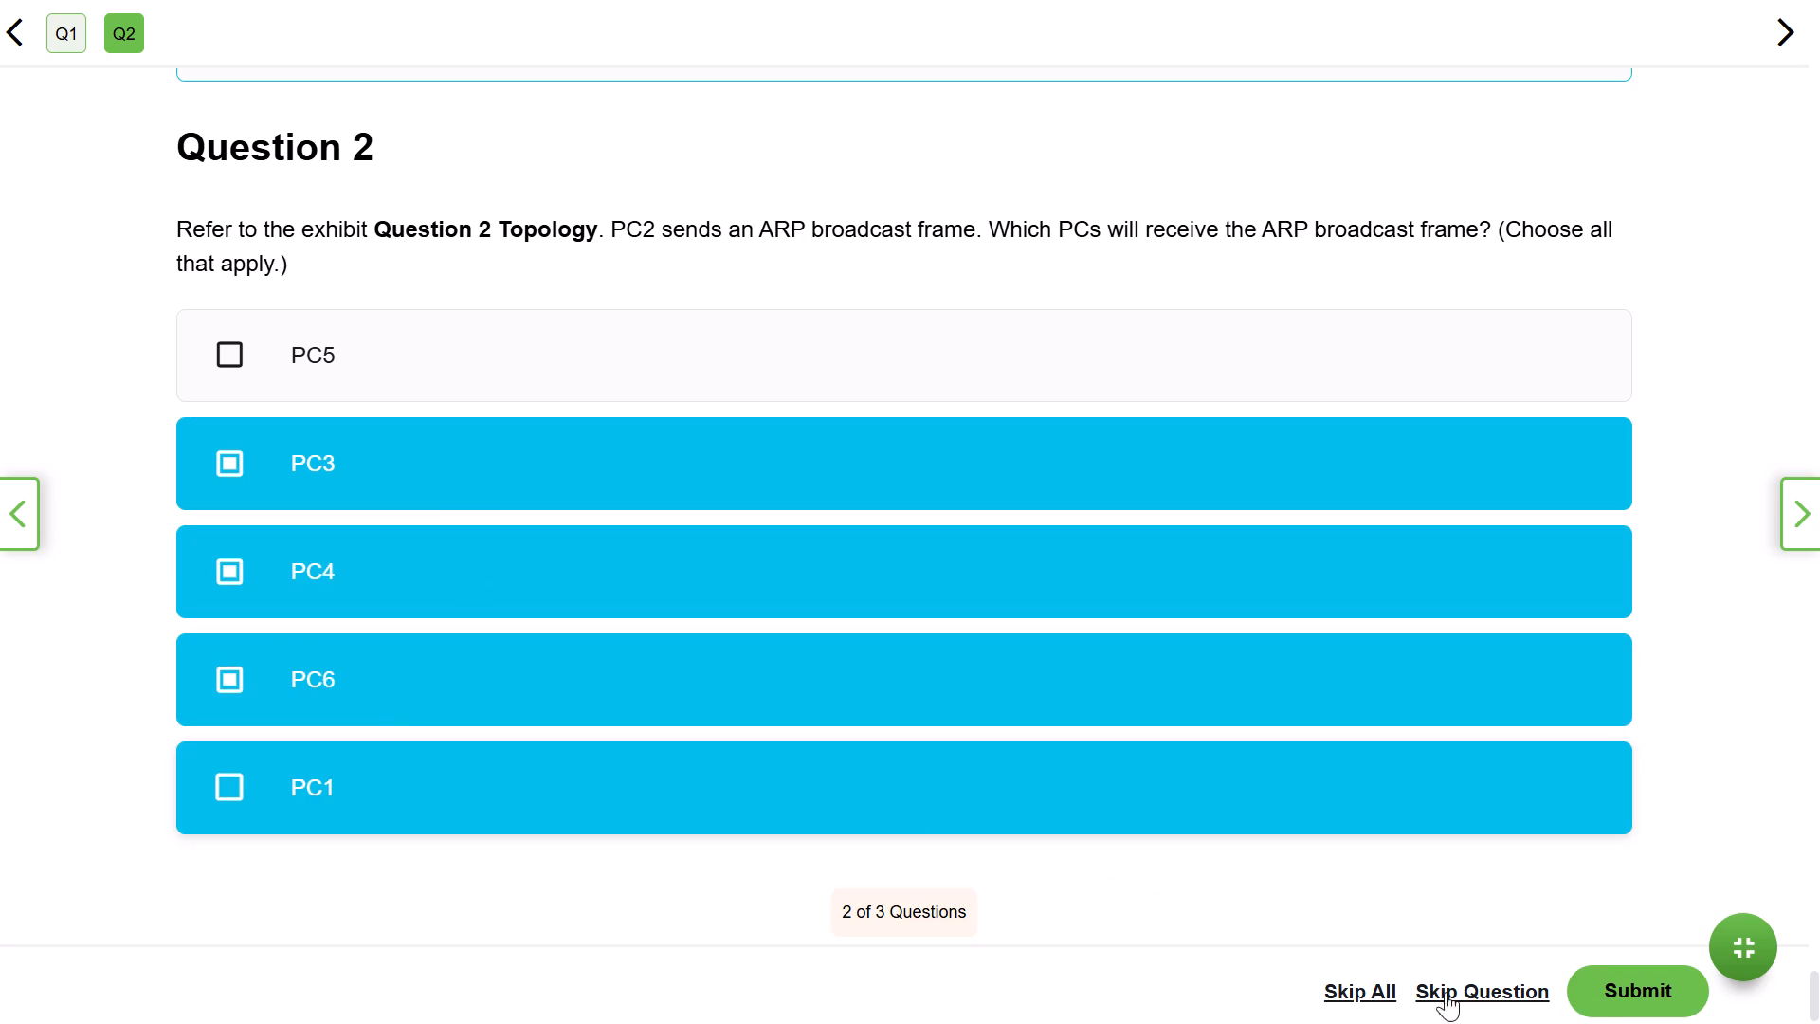
{"action": "left_click", "coordinate": [1600, 1002]}
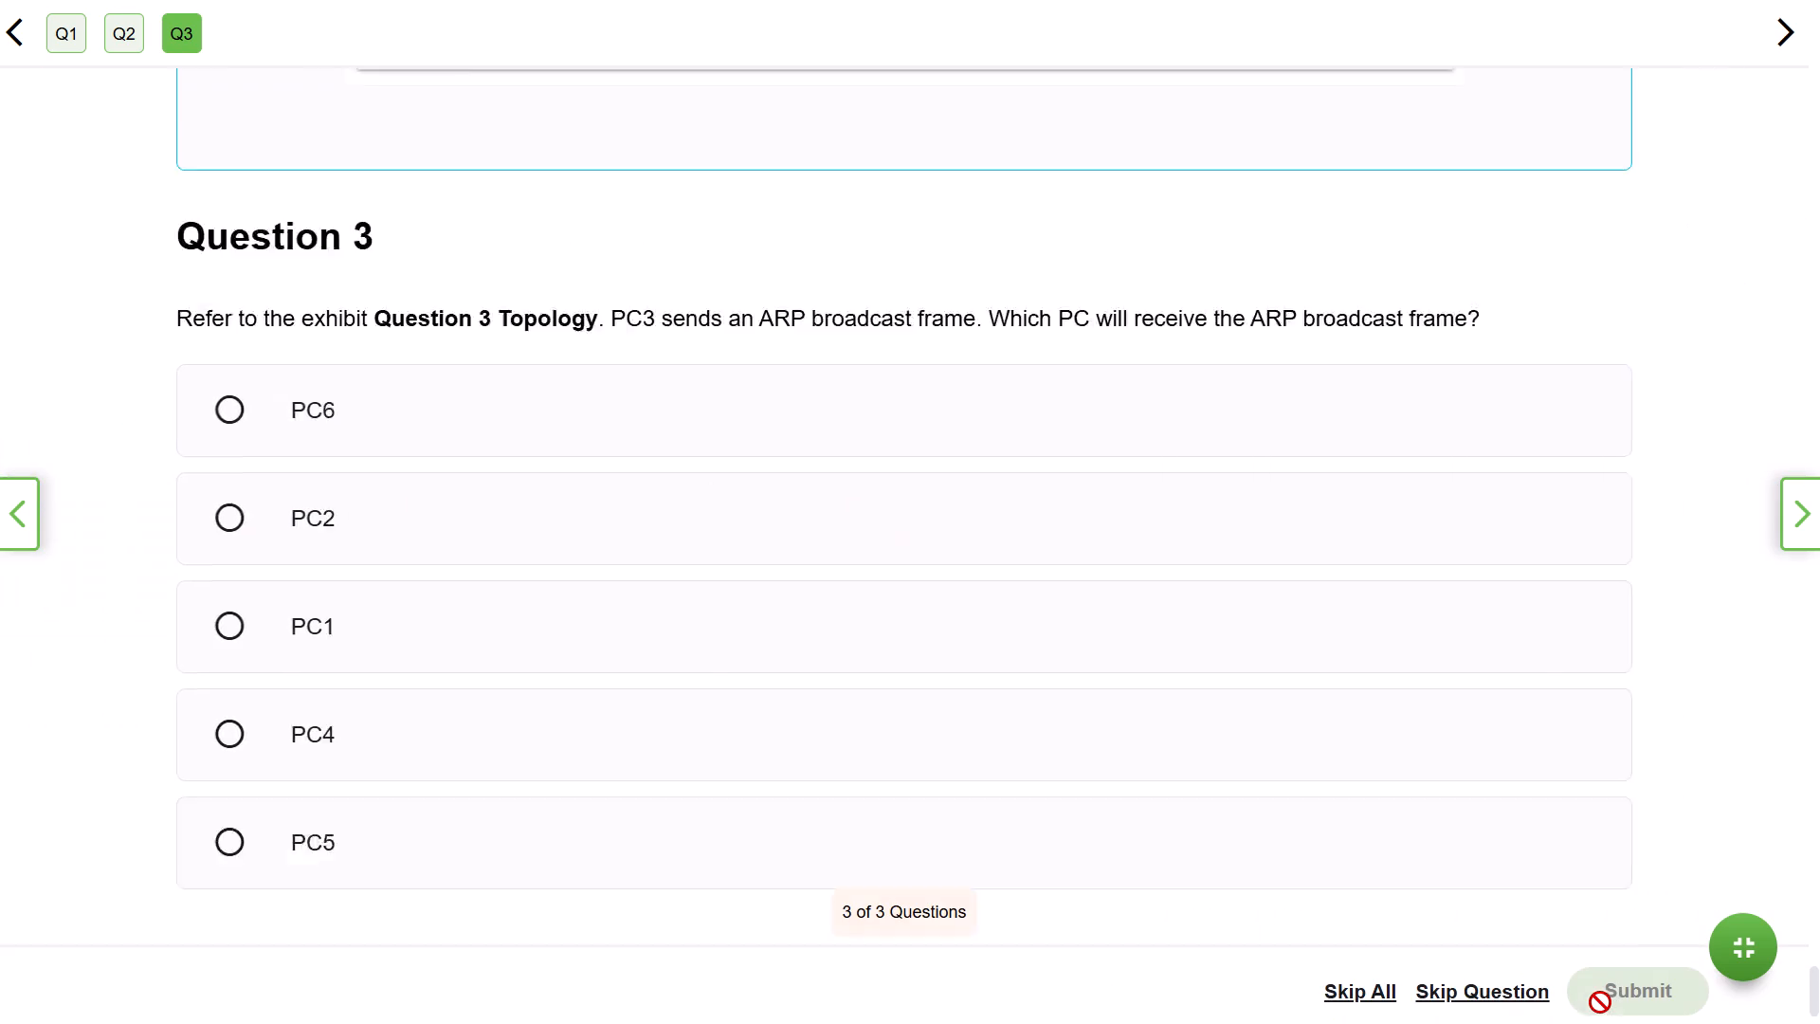
Answer Question 3 about PC3's ARP broadcast by selecting PC5, and submit it.
{"action": "scroll", "coordinate": [1102, 776], "scroll_direction": "right", "scroll_amount": 9}
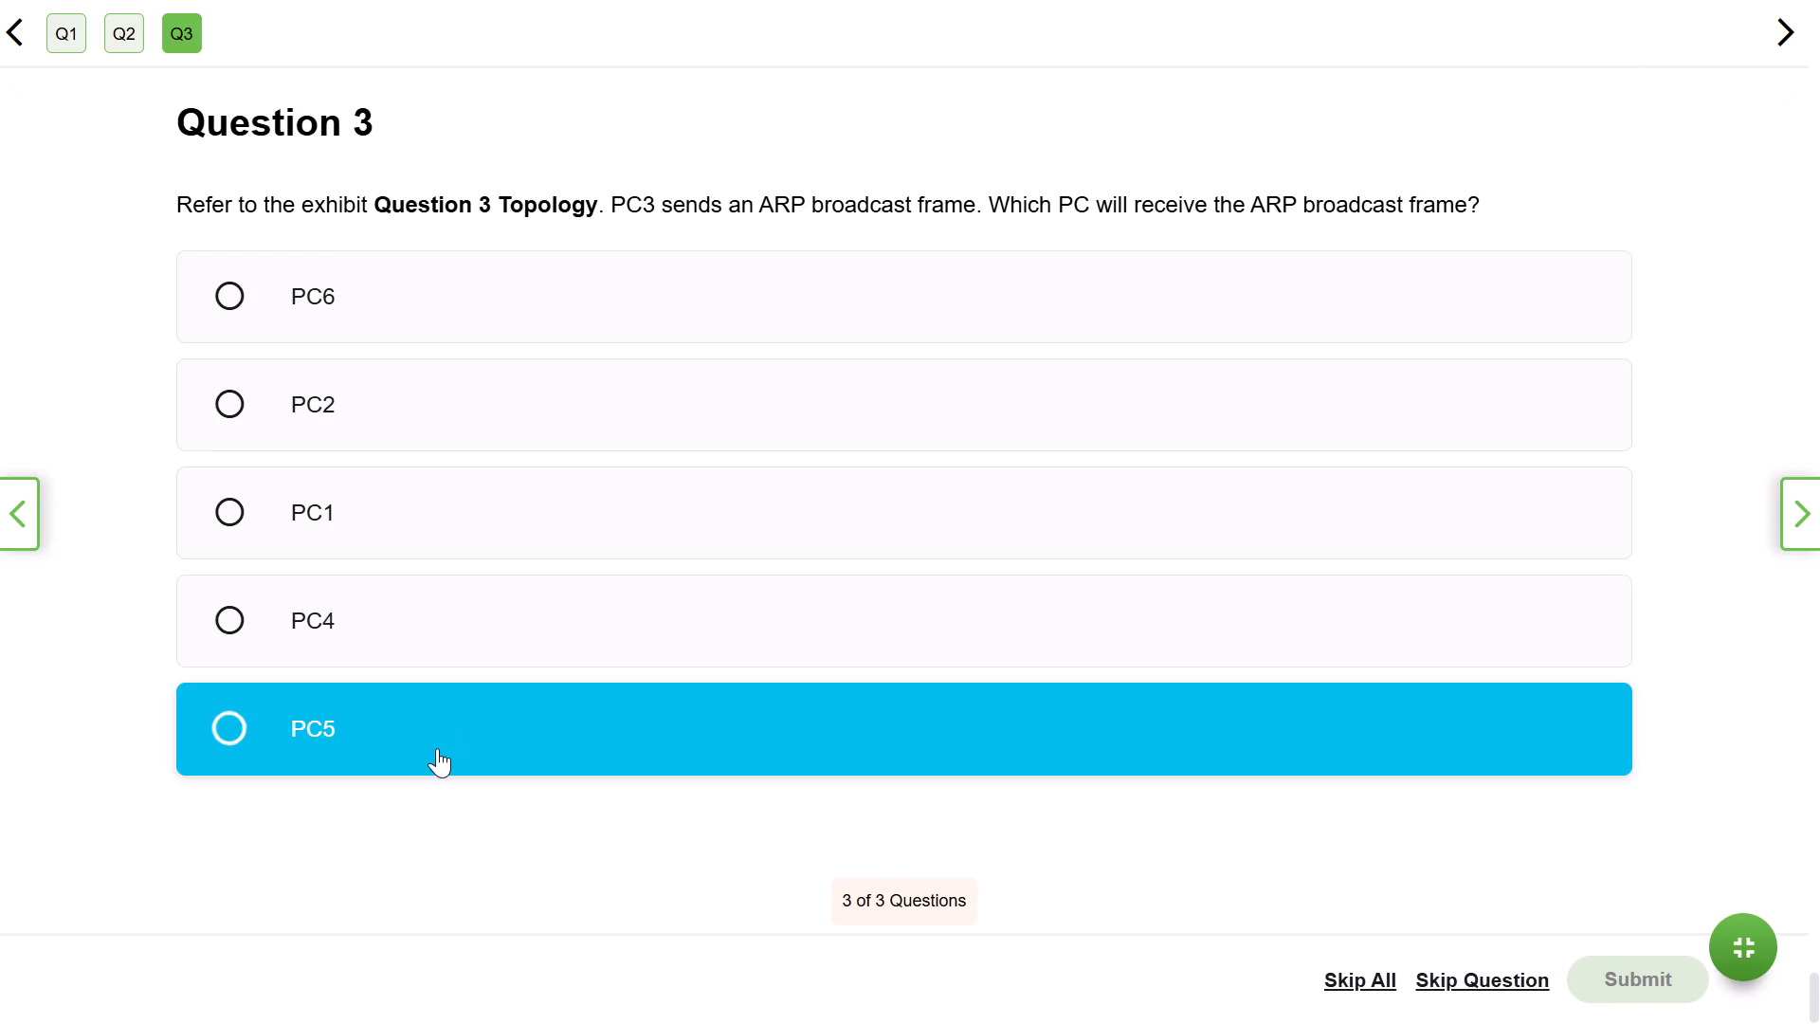
{"action": "left_click", "coordinate": [437, 748]}
{"action": "left_click", "coordinate": [1637, 976]}
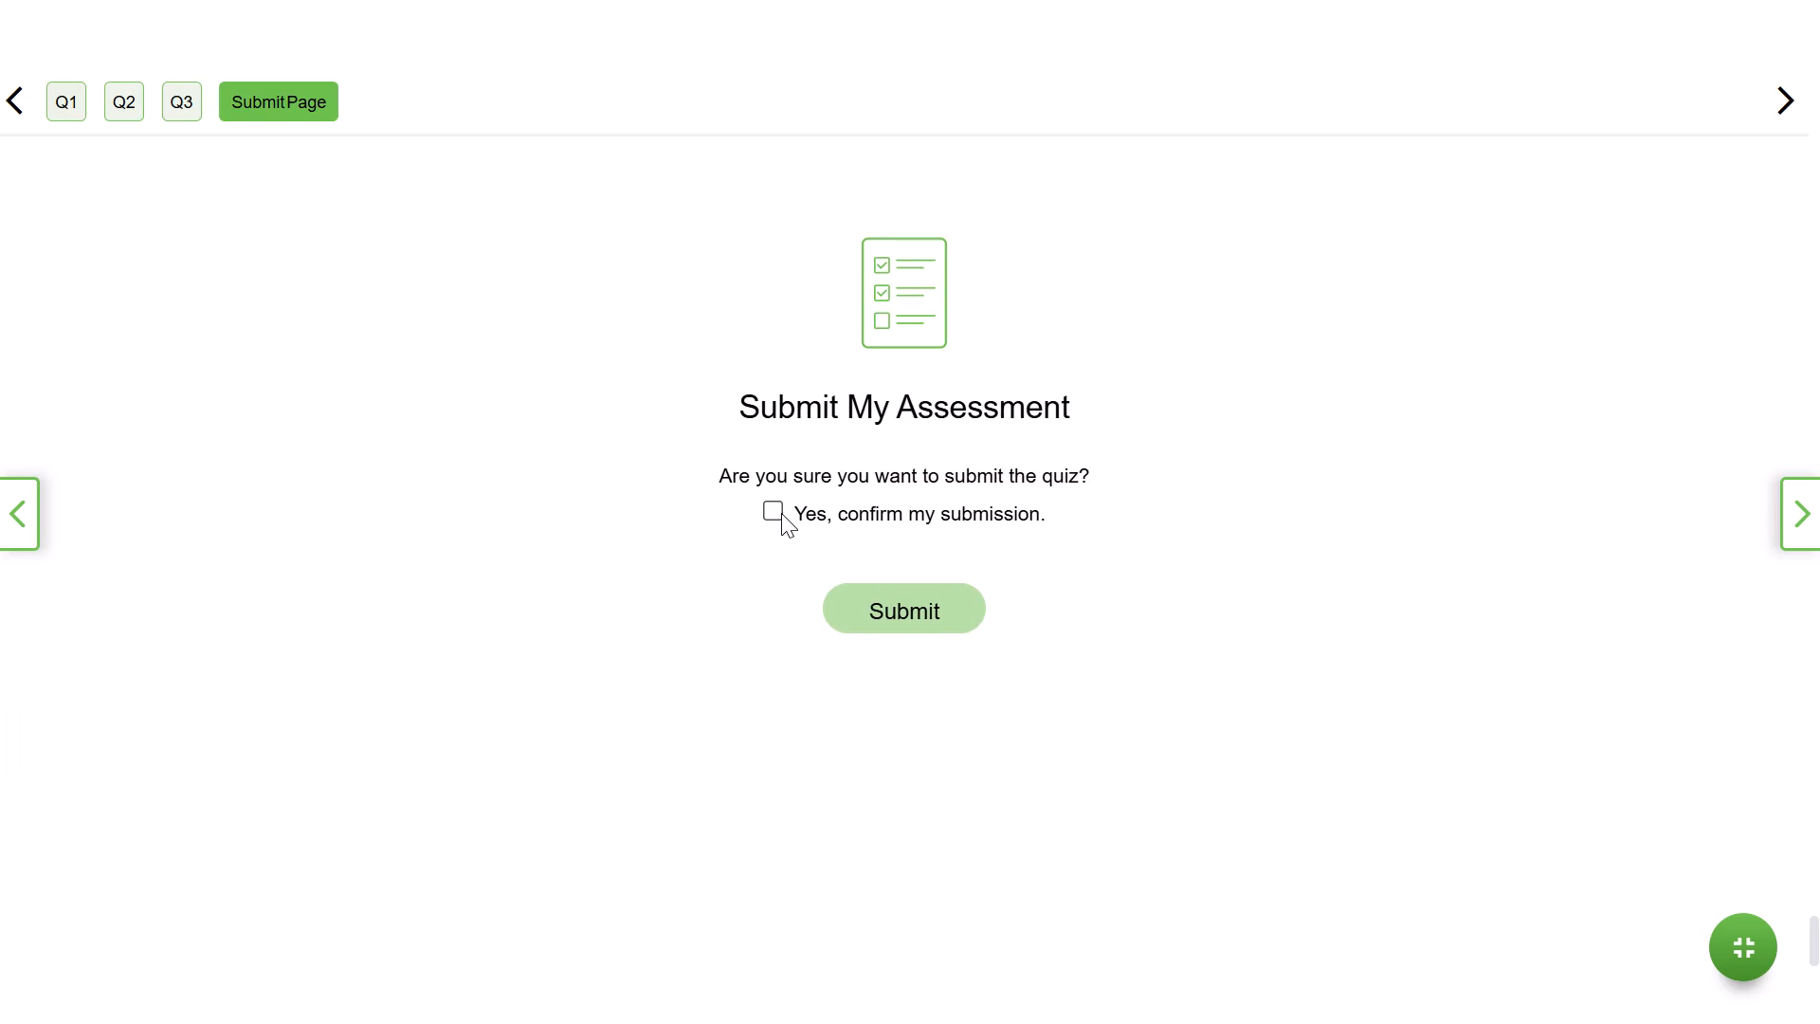
Confirm and submit the whole assessment, and leave the full-screen course view.
{"action": "left_click", "coordinate": [781, 512]}
{"action": "left_click", "coordinate": [908, 622]}
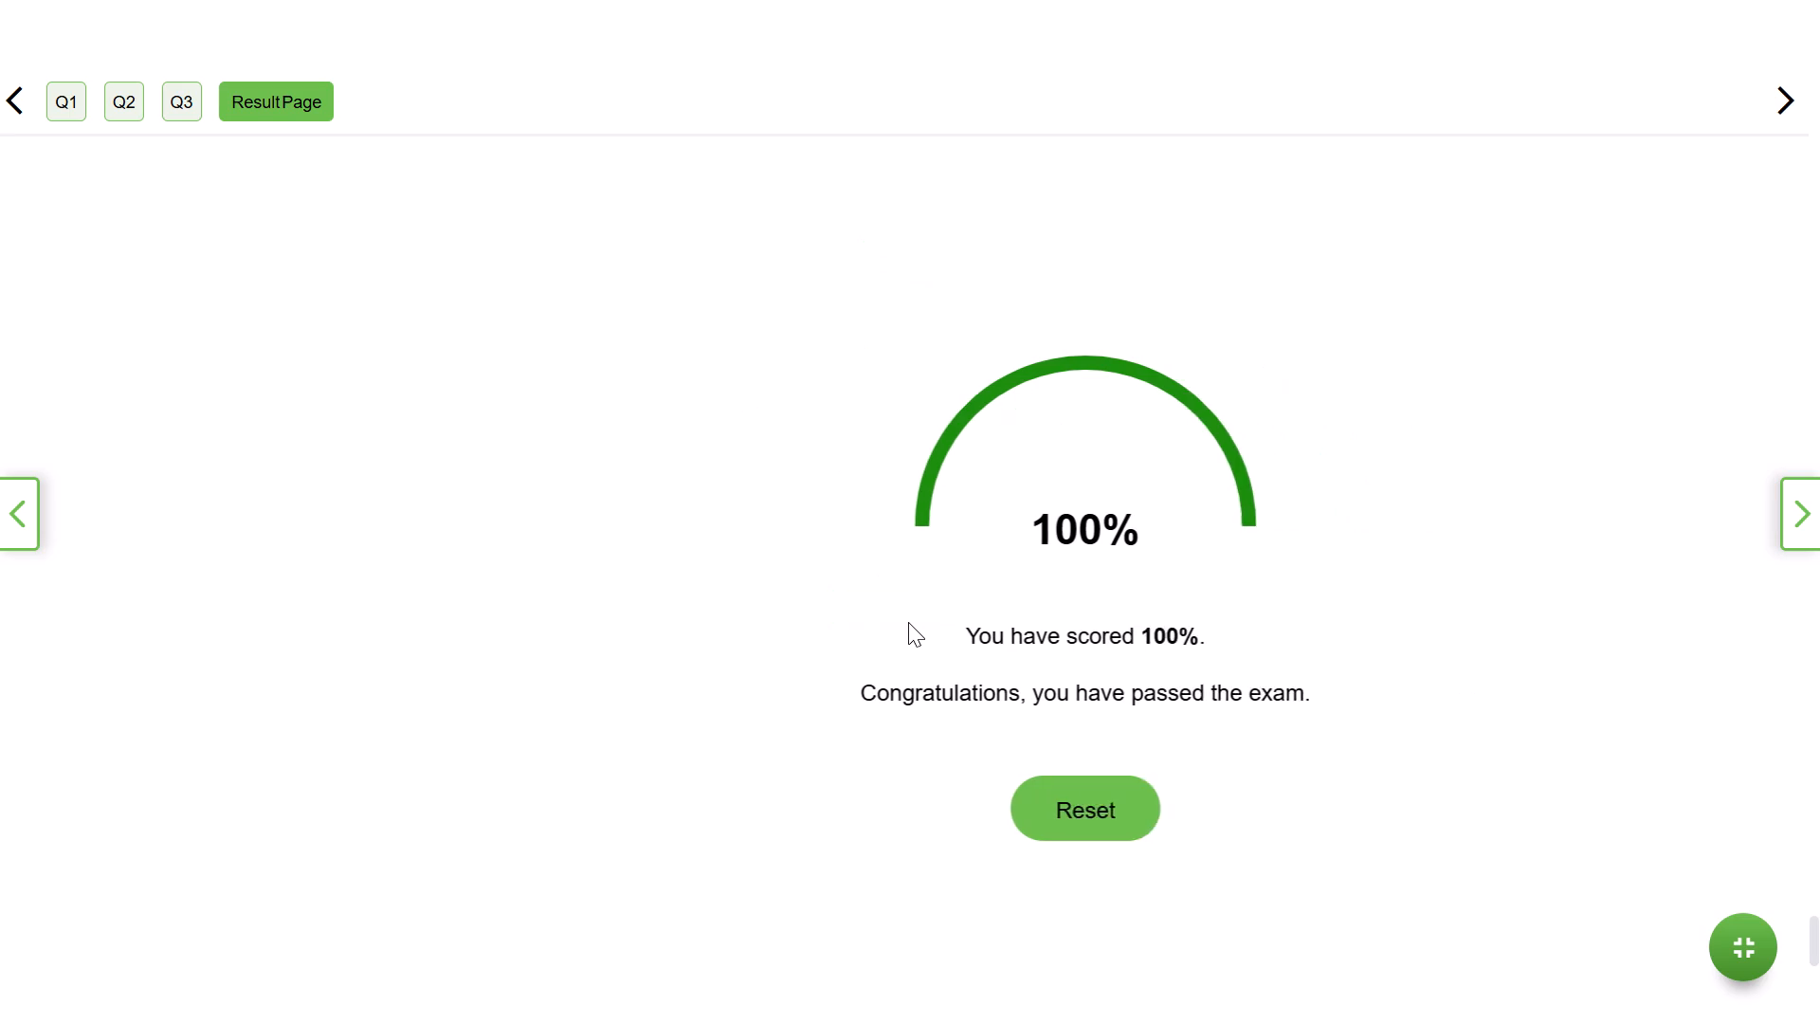
{"action": "left_click", "coordinate": [1726, 951]}
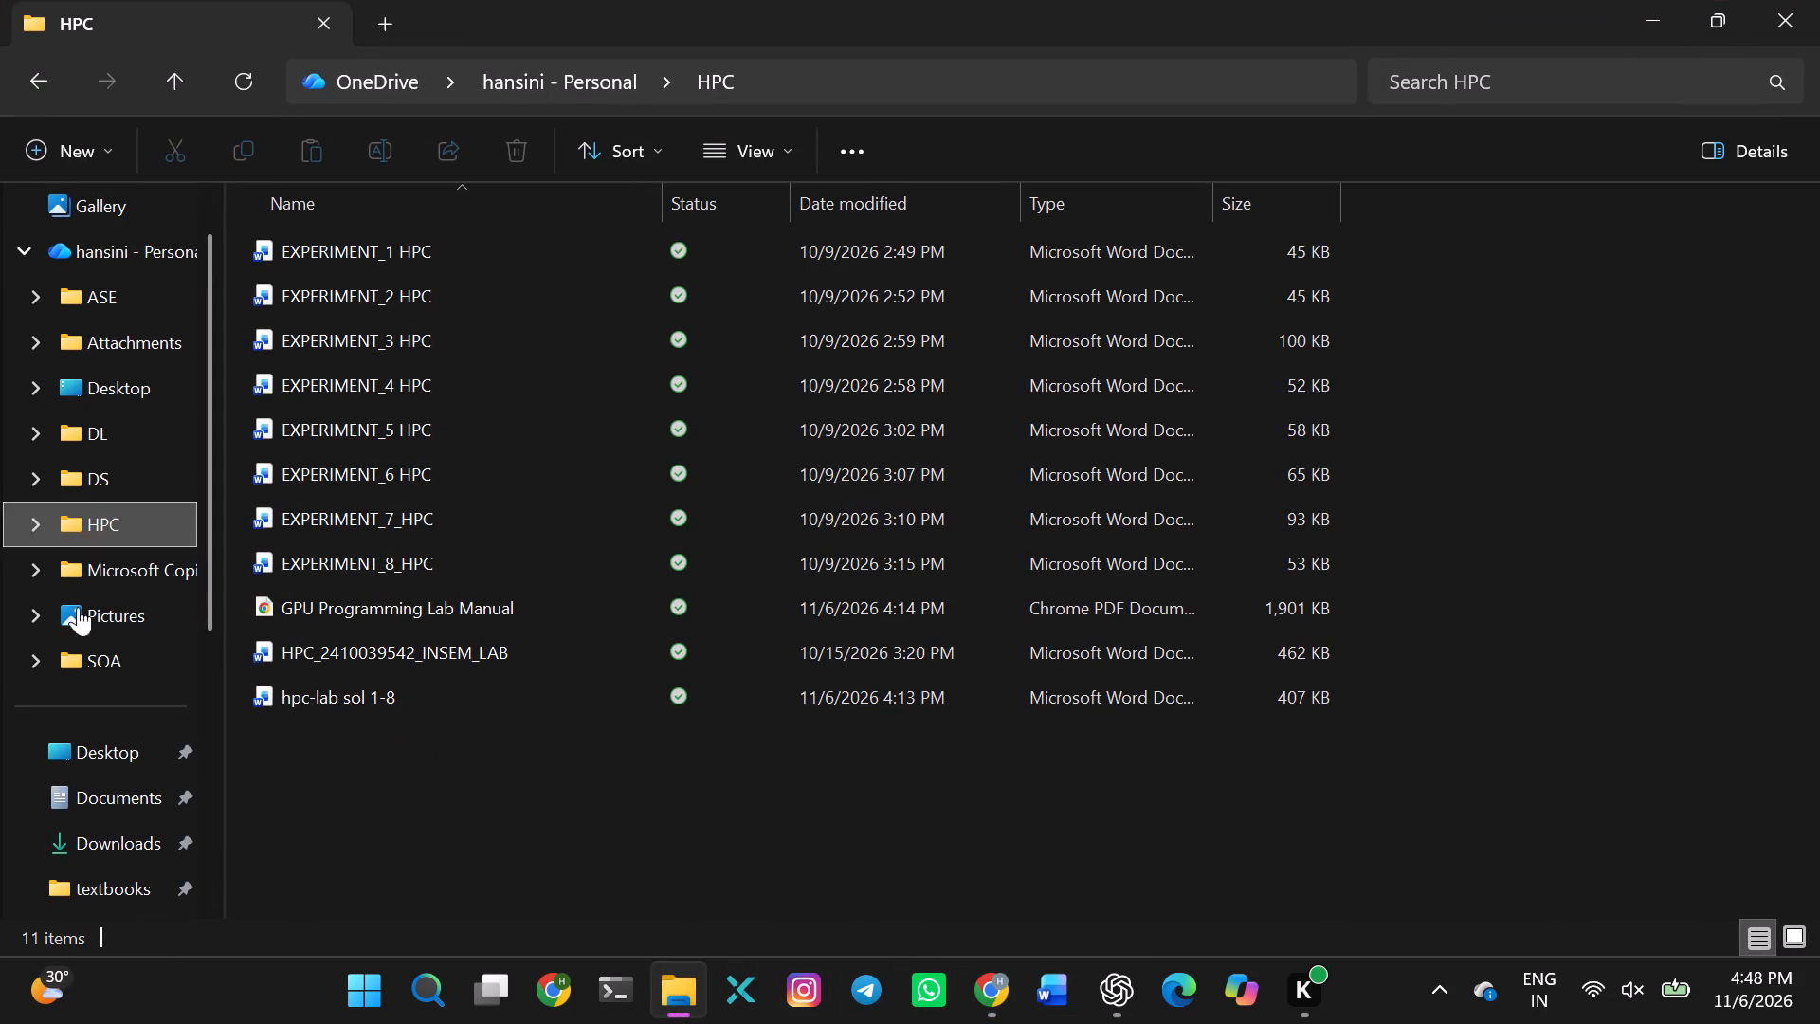
{"action": "left_click", "coordinate": [107, 823]}
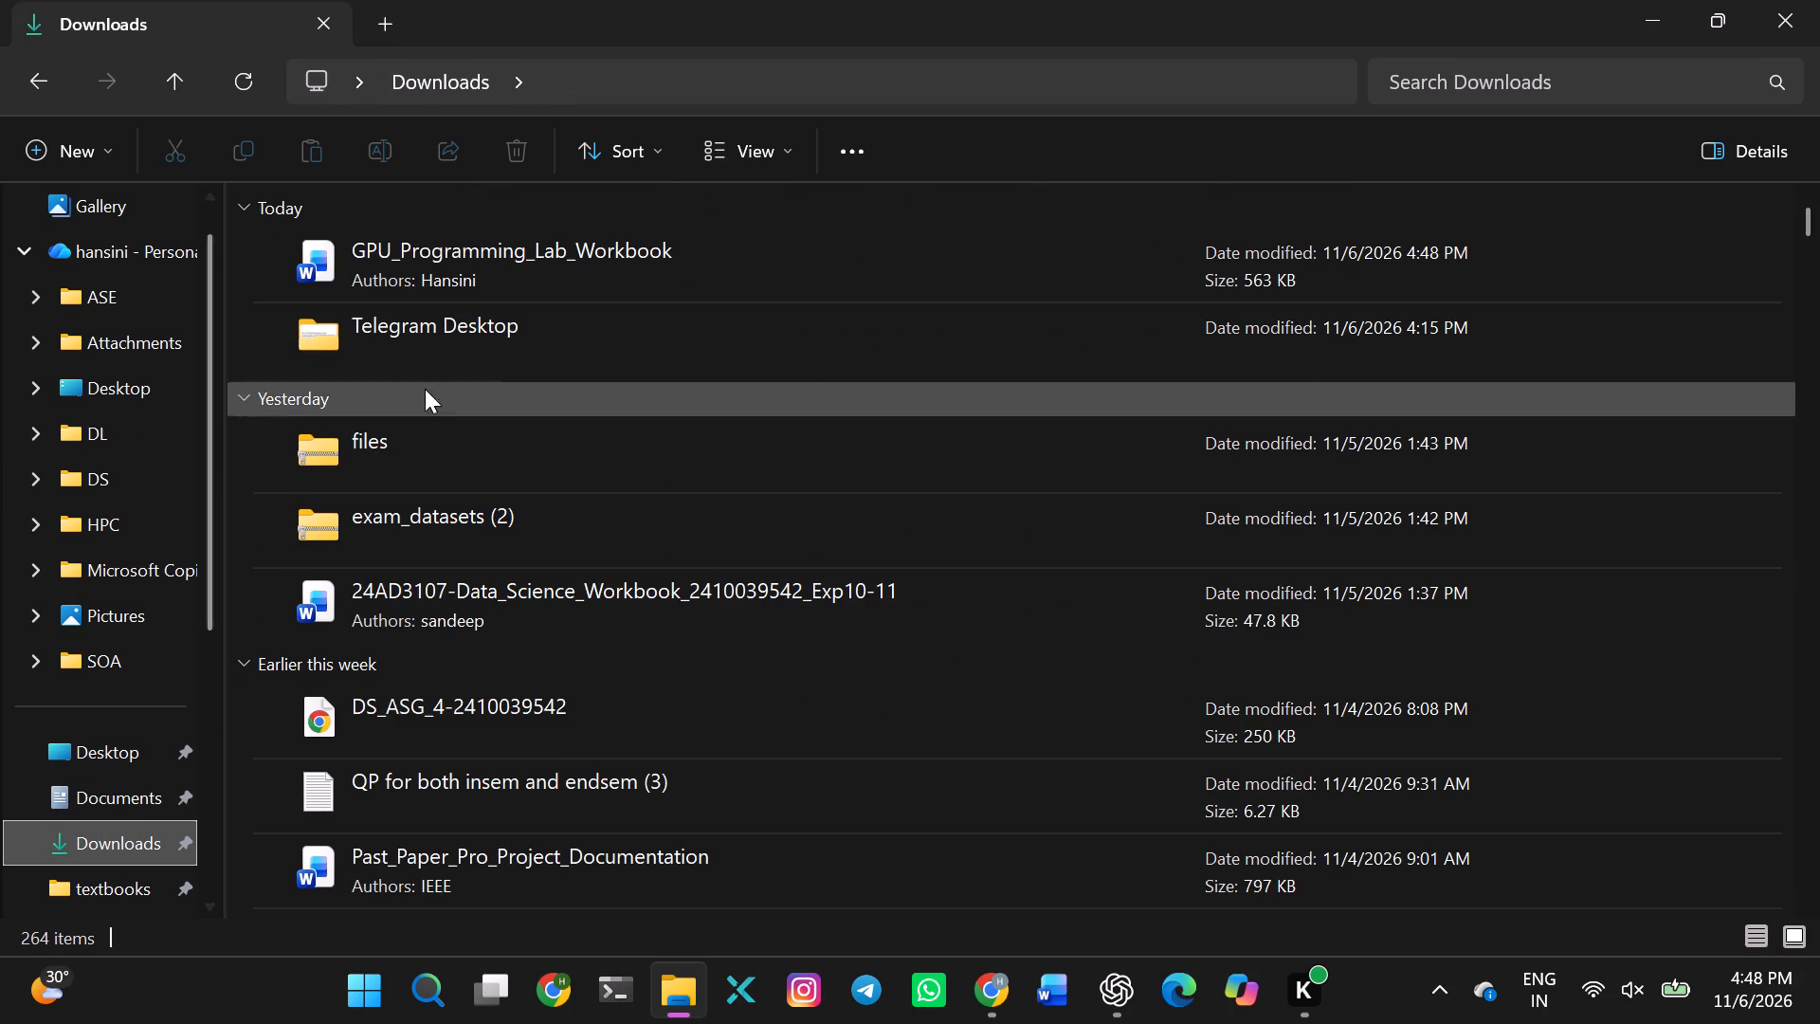
{"action": "left_click_drag", "start_coordinate": [518, 237], "coordinate": [173, 518]}
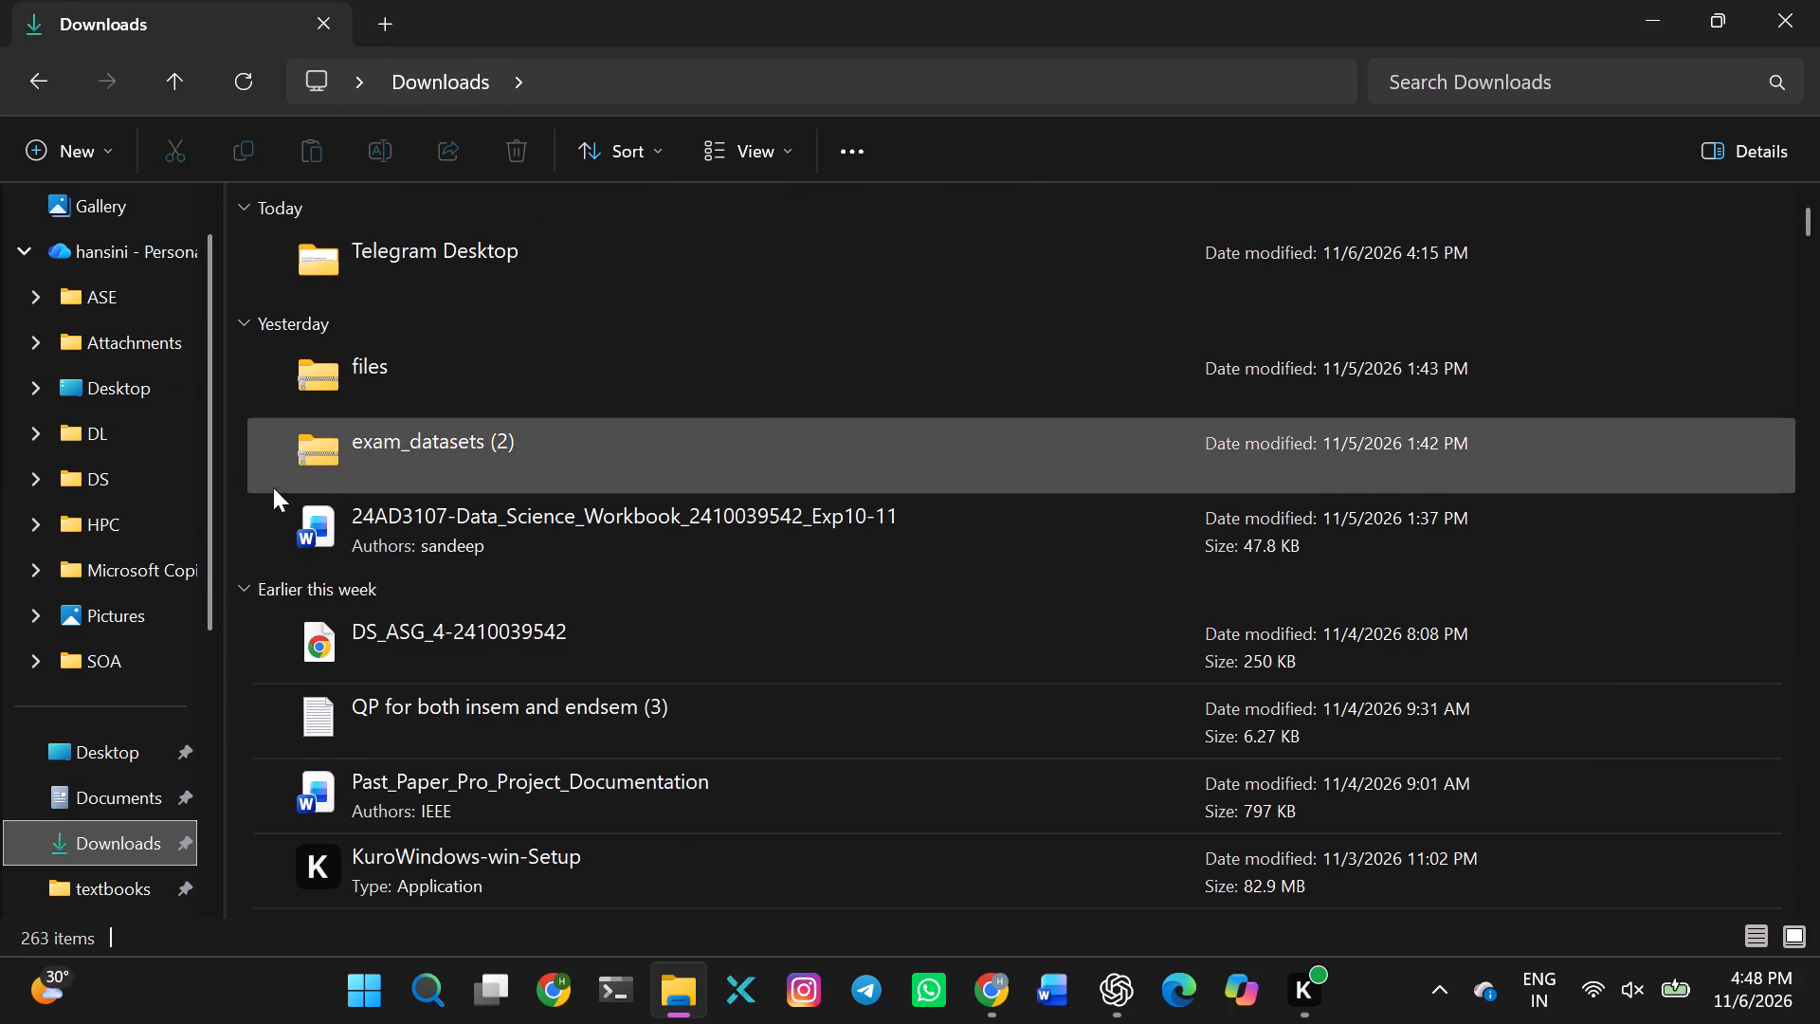
{"action": "left_click", "coordinate": [134, 536]}
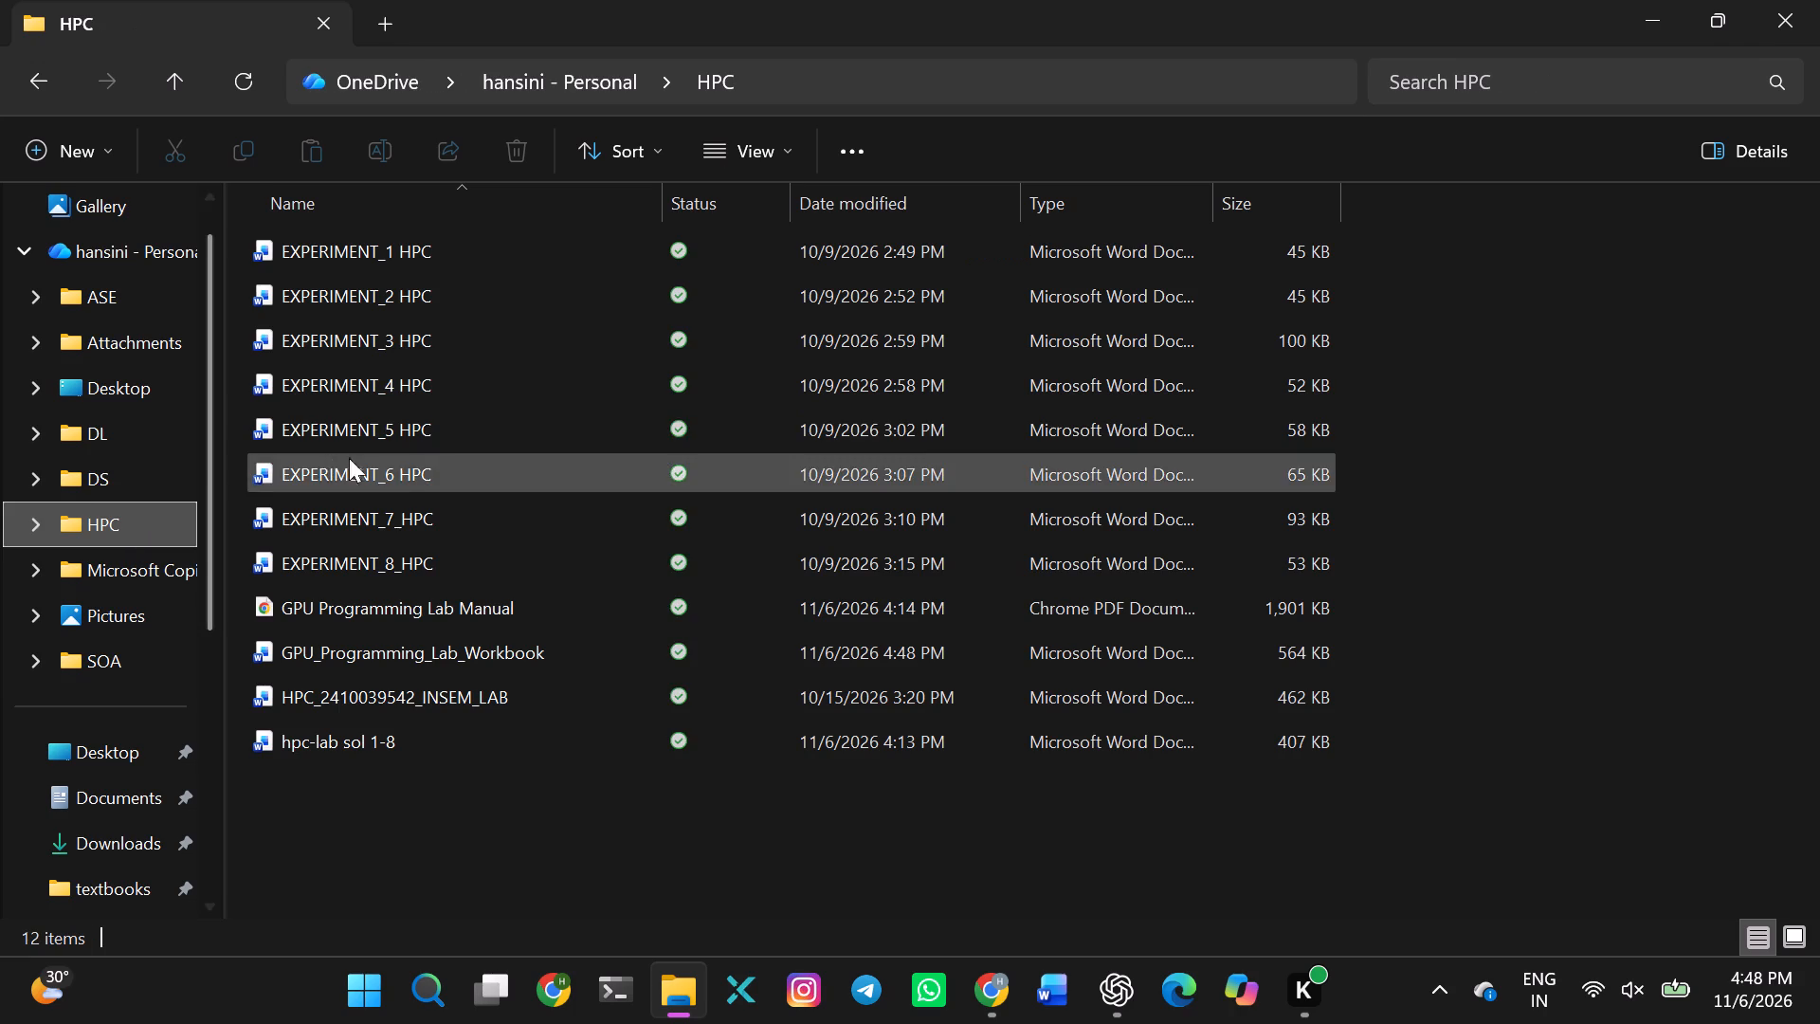
{"action": "double_click", "coordinate": [424, 659]}
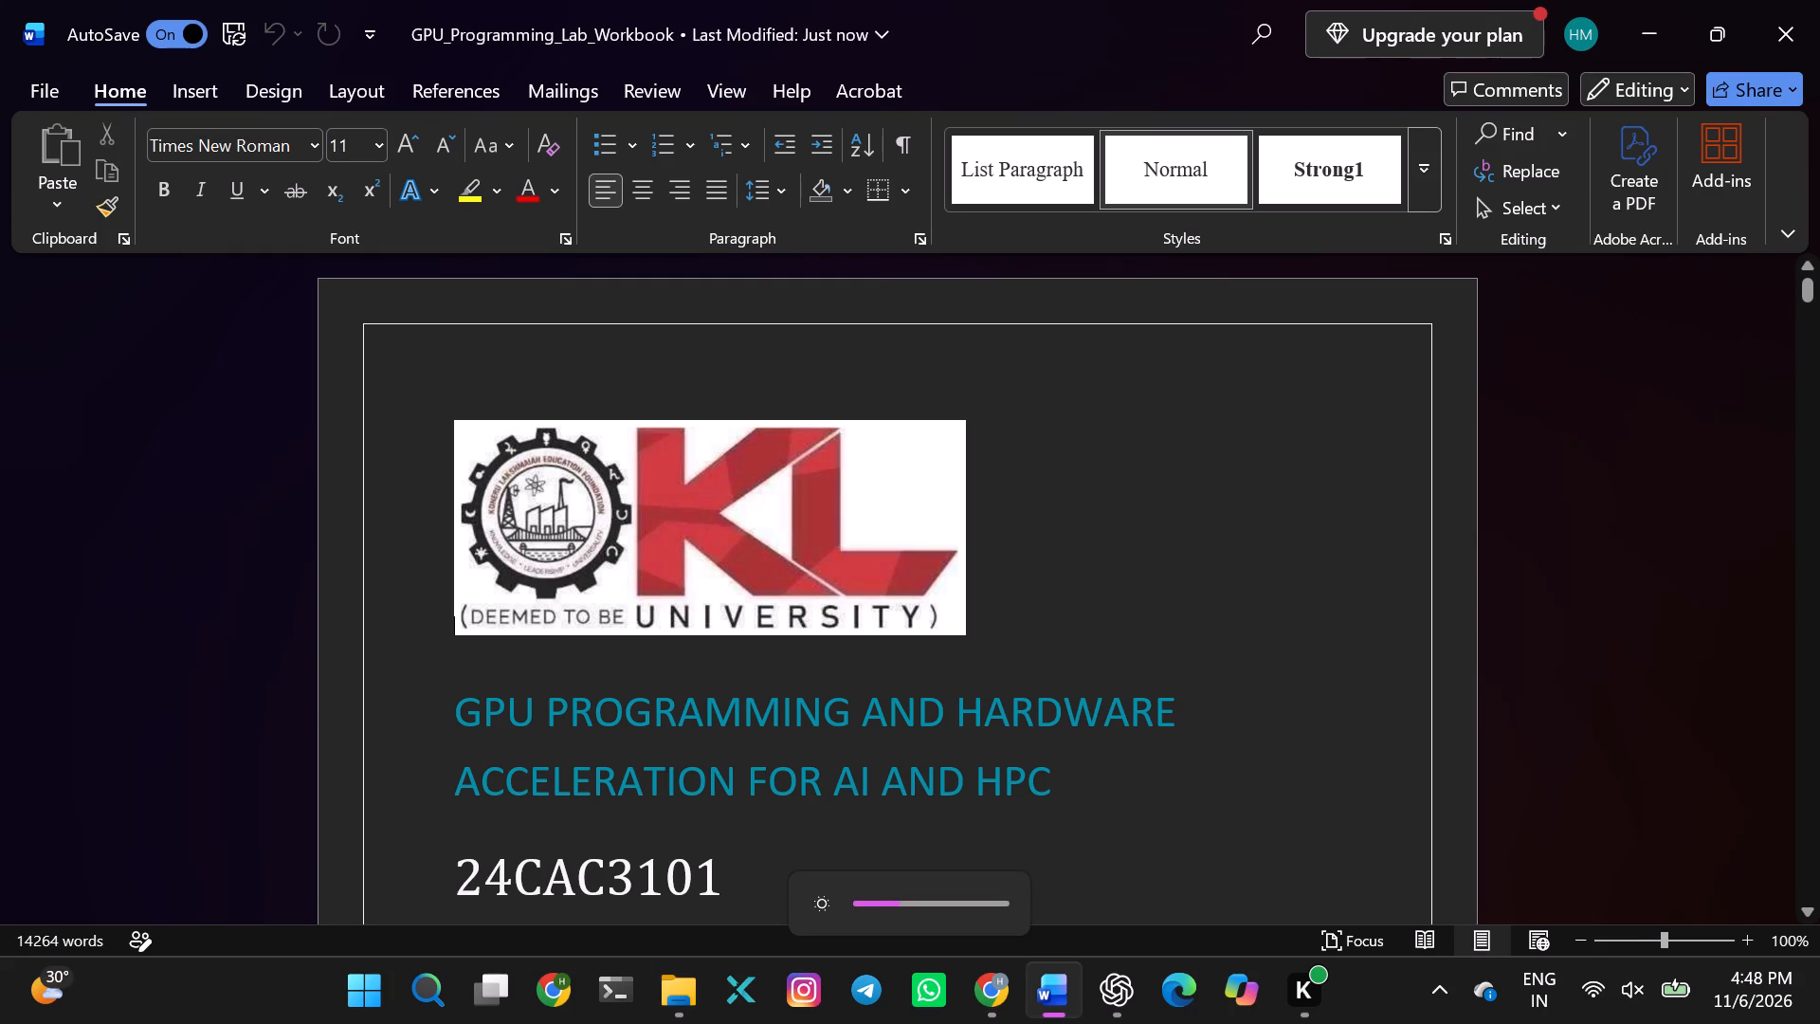
Add the student's surname after the first name on the cover page's STUDENT NAME line.
{"action": "scroll", "coordinate": [823, 661], "scroll_direction": "down", "scroll_amount": 2}
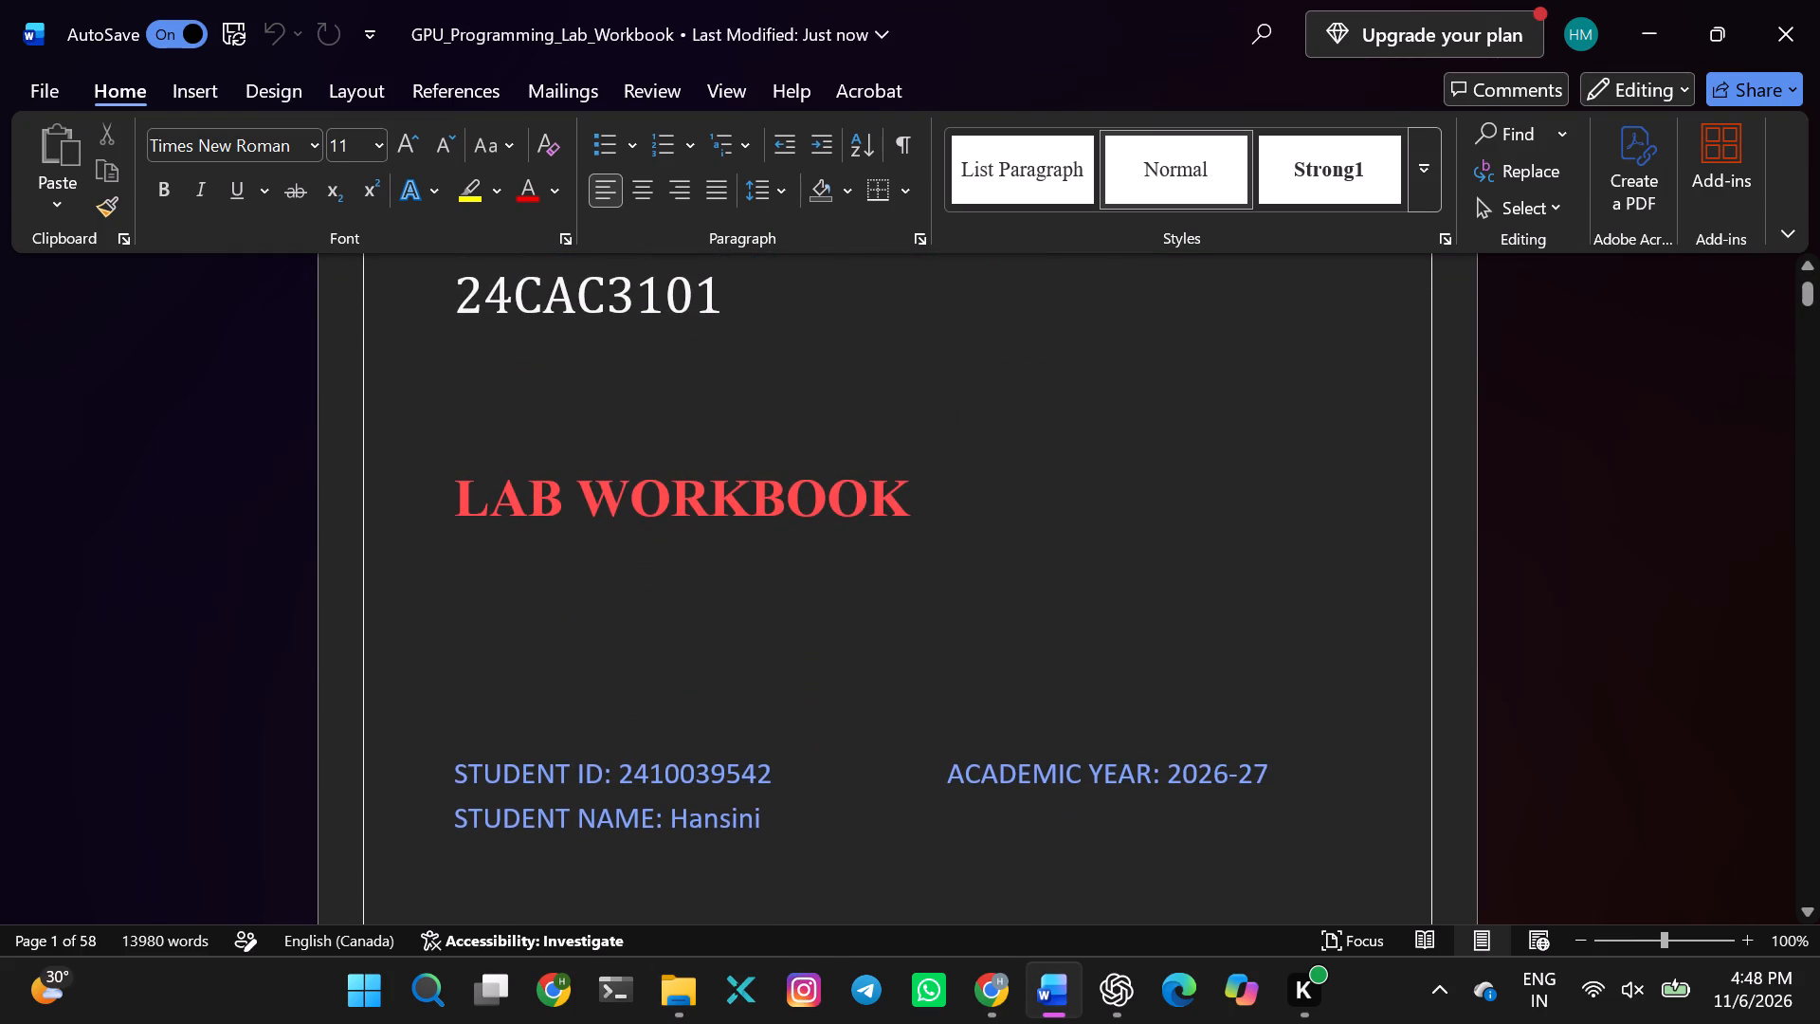
{"action": "scroll", "coordinate": [823, 661], "scroll_direction": "down", "scroll_amount": 1}
{"action": "left_click", "coordinate": [787, 776]}
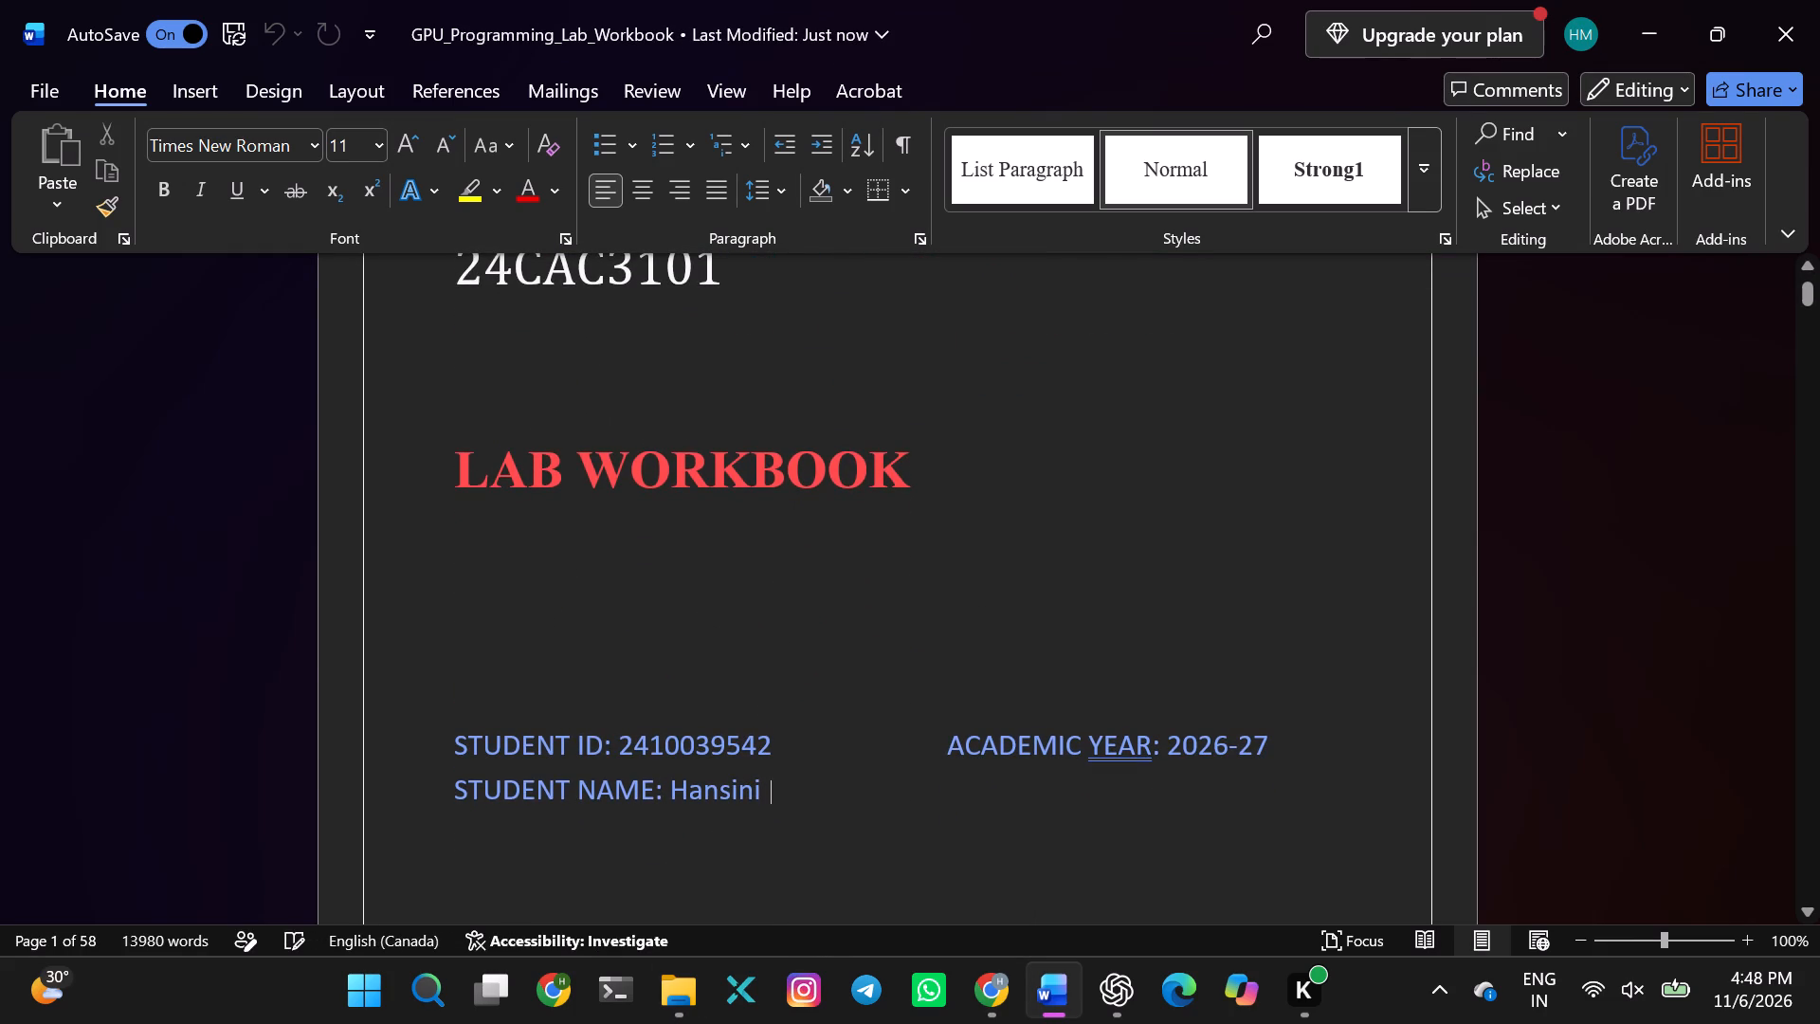
{"action": "key", "text": "shift+m"}
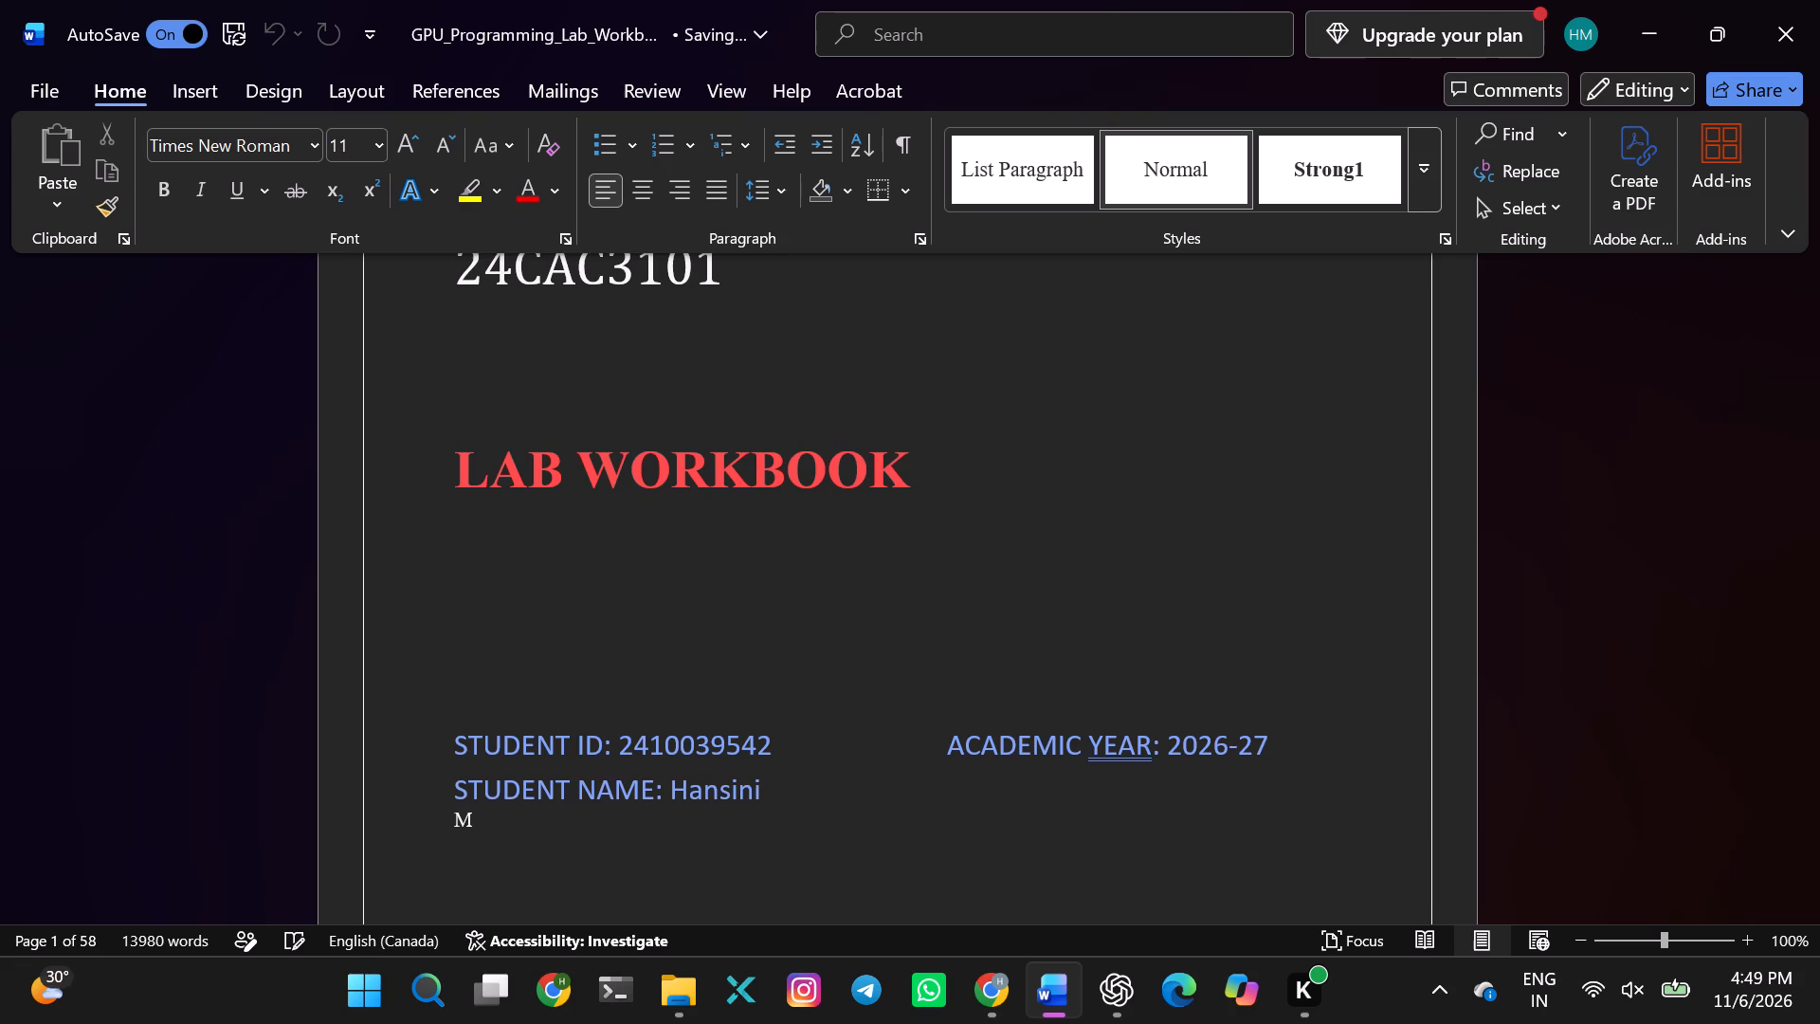
{"action": "key", "text": "BackSpace"}
{"action": "key", "text": "BackSpace"}
{"action": "key", "text": "space"}
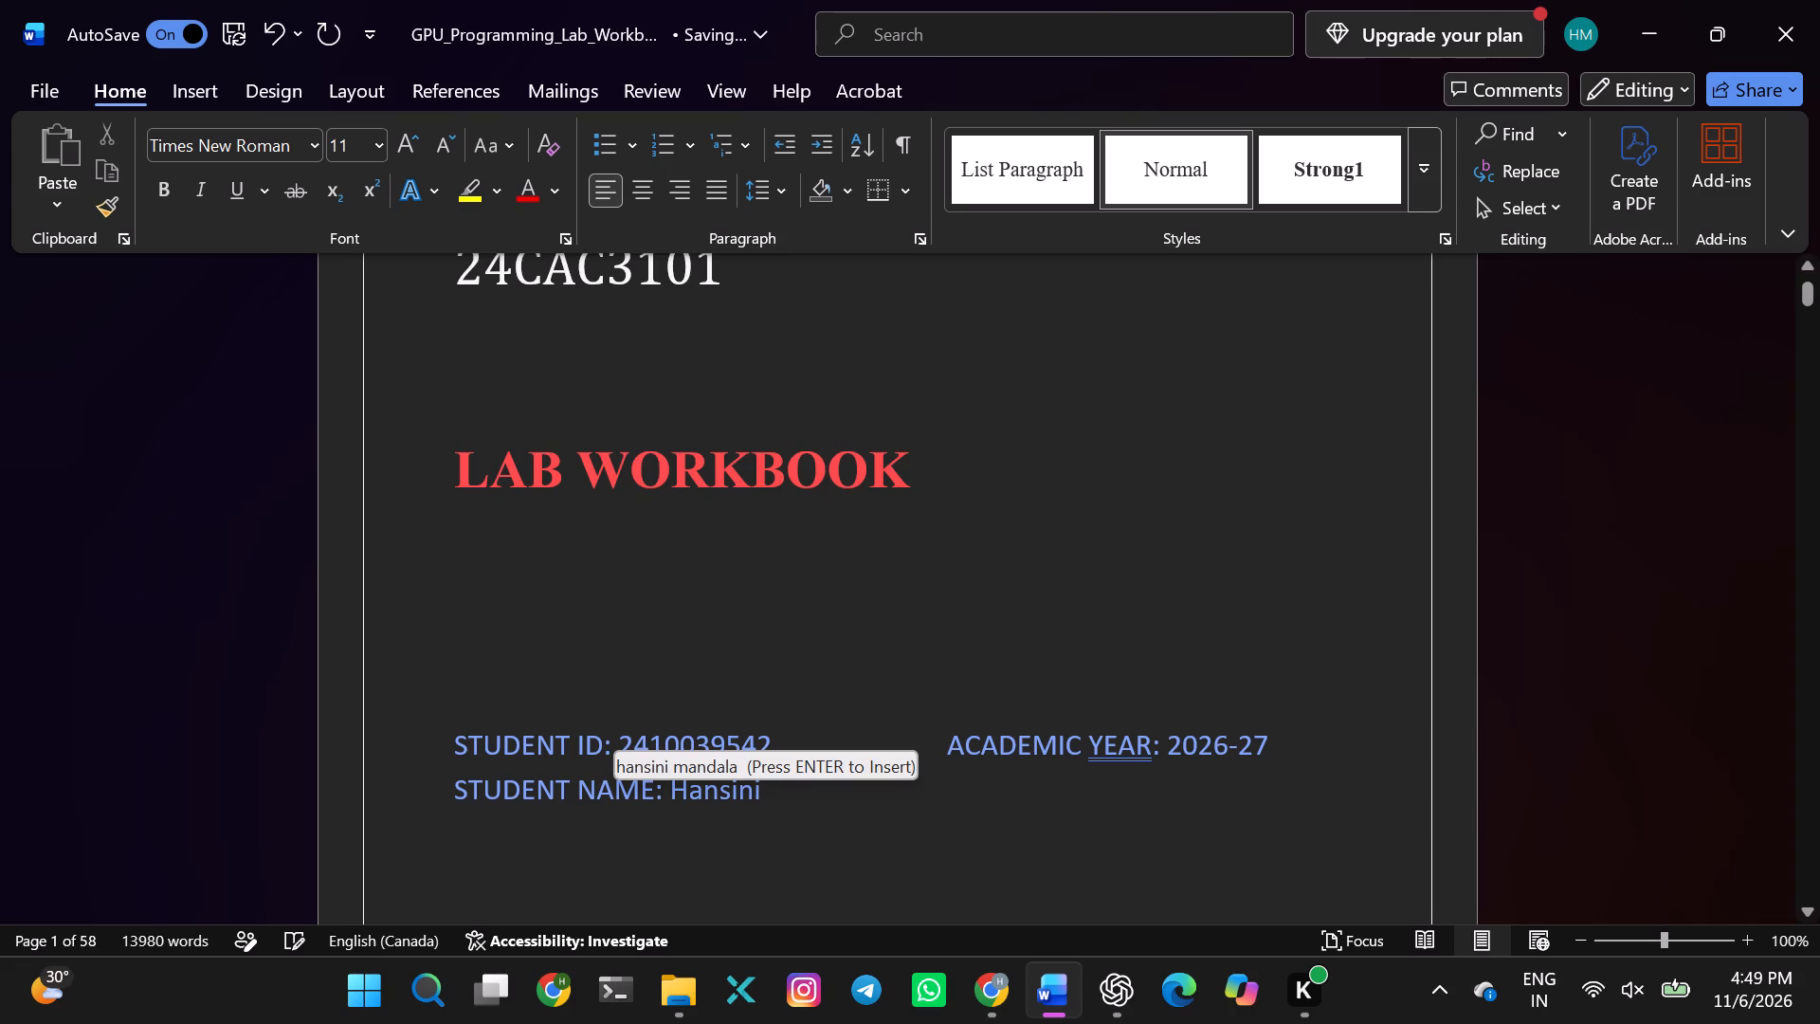
{"action": "key", "text": "shift+m"}
{"action": "type", "text": "andala"}
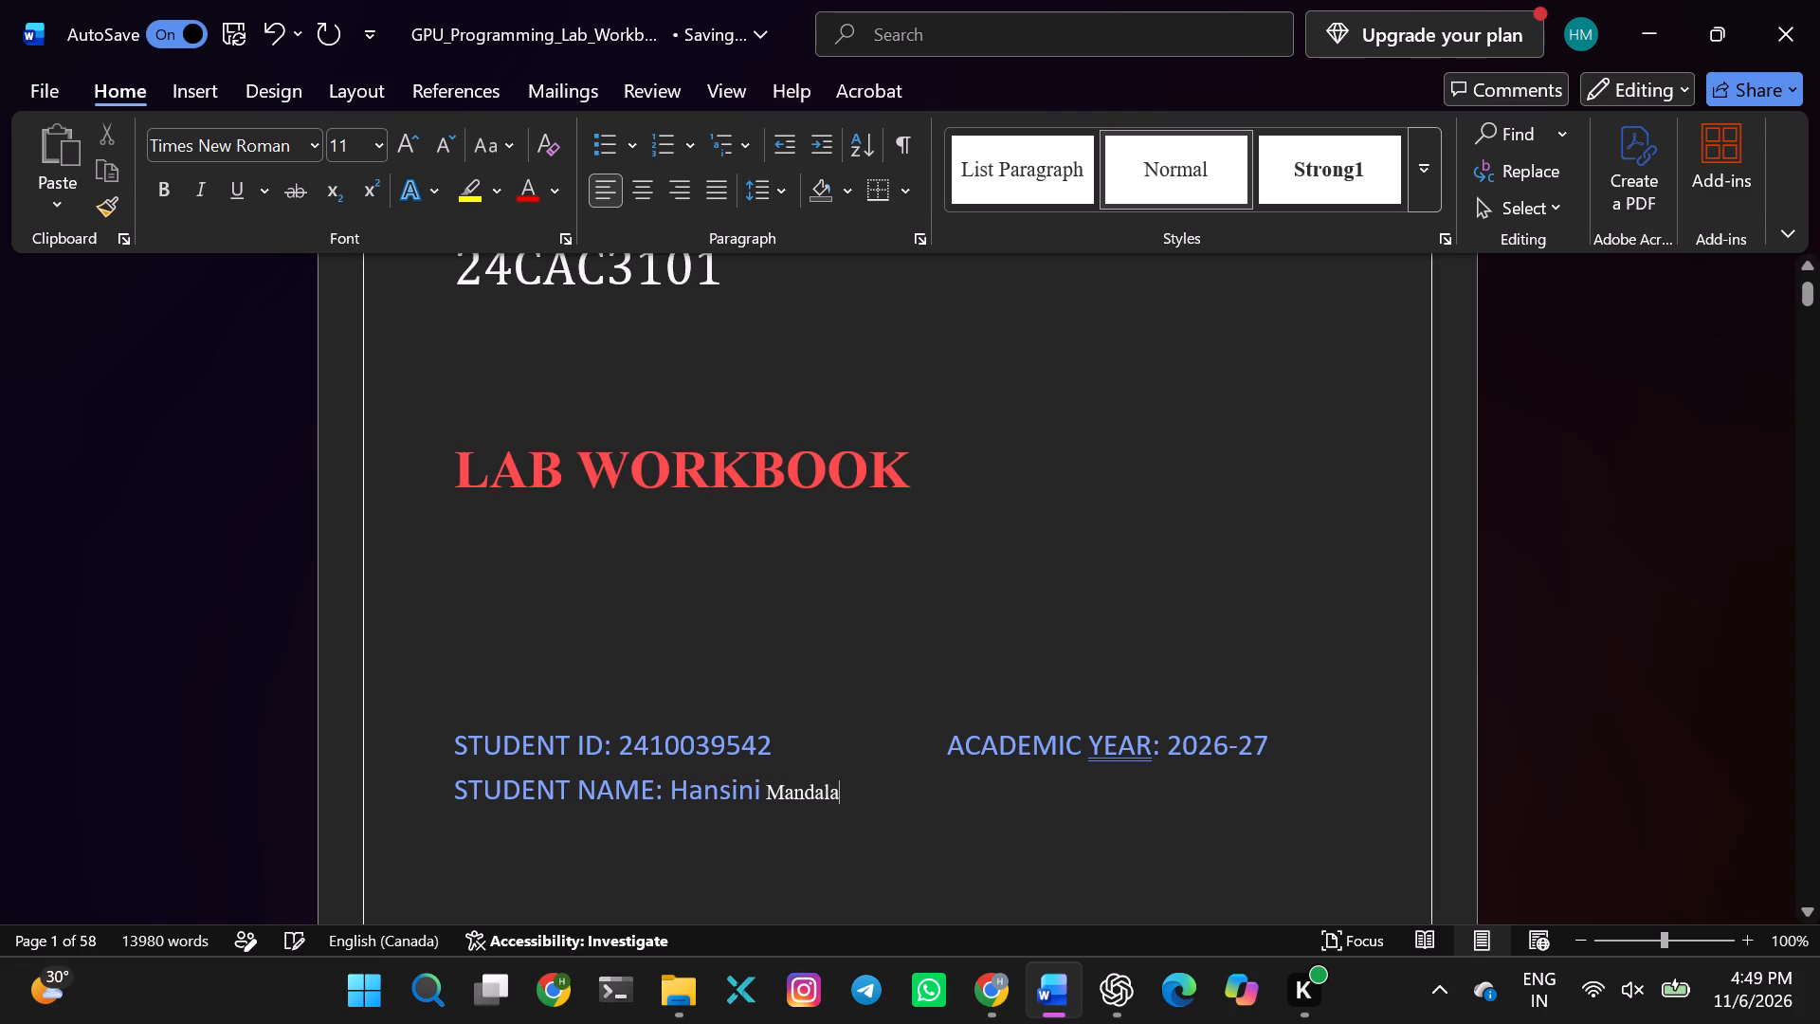
Format the student's full name on the cover page in Calibri (Body), size 18, with the standard blue font colour.
{"action": "left_click", "coordinate": [739, 797]}
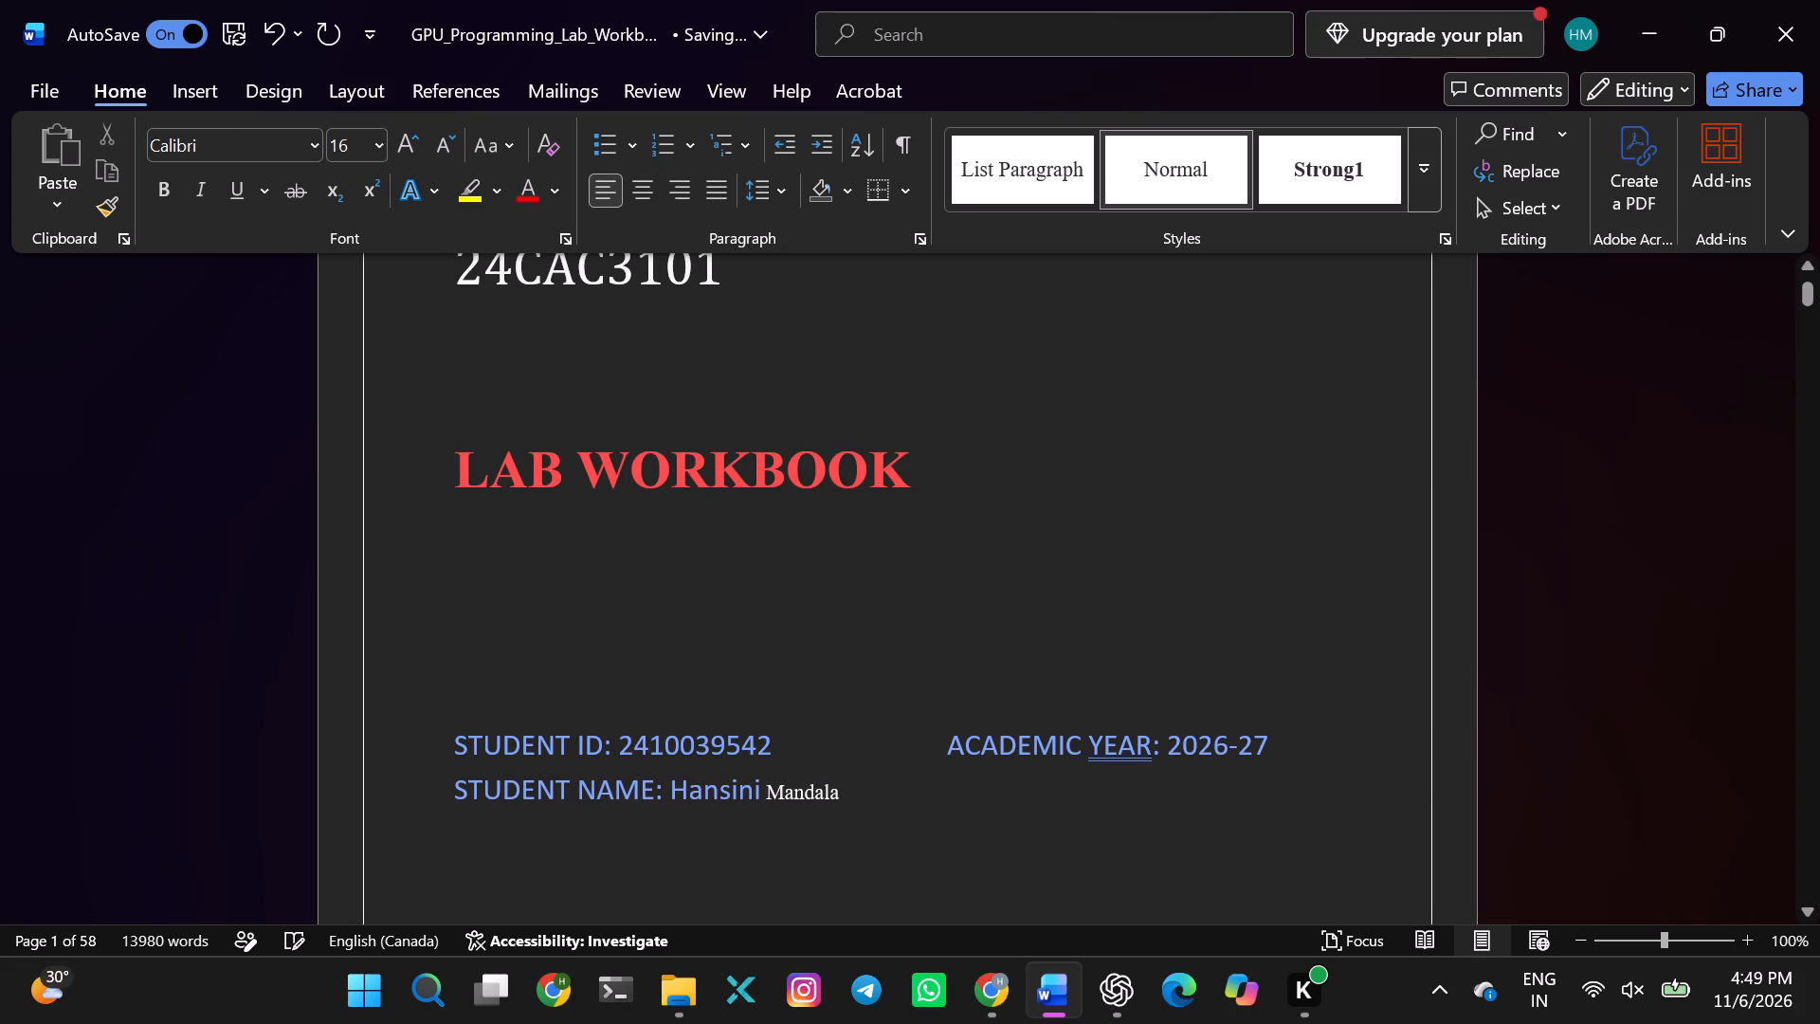
{"action": "left_click", "coordinate": [859, 798]}
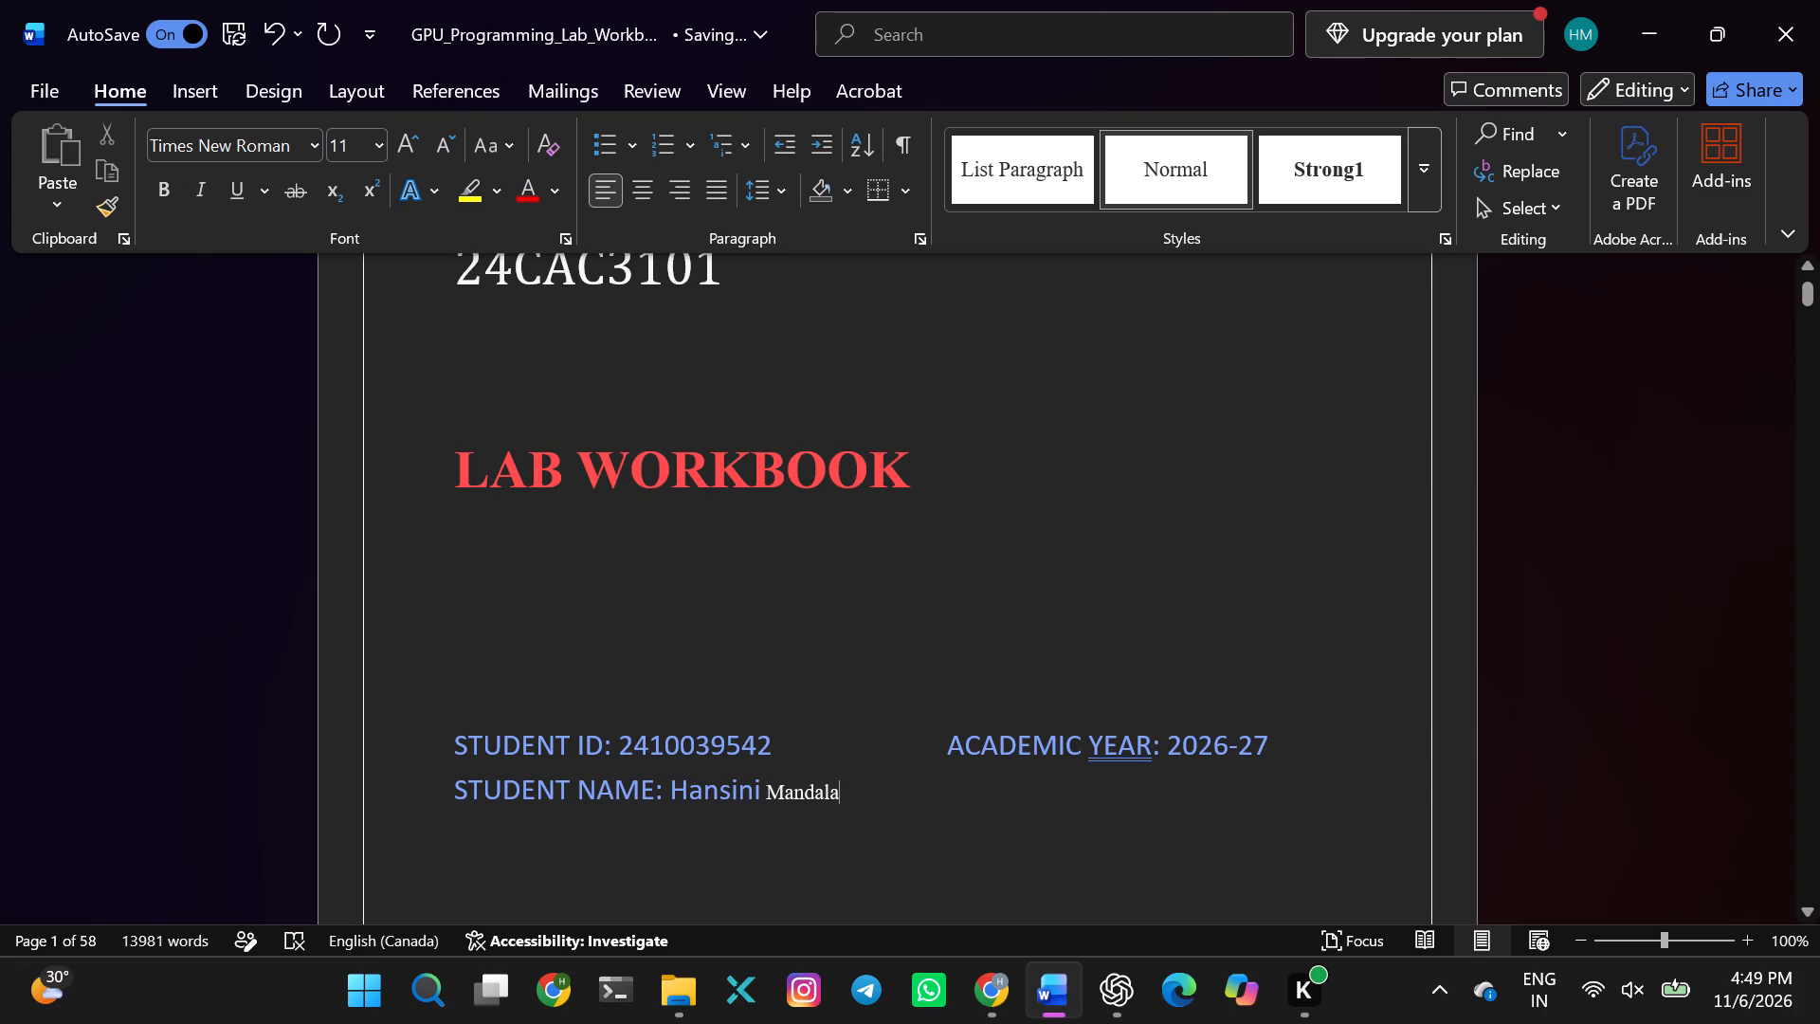
{"action": "left_click", "coordinate": [714, 789]}
{"action": "left_click", "coordinate": [851, 791]}
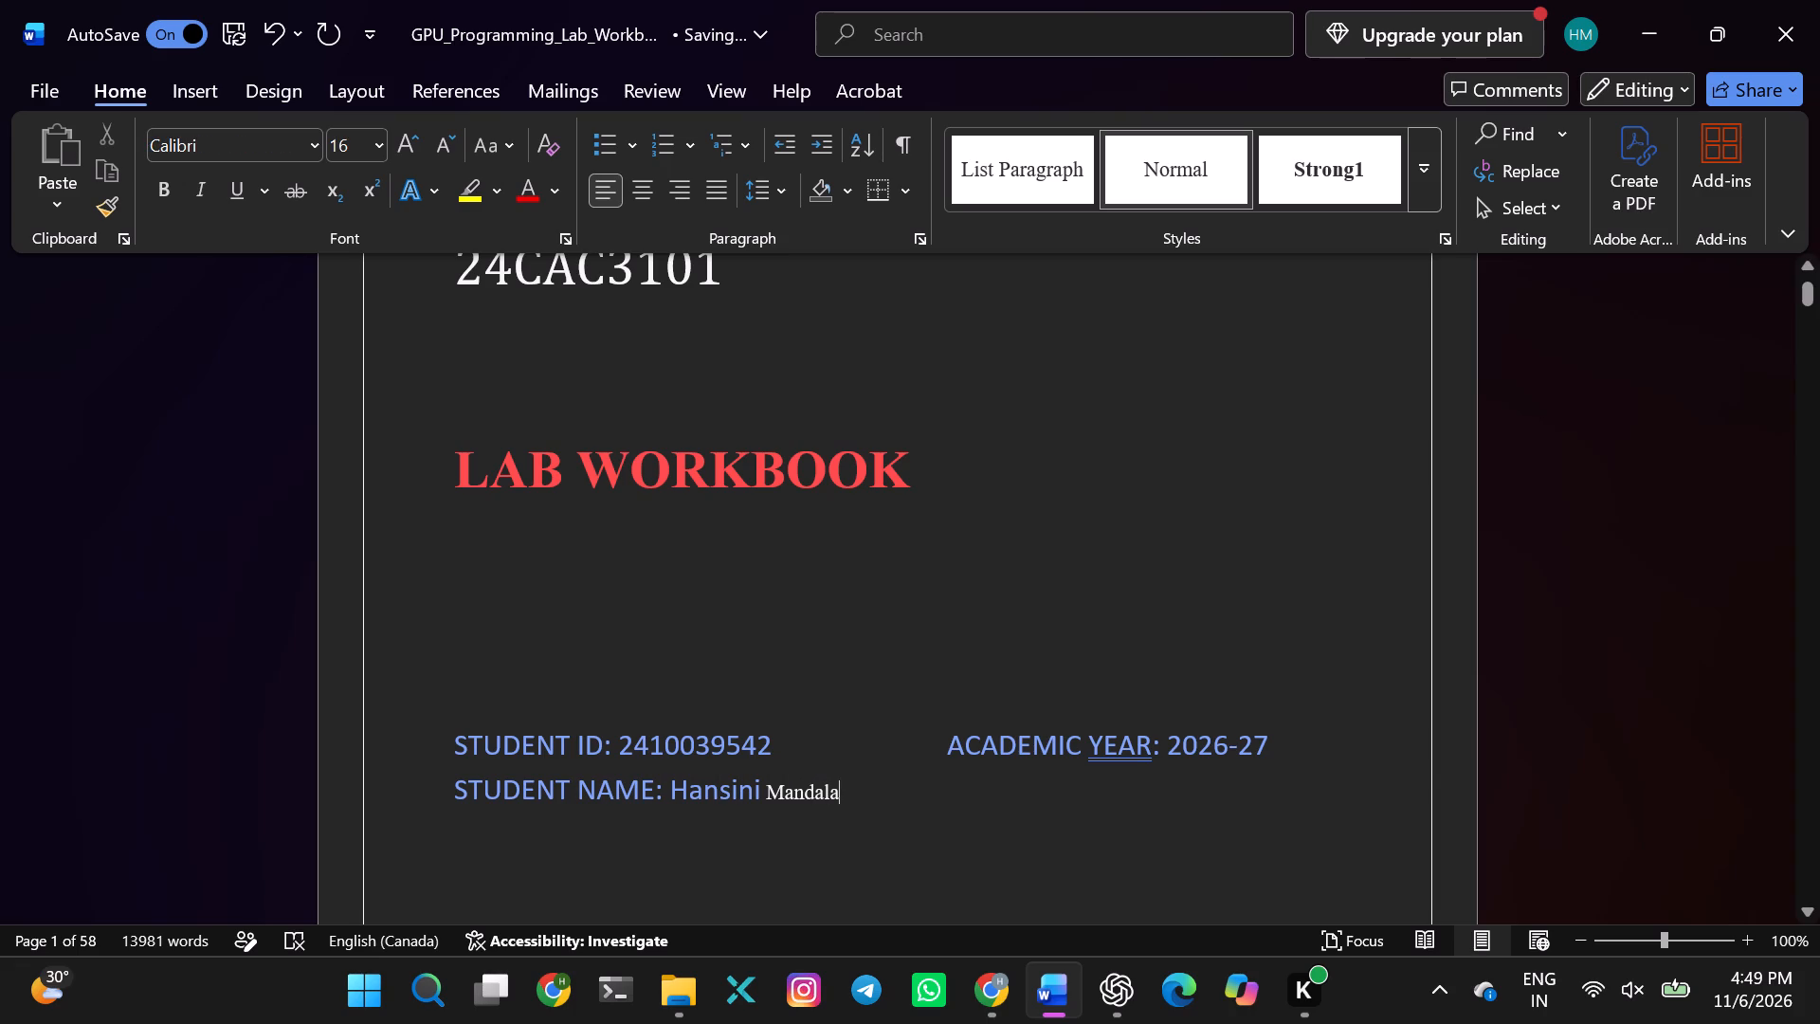
{"action": "left_click_drag", "start_coordinate": [851, 791], "coordinate": [713, 790]}
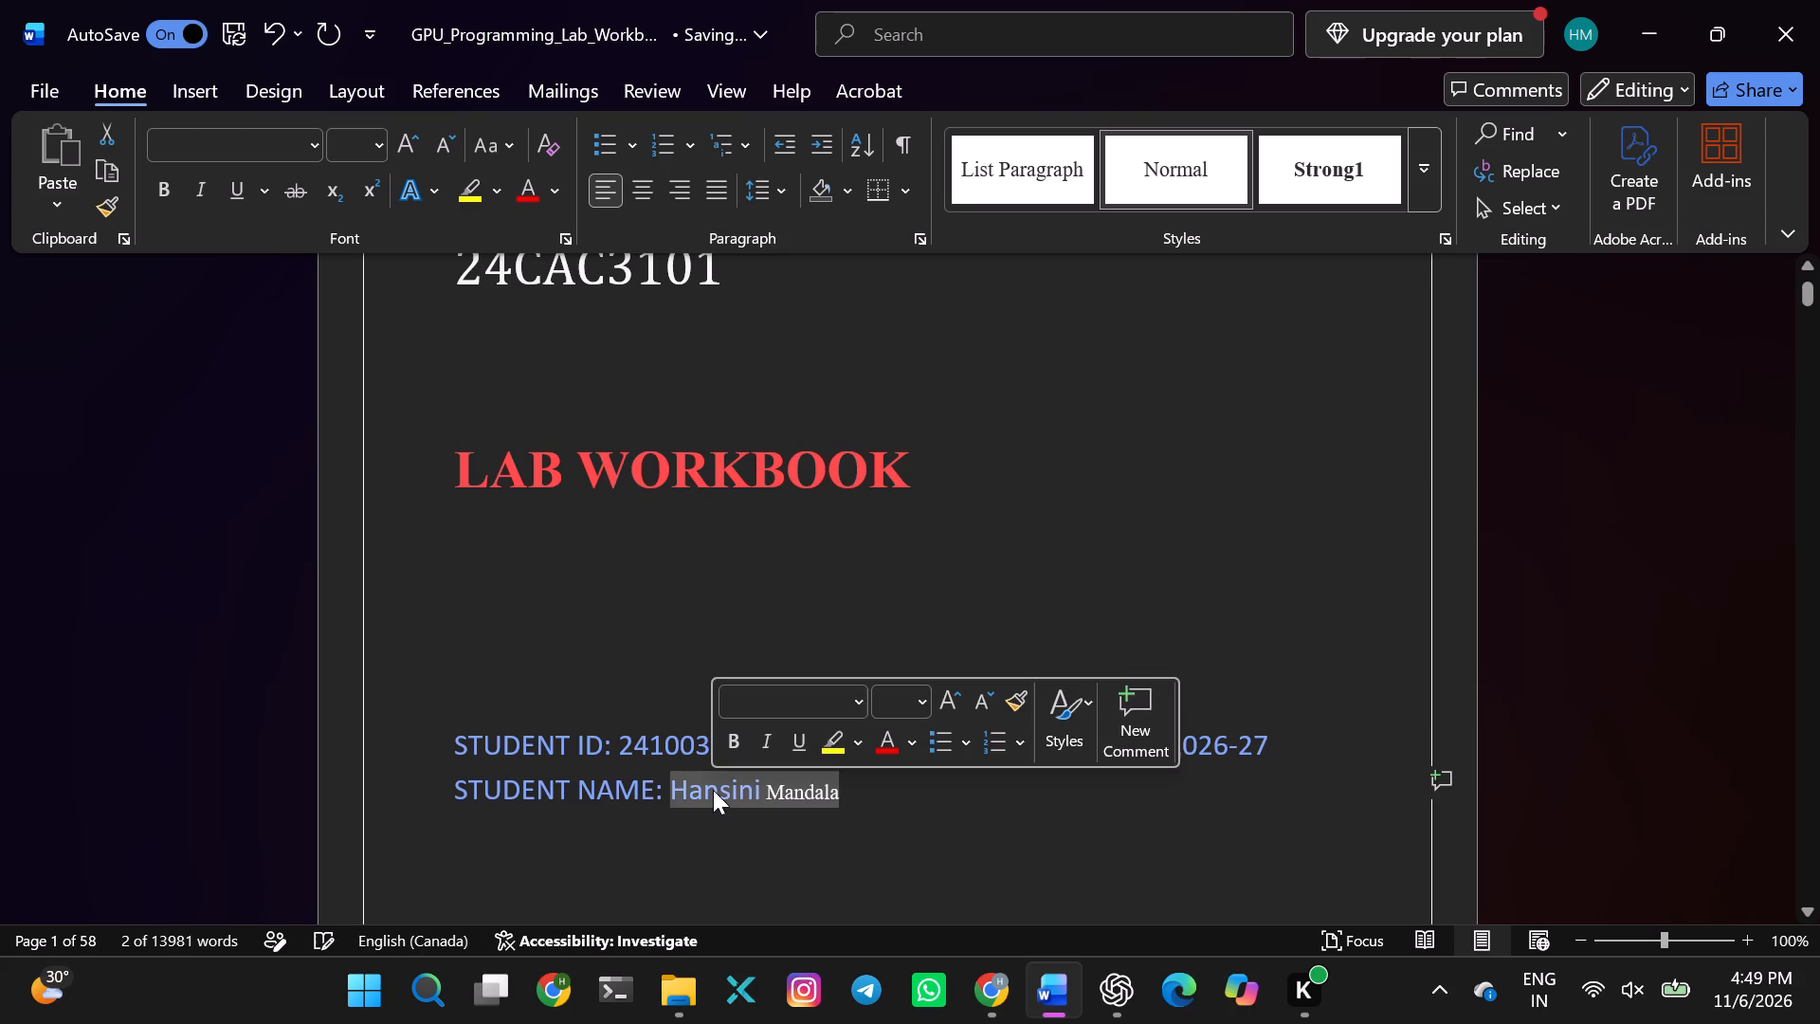
{"action": "left_click", "coordinate": [855, 698]}
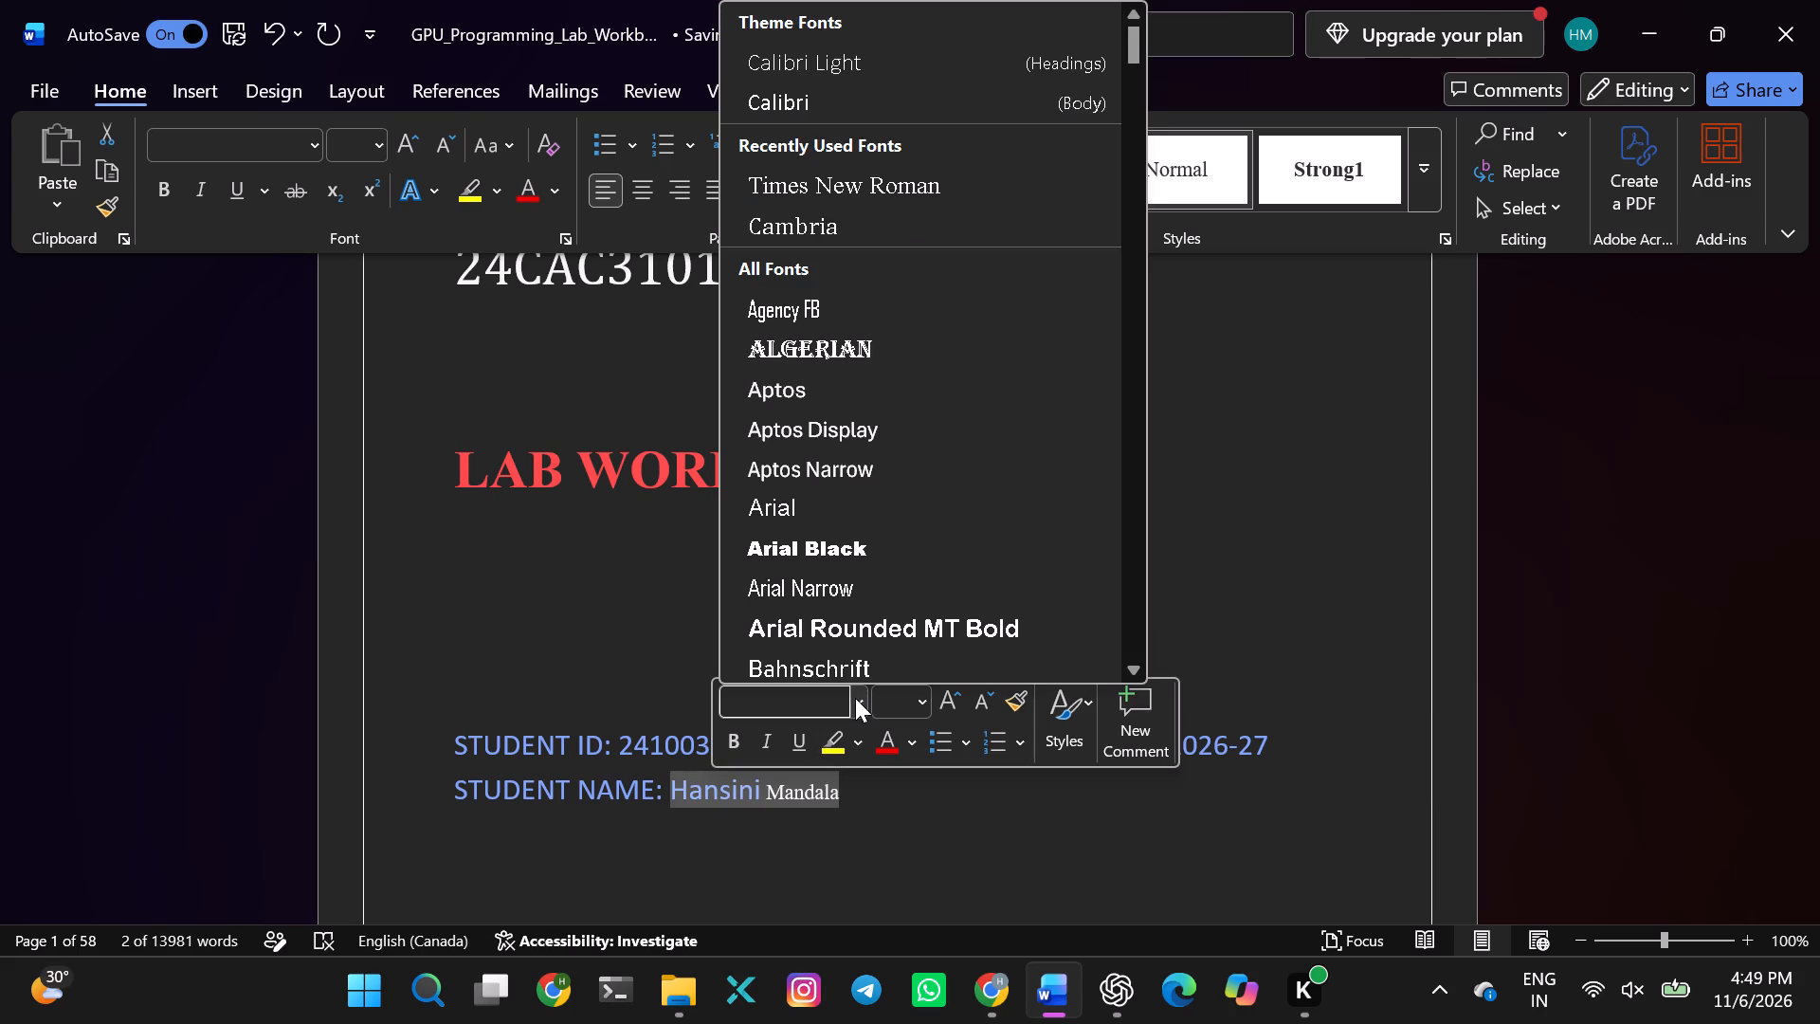
{"action": "left_click", "coordinate": [850, 100]}
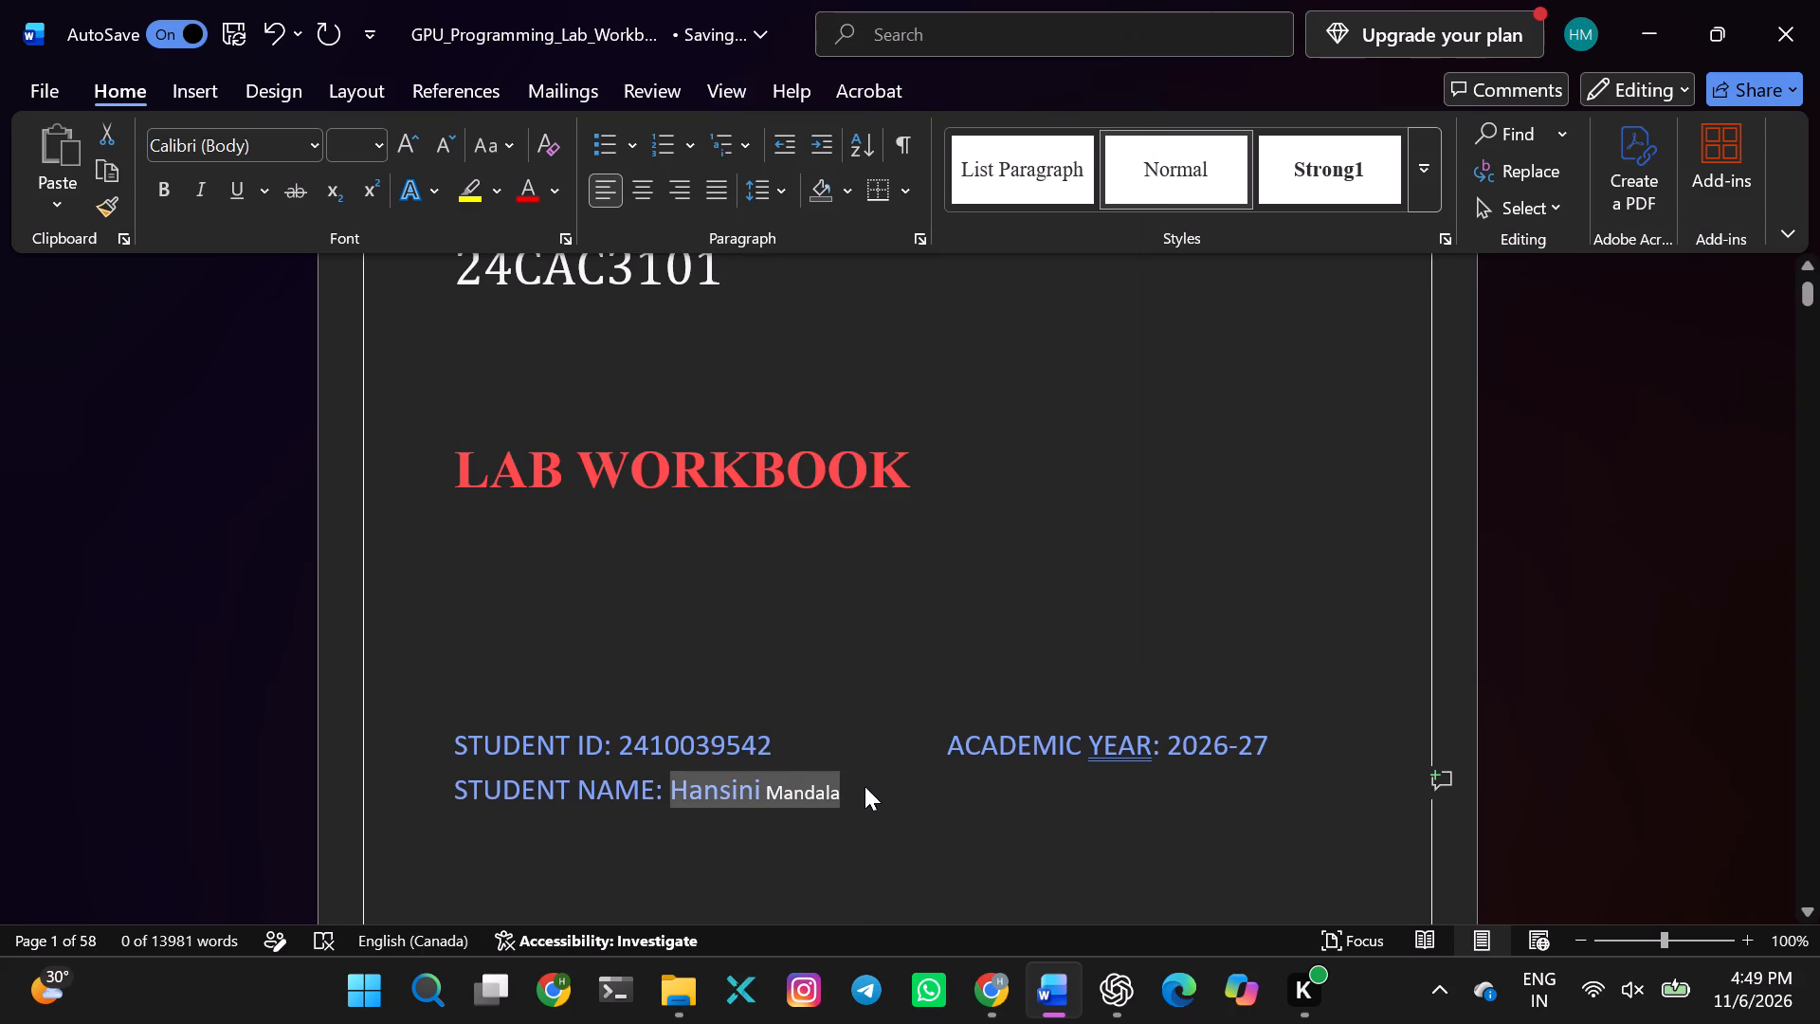
{"action": "left_click", "coordinate": [848, 784]}
{"action": "left_click_drag", "start_coordinate": [848, 784], "coordinate": [727, 789]}
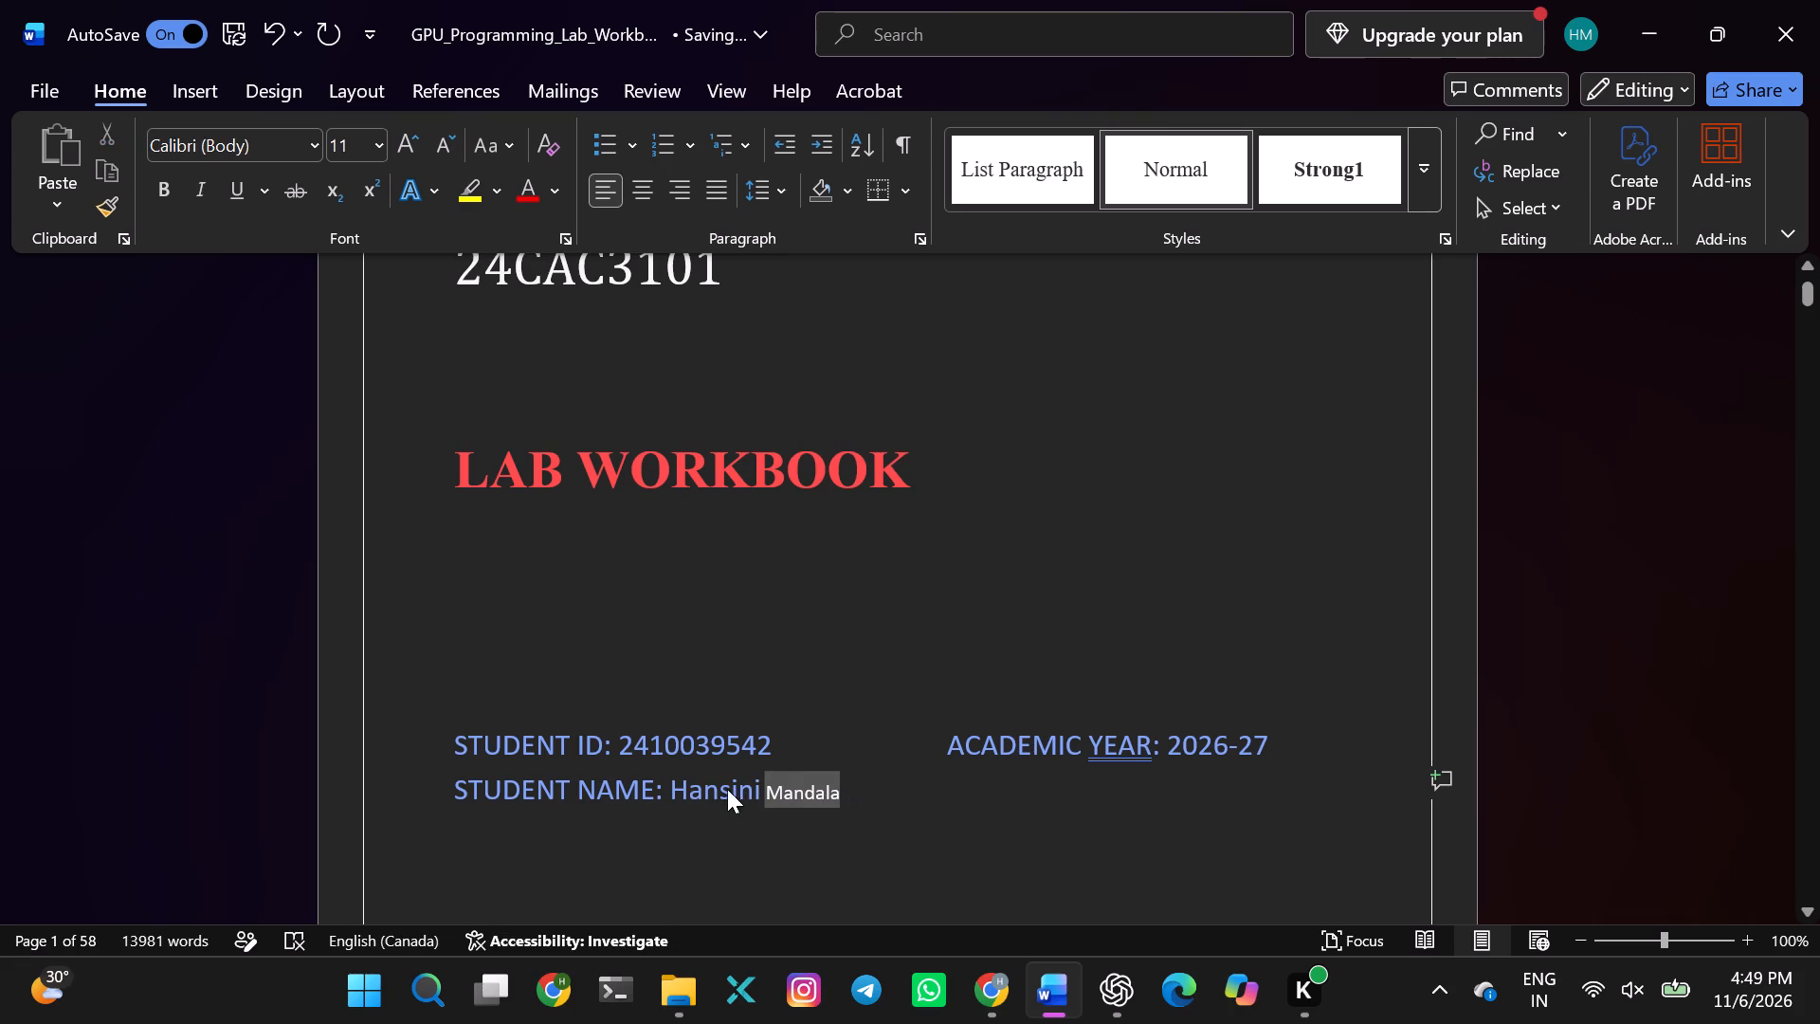
{"action": "left_click_drag", "start_coordinate": [727, 789], "coordinate": [695, 785]}
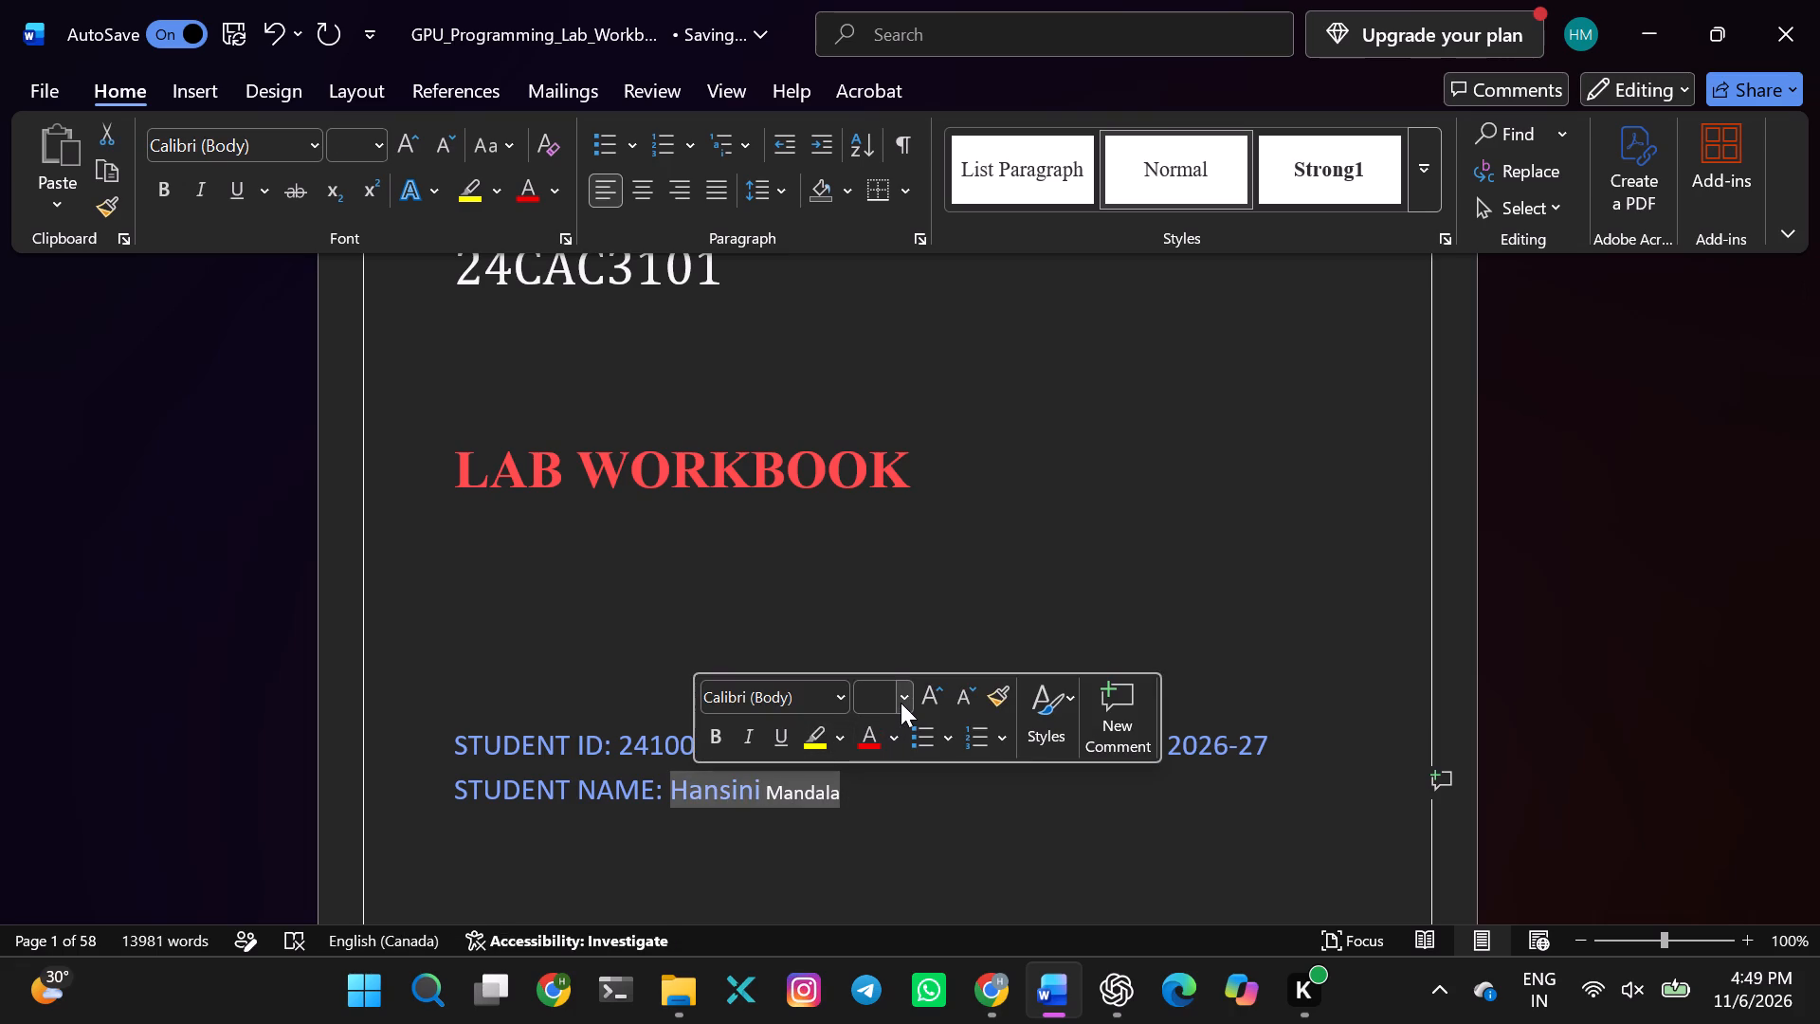
{"action": "left_click", "coordinate": [901, 703]}
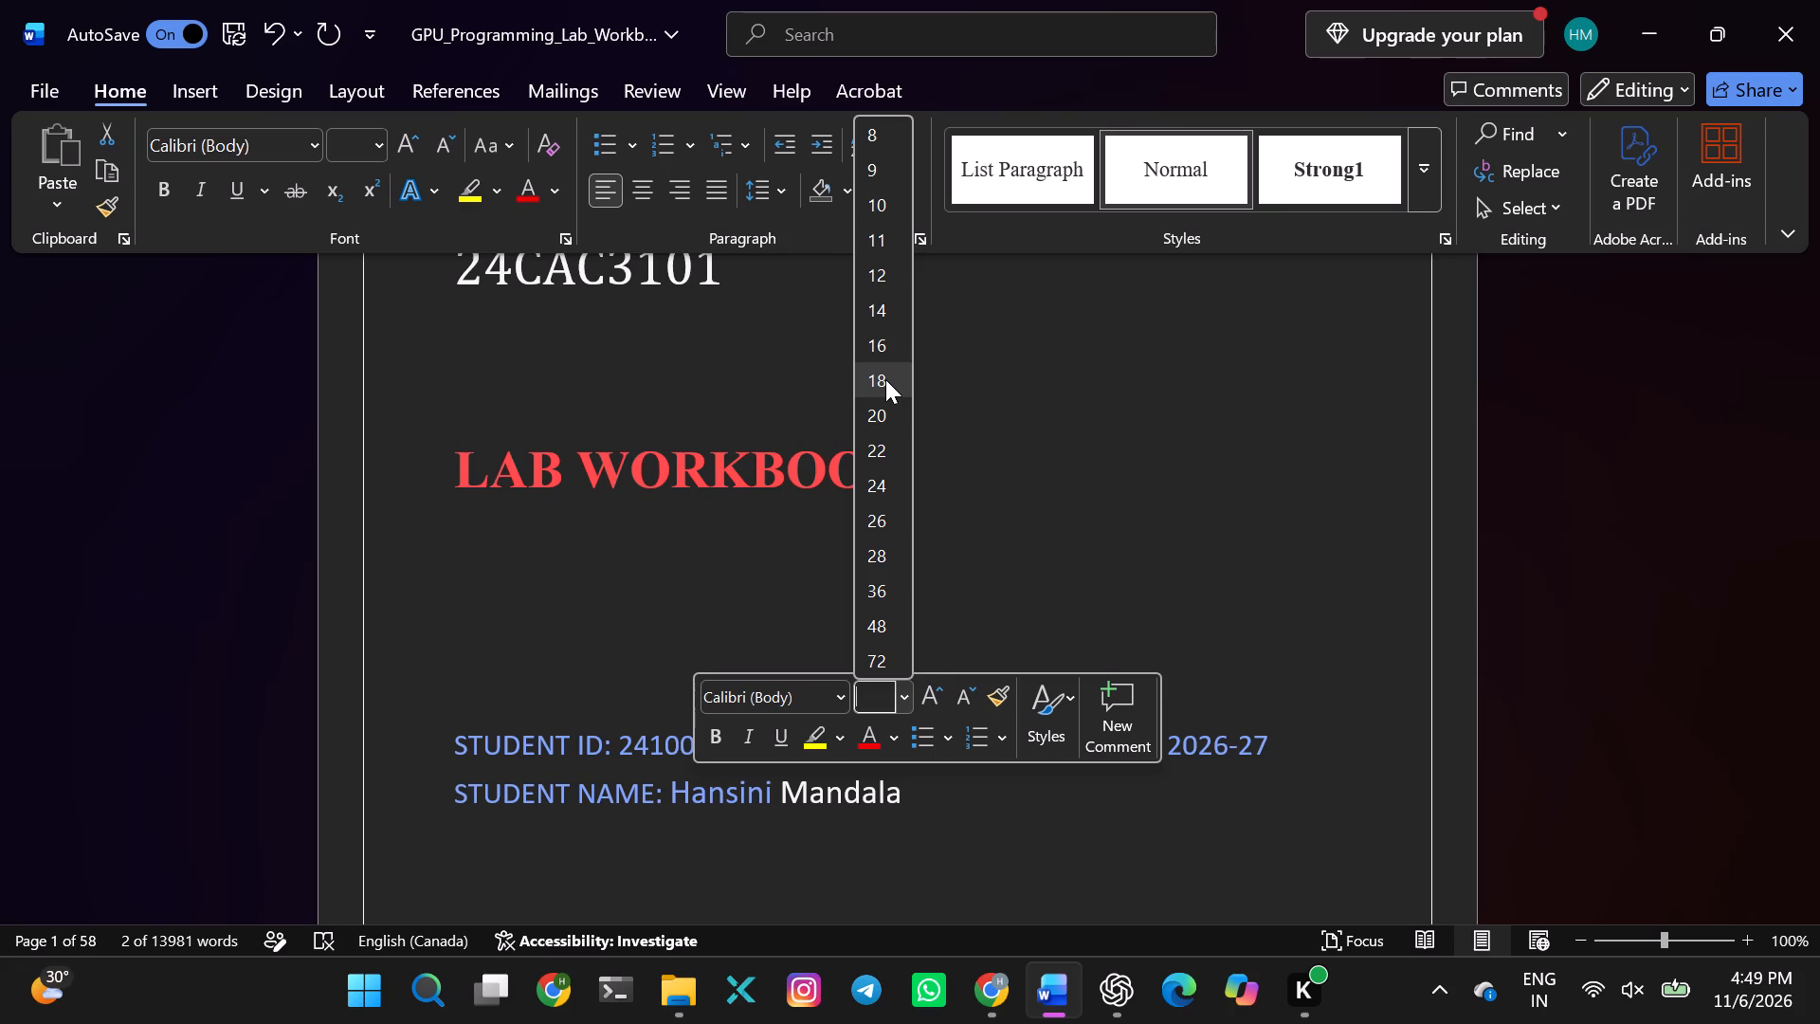
{"action": "left_click", "coordinate": [885, 379]}
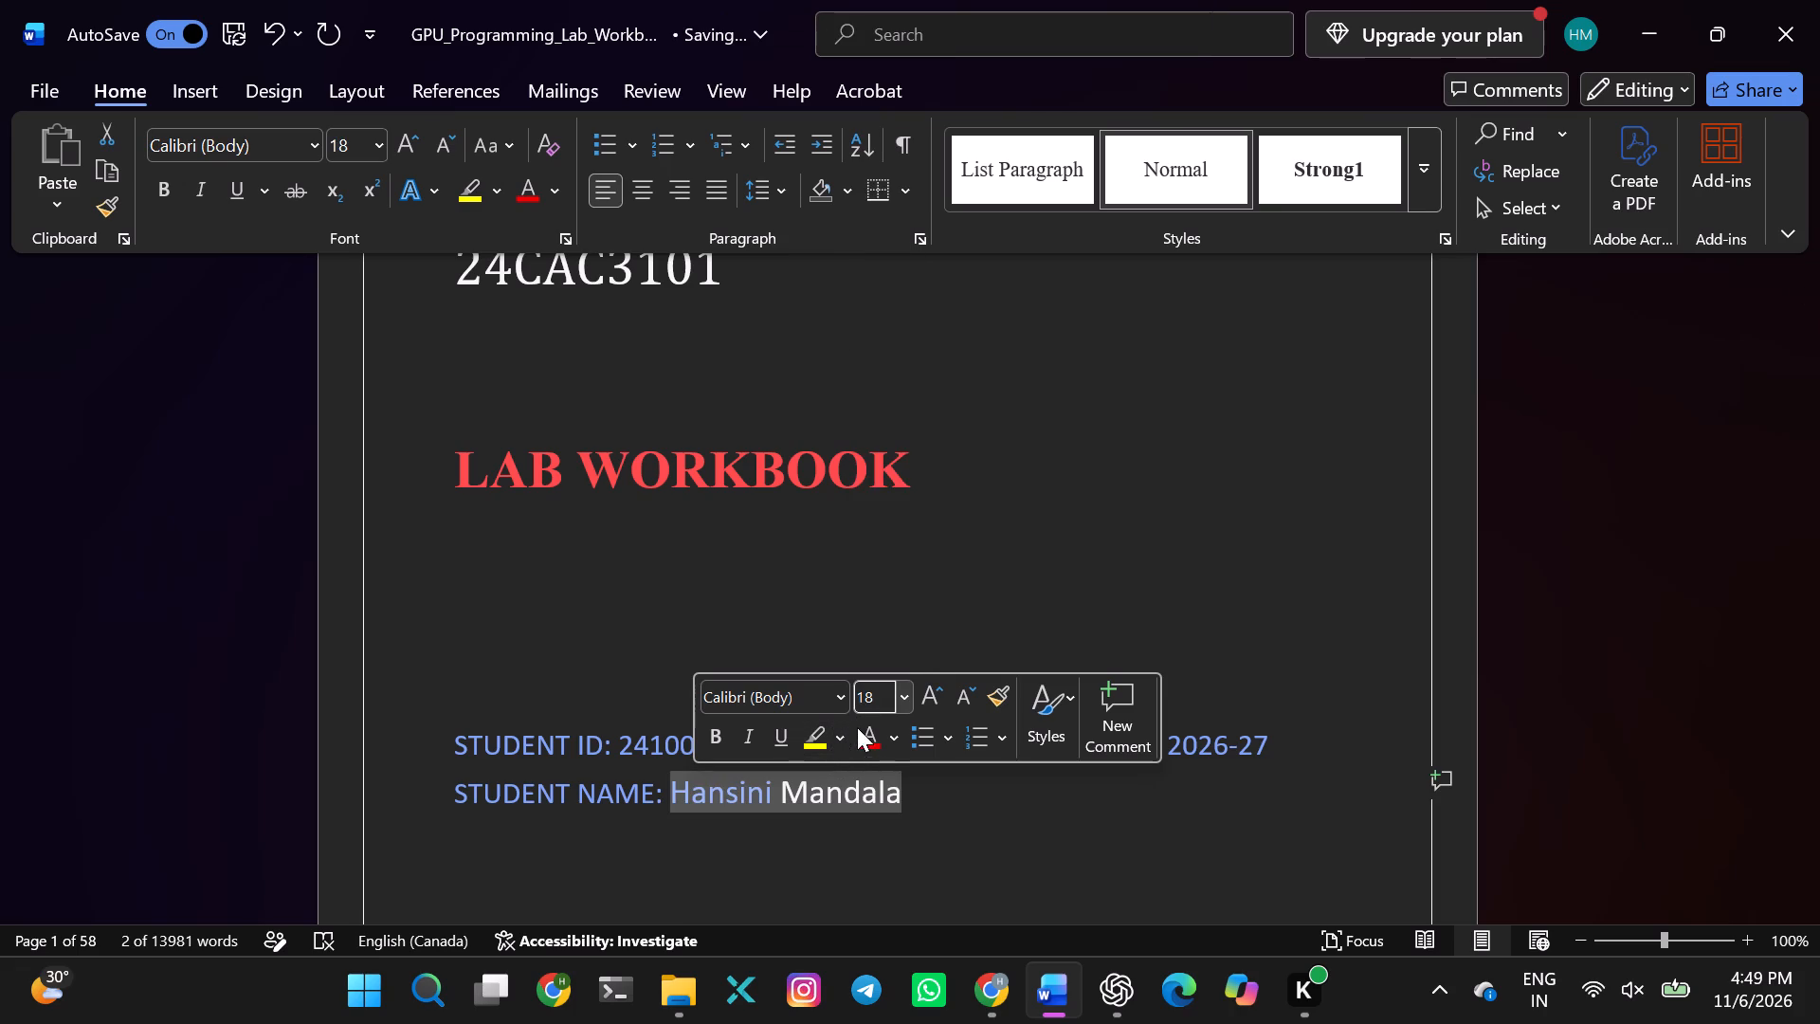
{"action": "left_click", "coordinate": [887, 734]}
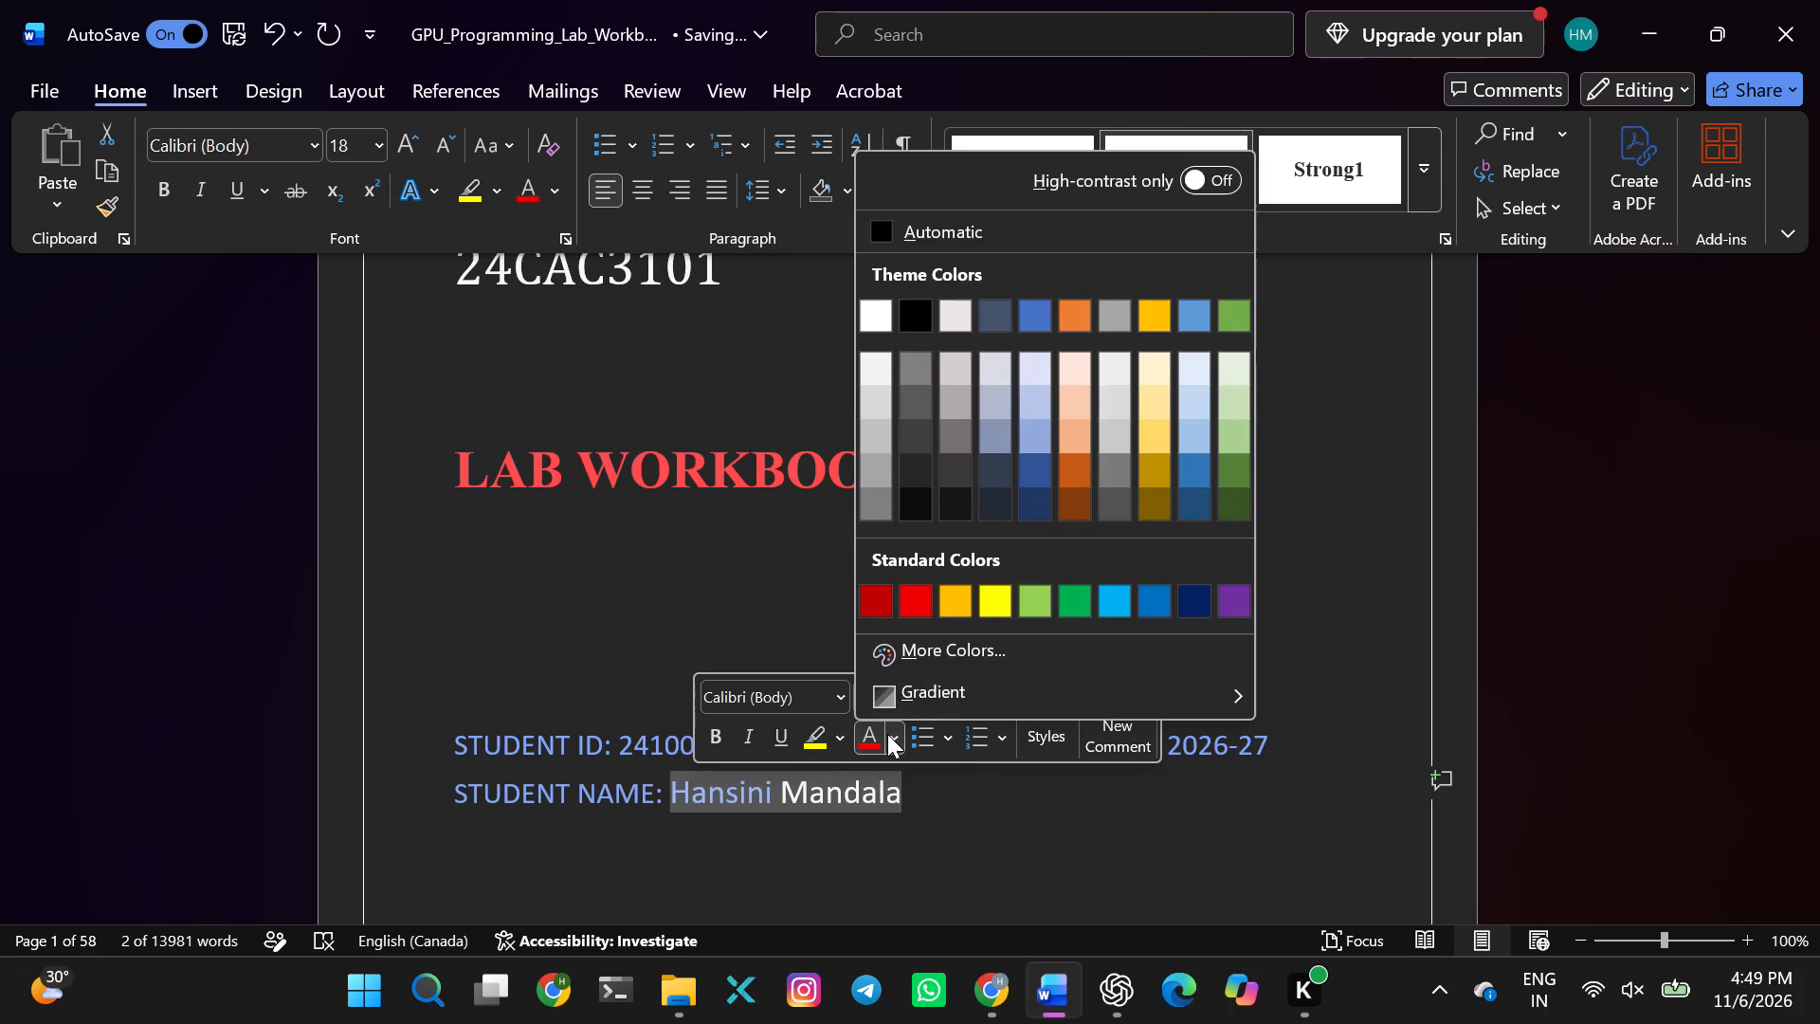
{"action": "left_click", "coordinate": [1151, 601]}
{"action": "left_click", "coordinate": [985, 848]}
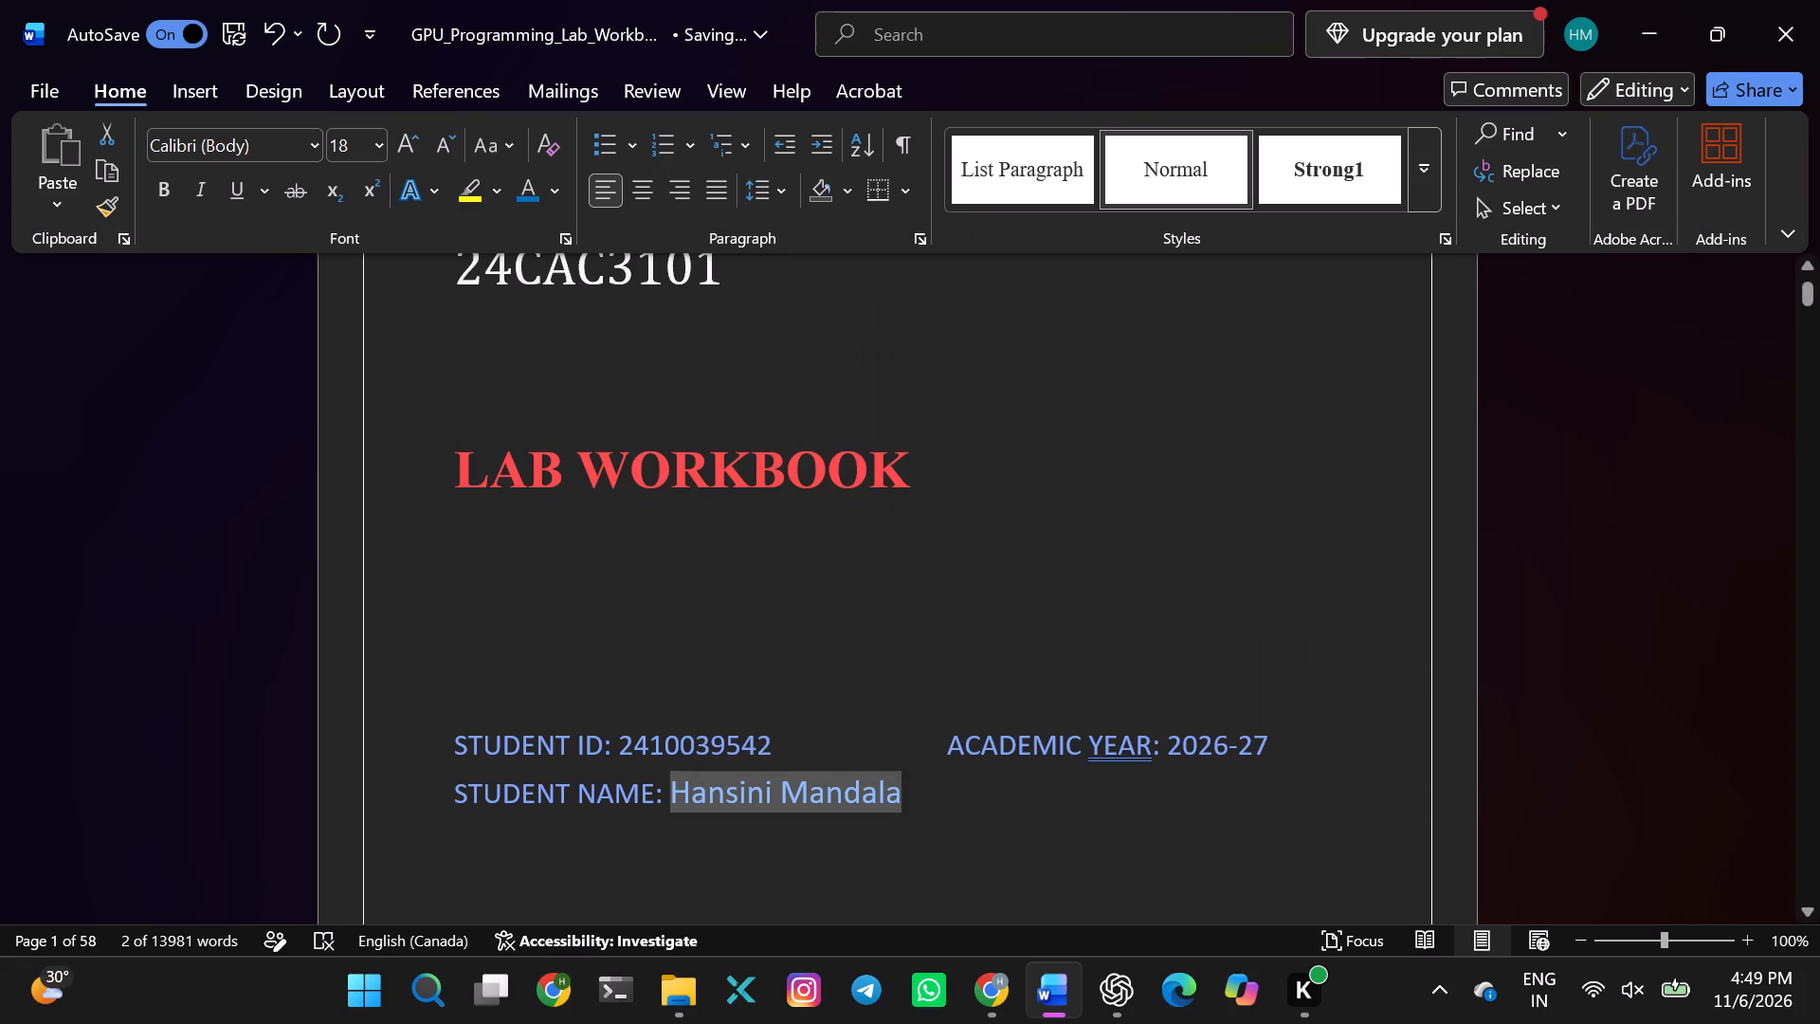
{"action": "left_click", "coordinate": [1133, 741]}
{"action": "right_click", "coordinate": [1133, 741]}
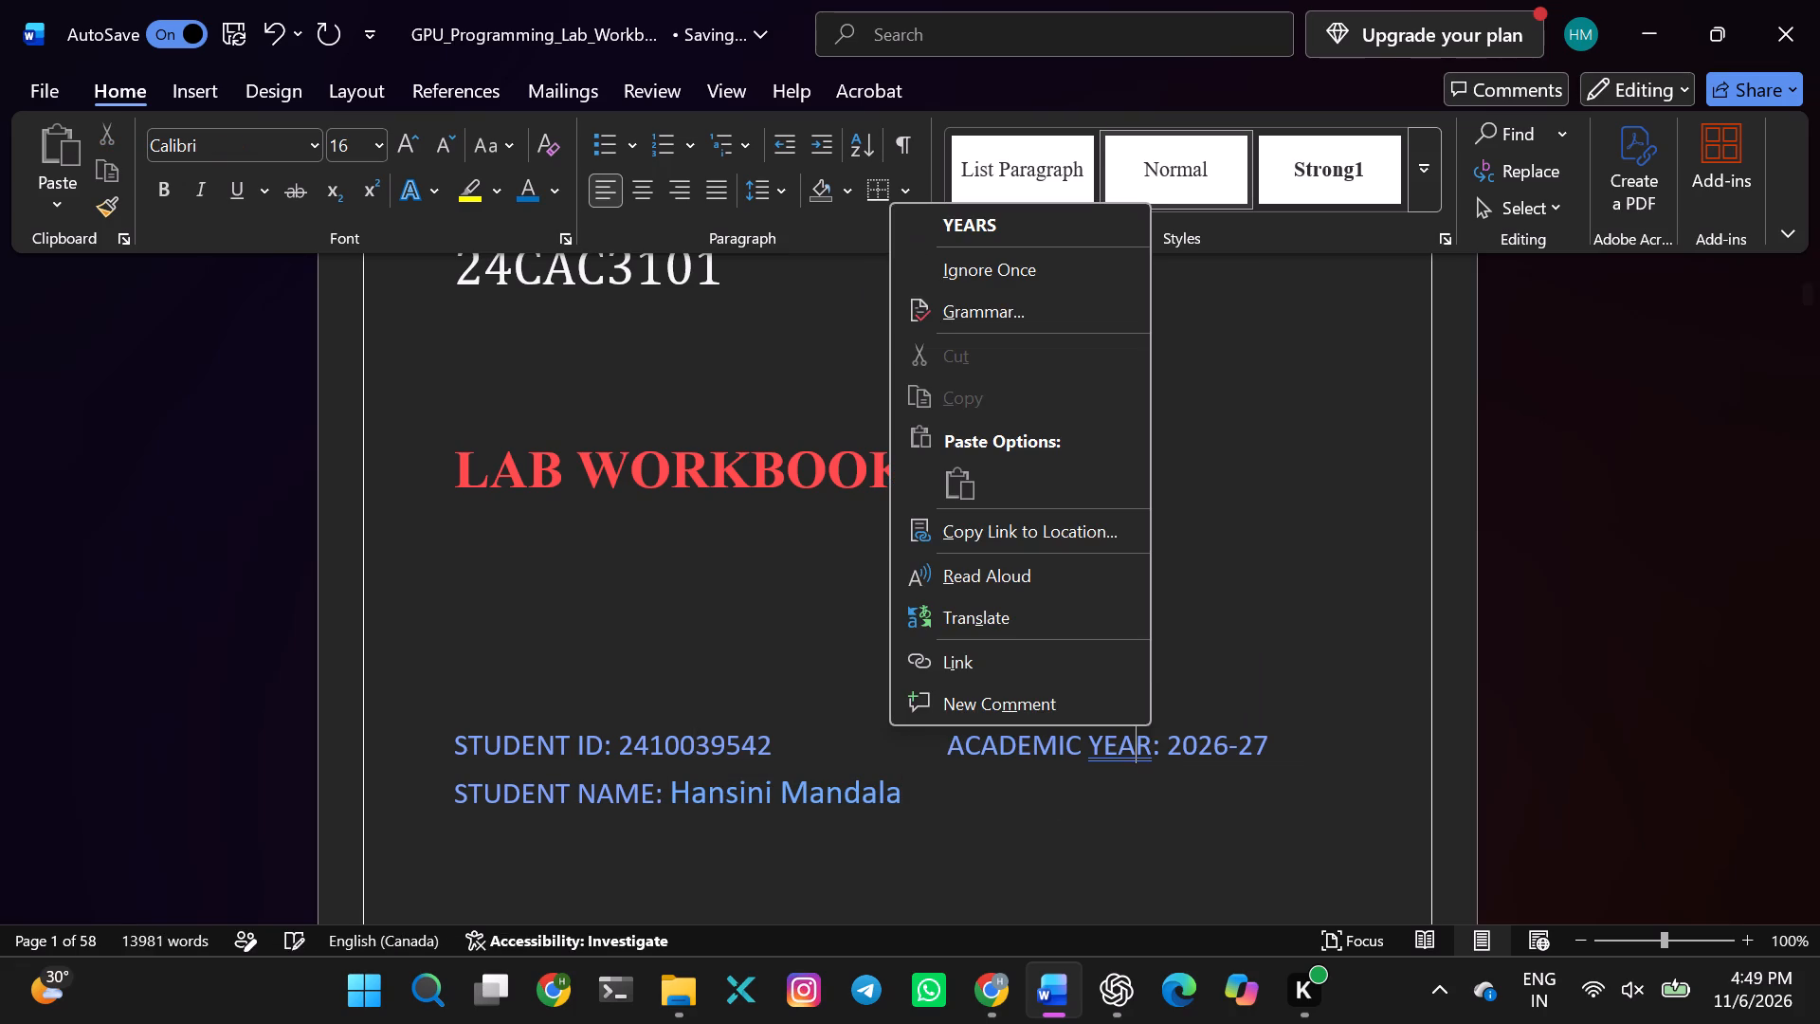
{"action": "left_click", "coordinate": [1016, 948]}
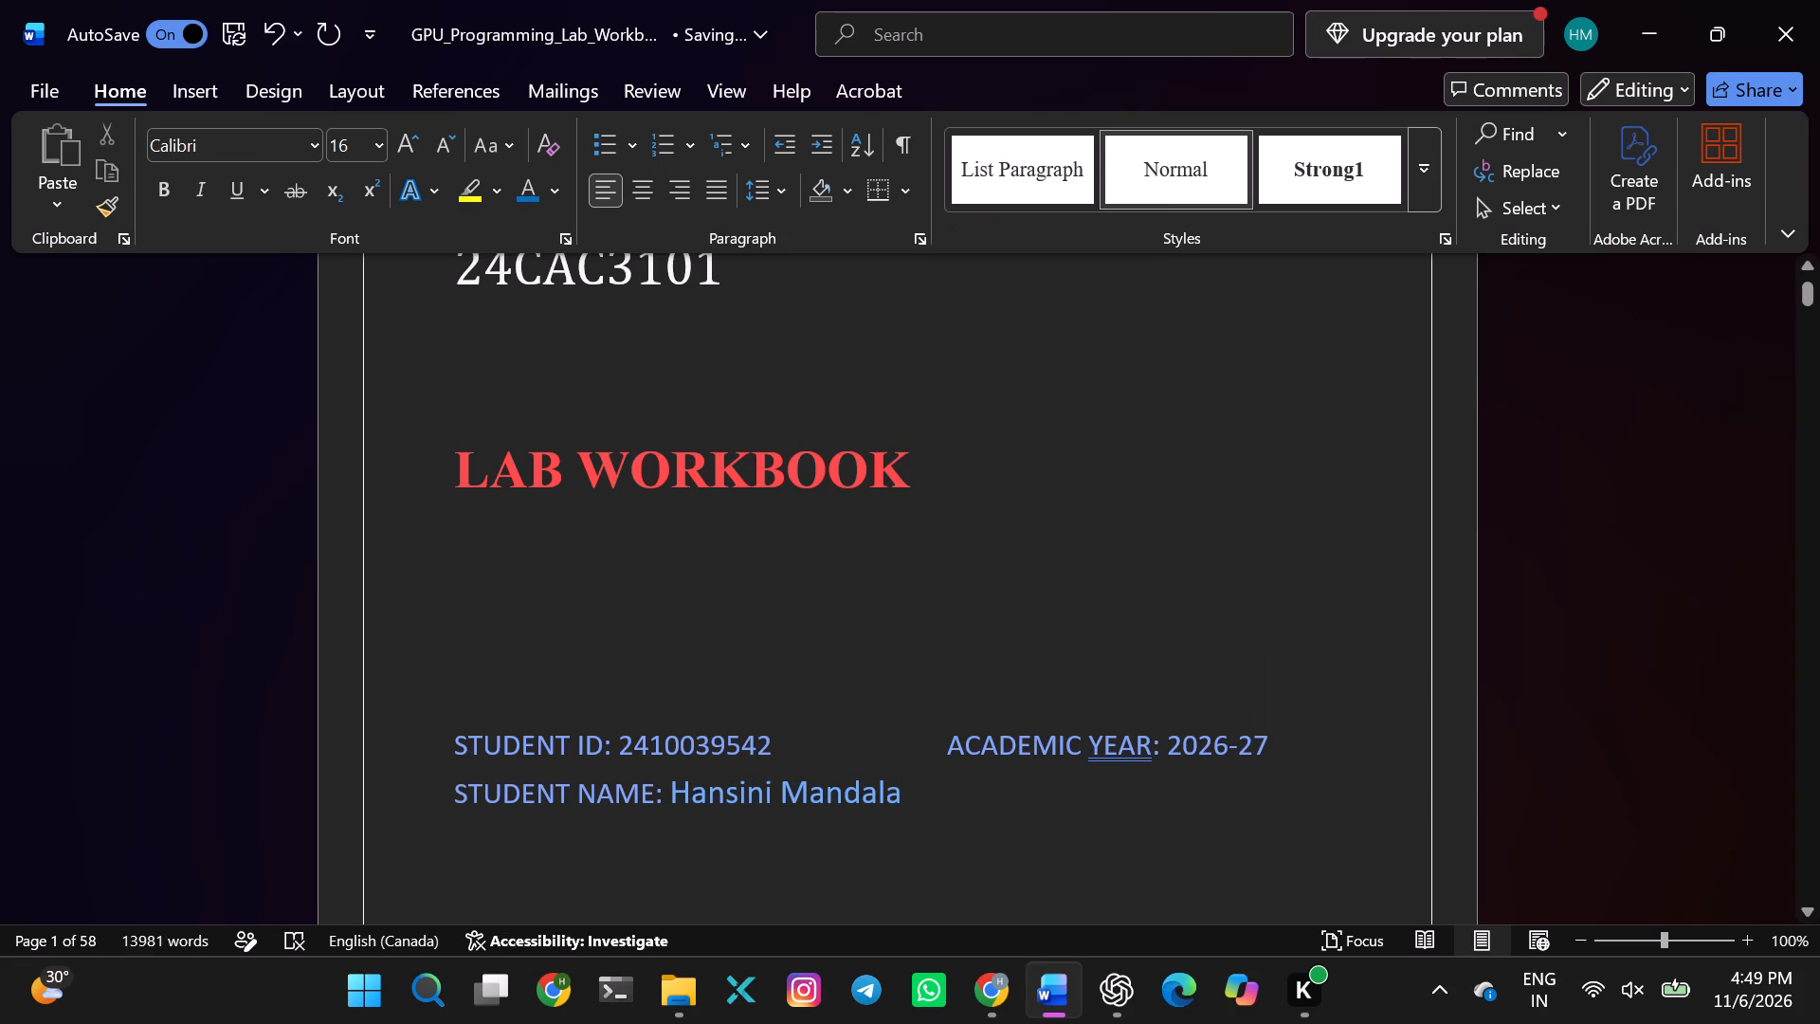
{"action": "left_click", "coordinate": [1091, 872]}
Review the workbook's front matter, covering the university and department vision and mission pages and the table of contents.
{"action": "scroll", "coordinate": [1091, 872], "scroll_direction": "down", "scroll_amount": 1}
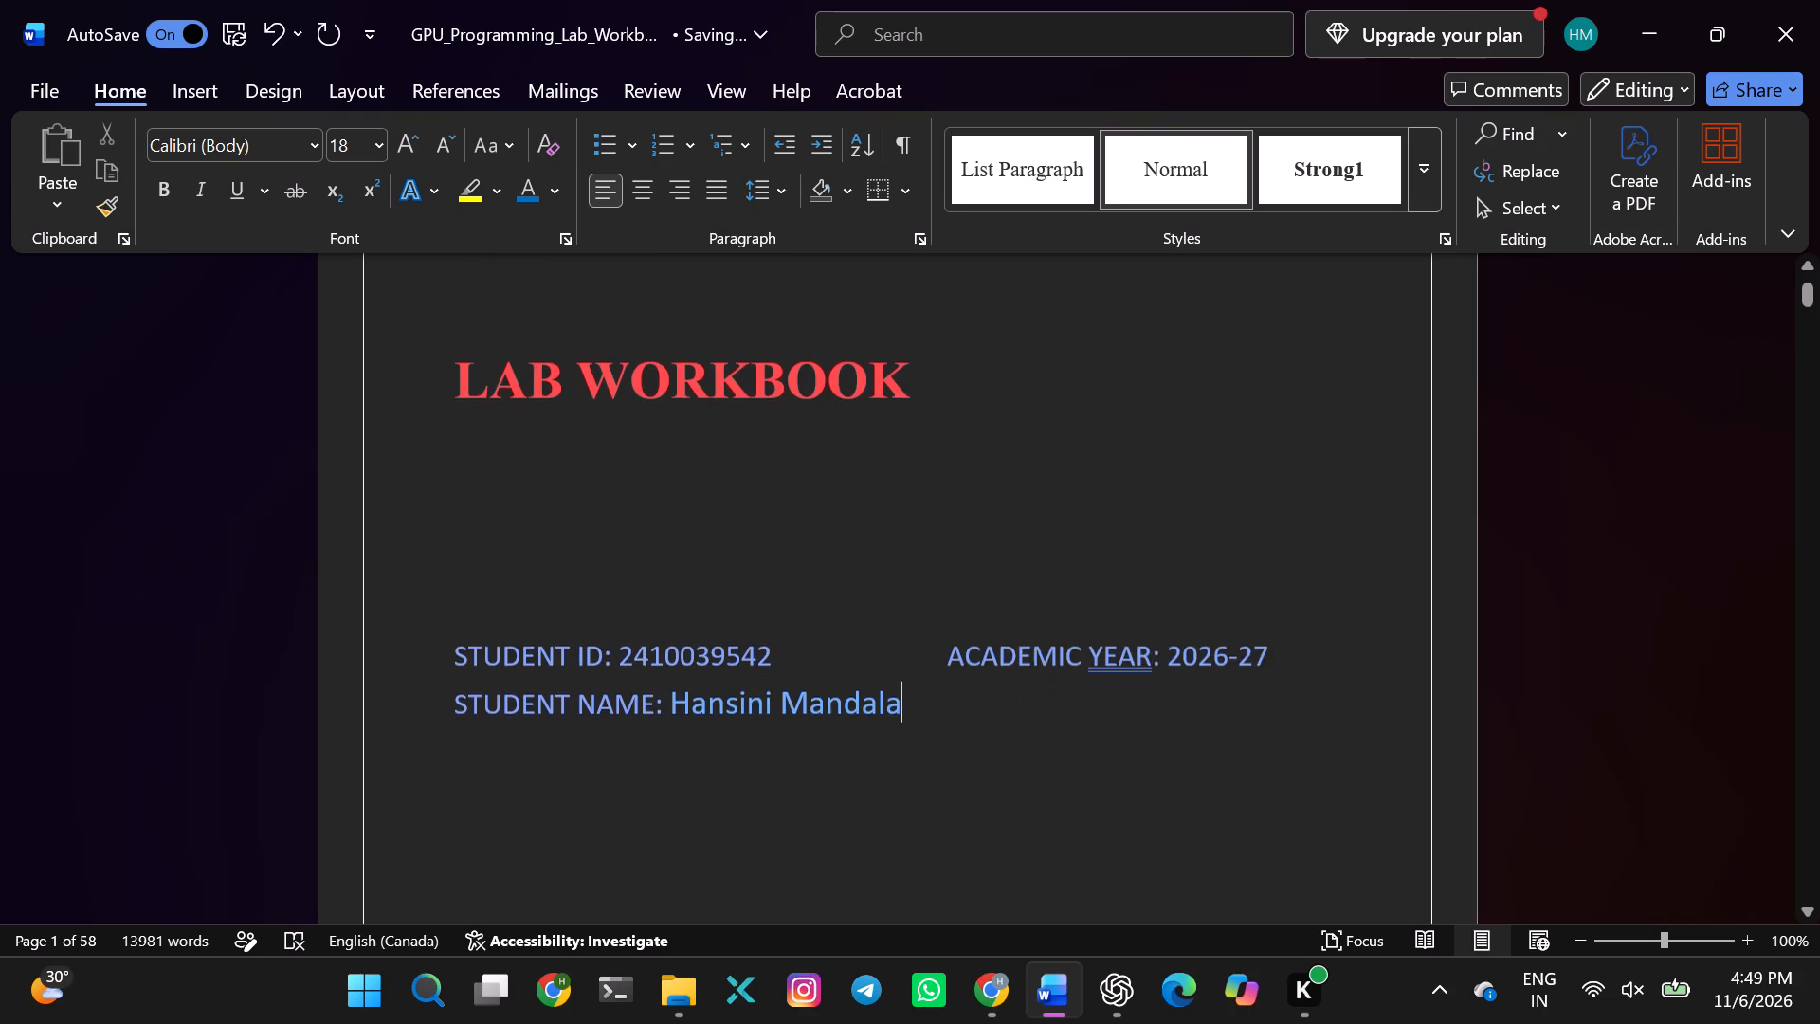
{"action": "scroll", "coordinate": [1091, 872], "scroll_direction": "down", "scroll_amount": 5}
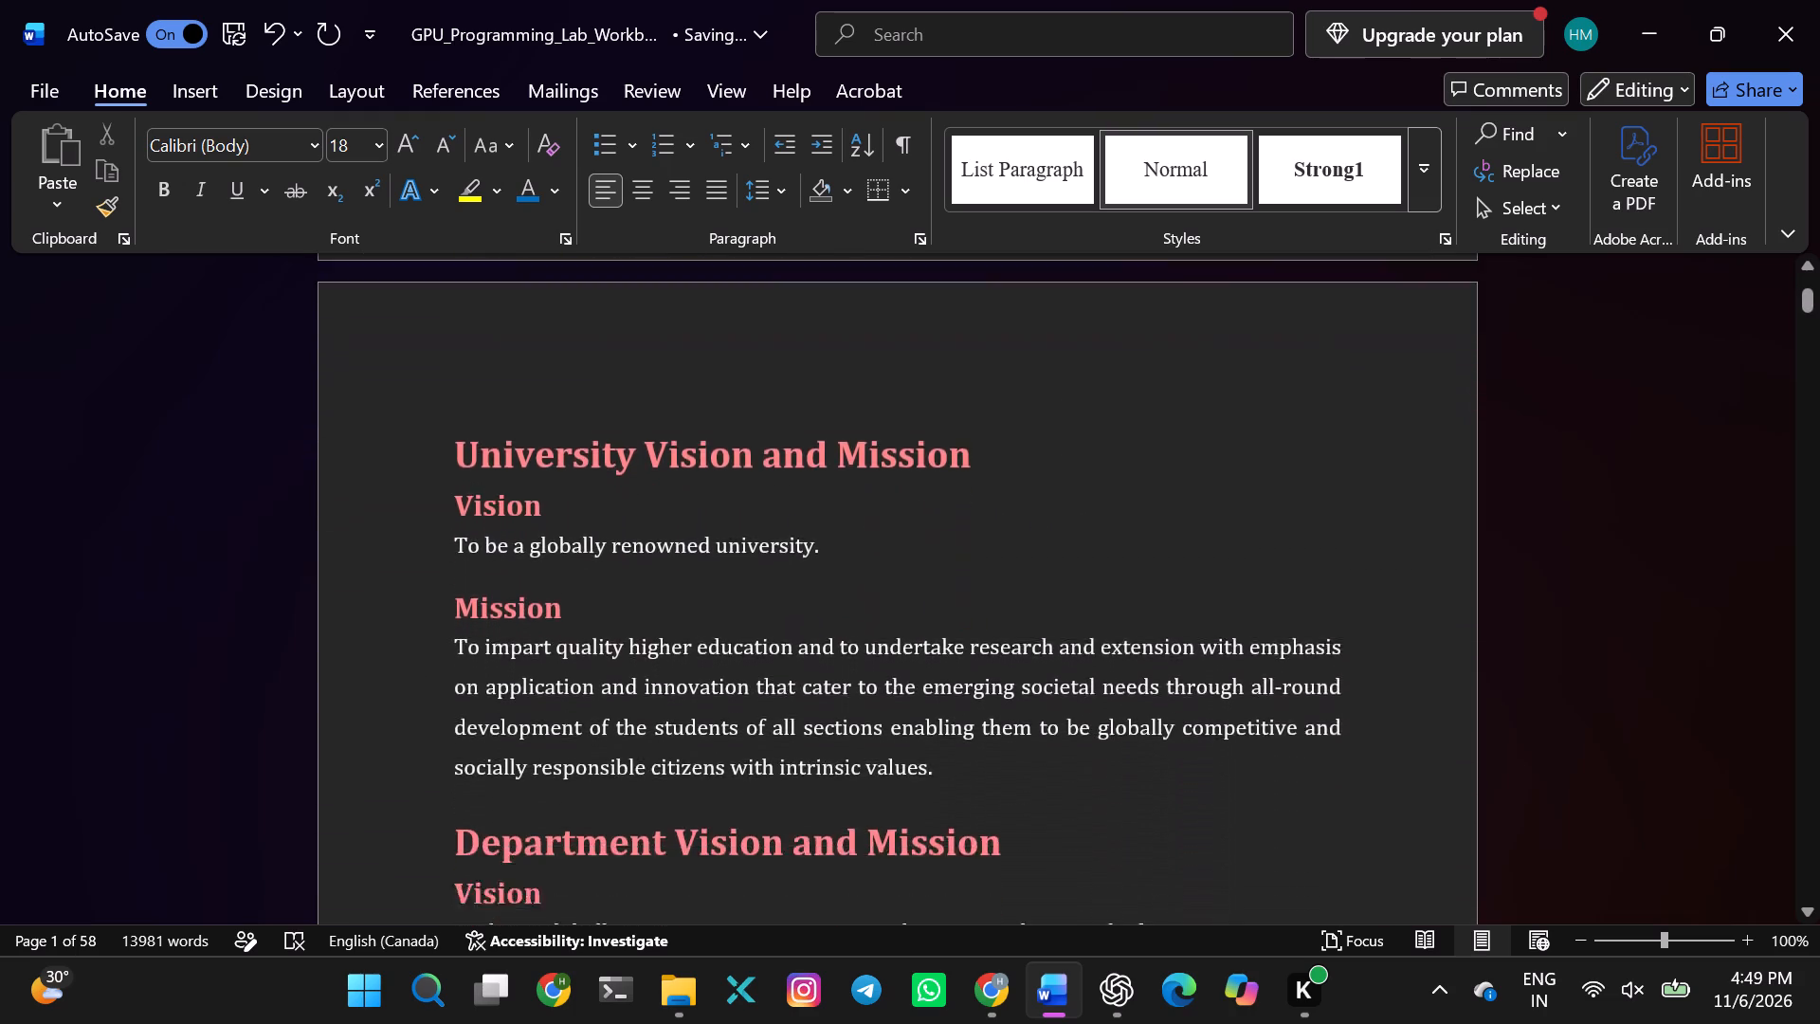
{"action": "scroll", "coordinate": [1091, 872], "scroll_direction": "down", "scroll_amount": 2}
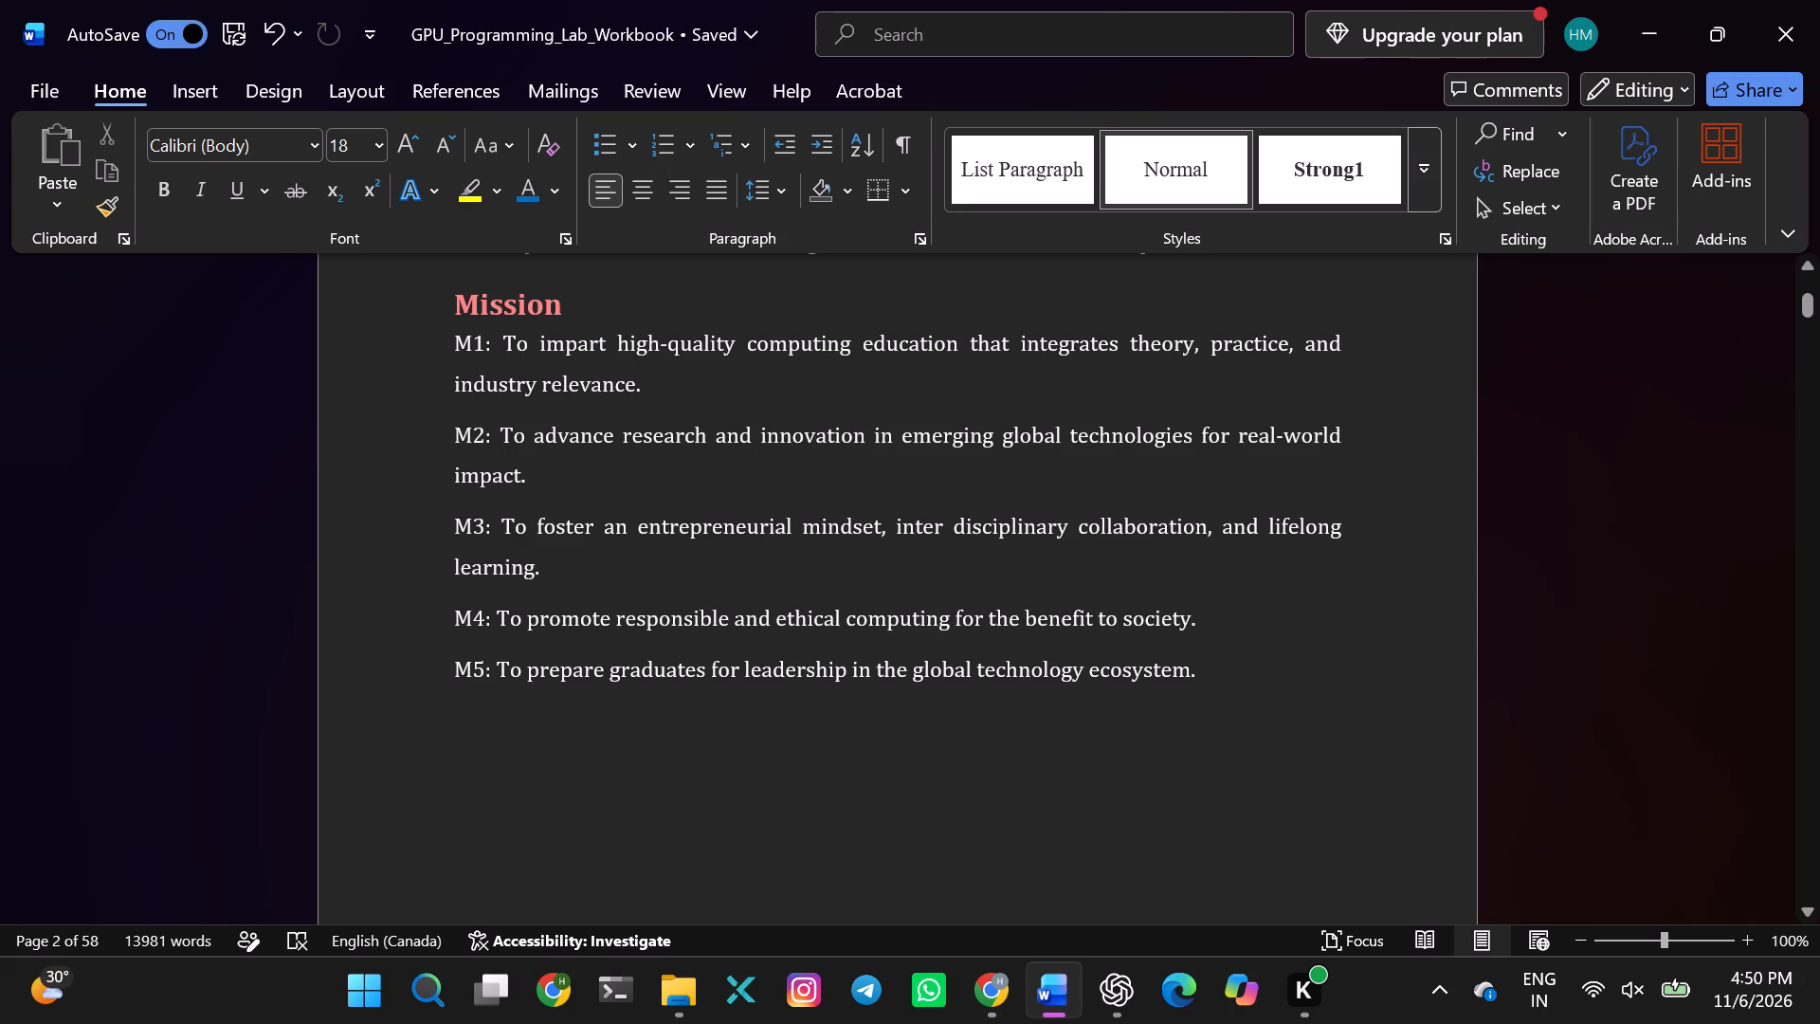
{"action": "scroll", "coordinate": [1071, 895], "scroll_direction": "down", "scroll_amount": 3}
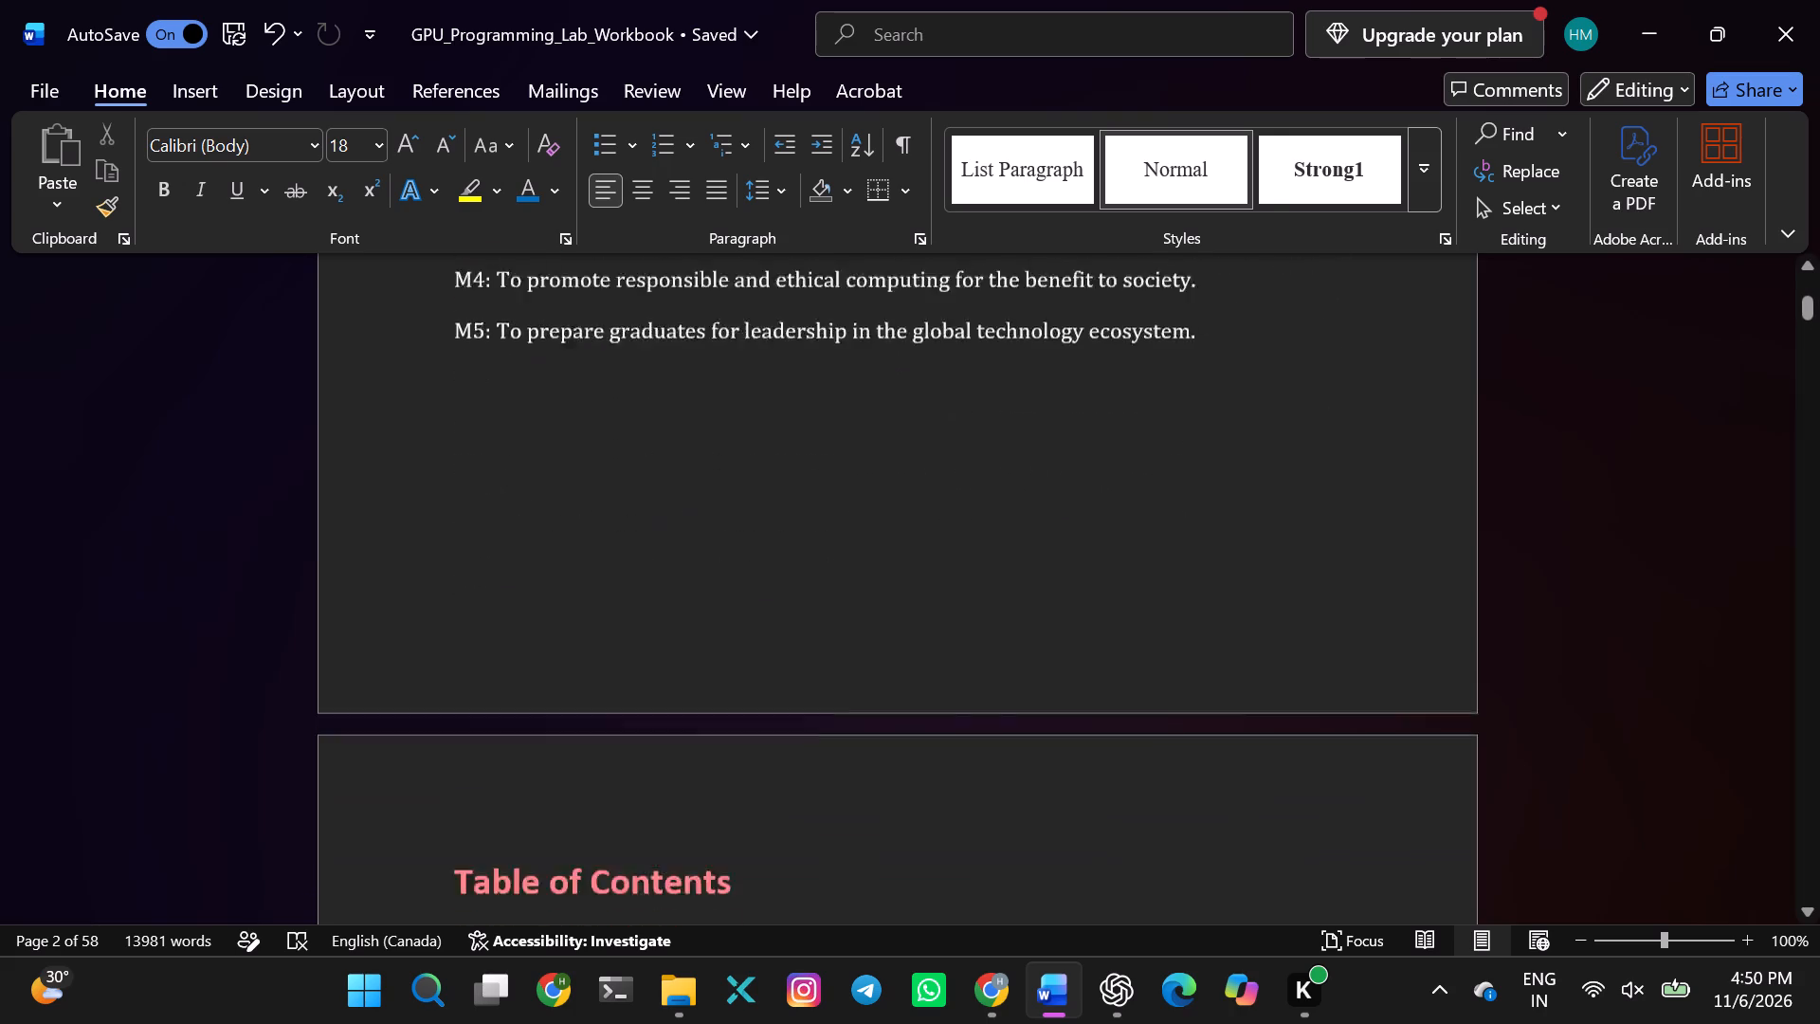
{"action": "scroll", "coordinate": [1071, 895], "scroll_direction": "down", "scroll_amount": 1}
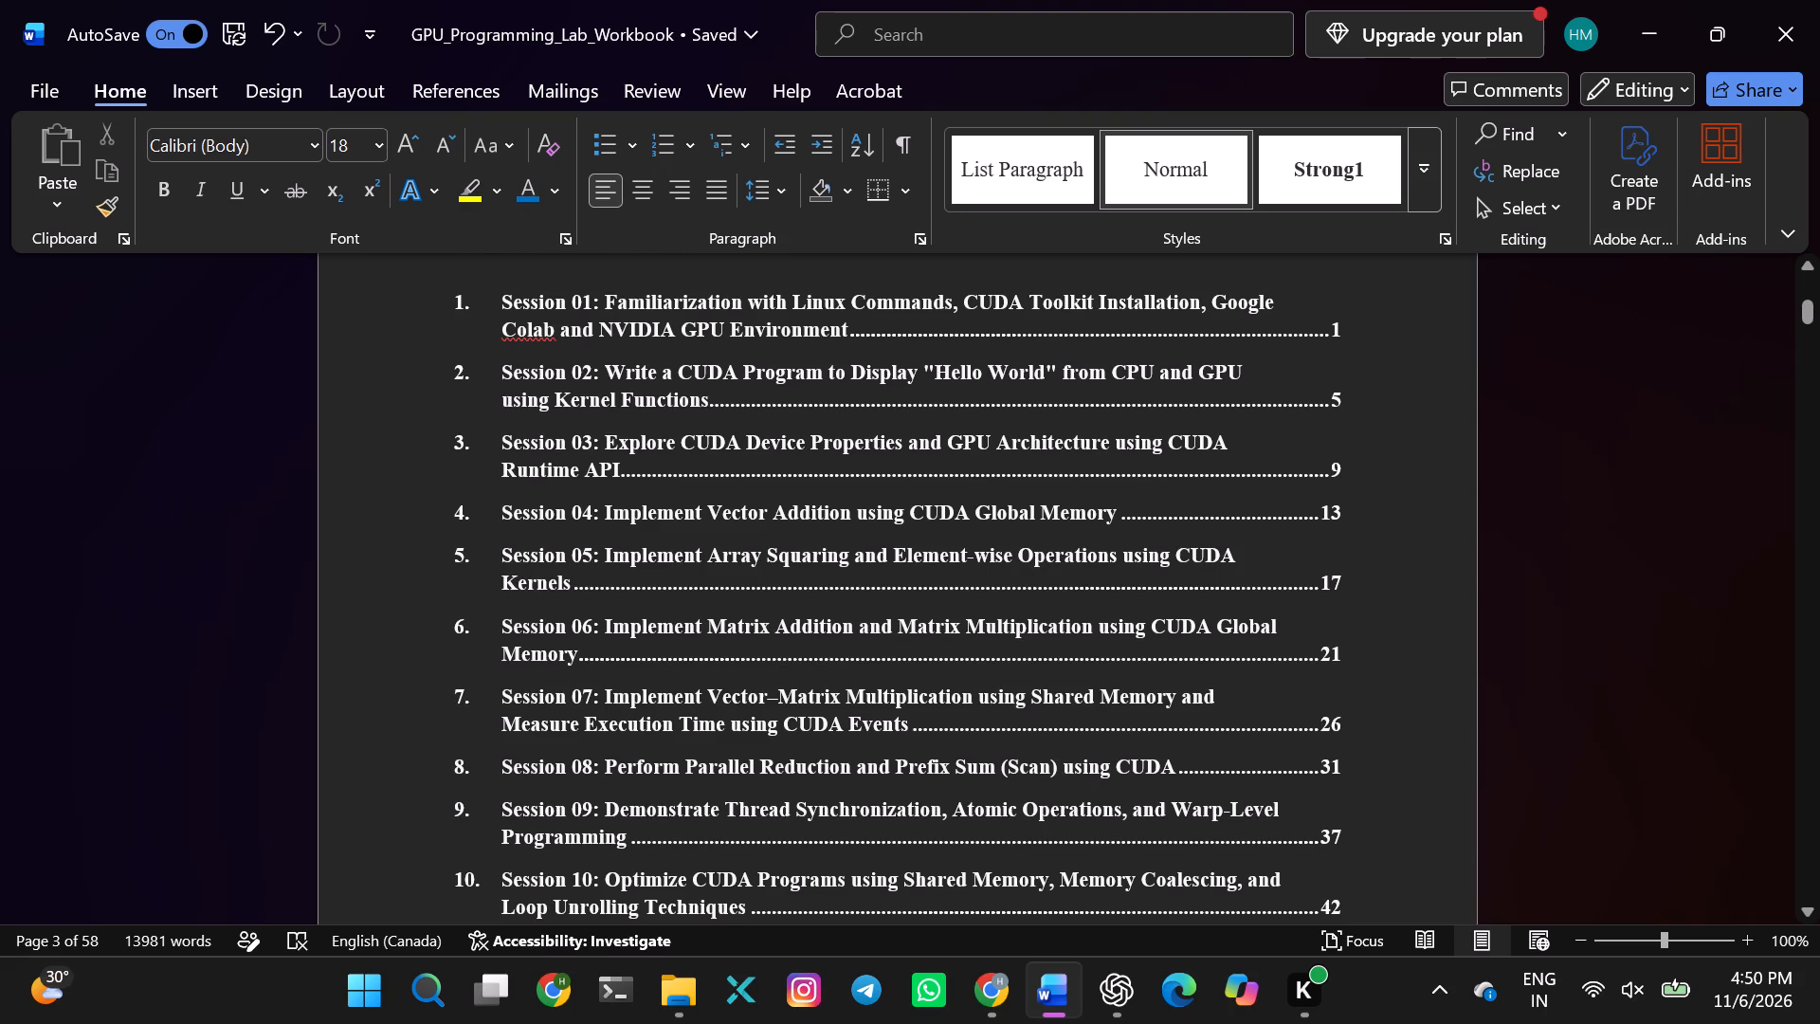
{"action": "scroll", "coordinate": [1071, 895], "scroll_direction": "down", "scroll_amount": 3}
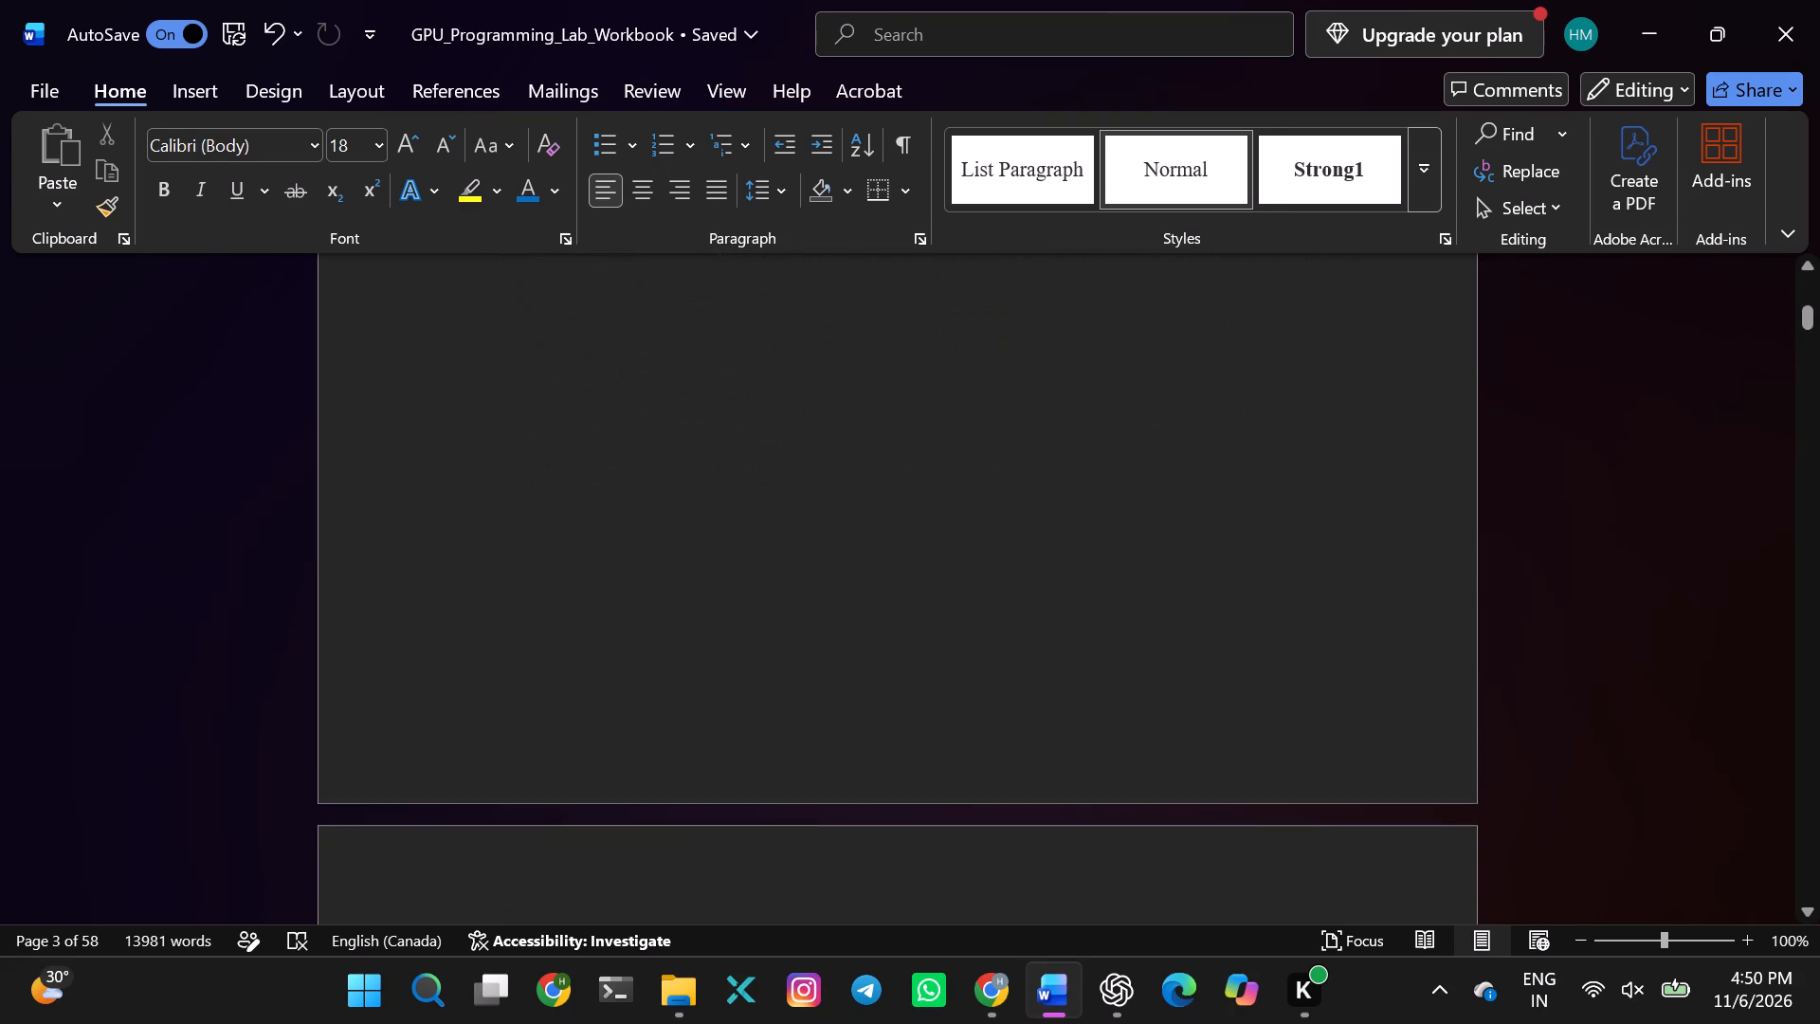
Check the experiment marks table, including its experiment names, Pre-Lab, In-Lab, Post-Lab & Viva and Faculty Signature columns.
{"action": "scroll", "coordinate": [1071, 895], "scroll_direction": "down", "scroll_amount": 3}
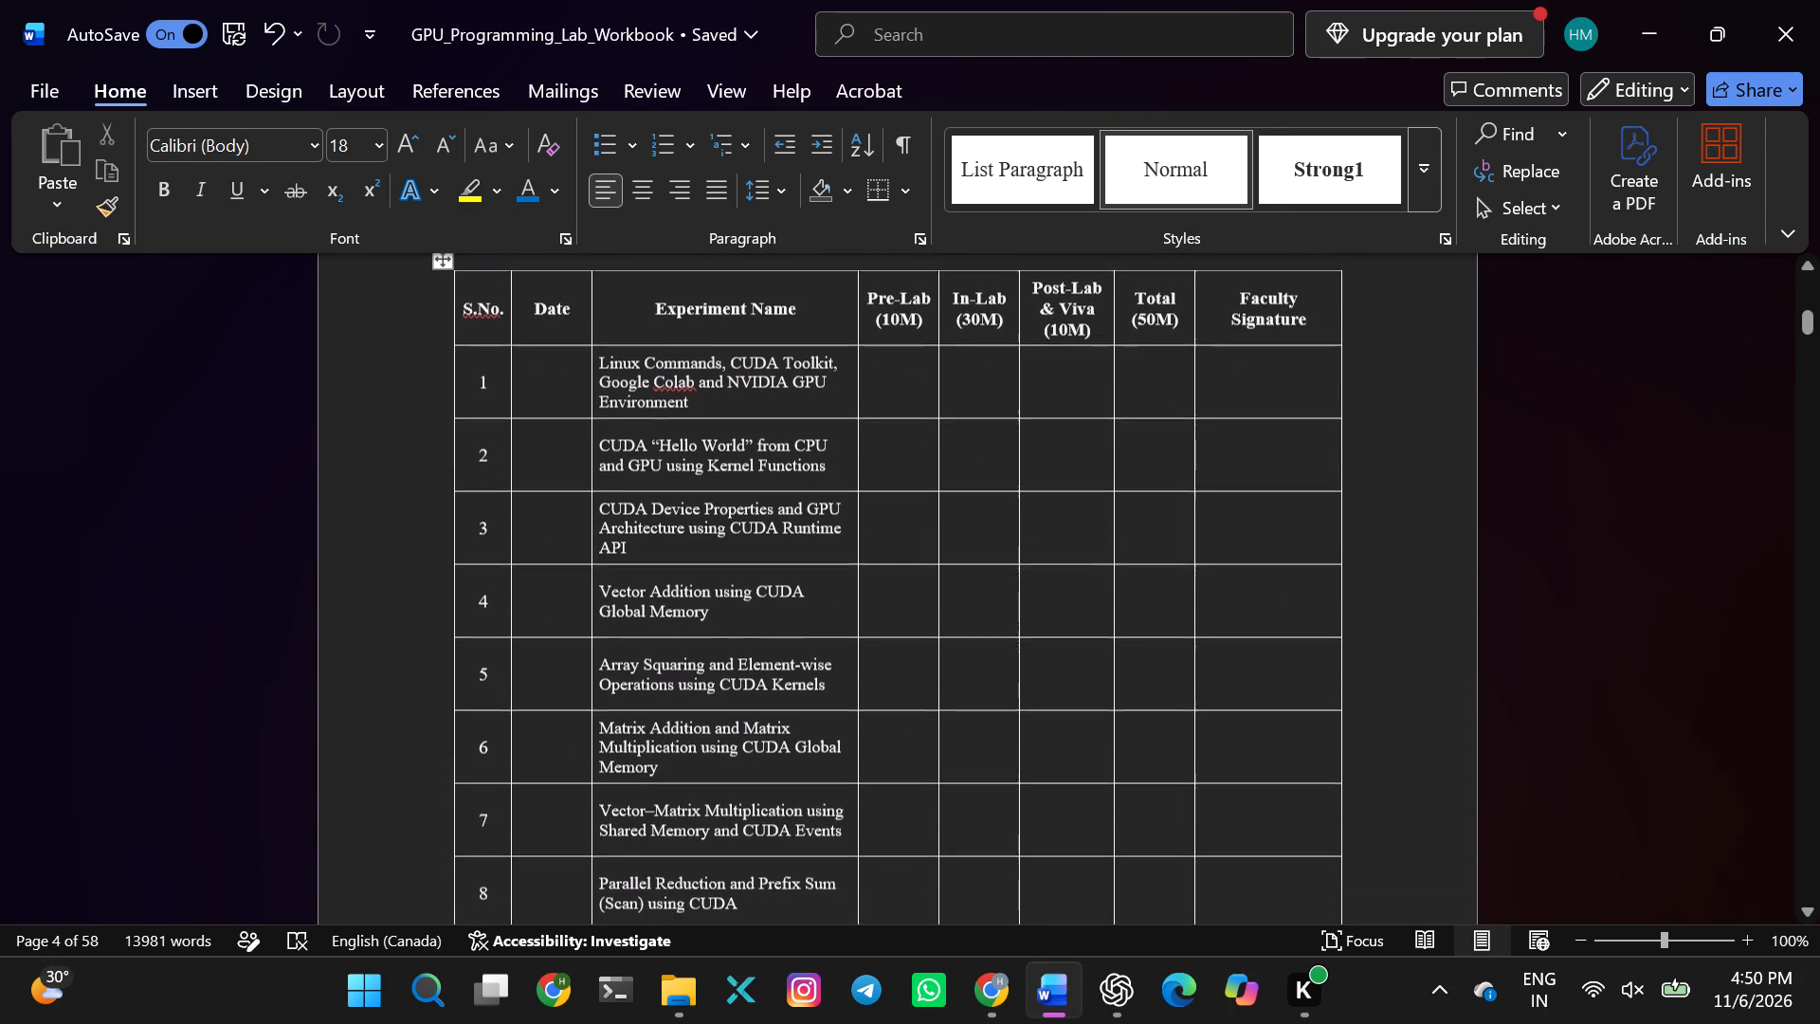
{"action": "scroll", "coordinate": [1071, 895], "scroll_direction": "down", "scroll_amount": 2}
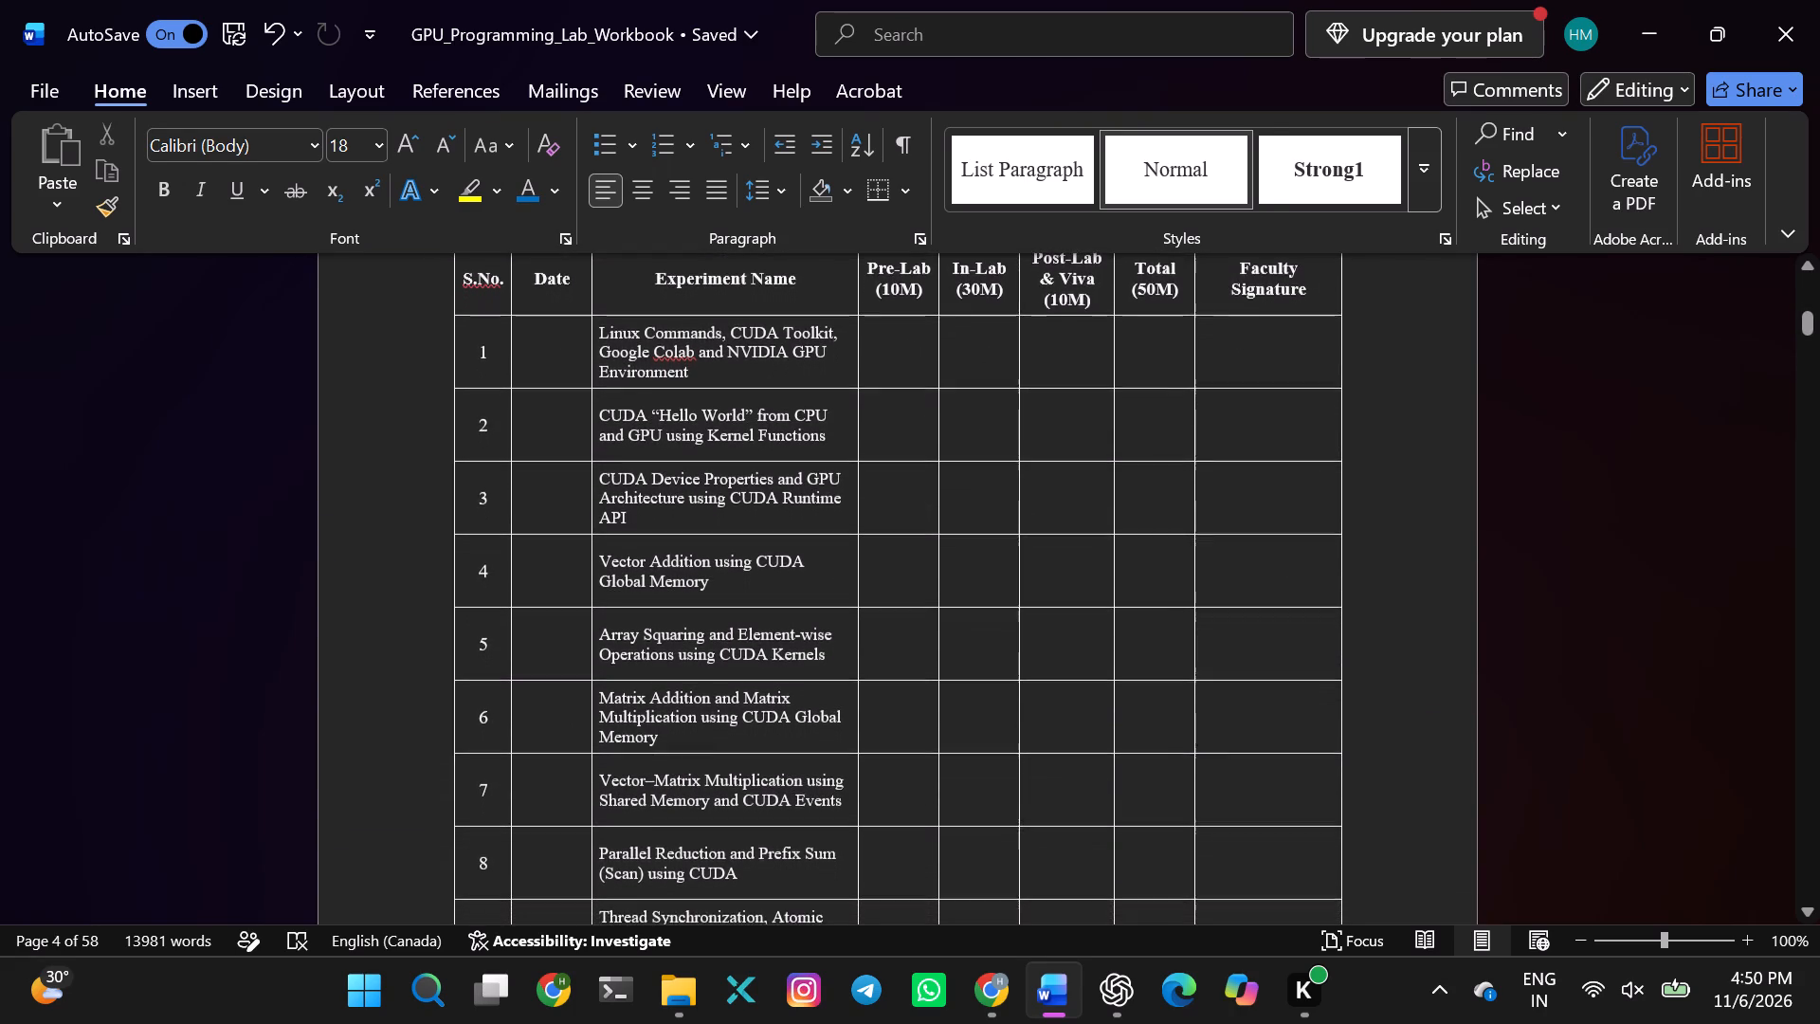
{"action": "scroll", "coordinate": [1071, 895], "scroll_direction": "down", "scroll_amount": 2}
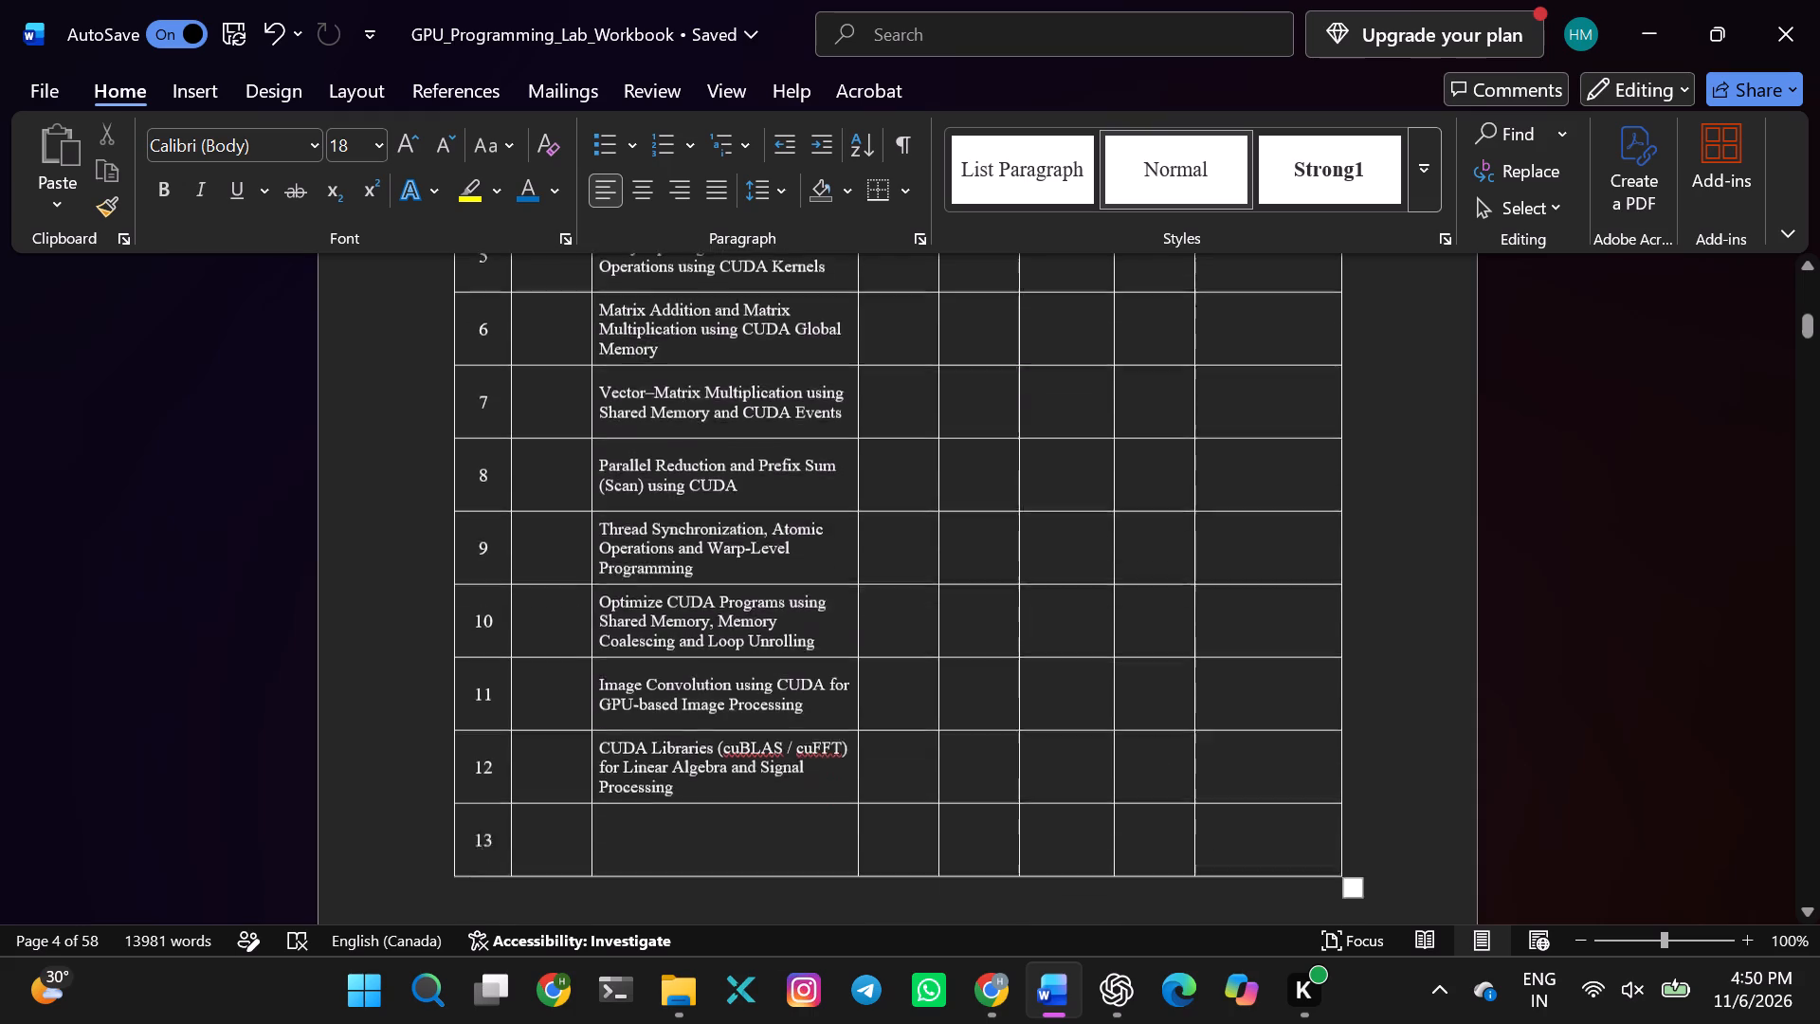
{"action": "scroll", "coordinate": [1071, 895], "scroll_direction": "down", "scroll_amount": 4}
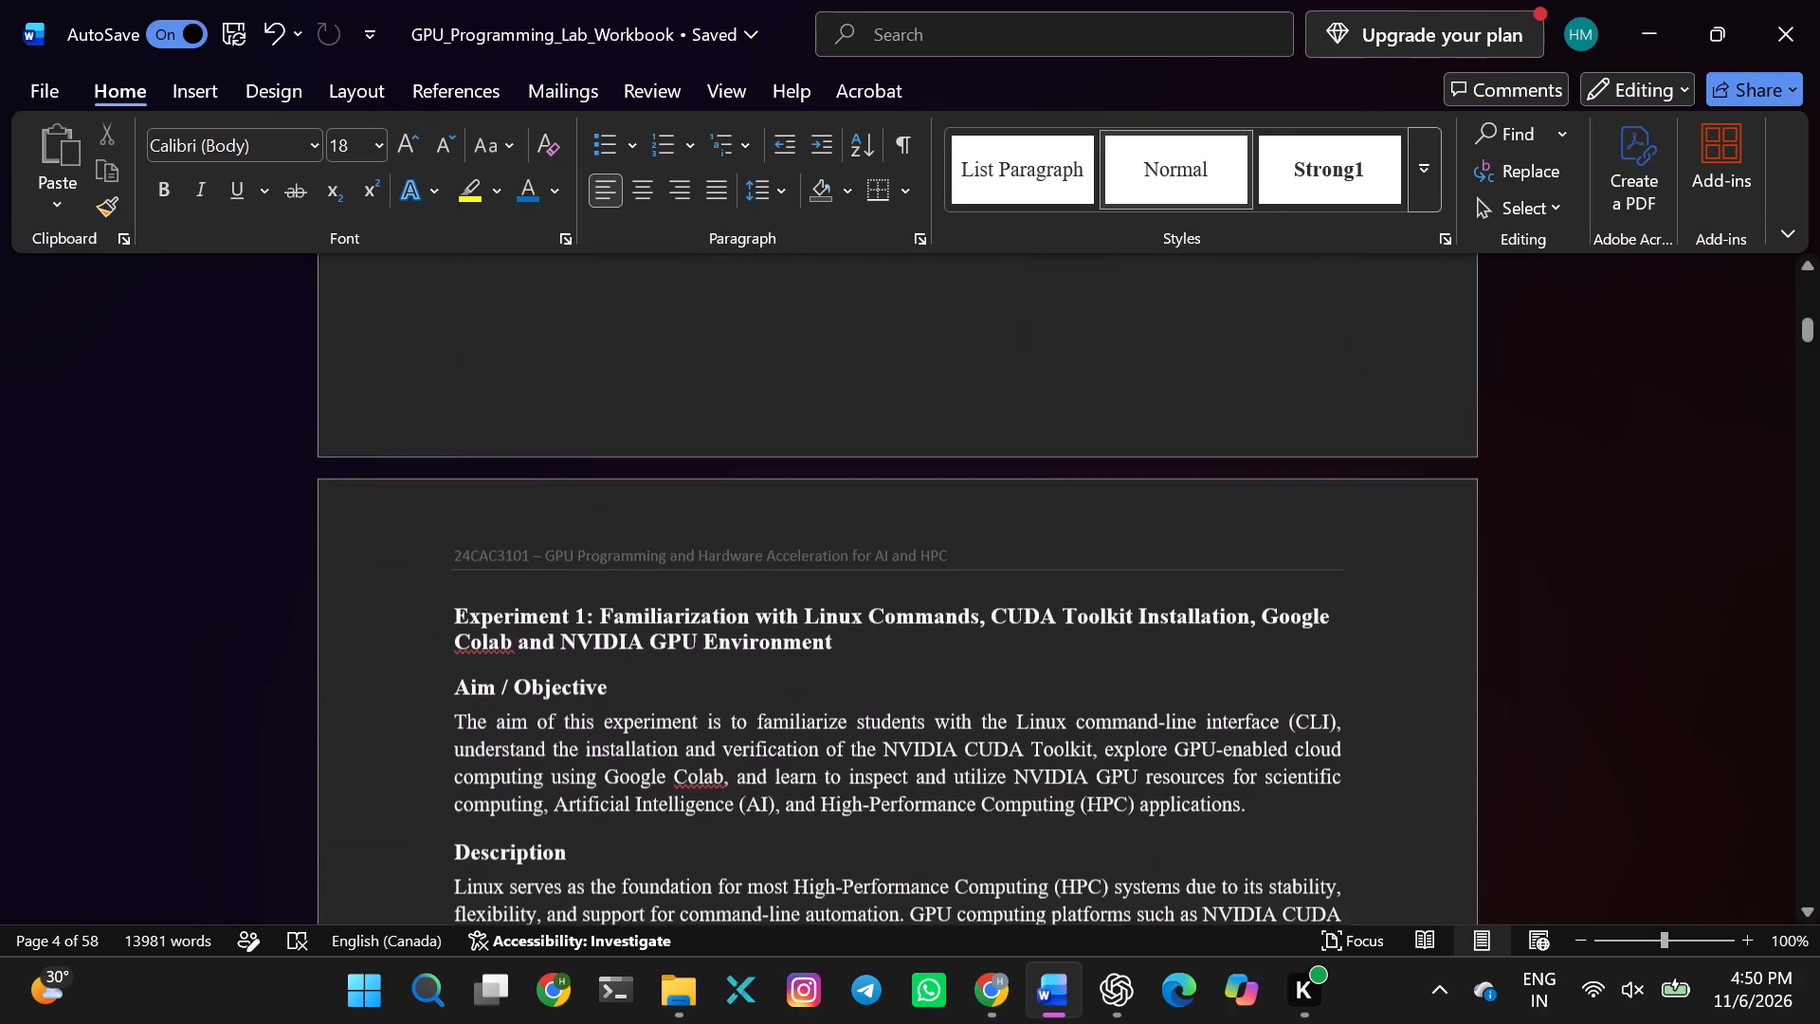
Review Experiment 1's aim, description, pre-lab command table and in-lab tasks a to c with their code and output.
{"action": "scroll", "coordinate": [1071, 895], "scroll_direction": "down", "scroll_amount": 1}
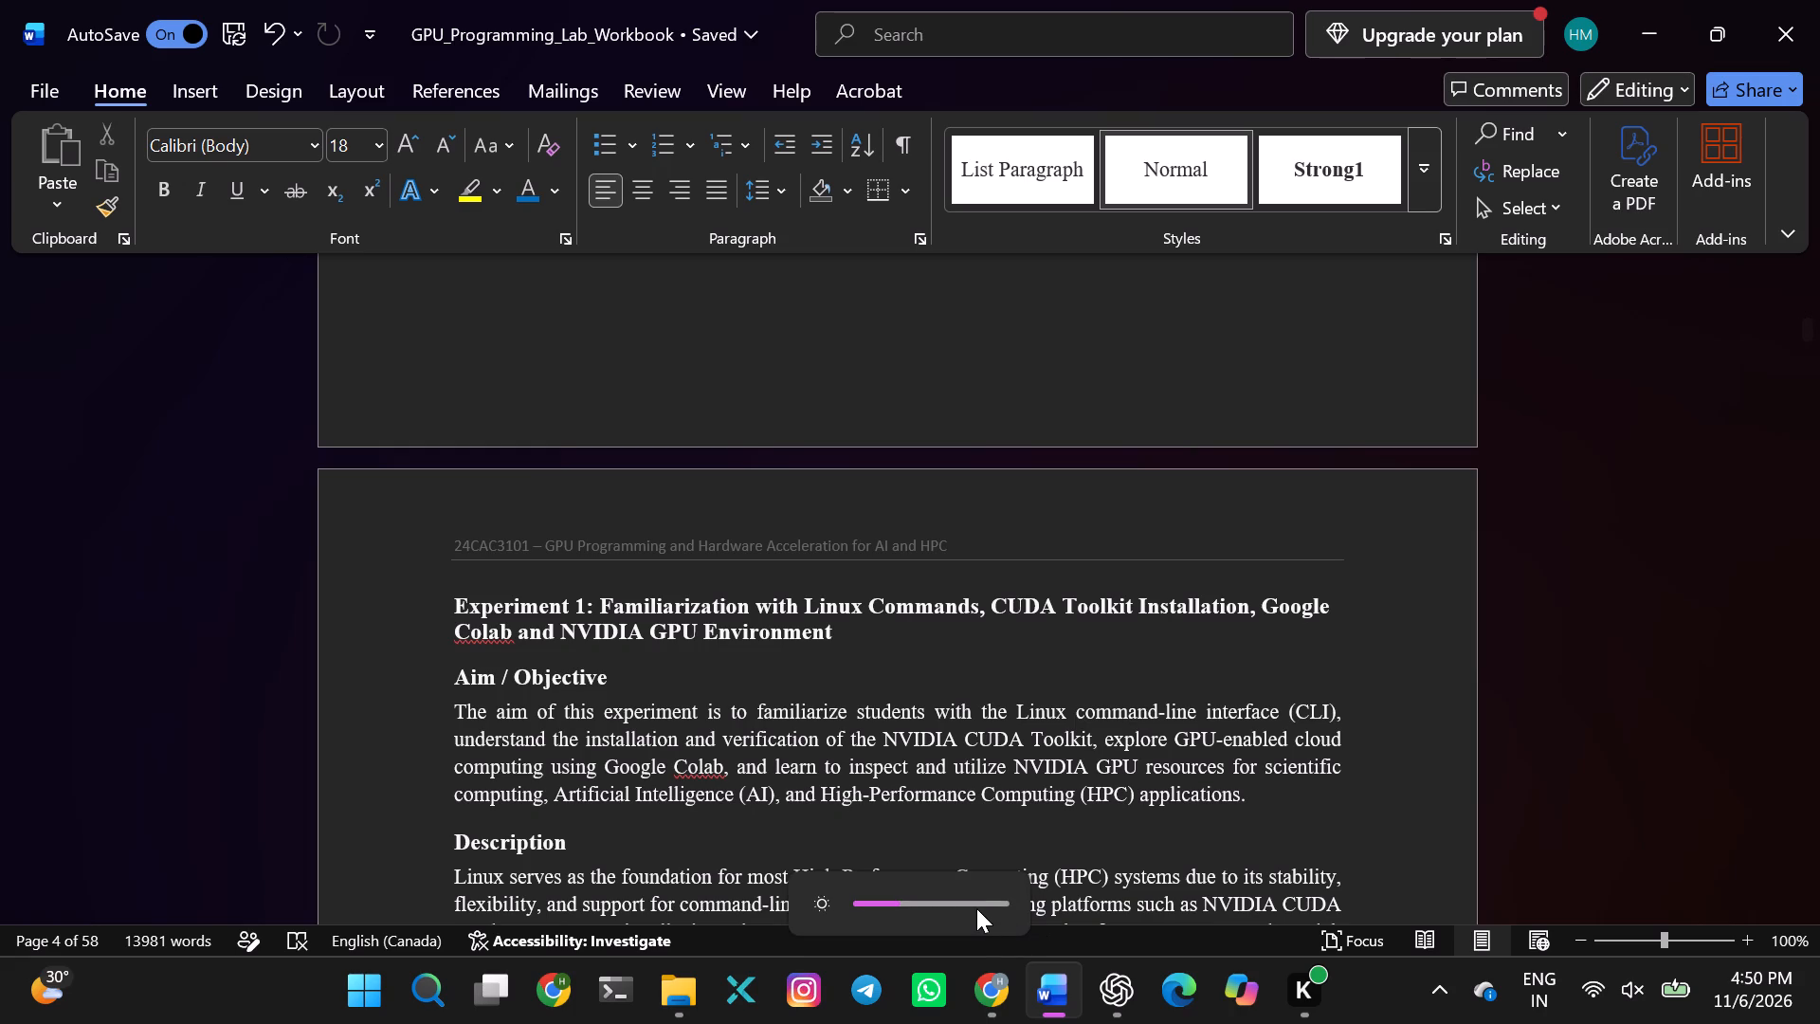
{"action": "scroll", "coordinate": [1083, 700], "scroll_direction": "down", "scroll_amount": 2}
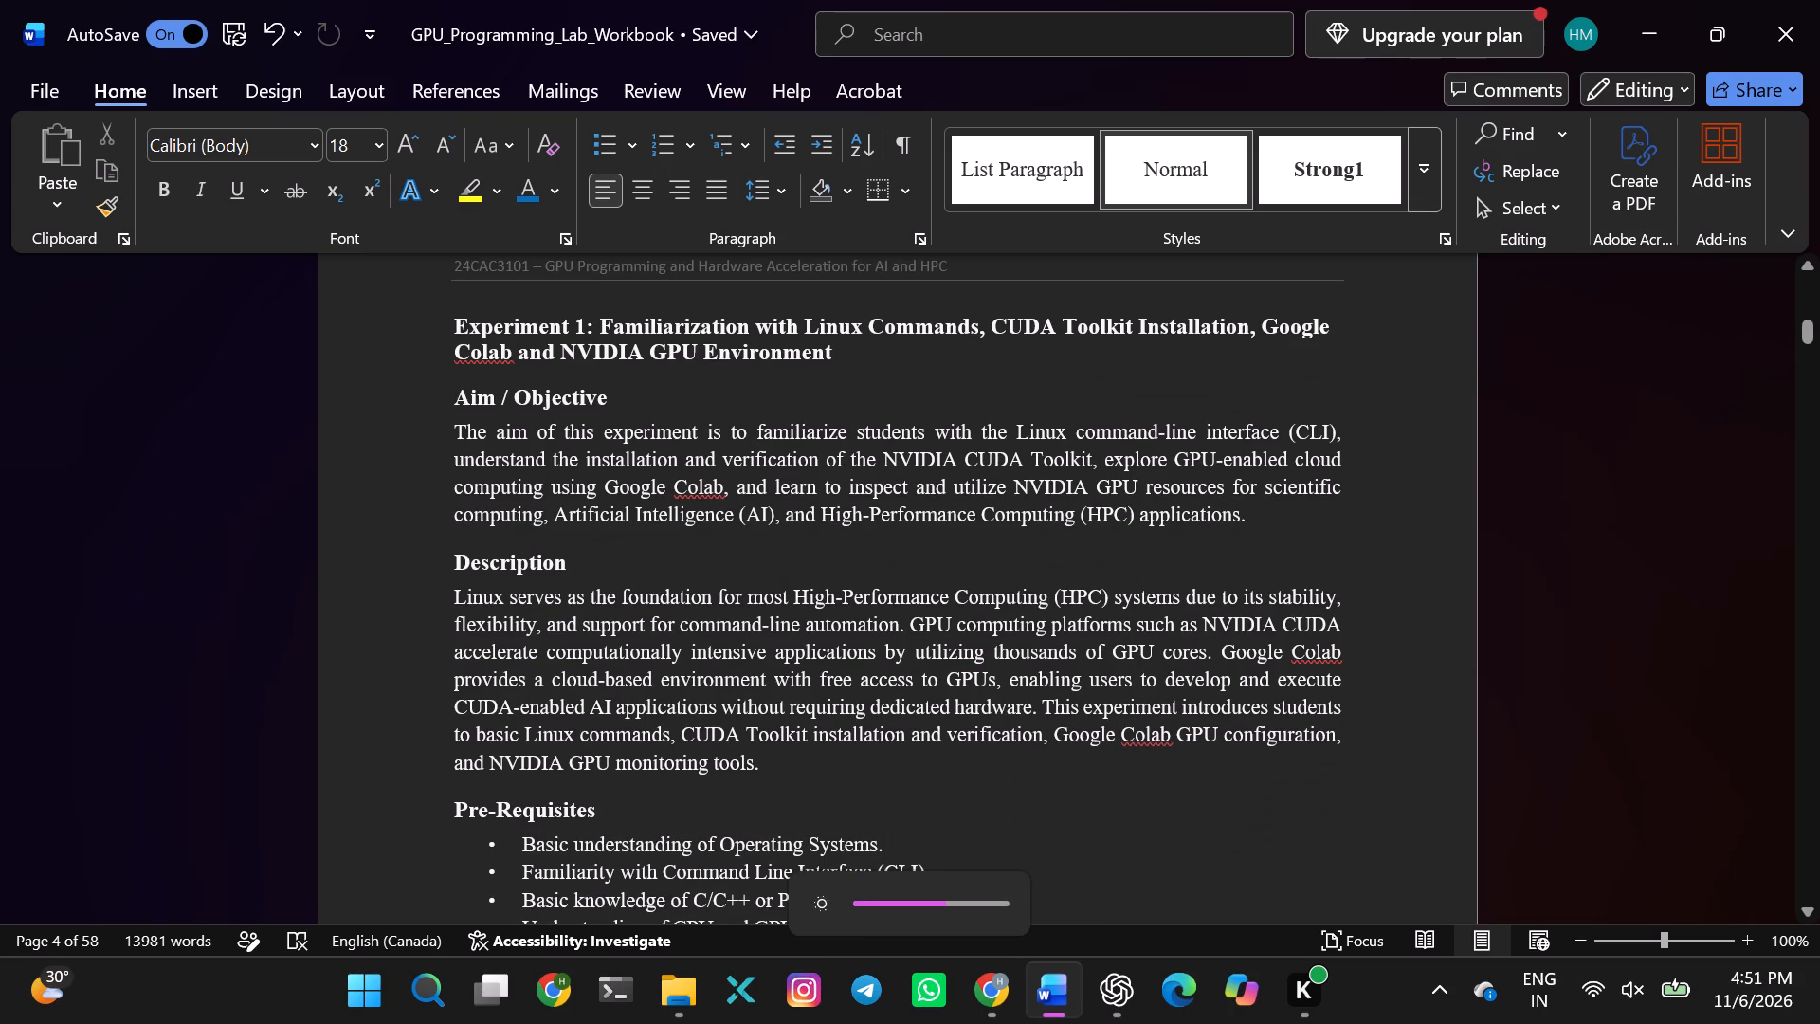
{"action": "scroll", "coordinate": [956, 792], "scroll_direction": "down", "scroll_amount": 2}
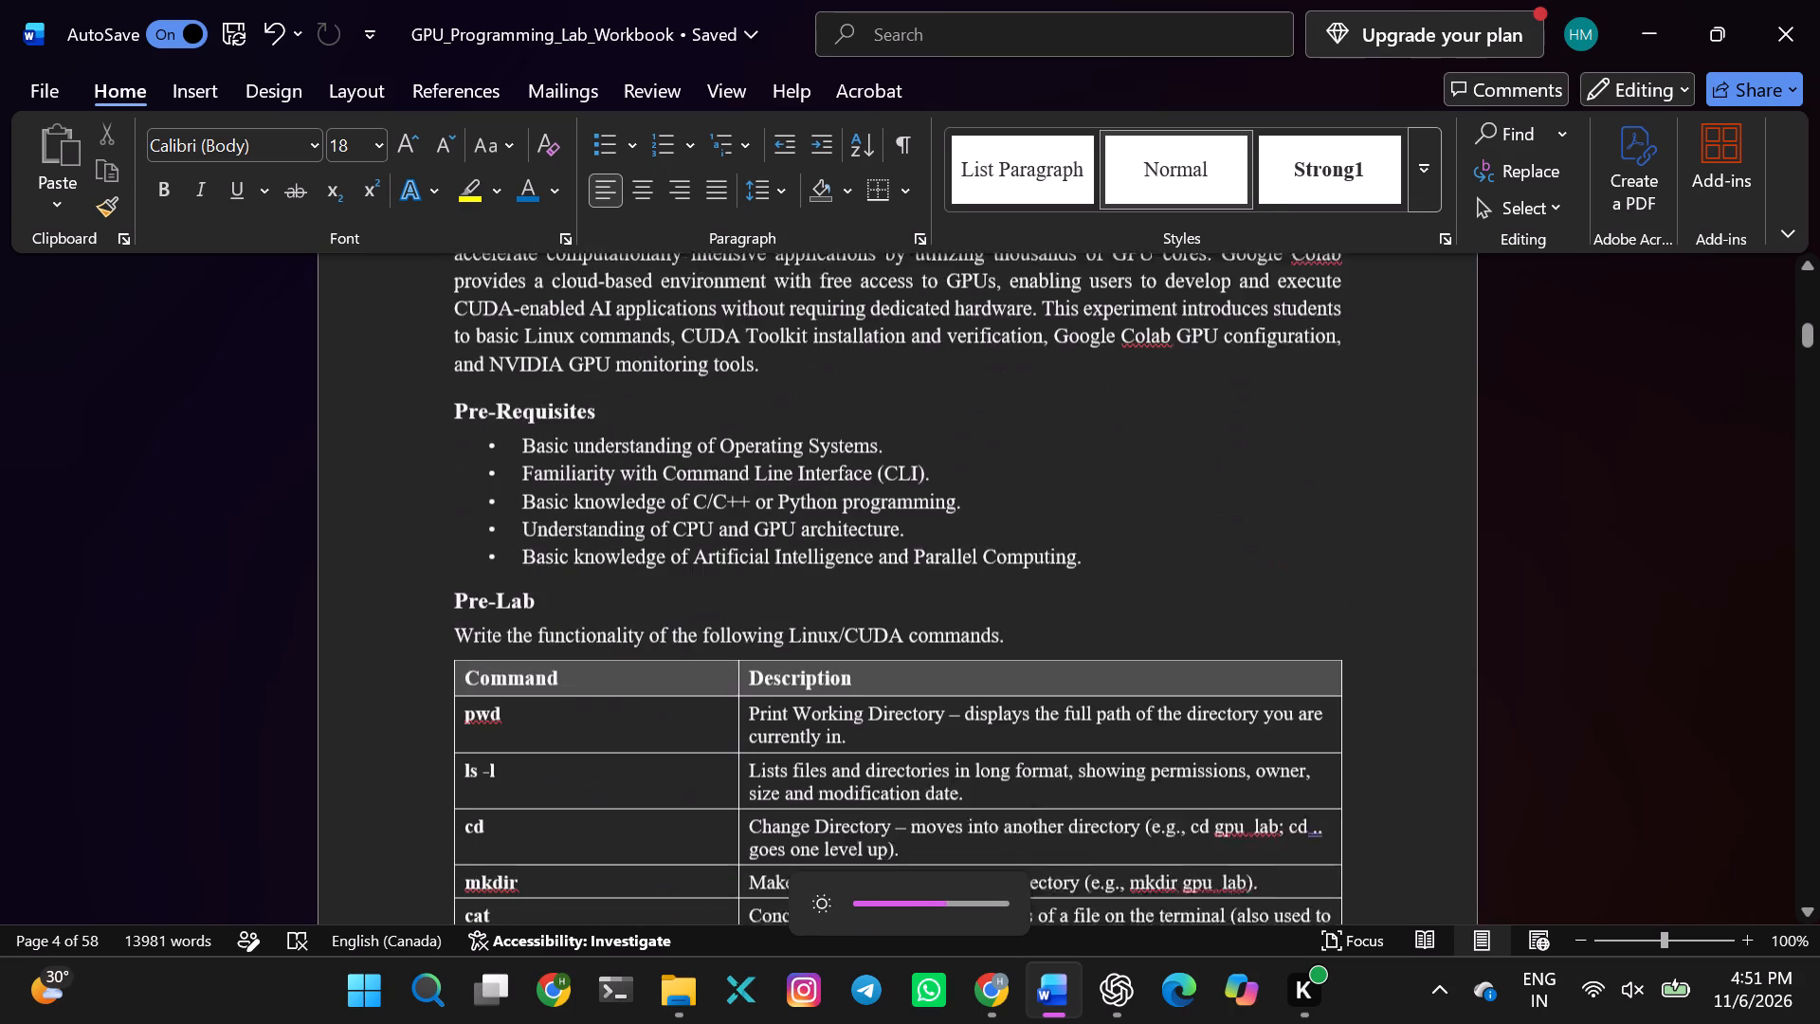
{"action": "scroll", "coordinate": [956, 792], "scroll_direction": "down", "scroll_amount": 3}
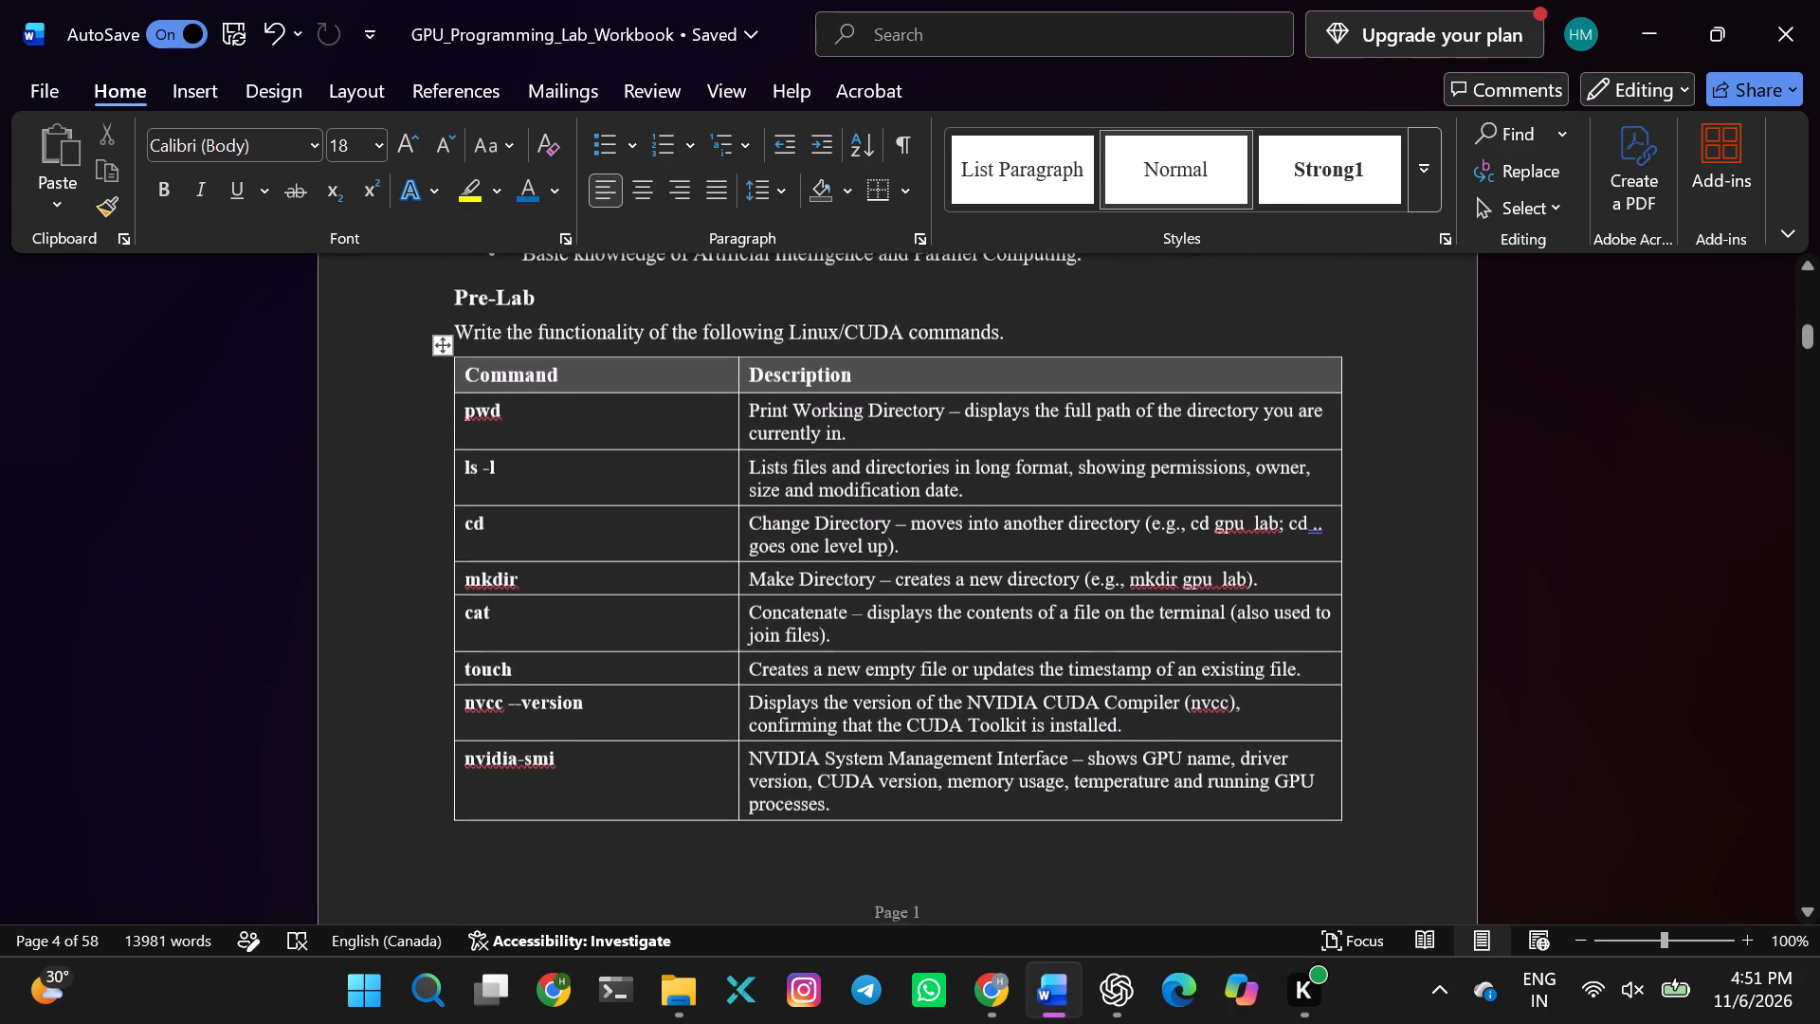
{"action": "scroll", "coordinate": [956, 792], "scroll_direction": "down", "scroll_amount": 3}
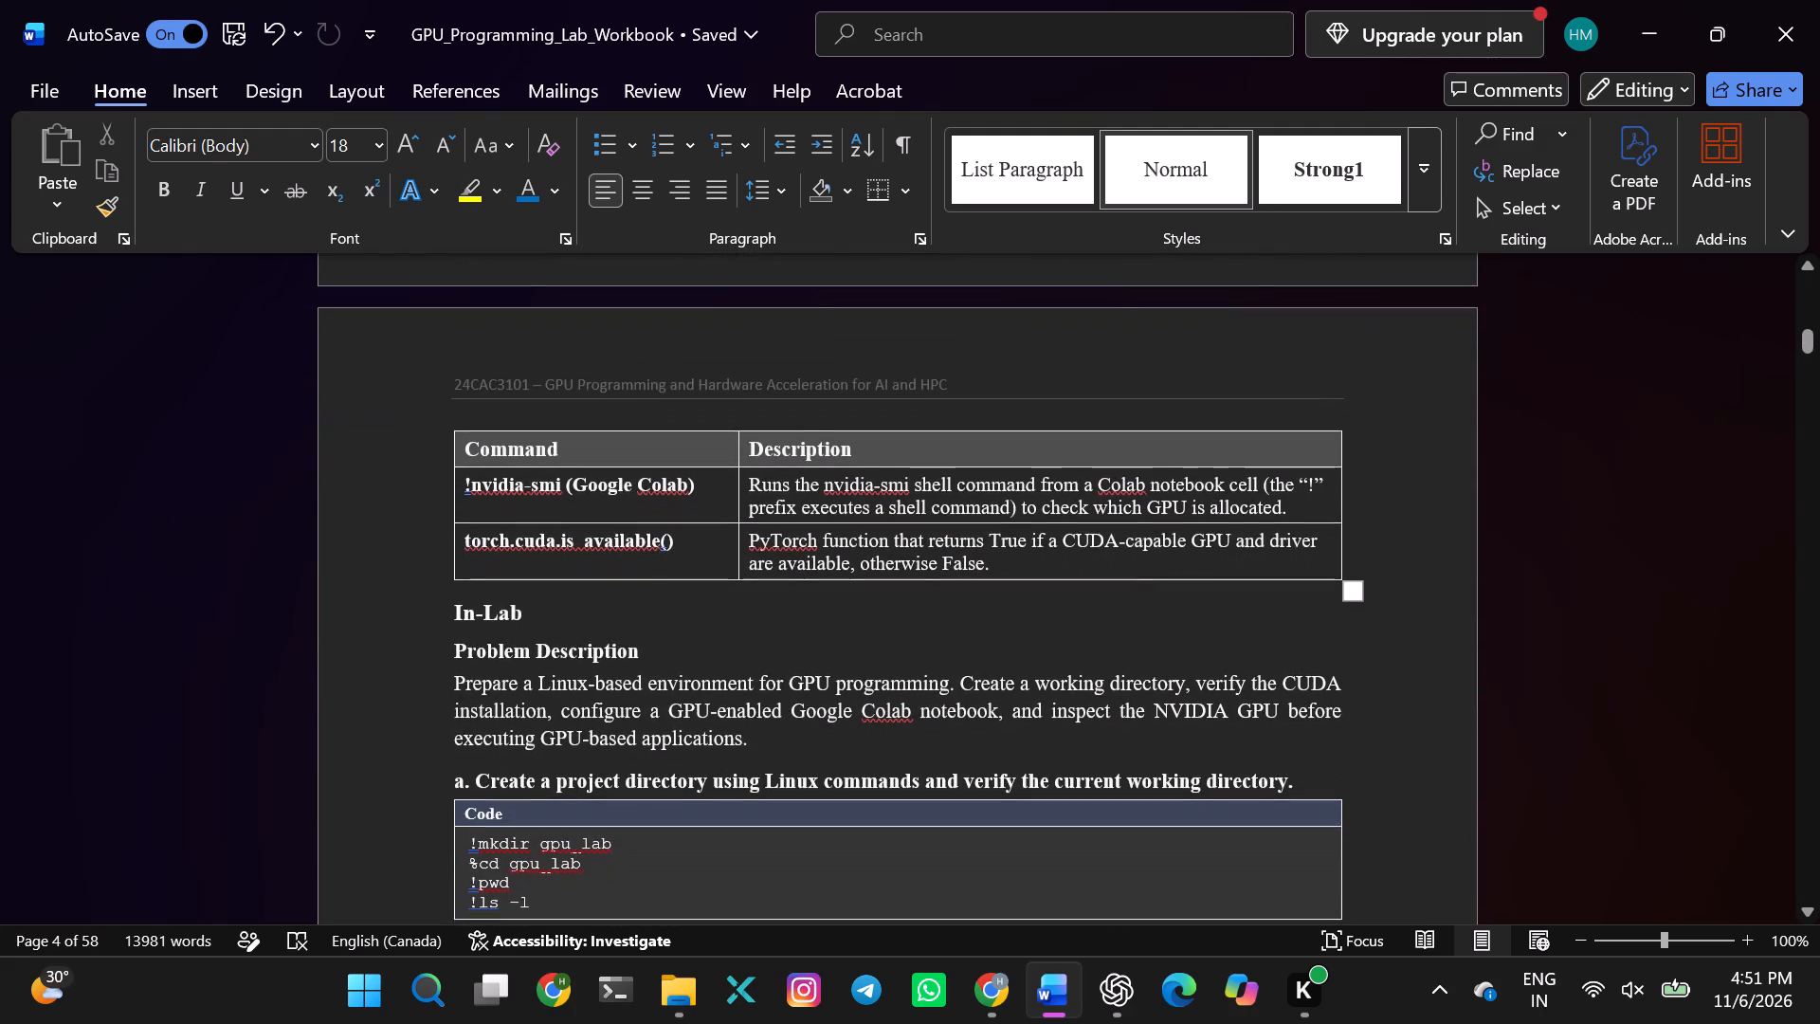
{"action": "scroll", "coordinate": [956, 792], "scroll_direction": "down", "scroll_amount": 1}
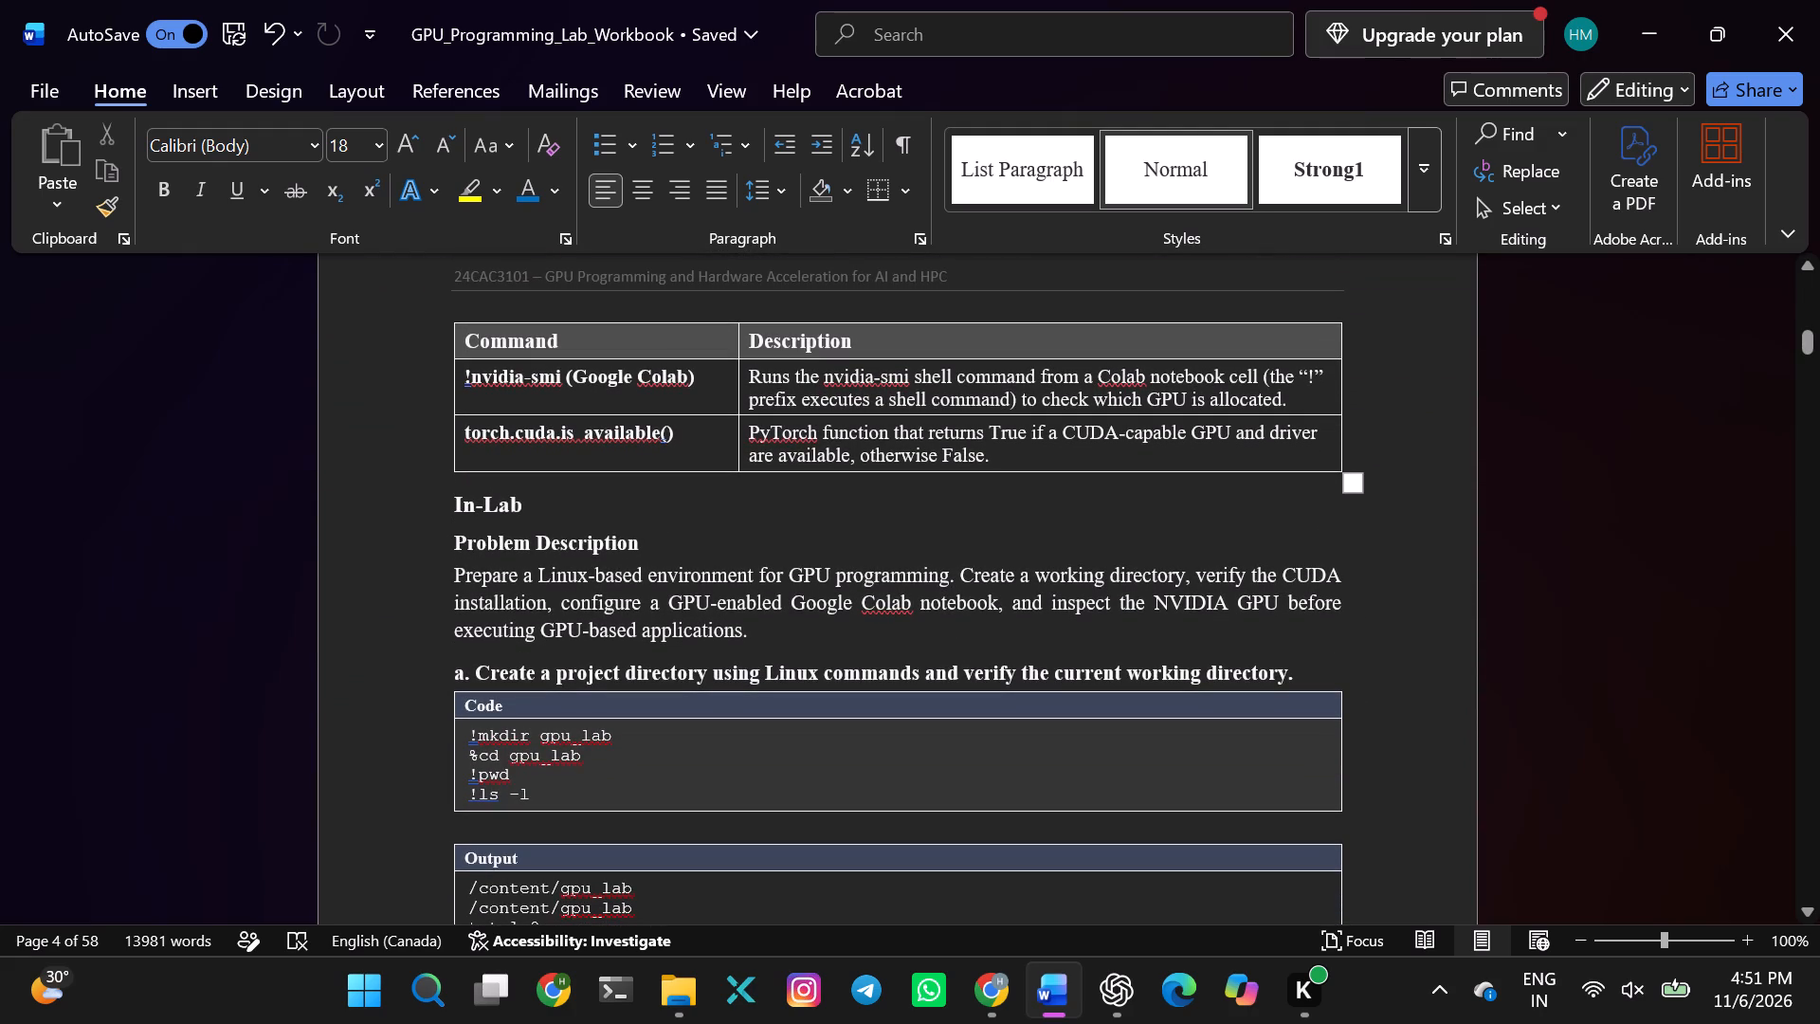
{"action": "scroll", "coordinate": [956, 792], "scroll_direction": "down", "scroll_amount": 2}
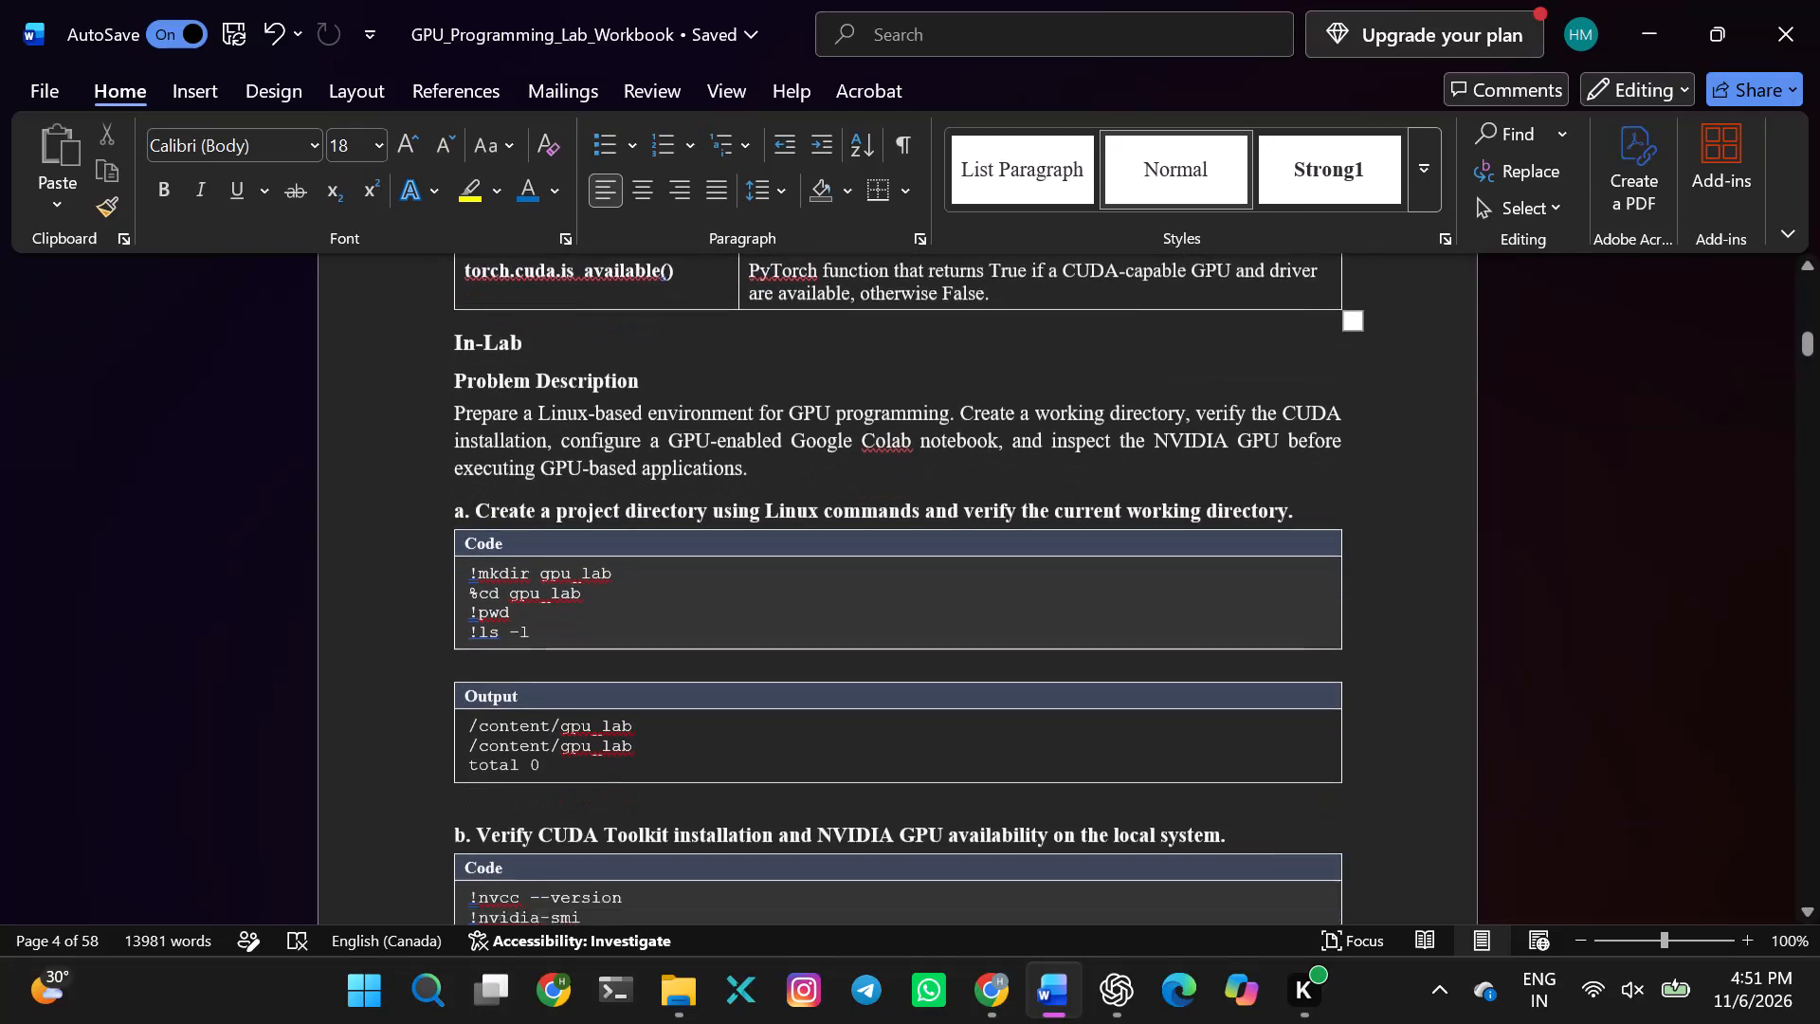
{"action": "scroll", "coordinate": [956, 792], "scroll_direction": "down", "scroll_amount": 3}
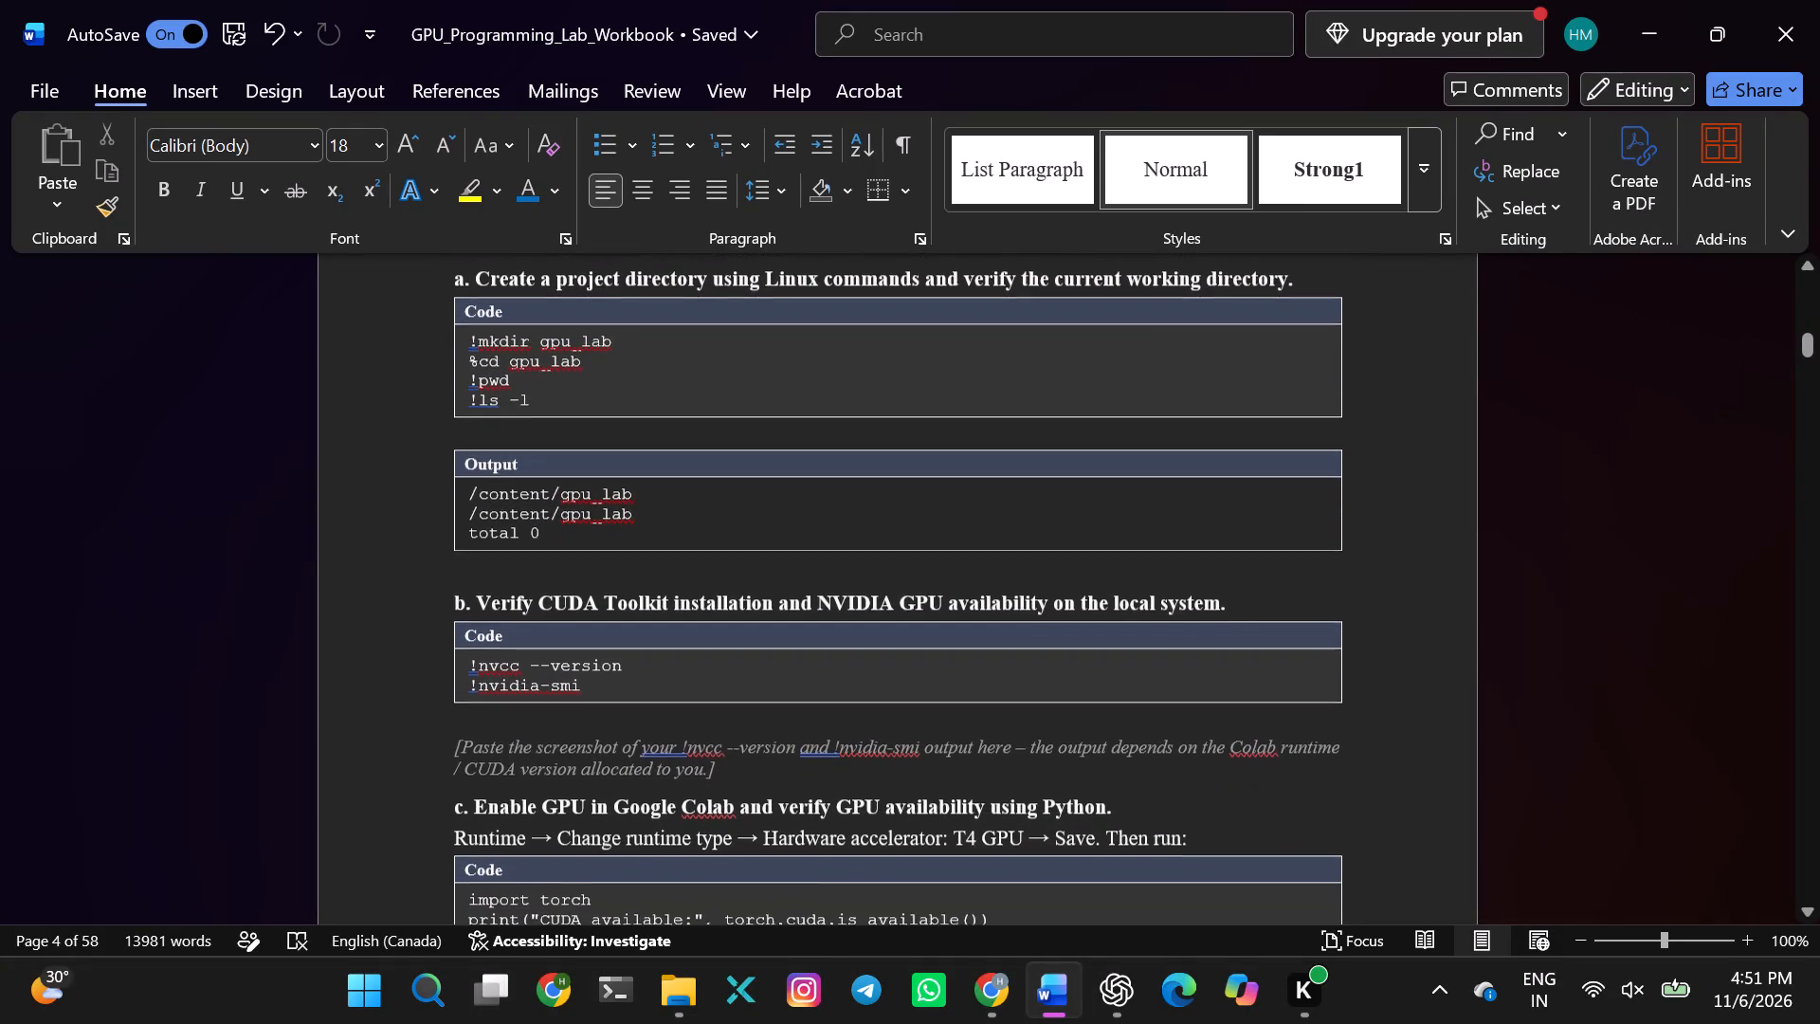
{"action": "scroll", "coordinate": [956, 792], "scroll_direction": "down", "scroll_amount": 2}
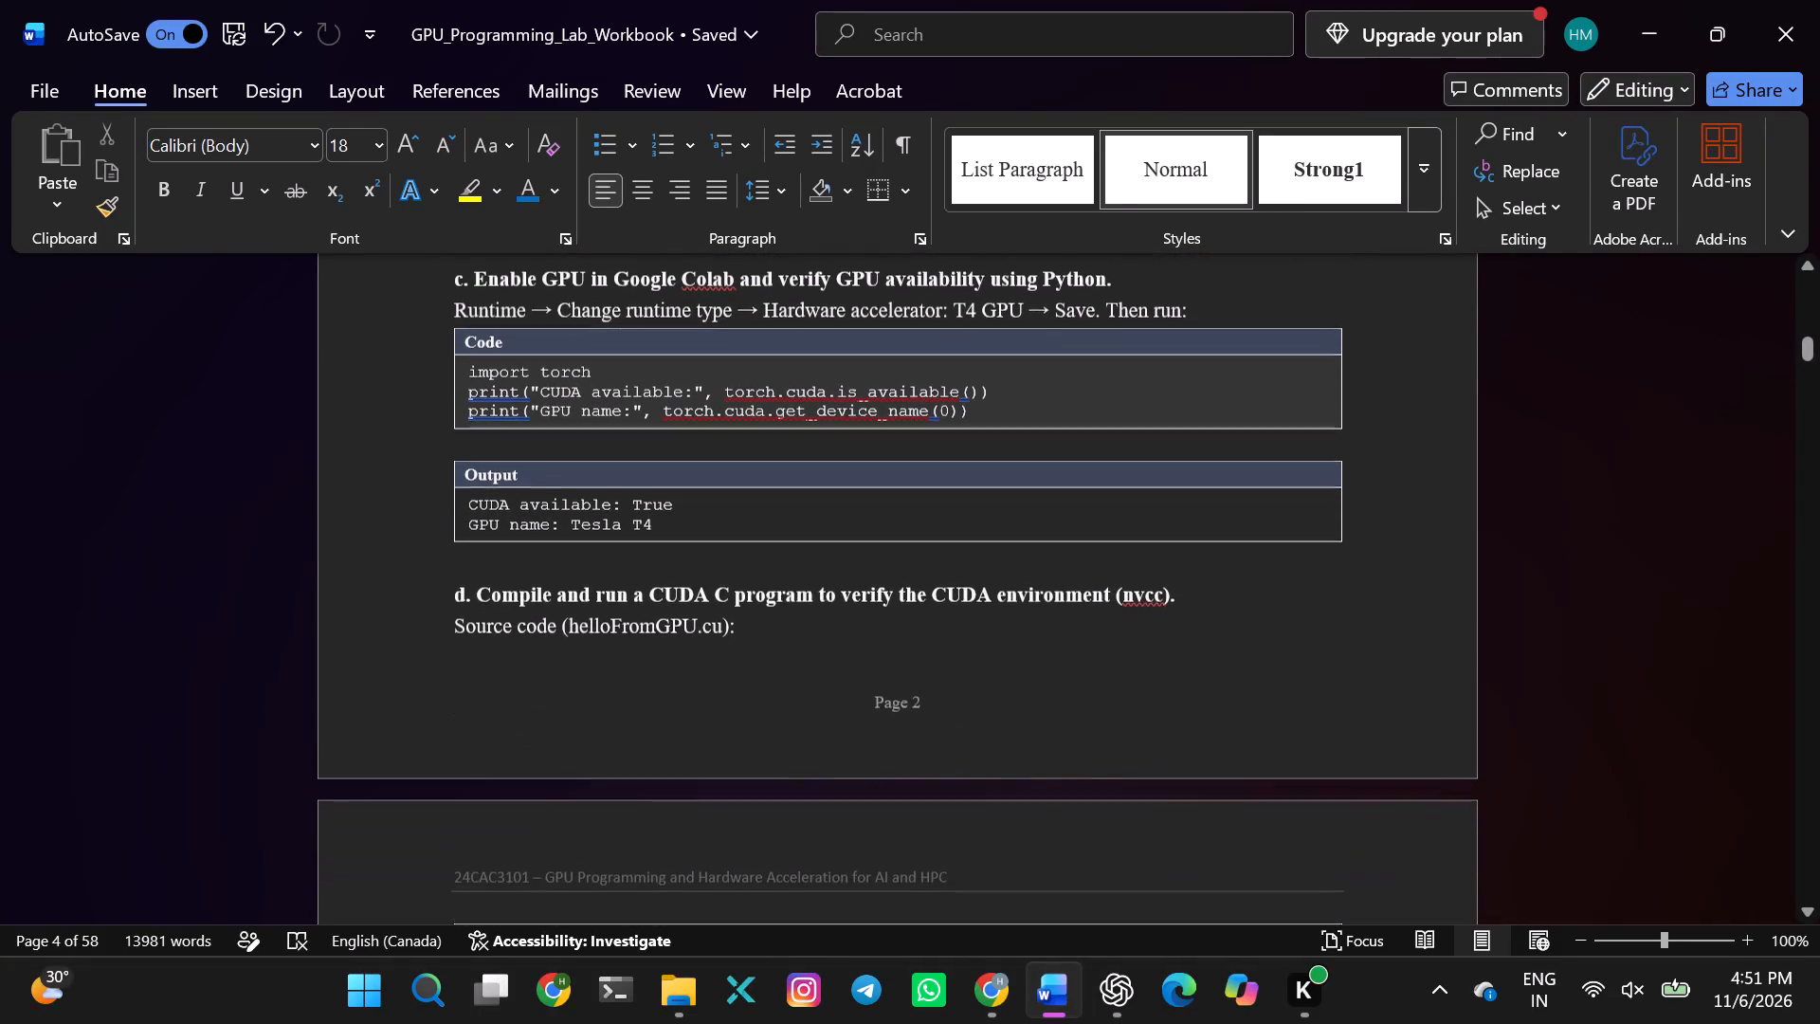
Review the rest of Experiment 1: the helloFromGPU.cu program, its output, the result, post-lab table and viva answers.
{"action": "scroll", "coordinate": [956, 792], "scroll_direction": "down", "scroll_amount": 2}
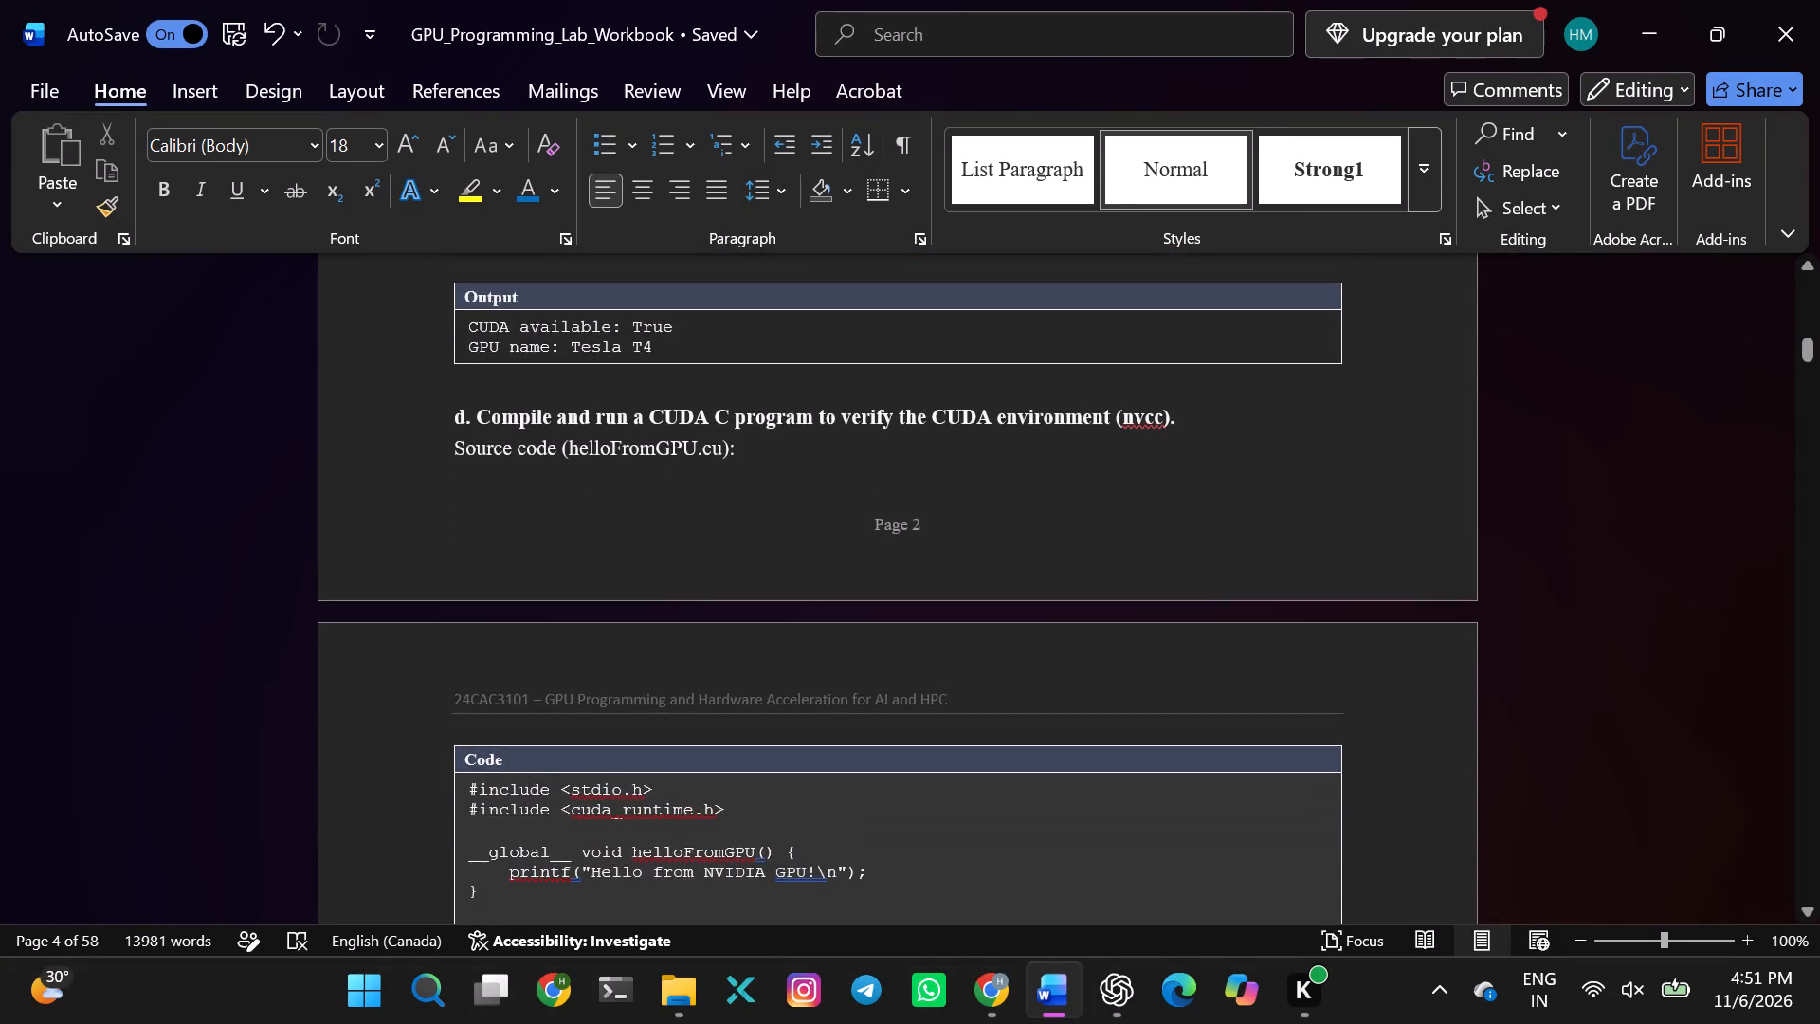
{"action": "scroll", "coordinate": [956, 792], "scroll_direction": "down", "scroll_amount": 4}
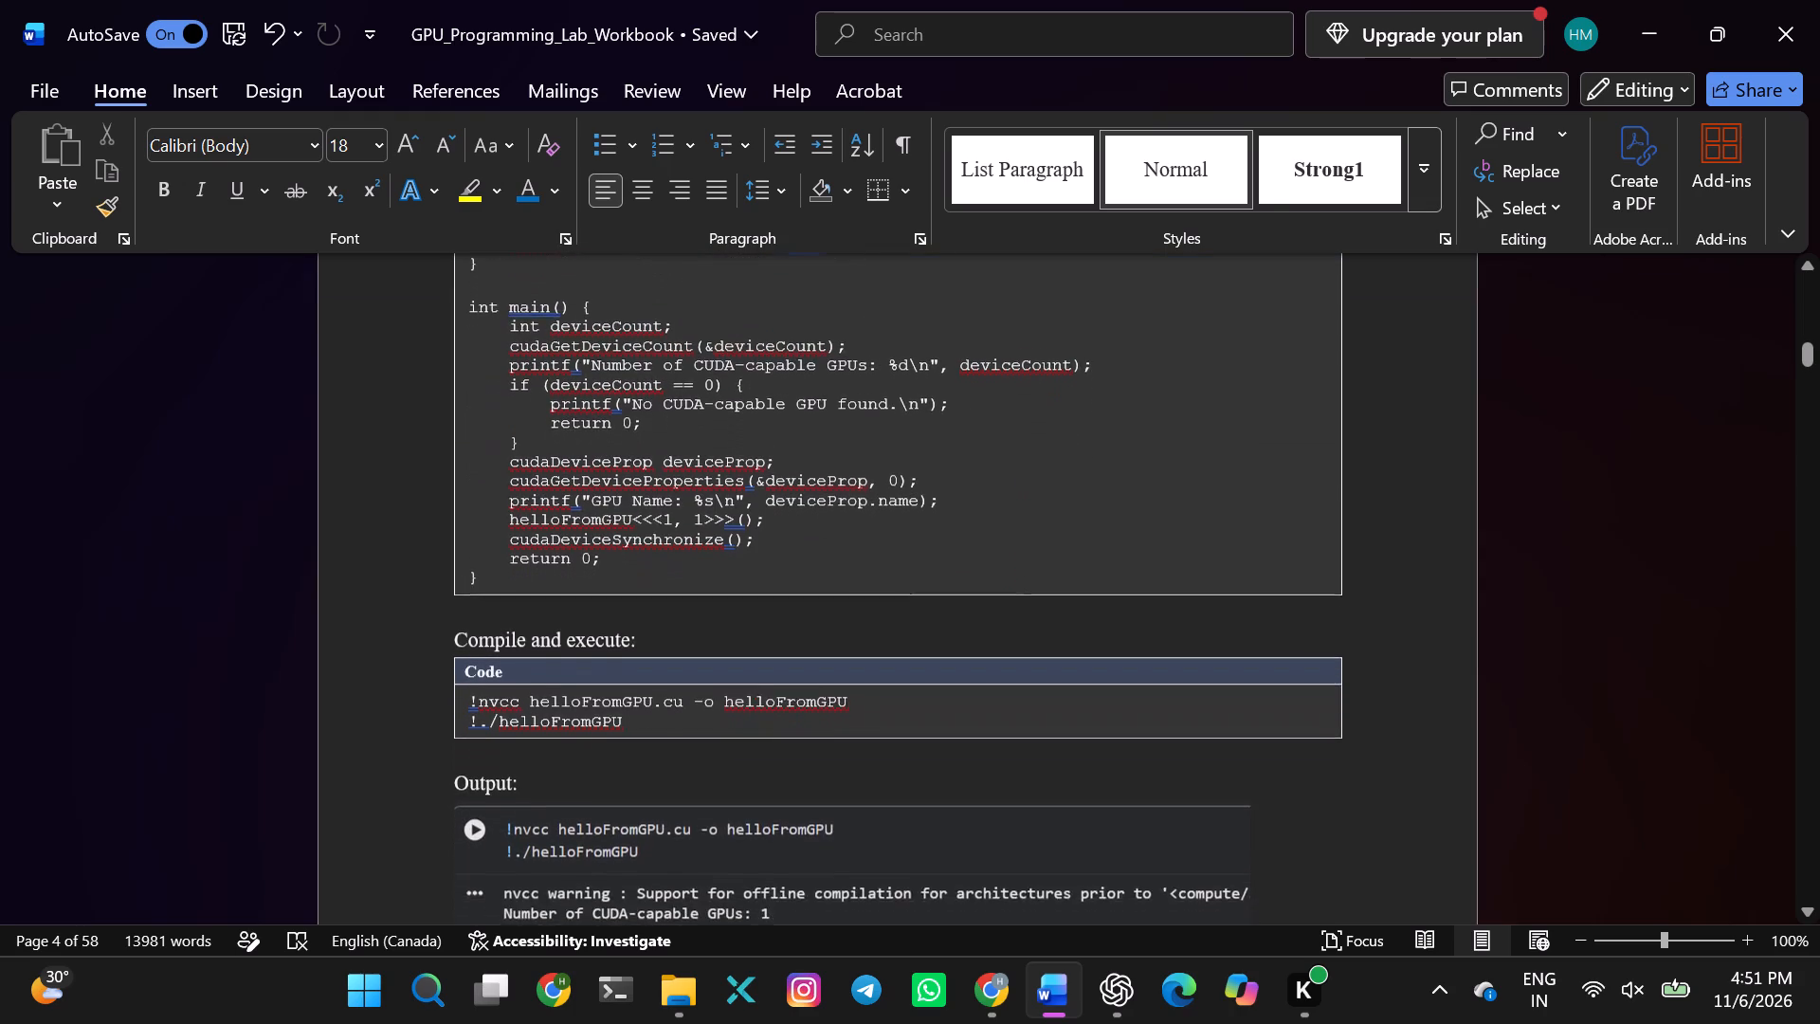
{"action": "scroll", "coordinate": [956, 792], "scroll_direction": "down", "scroll_amount": 4}
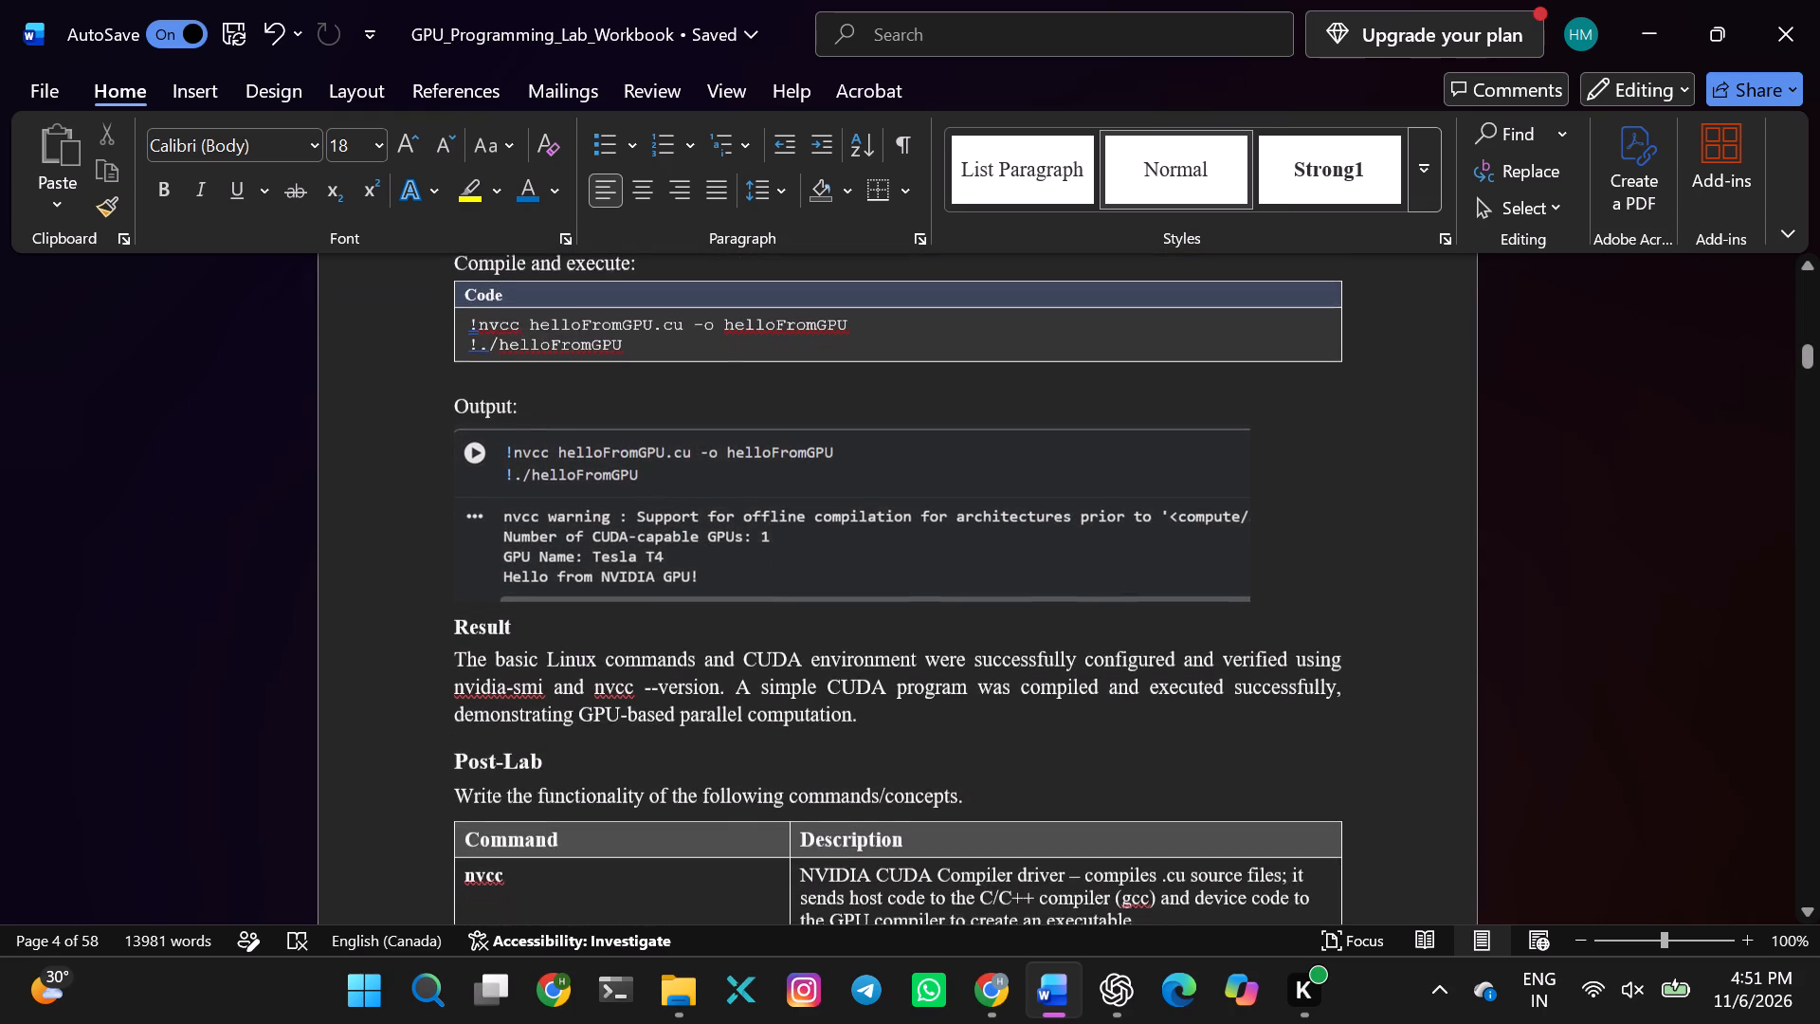
{"action": "scroll", "coordinate": [956, 792], "scroll_direction": "down", "scroll_amount": 3}
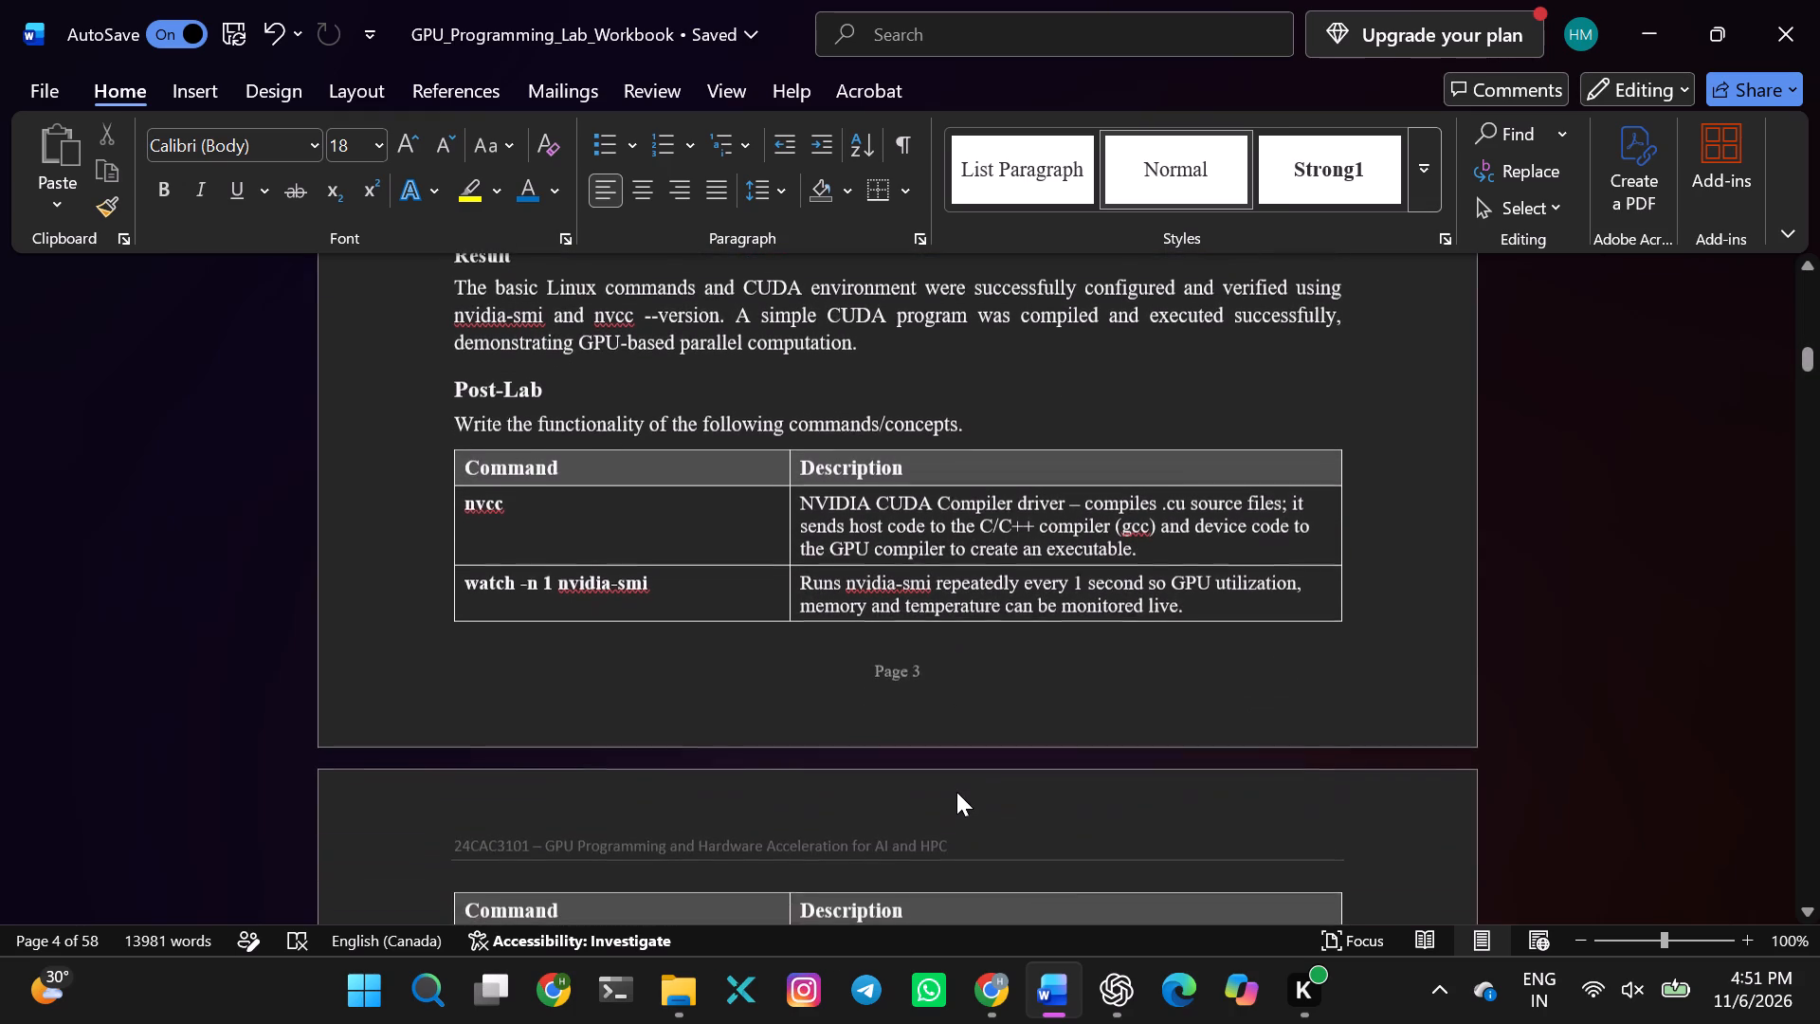
{"action": "scroll", "coordinate": [956, 792], "scroll_direction": "down", "scroll_amount": 5}
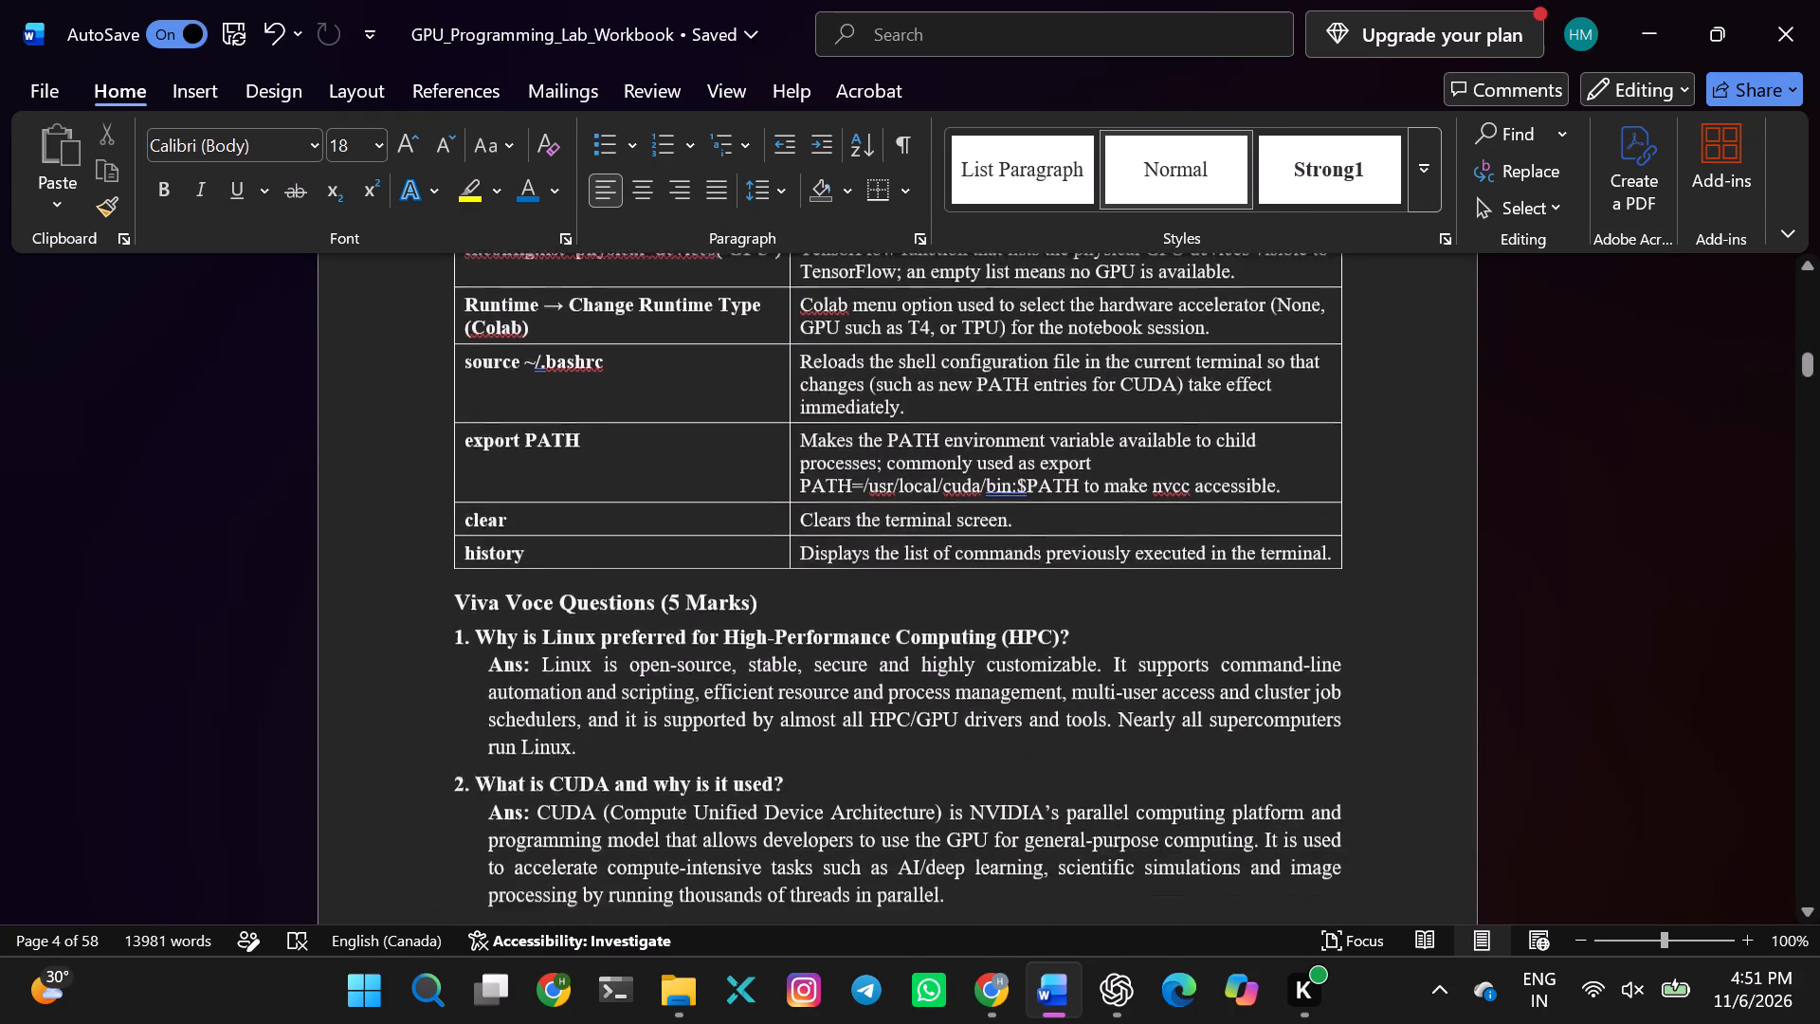
{"action": "scroll", "coordinate": [956, 792], "scroll_direction": "down", "scroll_amount": 2}
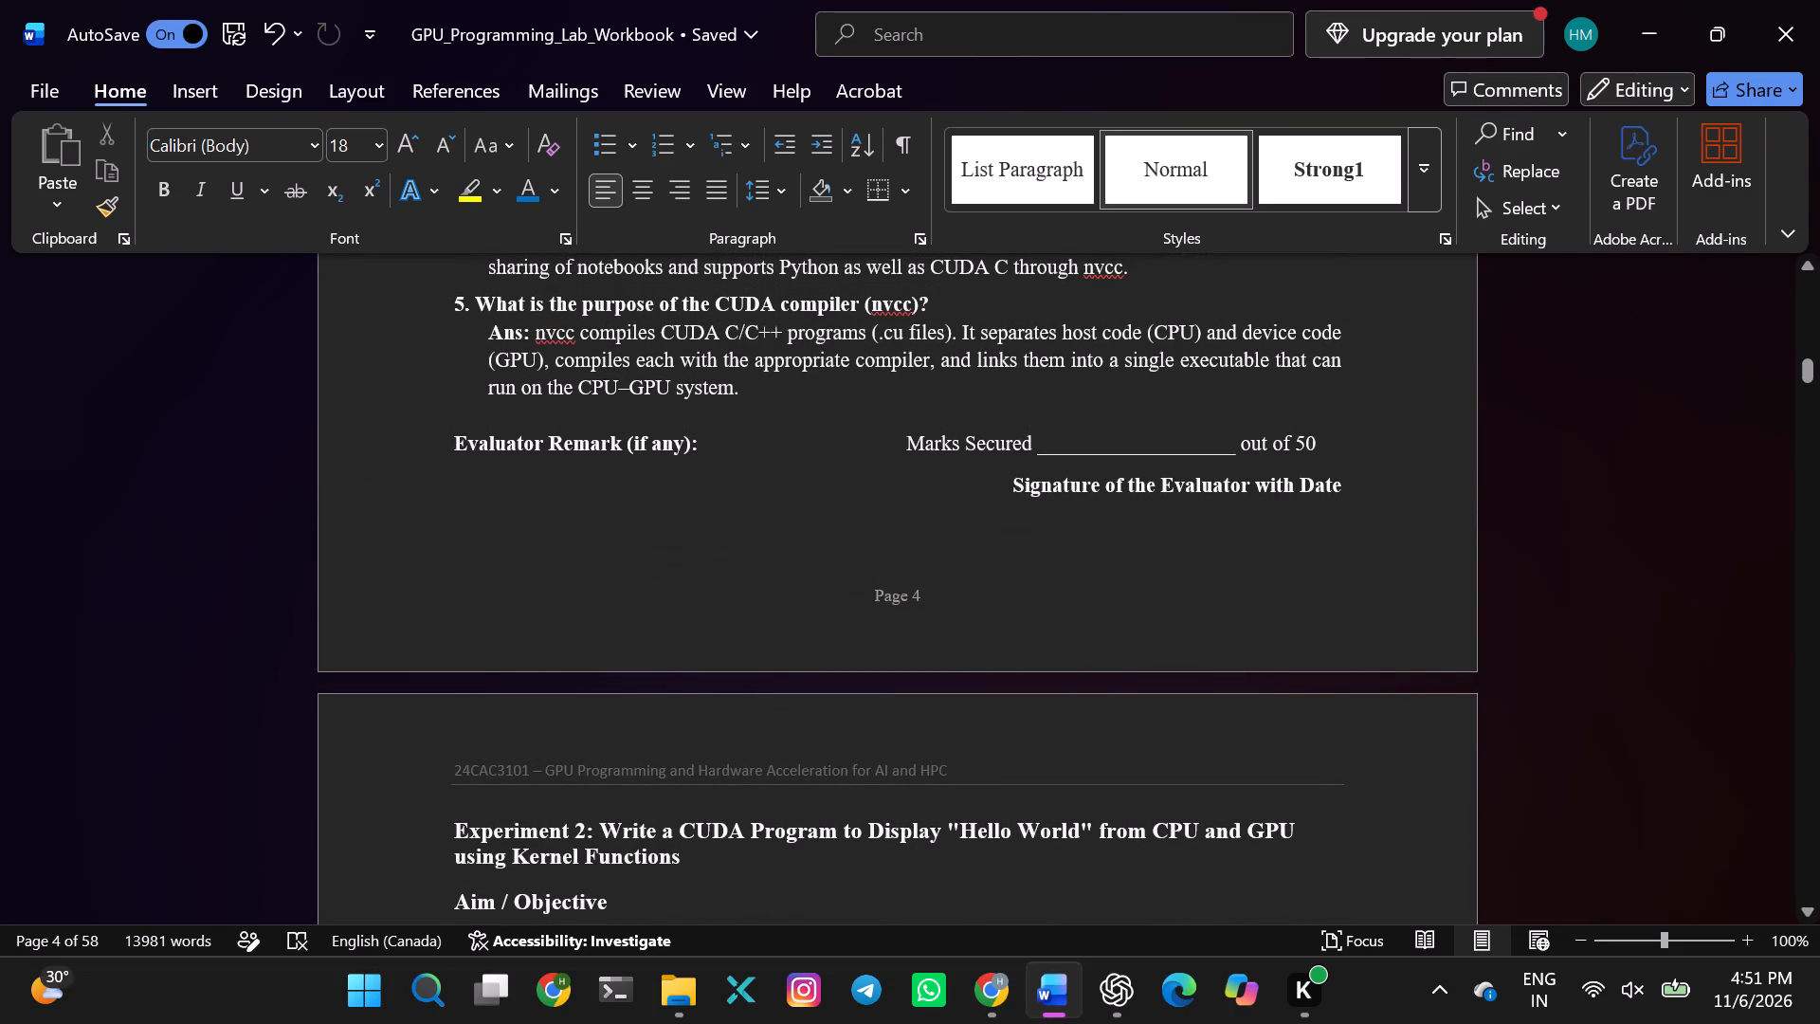
Review Experiment 2, the CUDA Hello World program, from its aim through the viva answers and evaluator remark section.
{"action": "scroll", "coordinate": [1284, 534], "scroll_direction": "down", "scroll_amount": 1}
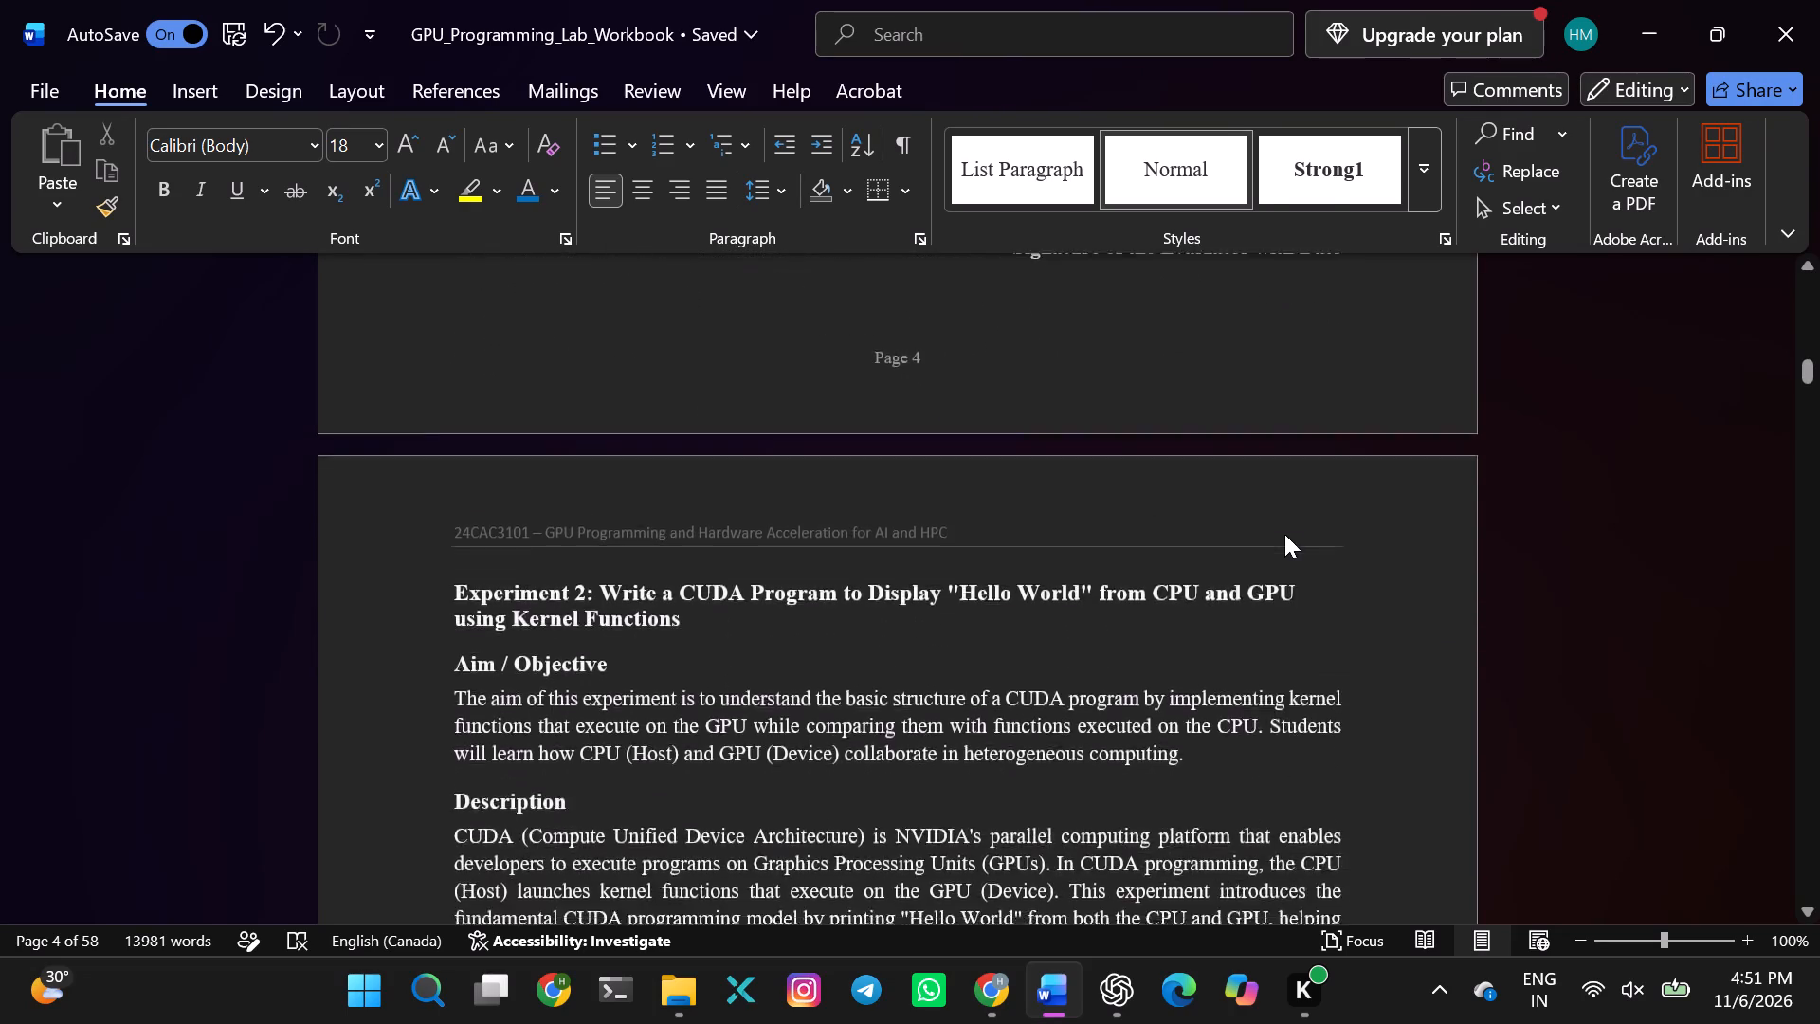
{"action": "scroll", "coordinate": [1284, 534], "scroll_direction": "down", "scroll_amount": 1}
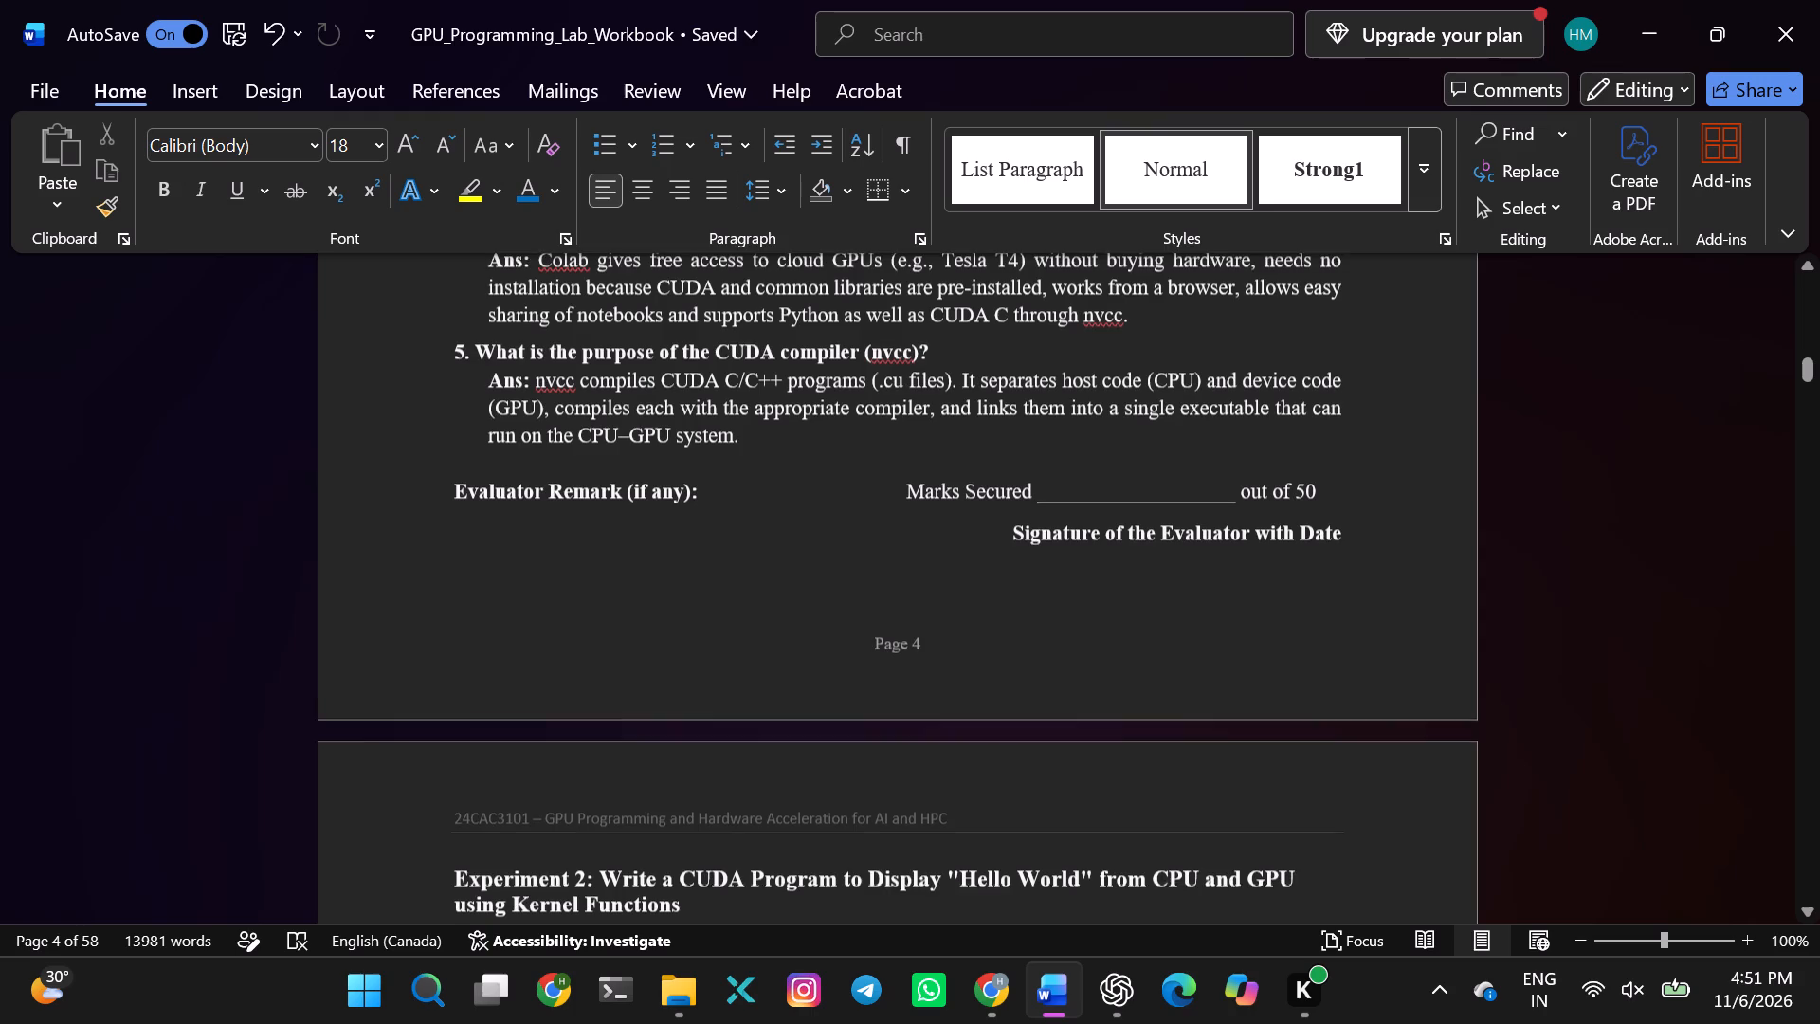
{"action": "scroll", "coordinate": [1284, 534], "scroll_direction": "down", "scroll_amount": 5}
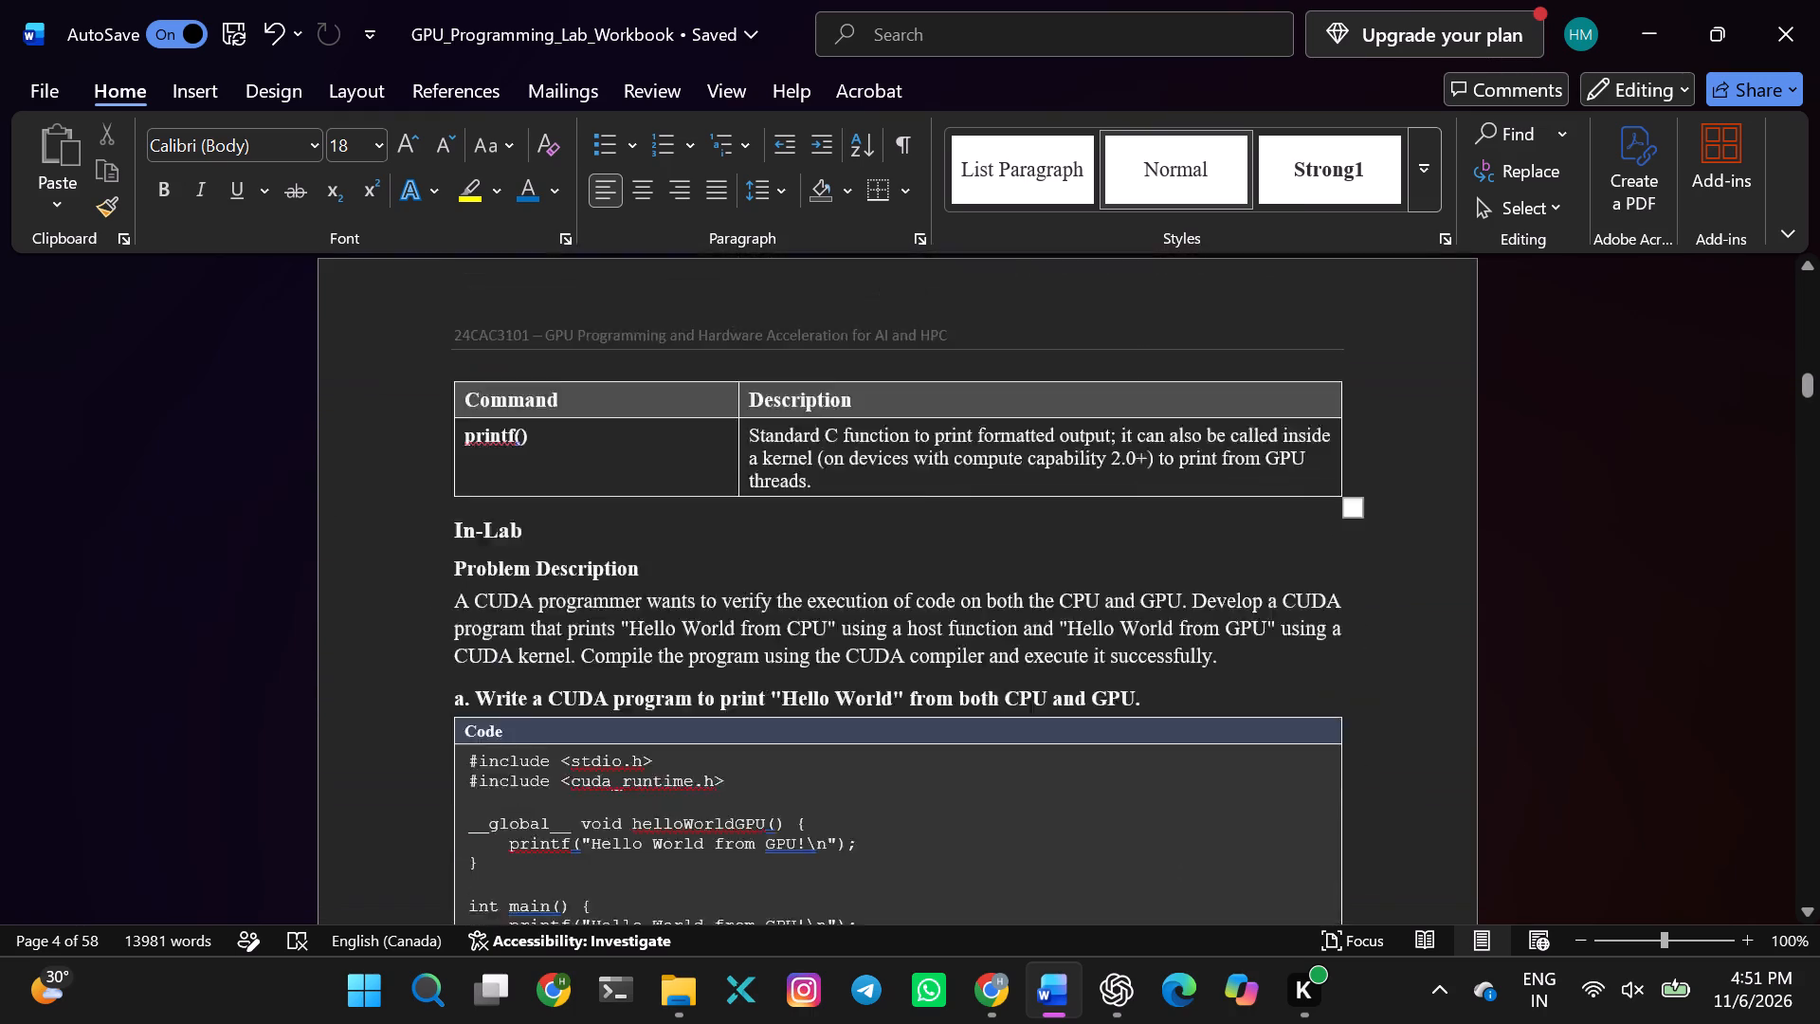
{"action": "scroll", "coordinate": [1284, 534], "scroll_direction": "down", "scroll_amount": 2}
{"action": "scroll", "coordinate": [1284, 534], "scroll_direction": "up", "scroll_amount": 1}
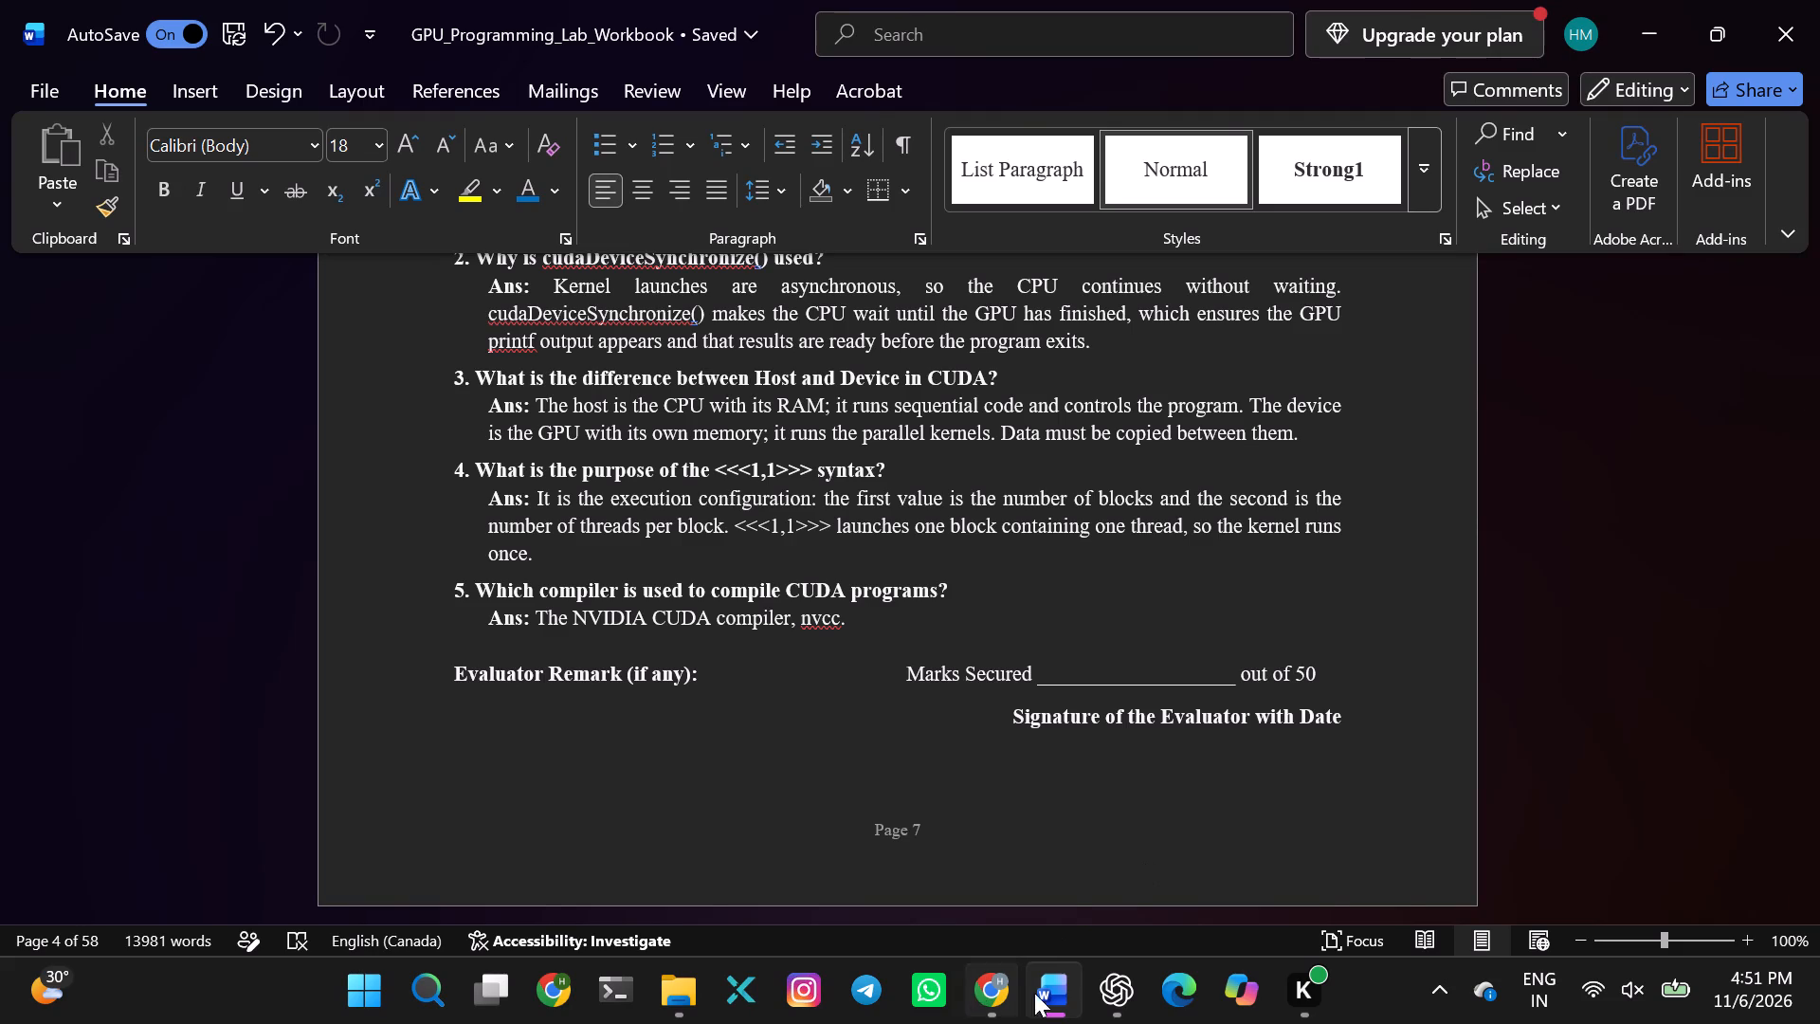
Open the GPU Programming Lab Manual PDF from the HPC folder in Chrome and examine its contents and Experiment 1 layout.
{"action": "left_click", "coordinate": [687, 984]}
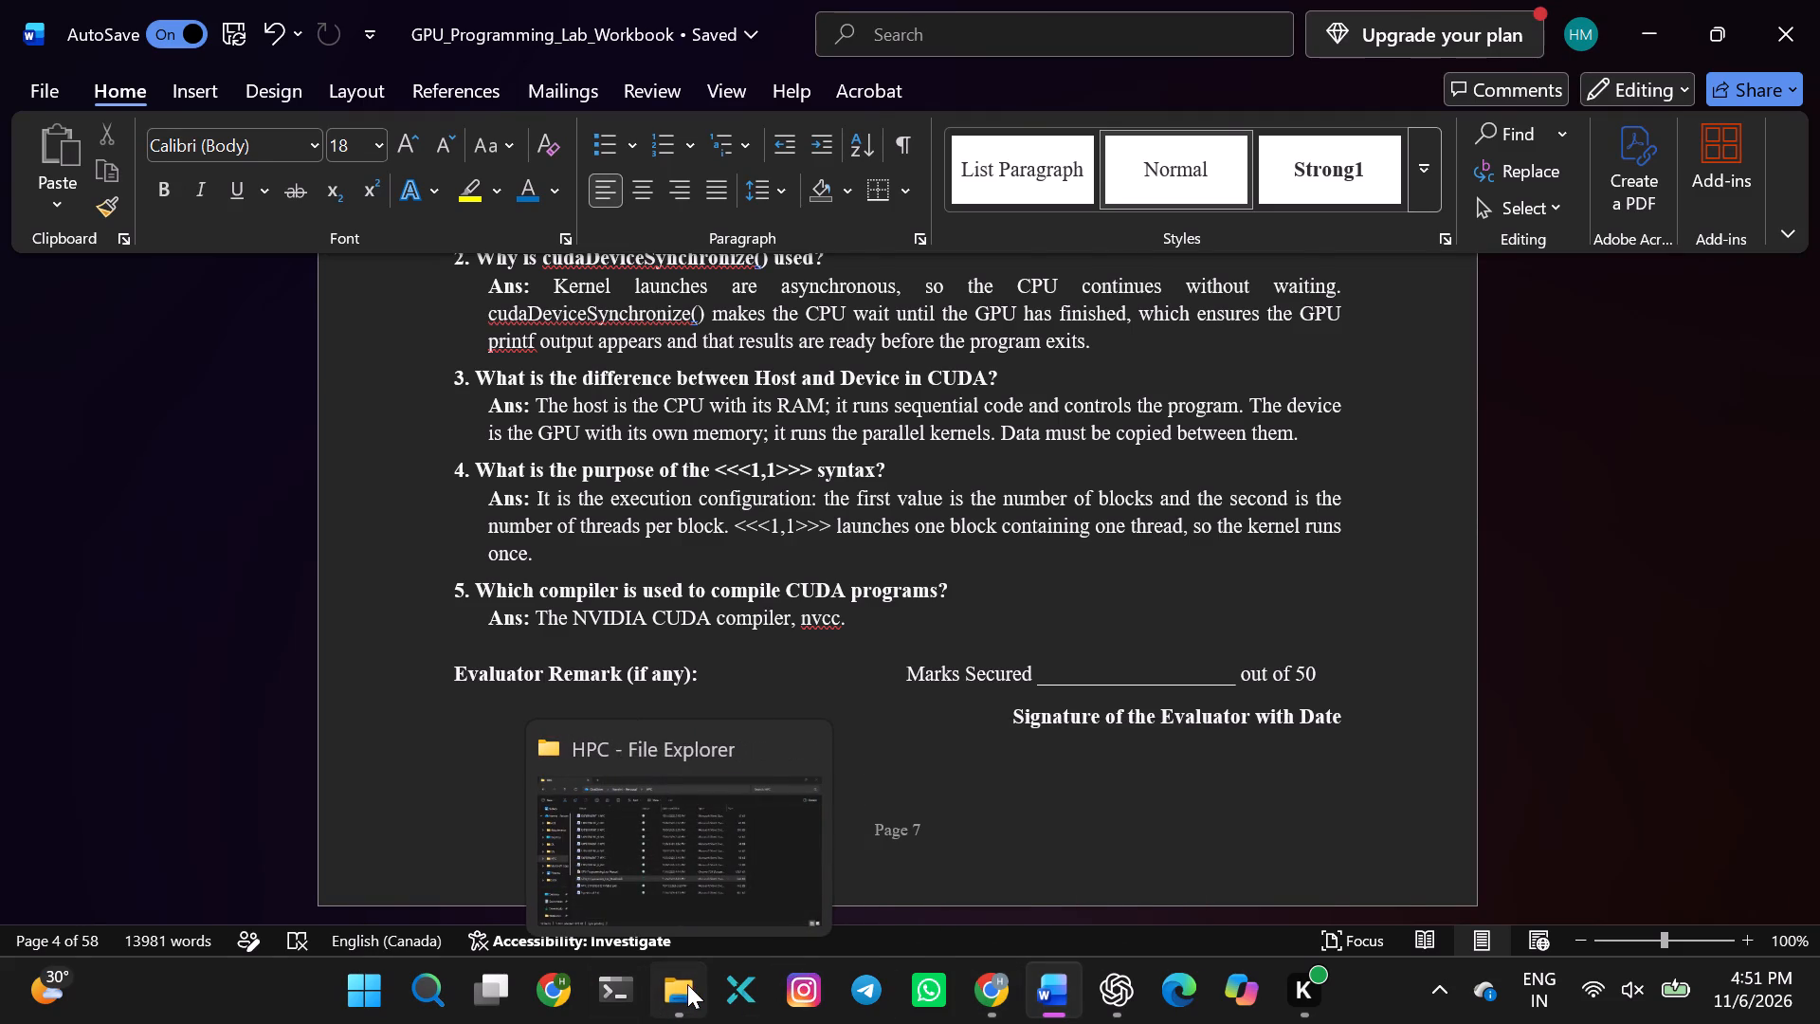
{"action": "double_click", "coordinate": [508, 609]}
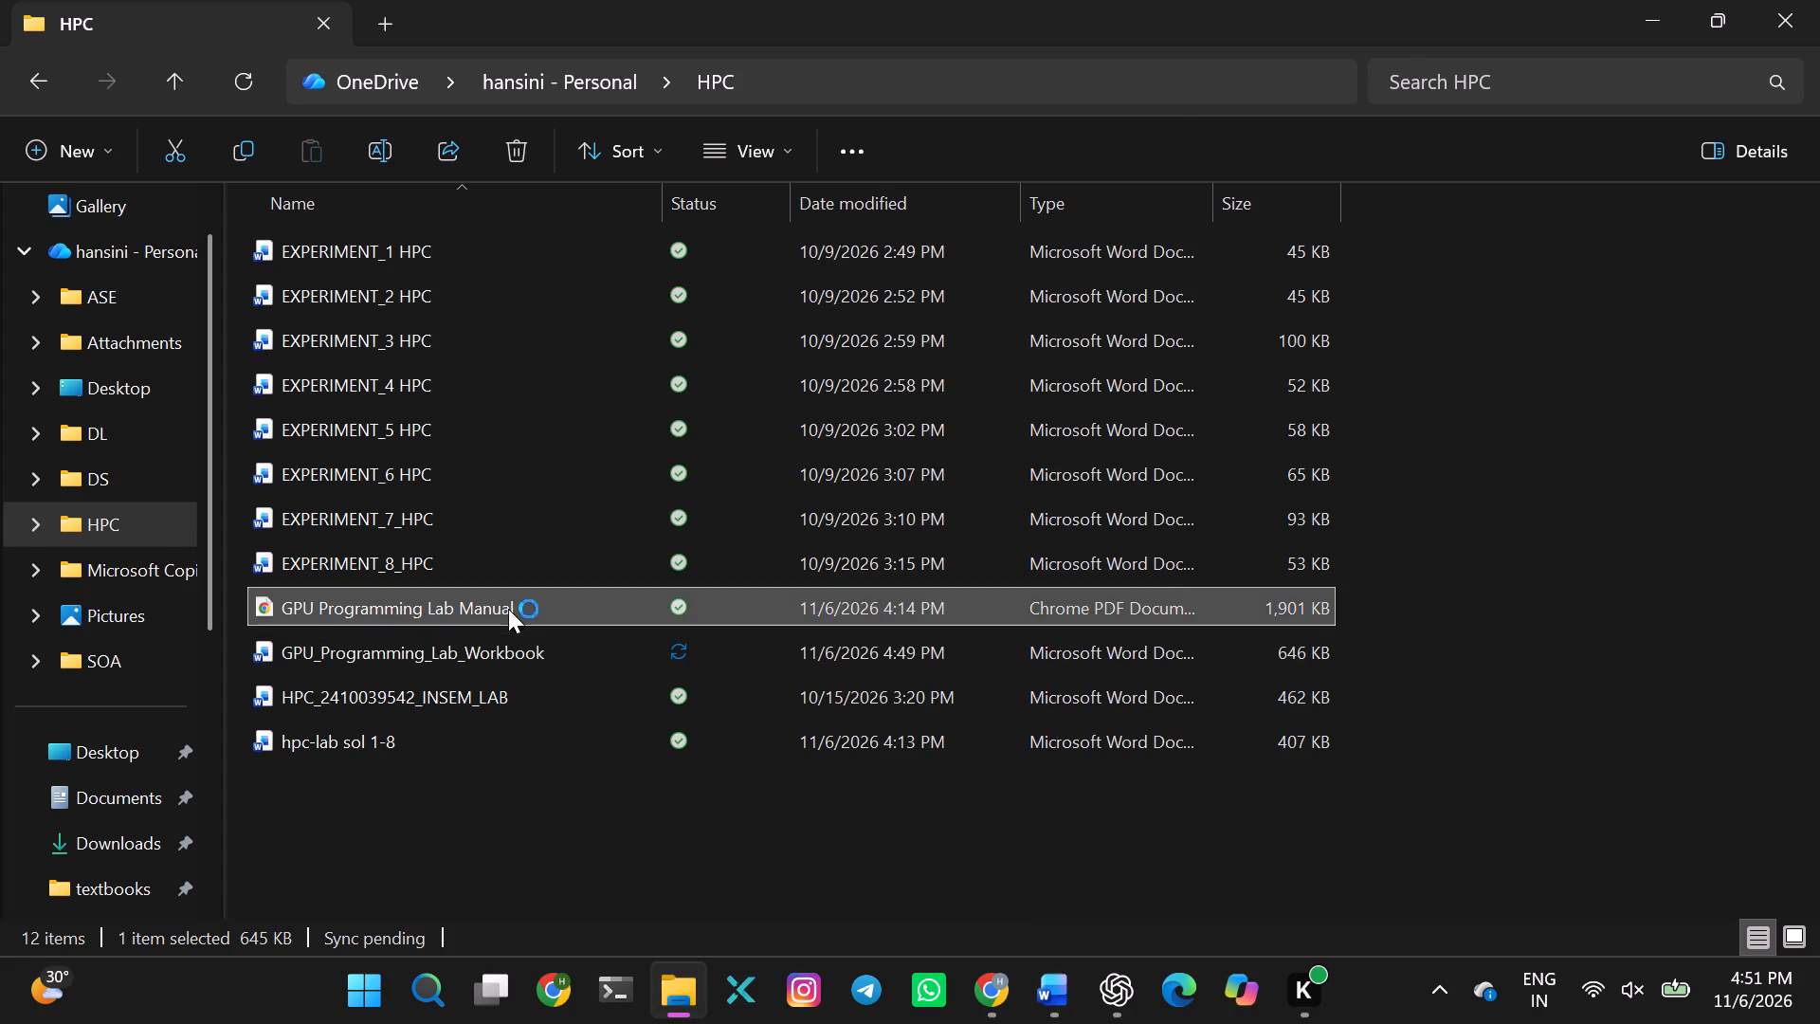
{"action": "scroll", "coordinate": [779, 750], "scroll_direction": "down", "scroll_amount": 10}
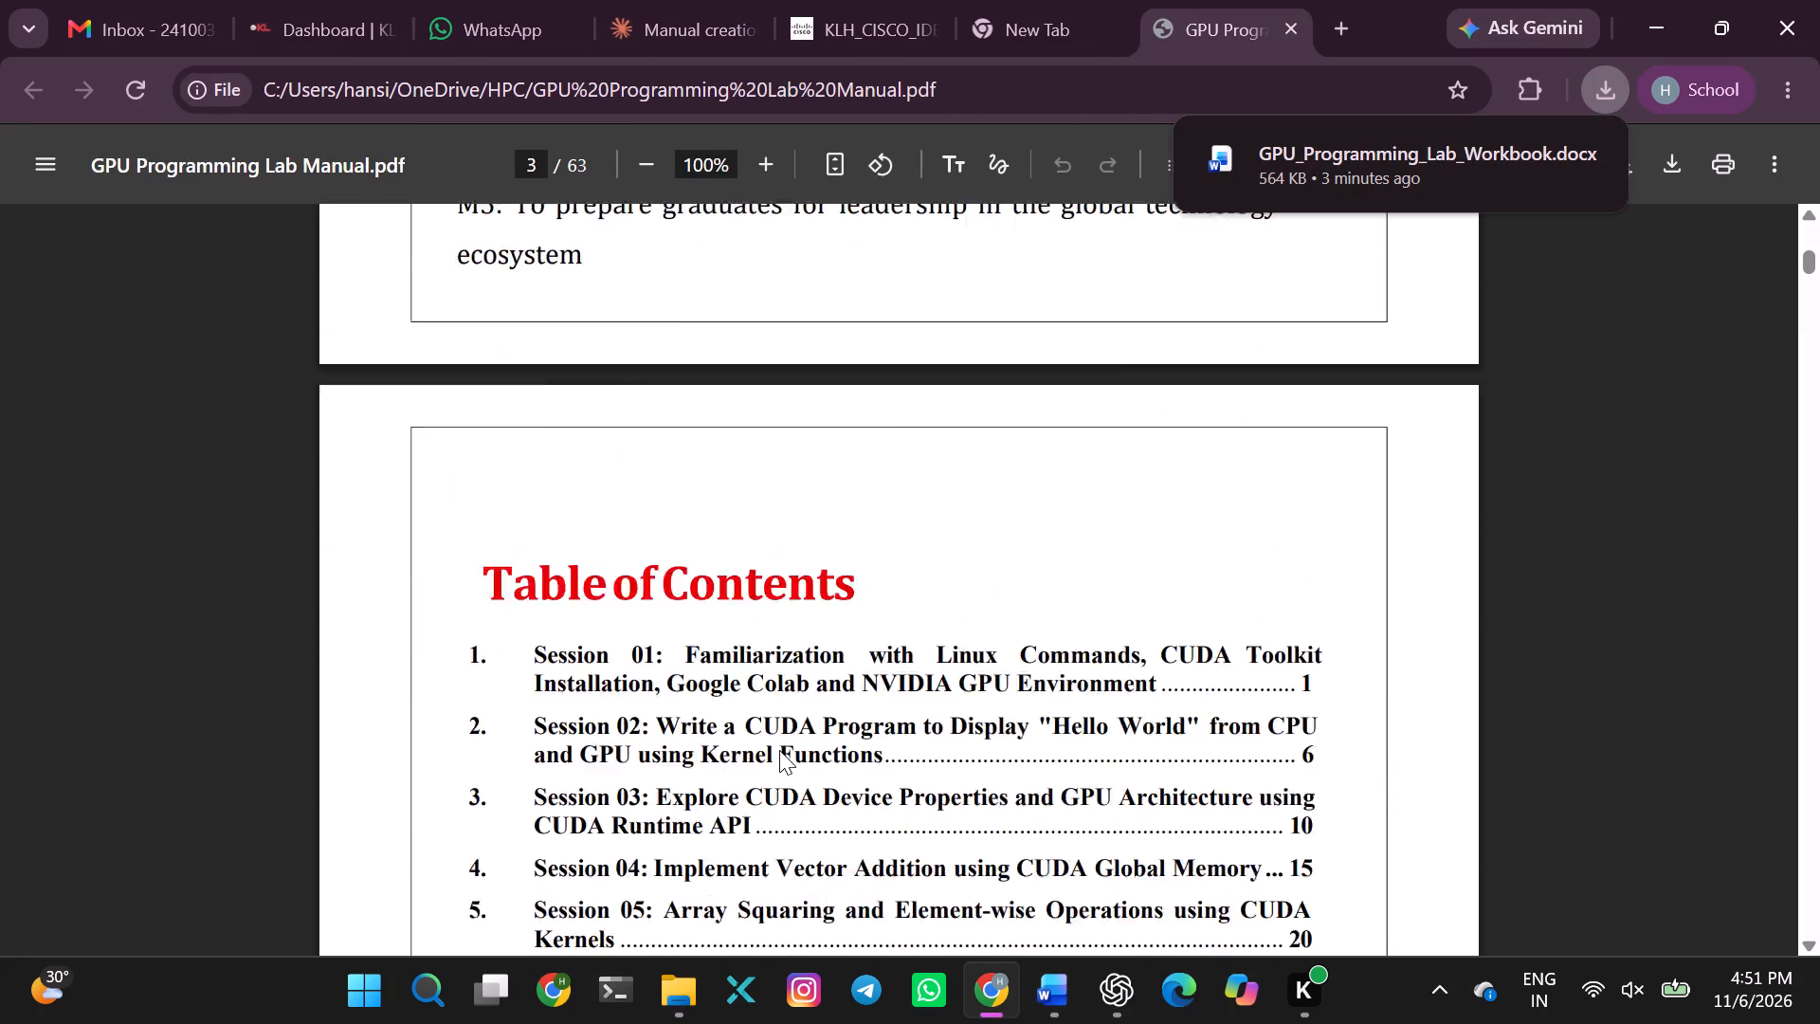
{"action": "scroll", "coordinate": [779, 750], "scroll_direction": "down", "scroll_amount": 10}
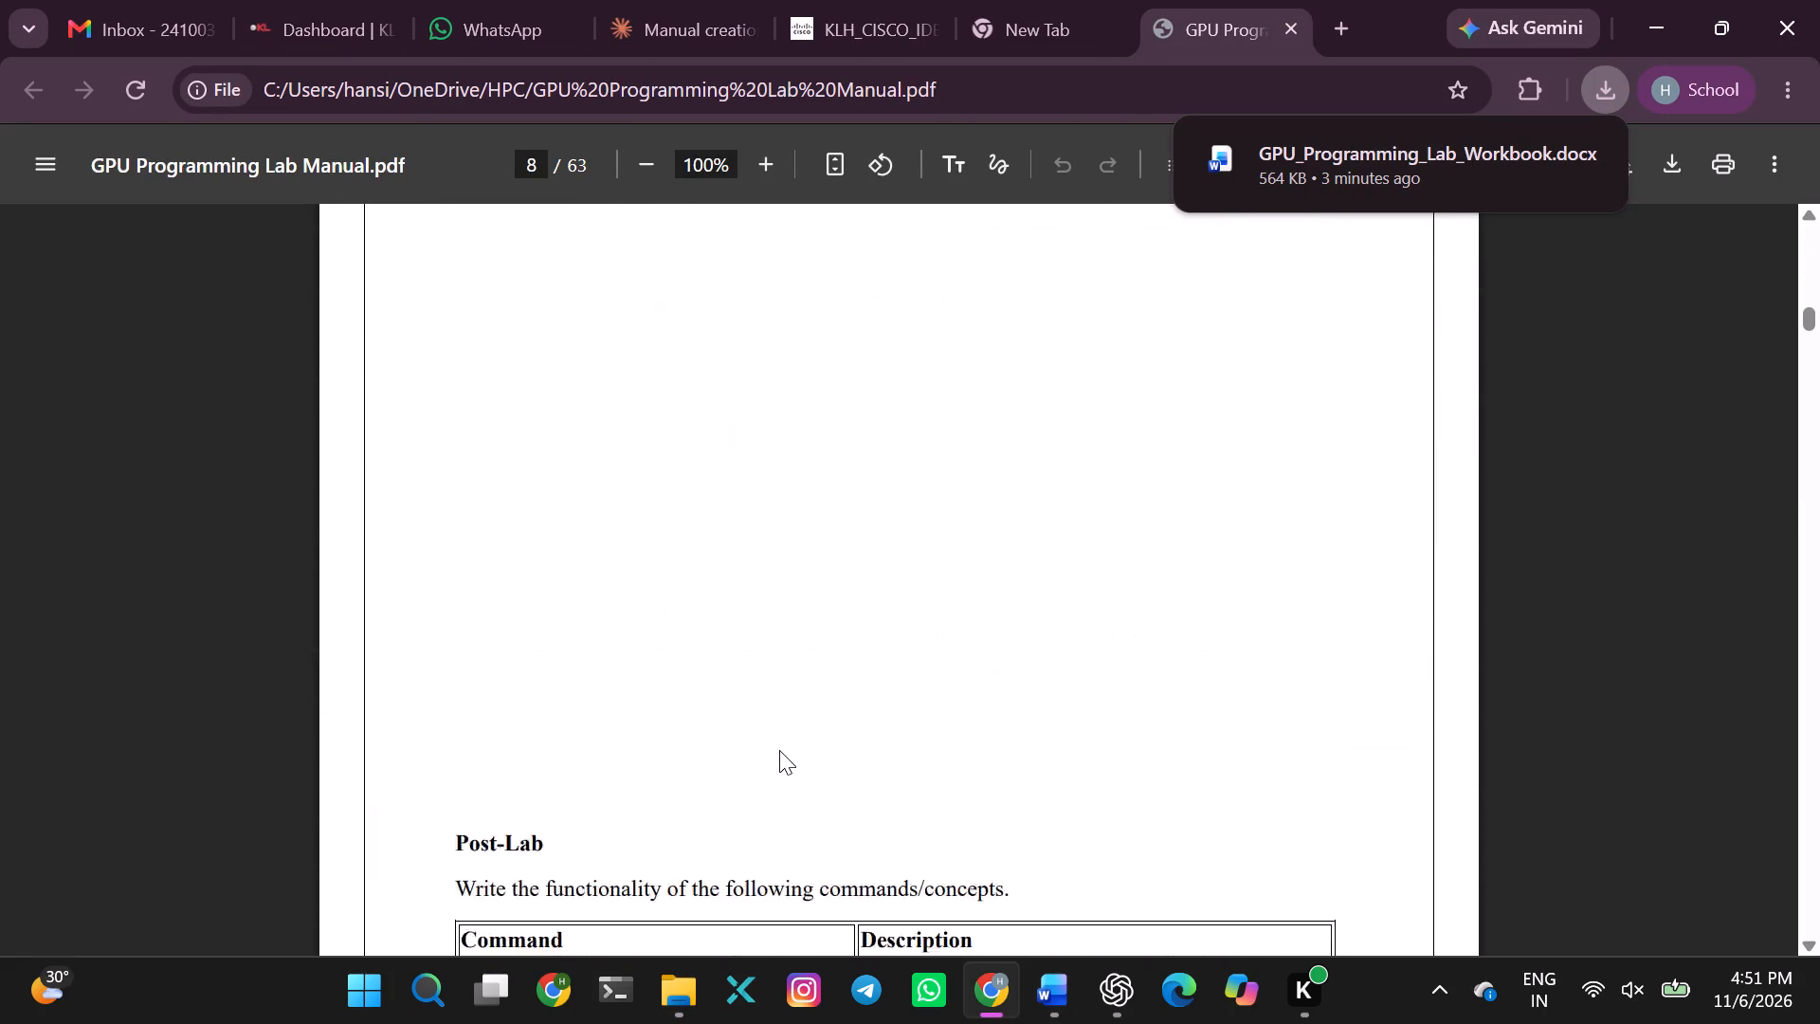
{"action": "scroll", "coordinate": [779, 750], "scroll_direction": "down", "scroll_amount": 3}
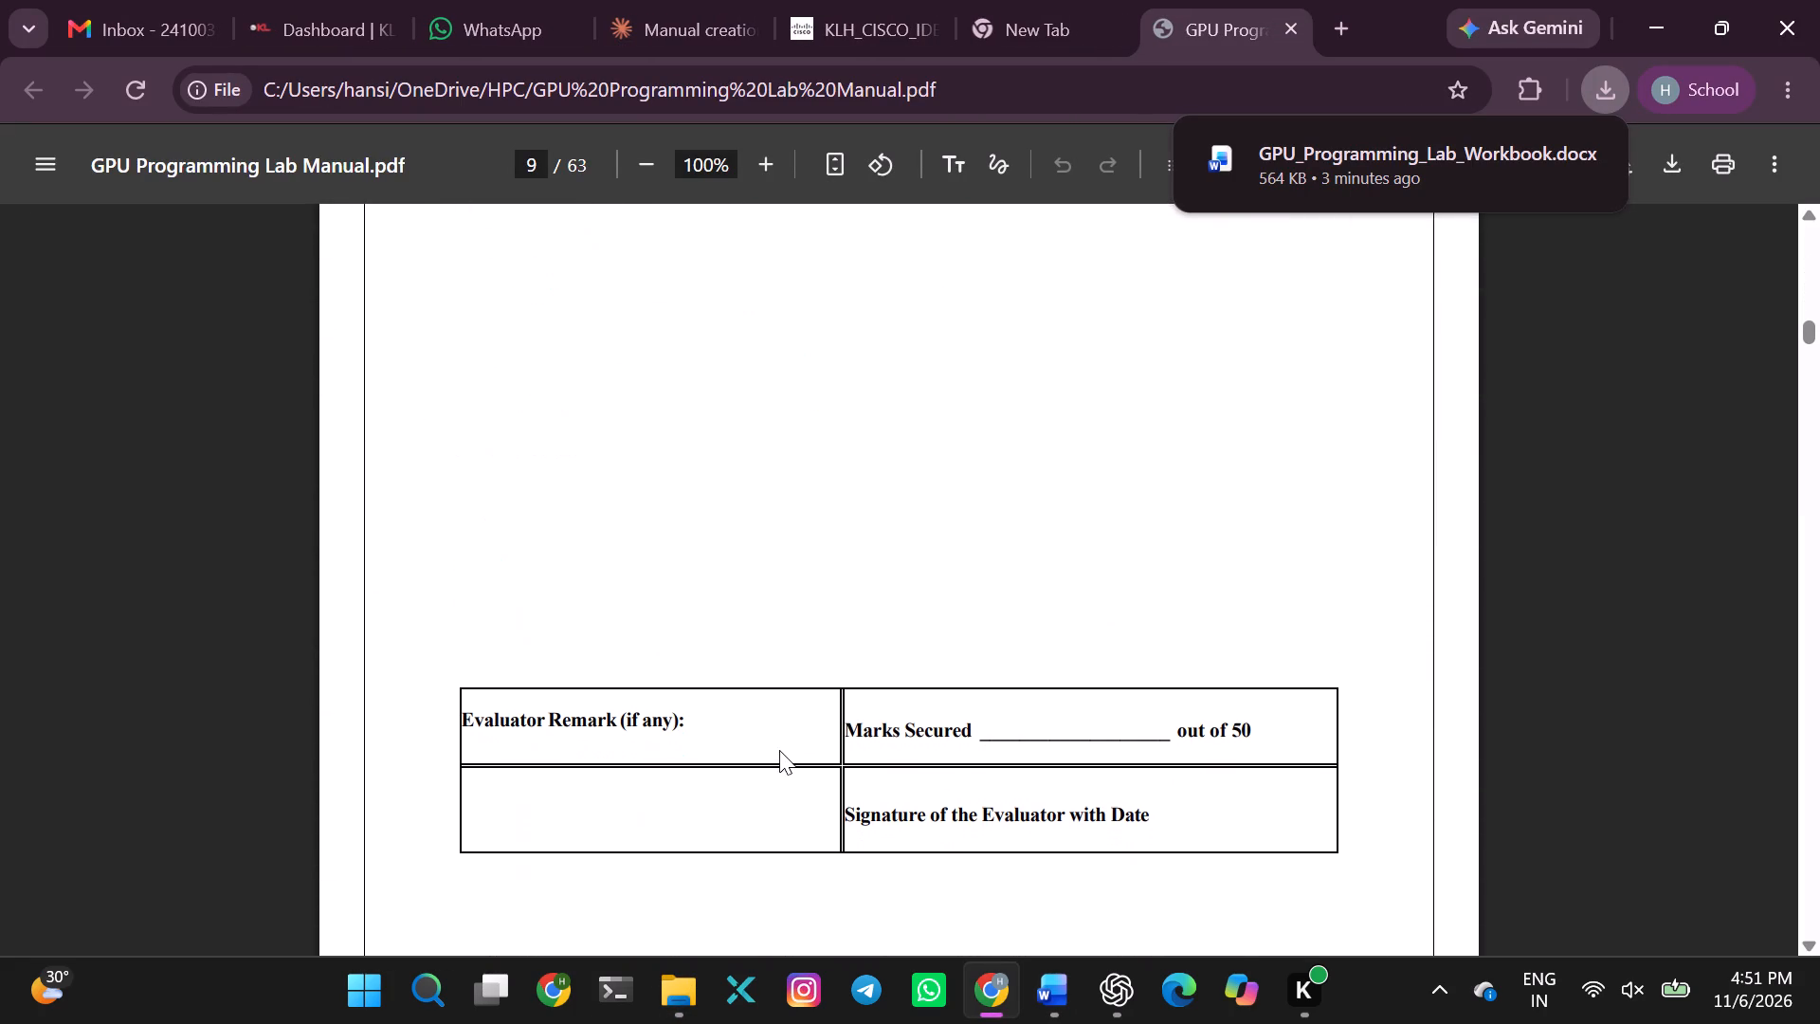
{"action": "scroll", "coordinate": [779, 750], "scroll_direction": "down", "scroll_amount": 1}
{"action": "left_click", "coordinate": [779, 750]}
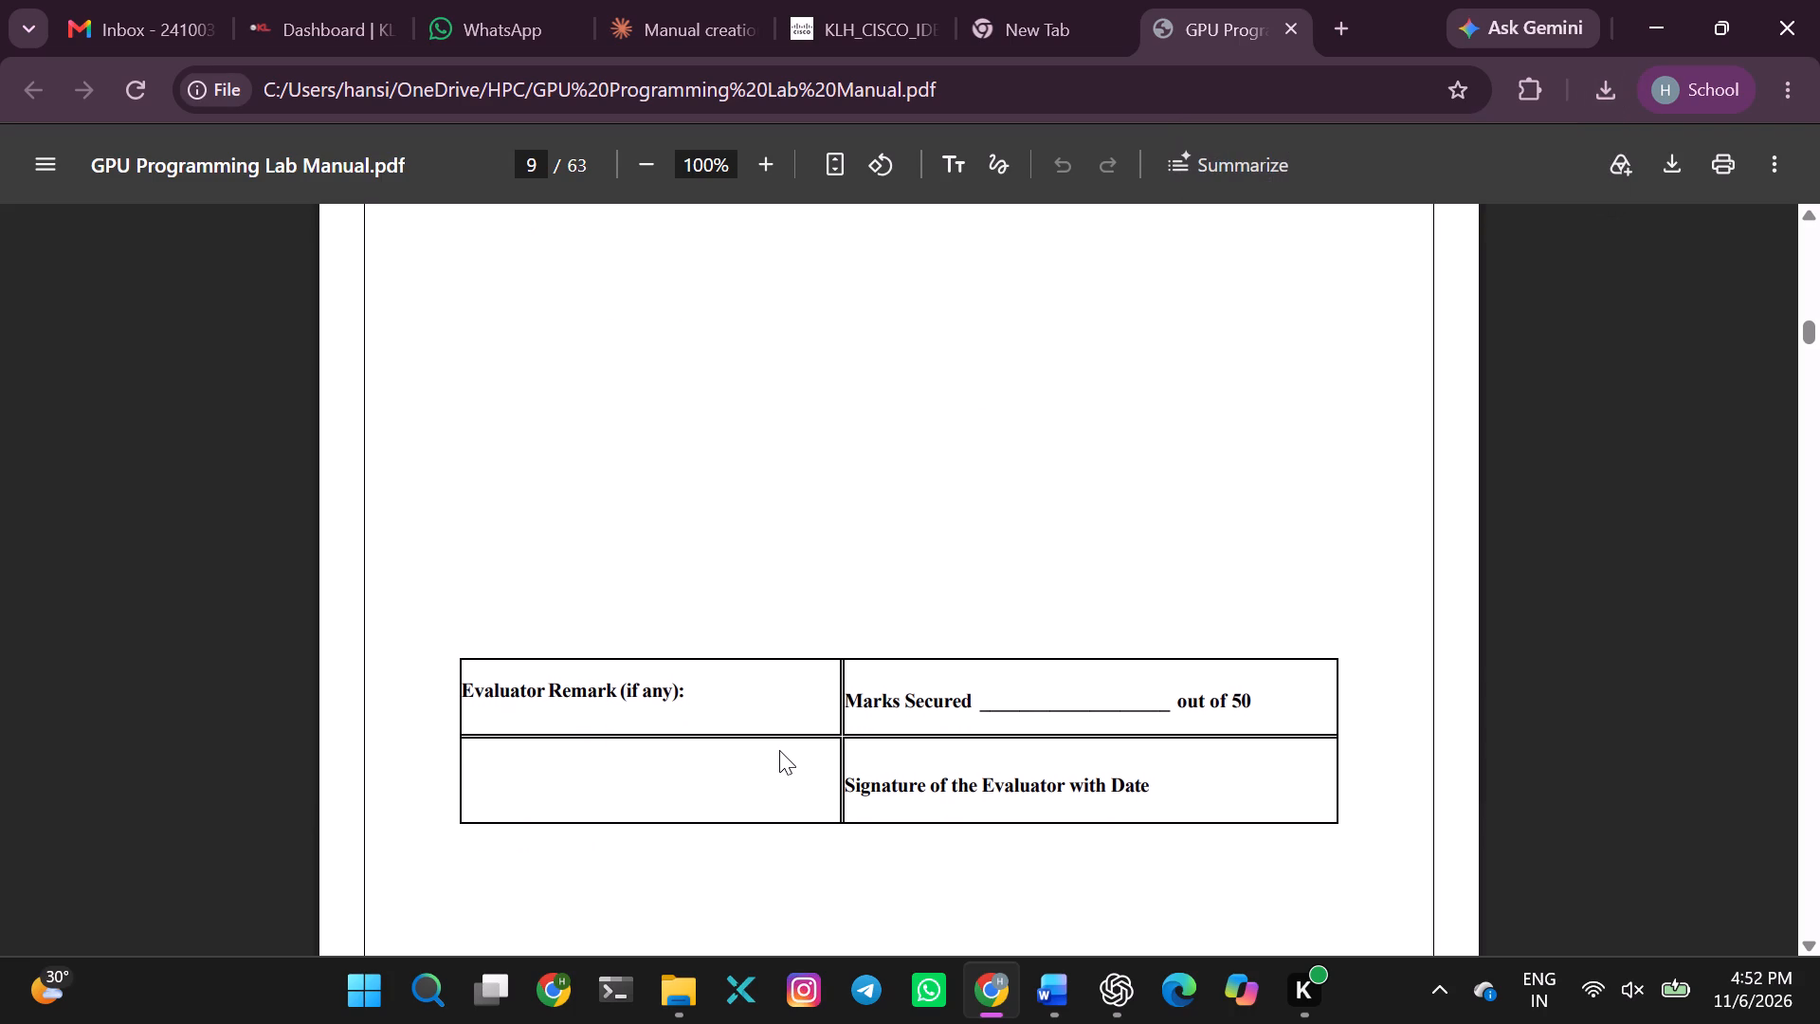
Capture a snip of the evaluator remark, marks secured and signature table on page 9 of the lab manual PDF.
{"action": "key", "text": "Print"}
{"action": "left_click_drag", "start_coordinate": [428, 632], "coordinate": [1389, 857]}
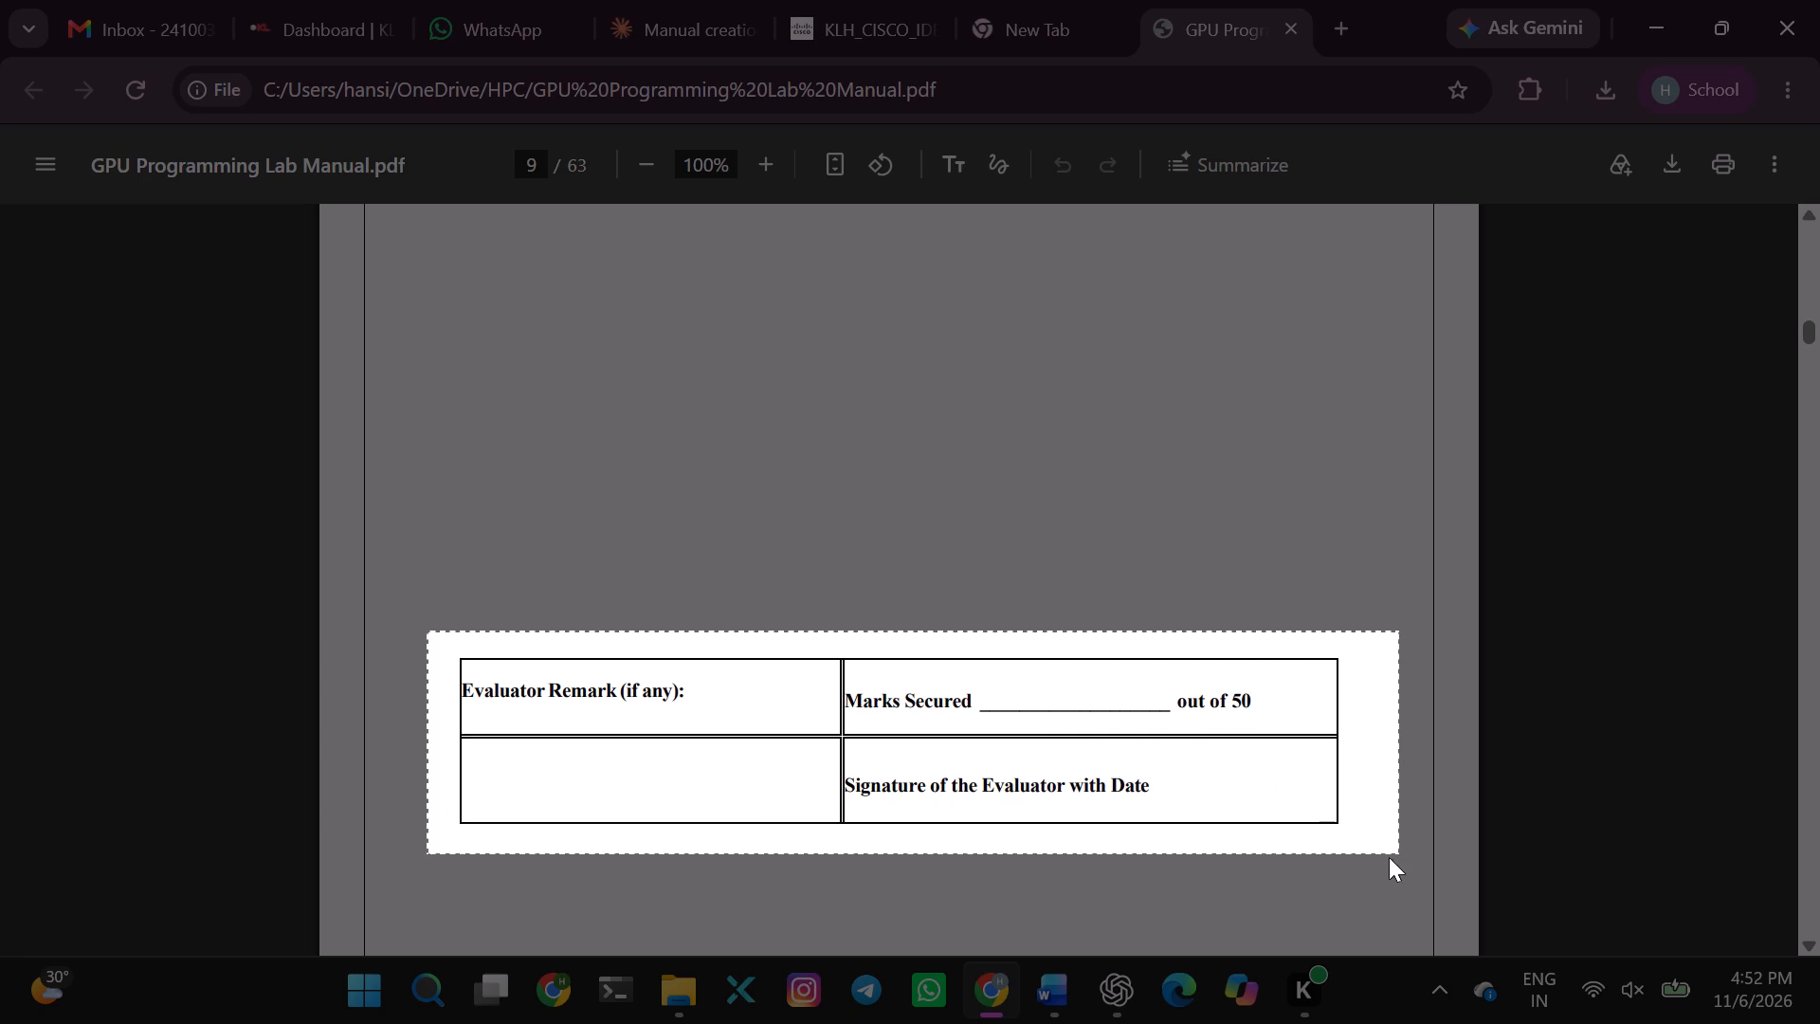
{"action": "left_click_drag", "start_coordinate": [1389, 857], "coordinate": [1381, 853]}
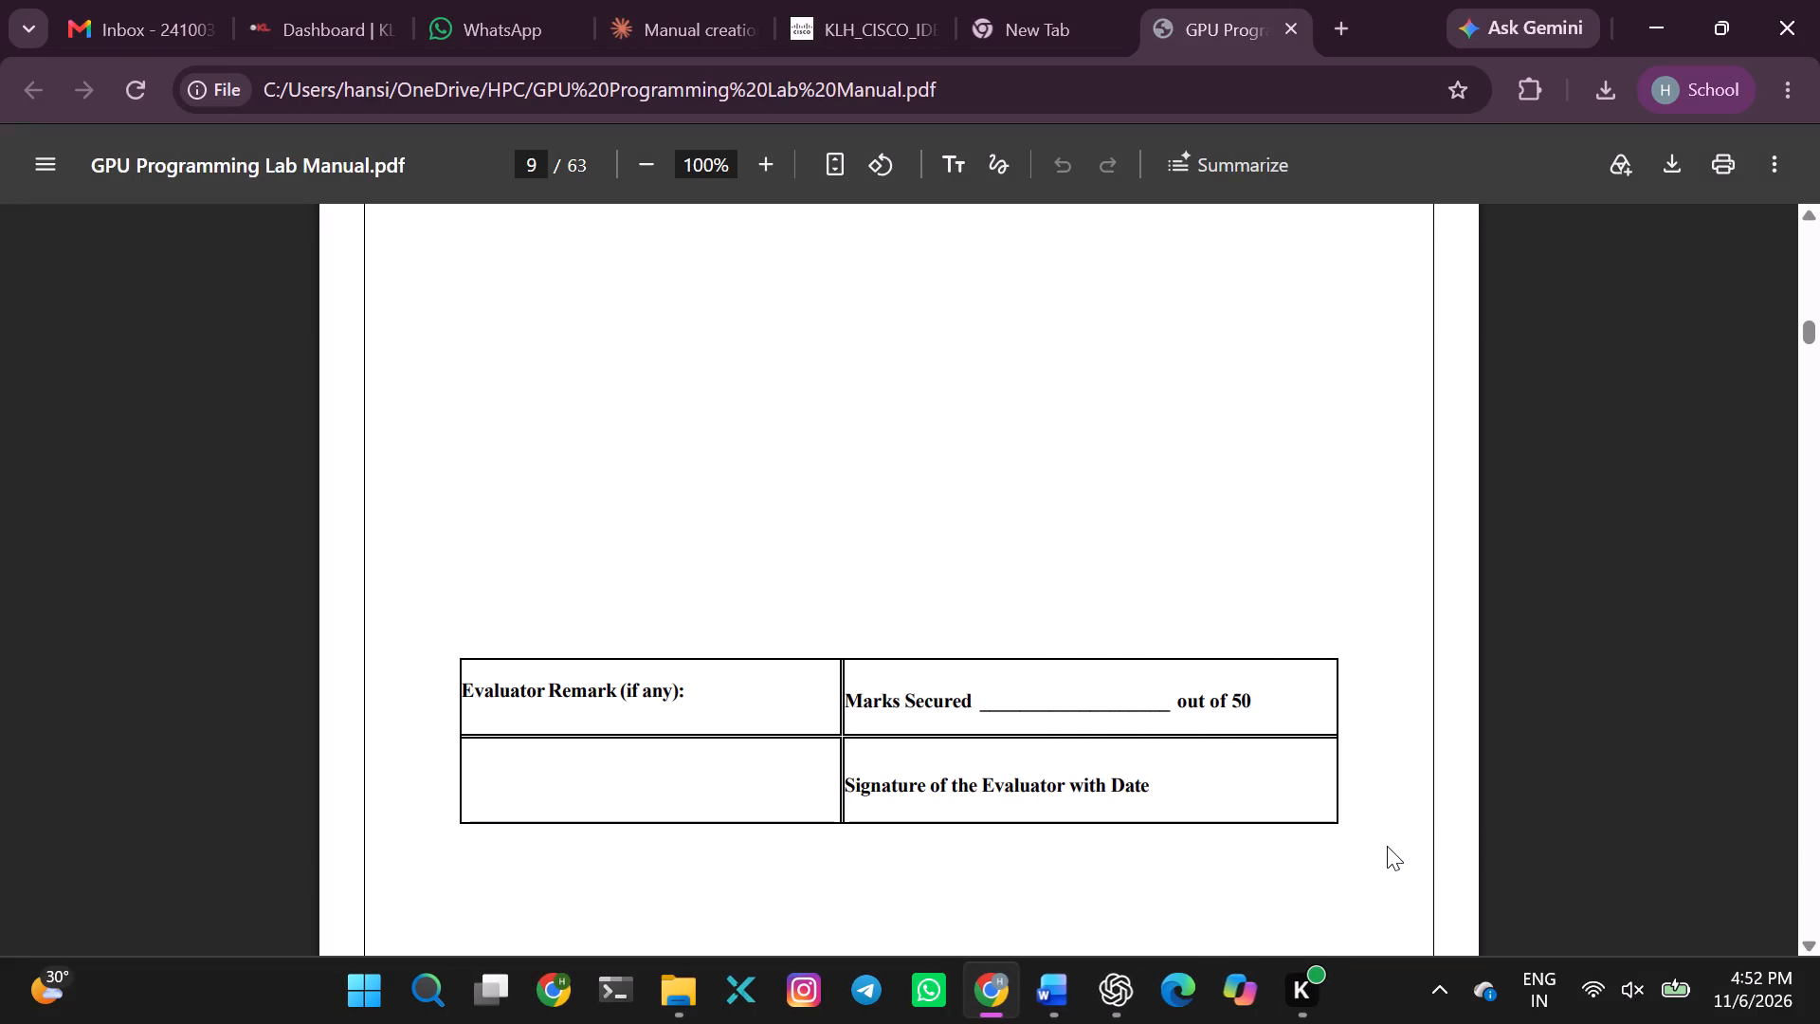
{"action": "left_click", "coordinate": [1528, 573]}
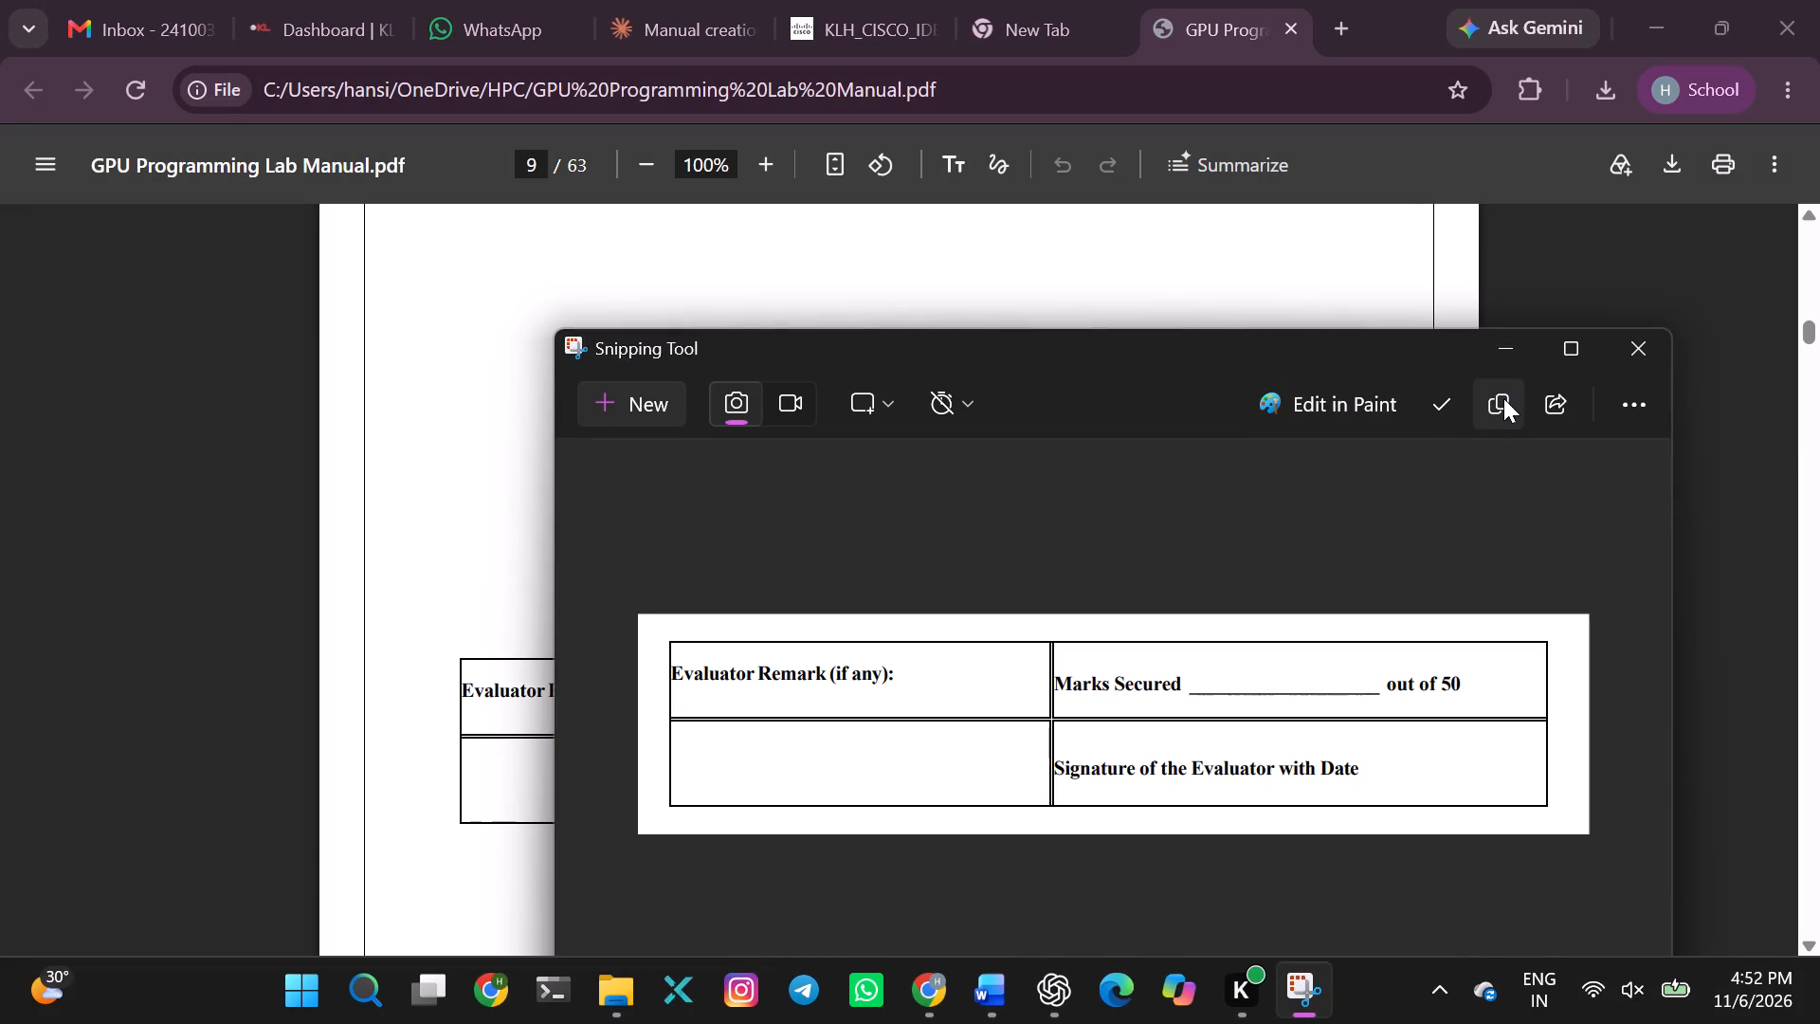
{"action": "left_click_drag", "start_coordinate": [1503, 398], "coordinate": [1500, 355]}
{"action": "left_click", "coordinate": [1500, 355]}
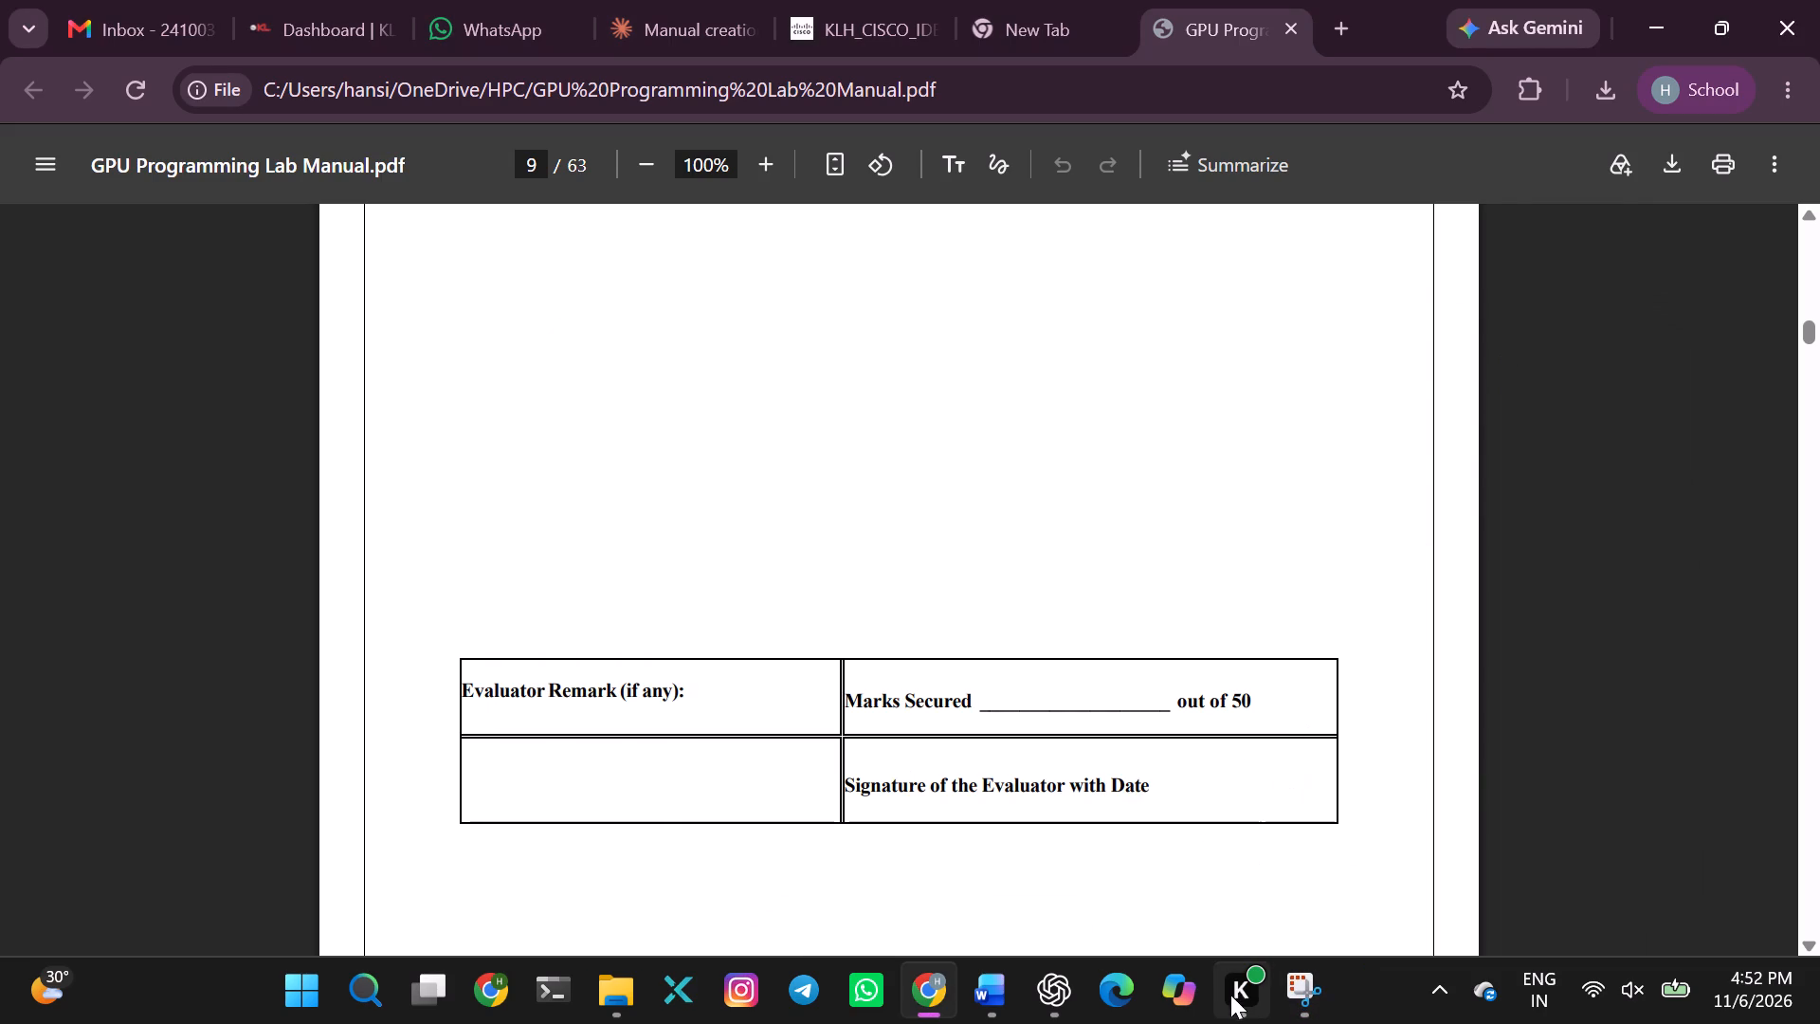
In the Word workbook, replace the evaluator remark and signature text at the end of Experiment 1 with the captured table image.
{"action": "left_click", "coordinate": [988, 978]}
{"action": "scroll", "coordinate": [892, 490], "scroll_direction": "up", "scroll_amount": 9}
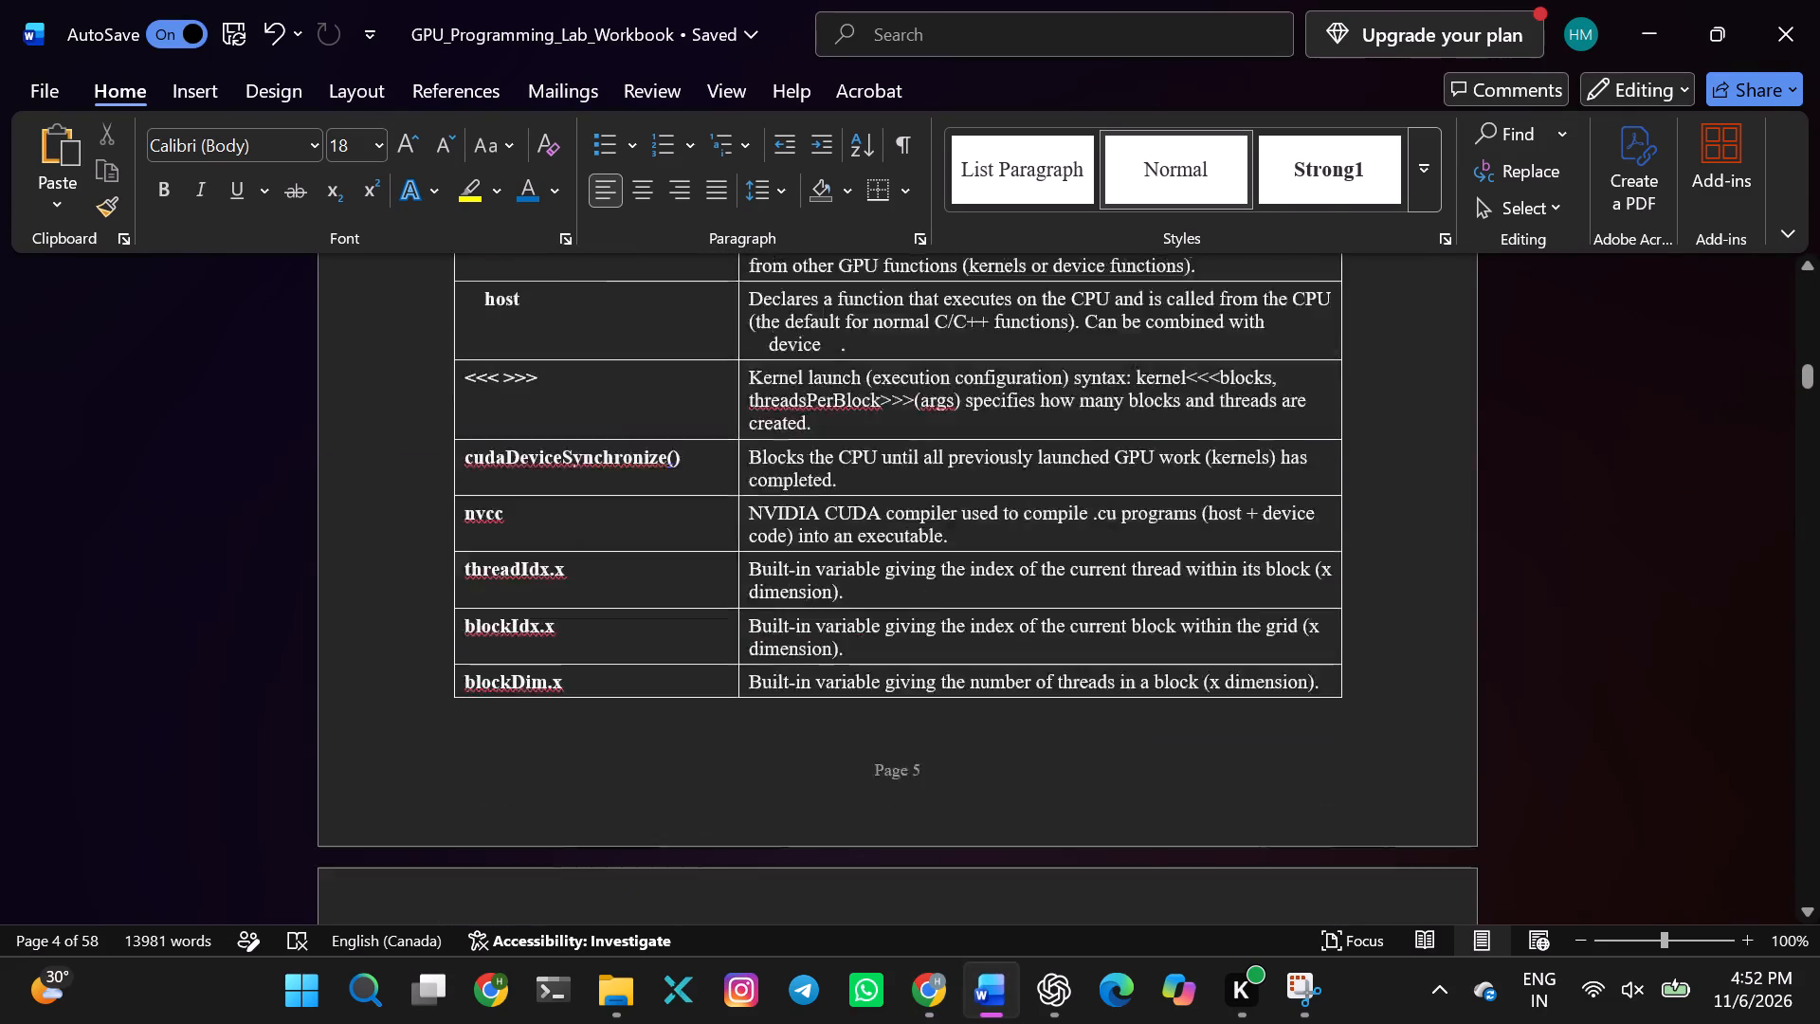
{"action": "scroll", "coordinate": [892, 490], "scroll_direction": "up", "scroll_amount": 7}
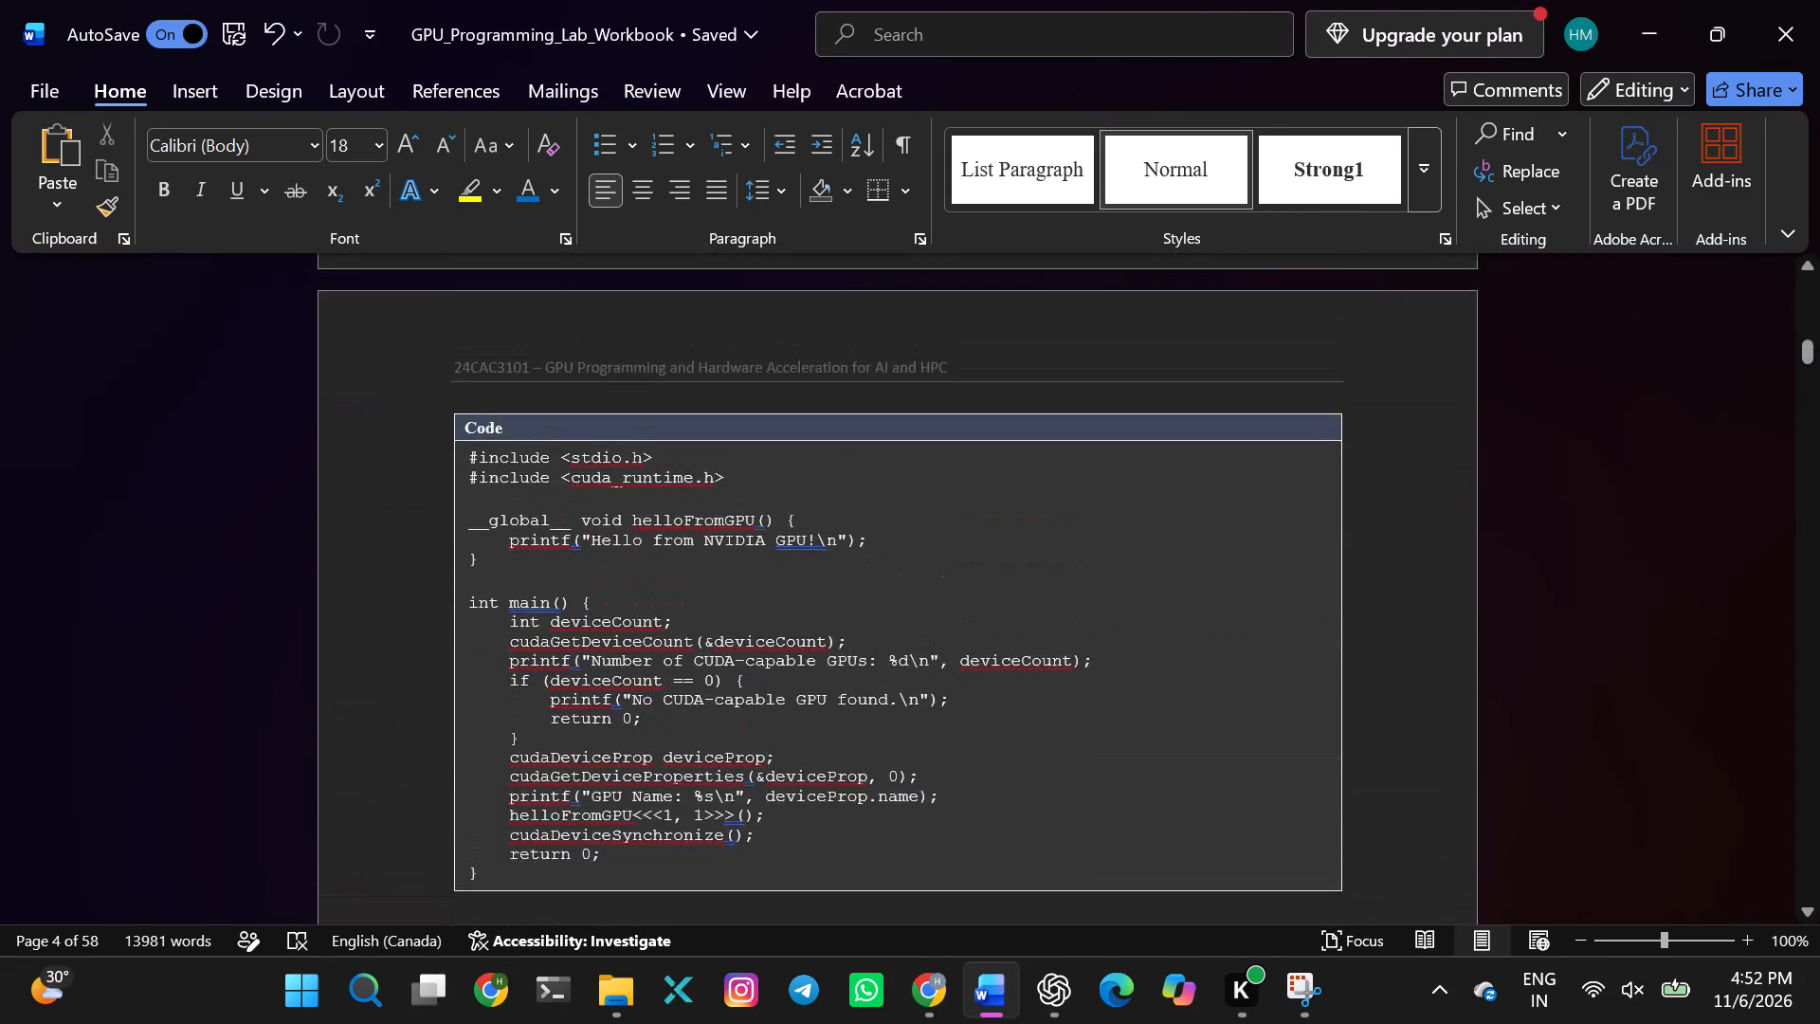
{"action": "scroll", "coordinate": [892, 490], "scroll_direction": "up", "scroll_amount": 7}
{"action": "scroll", "coordinate": [892, 490], "scroll_direction": "down", "scroll_amount": 1}
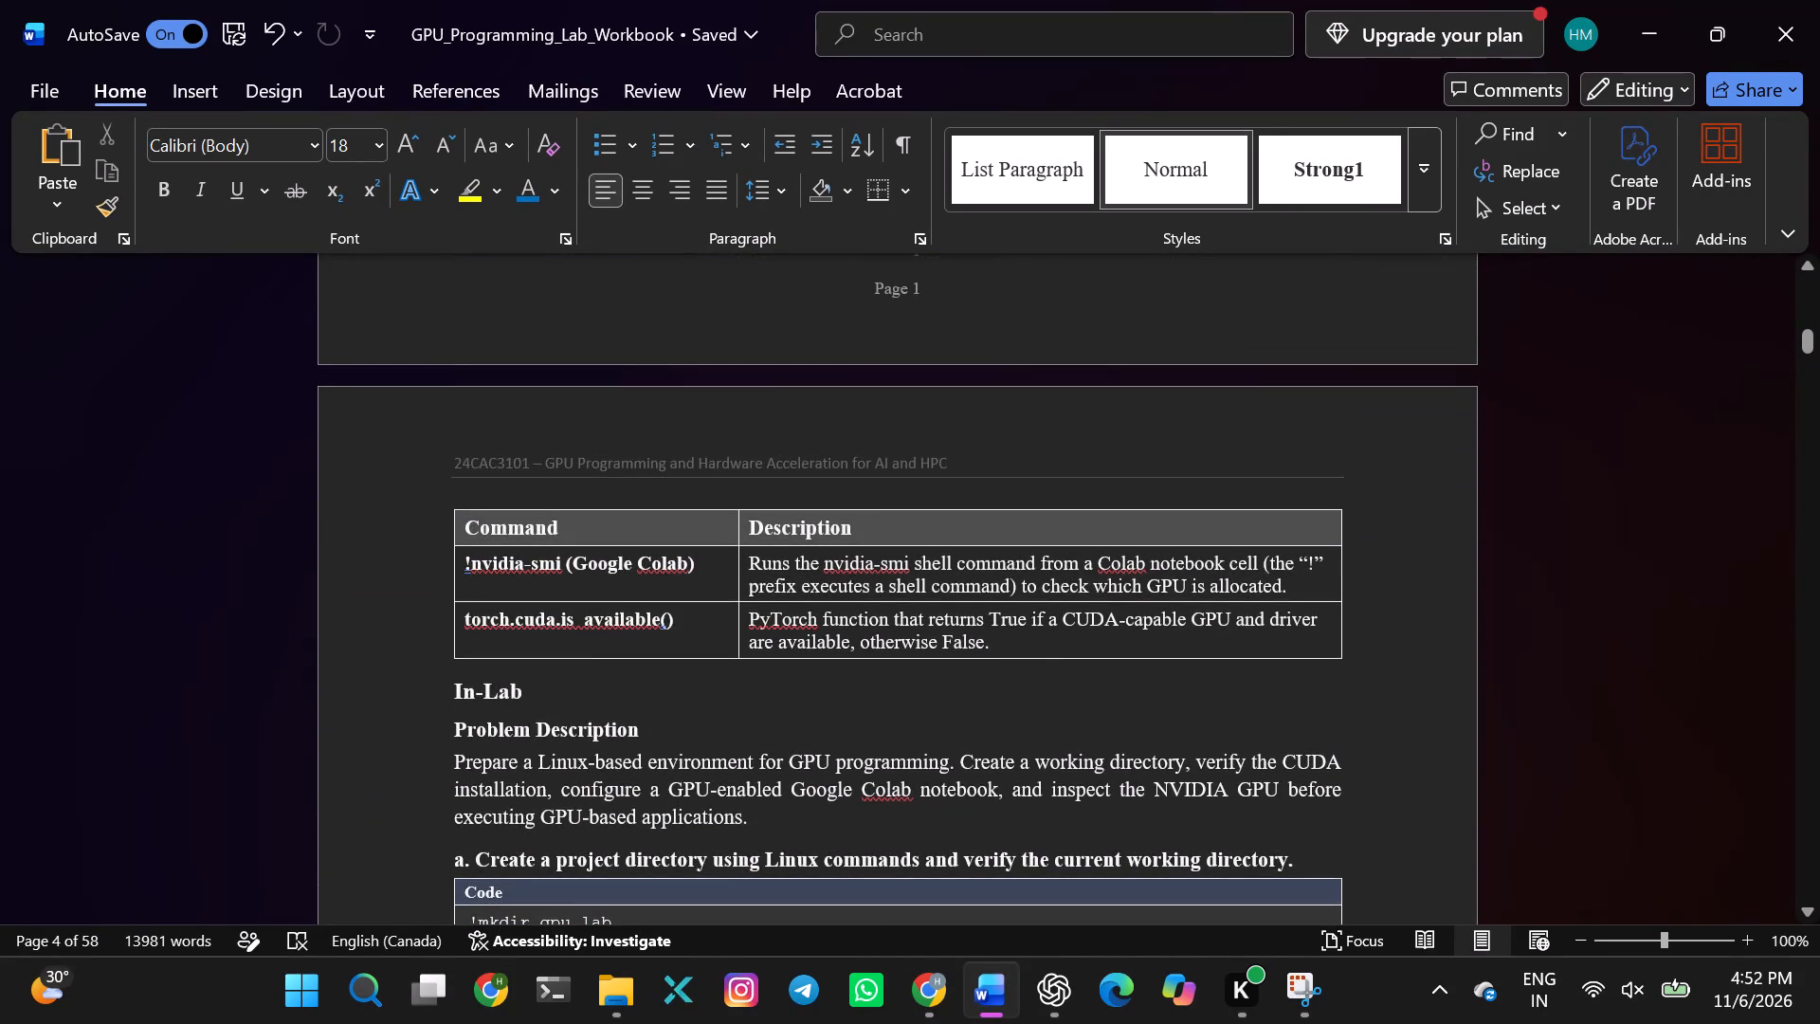
{"action": "scroll", "coordinate": [892, 490], "scroll_direction": "down", "scroll_amount": 7}
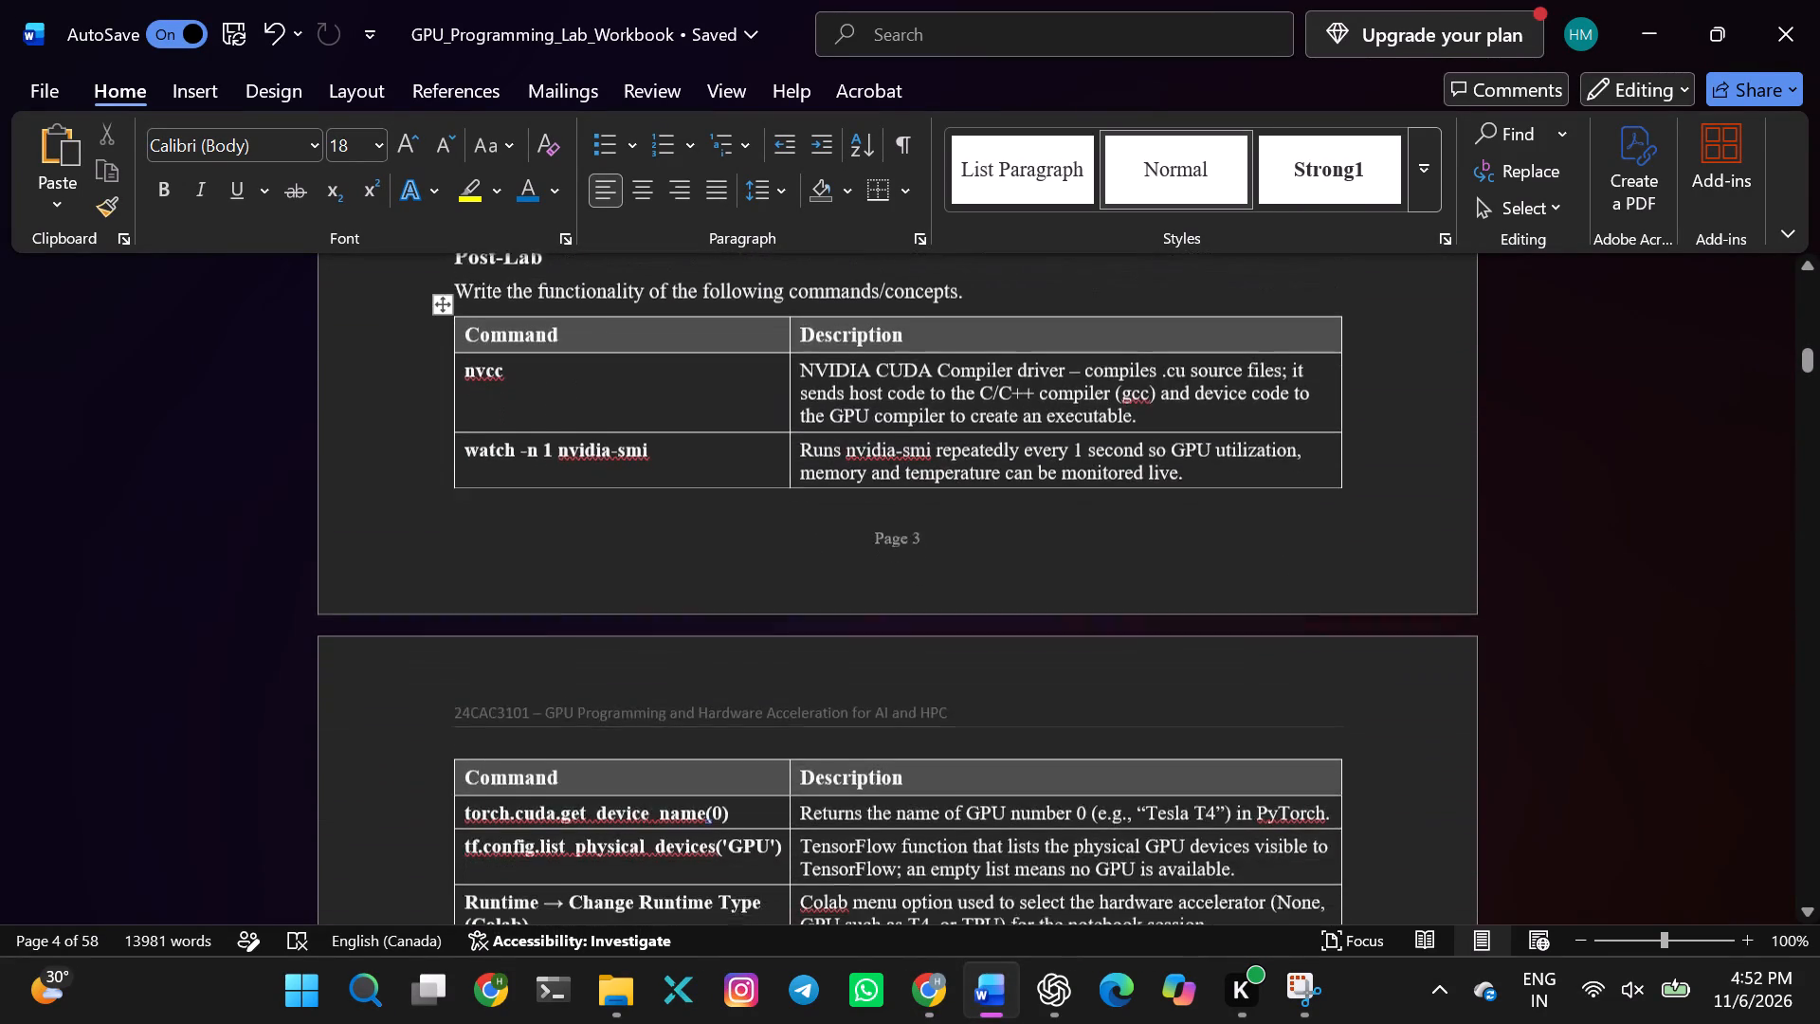
{"action": "scroll", "coordinate": [892, 490], "scroll_direction": "down", "scroll_amount": 6}
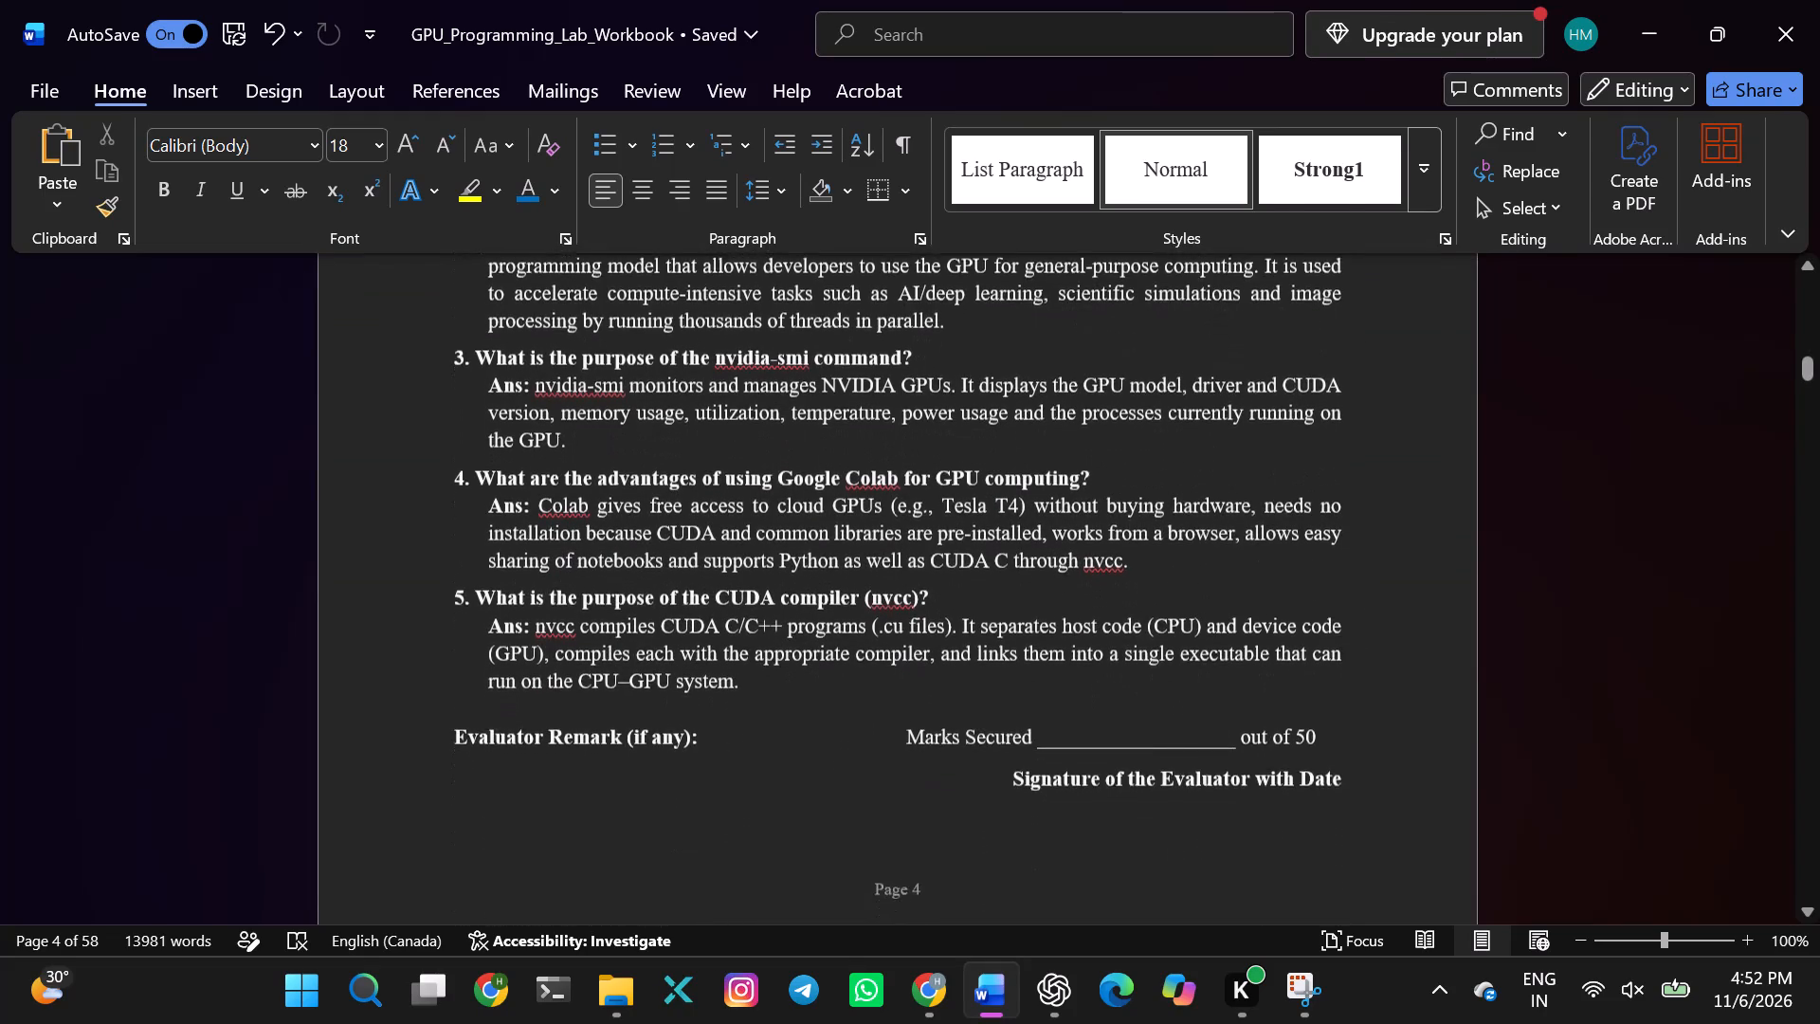
{"action": "scroll", "coordinate": [892, 490], "scroll_direction": "down", "scroll_amount": 1}
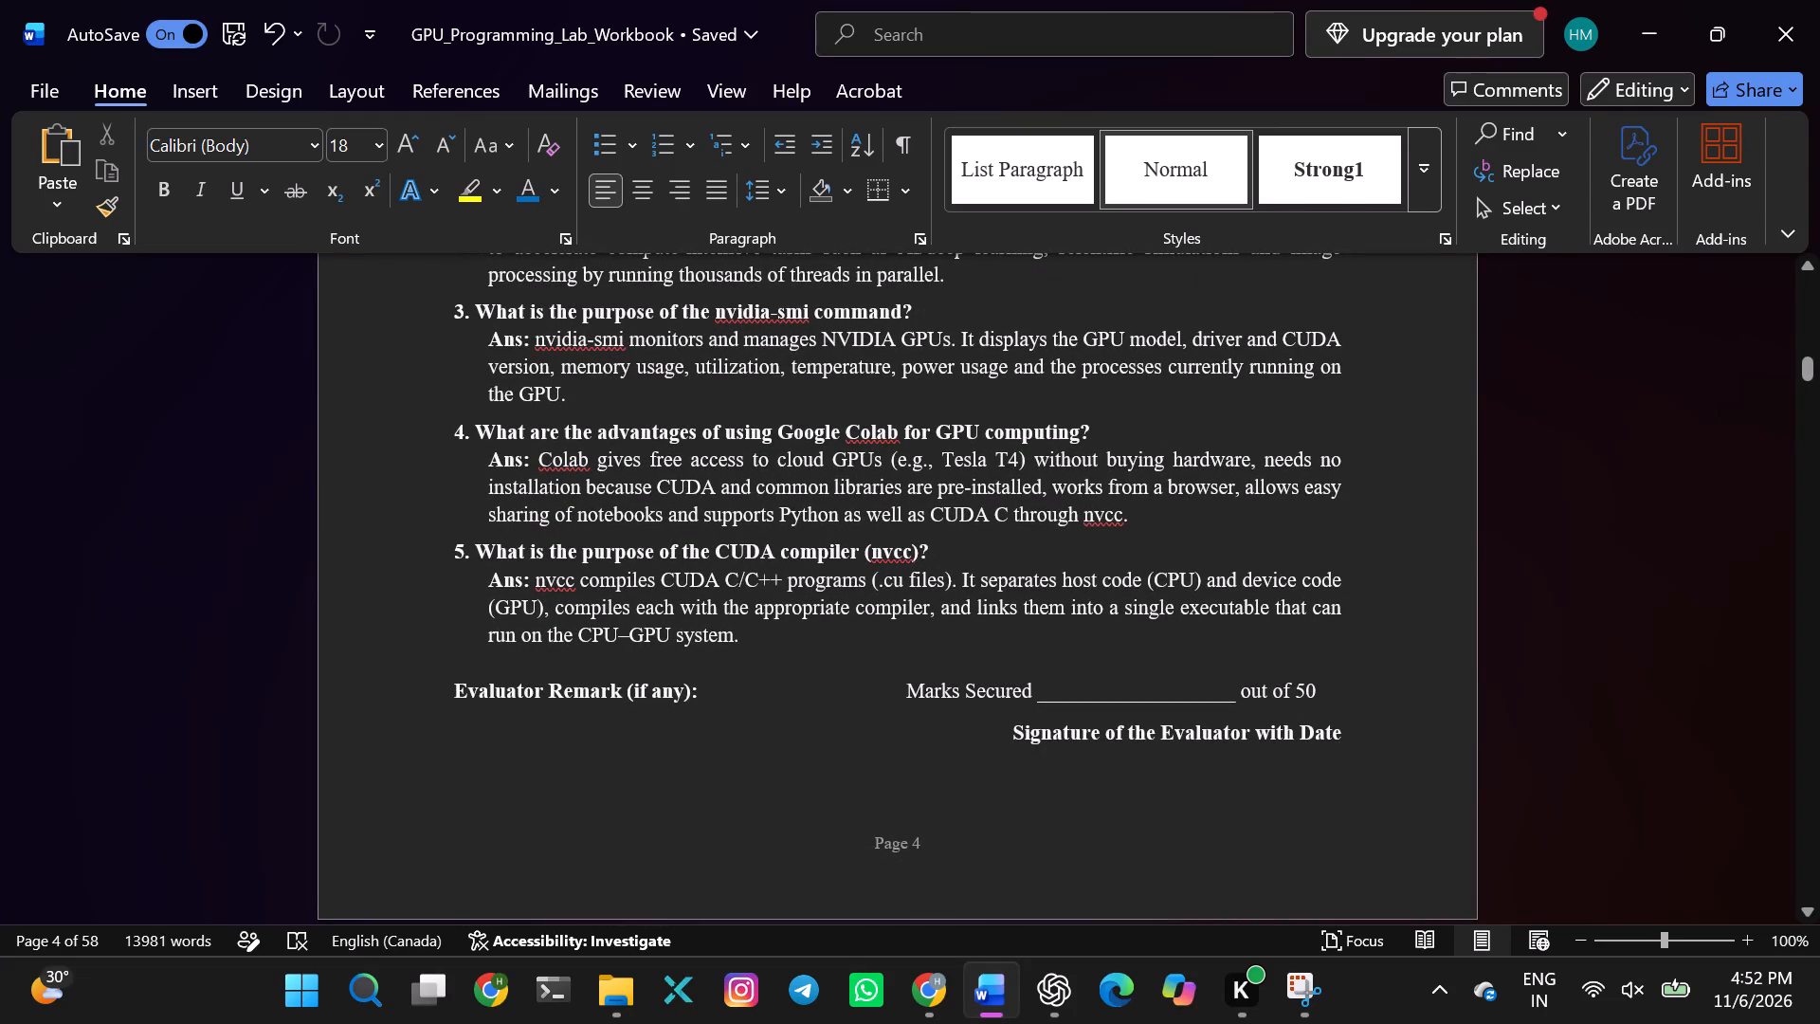
{"action": "left_click", "coordinate": [443, 695]}
{"action": "left_click_drag", "start_coordinate": [443, 695], "coordinate": [1106, 746]}
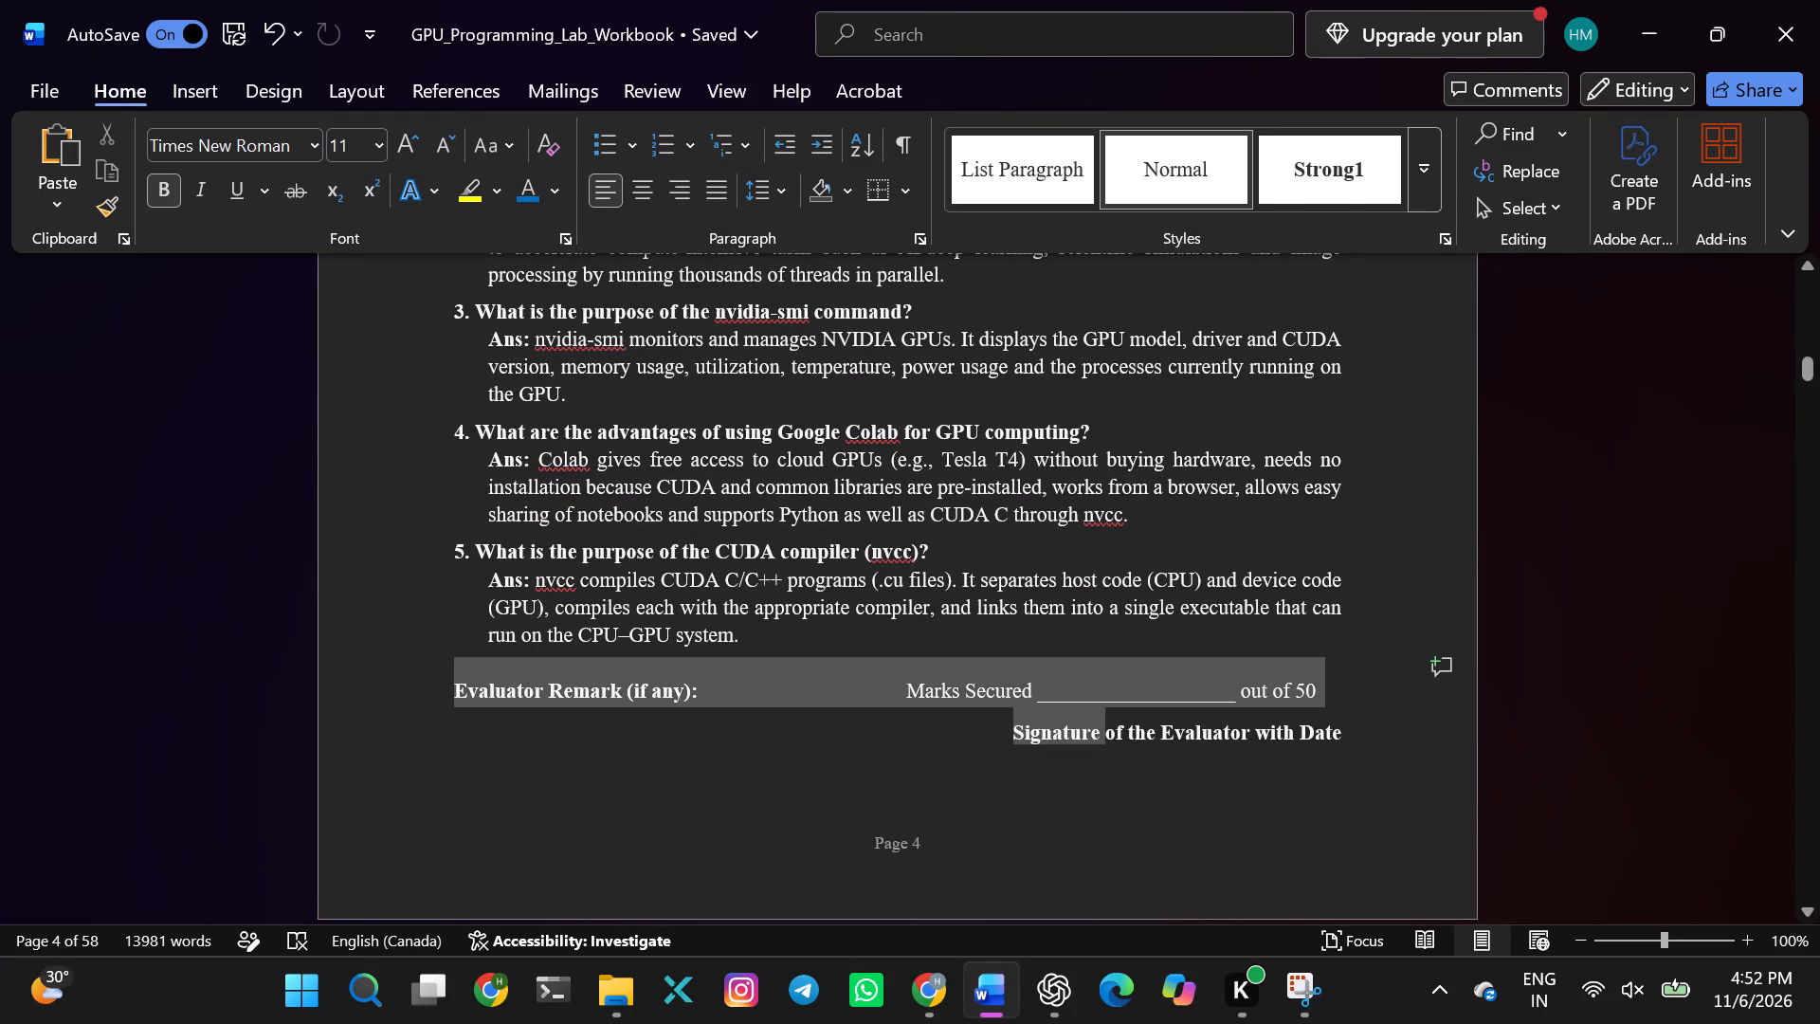
{"action": "left_click_drag", "start_coordinate": [1106, 746], "coordinate": [1344, 743]}
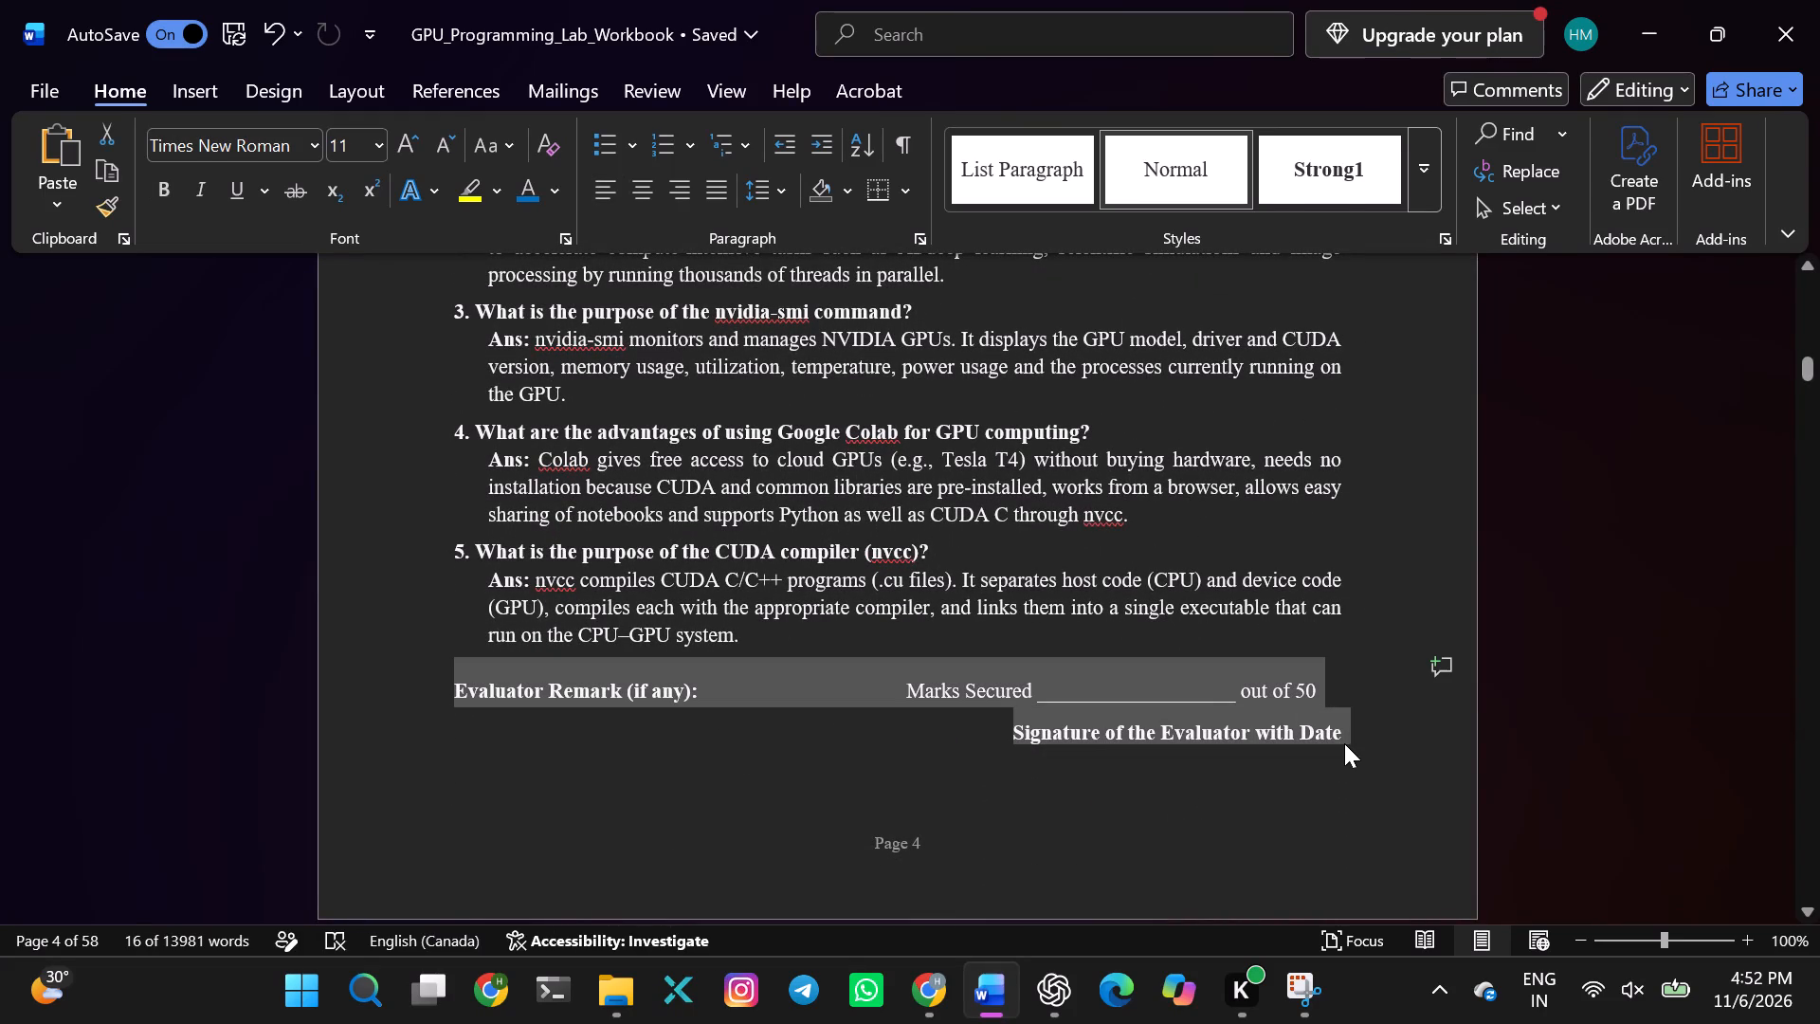
{"action": "key", "text": "ctrl+v"}
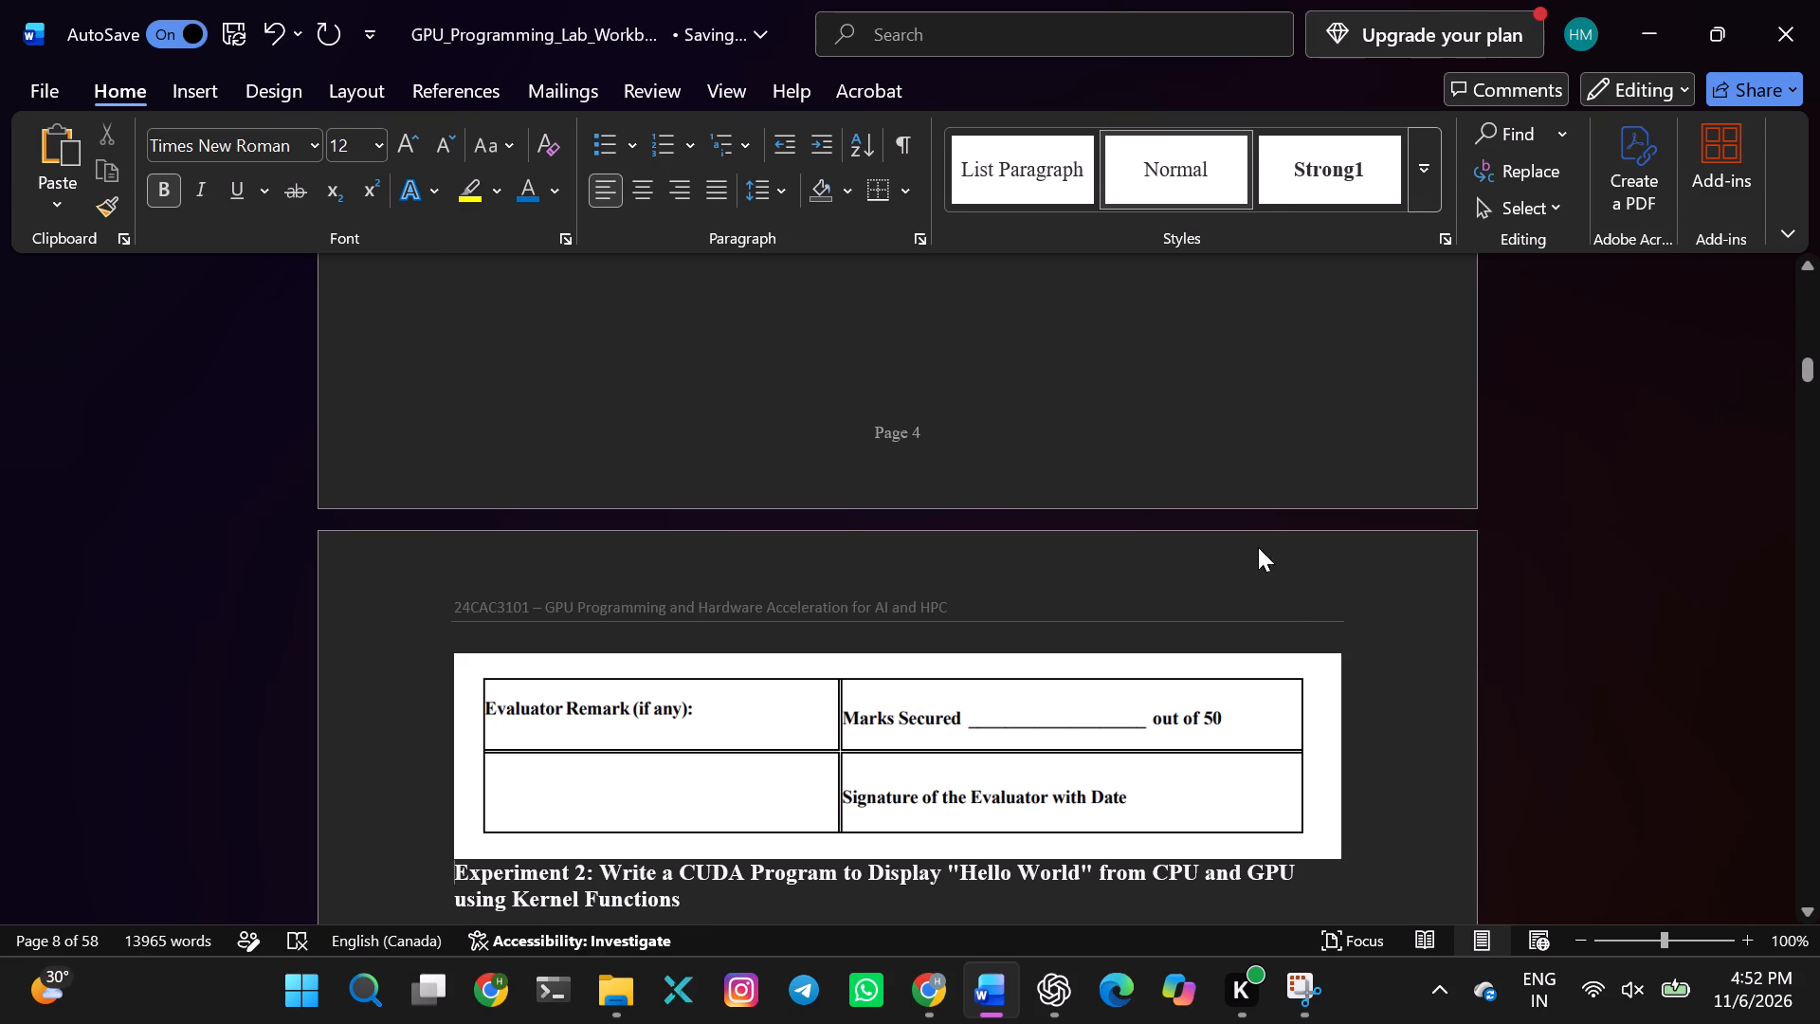
Add a blank line above Experiment 1's Viva Voce Questions heading, leaving no blank line between the heading and question 1.
{"action": "scroll", "coordinate": [1263, 507], "scroll_direction": "up", "scroll_amount": 5}
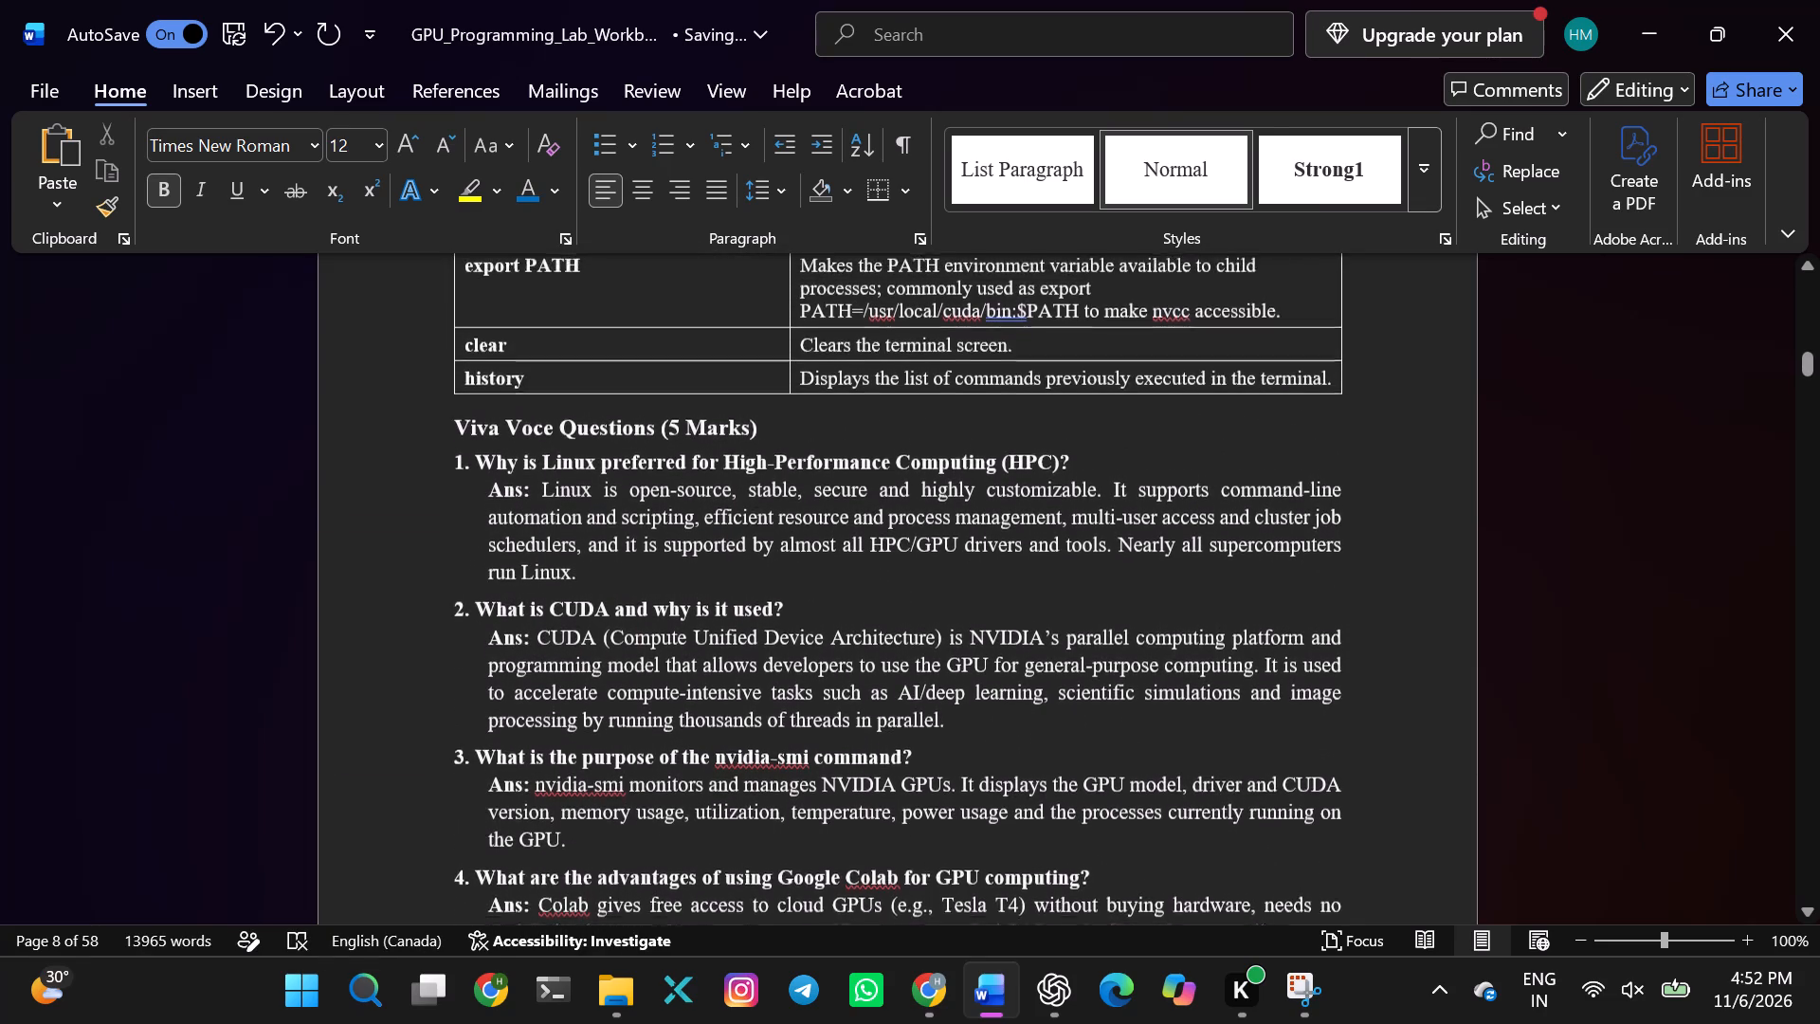
{"action": "scroll", "coordinate": [1263, 507], "scroll_direction": "up", "scroll_amount": 1}
{"action": "left_click", "coordinate": [829, 713]}
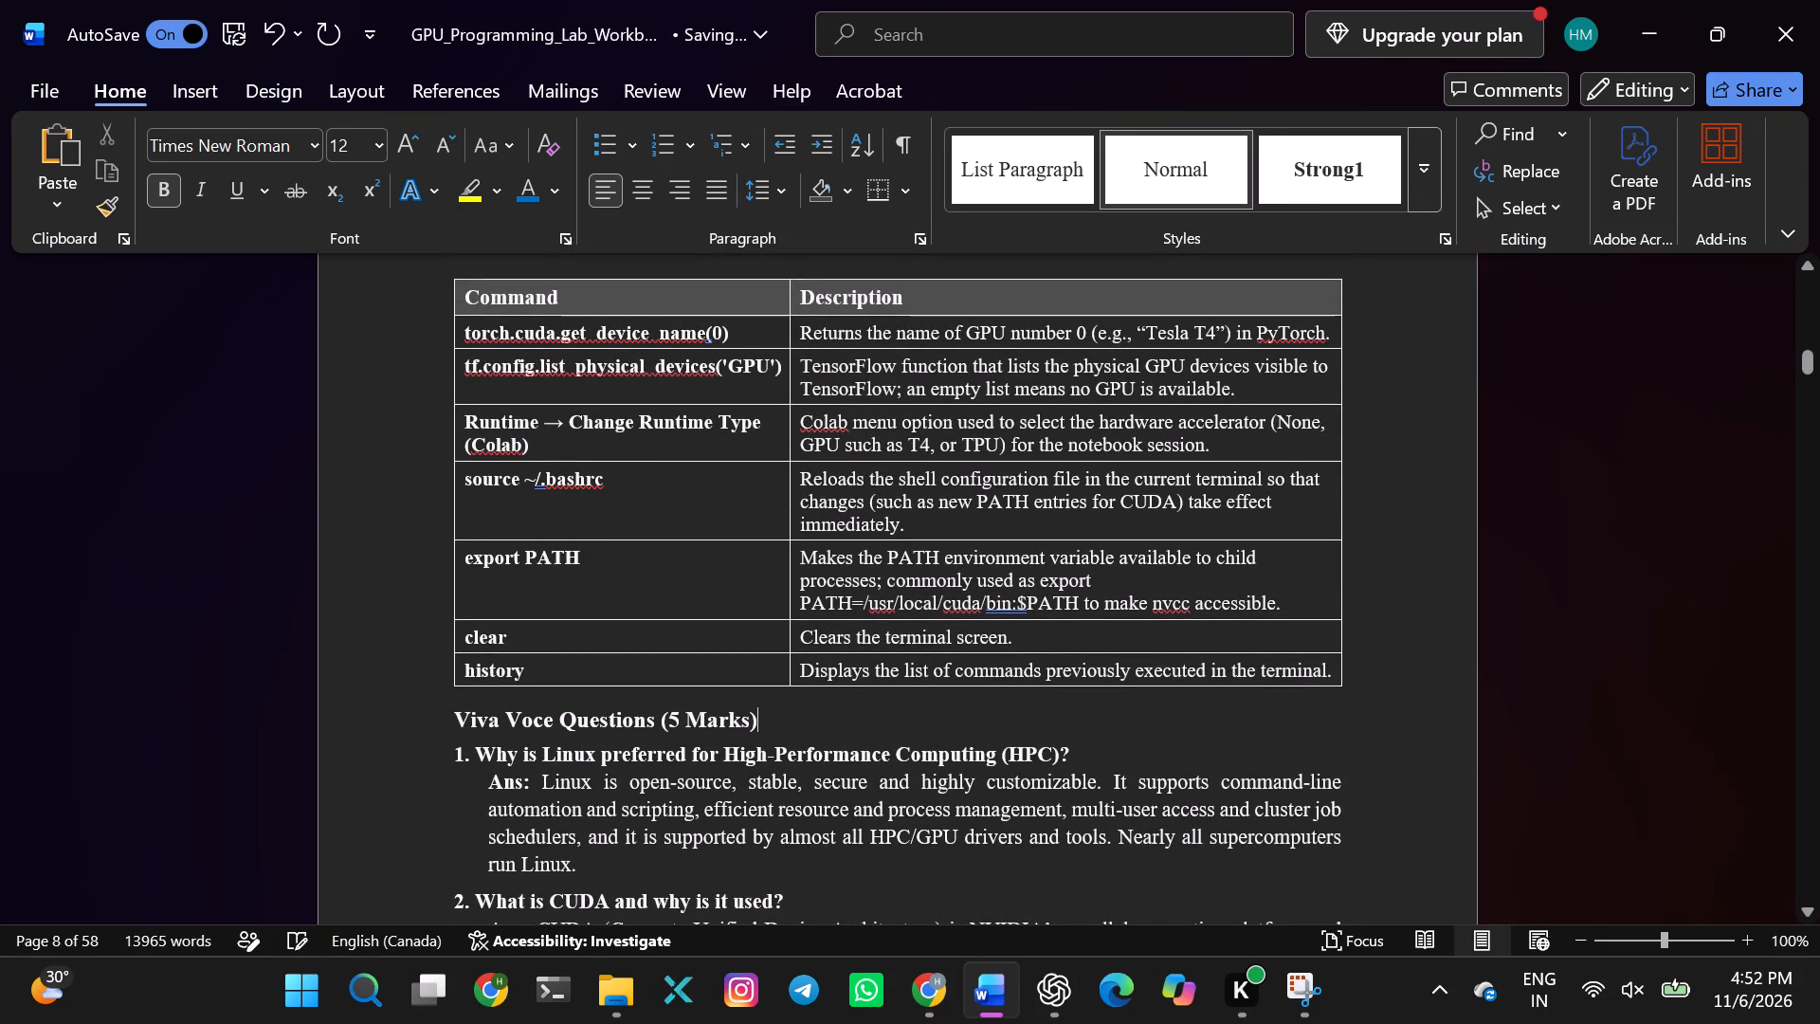
{"action": "key", "text": "Return"}
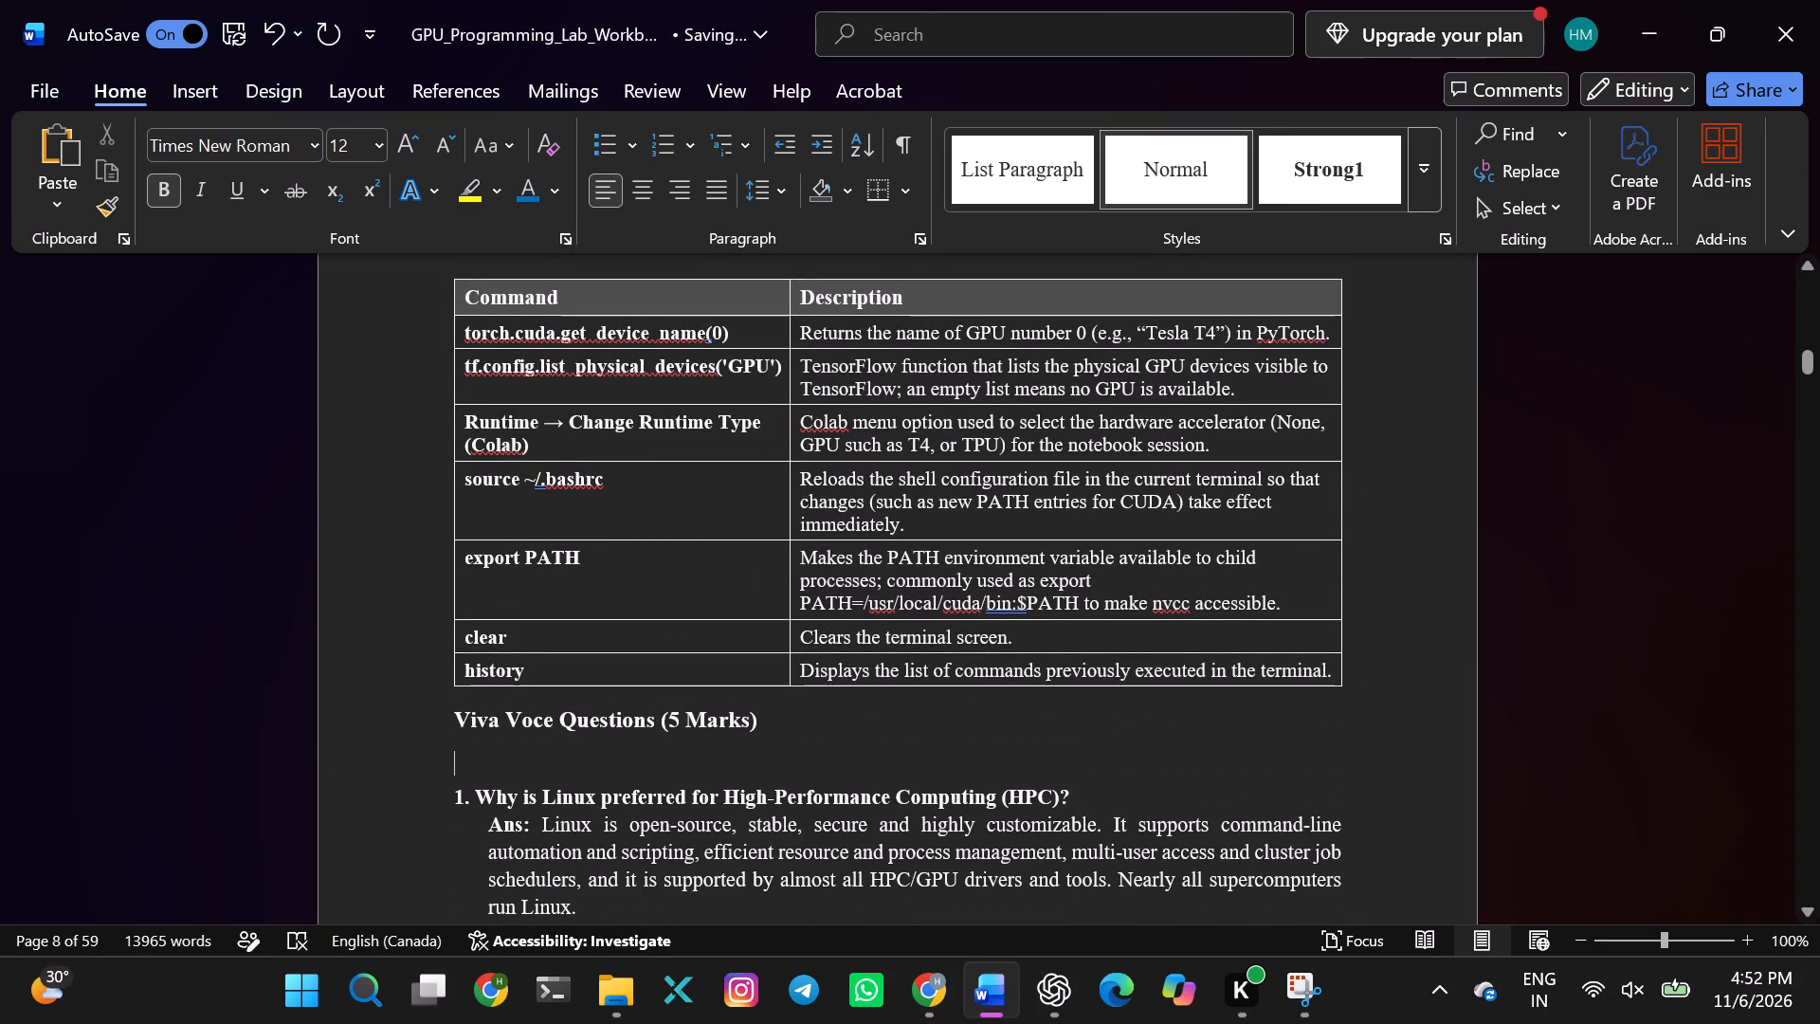
{"action": "left_click", "coordinate": [446, 708]}
{"action": "key", "text": "Return"}
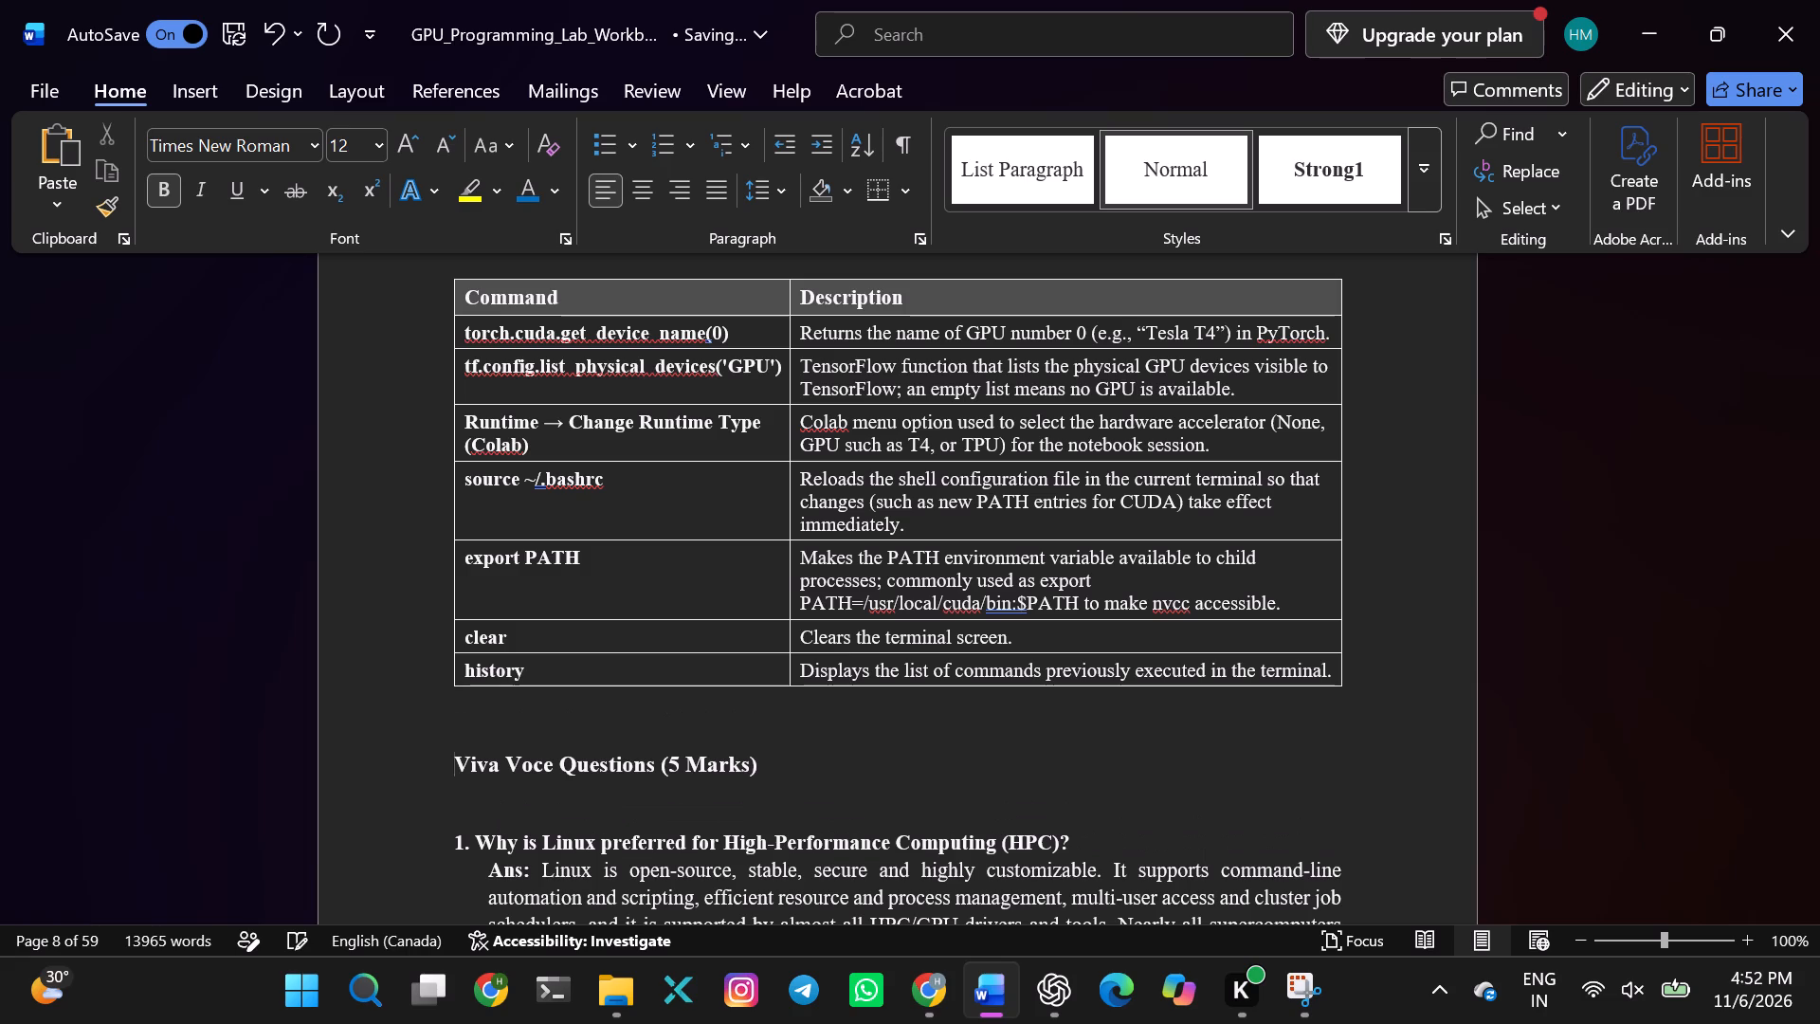
{"action": "scroll", "coordinate": [629, 740], "scroll_direction": "up", "scroll_amount": 1}
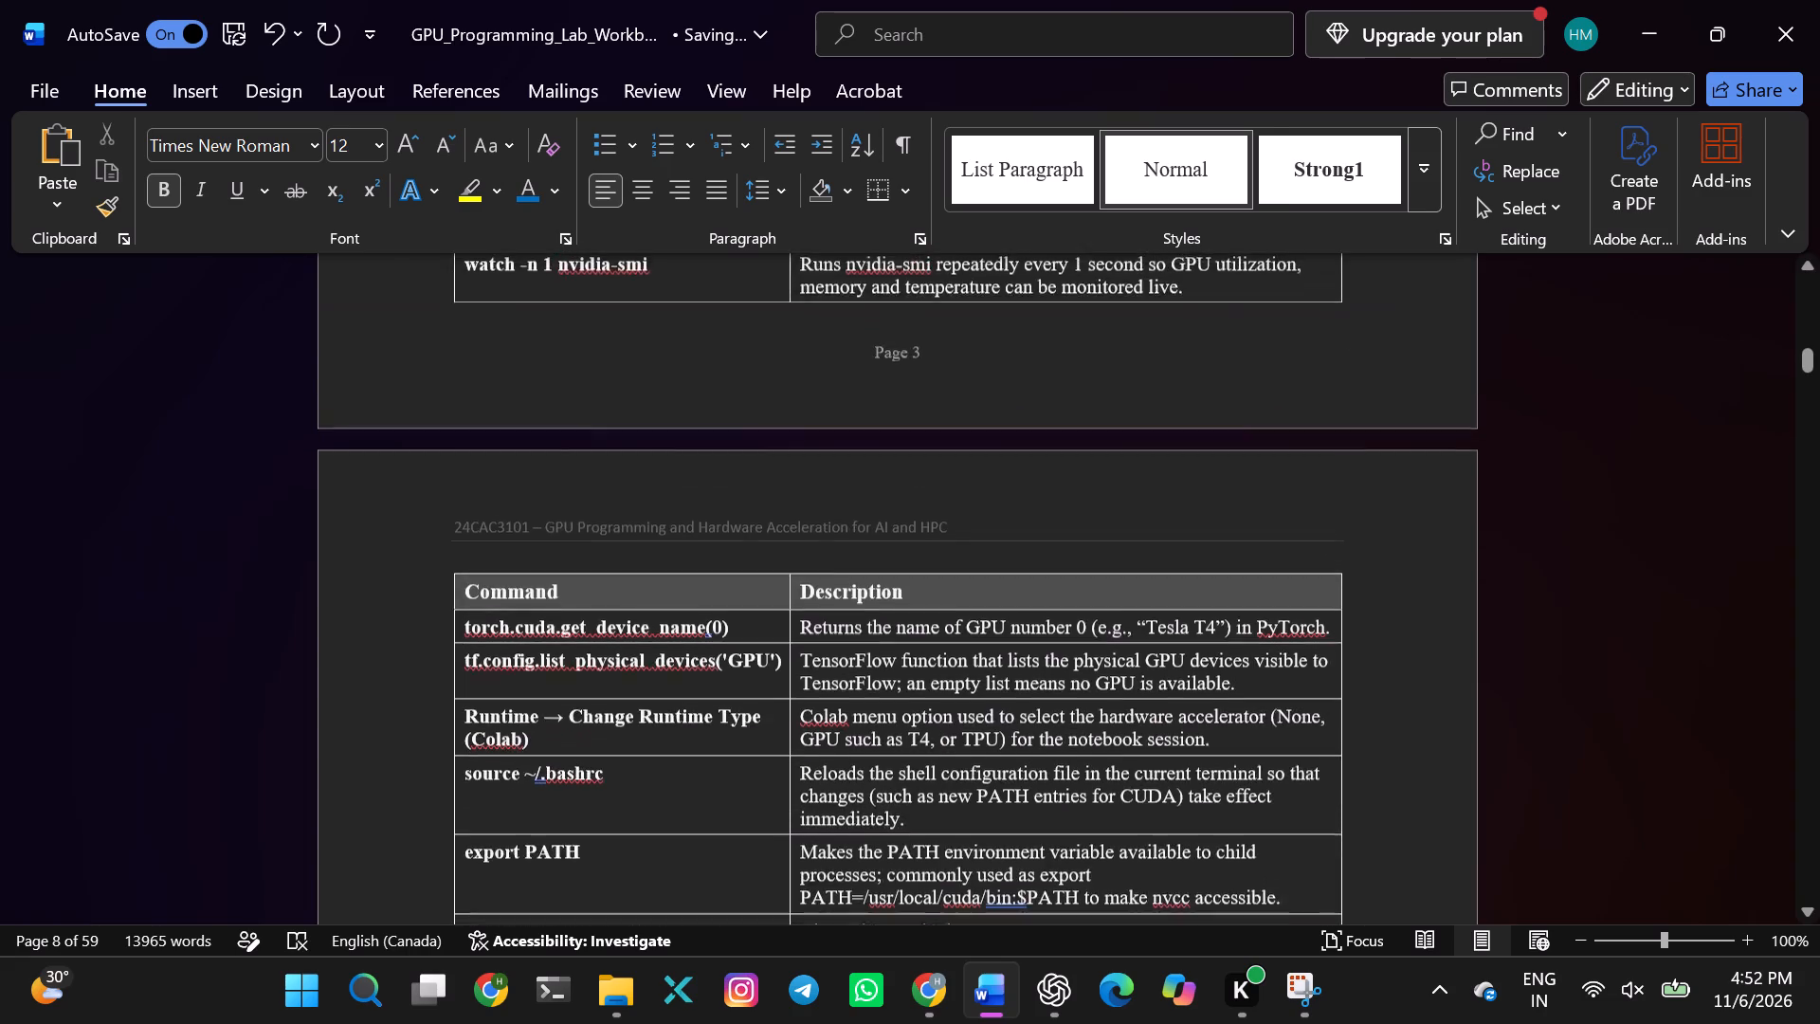
{"action": "left_click", "coordinate": [450, 825]}
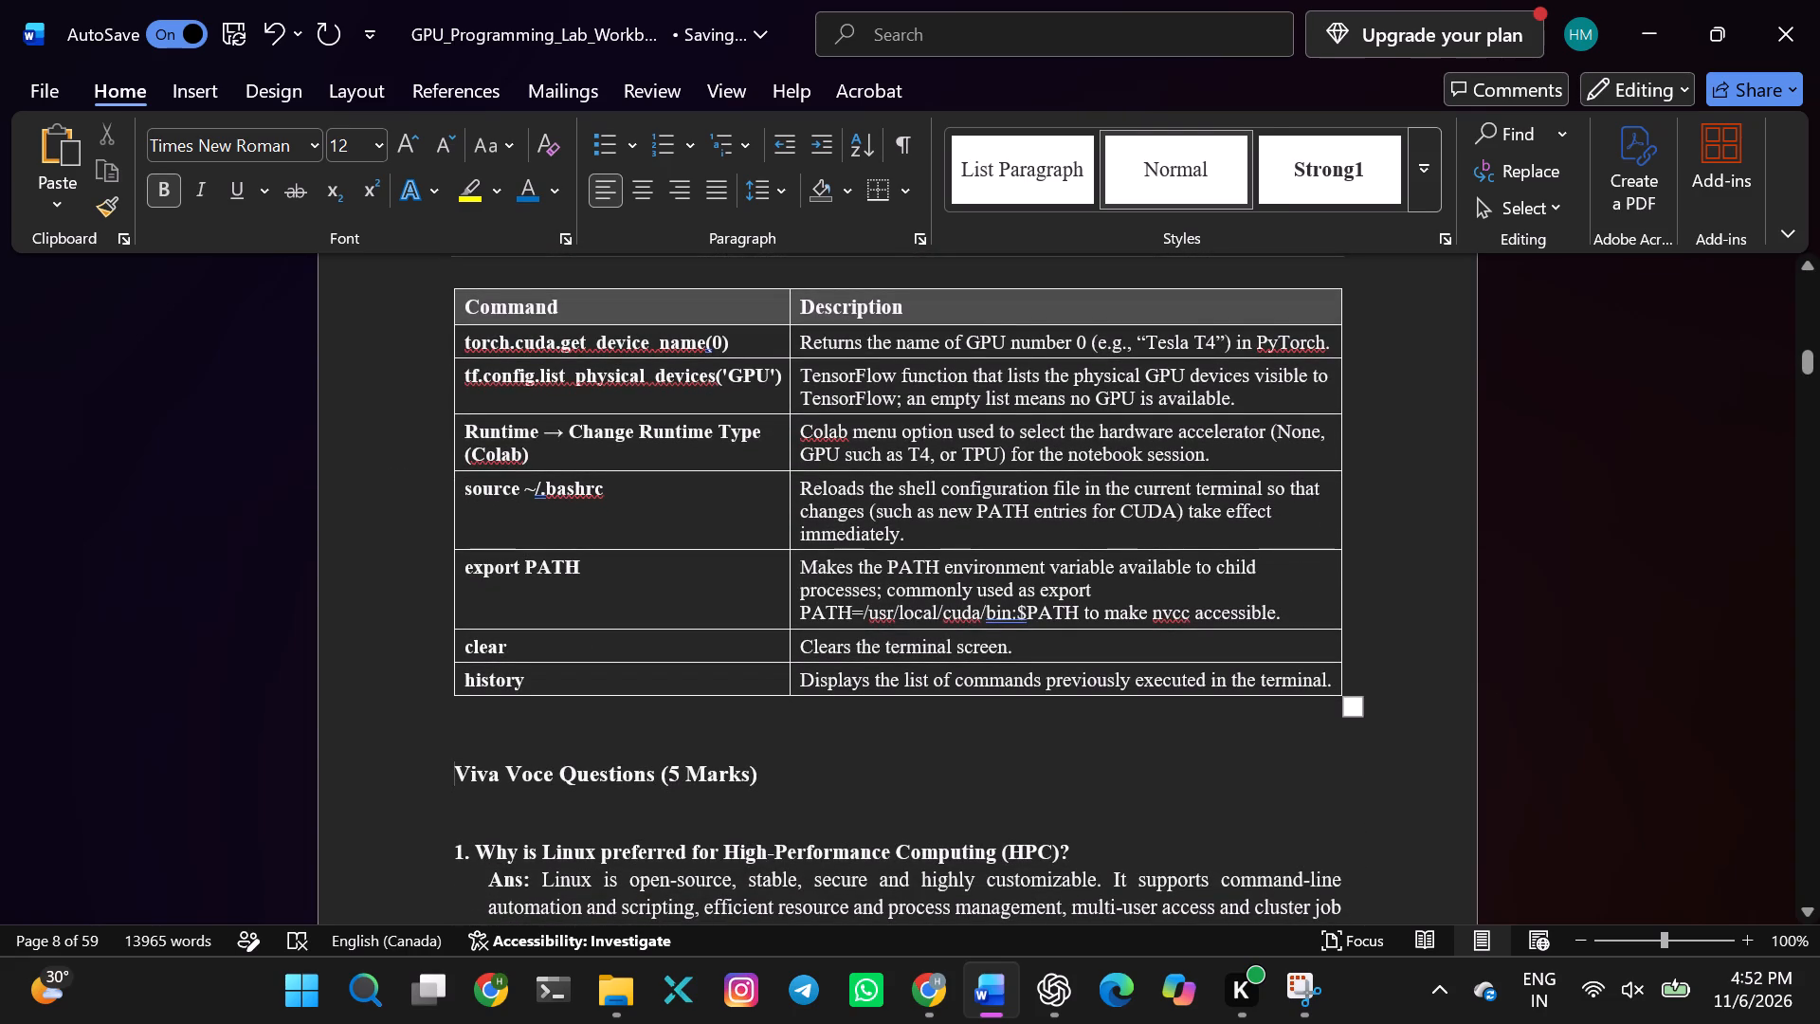
{"action": "key", "text": "BackSpace"}
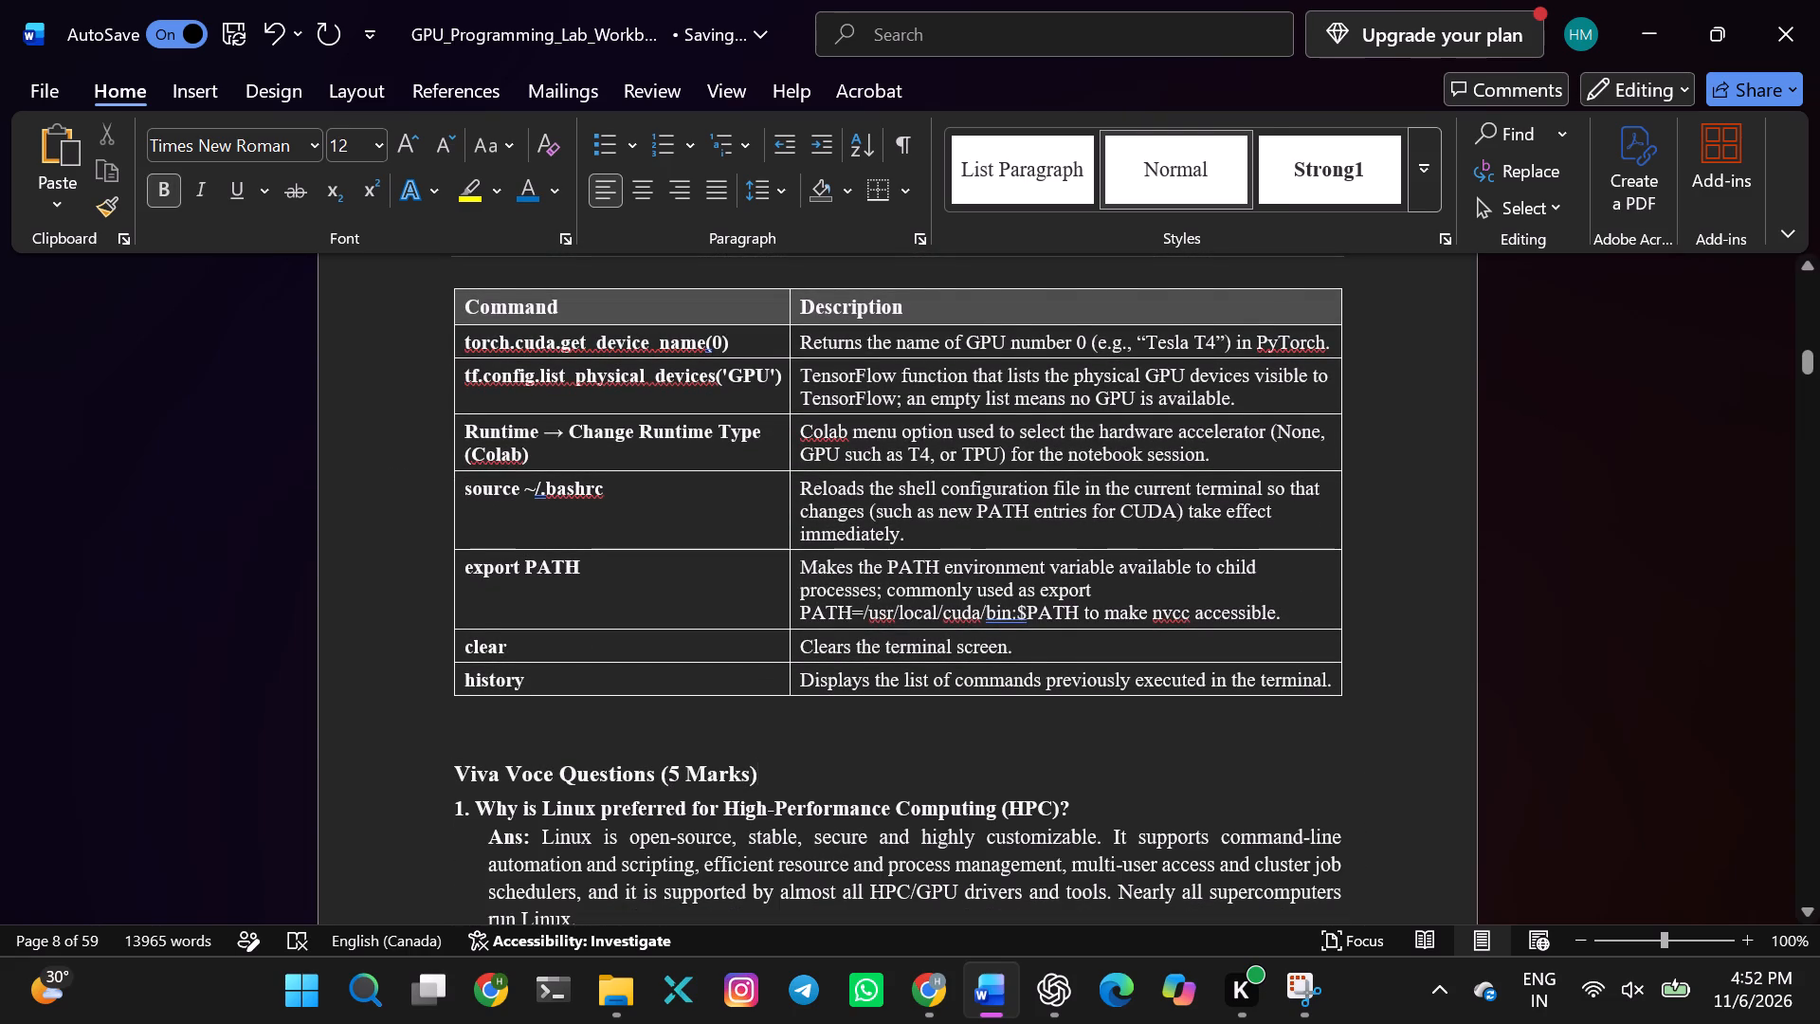
Insert a single paragraph break between the evaluator table image and the Experiment 2 heading.
{"action": "scroll", "coordinate": [755, 845], "scroll_direction": "down", "scroll_amount": 5}
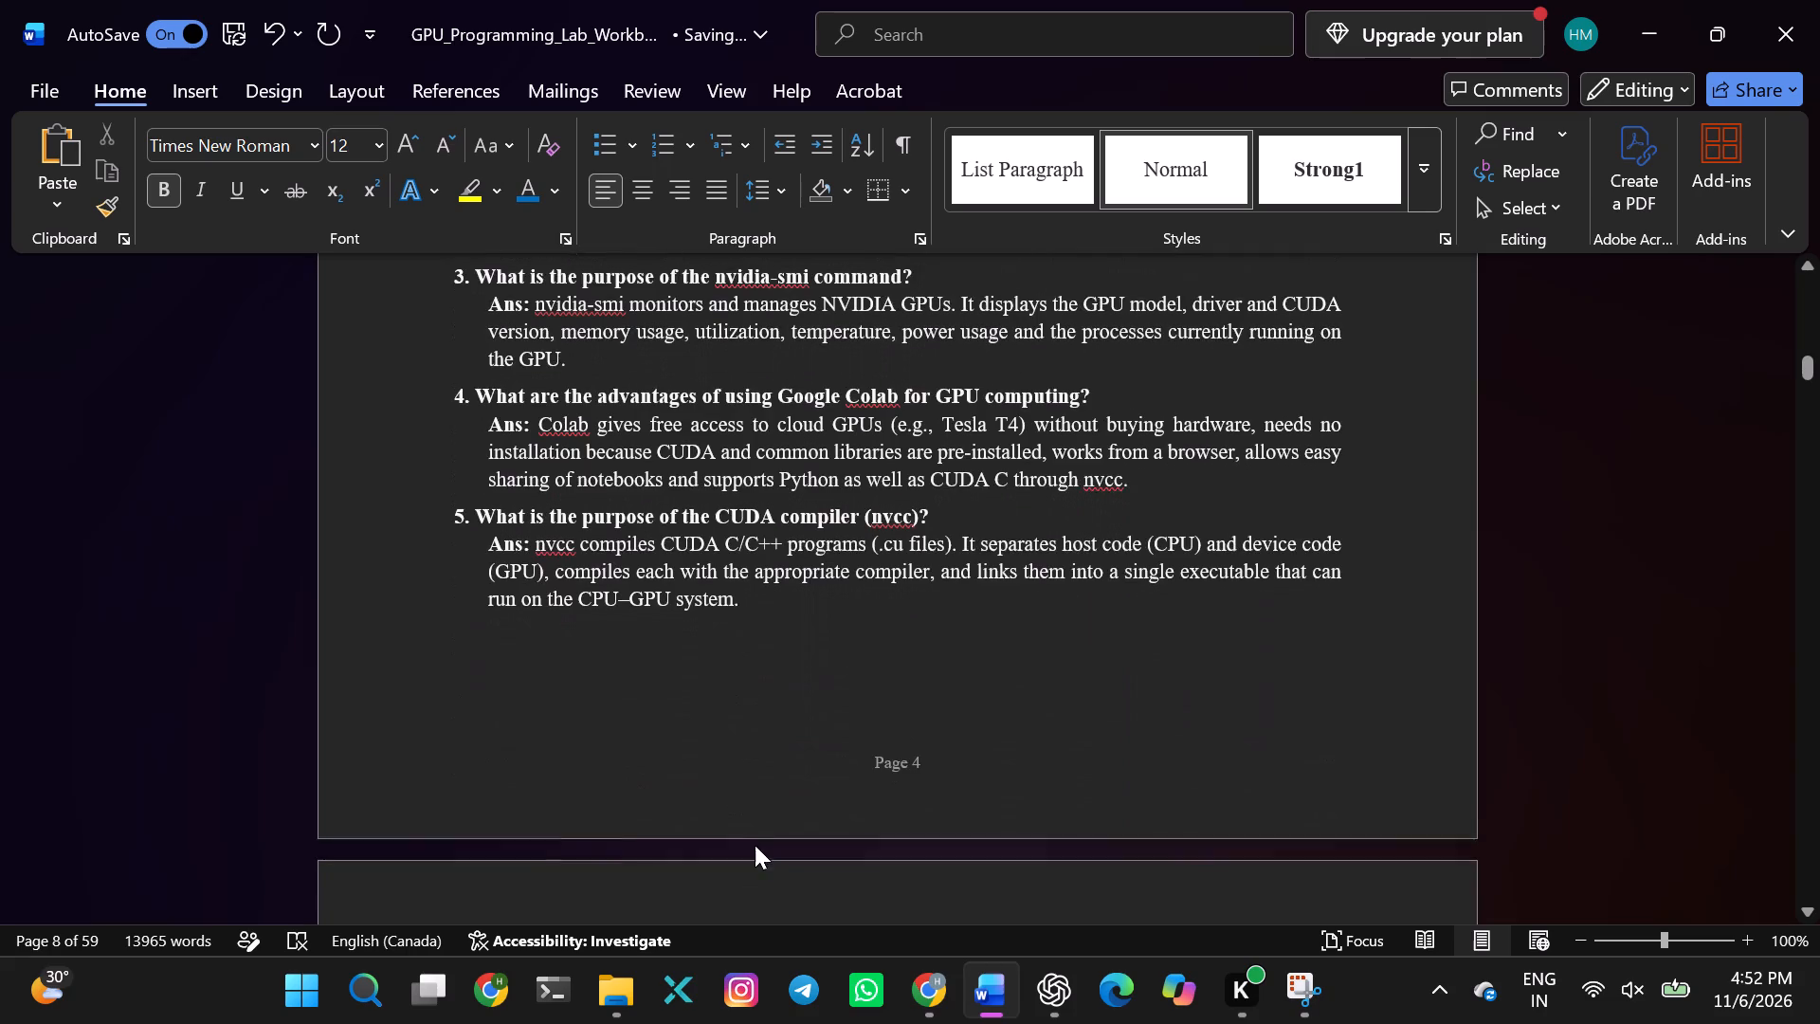
{"action": "scroll", "coordinate": [755, 845], "scroll_direction": "down", "scroll_amount": 3}
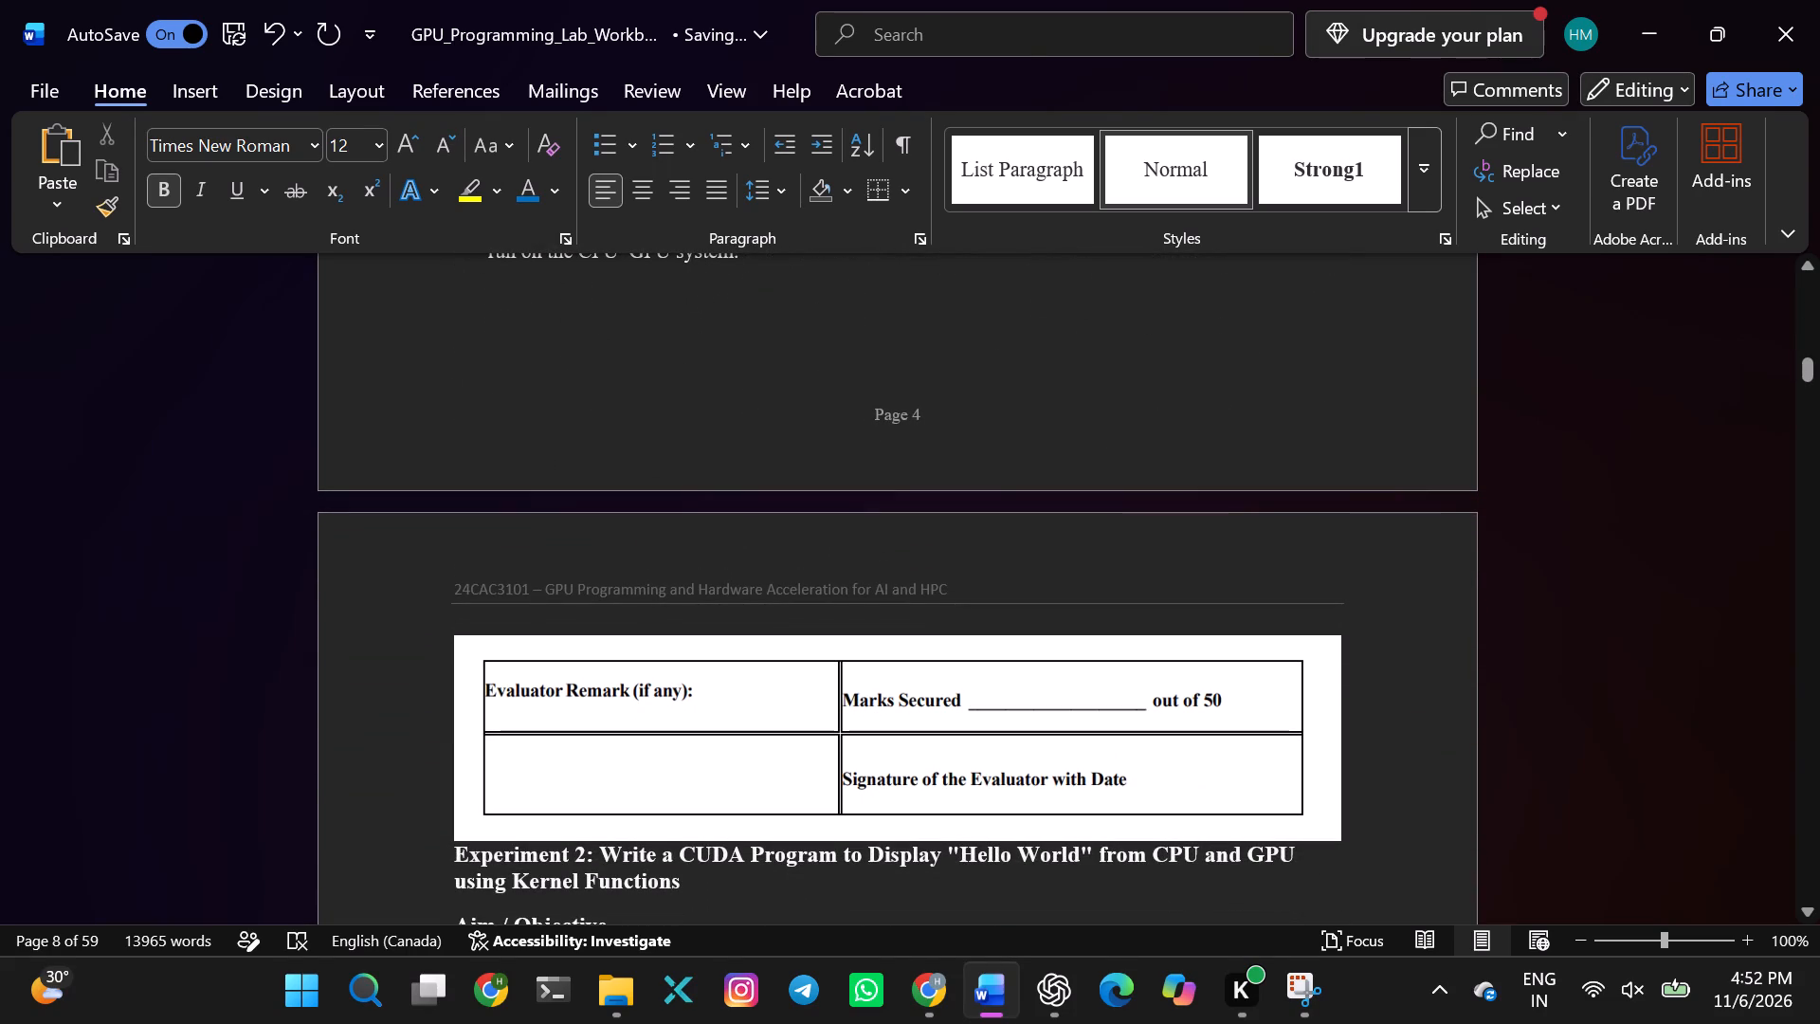
{"action": "left_click", "coordinate": [450, 844]}
{"action": "key", "text": "Return"}
{"action": "key", "text": "Return"}
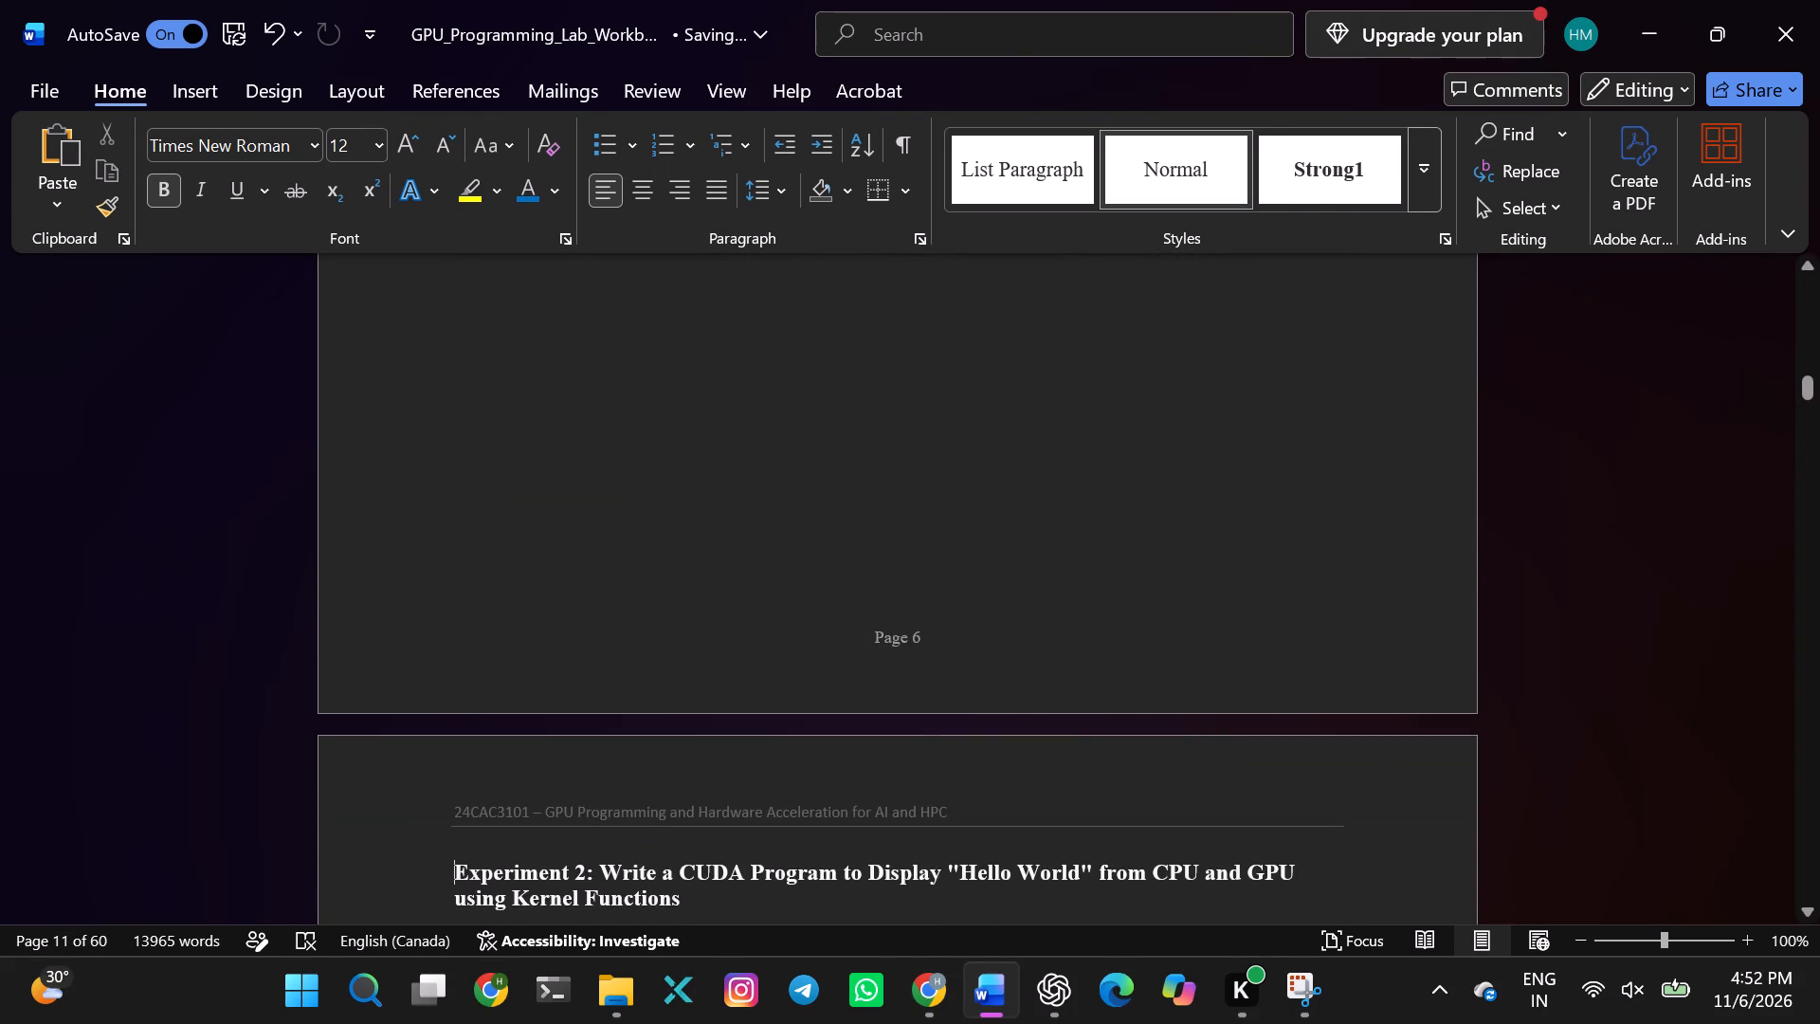
{"action": "key", "text": "ctrl+z"}
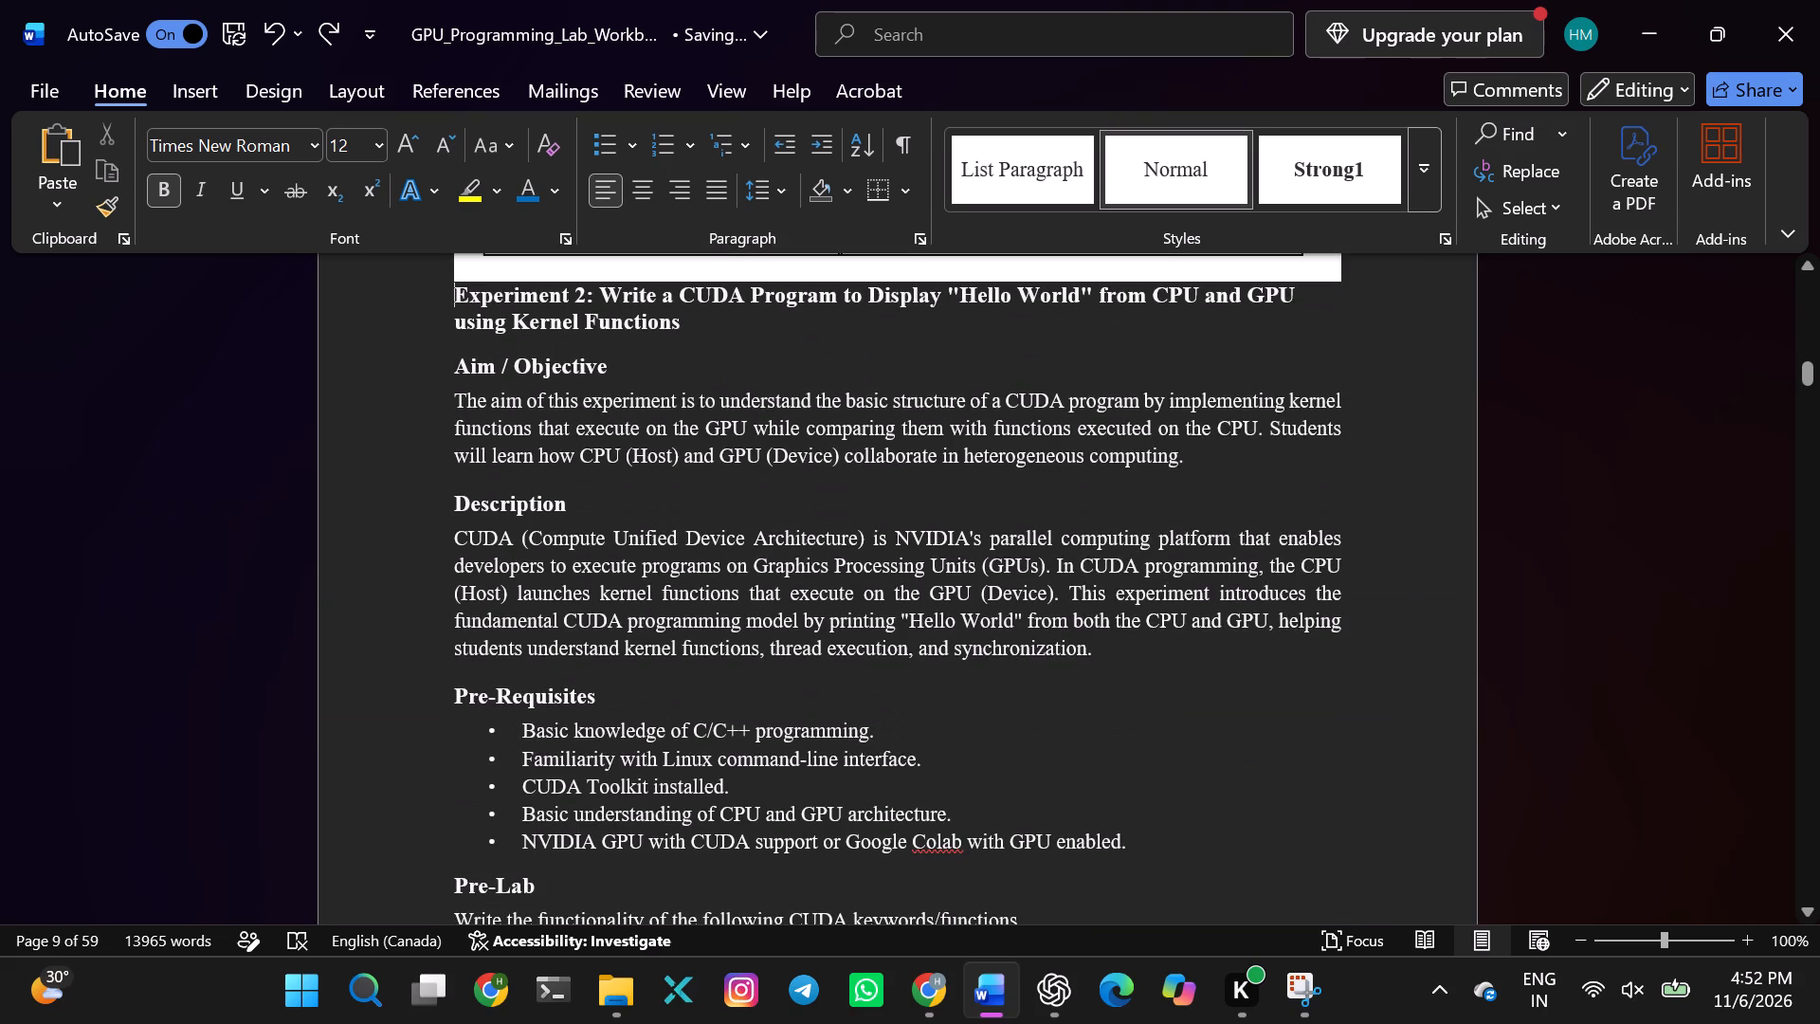
{"action": "key", "text": "Return"}
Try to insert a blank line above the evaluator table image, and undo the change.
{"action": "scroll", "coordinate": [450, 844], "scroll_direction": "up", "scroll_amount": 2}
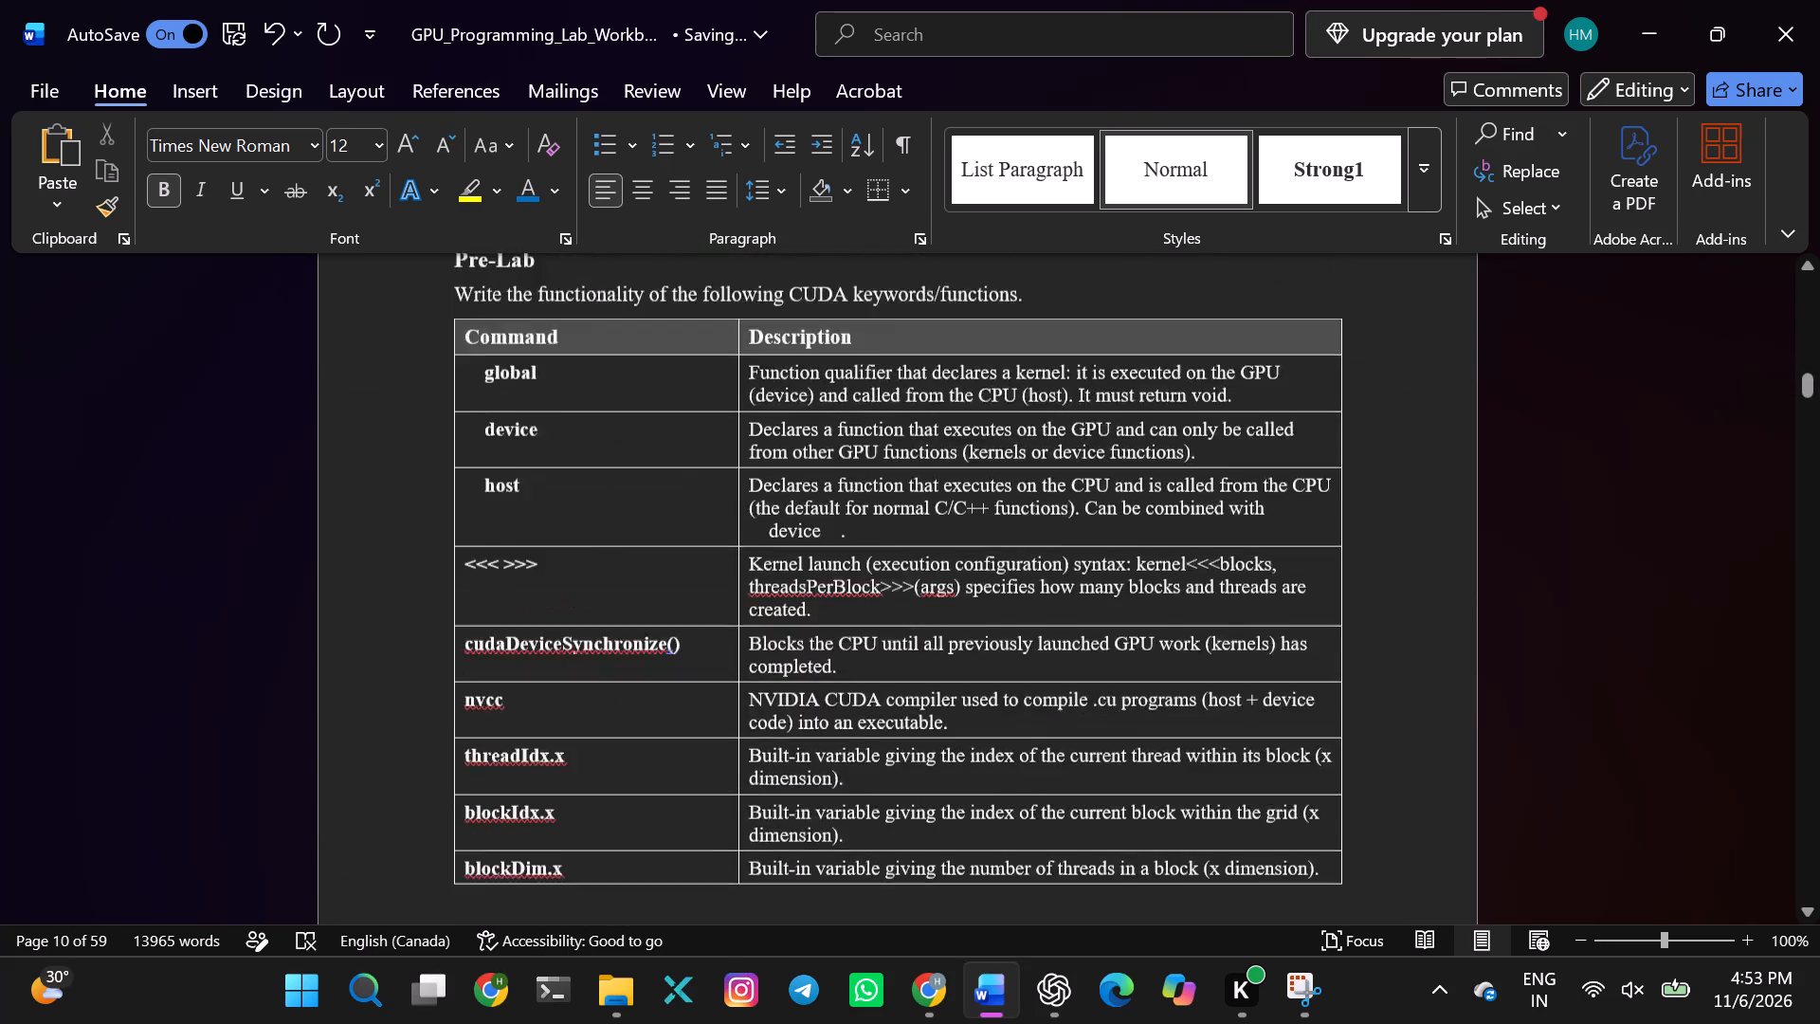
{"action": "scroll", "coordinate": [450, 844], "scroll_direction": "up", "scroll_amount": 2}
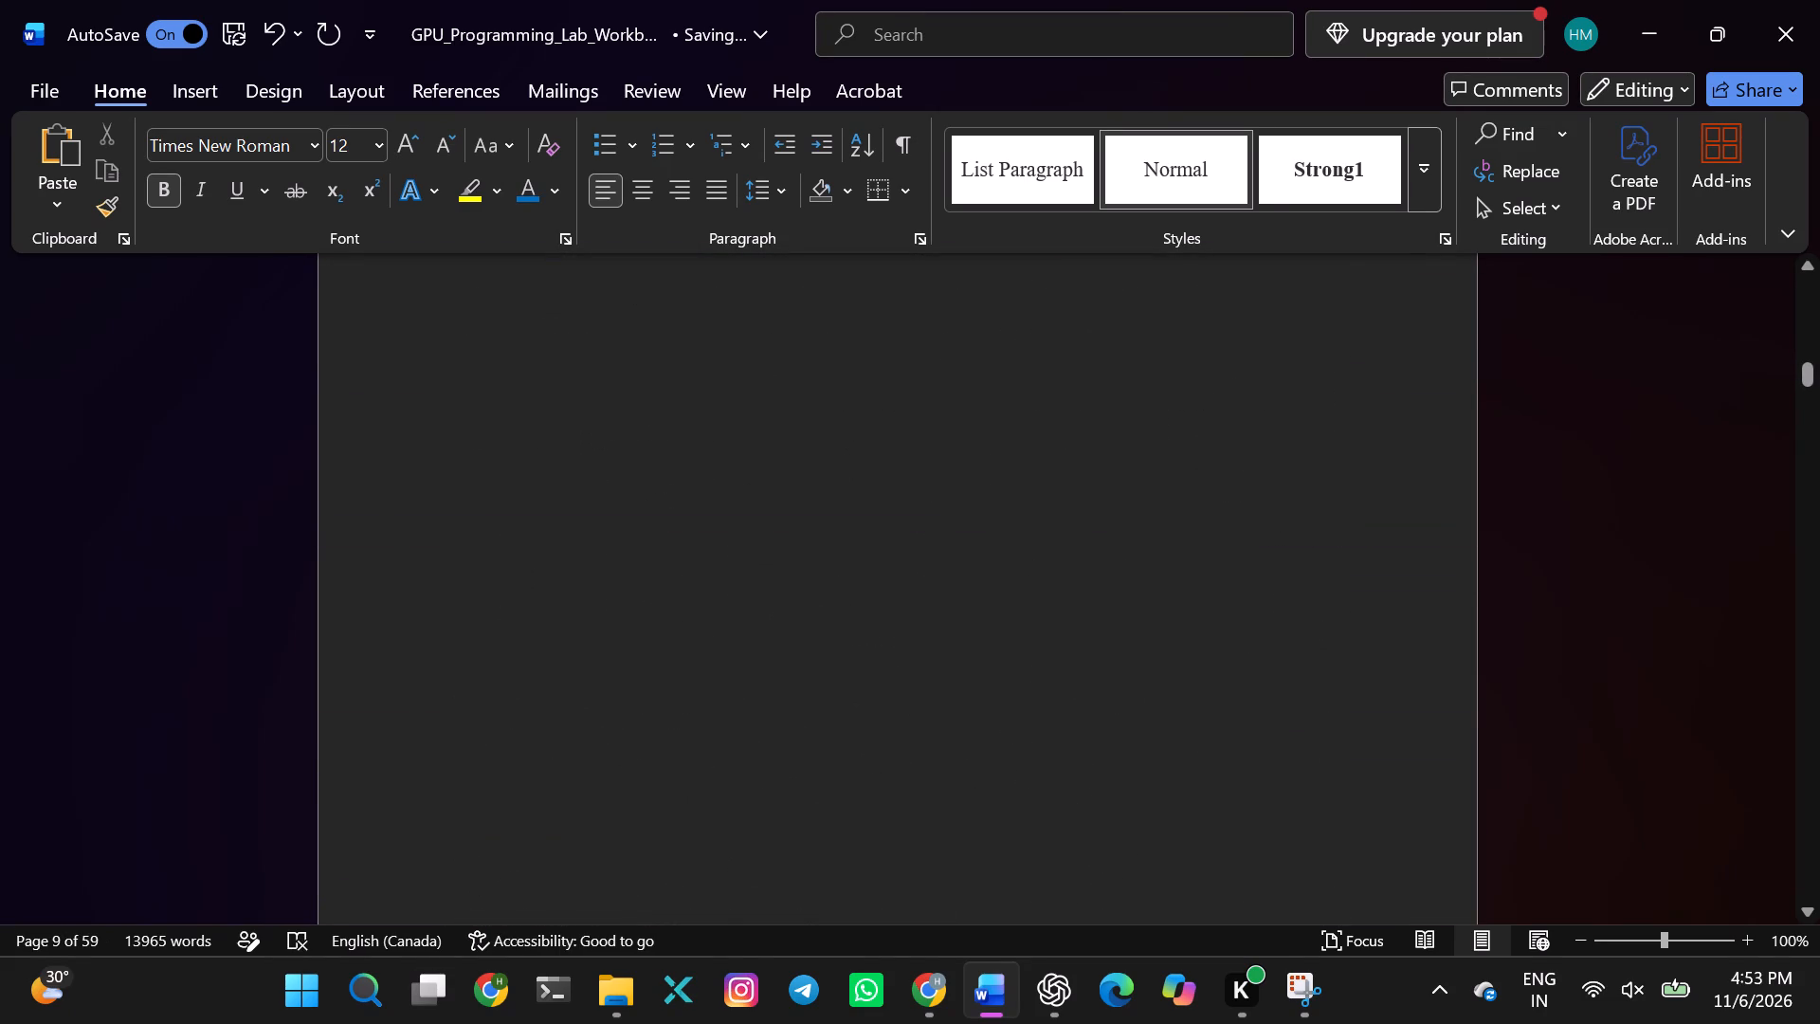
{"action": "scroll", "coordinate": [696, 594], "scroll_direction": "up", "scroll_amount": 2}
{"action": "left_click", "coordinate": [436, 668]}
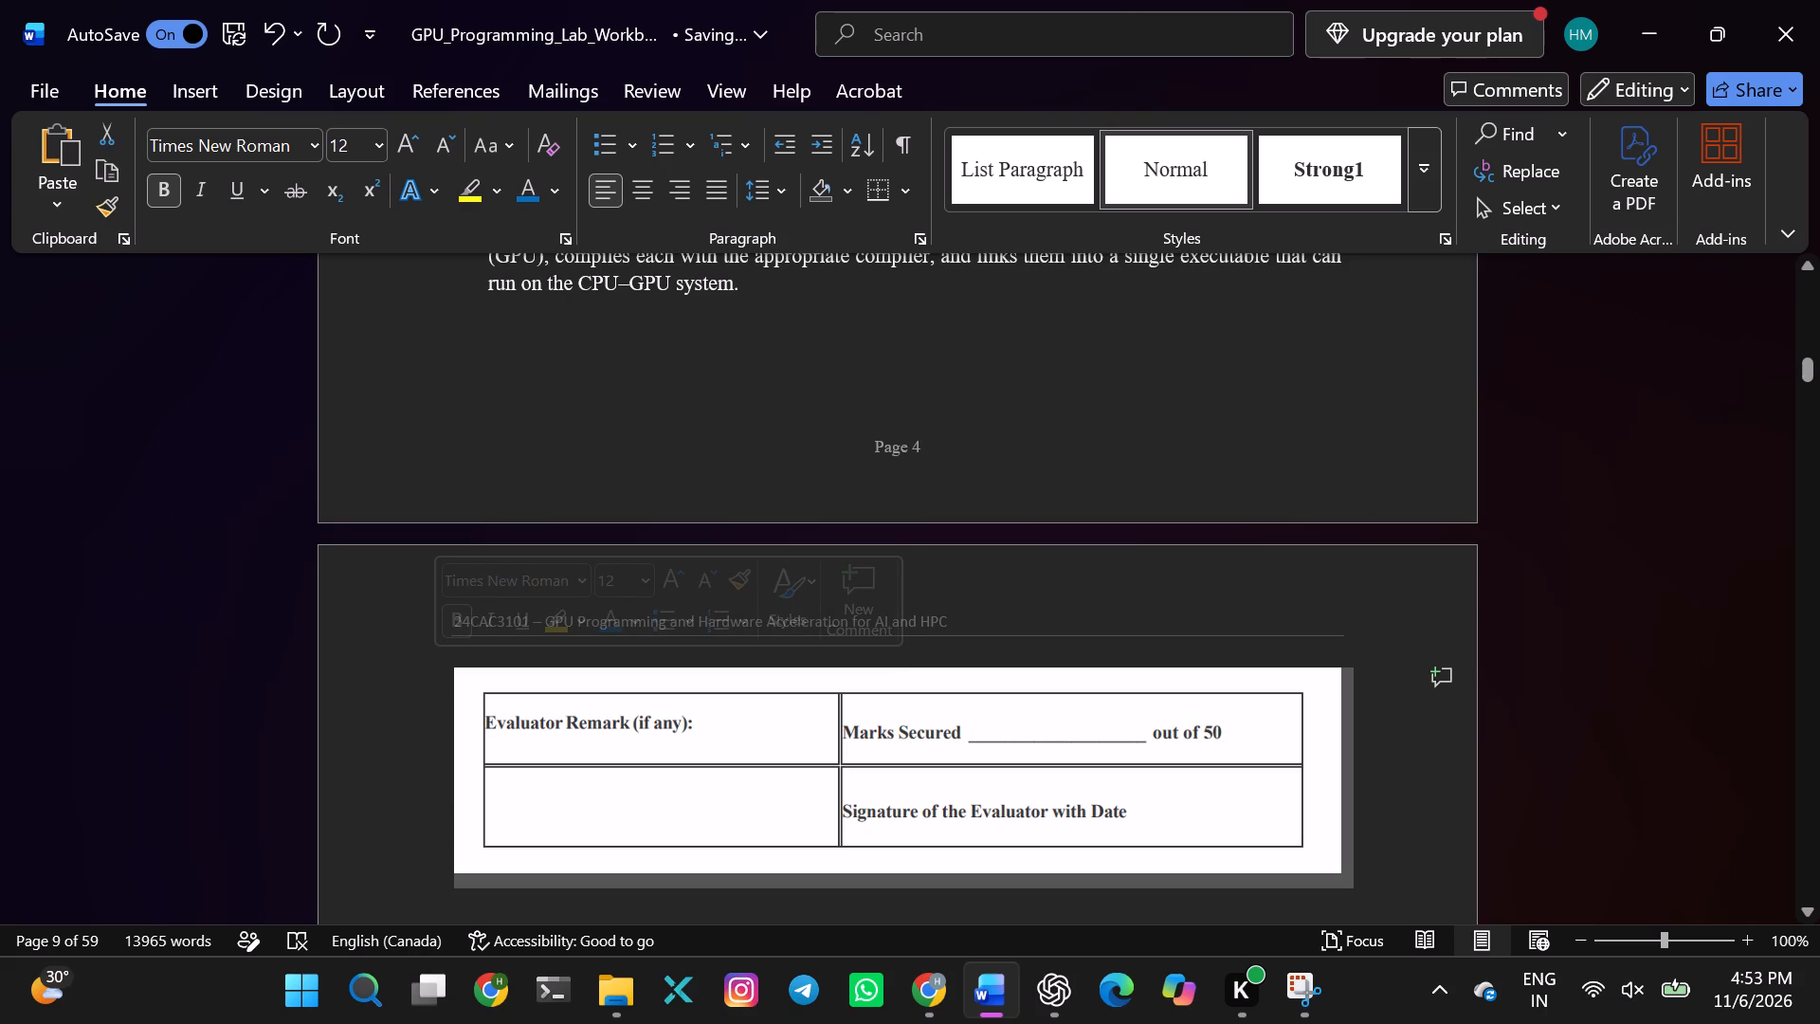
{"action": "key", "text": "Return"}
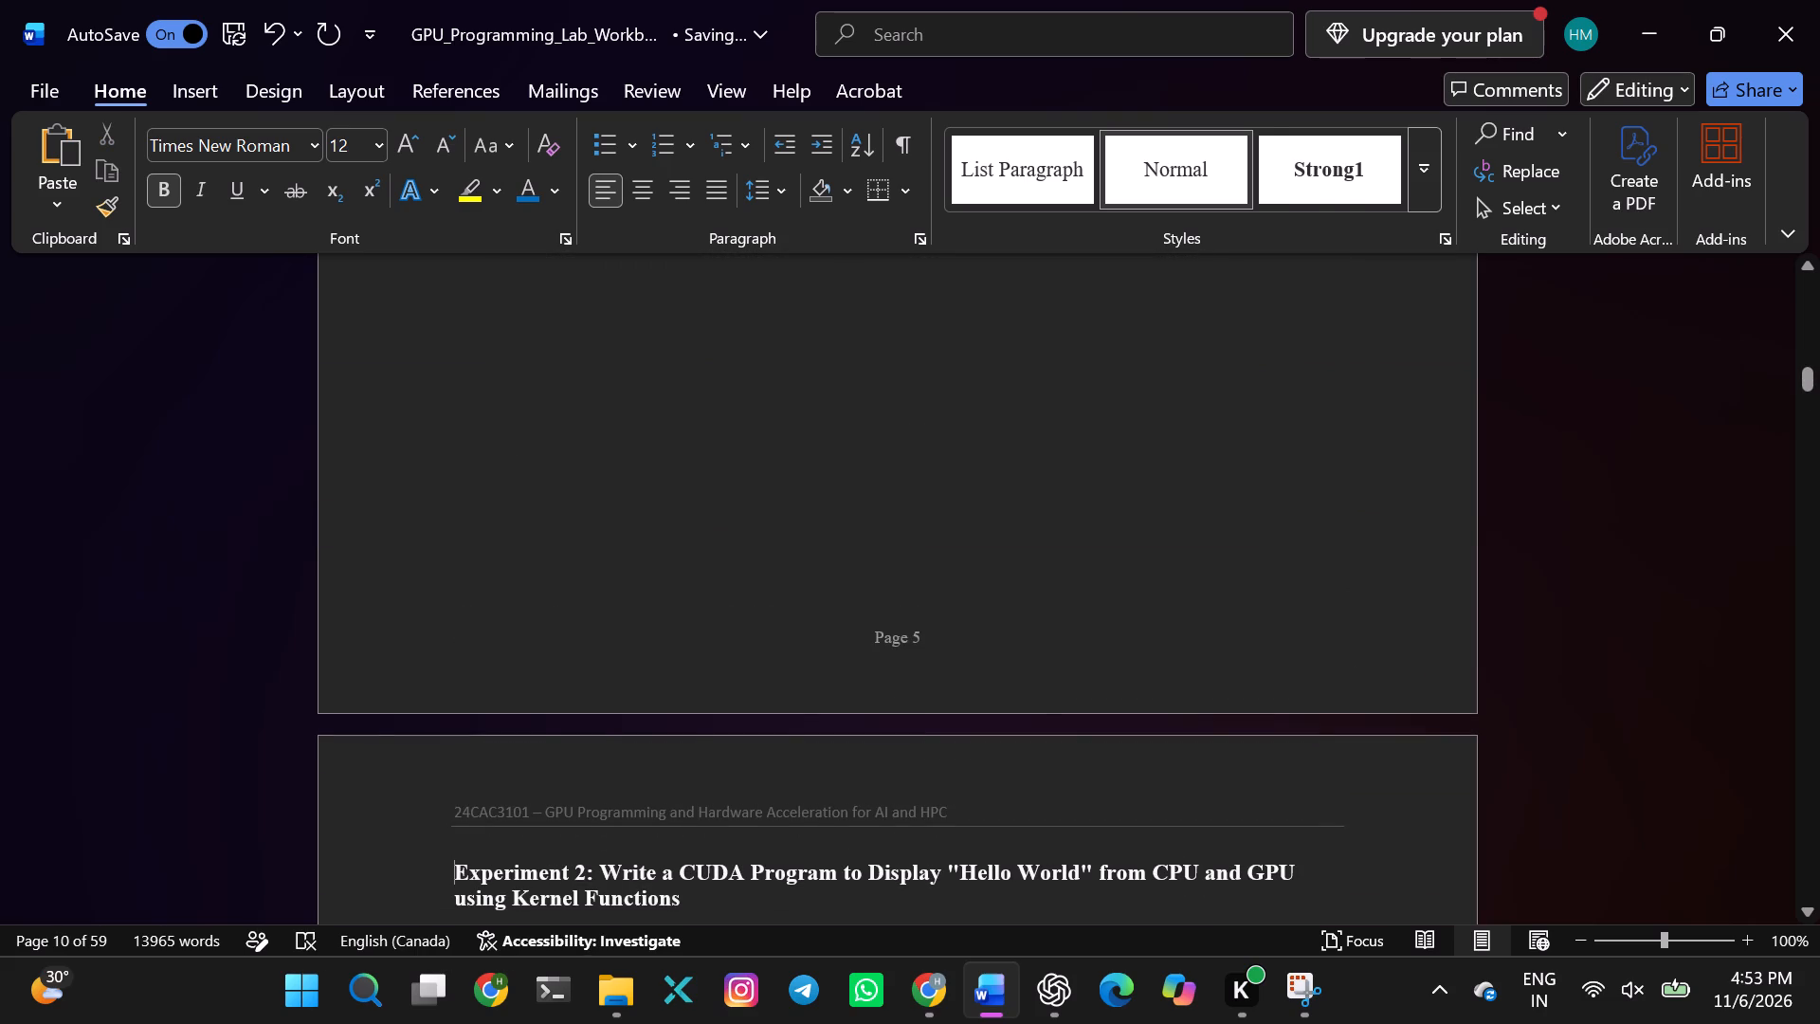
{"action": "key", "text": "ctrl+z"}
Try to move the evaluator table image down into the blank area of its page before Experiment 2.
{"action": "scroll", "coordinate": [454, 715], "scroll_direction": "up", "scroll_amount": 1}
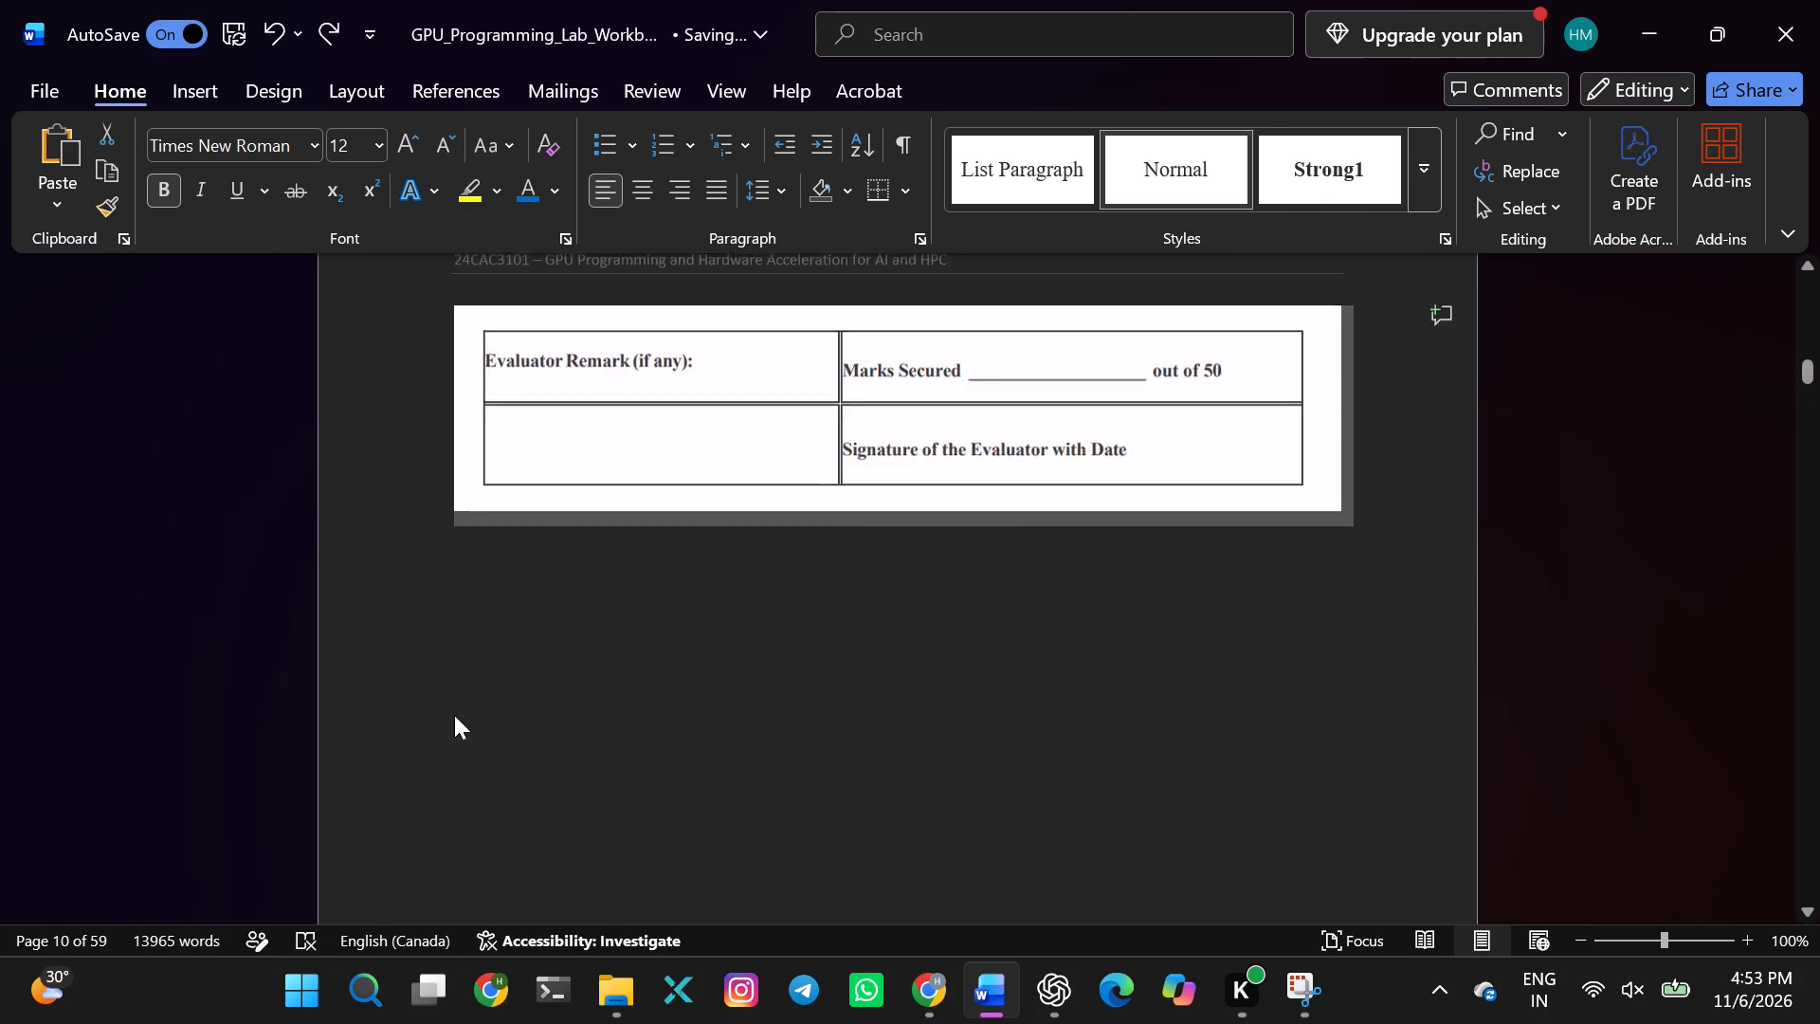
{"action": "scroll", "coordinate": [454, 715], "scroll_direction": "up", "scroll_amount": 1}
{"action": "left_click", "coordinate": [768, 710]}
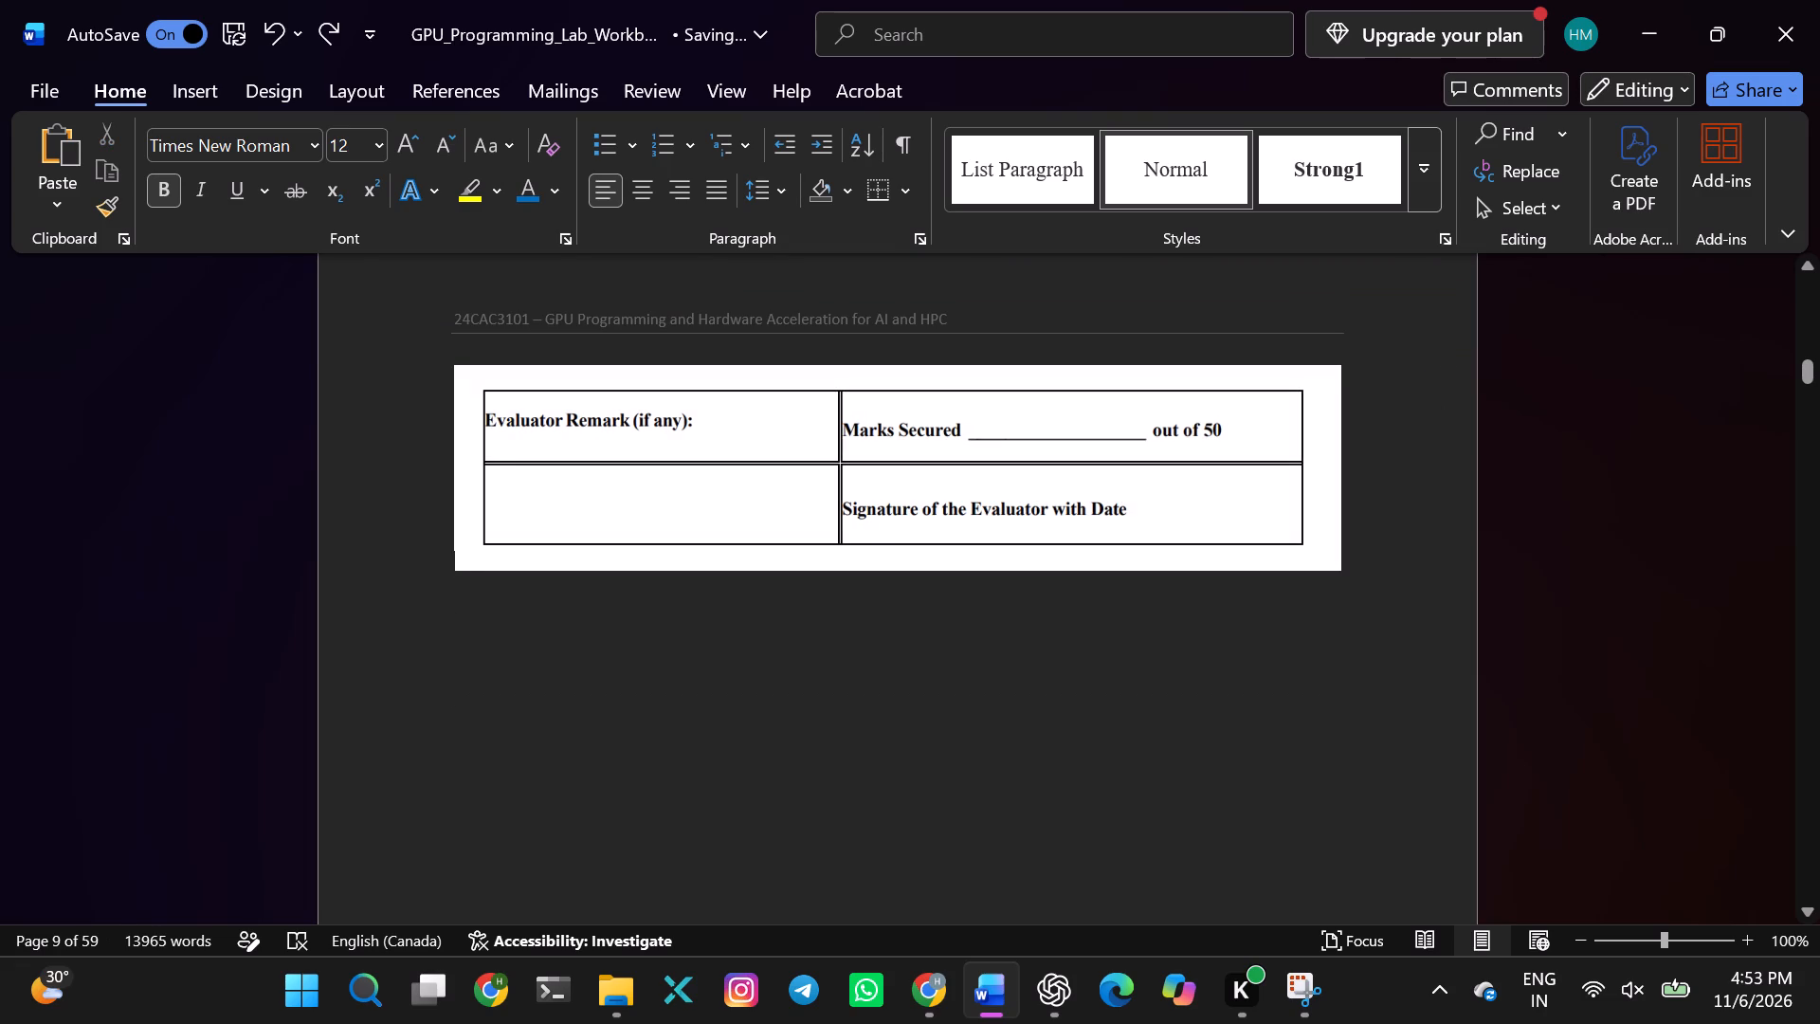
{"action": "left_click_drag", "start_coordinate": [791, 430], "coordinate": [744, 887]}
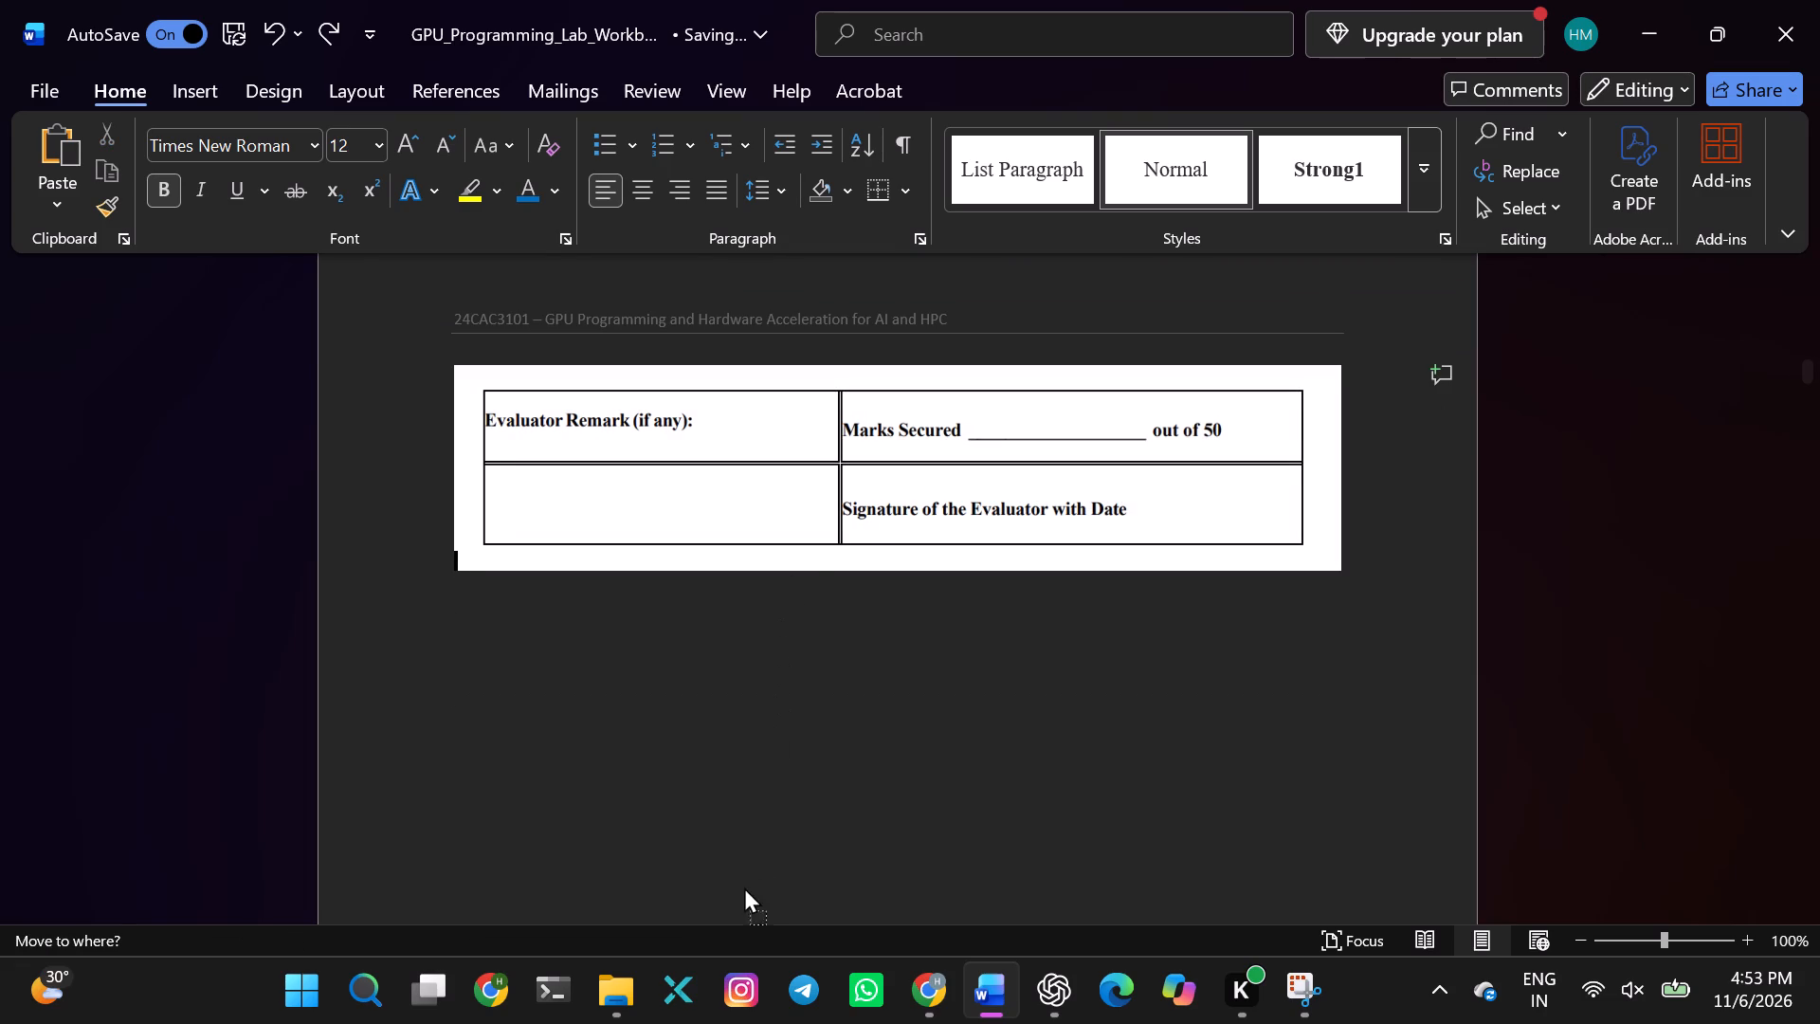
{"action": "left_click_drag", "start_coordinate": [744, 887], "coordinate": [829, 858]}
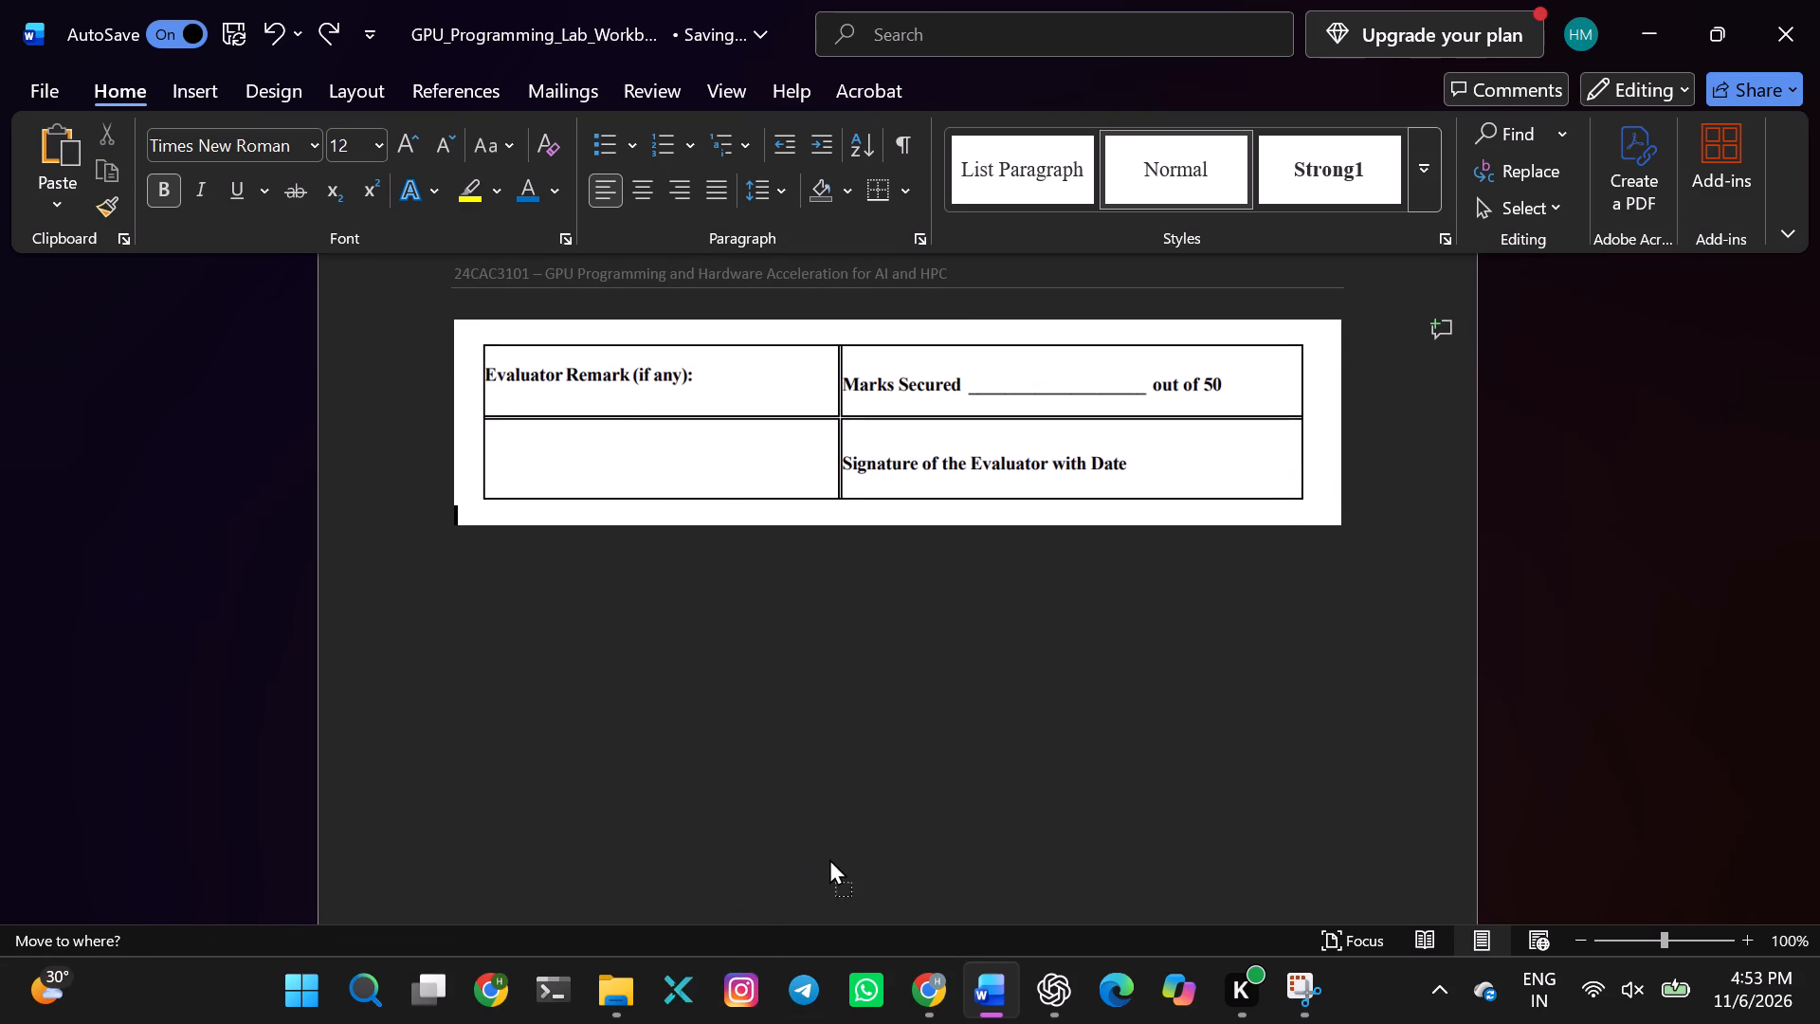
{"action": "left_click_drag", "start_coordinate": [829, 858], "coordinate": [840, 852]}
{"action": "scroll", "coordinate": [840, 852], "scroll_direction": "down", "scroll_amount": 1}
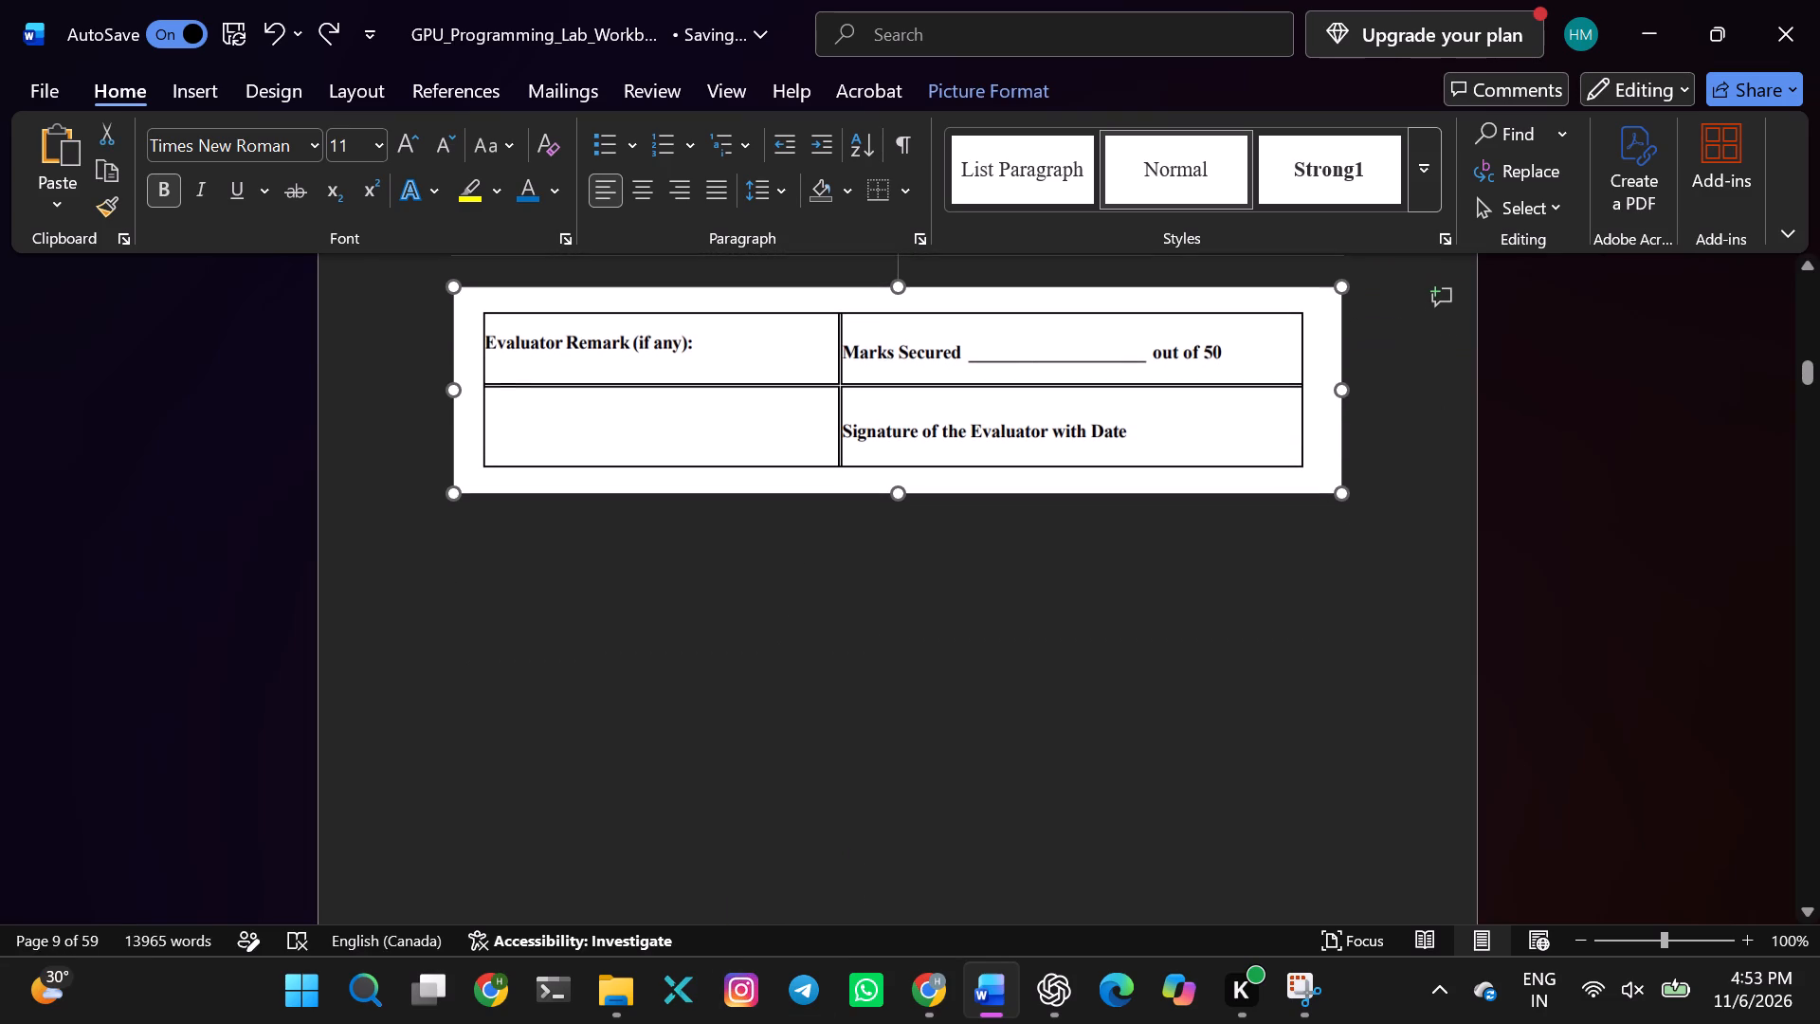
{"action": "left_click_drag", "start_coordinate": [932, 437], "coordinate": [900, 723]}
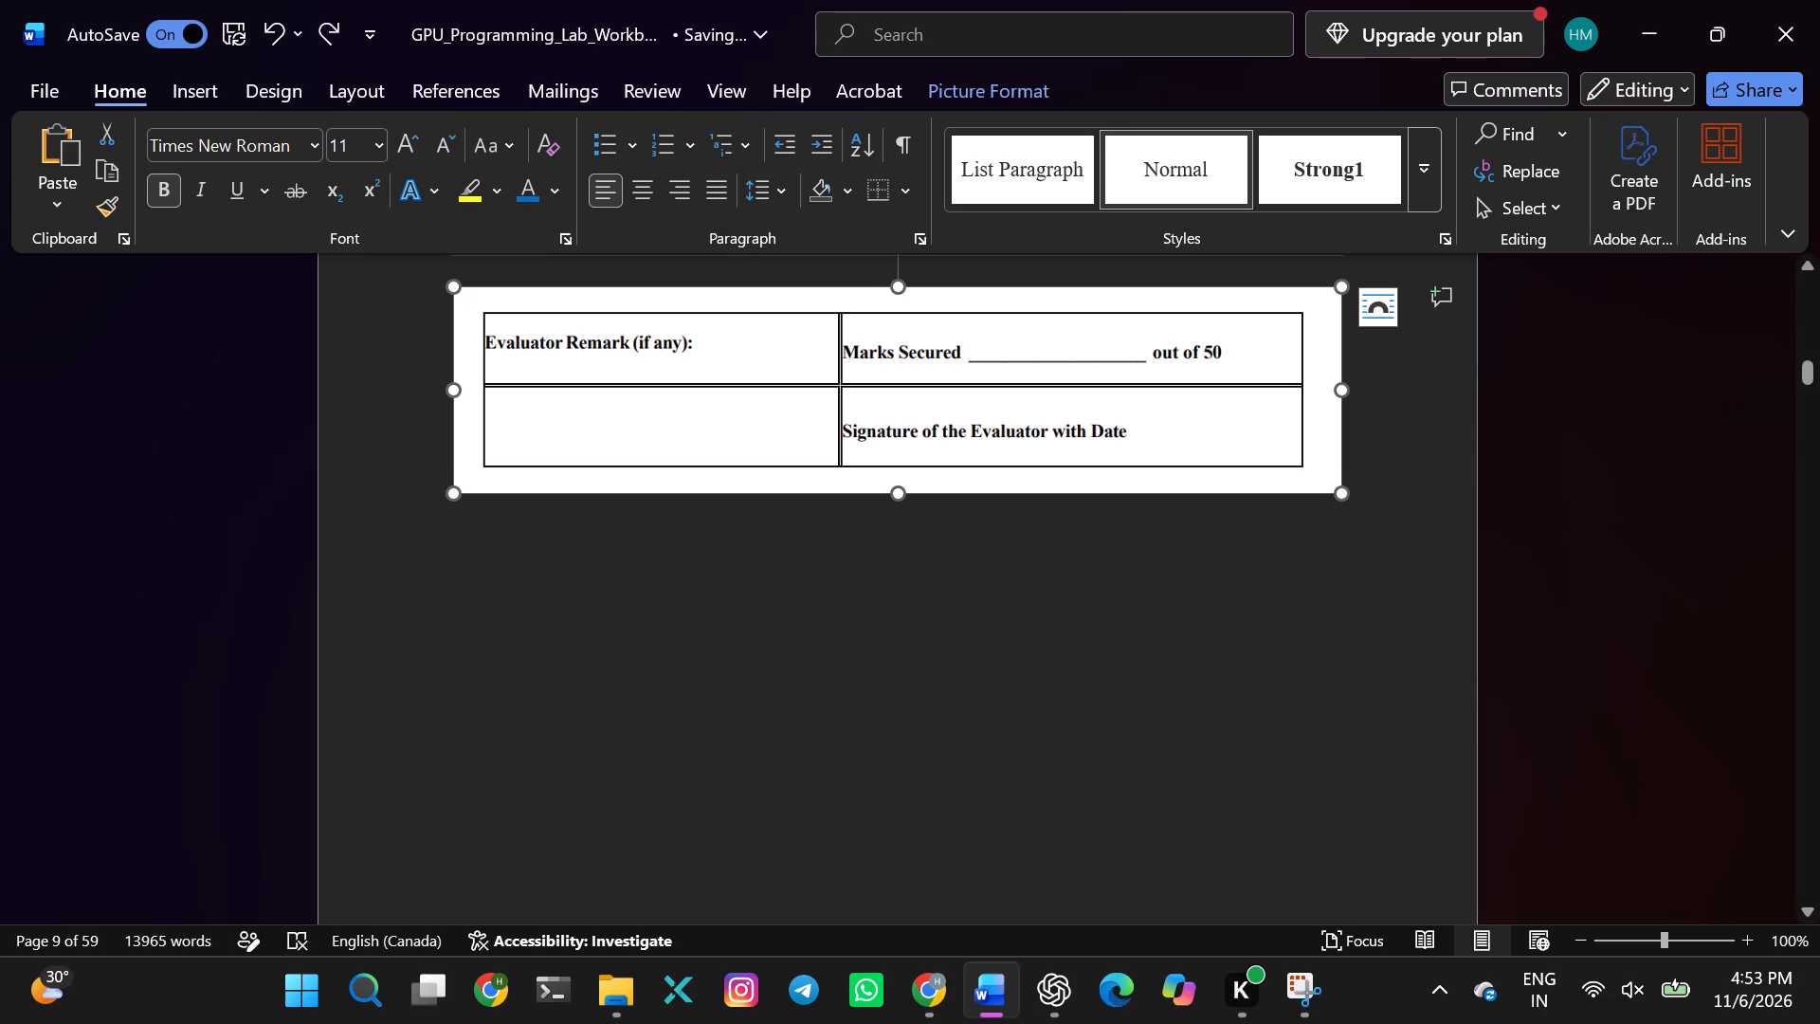
Delete the evaluator table image from the page before Experiment 2.
{"action": "left_click", "coordinate": [949, 418]}
{"action": "key", "text": "BackSpace"}
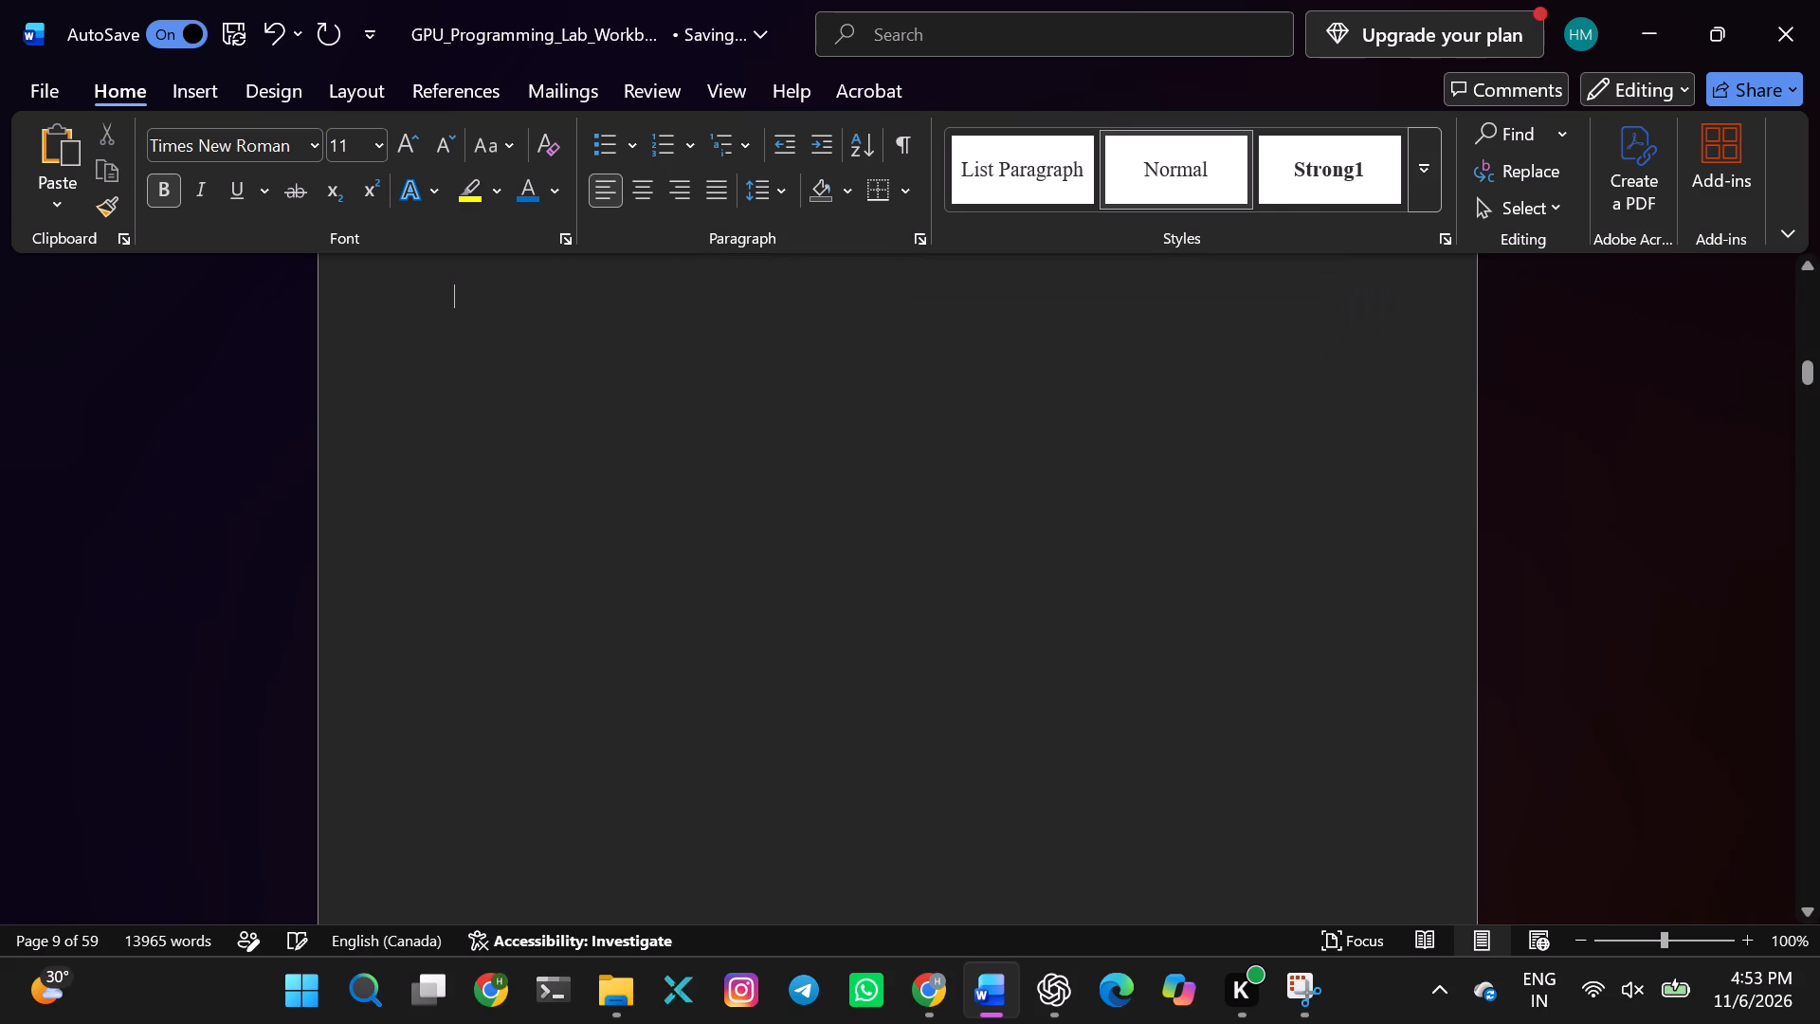
Insert a paragraph break on the emptied page before the Experiment 2 heading, and try to remove the extra blank space.
{"action": "scroll", "coordinate": [949, 418], "scroll_direction": "down", "scroll_amount": 5}
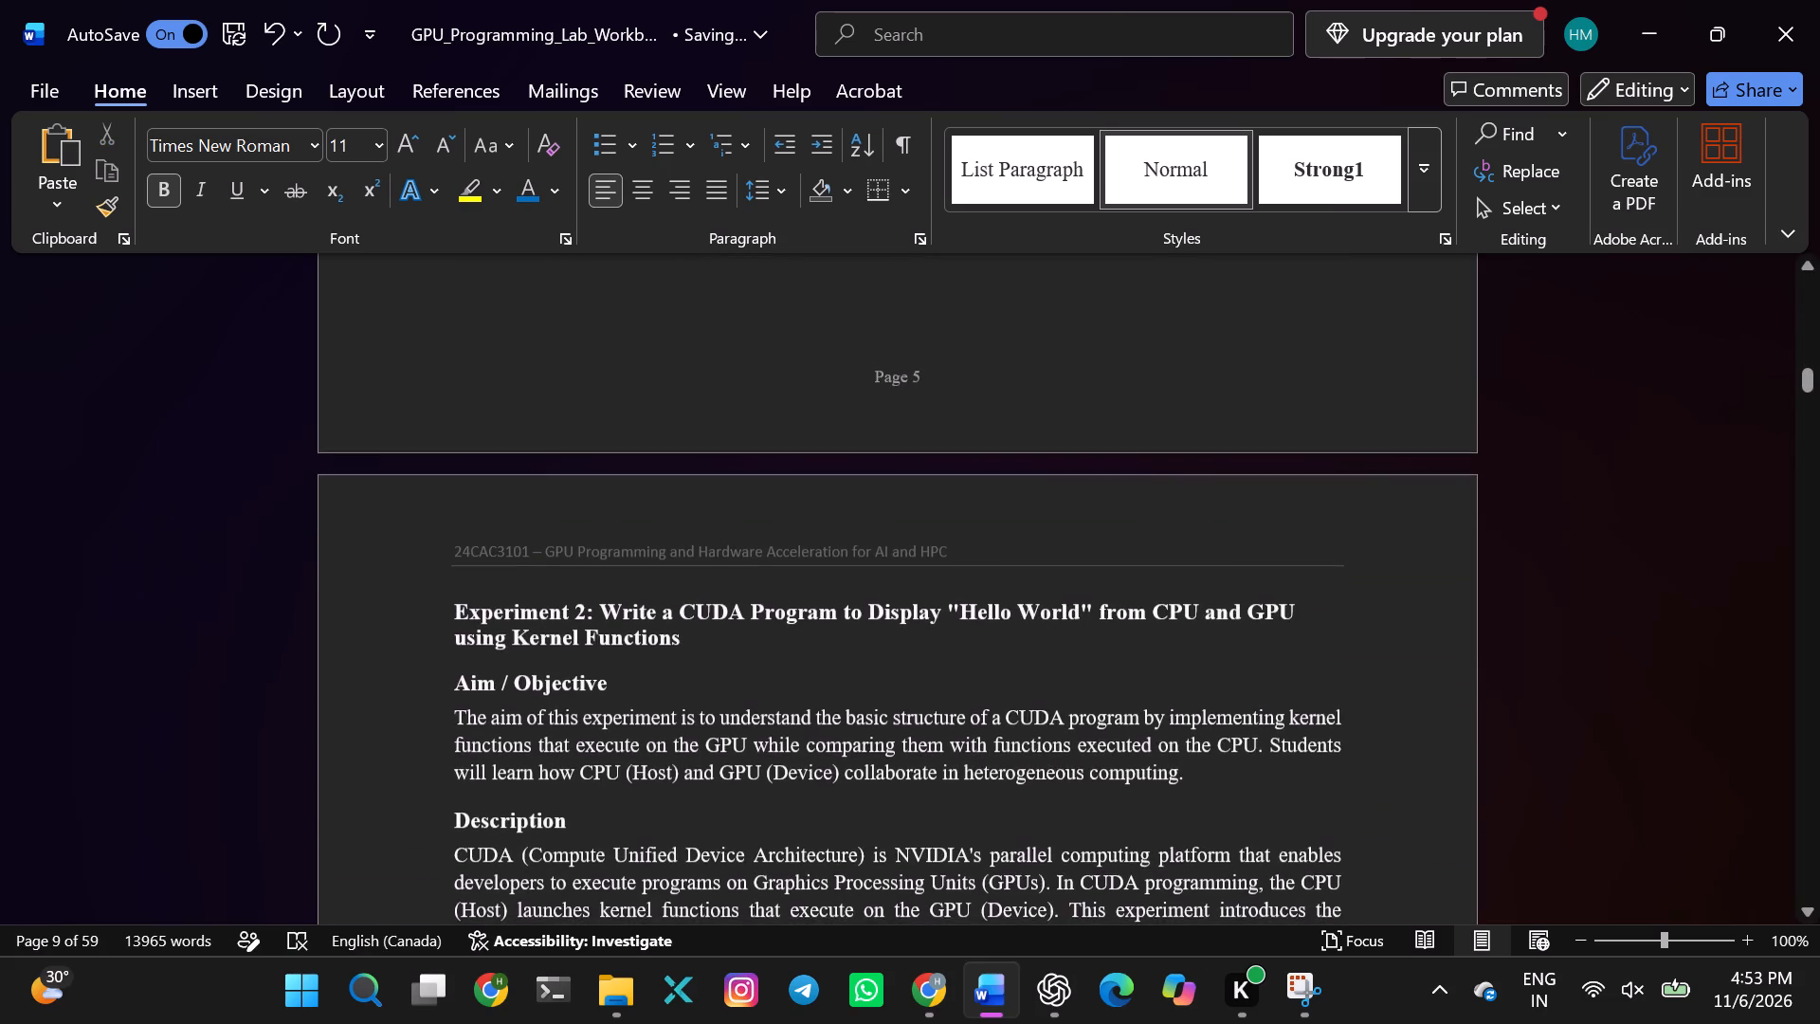
{"action": "scroll", "coordinate": [677, 284], "scroll_direction": "up", "scroll_amount": 1}
{"action": "left_click", "coordinate": [507, 456]}
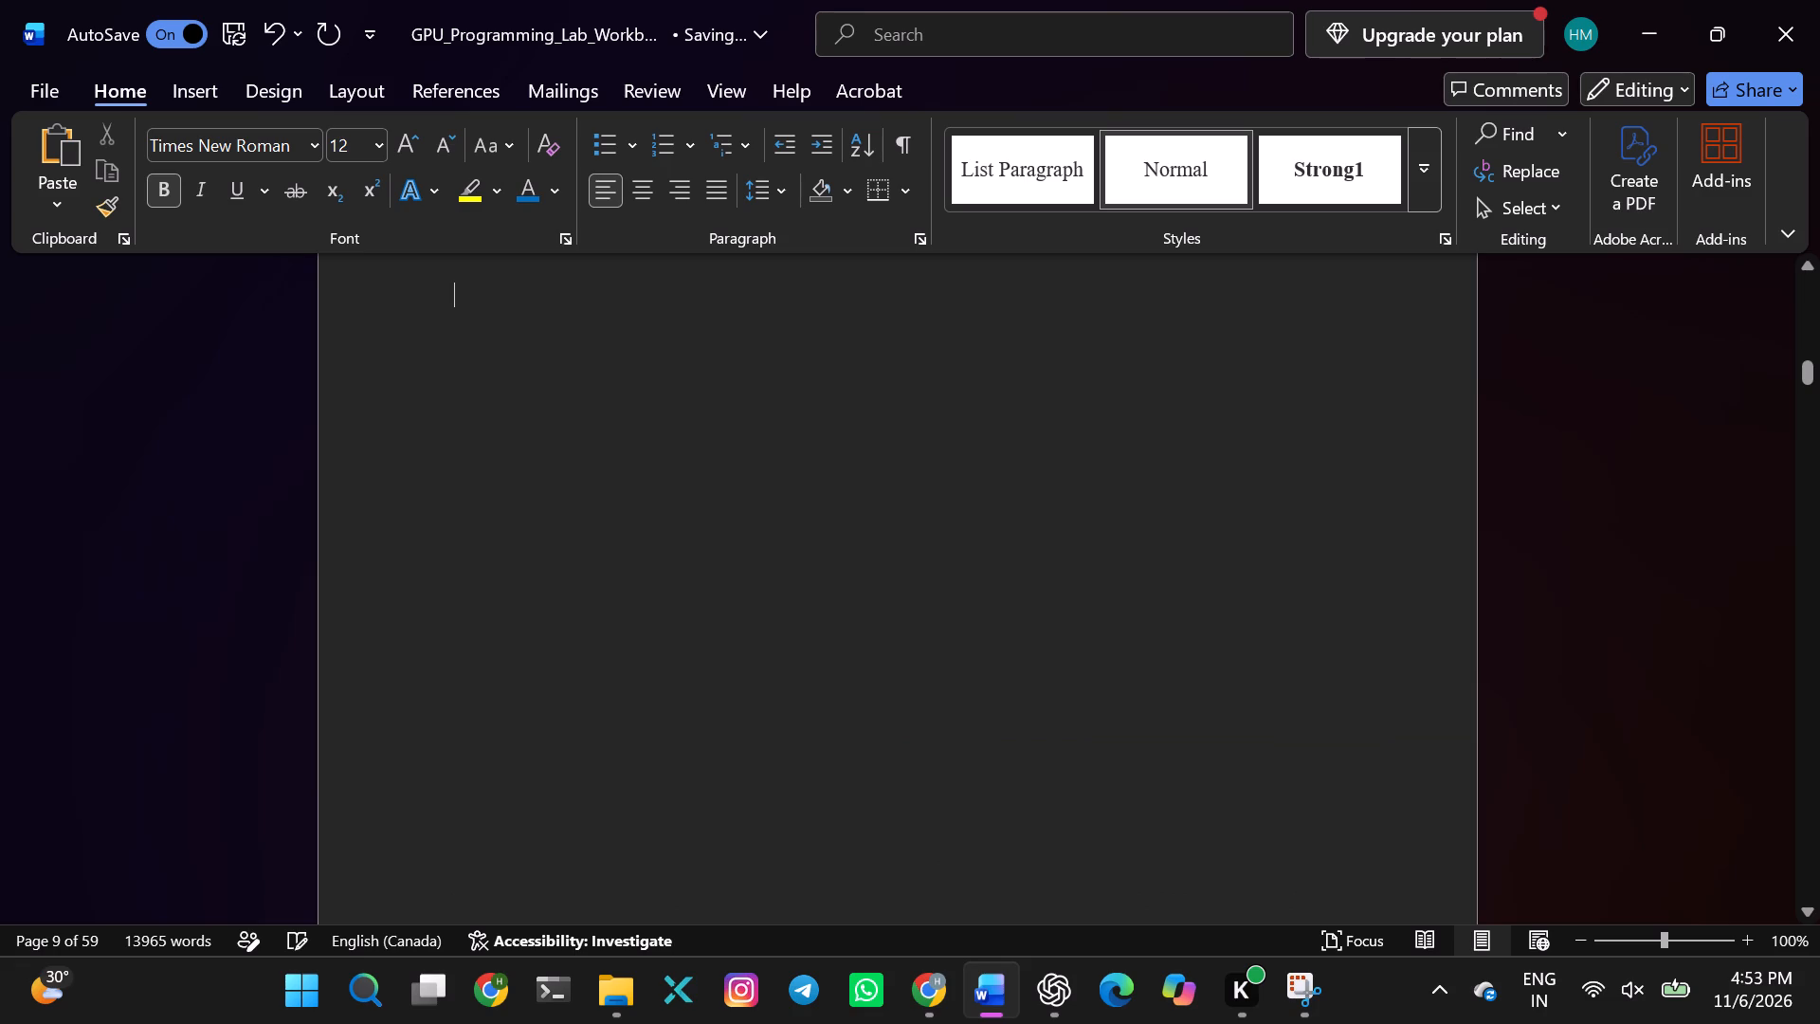
{"action": "key", "text": "Down"}
{"action": "key", "text": "Down"}
{"action": "left_click", "coordinate": [521, 577]}
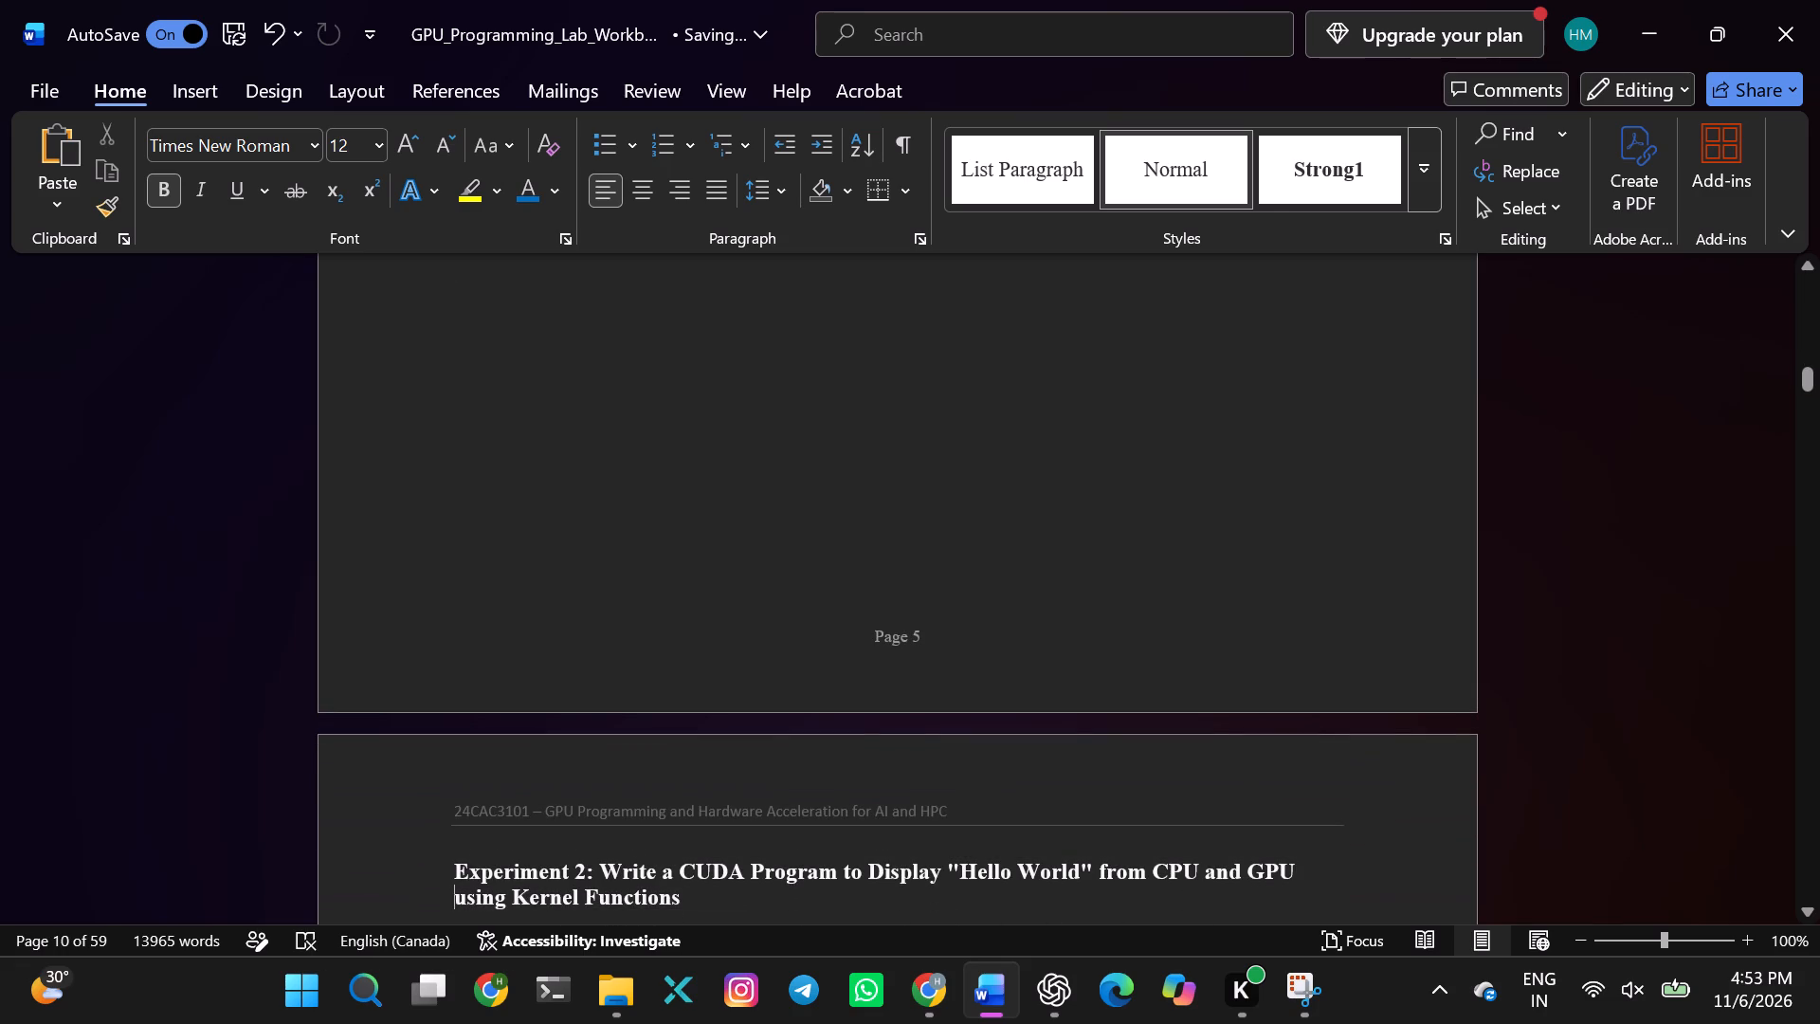
{"action": "key", "text": "Return"}
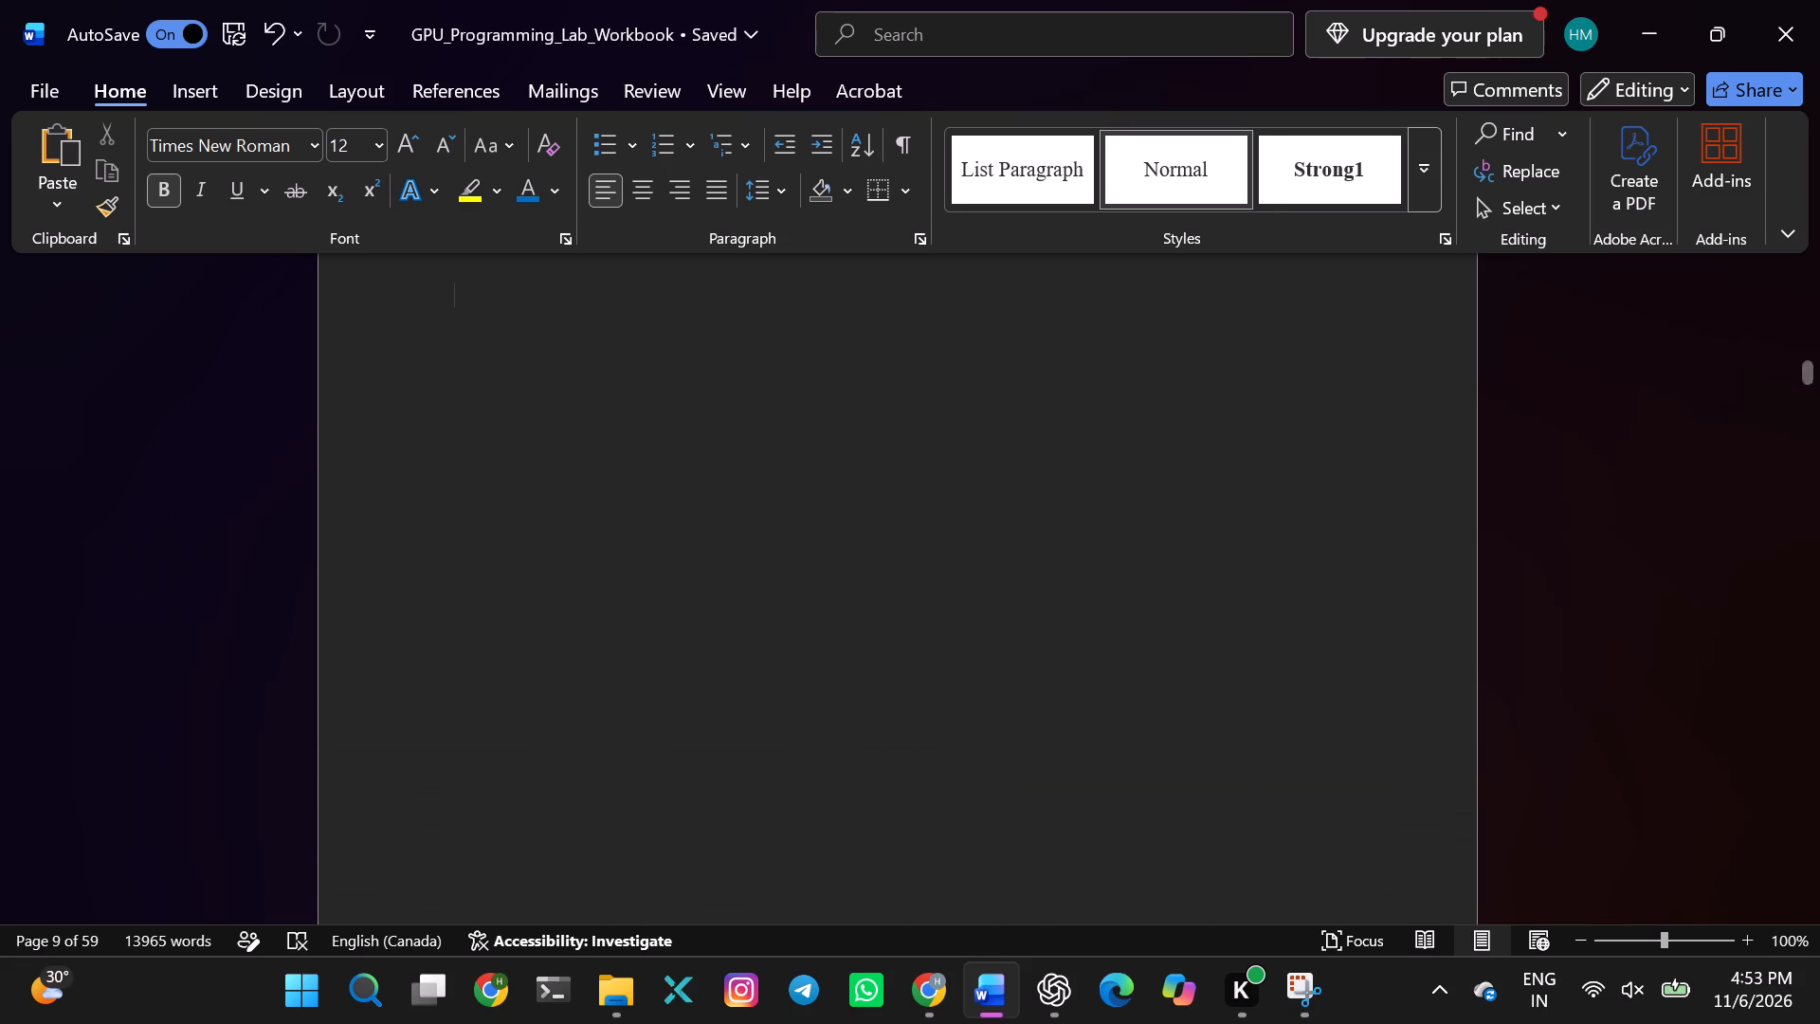
{"action": "scroll", "coordinate": [723, 642], "scroll_direction": "down", "scroll_amount": 1}
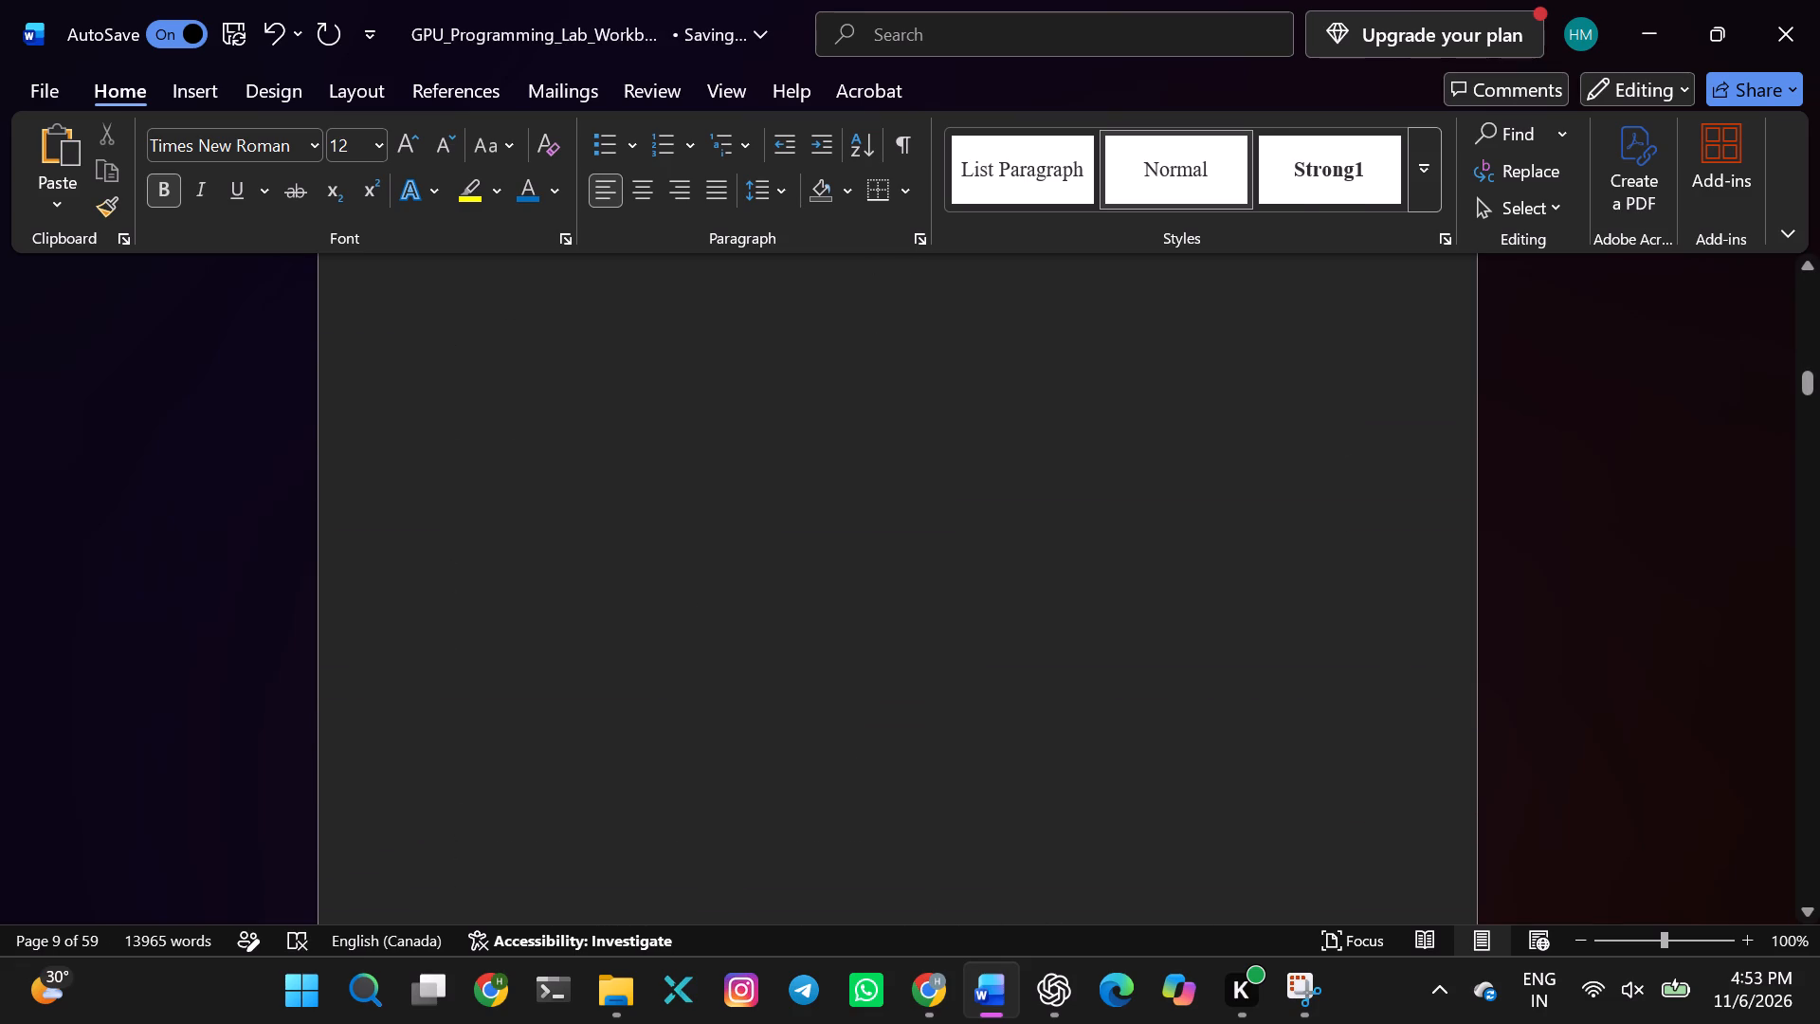
{"action": "scroll", "coordinate": [723, 642], "scroll_direction": "down", "scroll_amount": 1}
{"action": "key", "text": "BackSpace"}
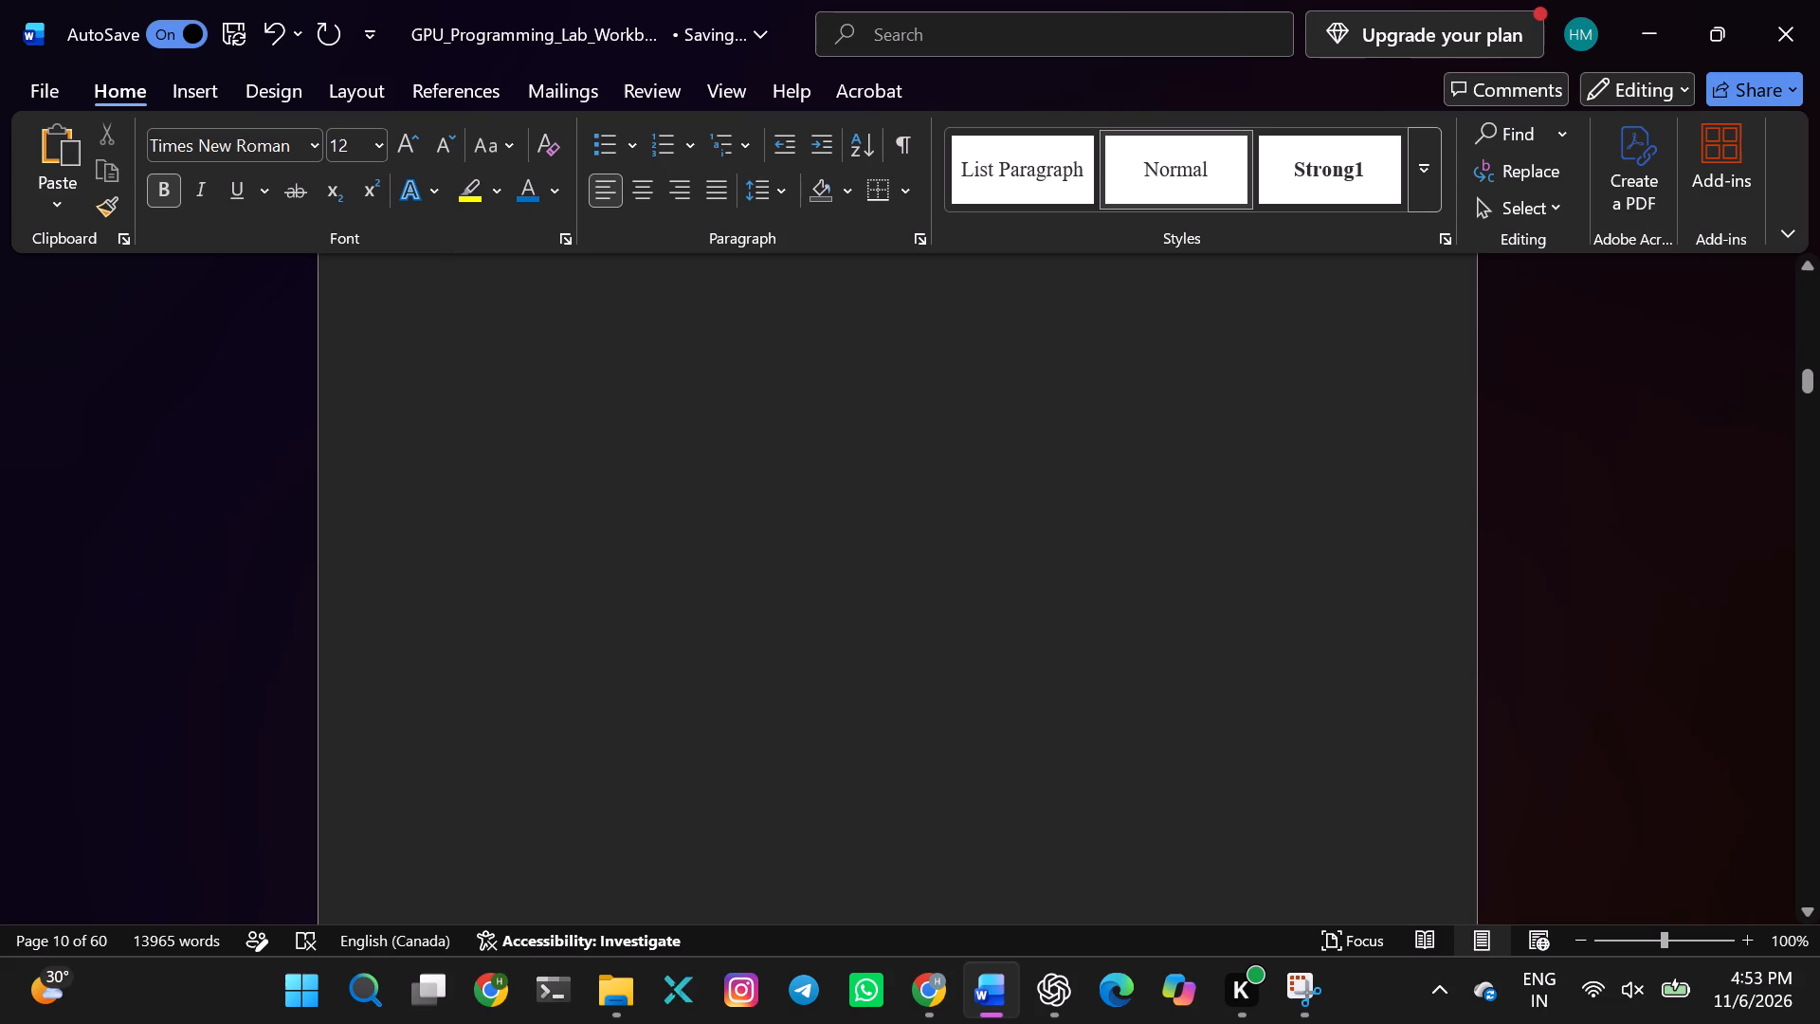
{"action": "scroll", "coordinate": [801, 659], "scroll_direction": "up", "scroll_amount": 2}
{"action": "key", "text": "BackSpace"}
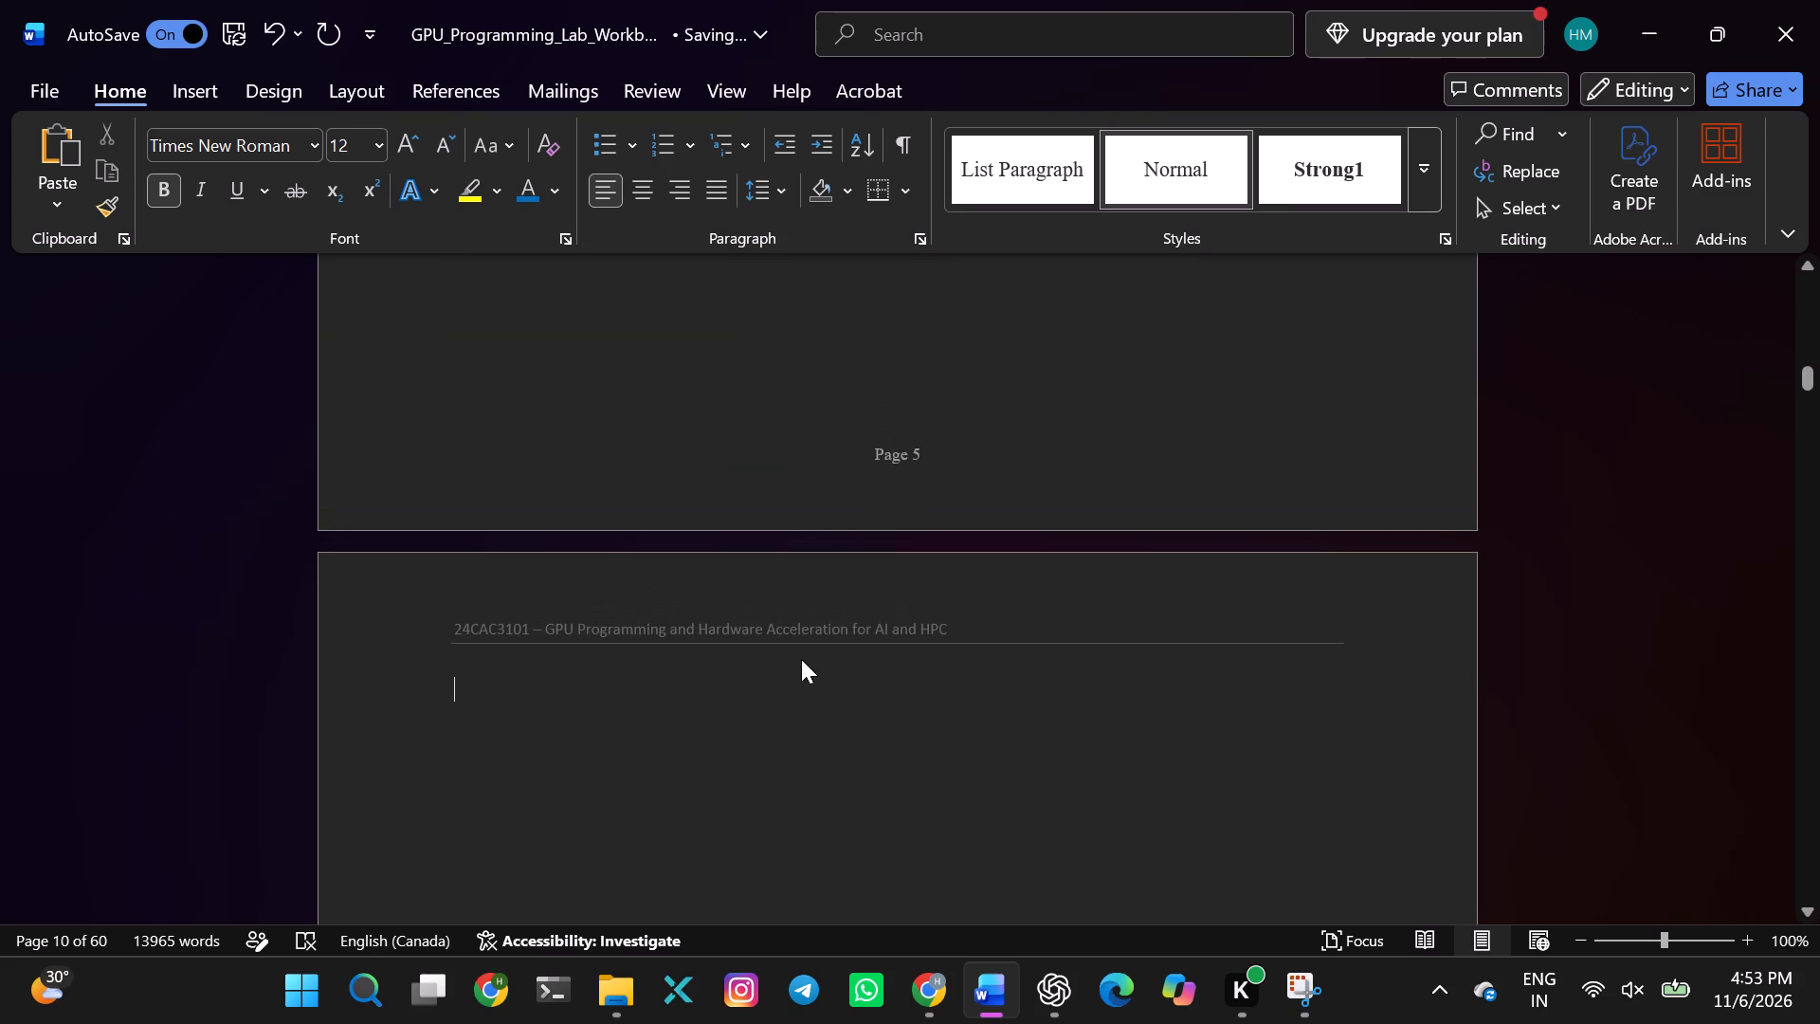
Paste the evaluator table image at the start of the page following Experiment 1's Viva Voce answers.
{"action": "left_click", "coordinate": [627, 400]}
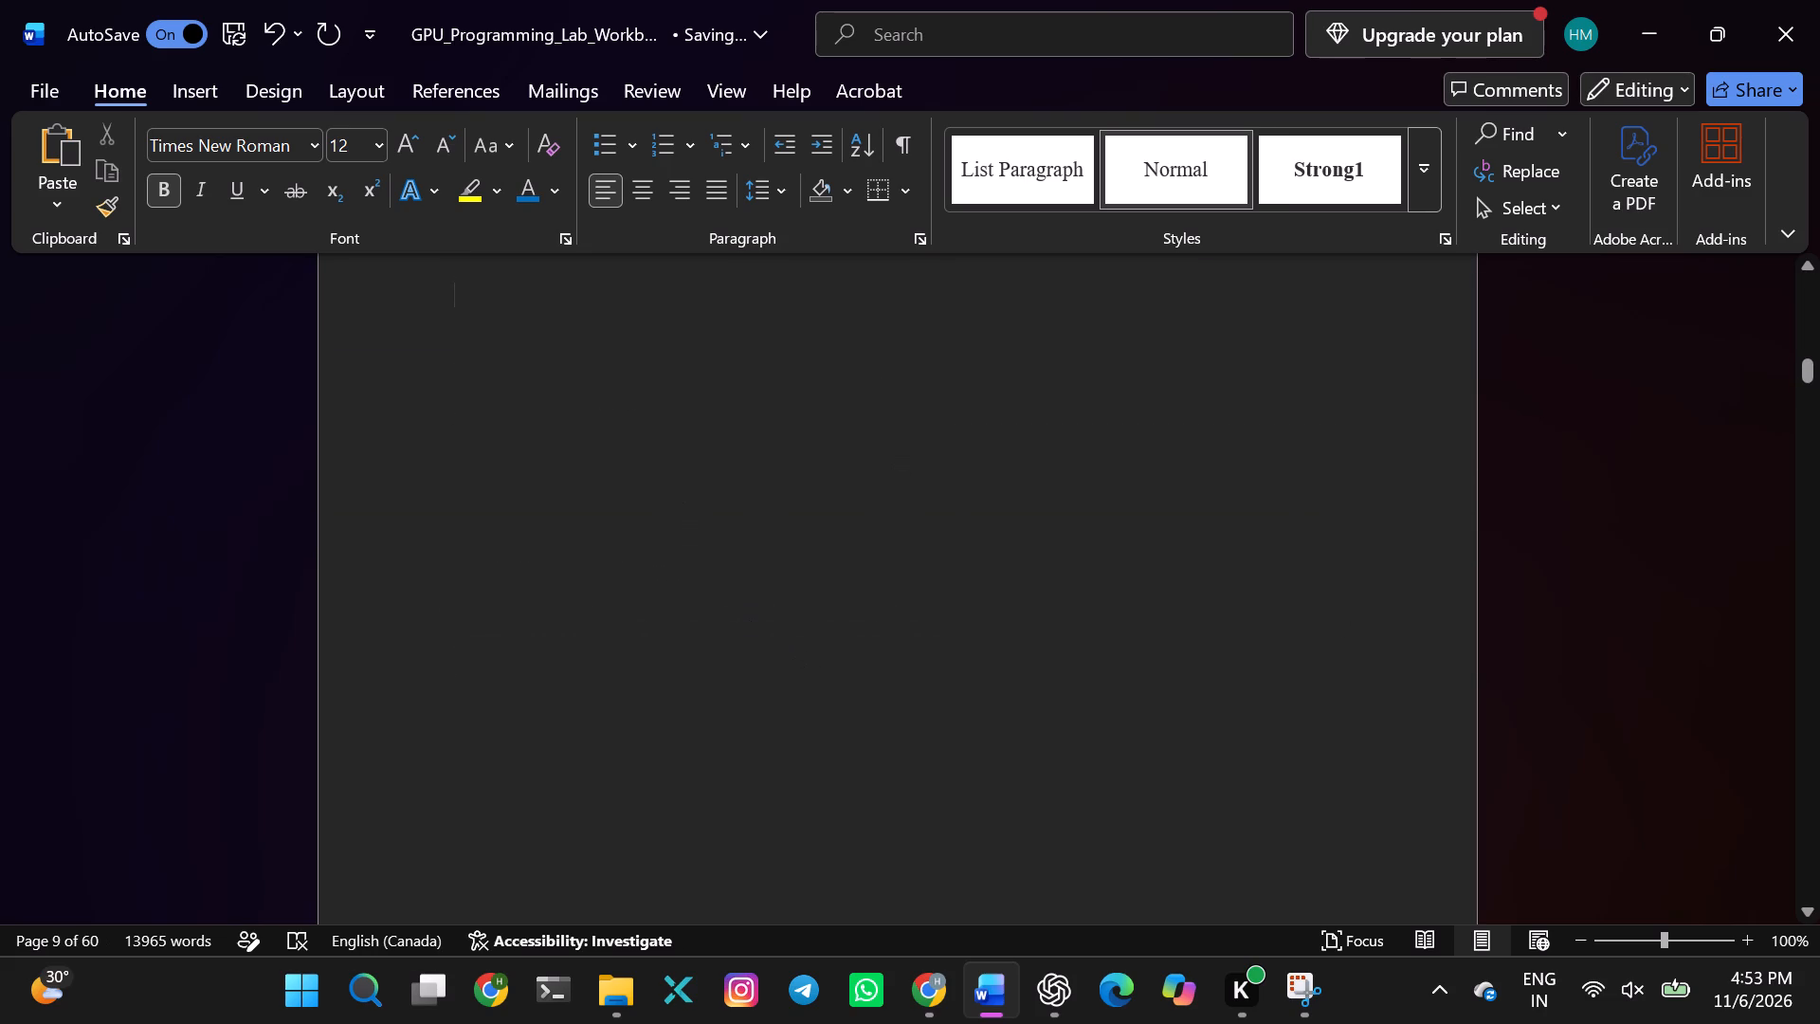
{"action": "scroll", "coordinate": [627, 400], "scroll_direction": "up", "scroll_amount": 1}
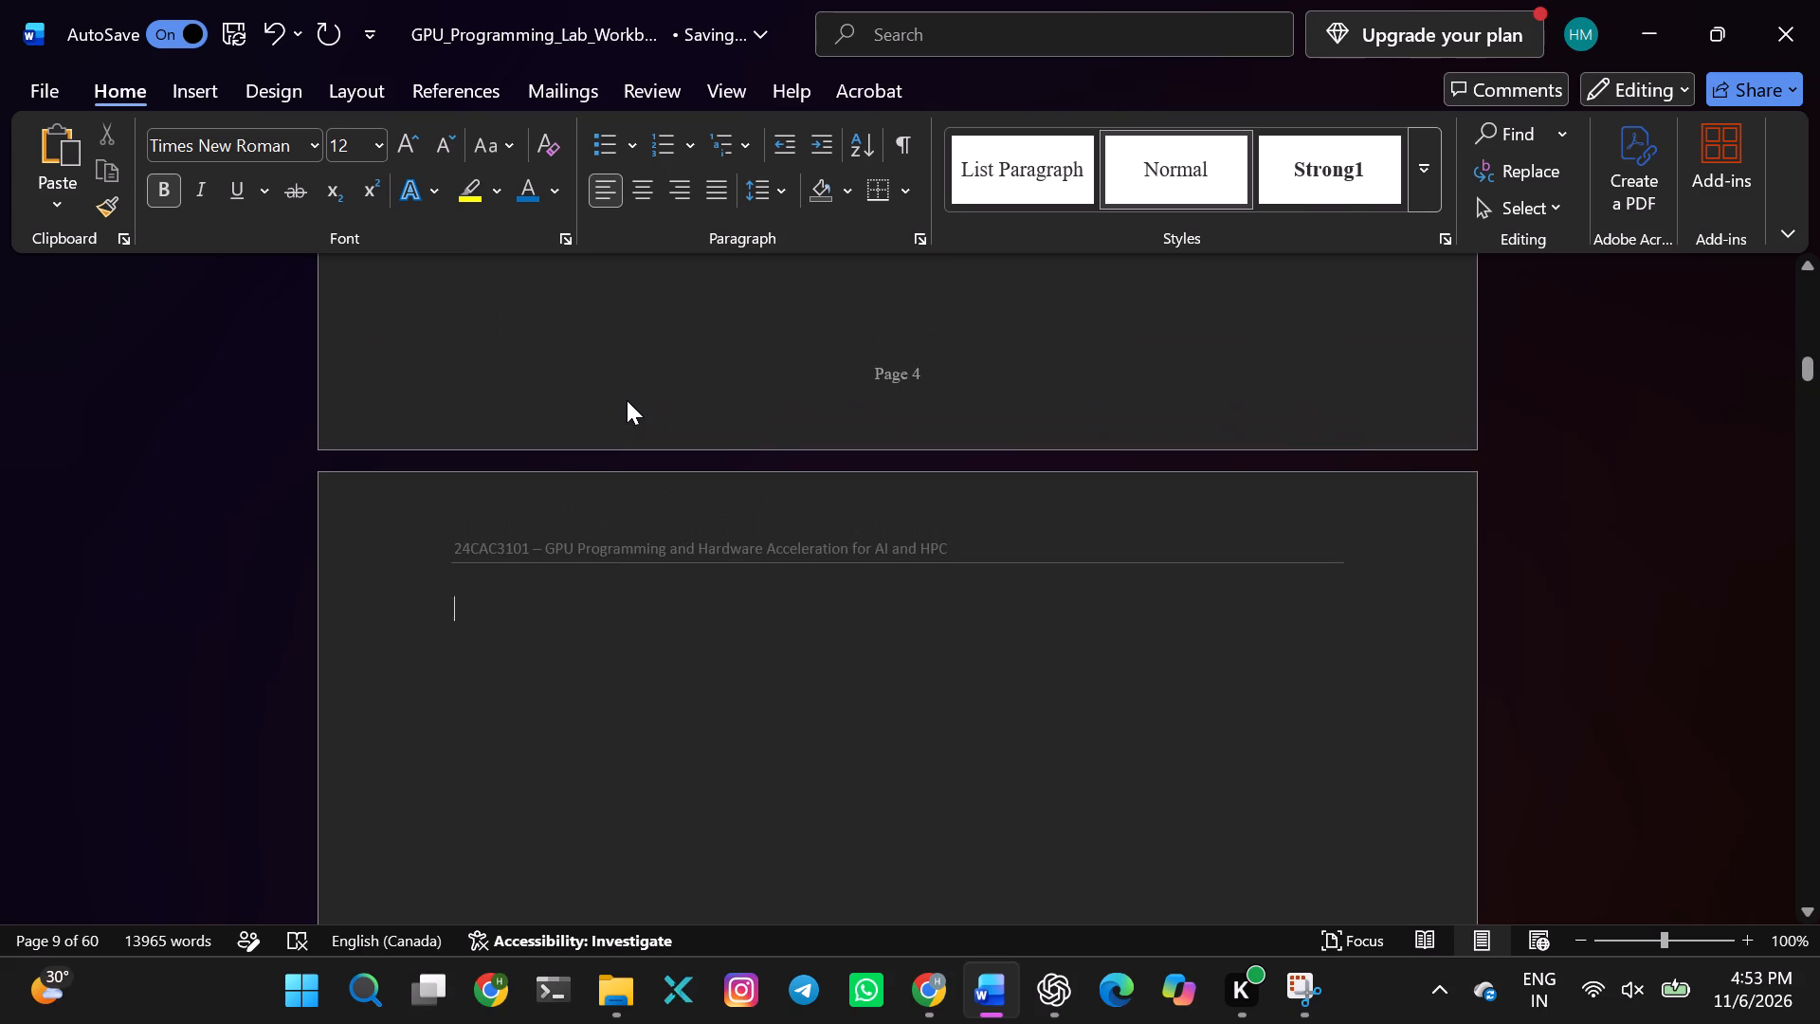
{"action": "scroll", "coordinate": [594, 558], "scroll_direction": "up", "scroll_amount": 2}
{"action": "scroll", "coordinate": [594, 558], "scroll_direction": "down", "scroll_amount": 3}
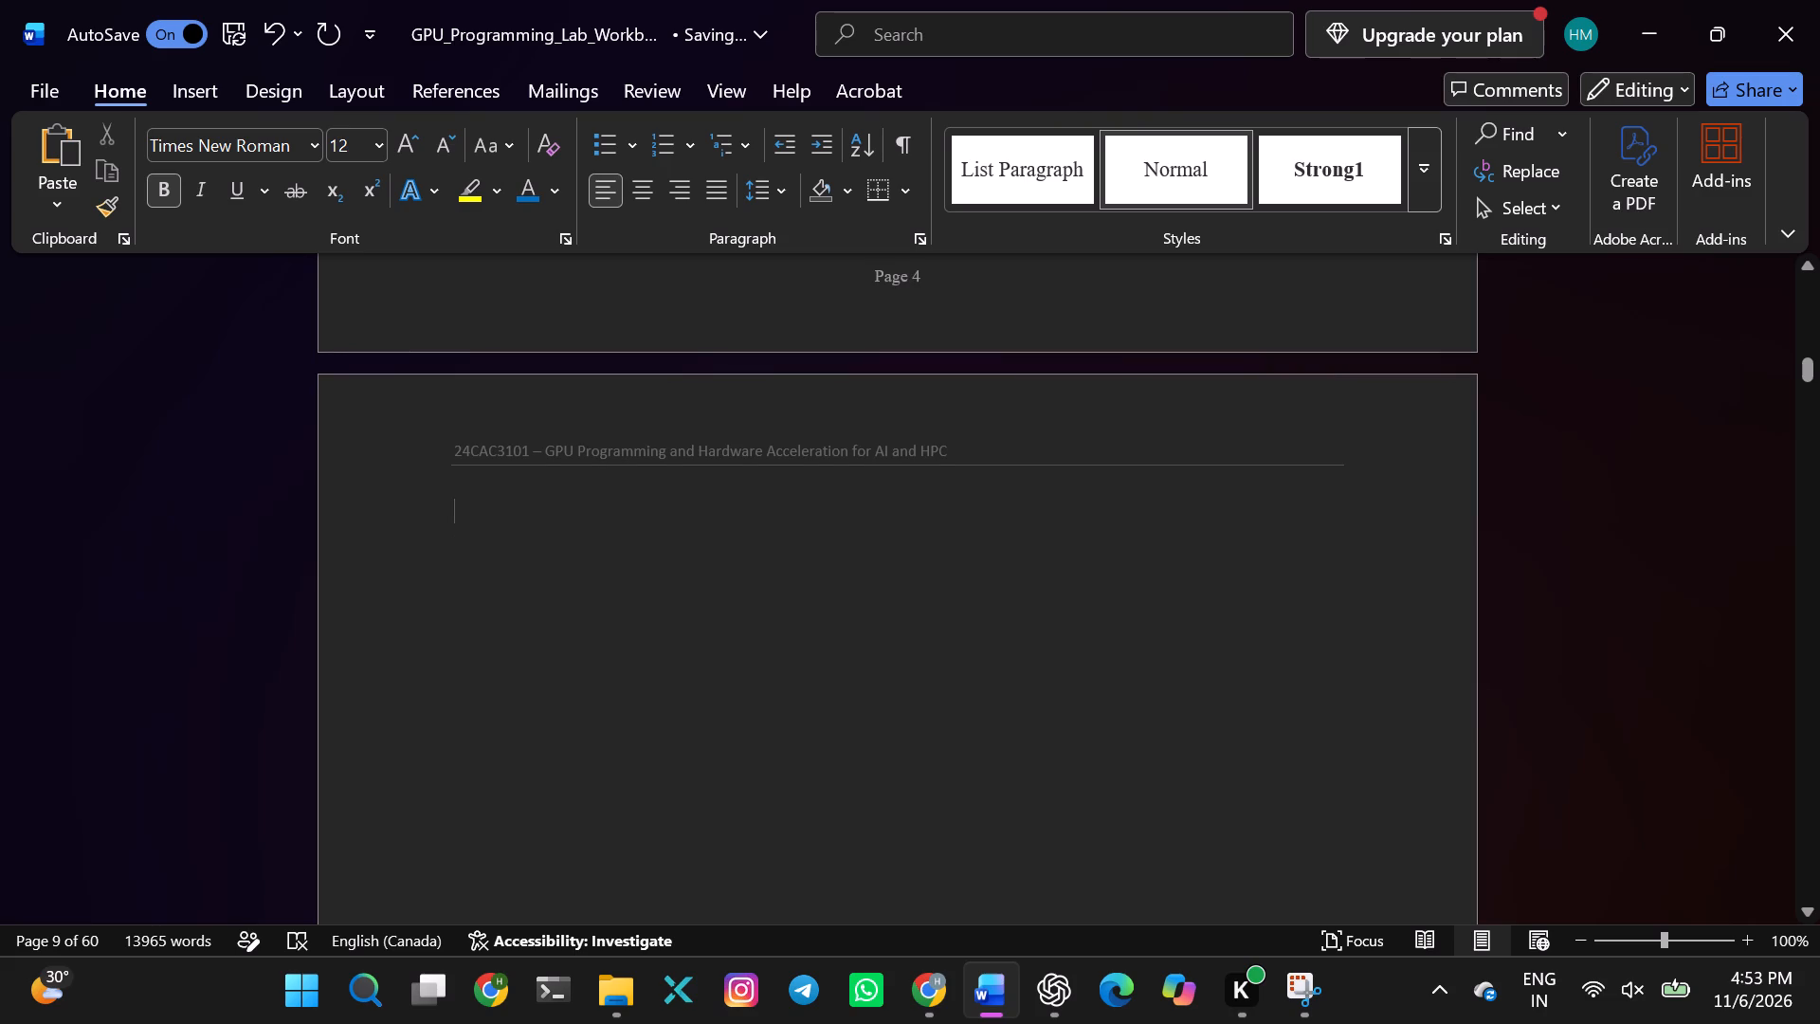
{"action": "key", "text": "ctrl+v"}
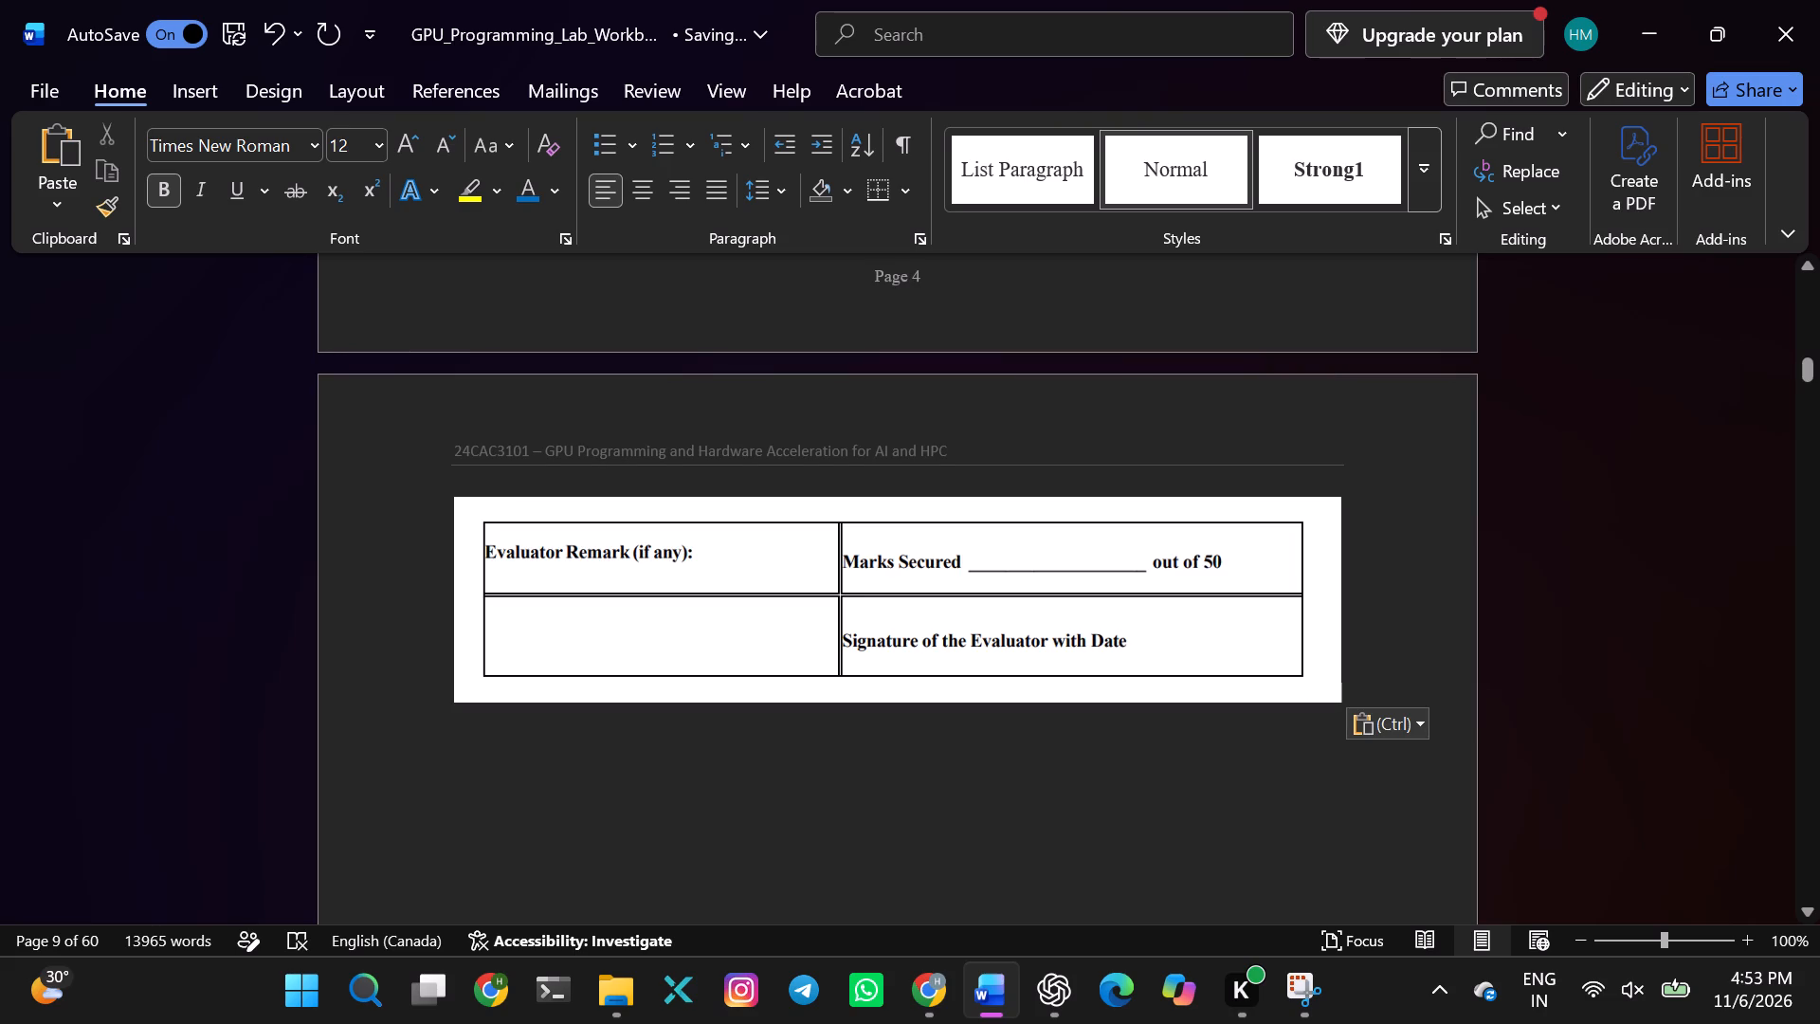
After the answer to Experiment 1's viva question 5, add a lone period and insert 14 paragraph breaks before it.
{"action": "left_click", "coordinate": [550, 287]}
{"action": "scroll", "coordinate": [550, 287], "scroll_direction": "up", "scroll_amount": 1}
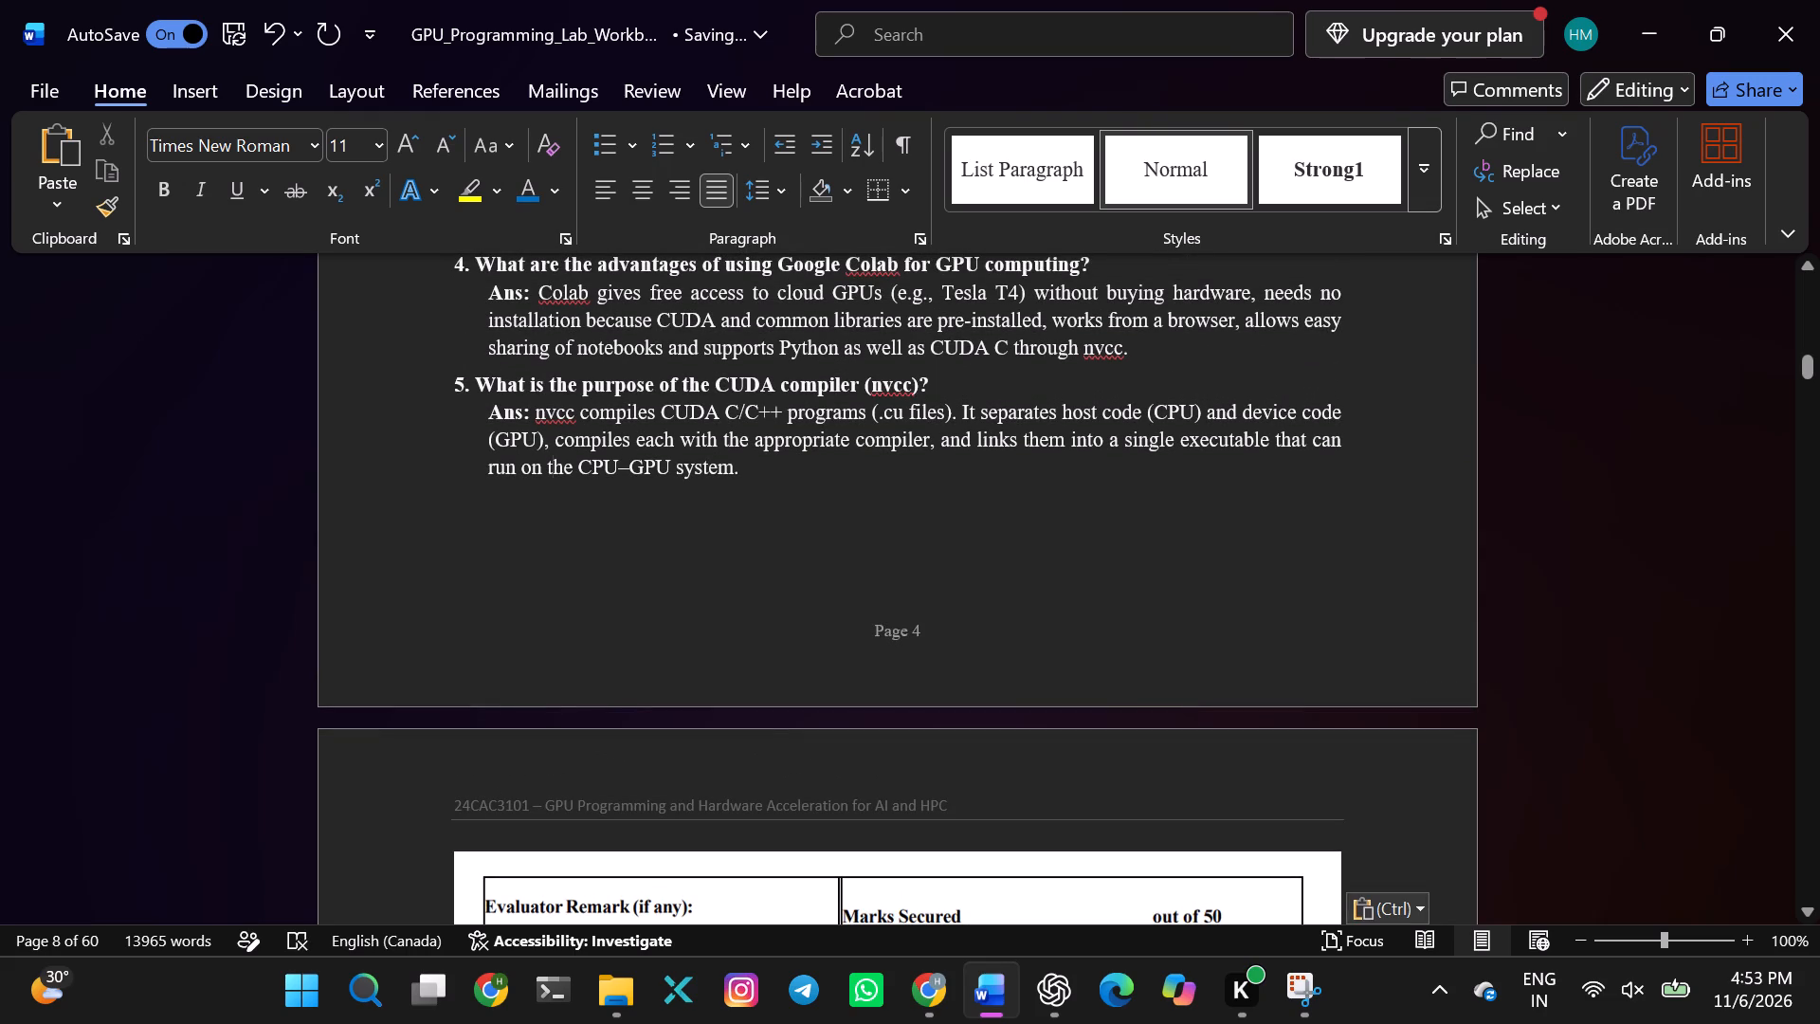
{"action": "left_click", "coordinate": [800, 465]}
{"action": "key", "text": "space"}
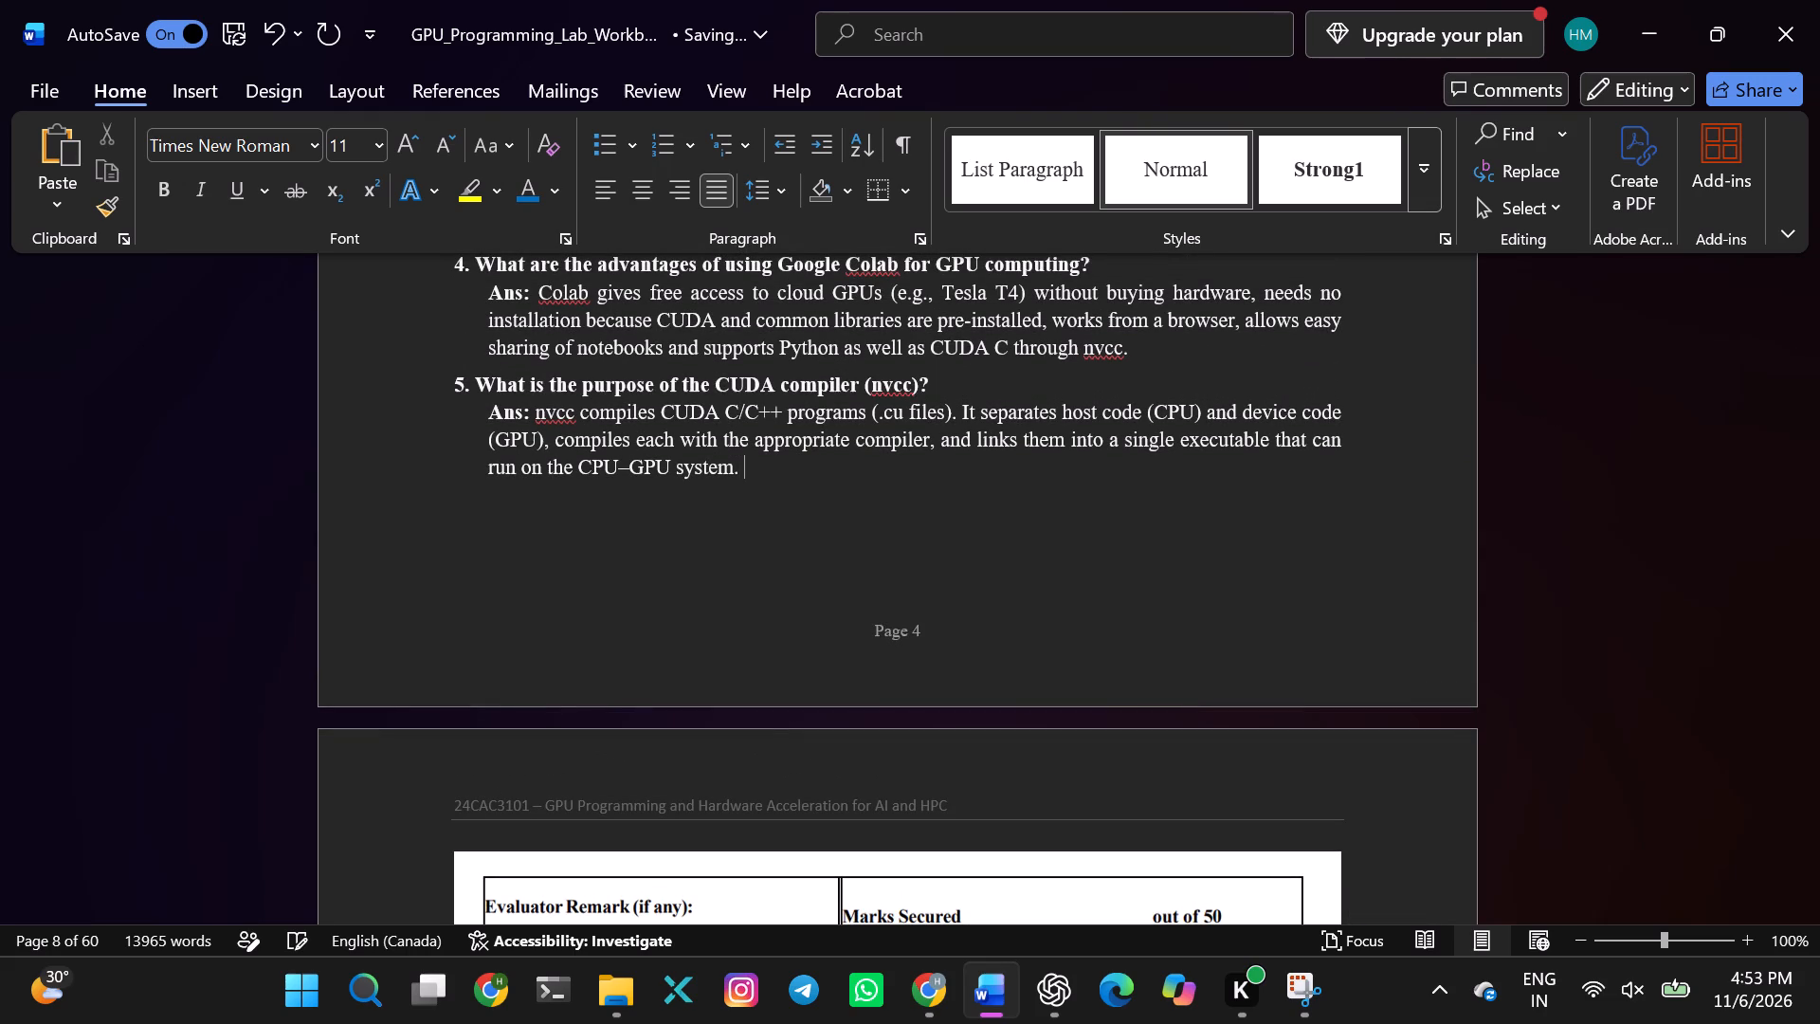
{"action": "key", "text": "period"}
{"action": "key", "text": "Left"}
{"action": "key", "text": "Return"}
{"action": "key", "text": "Return"}
{"action": "key", "text": "Return"}
{"action": "key", "text": "Return"}
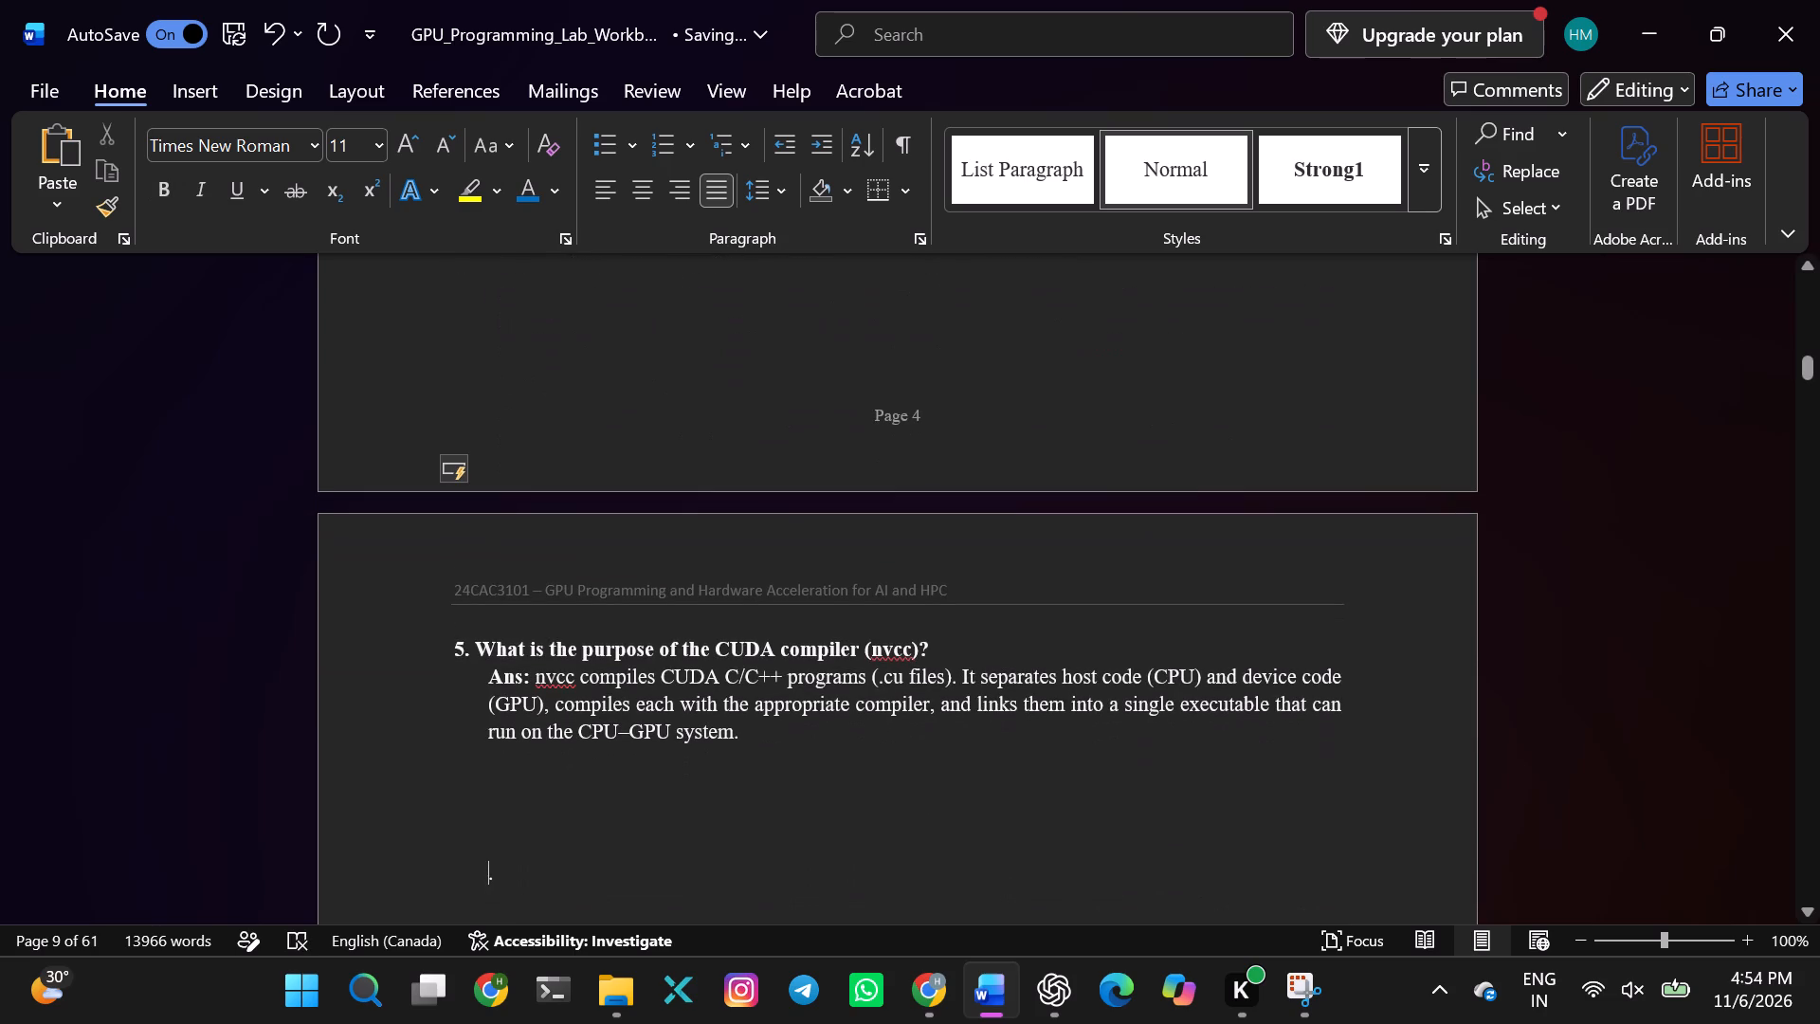
{"action": "key", "text": "Return"}
{"action": "key", "text": "Return"}
{"action": "key", "text": "Return"}
{"action": "key", "text": "Return"}
{"action": "key", "text": "Return"}
{"action": "key", "text": "Return"}
{"action": "key", "text": "Return"}
{"action": "key", "text": "Return"}
{"action": "key", "text": "Return"}
{"action": "key", "text": "Return"}
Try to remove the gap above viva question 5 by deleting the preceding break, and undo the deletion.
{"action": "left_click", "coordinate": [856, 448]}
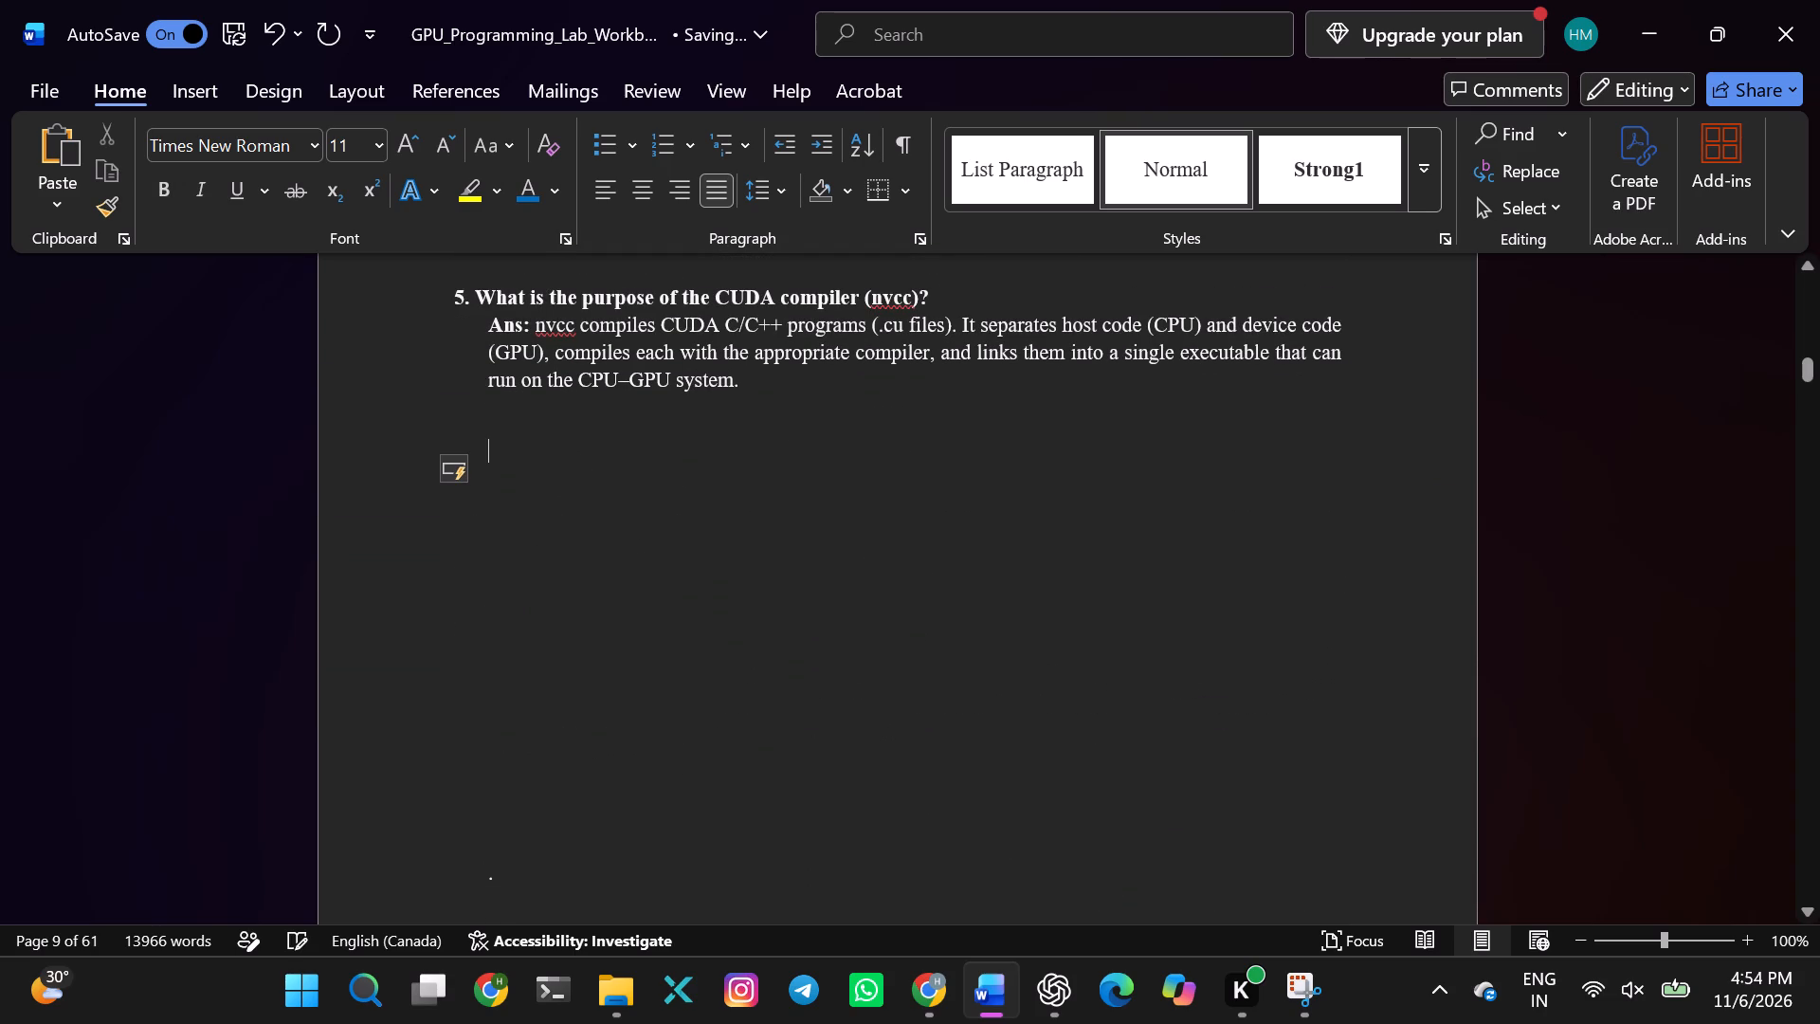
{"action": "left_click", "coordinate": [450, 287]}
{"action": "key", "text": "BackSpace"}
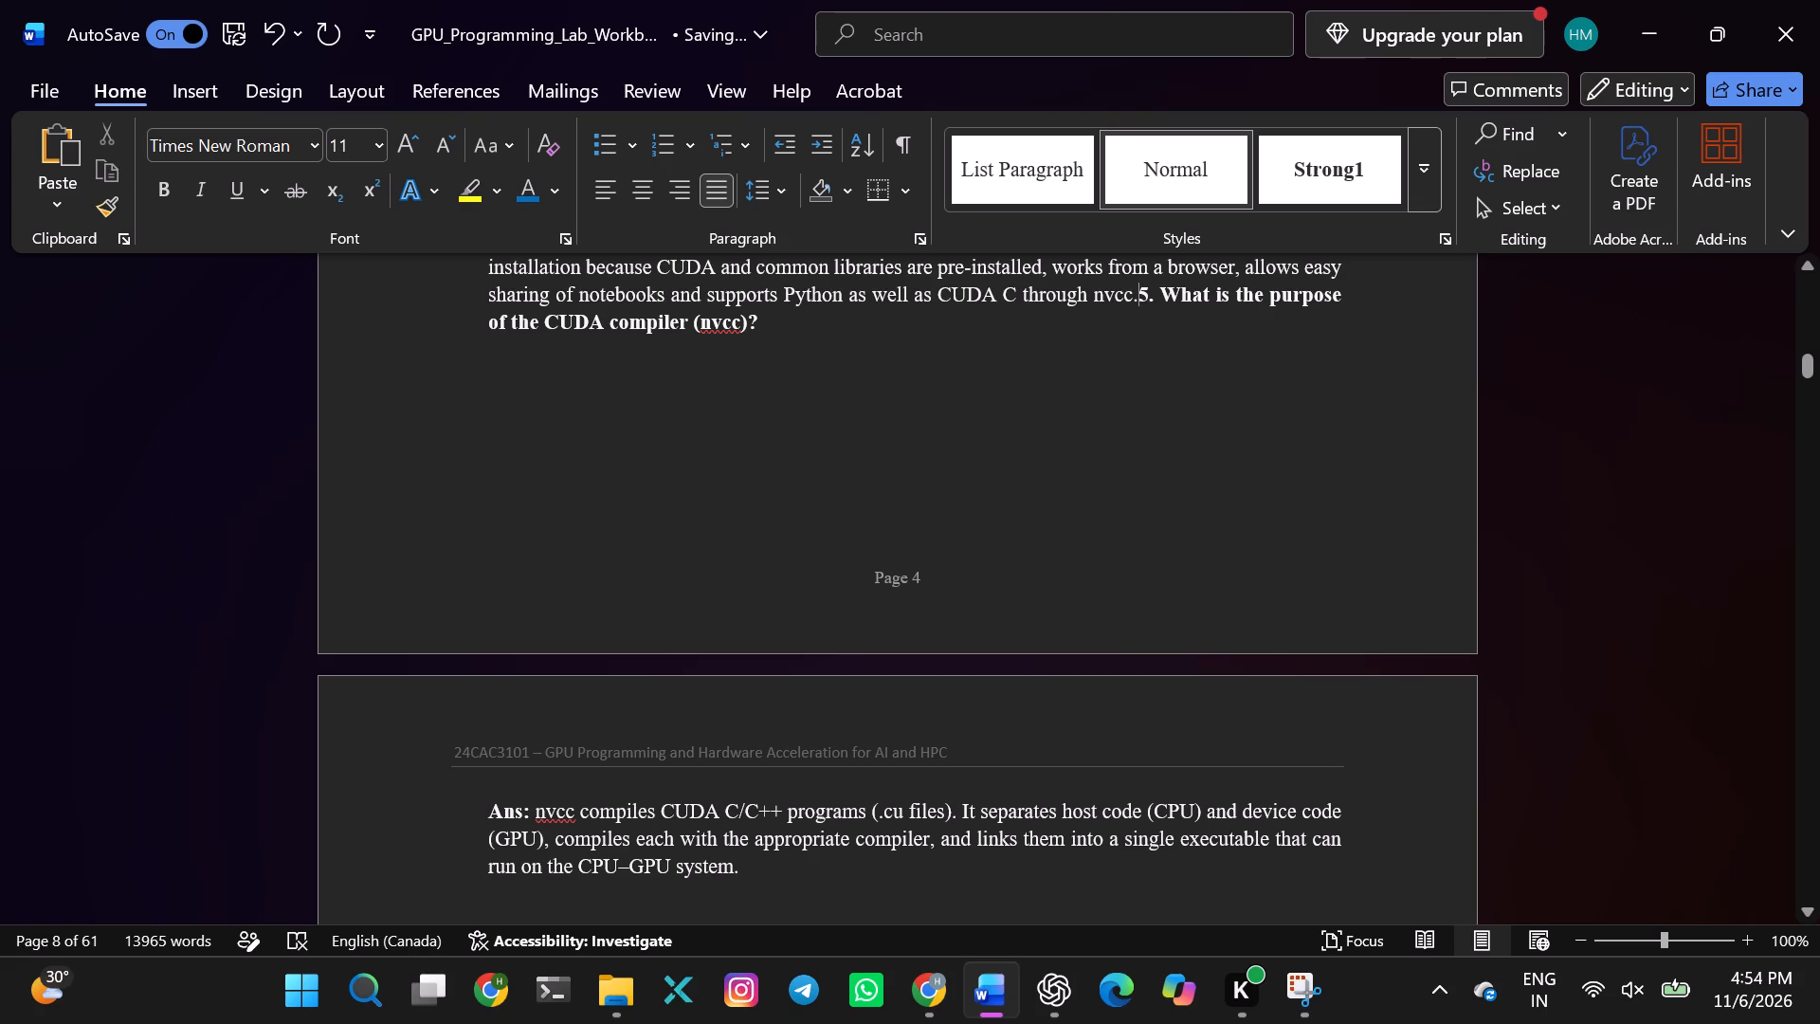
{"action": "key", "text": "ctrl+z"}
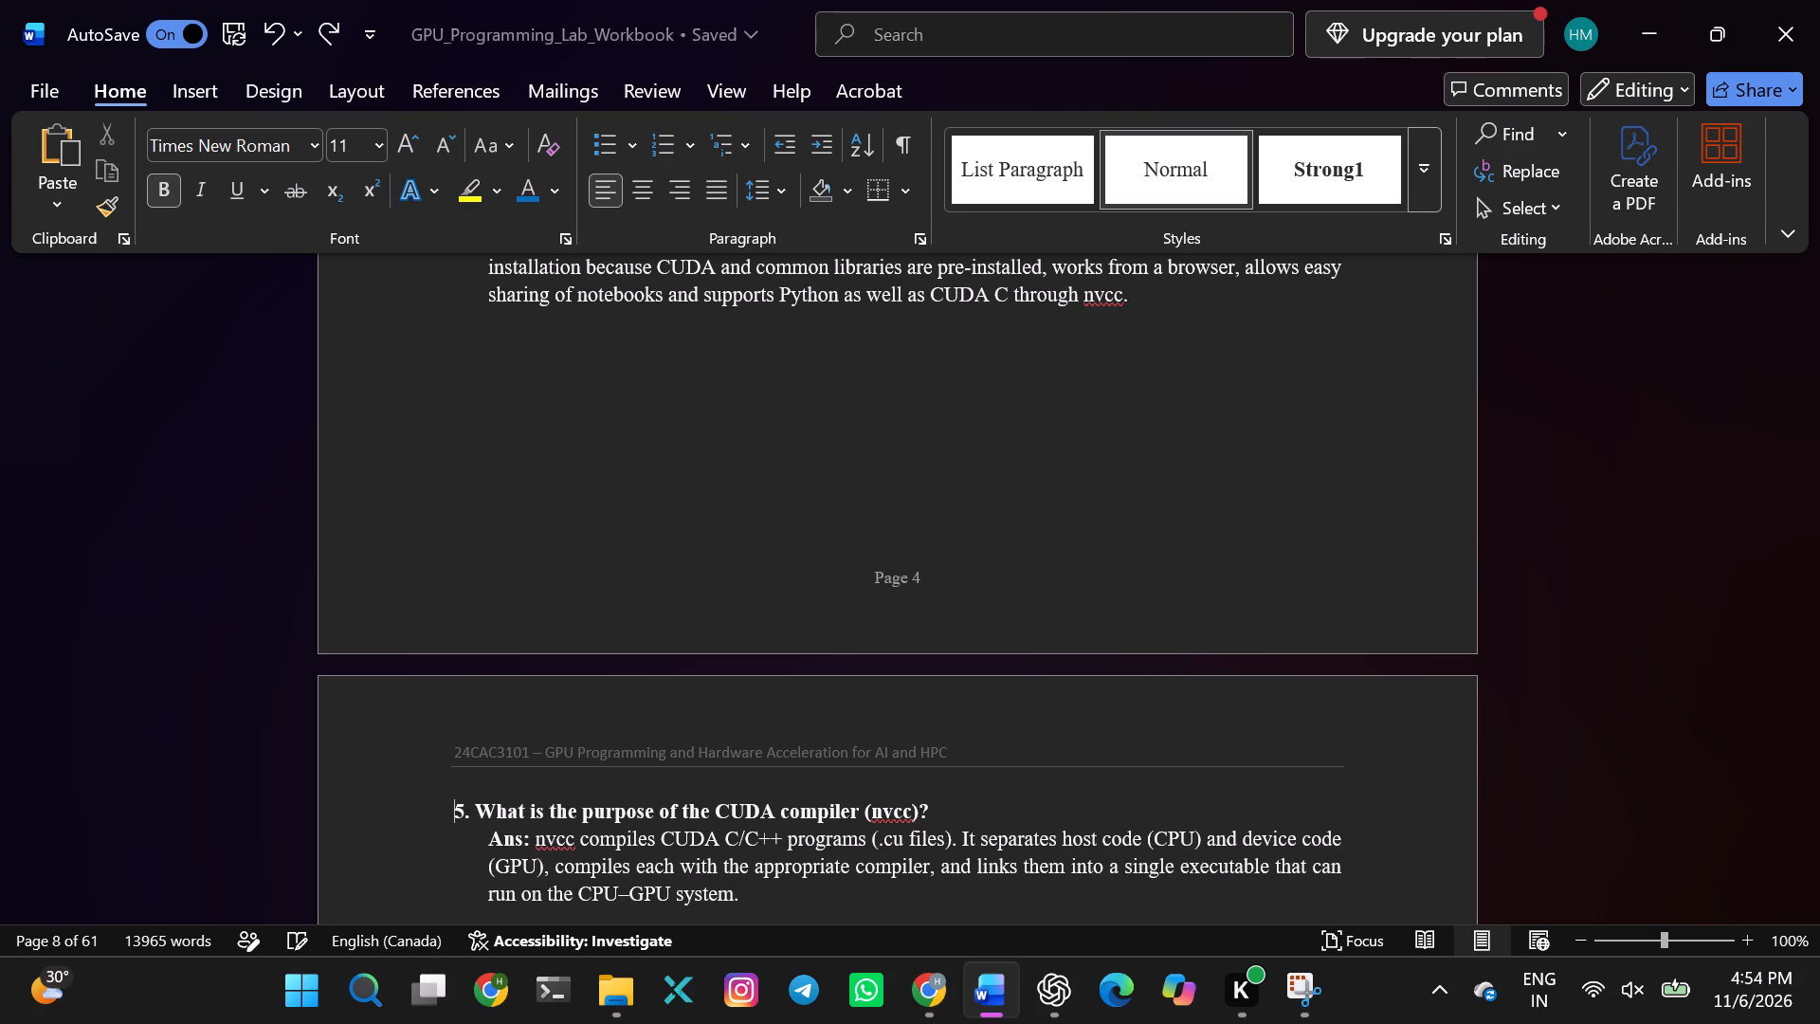
{"action": "scroll", "coordinate": [613, 606], "scroll_direction": "down", "scroll_amount": 6}
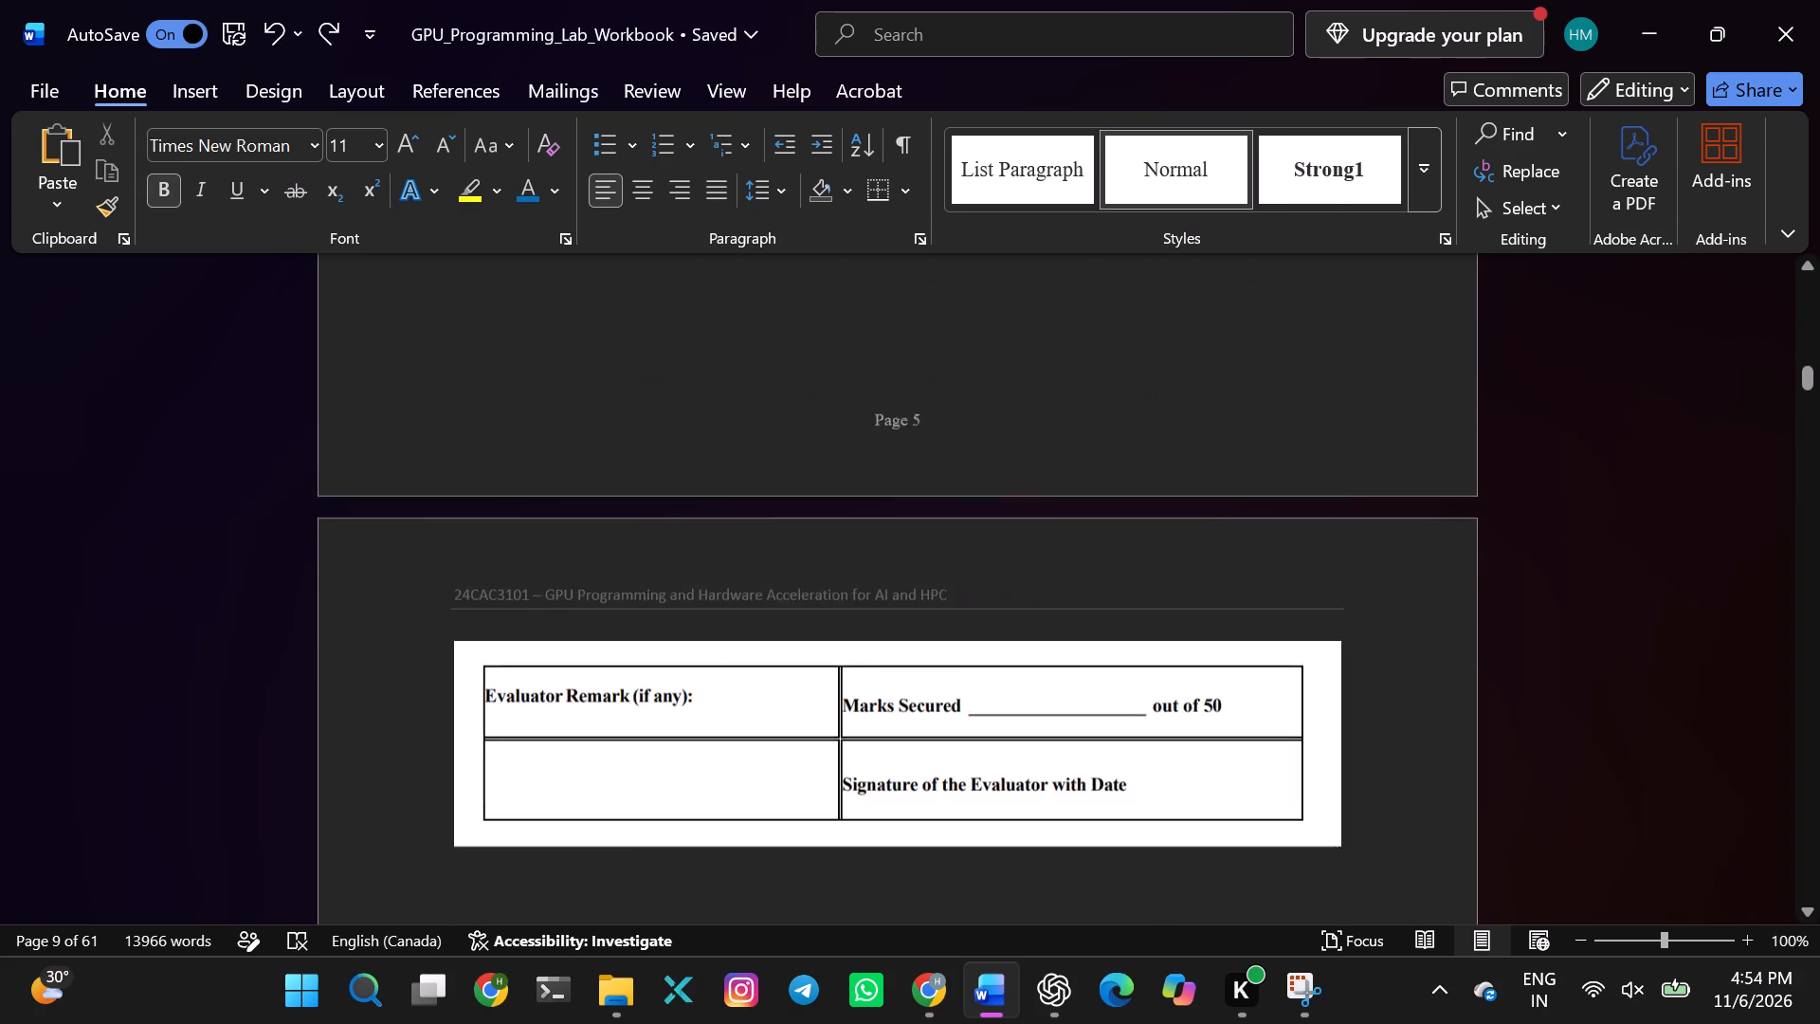
{"action": "scroll", "coordinate": [613, 606], "scroll_direction": "down", "scroll_amount": 1}
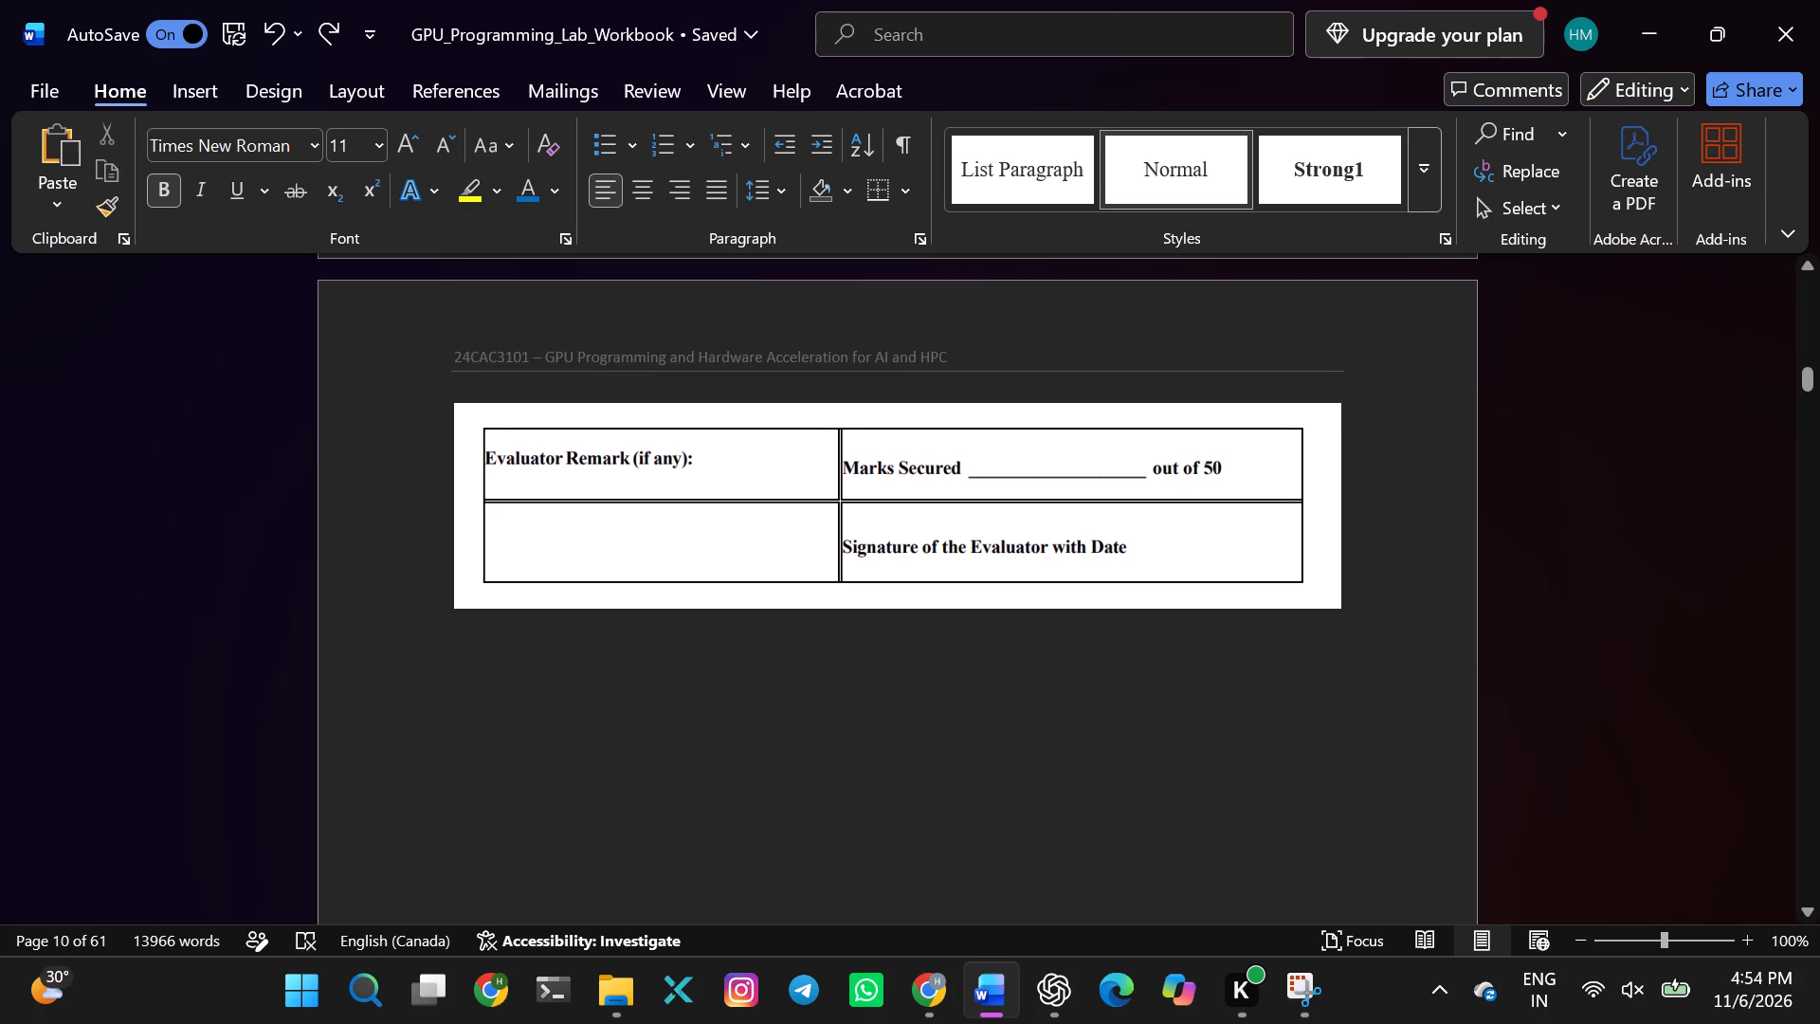
{"action": "left_click", "coordinate": [1007, 539]}
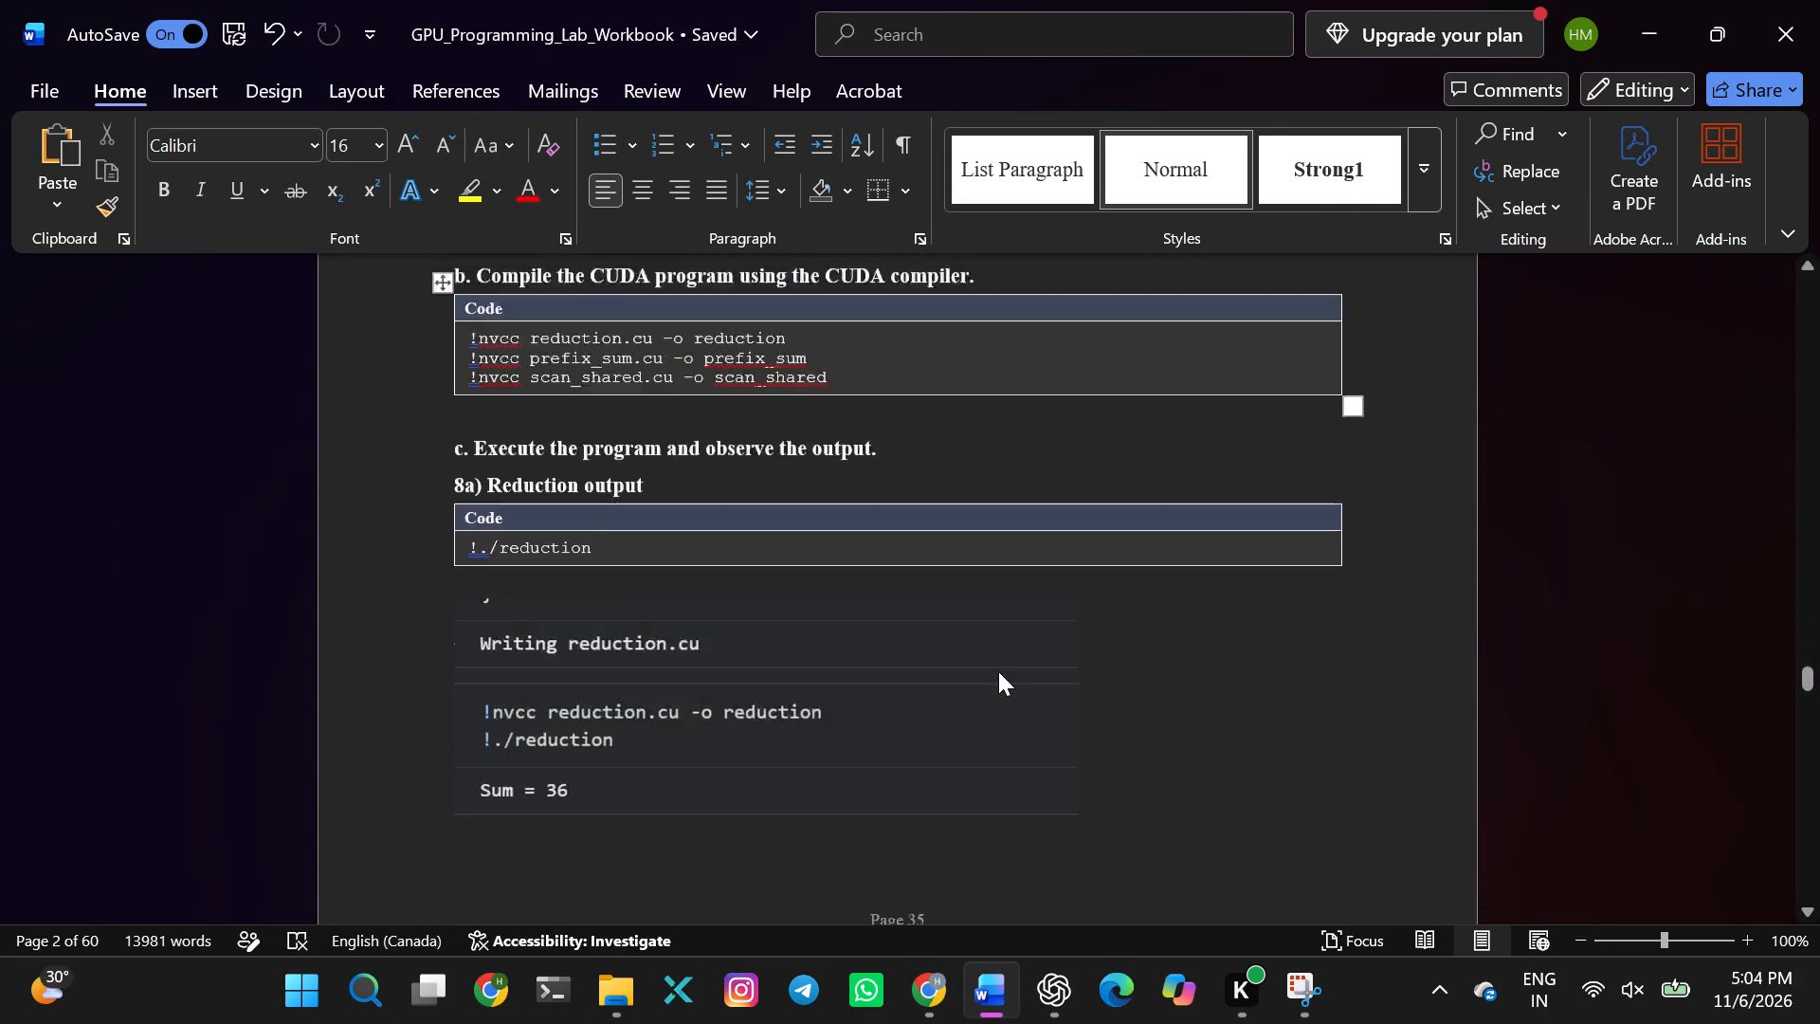
{"action": "scroll", "coordinate": [998, 671], "scroll_direction": "down", "scroll_amount": 2}
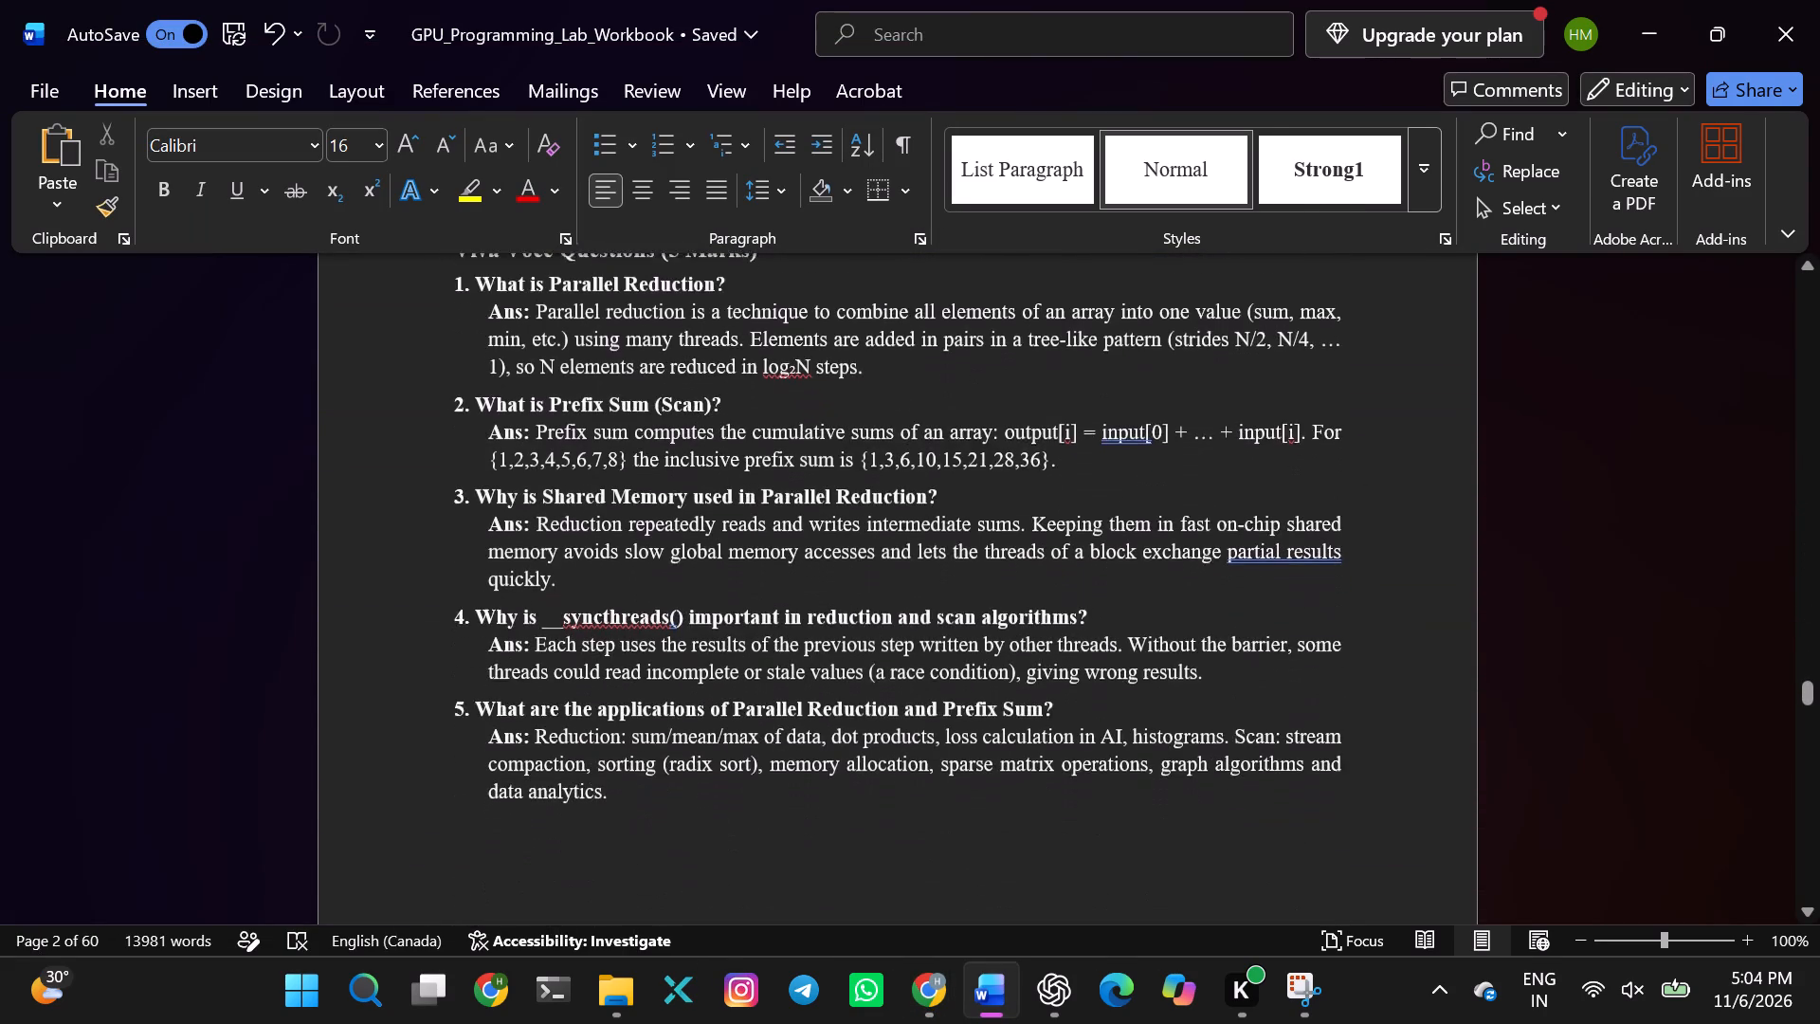
{"action": "scroll", "coordinate": [998, 671], "scroll_direction": "up", "scroll_amount": 3}
{"action": "scroll", "coordinate": [998, 671], "scroll_direction": "down", "scroll_amount": 2}
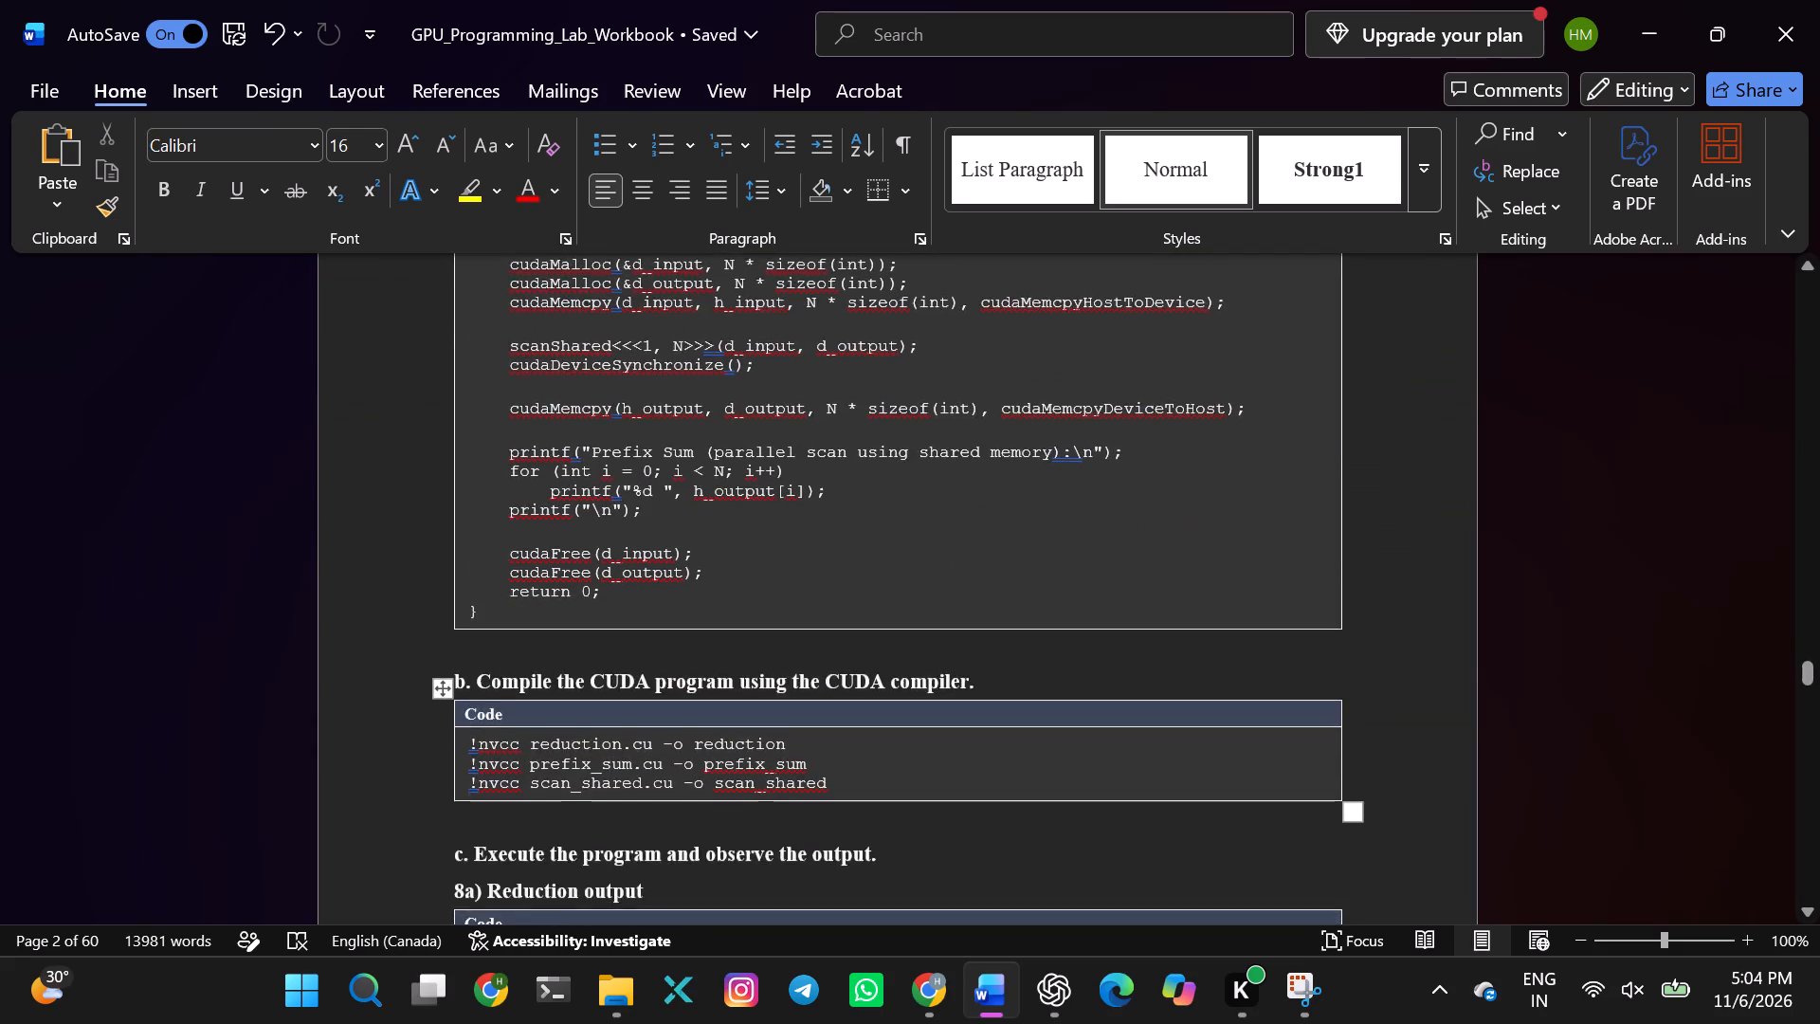
{"action": "scroll", "coordinate": [998, 671], "scroll_direction": "down", "scroll_amount": 3}
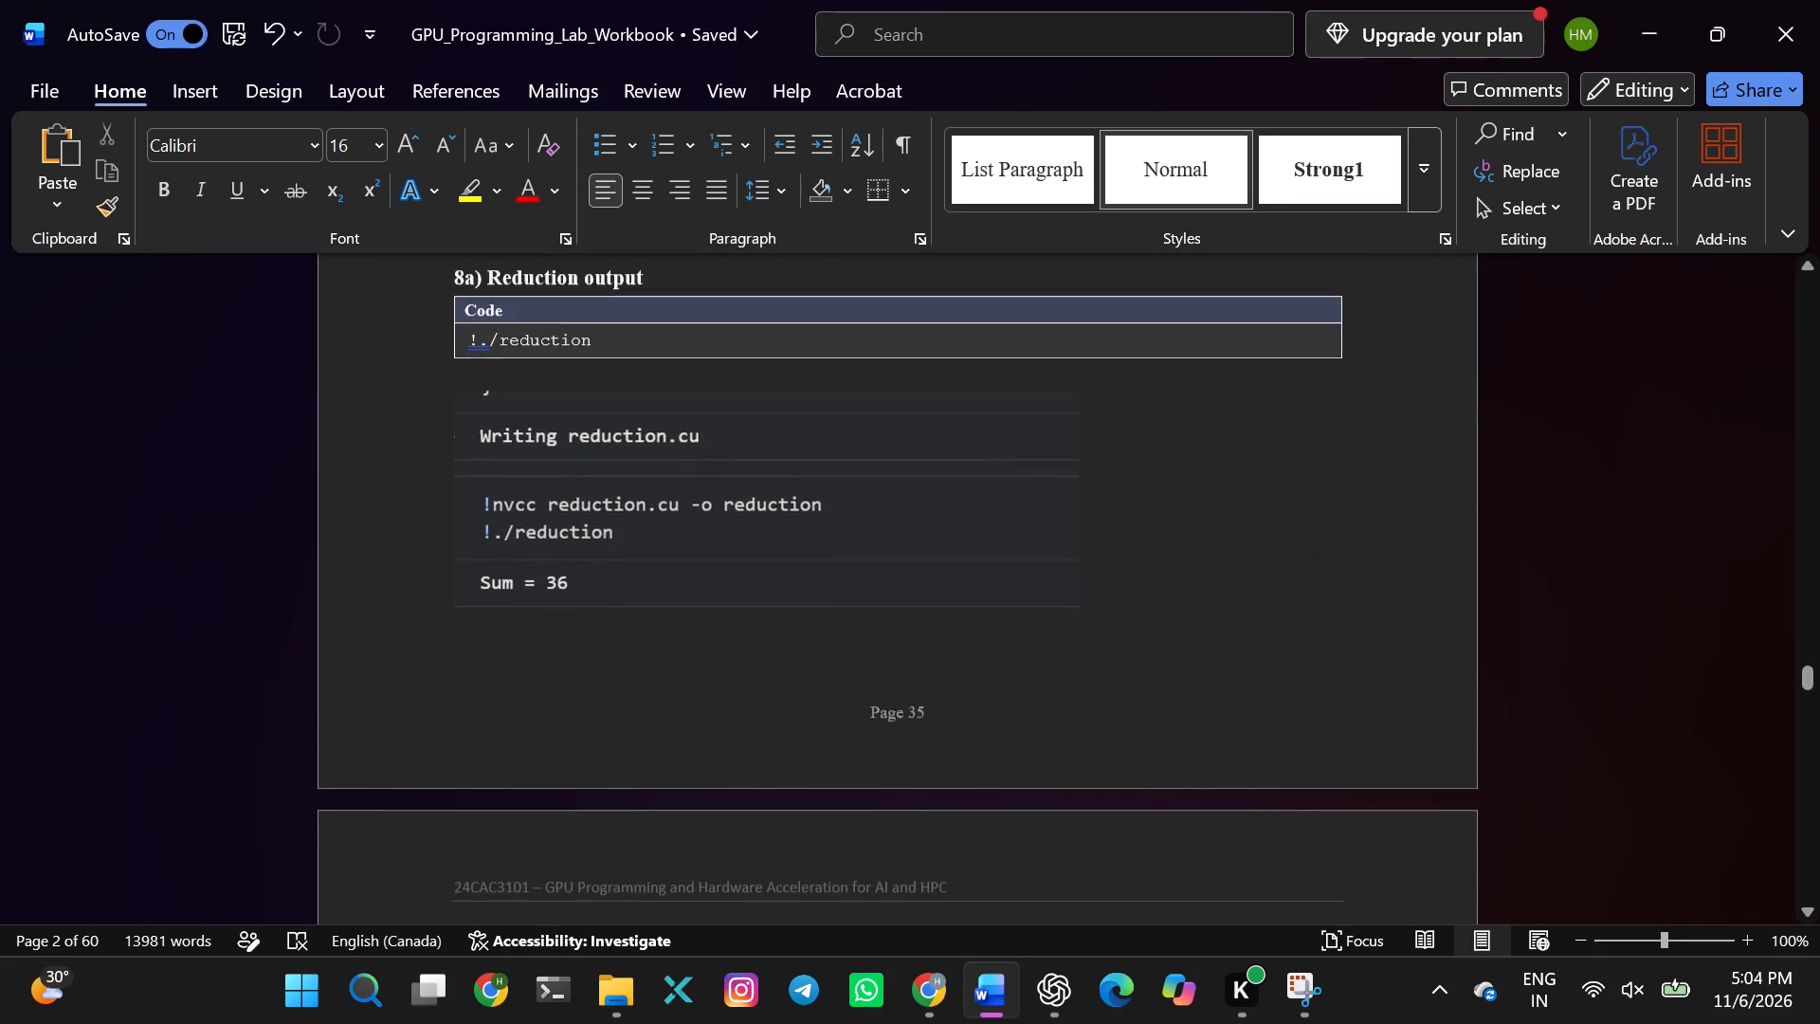
{"action": "scroll", "coordinate": [998, 671], "scroll_direction": "down", "scroll_amount": 4}
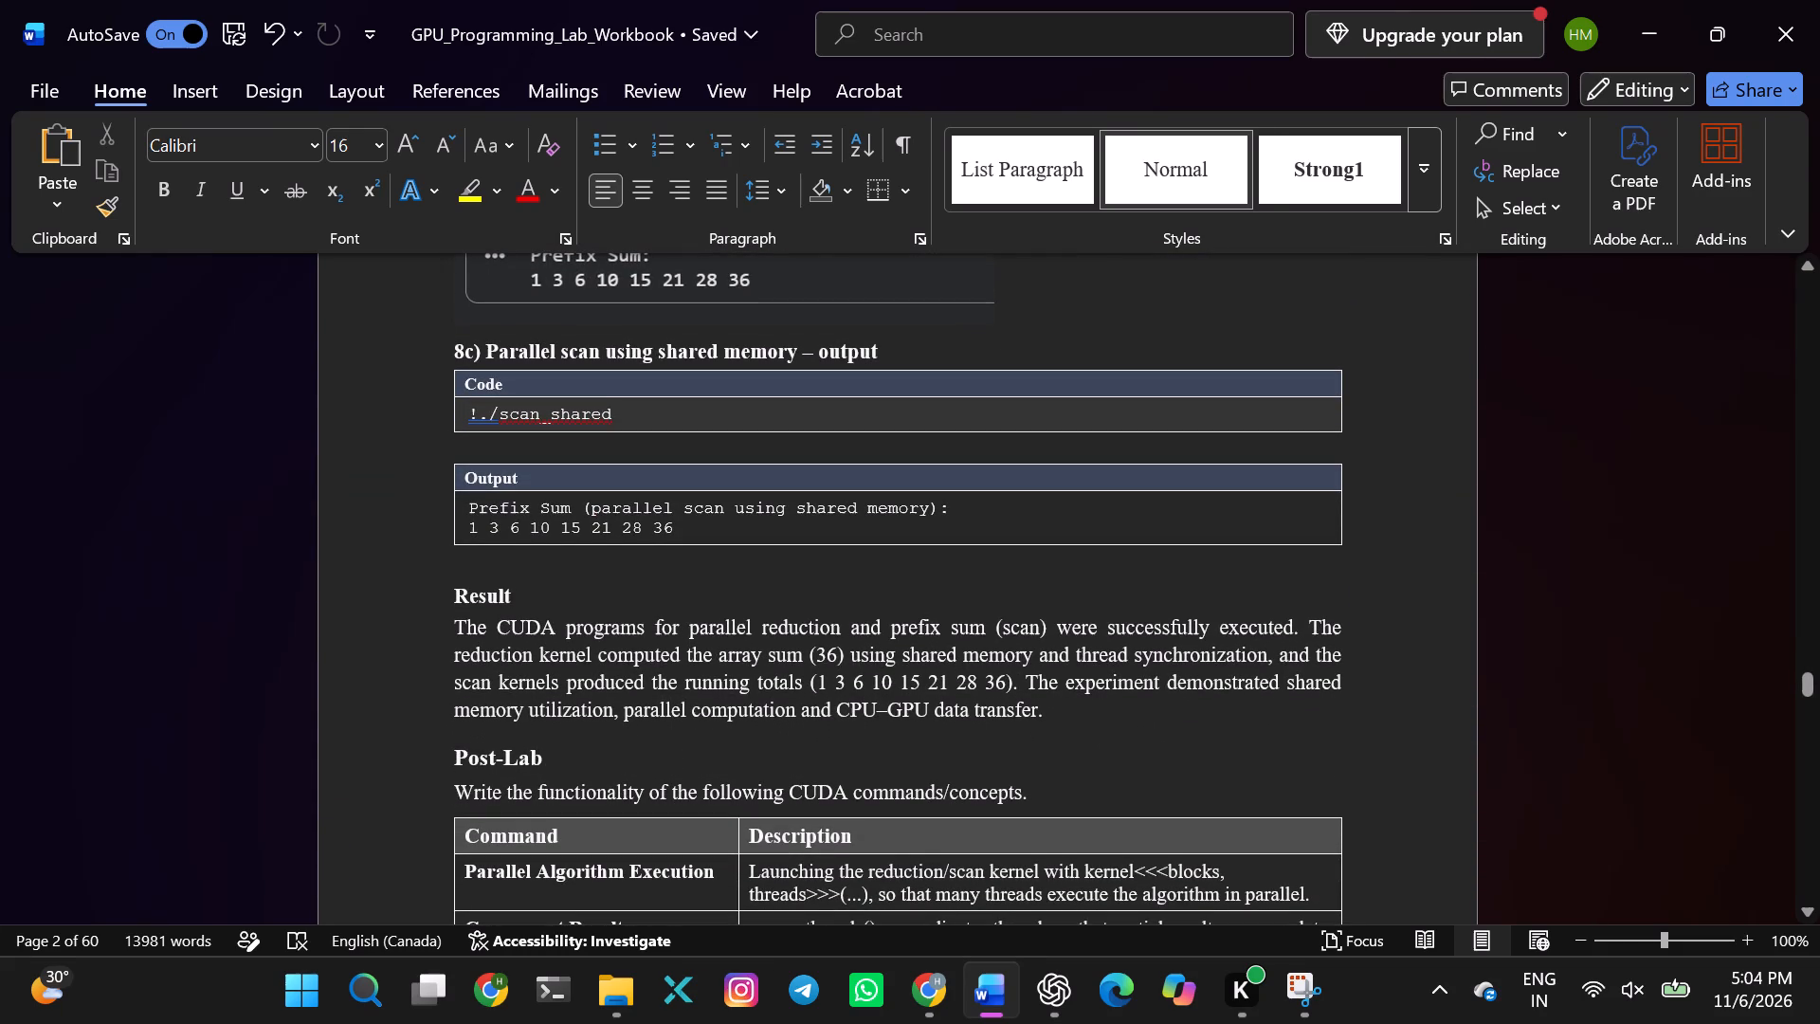
{"action": "left_click", "coordinate": [721, 542]}
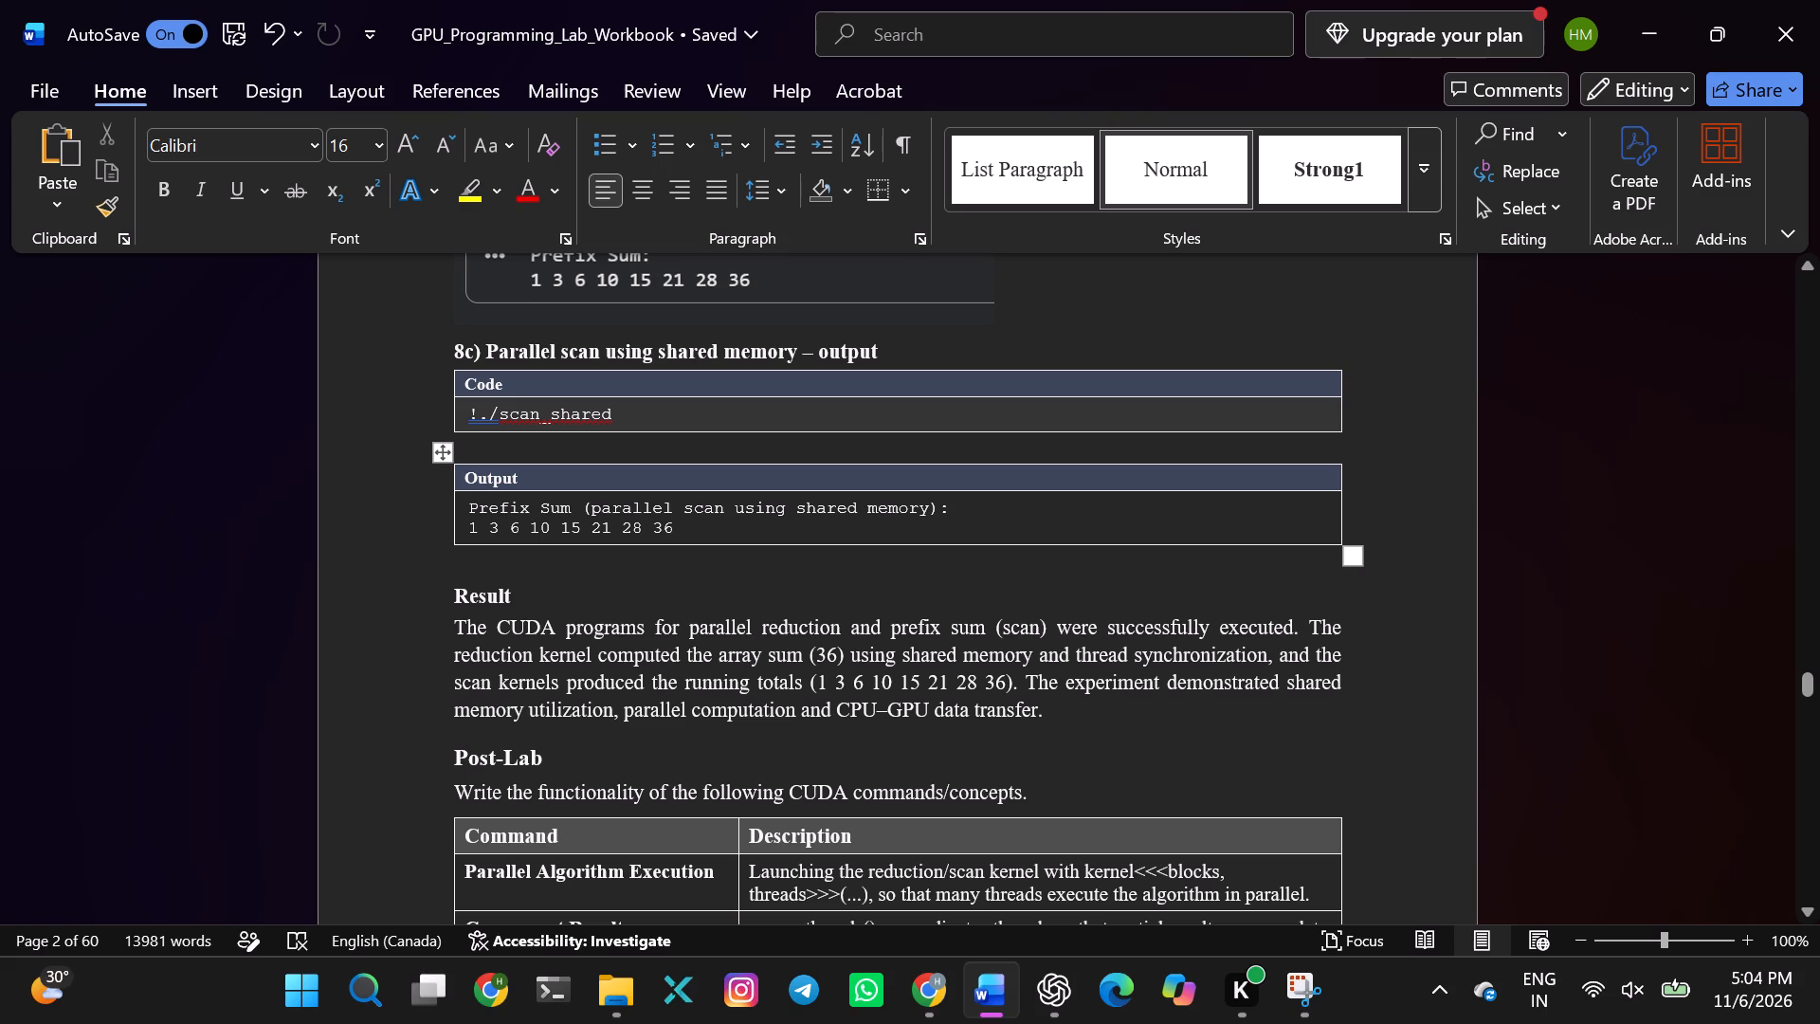
{"action": "scroll", "coordinate": [721, 542], "scroll_direction": "up", "scroll_amount": 1}
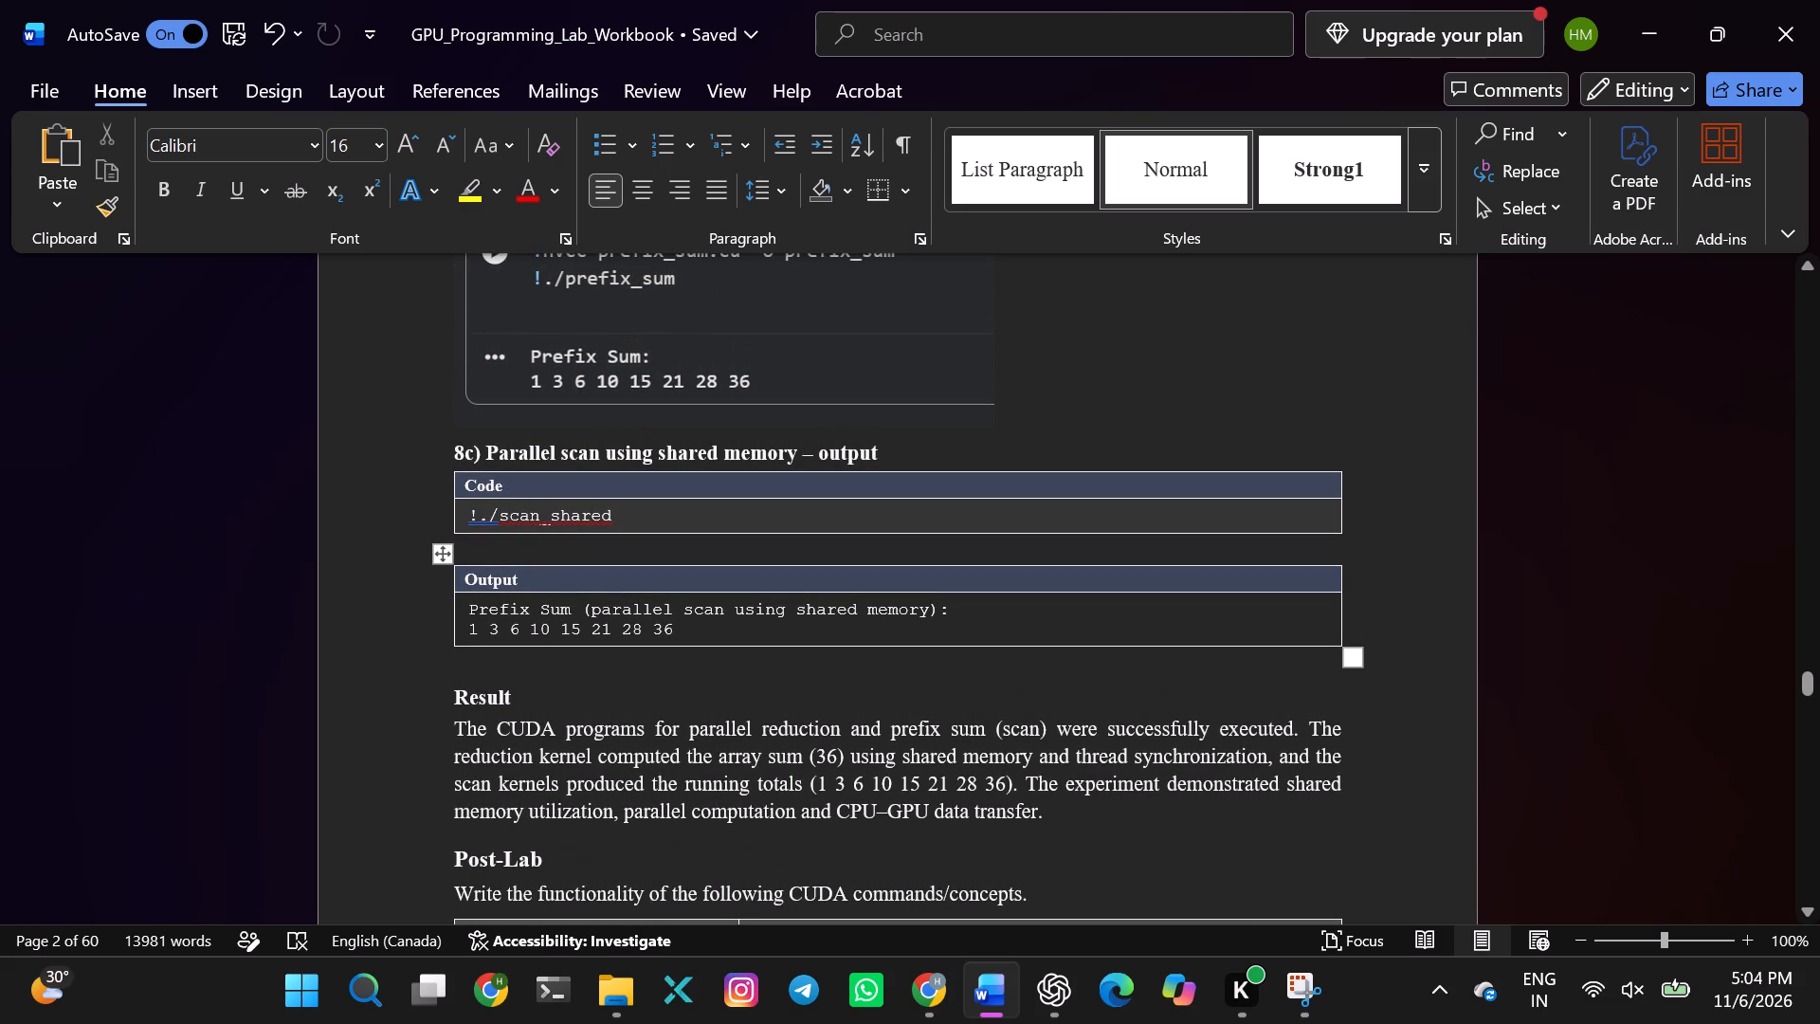
{"action": "left_click", "coordinate": [636, 510]}
{"action": "left_click_drag", "start_coordinate": [636, 510], "coordinate": [515, 504]}
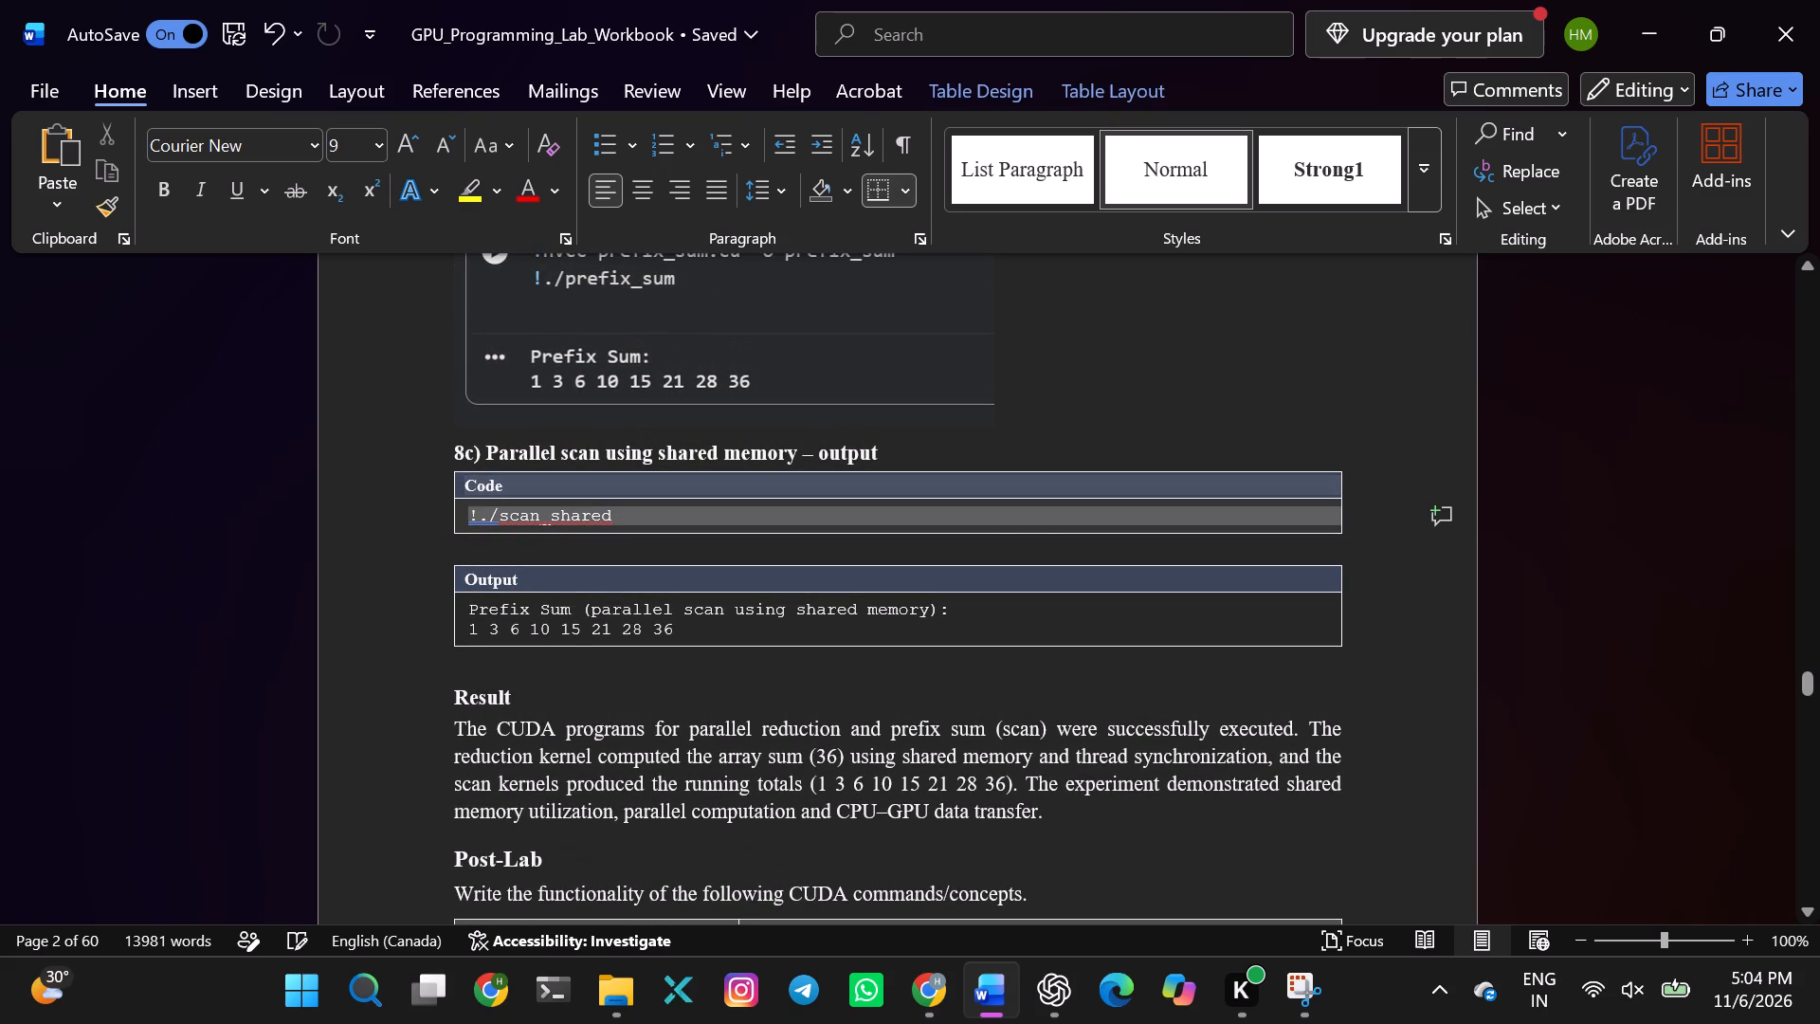
{"action": "left_click_drag", "start_coordinate": [515, 504], "coordinate": [493, 520]}
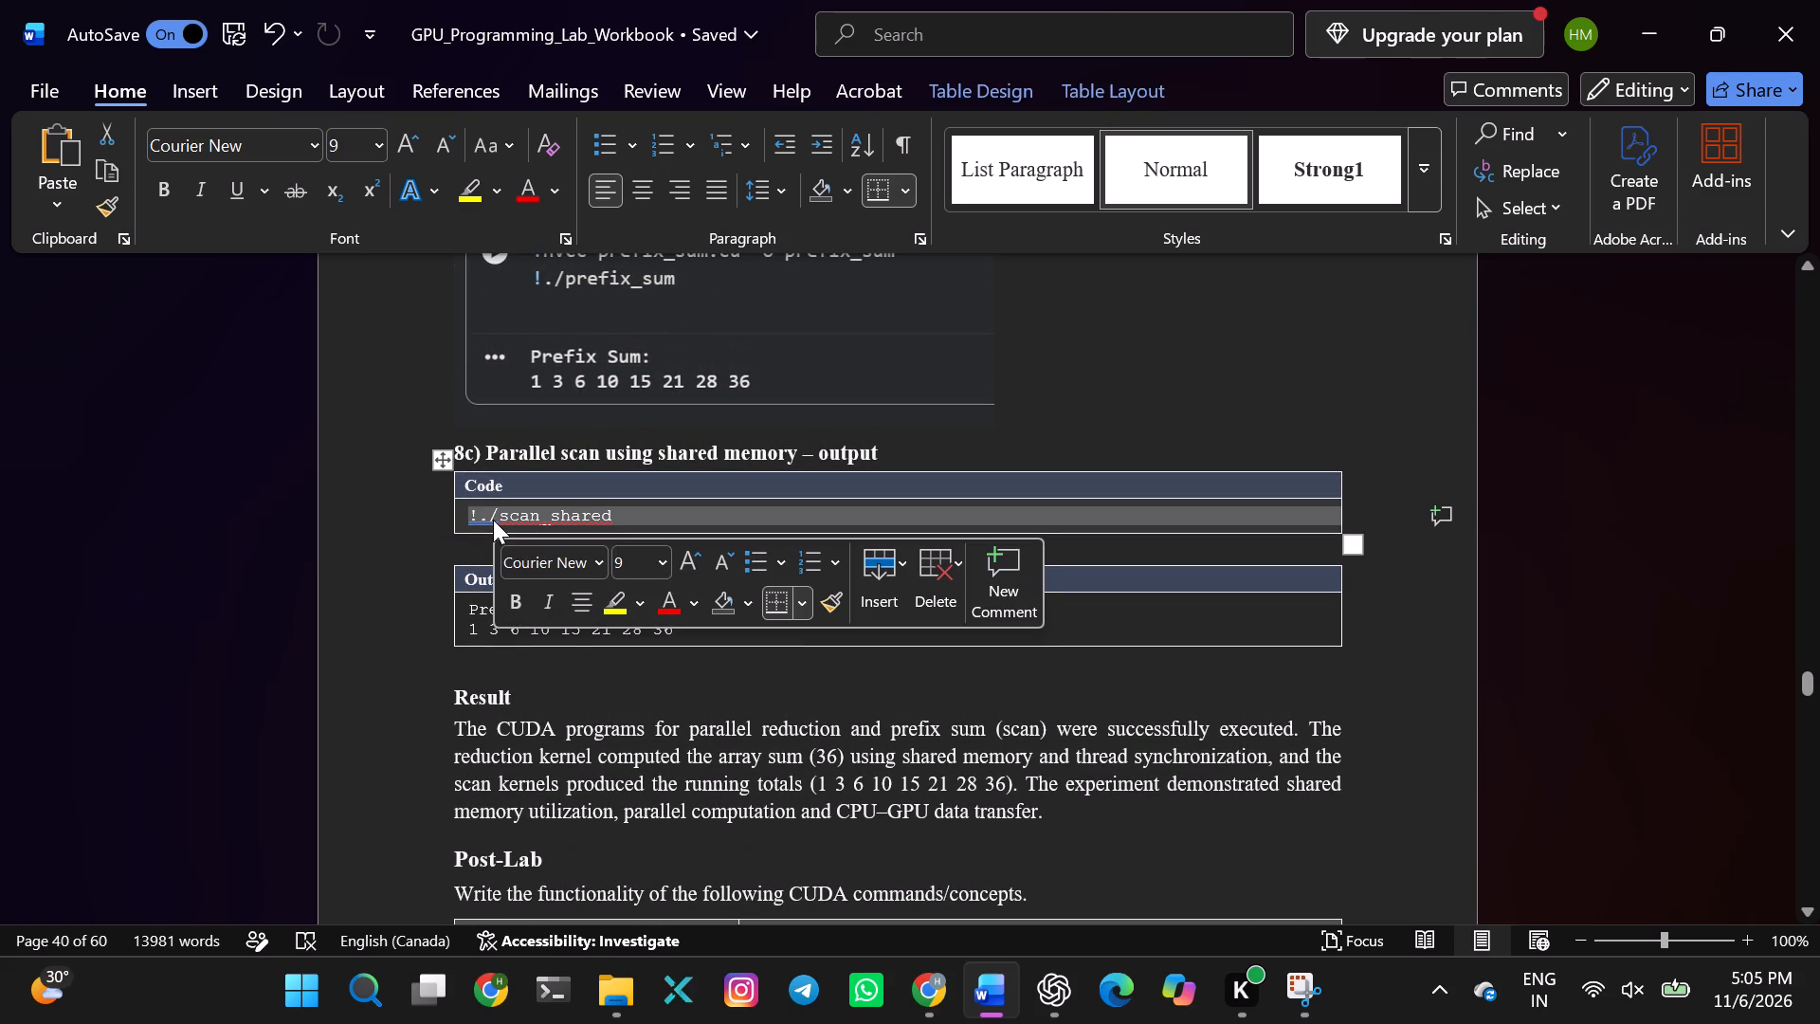
{"action": "left_click", "coordinate": [1294, 693]}
Replace the text in Experiment 9's sync_atomic_warp output box with the captured screenshot of the compile commands and output.
{"action": "scroll", "coordinate": [1294, 693], "scroll_direction": "down", "scroll_amount": 6}
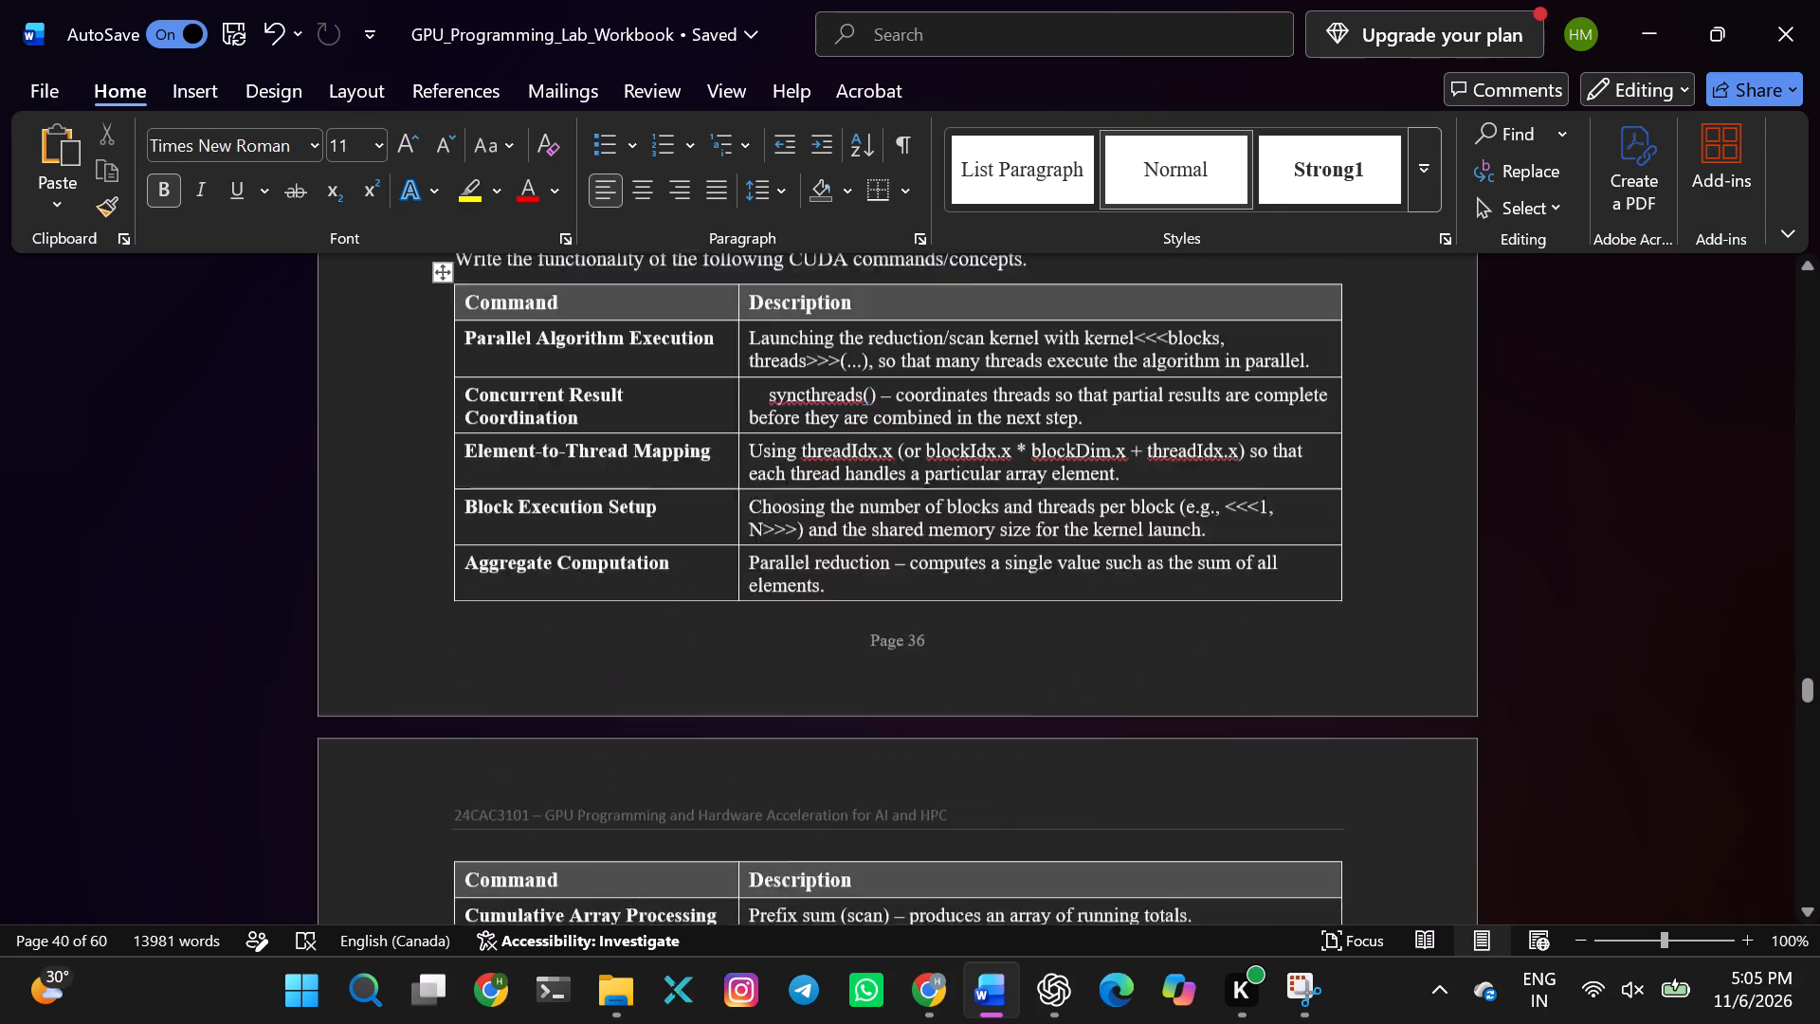
{"action": "scroll", "coordinate": [1294, 693], "scroll_direction": "down", "scroll_amount": 5}
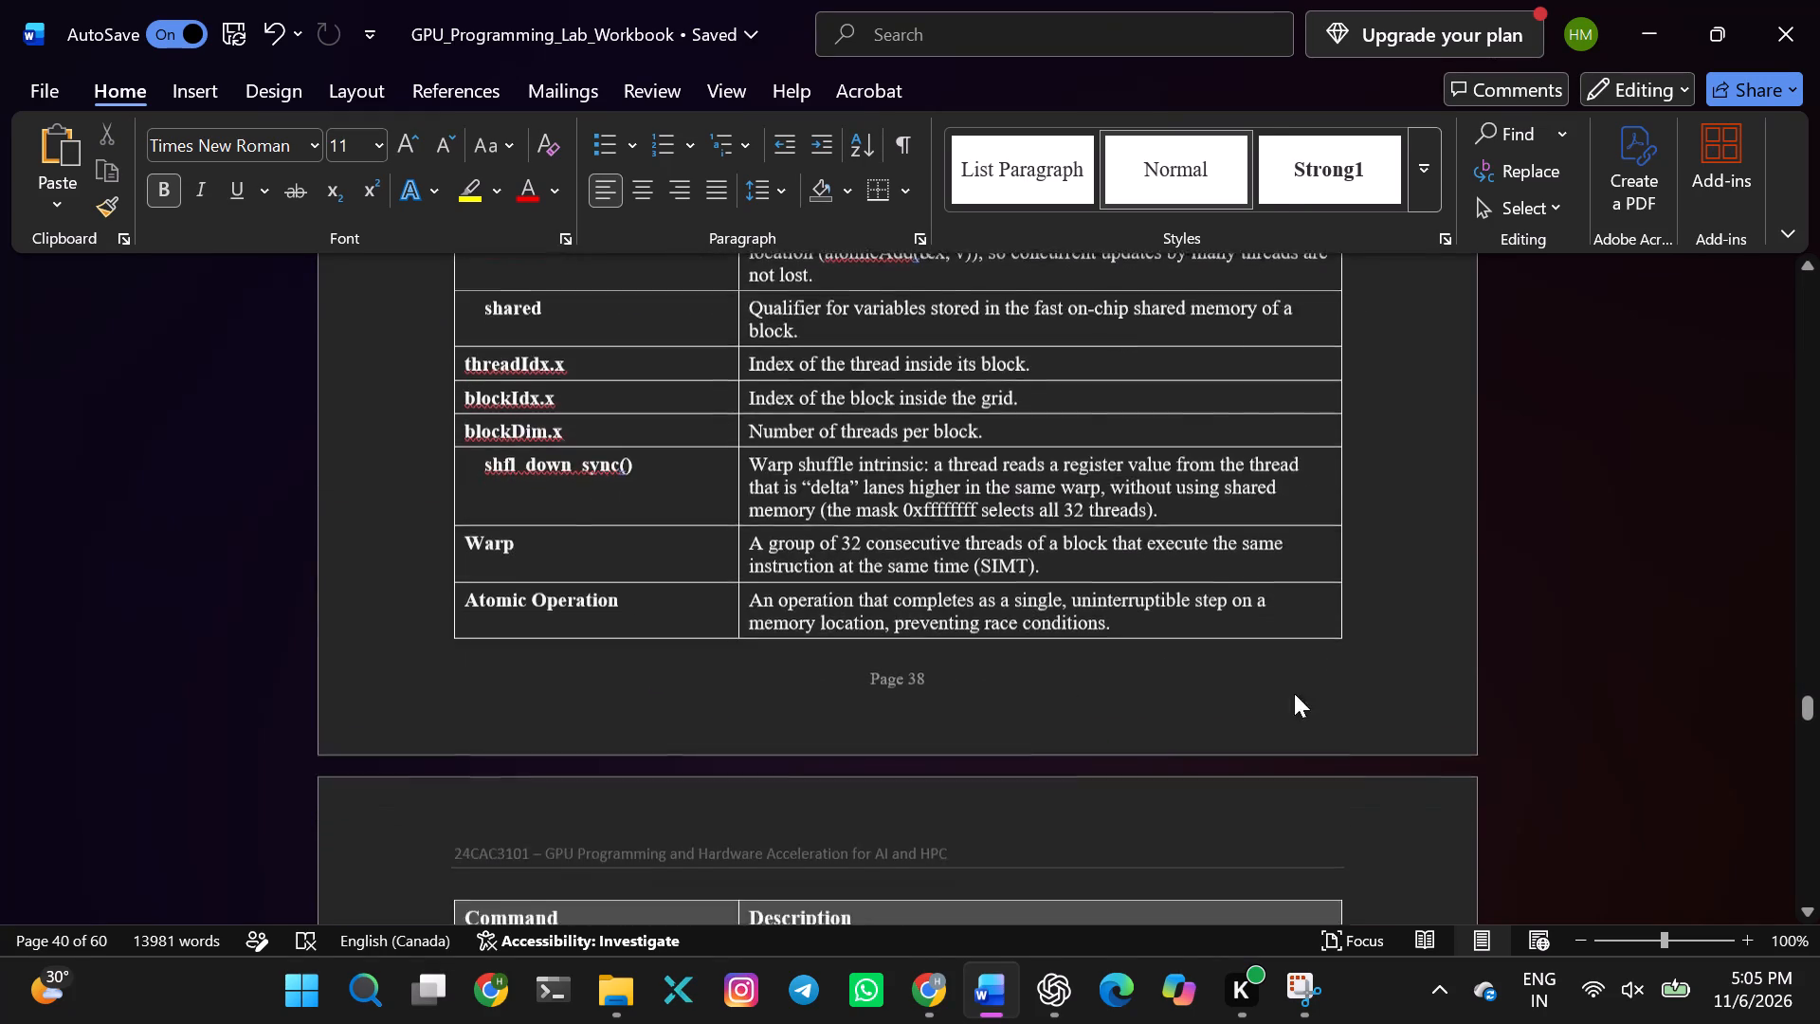
{"action": "scroll", "coordinate": [1294, 693], "scroll_direction": "down", "scroll_amount": 8}
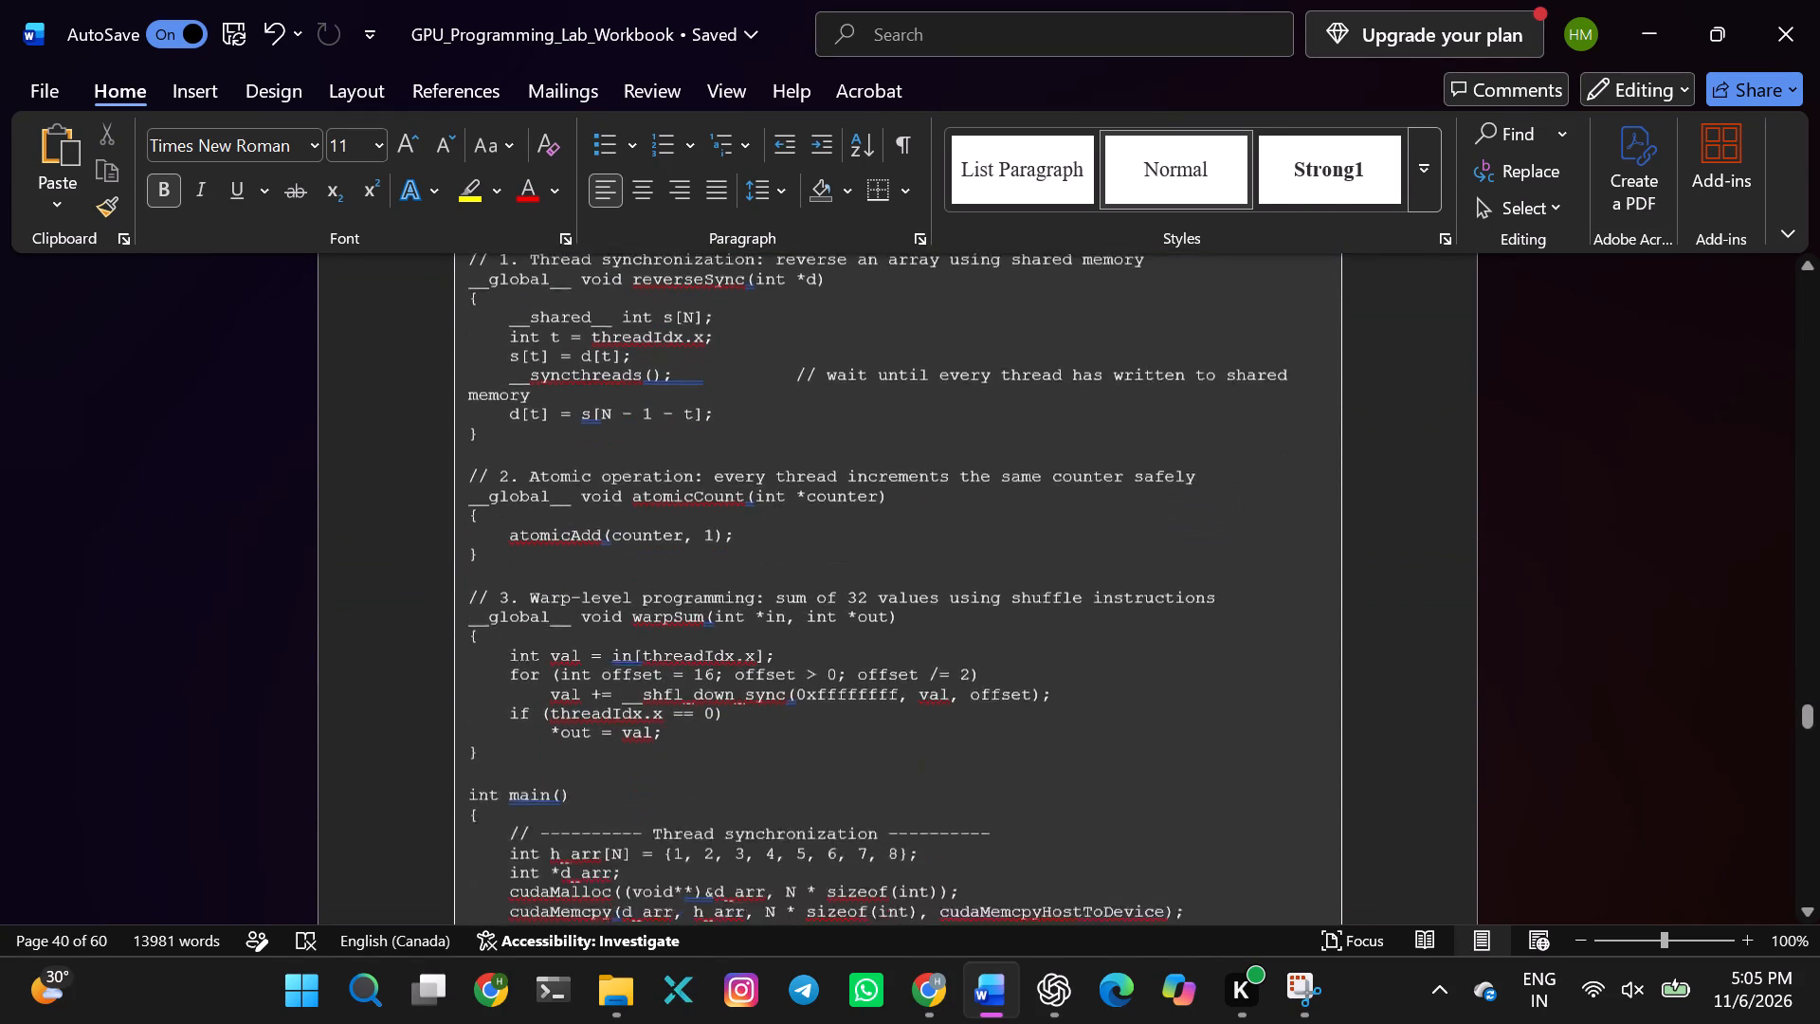
{"action": "scroll", "coordinate": [1294, 693], "scroll_direction": "down", "scroll_amount": 4}
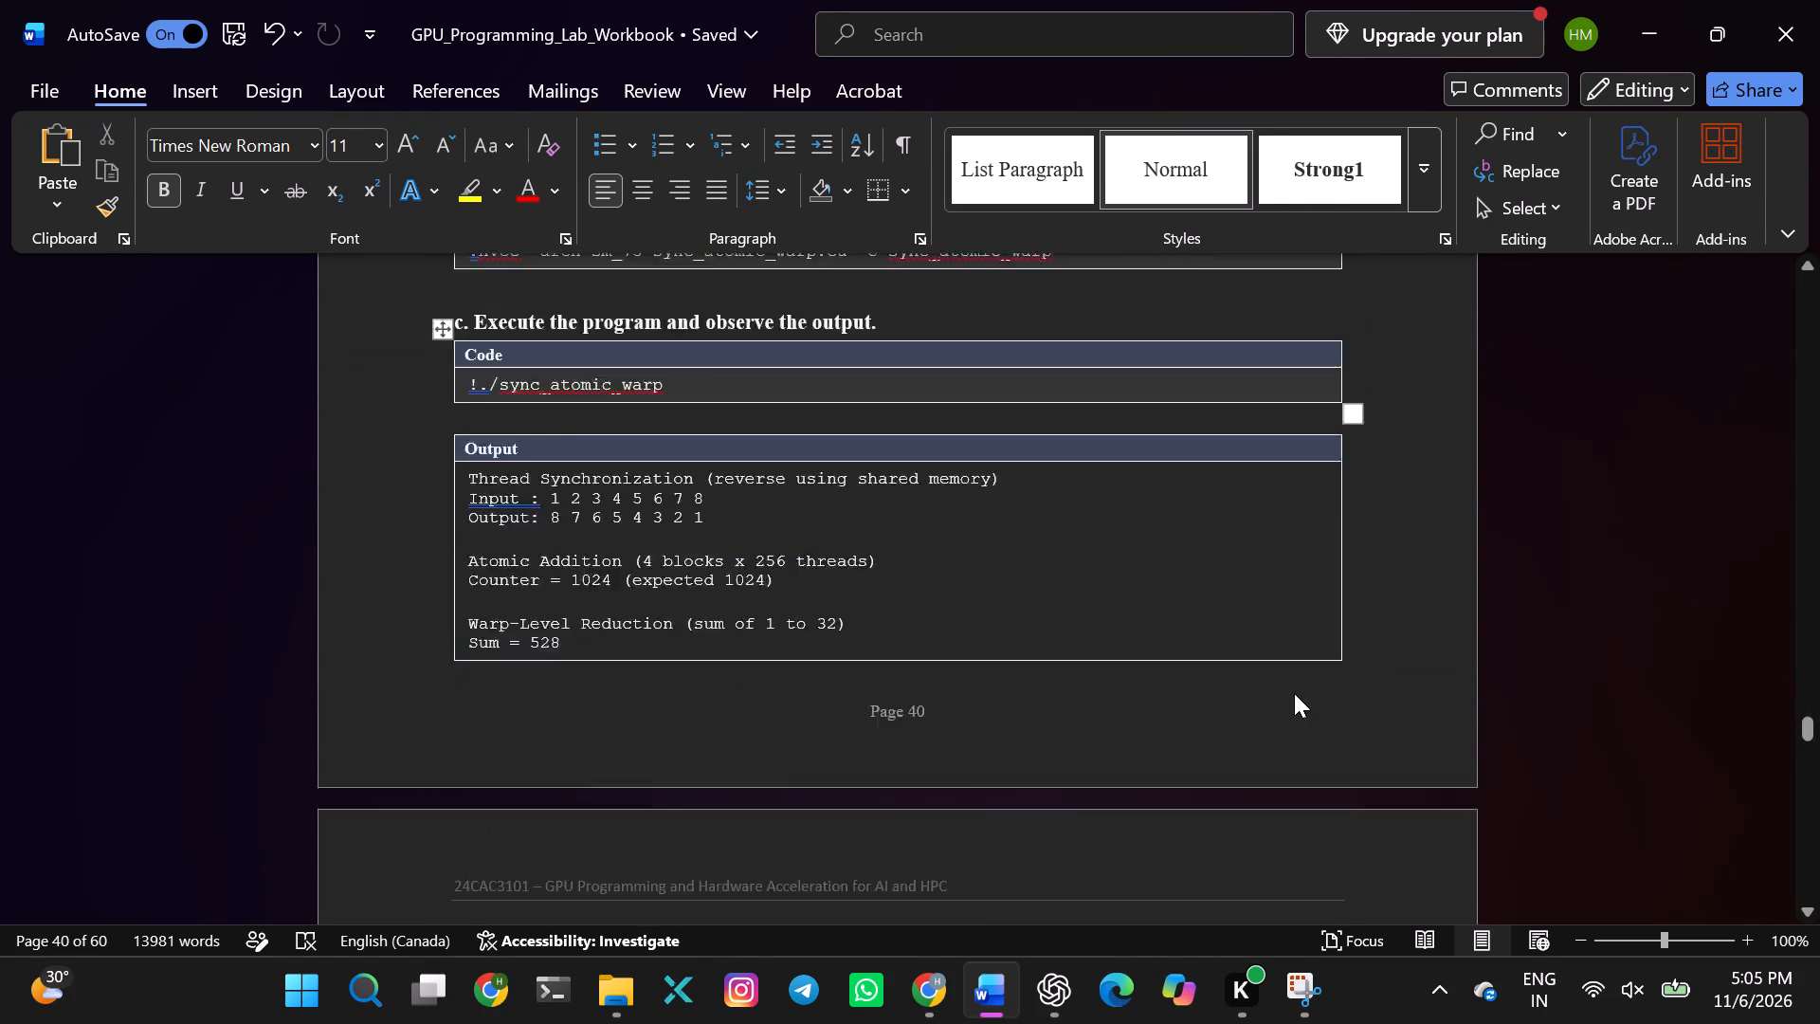
{"action": "scroll", "coordinate": [1294, 693], "scroll_direction": "down", "scroll_amount": 1}
{"action": "scroll", "coordinate": [1294, 693], "scroll_direction": "up", "scroll_amount": 1}
{"action": "scroll", "coordinate": [1294, 693], "scroll_direction": "down", "scroll_amount": 1}
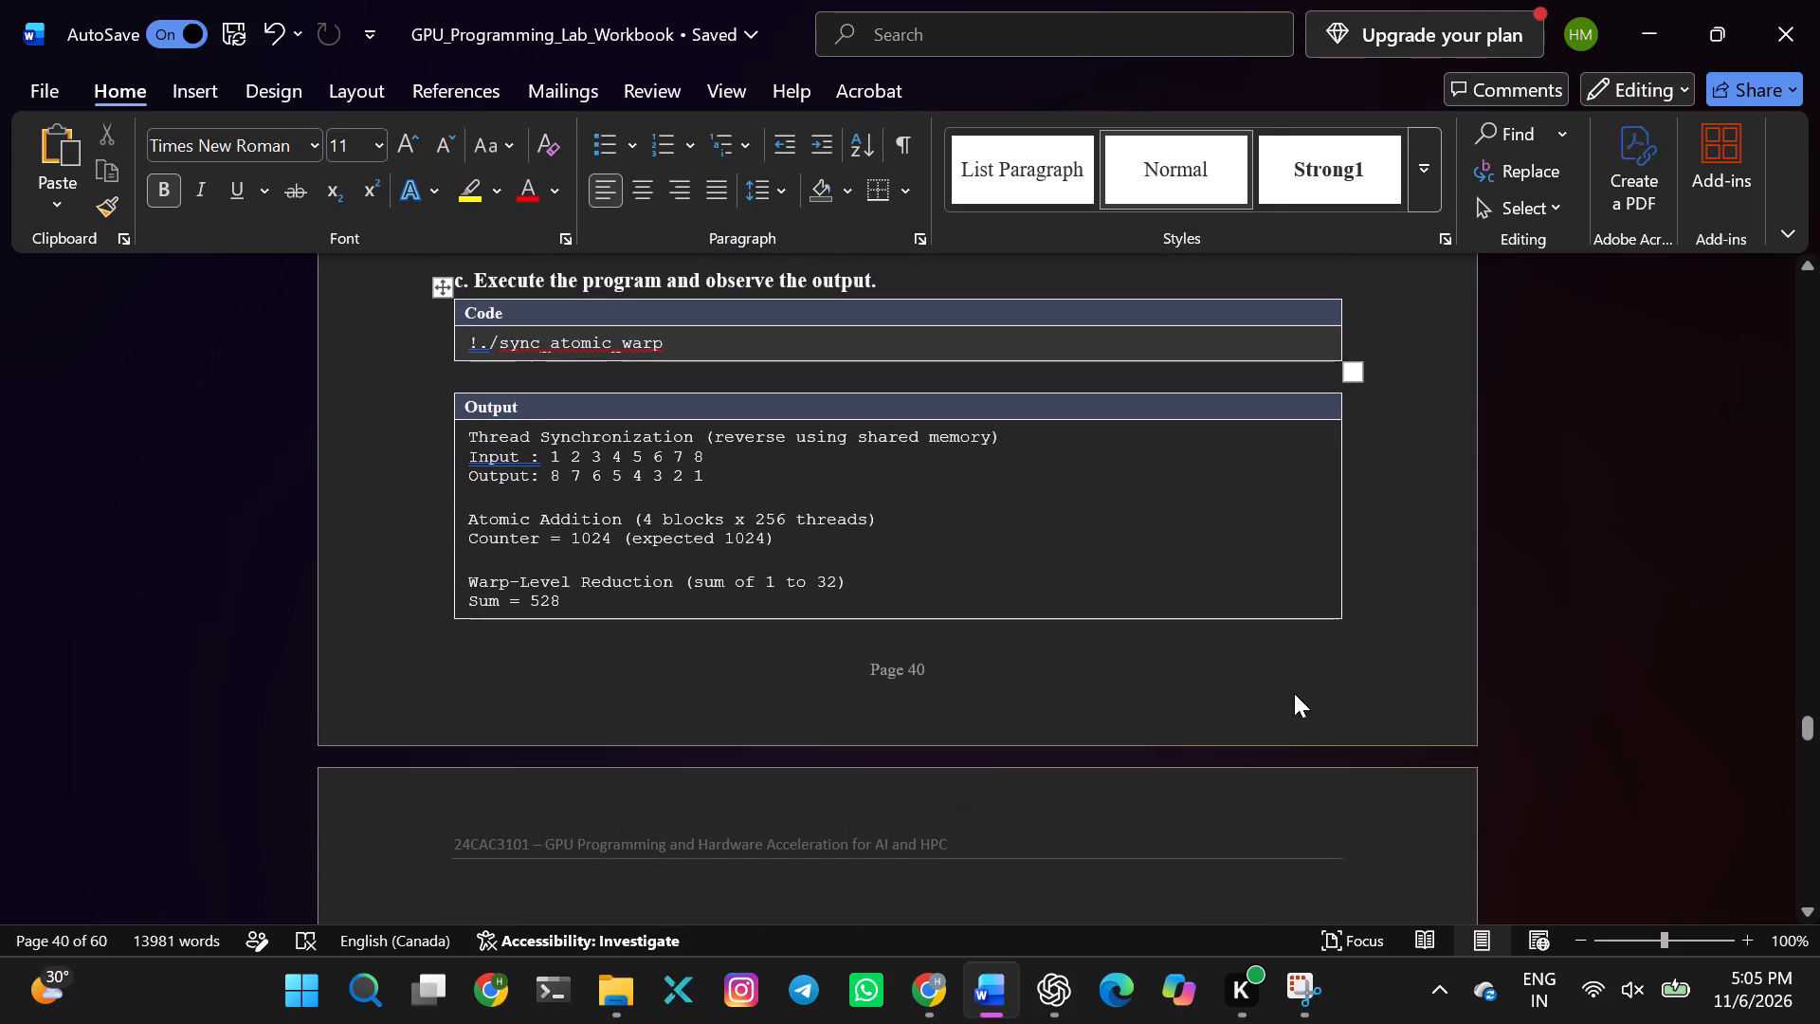
{"action": "scroll", "coordinate": [1294, 693], "scroll_direction": "down", "scroll_amount": 1}
{"action": "left_click", "coordinate": [897, 602]}
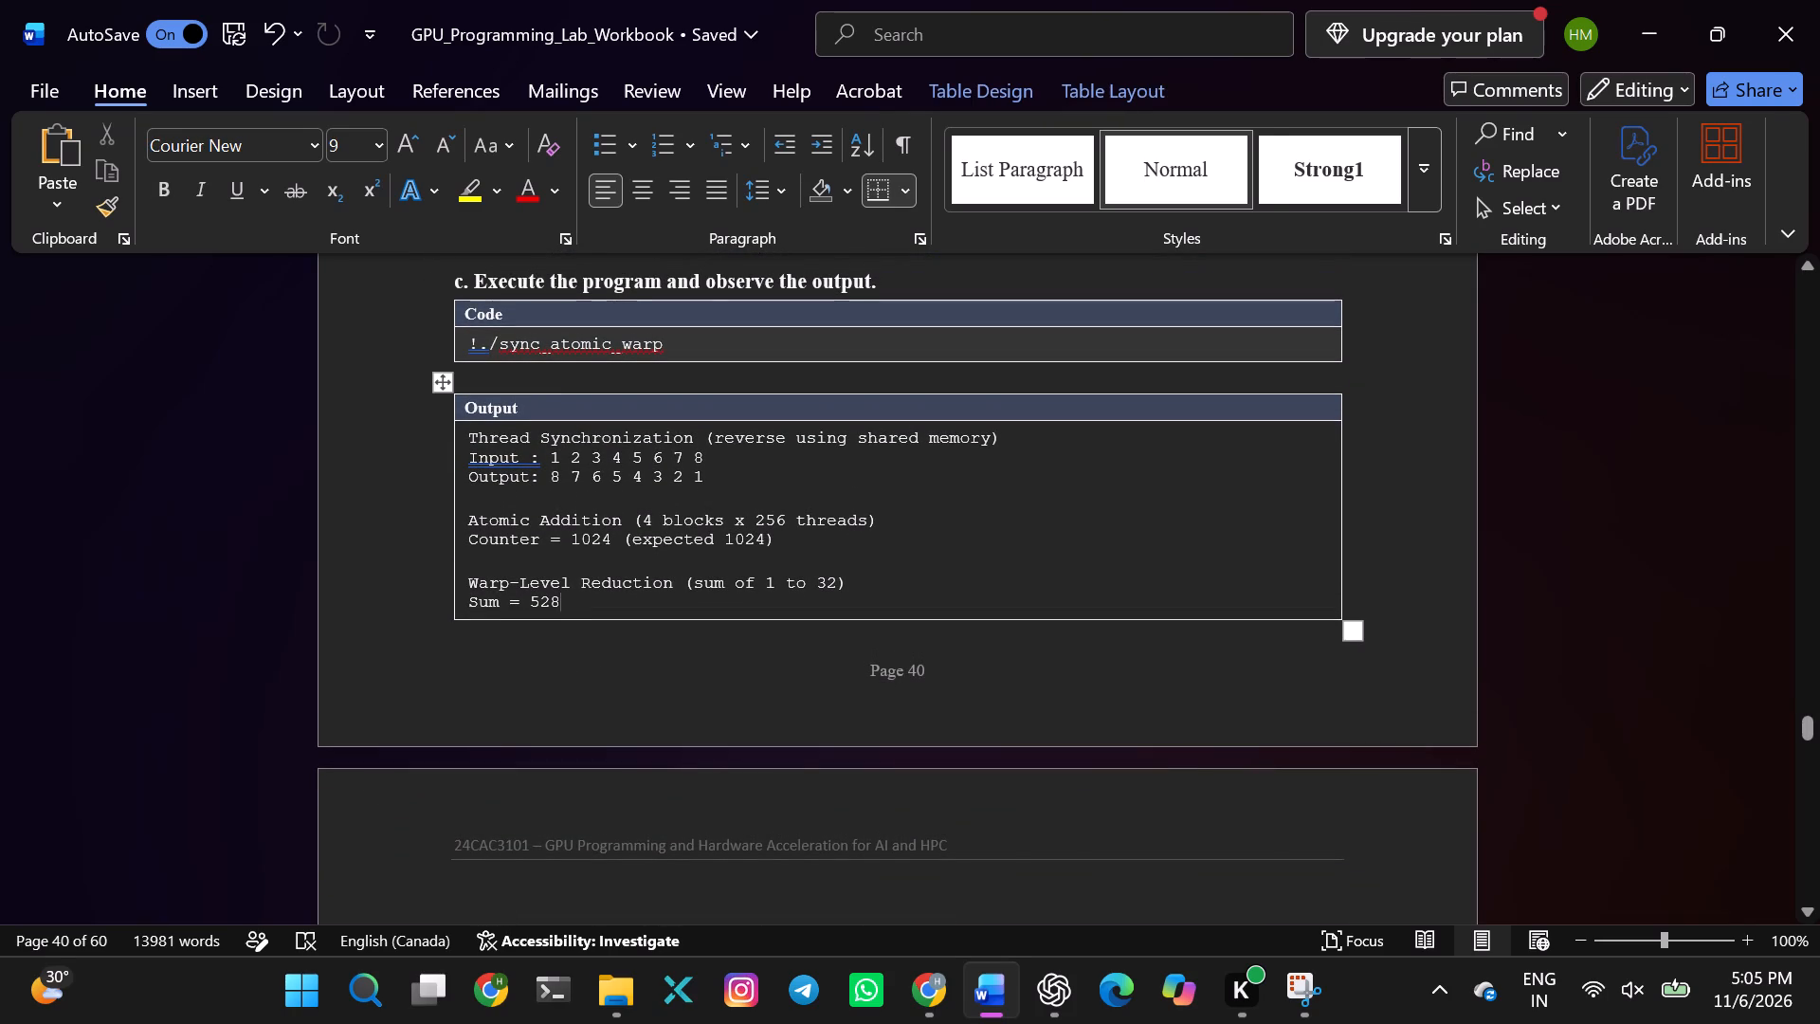
{"action": "left_click_drag", "start_coordinate": [627, 591], "coordinate": [471, 445]}
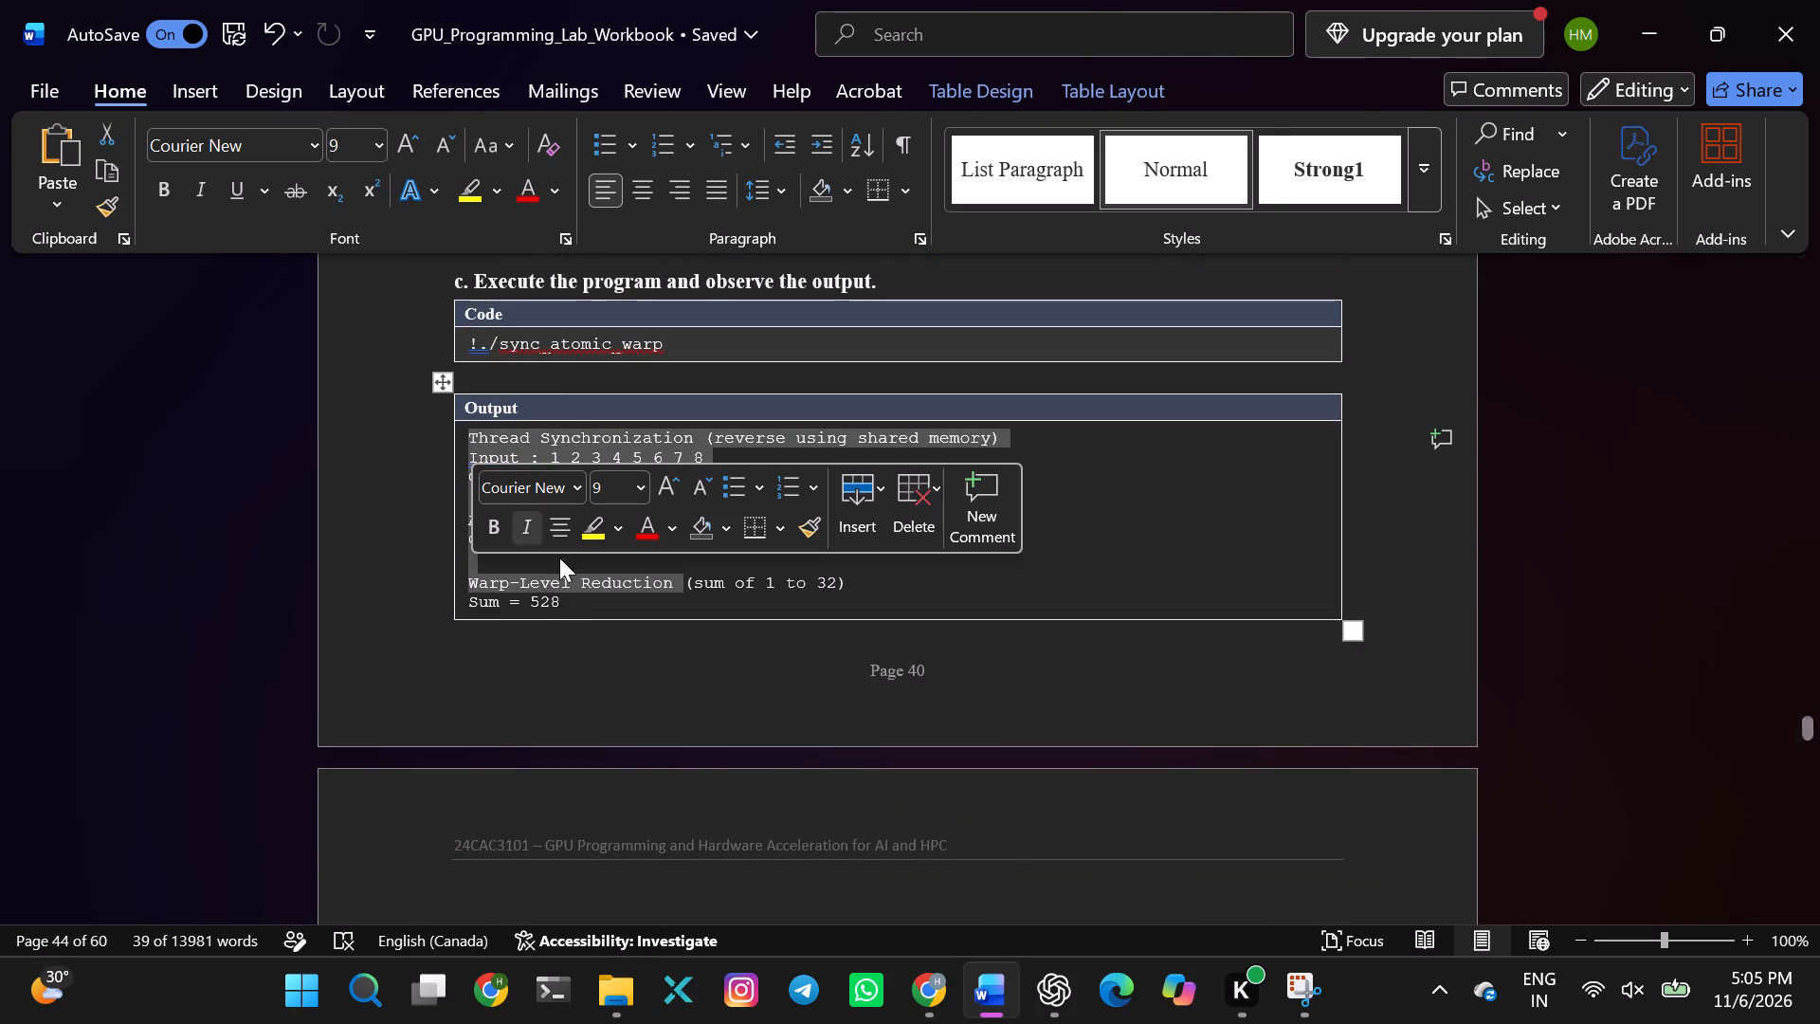
{"action": "left_click", "coordinate": [572, 600]}
{"action": "left_click_drag", "start_coordinate": [572, 600], "coordinate": [504, 515]}
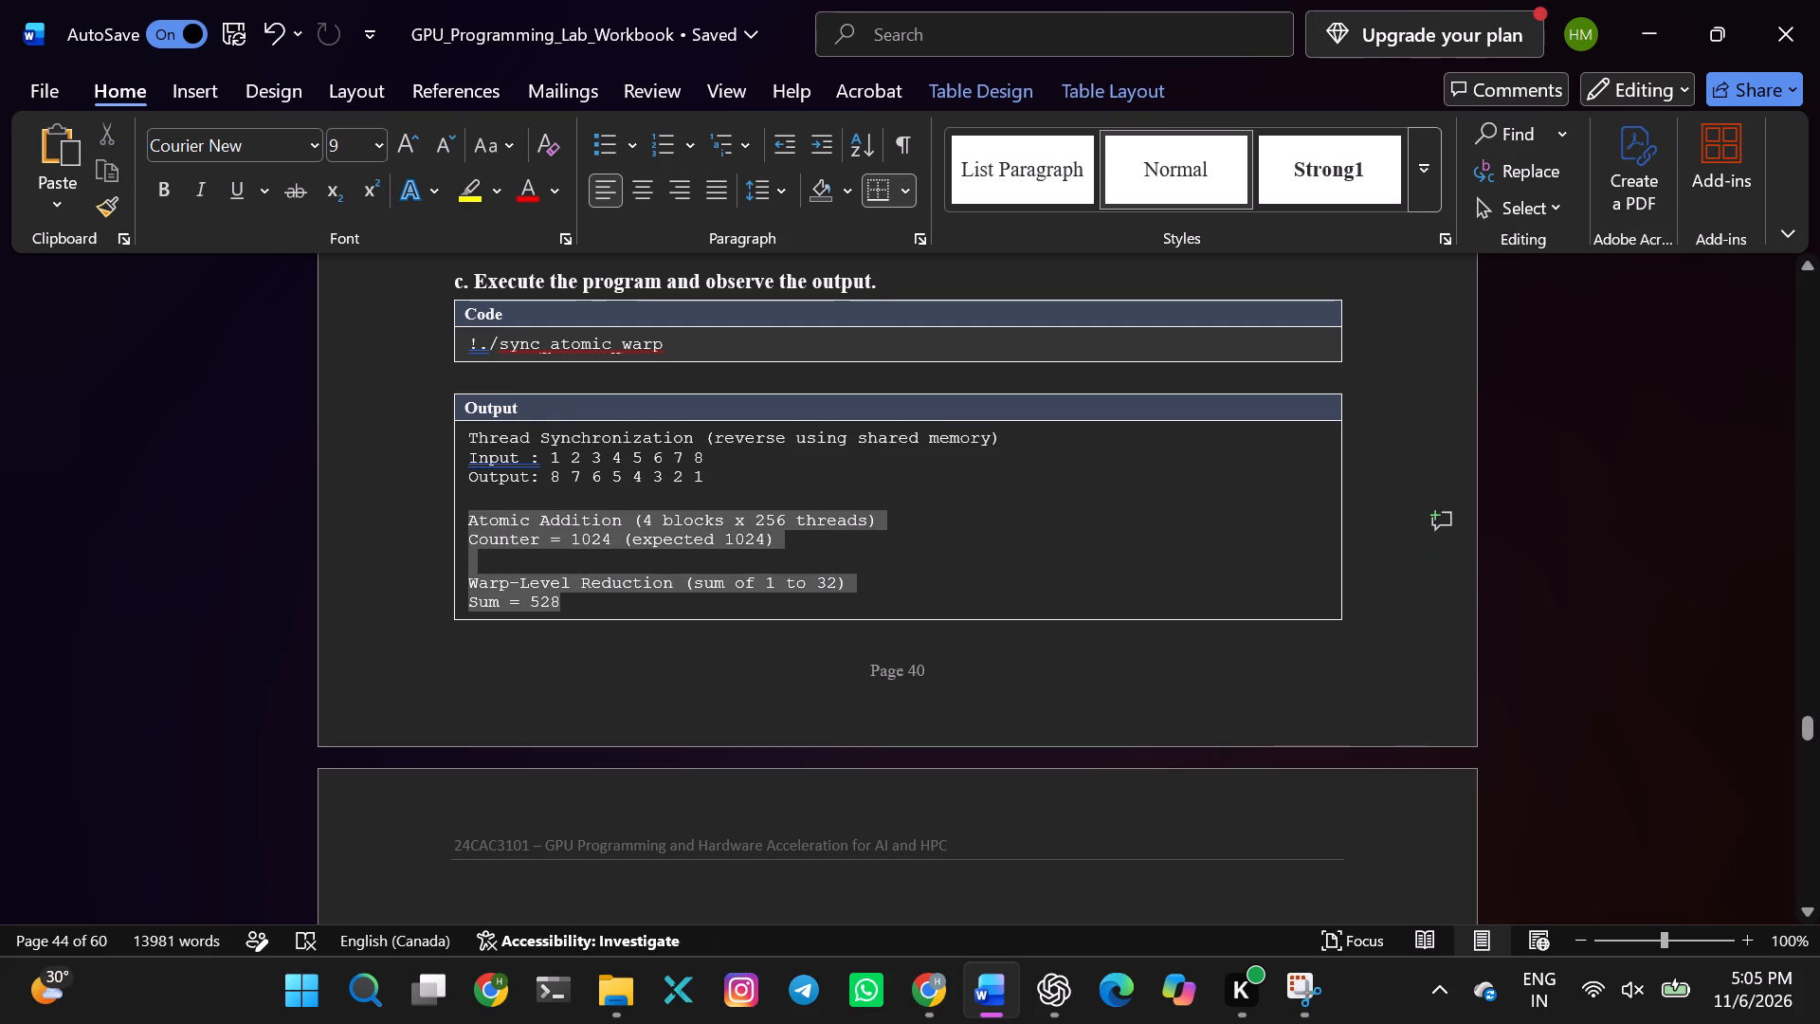
{"action": "left_click_drag", "start_coordinate": [504, 515], "coordinate": [468, 444]}
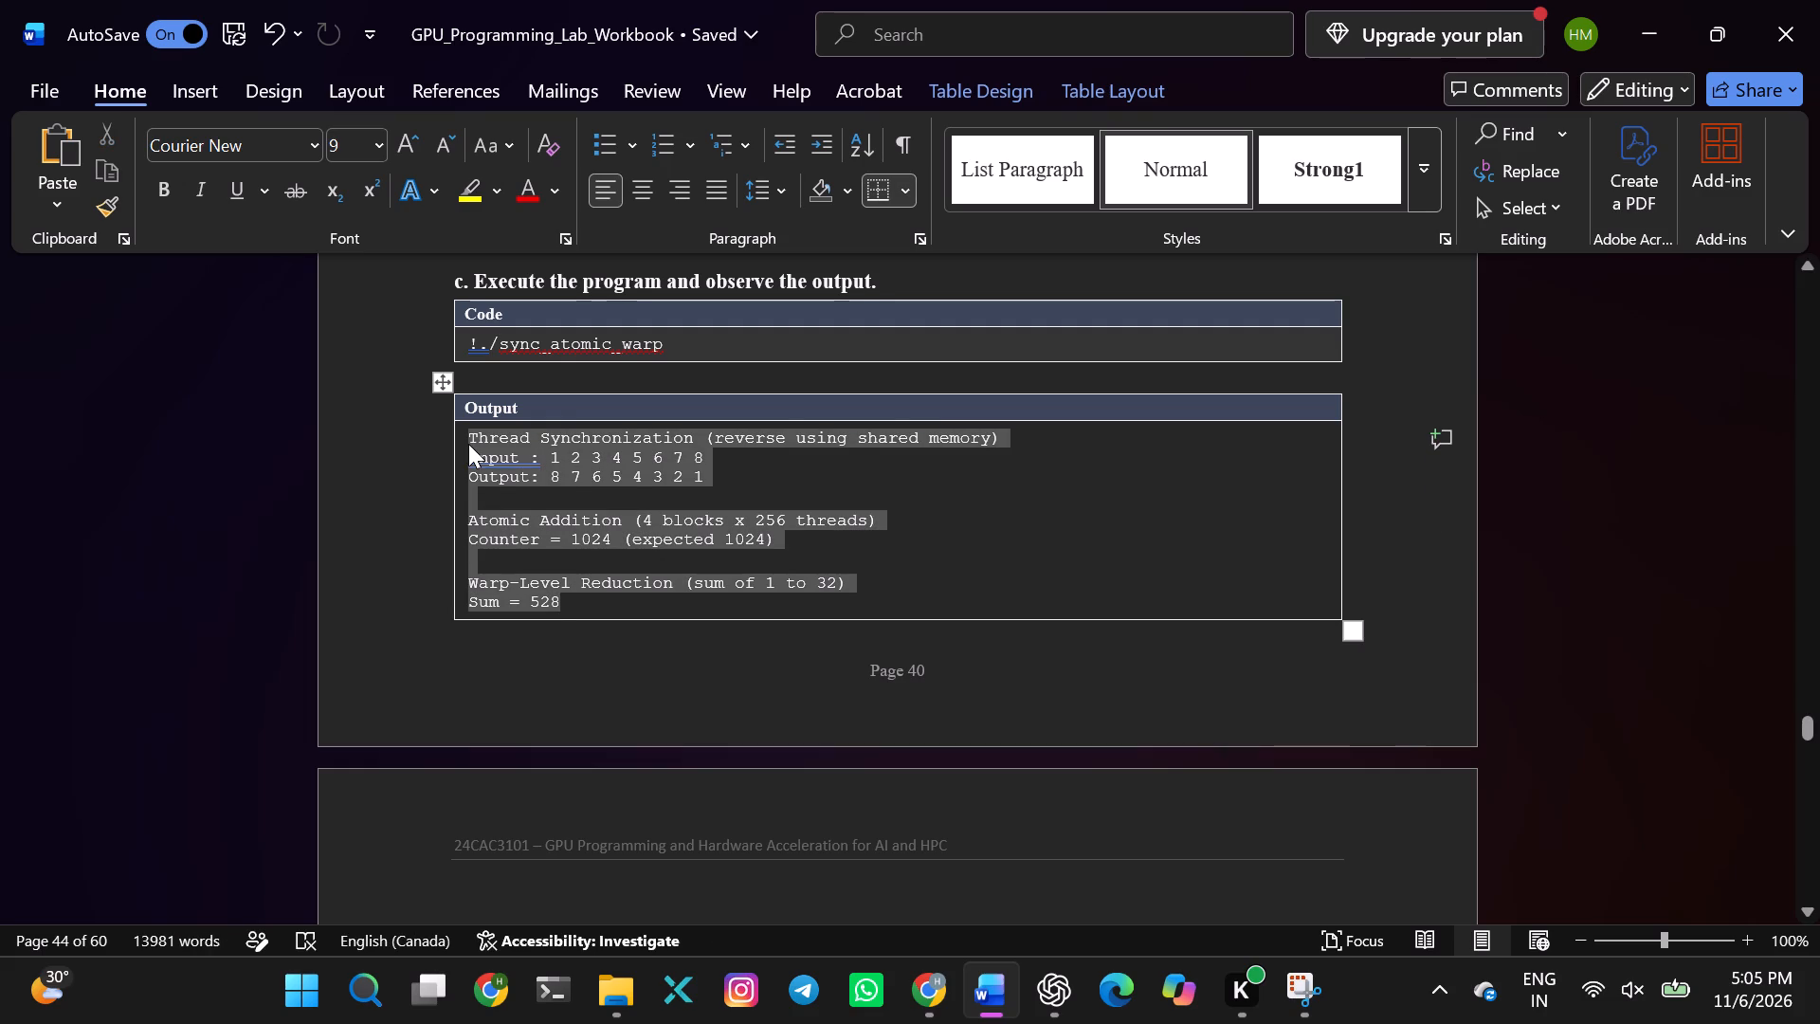
{"action": "key", "text": "ctrl+v"}
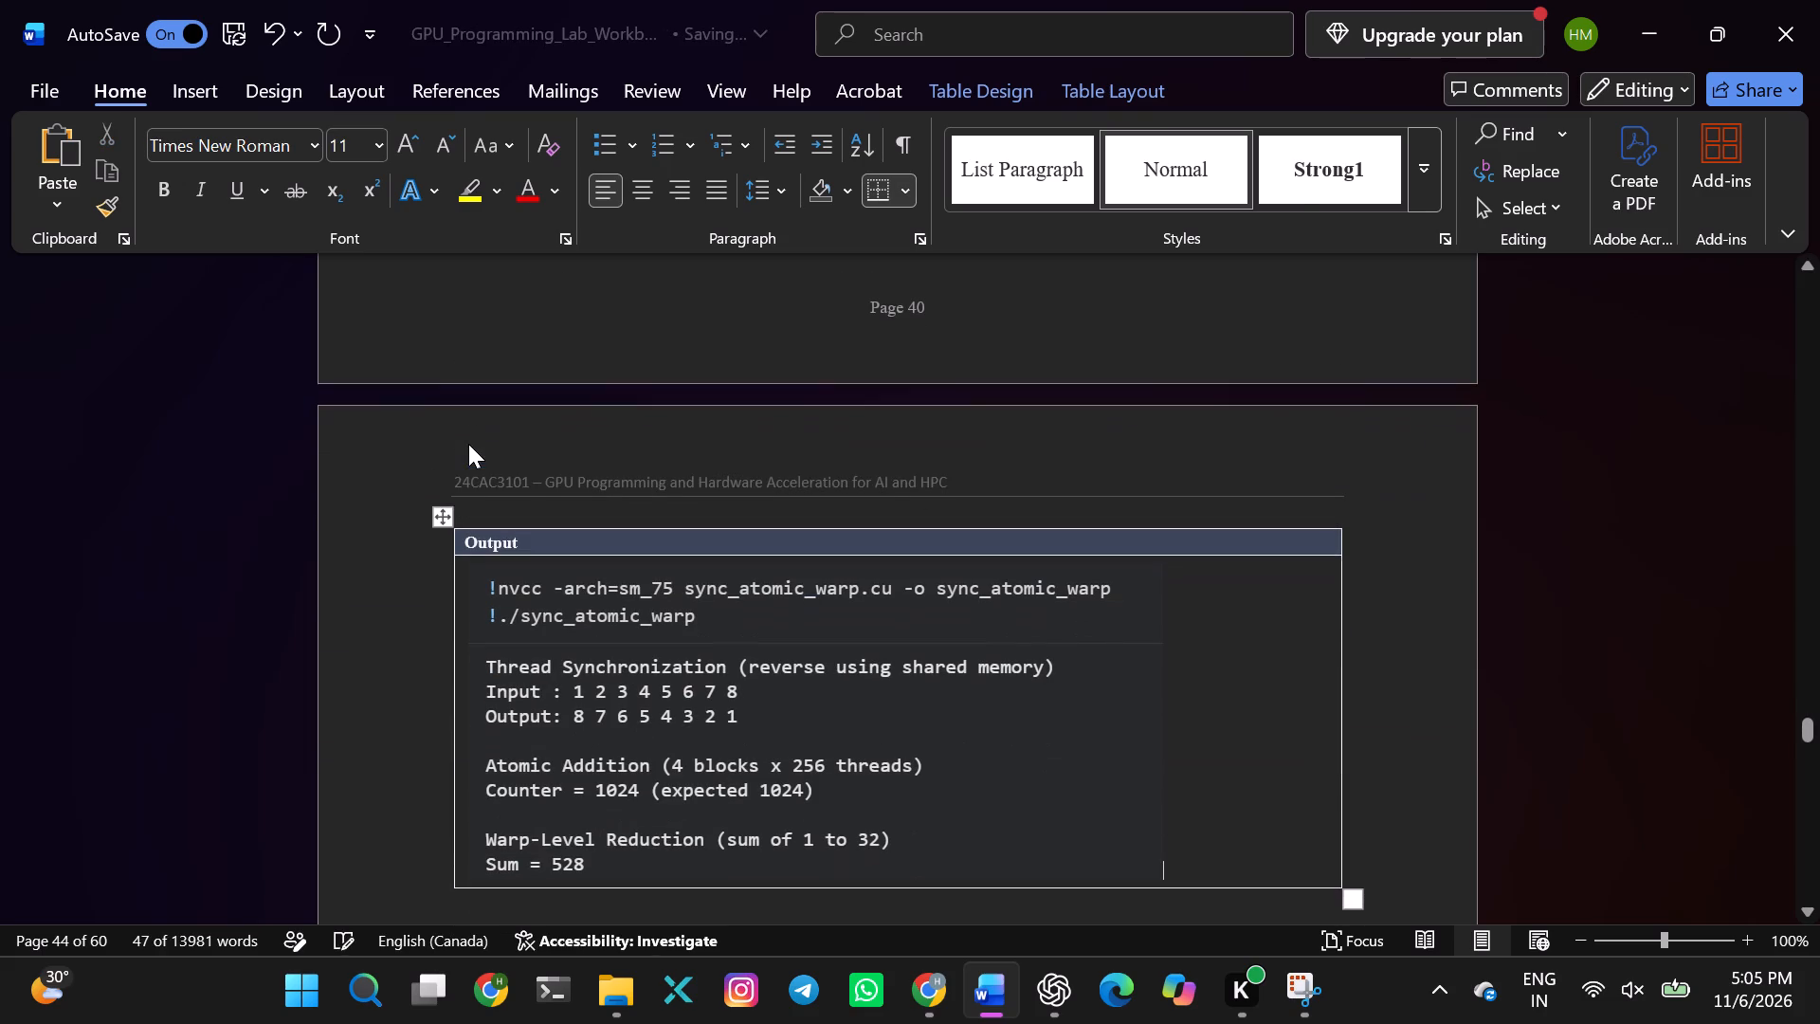
Shrink the pasted sync_atomic_warp screenshot proportionally to about half the width of the output box.
{"action": "left_click", "coordinate": [1133, 795]}
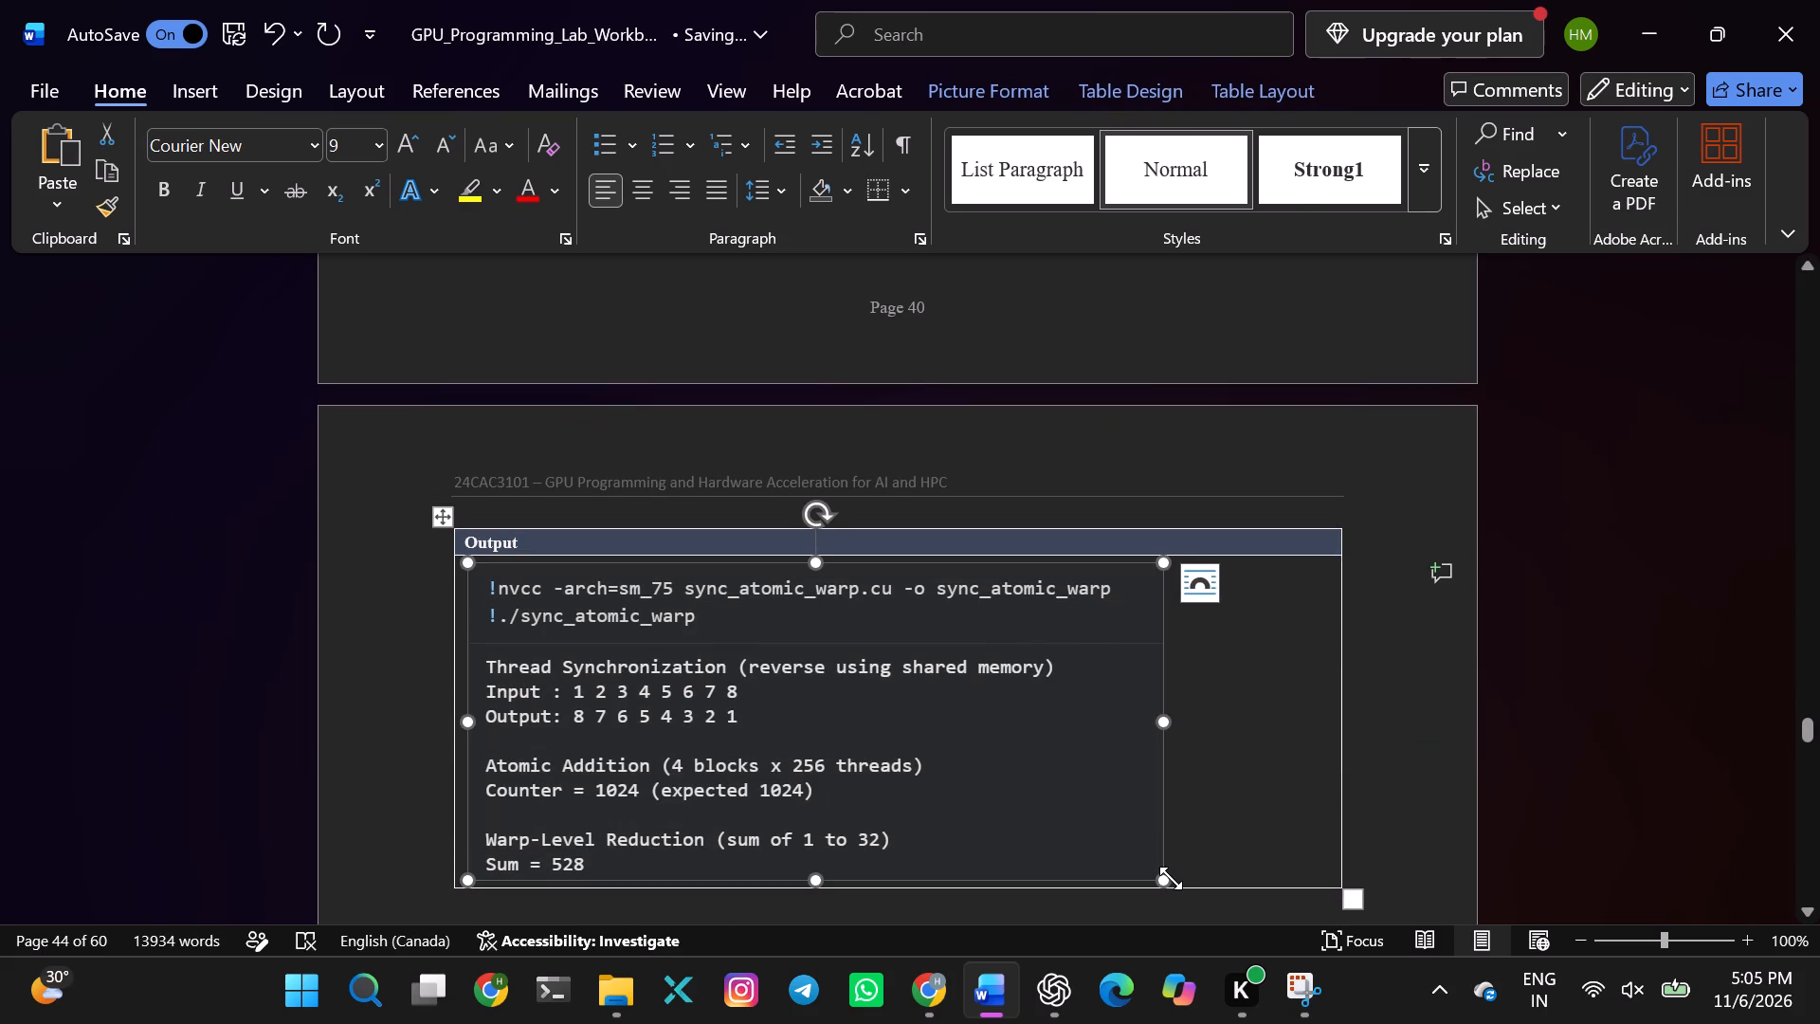
{"action": "left_click_drag", "start_coordinate": [1158, 880], "coordinate": [1102, 842]}
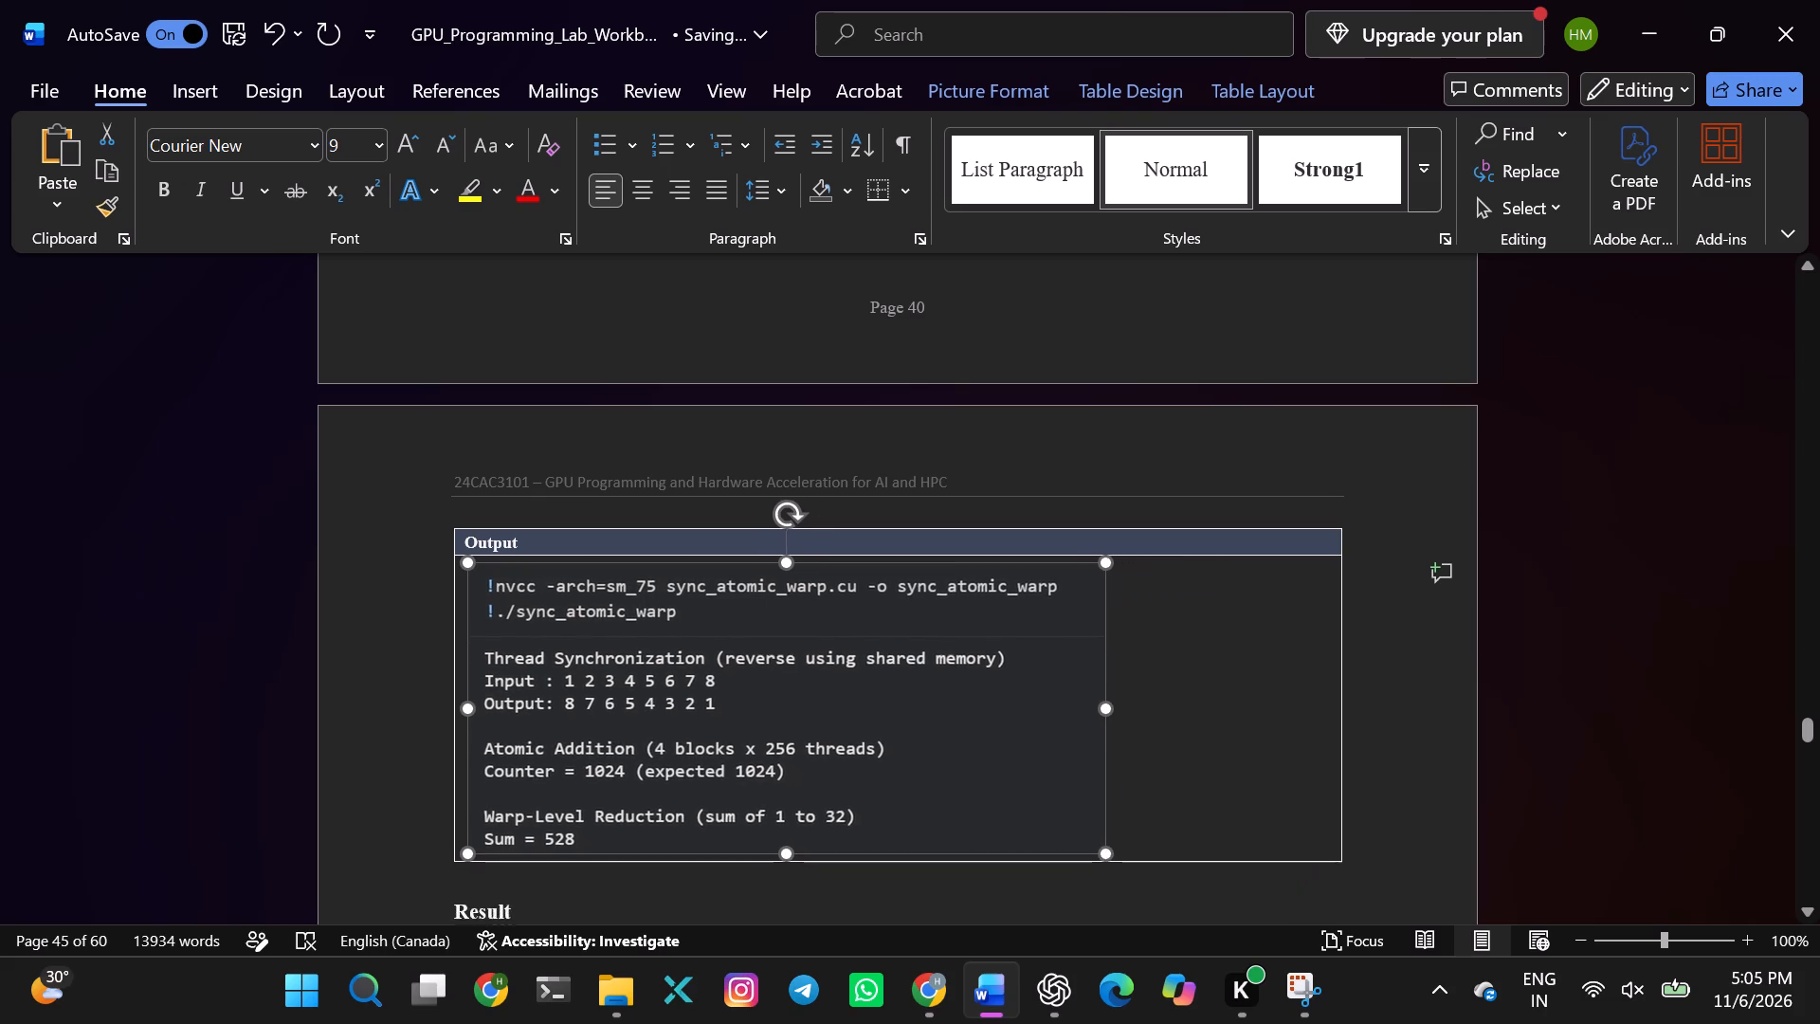
{"action": "left_click_drag", "start_coordinate": [1102, 842], "coordinate": [980, 777]}
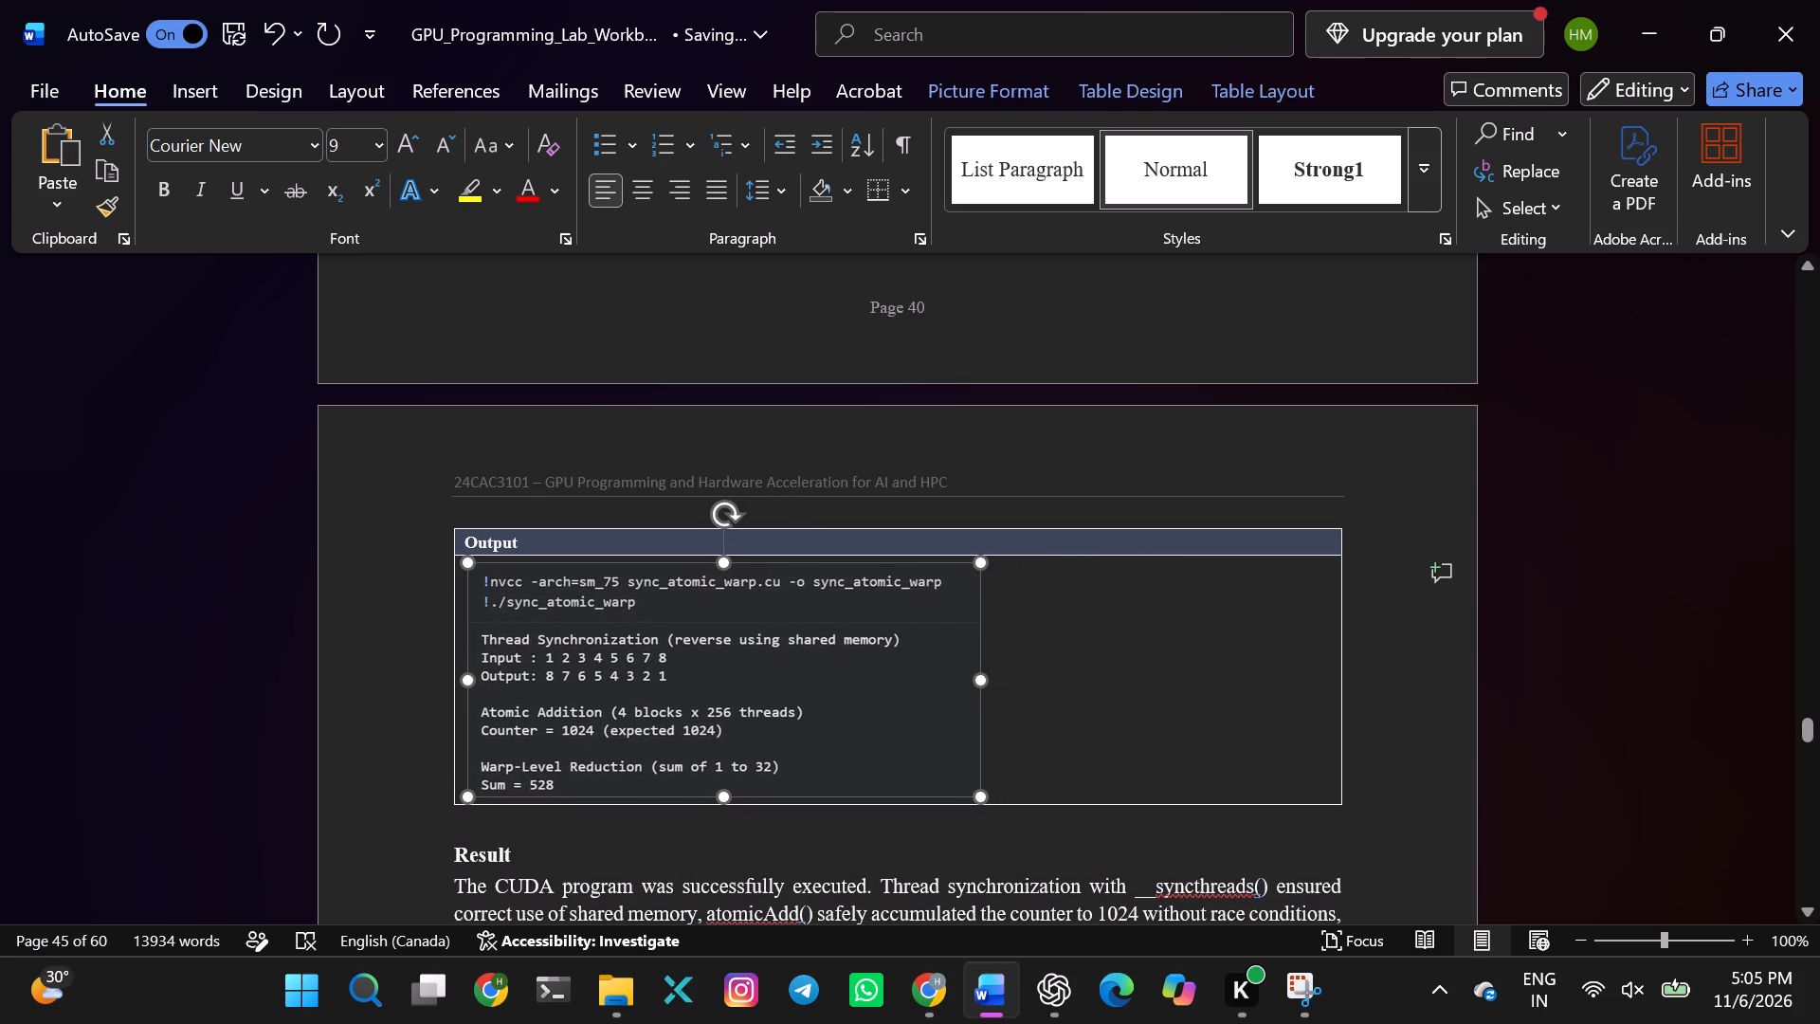
{"action": "scroll", "coordinate": [1100, 448], "scroll_direction": "right", "scroll_amount": 1}
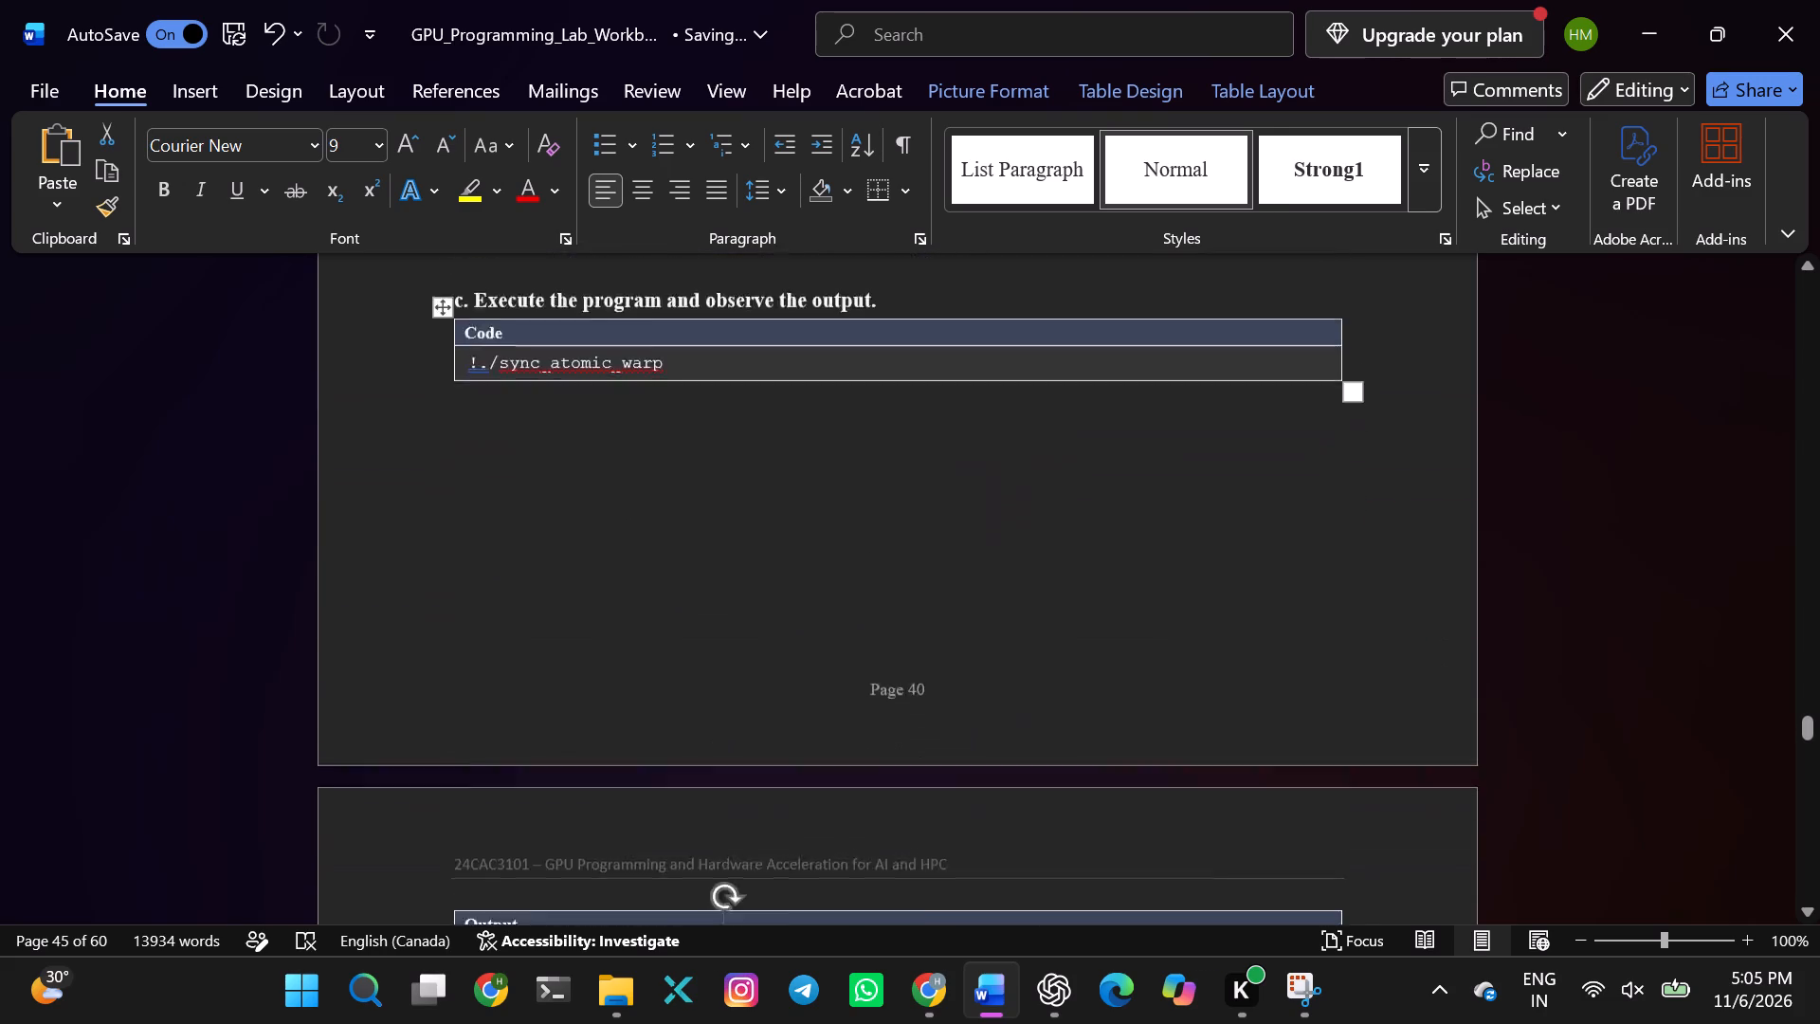
{"action": "scroll", "coordinate": [1100, 448], "scroll_direction": "right", "scroll_amount": 1}
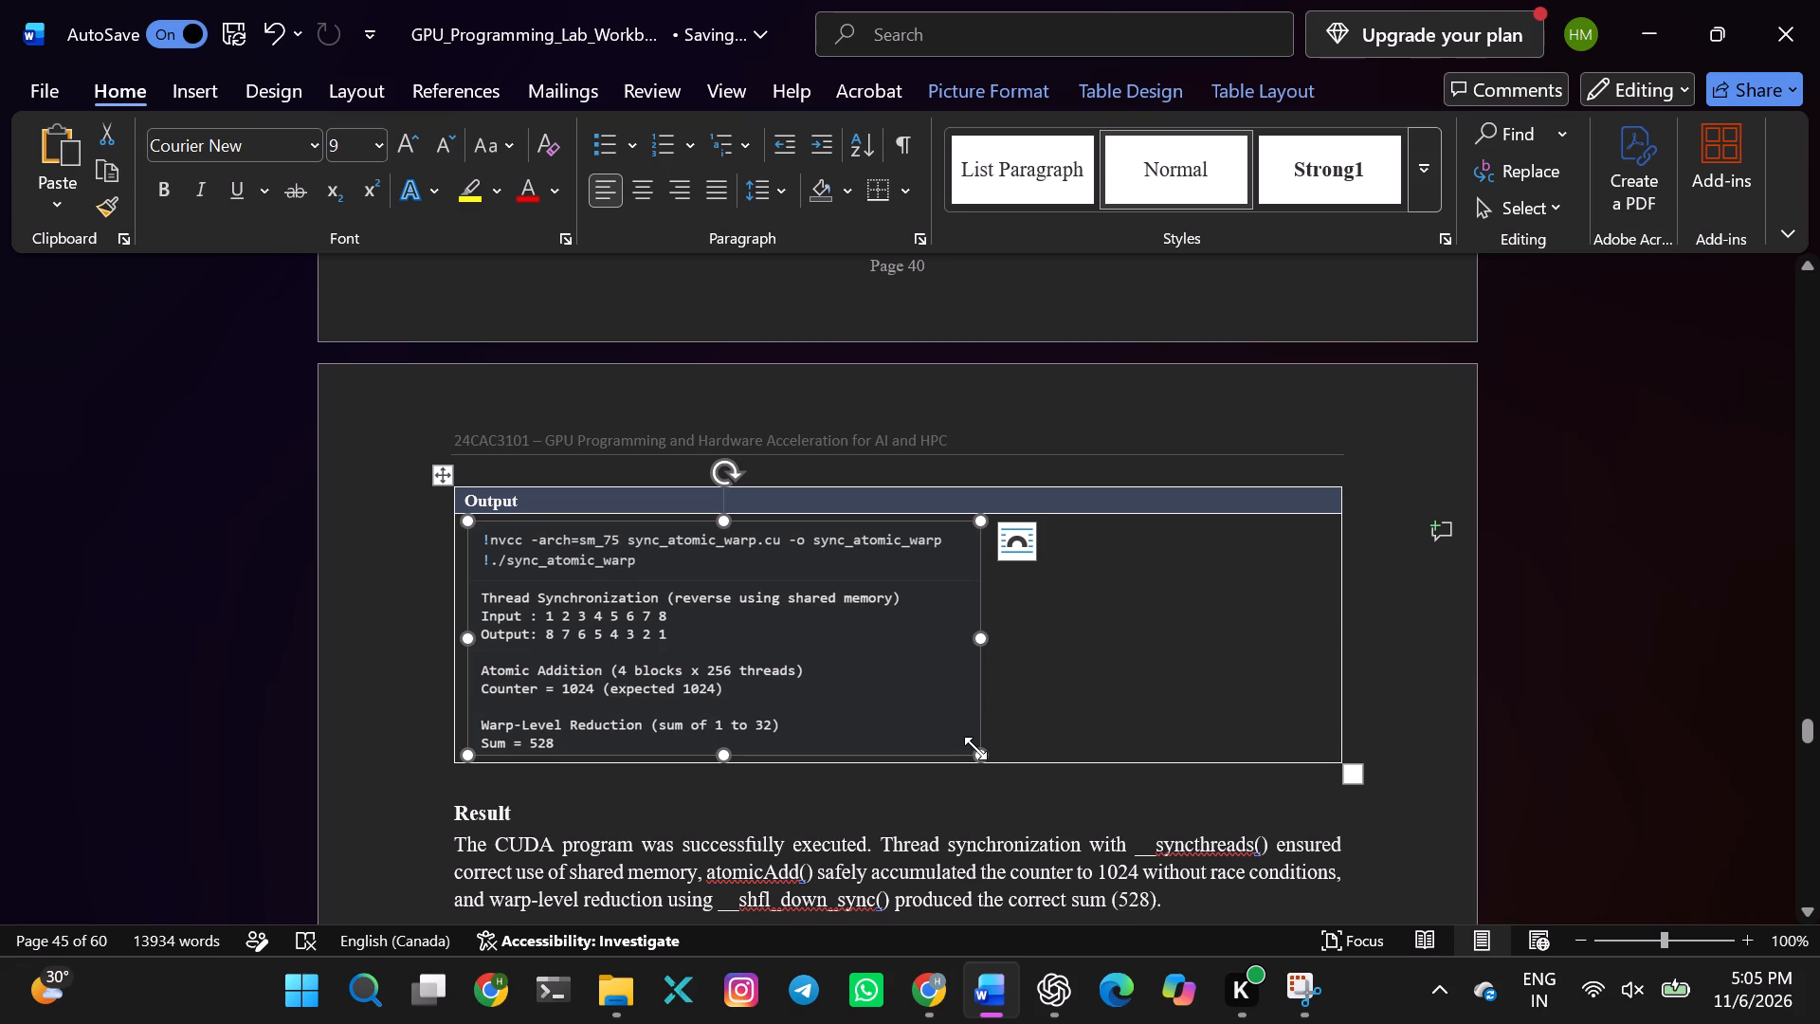
{"action": "left_click_drag", "start_coordinate": [975, 748], "coordinate": [911, 704]}
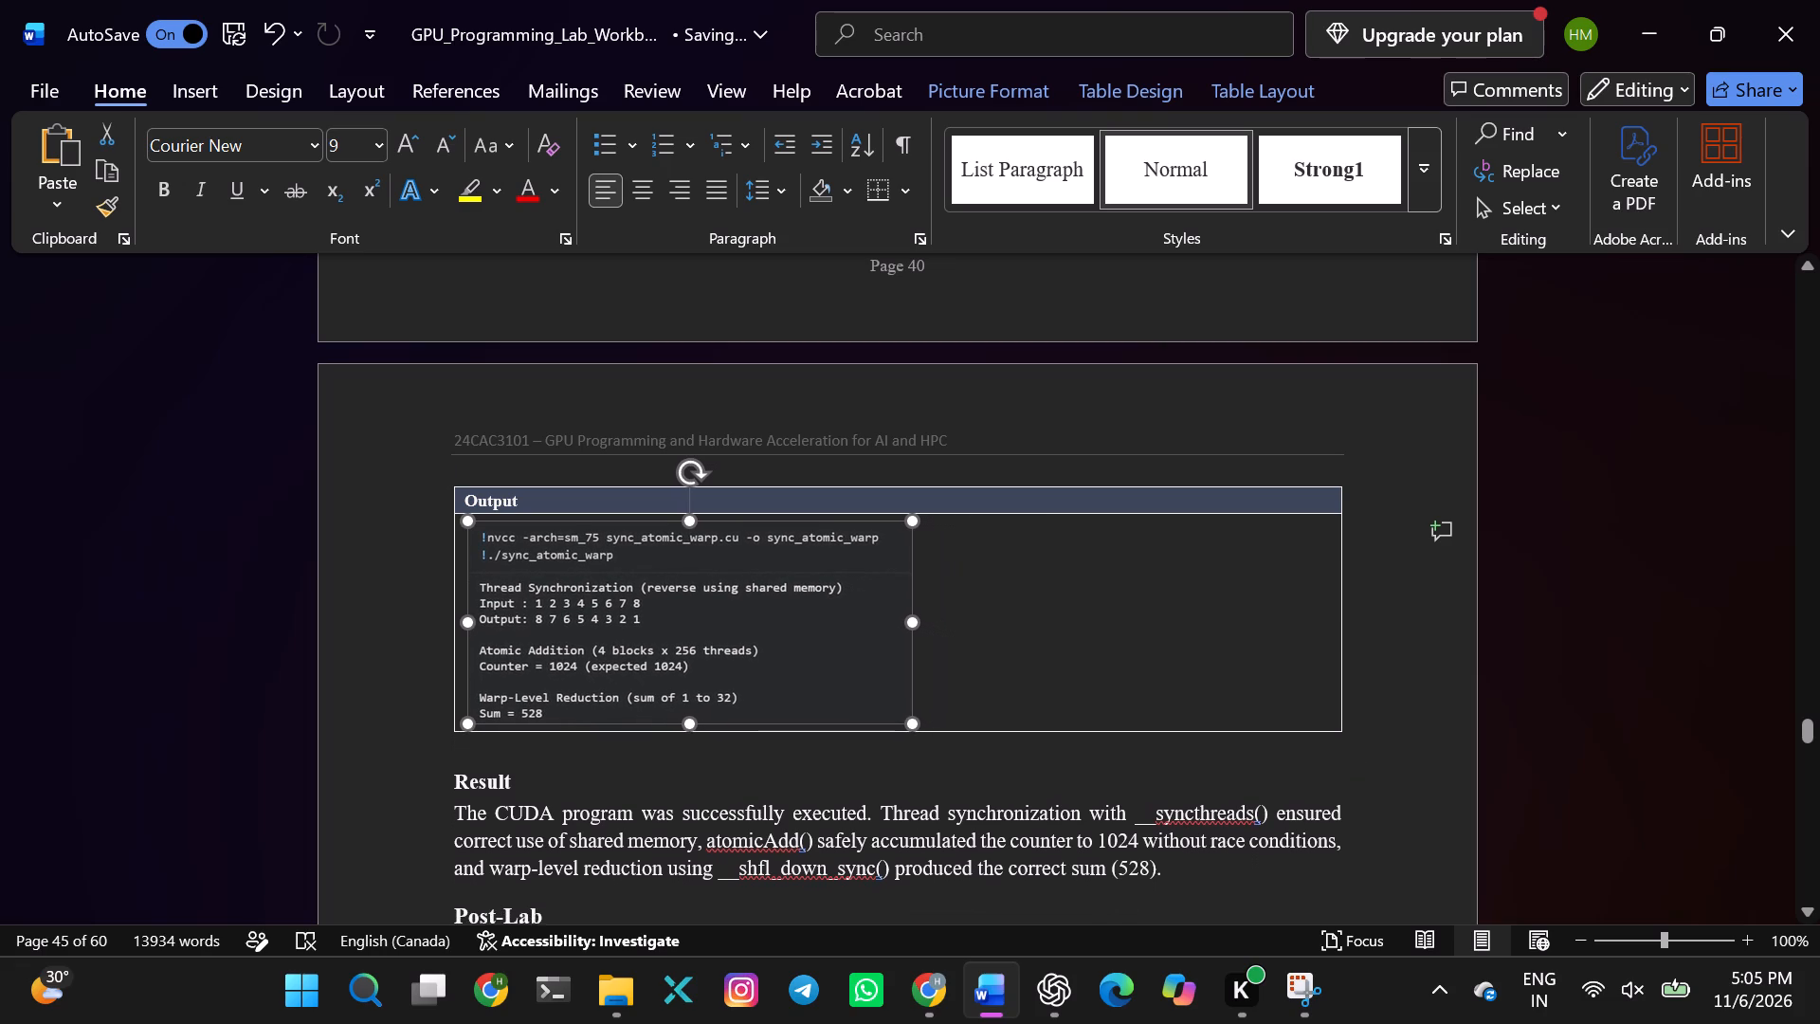
Delete the blank line between Experiment 9's !./sync_atomic_warp code box and its output box, joining the two.
{"action": "scroll", "coordinate": [1025, 457], "scroll_direction": "up", "scroll_amount": 2}
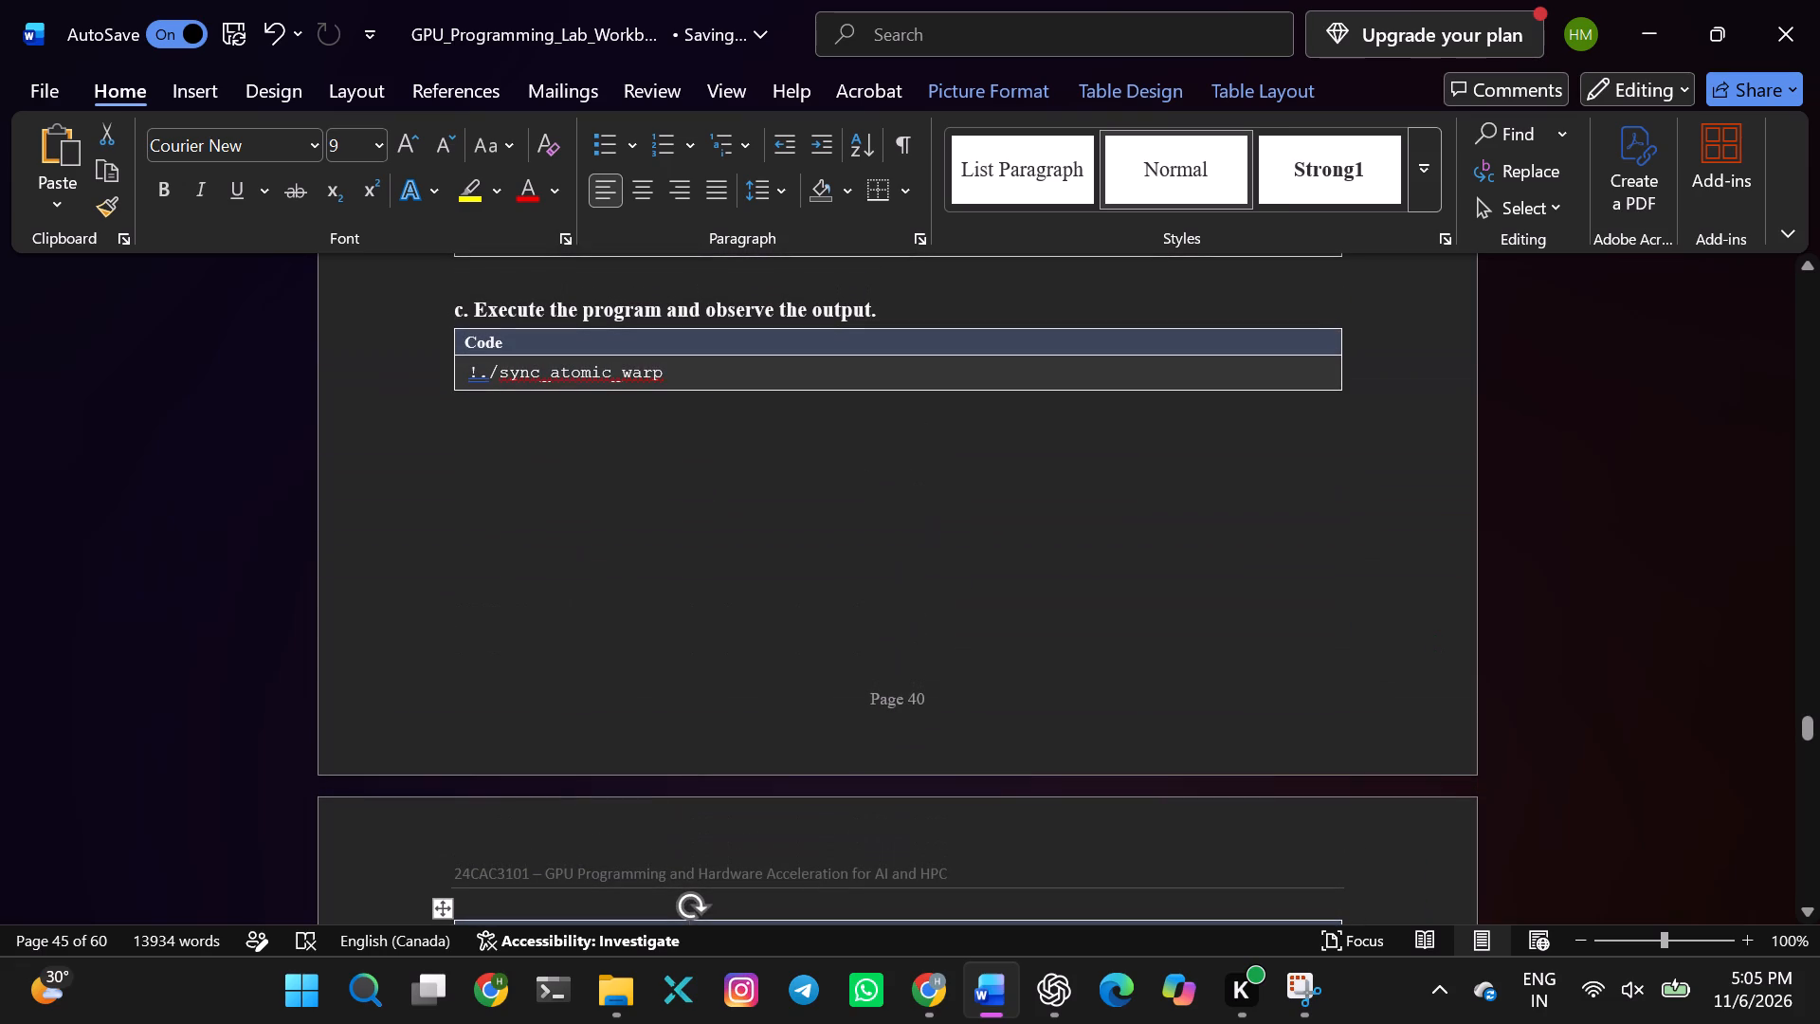
{"action": "left_click", "coordinate": [1010, 483]}
{"action": "key", "text": "Delete"}
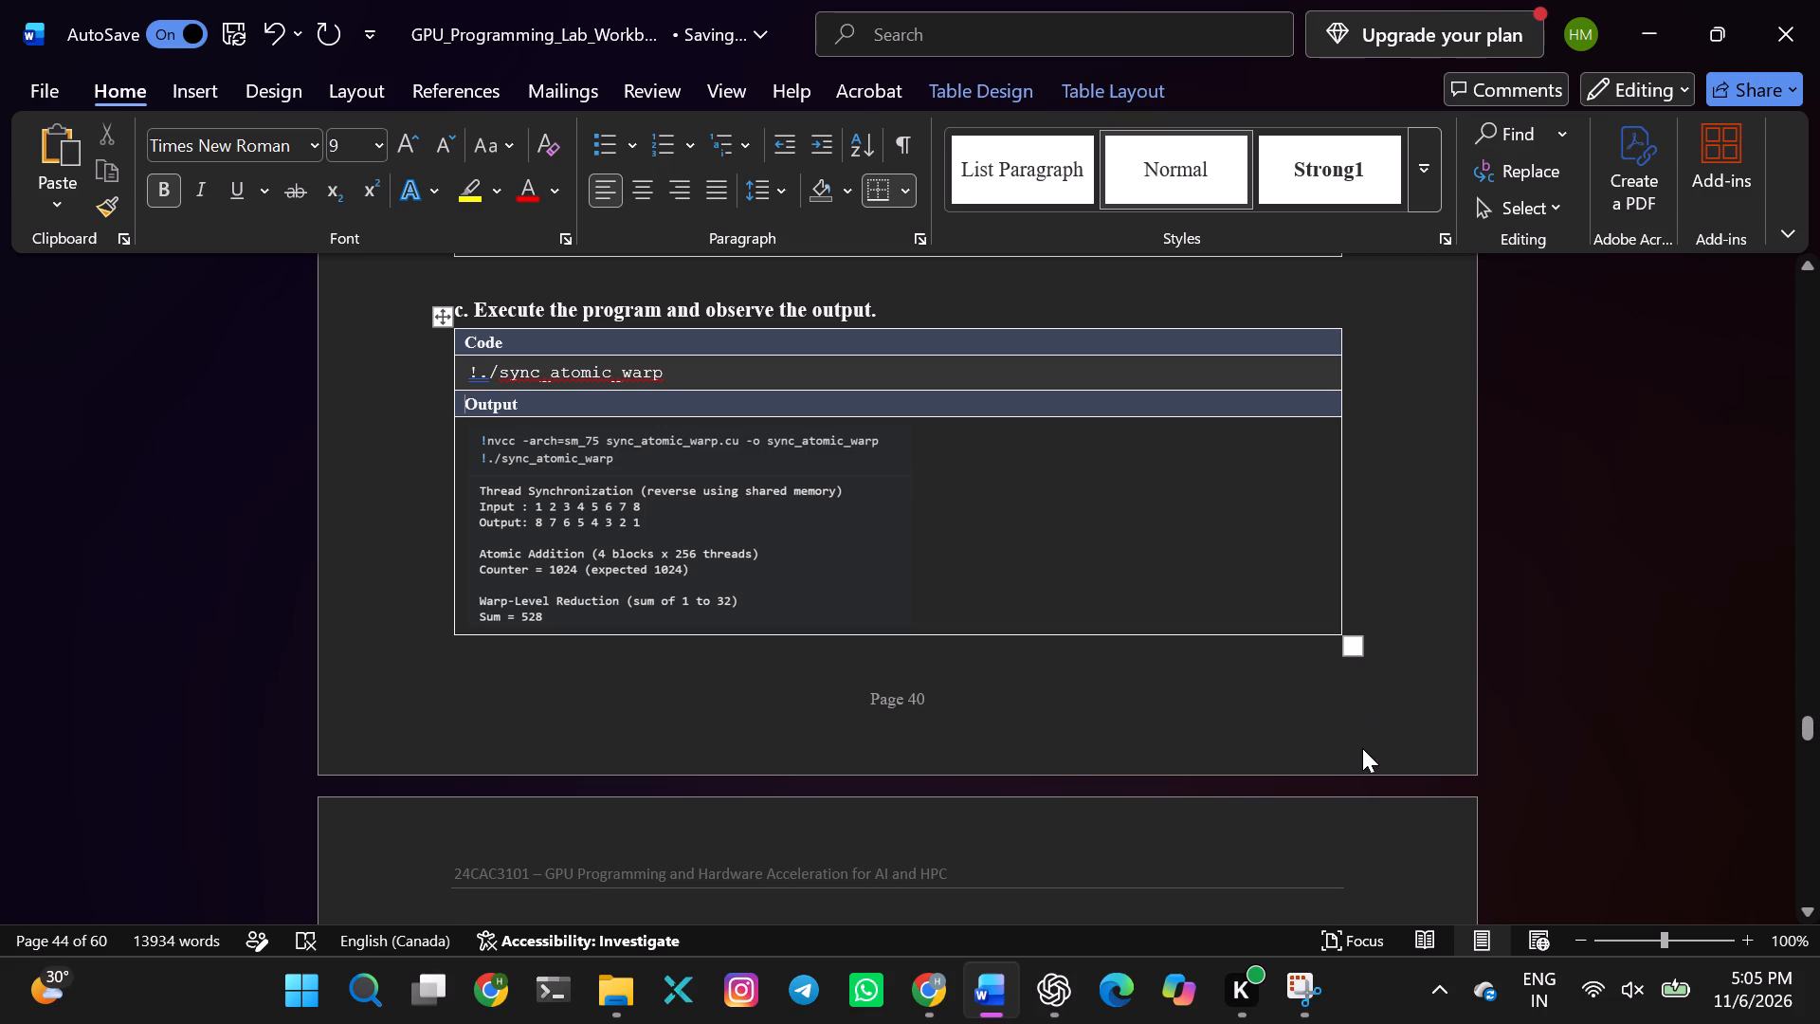
Look through Experiment 9's questions and code and back to Experiment 8's 8c shared-memory scan output and post-lab pages.
{"action": "scroll", "coordinate": [1364, 747], "scroll_direction": "down", "scroll_amount": 7}
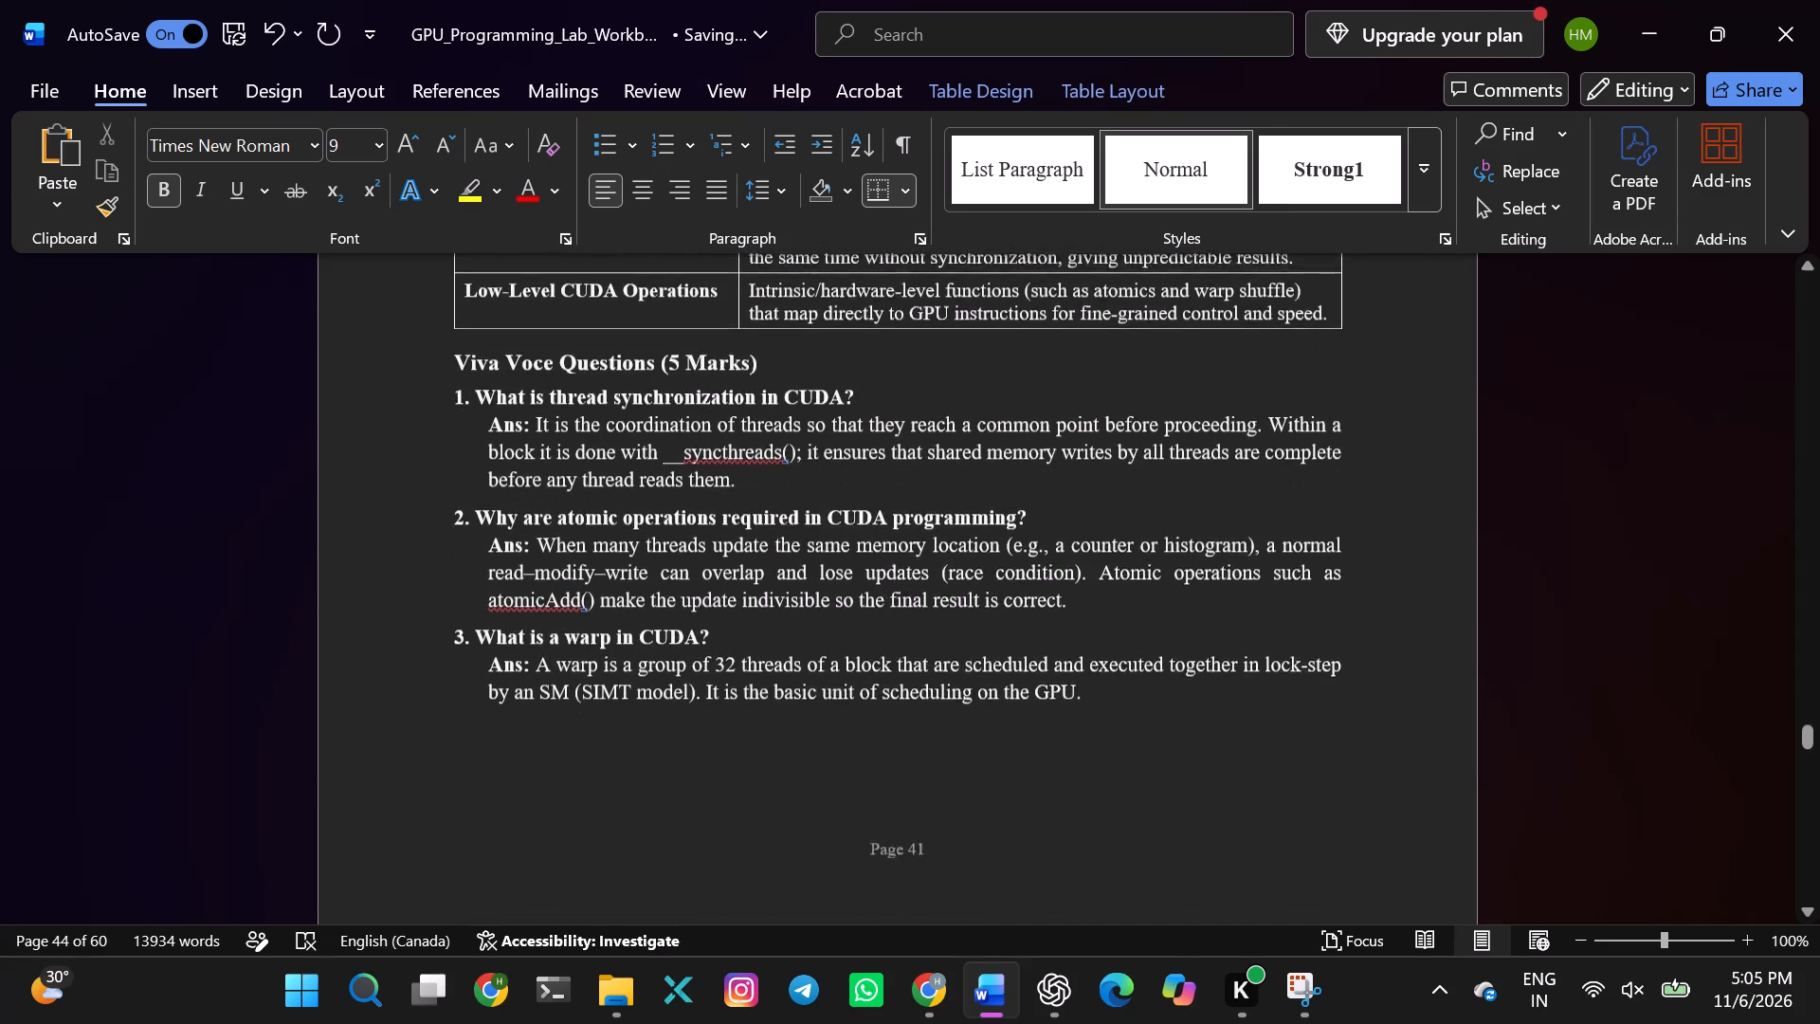
{"action": "scroll", "coordinate": [1364, 747], "scroll_direction": "down", "scroll_amount": 3}
{"action": "scroll", "coordinate": [1364, 747], "scroll_direction": "up", "scroll_amount": 1}
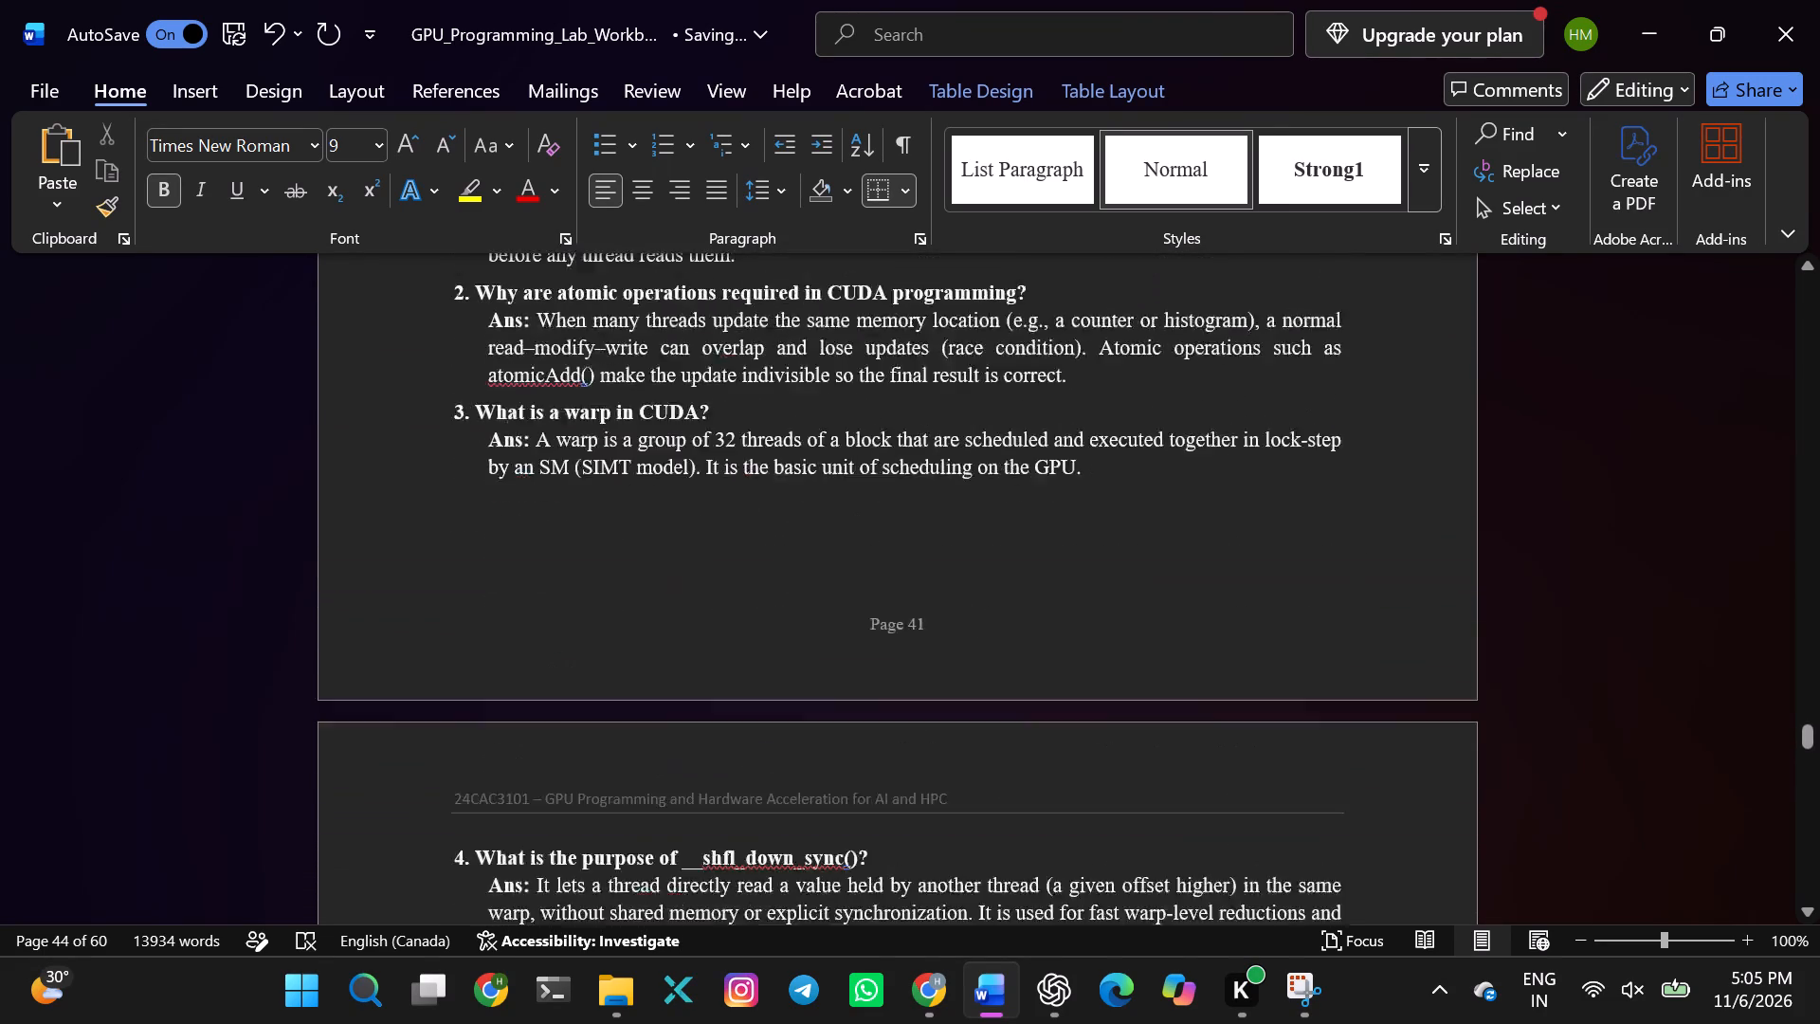
{"action": "scroll", "coordinate": [1364, 747], "scroll_direction": "up", "scroll_amount": 5}
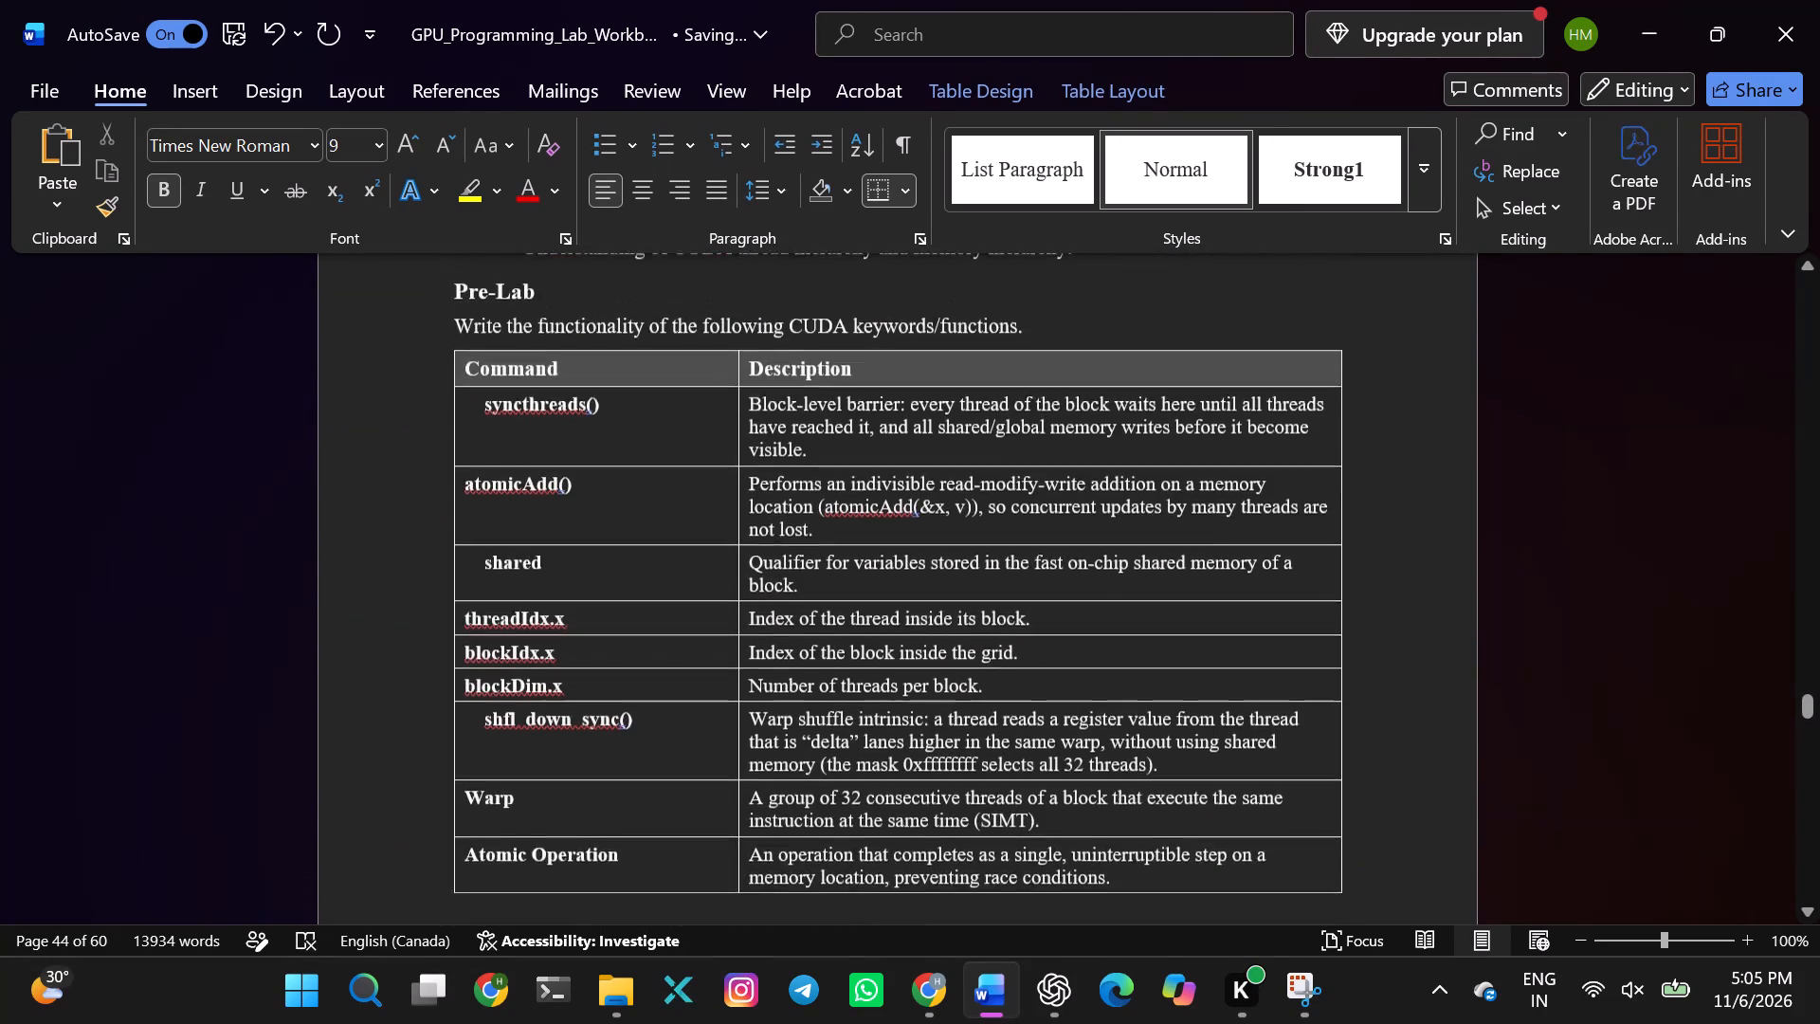
{"action": "scroll", "coordinate": [1364, 747], "scroll_direction": "up", "scroll_amount": 4}
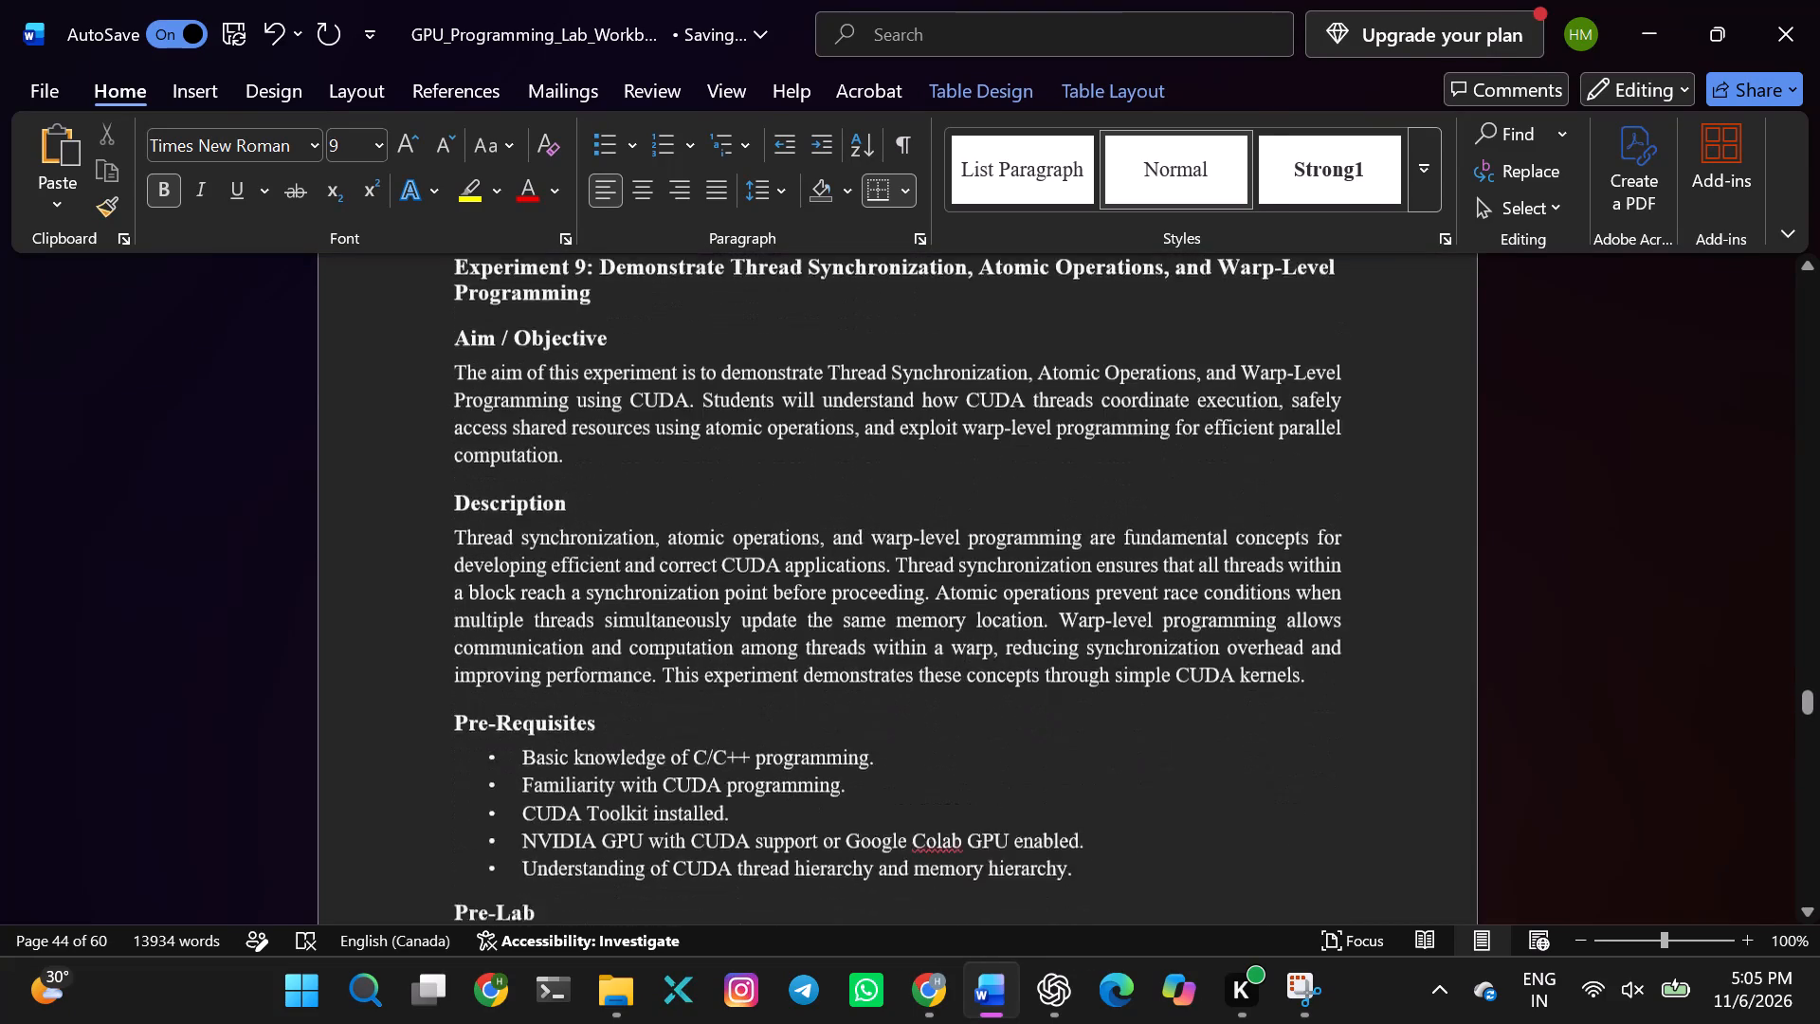
{"action": "scroll", "coordinate": [1364, 747], "scroll_direction": "up", "scroll_amount": 4}
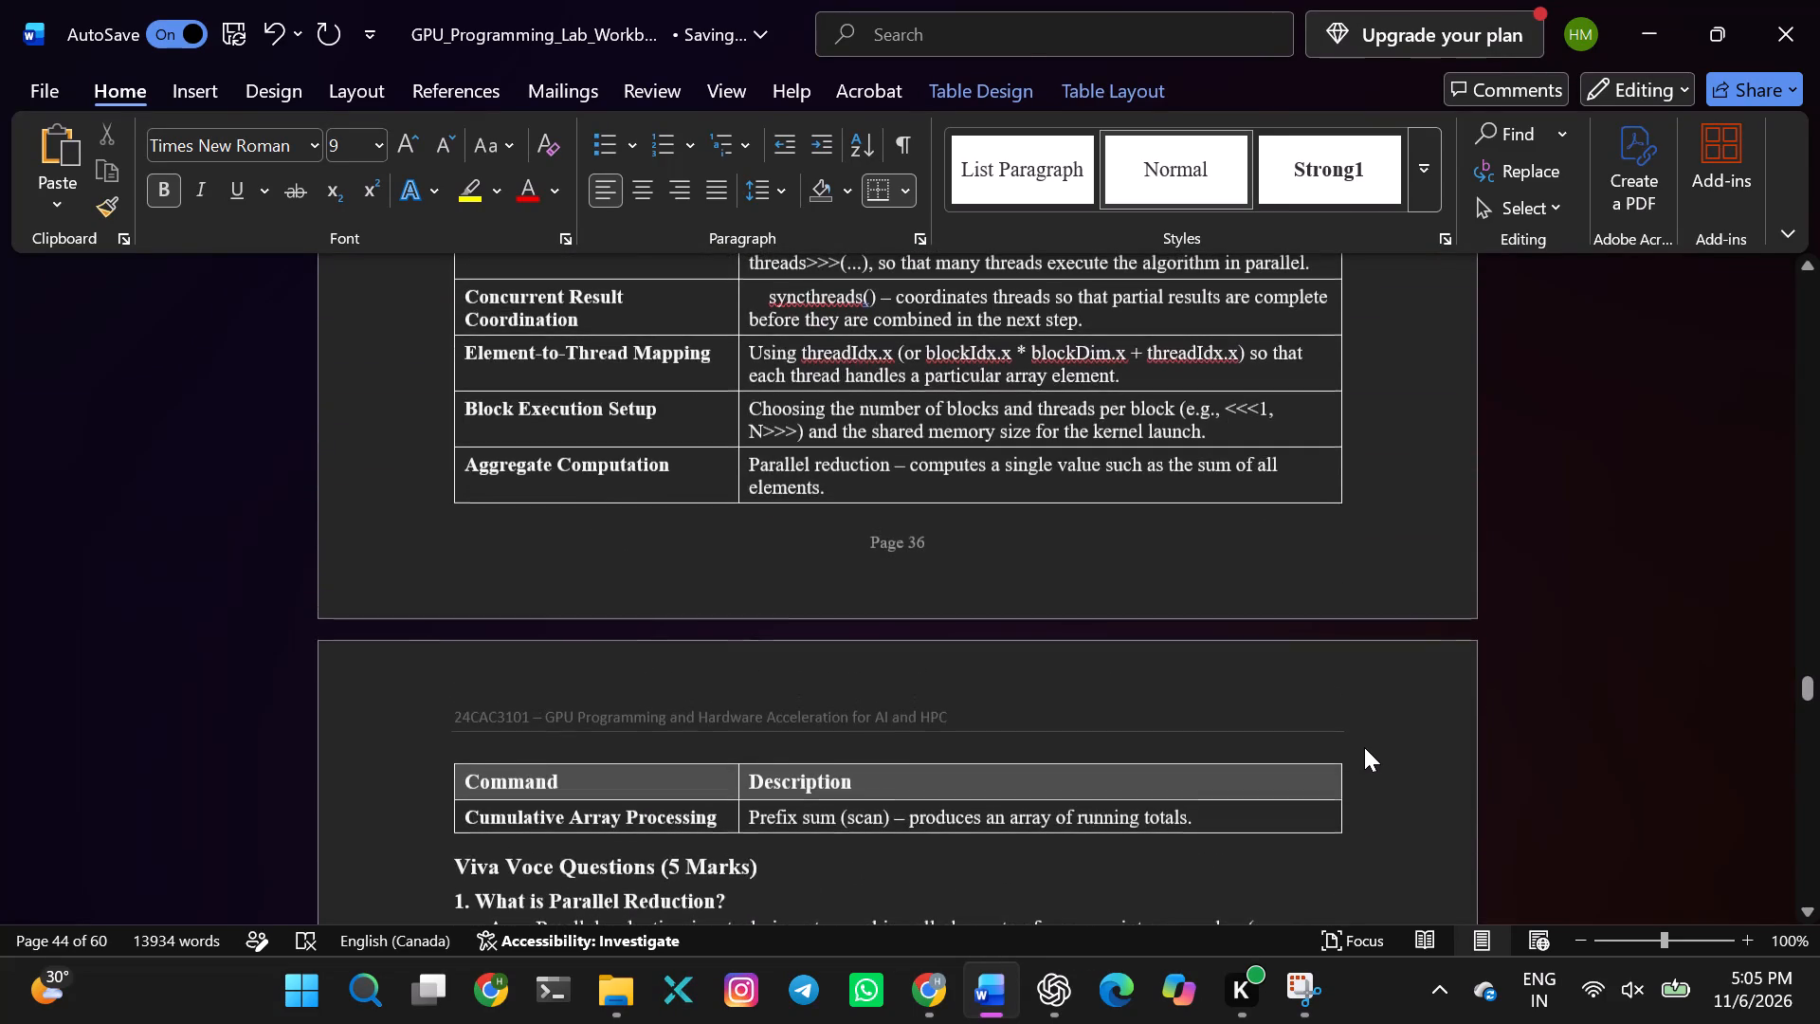
{"action": "scroll", "coordinate": [1364, 747], "scroll_direction": "up", "scroll_amount": 3}
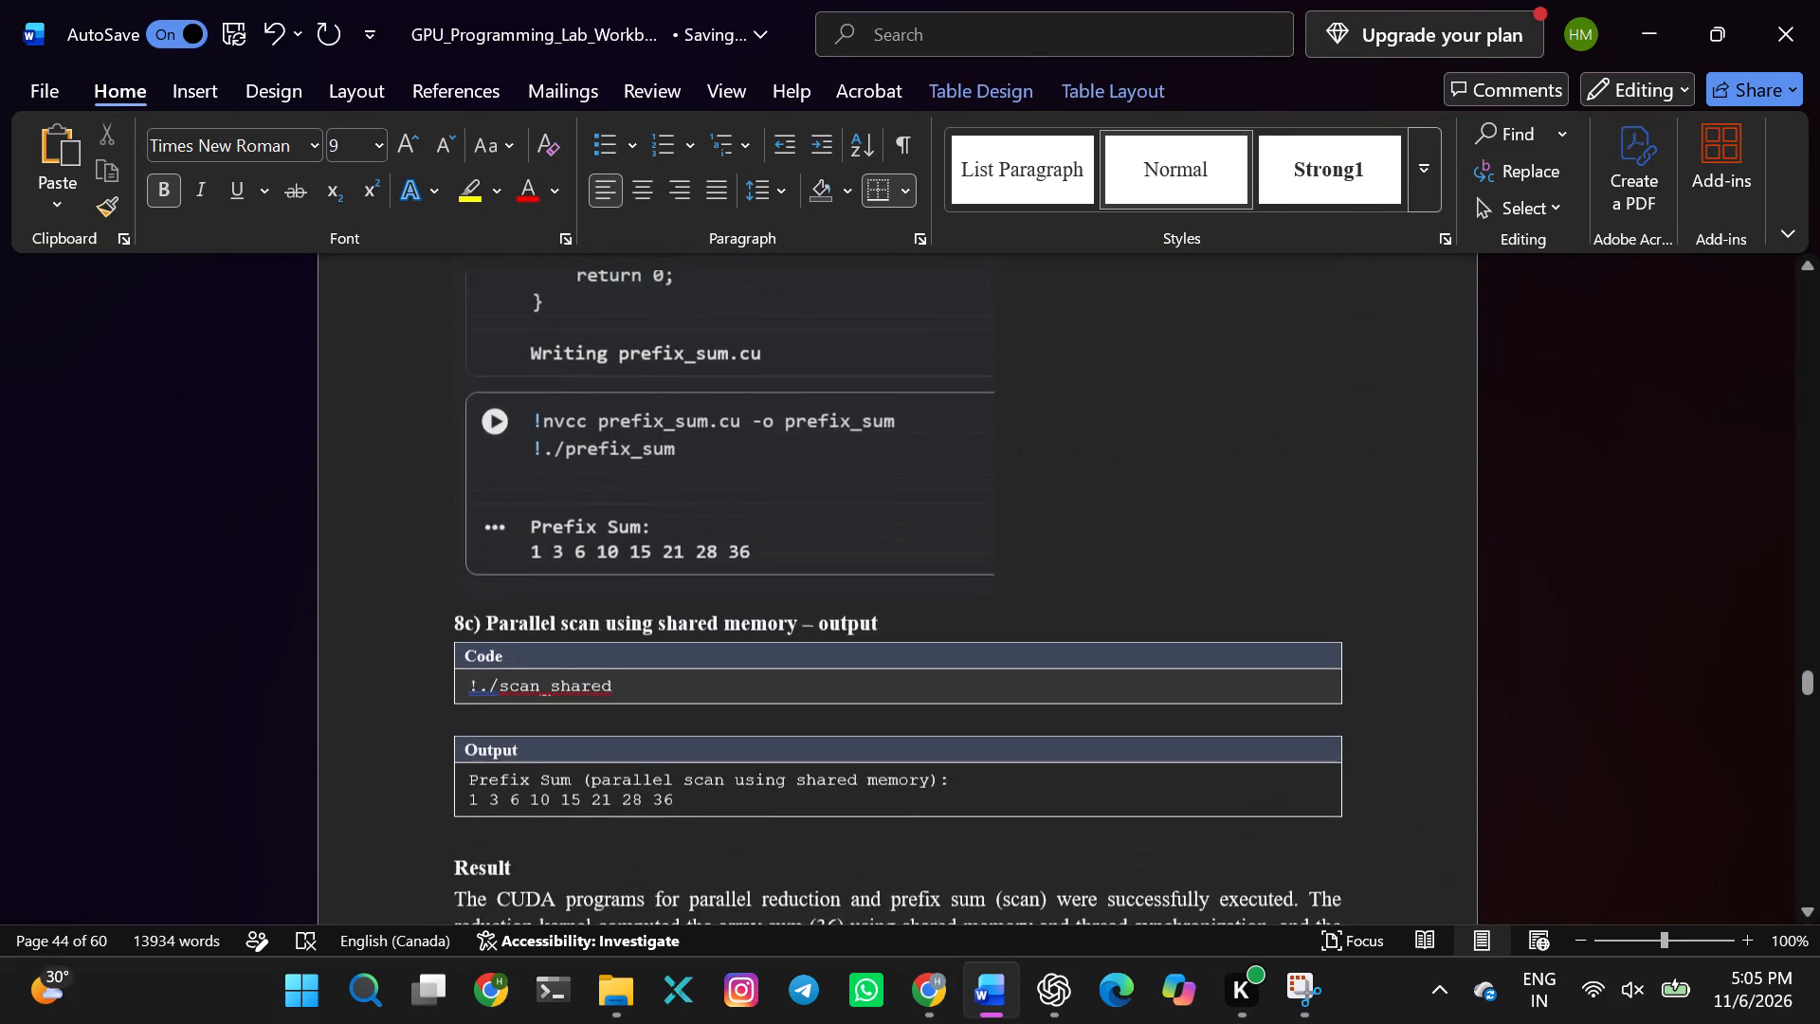
{"action": "scroll", "coordinate": [1364, 747], "scroll_direction": "up", "scroll_amount": 1}
{"action": "left_click", "coordinate": [648, 688]}
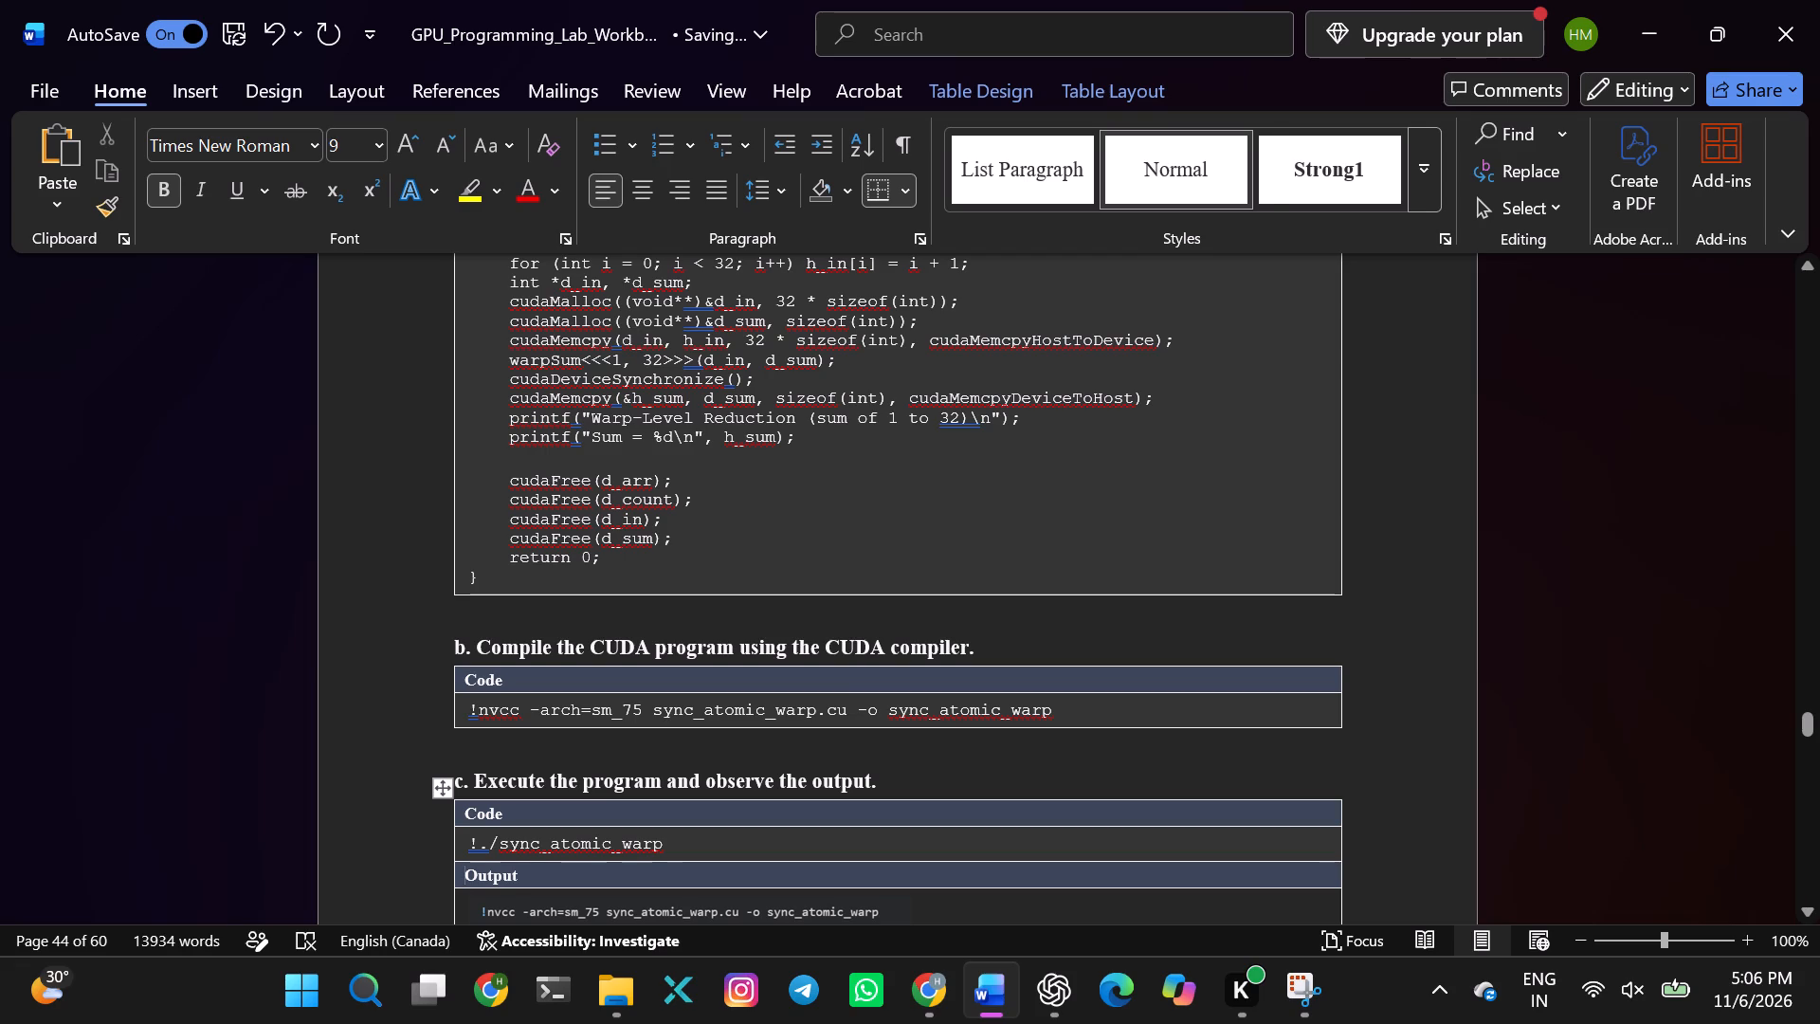
{"action": "scroll", "coordinate": [809, 742], "scroll_direction": "down", "scroll_amount": 1}
{"action": "scroll", "coordinate": [809, 742], "scroll_direction": "up", "scroll_amount": 8}
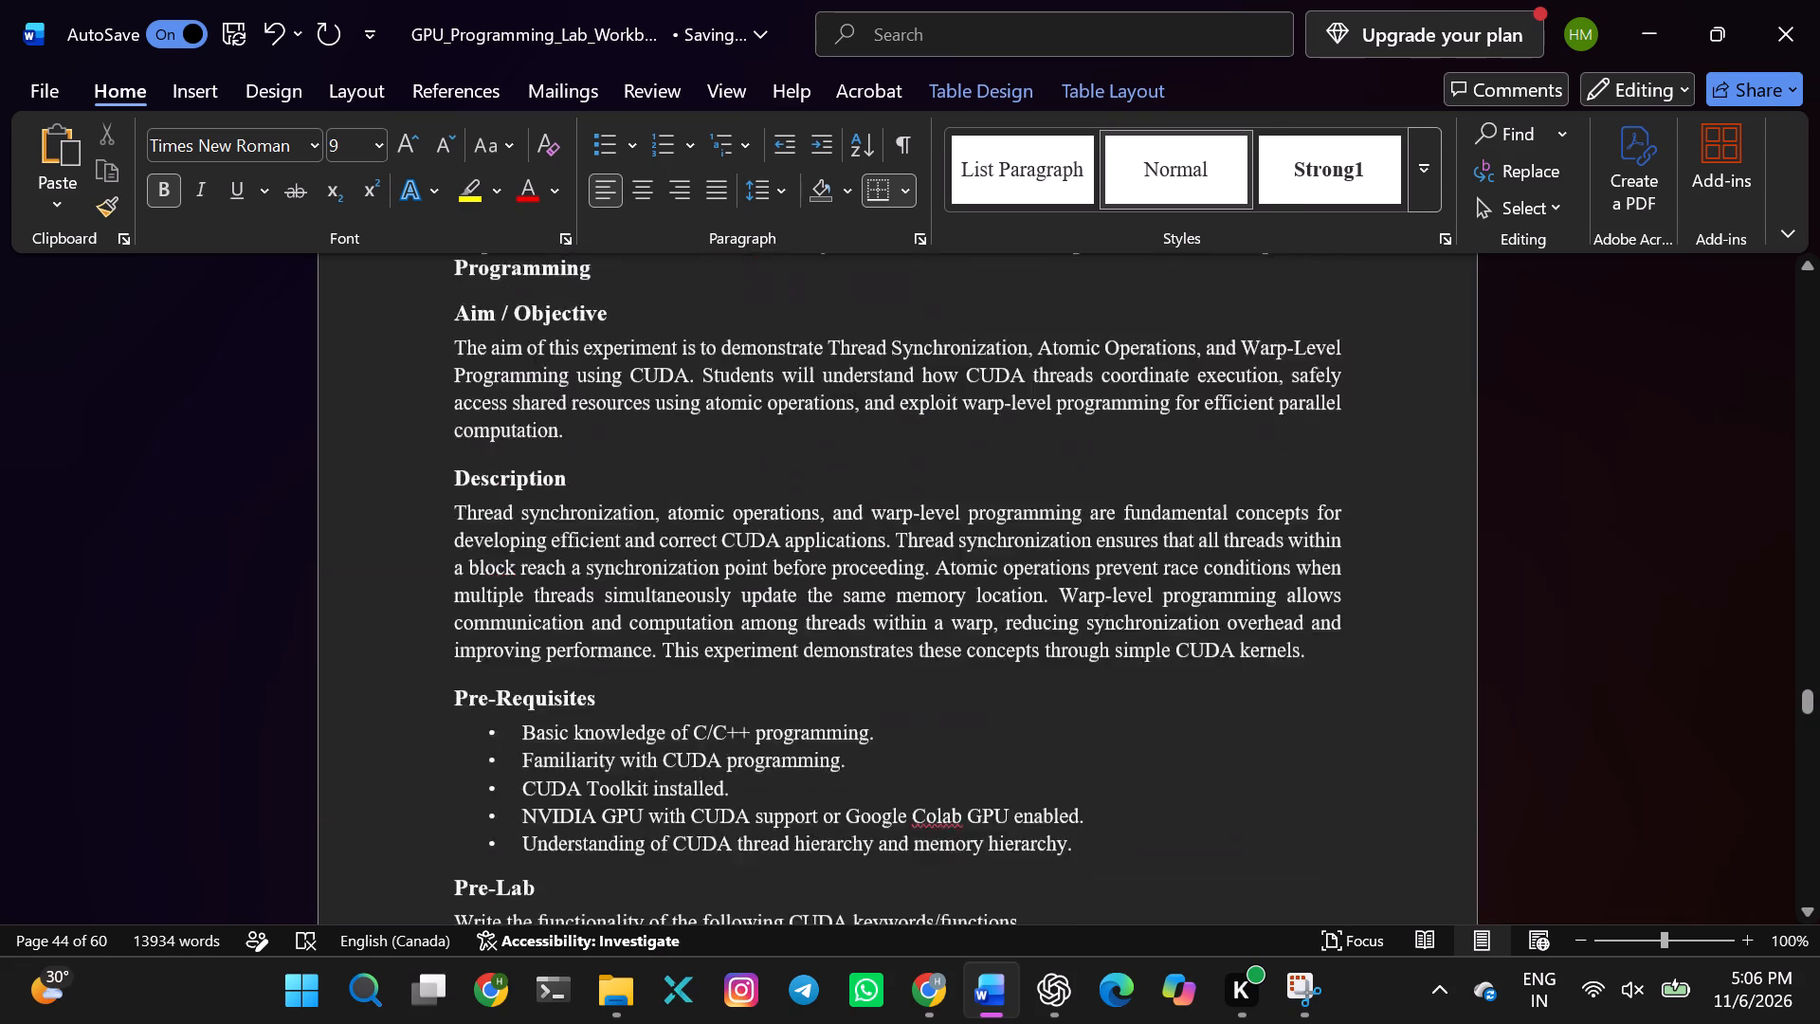
{"action": "scroll", "coordinate": [809, 742], "scroll_direction": "up", "scroll_amount": 4}
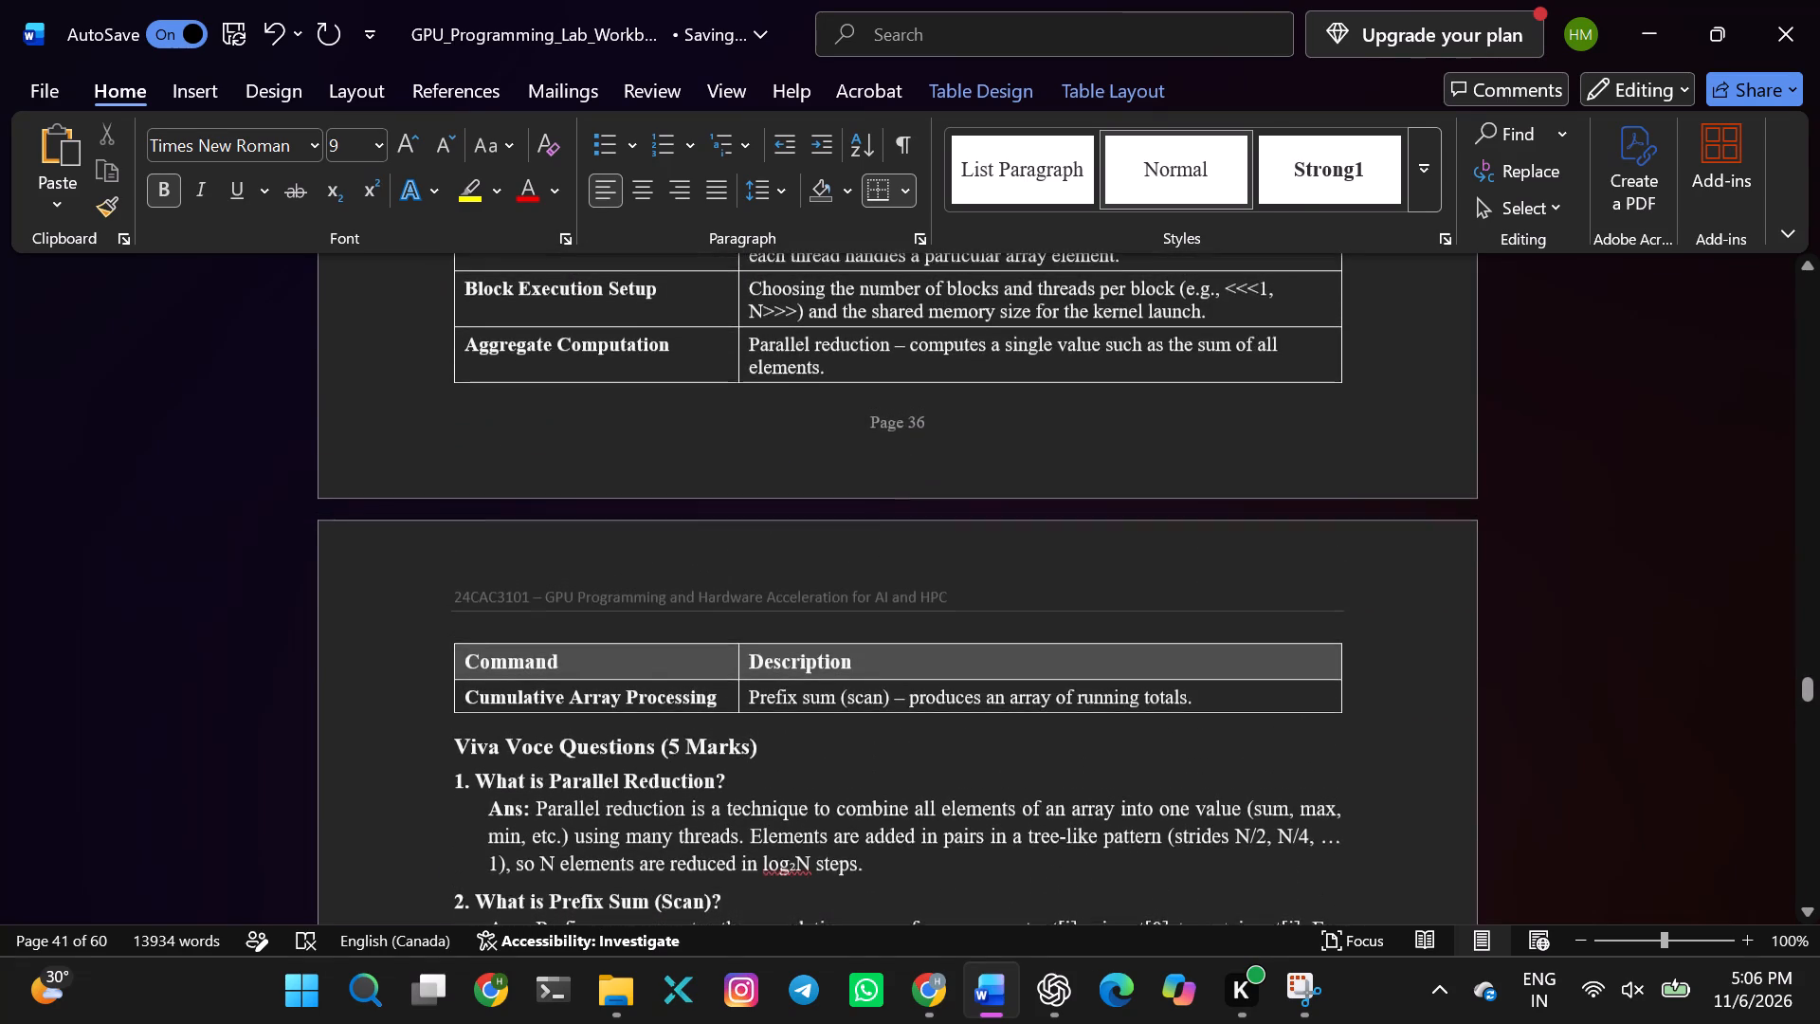
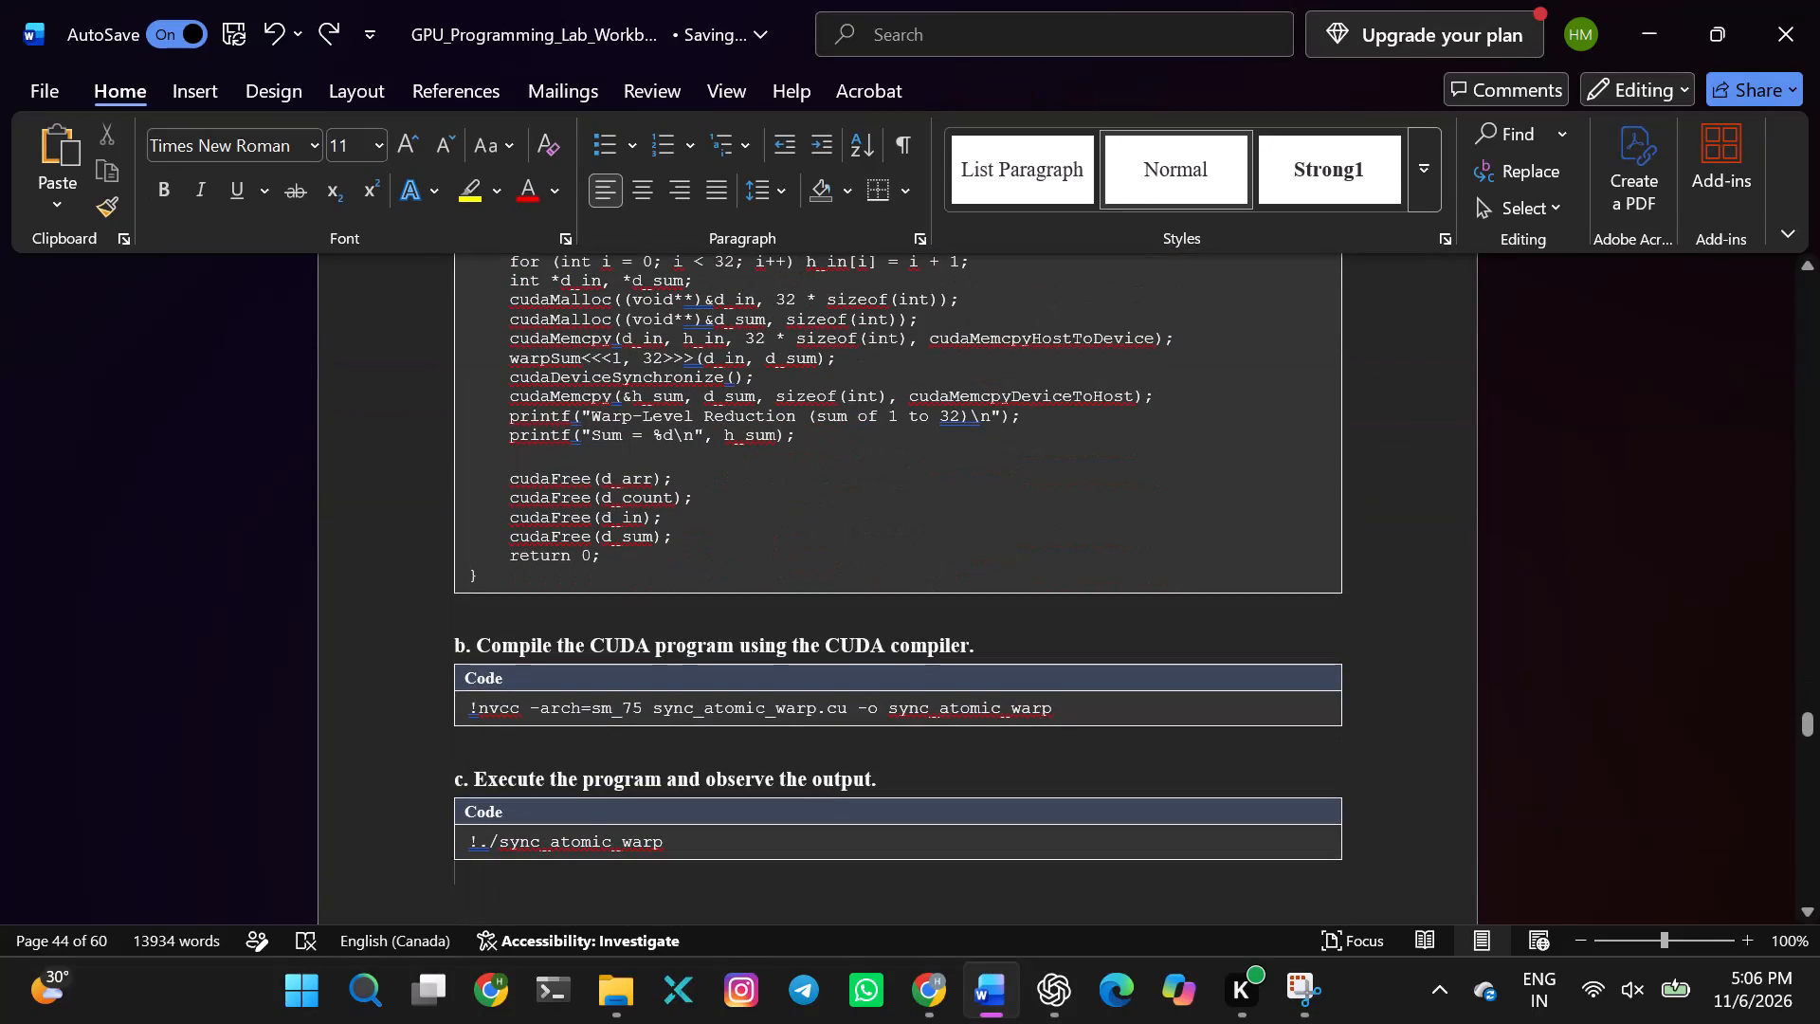
Delete the blank line below Experiment 9's !./sync_atomic_warp code box so its output box sits directly beneath it.
{"action": "scroll", "coordinate": [809, 742], "scroll_direction": "down", "scroll_amount": 2}
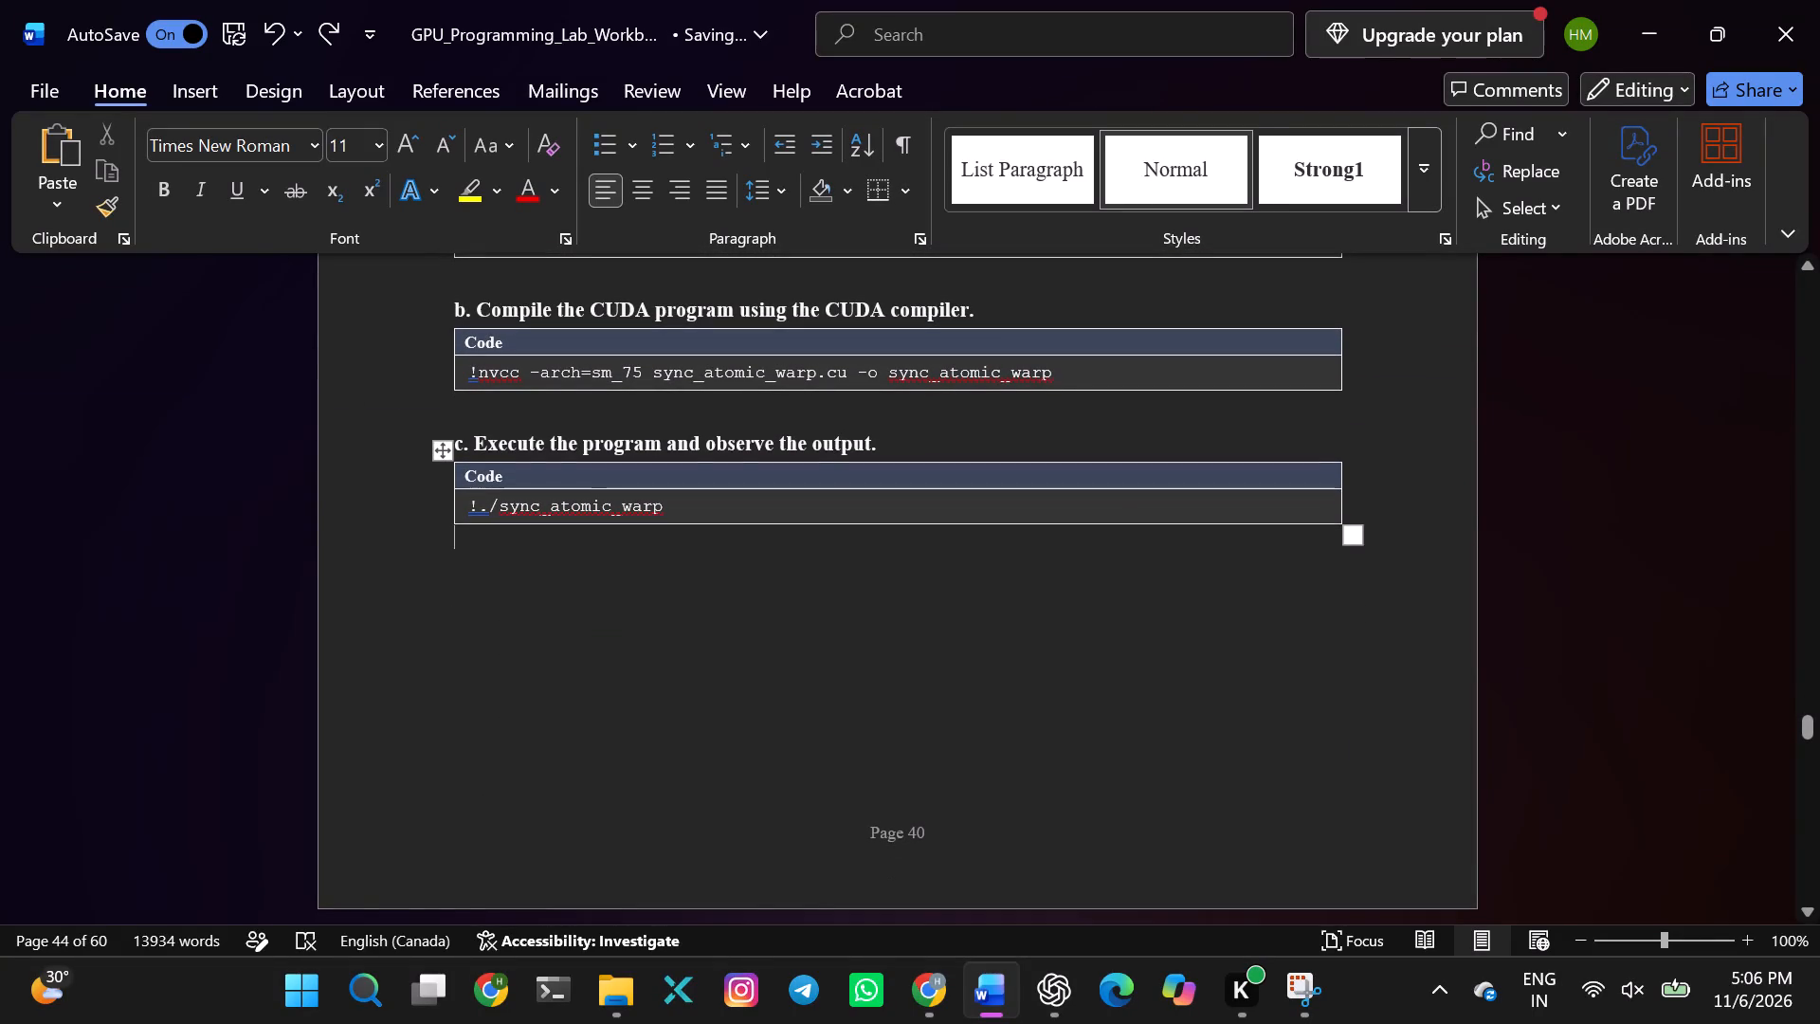
{"action": "key", "text": "Delete"}
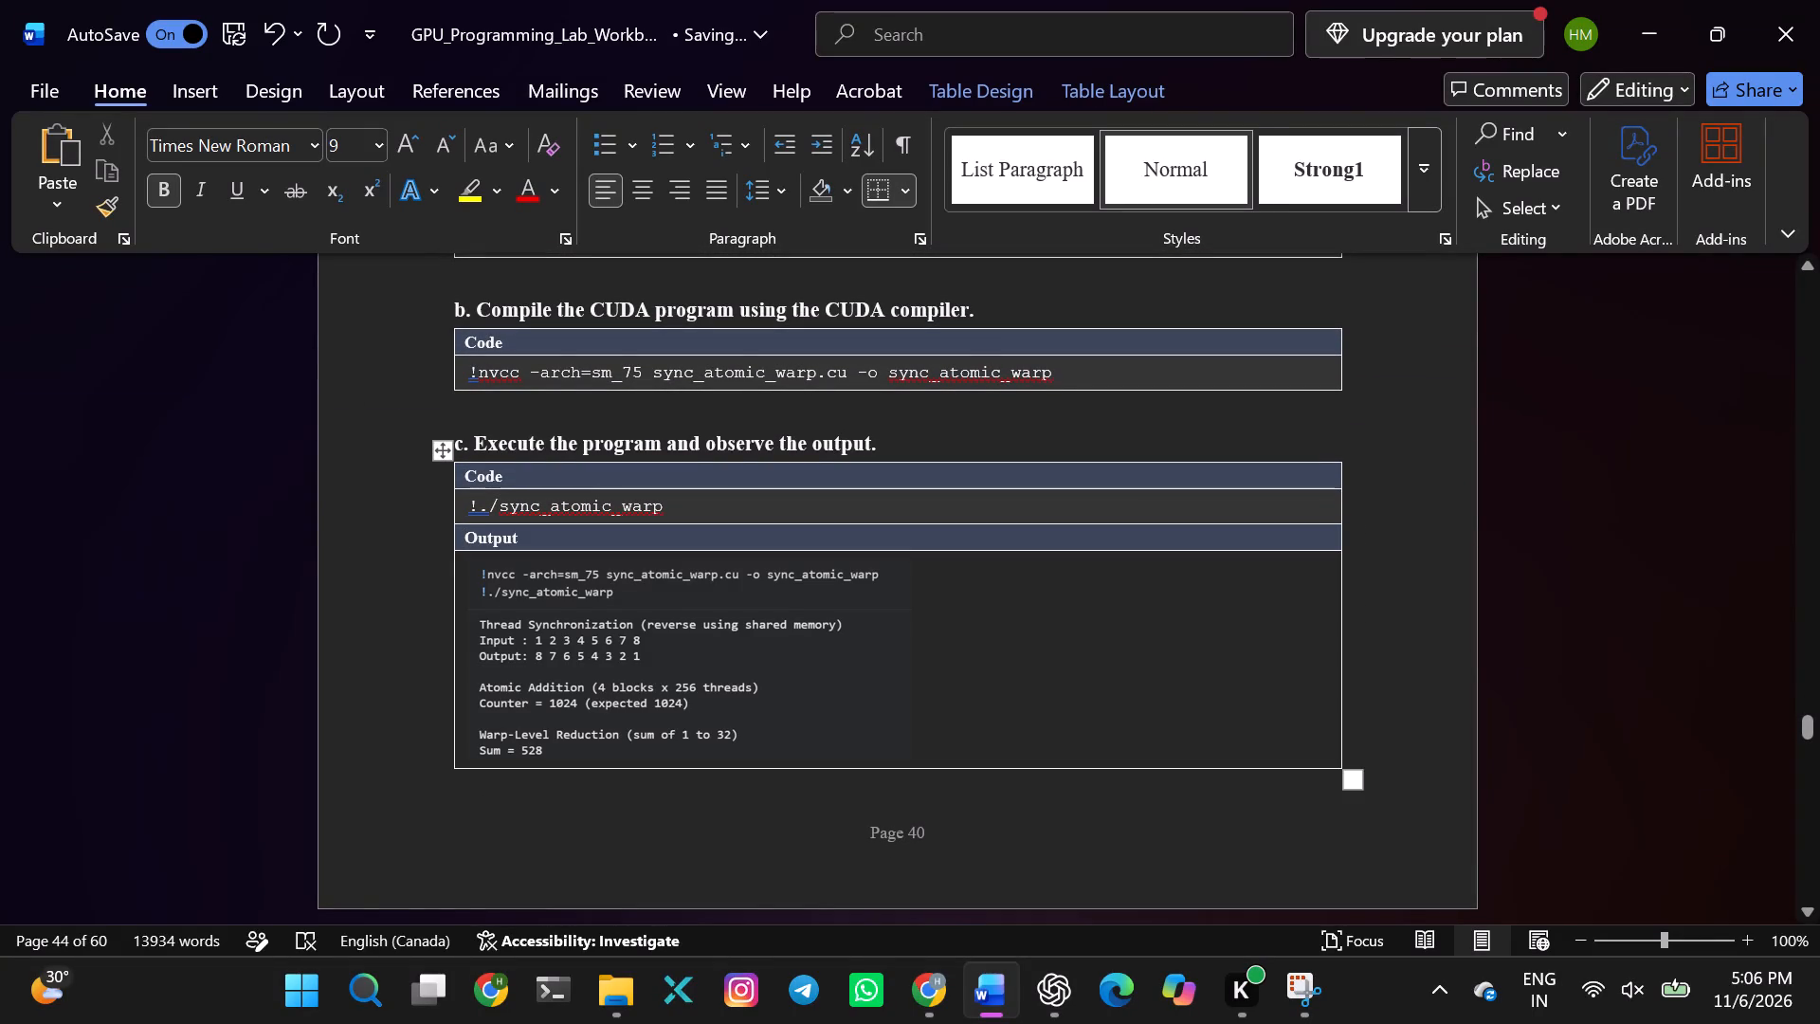
{"action": "left_click", "coordinate": [1374, 515]}
Copy the !./scan_shared command from the code box of Experiment 8's 8c shared-memory parallel scan output section.
{"action": "scroll", "coordinate": [1374, 515], "scroll_direction": "up", "scroll_amount": 4}
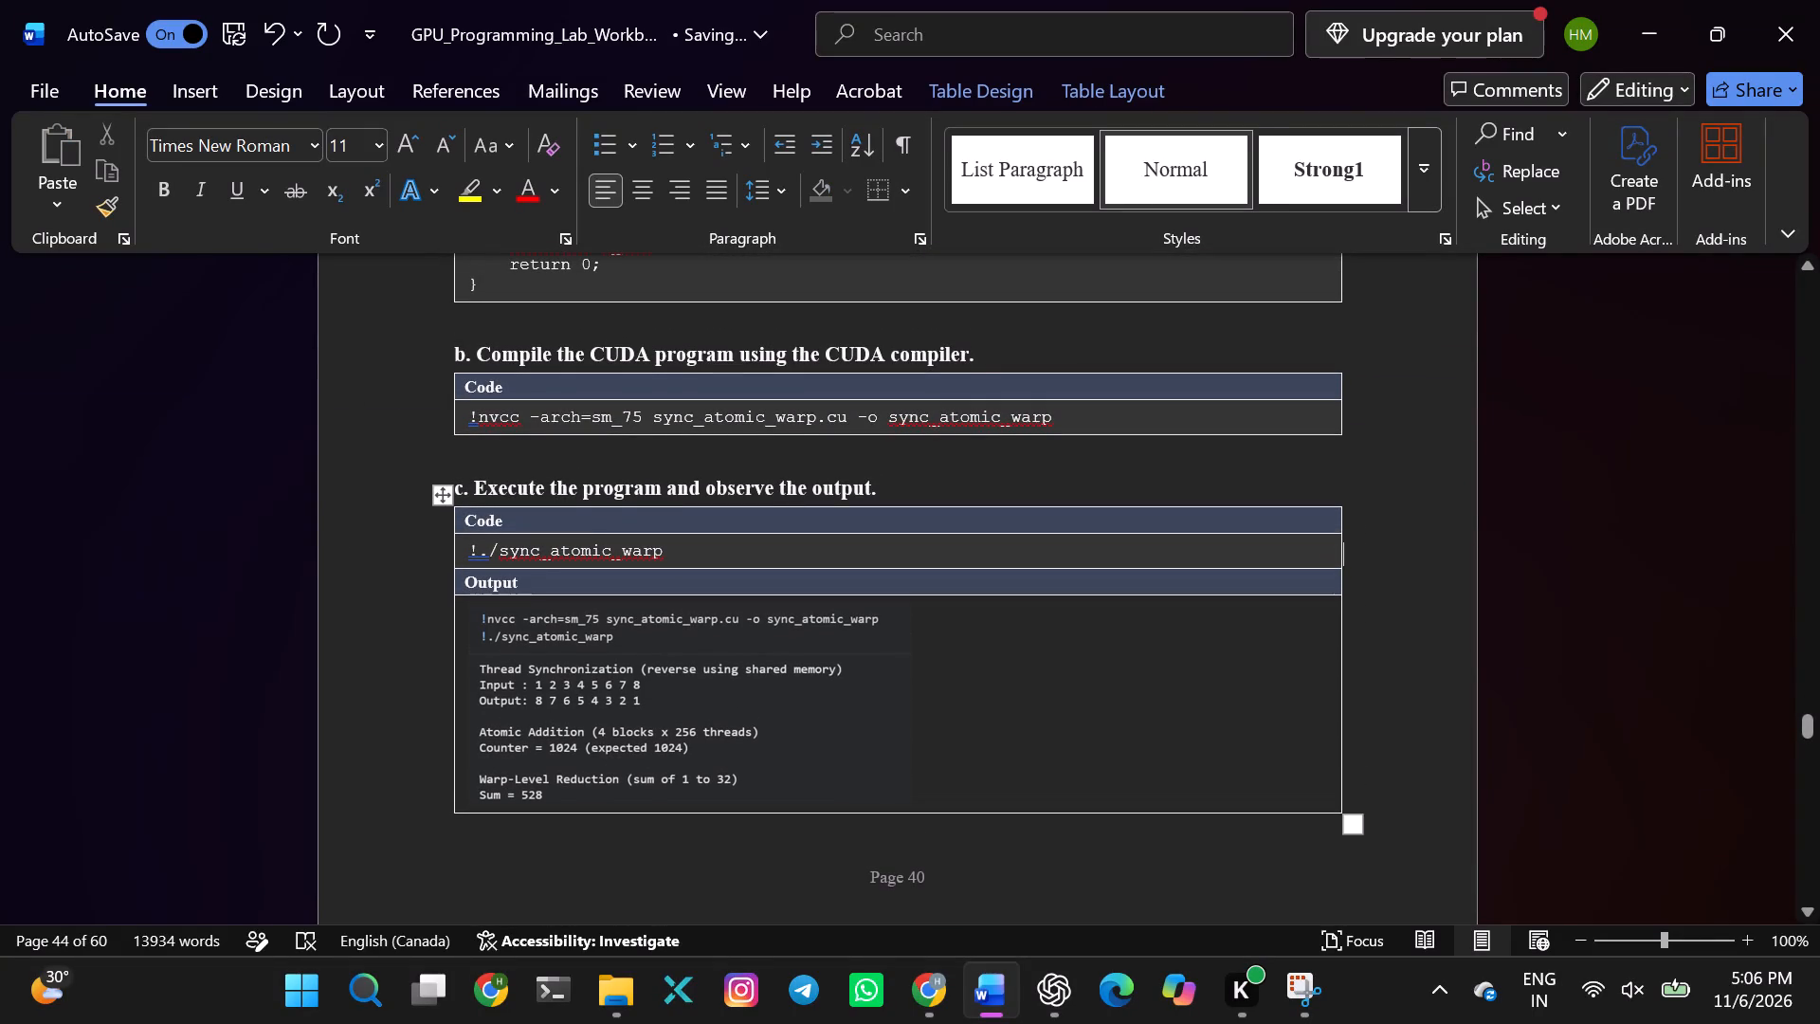
{"action": "scroll", "coordinate": [1374, 515], "scroll_direction": "up", "scroll_amount": 5}
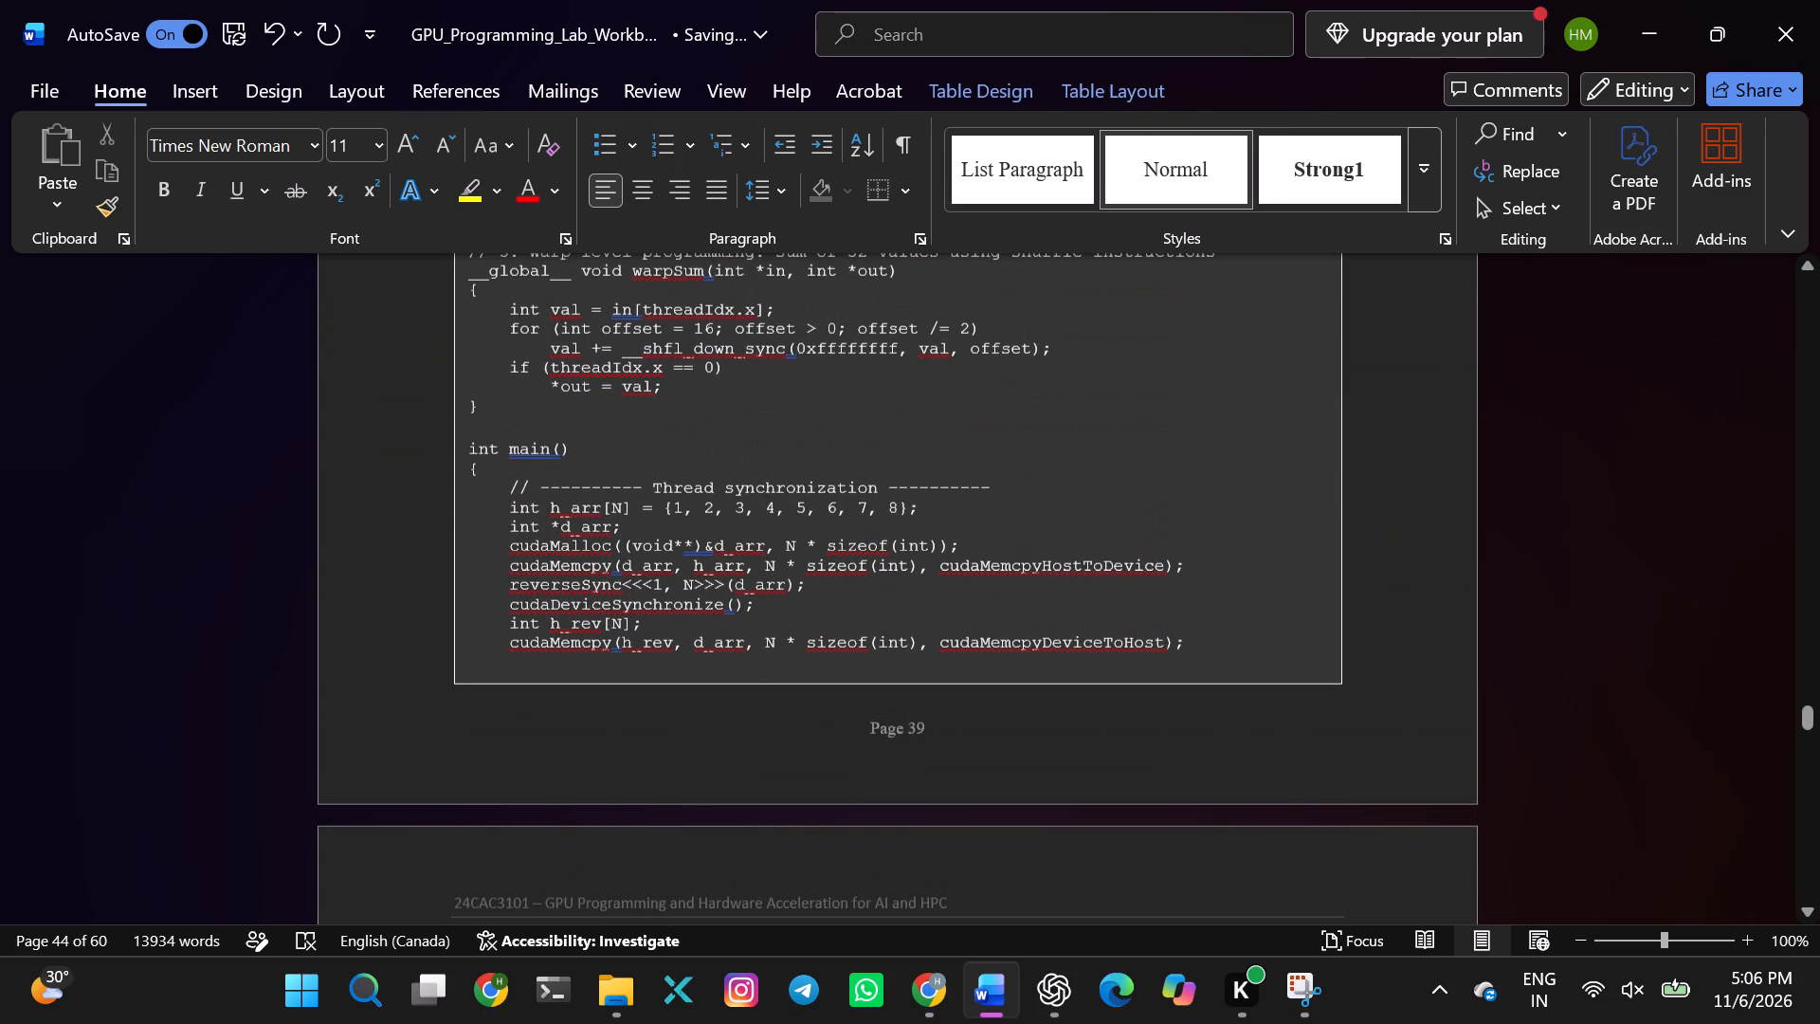
{"action": "scroll", "coordinate": [1374, 515], "scroll_direction": "up", "scroll_amount": 8}
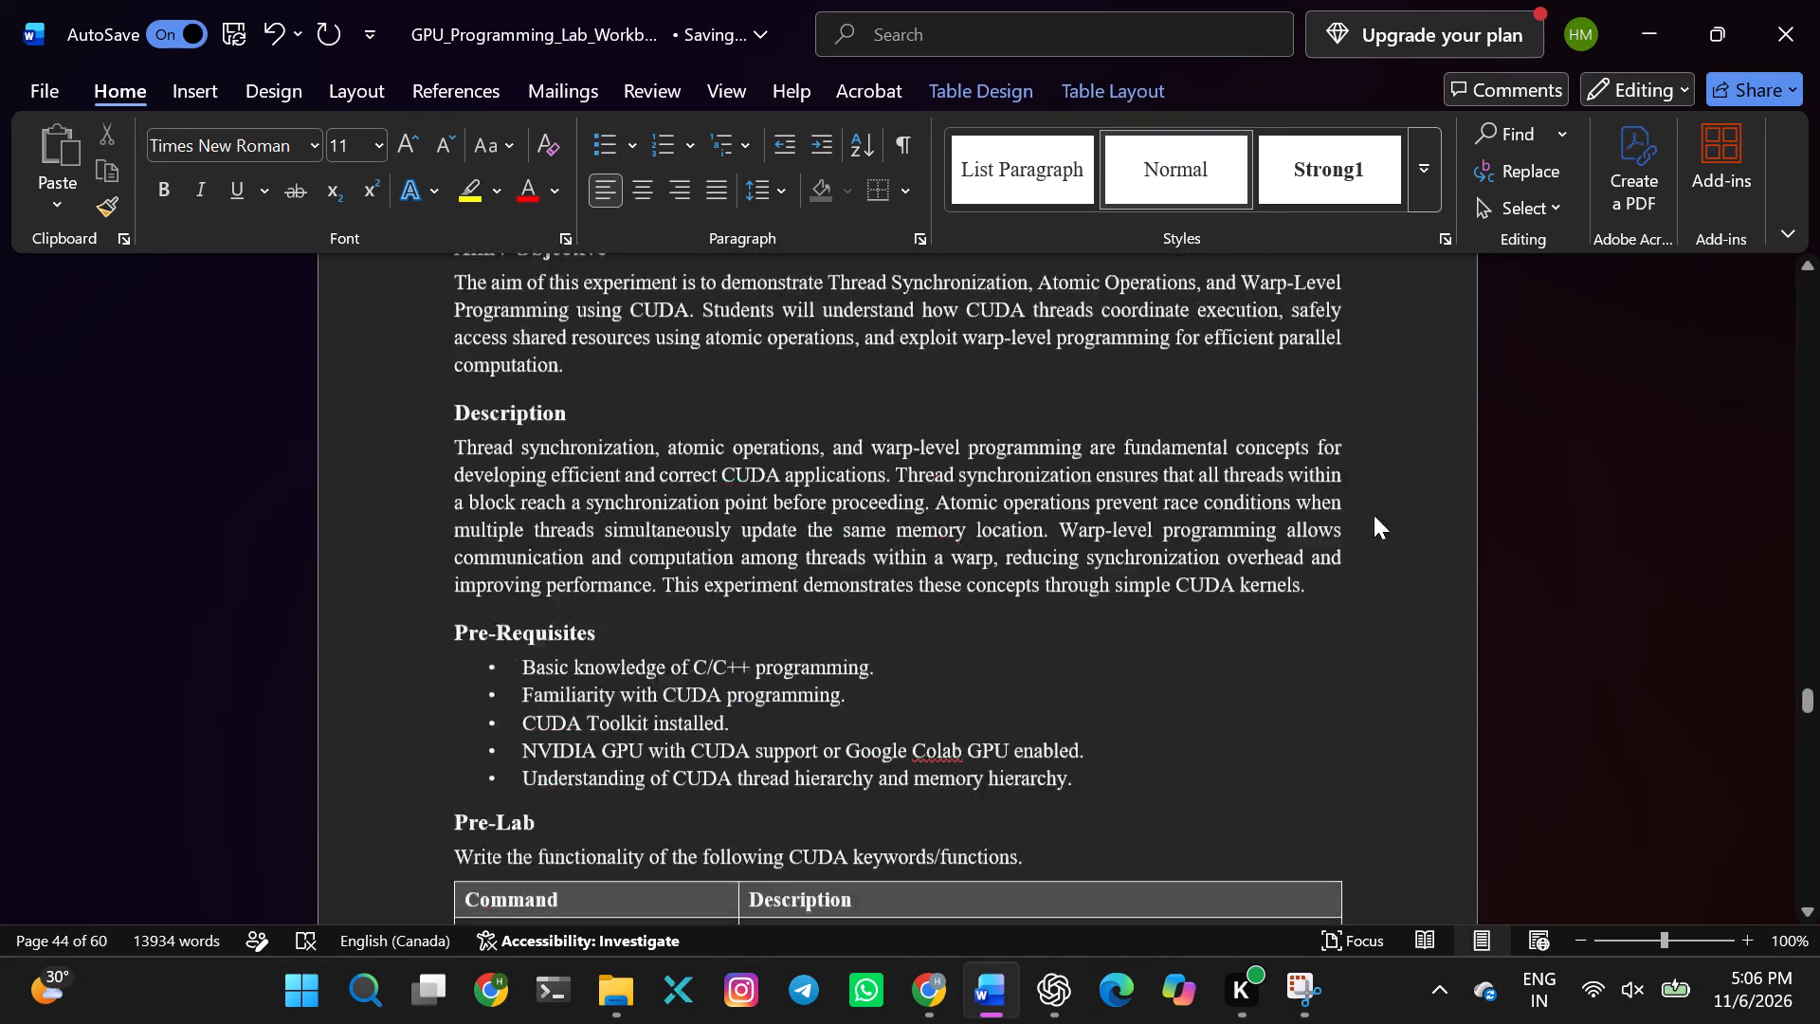
{"action": "scroll", "coordinate": [1374, 515], "scroll_direction": "up", "scroll_amount": 5}
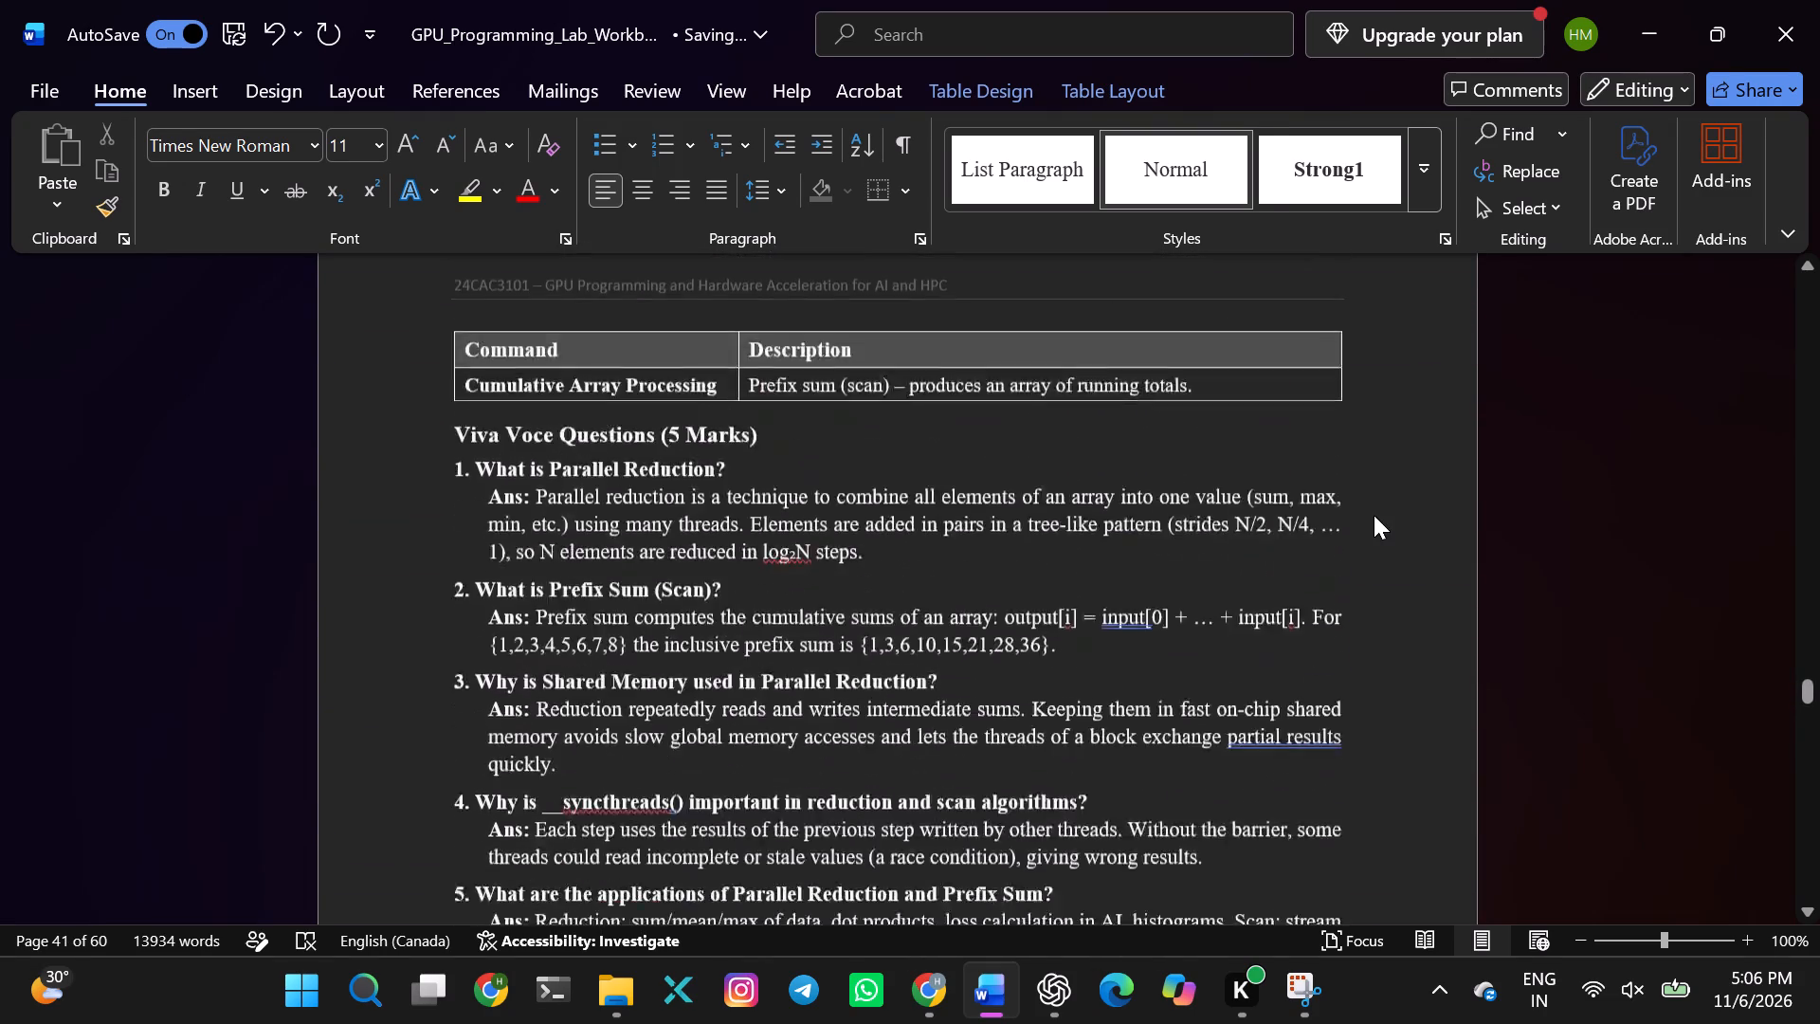
{"action": "scroll", "coordinate": [1374, 515], "scroll_direction": "up", "scroll_amount": 5}
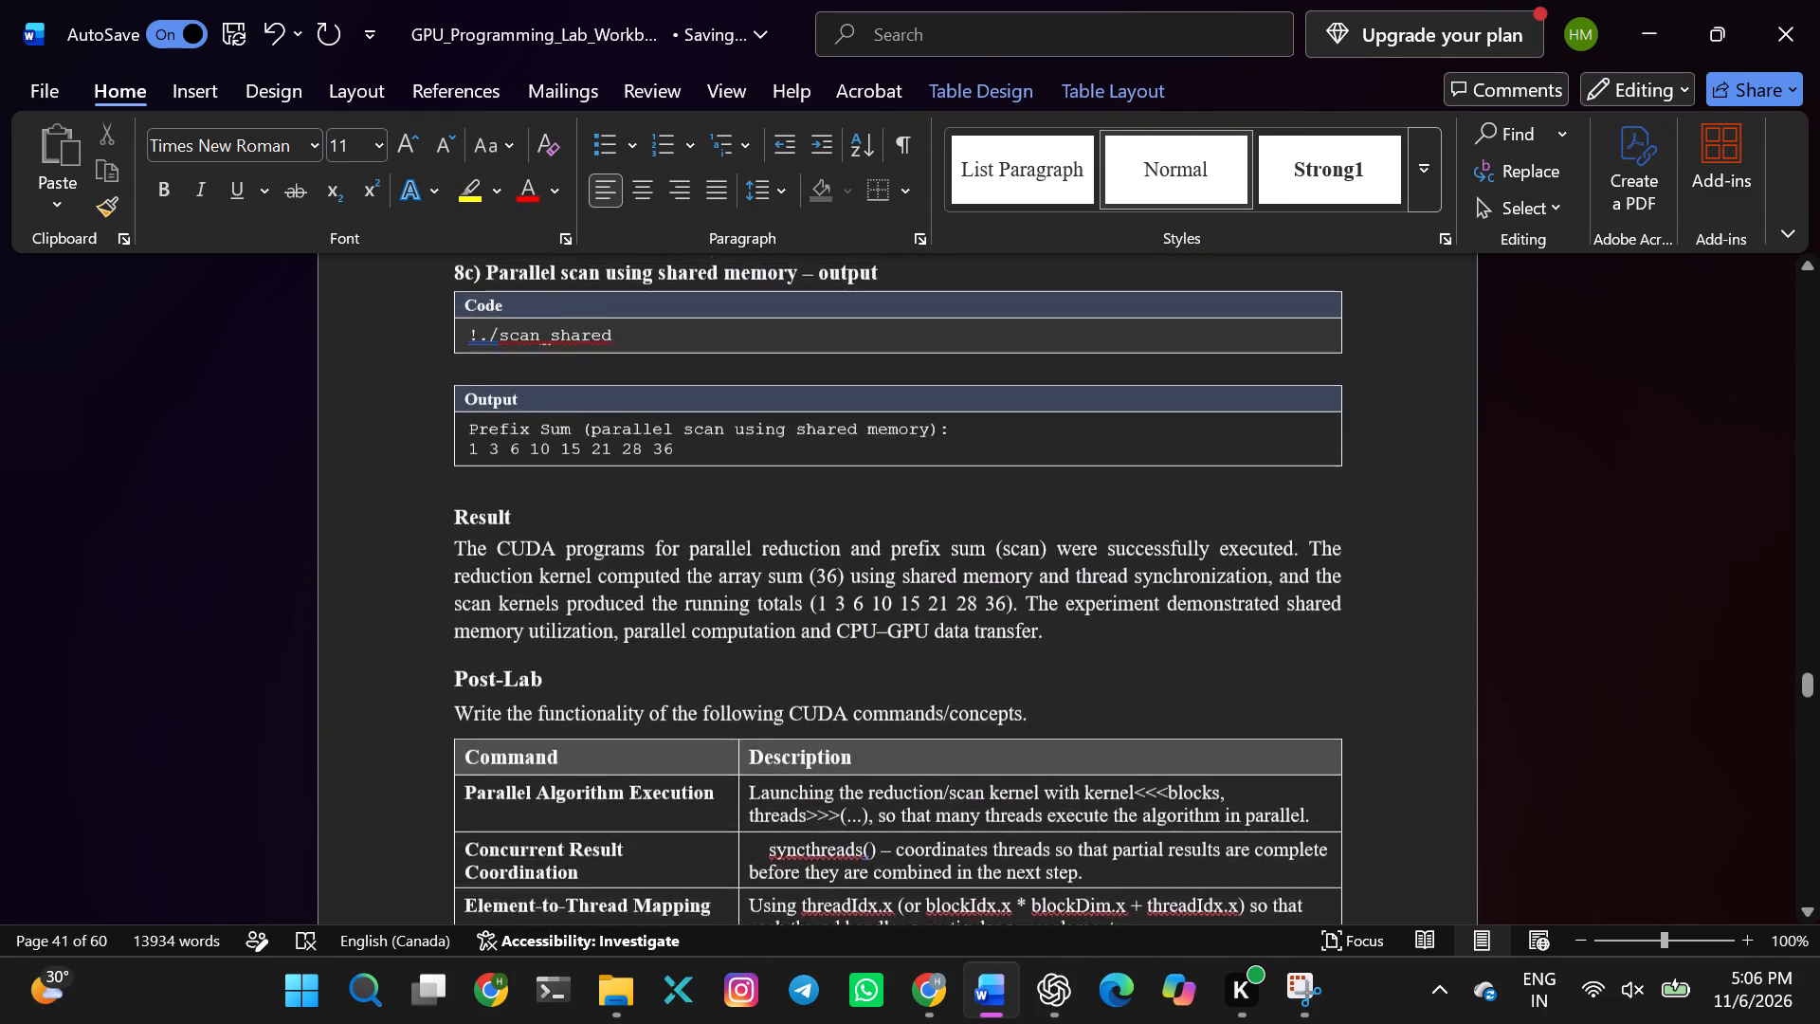
{"action": "scroll", "coordinate": [1374, 515], "scroll_direction": "up", "scroll_amount": 1}
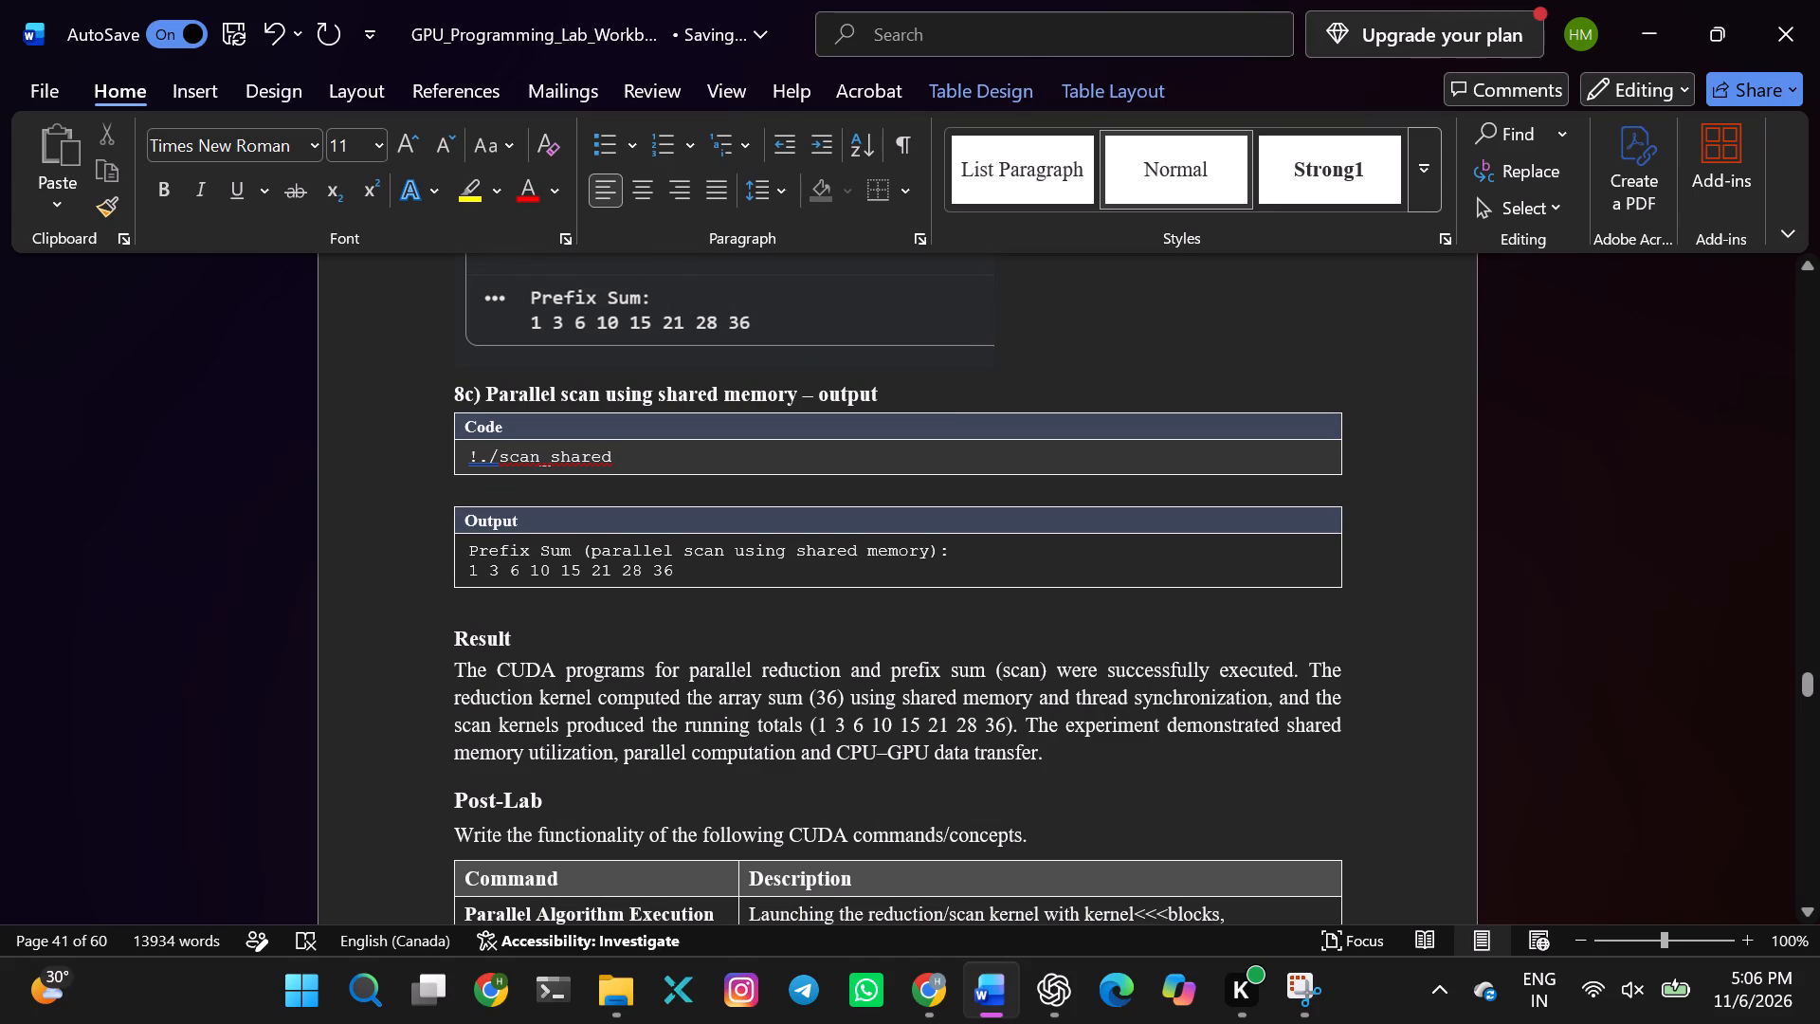
{"action": "left_click_drag", "start_coordinate": [628, 458], "coordinate": [461, 462]}
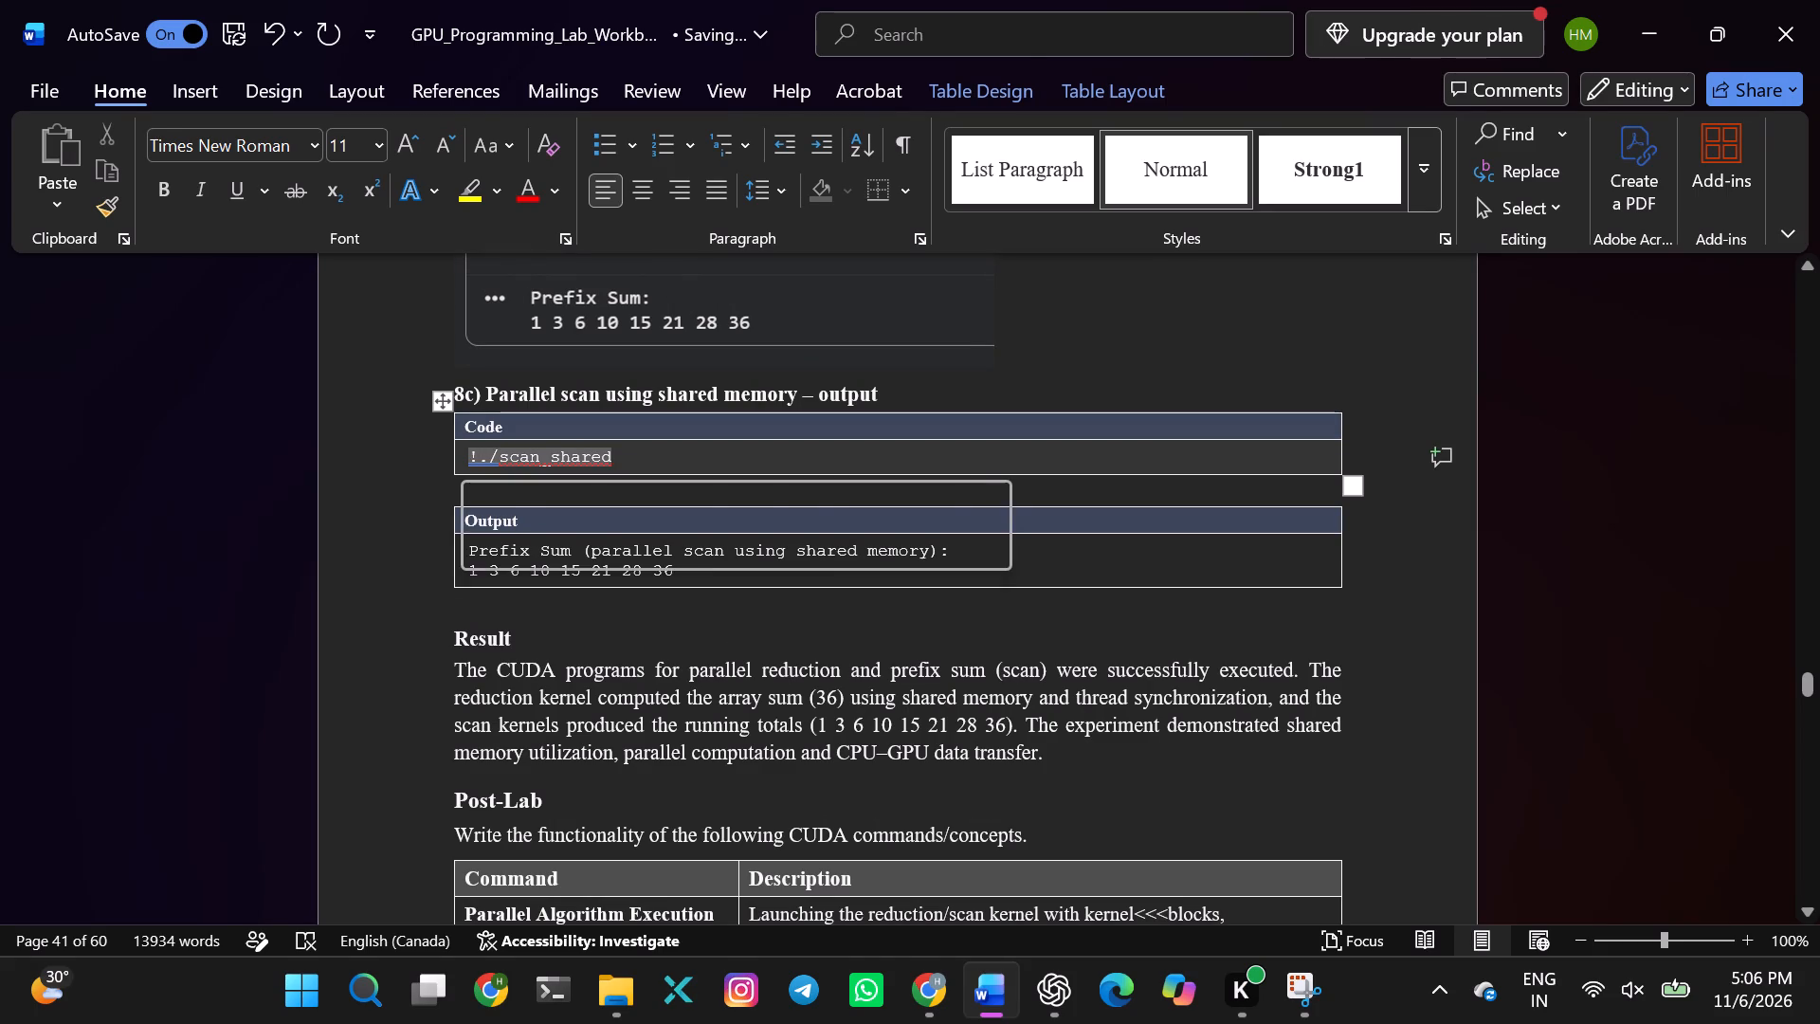
{"action": "key", "text": "ctrl+c"}
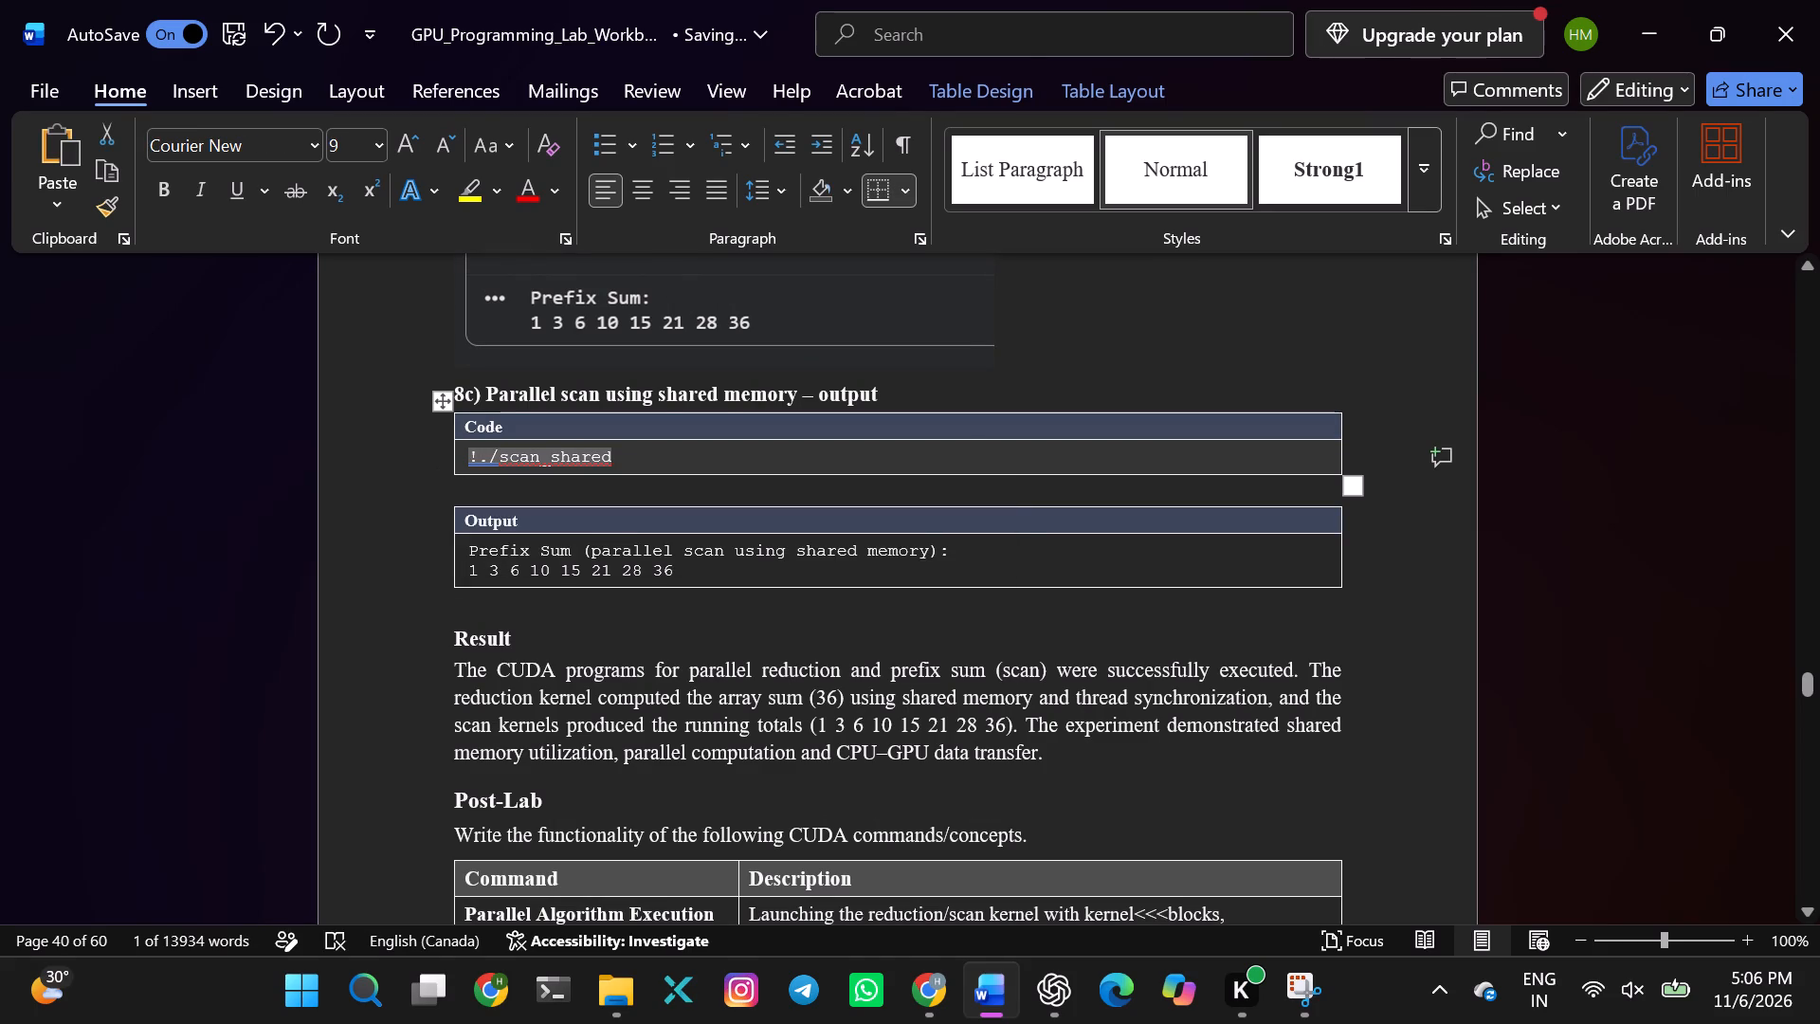
{"action": "left_click", "coordinate": [416, 517]}
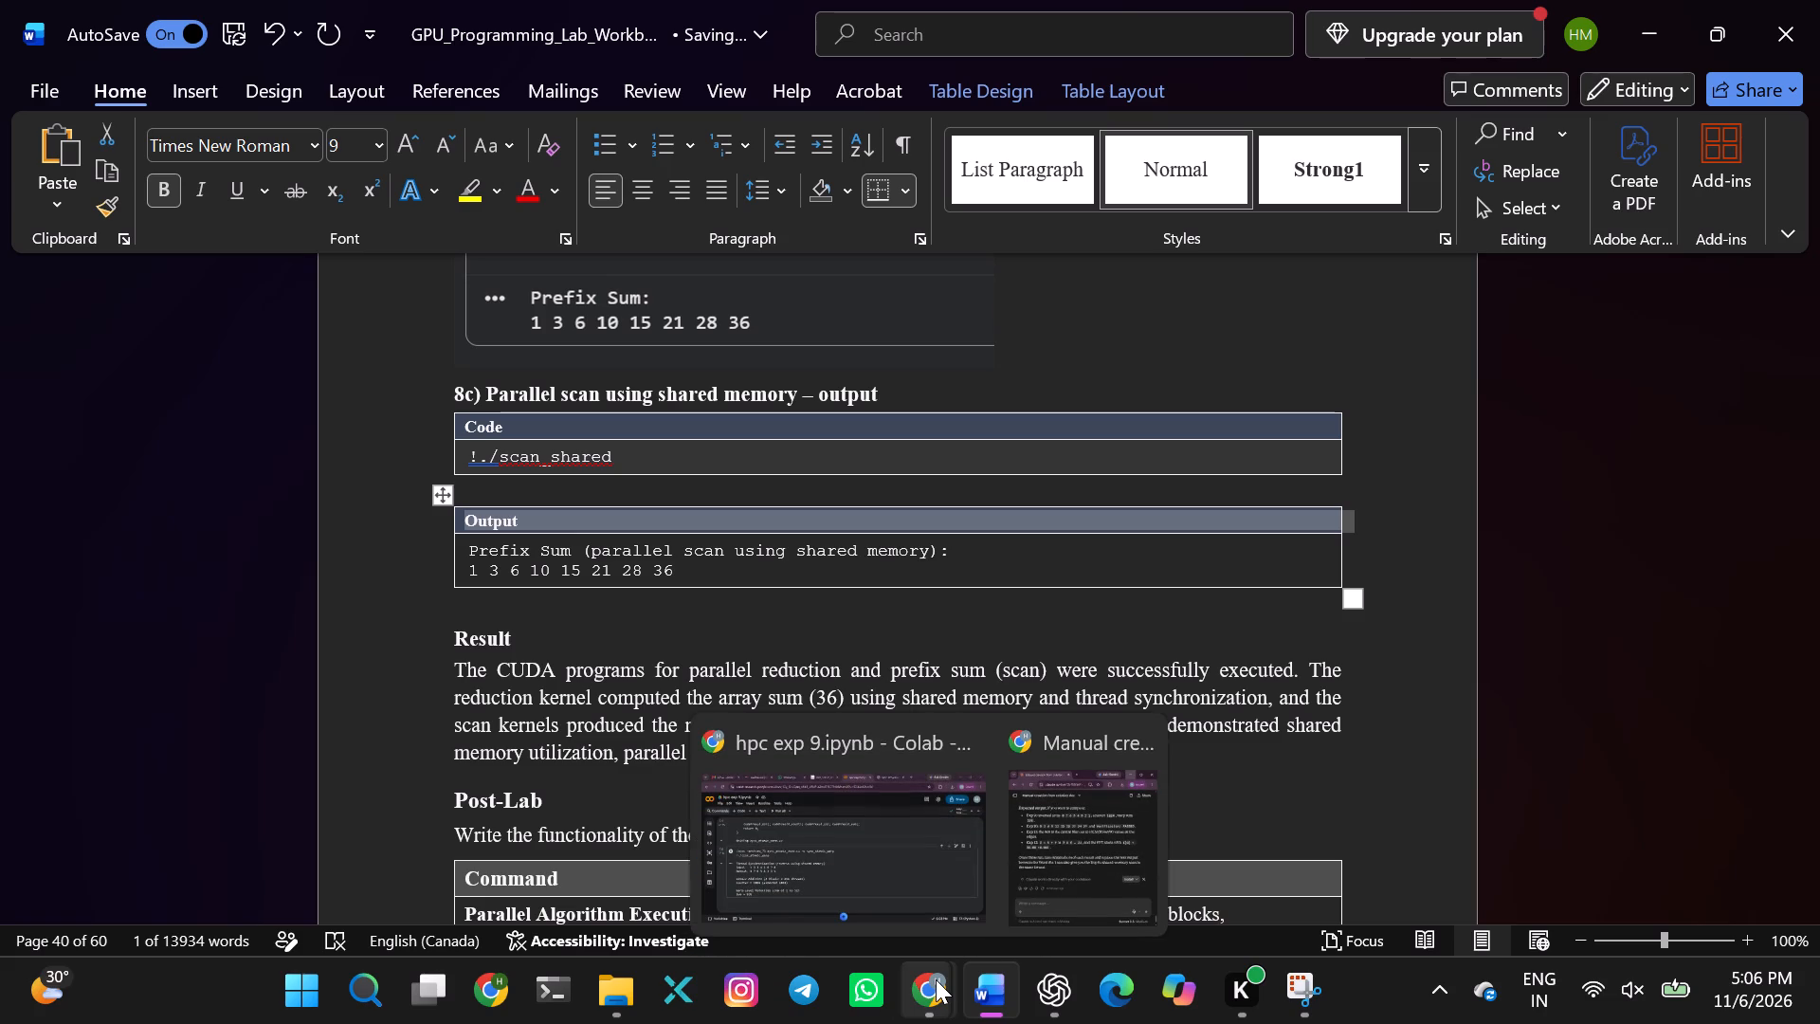
Switch to Chrome, close the GPU lab manual PDF and hpc exp 9 tabs, and open the Google Colab home page.
{"action": "left_click", "coordinate": [908, 846]}
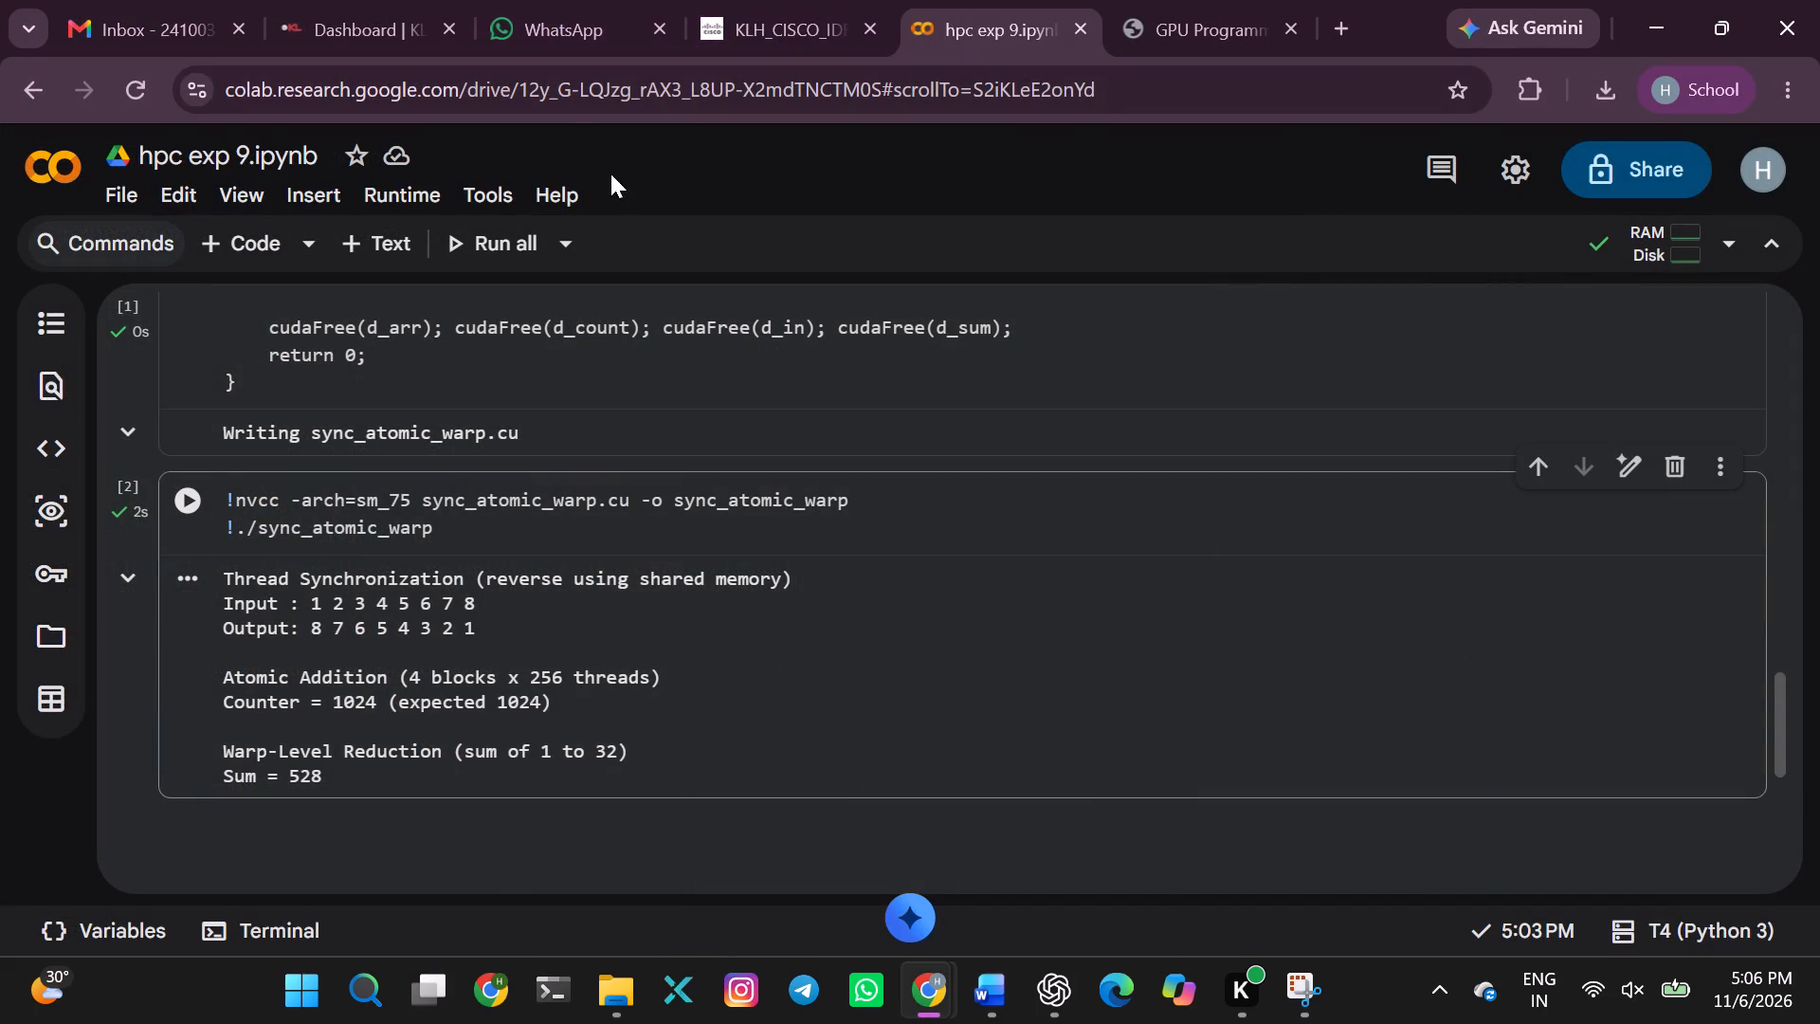
{"action": "left_click", "coordinate": [1291, 30]}
{"action": "left_click", "coordinate": [1334, 21]}
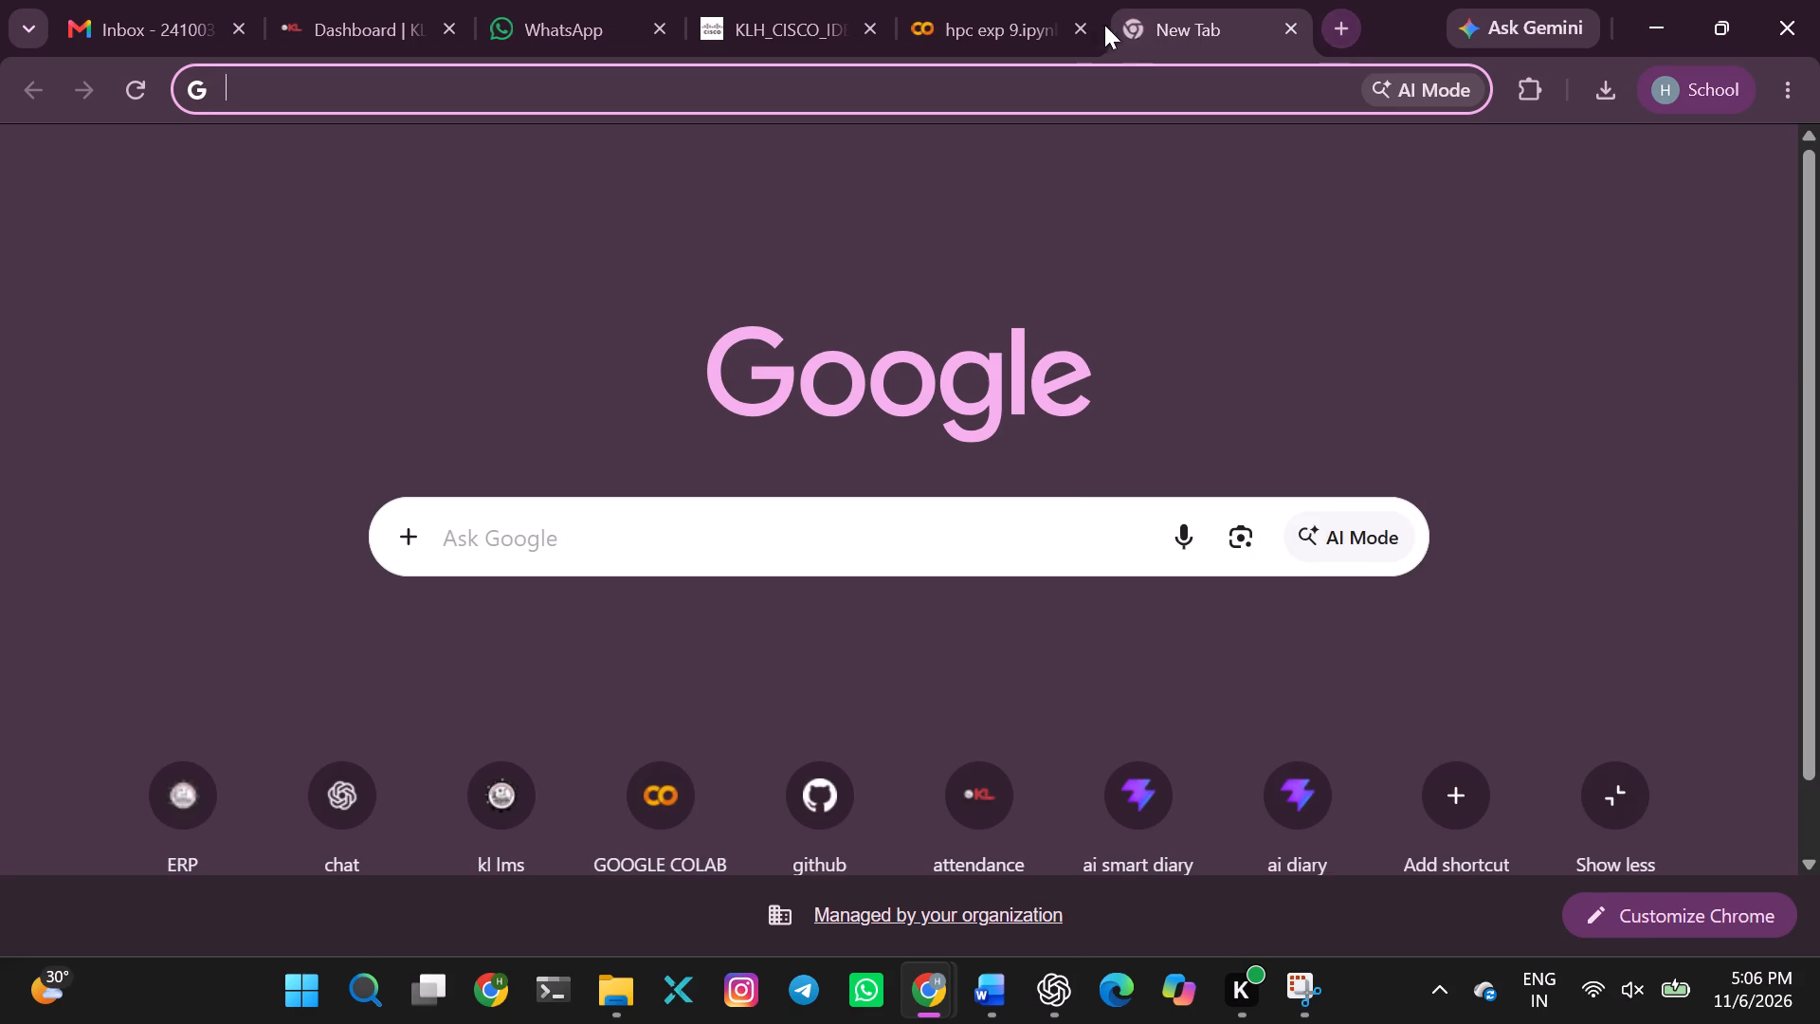
{"action": "left_click", "coordinate": [1076, 25]}
{"action": "left_click", "coordinate": [640, 779]}
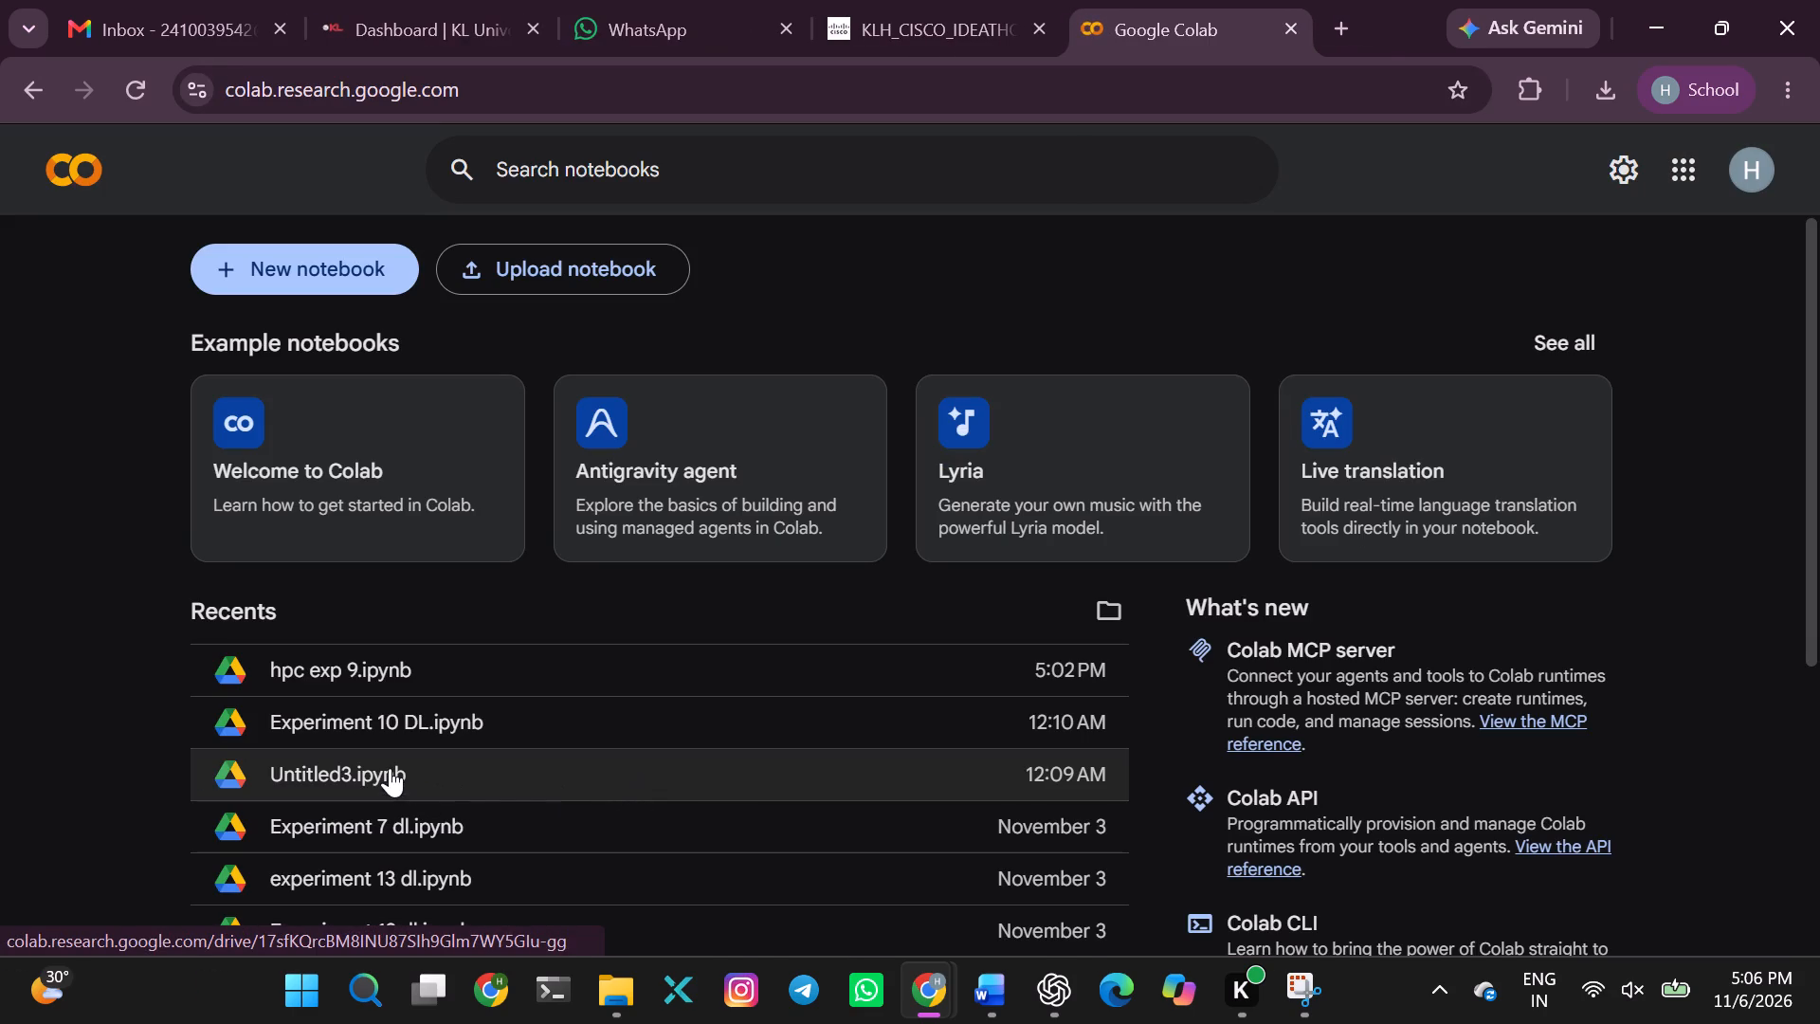
Open the recent notebook Untitled3.ipynb and rename it as "ds lab .ipynb".
{"action": "left_click", "coordinate": [390, 768]}
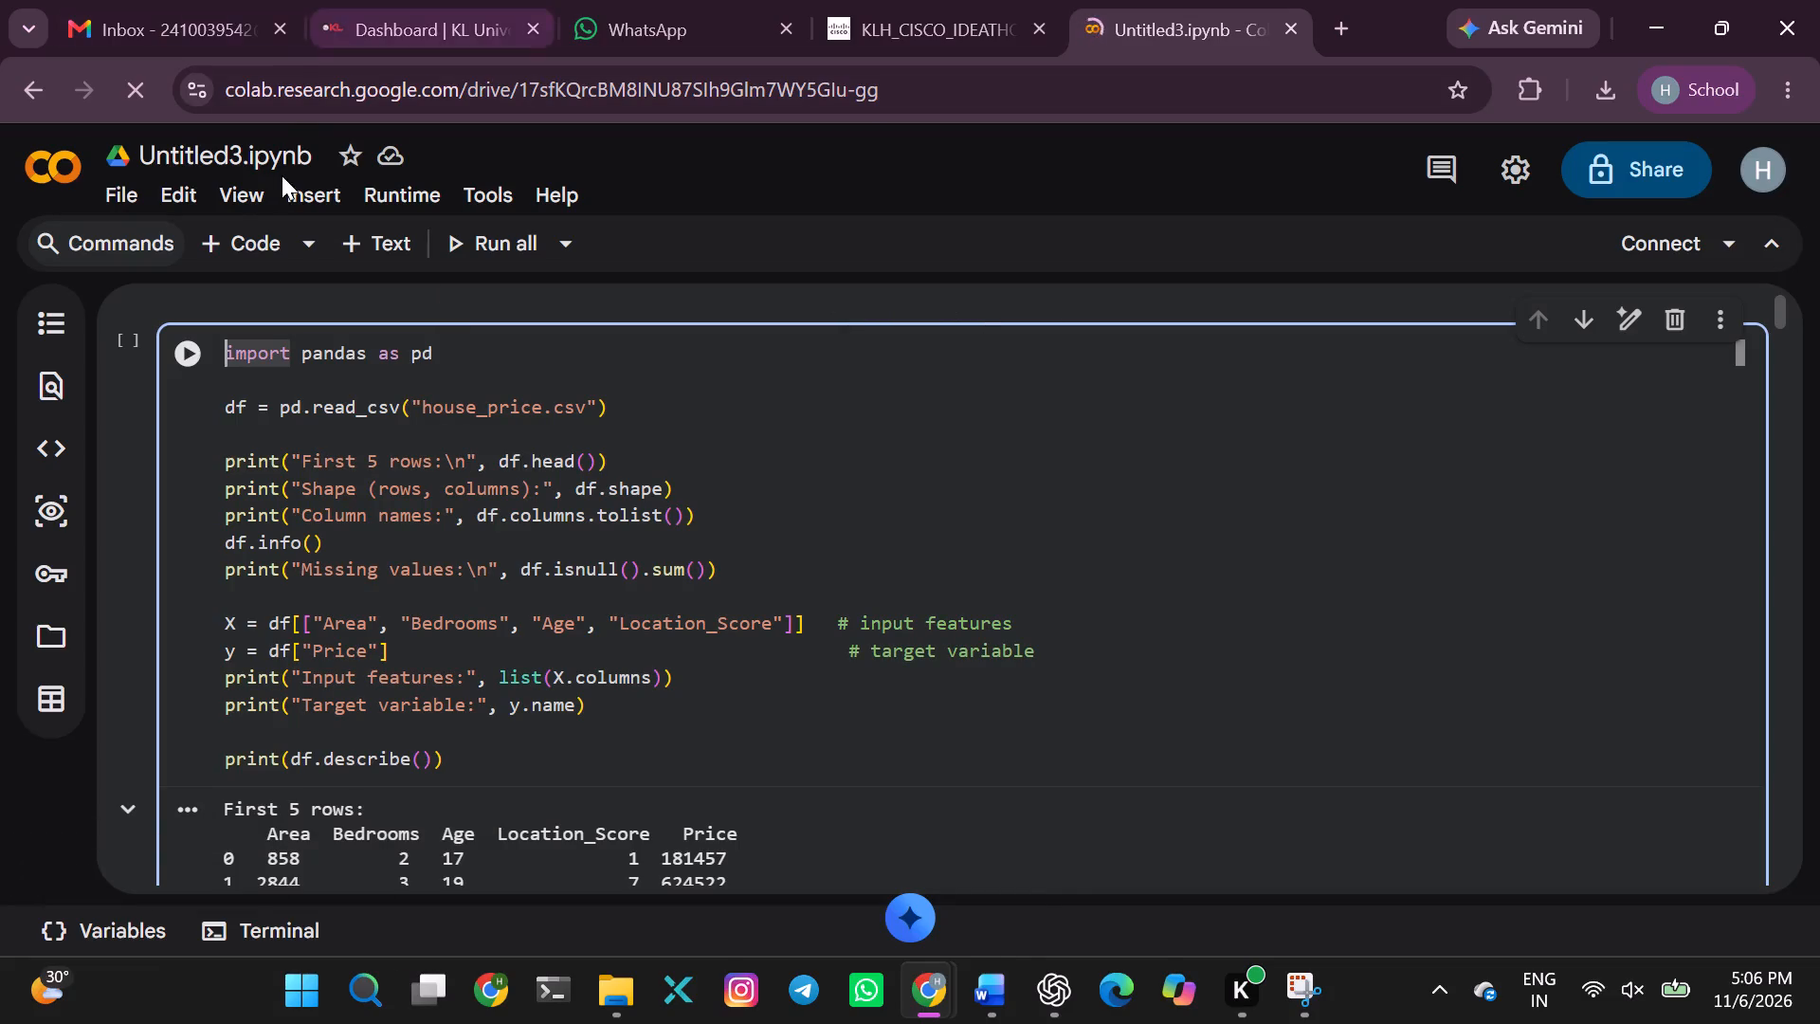
{"action": "left_click", "coordinate": [244, 161]}
{"action": "key", "text": "BackSpace"}
{"action": "key", "text": "BackSpace"}
{"action": "key", "text": "BackSpace"}
{"action": "key", "text": "BackSpace"}
{"action": "key", "text": "BackSpace"}
{"action": "key", "text": "BackSpace"}
{"action": "key", "text": "BackSpace"}
{"action": "key", "text": "BackSpace"}
{"action": "key", "text": "BackSpace"}
{"action": "key", "text": "BackSpace"}
{"action": "key", "text": "BackSpace"}
{"action": "key", "text": "BackSpace"}
{"action": "key", "text": "BackSpace"}
{"action": "key", "text": "BackSpace"}
{"action": "key", "text": "BackSpace"}
{"action": "key", "text": "BackSpace"}
{"action": "key", "text": "BackSpace"}
{"action": "key", "text": "BackSpace"}
{"action": "key", "text": "BackSpace"}
{"action": "key", "text": "BackSpace"}
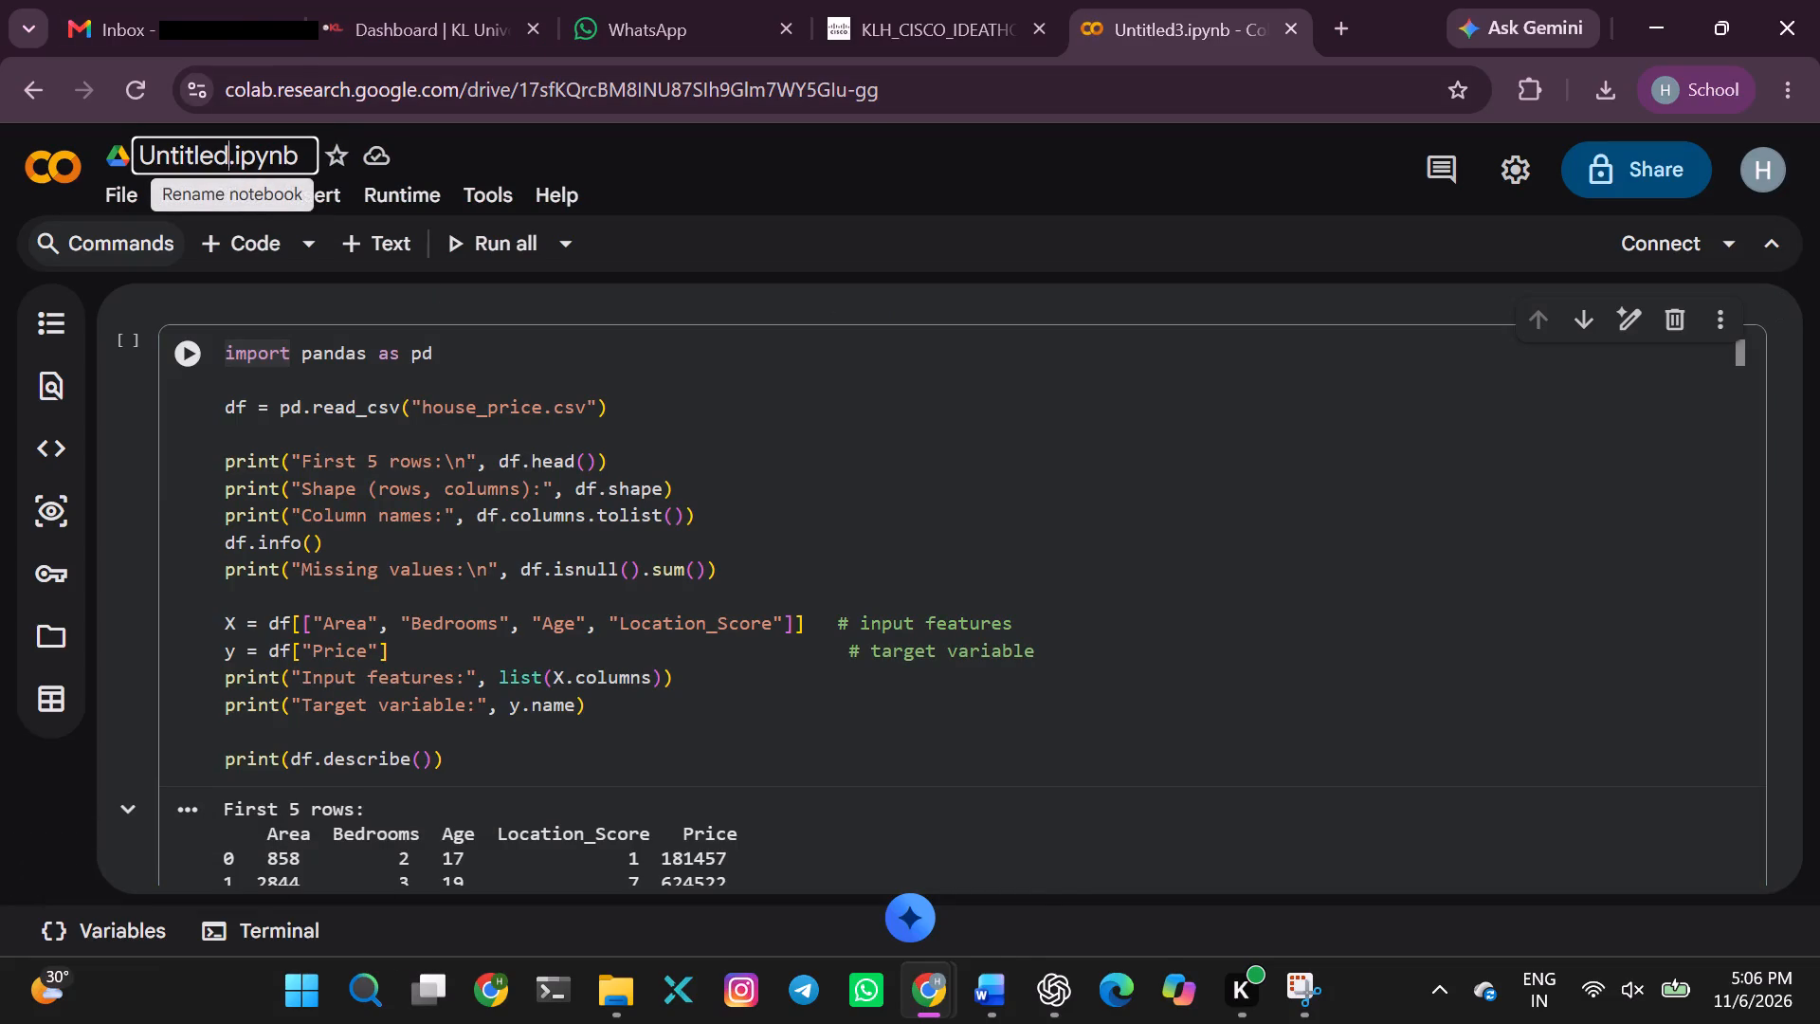
{"action": "type", "text": "ds"}
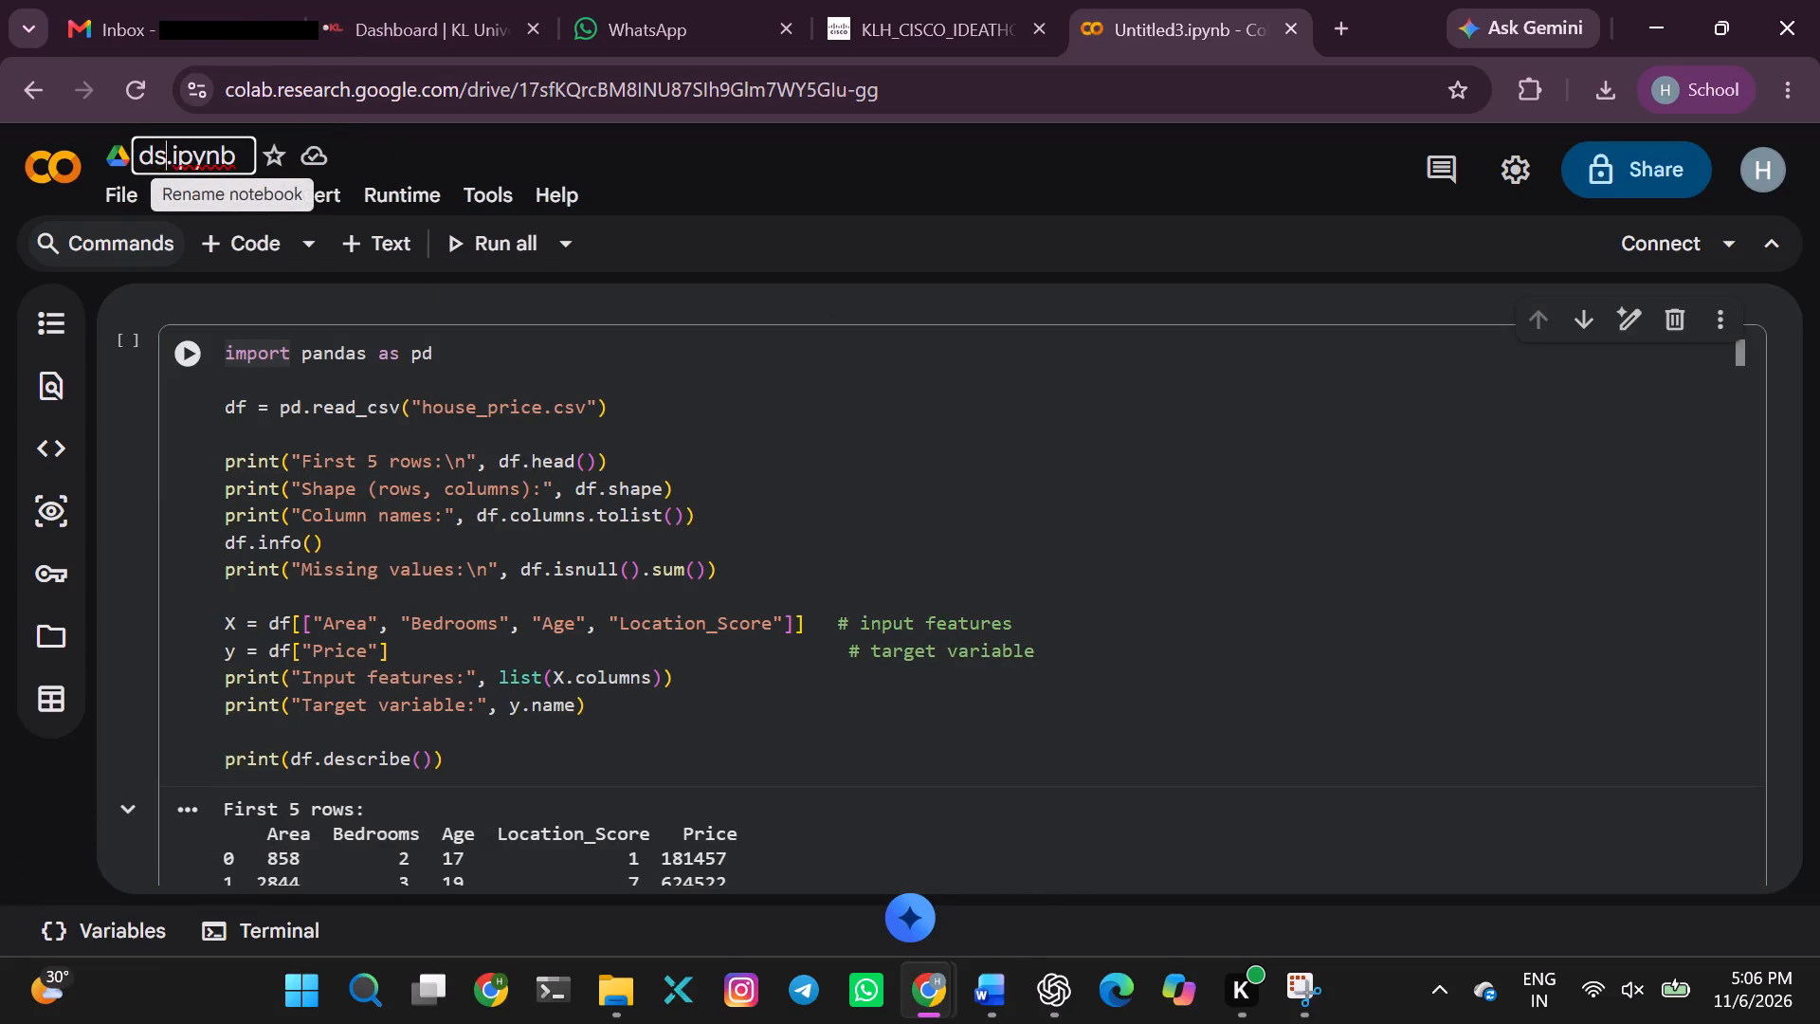
{"action": "key", "text": "space"}
{"action": "type", "text": "lap"}
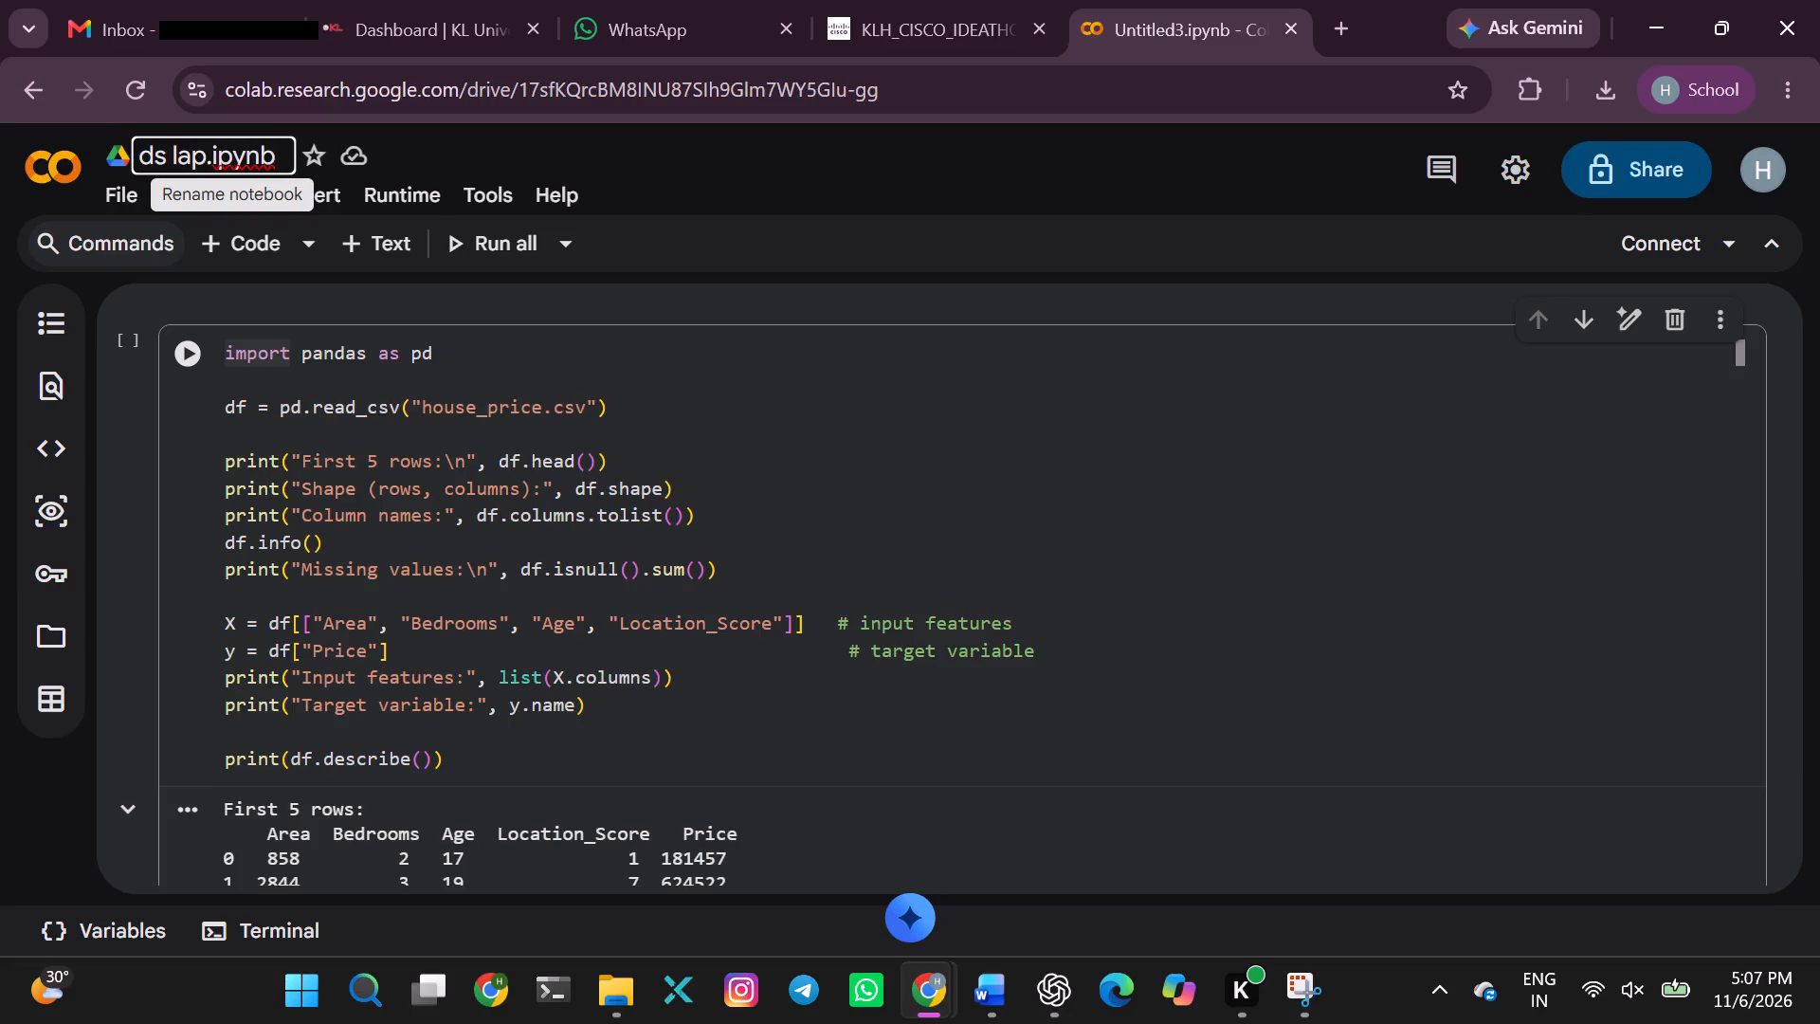
{"action": "key", "text": "BackSpace"}
{"action": "type", "text": "b"}
{"action": "key", "text": "space"}
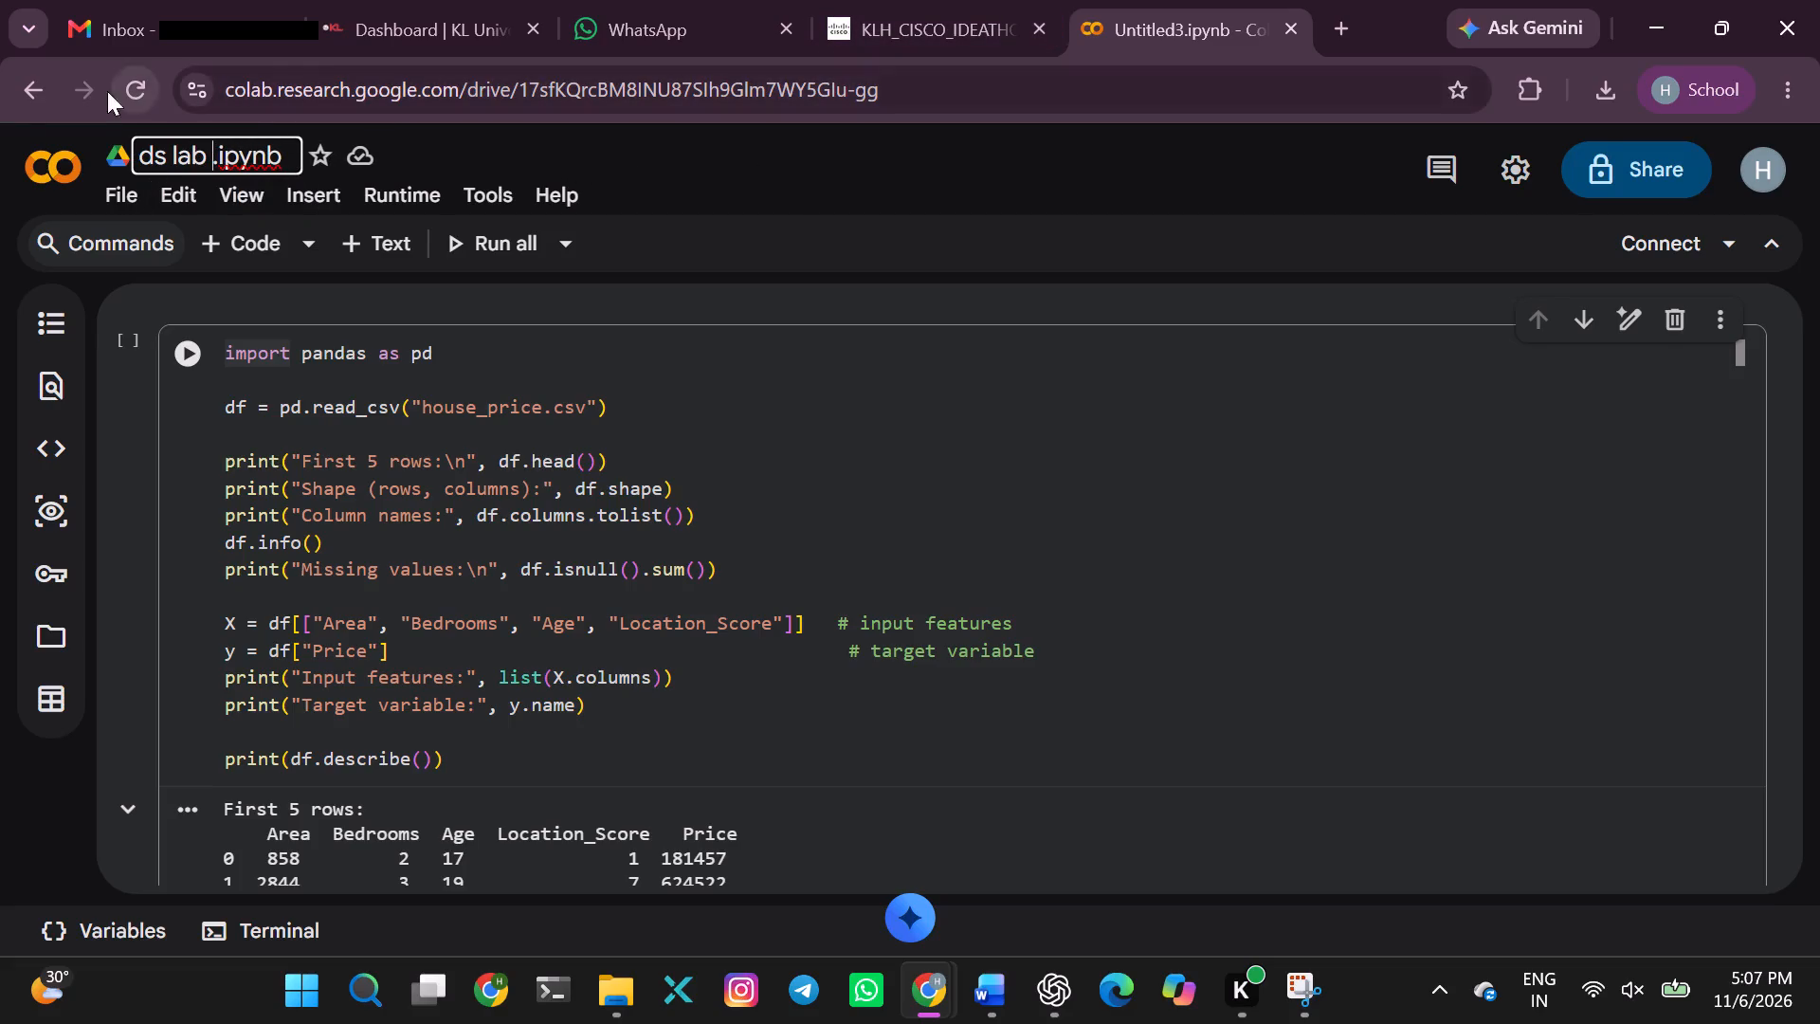
{"action": "left_click", "coordinate": [65, 308]}
{"action": "left_click", "coordinate": [65, 308]}
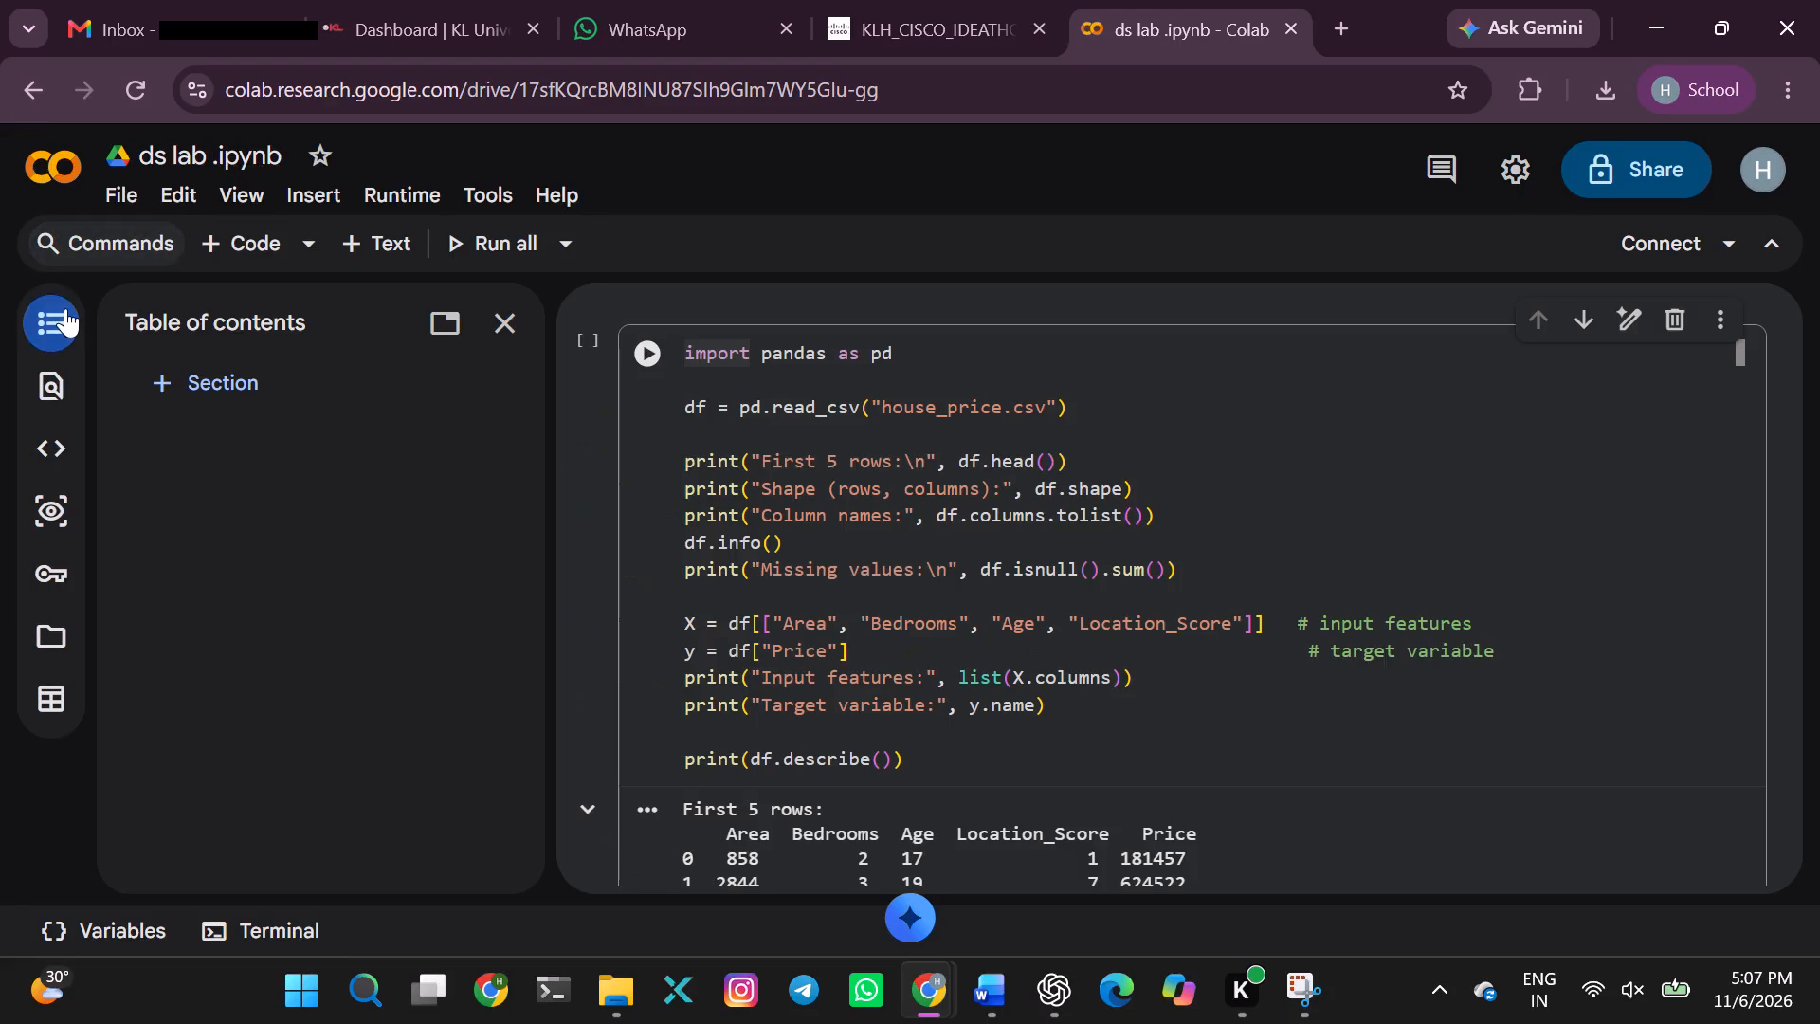
Save the renamed ds lab notebook.
{"action": "left_click", "coordinate": [134, 181]}
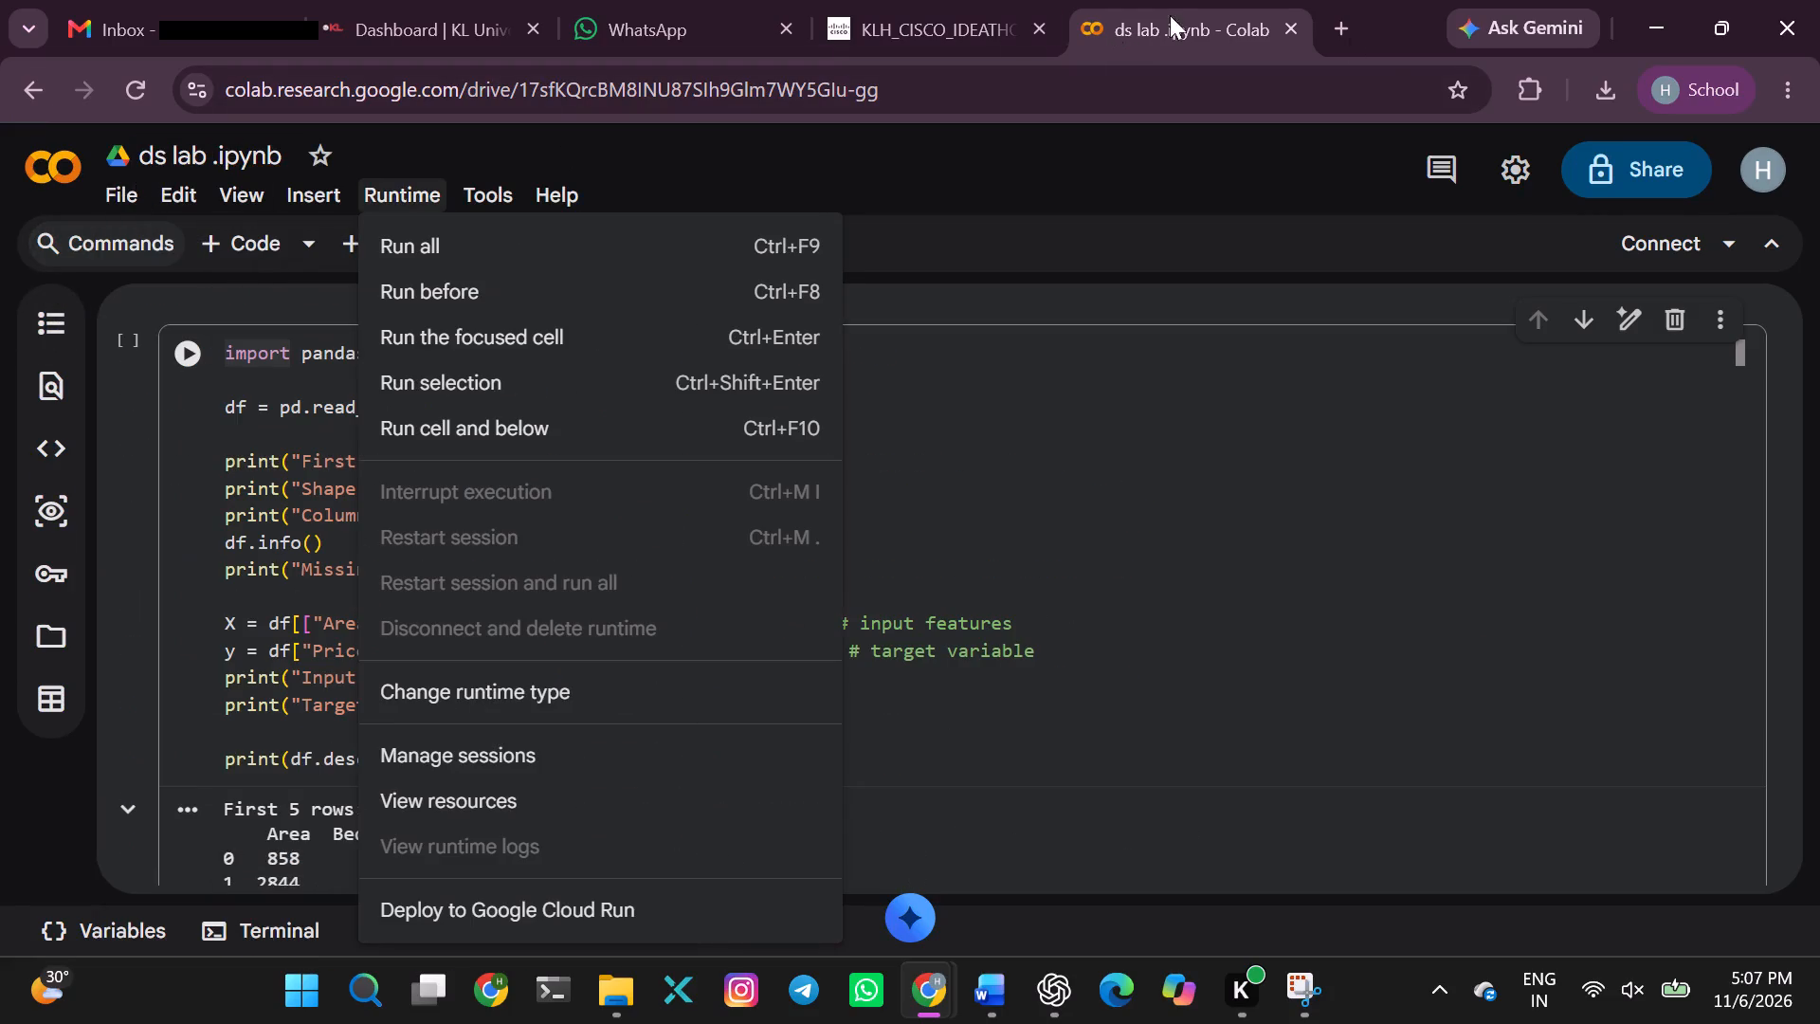
{"action": "left_click_drag", "start_coordinate": [1340, 29], "coordinate": [1293, 28]}
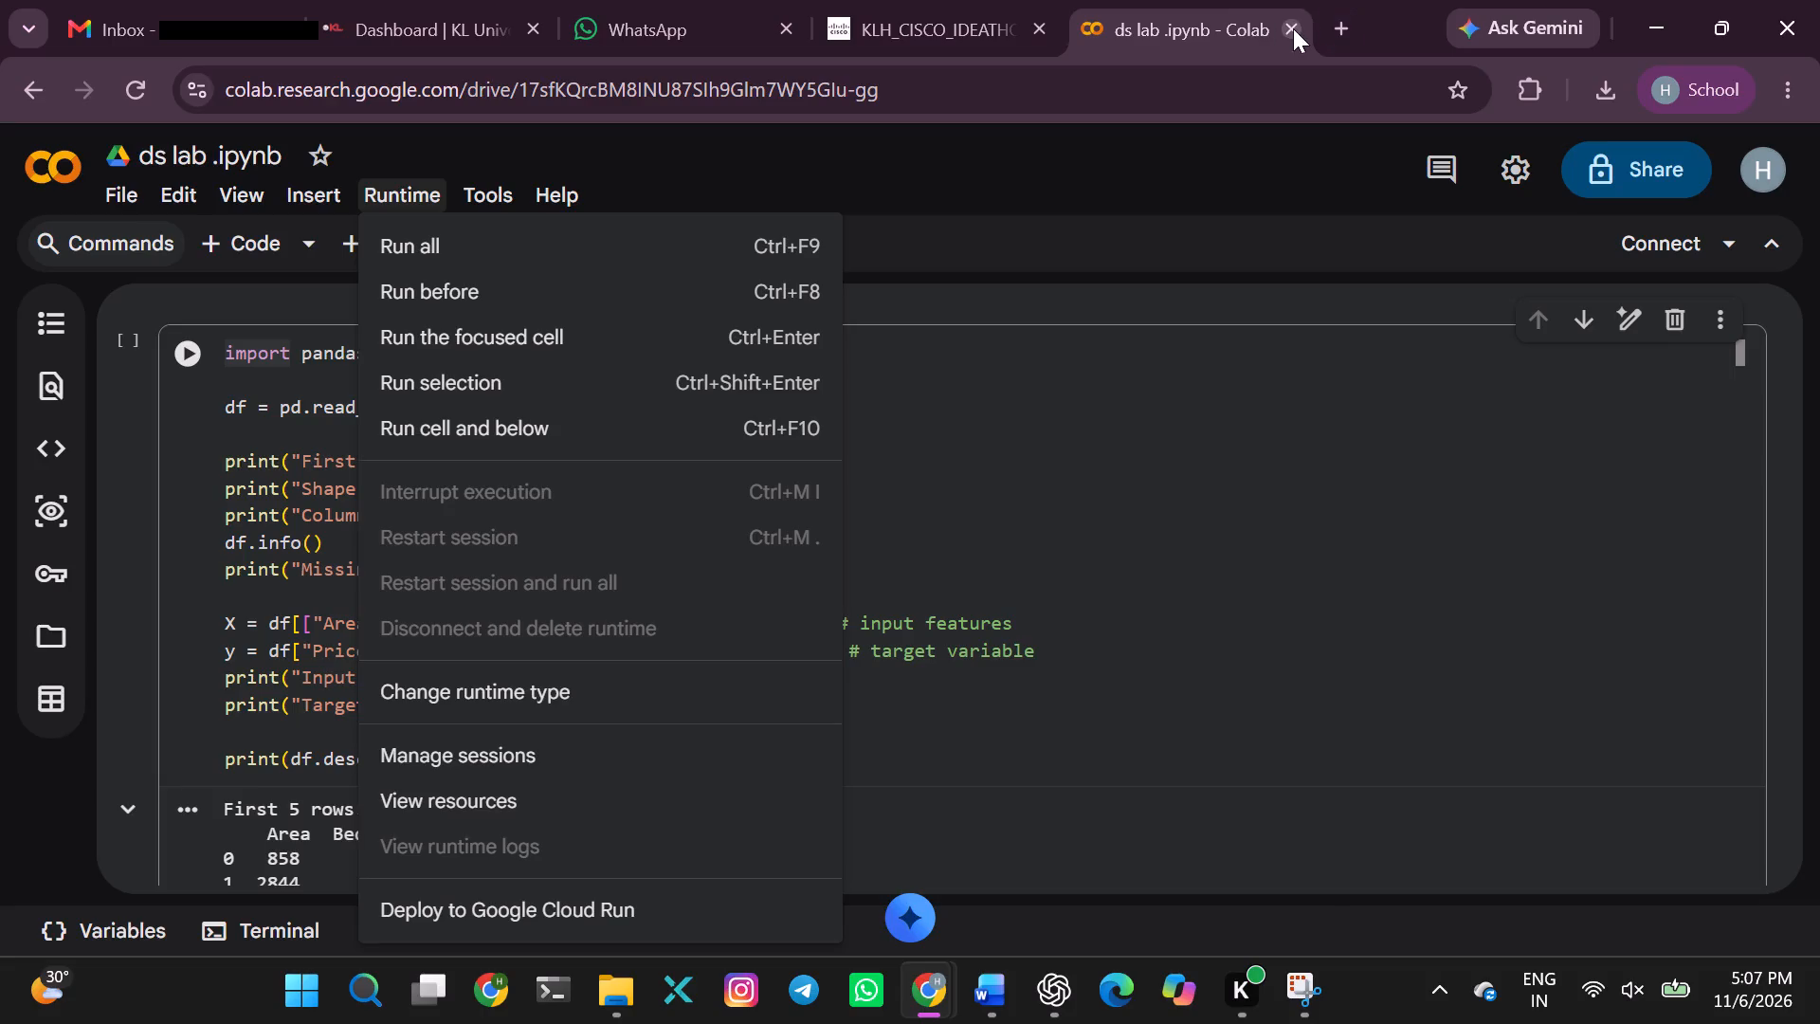
{"action": "left_click", "coordinate": [1293, 28]}
{"action": "left_click", "coordinate": [1153, 381]}
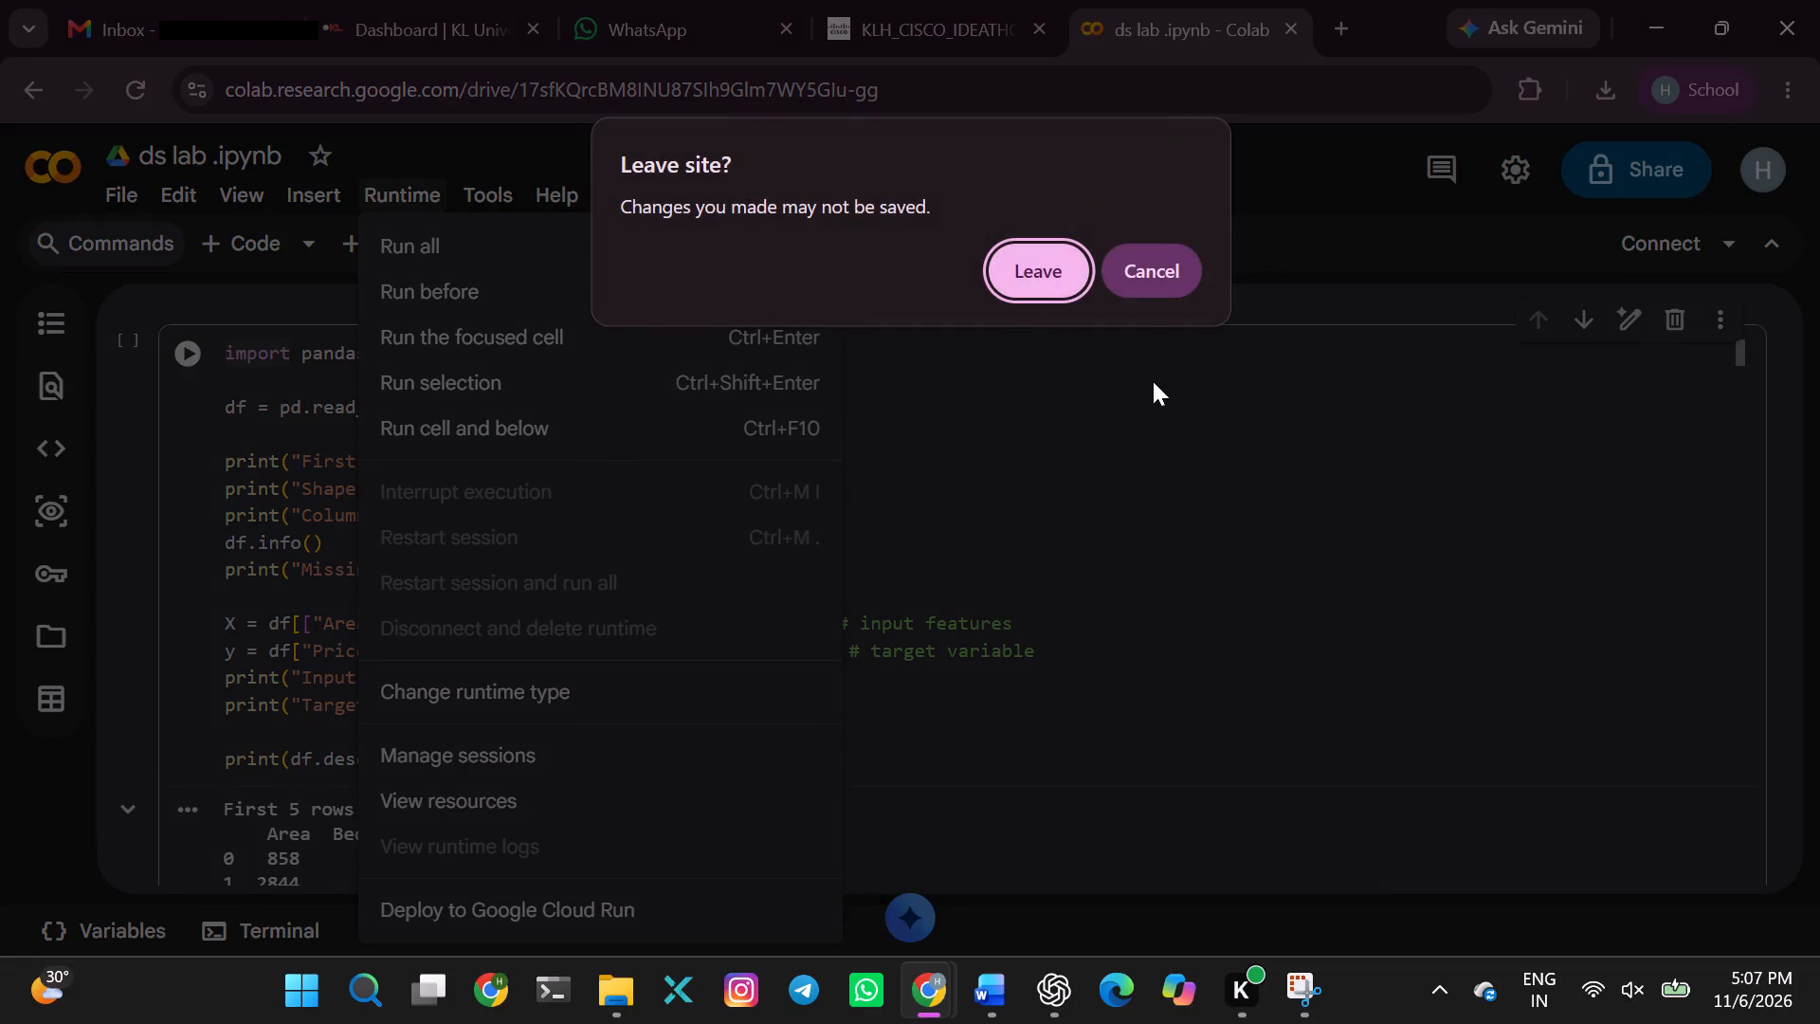
{"action": "left_click", "coordinate": [1159, 276]}
{"action": "left_click", "coordinate": [1061, 181]}
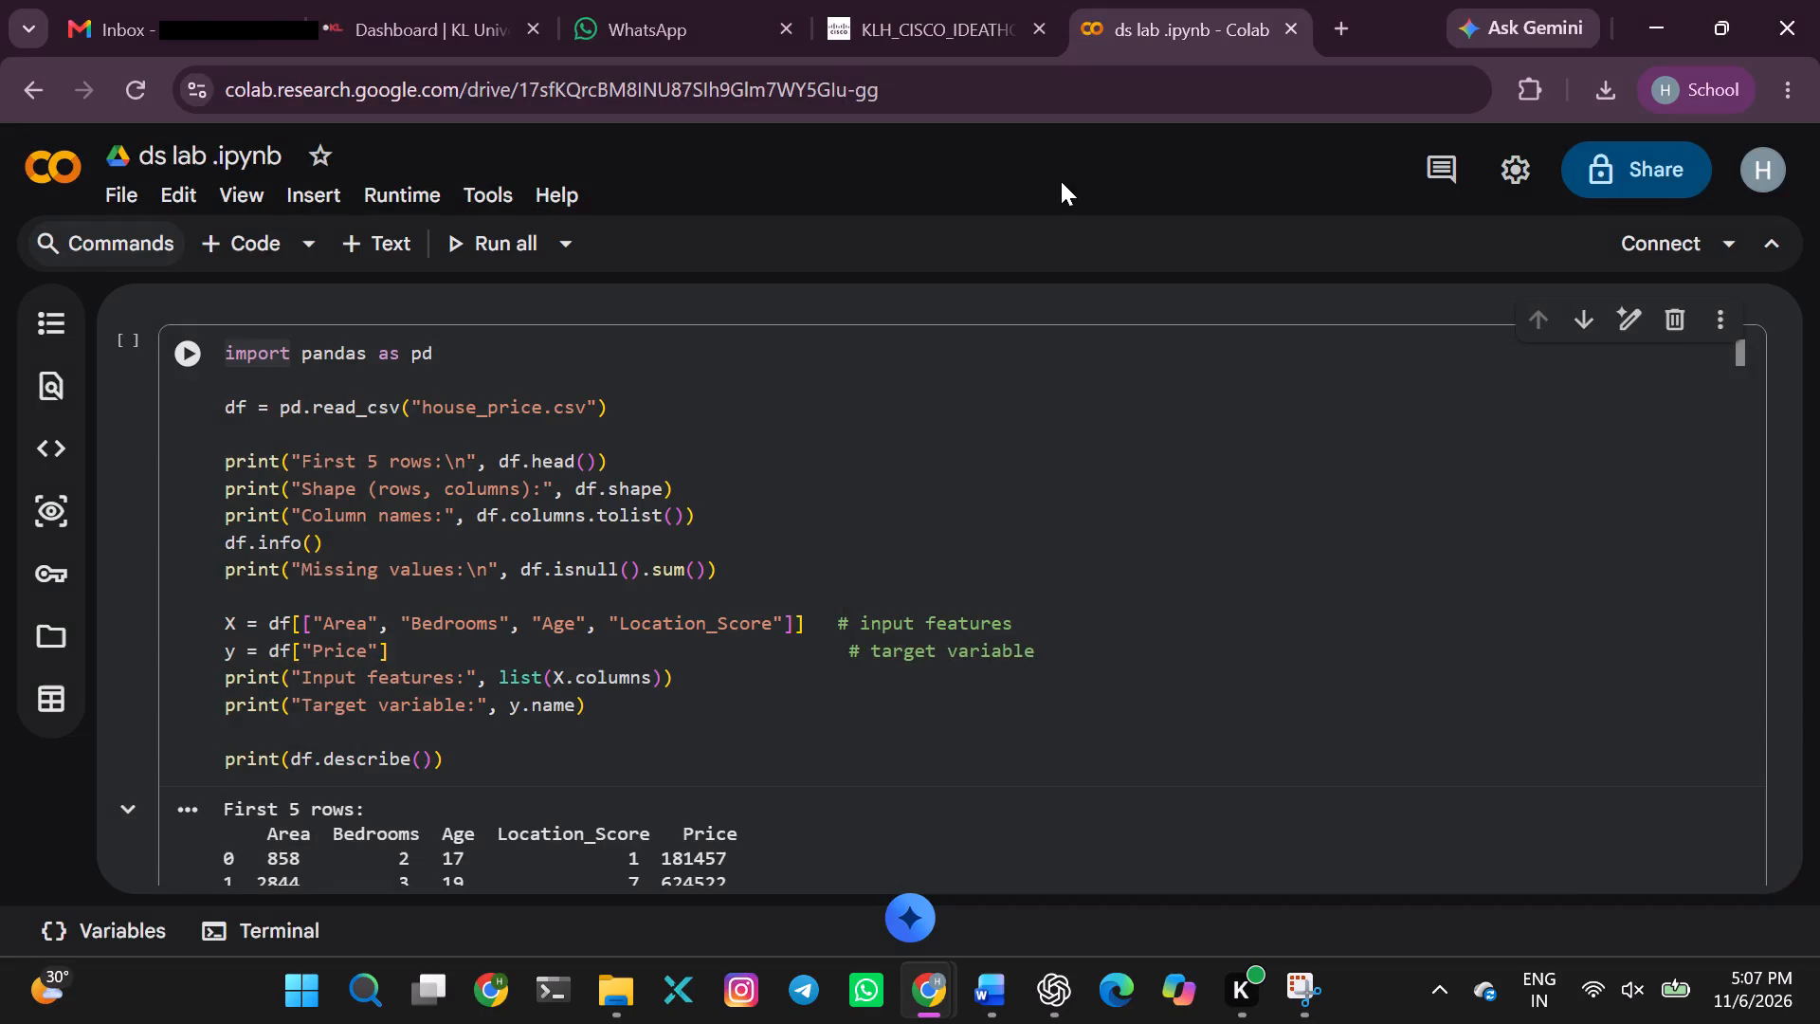
{"action": "key", "text": "ctrl+s"}
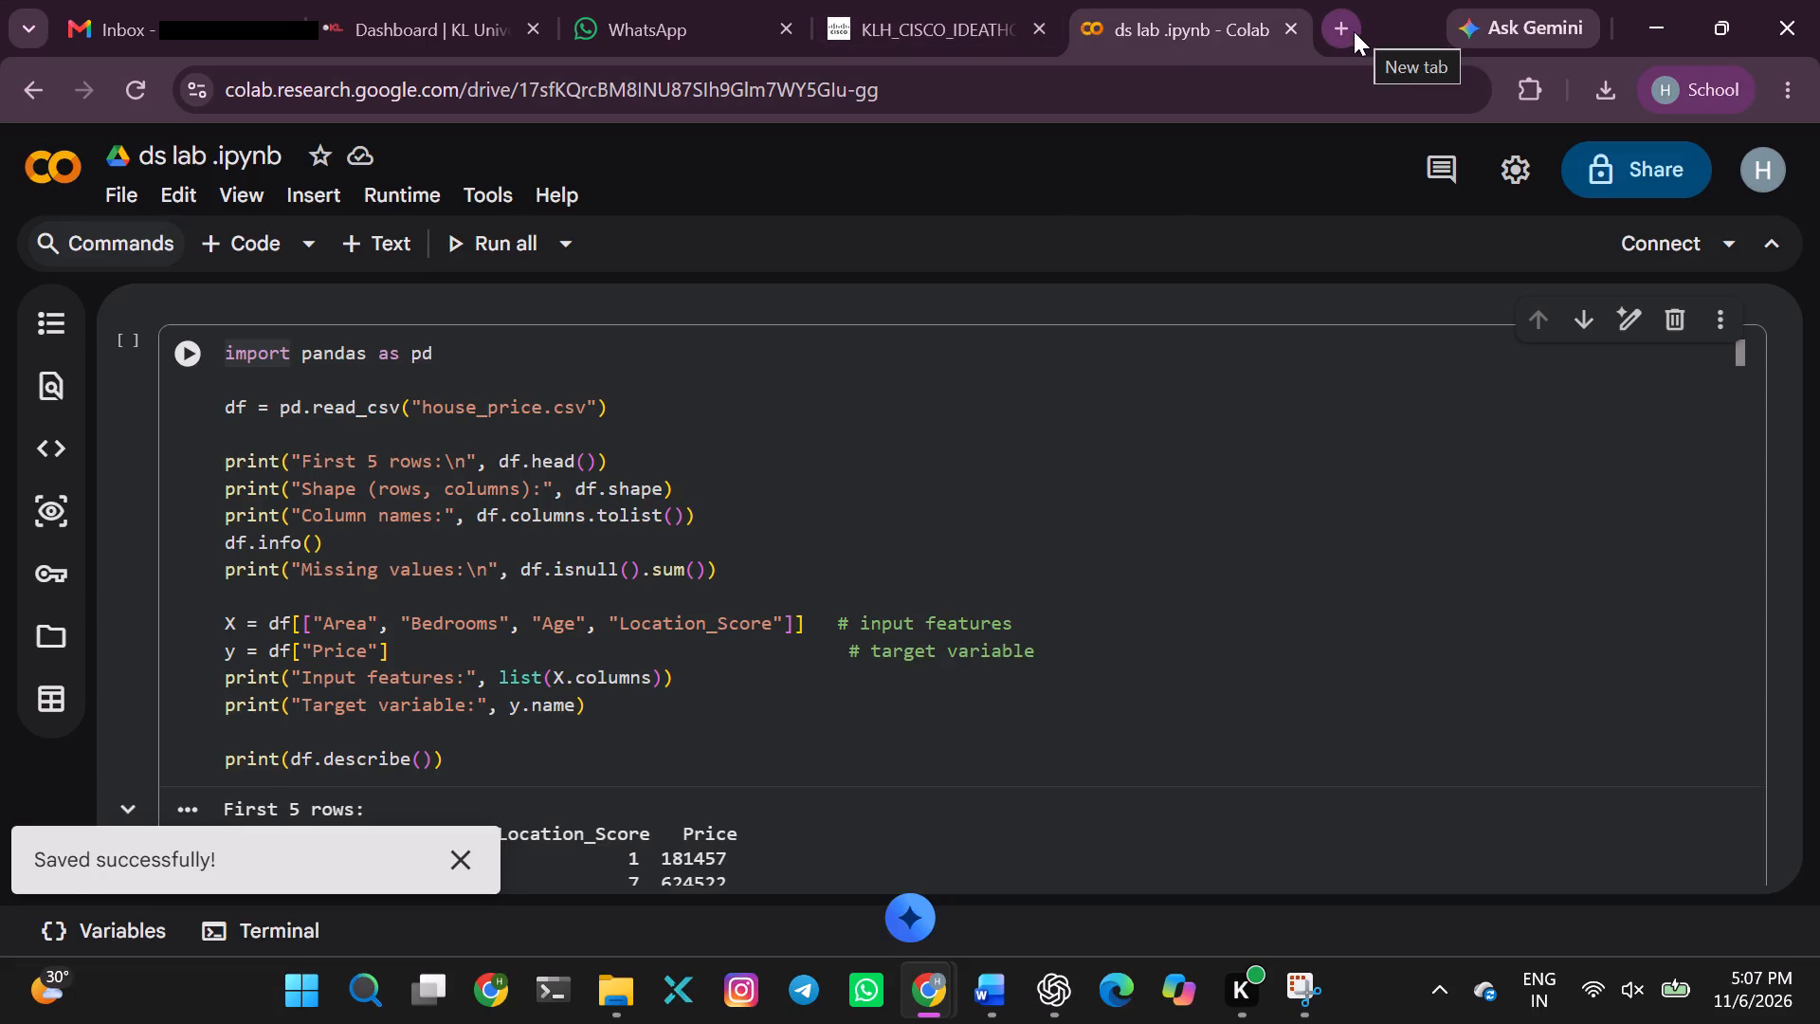
Close the ds lab notebook and open the Colab home page in a new tab.
{"action": "left_click", "coordinate": [1289, 27]}
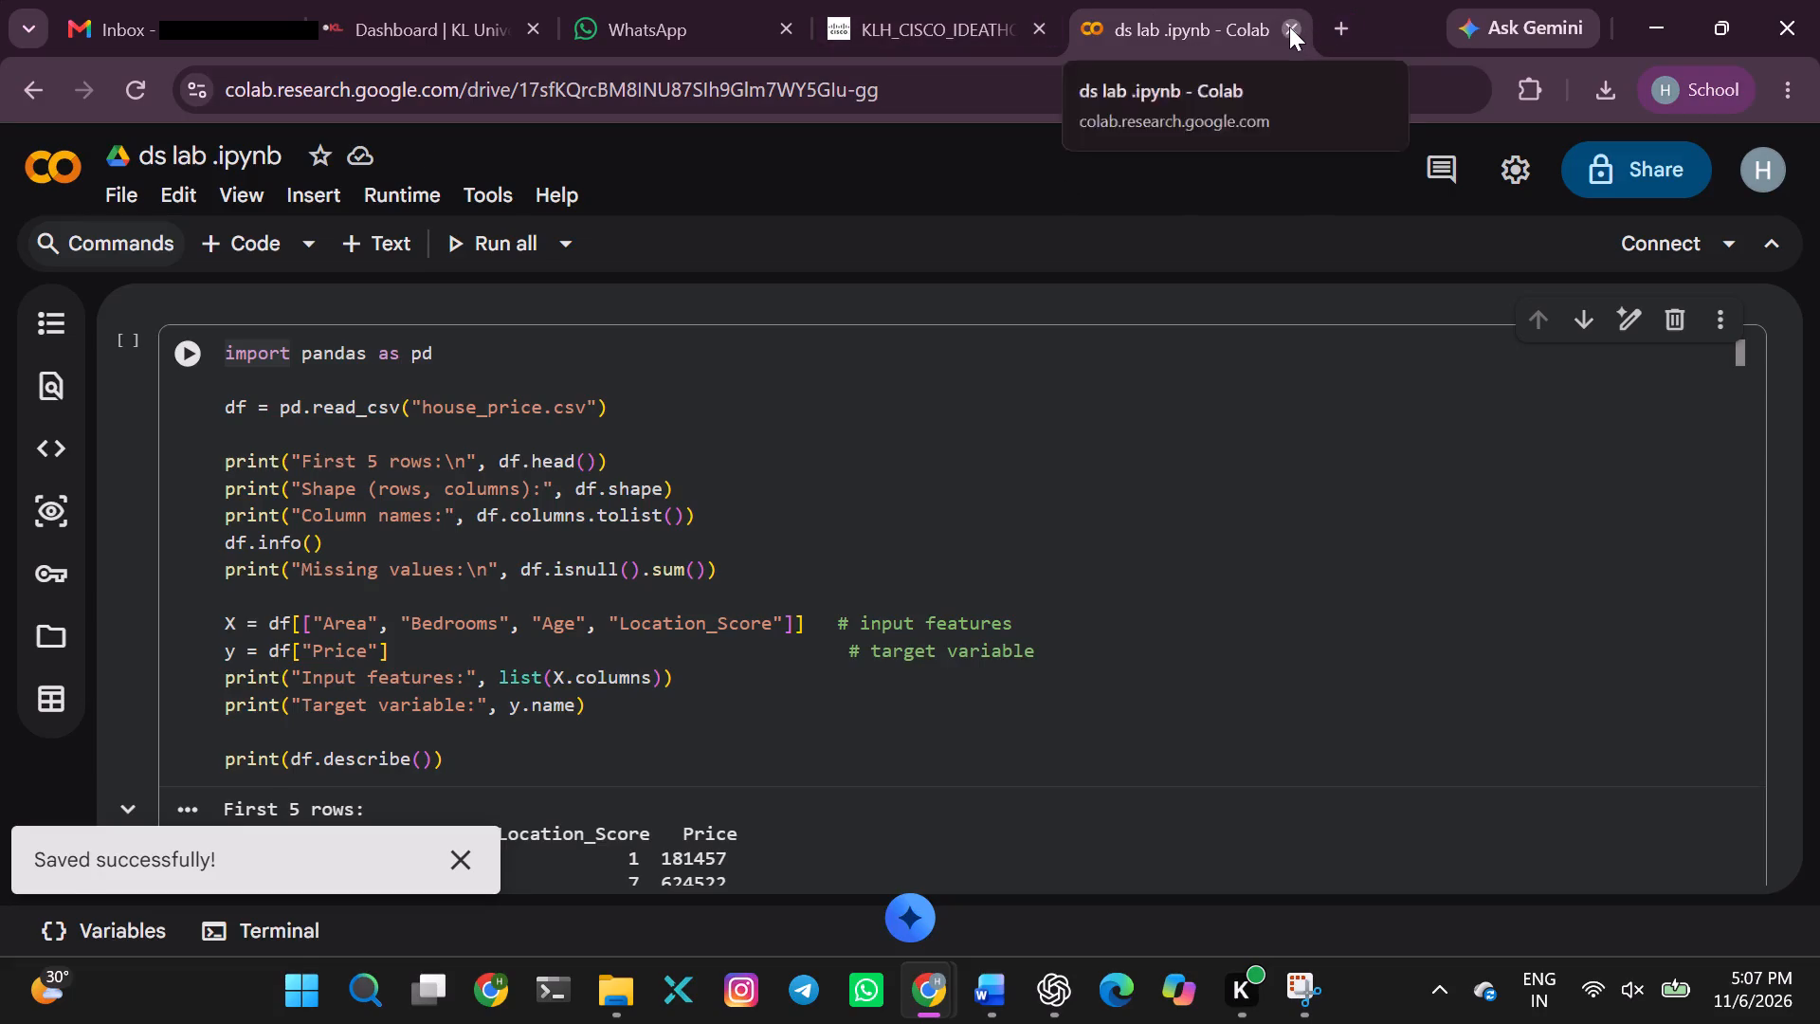
{"action": "left_click", "coordinate": [1333, 24]}
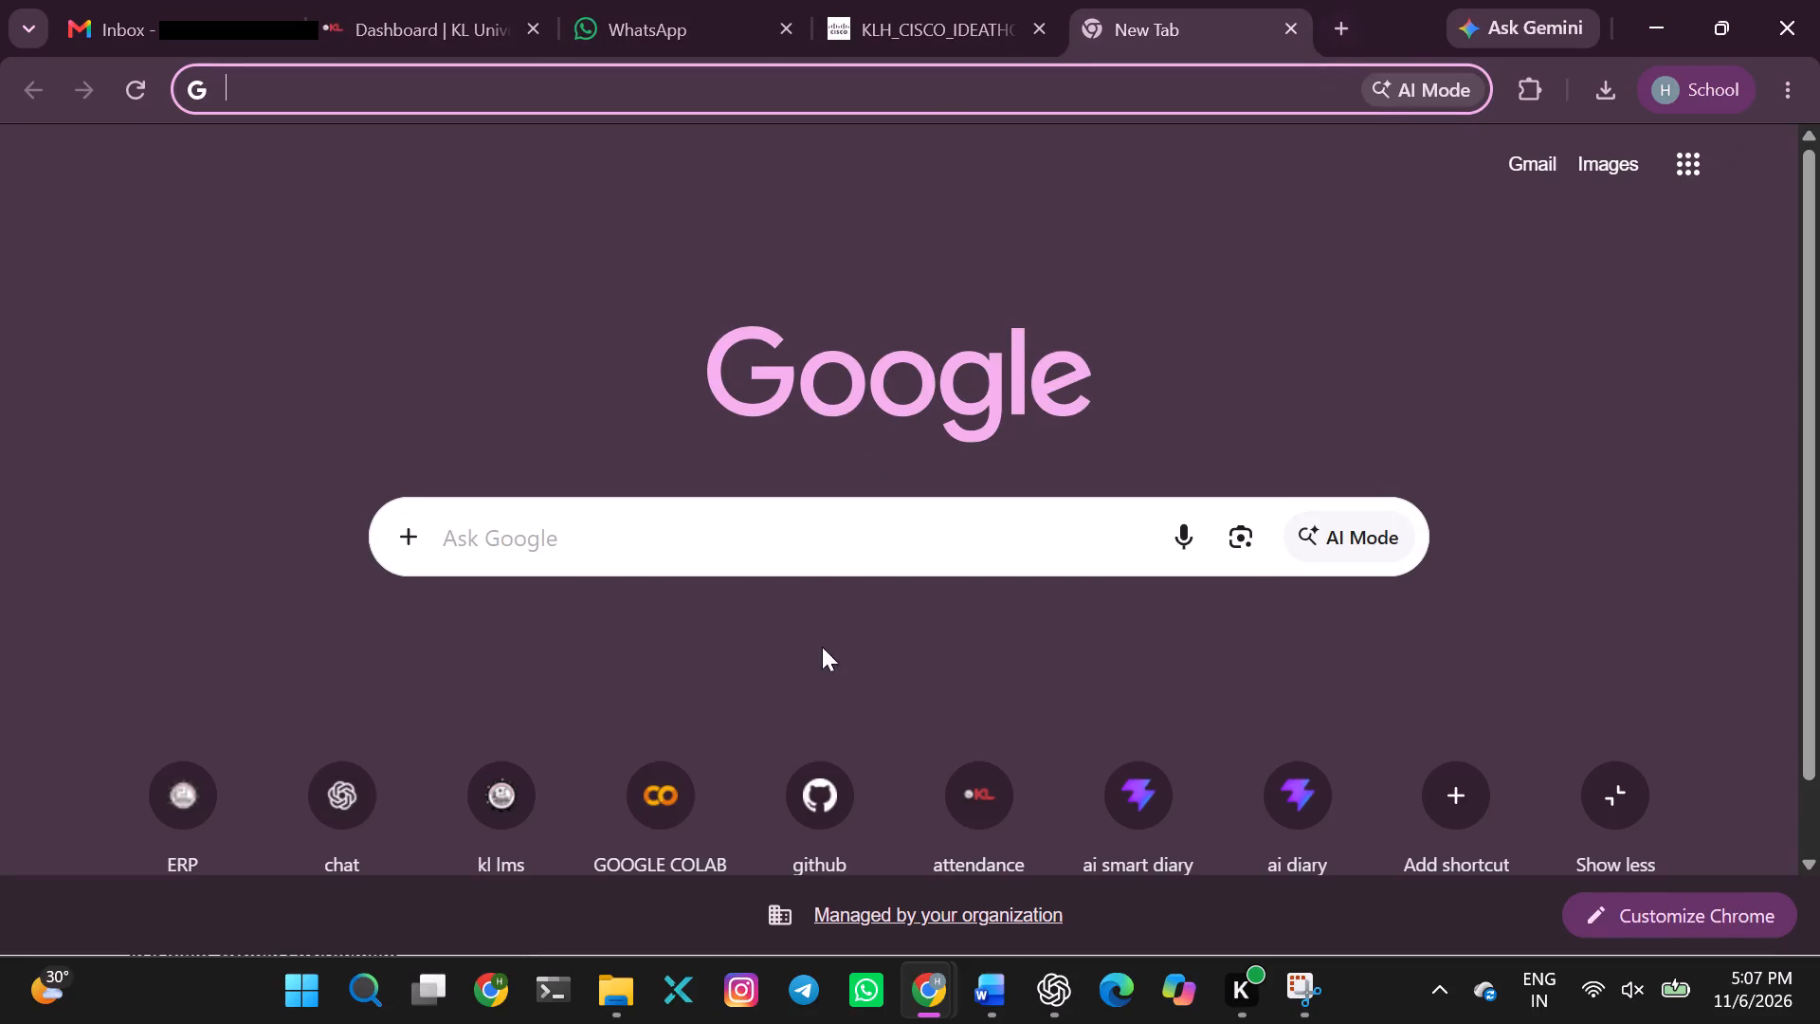
{"action": "left_click", "coordinate": [641, 829]}
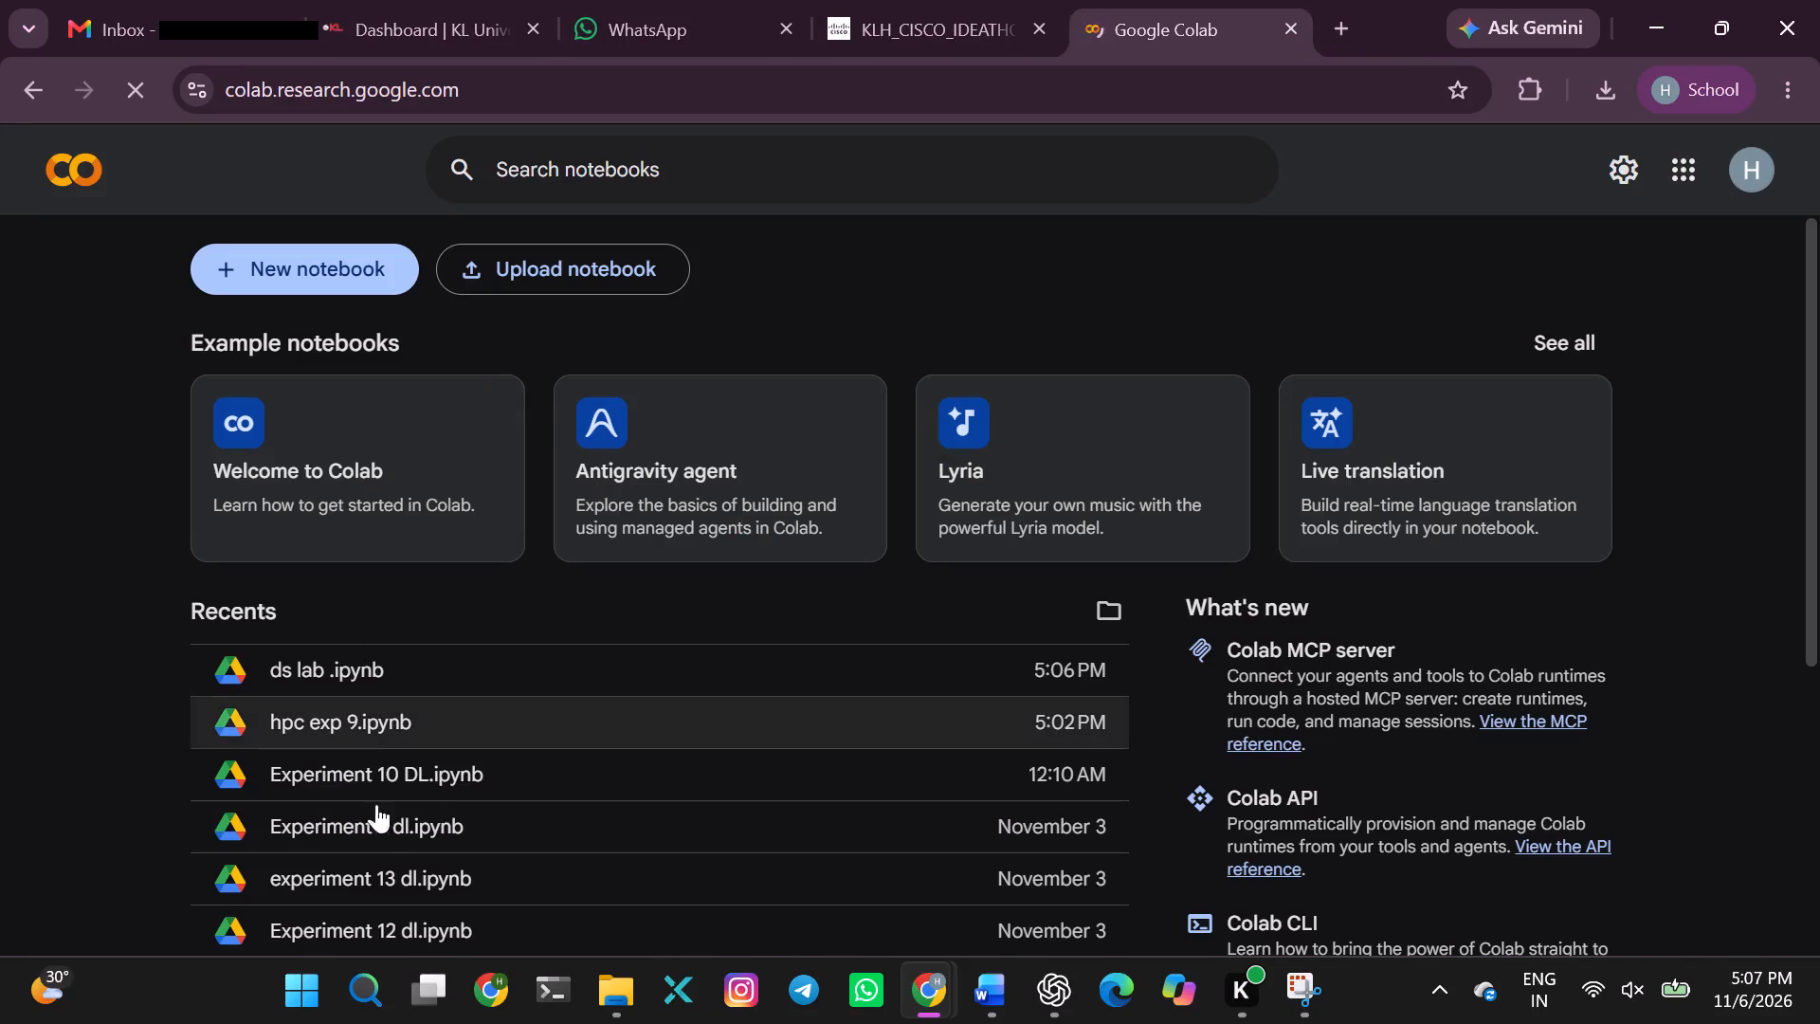
Search the notebooks for "hpc" and open HPC Experiment 8.ipynb.
{"action": "scroll", "coordinate": [381, 836], "scroll_direction": "down", "scroll_amount": 3}
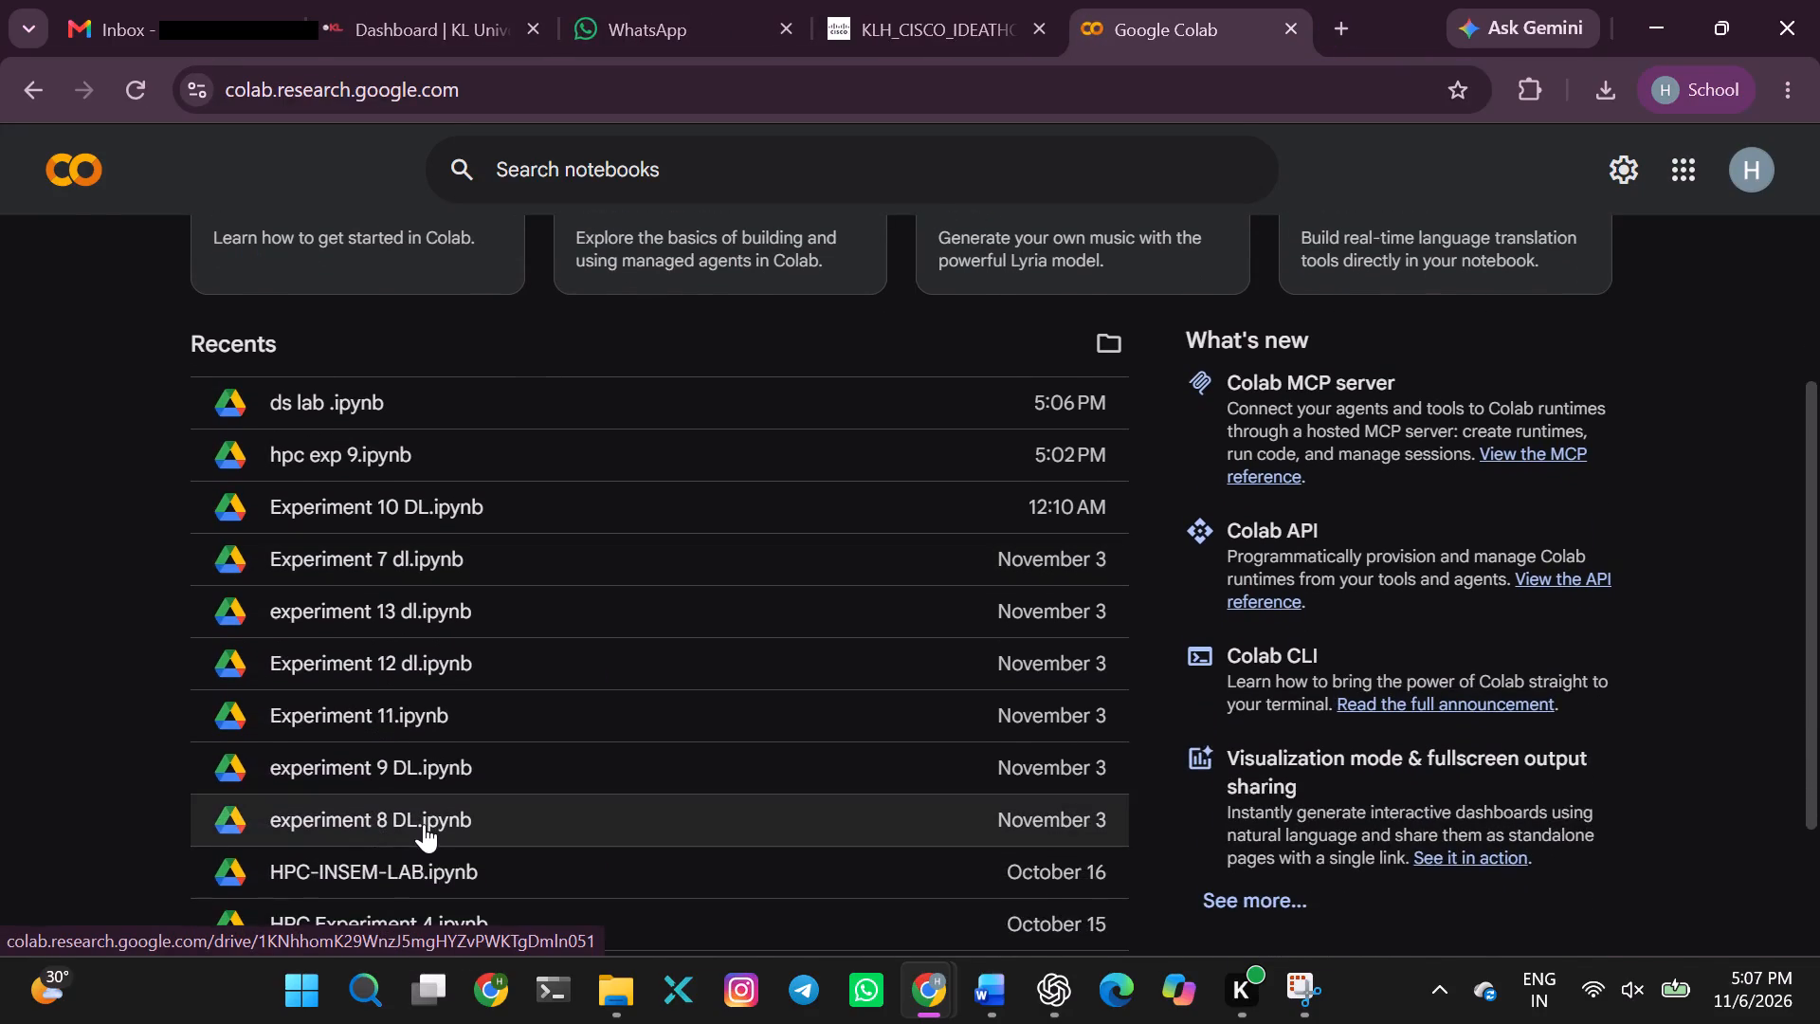
{"action": "left_click", "coordinate": [628, 160]}
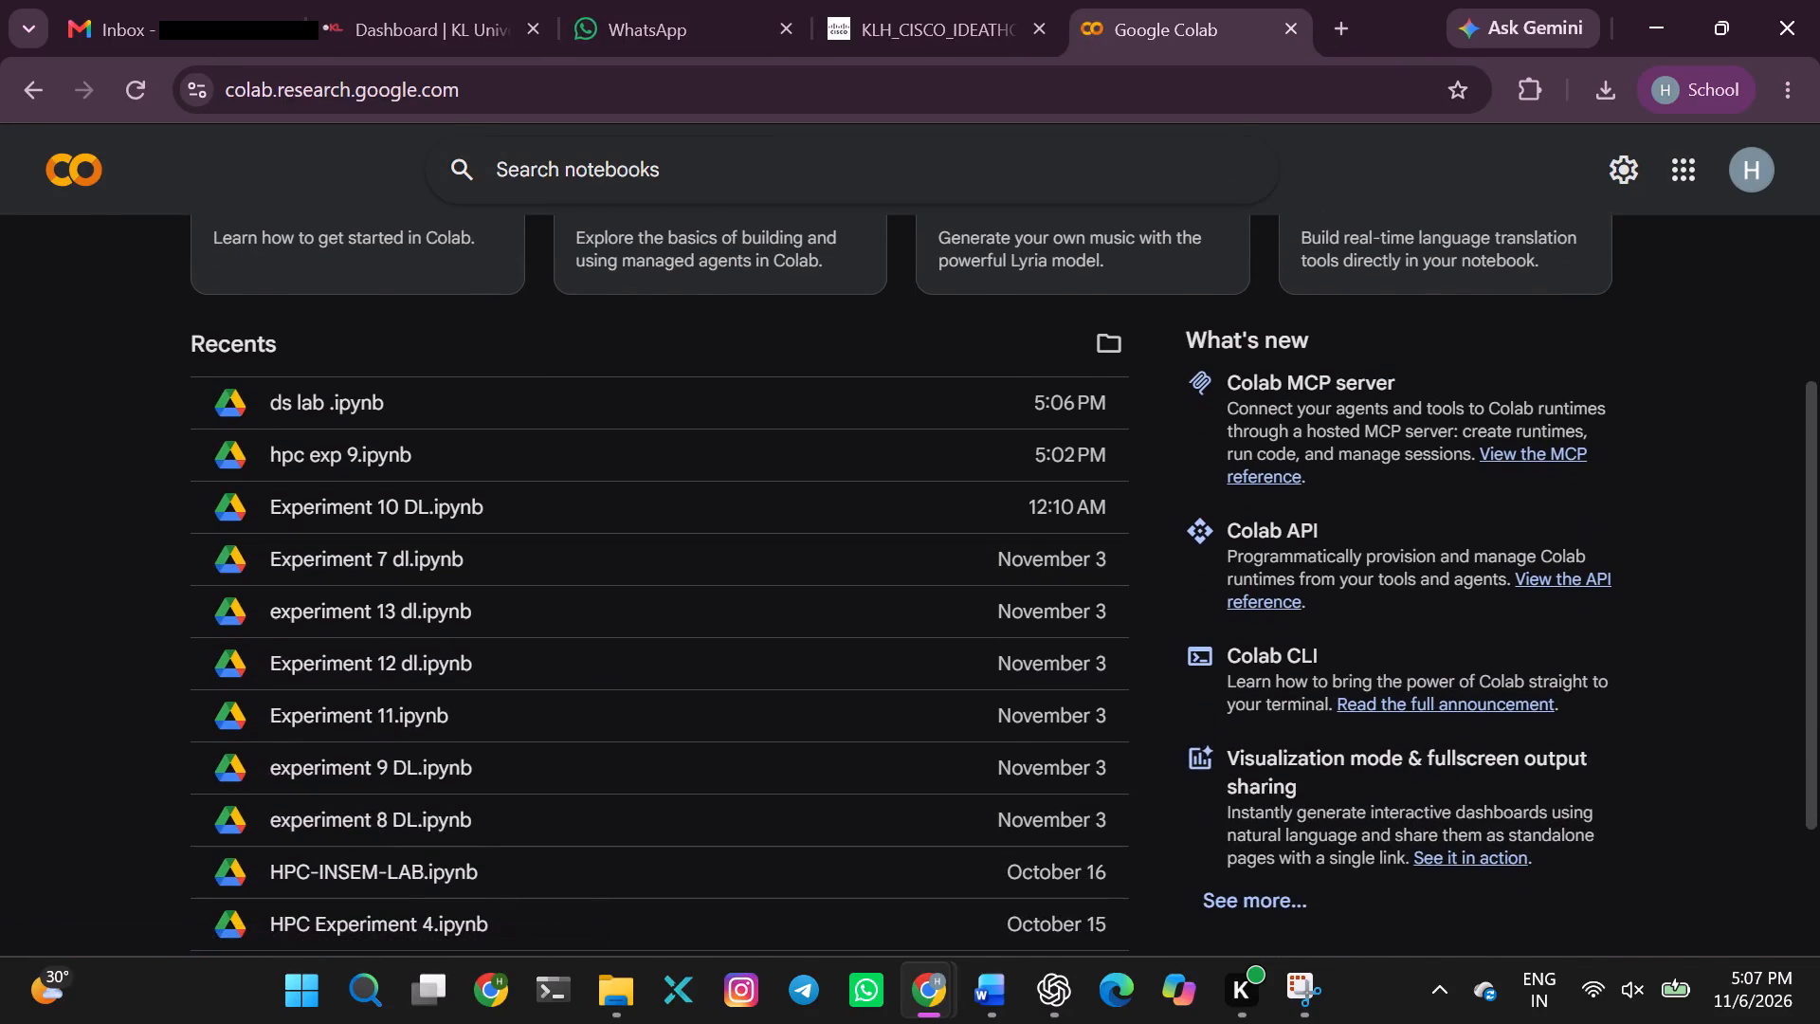
{"action": "key", "text": "8"}
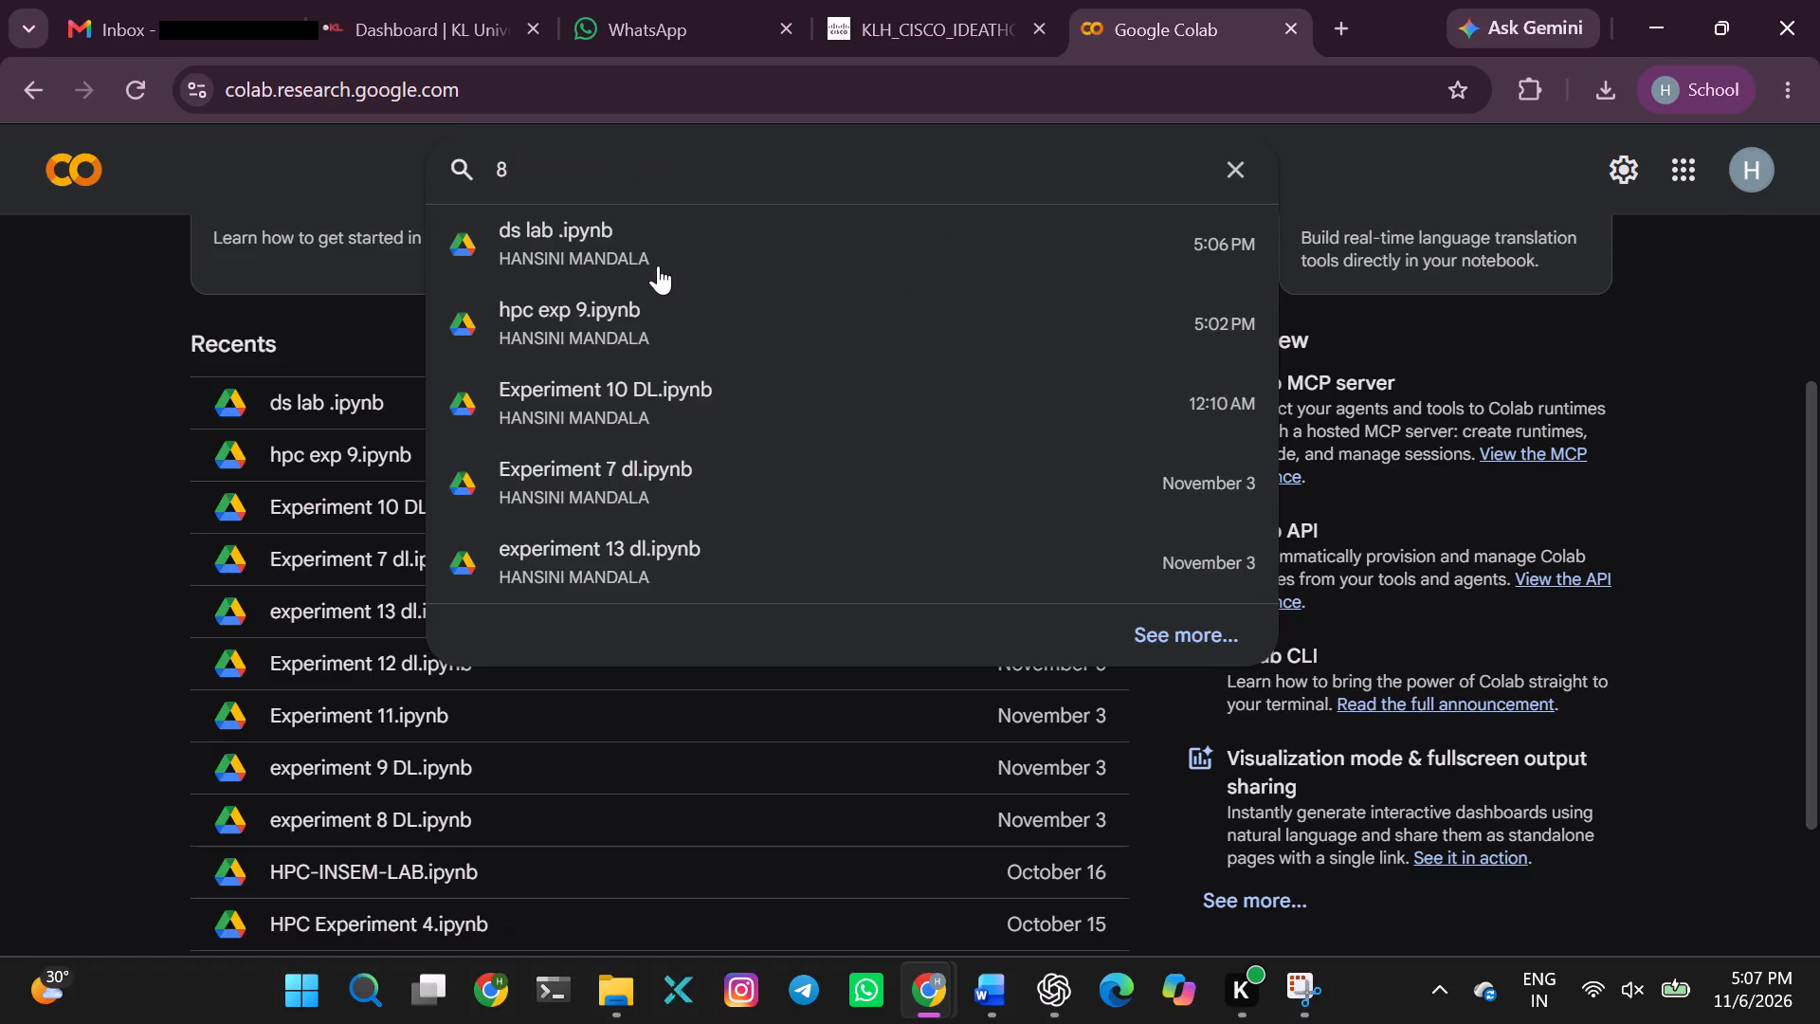
{"action": "left_click", "coordinate": [543, 169]}
{"action": "key", "text": "BackSpace"}
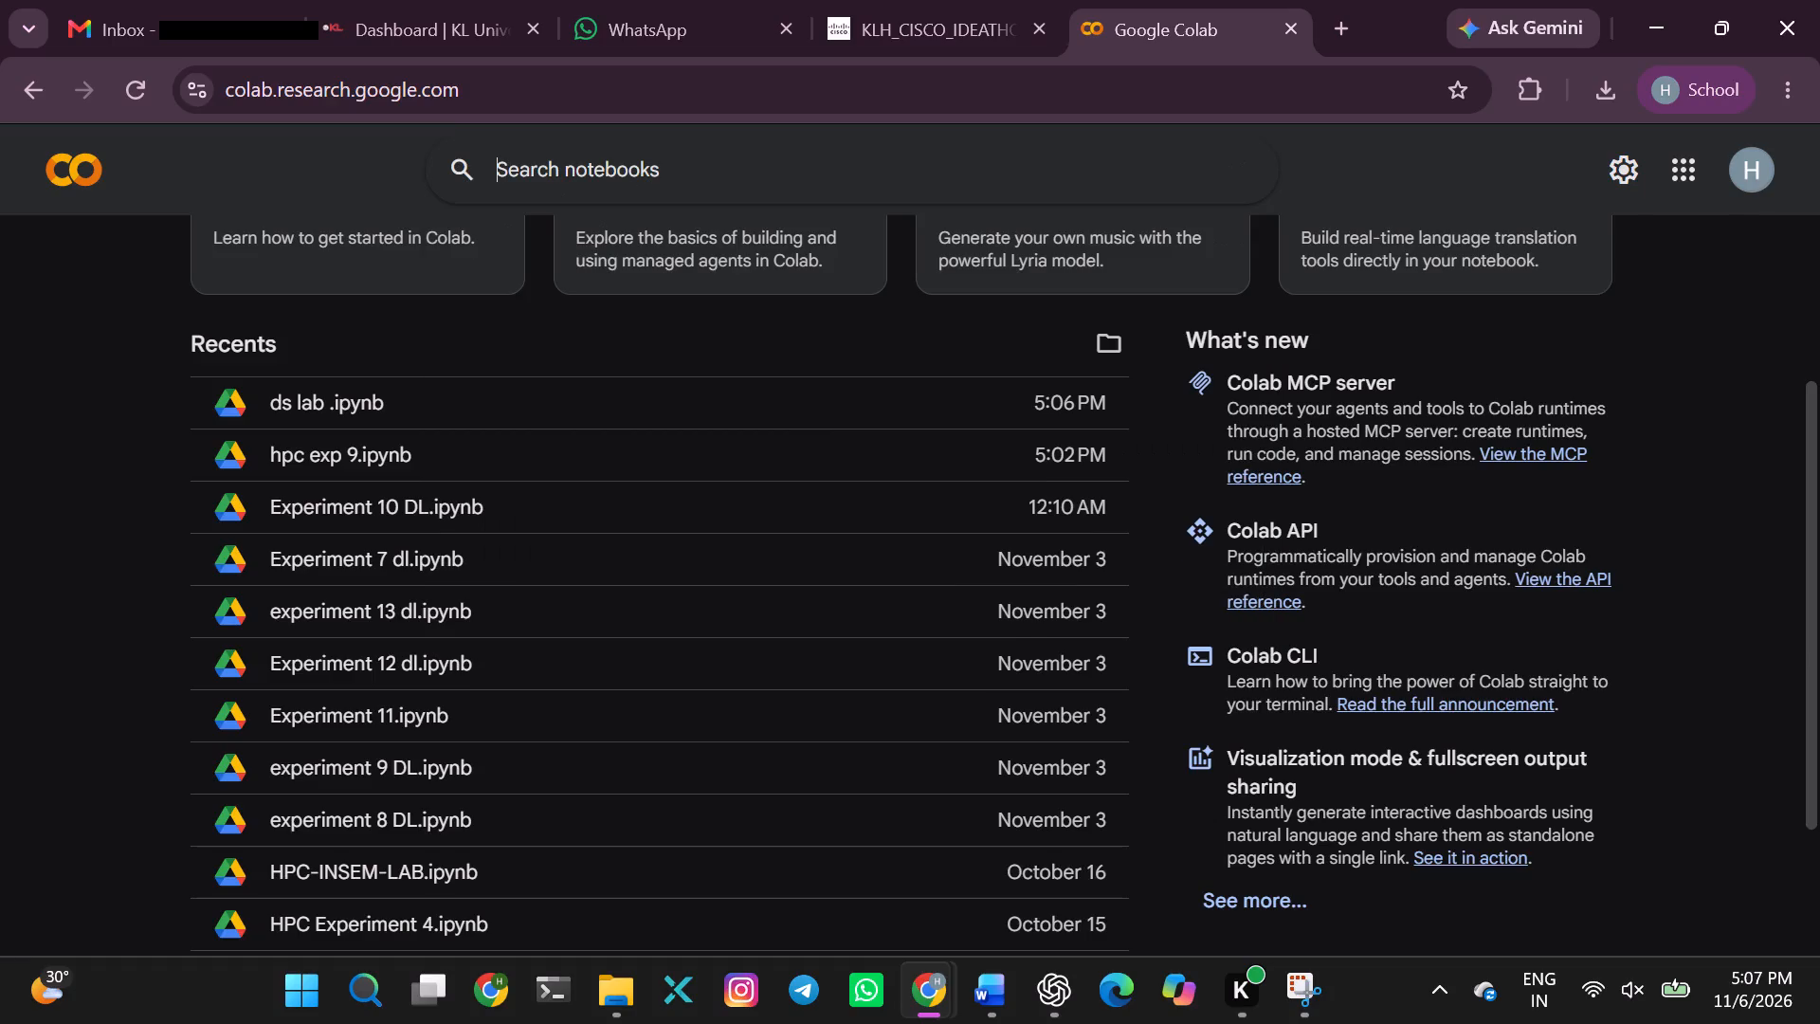
{"action": "type", "text": "hp"}
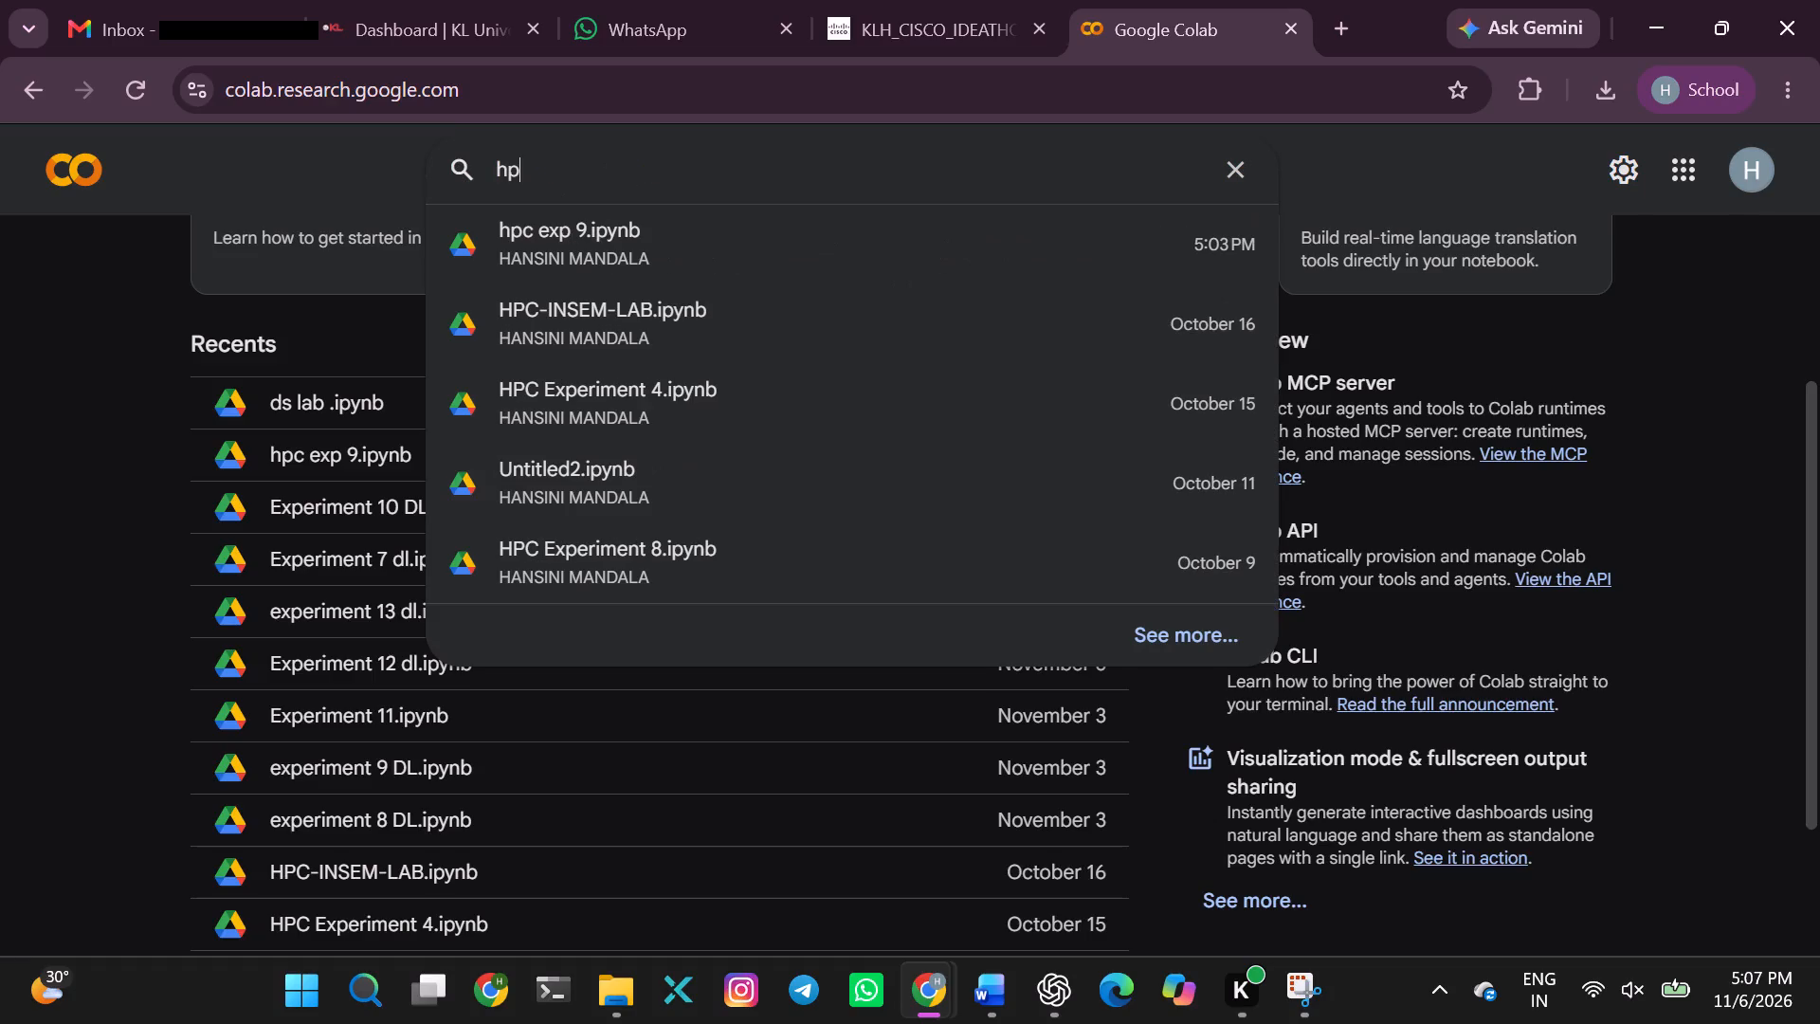
{"action": "key", "text": "c"}
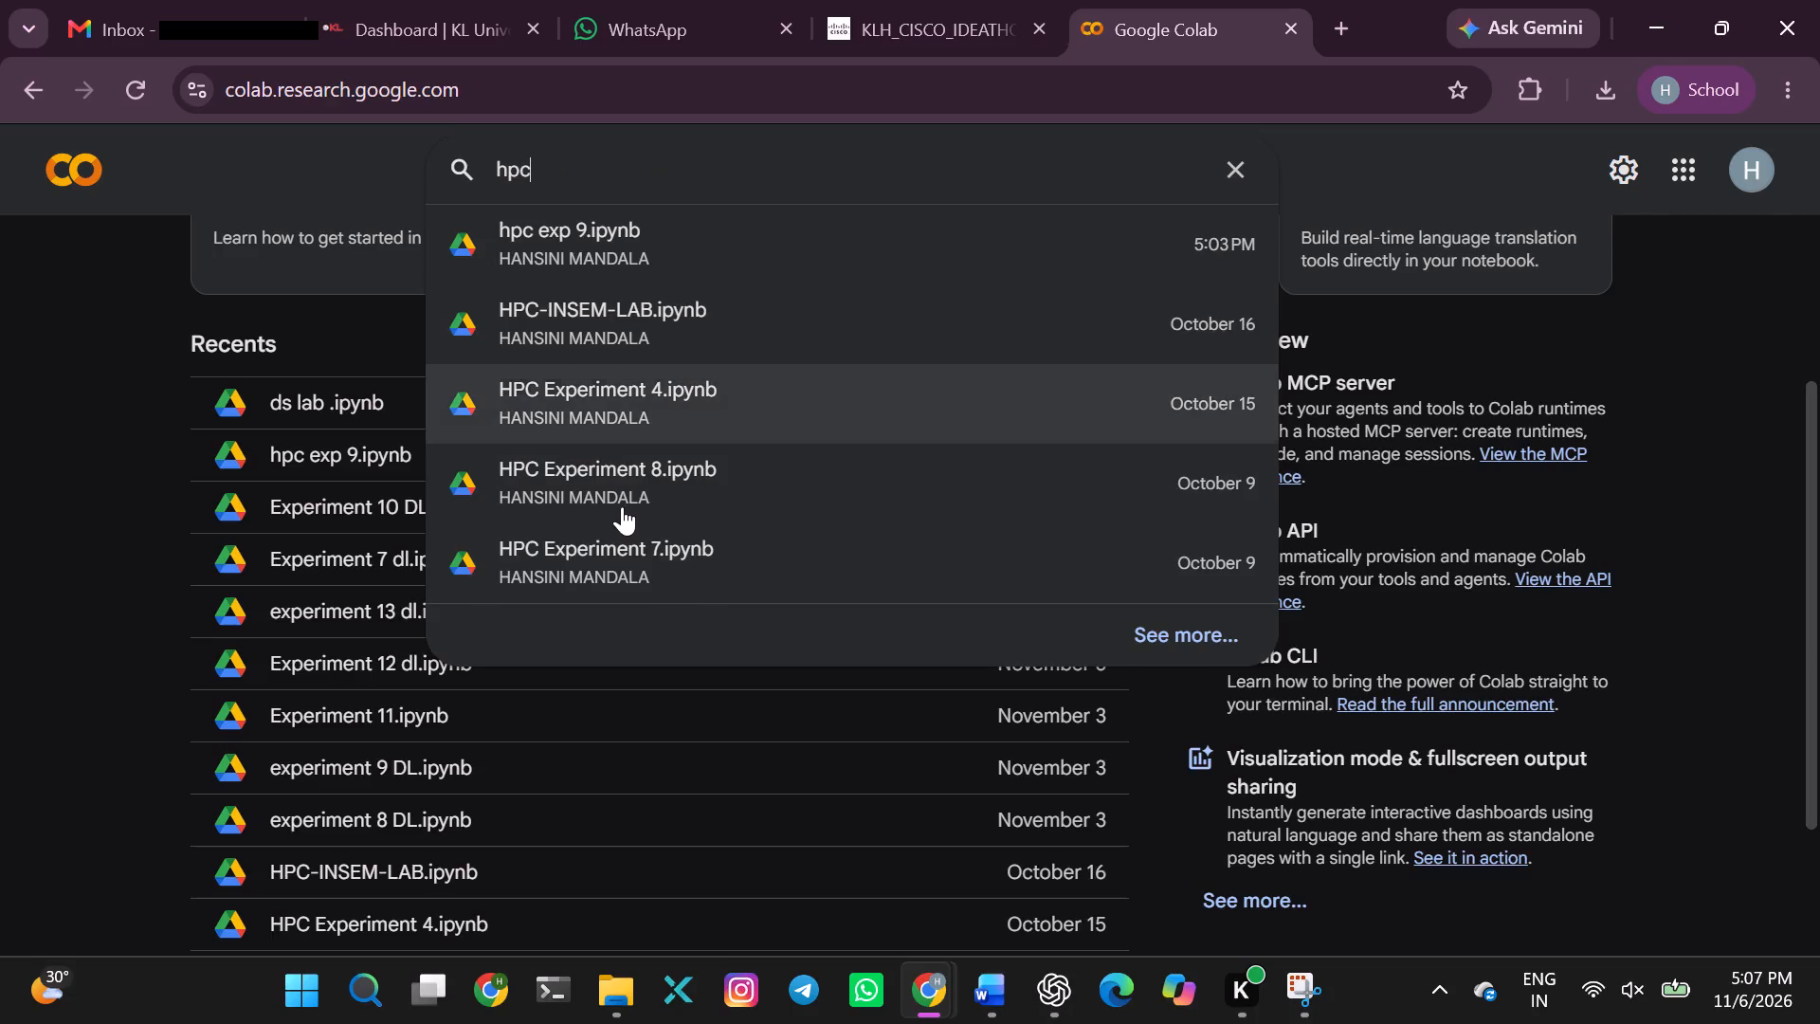
{"action": "left_click", "coordinate": [1178, 620]}
{"action": "scroll", "coordinate": [846, 684], "scroll_direction": "down", "scroll_amount": 3}
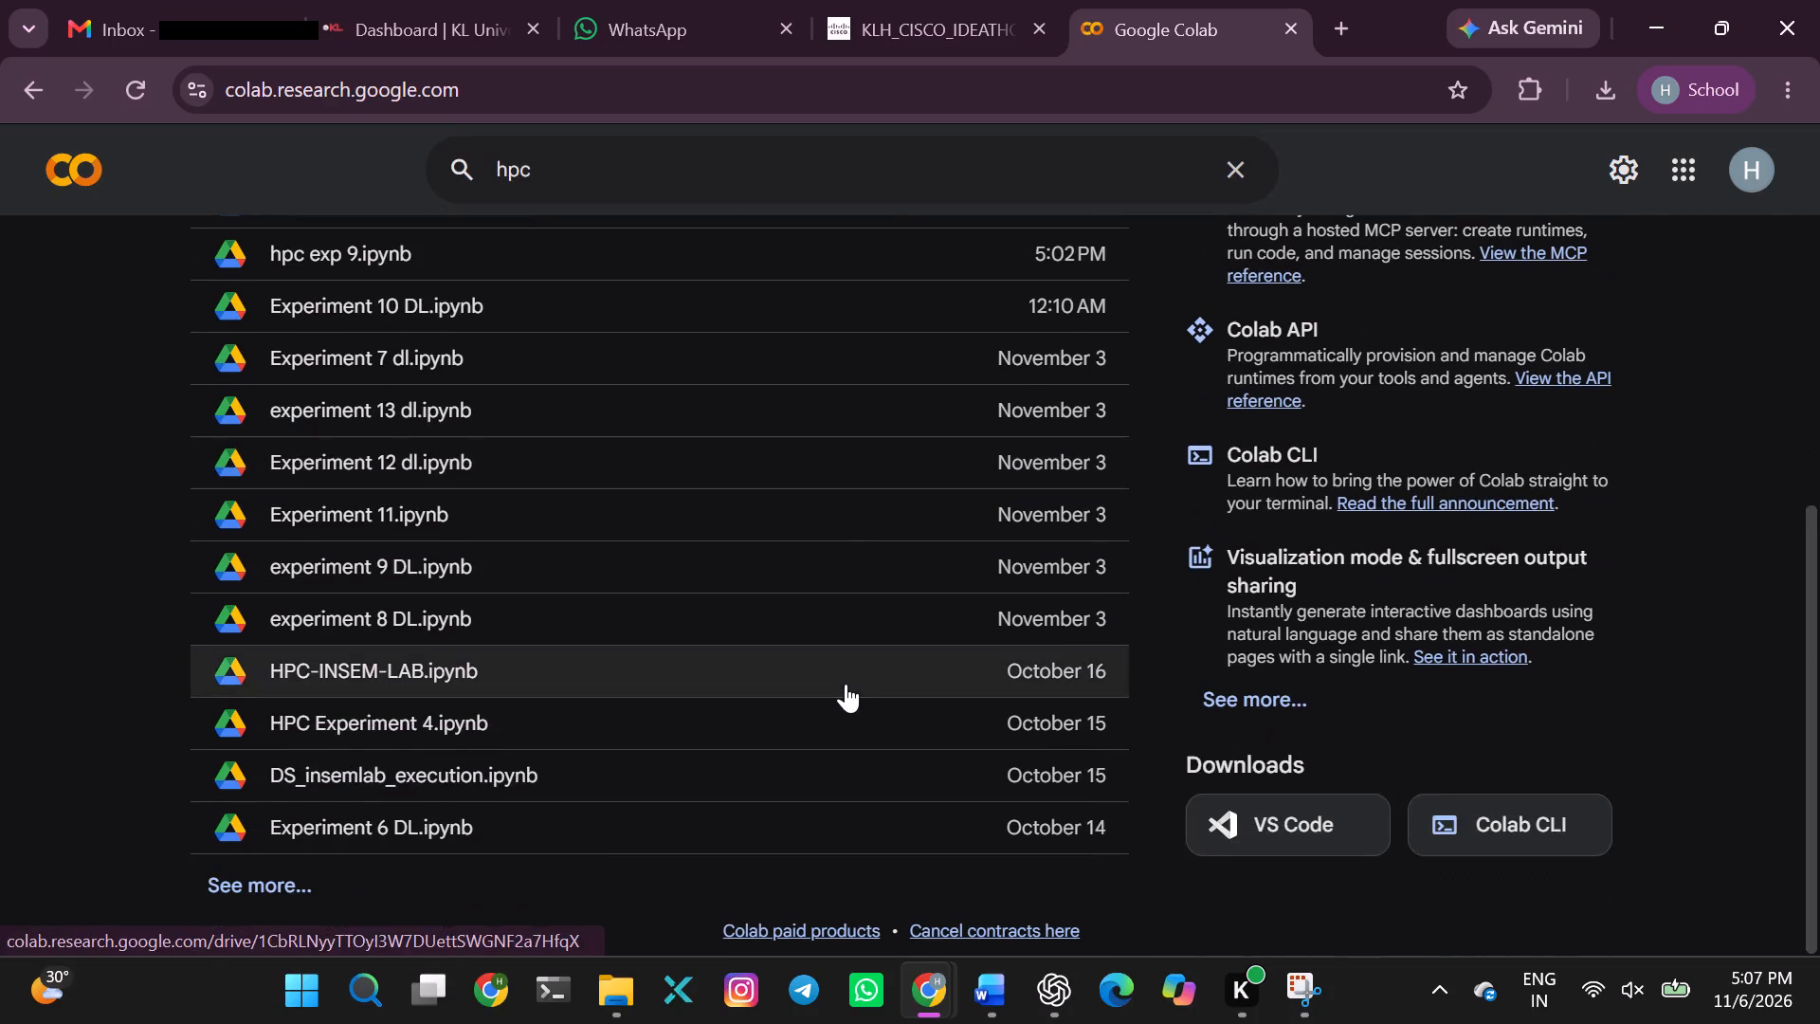
{"action": "left_click", "coordinate": [222, 891]}
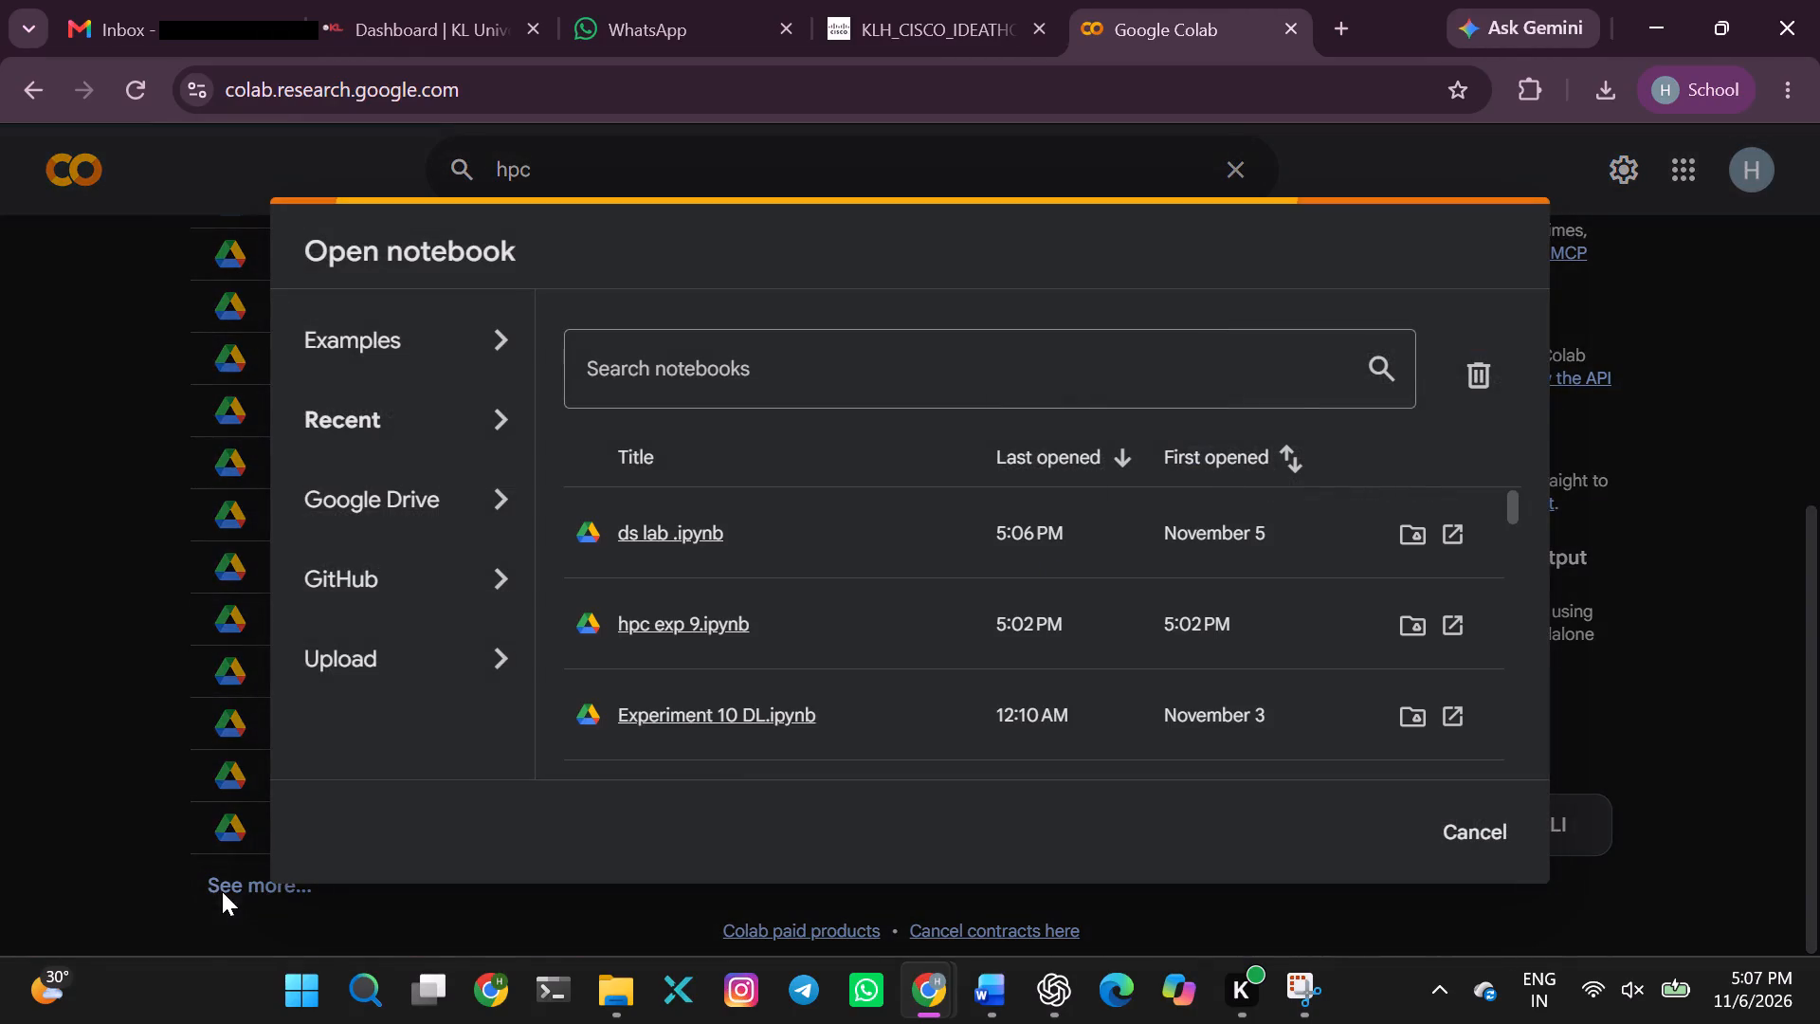
{"action": "left_click", "coordinate": [873, 383]}
{"action": "type", "text": "hpc"}
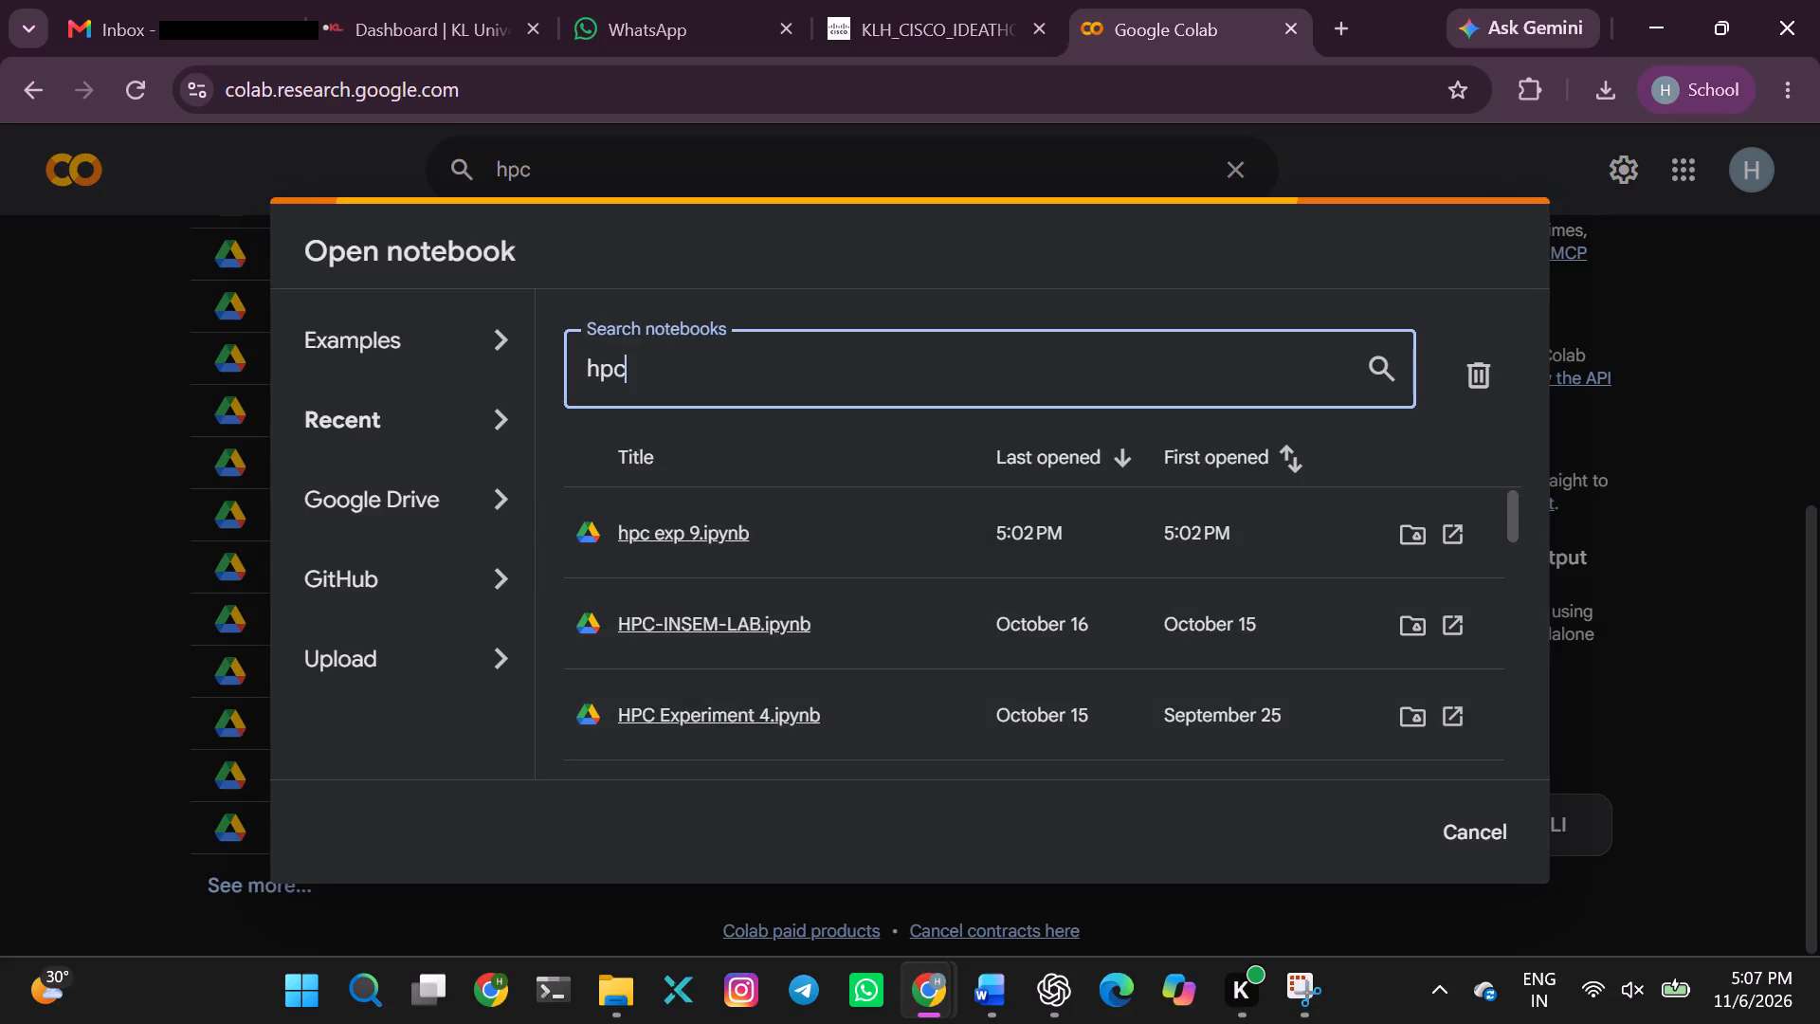
{"action": "scroll", "coordinate": [842, 667], "scroll_direction": "down", "scroll_amount": 2}
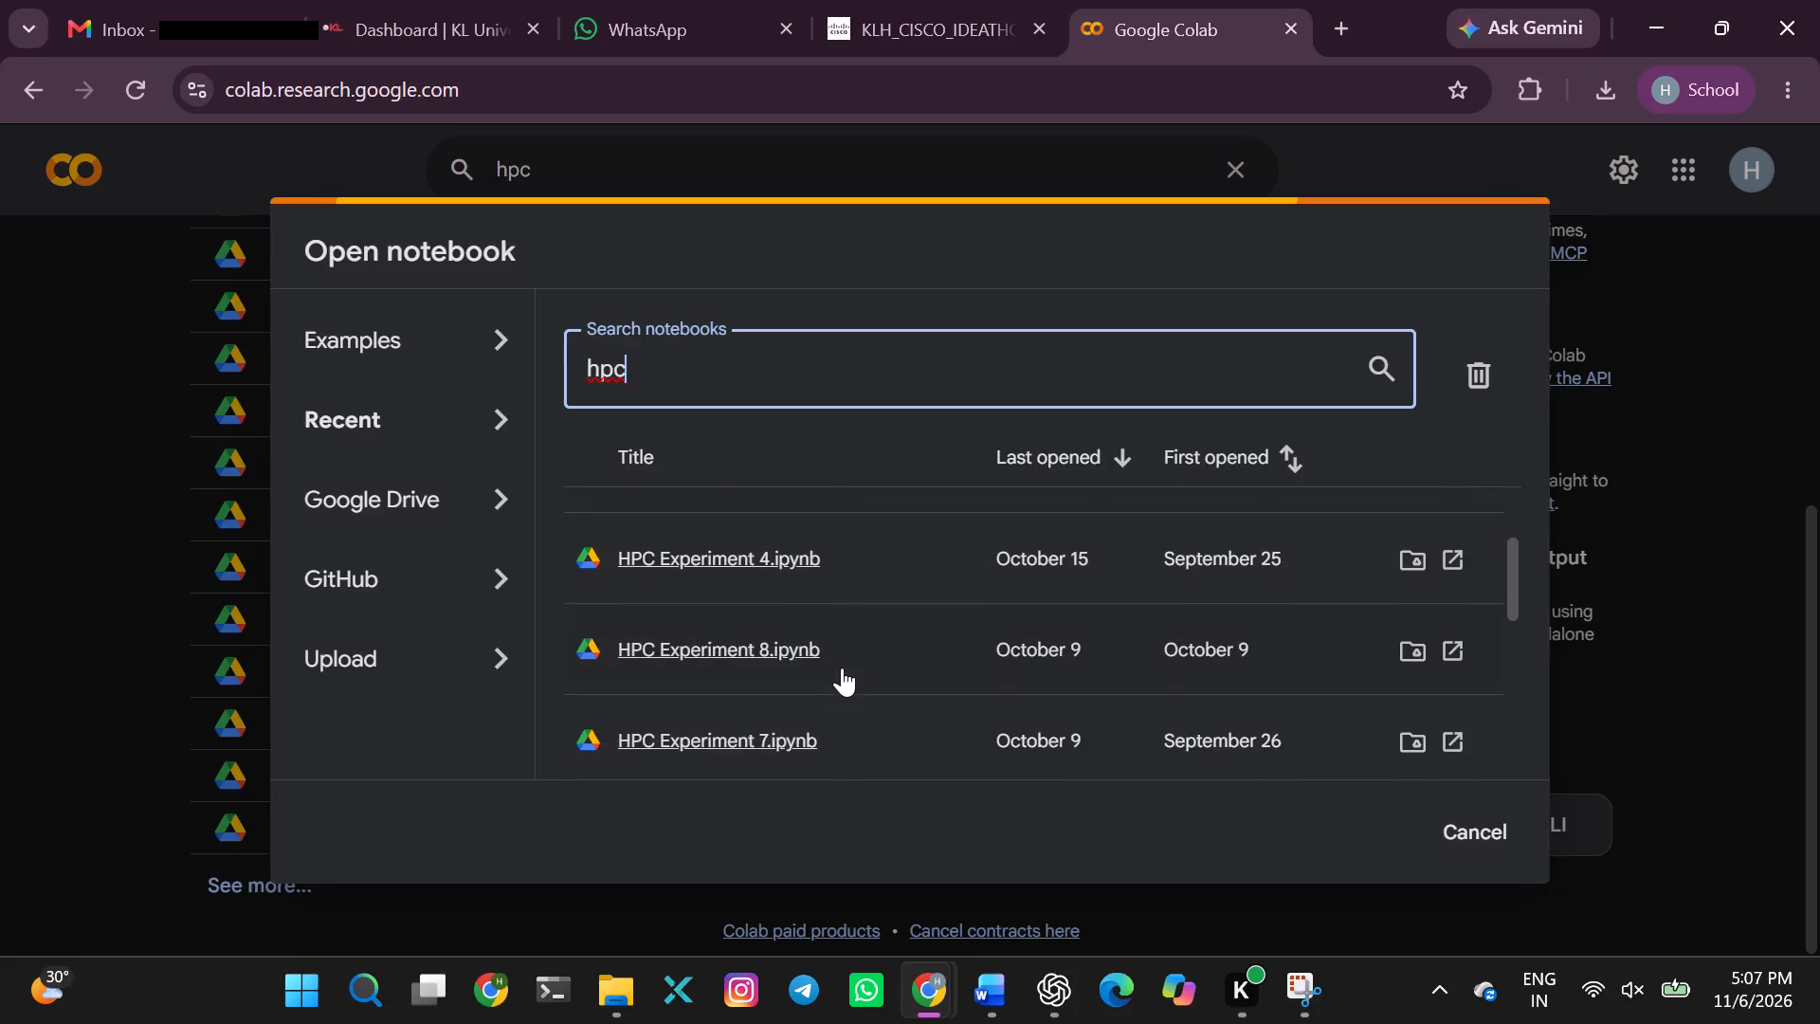
{"action": "left_click", "coordinate": [781, 657]}
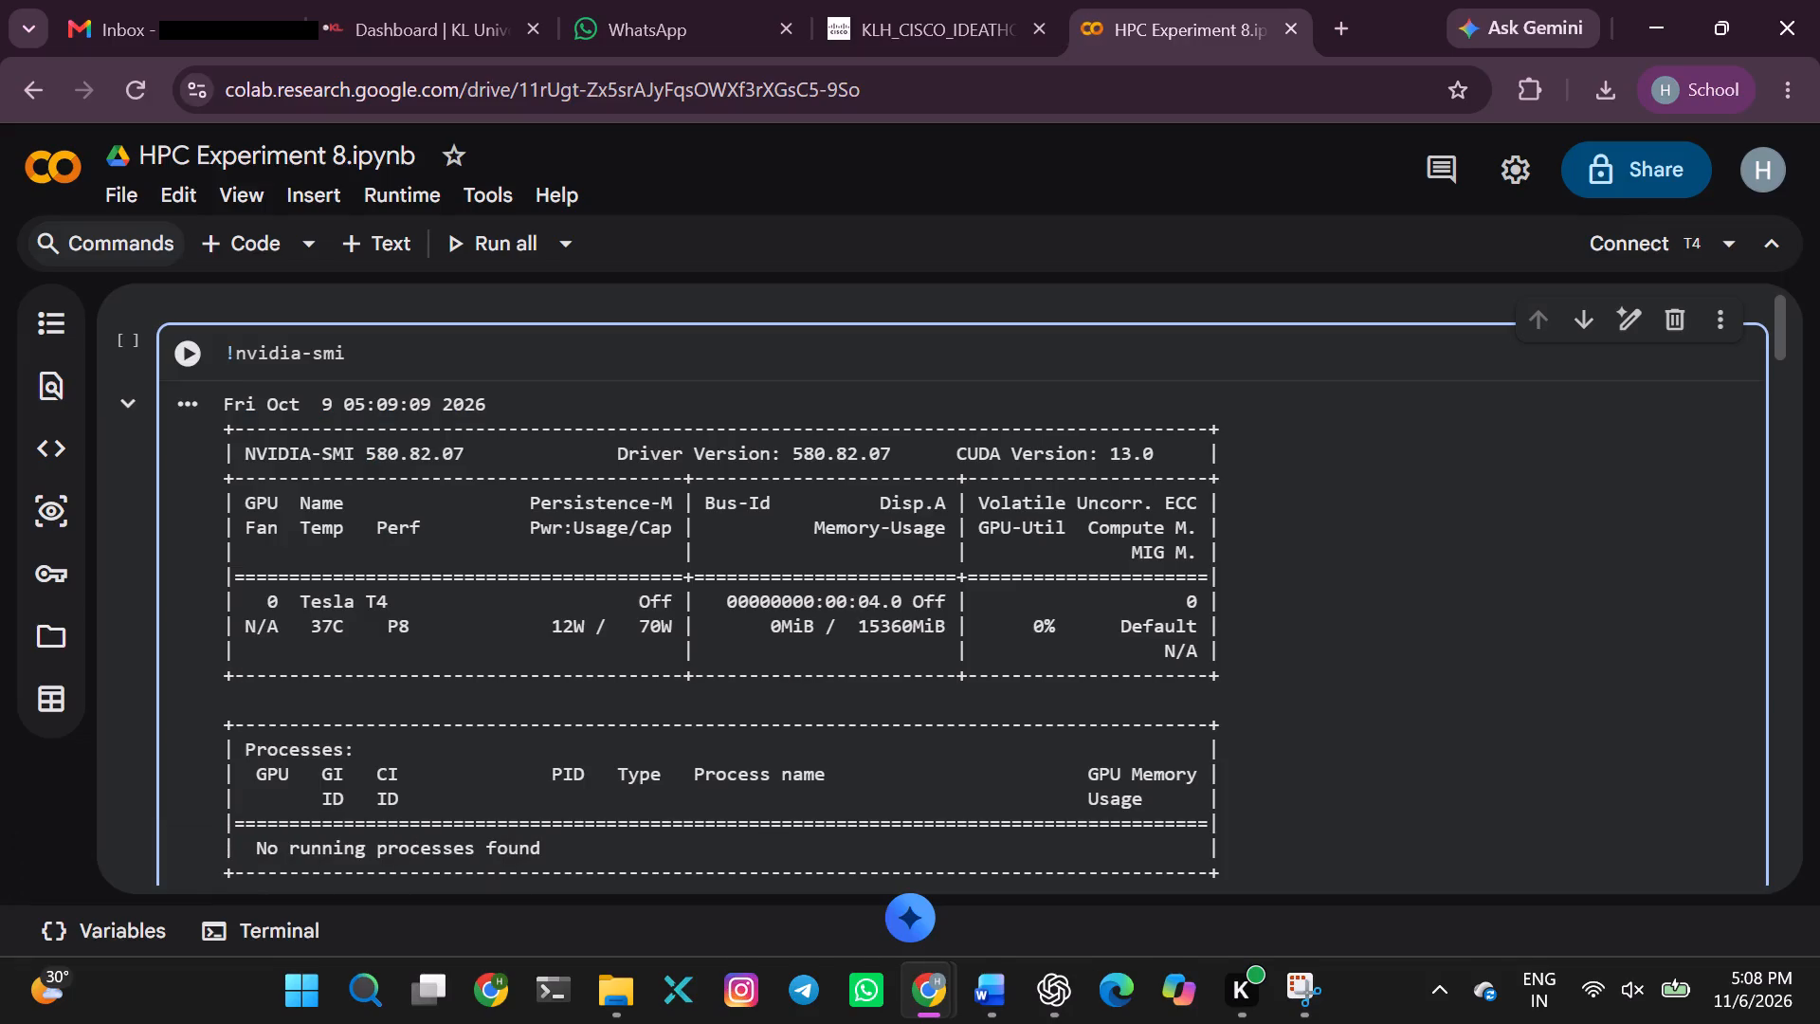
Try to run the !nvidia-smi cell and terminate the other active Colab sessions to free the runtime.
{"action": "left_click", "coordinate": [192, 338]}
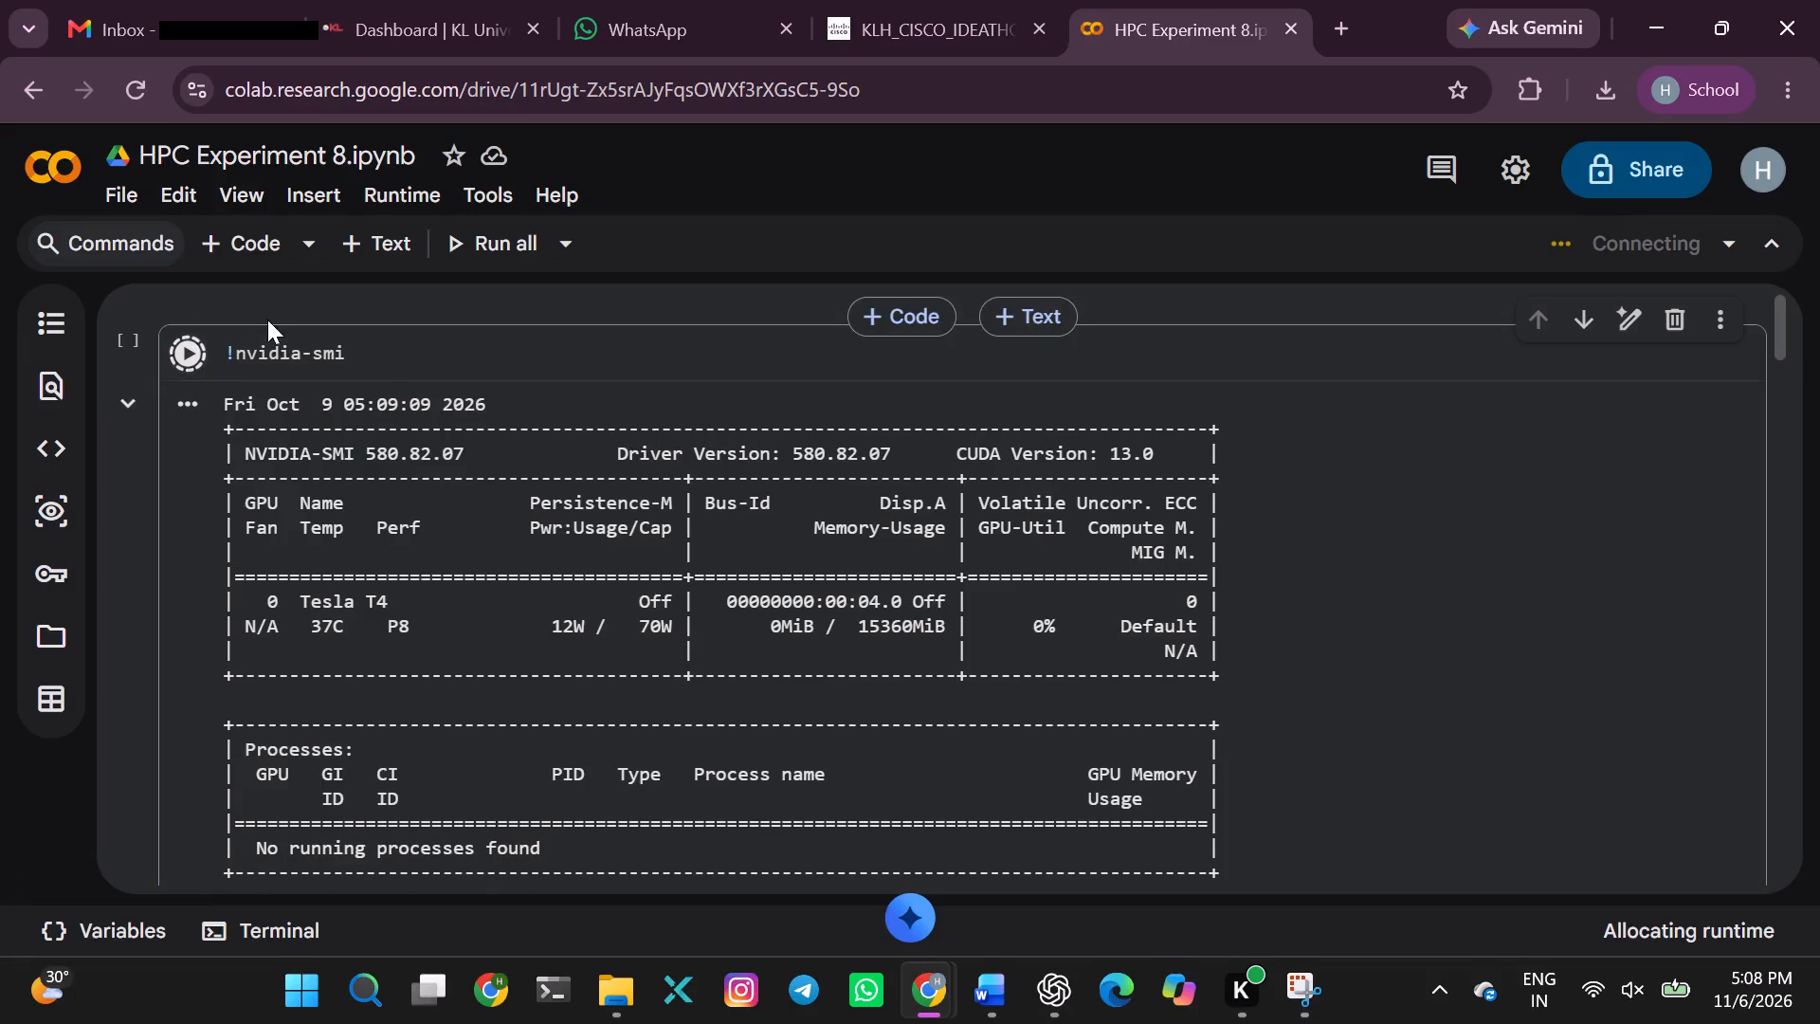
{"action": "scroll", "coordinate": [474, 561], "scroll_direction": "down", "scroll_amount": 4}
{"action": "scroll", "coordinate": [474, 561], "scroll_direction": "up", "scroll_amount": 1}
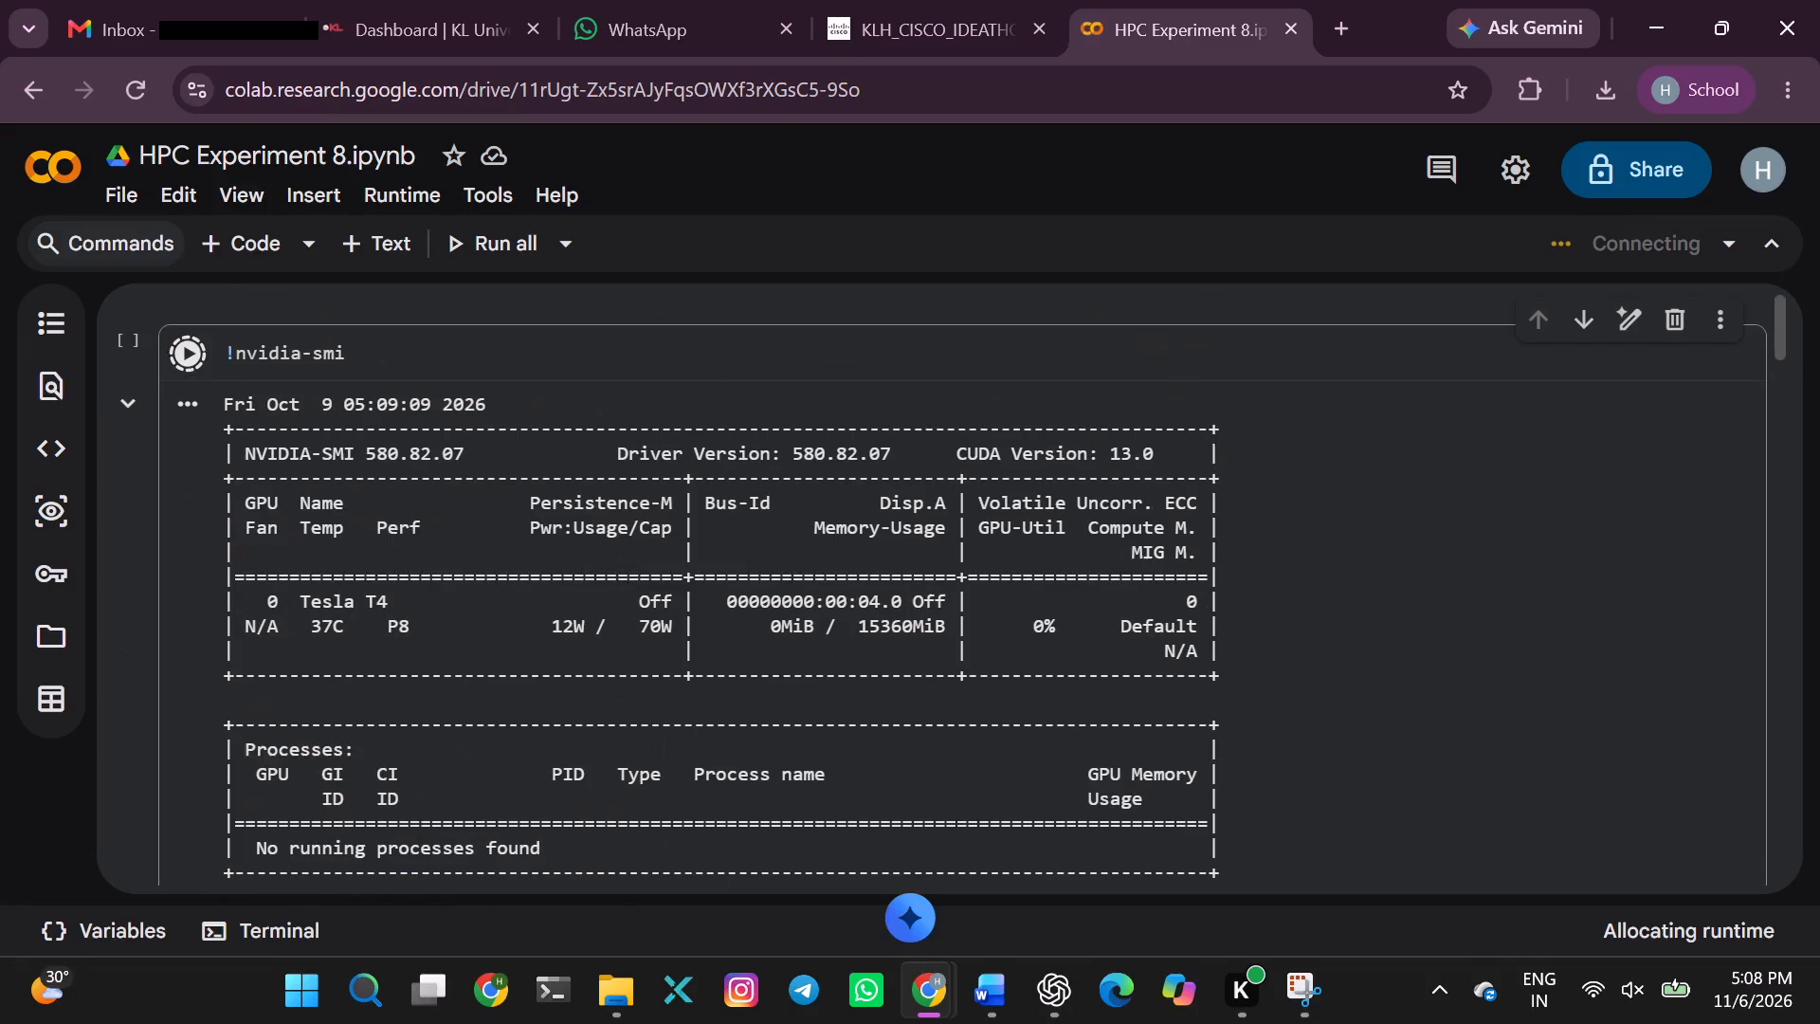
{"action": "scroll", "coordinate": [474, 561], "scroll_direction": "up", "scroll_amount": 1}
{"action": "left_click", "coordinate": [394, 179]}
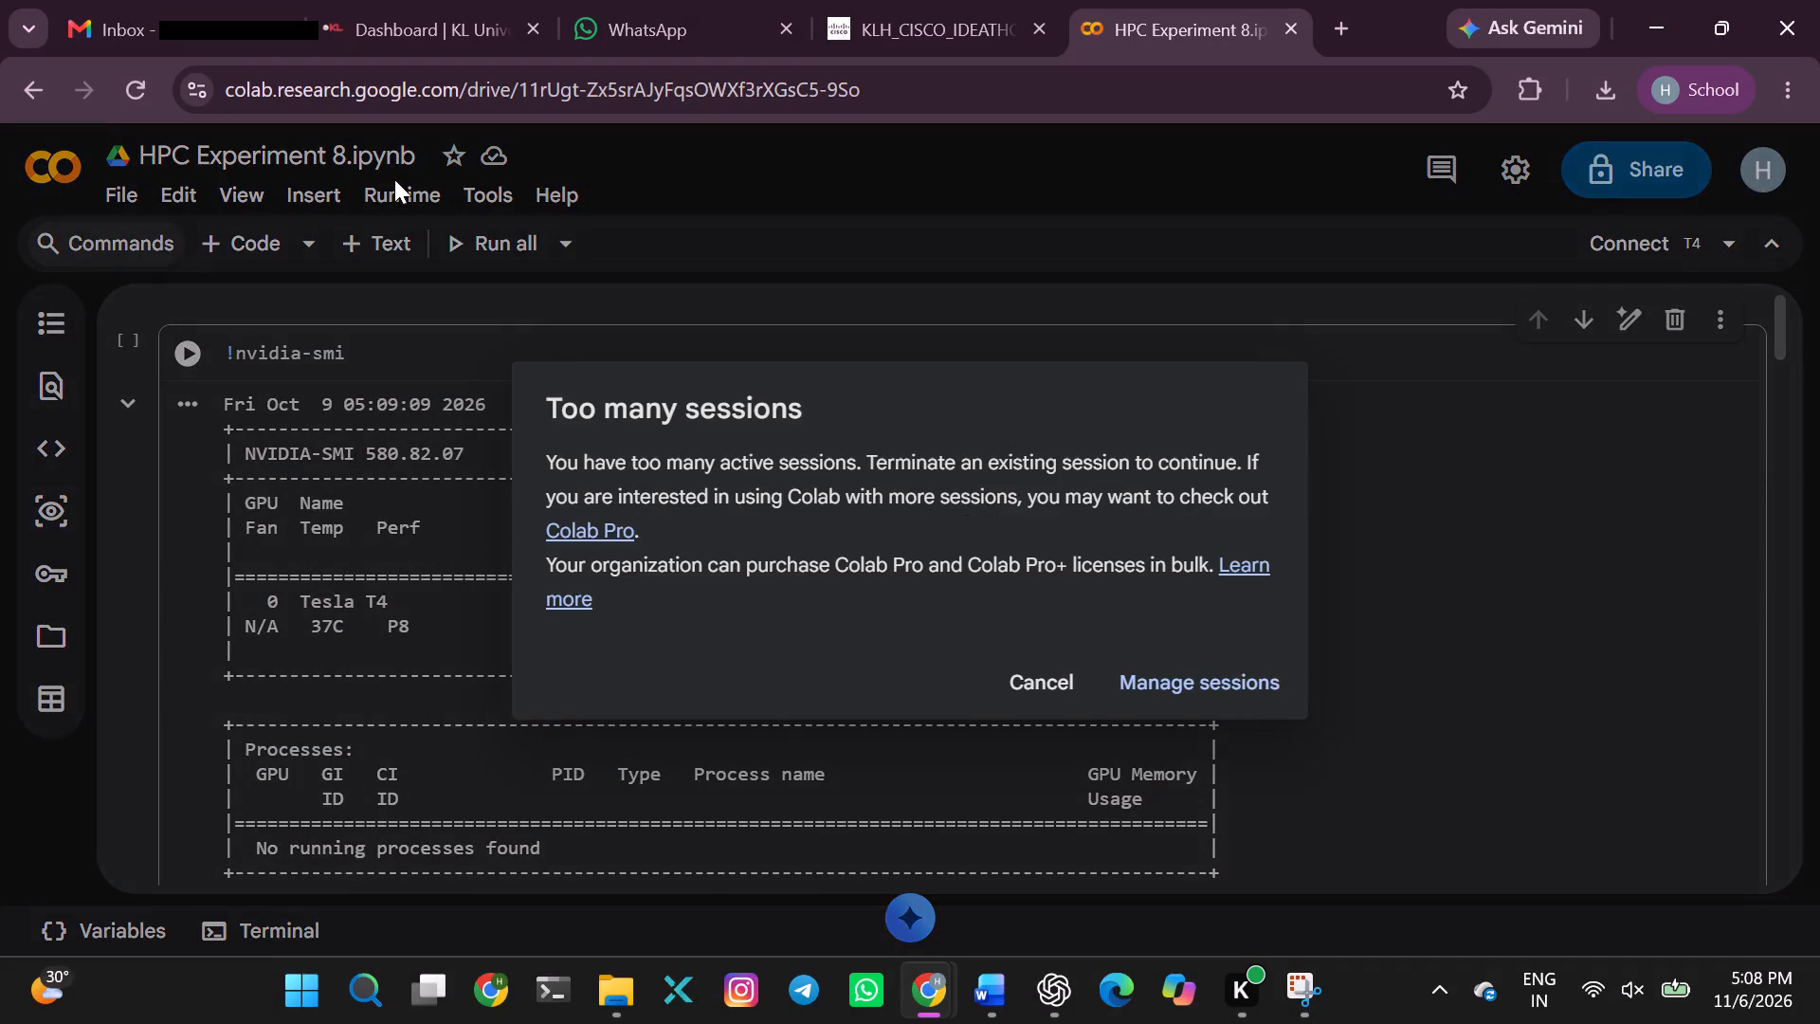
{"action": "left_click", "coordinate": [1179, 673]}
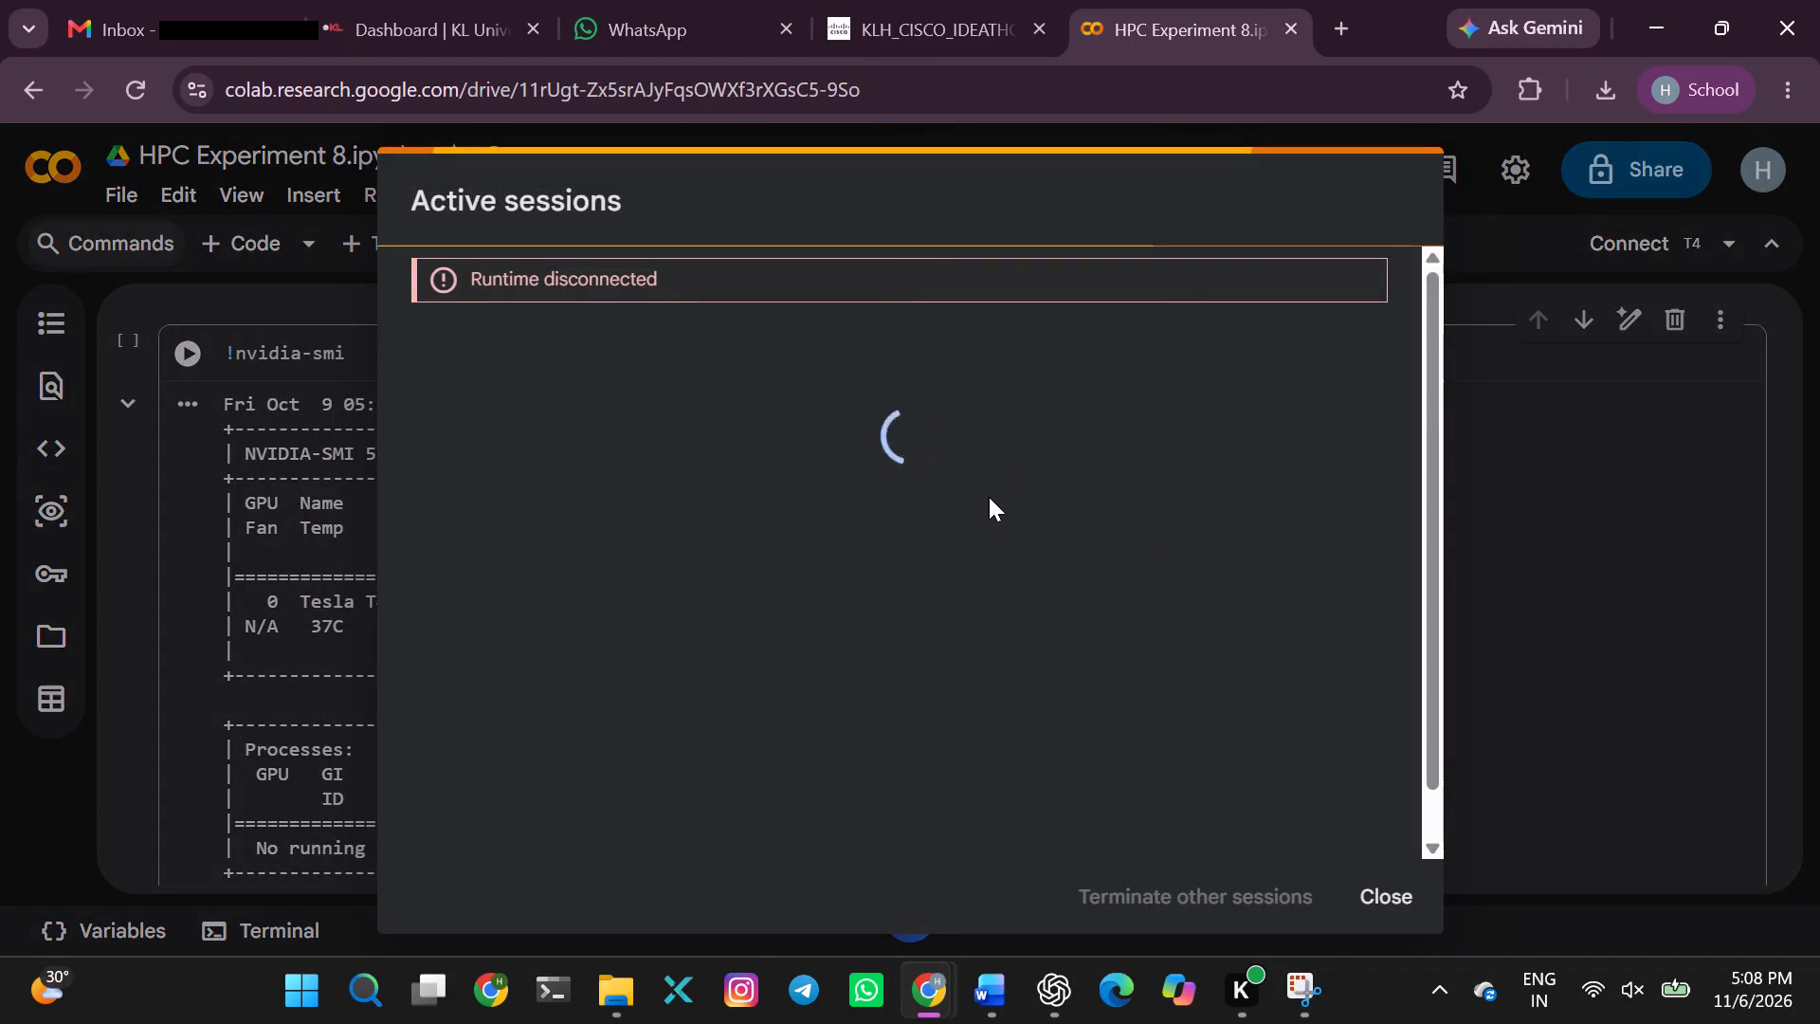
{"action": "left_click", "coordinate": [1191, 887]}
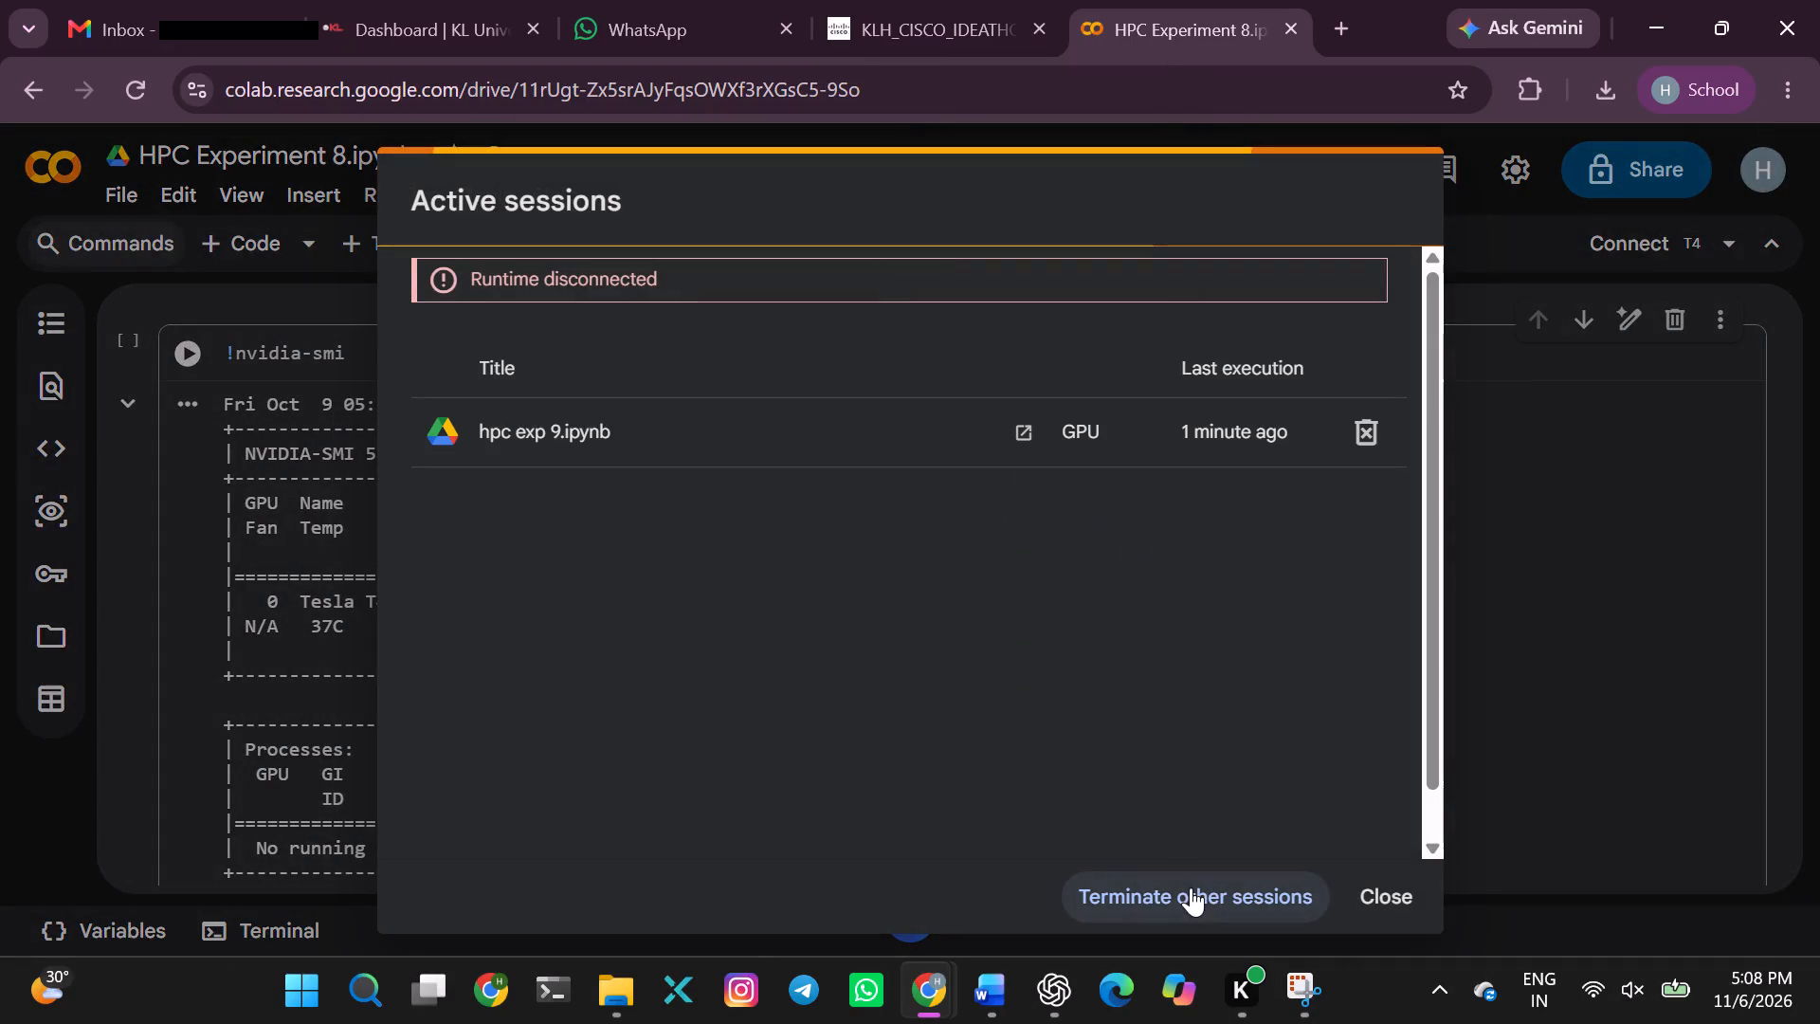
{"action": "left_click", "coordinate": [1191, 887]}
{"action": "left_click", "coordinate": [1244, 727]}
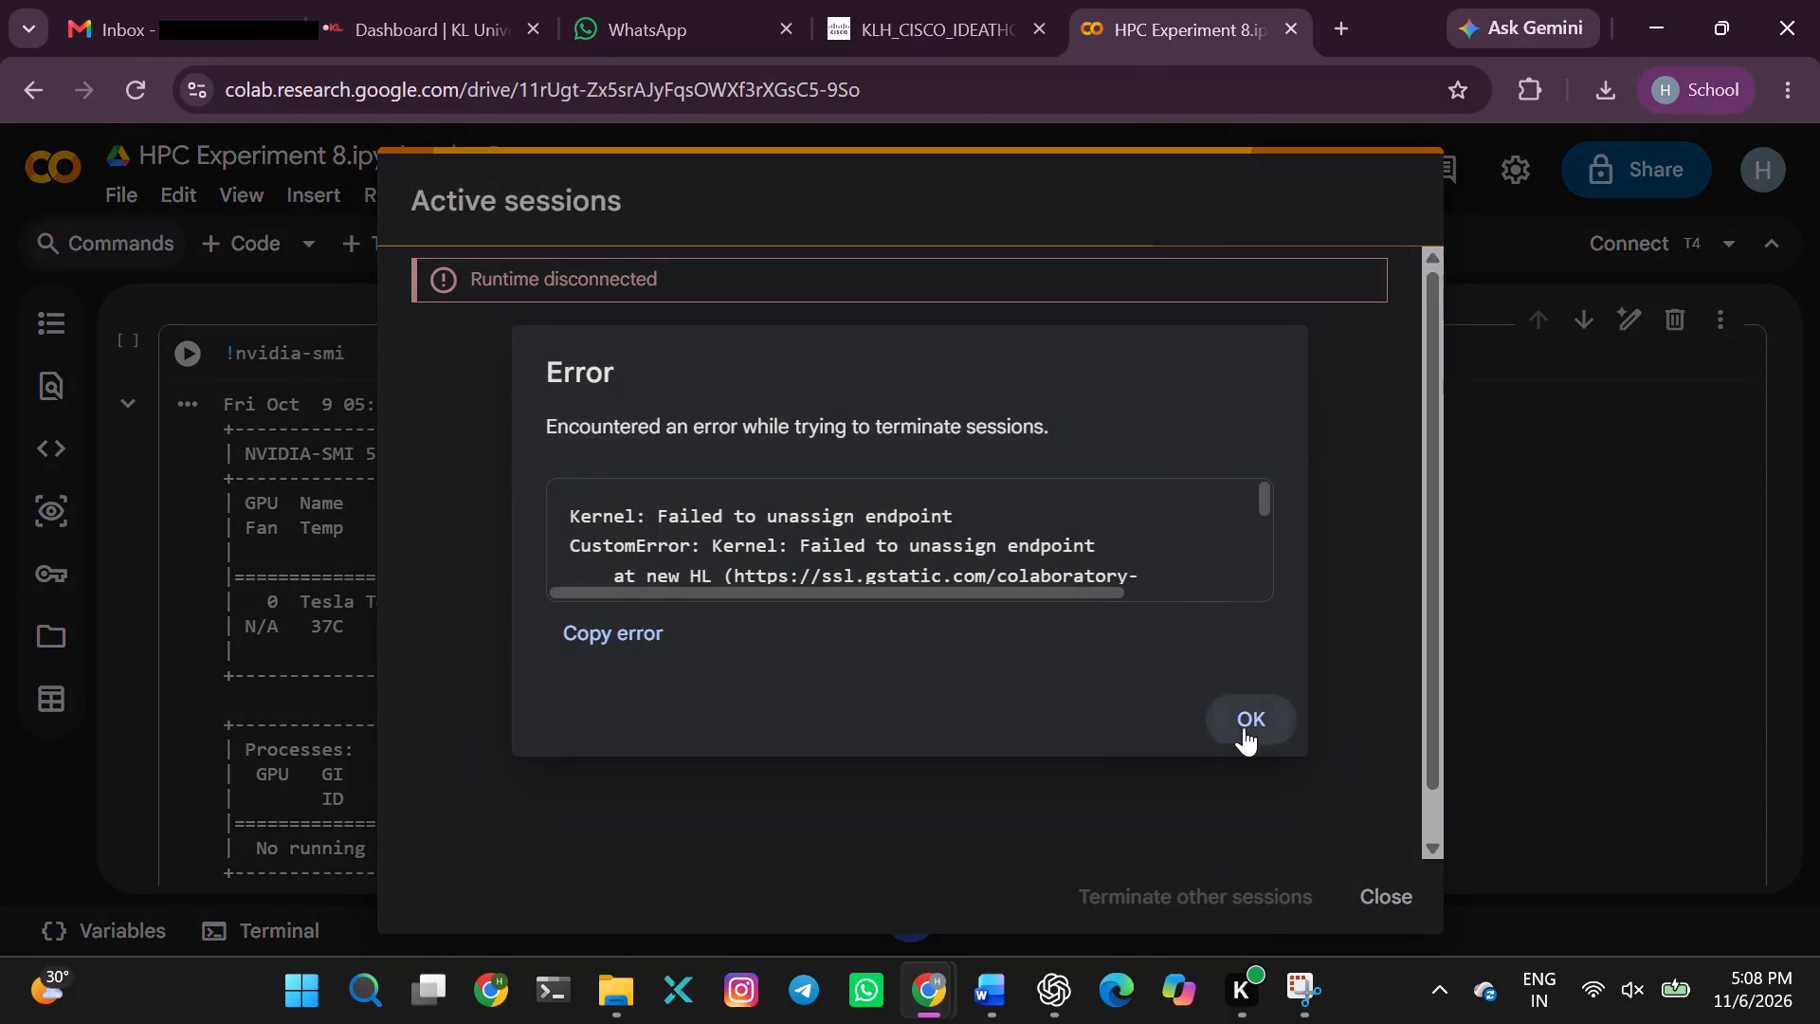
{"action": "left_click", "coordinate": [1371, 898]}
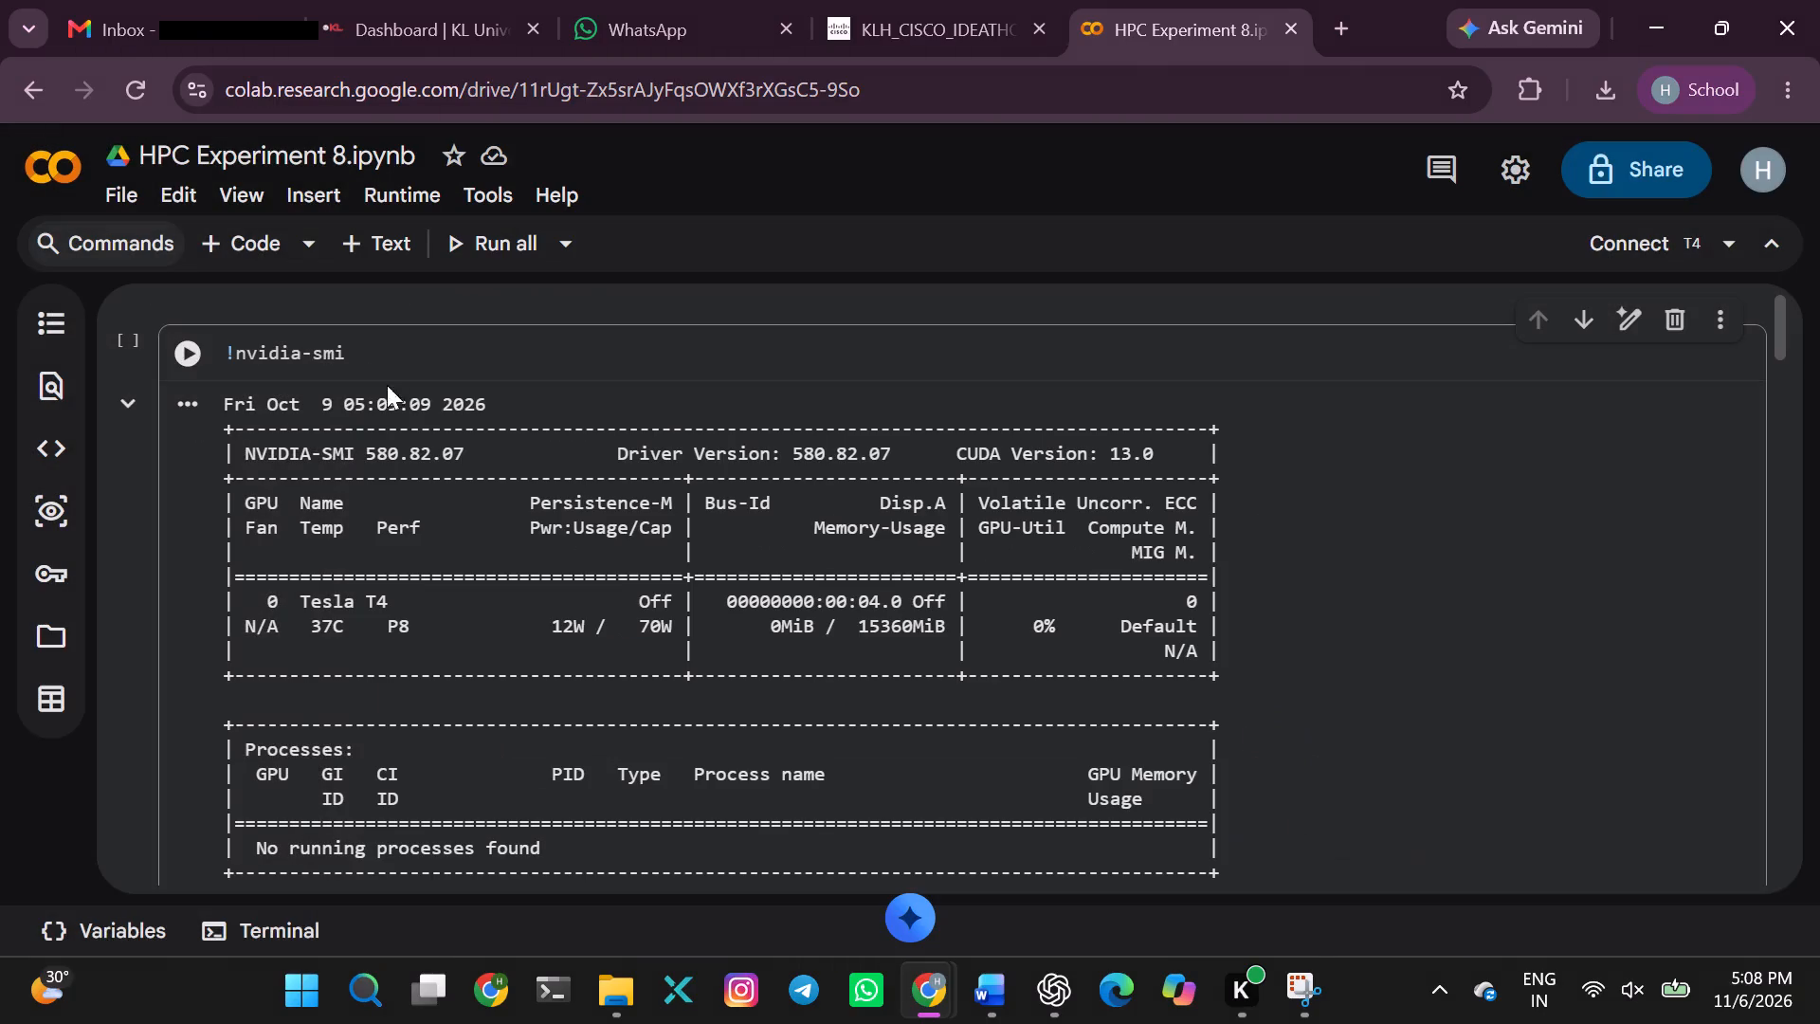
Run the !nvidia-smi, !nvcc --version and %%writefile reduction.cu cells in order.
{"action": "left_click", "coordinate": [191, 344]}
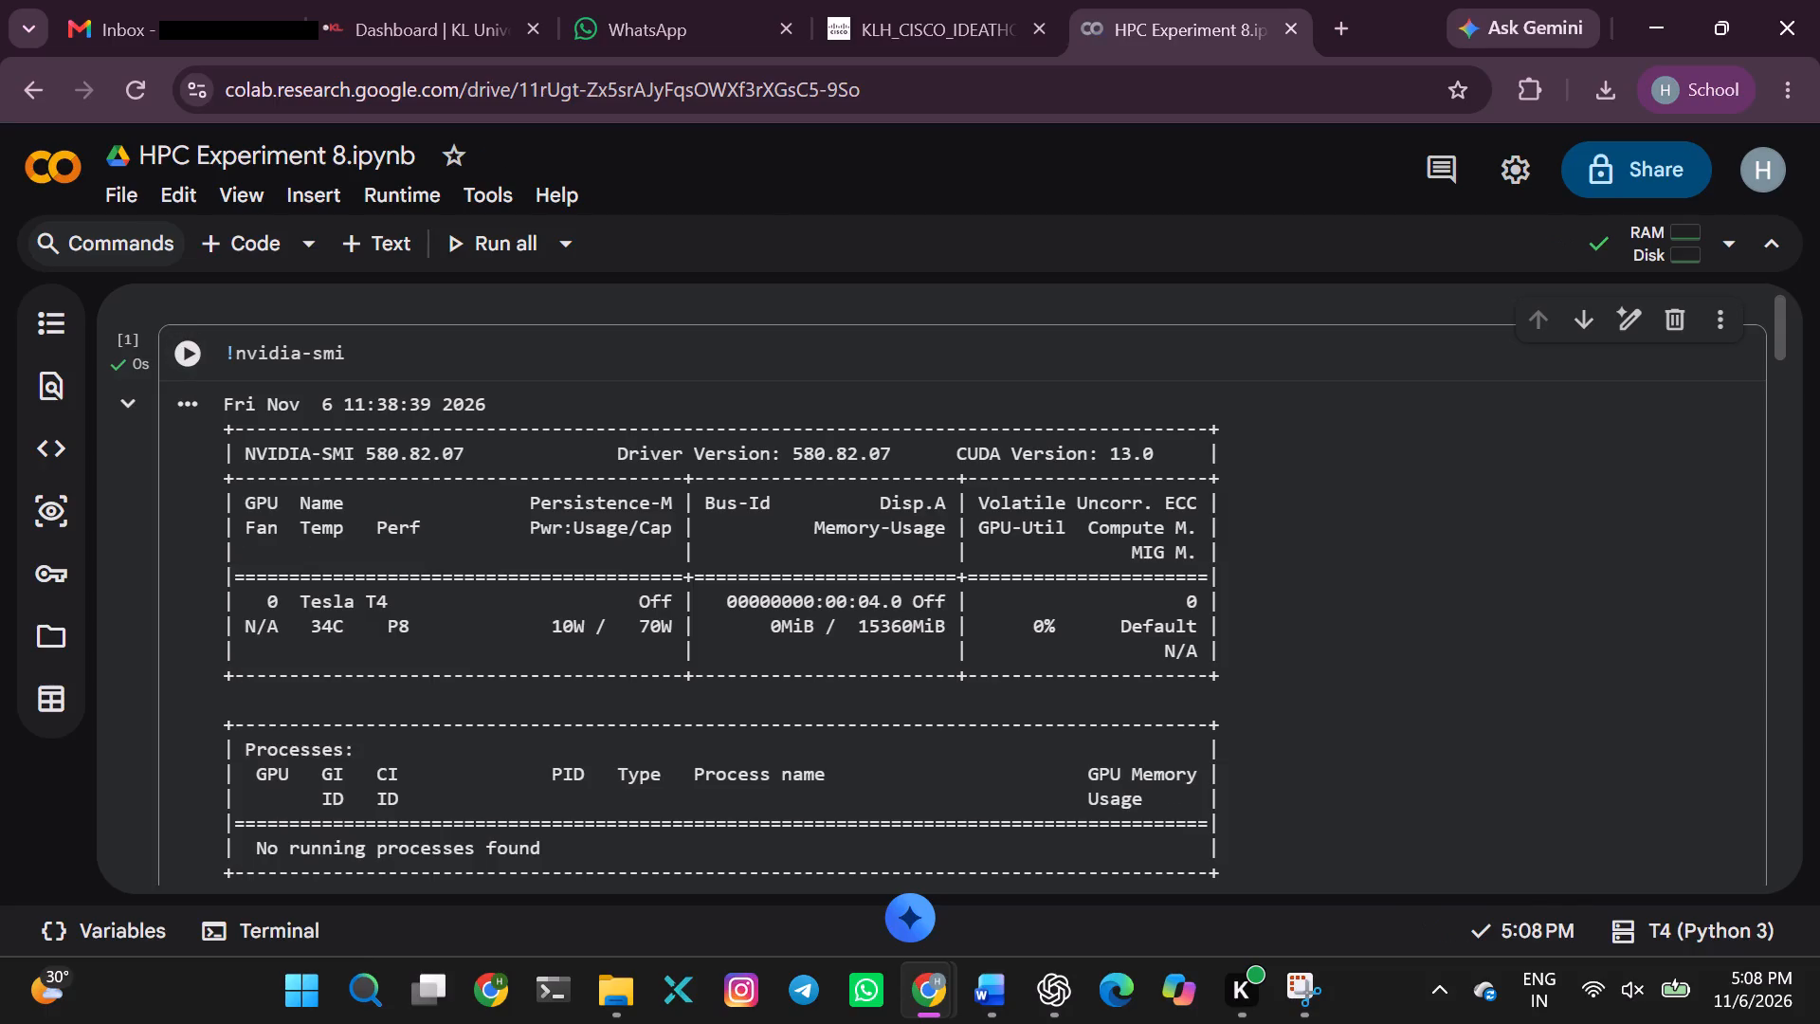
{"action": "scroll", "coordinate": [391, 504], "scroll_direction": "down", "scroll_amount": 3}
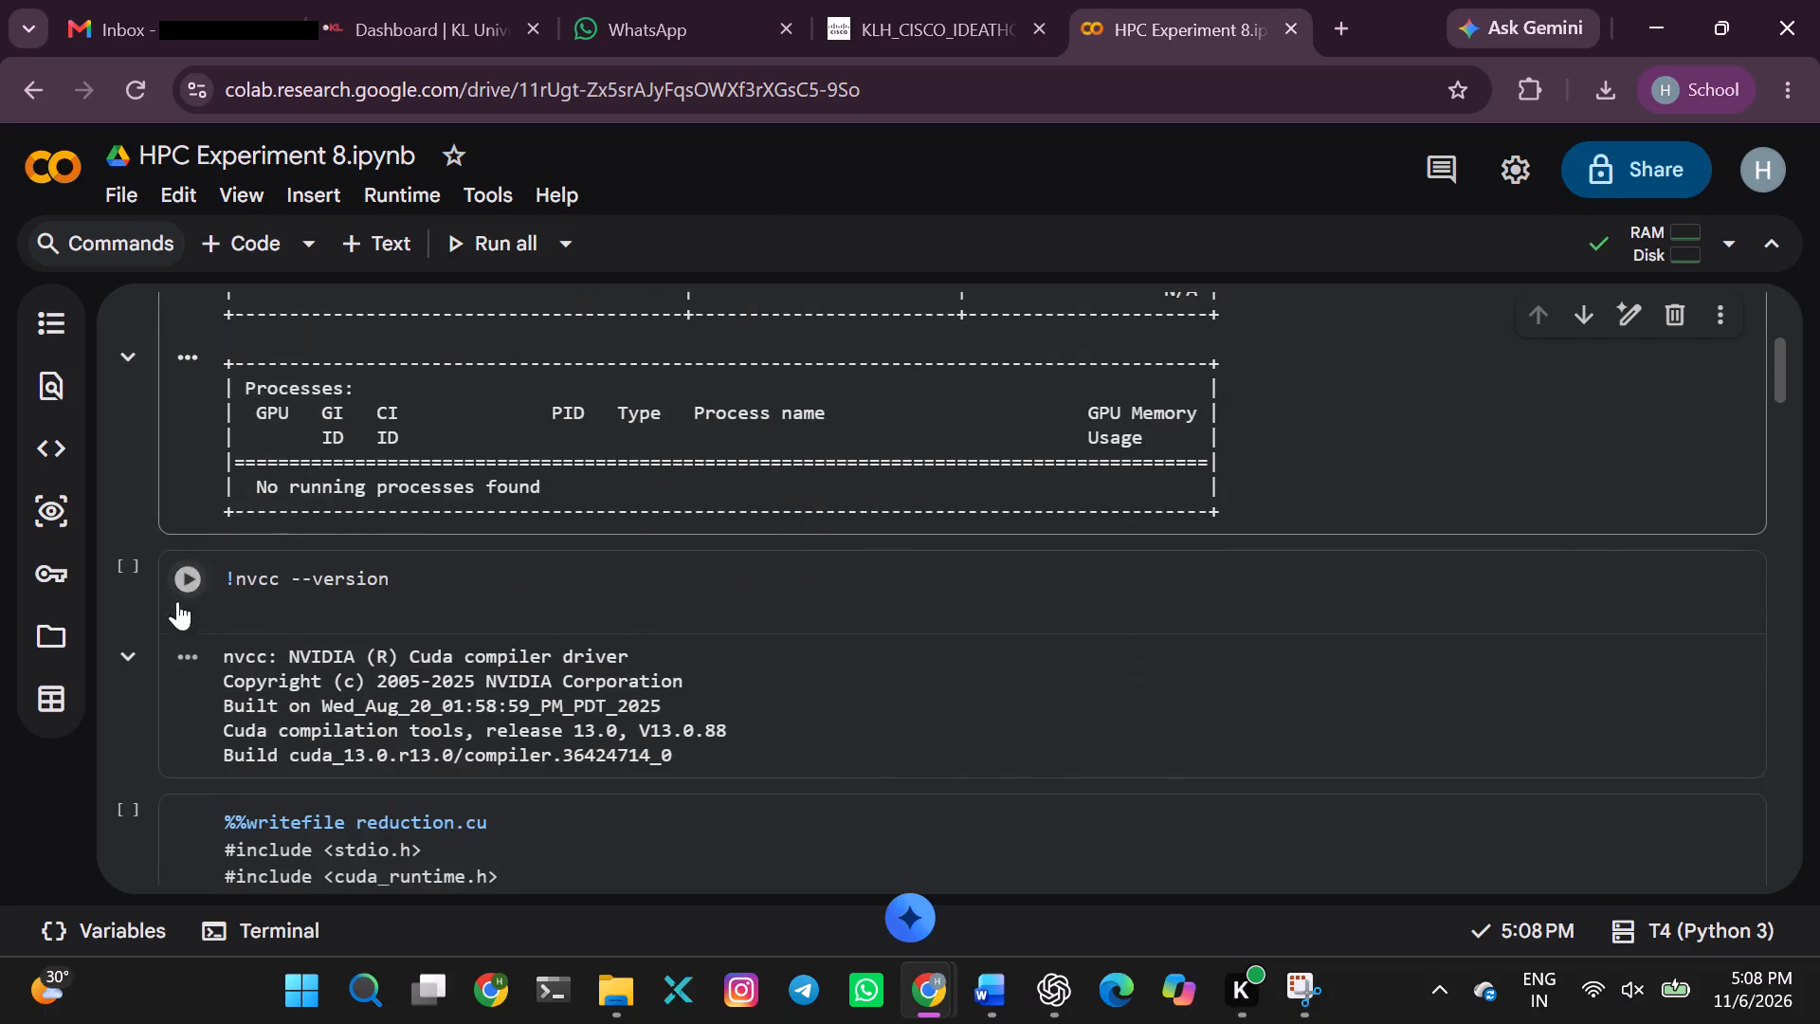
{"action": "left_click", "coordinate": [203, 577]}
{"action": "scroll", "coordinate": [203, 577], "scroll_direction": "down", "scroll_amount": 3}
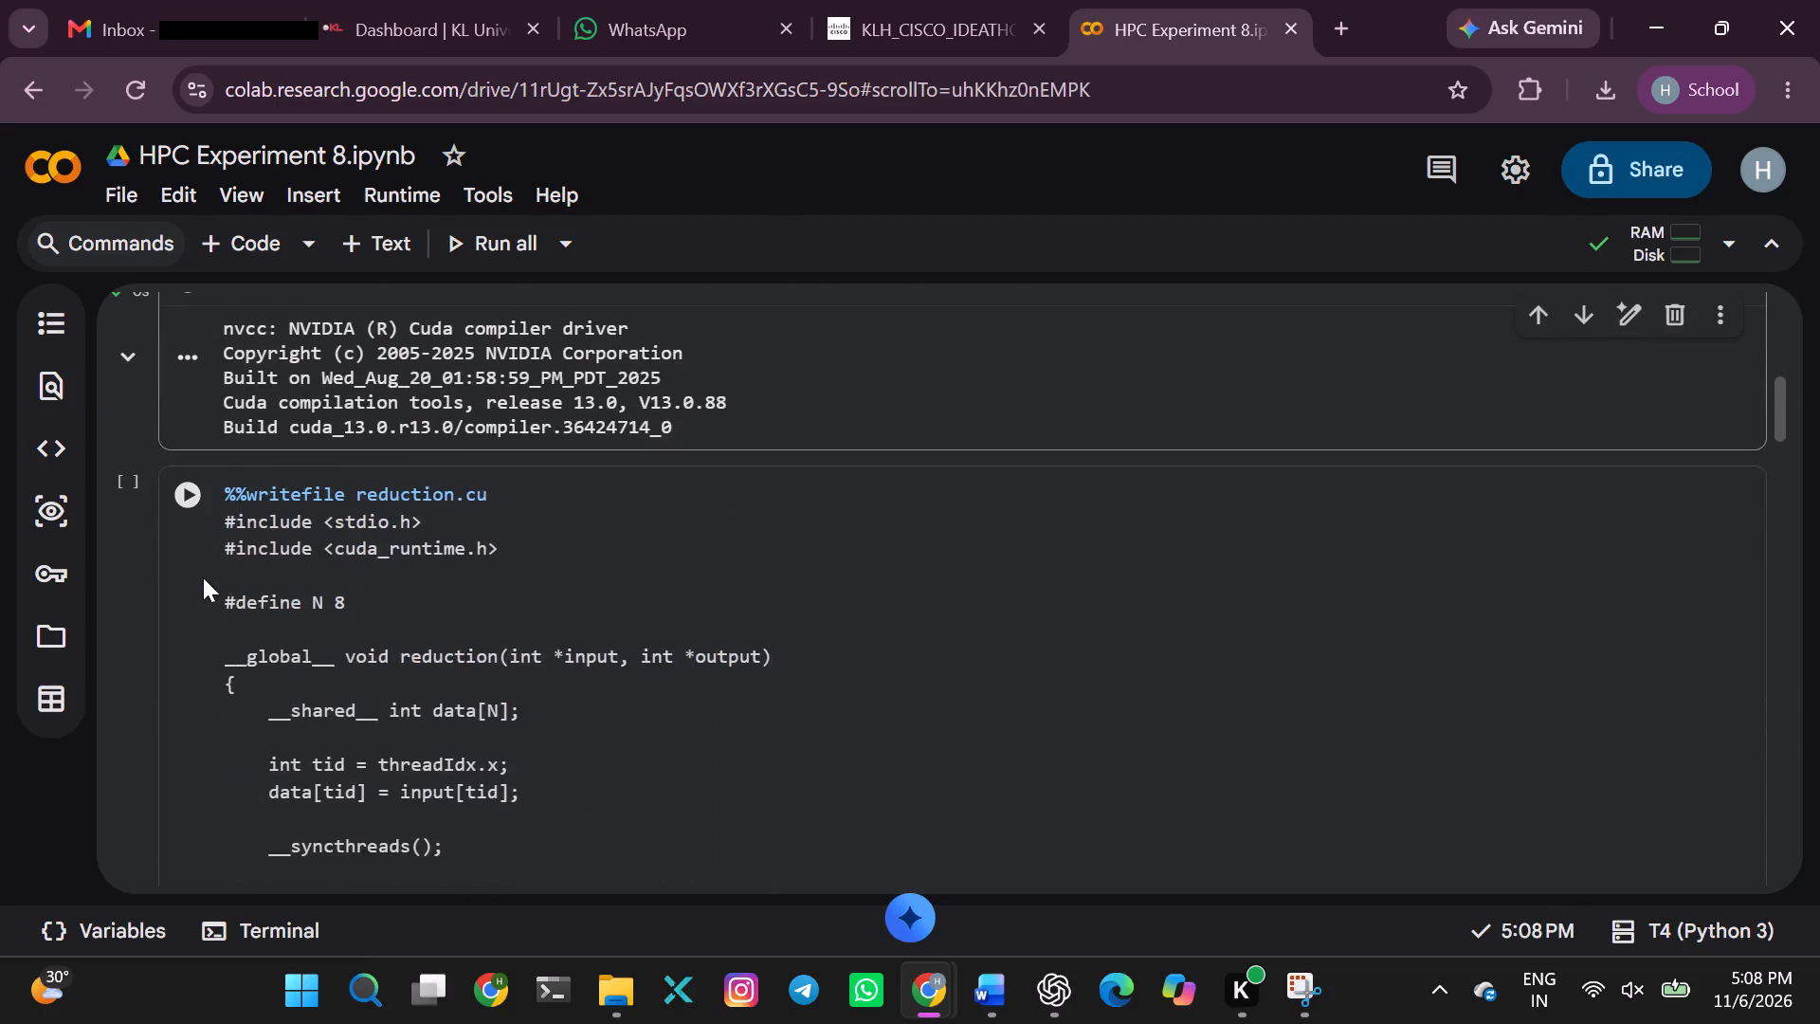
{"action": "left_click", "coordinate": [186, 481]}
Add a code cell below the reduction.cu cell, paste the copied command !./scan_shared into it and run it.
{"action": "scroll", "coordinate": [186, 481], "scroll_direction": "down", "scroll_amount": 7}
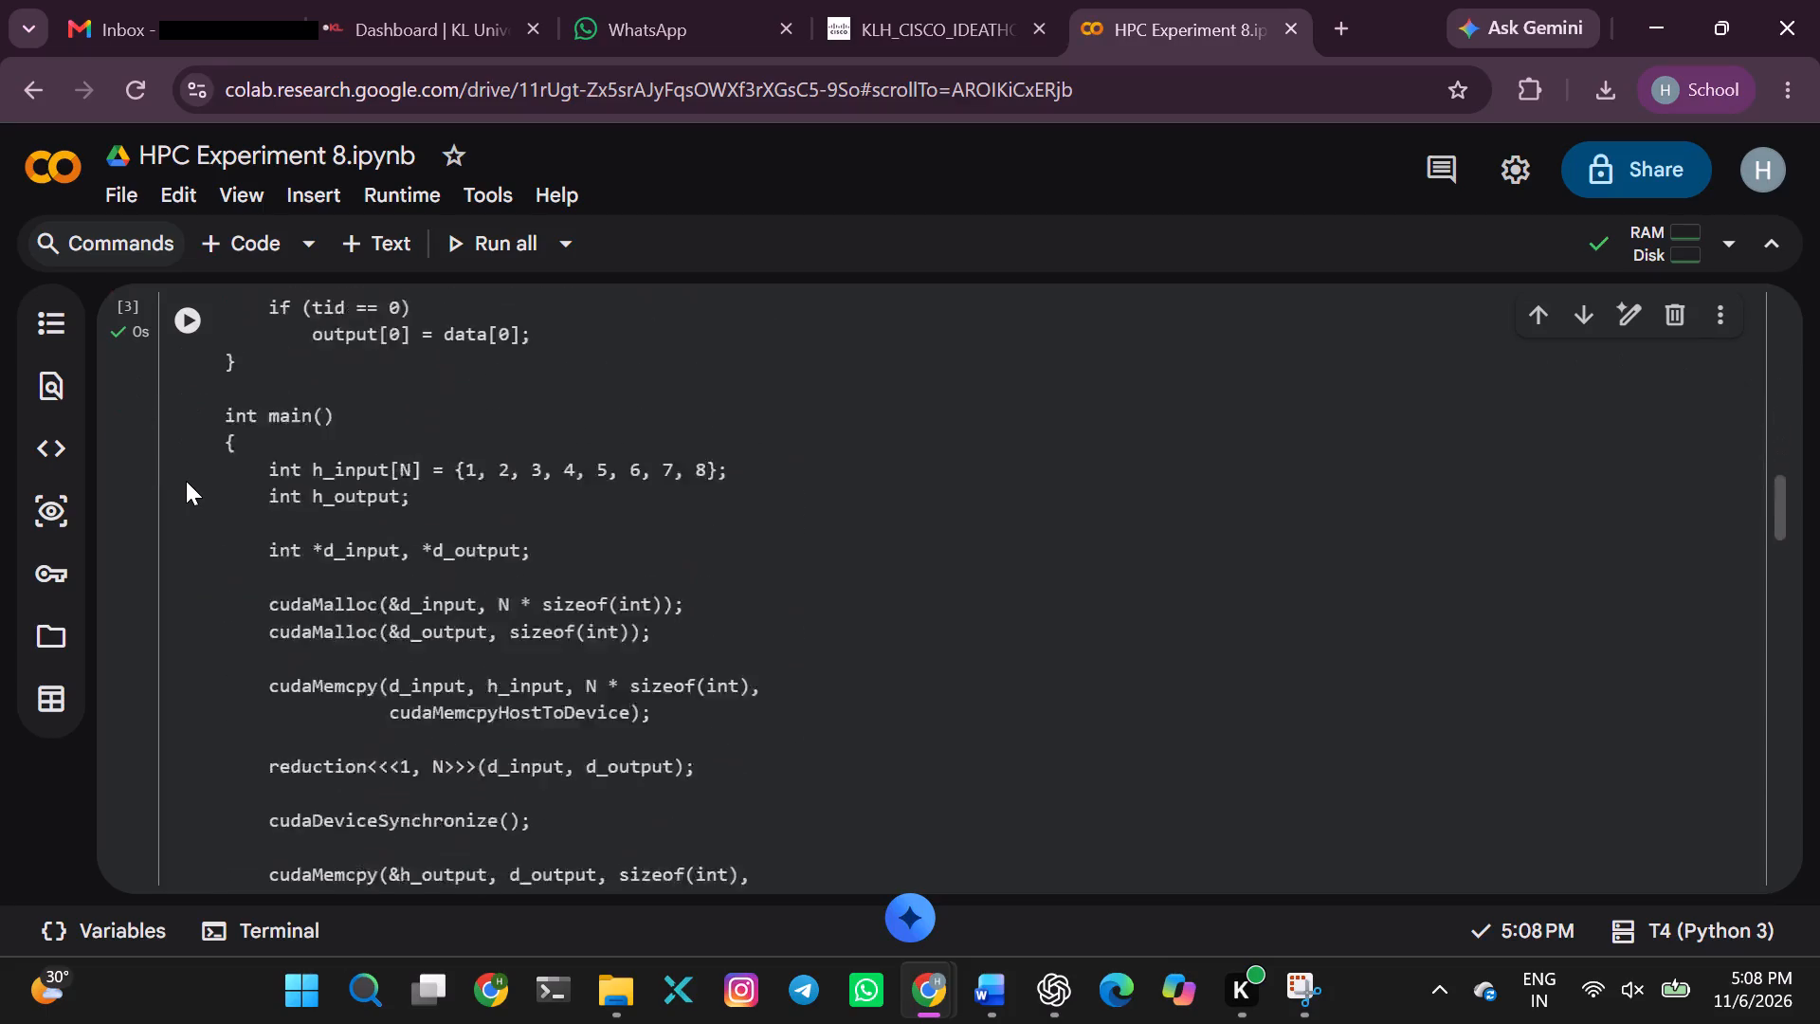
{"action": "scroll", "coordinate": [186, 481], "scroll_direction": "down", "scroll_amount": 2}
{"action": "scroll", "coordinate": [186, 481], "scroll_direction": "right", "scroll_amount": 1}
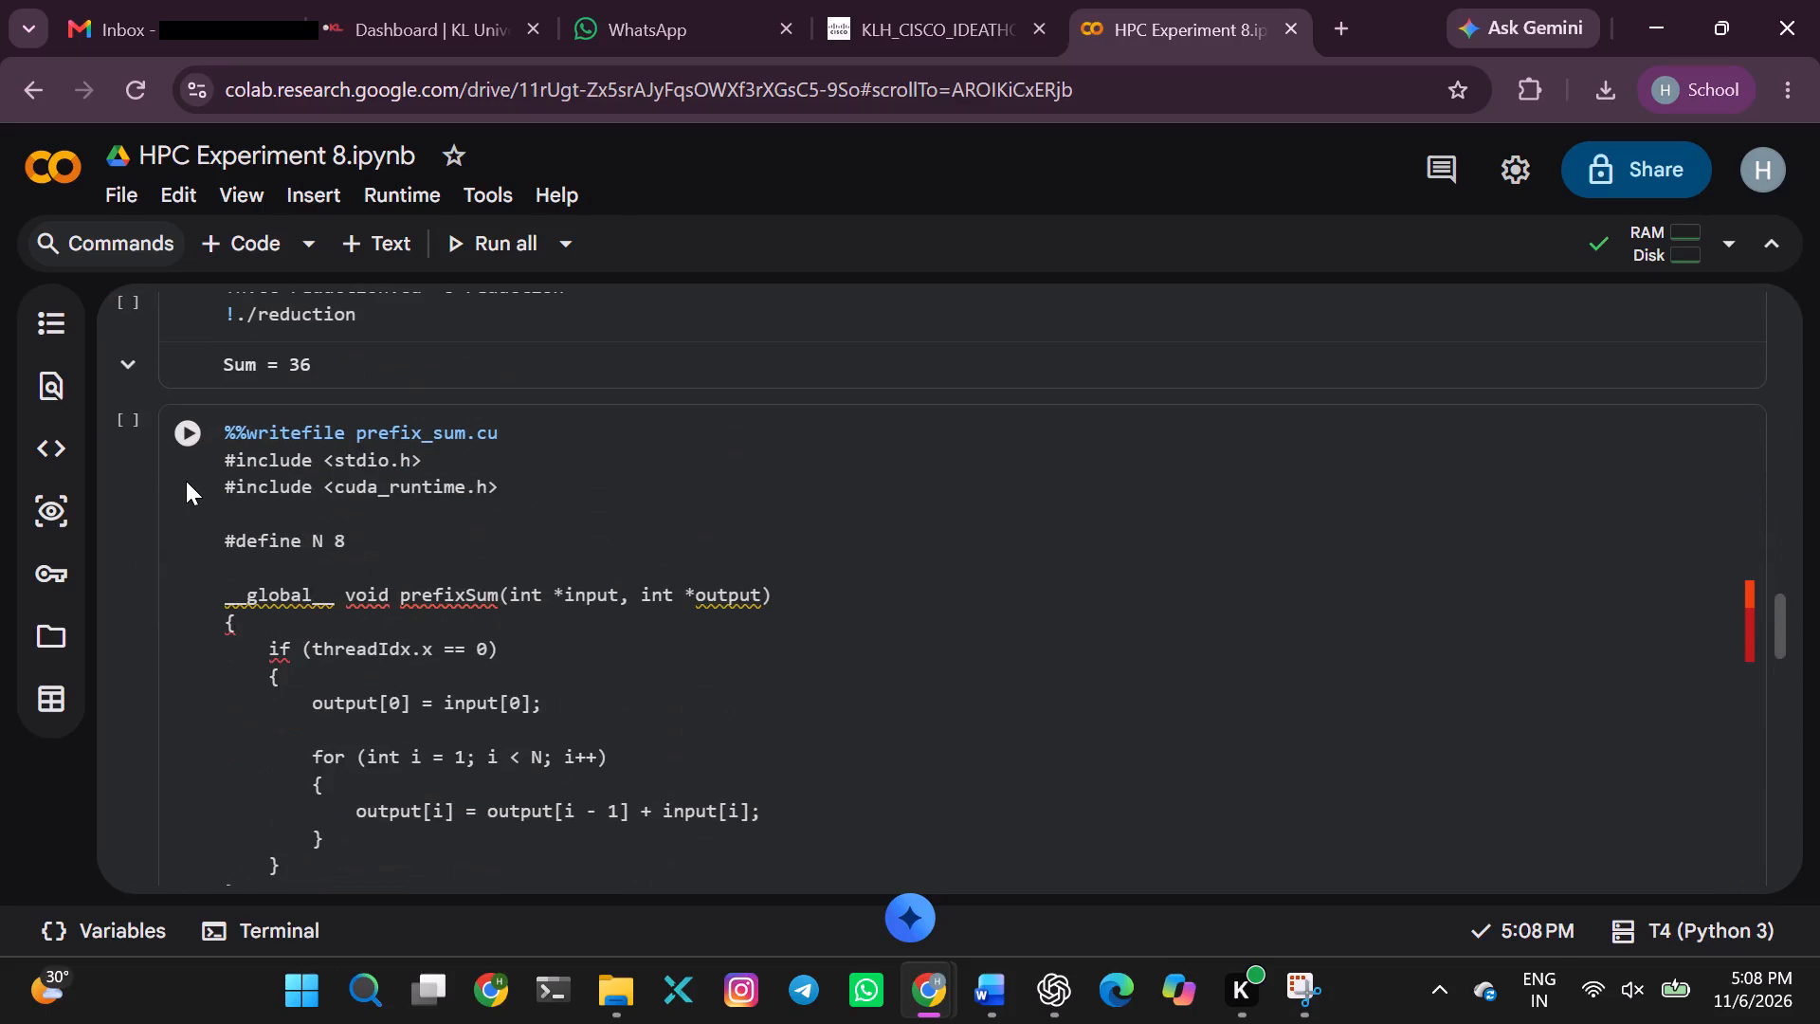
{"action": "scroll", "coordinate": [186, 481], "scroll_direction": "right", "scroll_amount": 1}
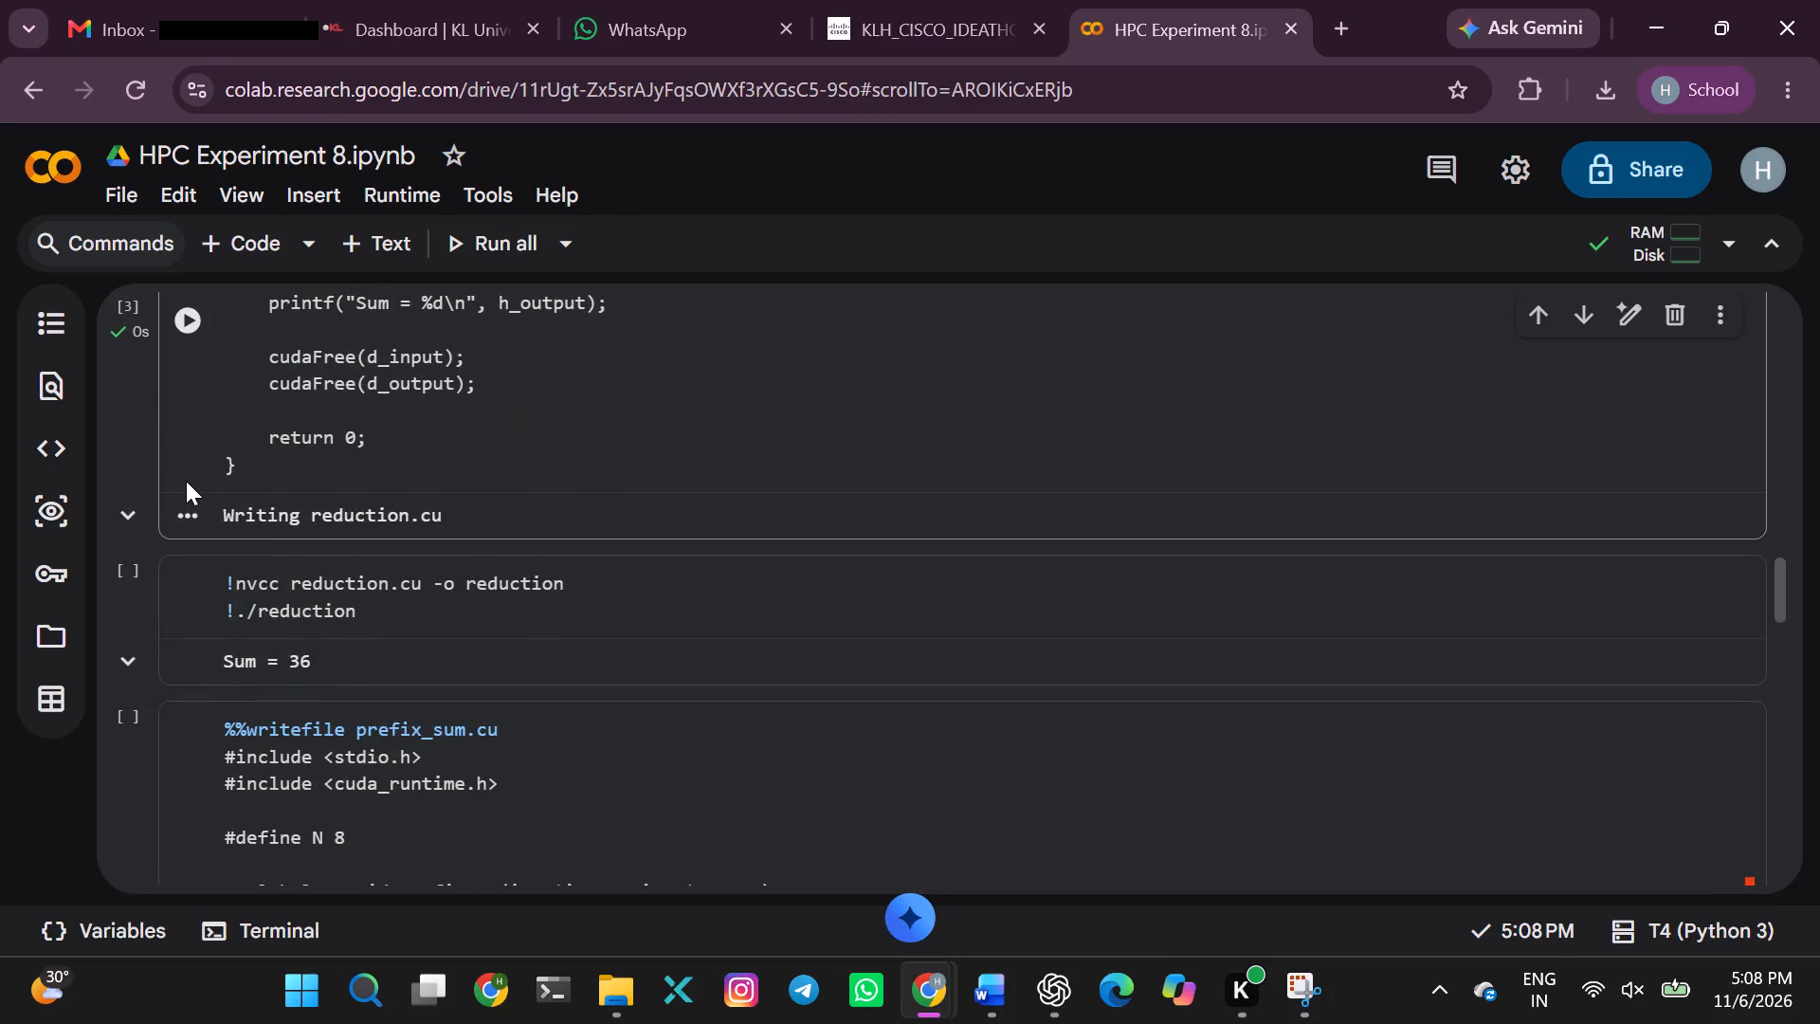
{"action": "scroll", "coordinate": [186, 481], "scroll_direction": "down", "scroll_amount": 8}
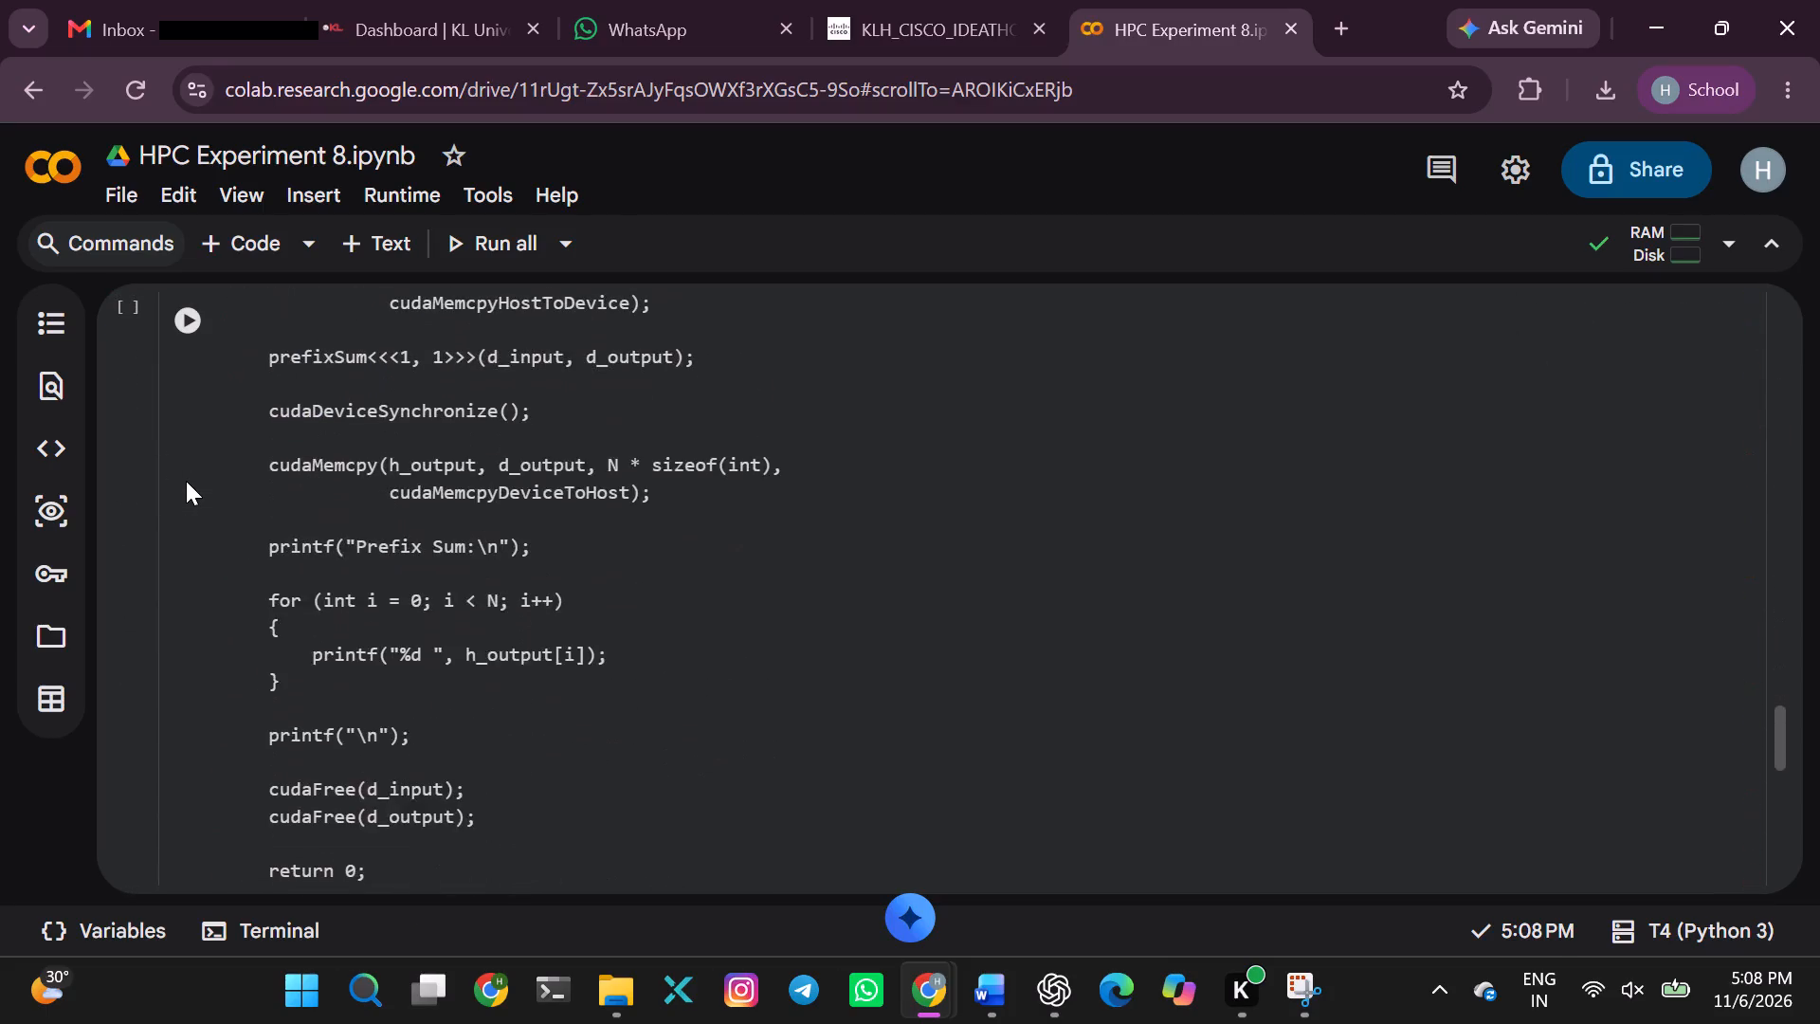
{"action": "scroll", "coordinate": [186, 481], "scroll_direction": "down", "scroll_amount": 5}
{"action": "left_click", "coordinate": [218, 233]}
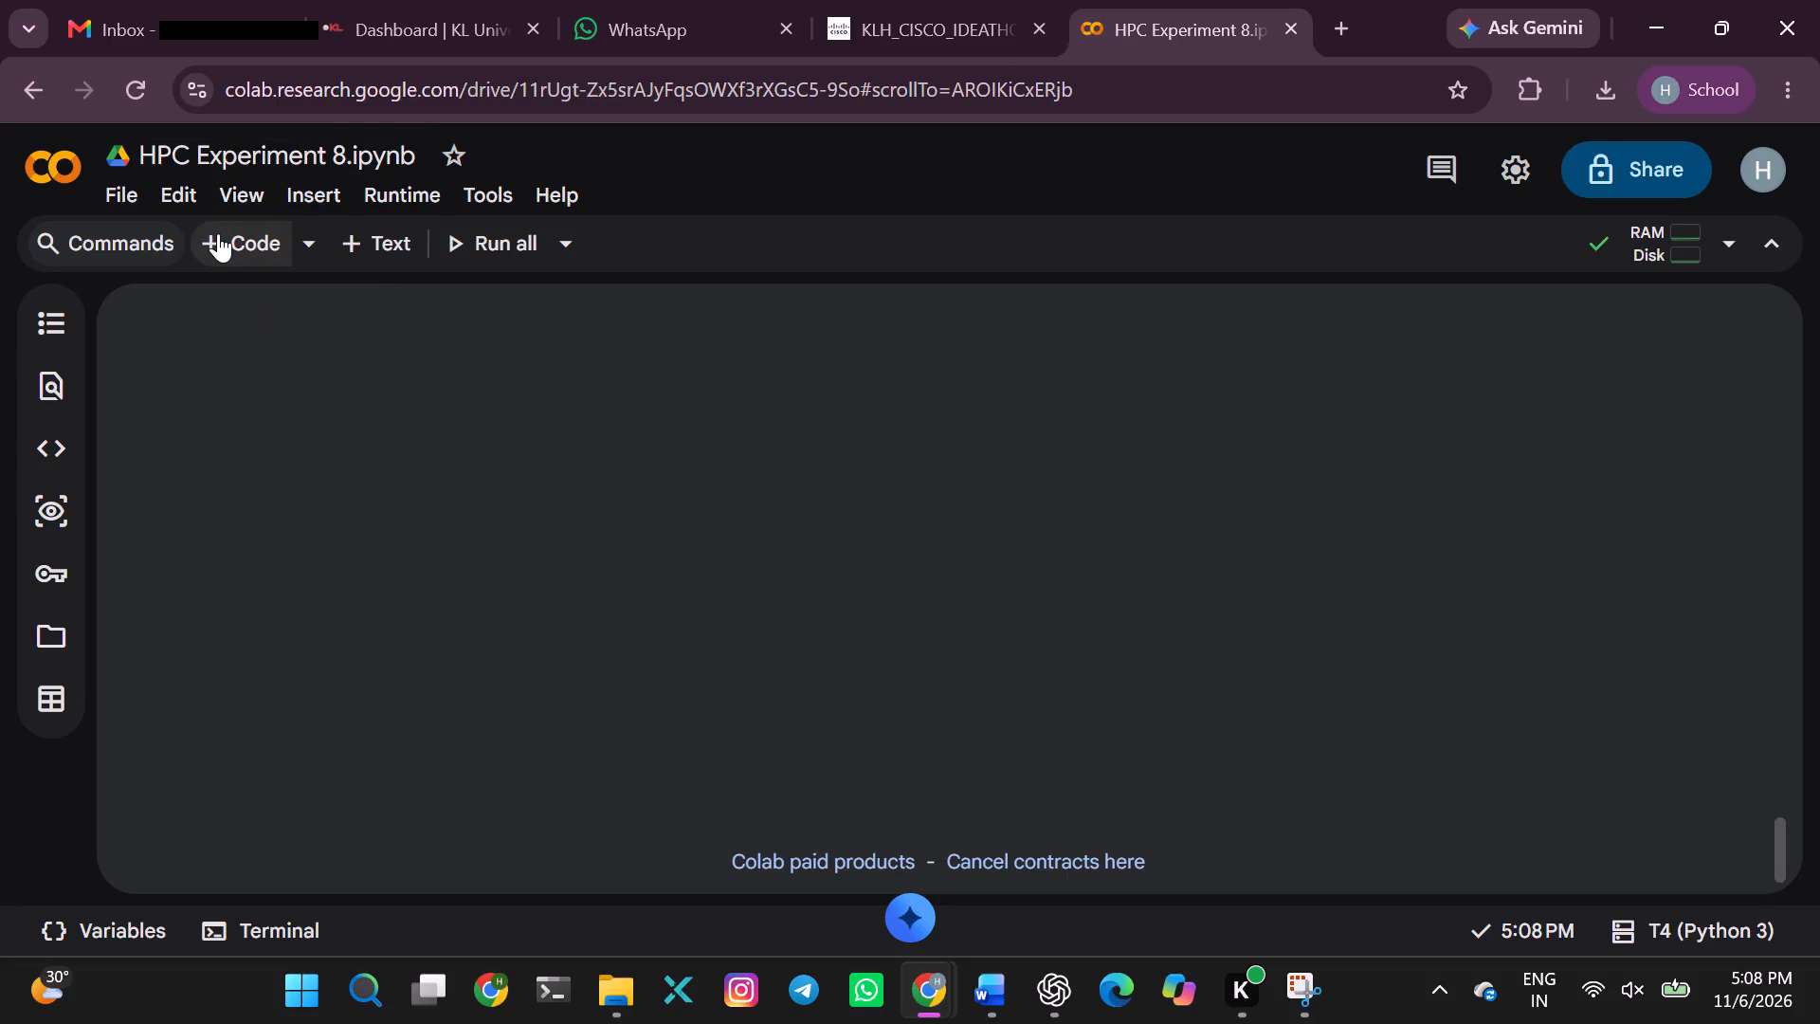
{"action": "left_click", "coordinate": [254, 365]}
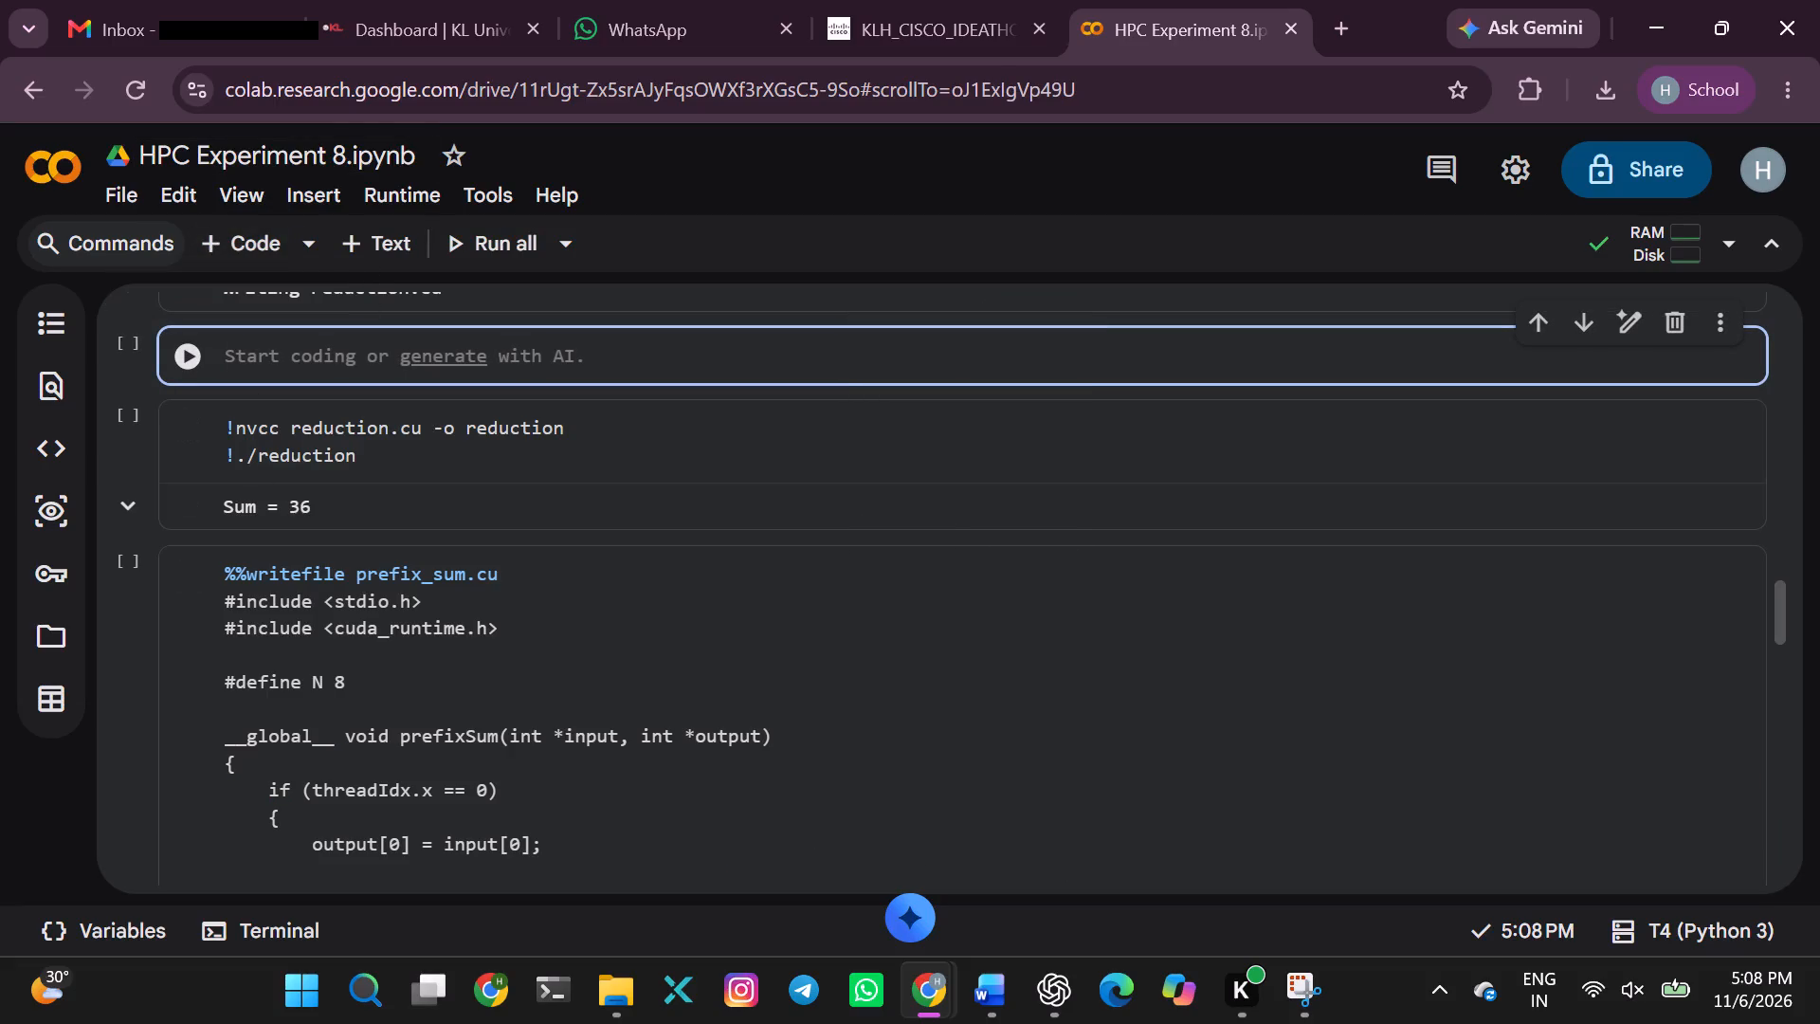
{"action": "key", "text": "ctrl+v"}
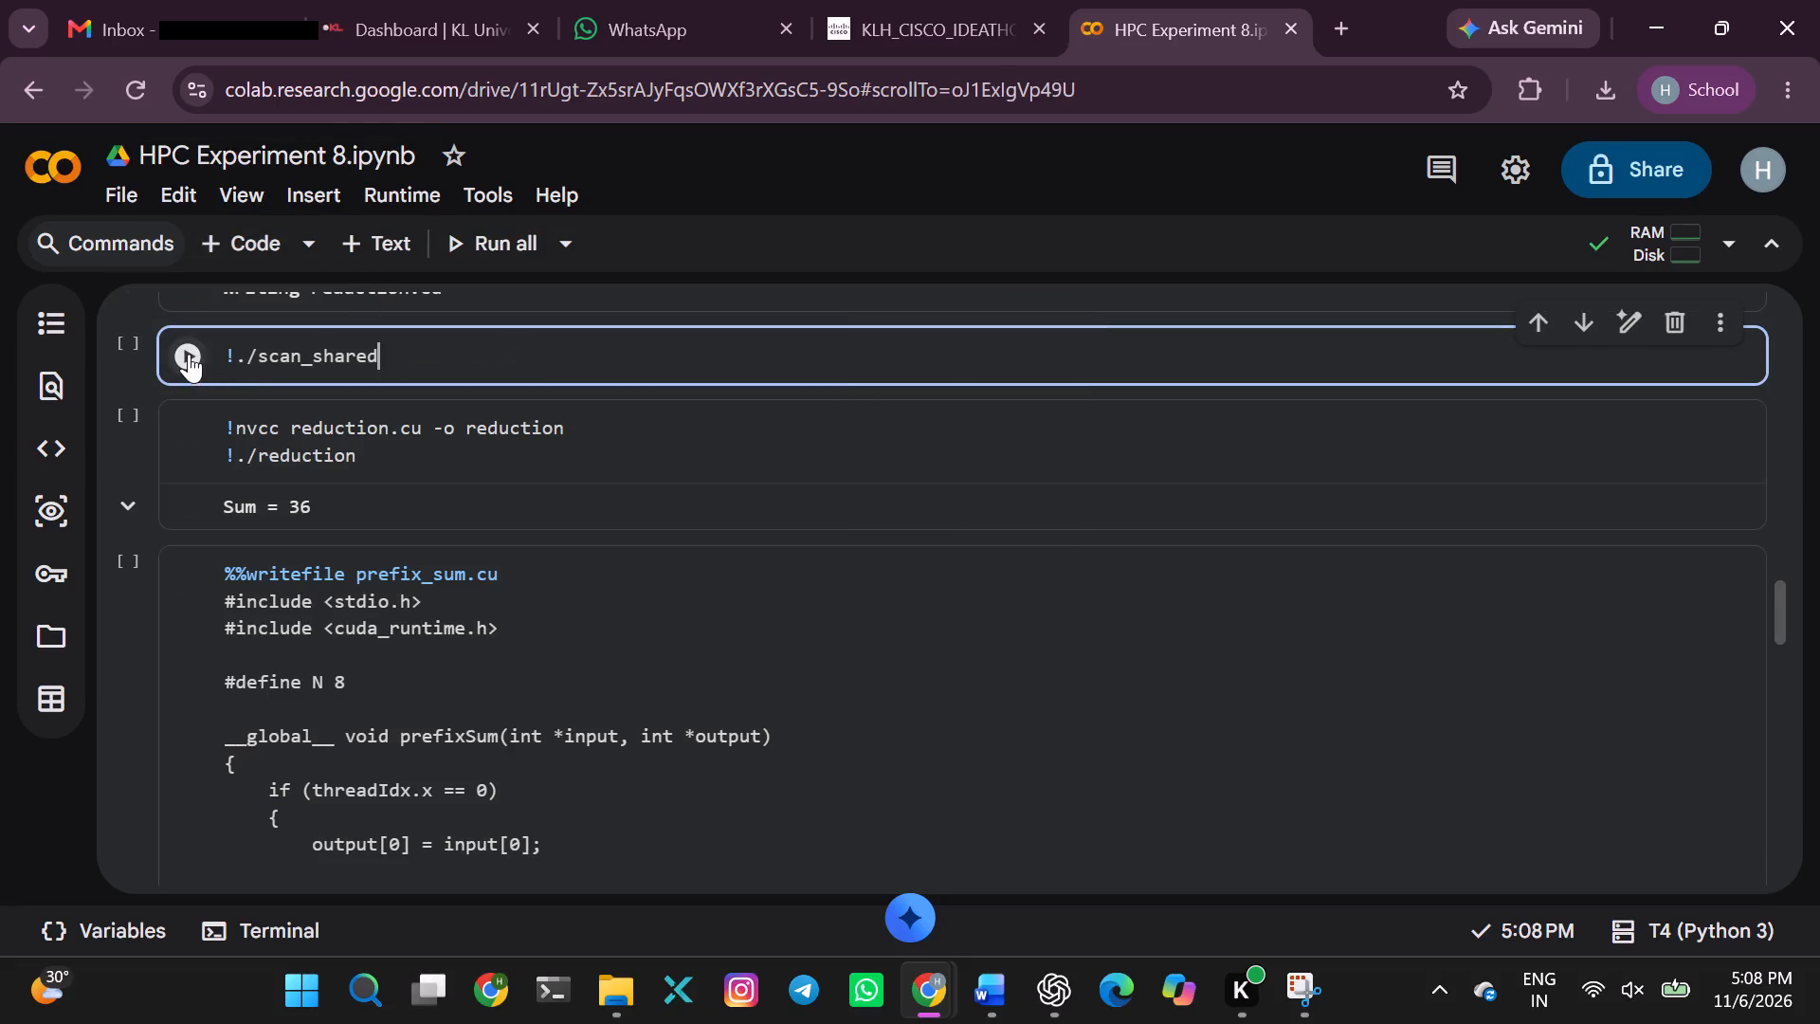
{"action": "left_click", "coordinate": [189, 354]}
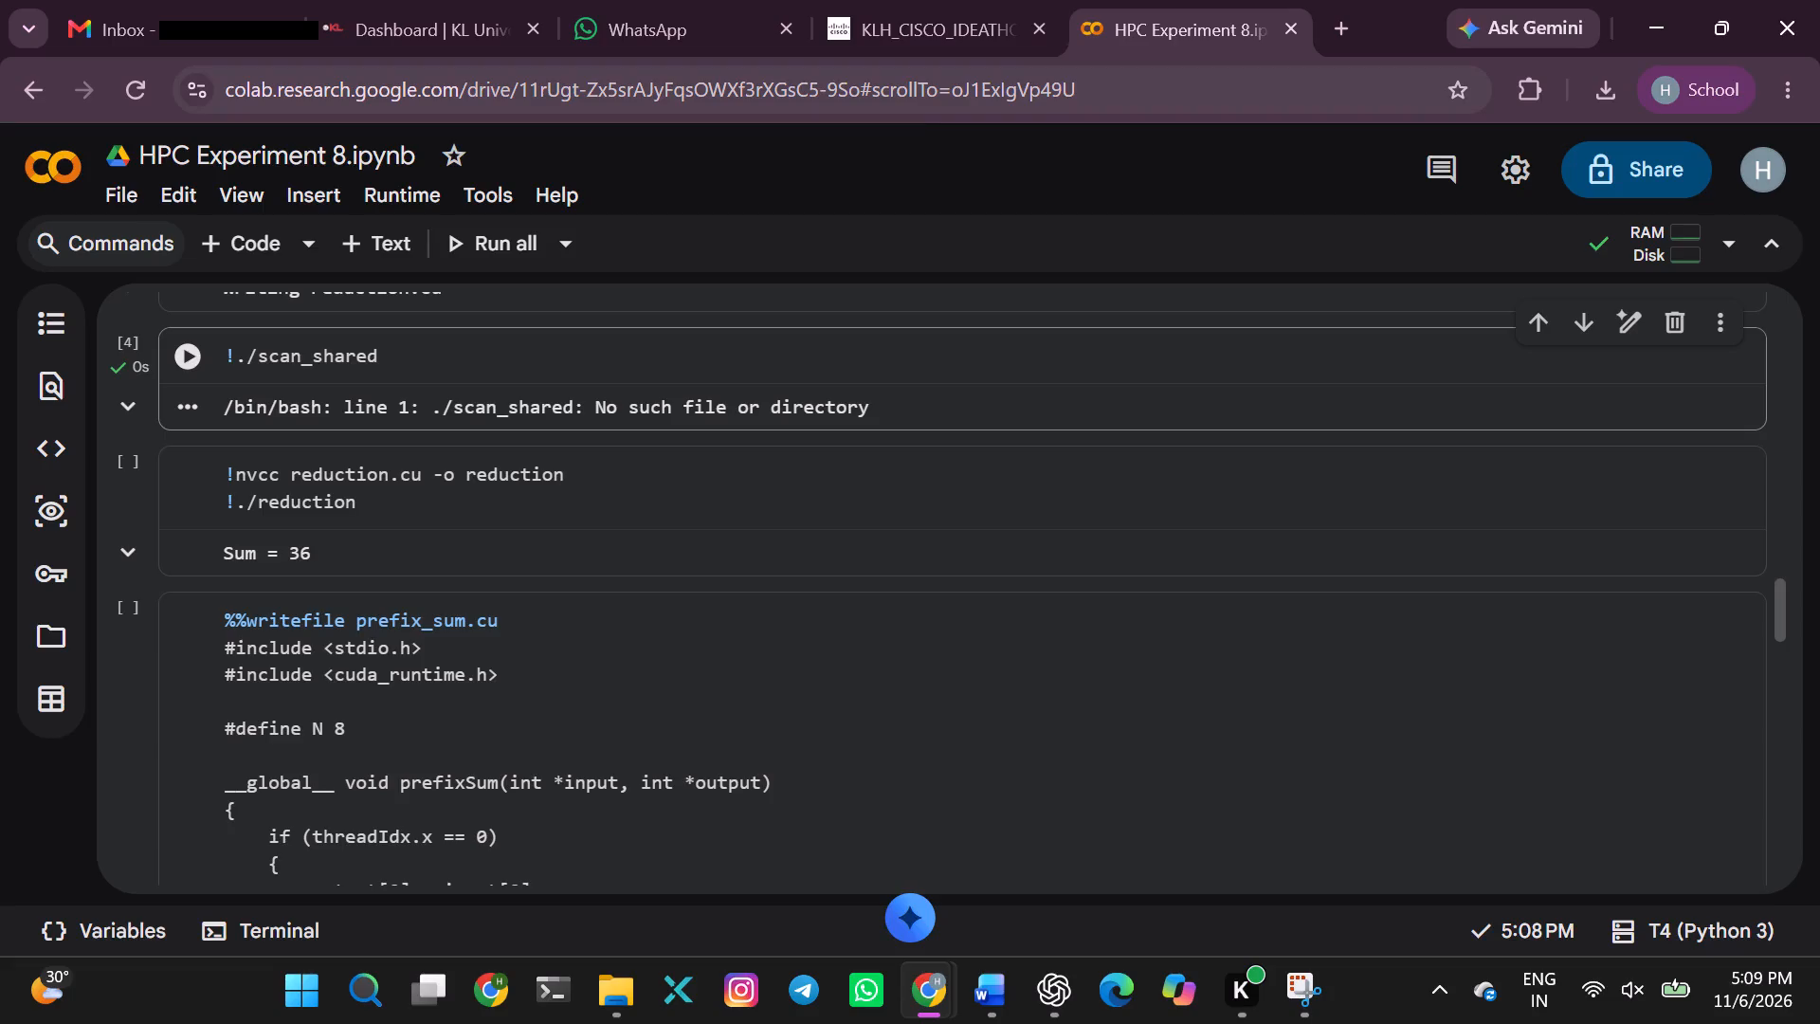
Run the reduction compile-and-run cell, the %%writefile prefix_sum.cu cell and the prefix_sum compile-and-run cell in order.
{"action": "scroll", "coordinate": [992, 103], "scroll_direction": "up", "scroll_amount": 2}
{"action": "scroll", "coordinate": [468, 341], "scroll_direction": "up", "scroll_amount": 9}
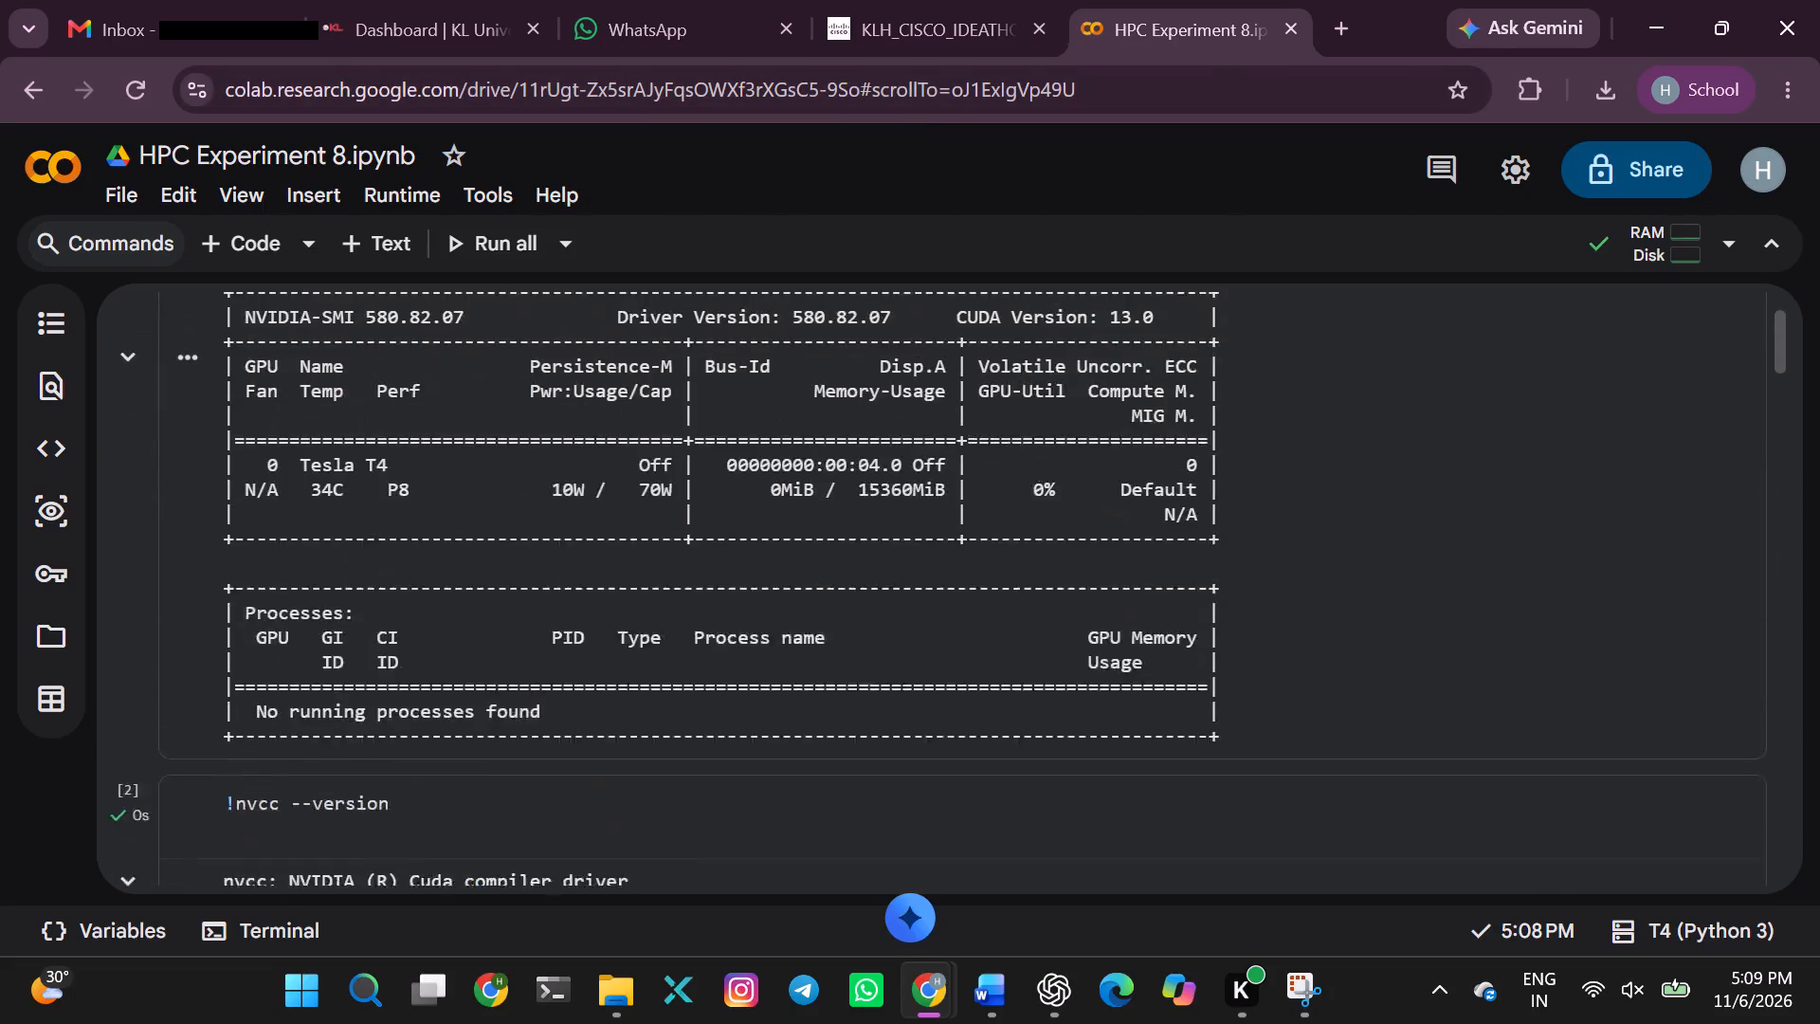
{"action": "scroll", "coordinate": [468, 341], "scroll_direction": "up", "scroll_amount": 4}
{"action": "scroll", "coordinate": [468, 341], "scroll_direction": "down", "scroll_amount": 6}
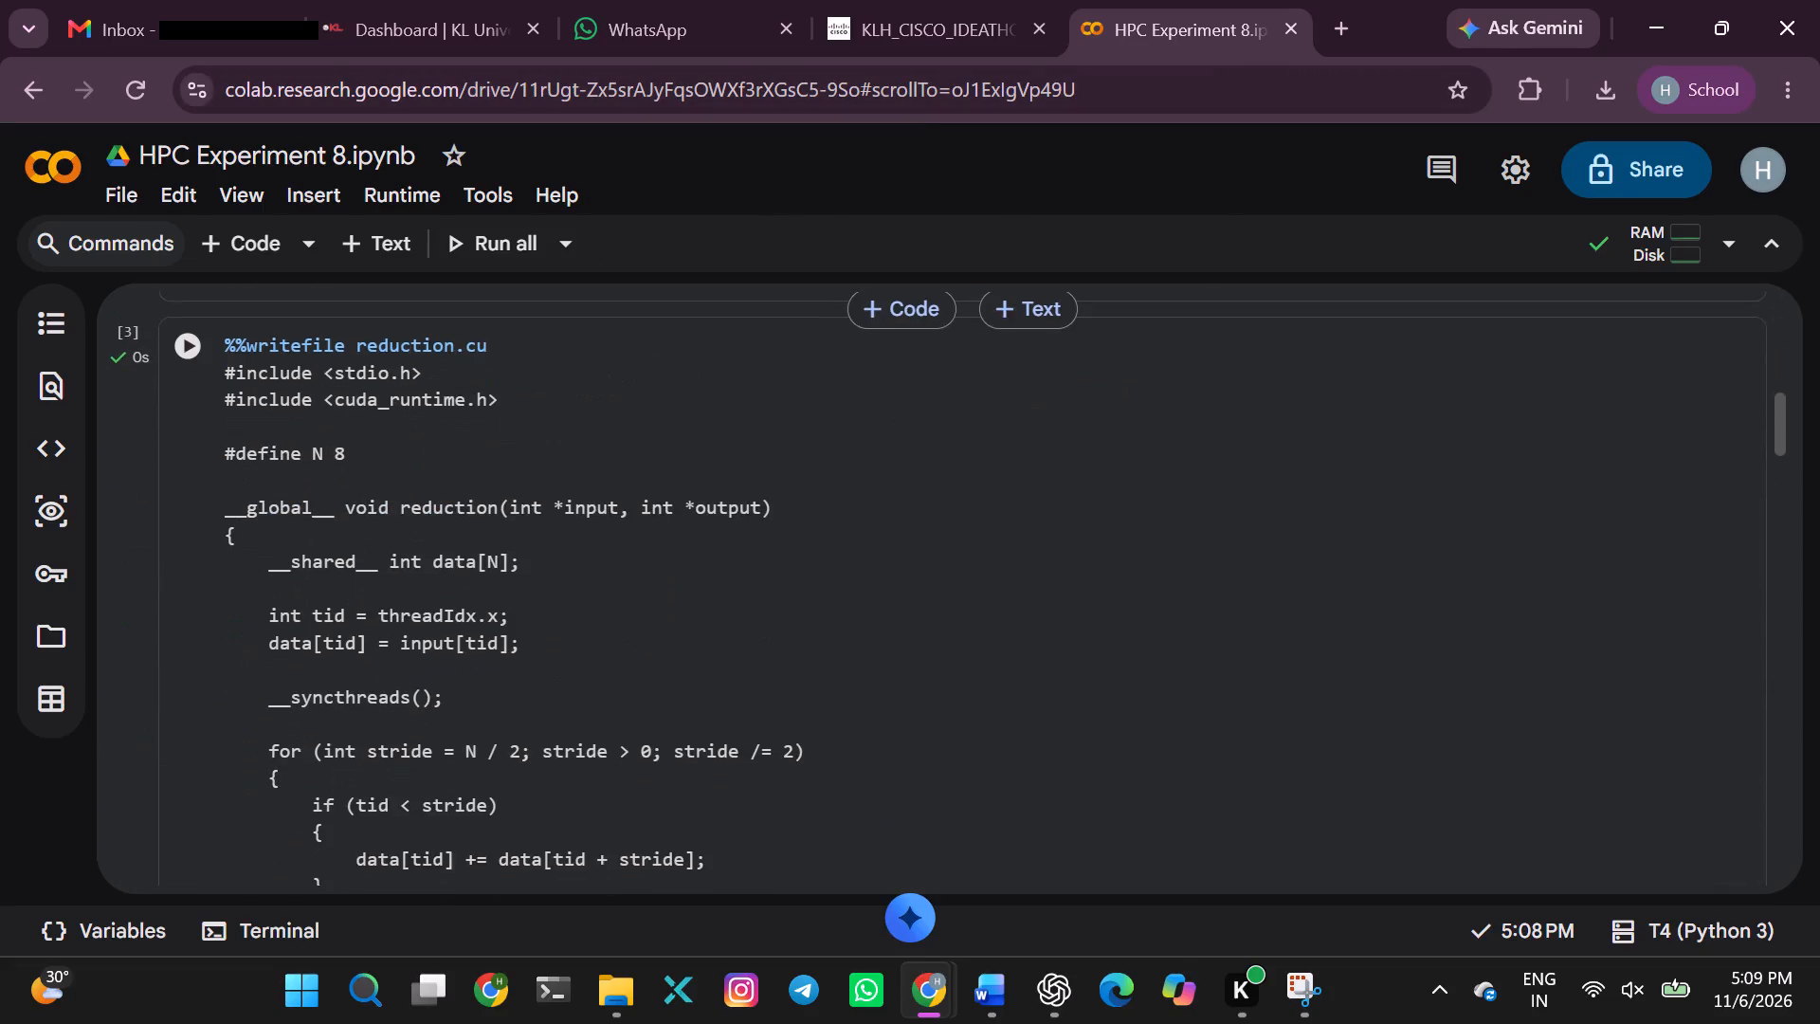
{"action": "scroll", "coordinate": [468, 341], "scroll_direction": "down", "scroll_amount": 8}
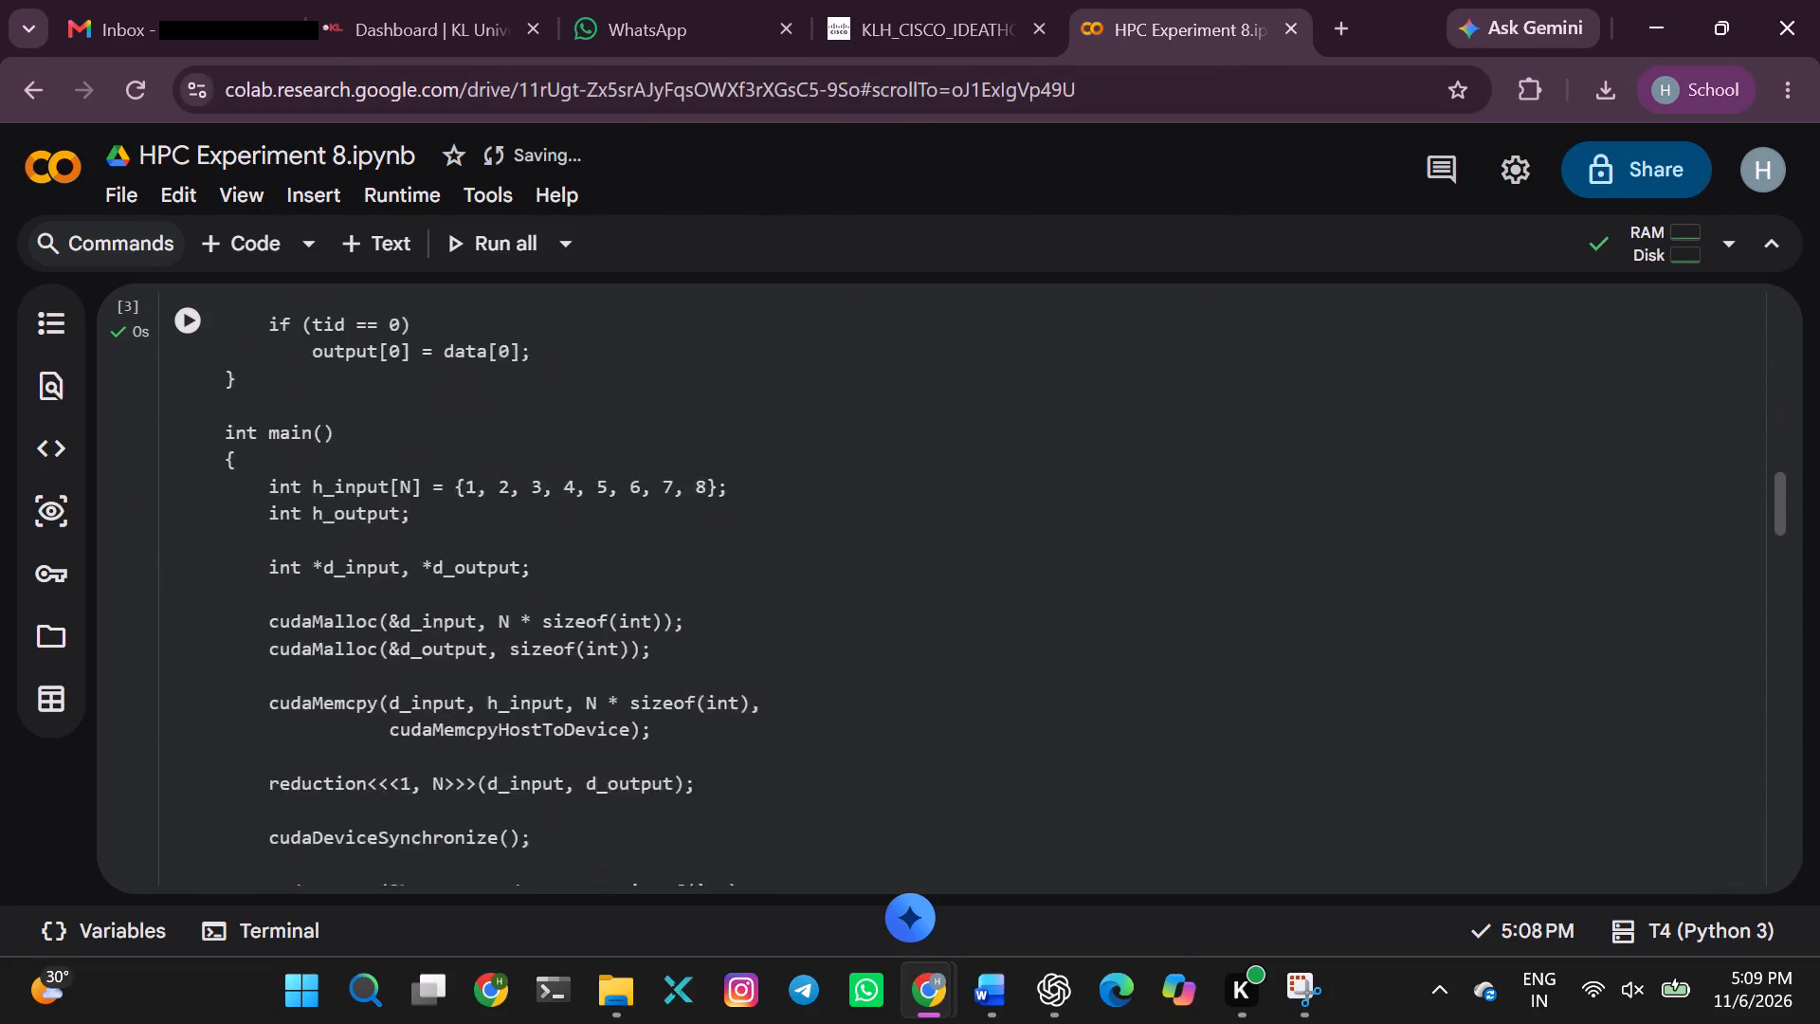
{"action": "scroll", "coordinate": [468, 341], "scroll_direction": "down", "scroll_amount": 5}
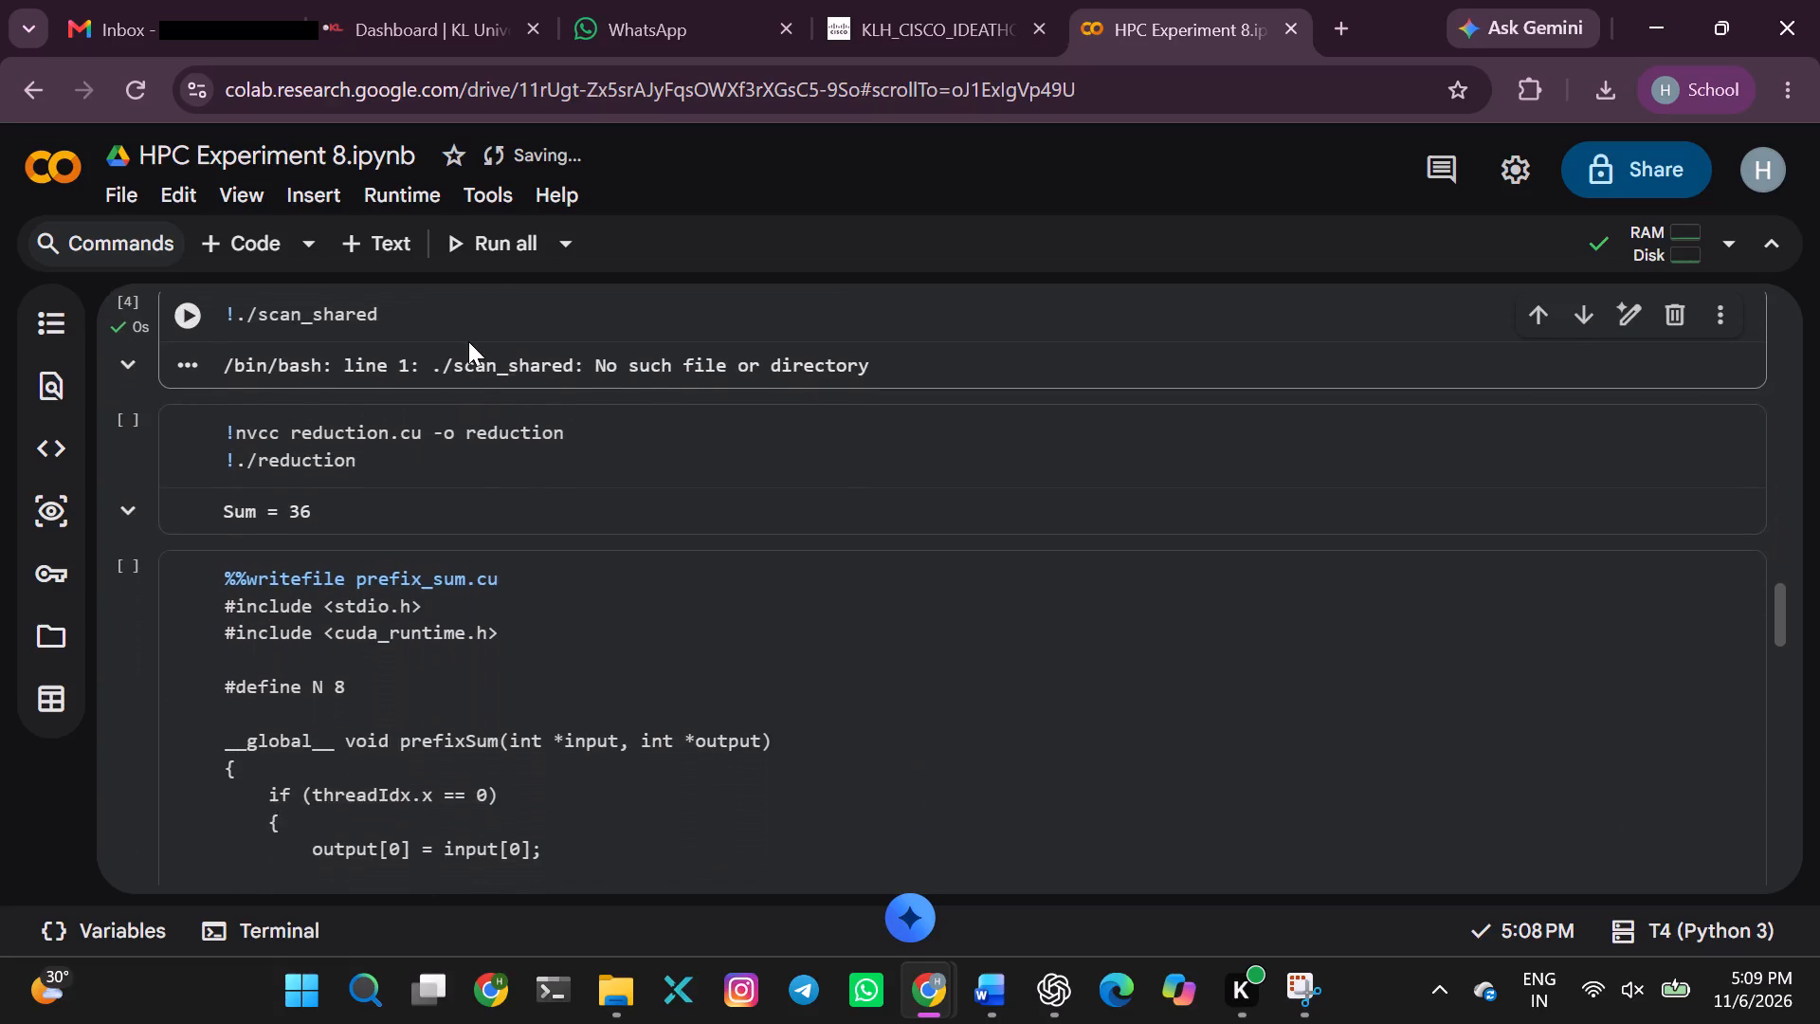
{"action": "left_click", "coordinate": [181, 422]}
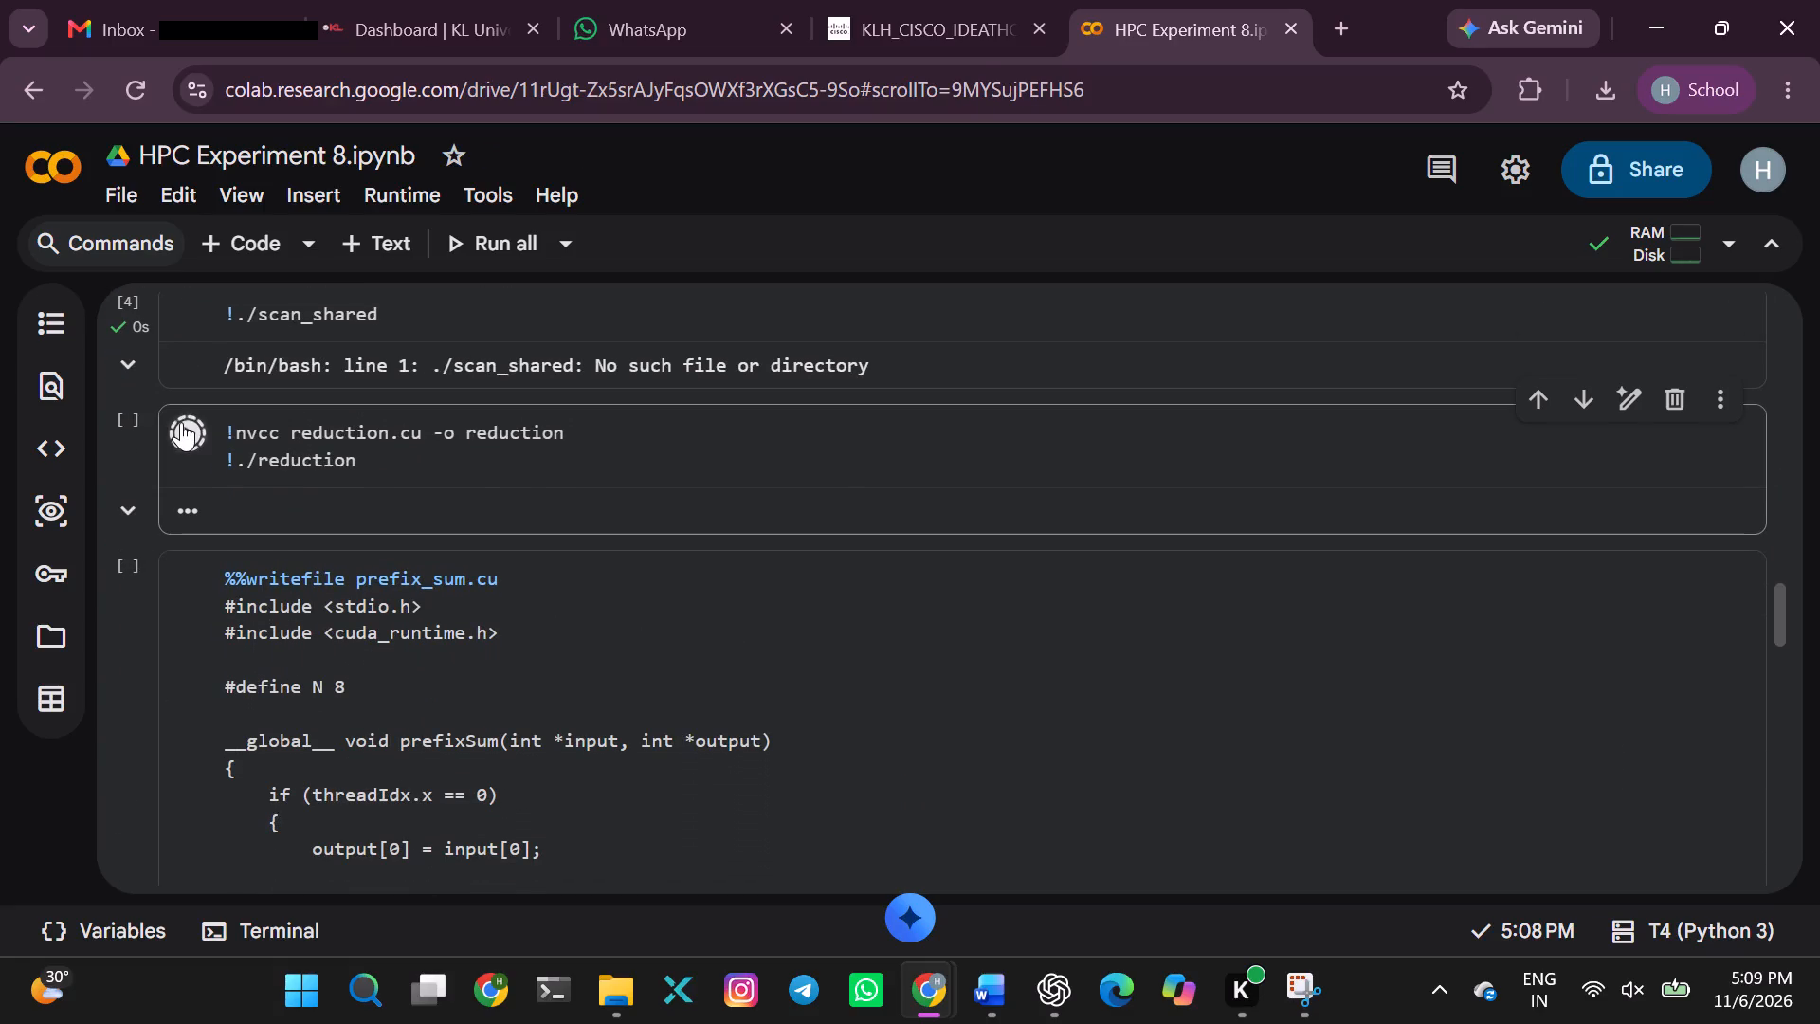
{"action": "scroll", "coordinate": [378, 512], "scroll_direction": "up", "scroll_amount": 1}
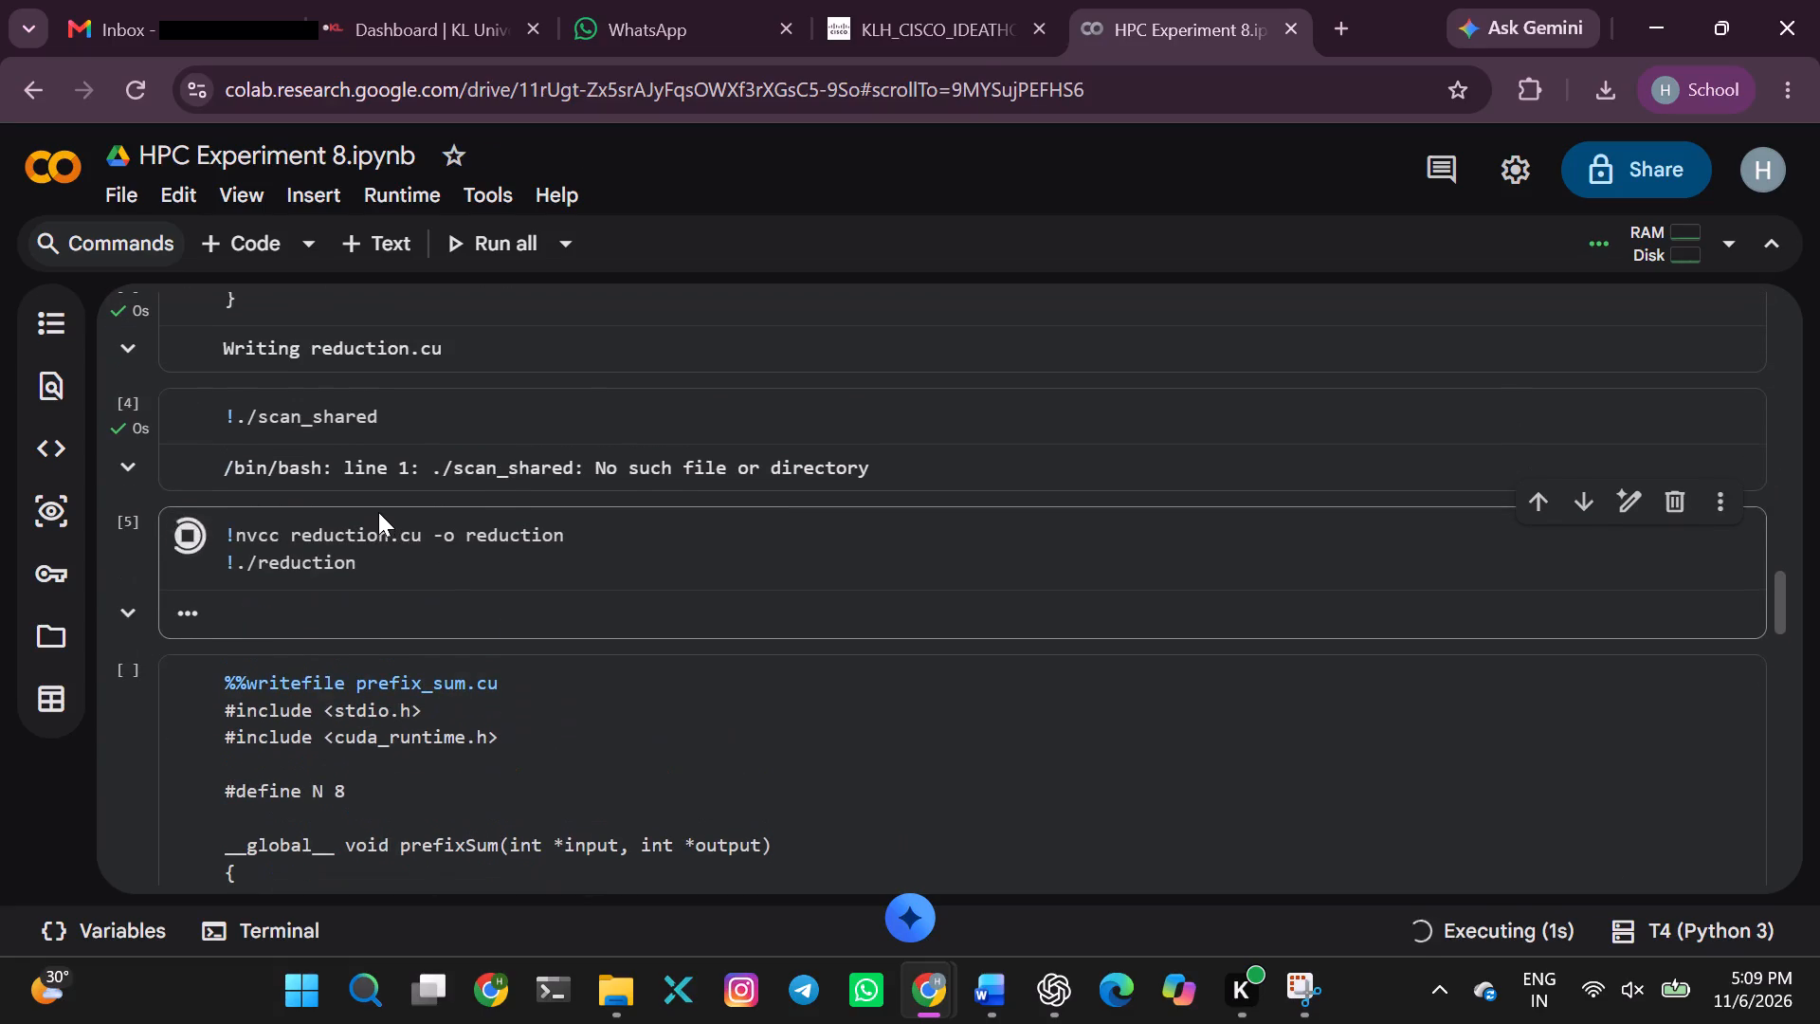
{"action": "left_click", "coordinate": [191, 690]}
{"action": "scroll", "coordinate": [408, 800], "scroll_direction": "down", "scroll_amount": 5}
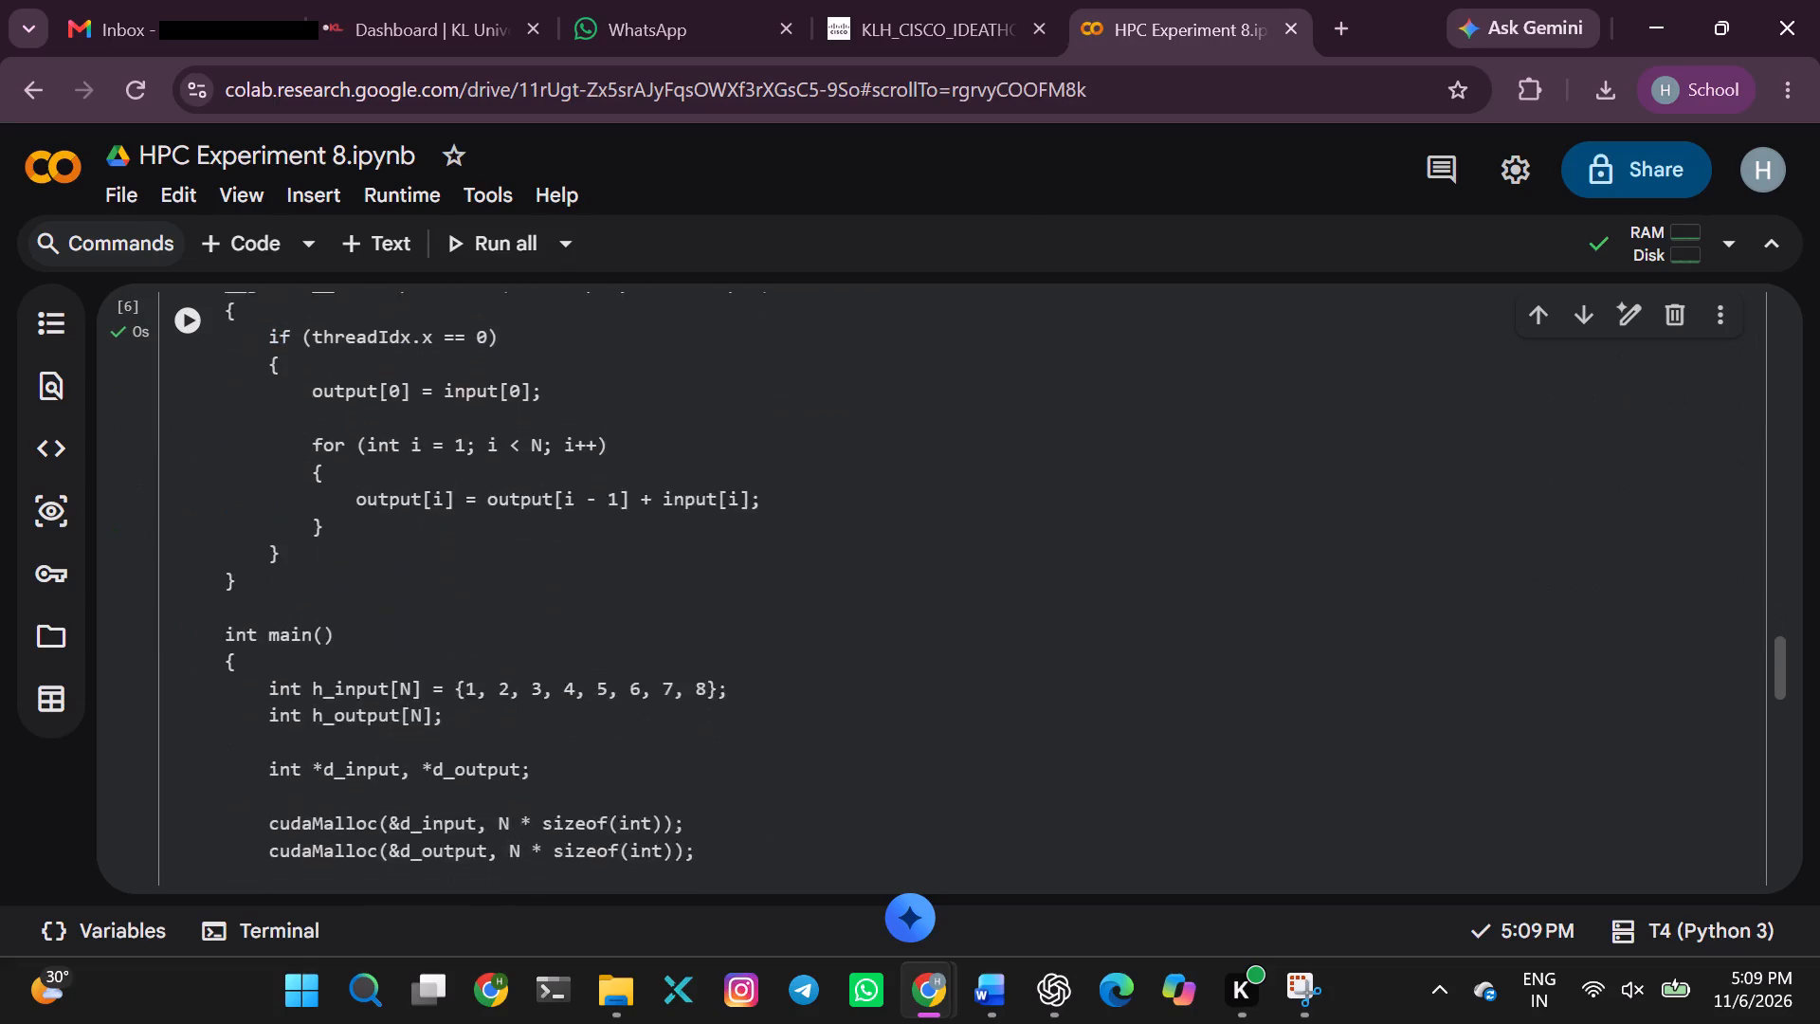
{"action": "scroll", "coordinate": [408, 800], "scroll_direction": "down", "scroll_amount": 4}
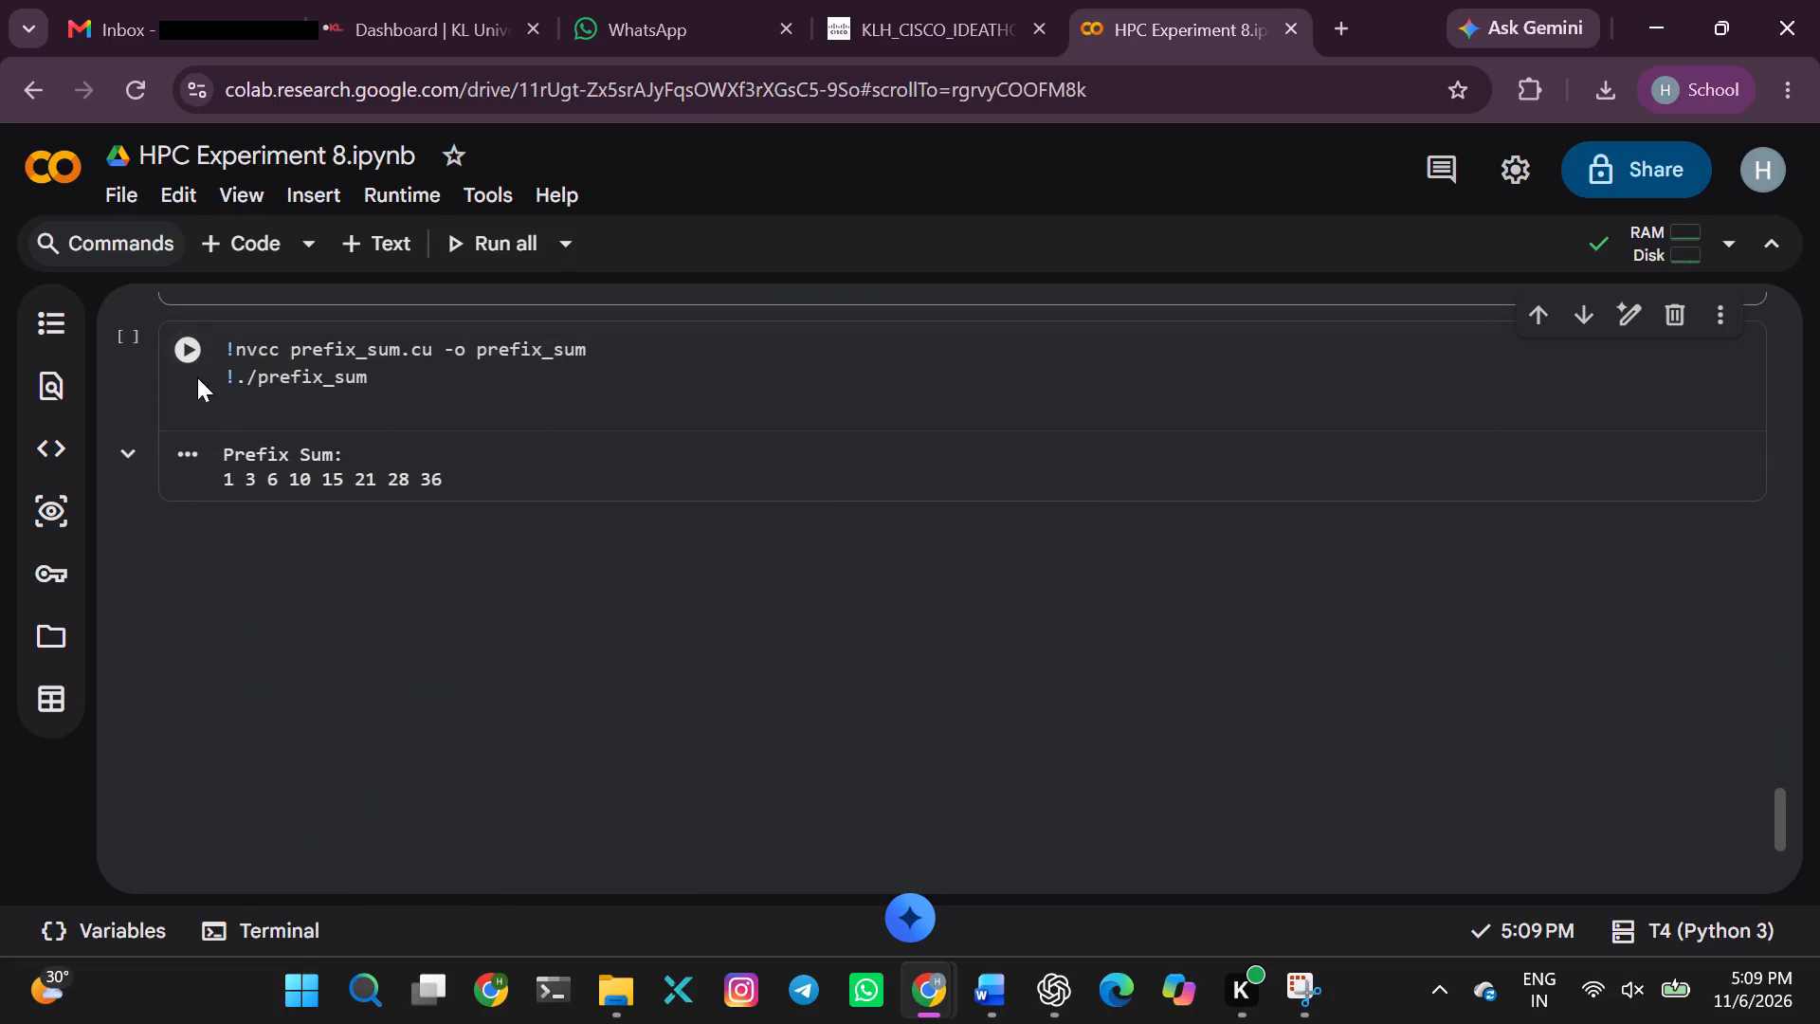
{"action": "left_click", "coordinate": [189, 348]}
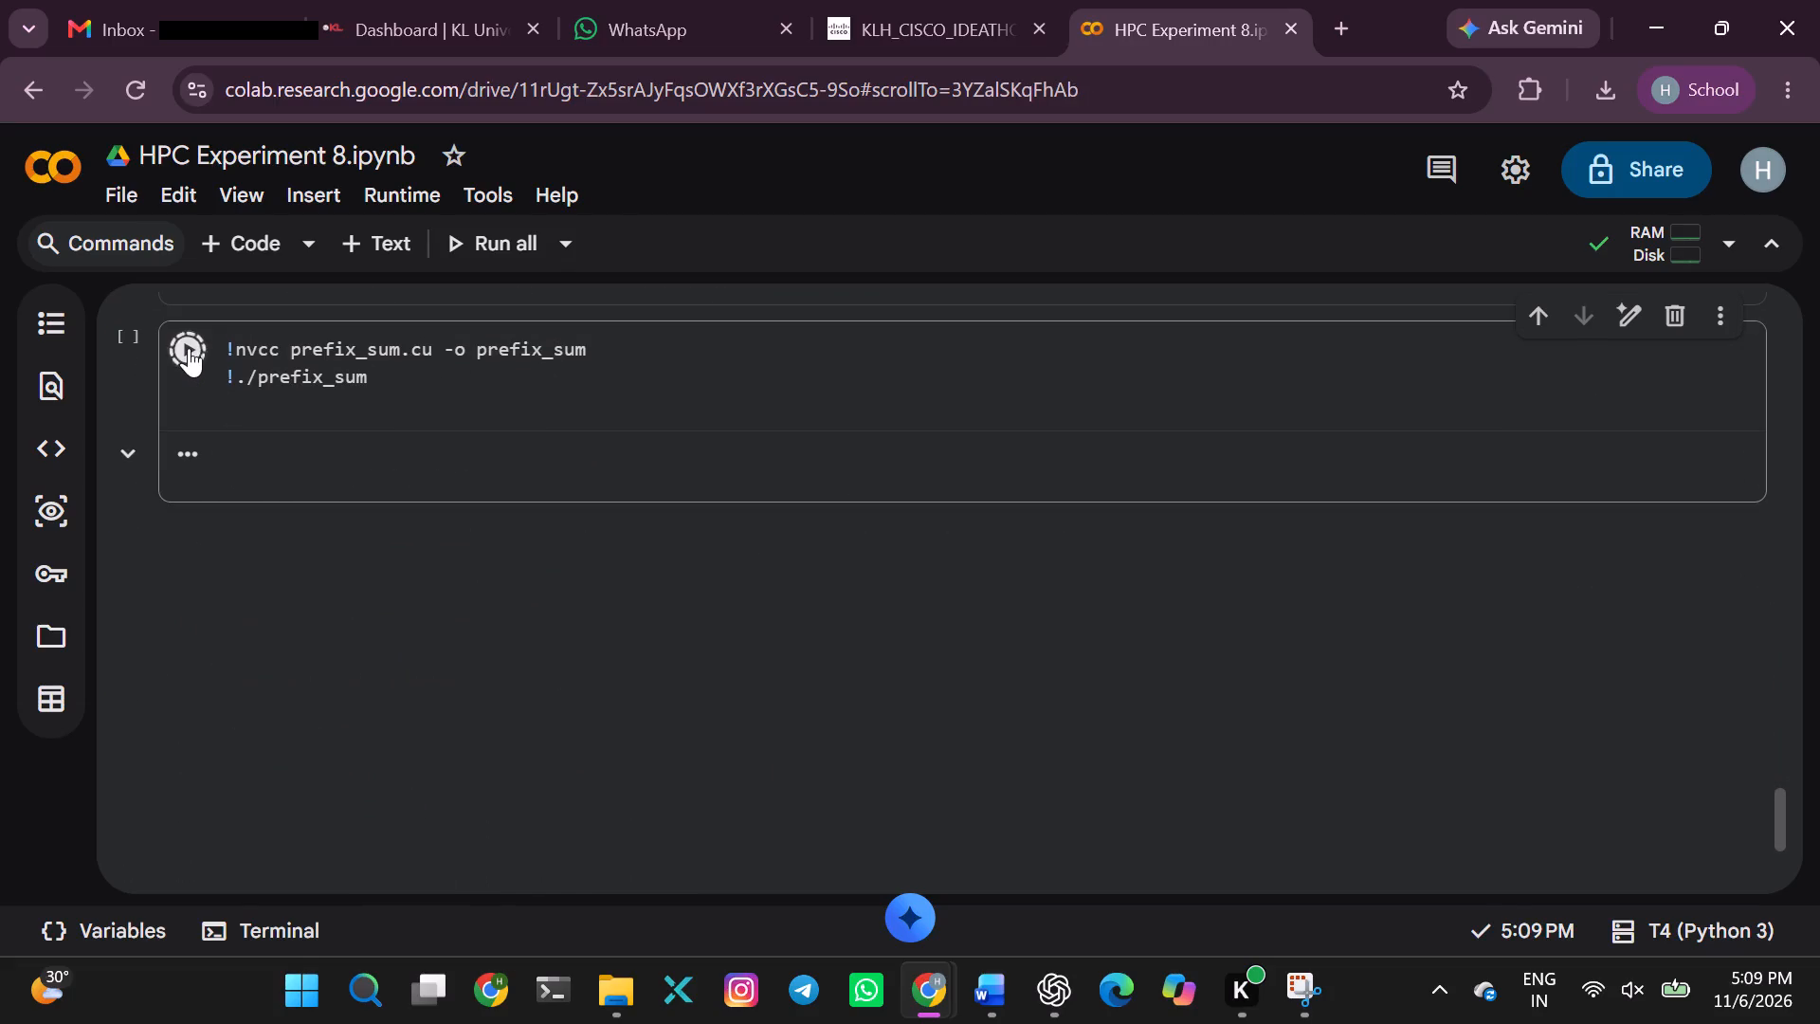
Add a code cell at the end of the notebook, paste the copied command !./scan_shared into it and run it.
{"action": "left_click", "coordinate": [257, 225]}
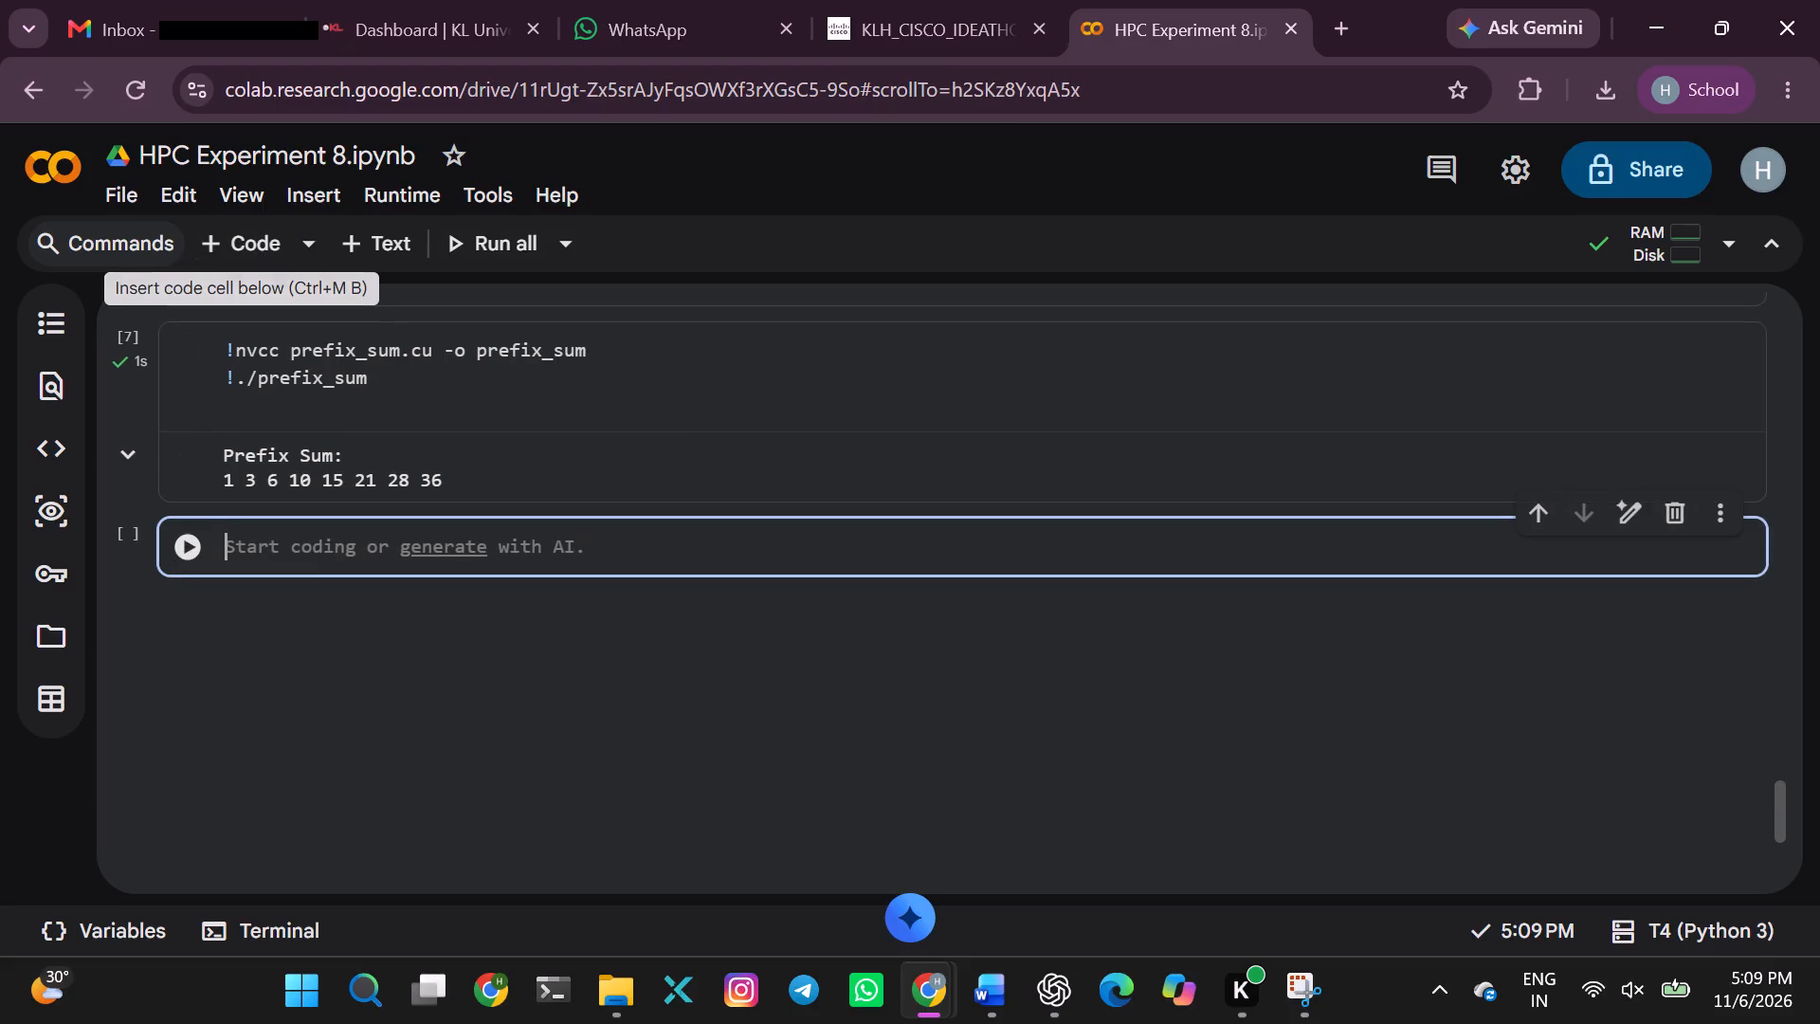
{"action": "key", "text": "ctrl+v"}
{"action": "left_click", "coordinate": [193, 541]}
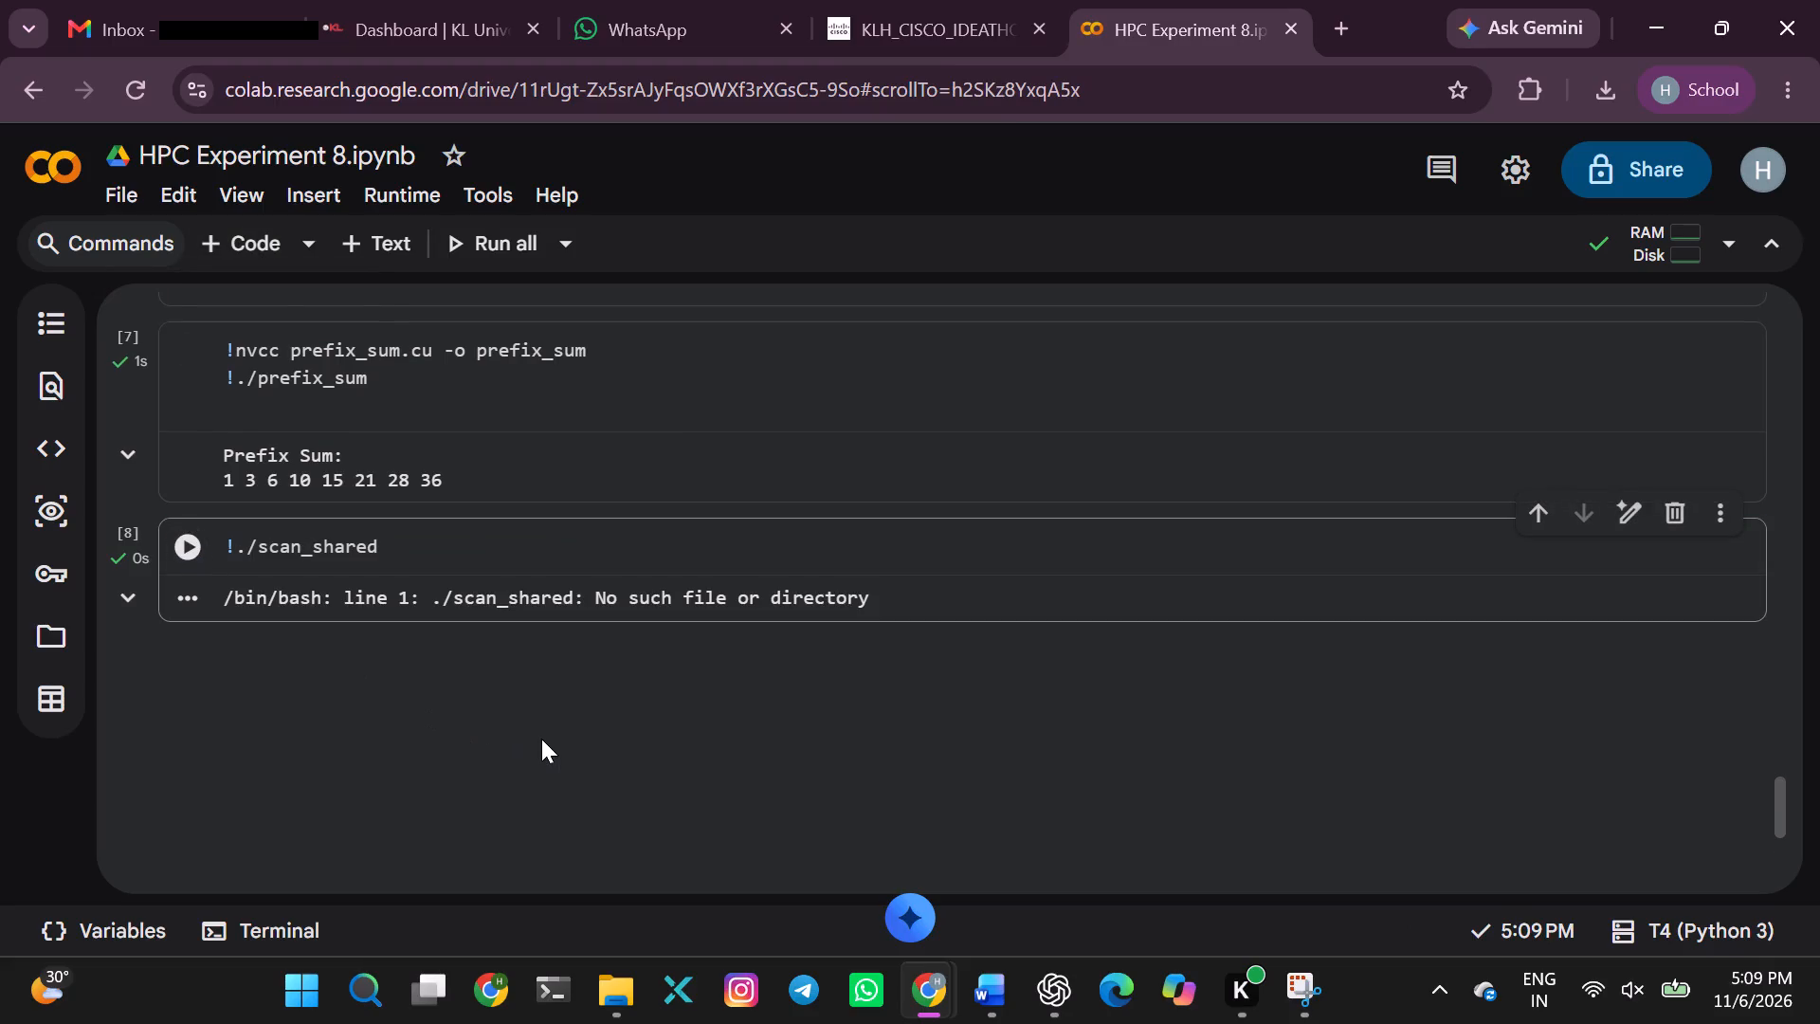
Switch to the lab workbook in Word and look through it from Experiment 8c to Experiment 10's code and output sections.
{"action": "left_click", "coordinate": [1006, 981]}
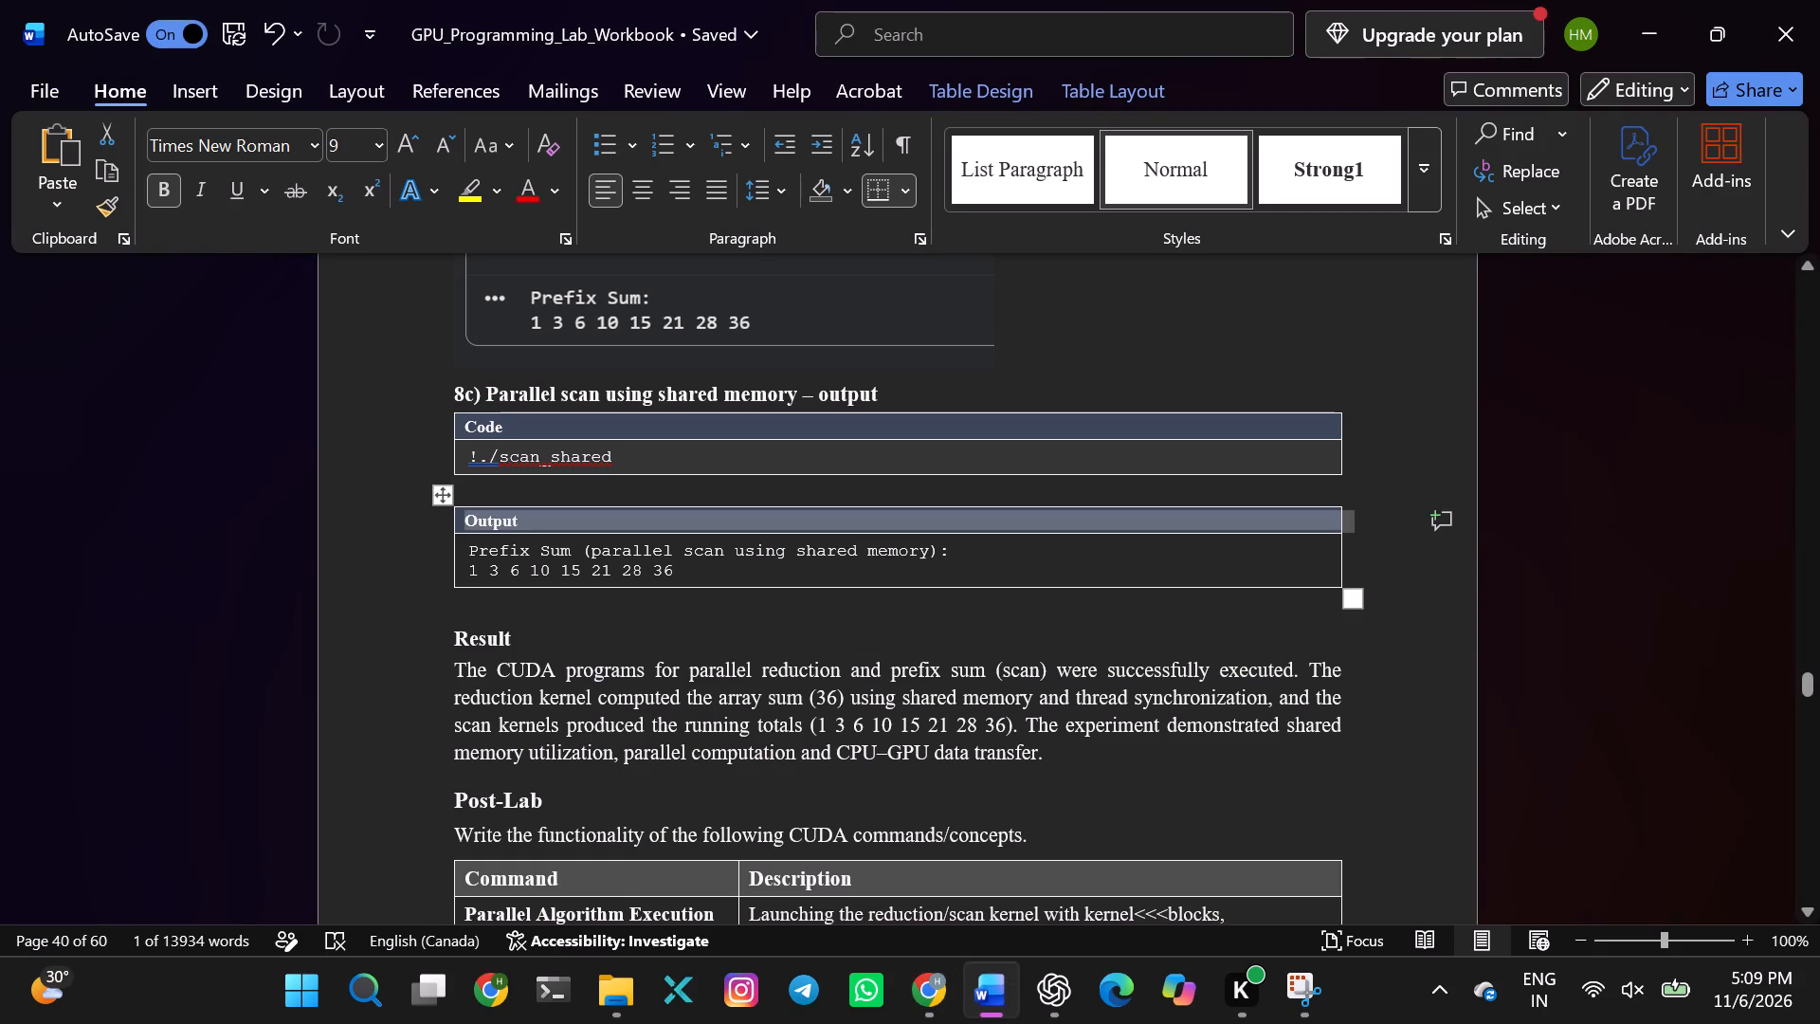
{"action": "left_click", "coordinate": [1014, 636]}
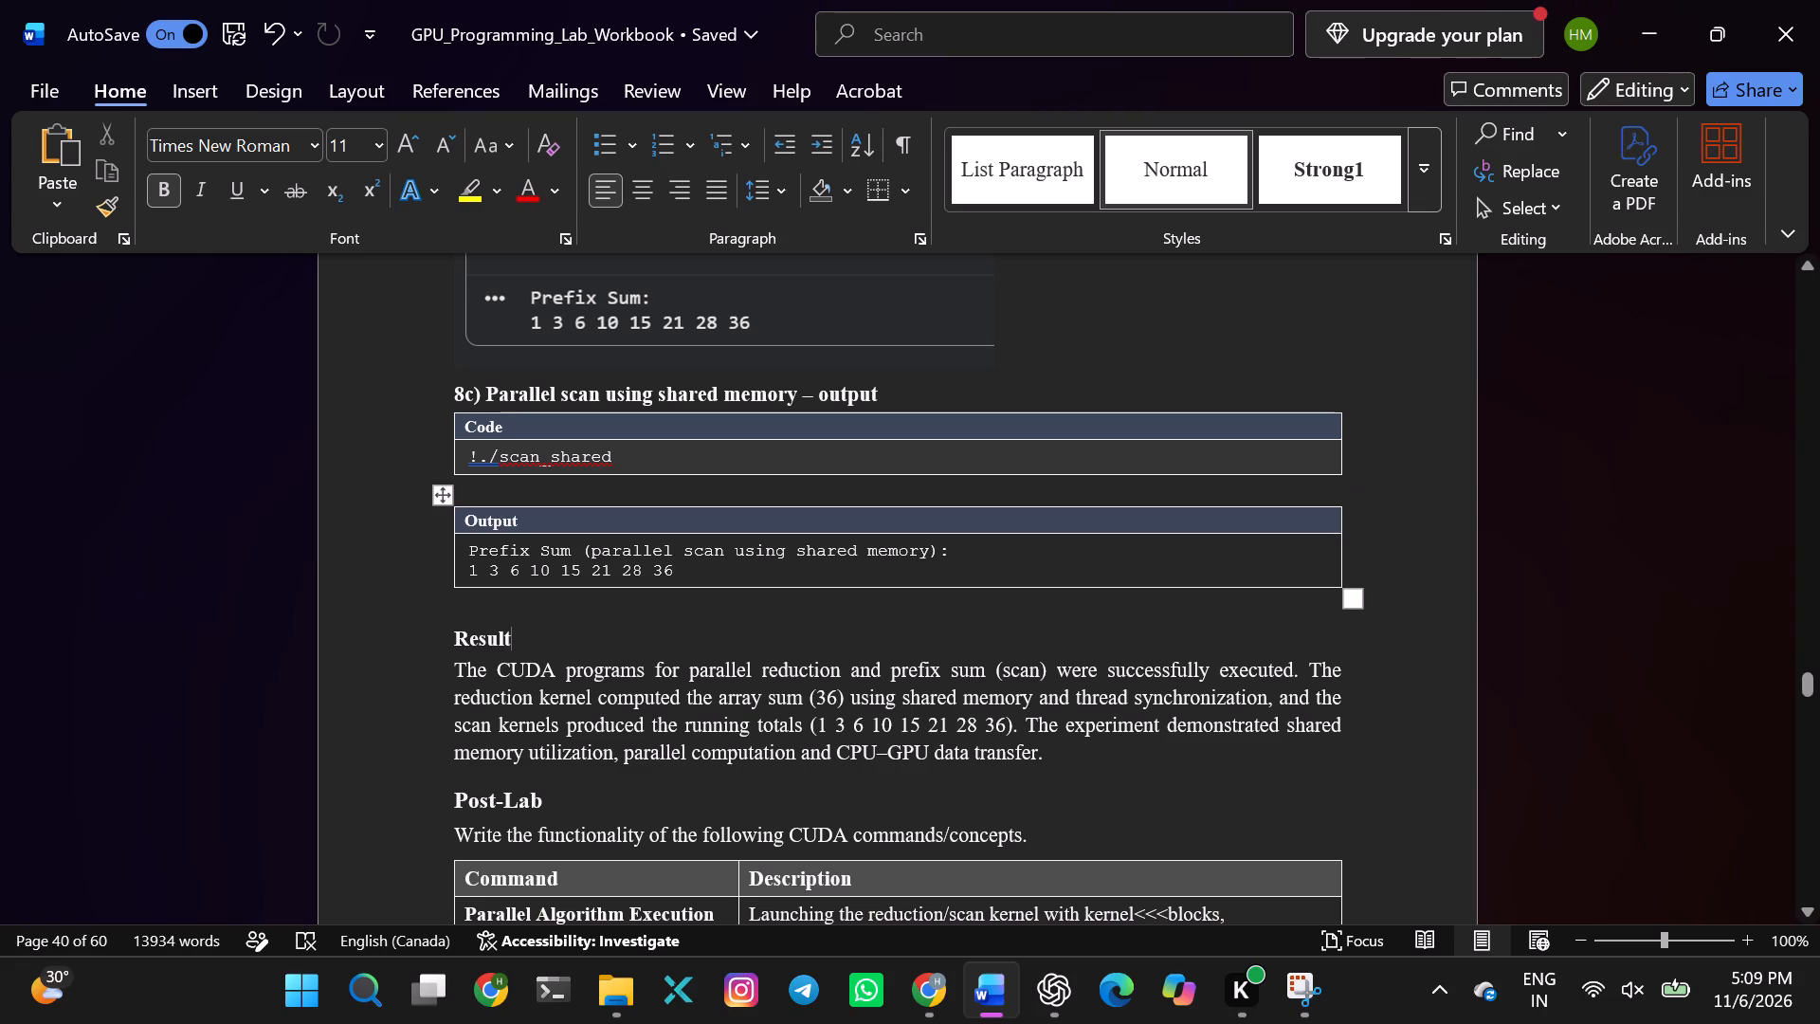
{"action": "scroll", "coordinate": [1038, 833], "scroll_direction": "down", "scroll_amount": 12}
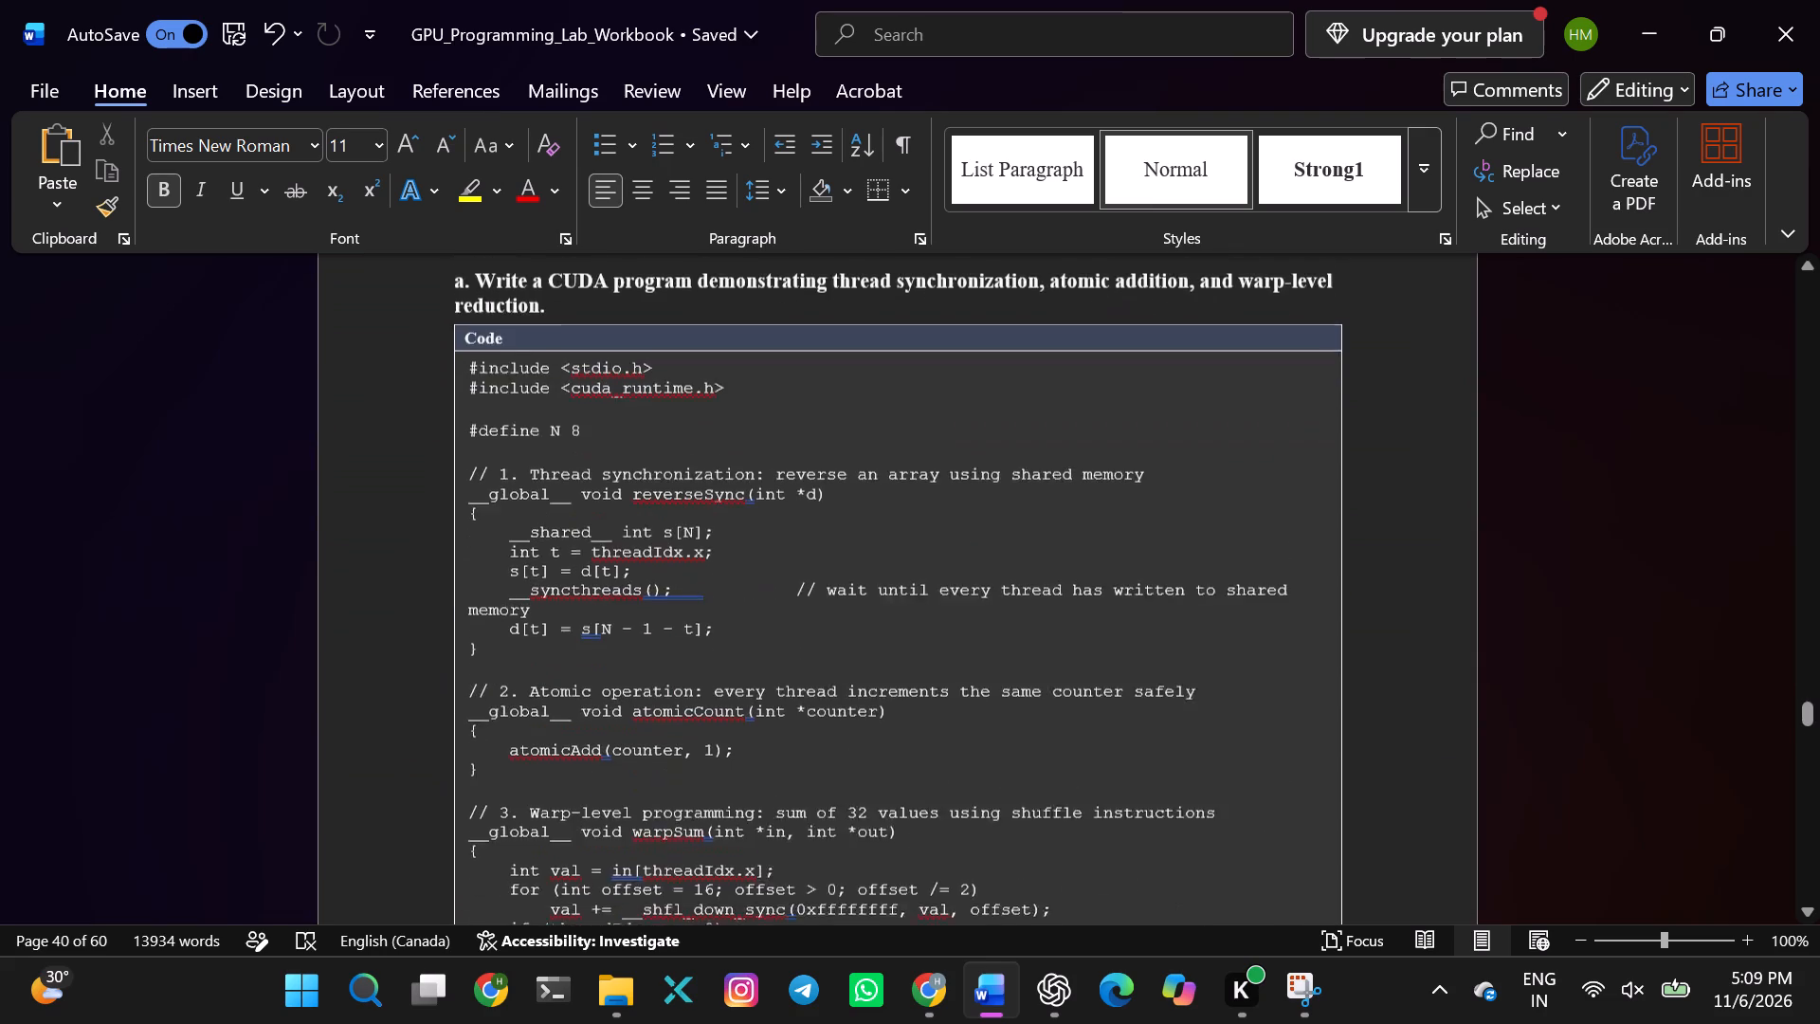
{"action": "scroll", "coordinate": [1038, 833], "scroll_direction": "down", "scroll_amount": 8}
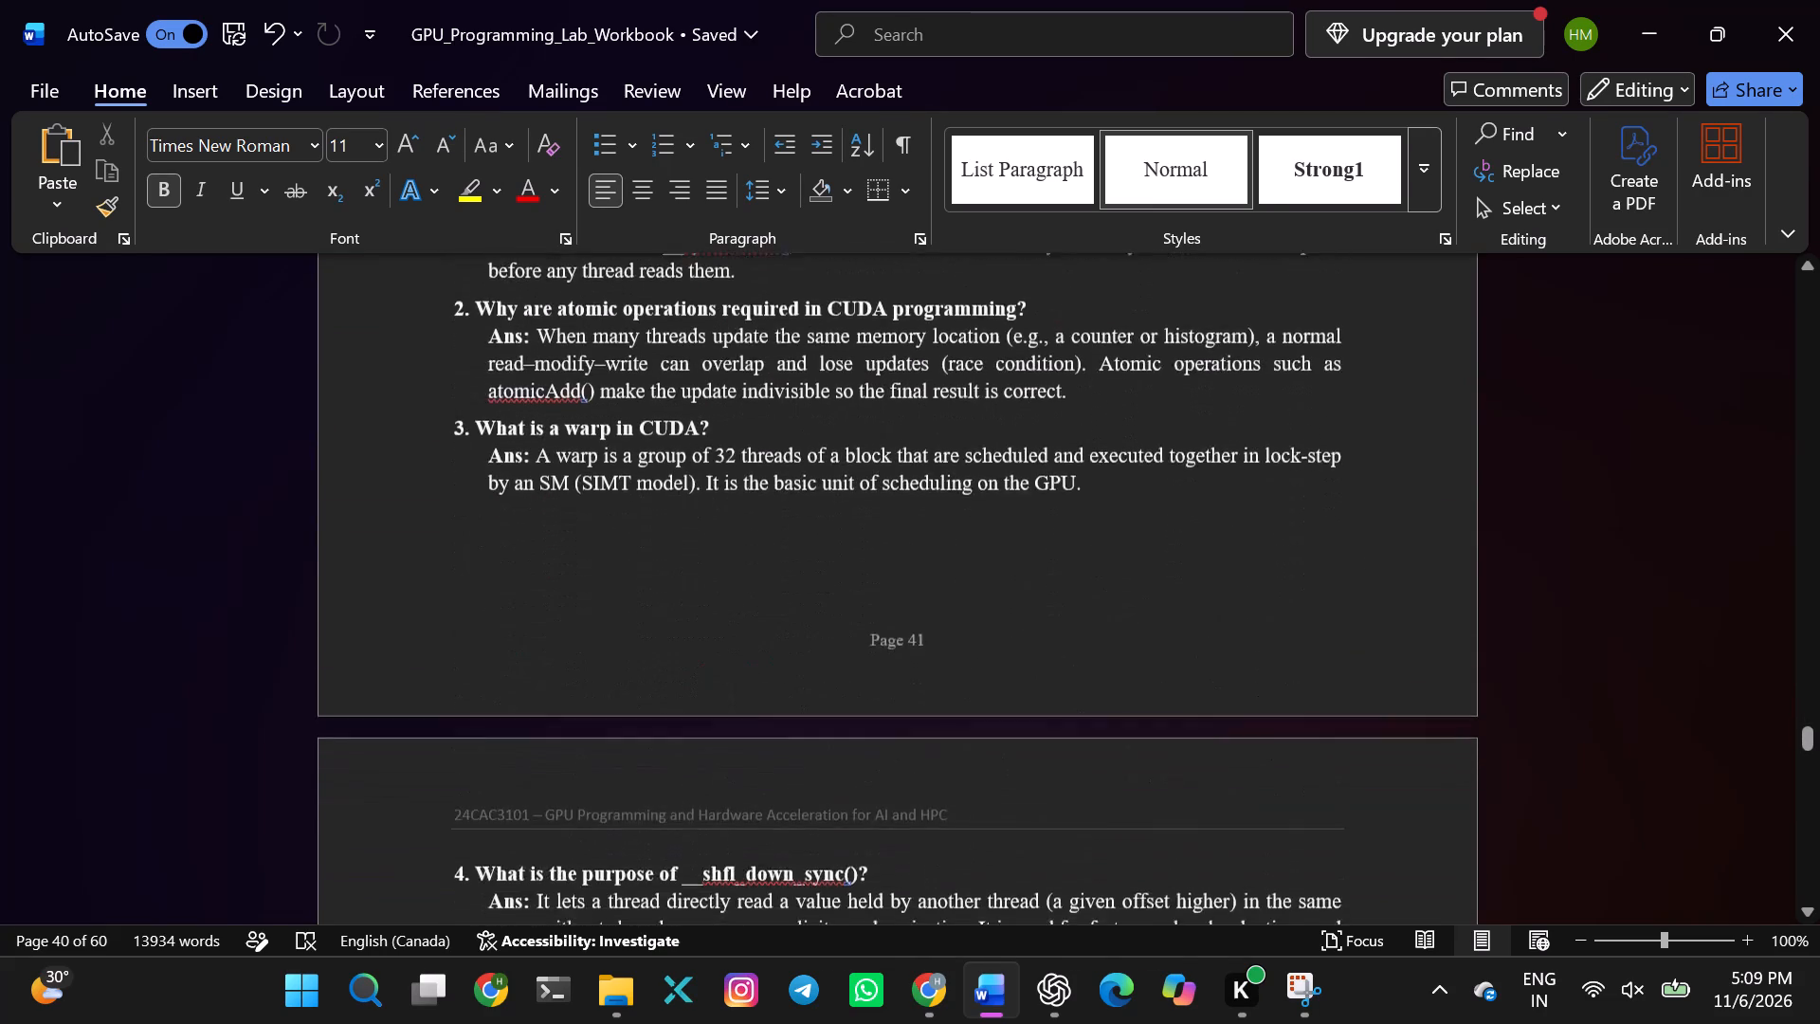
{"action": "scroll", "coordinate": [1038, 833], "scroll_direction": "down", "scroll_amount": 10}
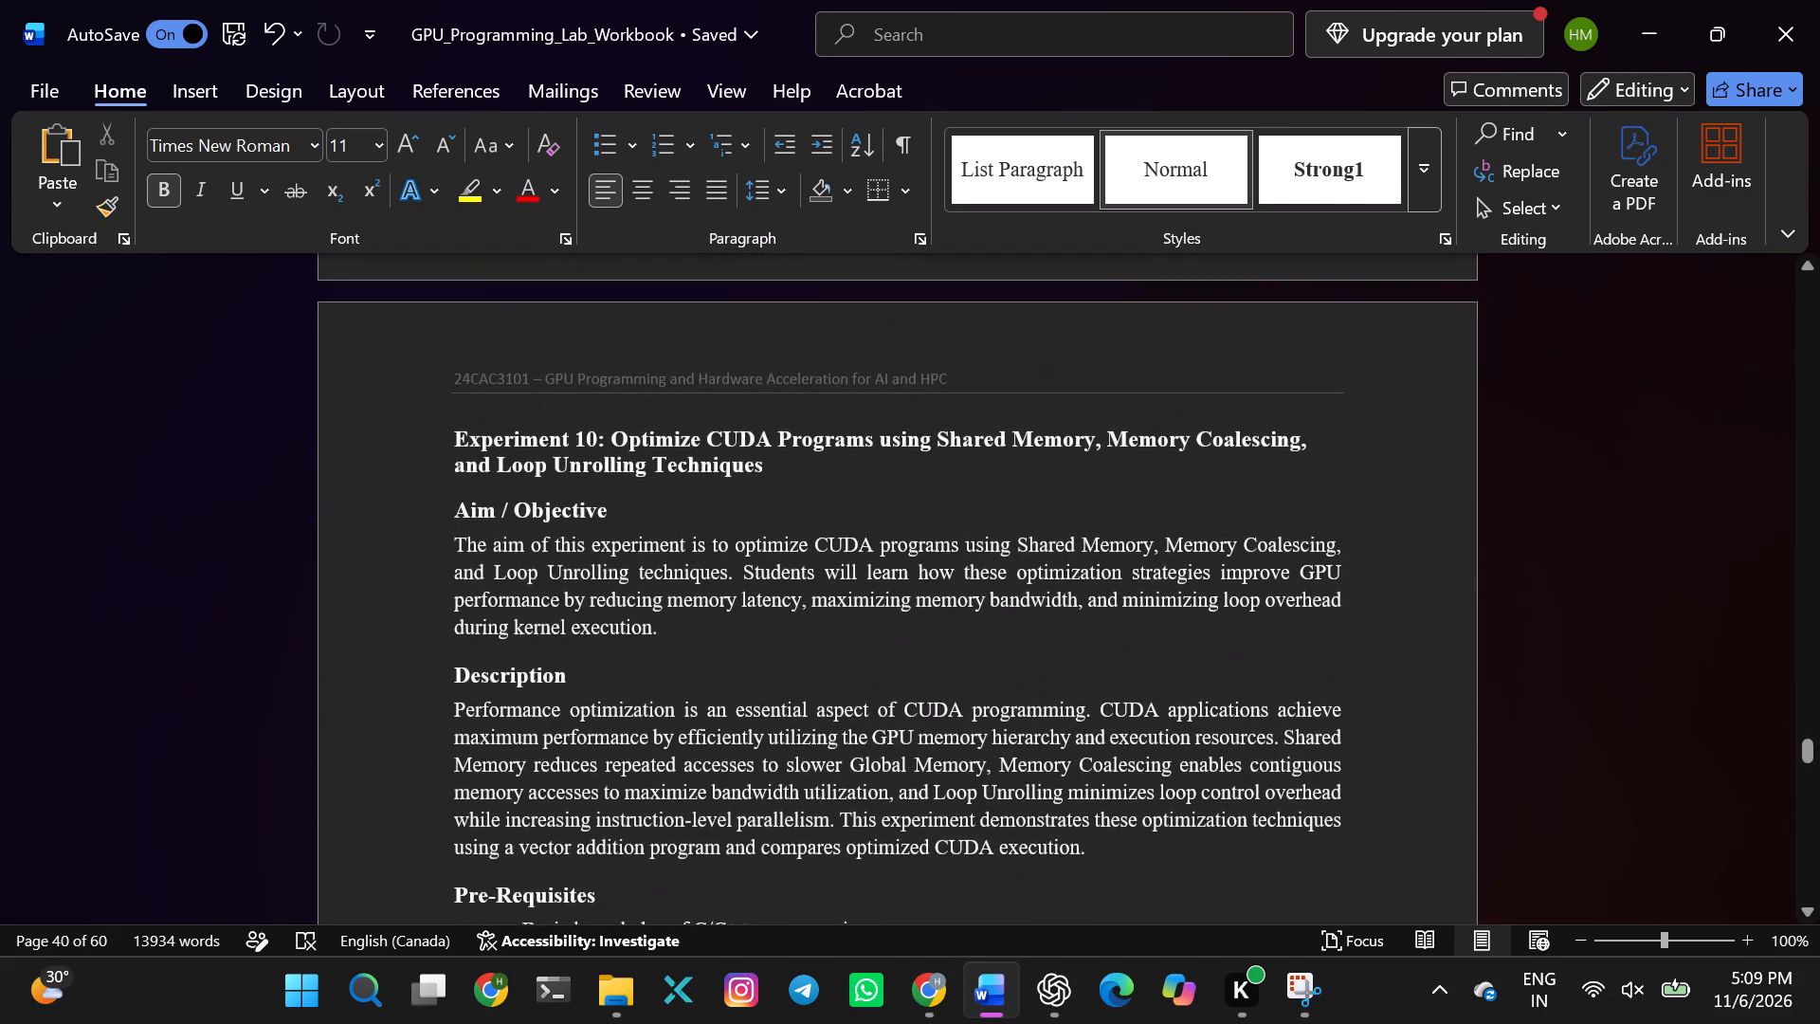
{"action": "scroll", "coordinate": [1038, 833], "scroll_direction": "down", "scroll_amount": 5}
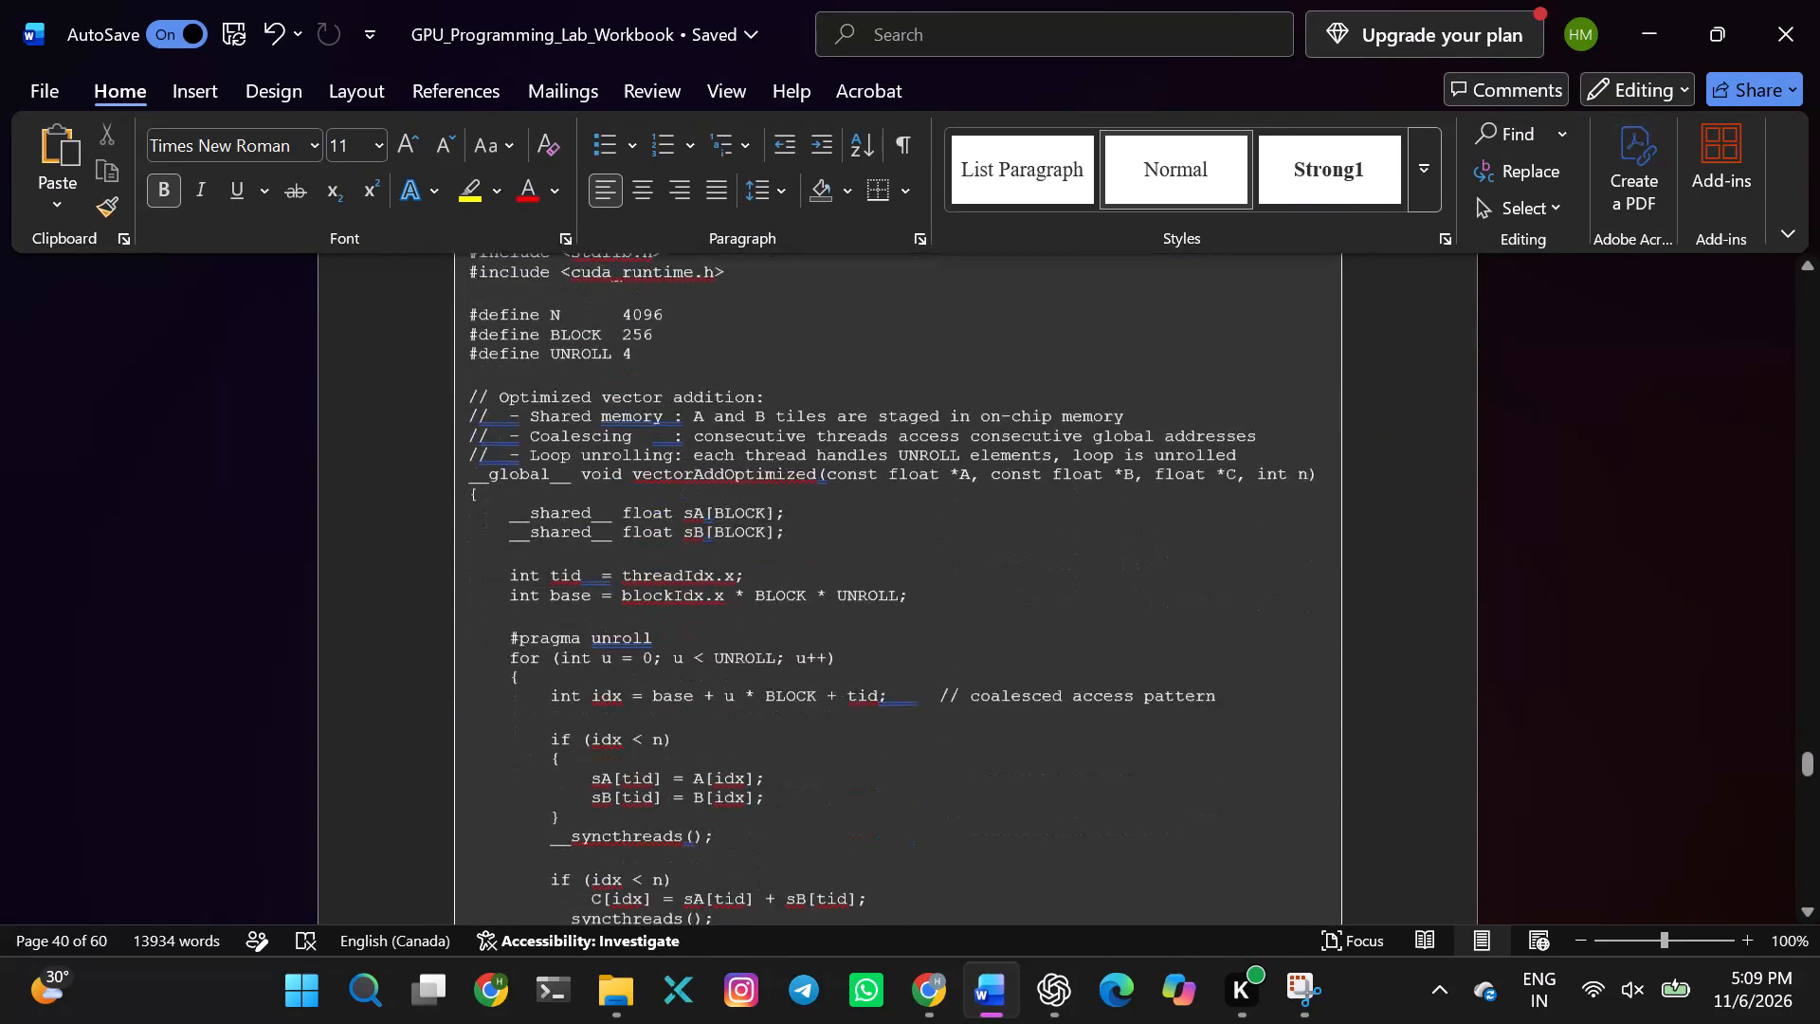
{"action": "scroll", "coordinate": [1038, 833], "scroll_direction": "down", "scroll_amount": 5}
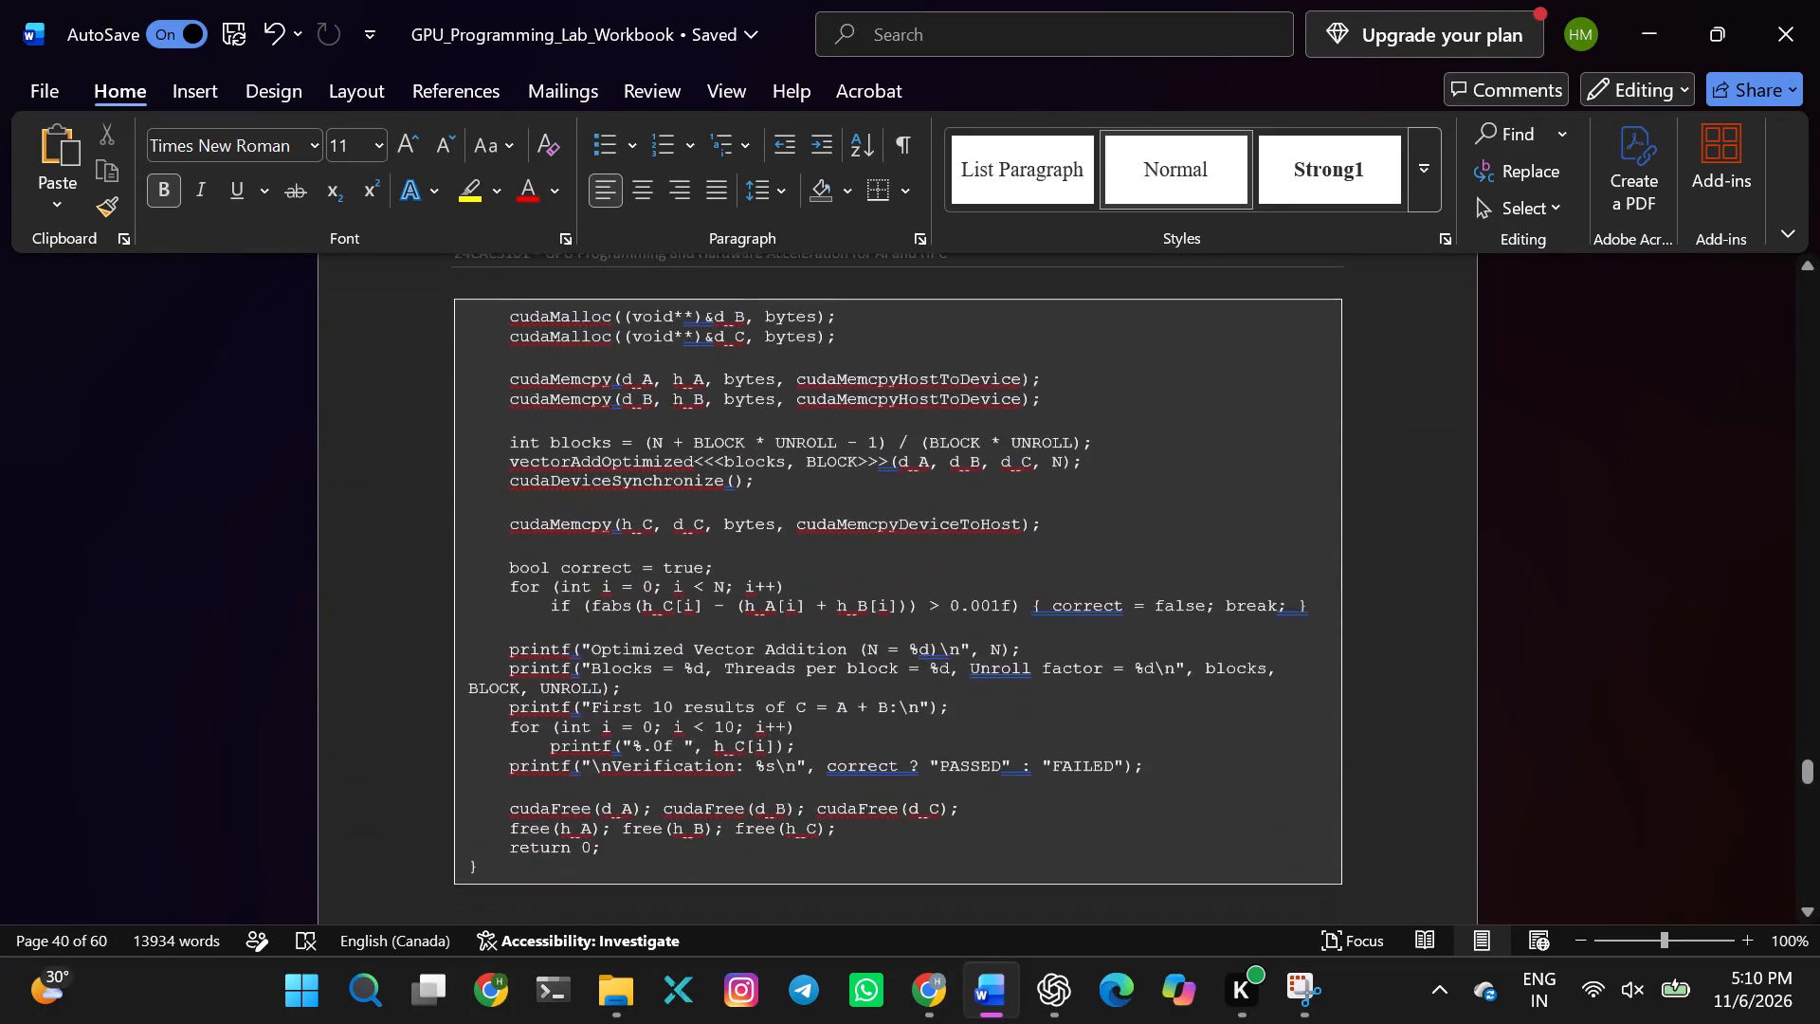
{"action": "scroll", "coordinate": [1038, 833], "scroll_direction": "down", "scroll_amount": 3}
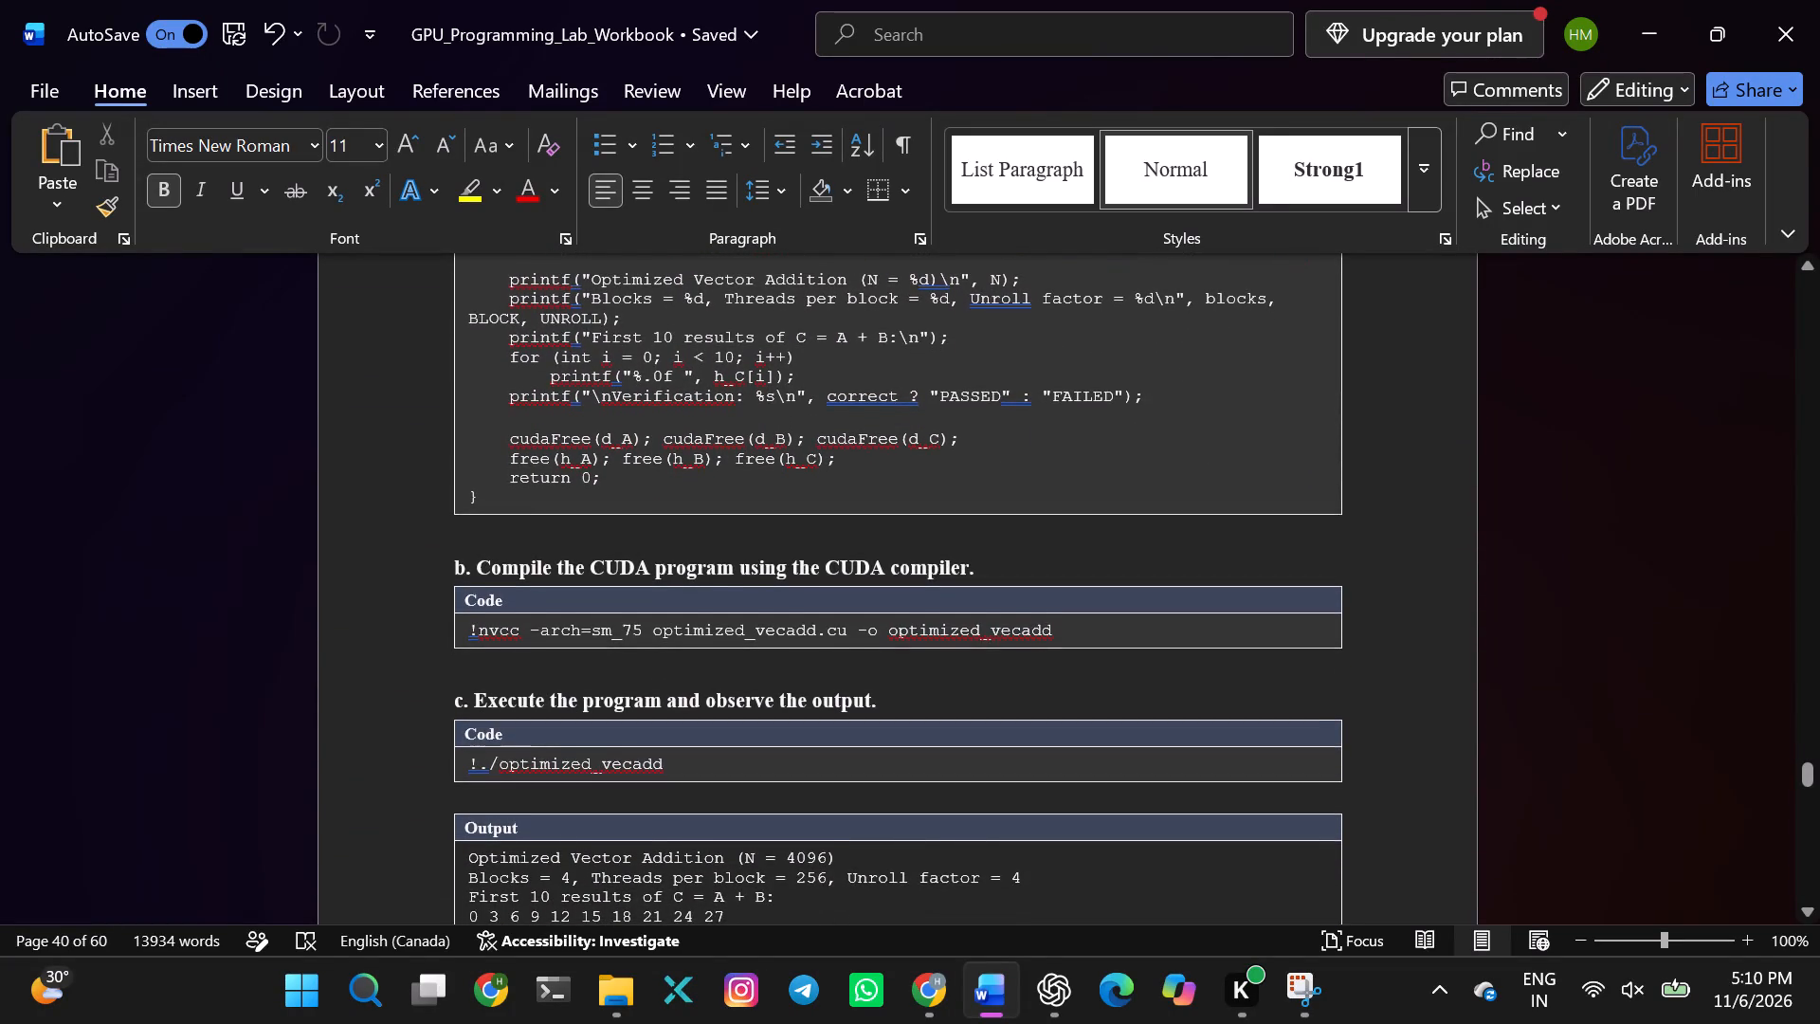
{"action": "scroll", "coordinate": [1038, 833], "scroll_direction": "down", "scroll_amount": 2}
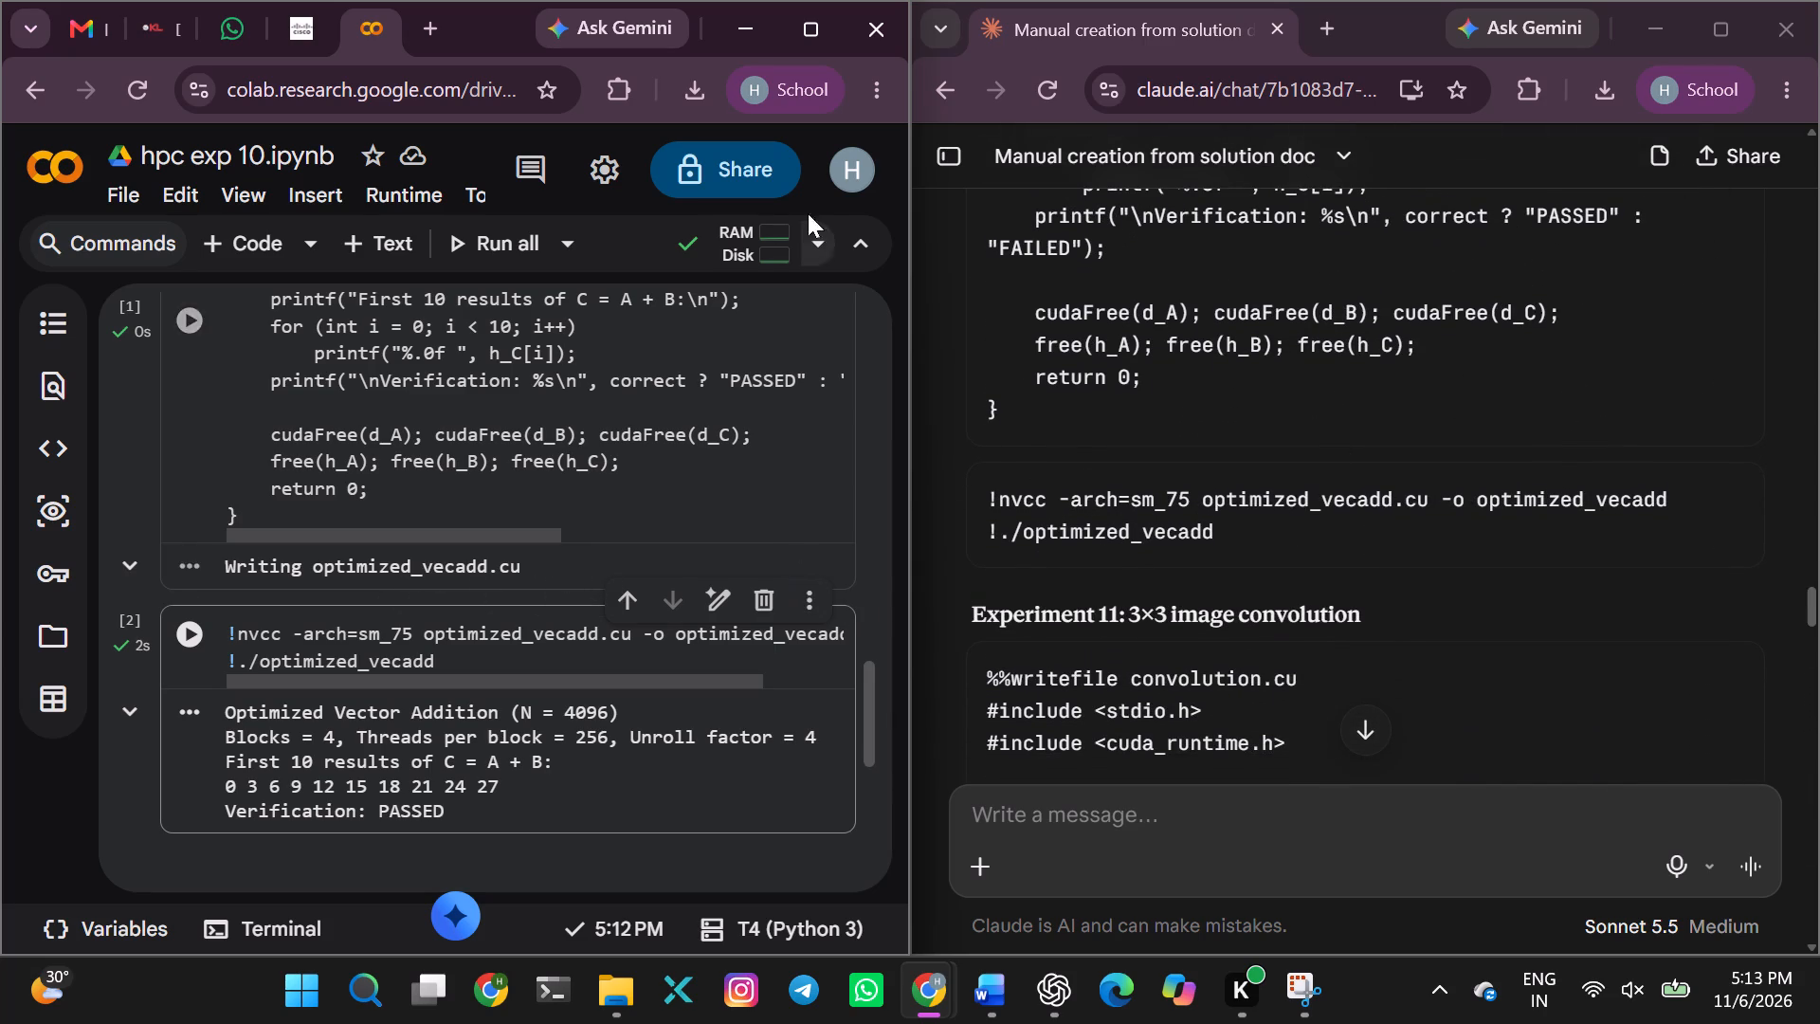
Maximise the Colab window, capture a screenshot snip of the optimized_vecadd compile commands with their output, and open it in Snipping Tool.
{"action": "left_click", "coordinate": [793, 27]}
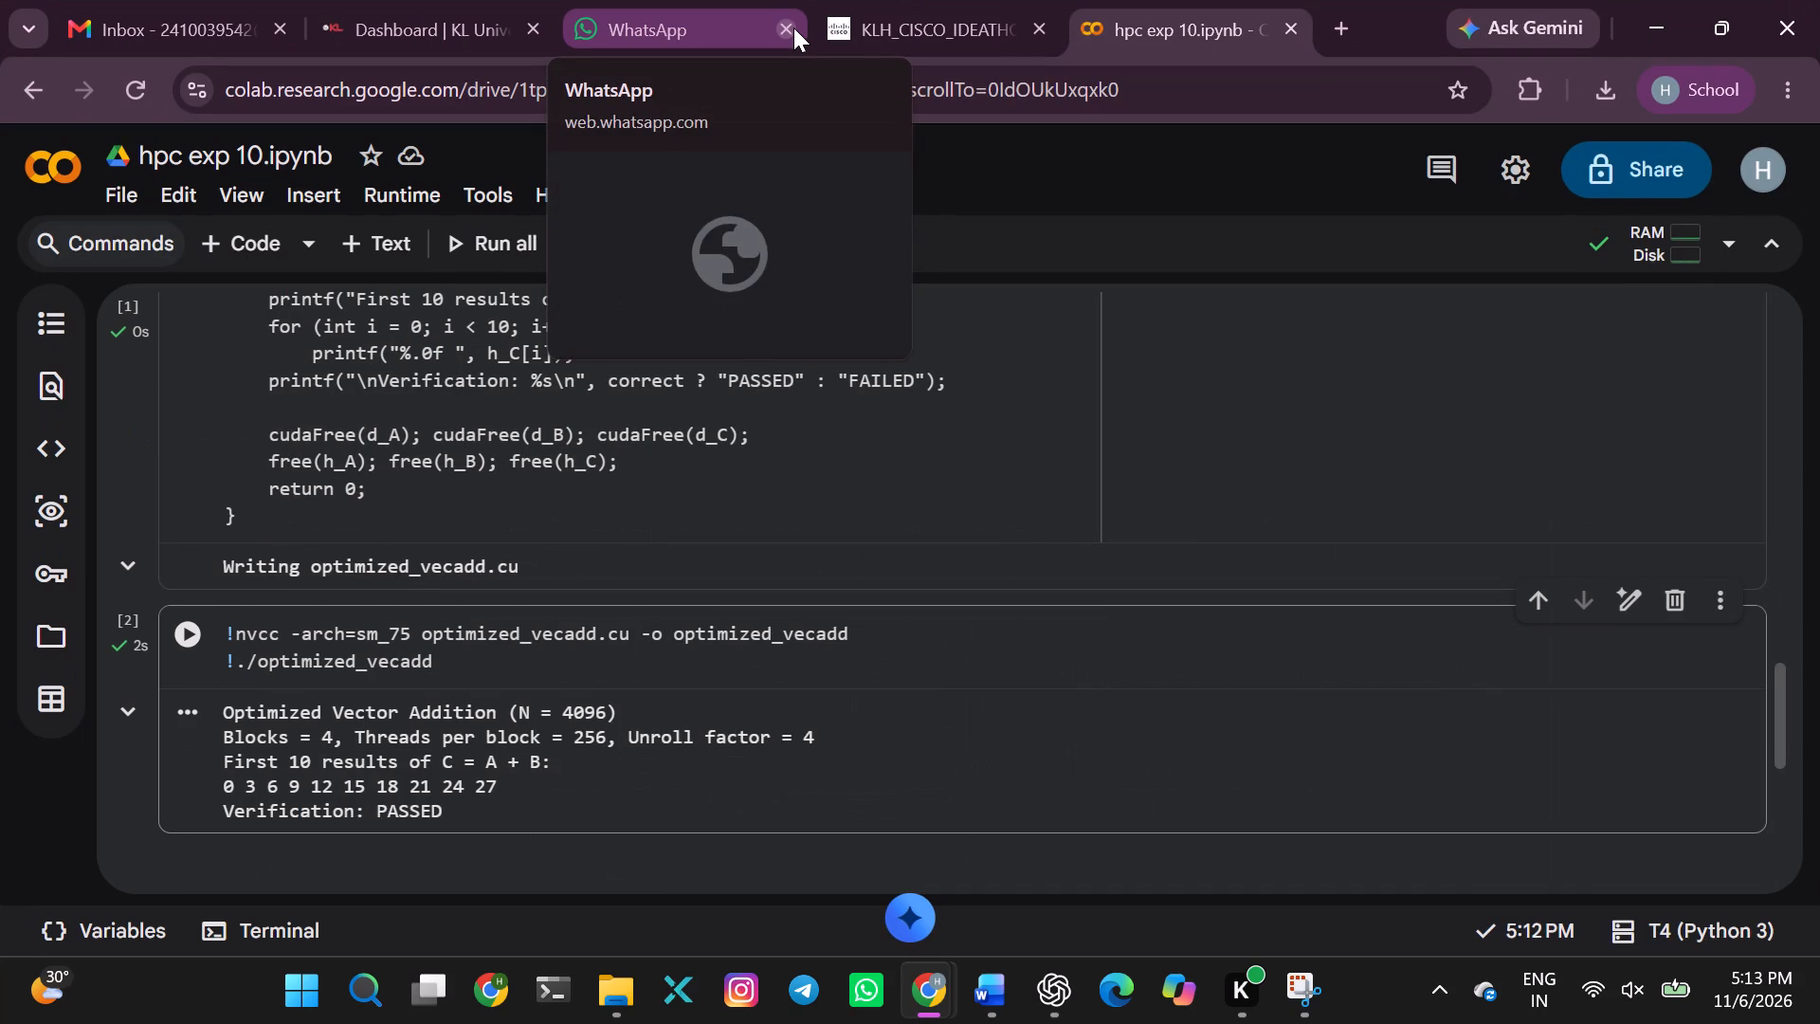
{"action": "key", "text": "Print"}
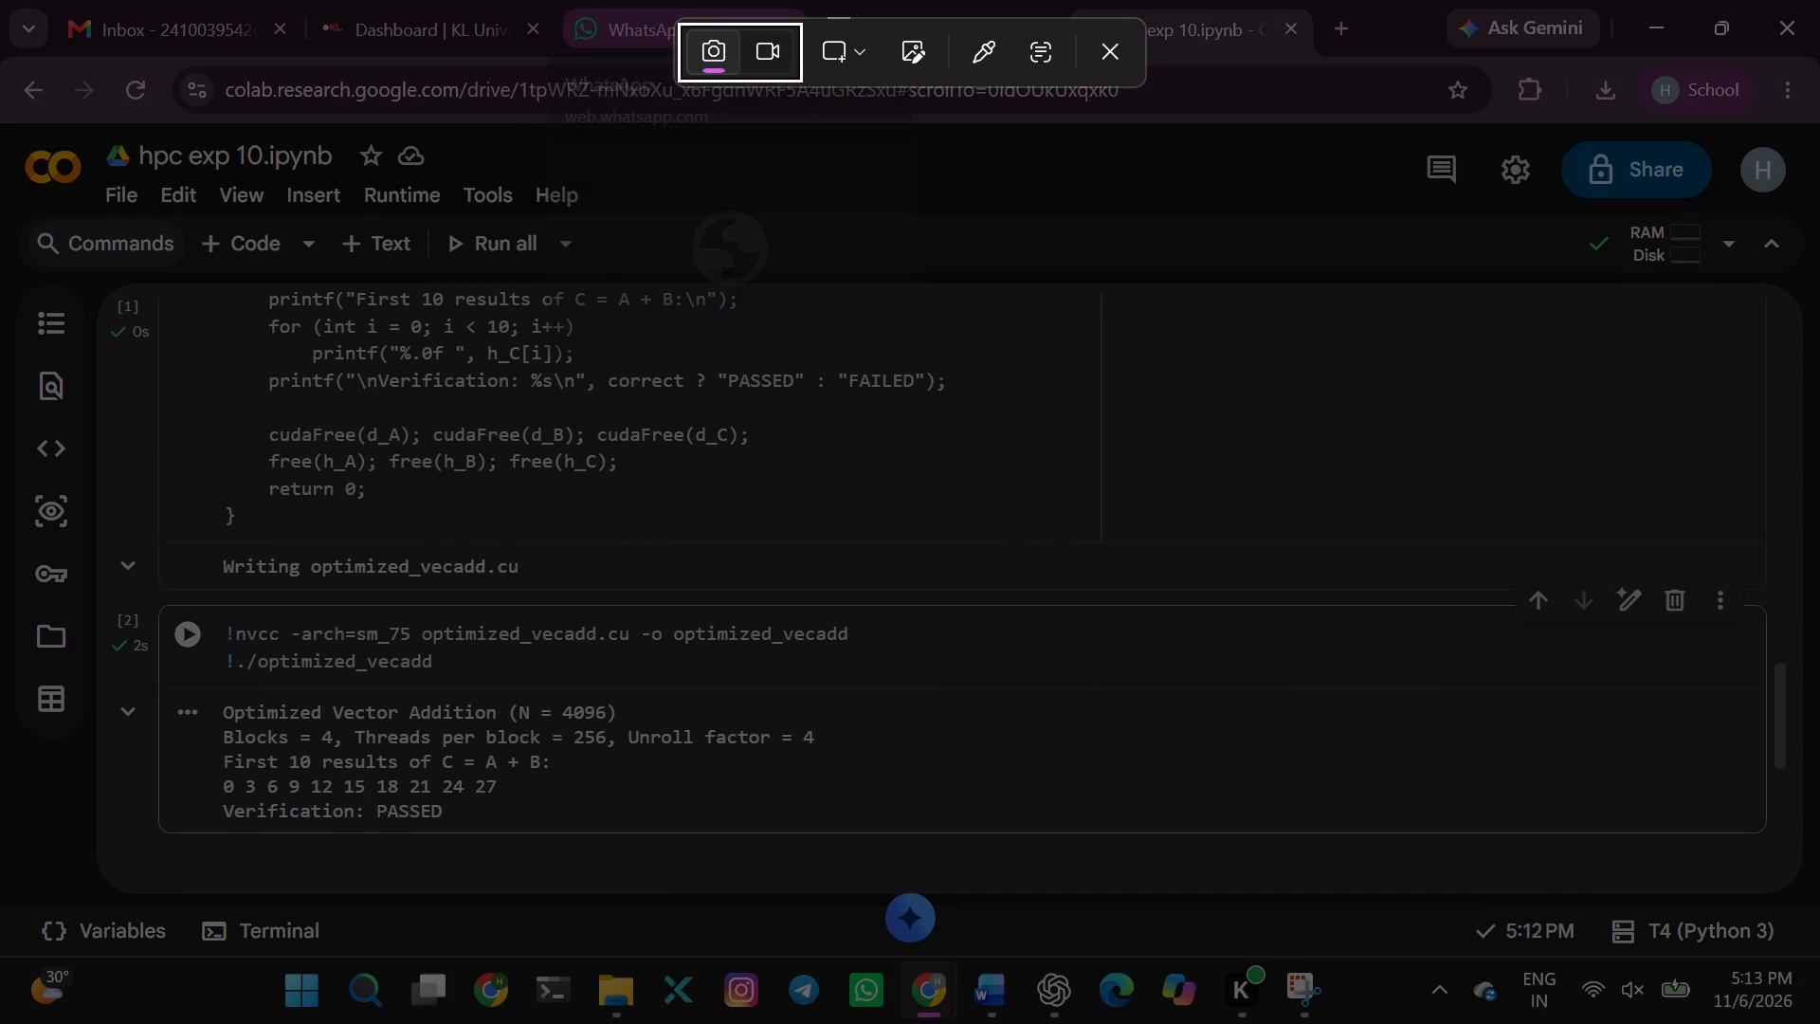
{"action": "left_click", "coordinate": [203, 690]}
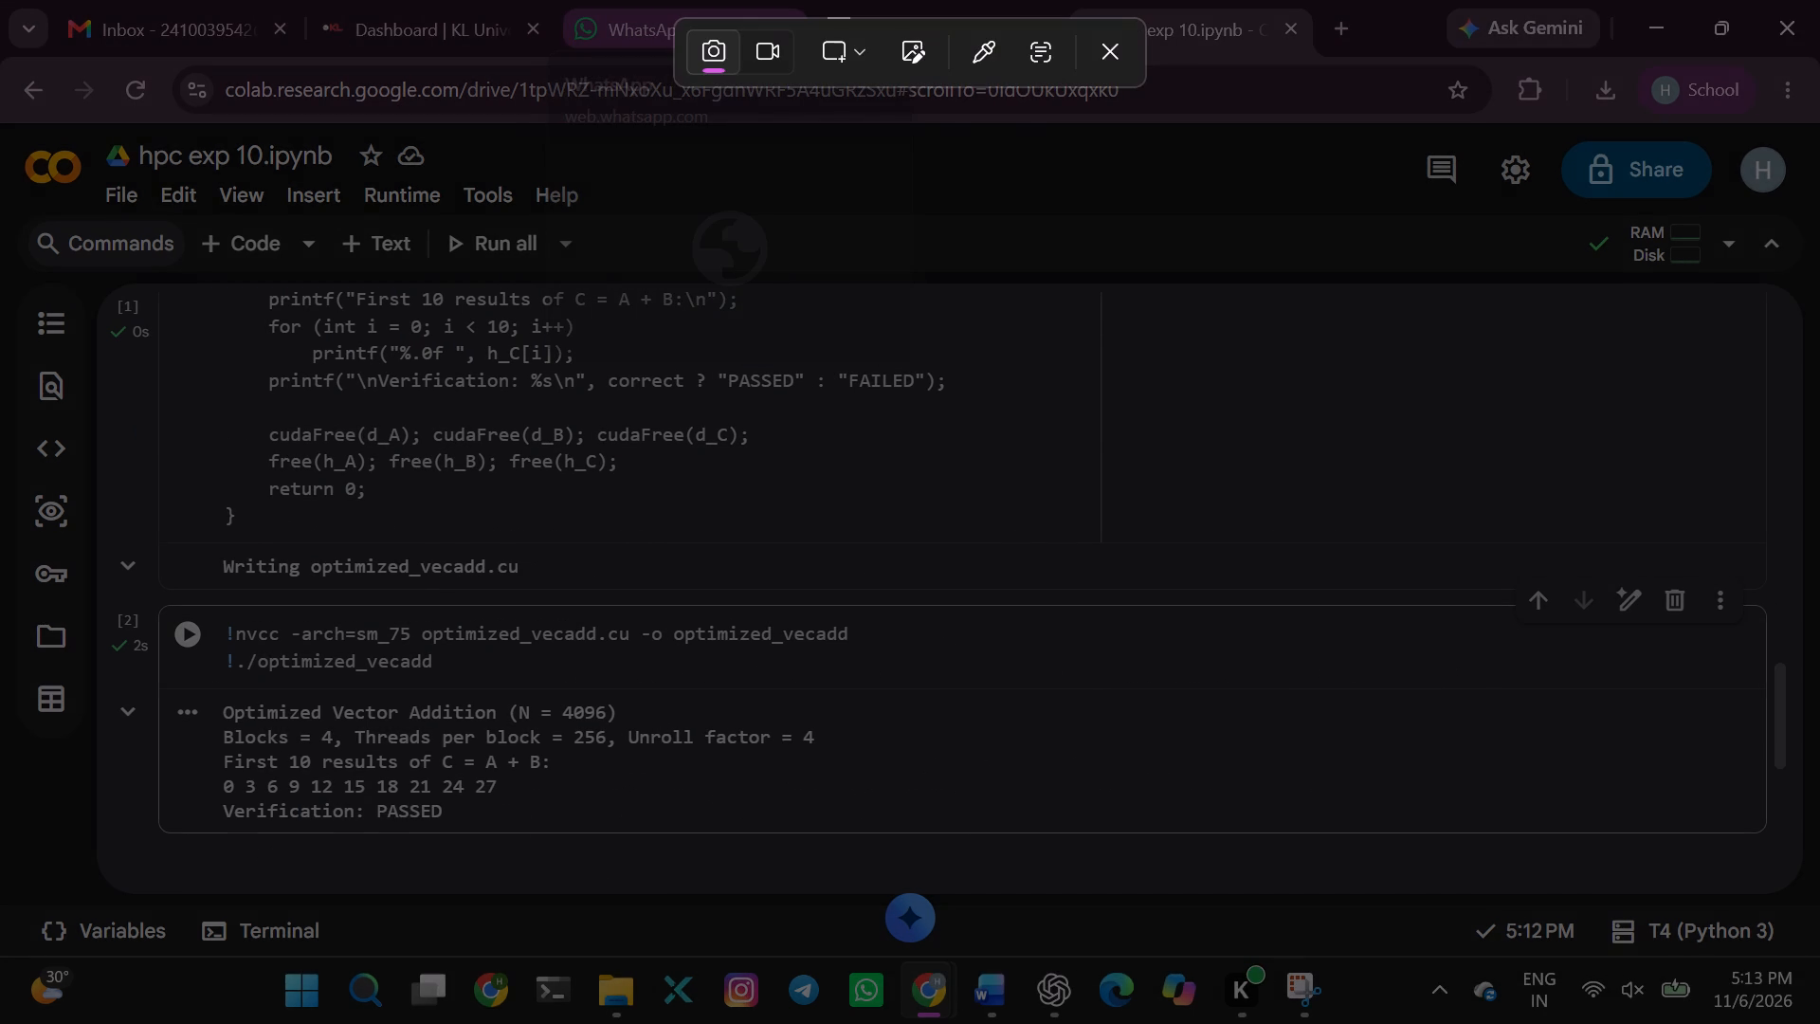
{"action": "left_click_drag", "start_coordinate": [215, 619], "coordinate": [668, 798]}
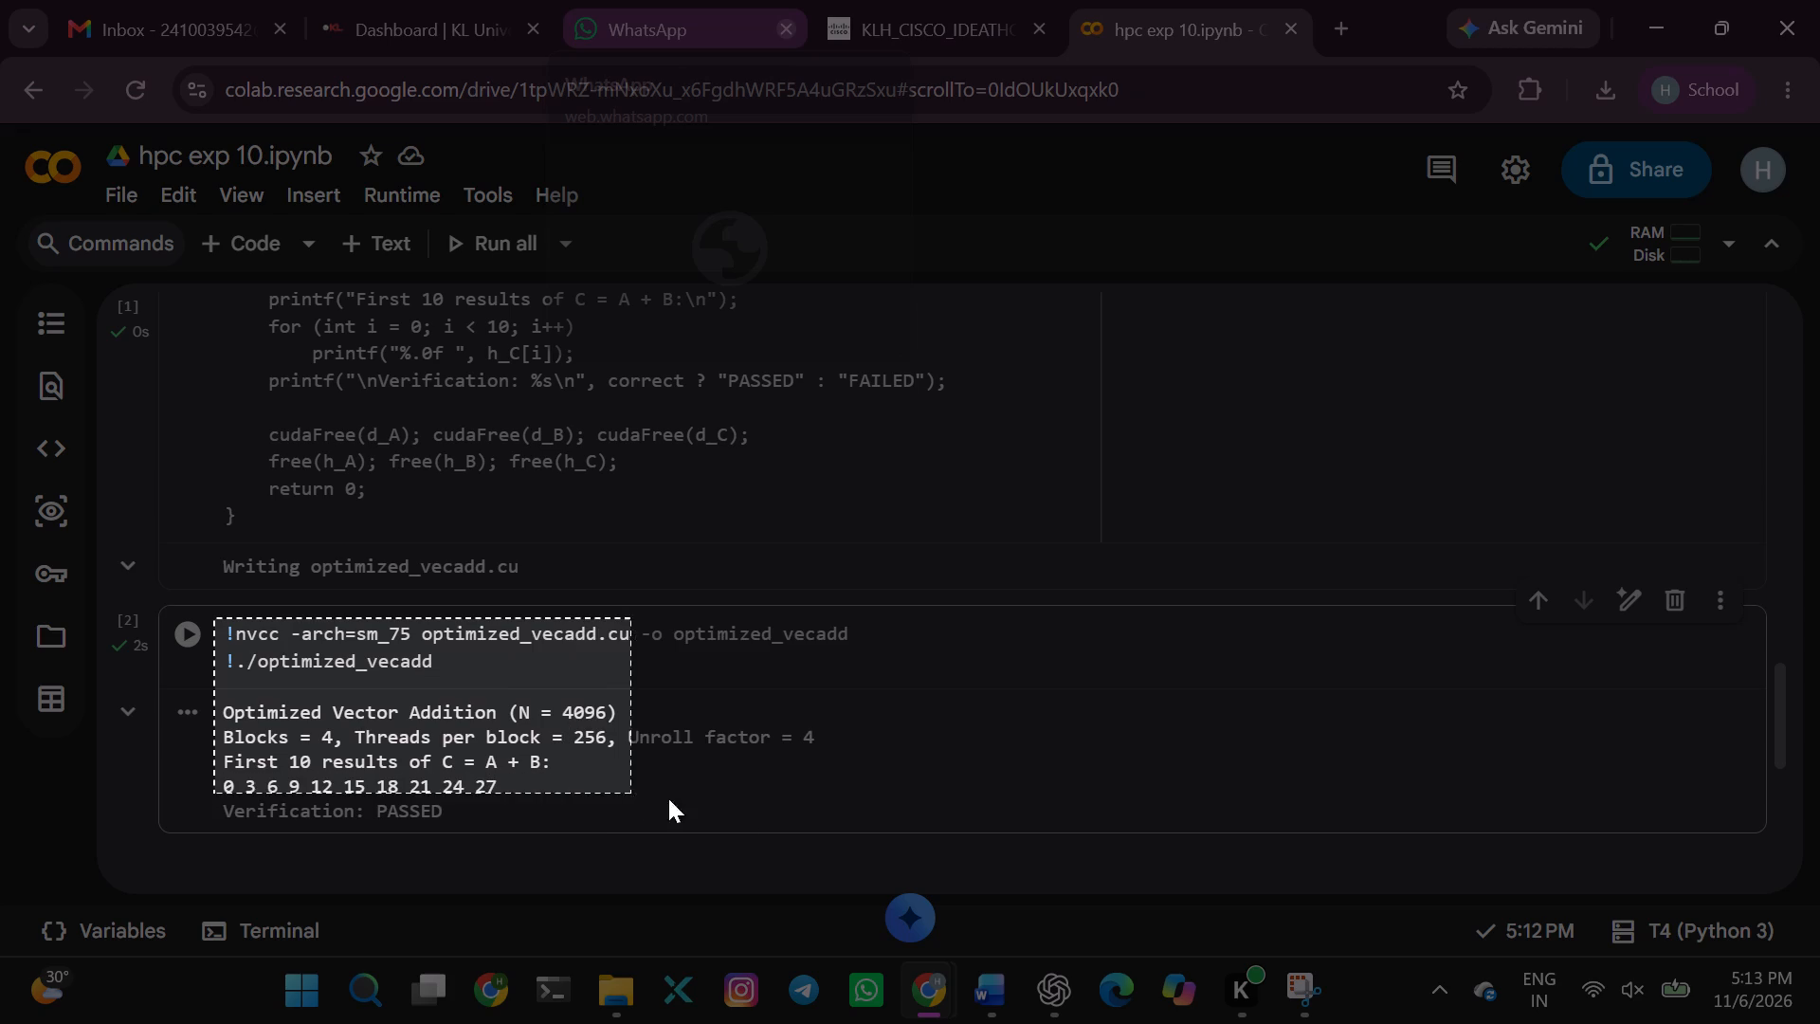
{"action": "left_click_drag", "start_coordinate": [668, 798], "coordinate": [875, 820]}
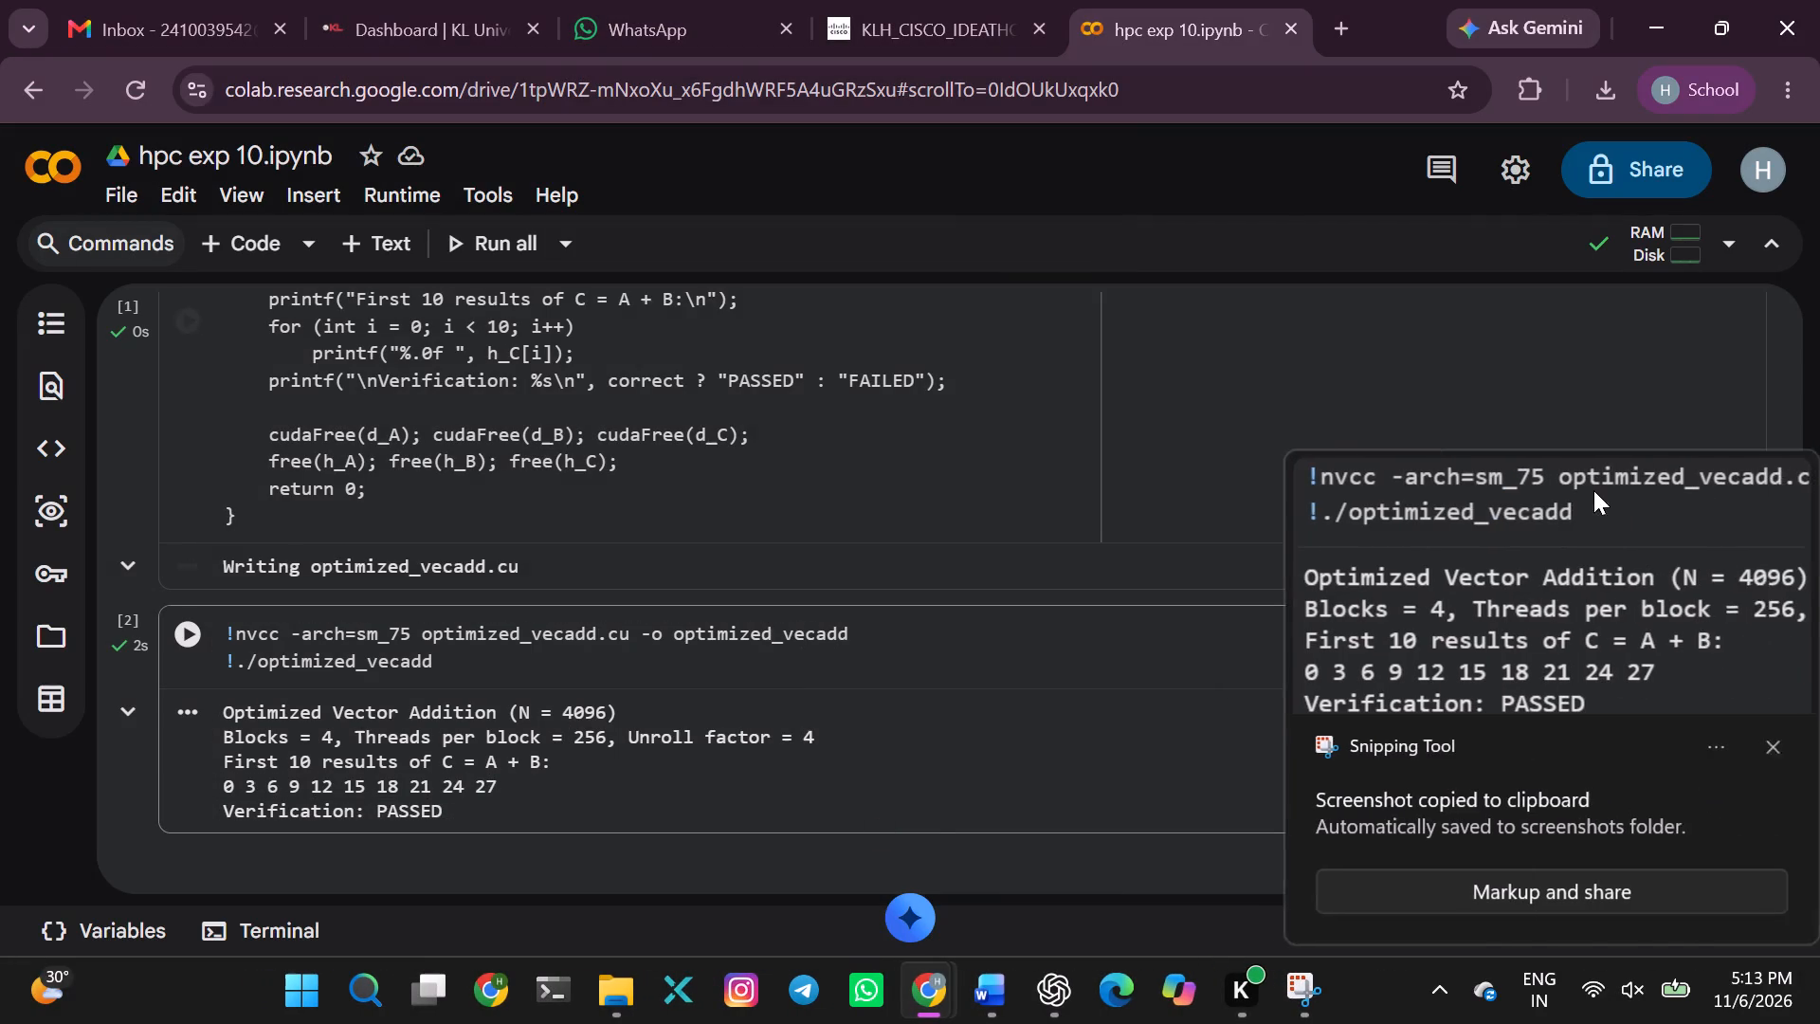
{"action": "left_click", "coordinate": [1582, 558]}
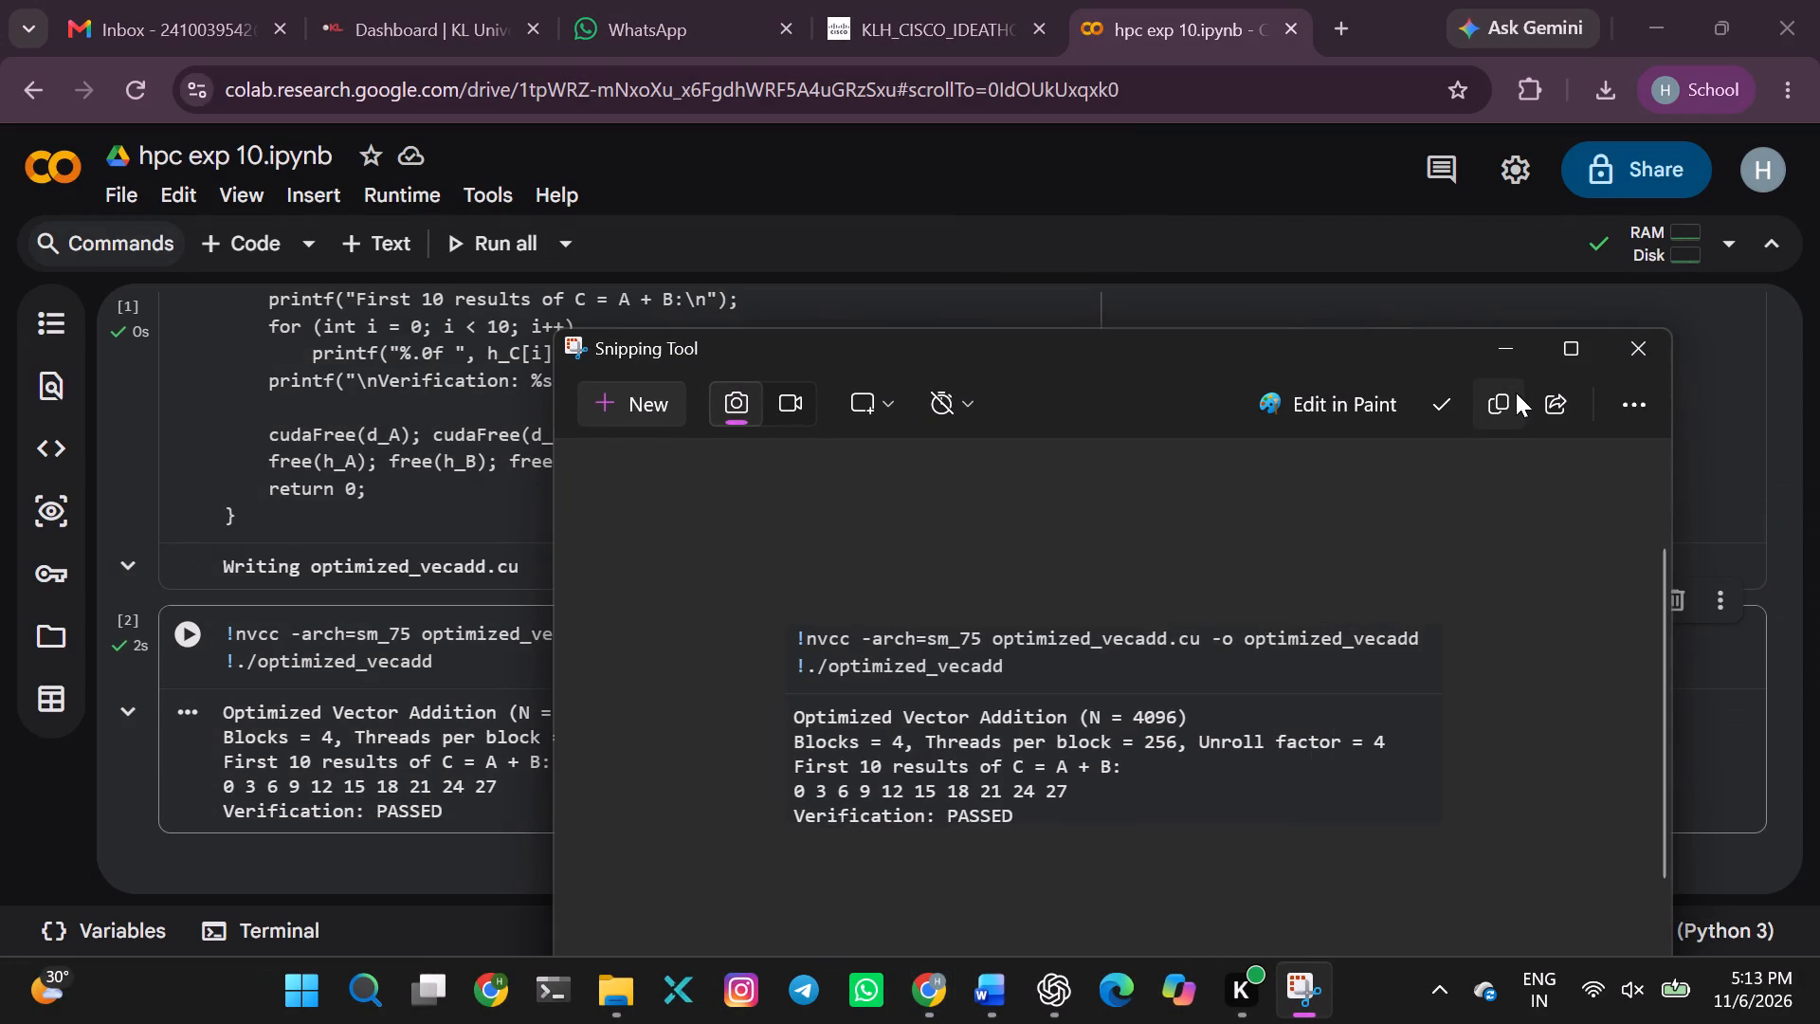
Copy the Experiment 10 output screenshot, minimize Snipping Tool and switch to the lab workbook in Word, maximized.
{"action": "left_click", "coordinate": [1516, 393]}
{"action": "left_click", "coordinate": [1493, 337]}
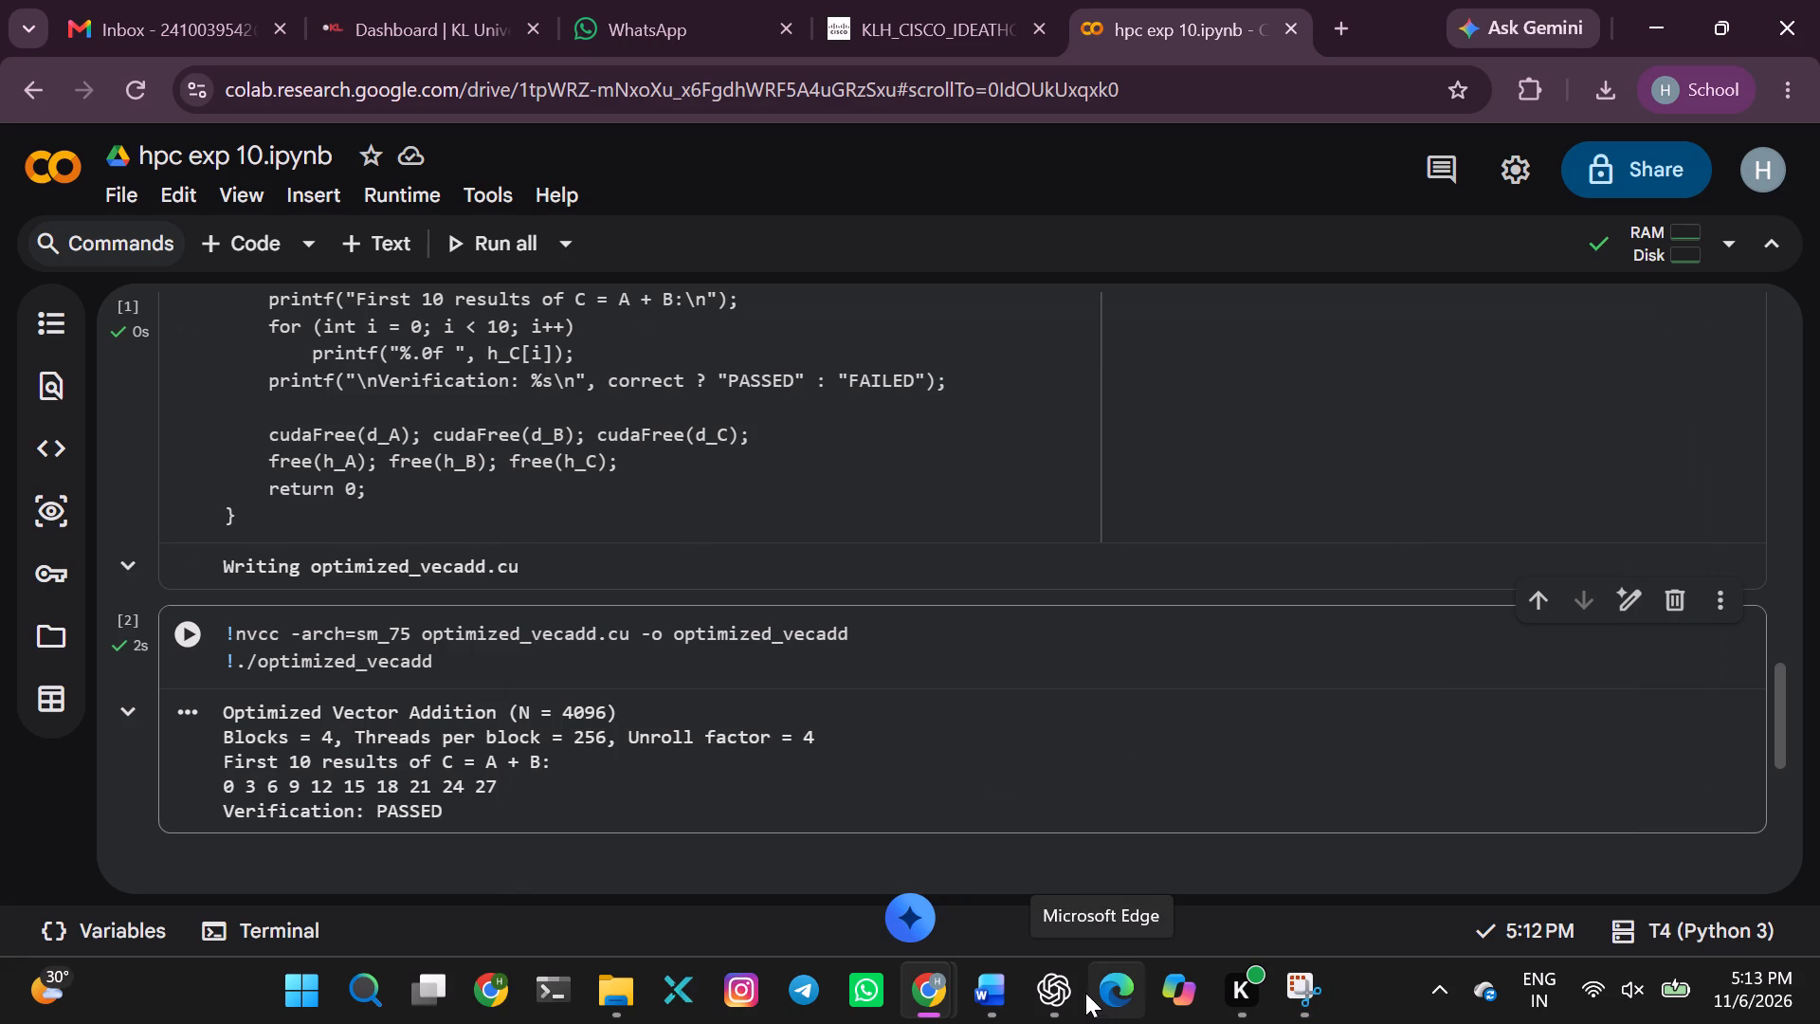
{"action": "left_click", "coordinate": [988, 985]}
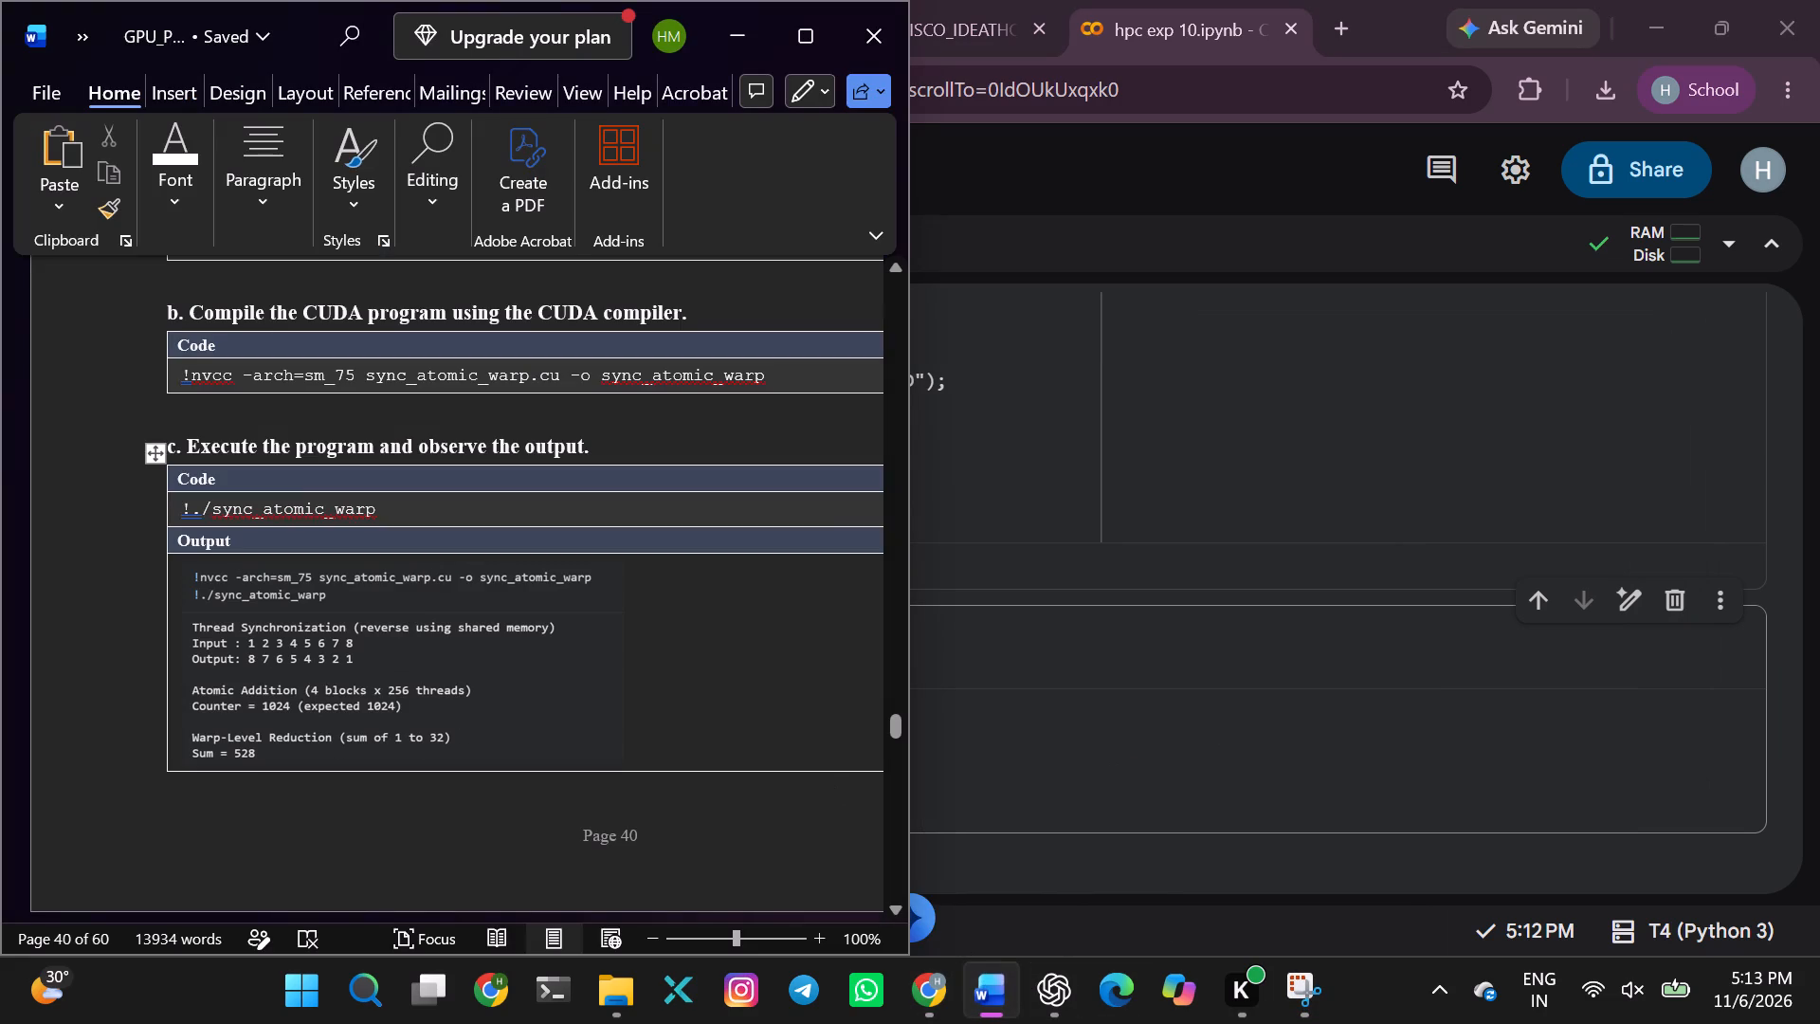
{"action": "left_click", "coordinate": [816, 51]}
Replace the optimized_vecadd text output under Experiment 10's "Execute the program and observe the output" with the copied screenshot.
{"action": "scroll", "coordinate": [815, 680], "scroll_direction": "down", "scroll_amount": 7}
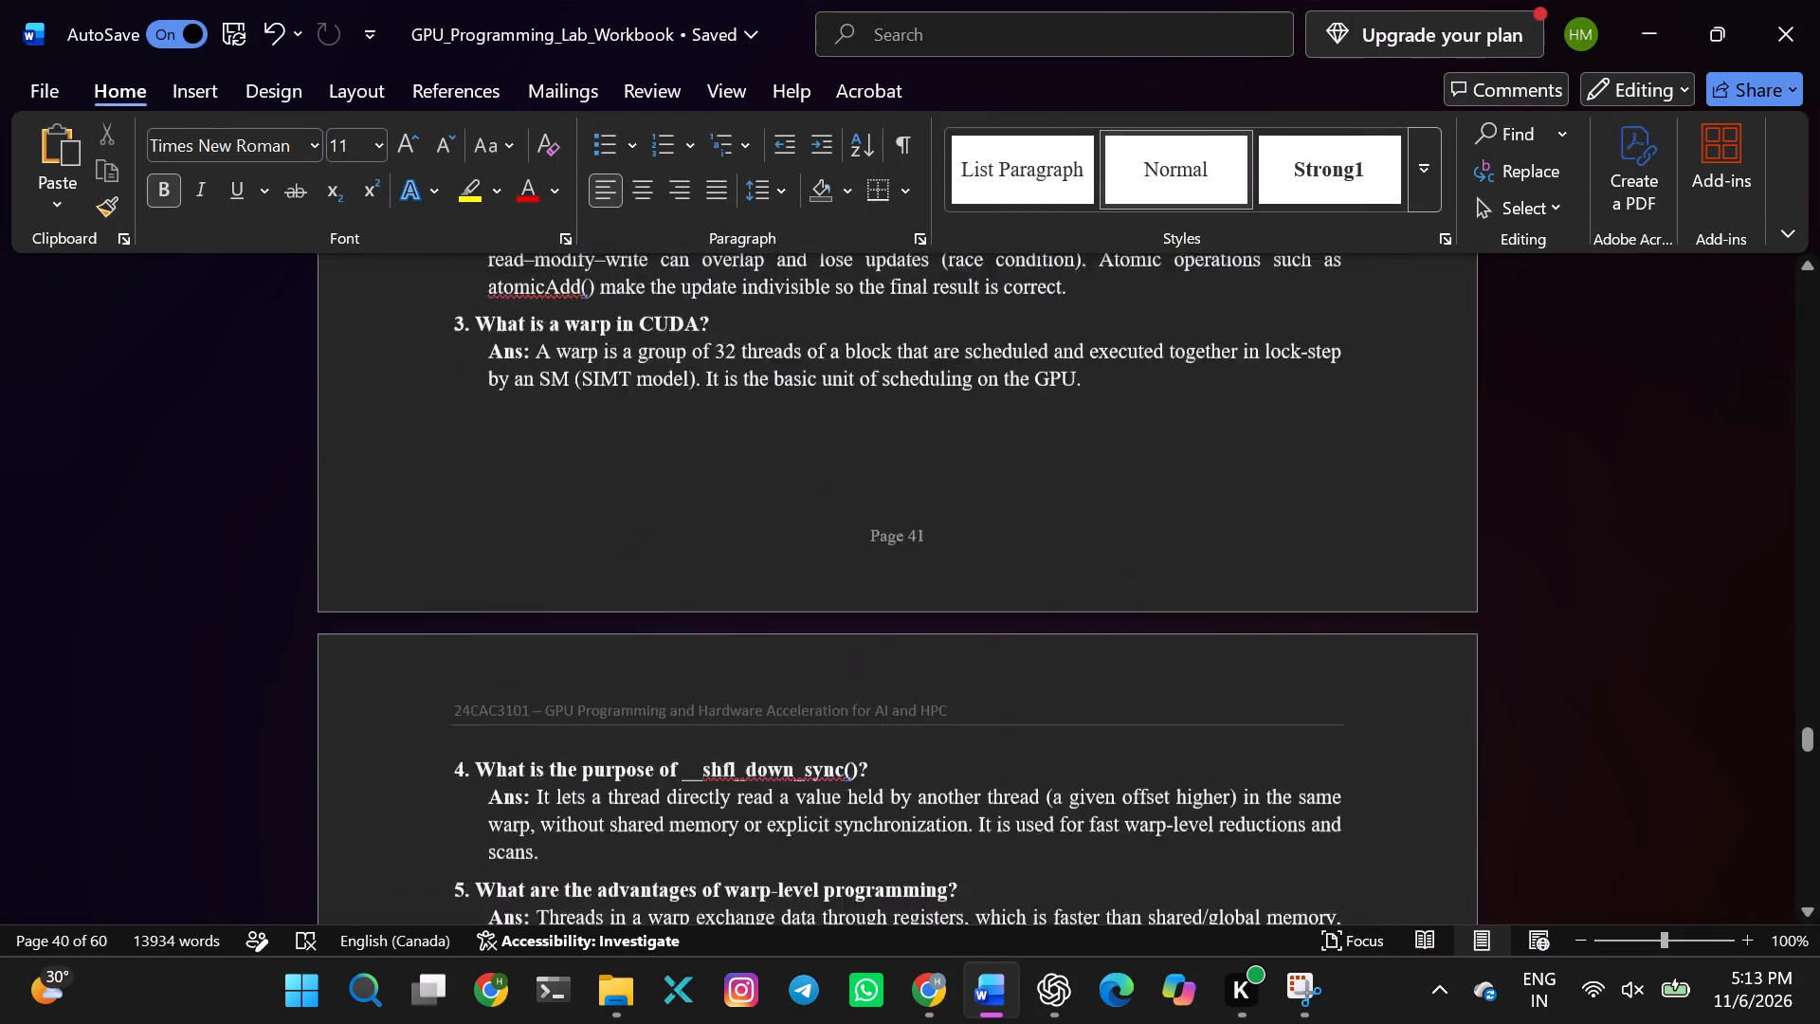
{"action": "scroll", "coordinate": [815, 680], "scroll_direction": "down", "scroll_amount": 7}
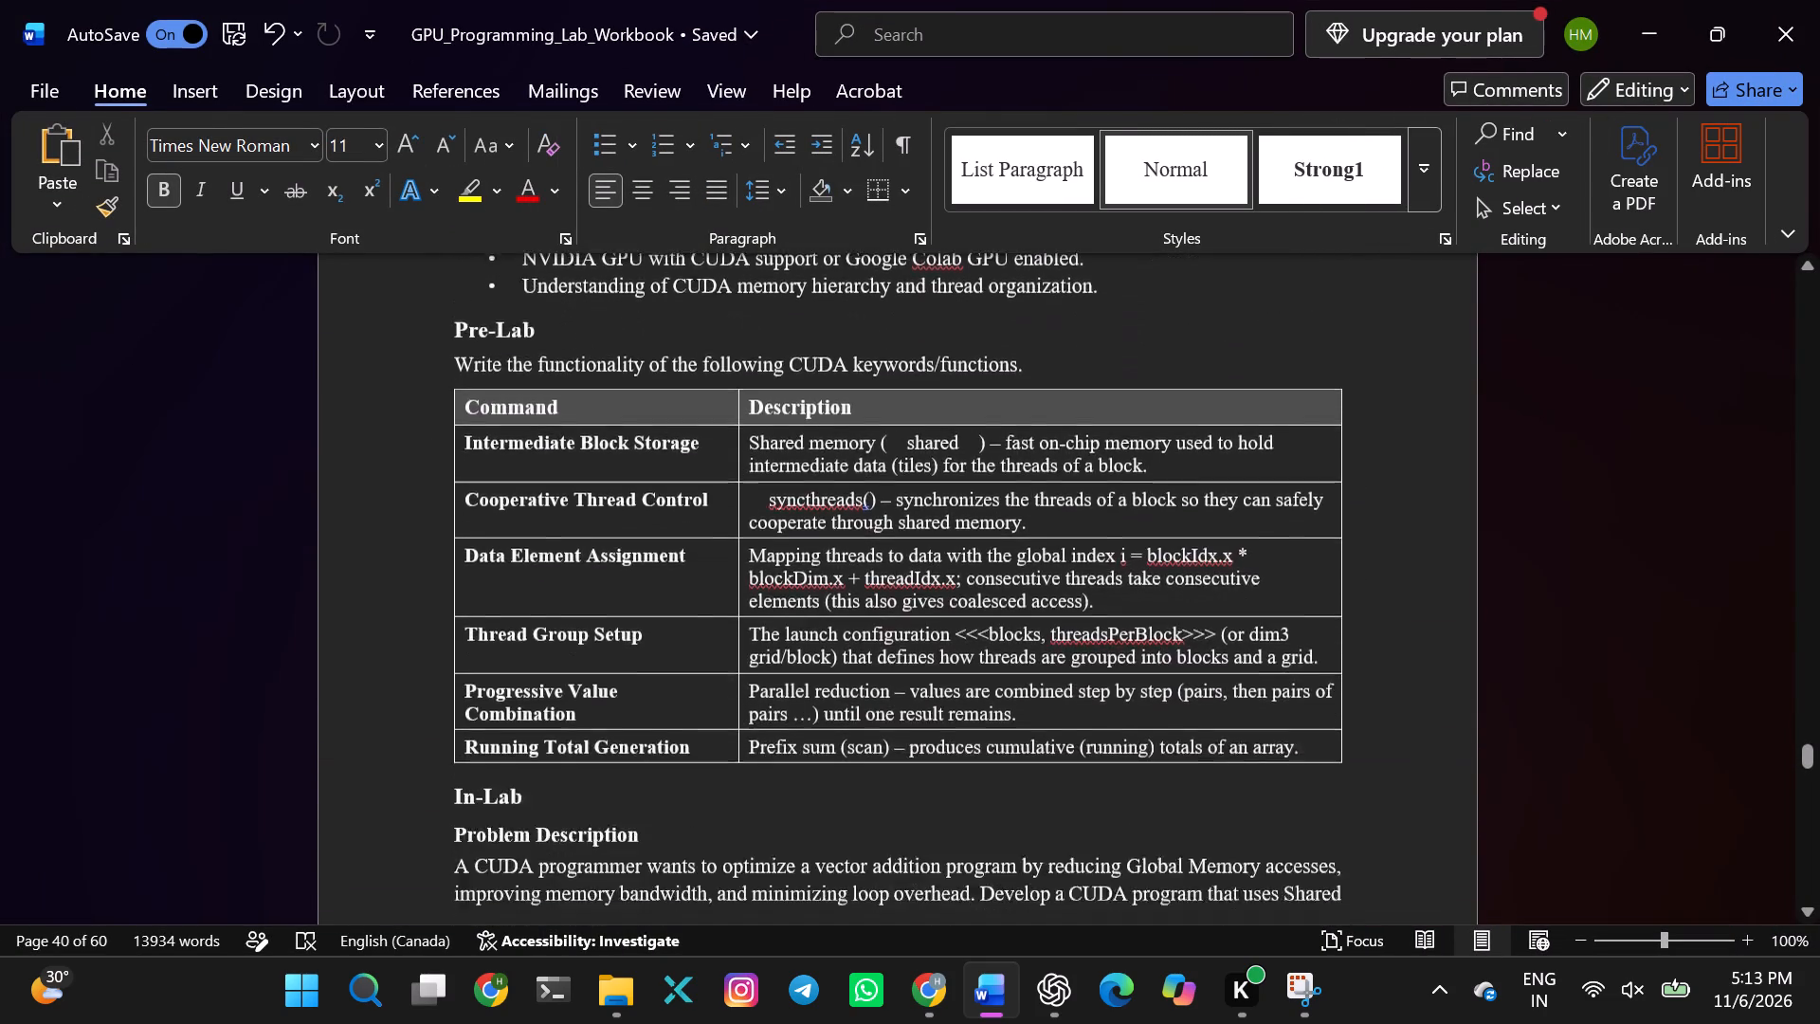
{"action": "scroll", "coordinate": [815, 680], "scroll_direction": "down", "scroll_amount": 6}
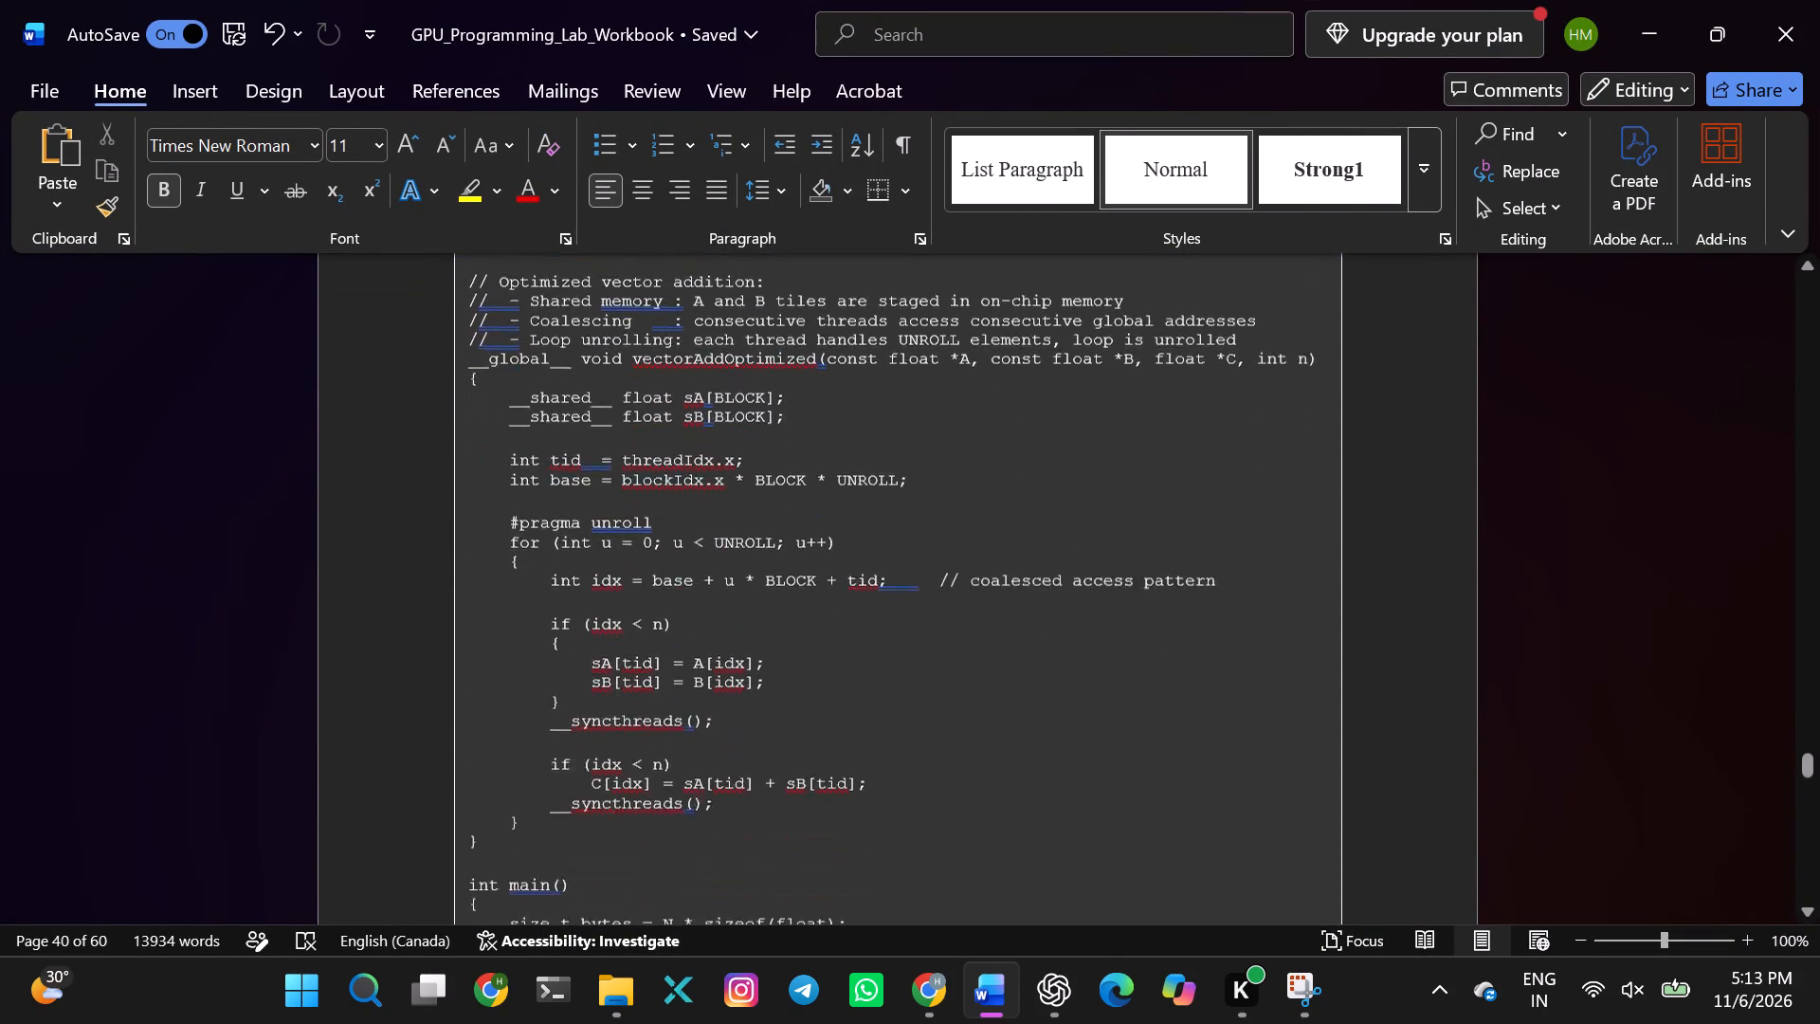
{"action": "scroll", "coordinate": [815, 680], "scroll_direction": "down", "scroll_amount": 6}
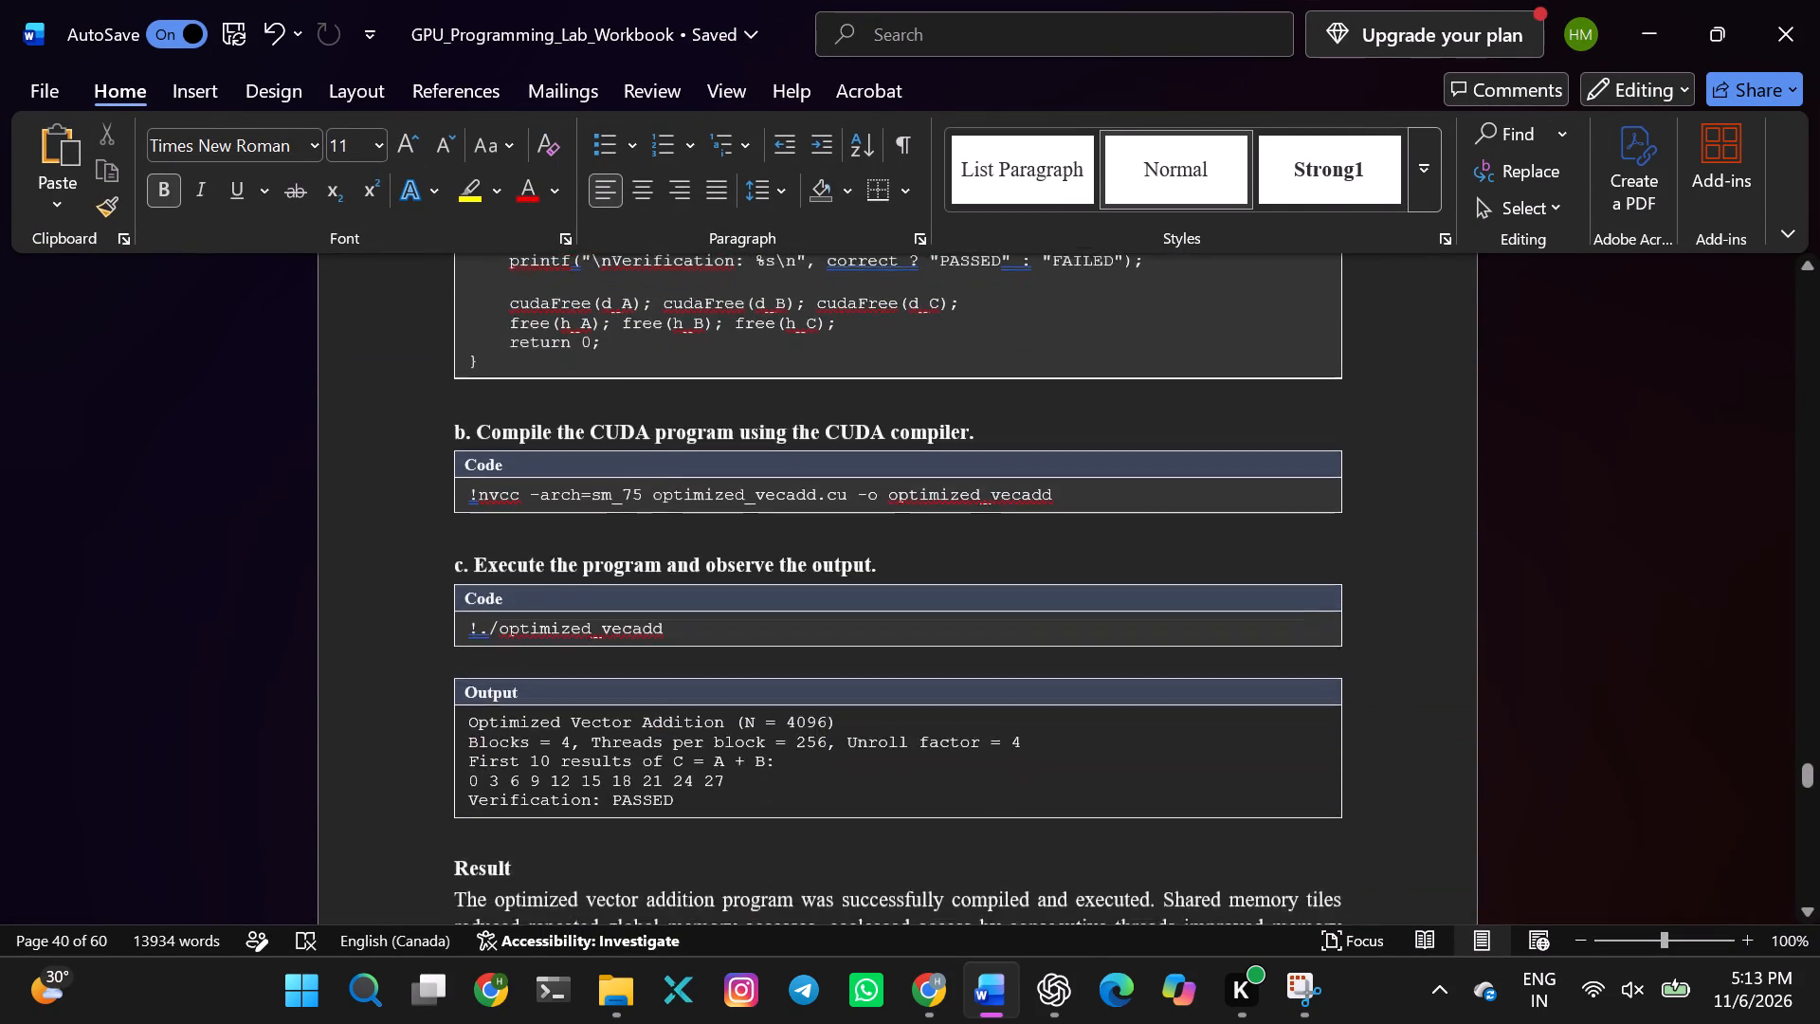
{"action": "scroll", "coordinate": [815, 680], "scroll_direction": "down", "scroll_amount": 1}
{"action": "left_click", "coordinate": [691, 741]}
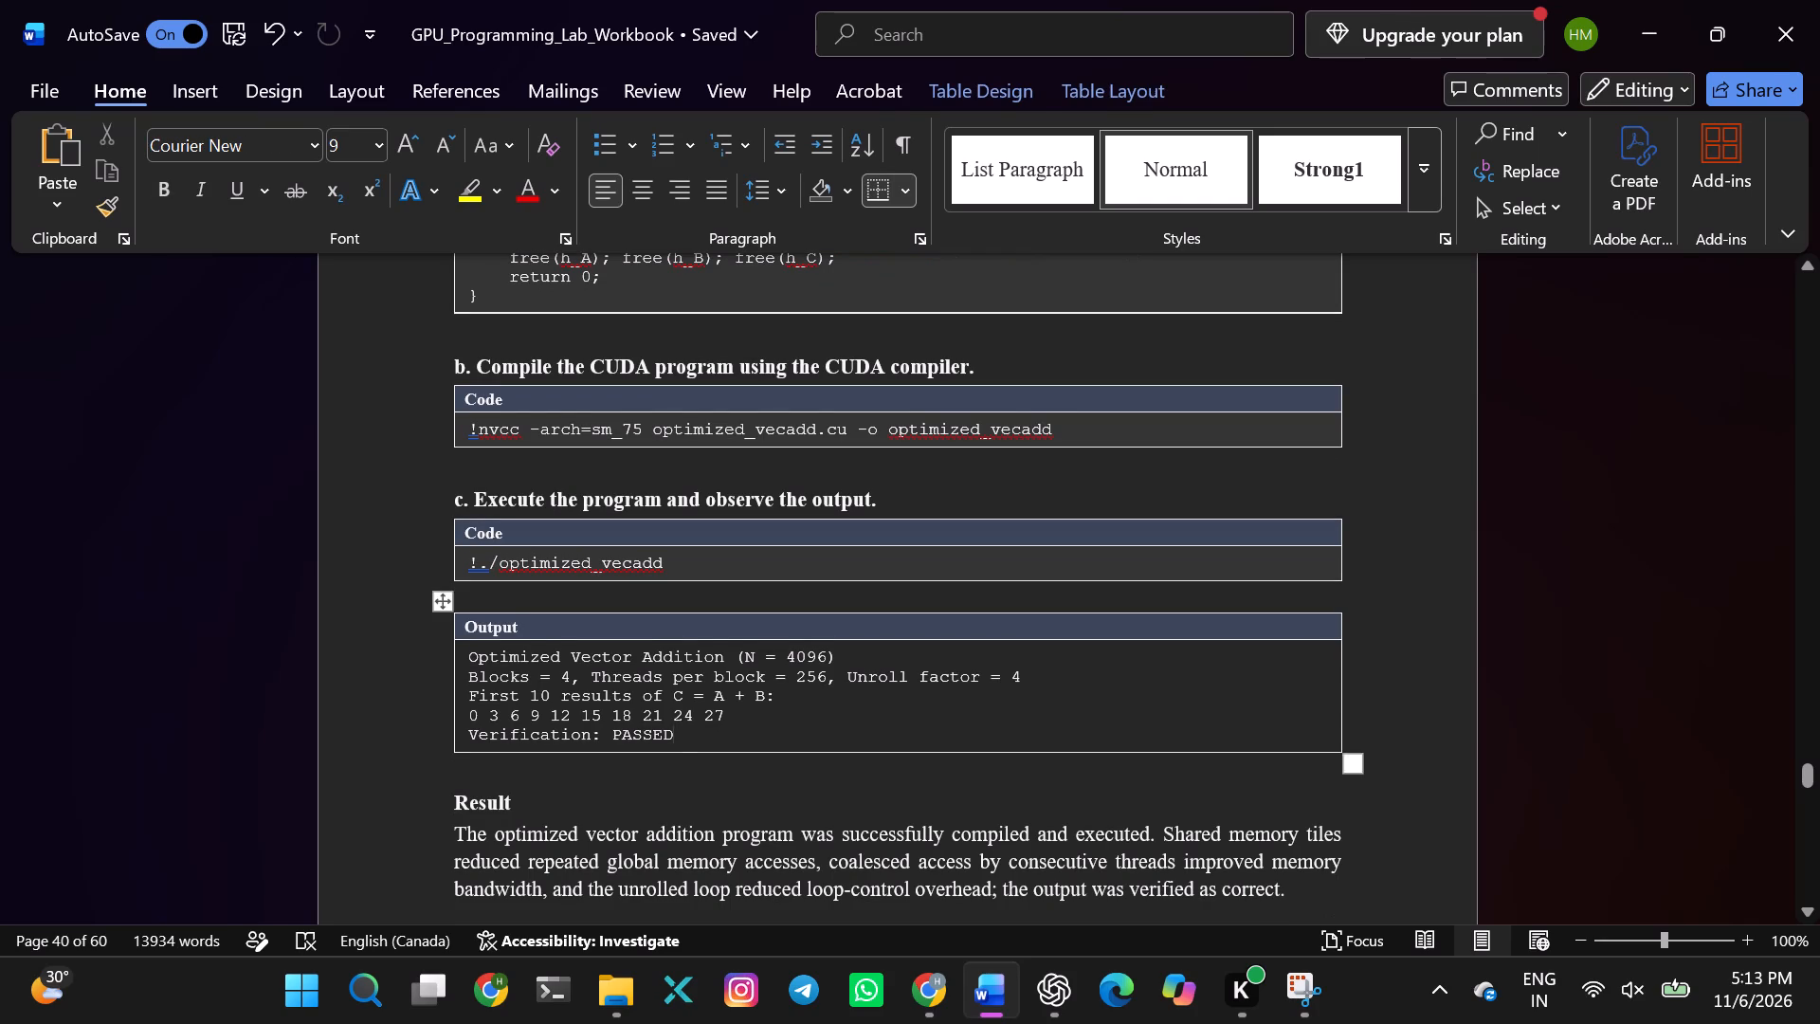
{"action": "left_click_drag", "start_coordinate": [691, 741], "coordinate": [470, 665]}
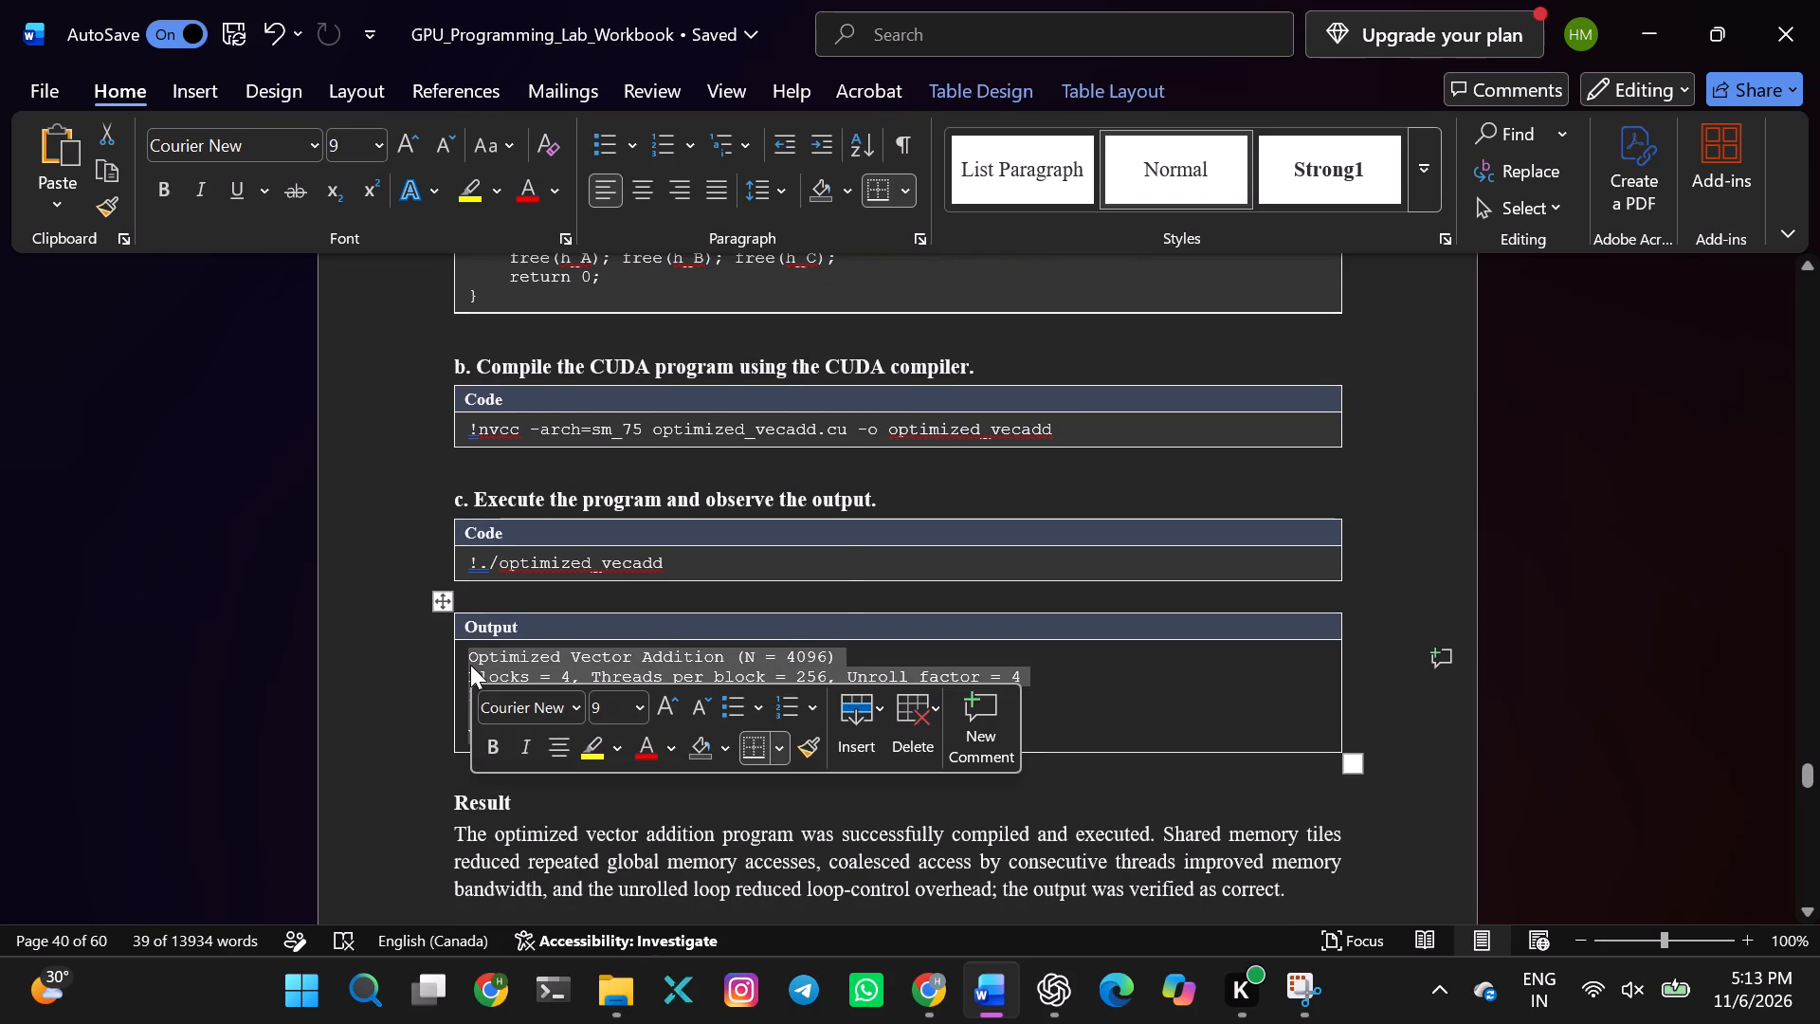
{"action": "key", "text": "ctrl+v"}
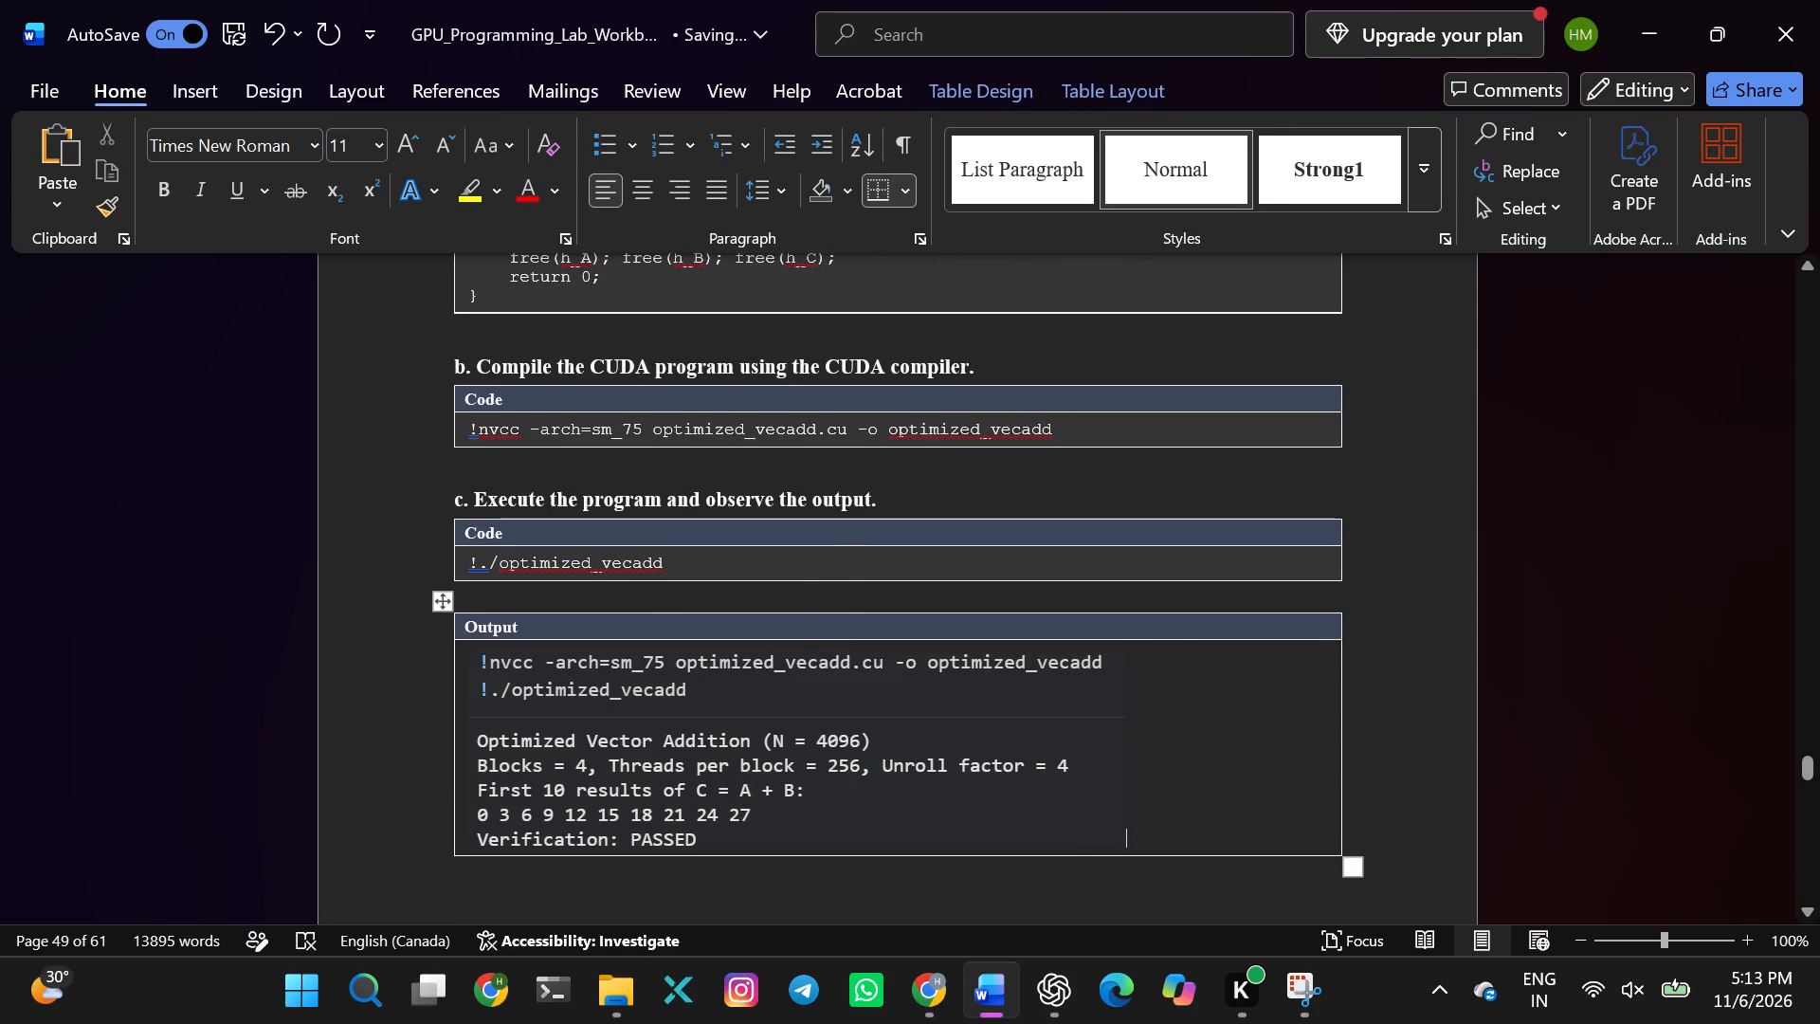
Shrink the pasted optimized_vecadd screenshot proportionally within its Output box, checking how the following Post-Lab pages flow.
{"action": "left_click", "coordinate": [1057, 798]}
{"action": "left_click_drag", "start_coordinate": [1124, 846], "coordinate": [1048, 782]}
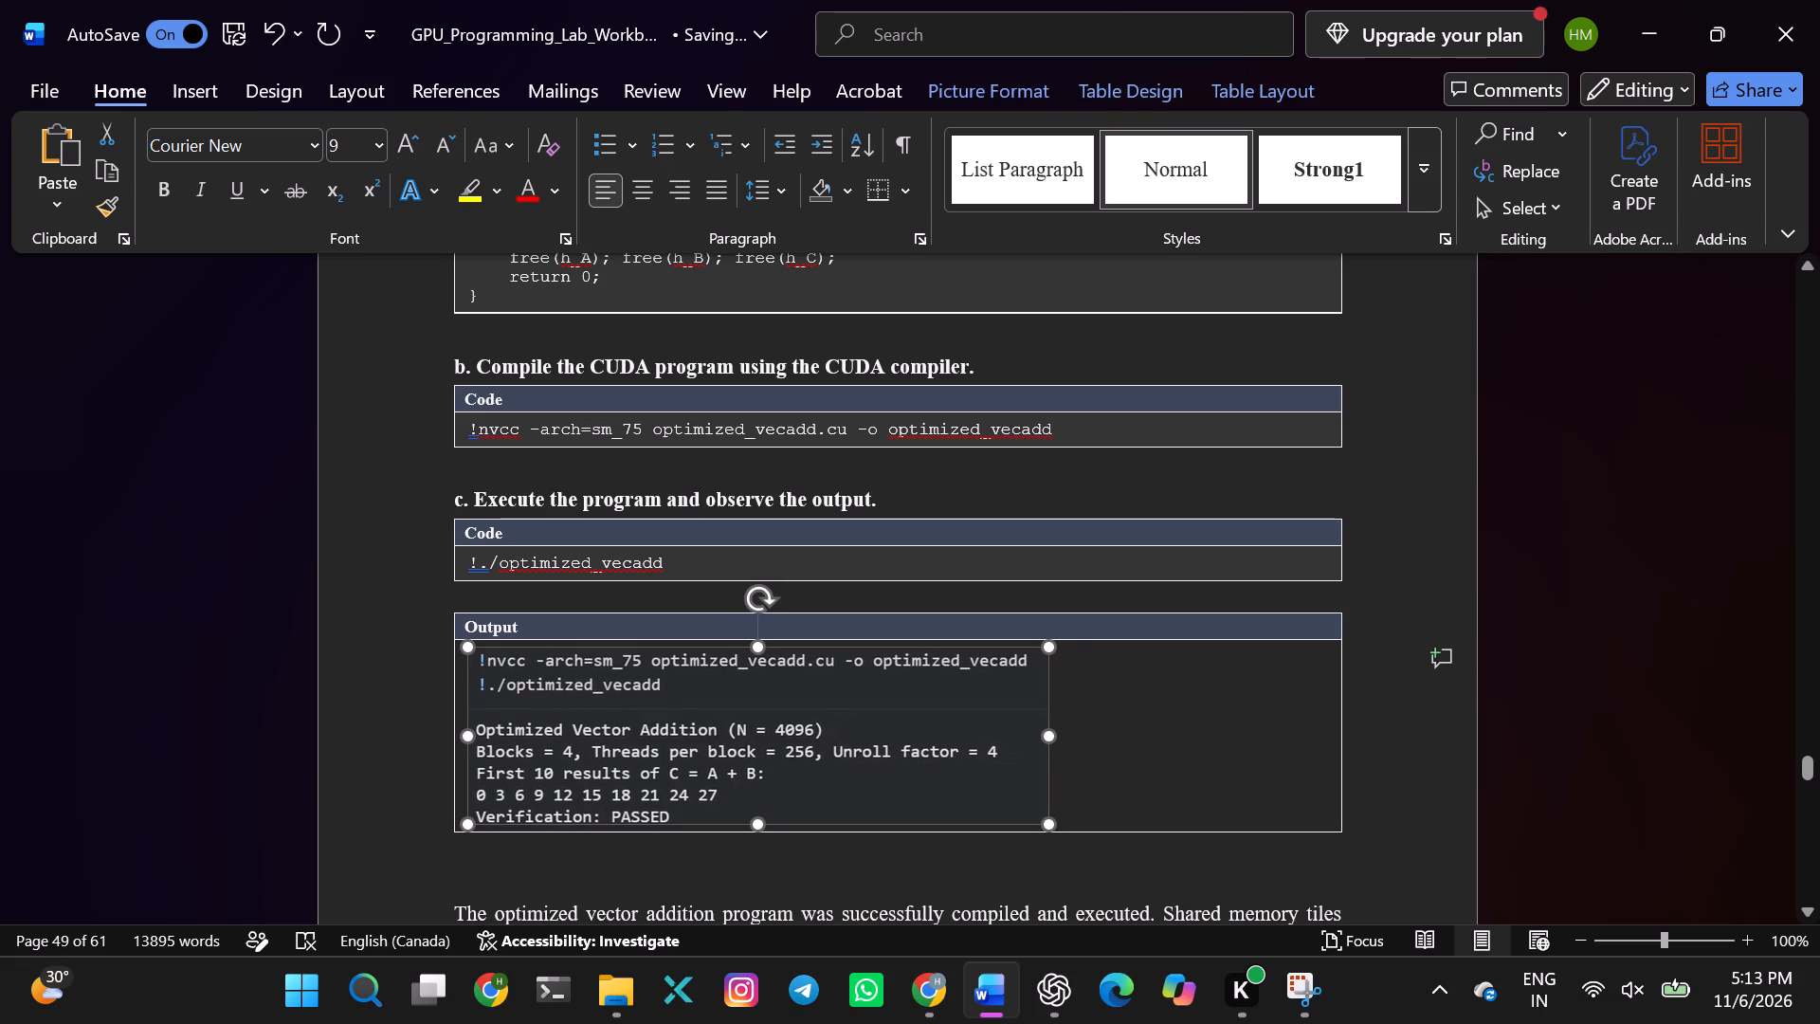
{"action": "left_click_drag", "start_coordinate": [1048, 782], "coordinate": [1062, 785]}
{"action": "scroll", "coordinate": [1170, 817], "scroll_direction": "down", "scroll_amount": 1}
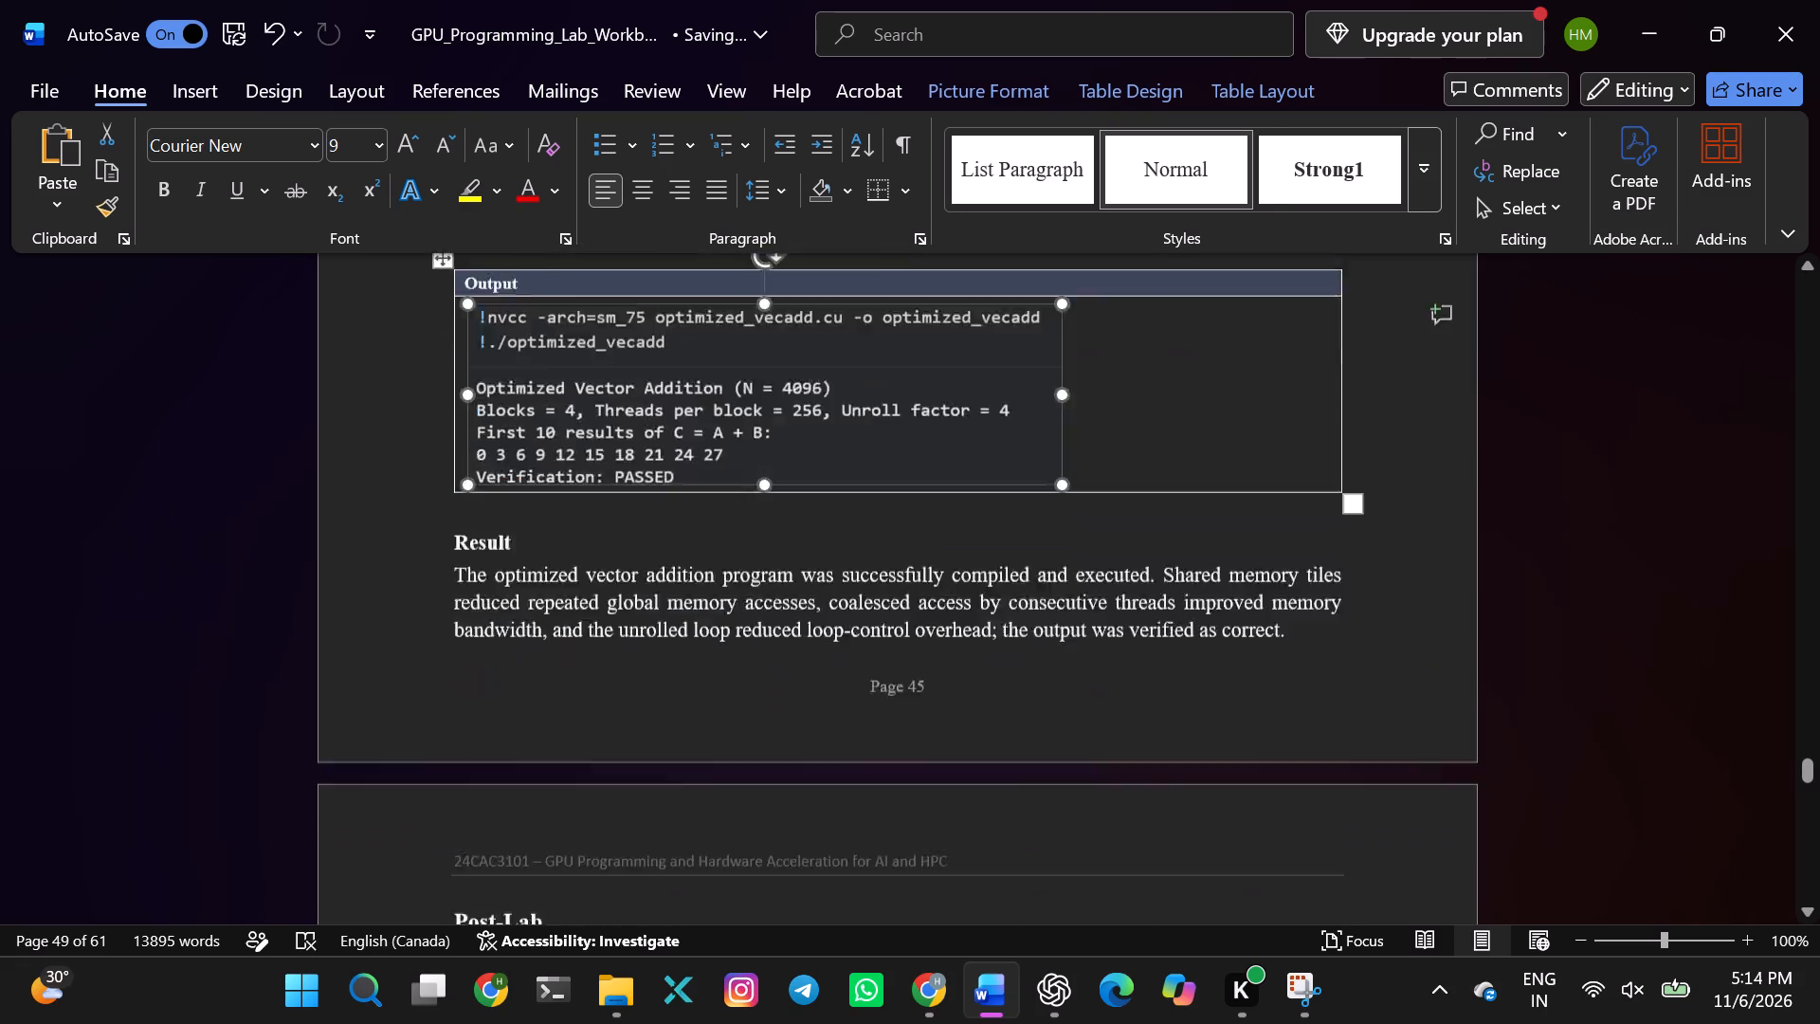
{"action": "scroll", "coordinate": [1170, 817], "scroll_direction": "down", "scroll_amount": 5}
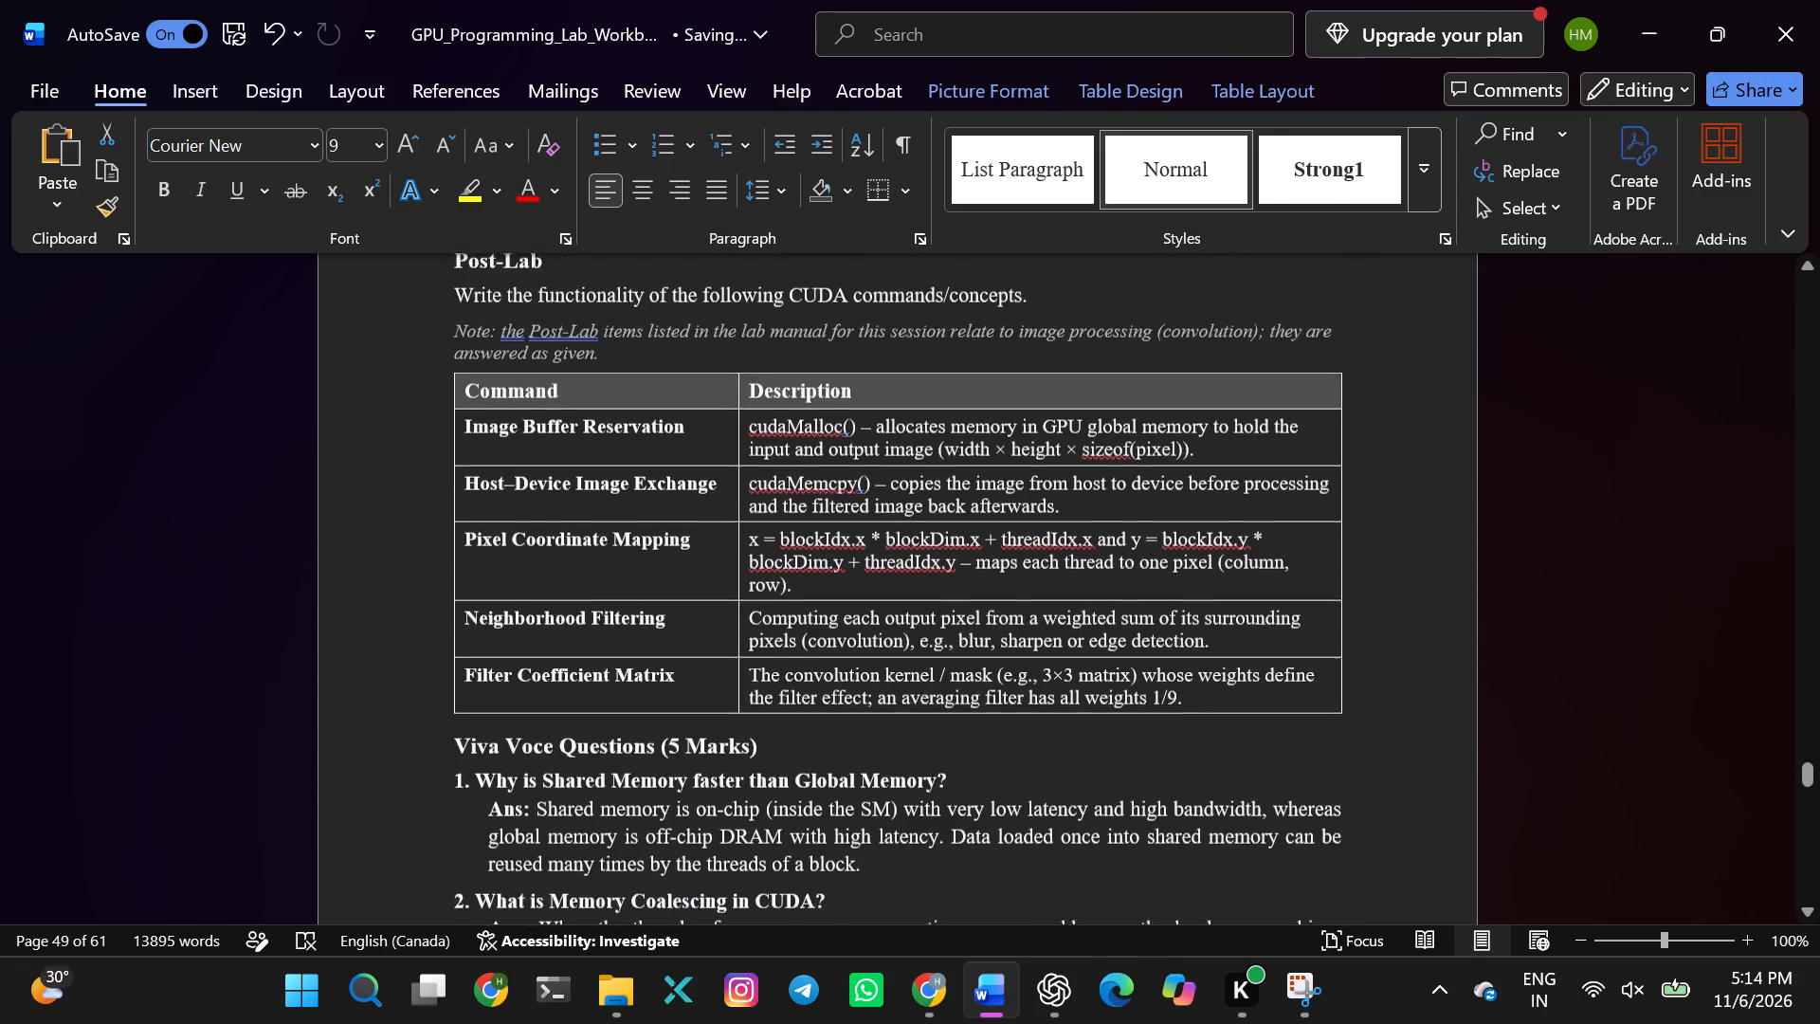
{"action": "scroll", "coordinate": [1170, 817], "scroll_direction": "down", "scroll_amount": 2}
{"action": "scroll", "coordinate": [1170, 817], "scroll_direction": "up", "scroll_amount": 1}
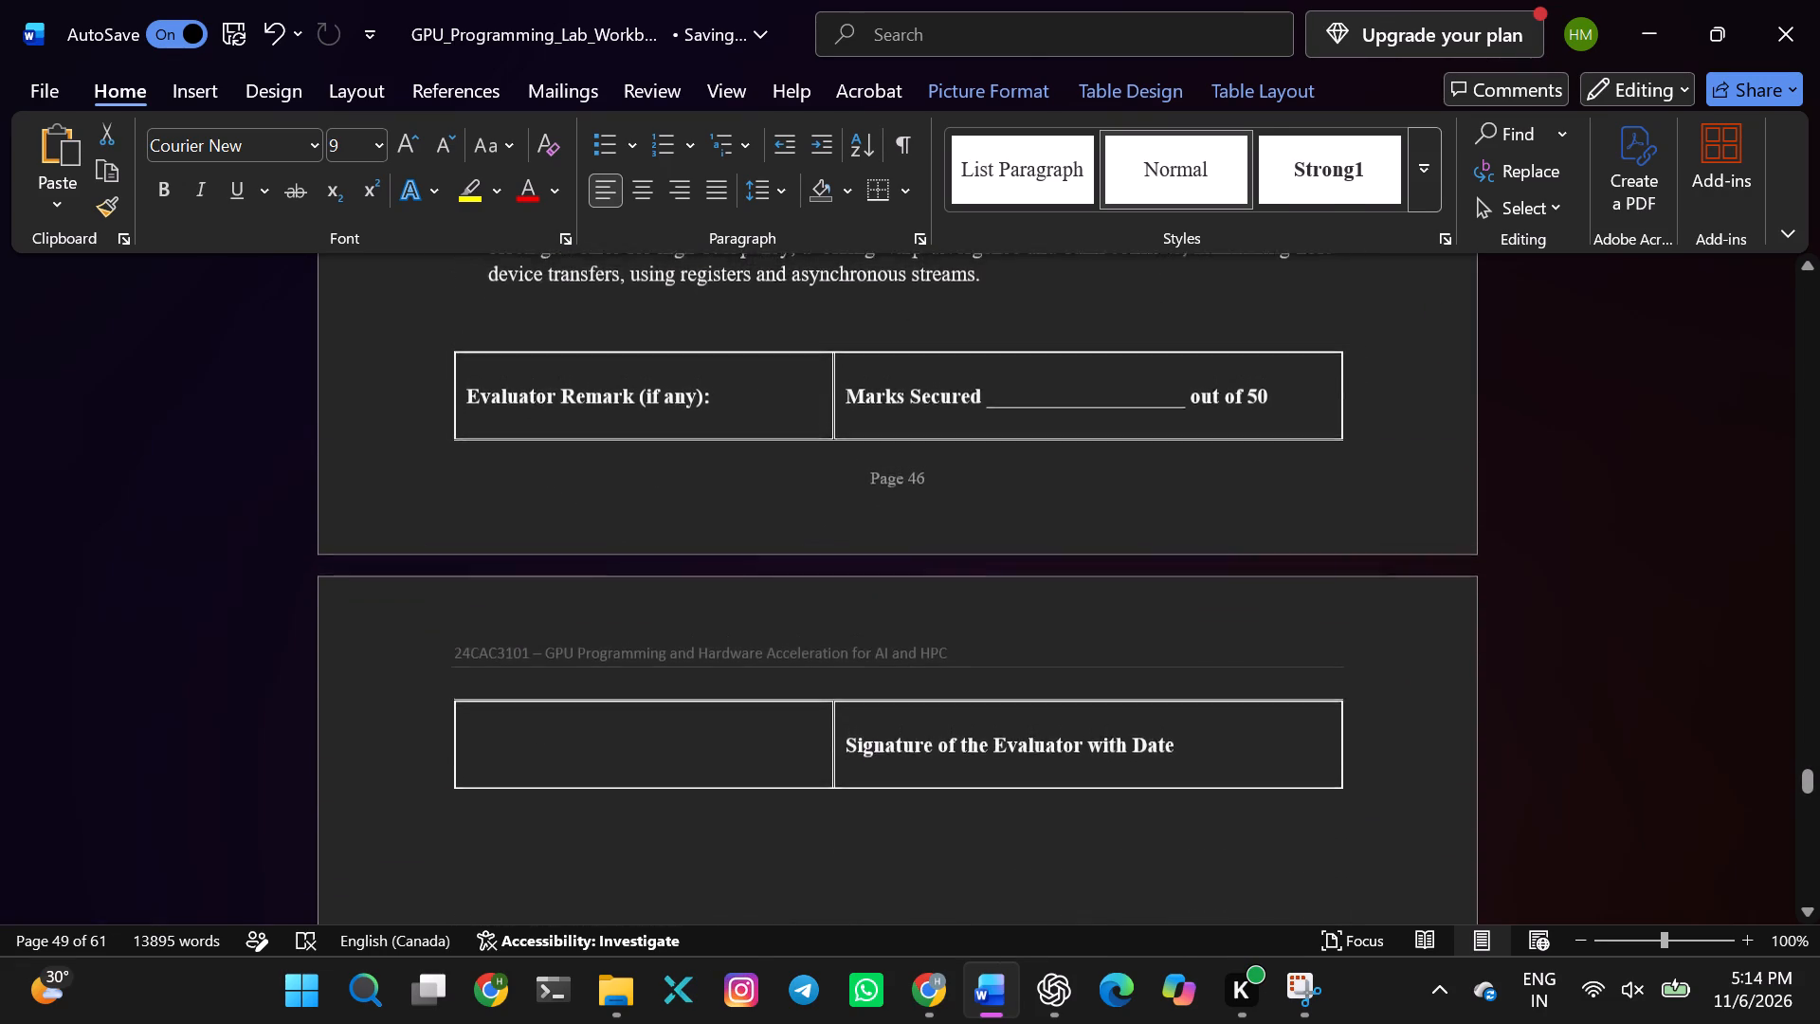
{"action": "scroll", "coordinate": [1170, 817], "scroll_direction": "up", "scroll_amount": 4}
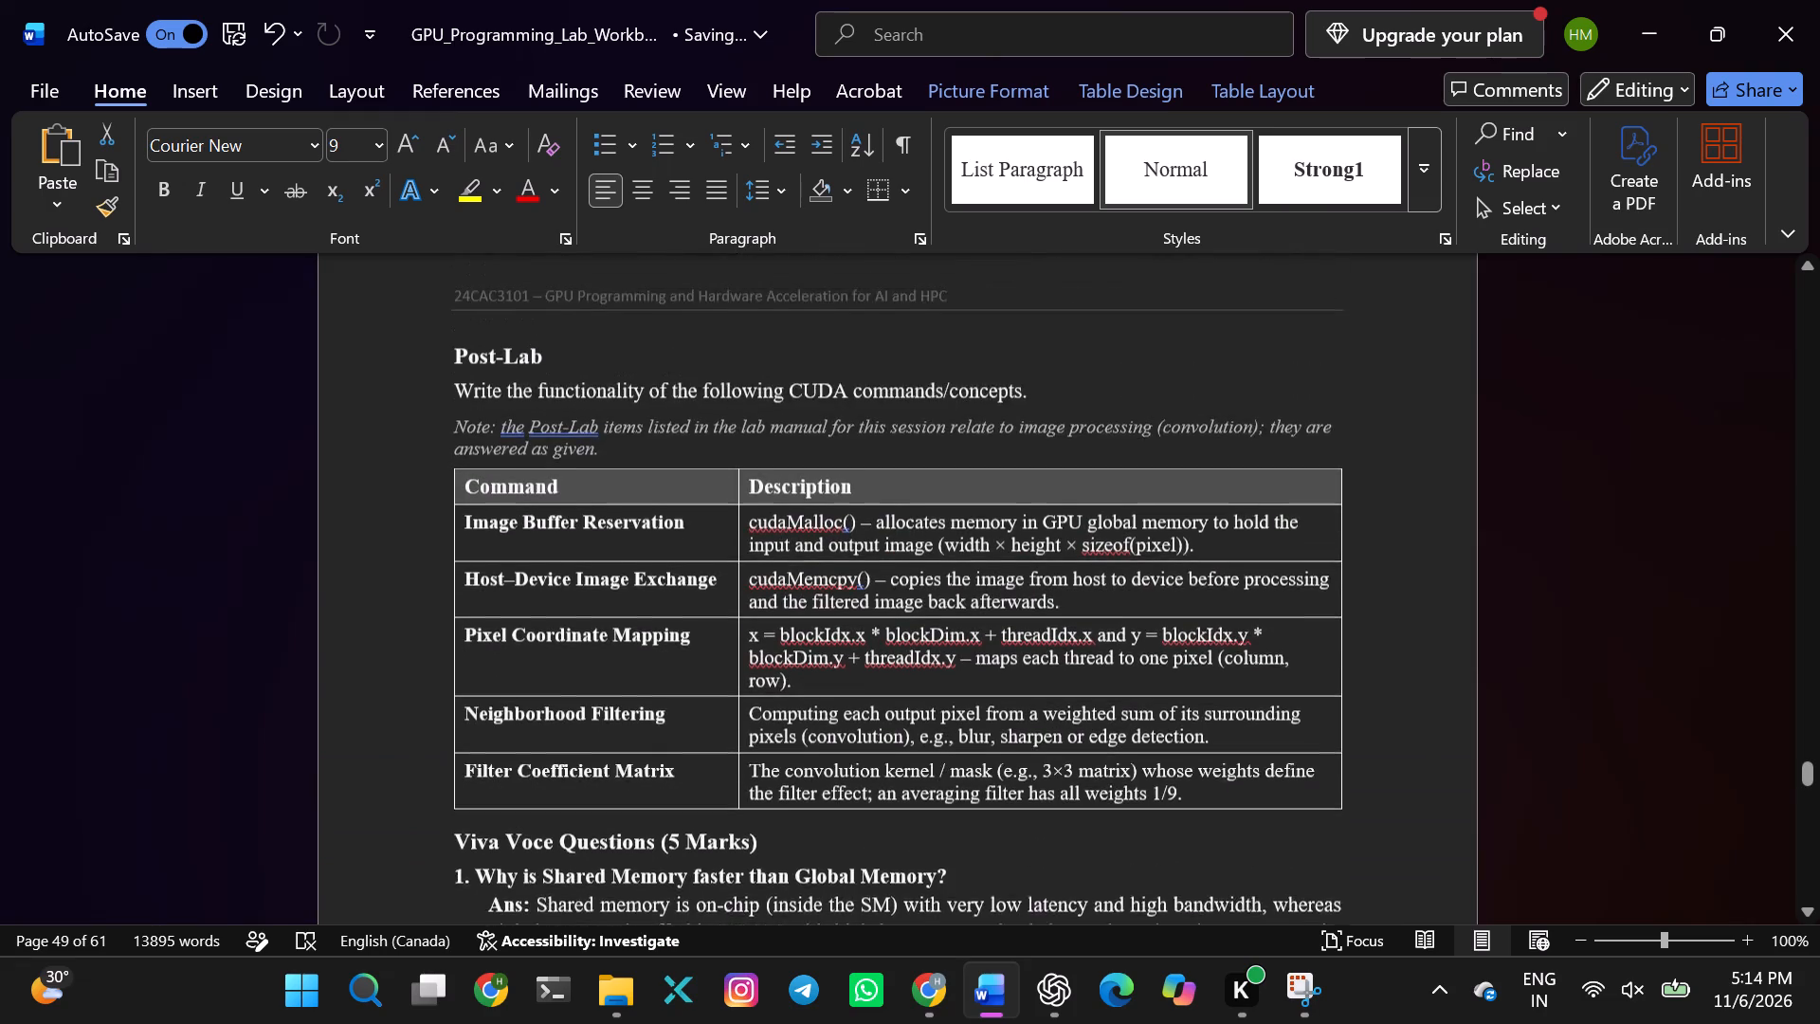
{"action": "scroll", "coordinate": [1170, 817], "scroll_direction": "up", "scroll_amount": 5}
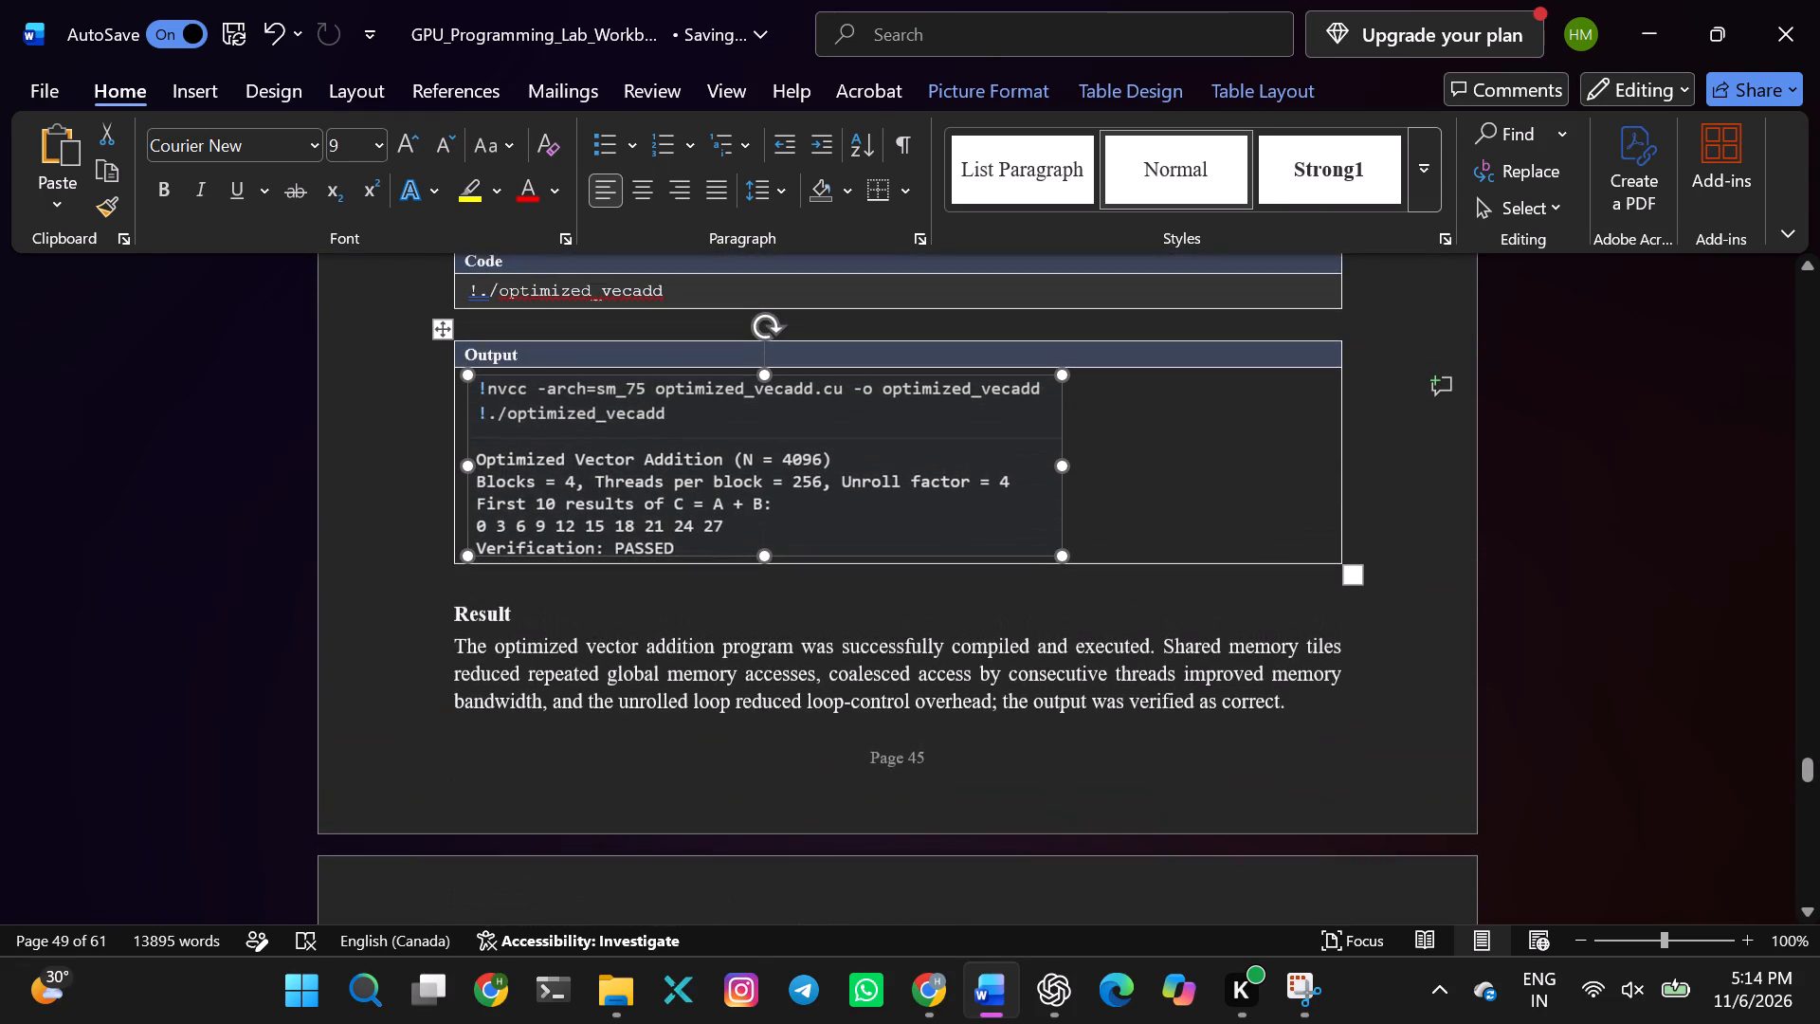
{"action": "left_click_drag", "start_coordinate": [1060, 547], "coordinate": [1020, 509]}
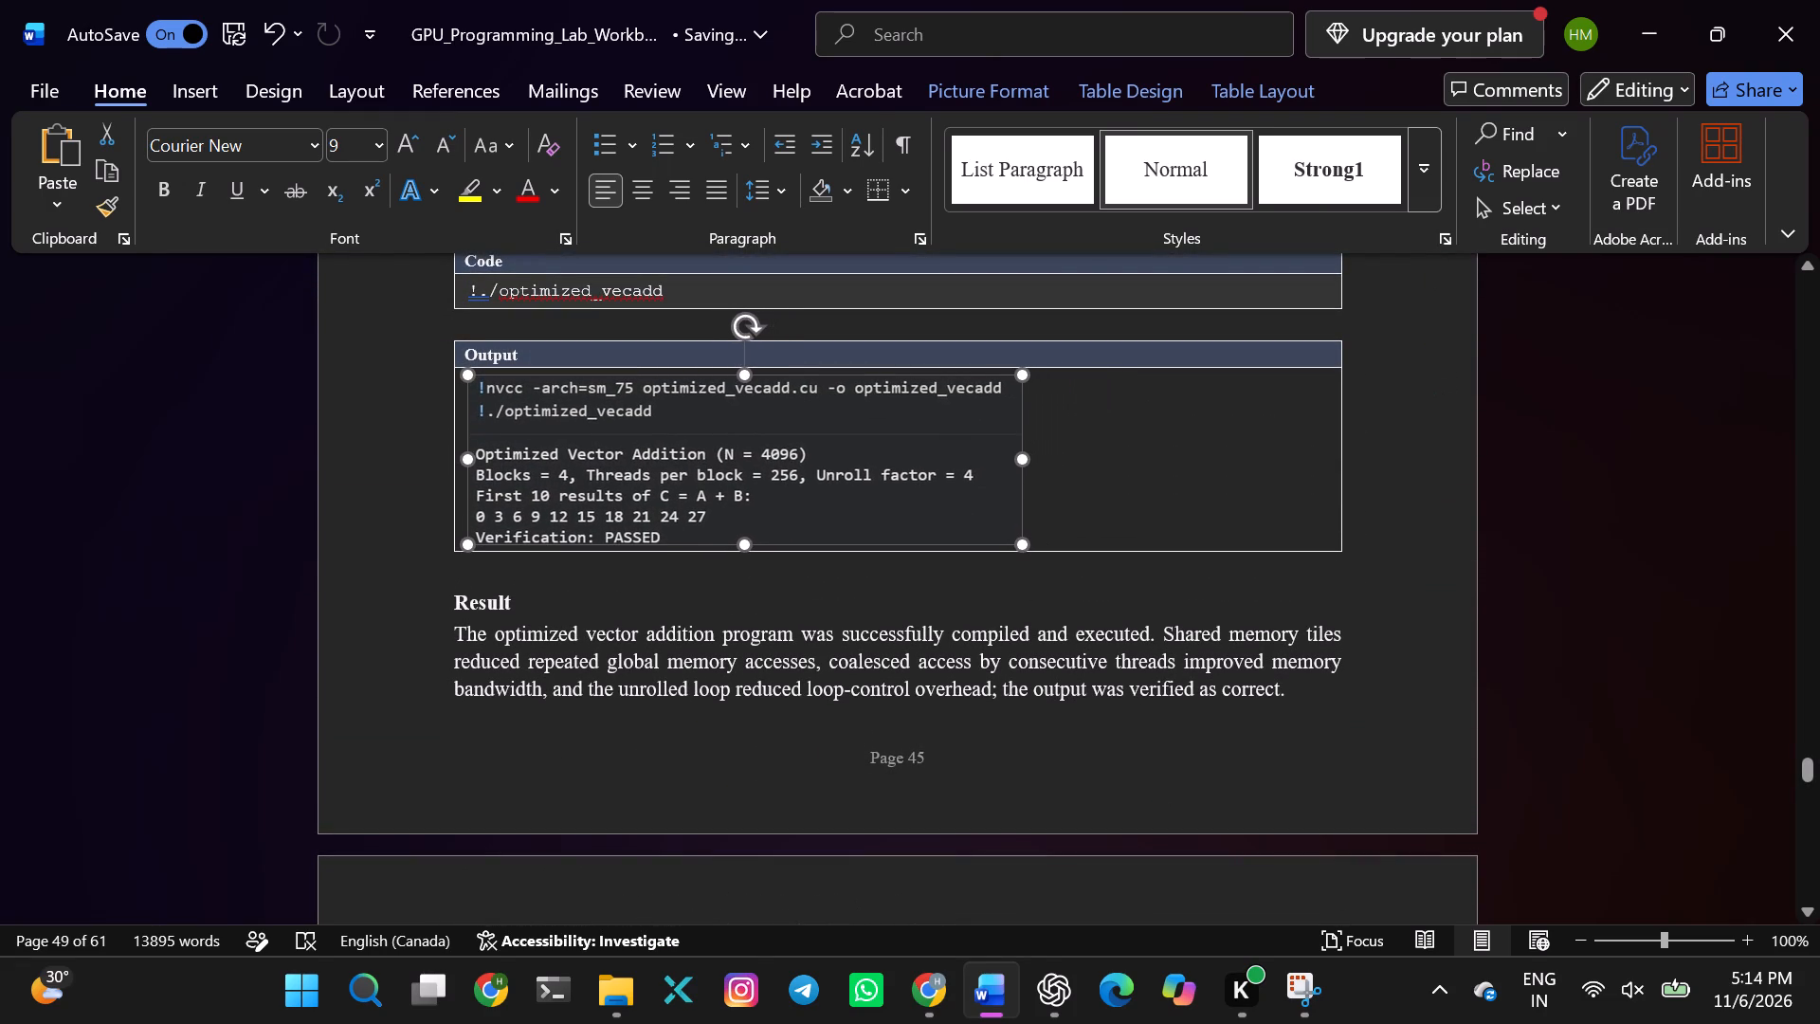
{"action": "left_click_drag", "start_coordinate": [1020, 509], "coordinate": [984, 476]}
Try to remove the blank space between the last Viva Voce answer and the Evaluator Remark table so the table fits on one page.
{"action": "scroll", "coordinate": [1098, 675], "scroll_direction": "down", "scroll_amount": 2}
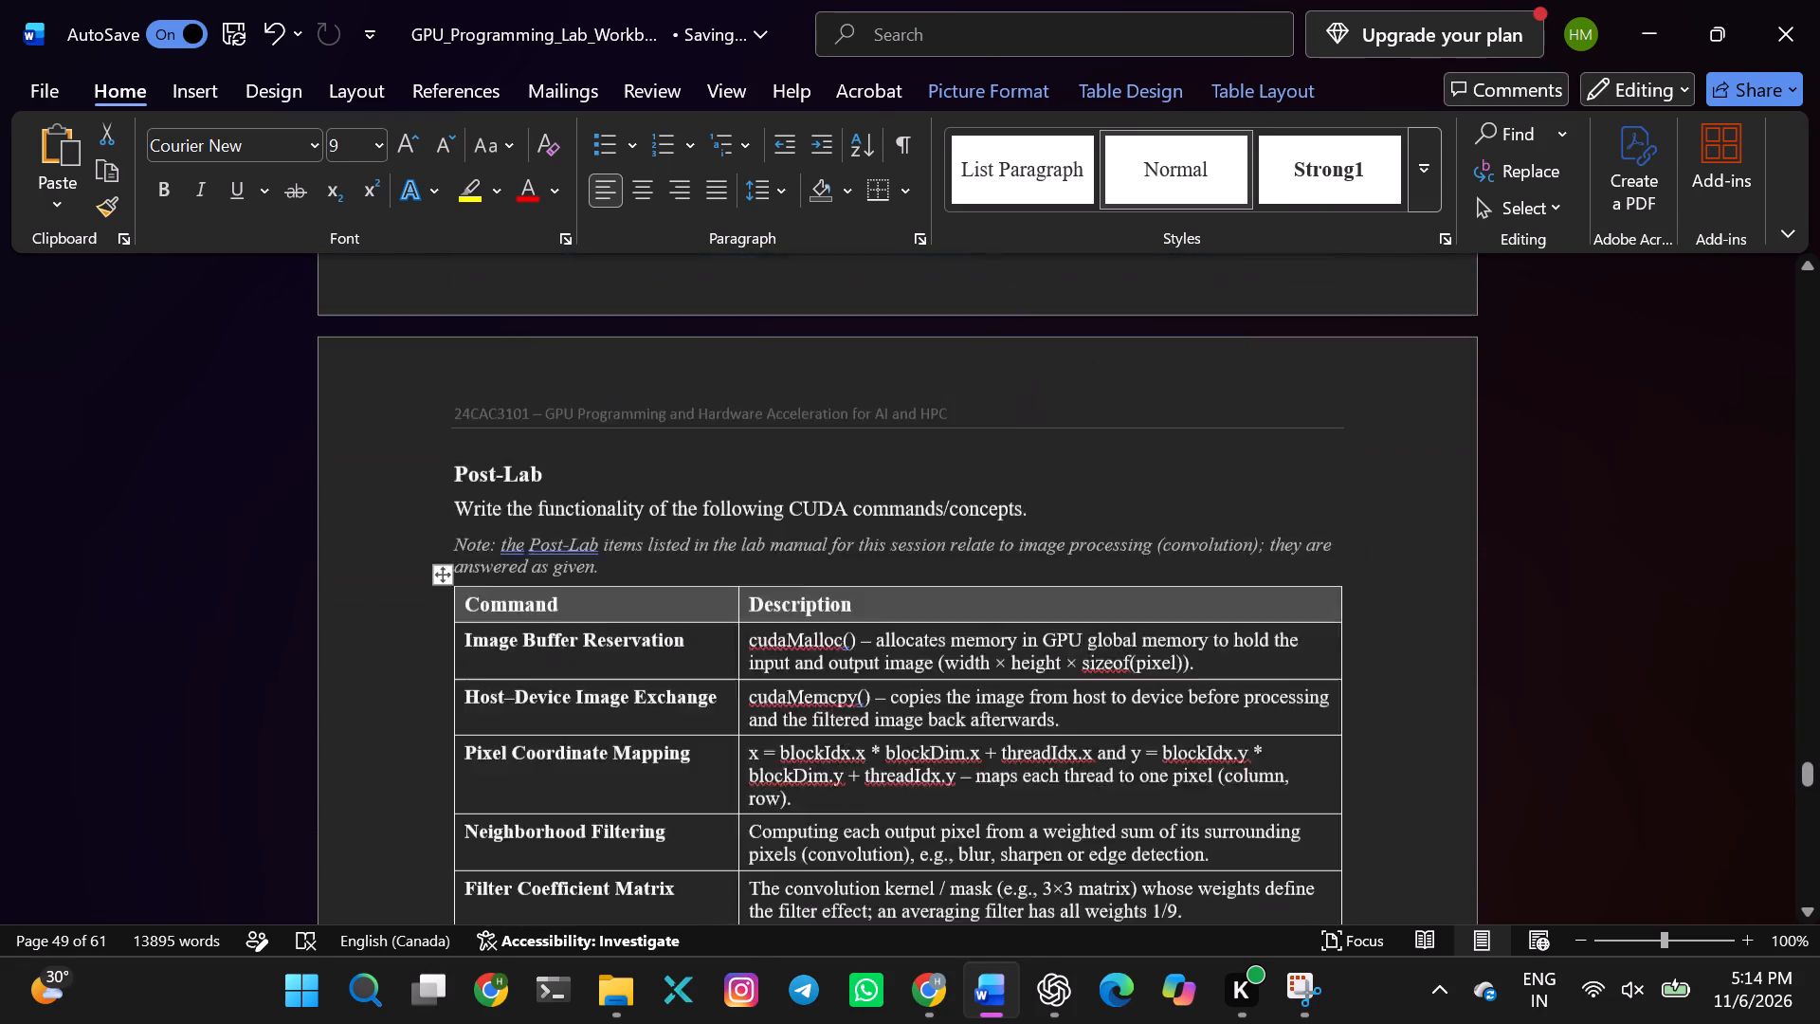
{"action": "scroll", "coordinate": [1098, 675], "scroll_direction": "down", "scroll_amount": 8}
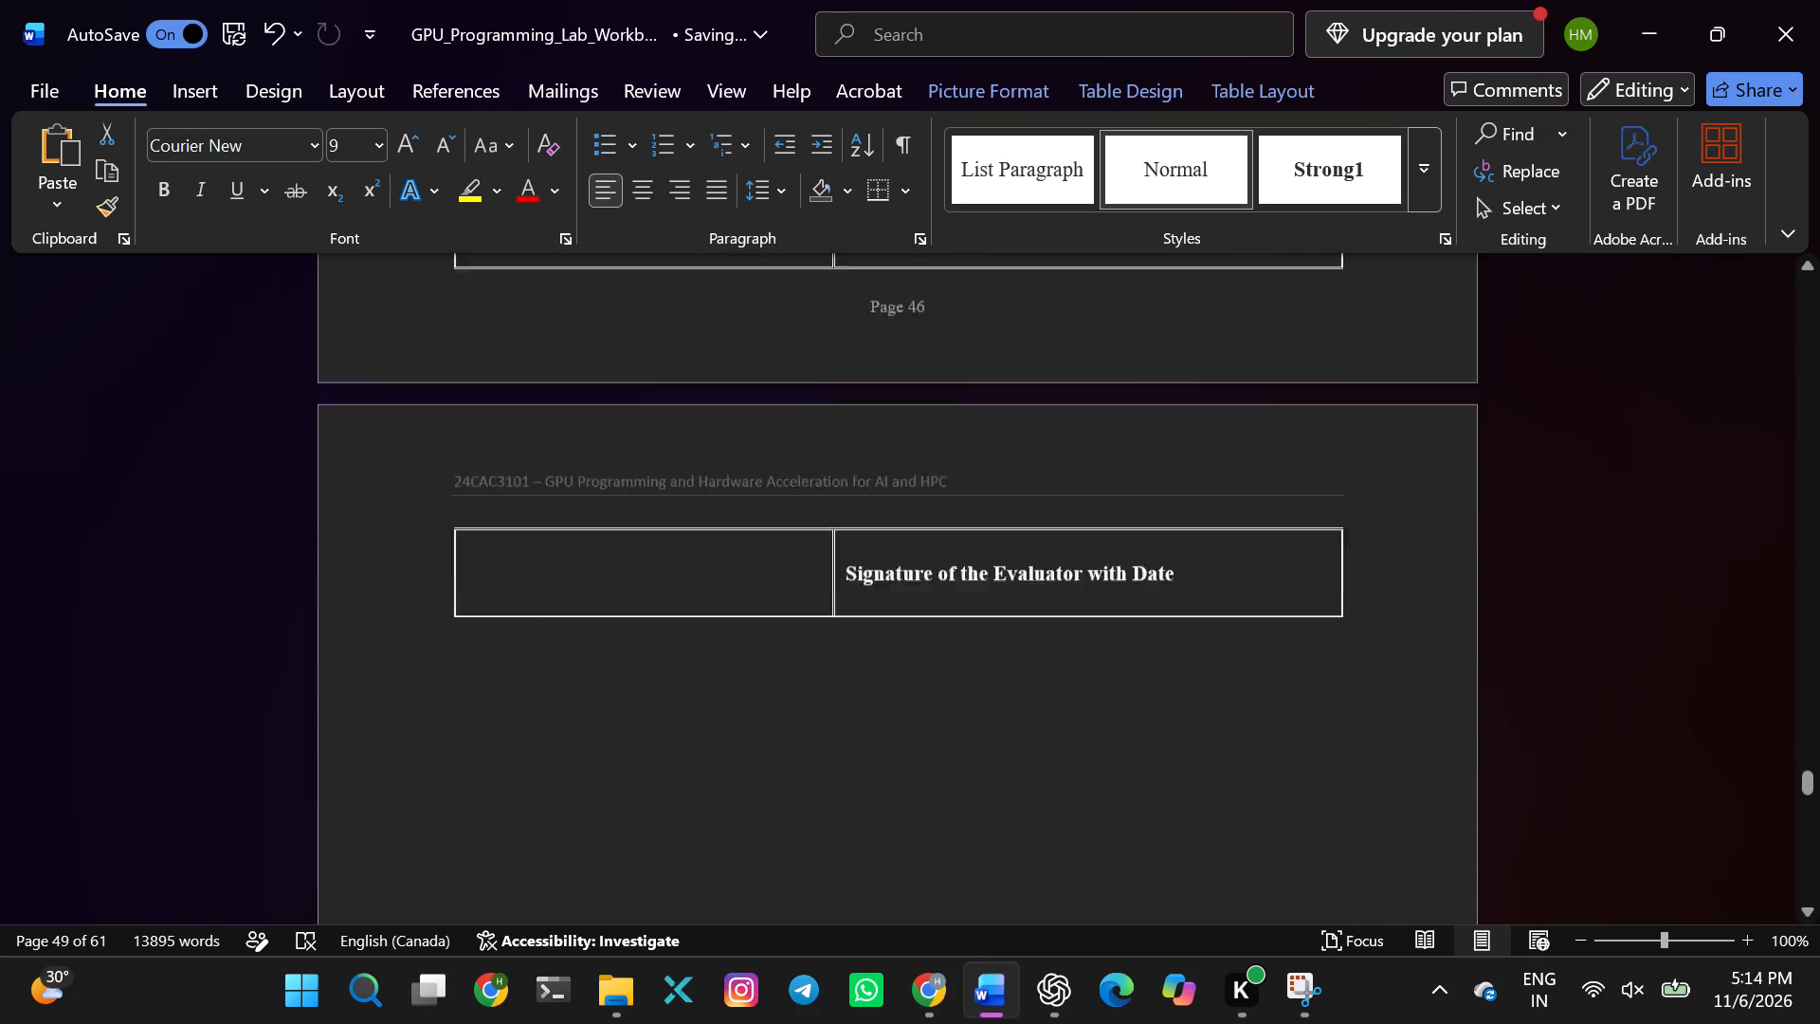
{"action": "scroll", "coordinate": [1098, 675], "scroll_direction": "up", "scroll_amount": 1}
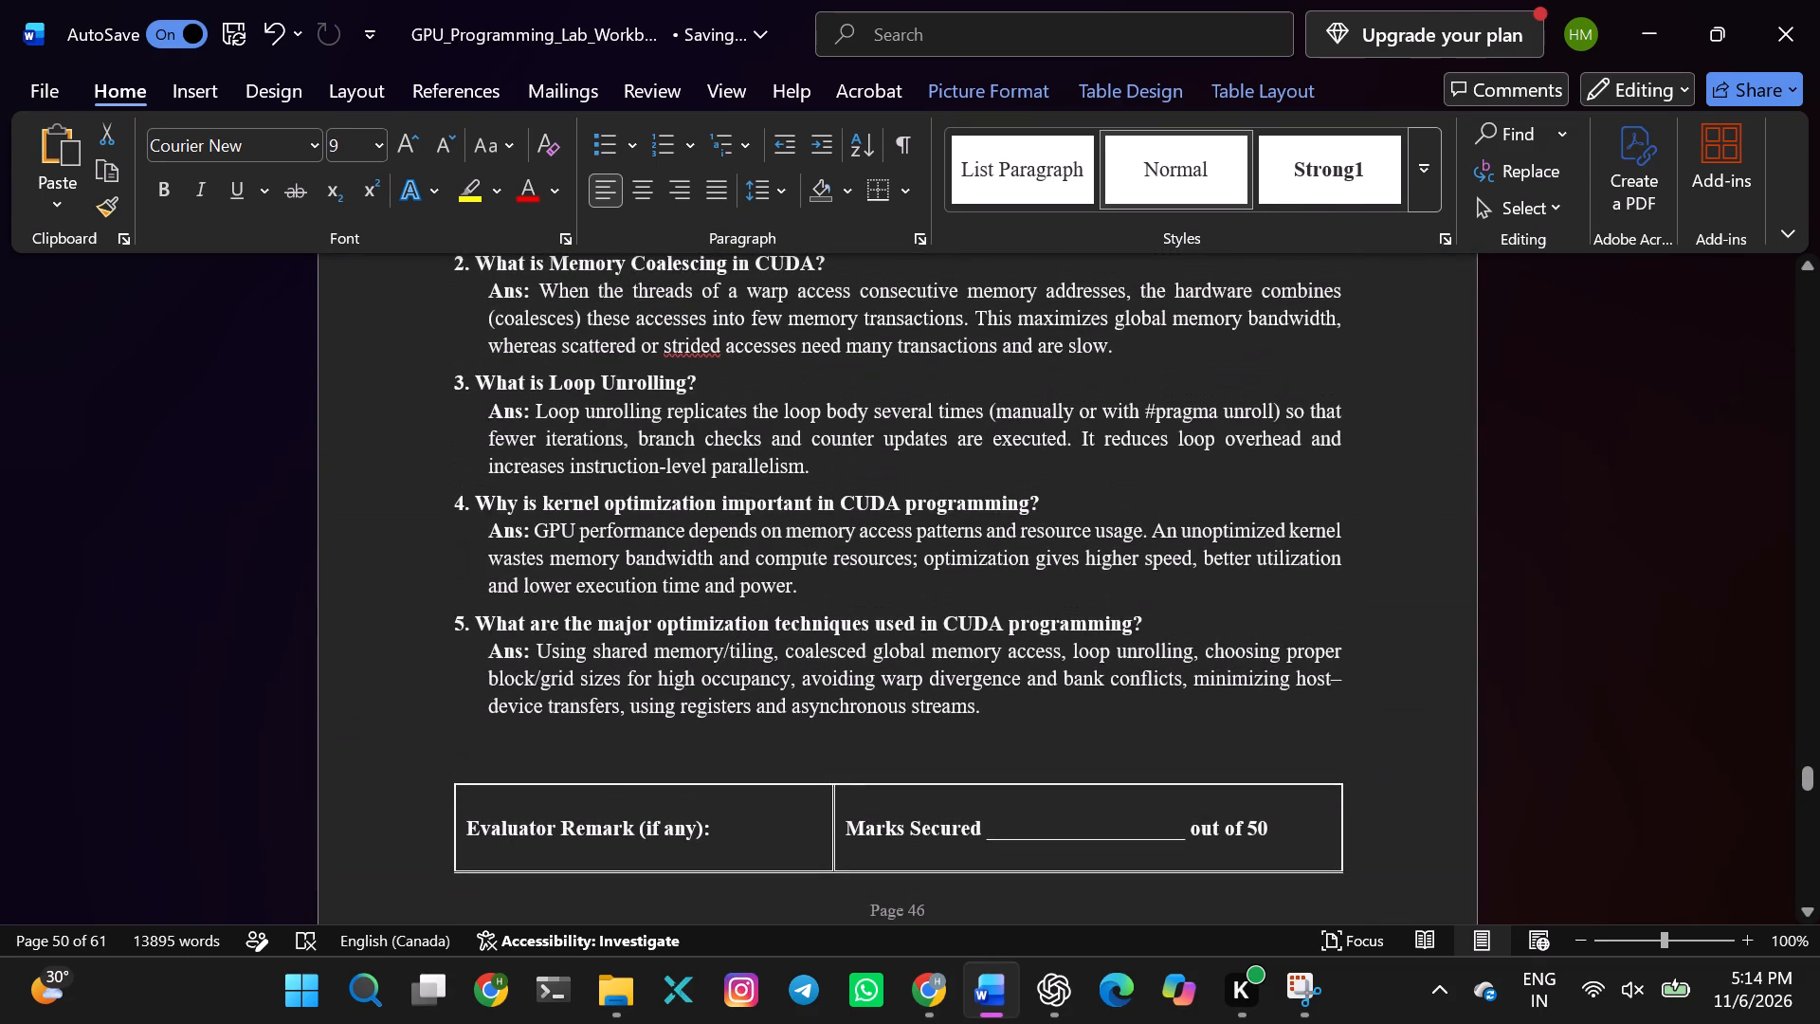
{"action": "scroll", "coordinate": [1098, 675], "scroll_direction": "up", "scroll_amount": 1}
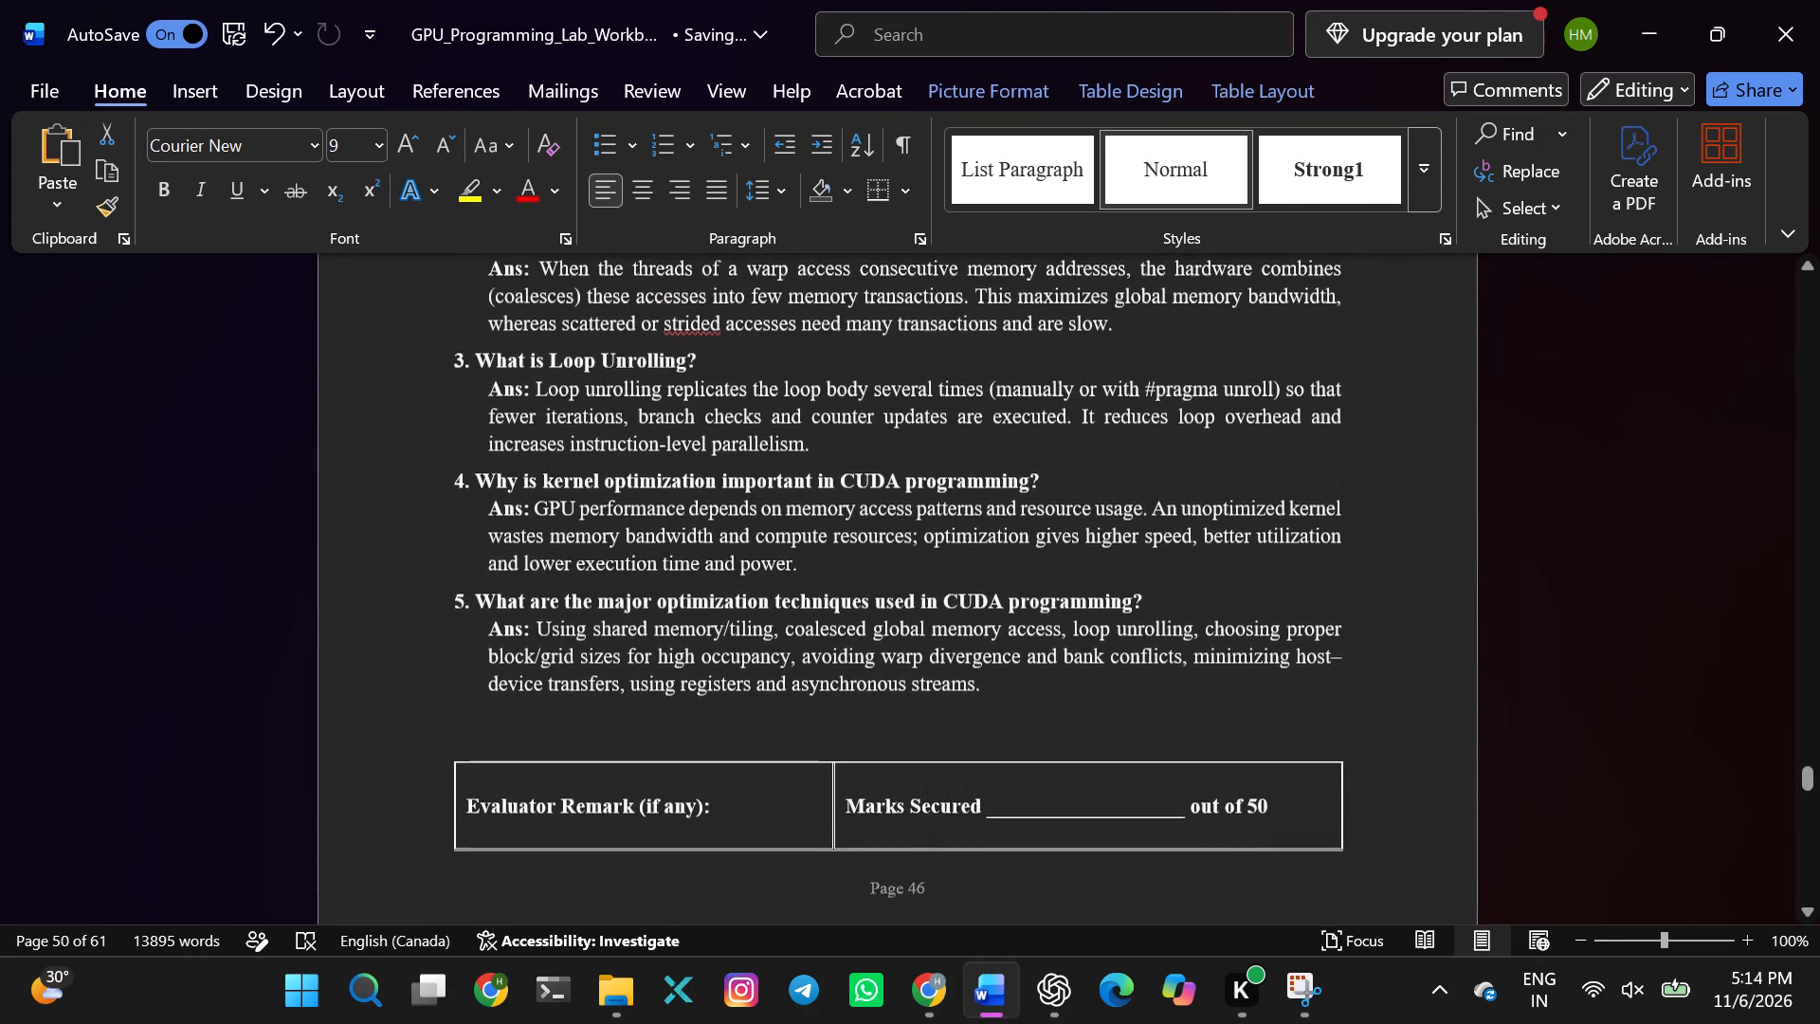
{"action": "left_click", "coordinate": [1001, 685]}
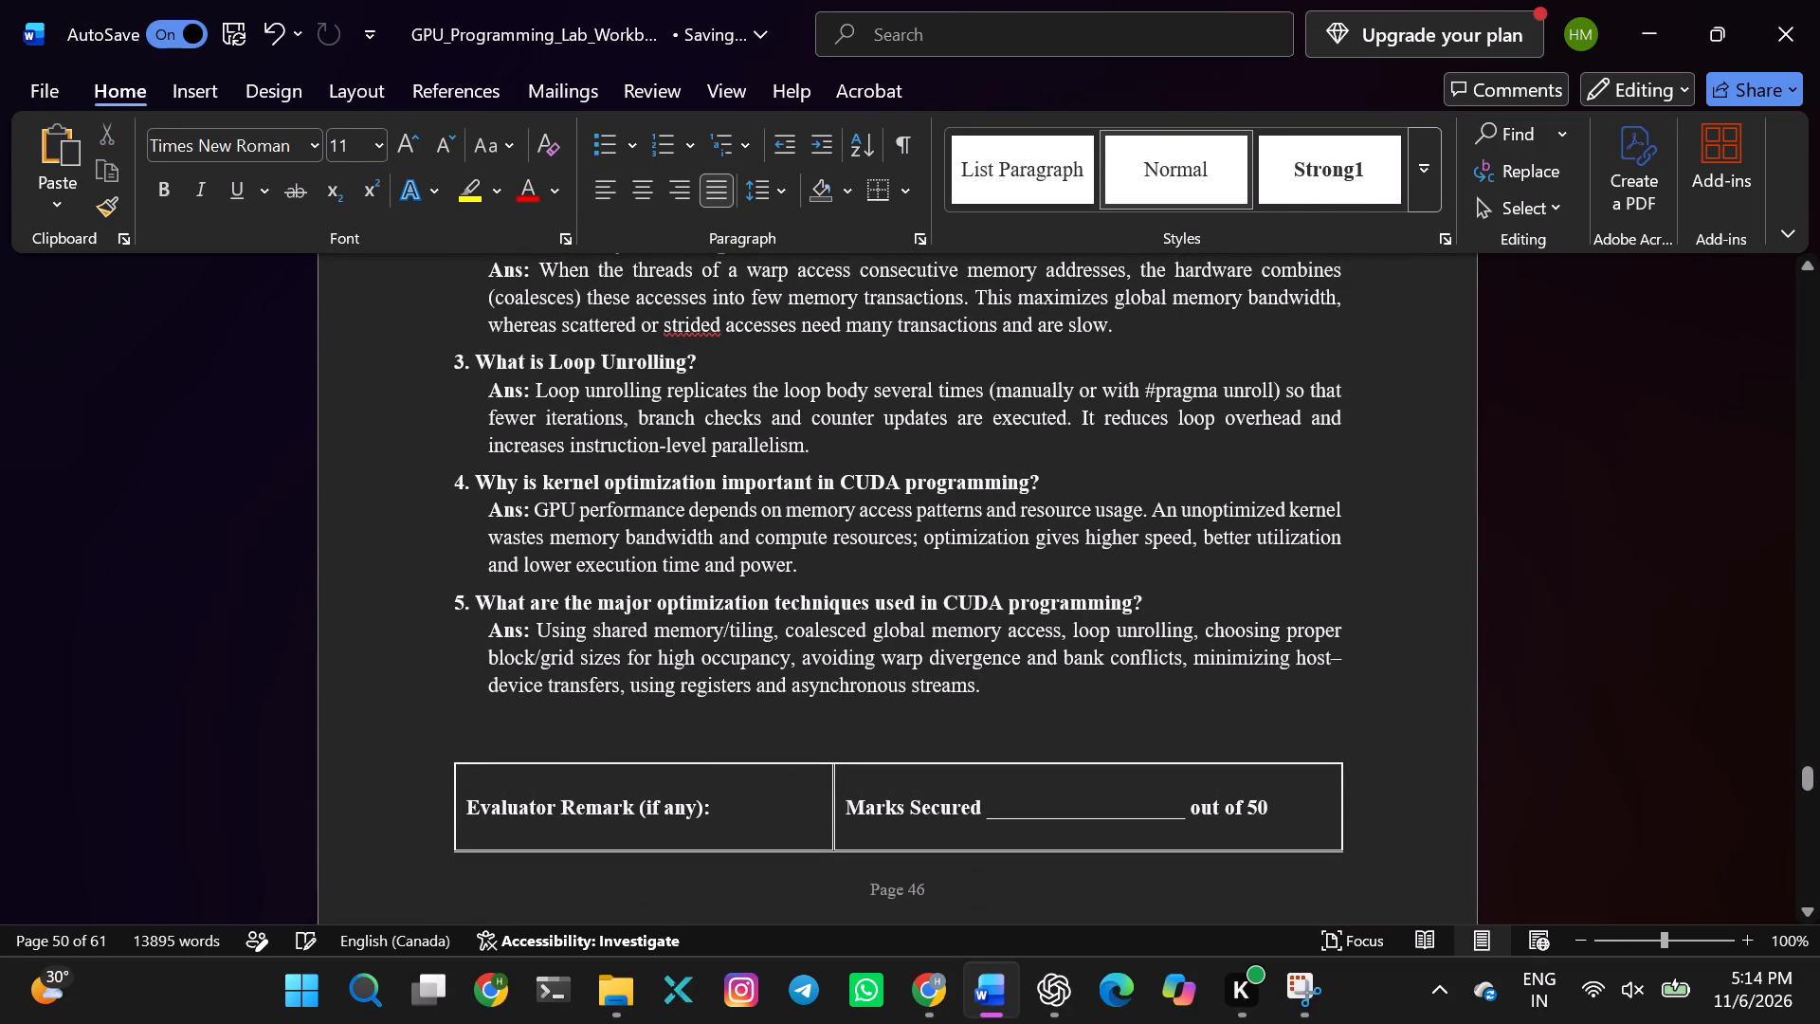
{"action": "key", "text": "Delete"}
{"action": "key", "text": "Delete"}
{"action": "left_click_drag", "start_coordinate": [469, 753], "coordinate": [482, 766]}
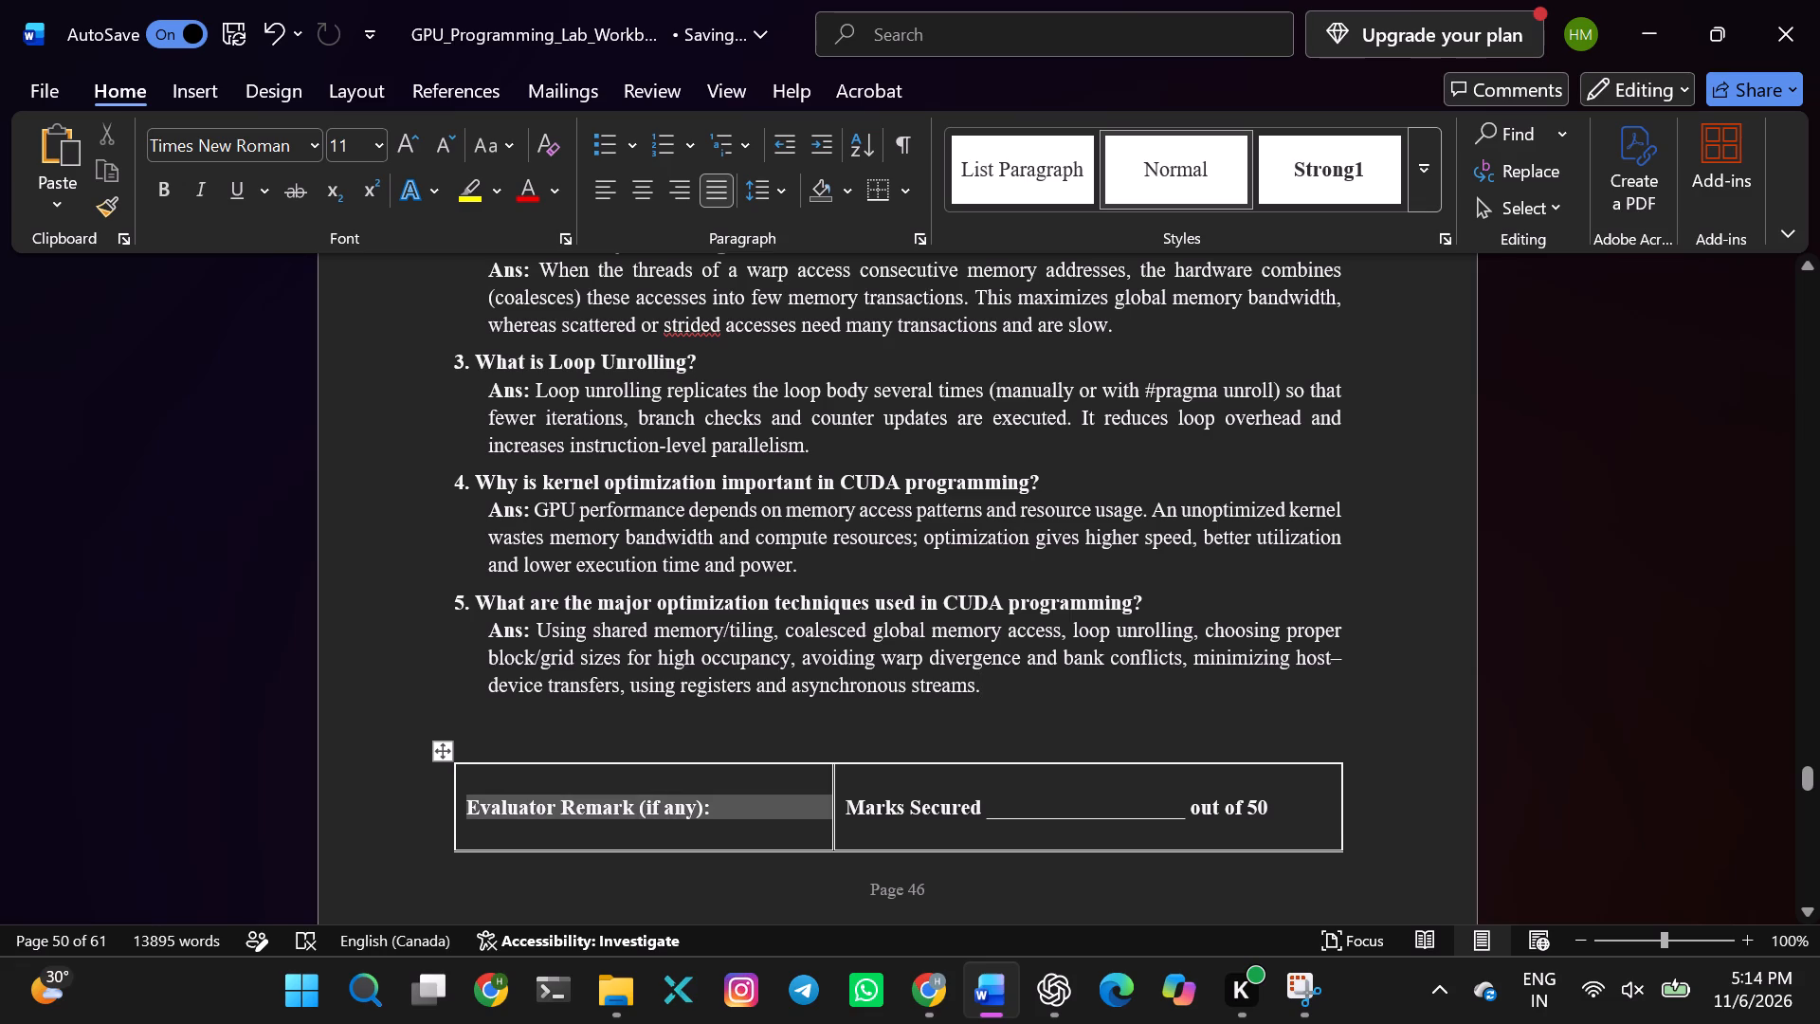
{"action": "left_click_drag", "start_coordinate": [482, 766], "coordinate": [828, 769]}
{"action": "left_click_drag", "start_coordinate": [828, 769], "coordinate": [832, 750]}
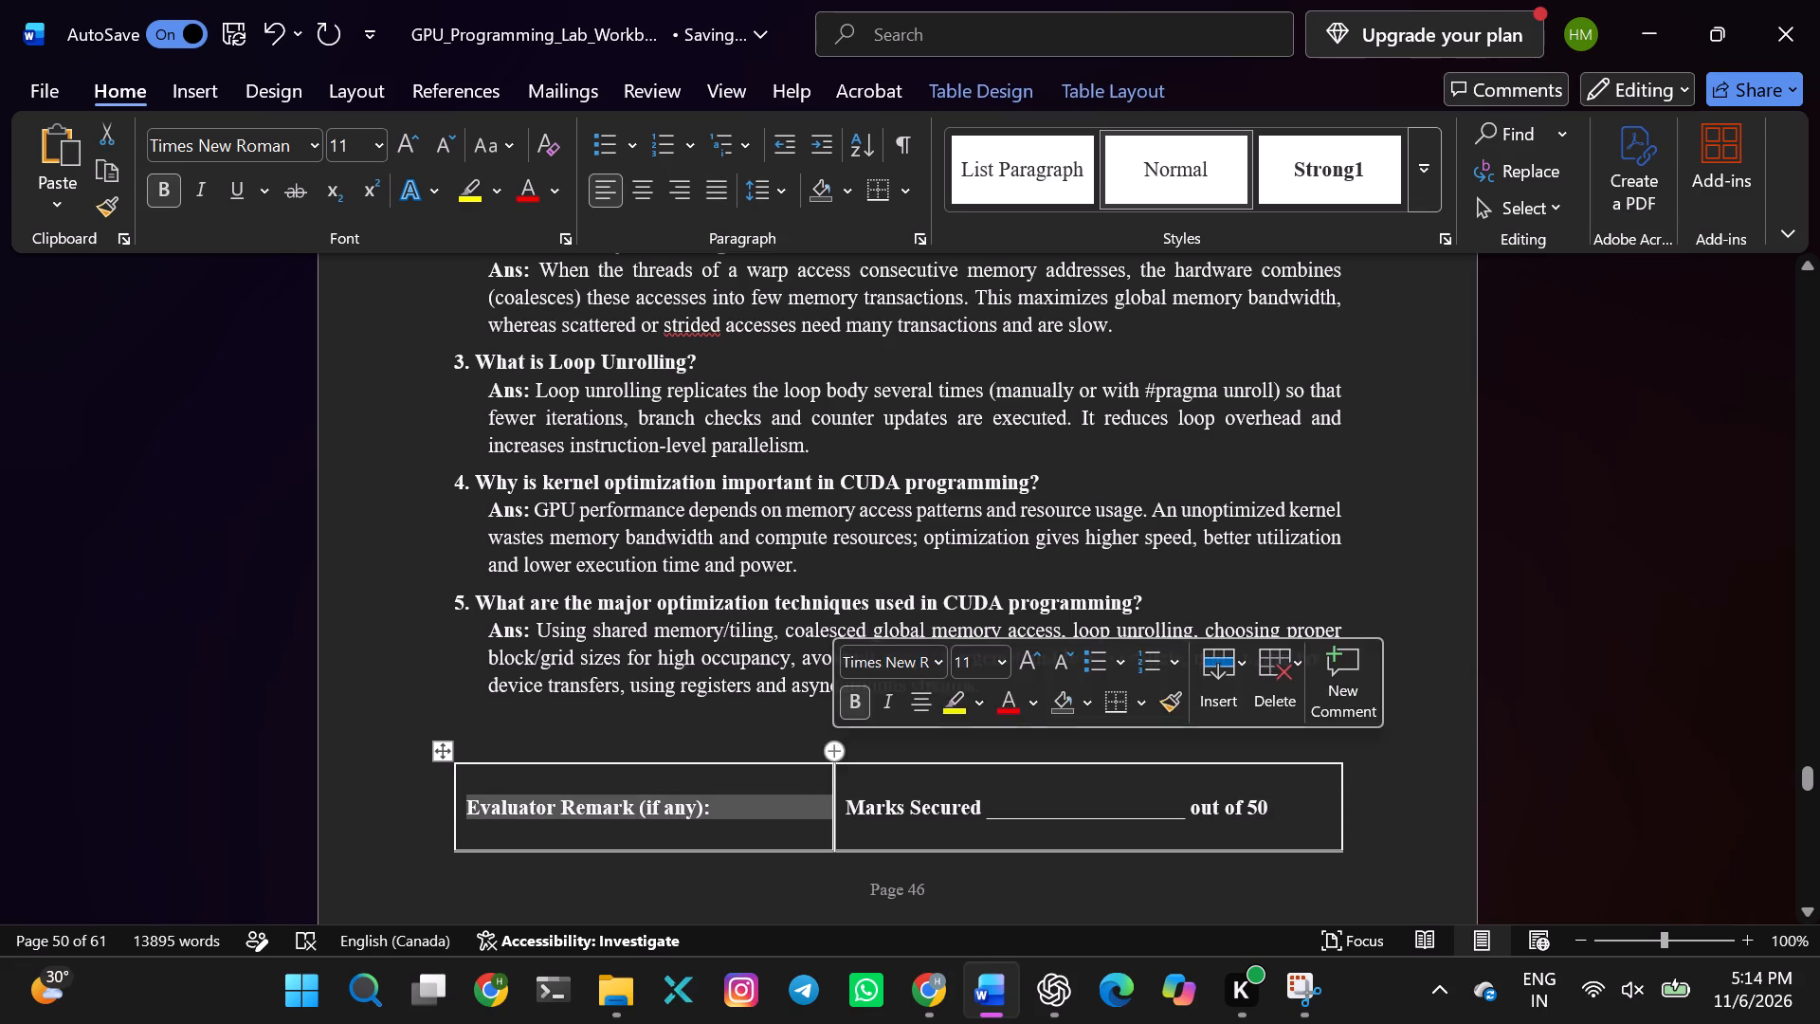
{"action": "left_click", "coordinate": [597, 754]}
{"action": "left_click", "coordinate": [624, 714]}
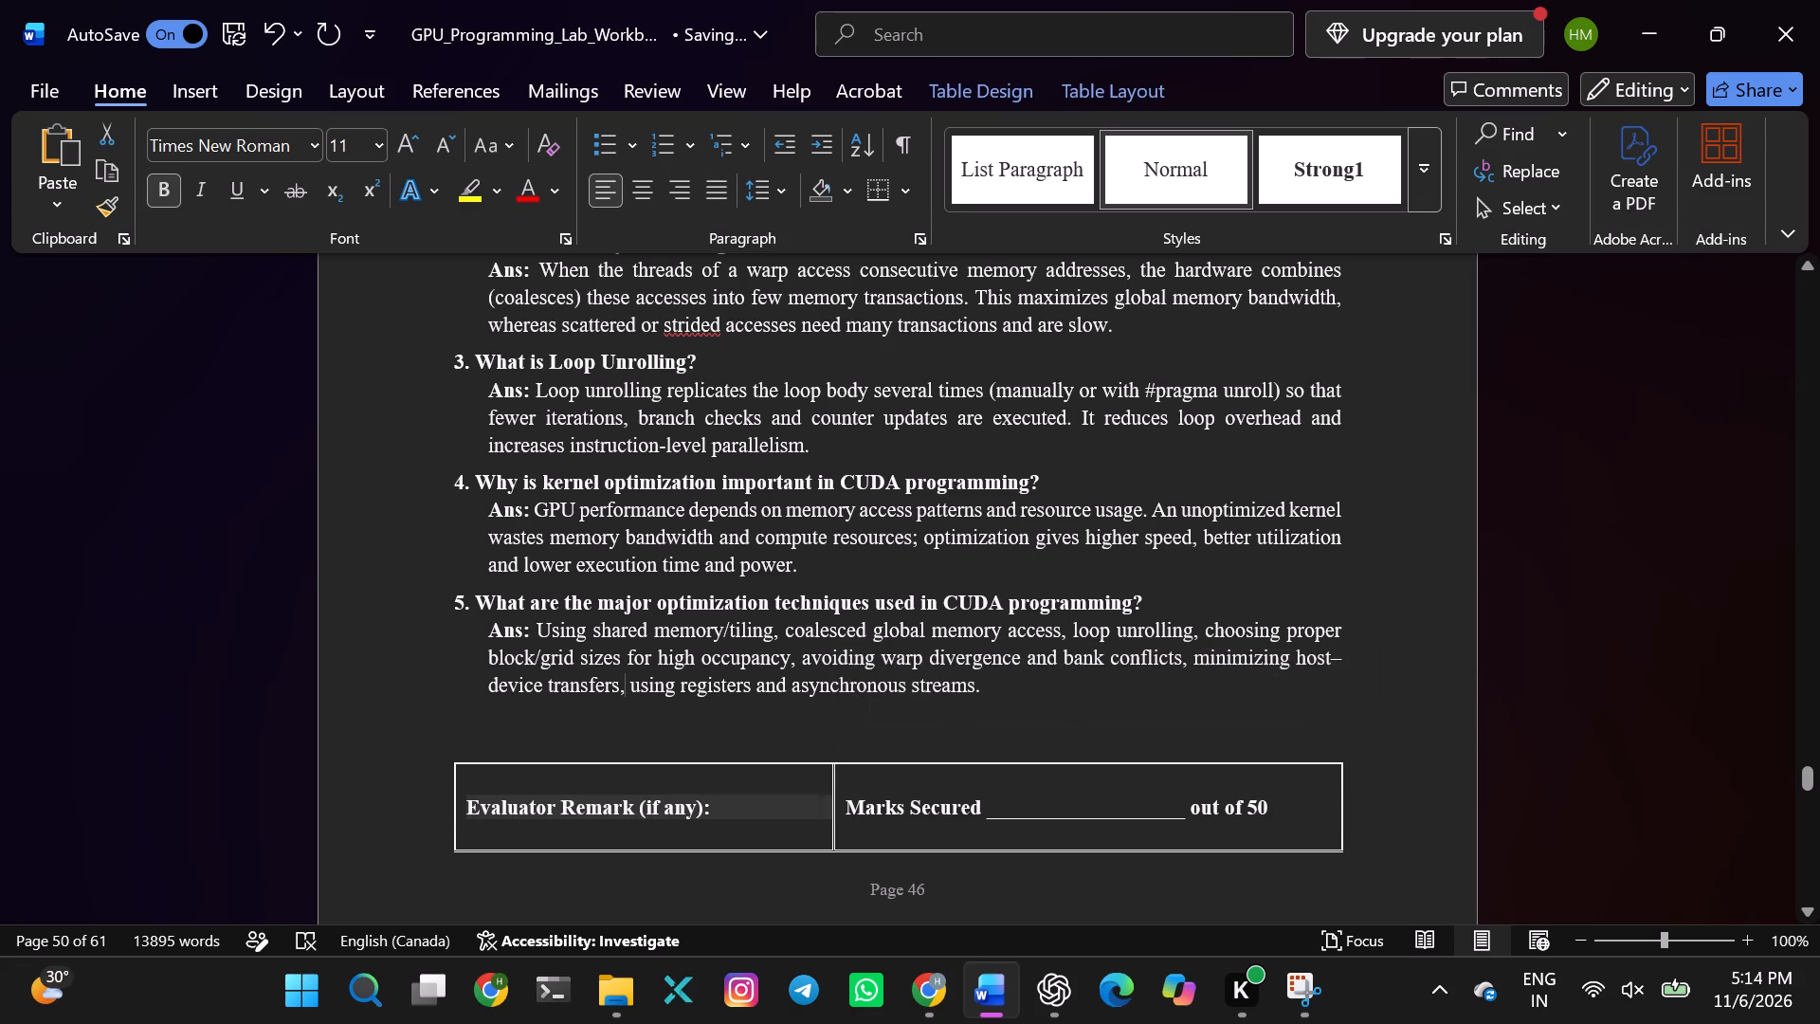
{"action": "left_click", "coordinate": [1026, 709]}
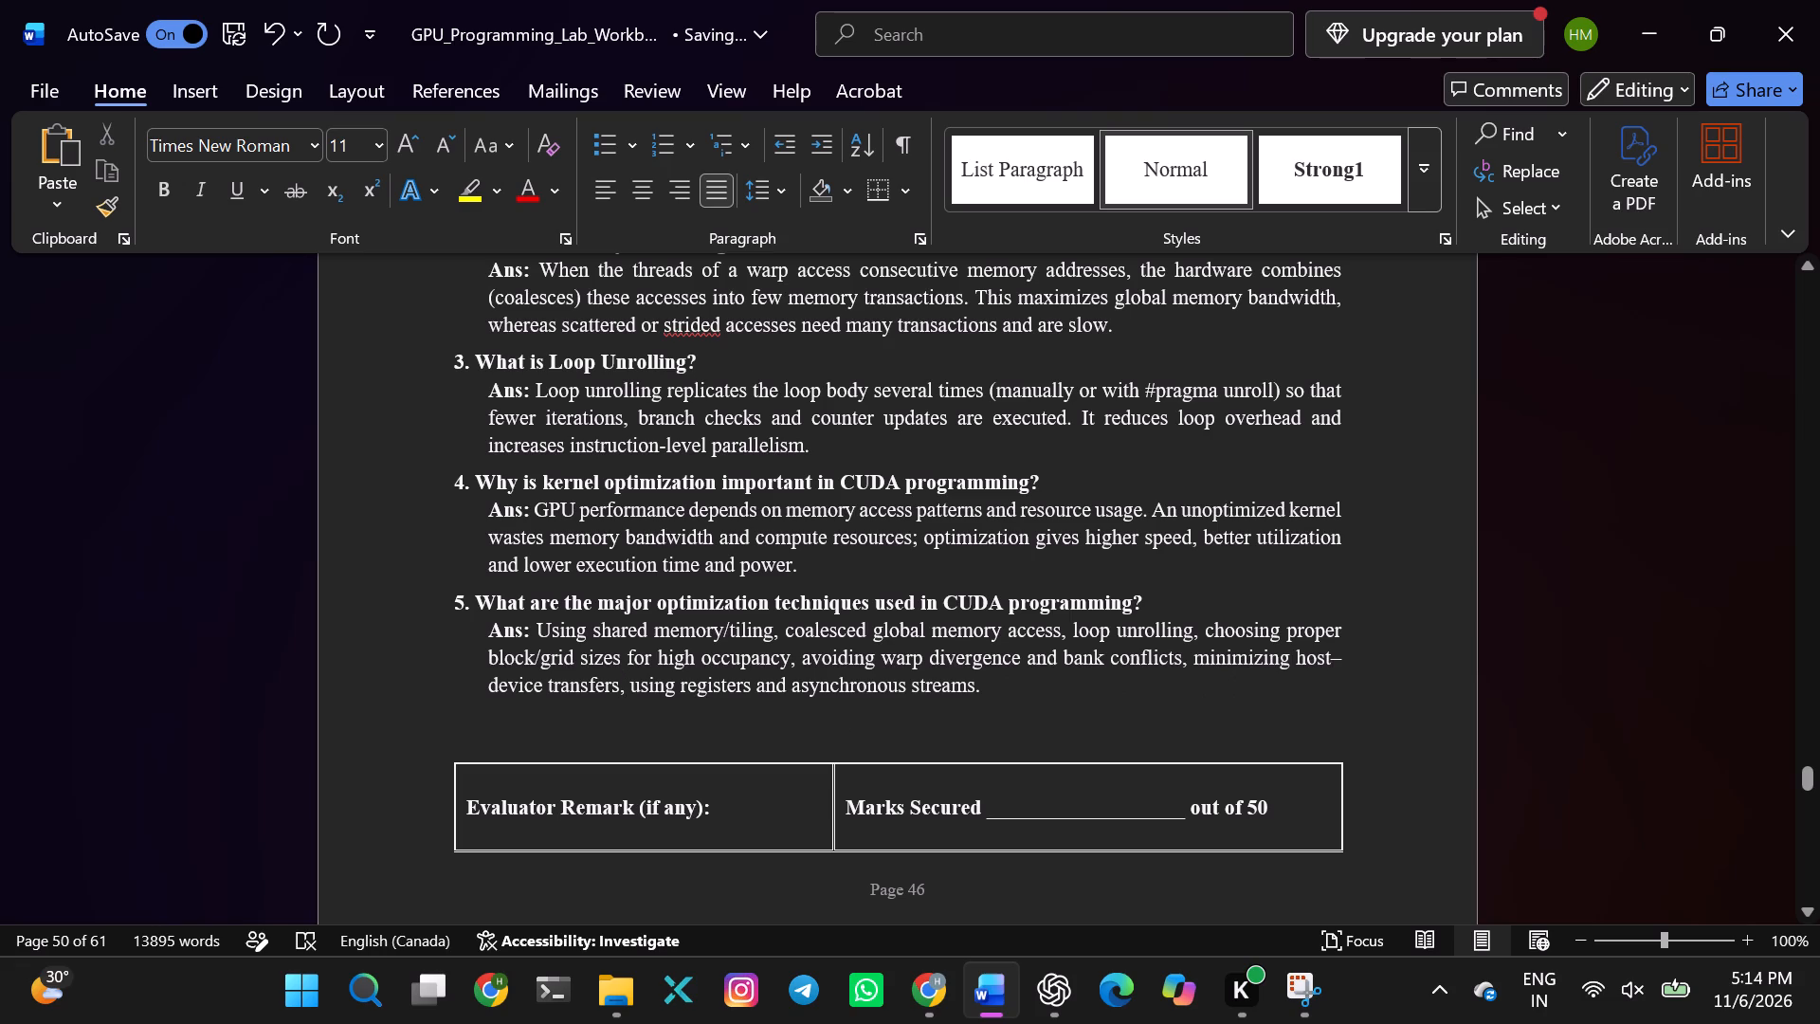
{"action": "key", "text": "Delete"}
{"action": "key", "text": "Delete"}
Delete the italic note about image-processing items under Experiment 10's Post-Lab heading and check the evaluator table's page fit.
{"action": "scroll", "coordinate": [1026, 709], "scroll_direction": "up", "scroll_amount": 4}
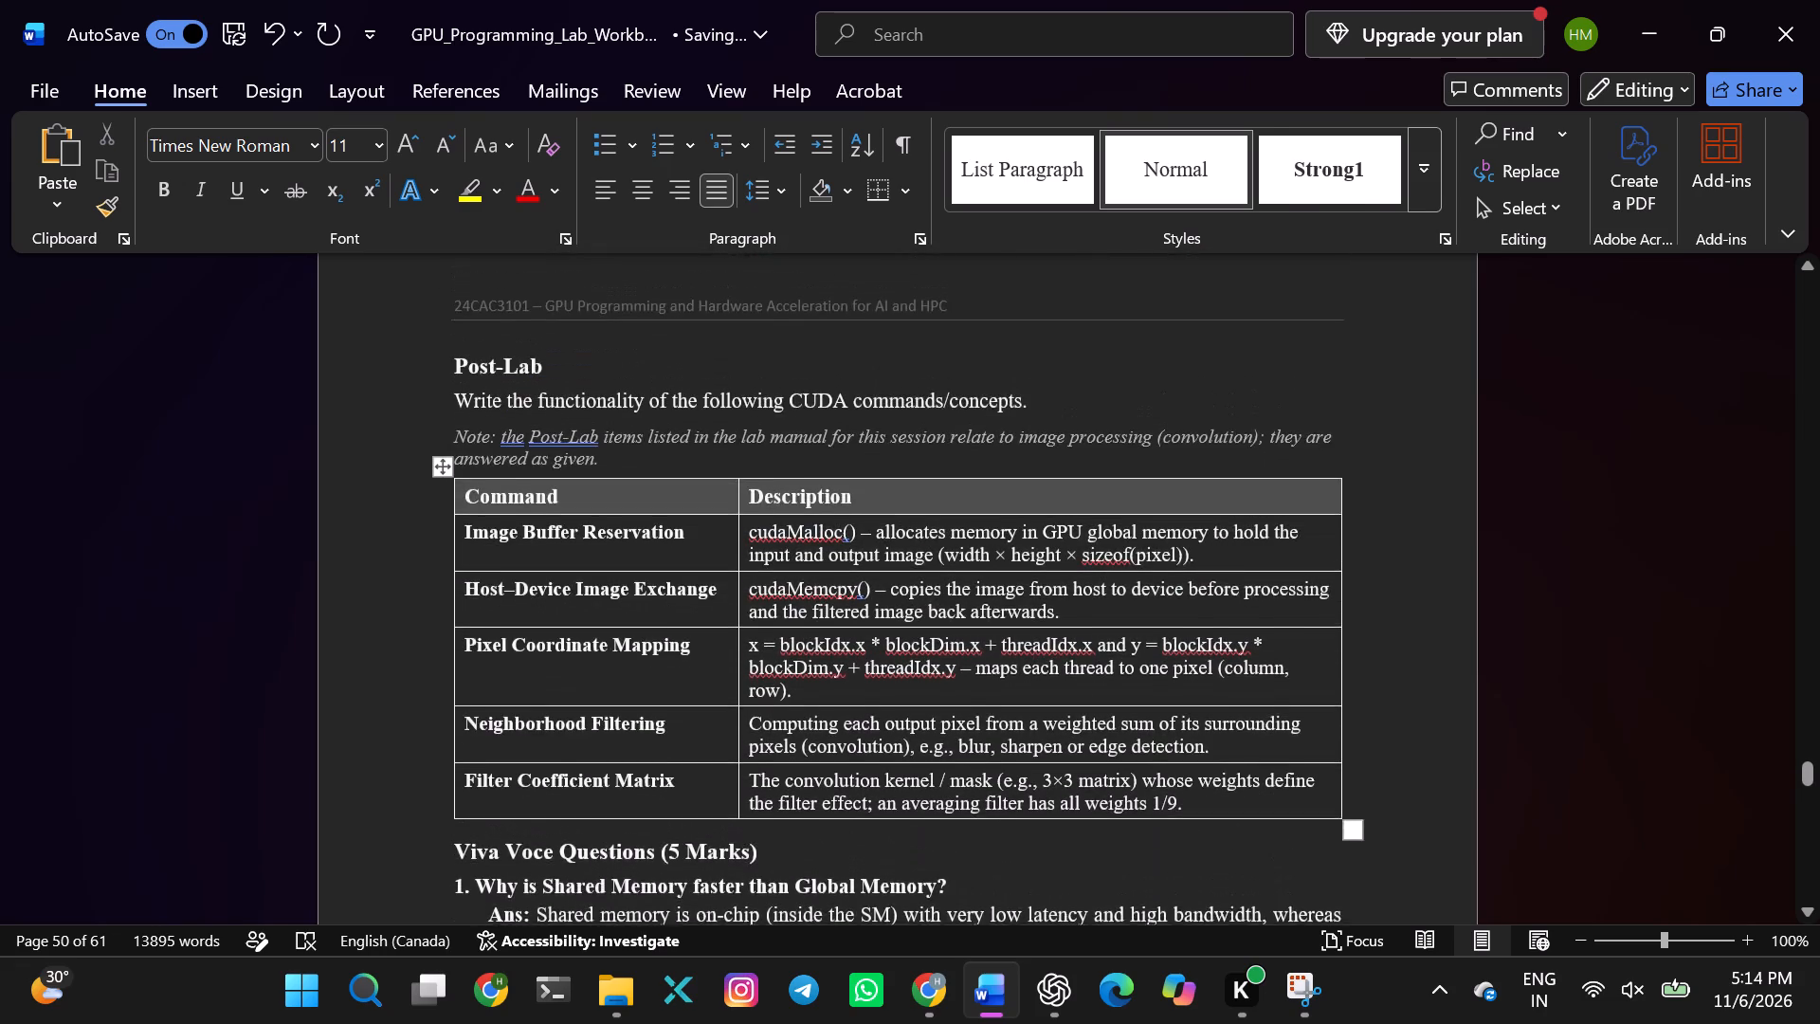
{"action": "scroll", "coordinate": [1026, 709], "scroll_direction": "up", "scroll_amount": 2}
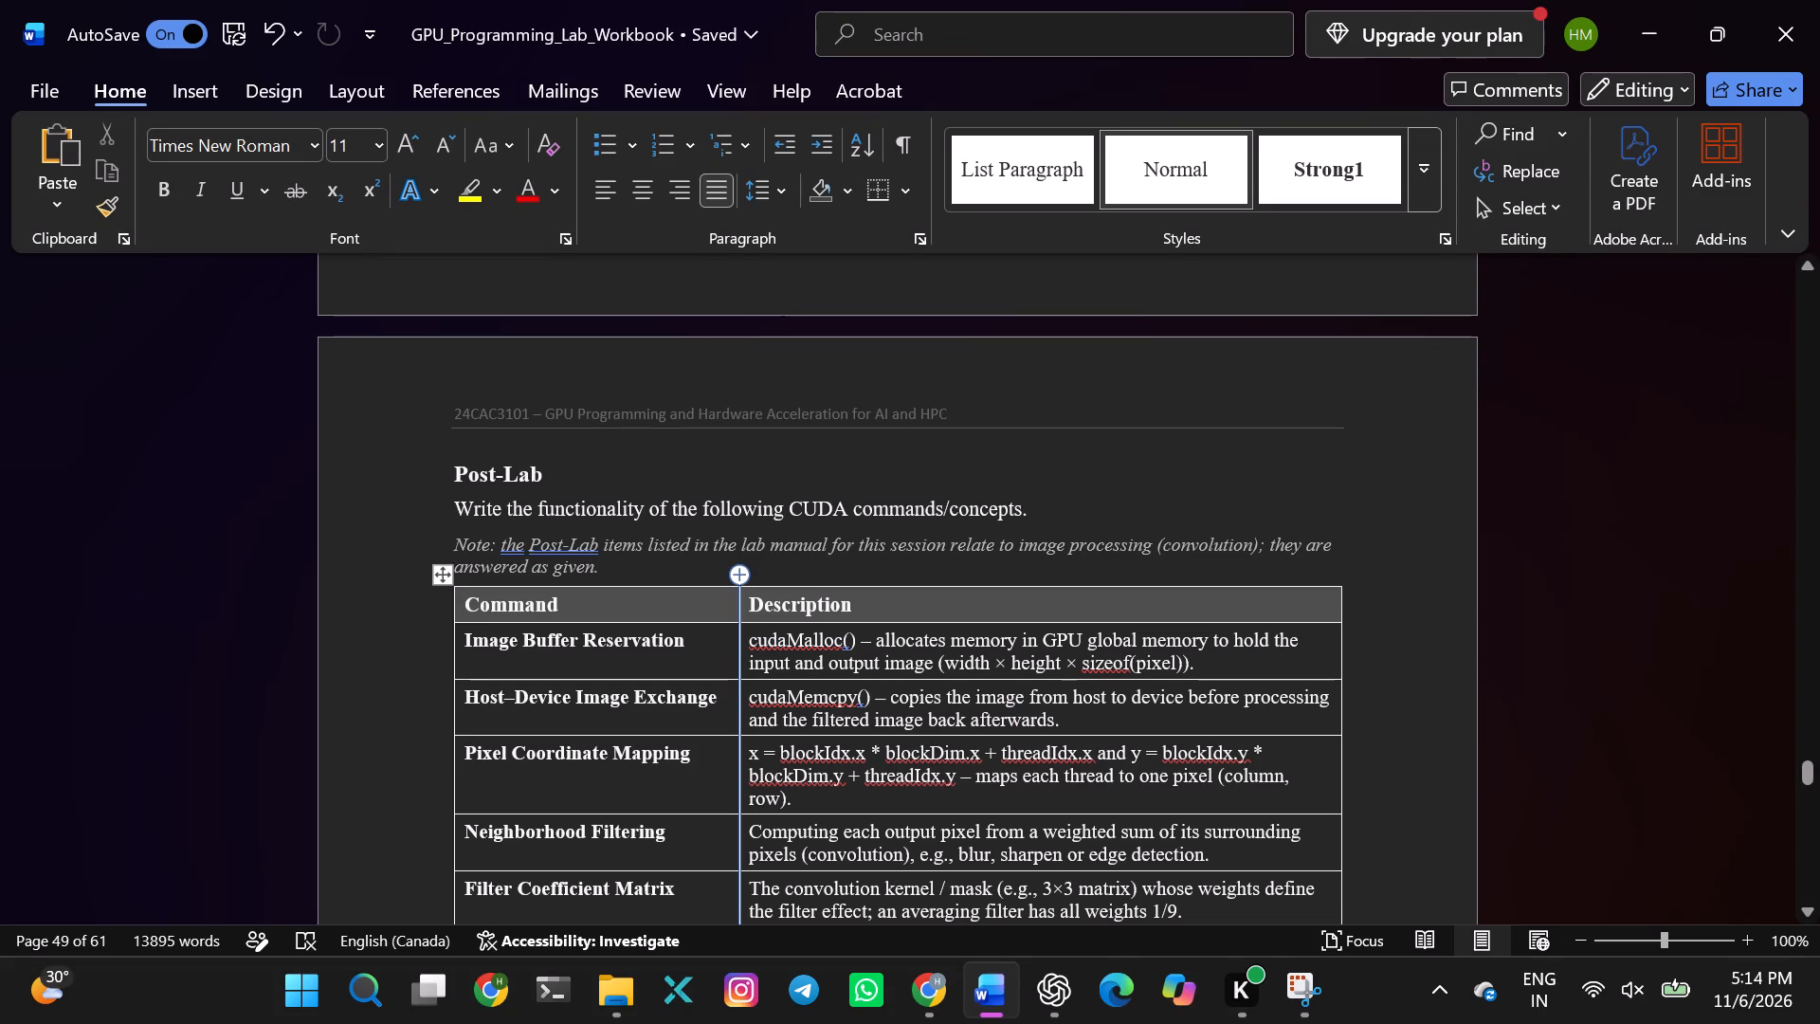
{"action": "left_click", "coordinate": [607, 571]}
{"action": "left_click_drag", "start_coordinate": [607, 571], "coordinate": [464, 549]}
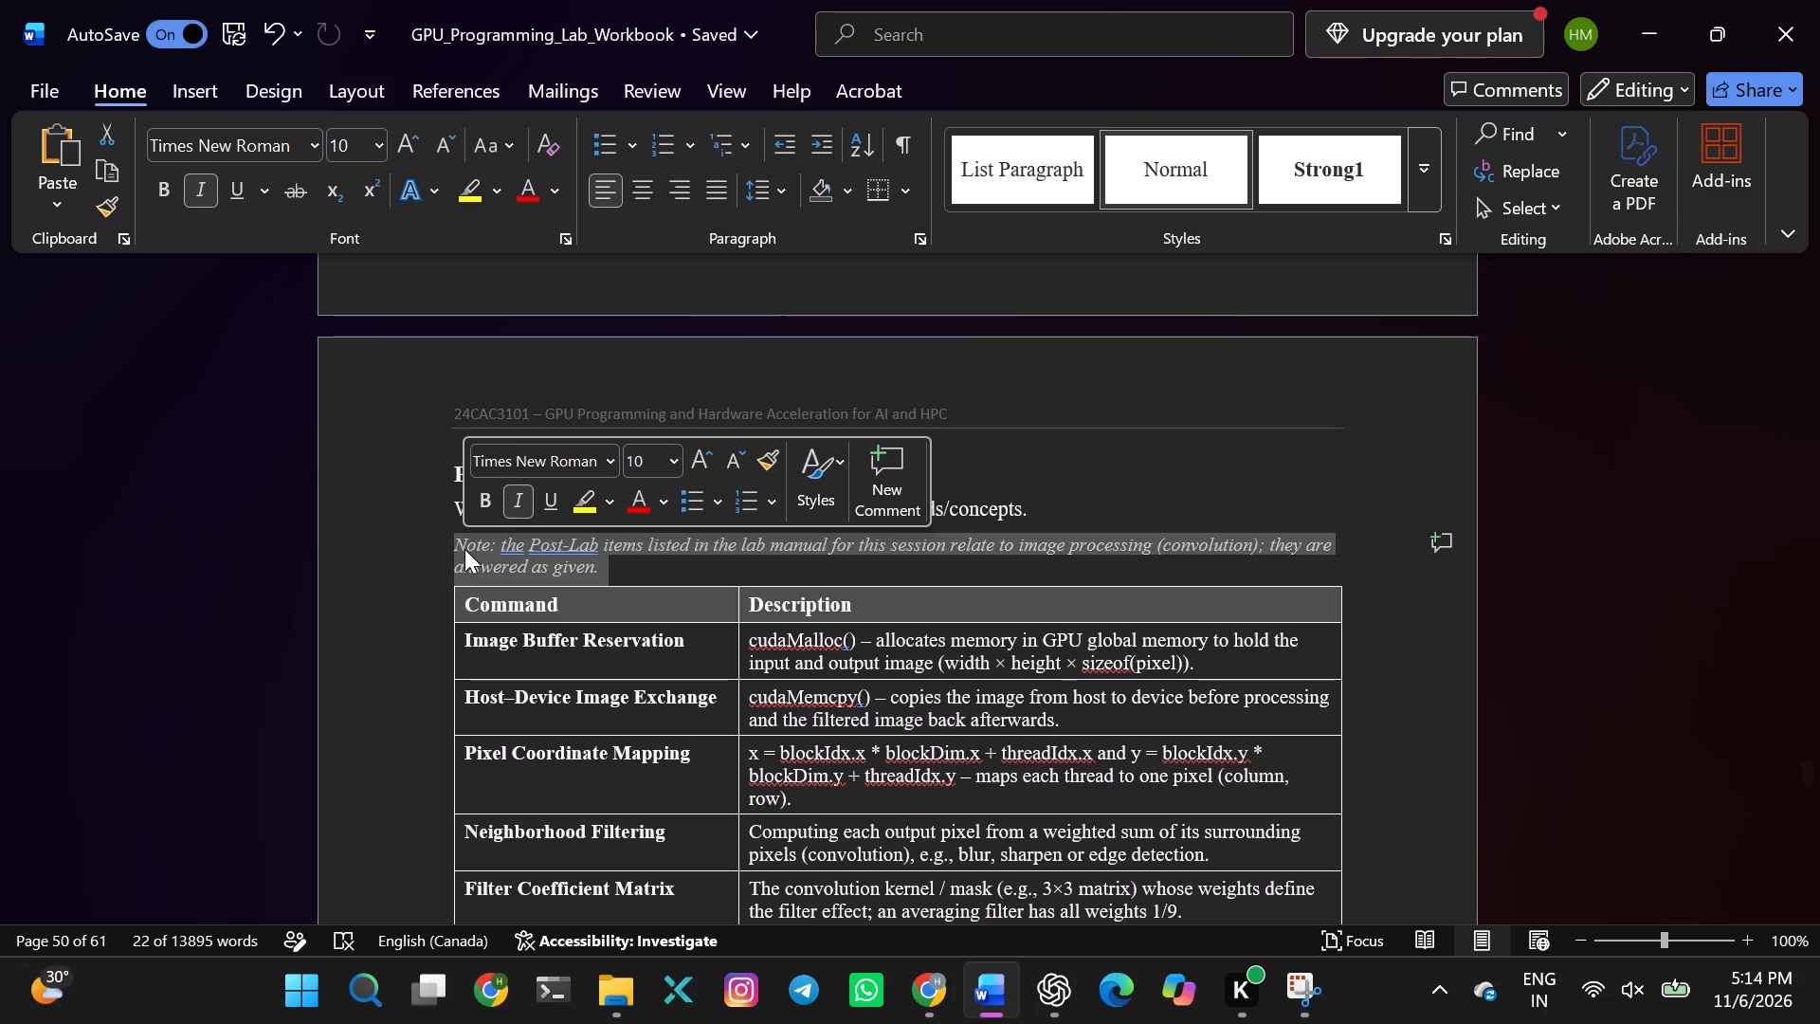
{"action": "key", "text": "BackSpace"}
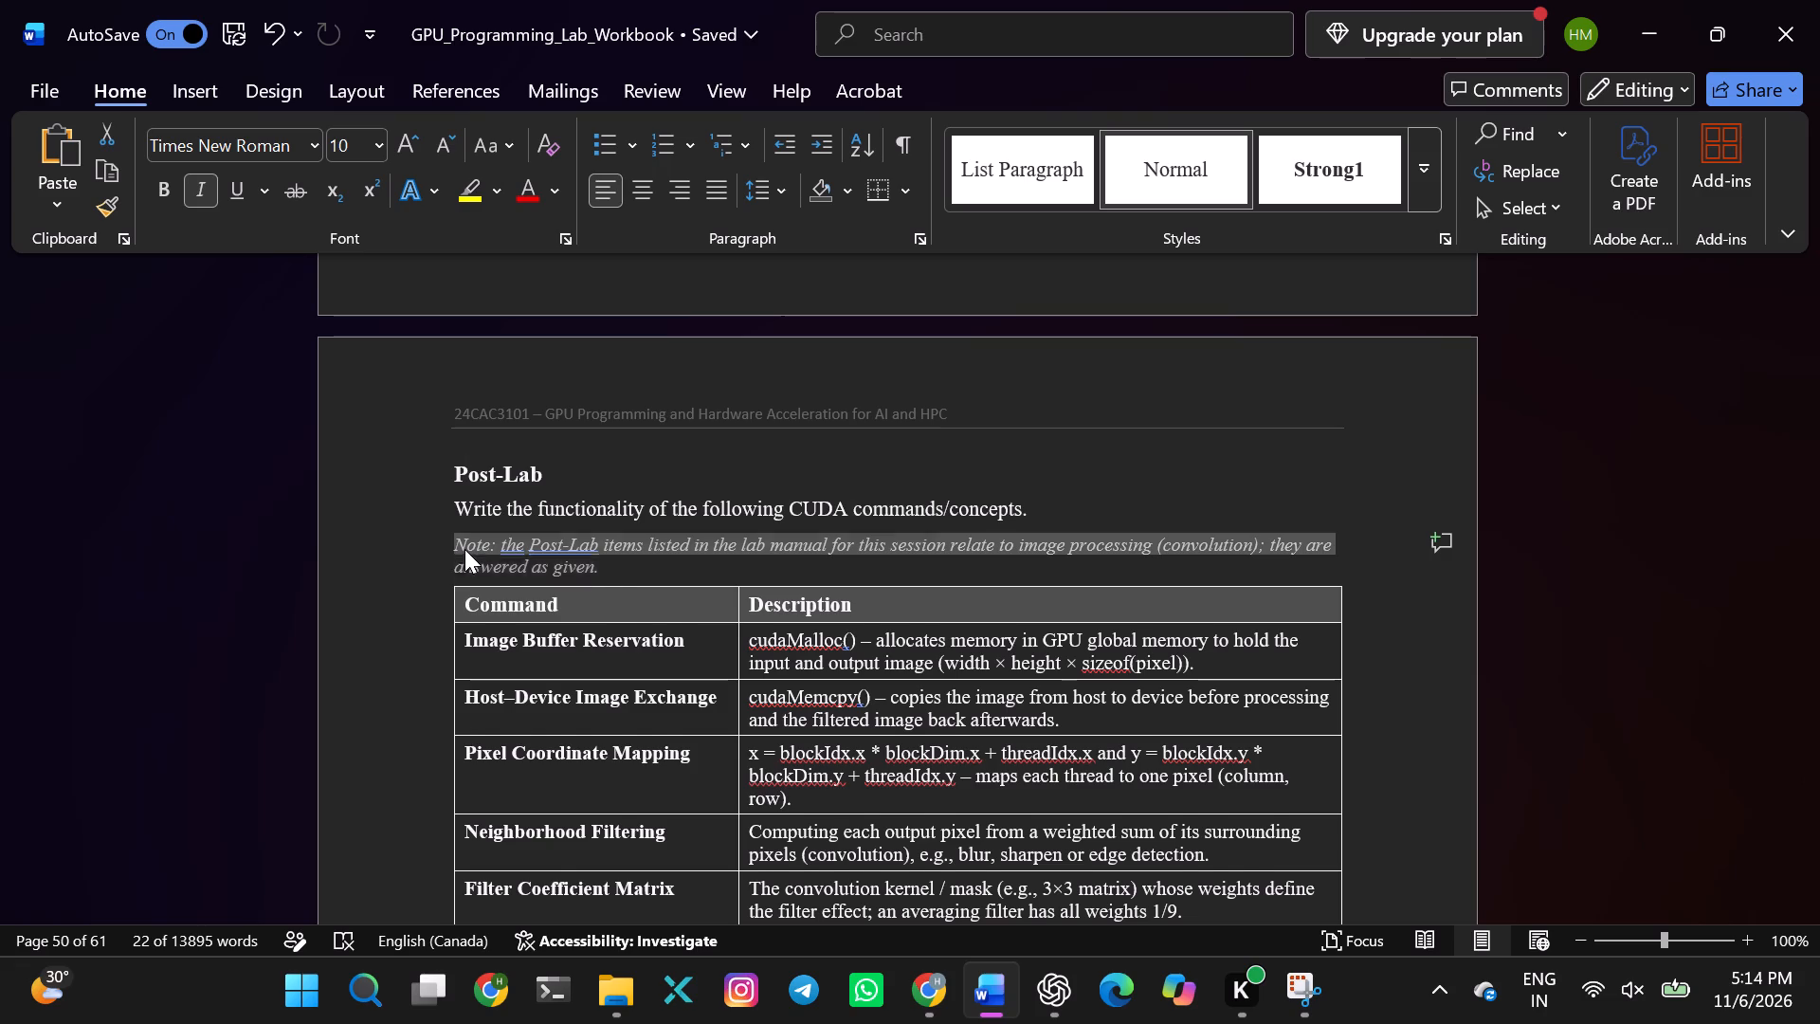
{"action": "key", "text": "BackSpace"}
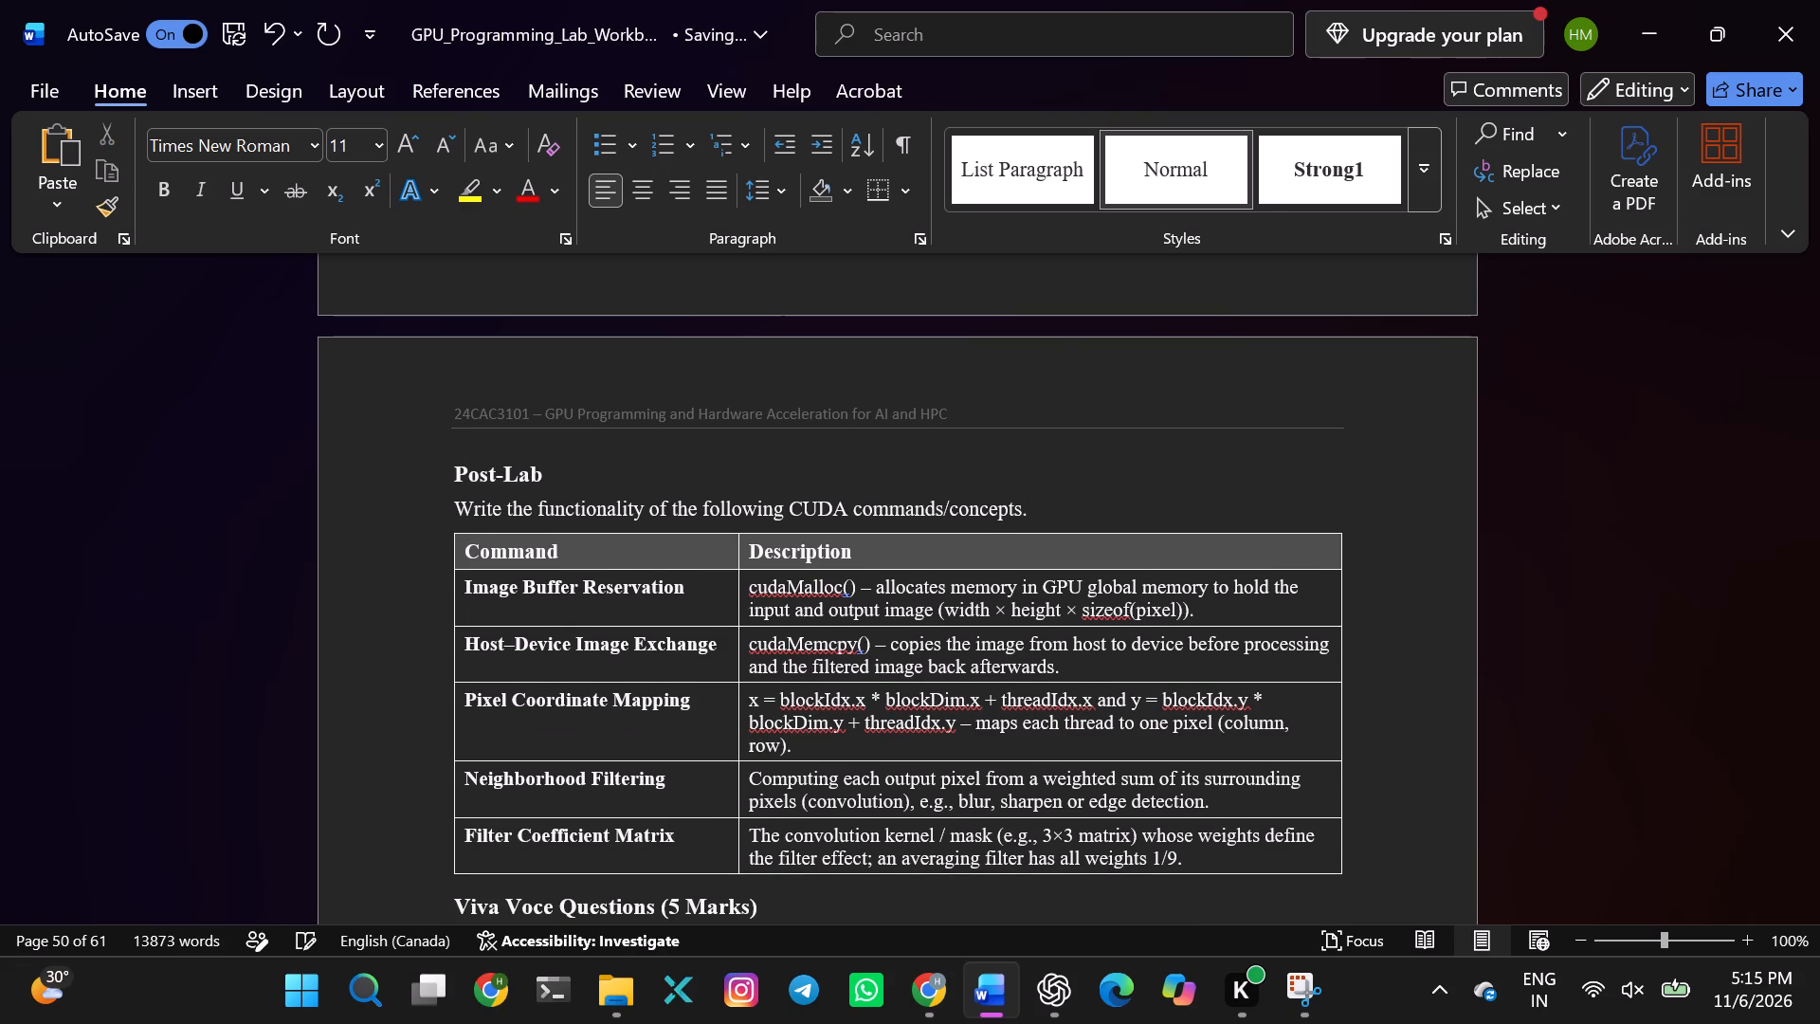
{"action": "scroll", "coordinate": [464, 549], "scroll_direction": "down", "scroll_amount": 5}
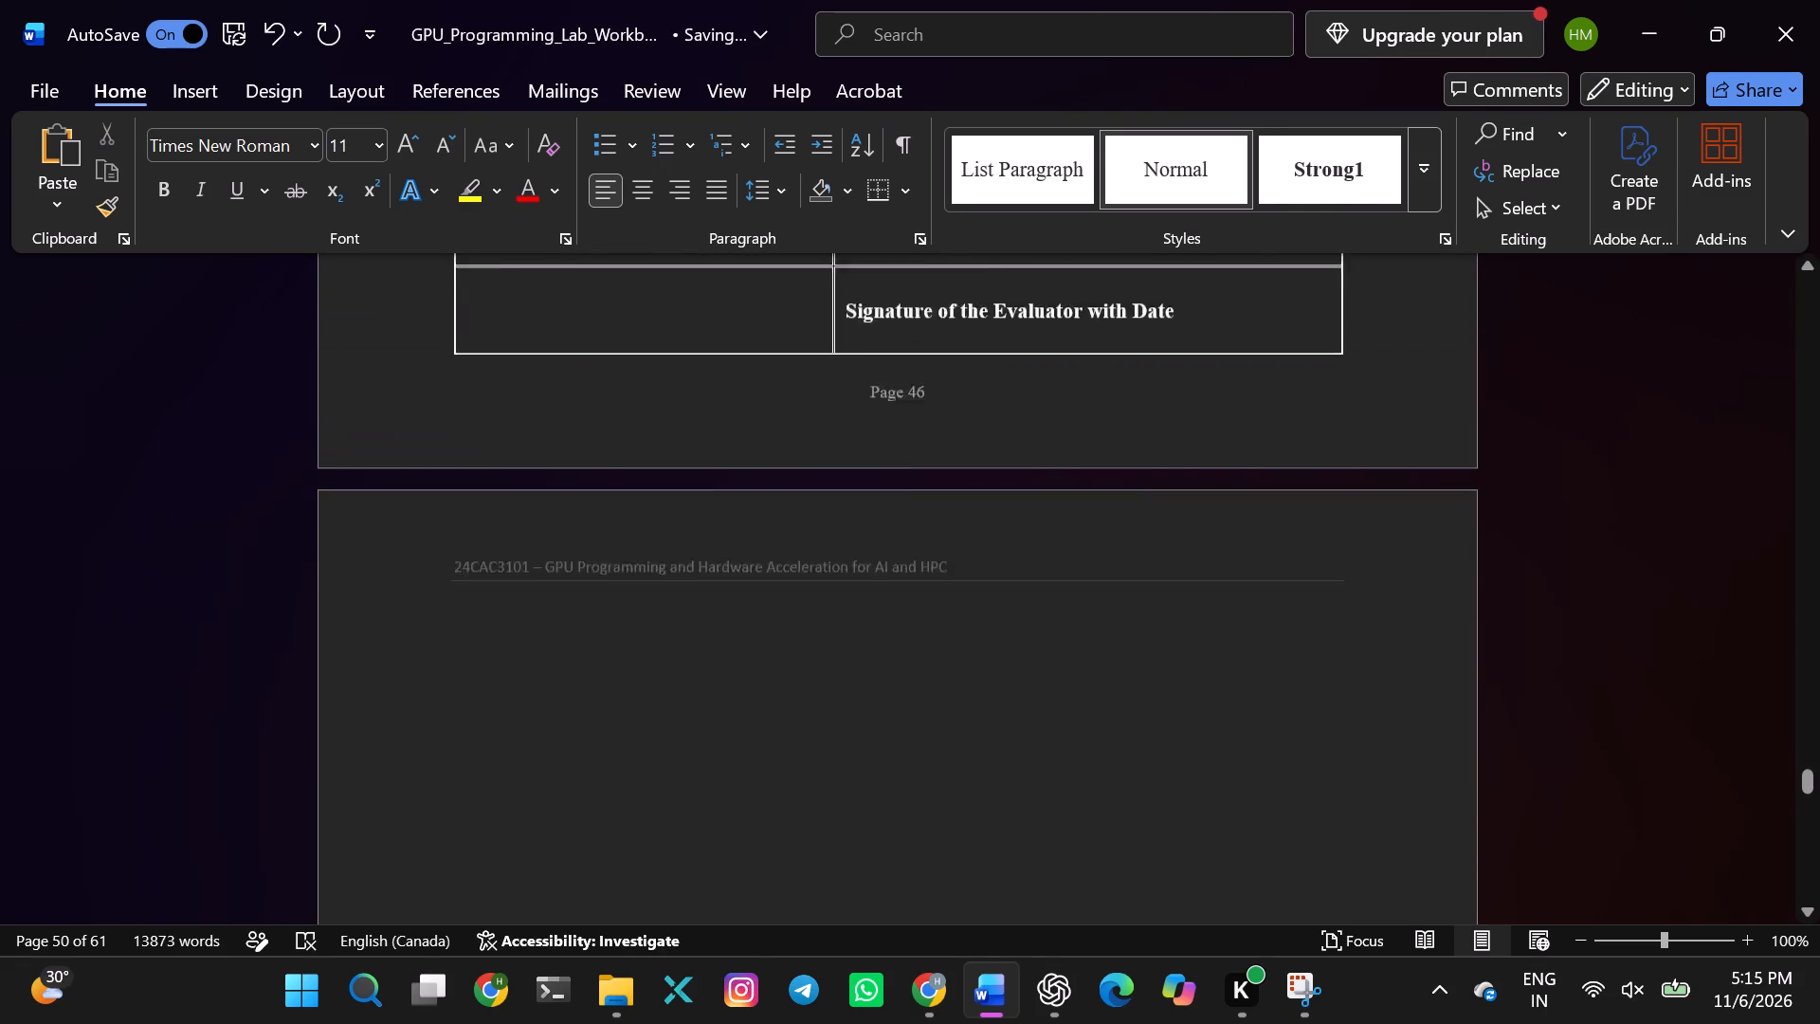
{"action": "scroll", "coordinate": [464, 549], "scroll_direction": "down", "scroll_amount": 2}
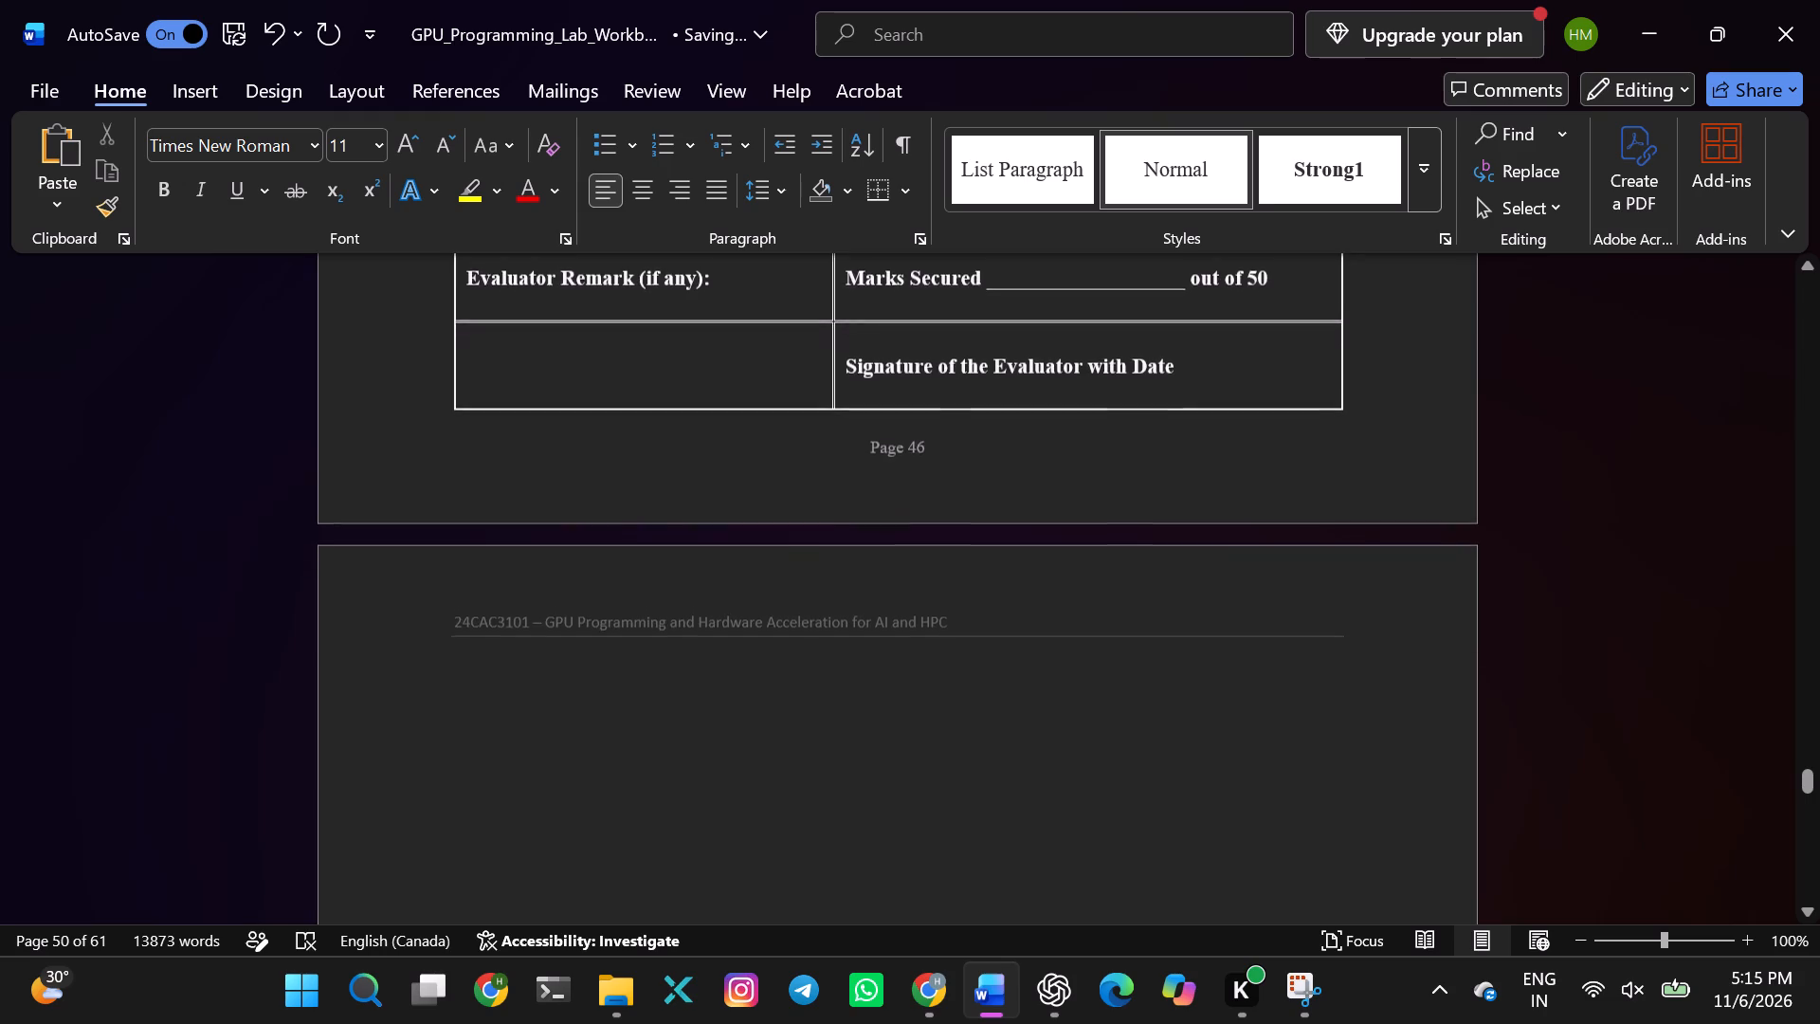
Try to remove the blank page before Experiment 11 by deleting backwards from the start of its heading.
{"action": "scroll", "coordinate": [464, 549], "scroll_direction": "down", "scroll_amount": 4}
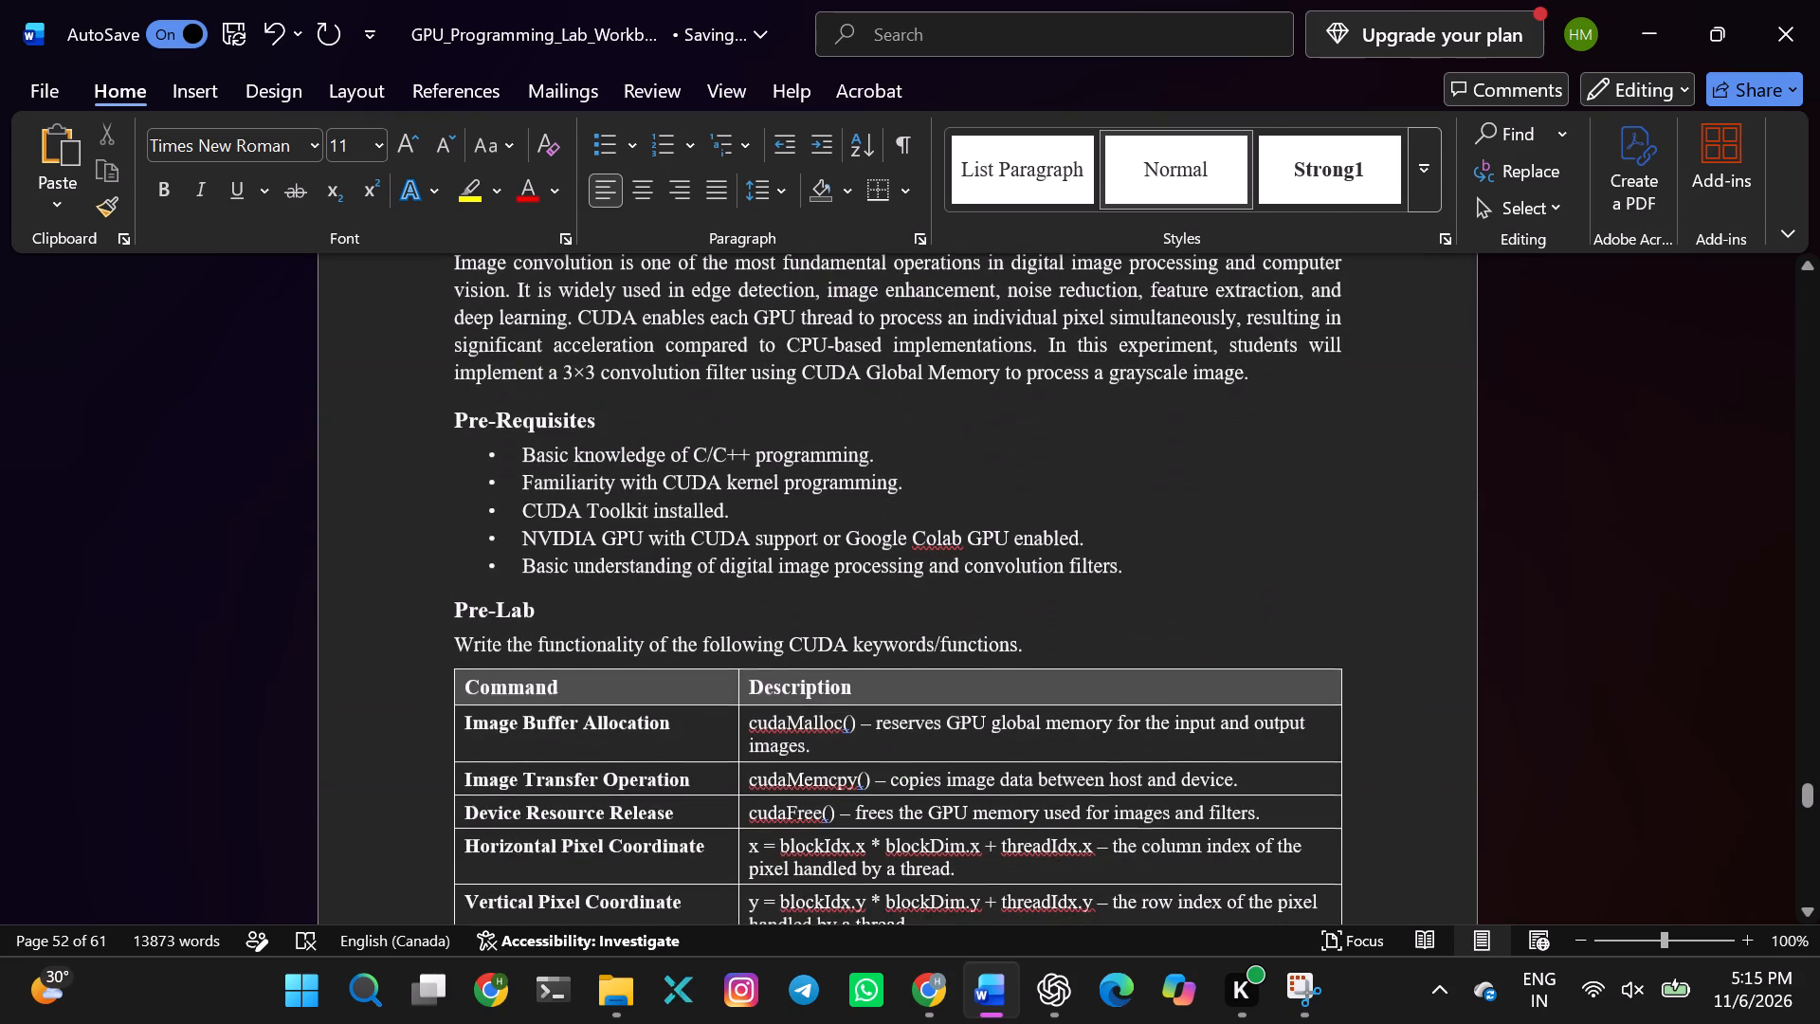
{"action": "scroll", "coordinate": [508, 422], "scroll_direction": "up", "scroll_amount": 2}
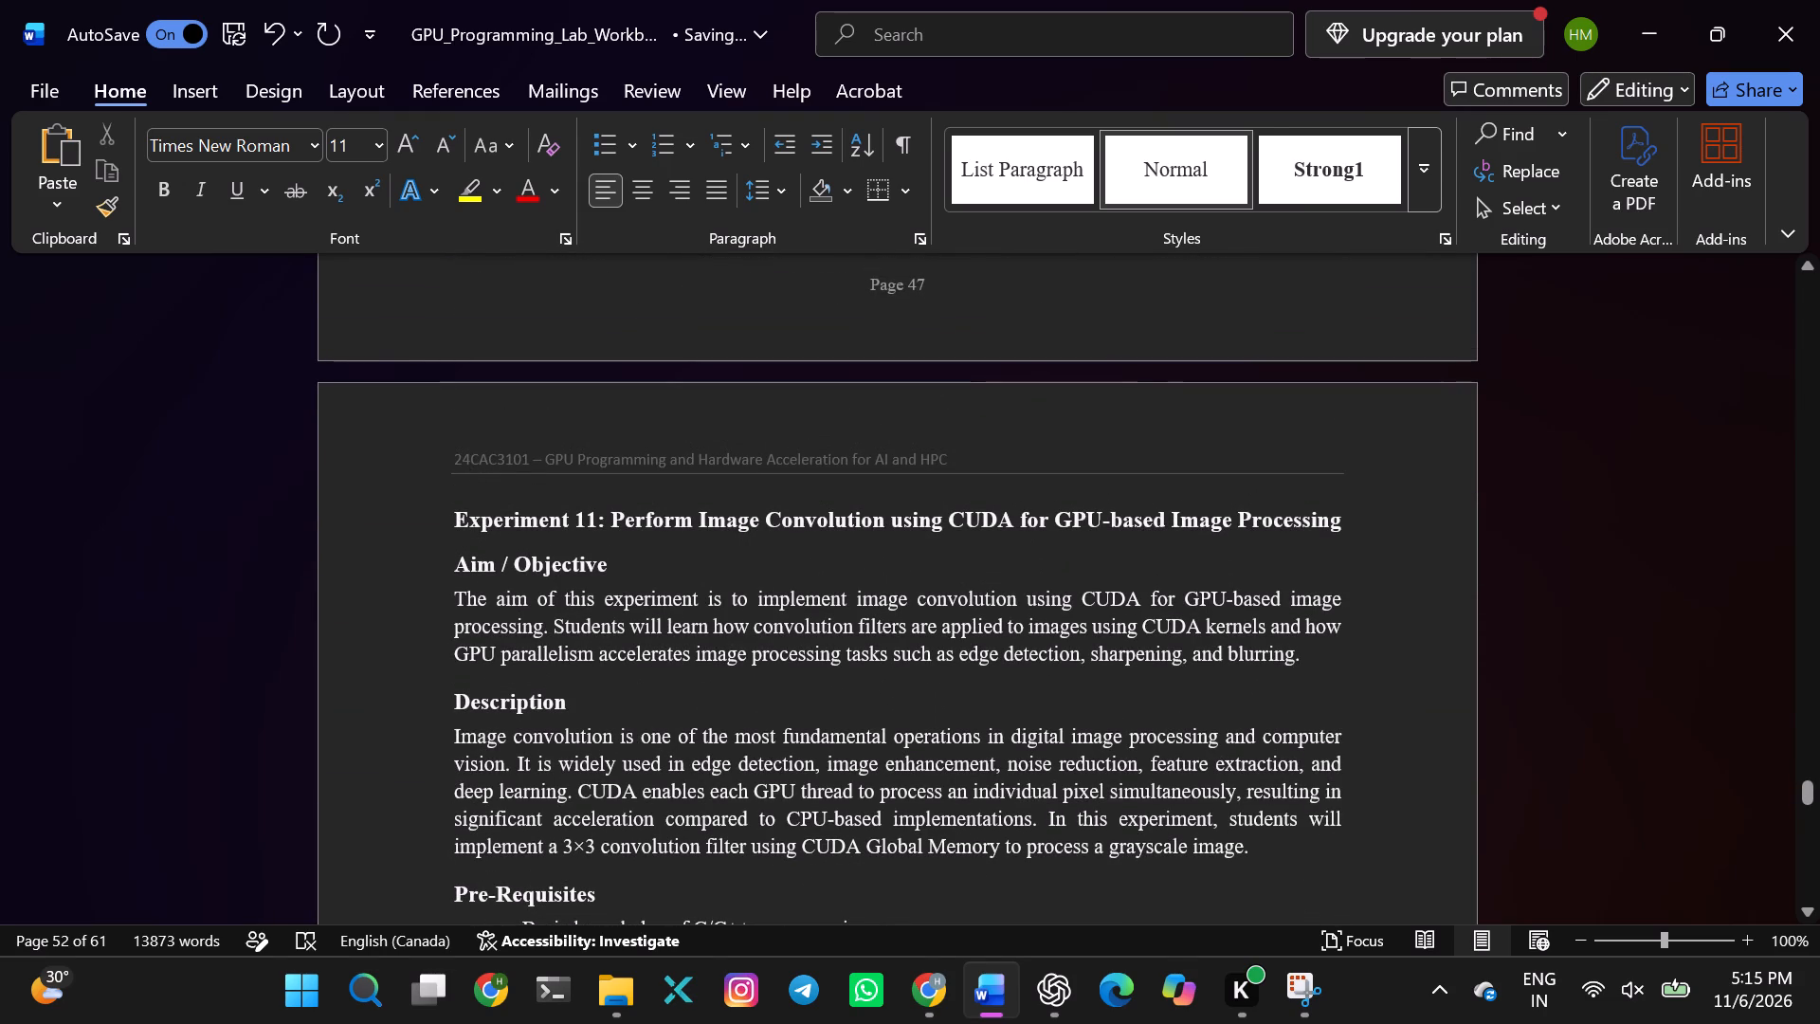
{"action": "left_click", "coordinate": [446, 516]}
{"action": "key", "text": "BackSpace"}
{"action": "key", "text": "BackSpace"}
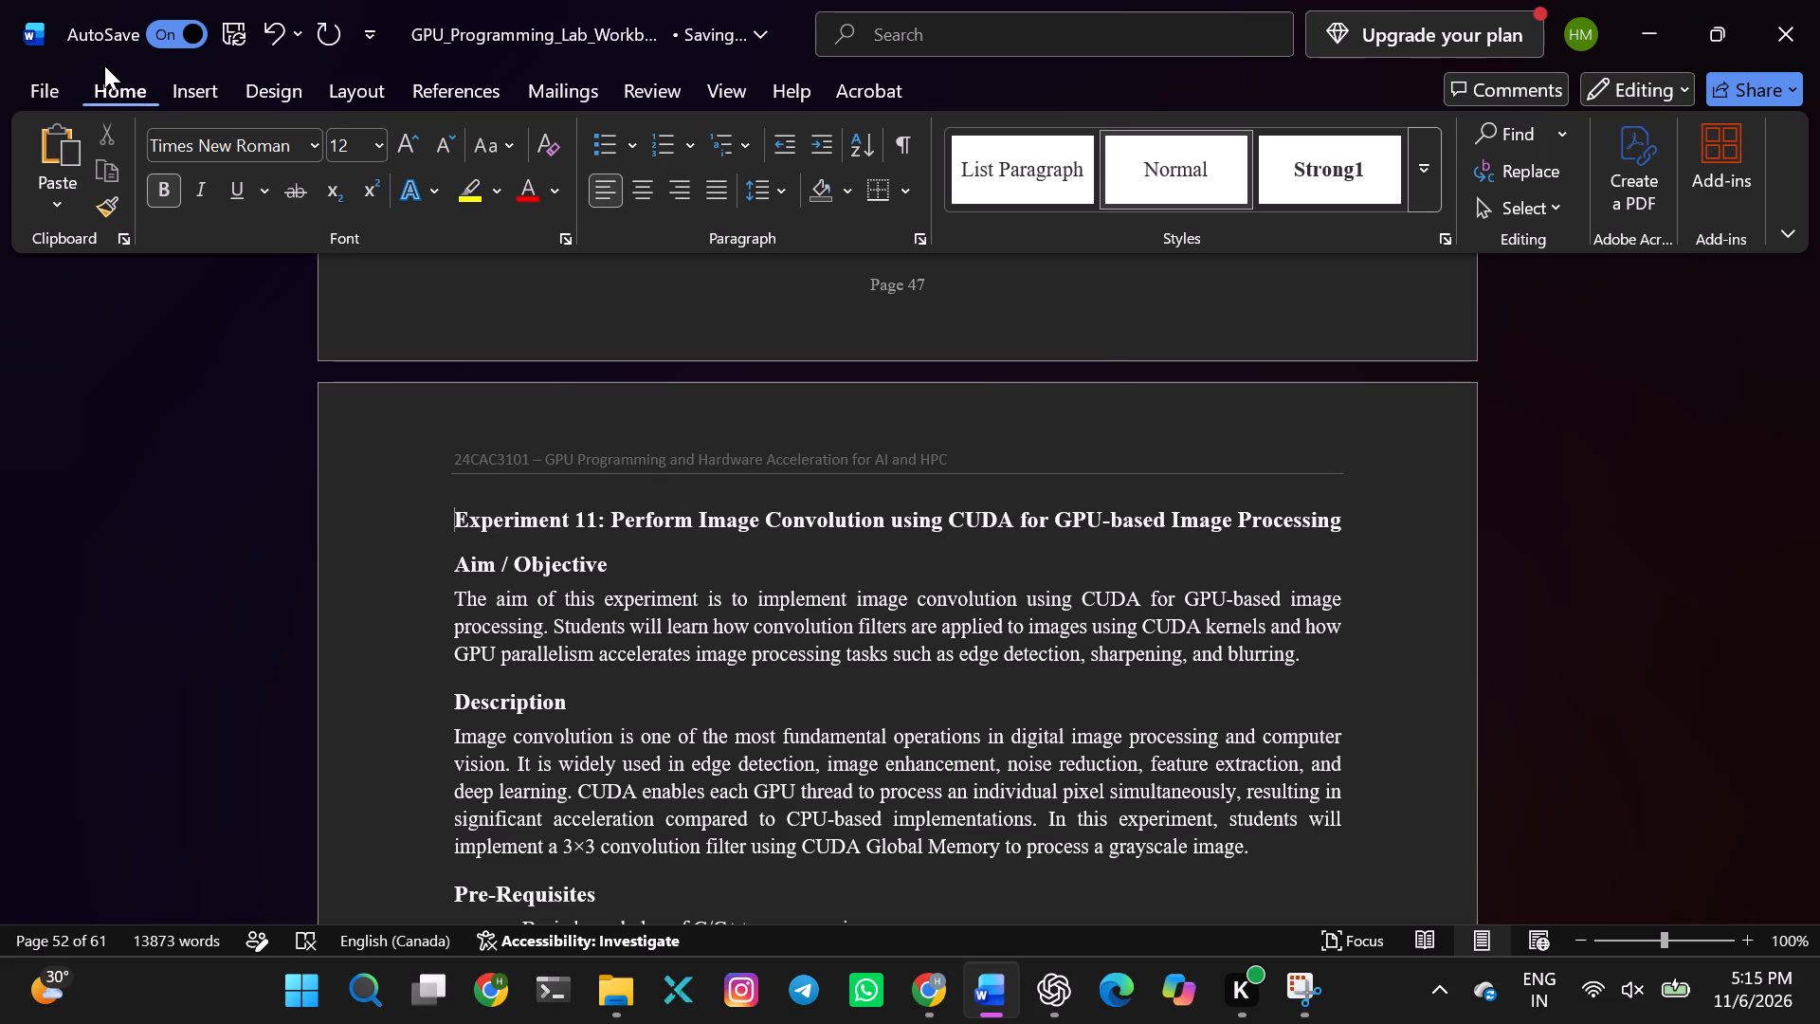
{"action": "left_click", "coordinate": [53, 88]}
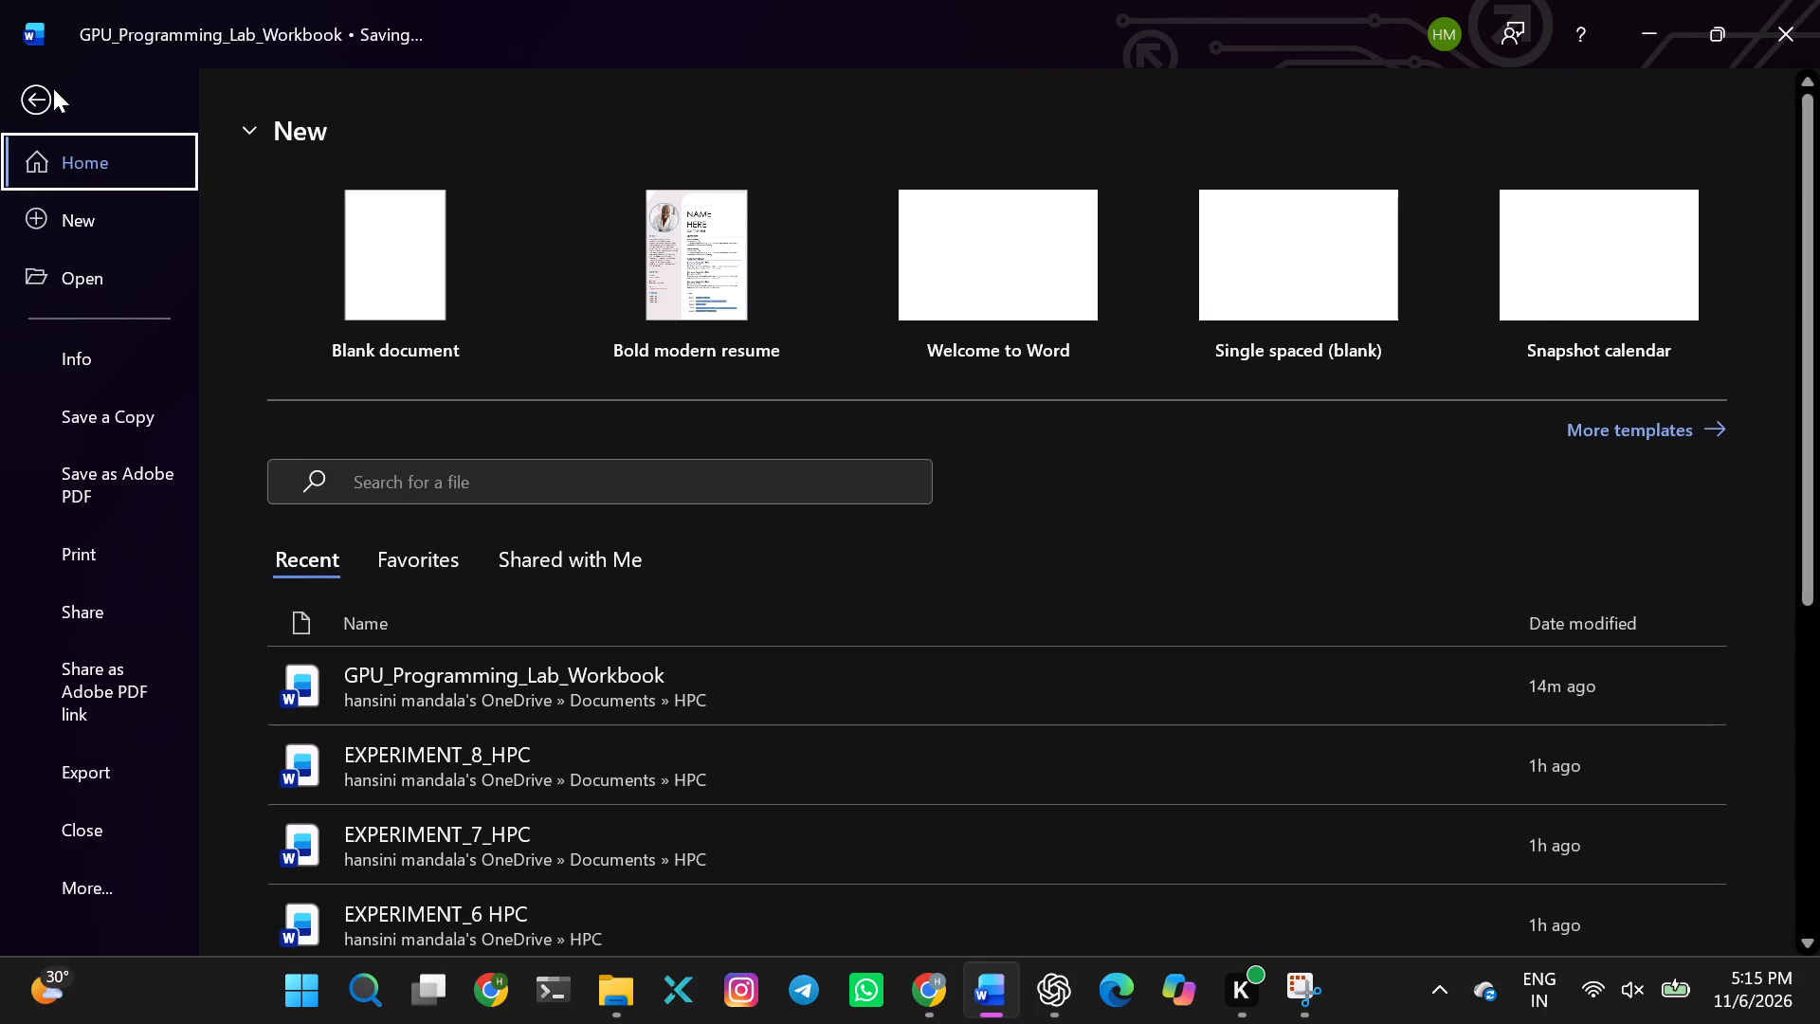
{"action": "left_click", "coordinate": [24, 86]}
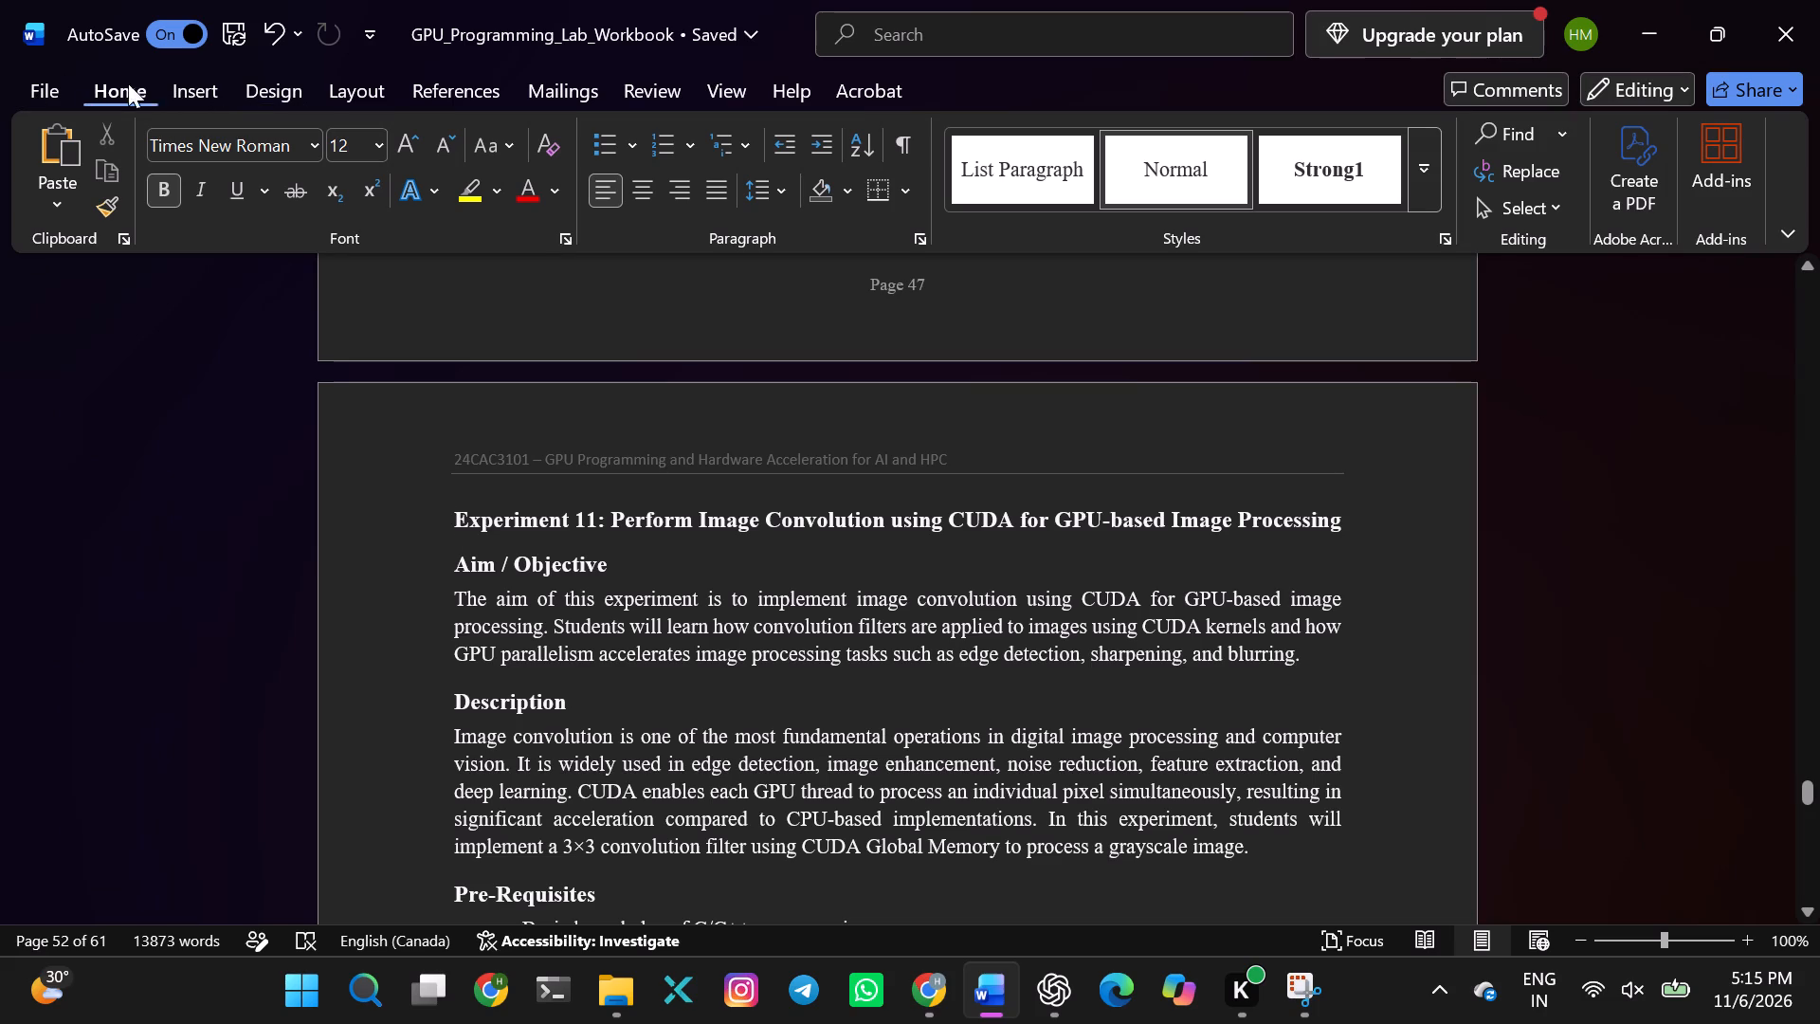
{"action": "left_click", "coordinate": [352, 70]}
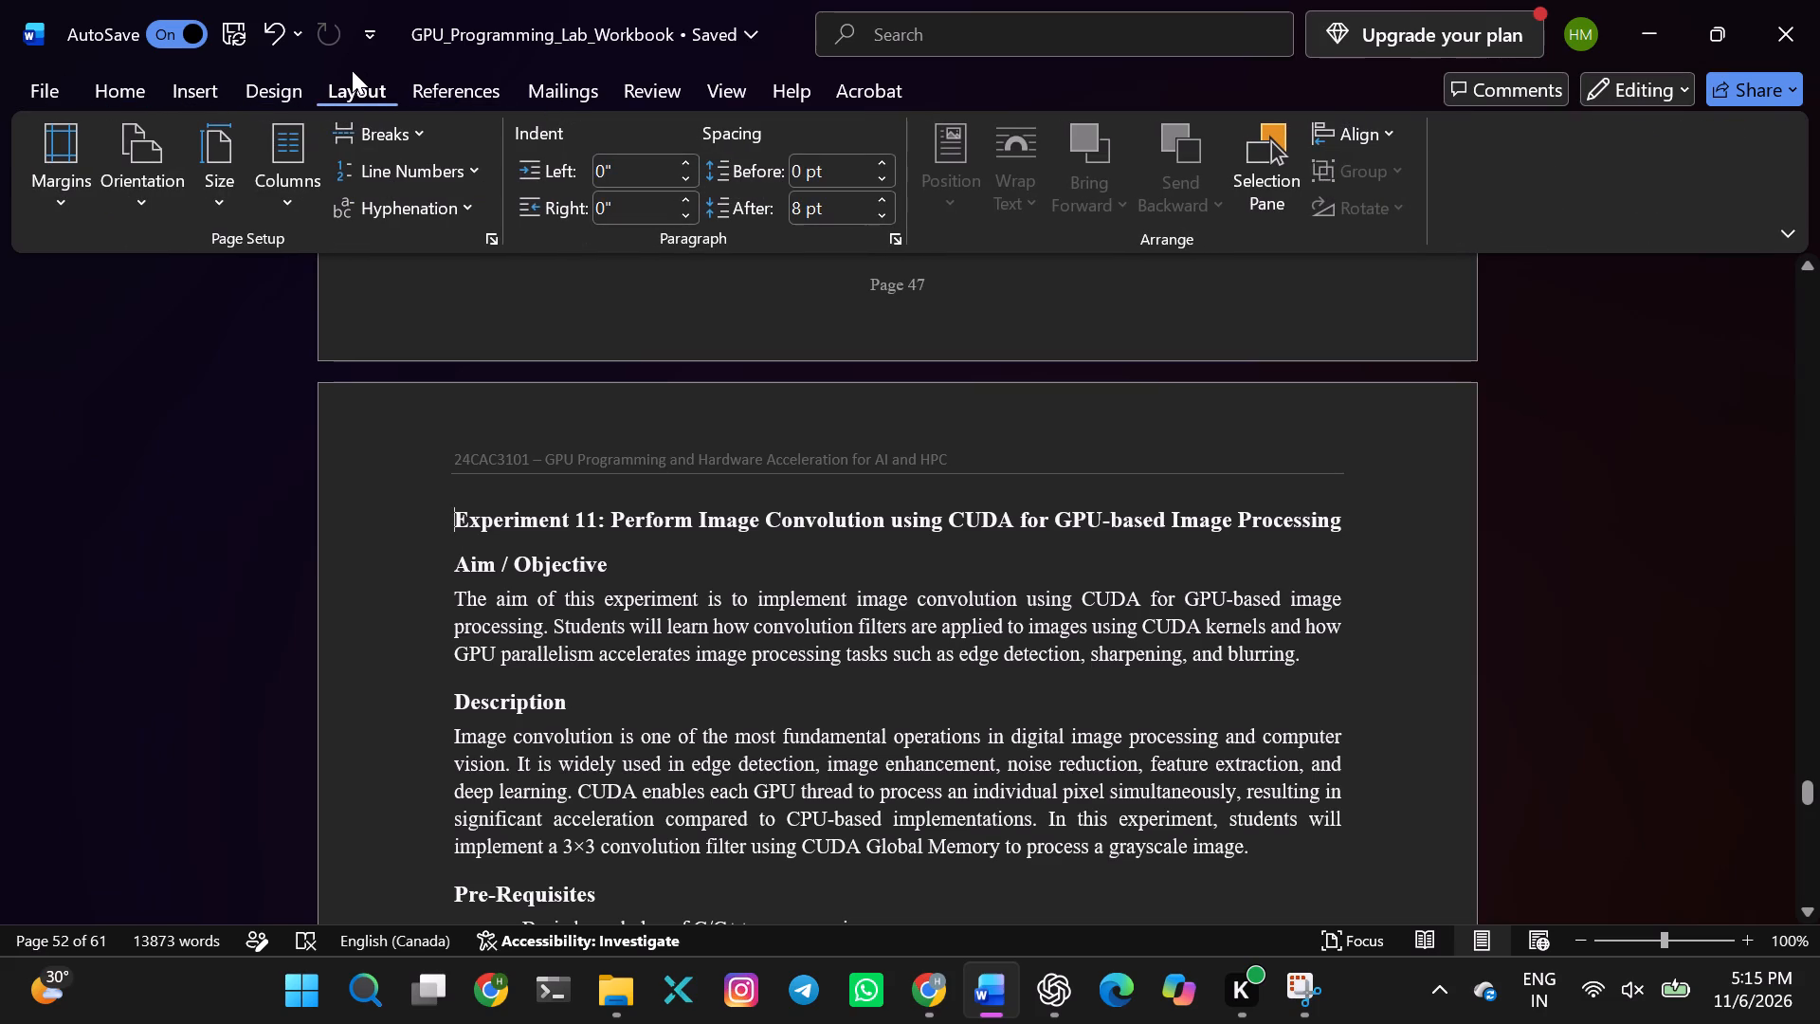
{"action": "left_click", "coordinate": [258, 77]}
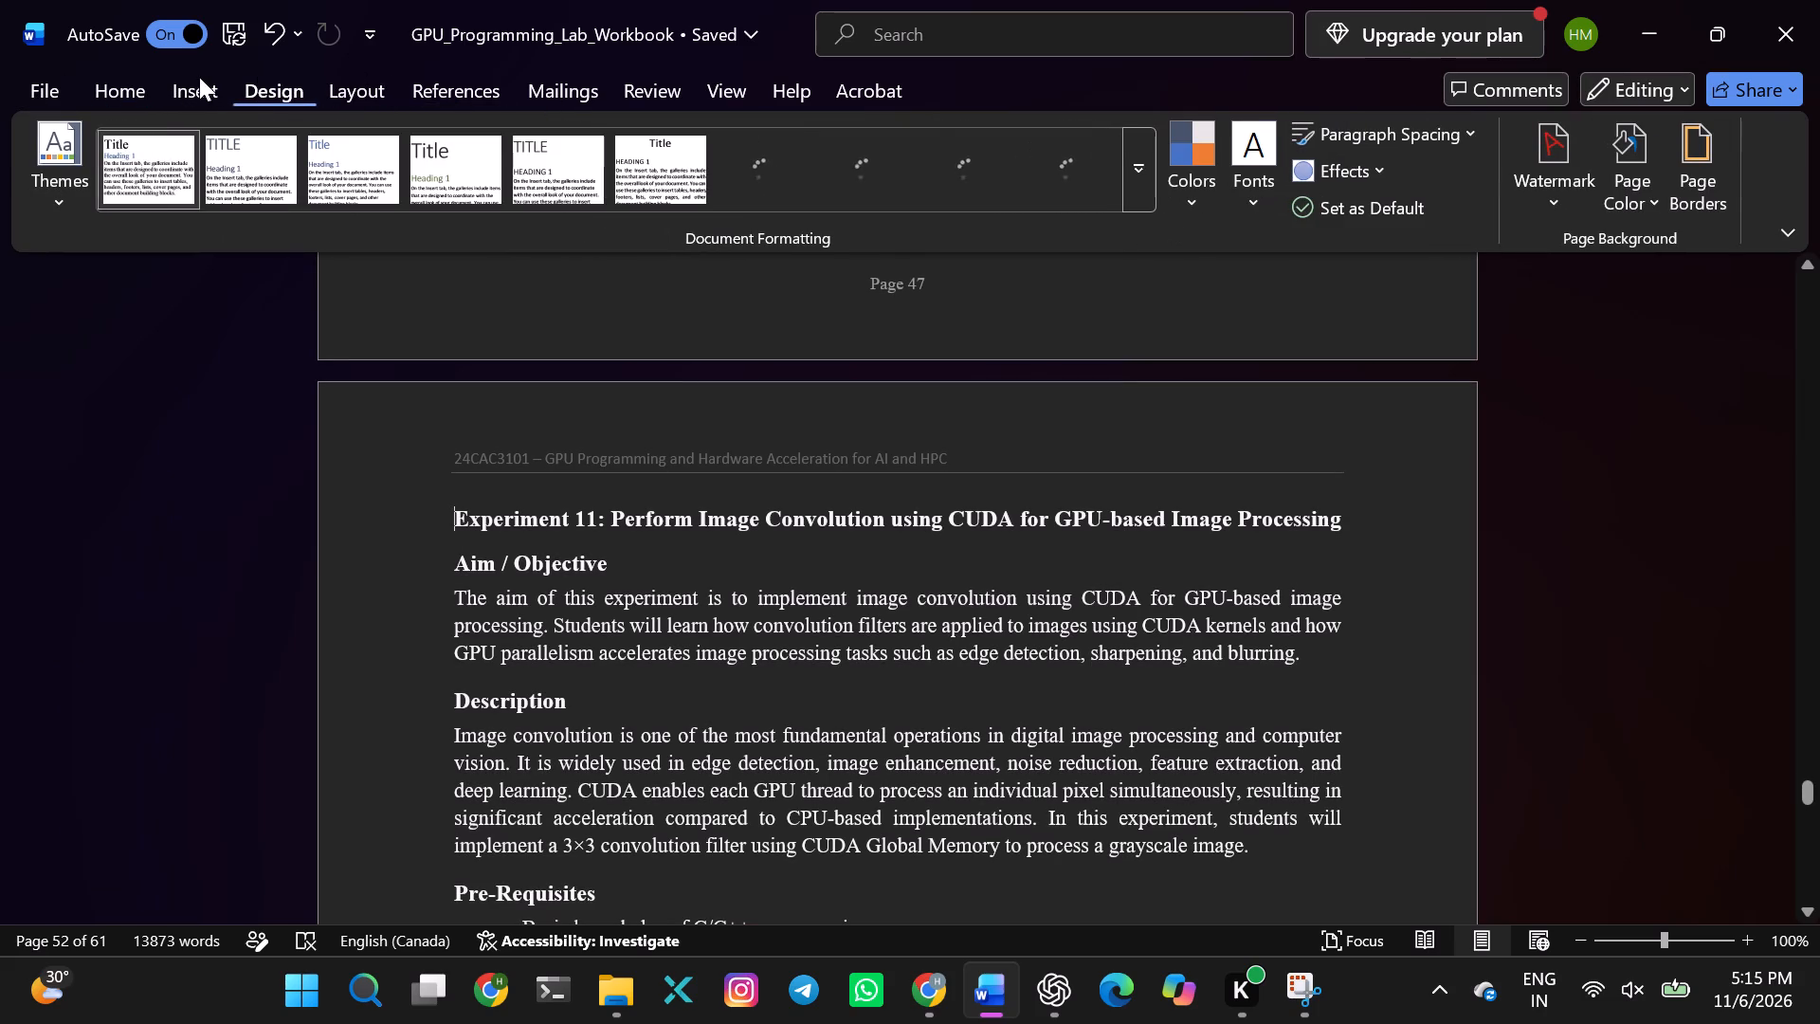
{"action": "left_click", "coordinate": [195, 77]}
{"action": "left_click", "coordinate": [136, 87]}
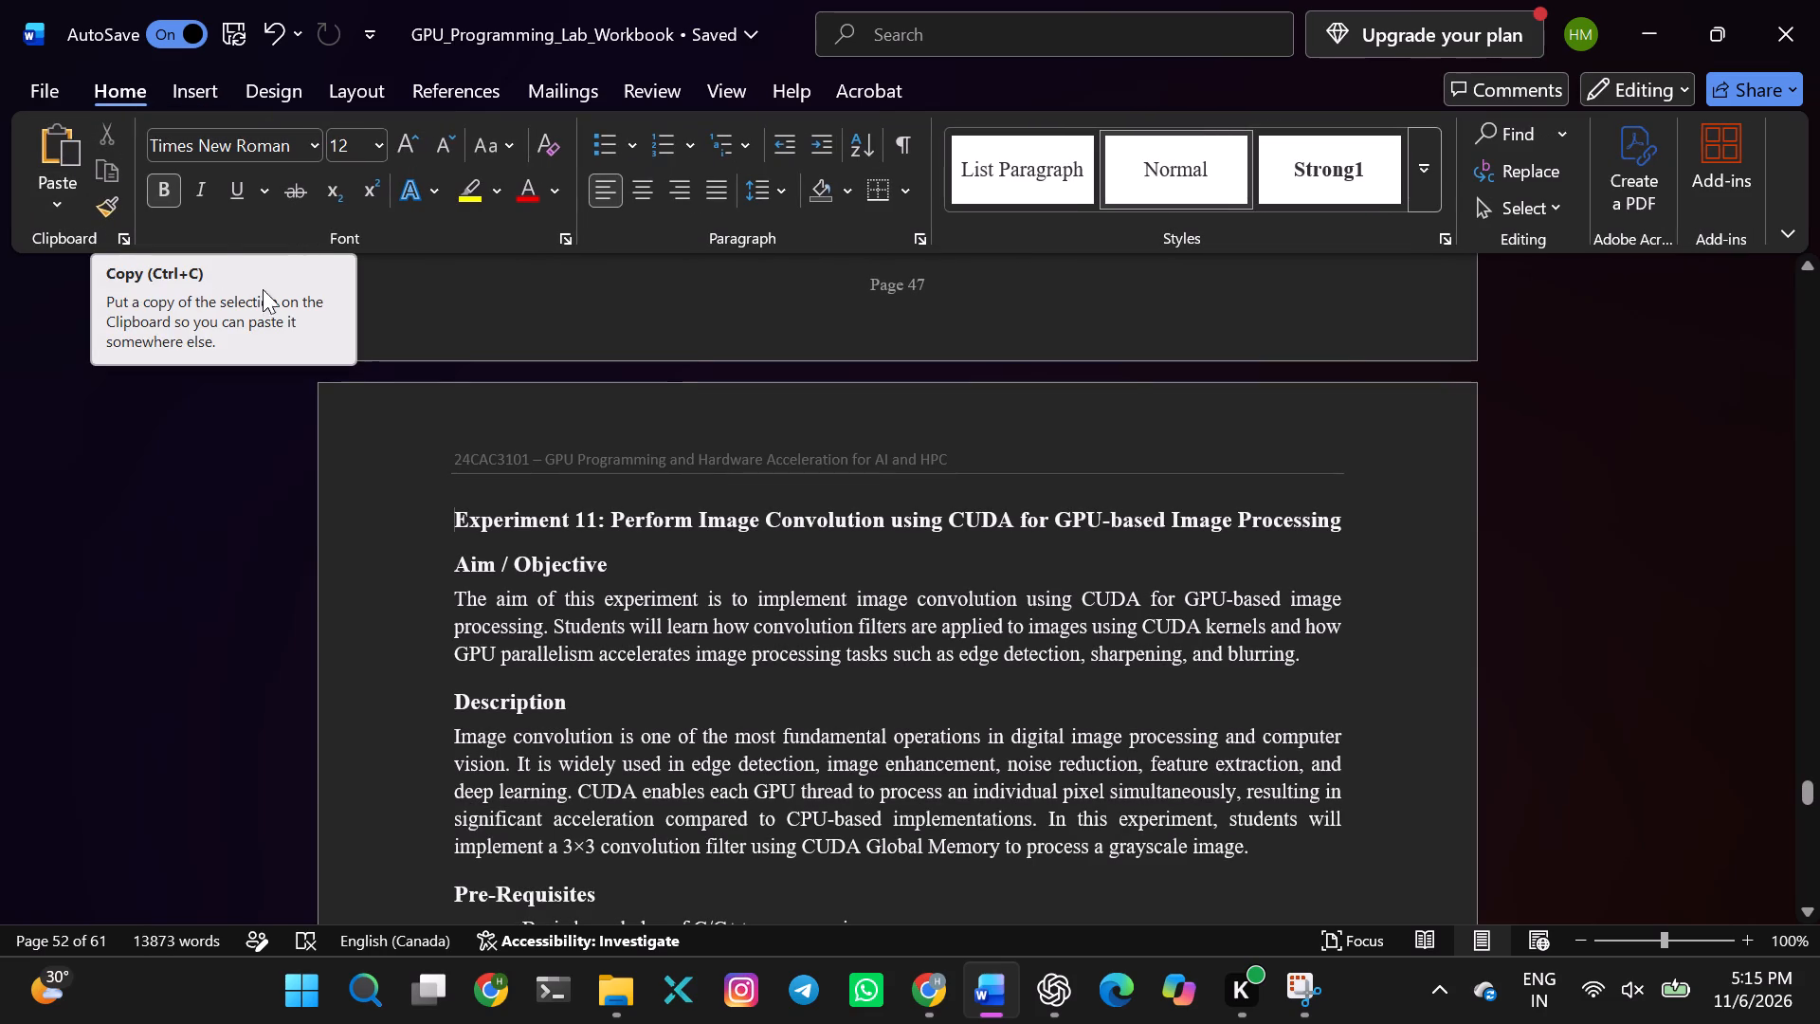
Delete the blank page between Experiment 10's Evaluator Remark table and the Experiment 11 heading.
{"action": "left_click", "coordinate": [438, 287]}
{"action": "scroll", "coordinate": [438, 287], "scroll_direction": "up", "scroll_amount": 5}
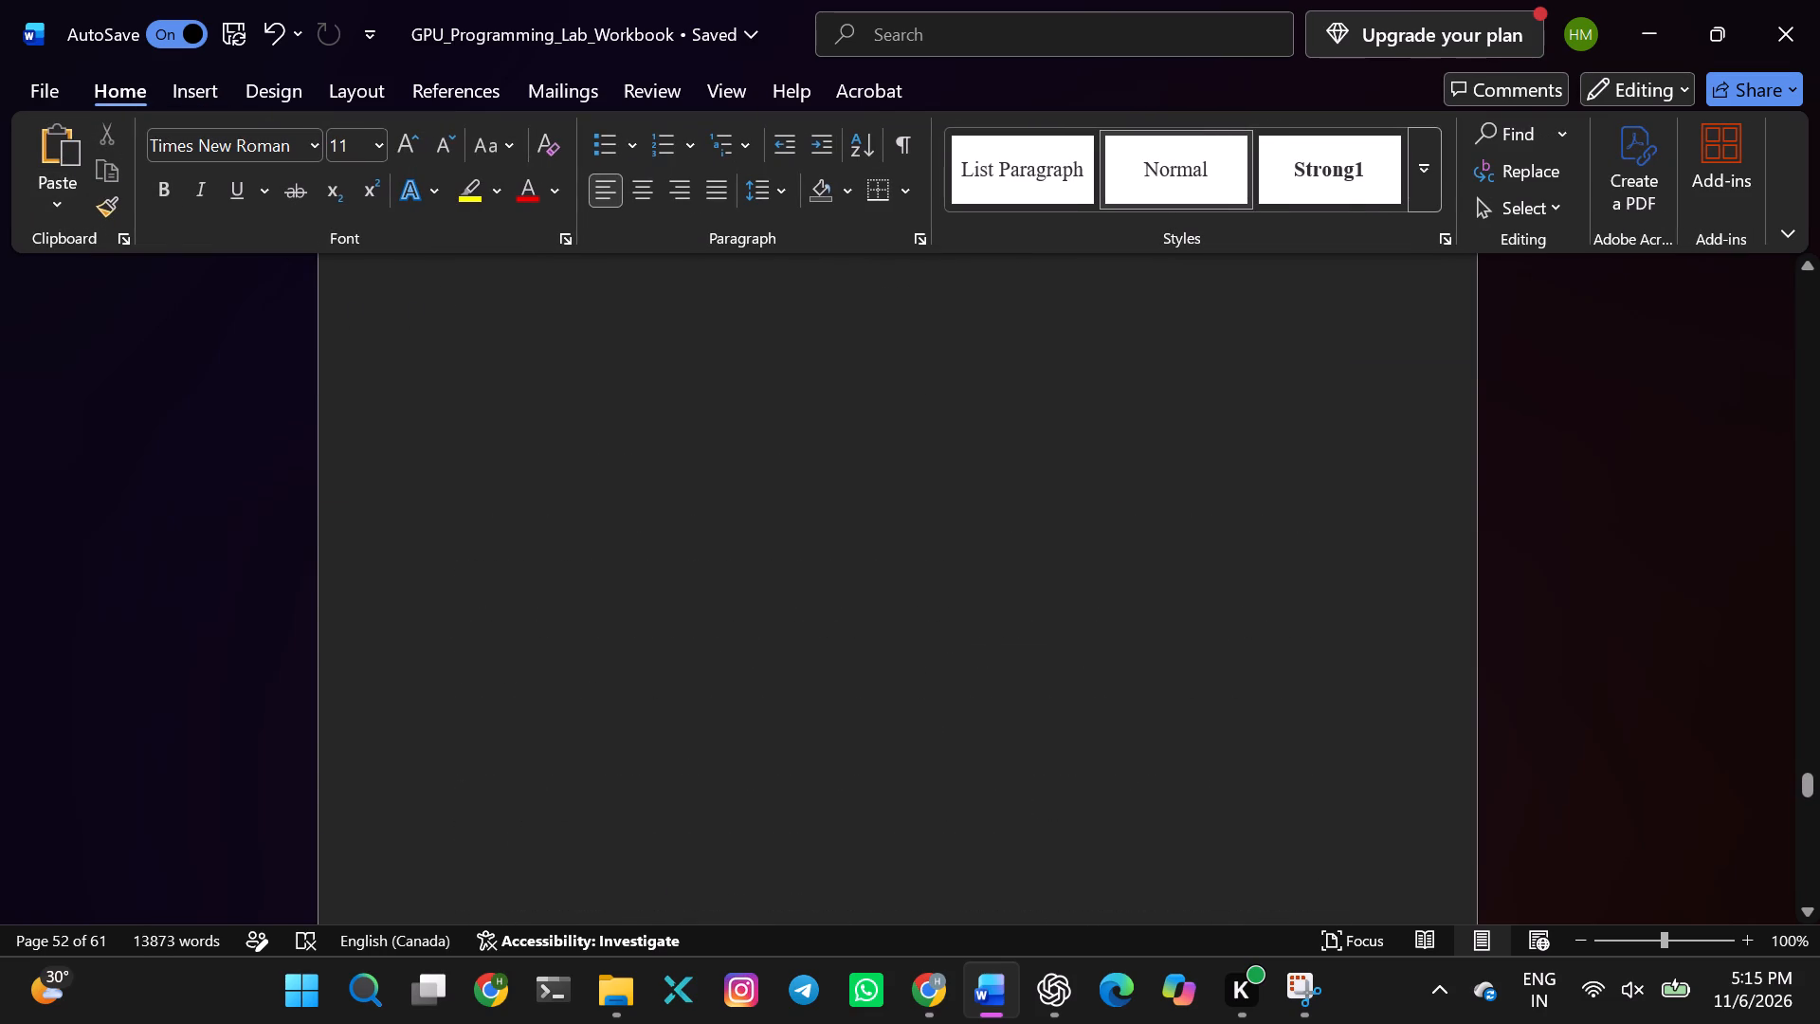
{"action": "scroll", "coordinate": [438, 287], "scroll_direction": "up", "scroll_amount": 1}
{"action": "left_click", "coordinate": [516, 450]}
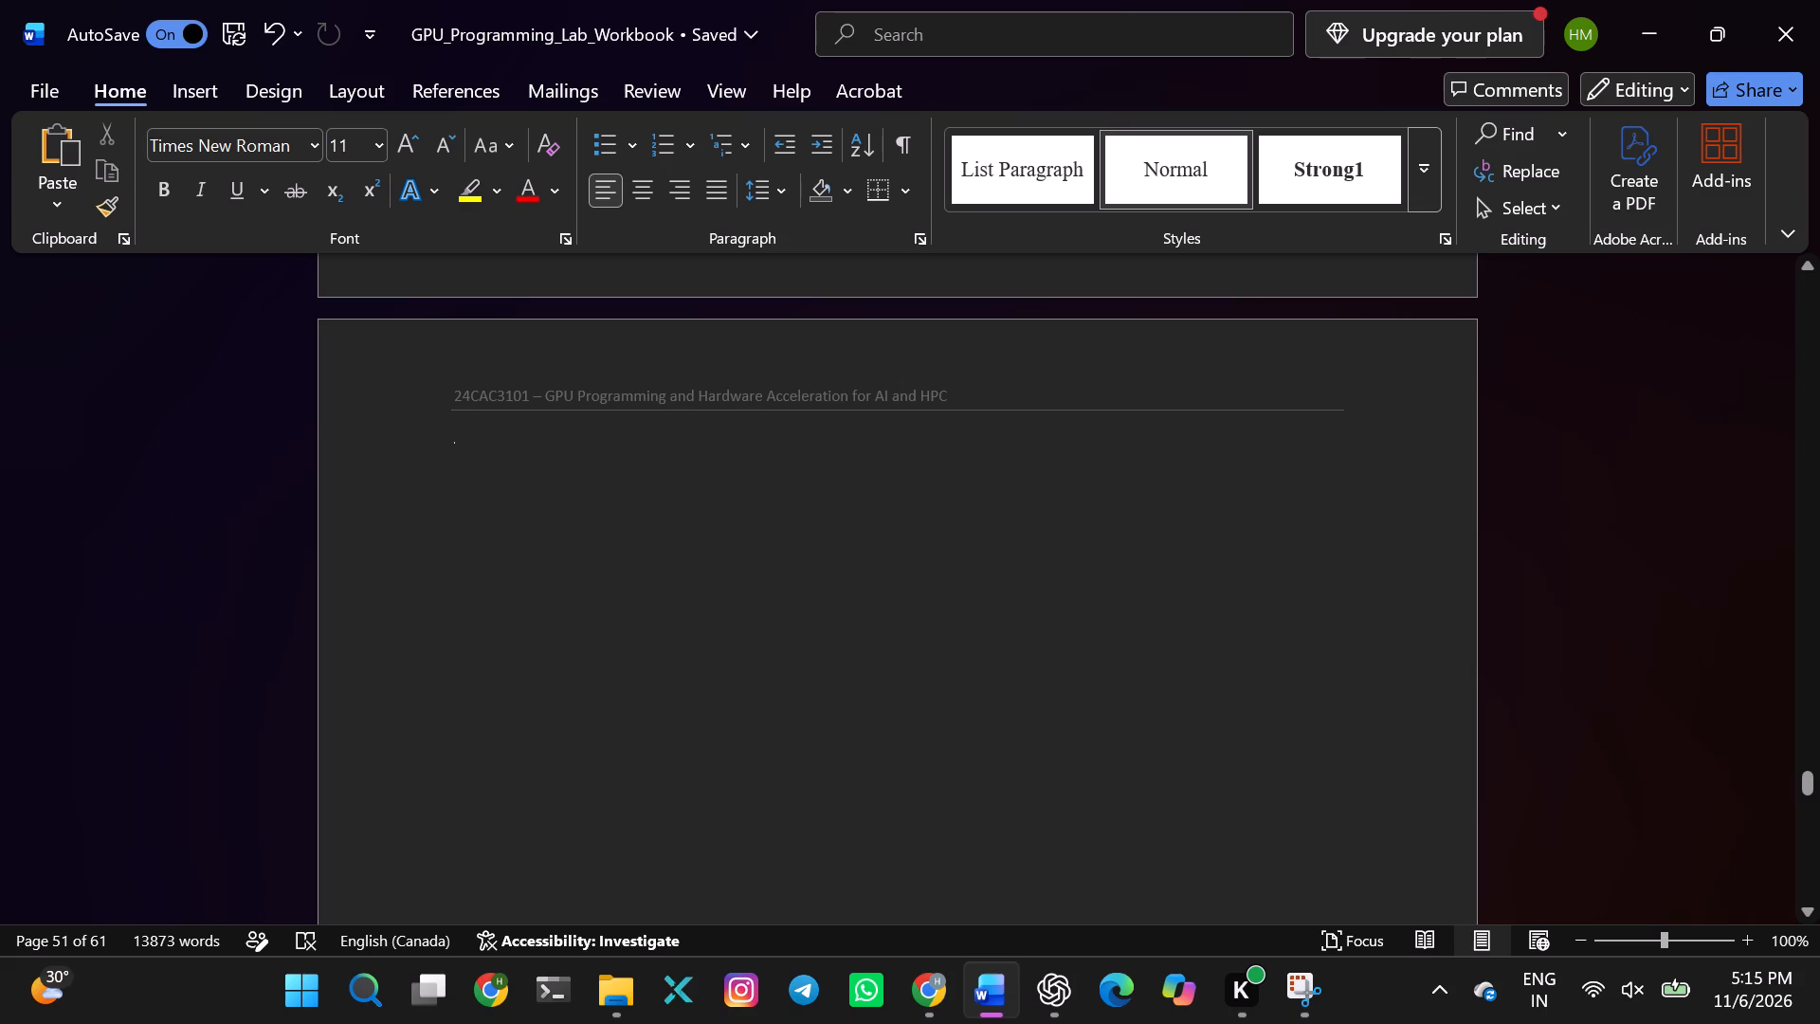
{"action": "key", "text": "Delete"}
Review Experiment 11's pages, examining the code, the text output, the Post-Lab section and the page breaks up to Experiment 12.
{"action": "scroll", "coordinate": [516, 450], "scroll_direction": "down", "scroll_amount": 1}
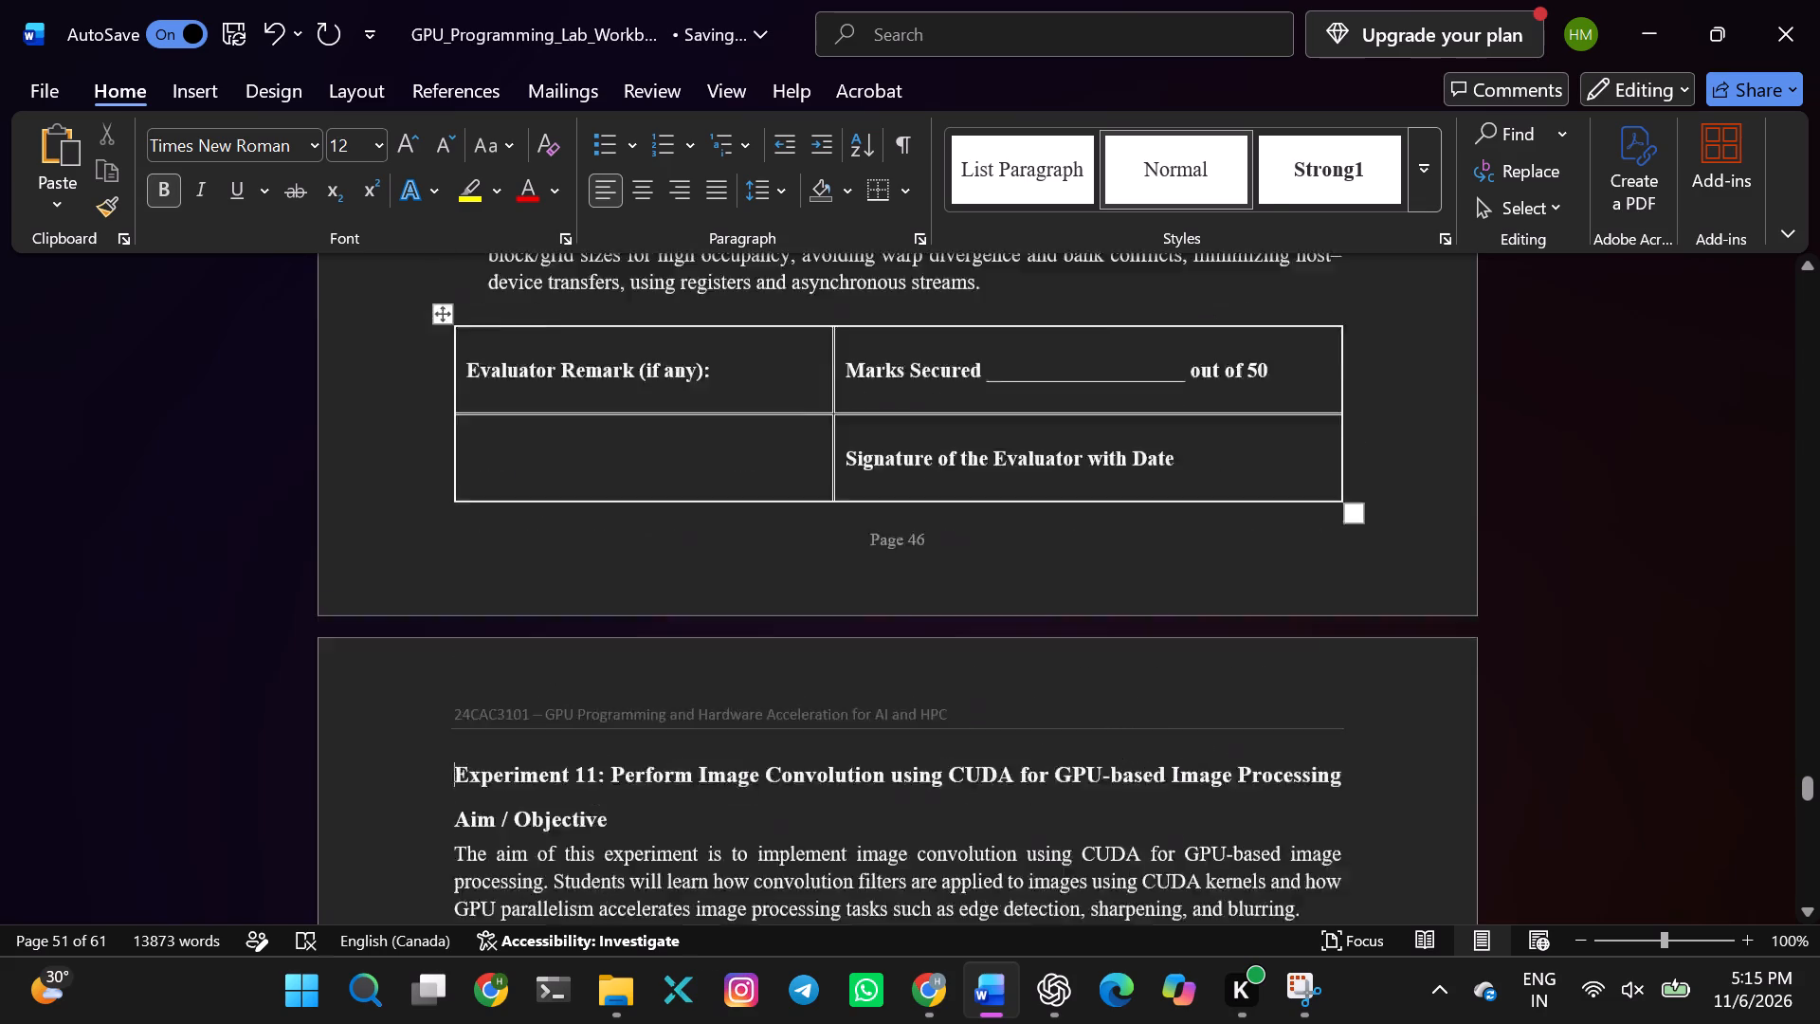
{"action": "scroll", "coordinate": [516, 450], "scroll_direction": "down", "scroll_amount": 3}
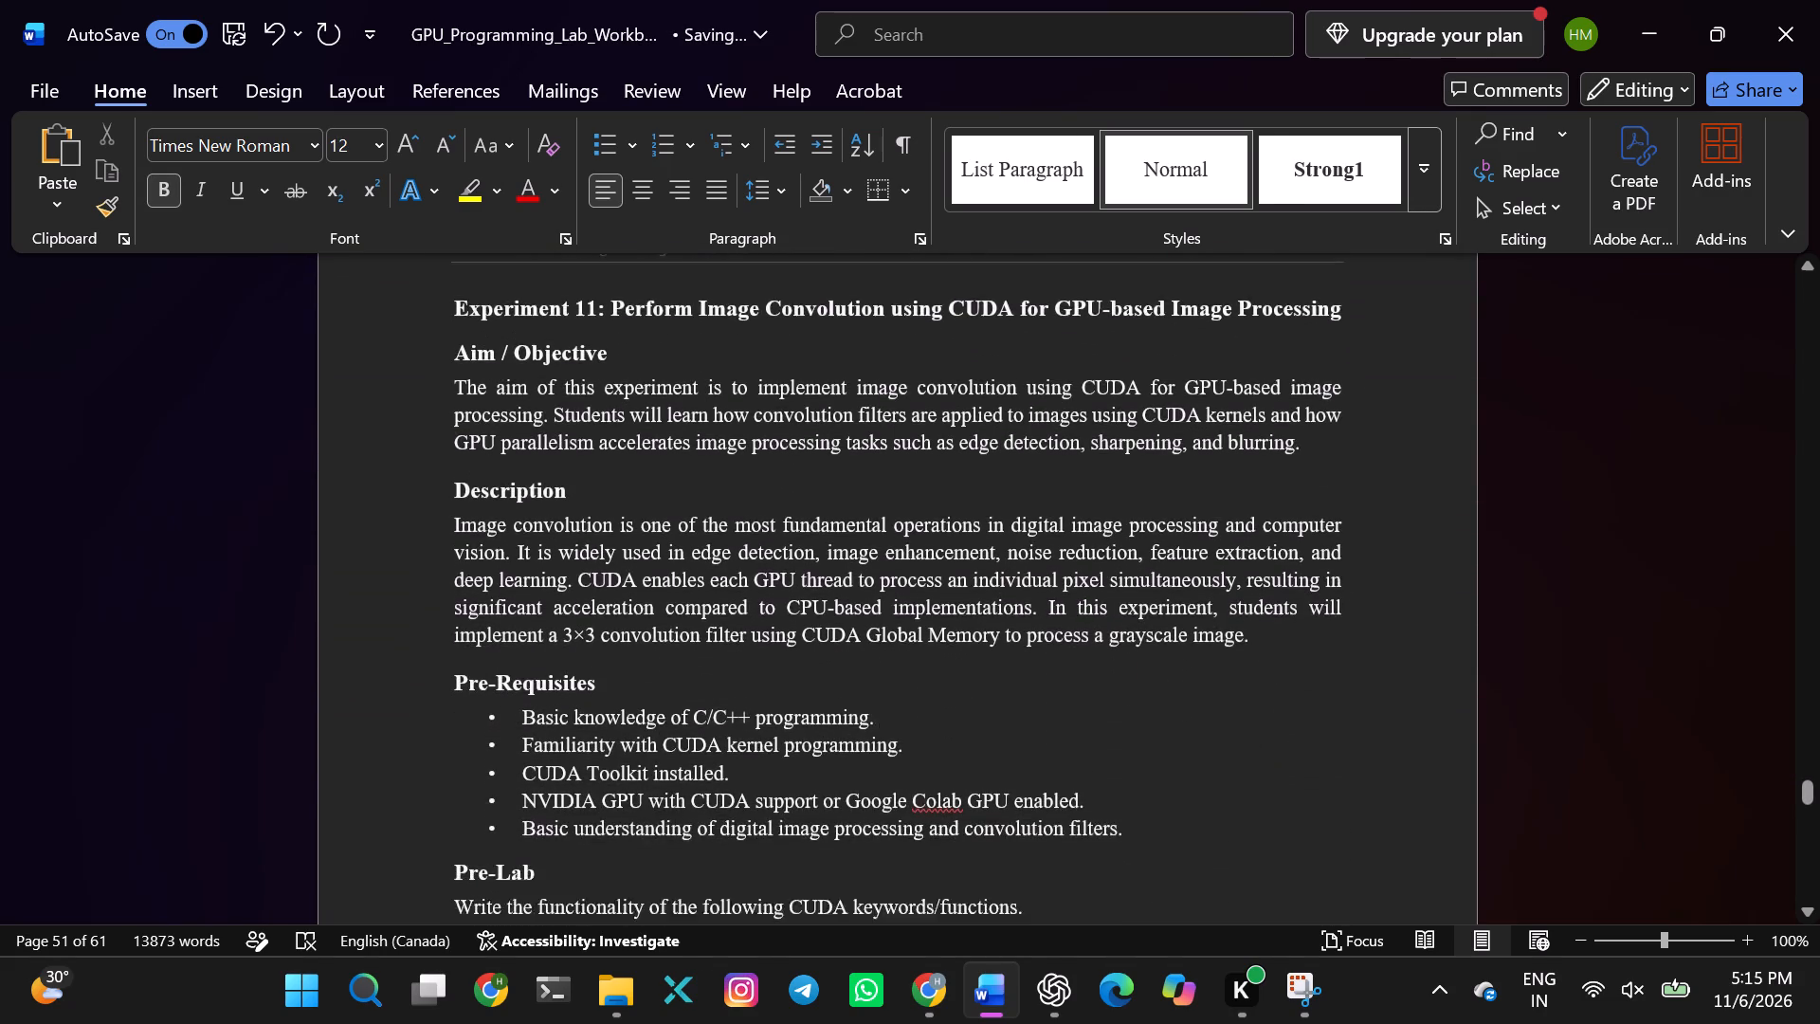
{"action": "scroll", "coordinate": [516, 450], "scroll_direction": "down", "scroll_amount": 5}
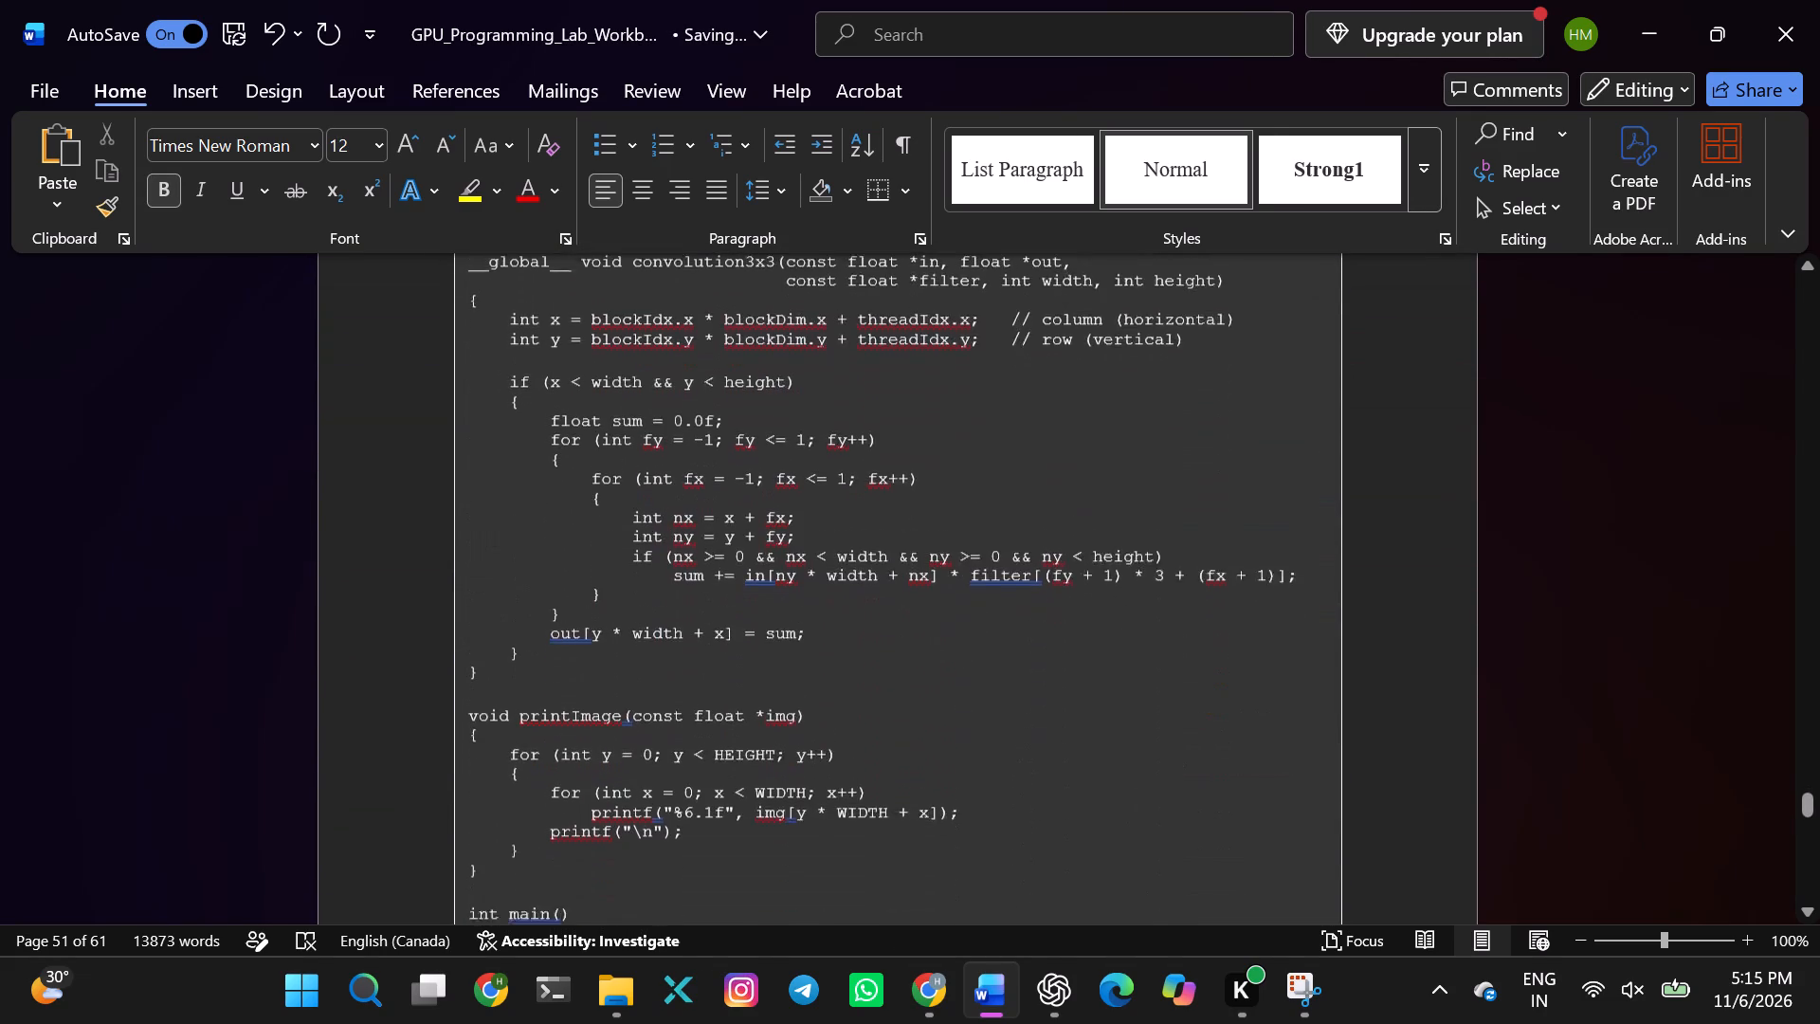
{"action": "scroll", "coordinate": [516, 450], "scroll_direction": "down", "scroll_amount": 7}
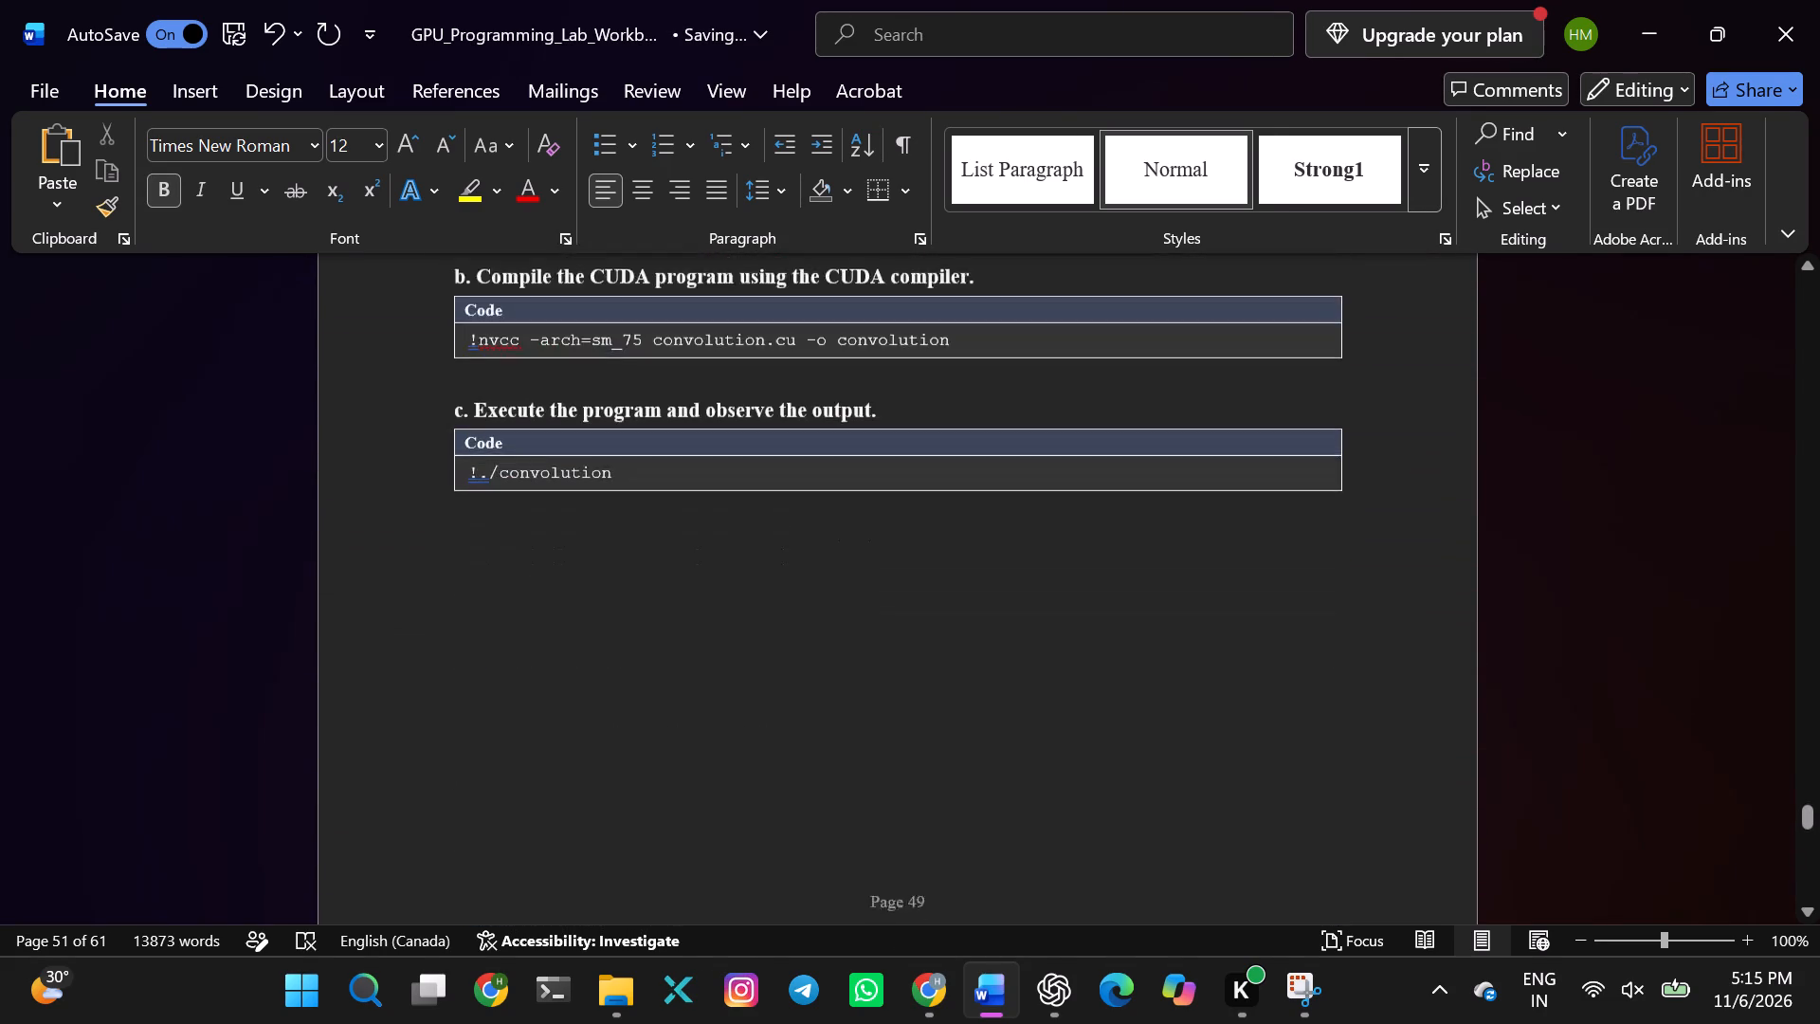
{"action": "scroll", "coordinate": [516, 450], "scroll_direction": "up", "scroll_amount": 2}
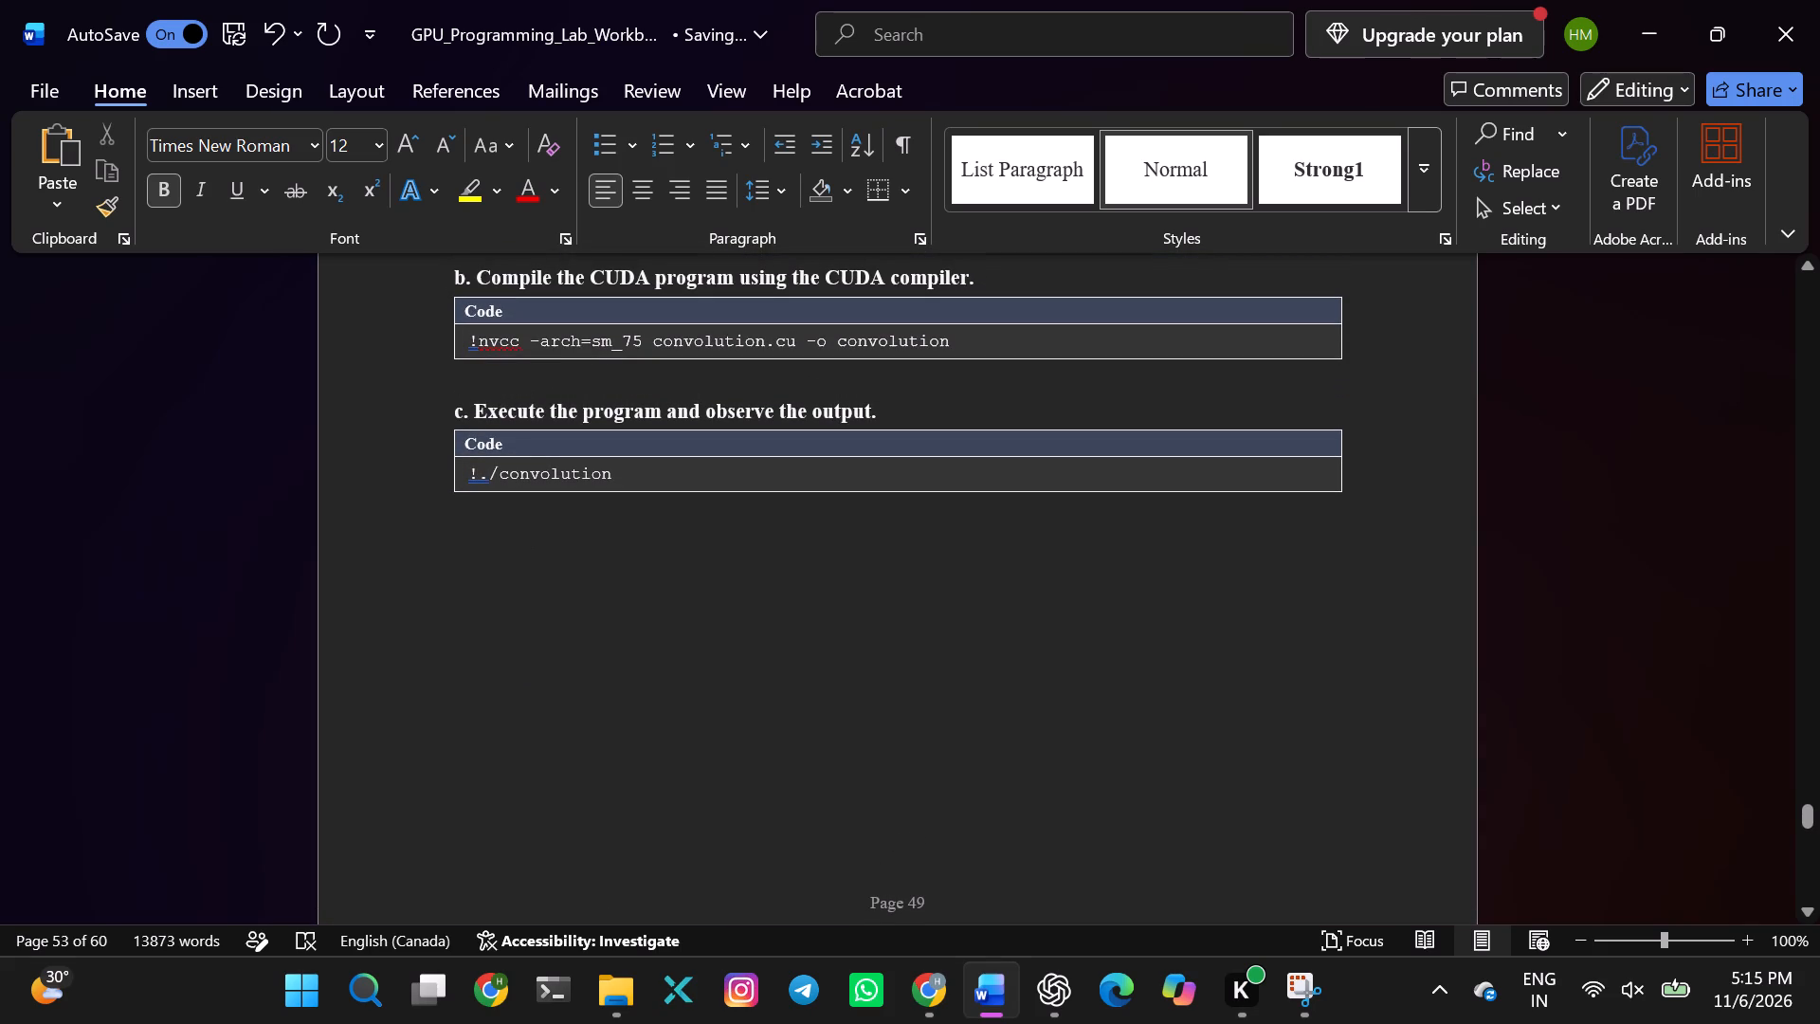
{"action": "scroll", "coordinate": [516, 450], "scroll_direction": "down", "scroll_amount": 3}
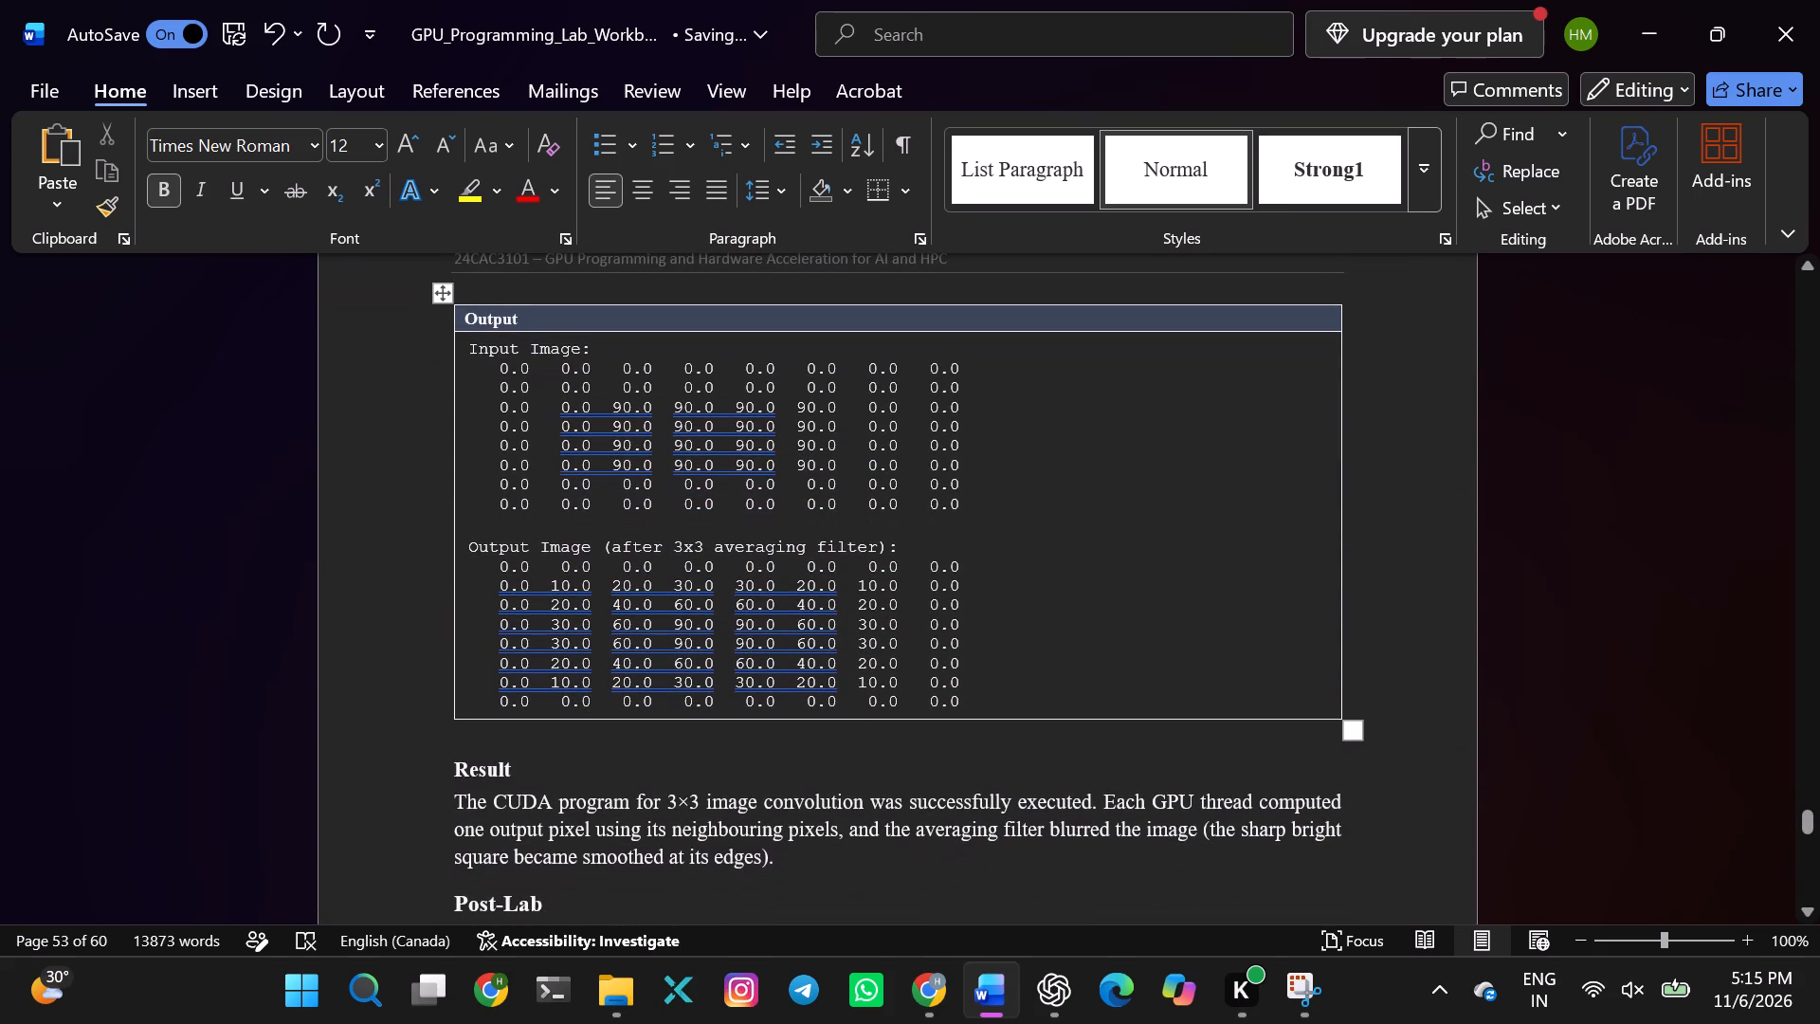
{"action": "scroll", "coordinate": [911, 574], "scroll_direction": "down", "scroll_amount": 4}
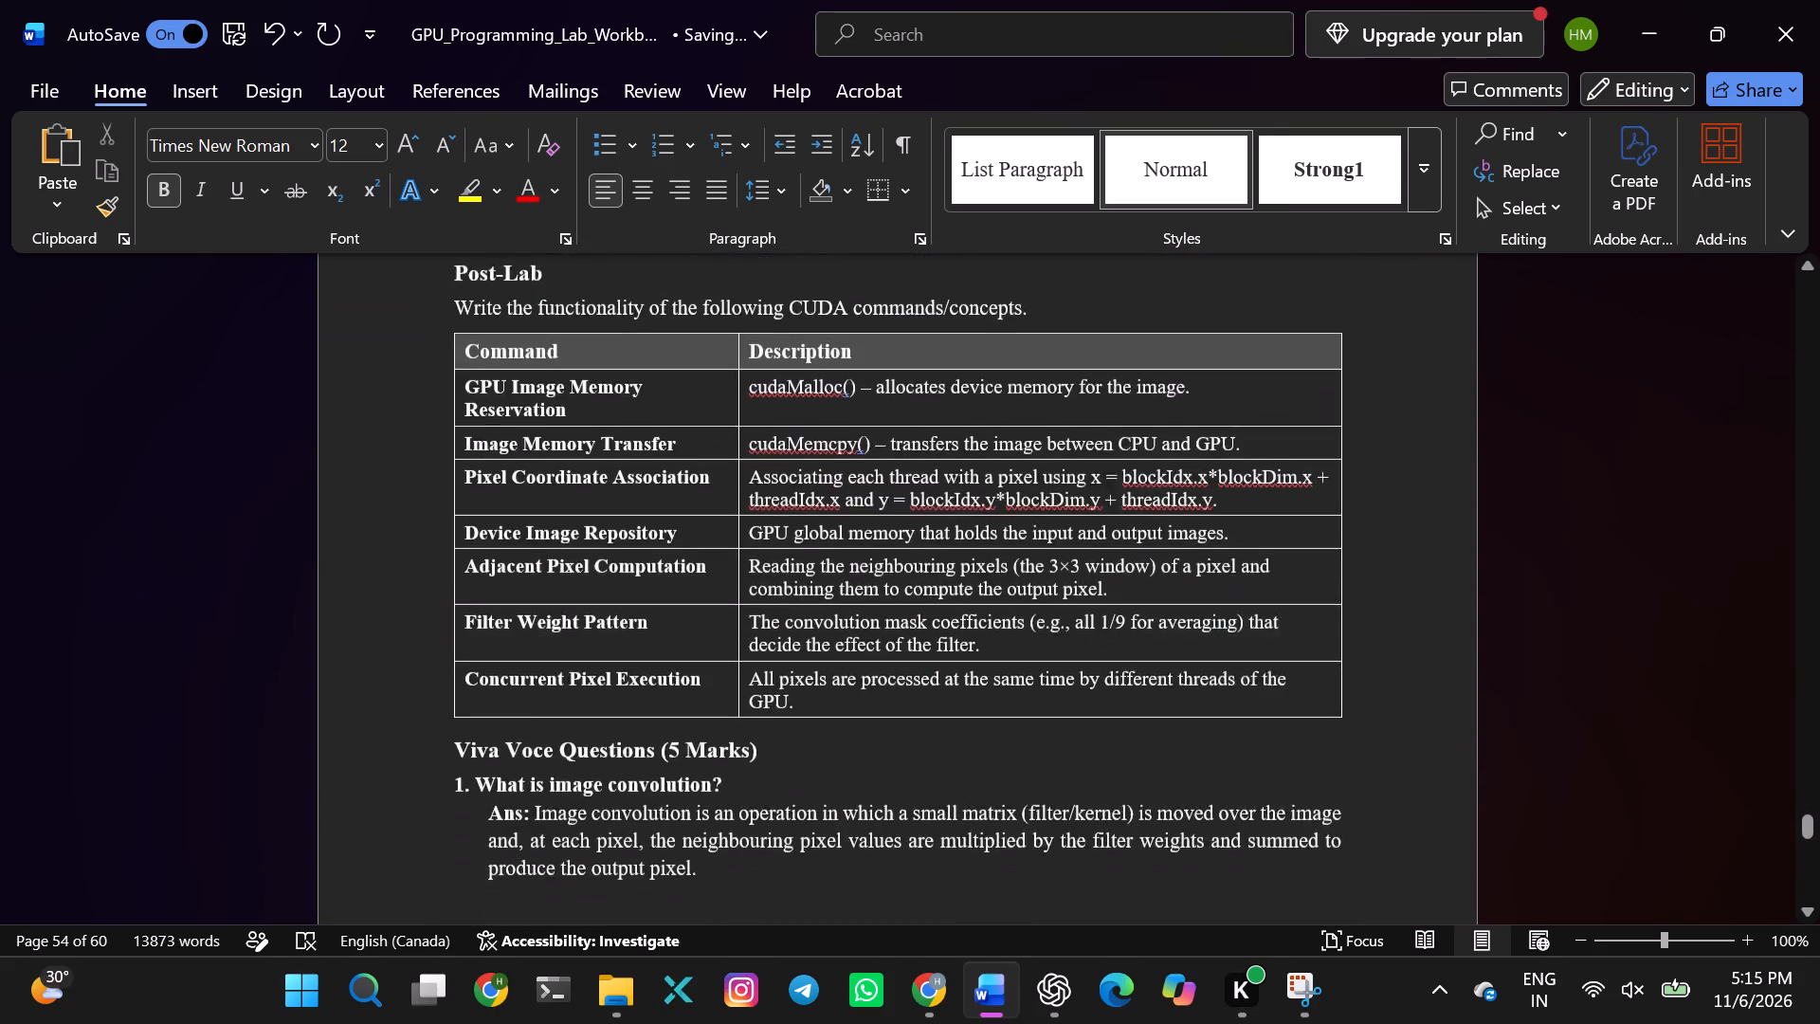
{"action": "scroll", "coordinate": [911, 574], "scroll_direction": "down", "scroll_amount": 3}
{"action": "scroll", "coordinate": [911, 574], "scroll_direction": "up", "scroll_amount": 3}
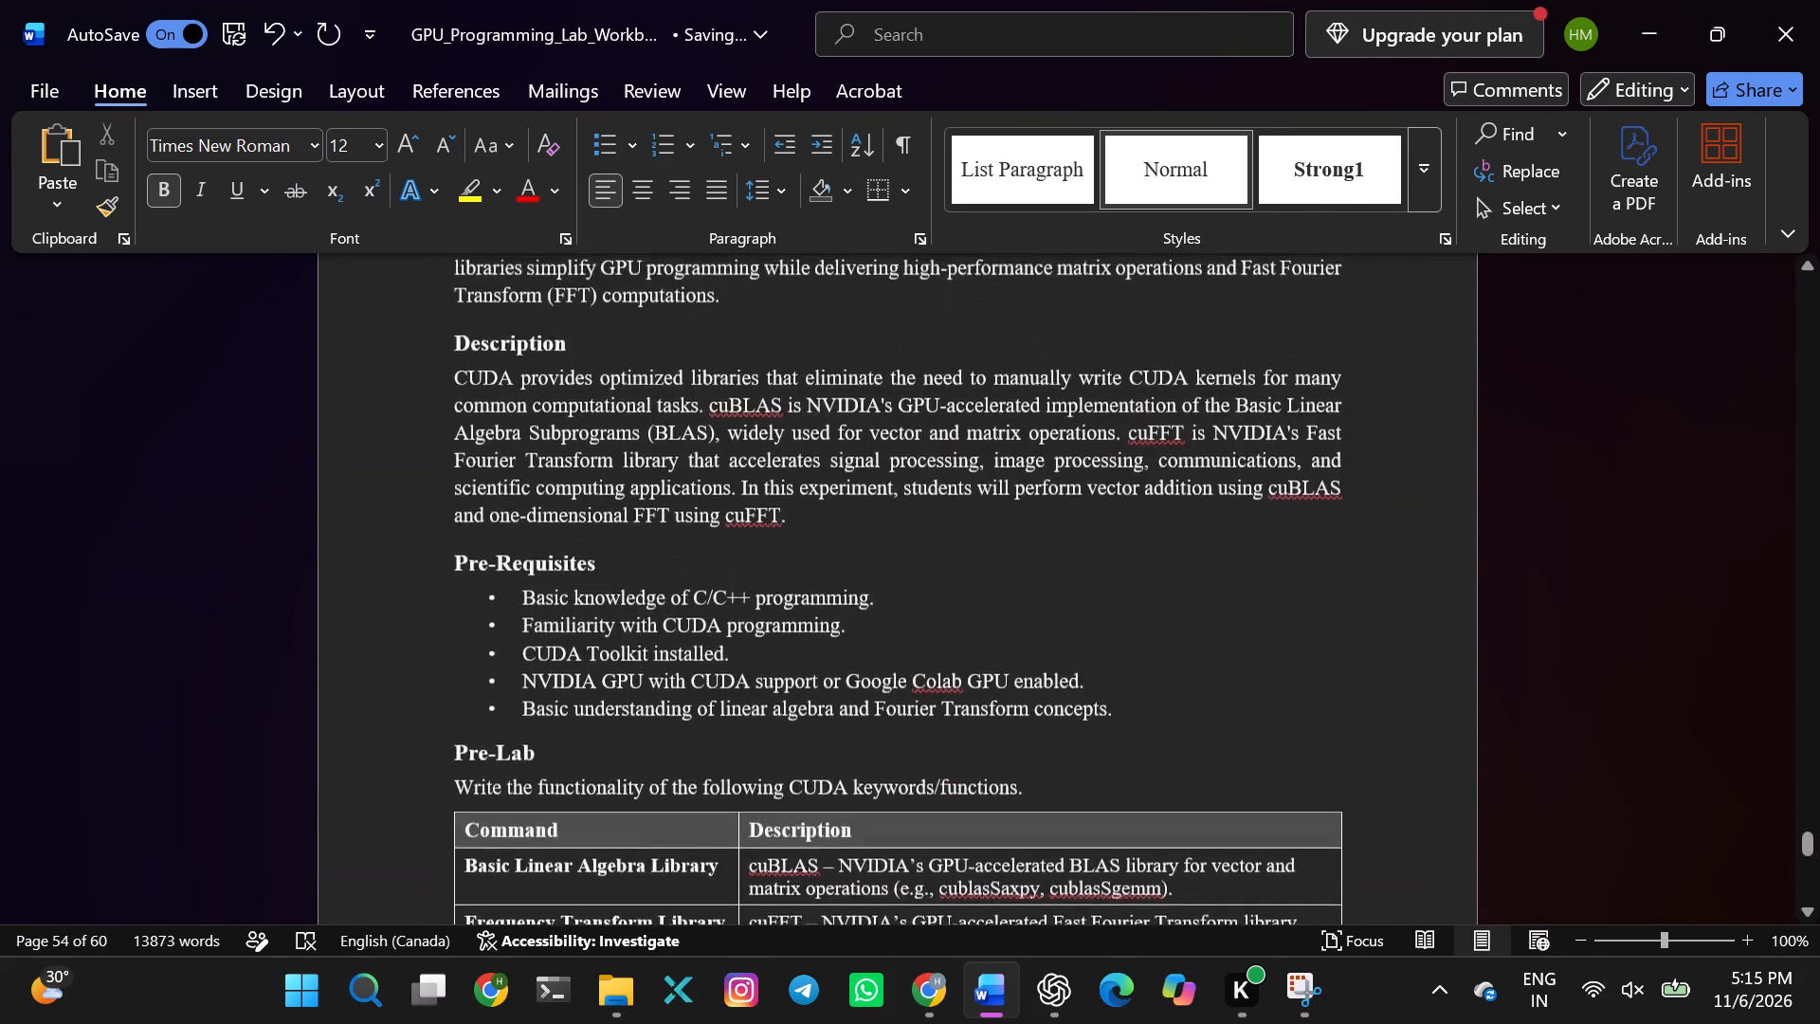
{"action": "scroll", "coordinate": [911, 574], "scroll_direction": "up", "scroll_amount": 6}
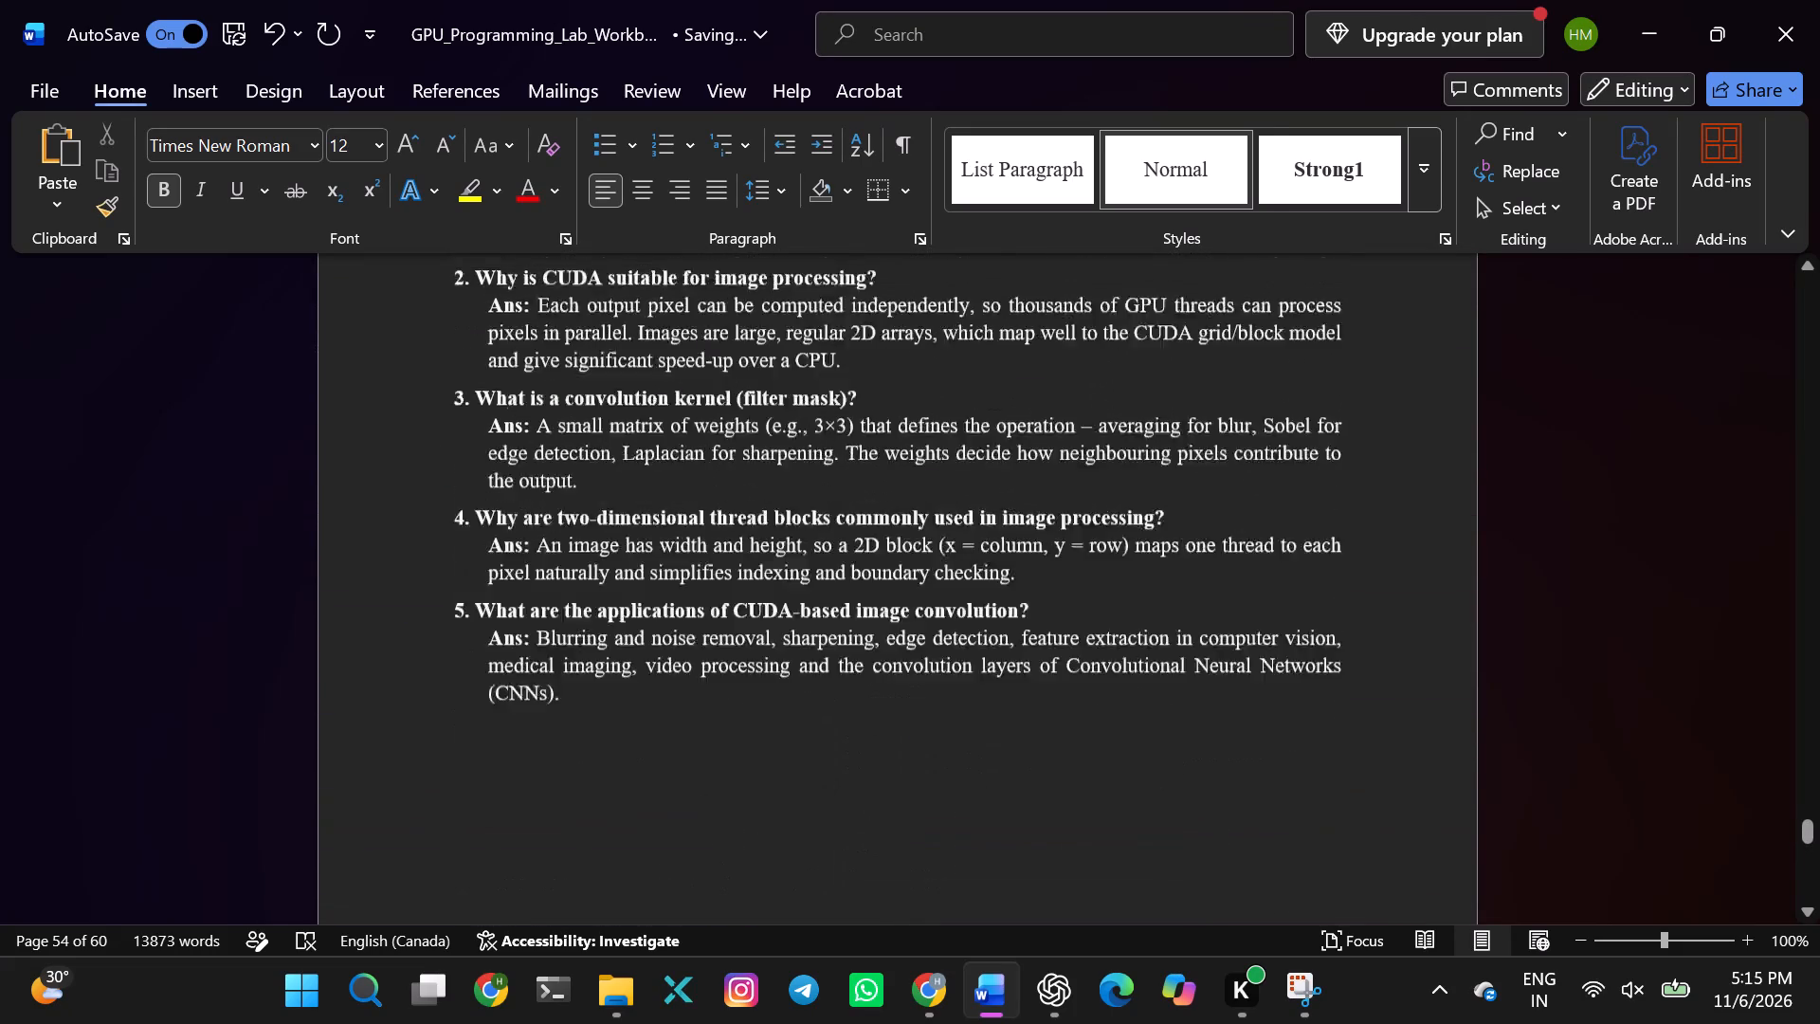
{"action": "scroll", "coordinate": [911, 574], "scroll_direction": "up", "scroll_amount": 7}
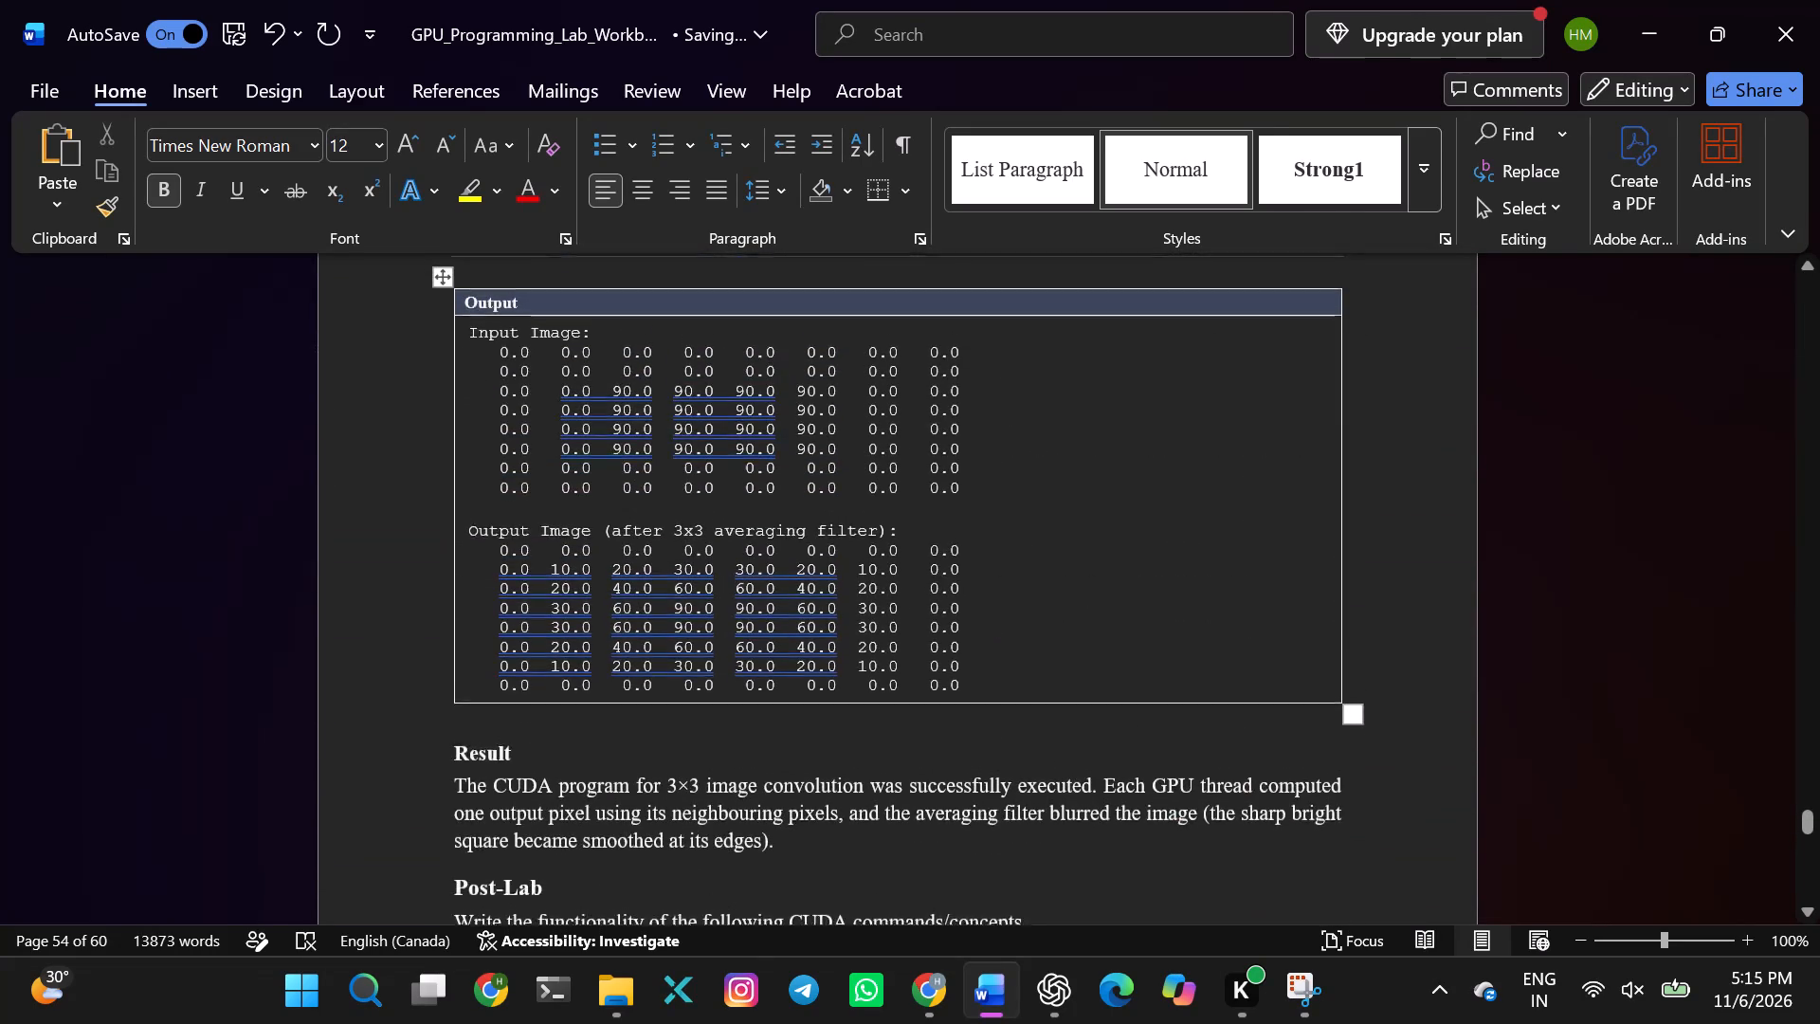
{"action": "scroll", "coordinate": [911, 574], "scroll_direction": "up", "scroll_amount": 1}
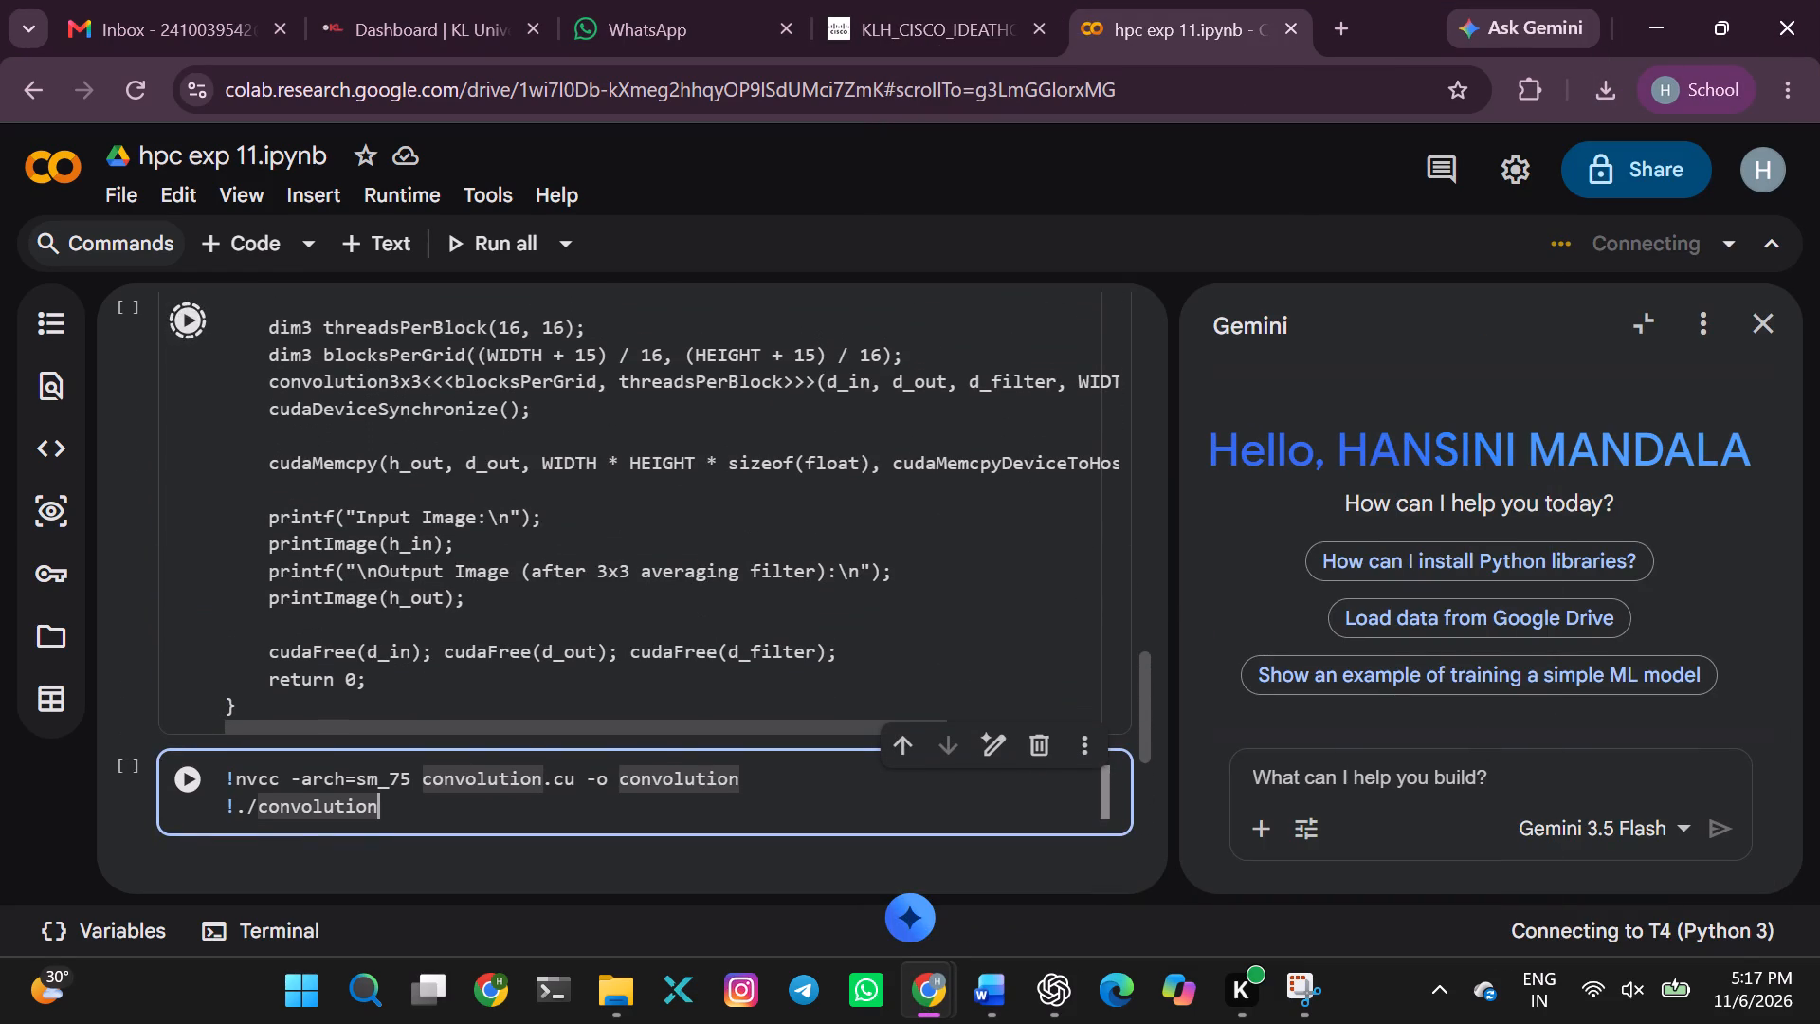
{"action": "left_click", "coordinate": [401, 193]}
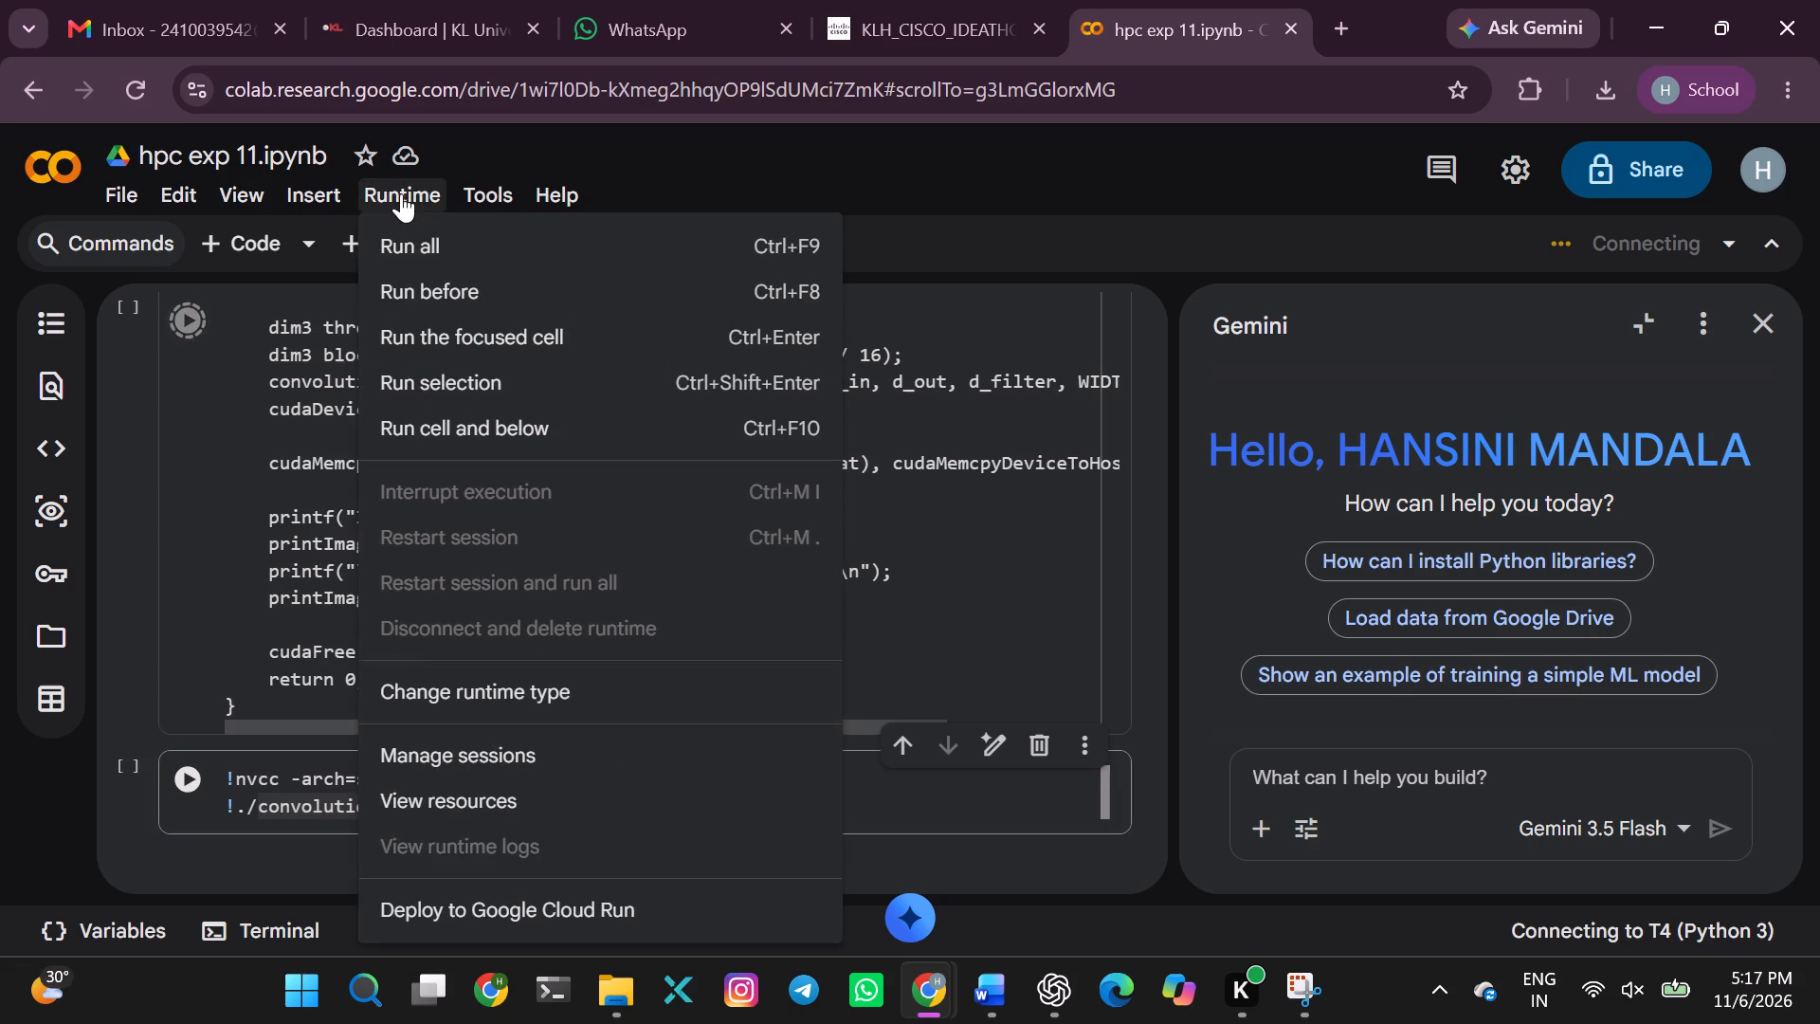
{"action": "left_click", "coordinate": [475, 680]}
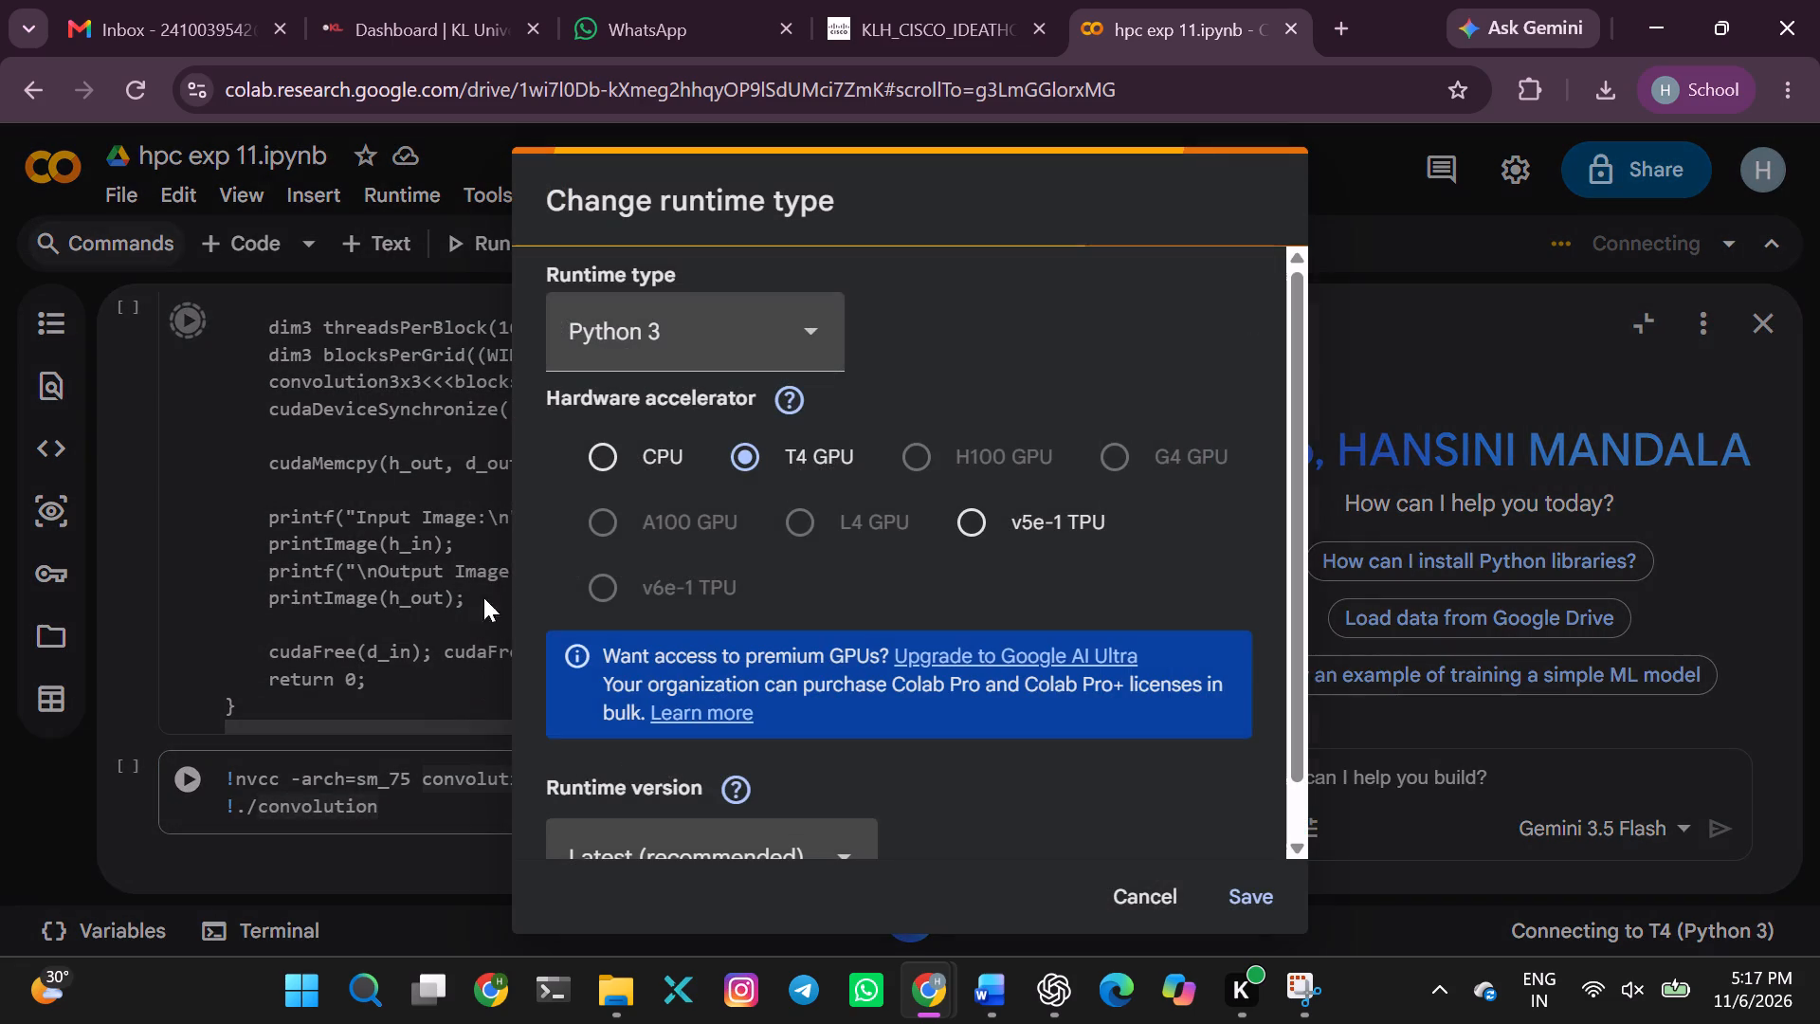
{"action": "left_click", "coordinate": [741, 454]}
{"action": "left_click", "coordinate": [1234, 897]}
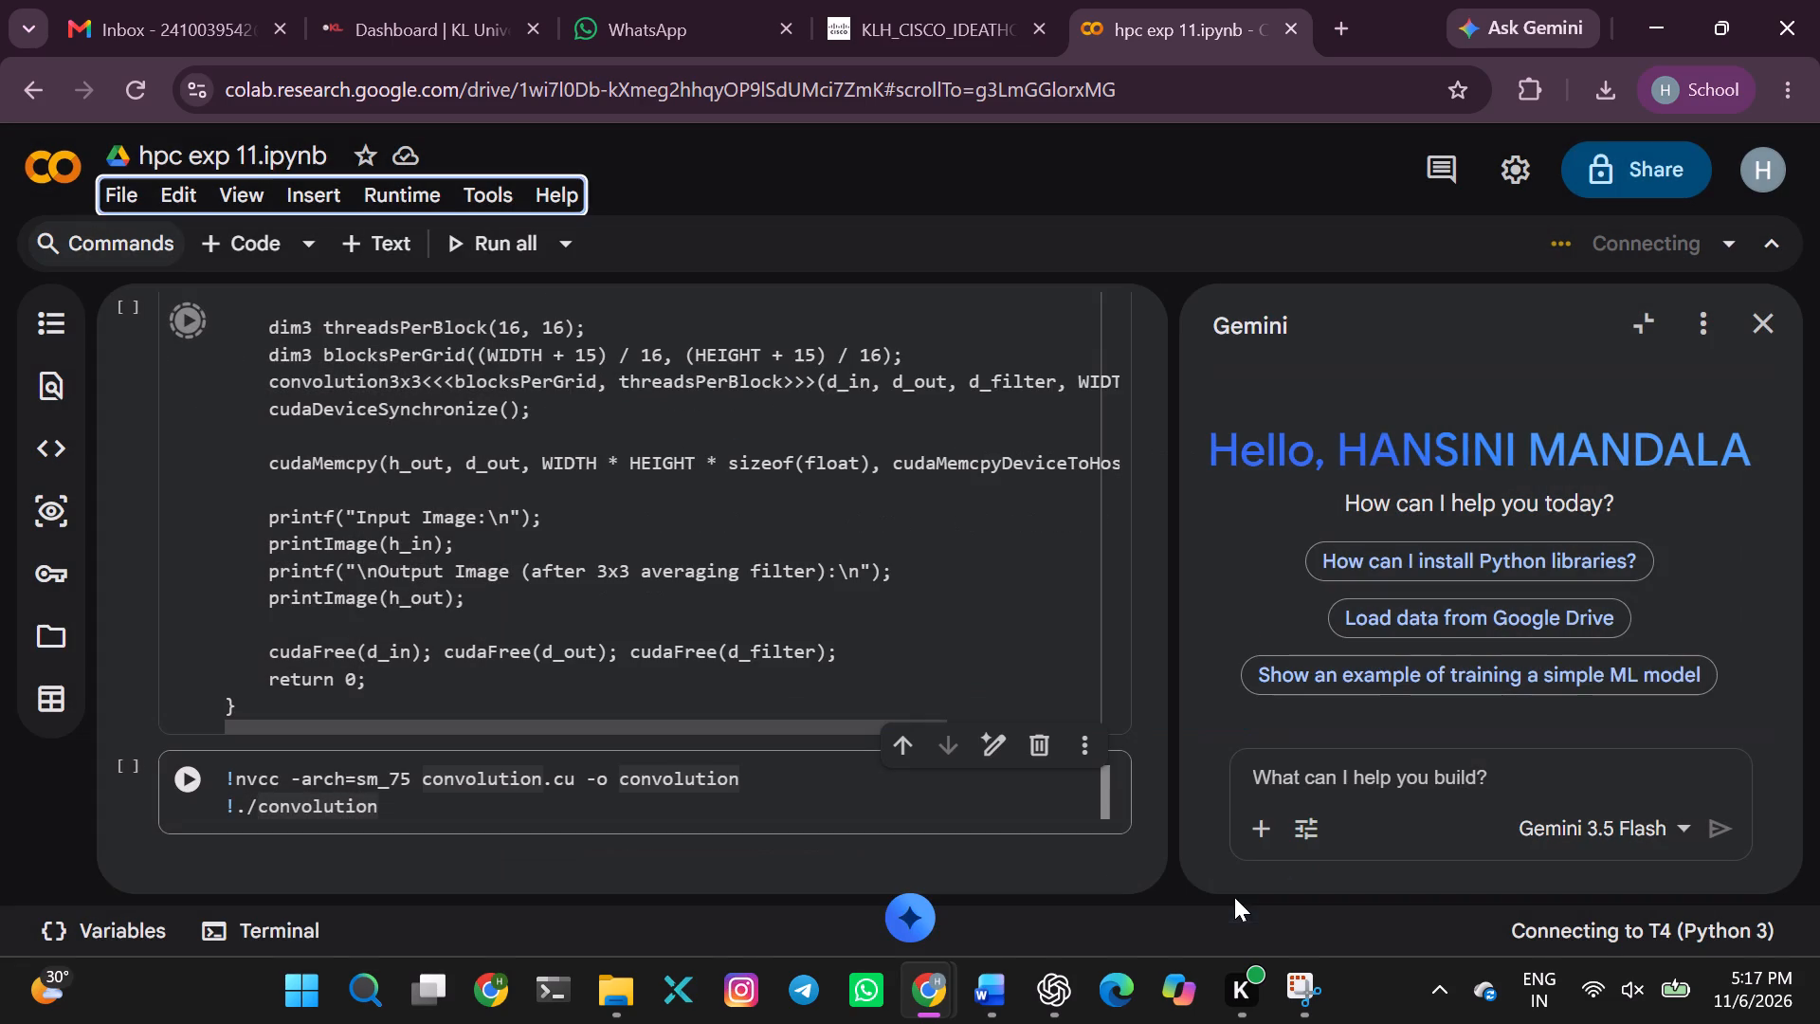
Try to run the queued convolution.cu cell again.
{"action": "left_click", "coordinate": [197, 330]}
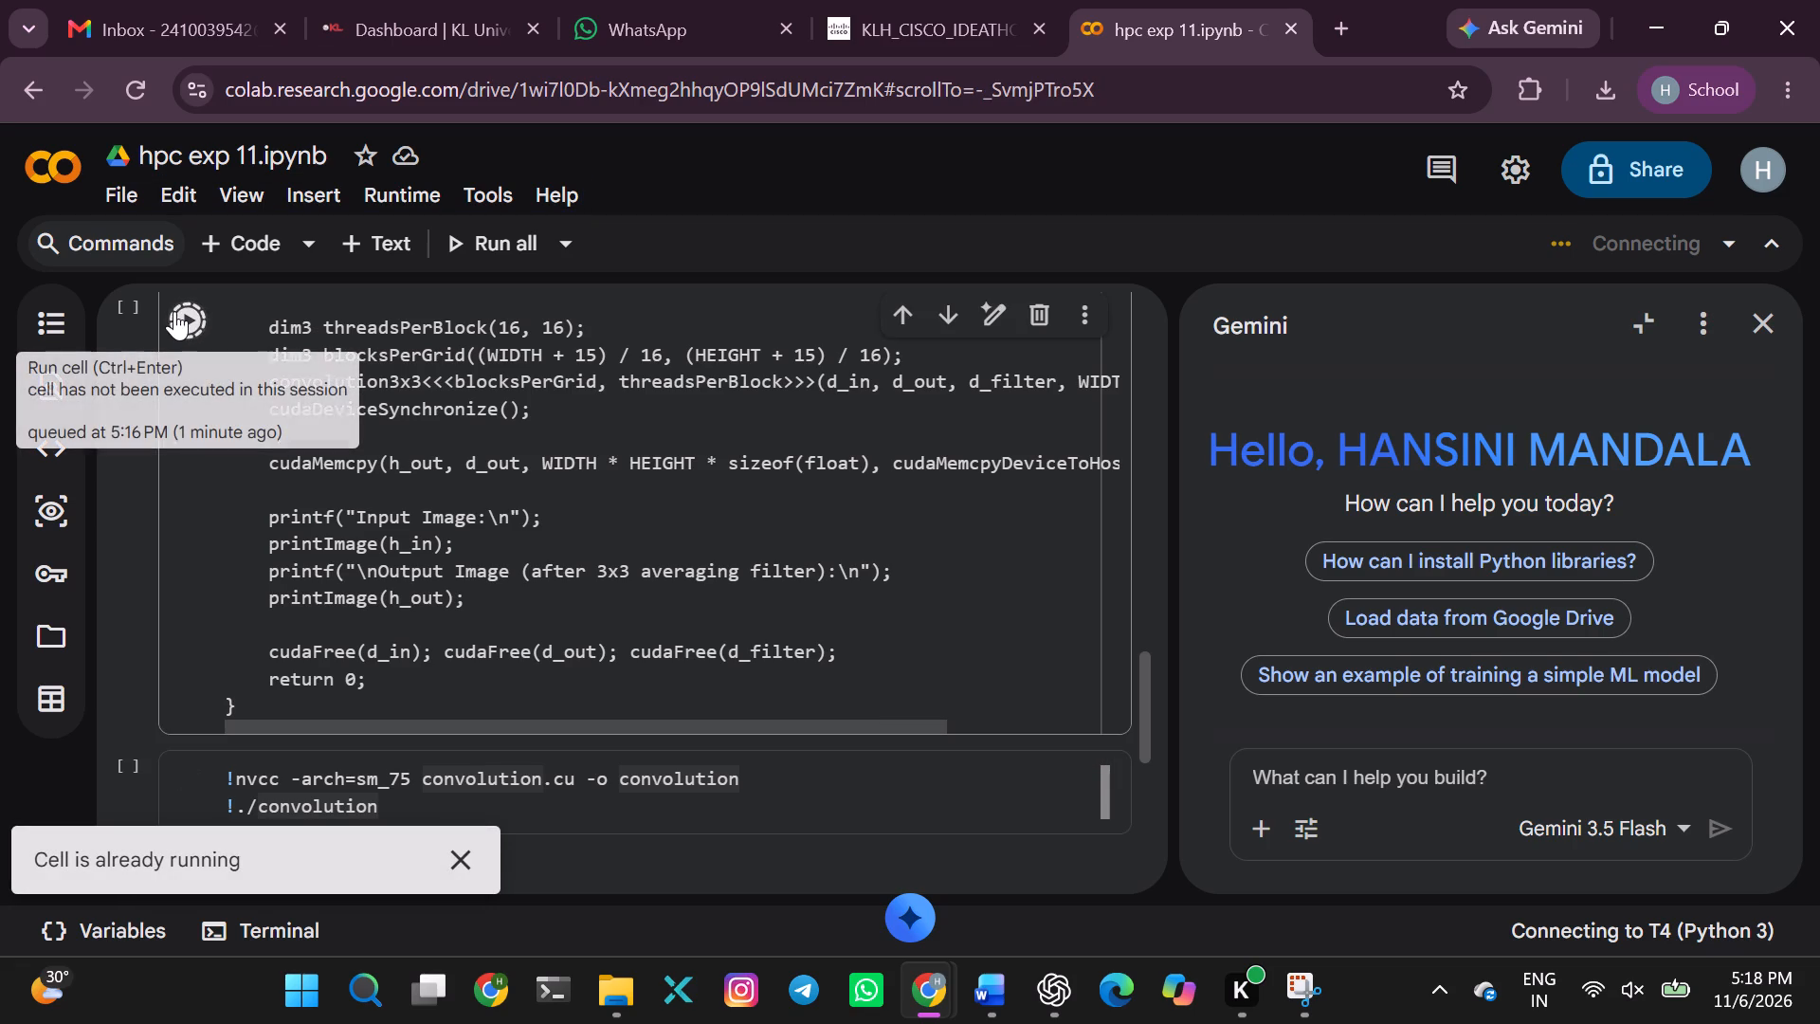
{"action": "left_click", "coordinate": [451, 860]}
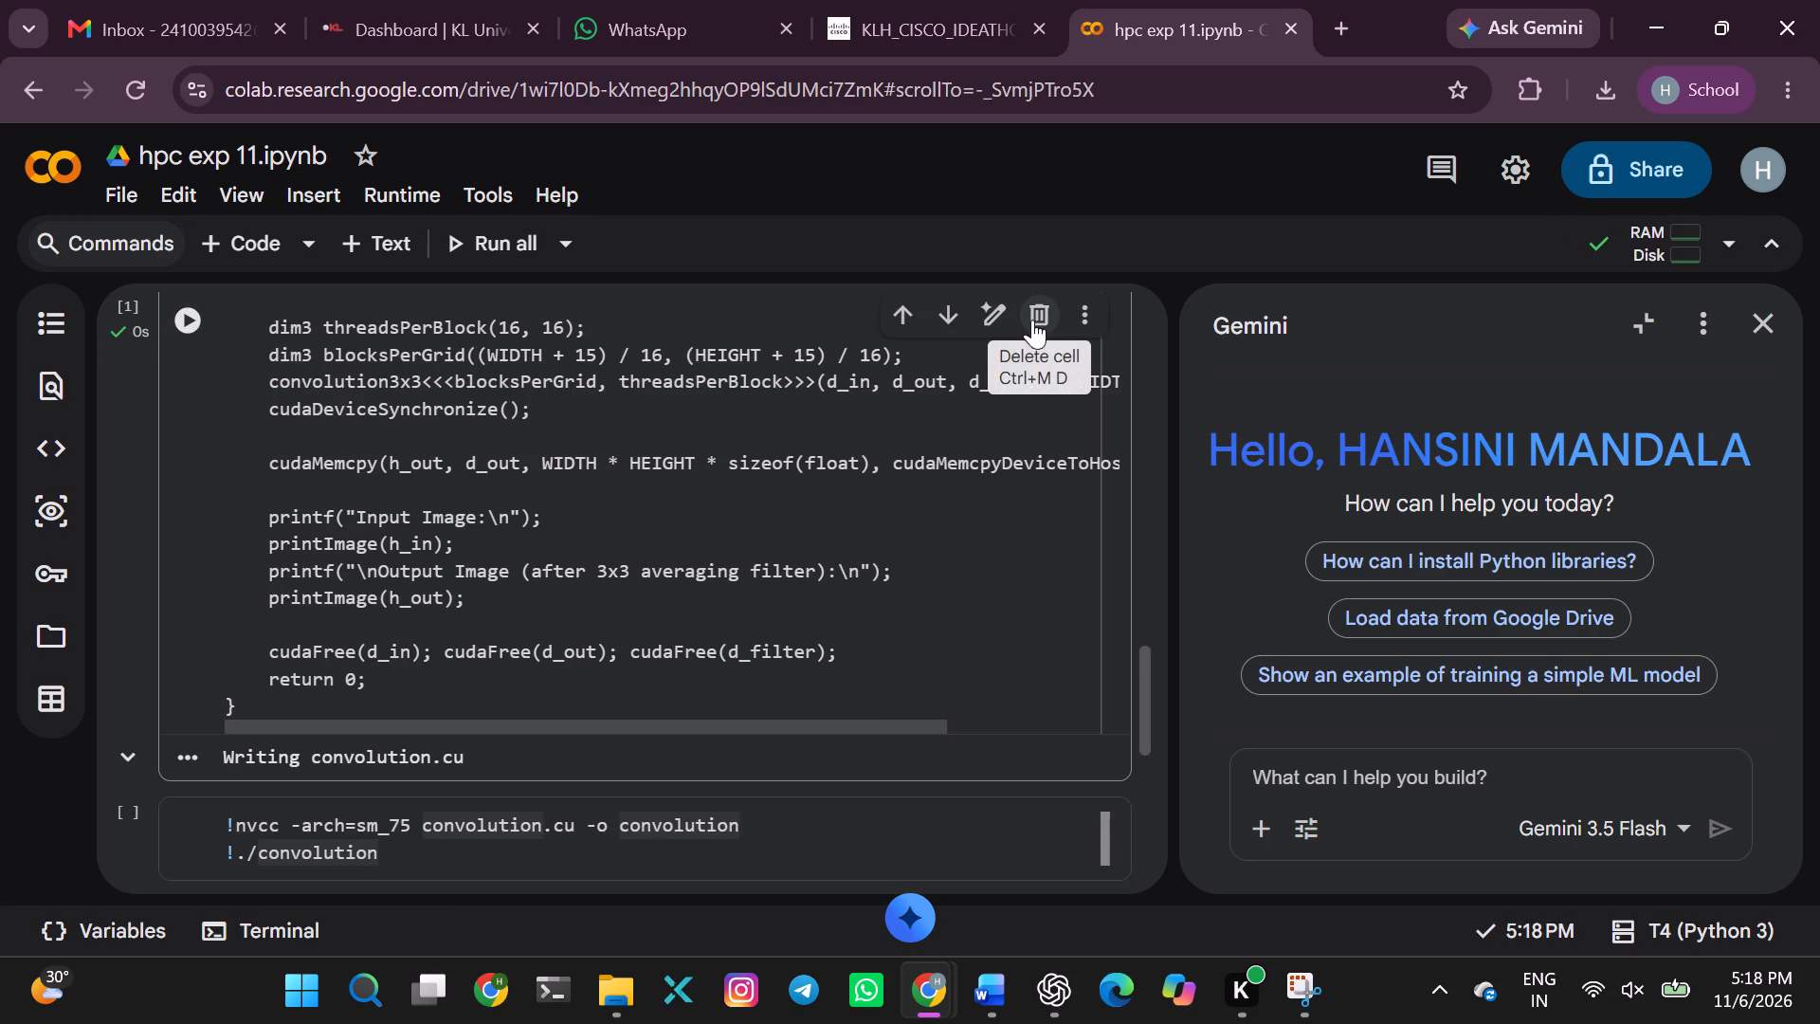
Run the convolution compile-and-run cell and close the Gemini assistant to view the full input and output images.
{"action": "left_click", "coordinate": [177, 830]}
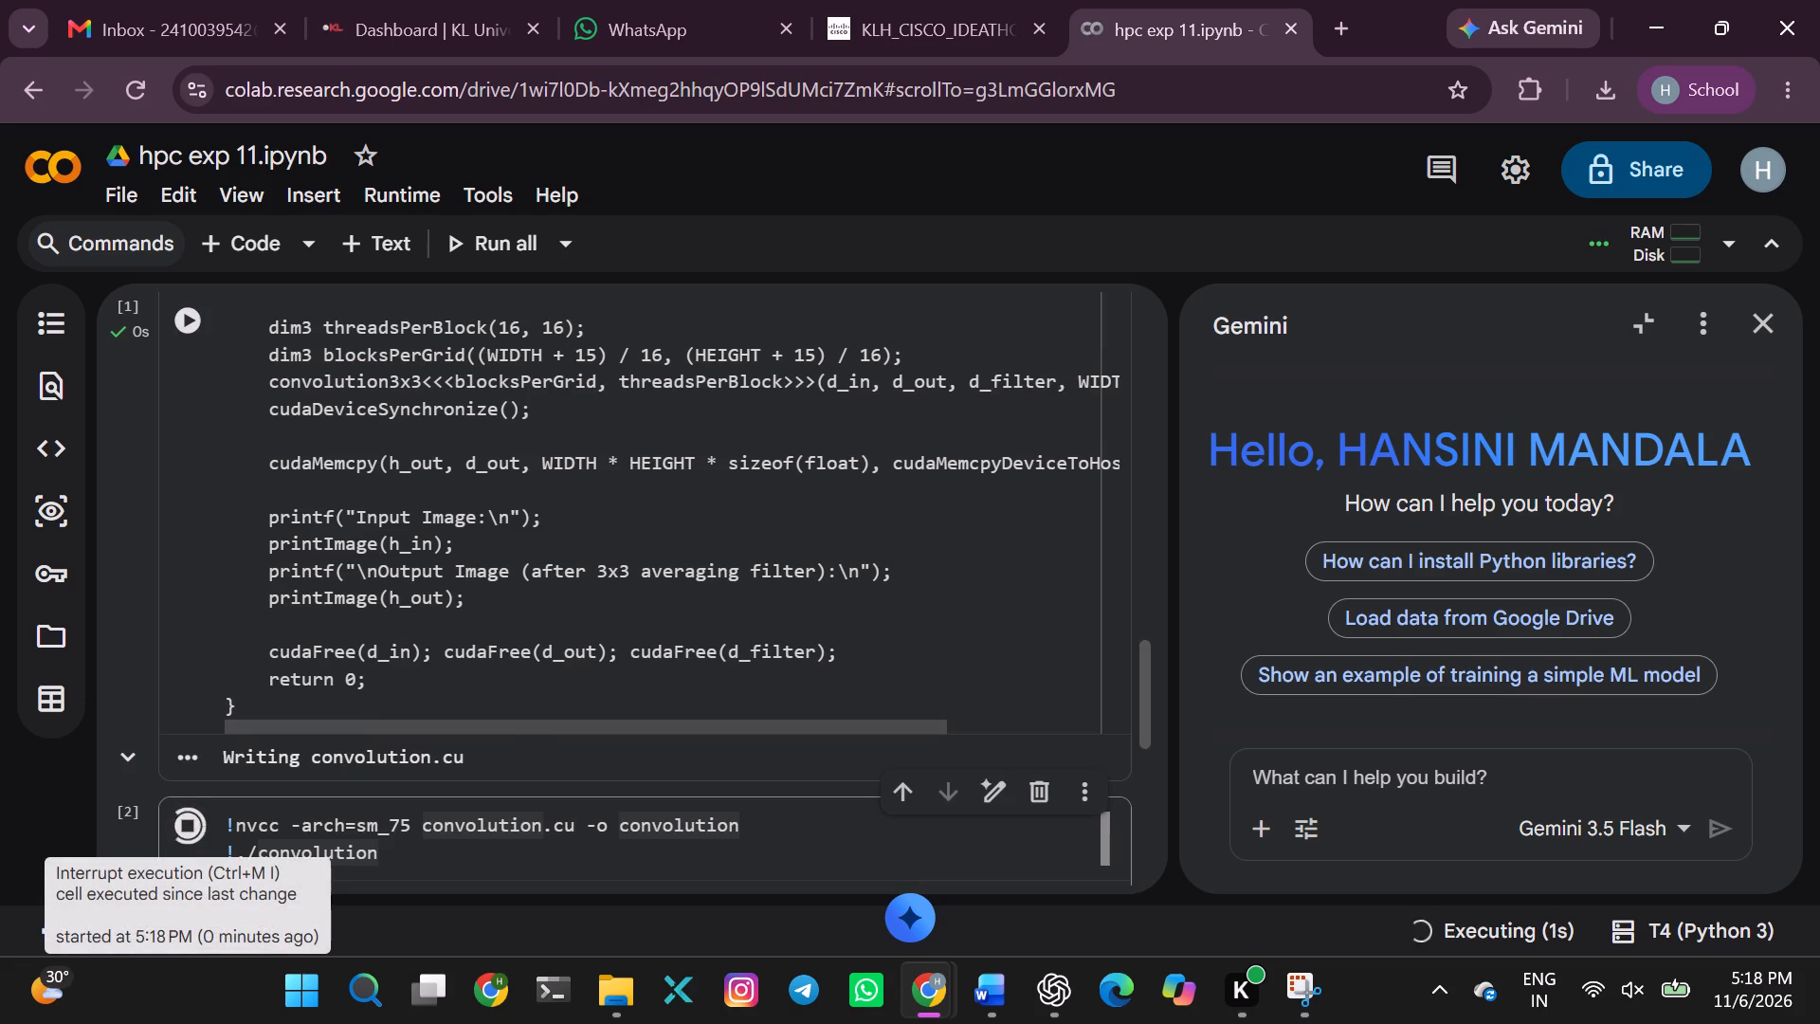
{"action": "scroll", "coordinate": [557, 707], "scroll_direction": "down", "scroll_amount": 3}
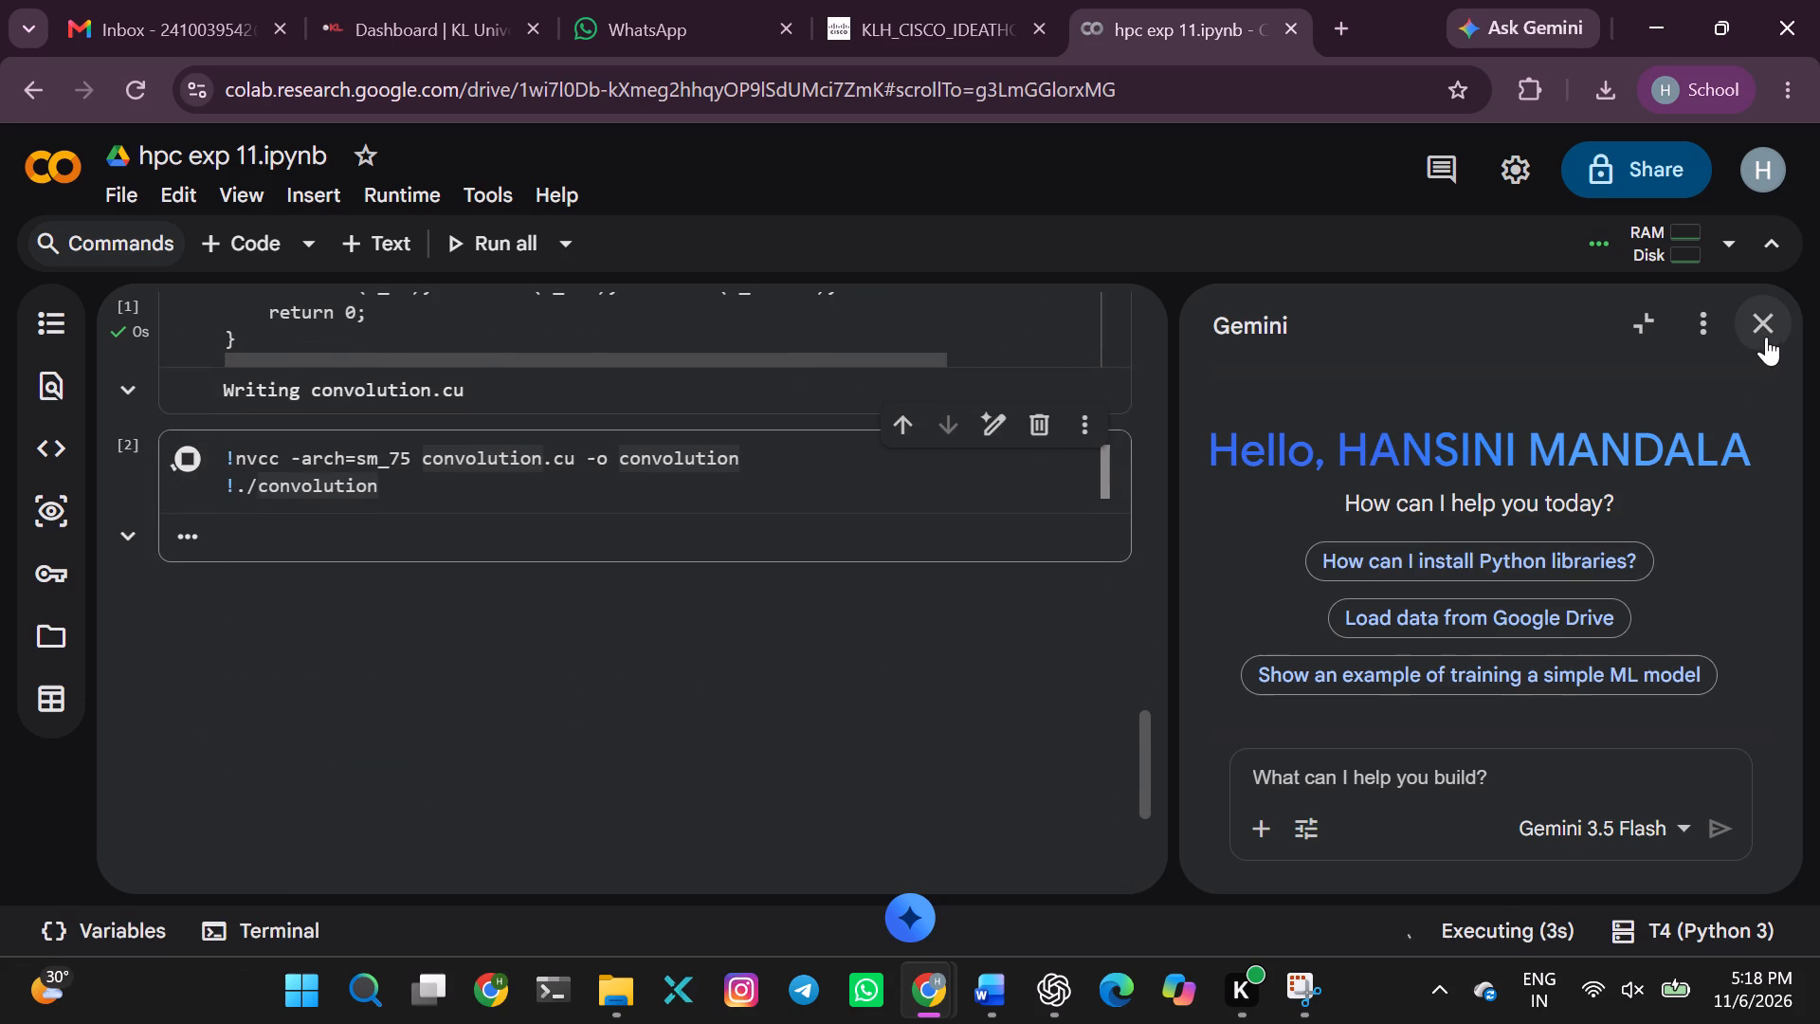
{"action": "left_click", "coordinate": [1763, 332]}
{"action": "scroll", "coordinate": [1241, 584], "scroll_direction": "down", "scroll_amount": 1}
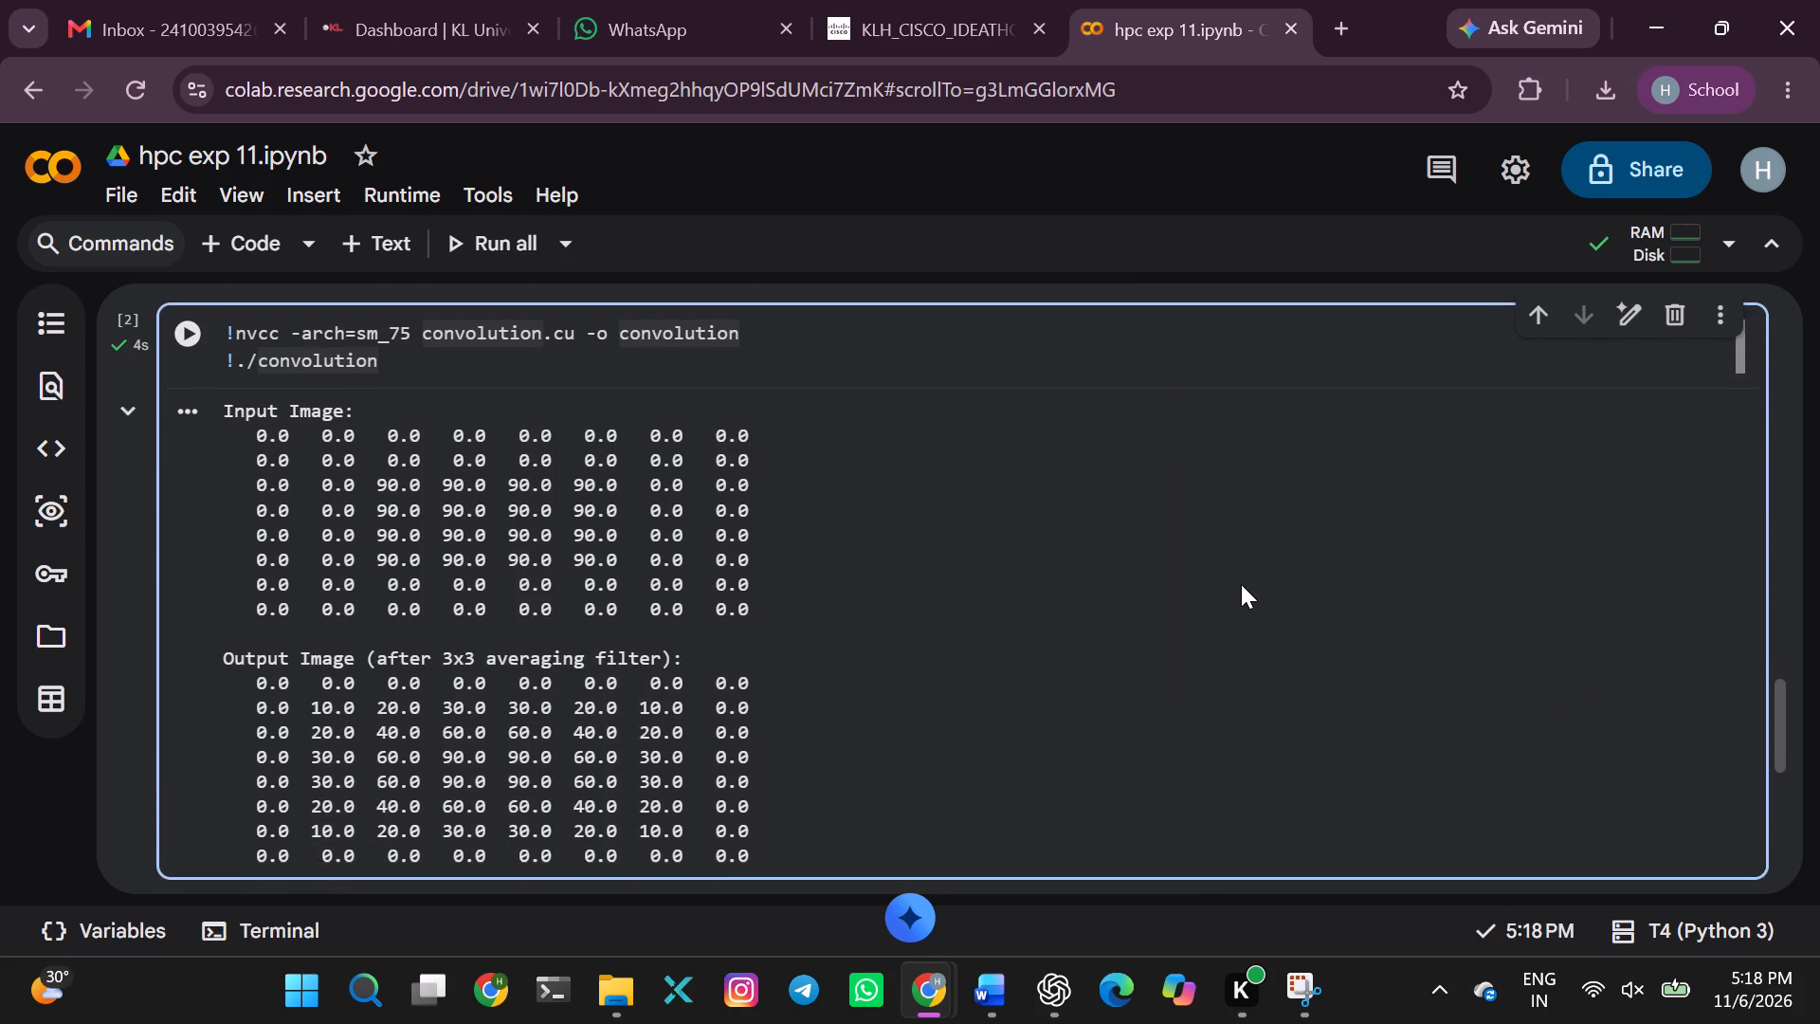
Capture a screenshot of the convolution program's printed input and output image matrices, leaving out the compile commands.
{"action": "scroll", "coordinate": [1241, 584], "scroll_direction": "down", "scroll_amount": 1}
{"action": "key", "text": "Print"}
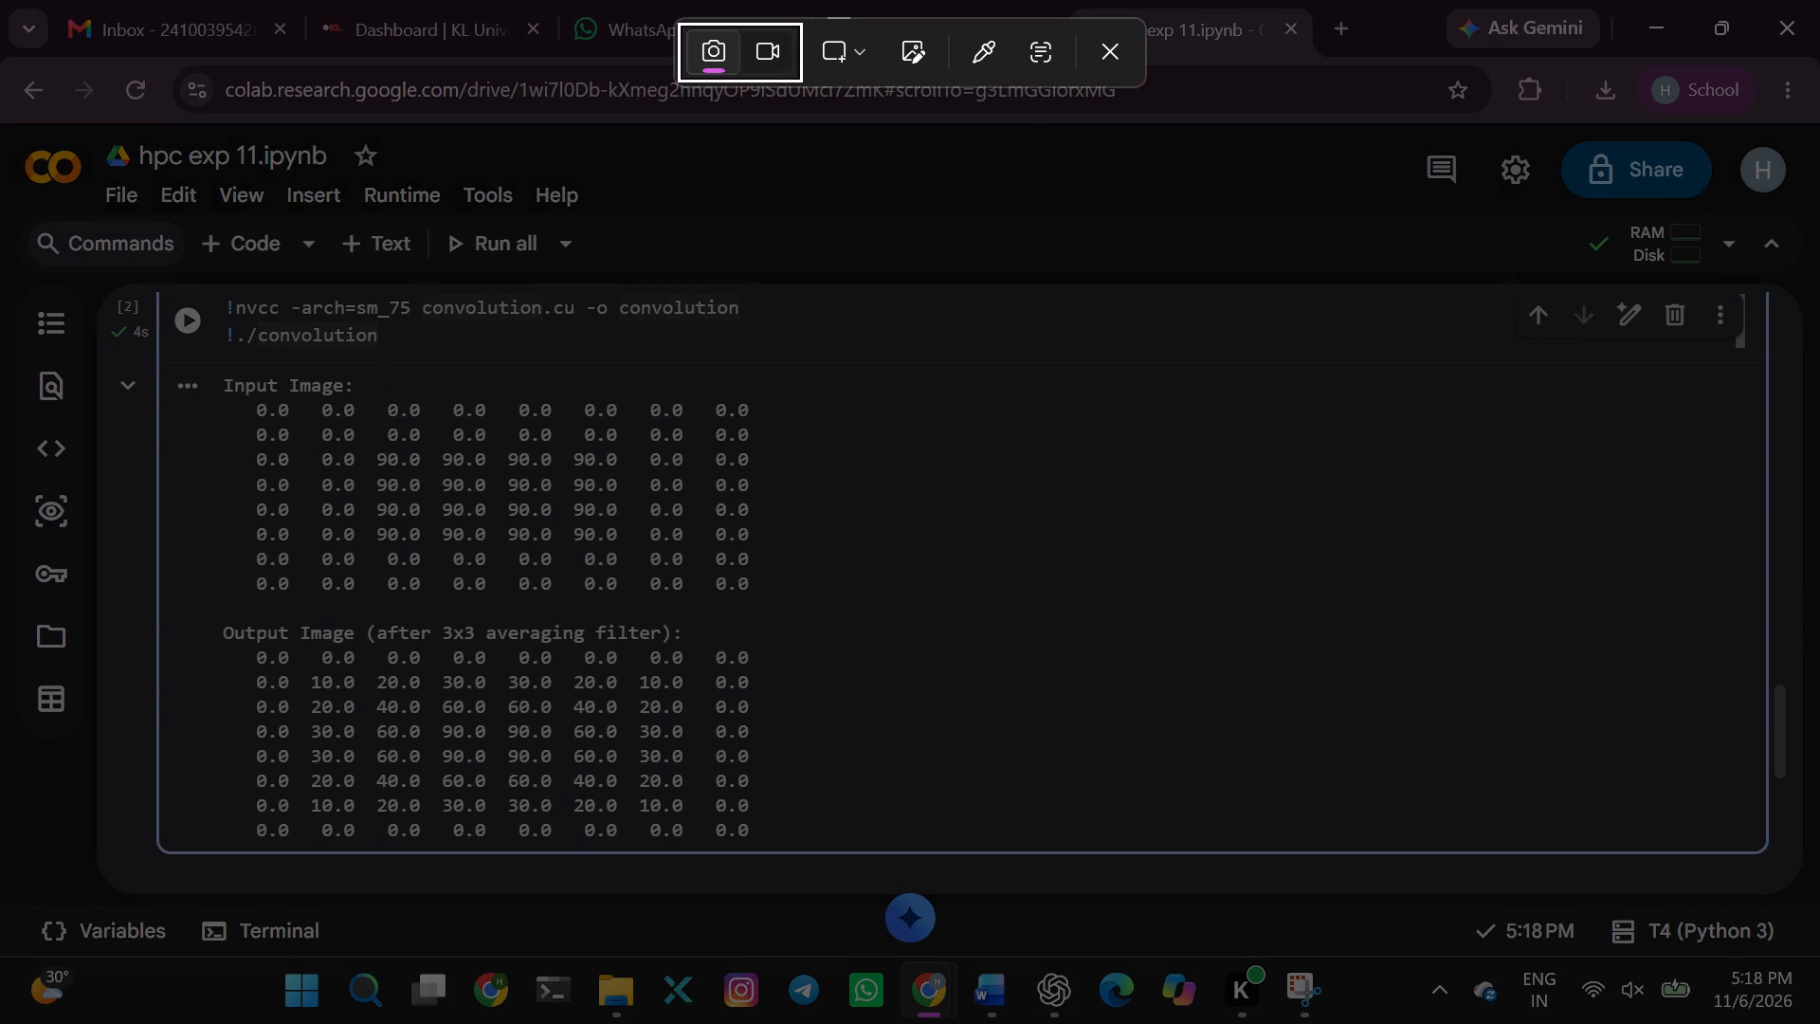
{"action": "left_click_drag", "start_coordinate": [196, 372], "coordinate": [828, 842]}
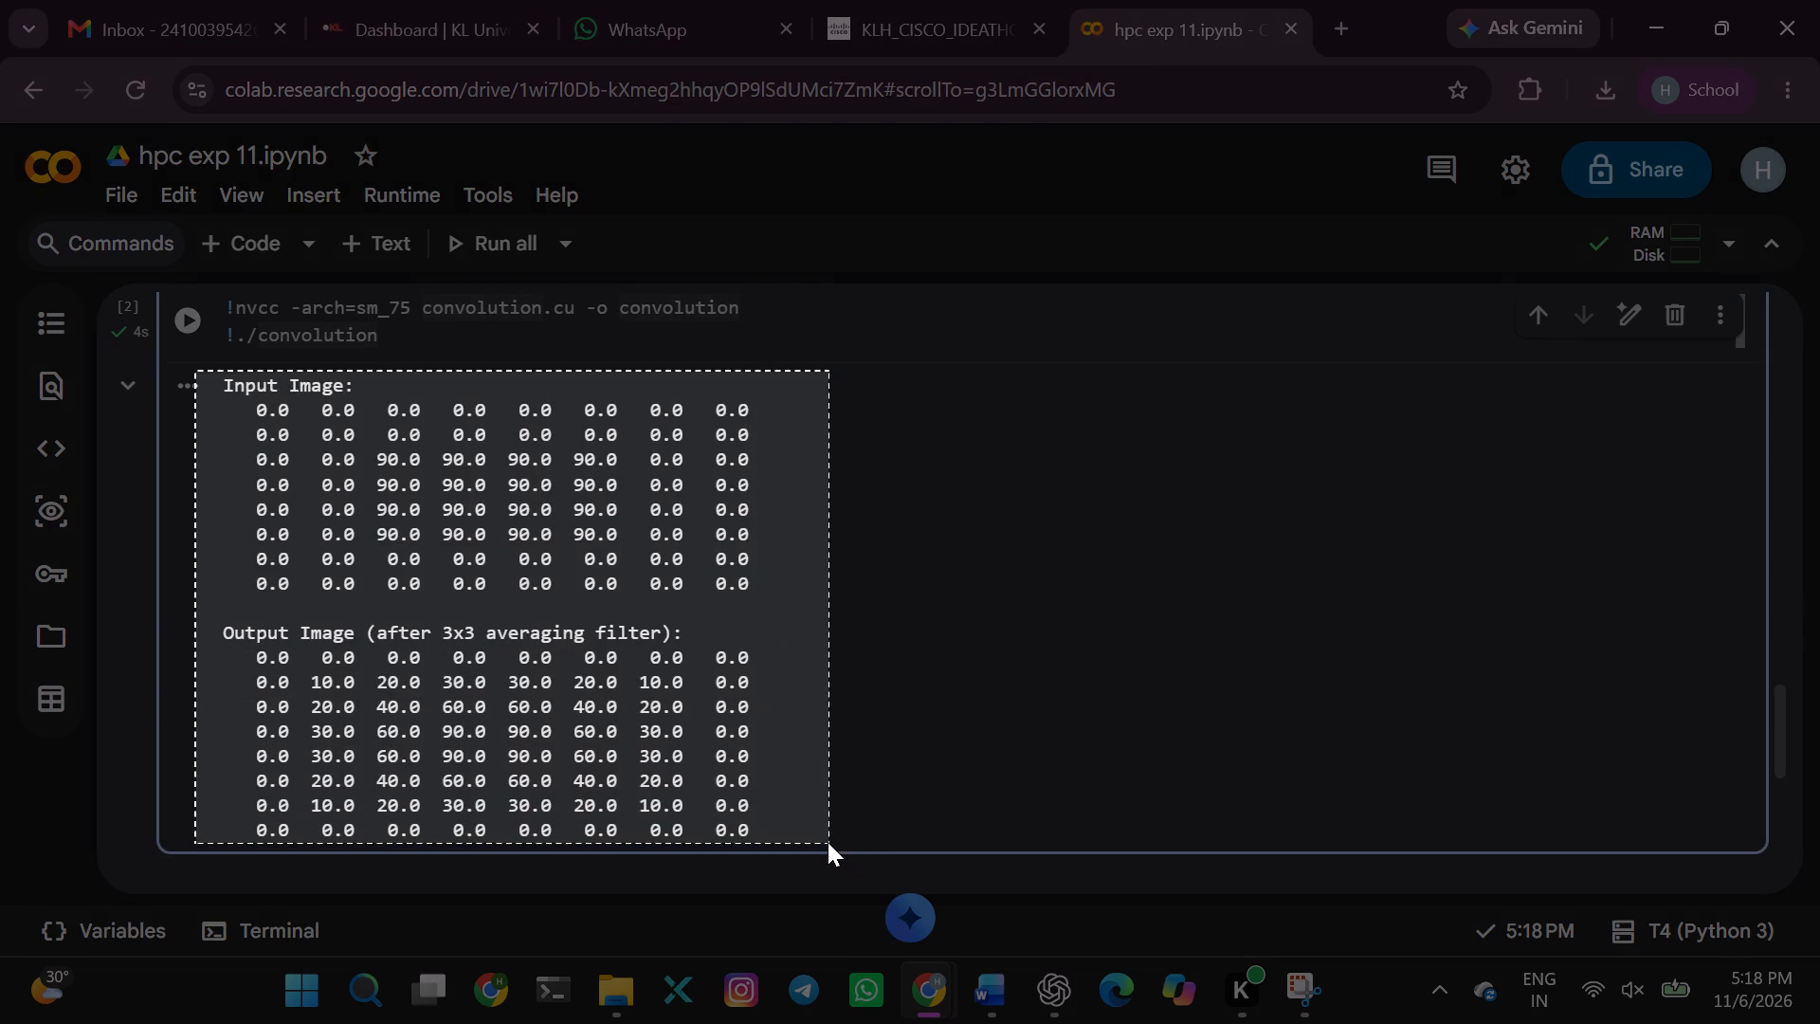
{"action": "left_click_drag", "start_coordinate": [828, 842], "coordinate": [804, 847]}
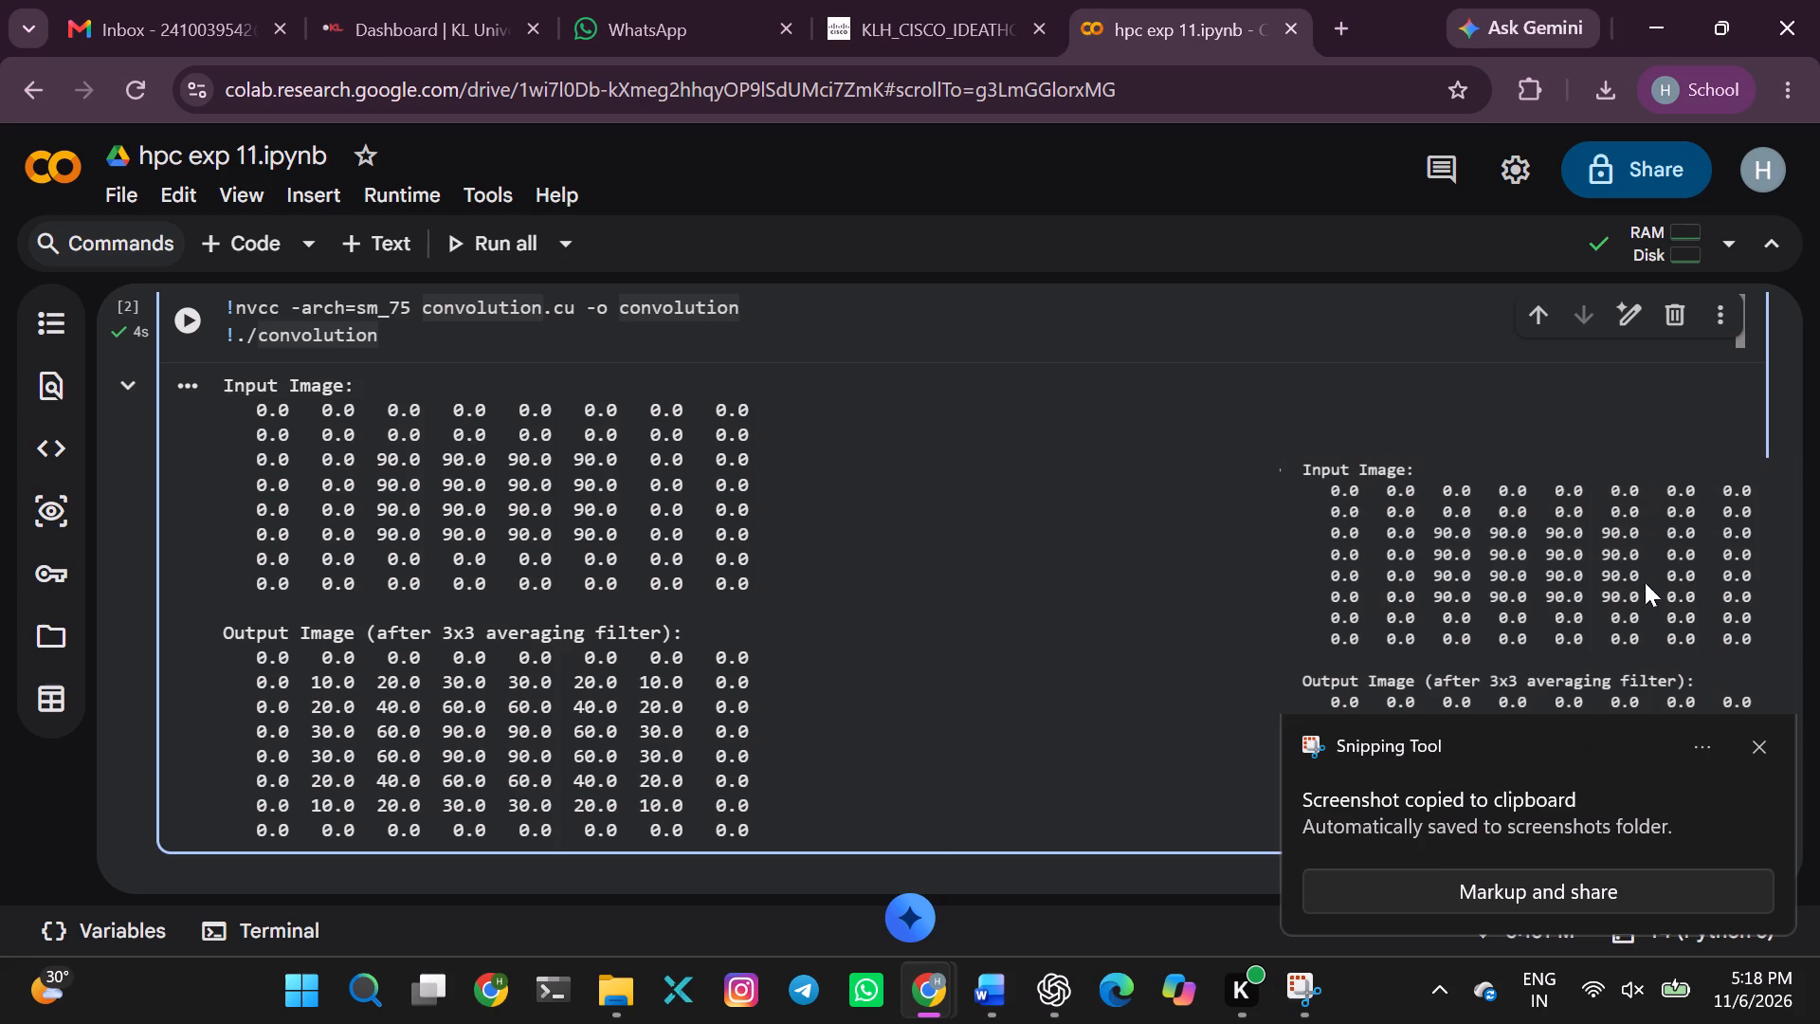
{"action": "left_click", "coordinate": [1625, 582]}
{"action": "left_click", "coordinate": [1519, 394]}
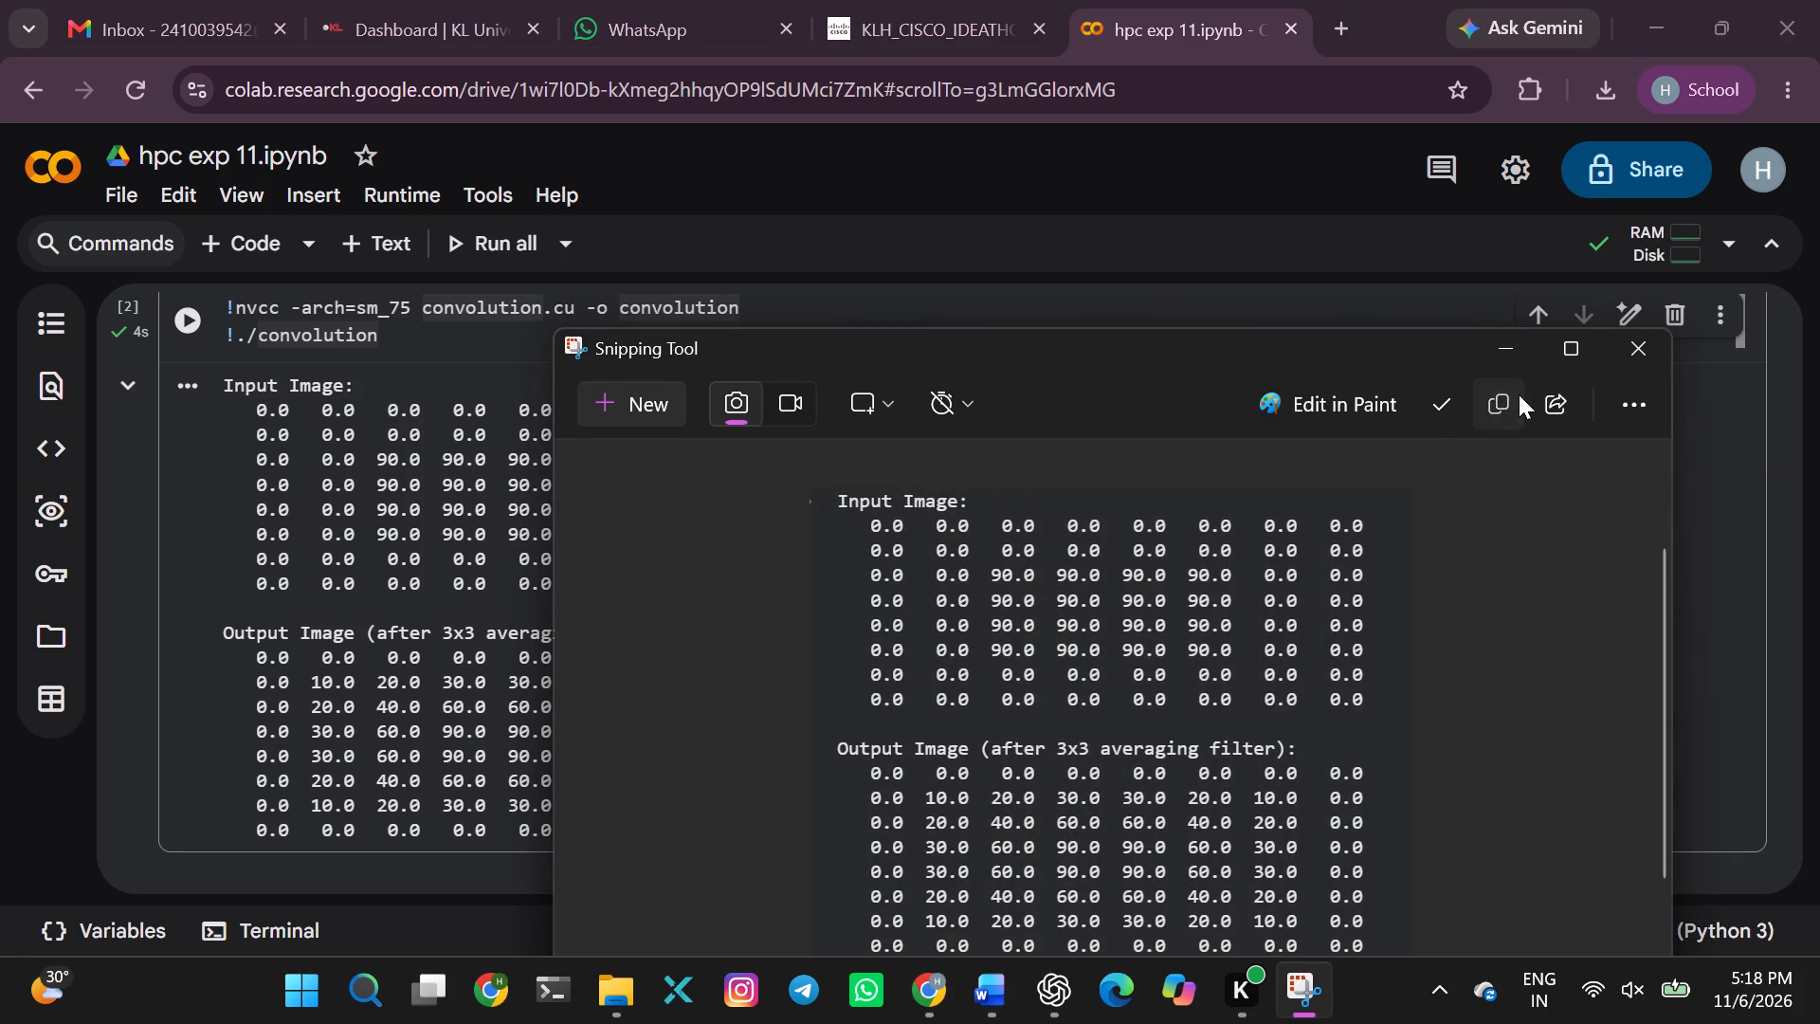
{"action": "left_click", "coordinate": [1494, 350]}
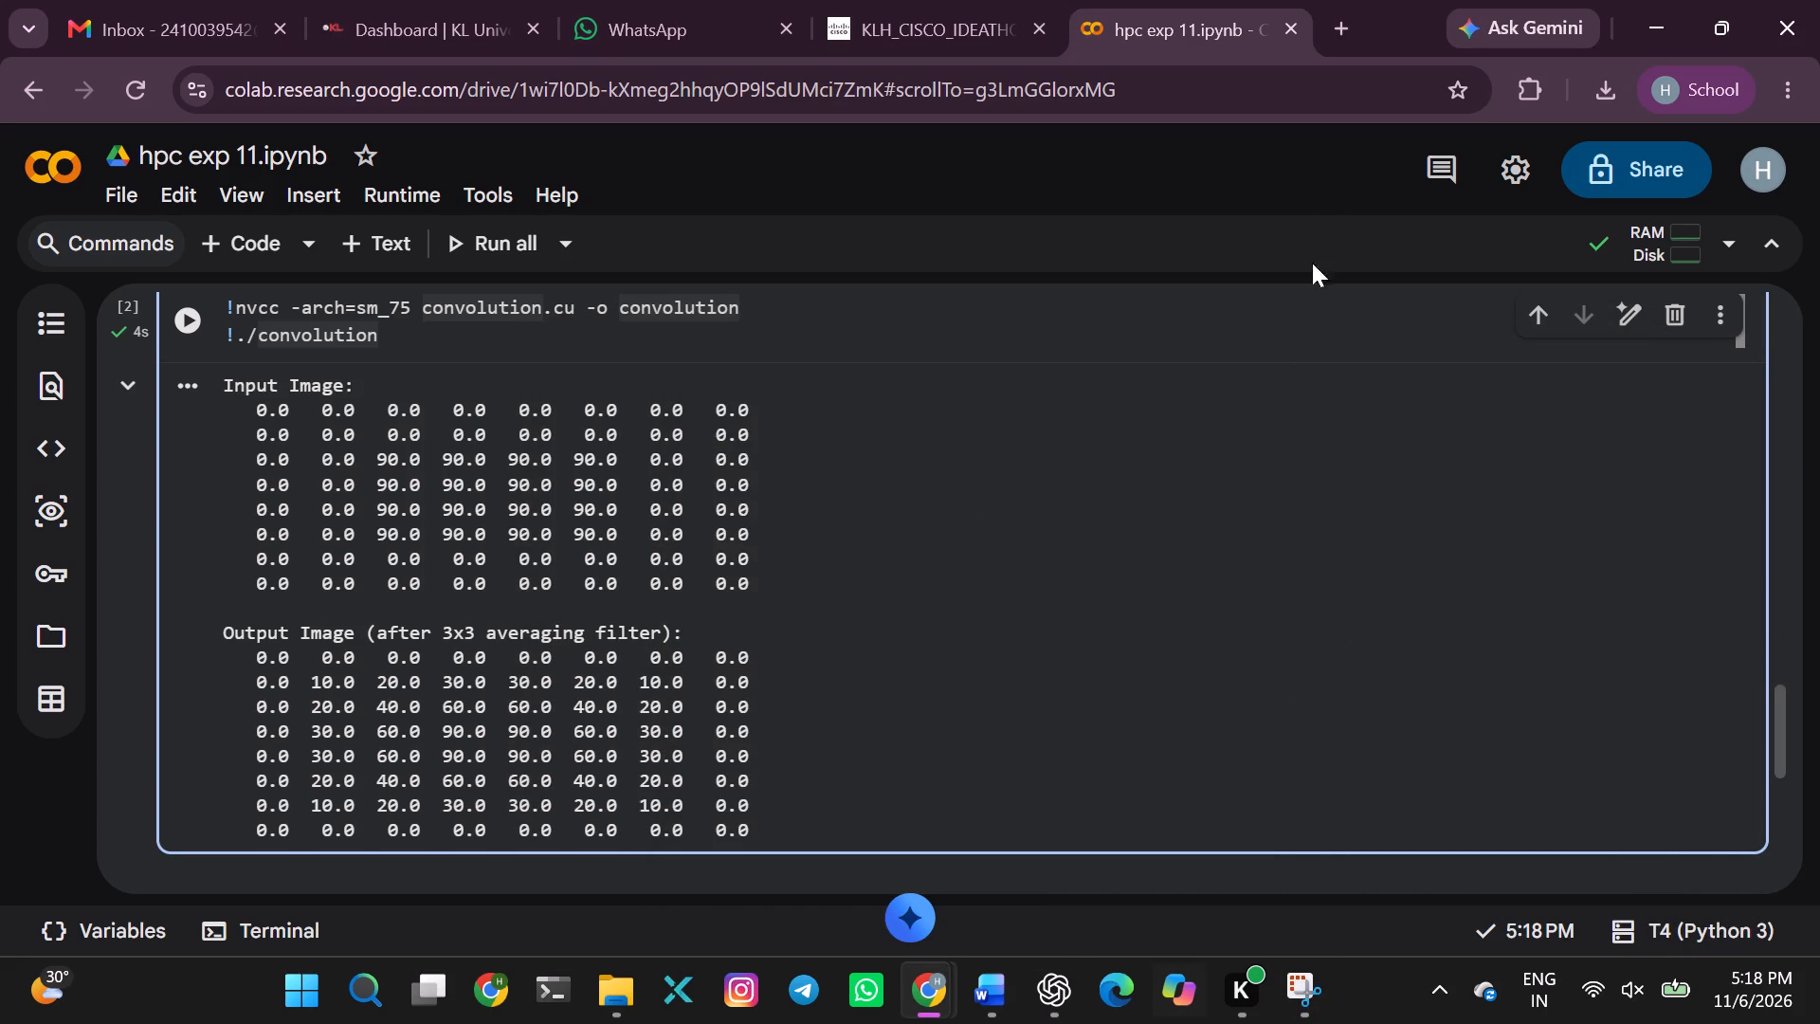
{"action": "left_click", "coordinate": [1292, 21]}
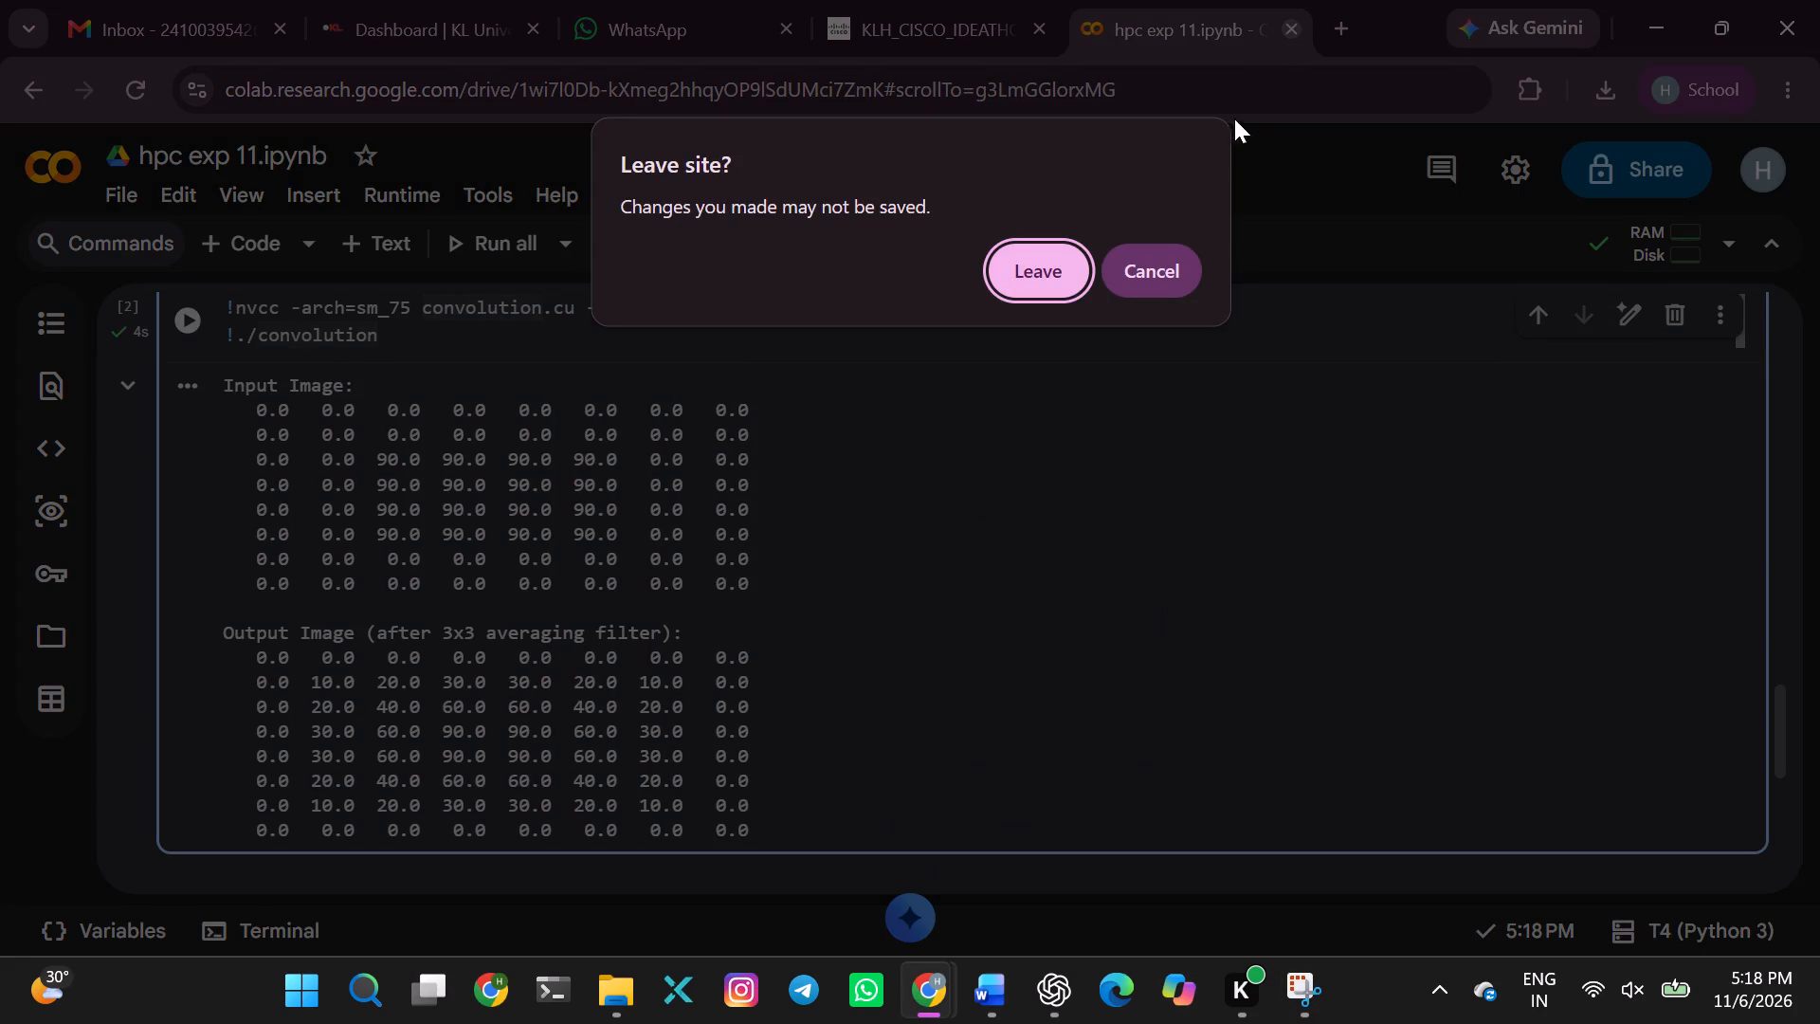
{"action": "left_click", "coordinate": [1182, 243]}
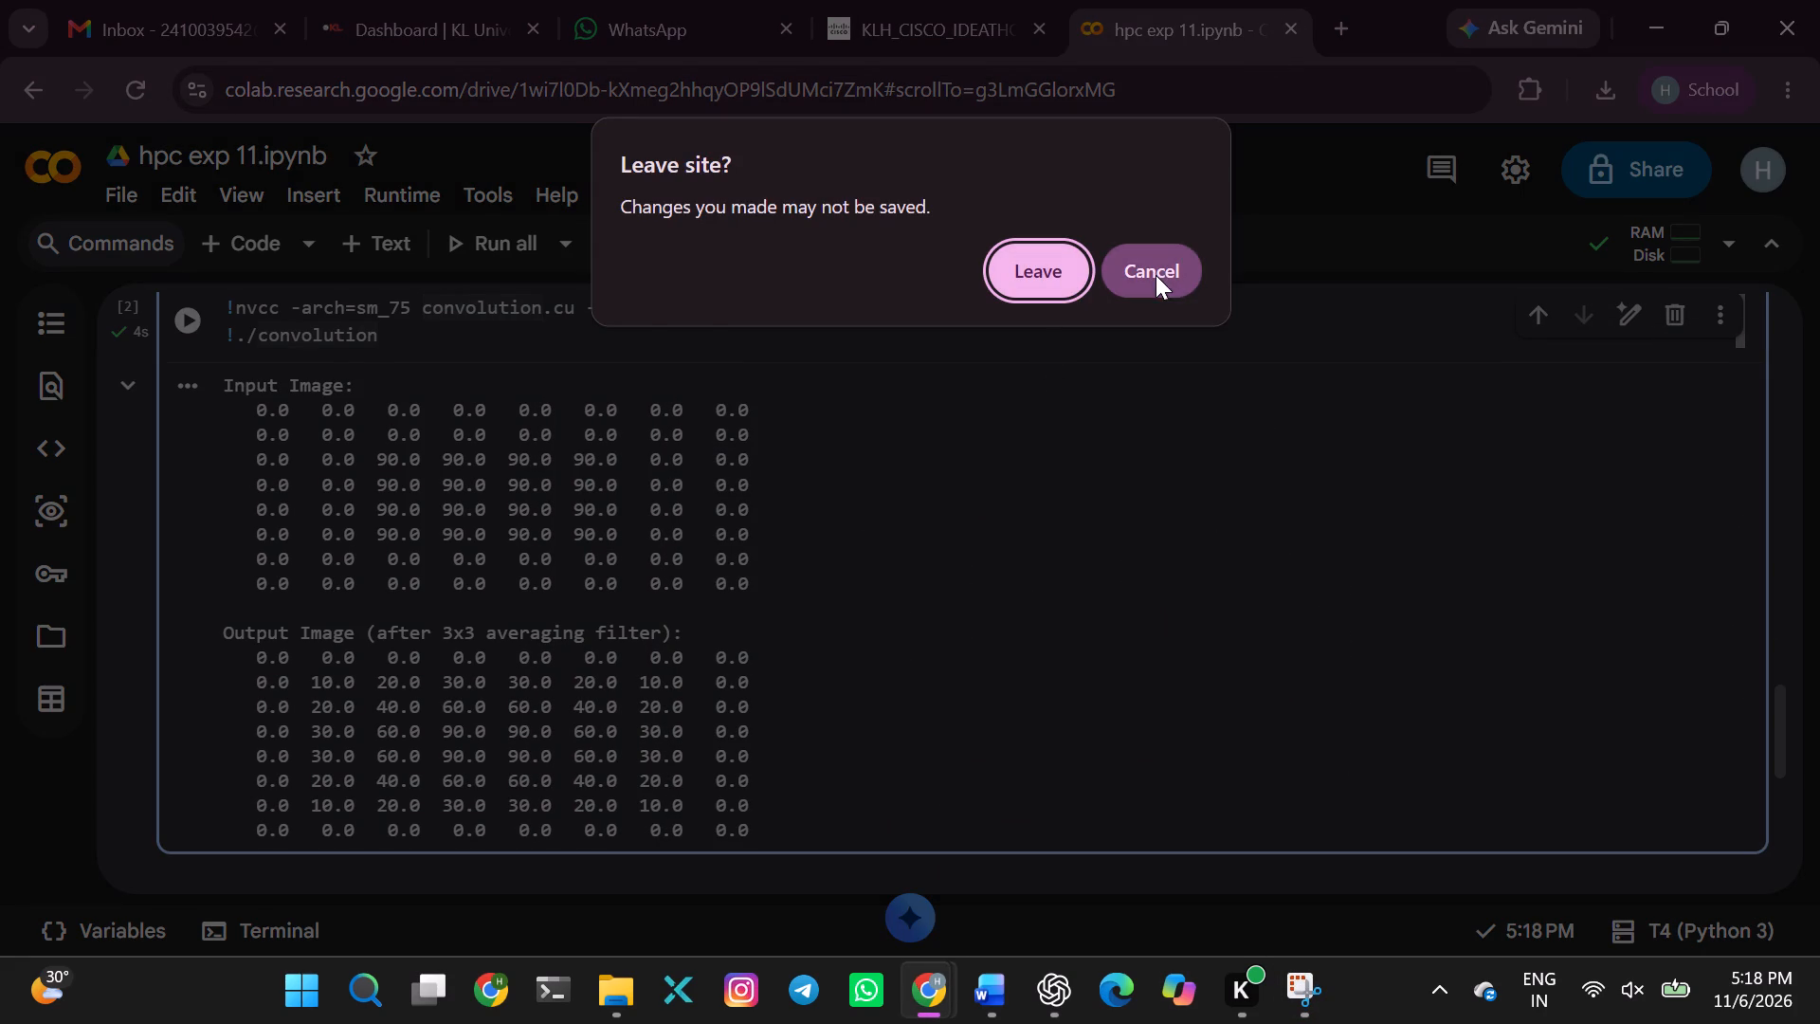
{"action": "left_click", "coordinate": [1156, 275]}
Save the hpc exp 11 notebook and open a new browser tab.
{"action": "left_click", "coordinate": [987, 165]}
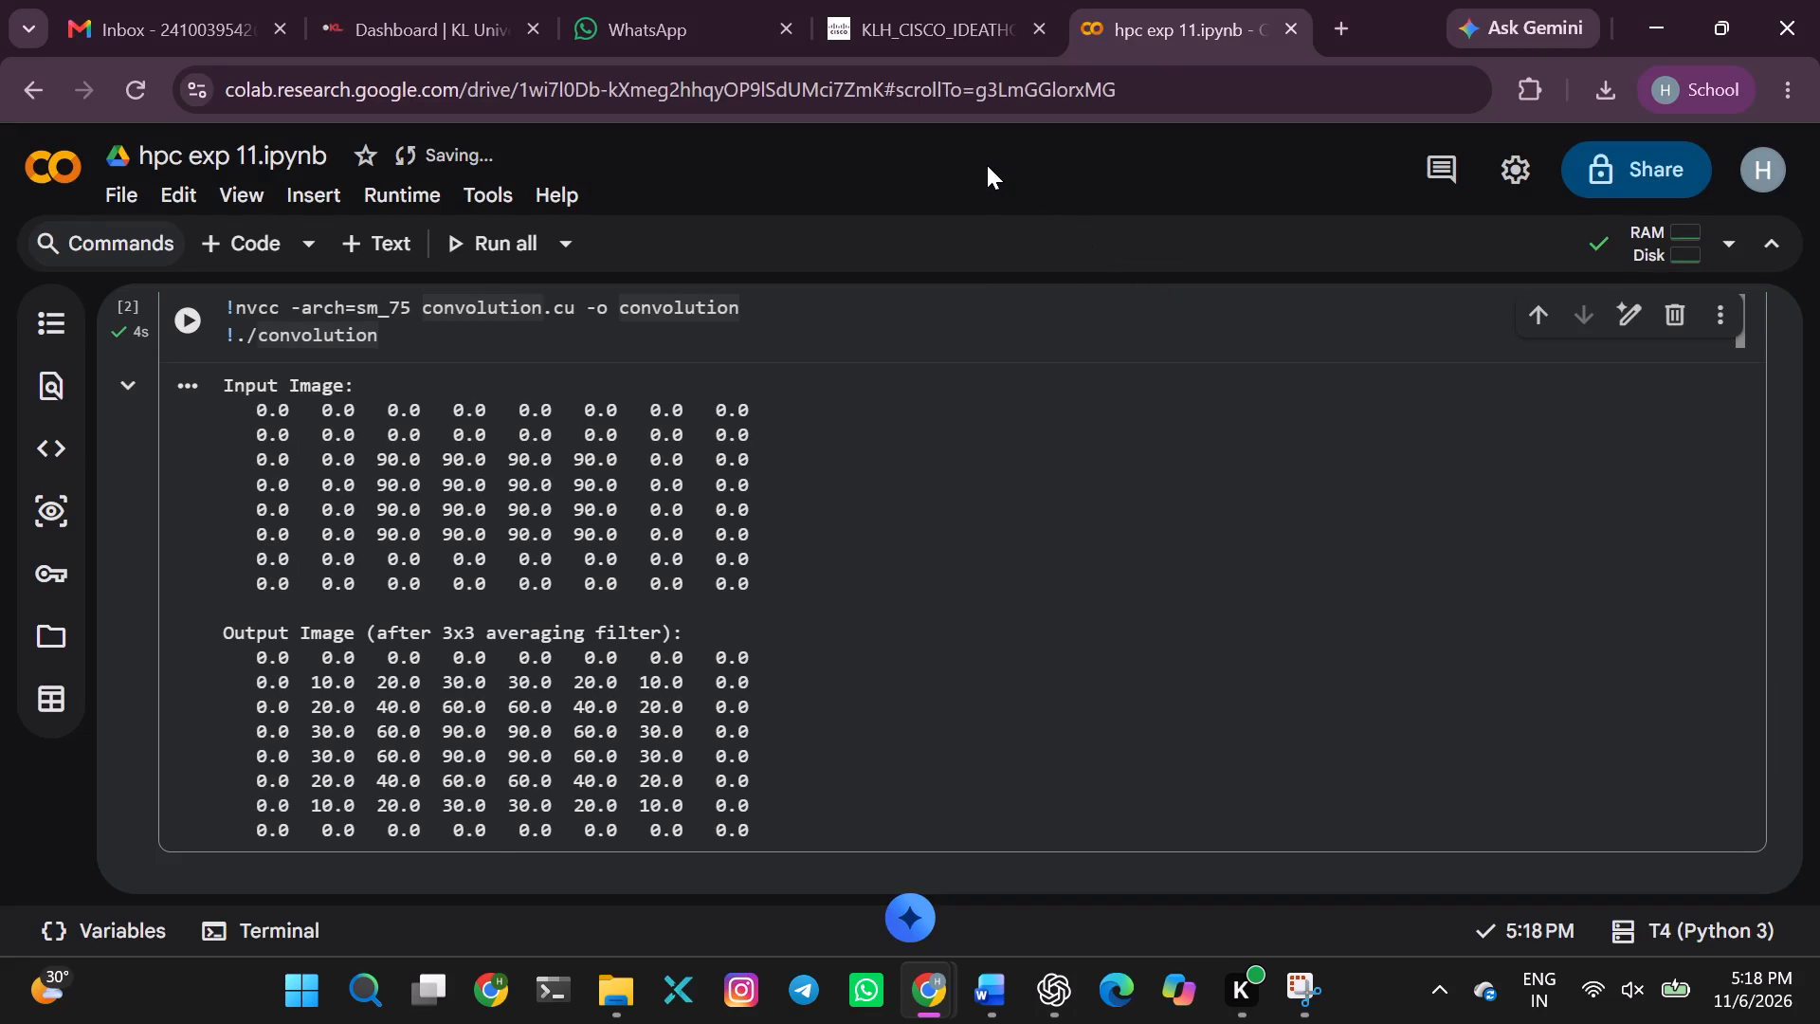
{"action": "key", "text": "ctrl+s"}
{"action": "left_click", "coordinate": [1351, 21]}
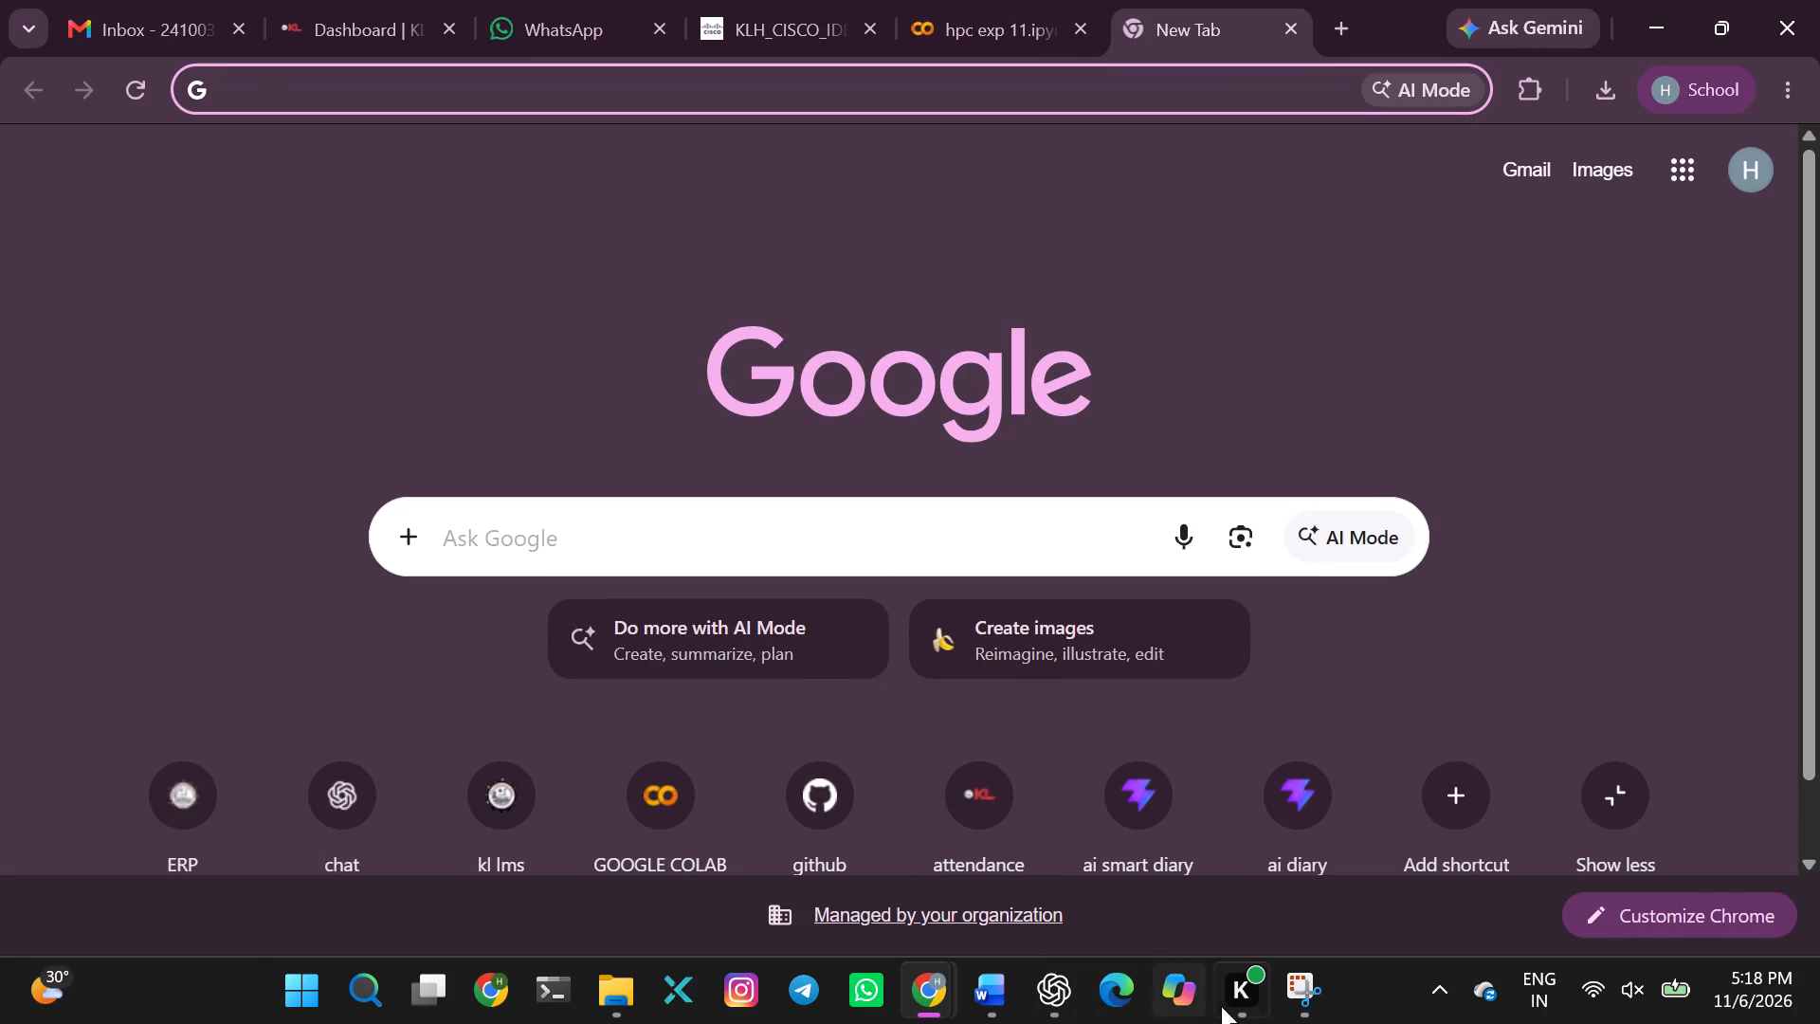
In the Word workbook, replace Experiment 11's text in the Output box with the captured screenshot and shrink the picture slightly.
{"action": "left_click", "coordinate": [1004, 1009]}
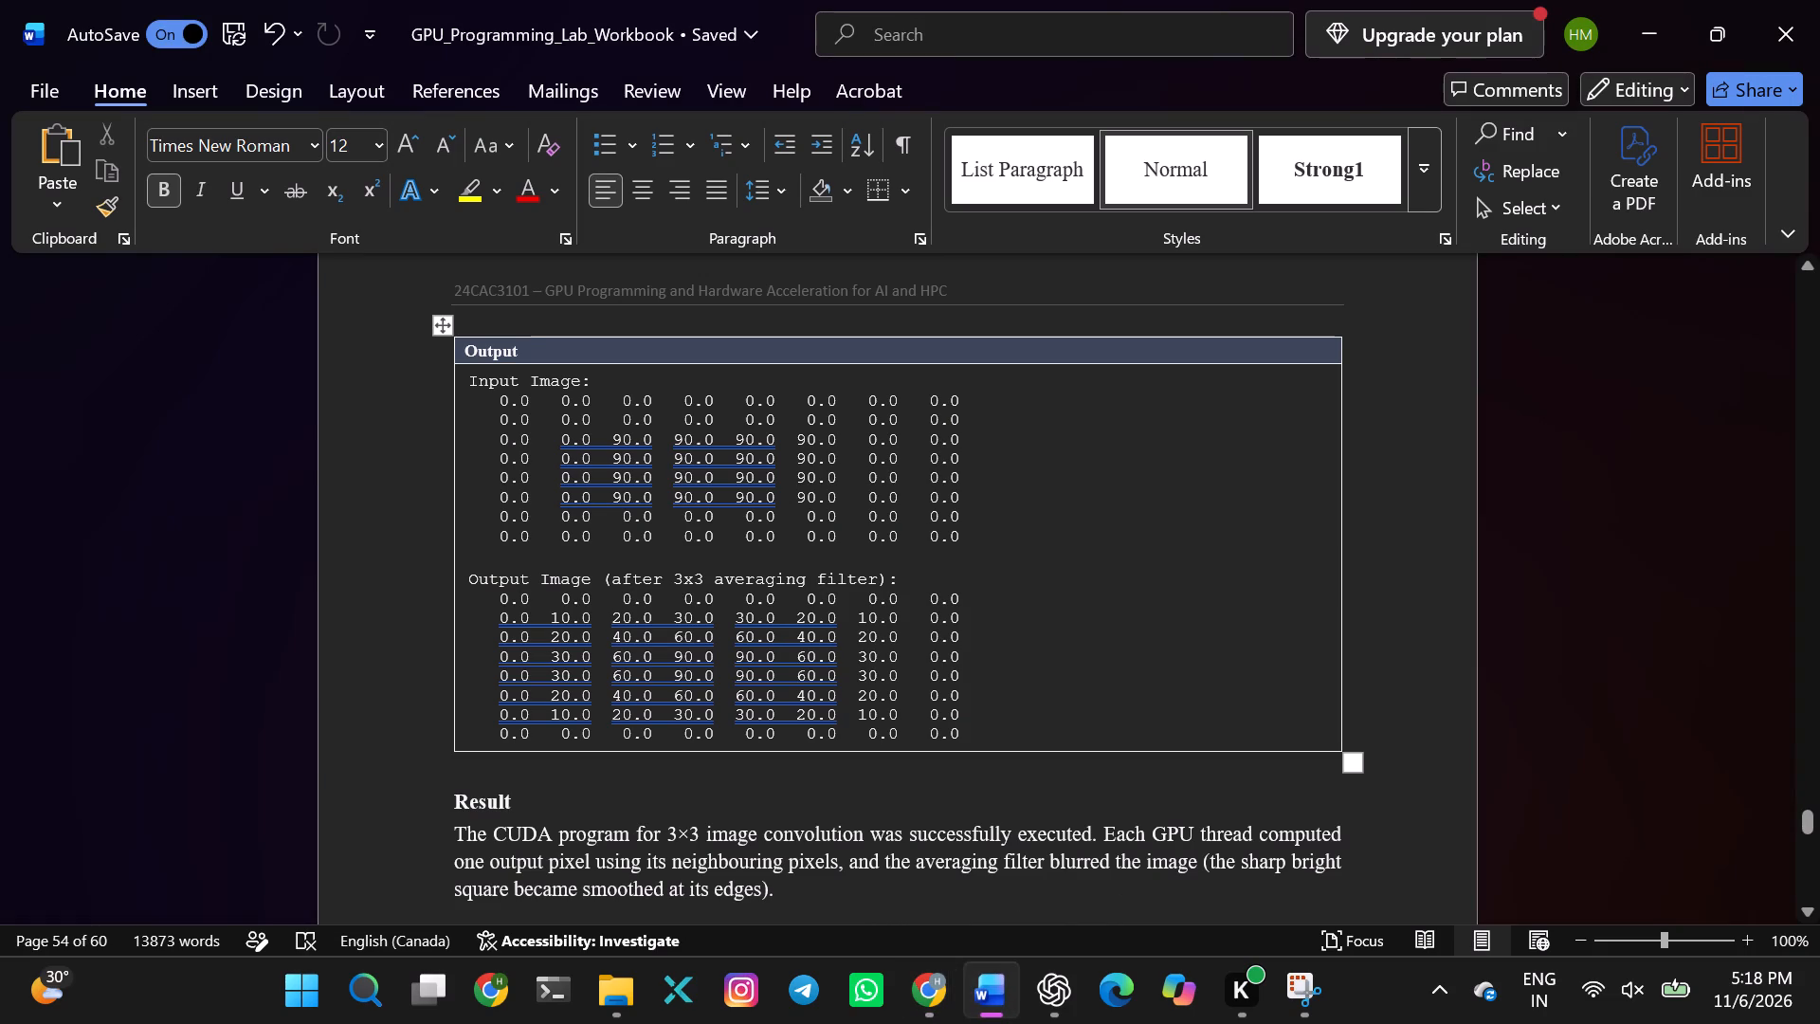
{"action": "left_click", "coordinate": [994, 719]}
{"action": "left_click", "coordinate": [974, 725]}
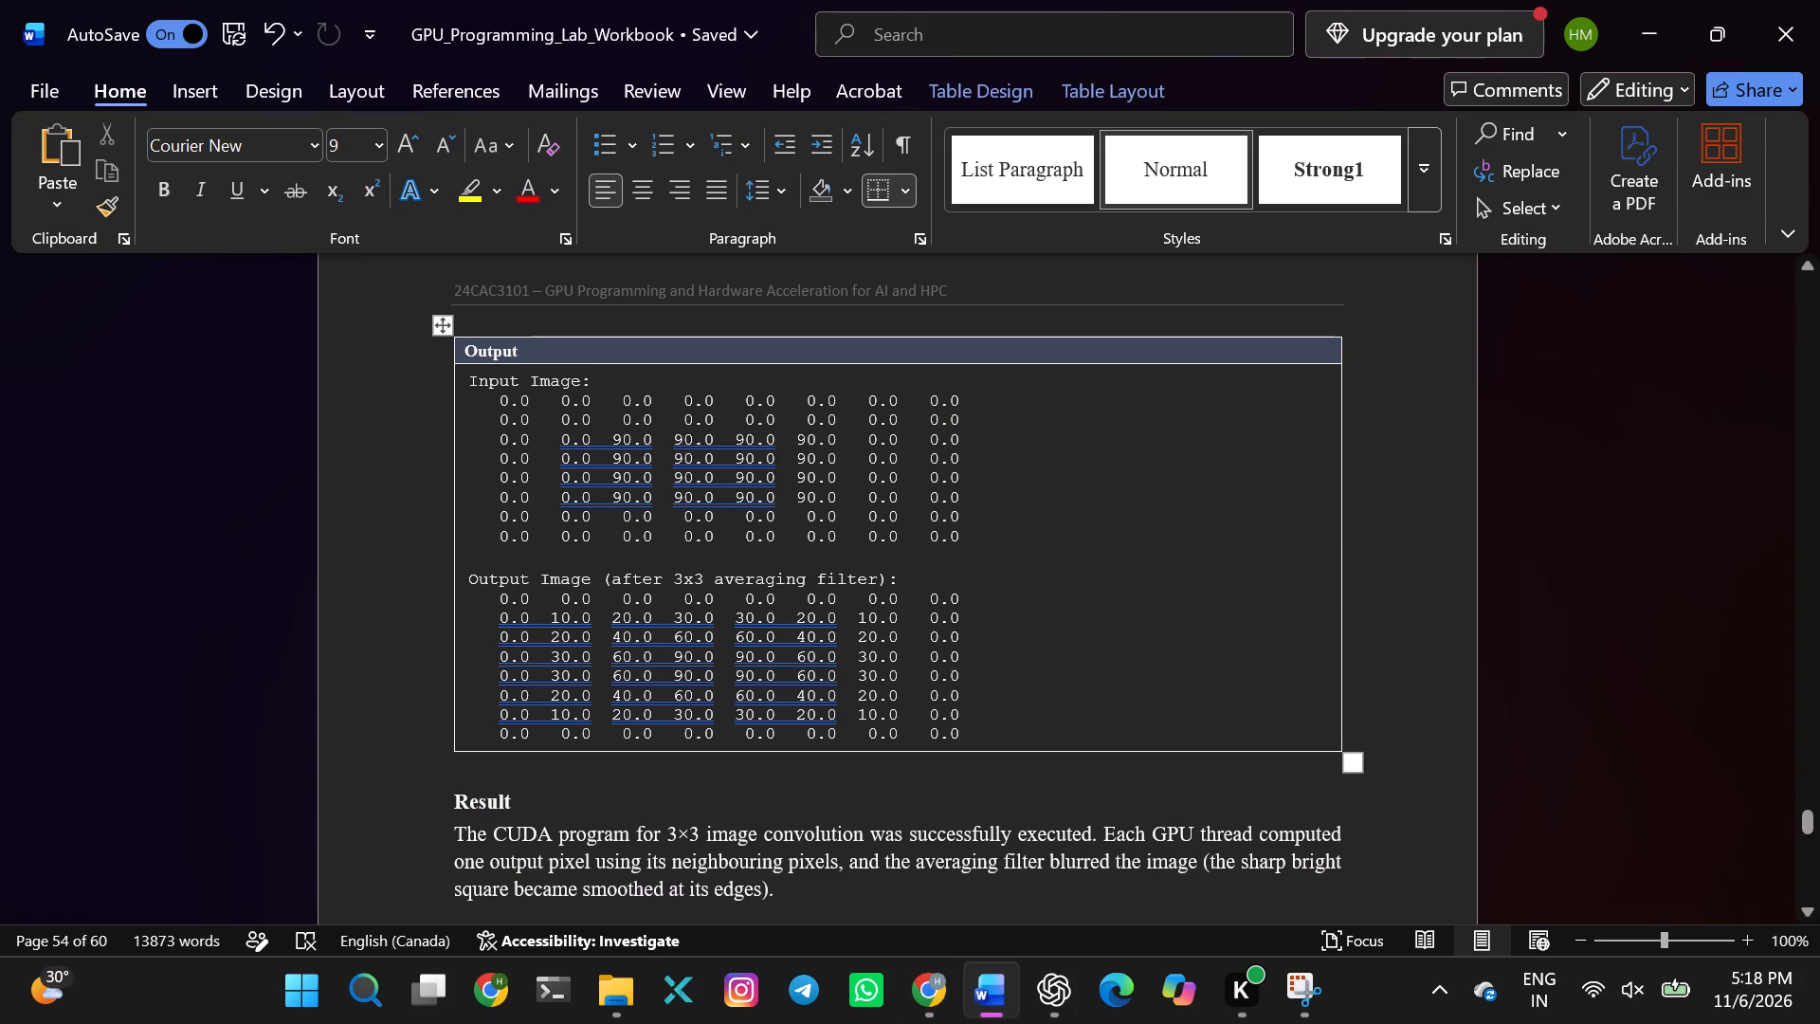
{"action": "left_click_drag", "start_coordinate": [974, 723], "coordinate": [471, 385]}
{"action": "key", "text": "ctrl+v"}
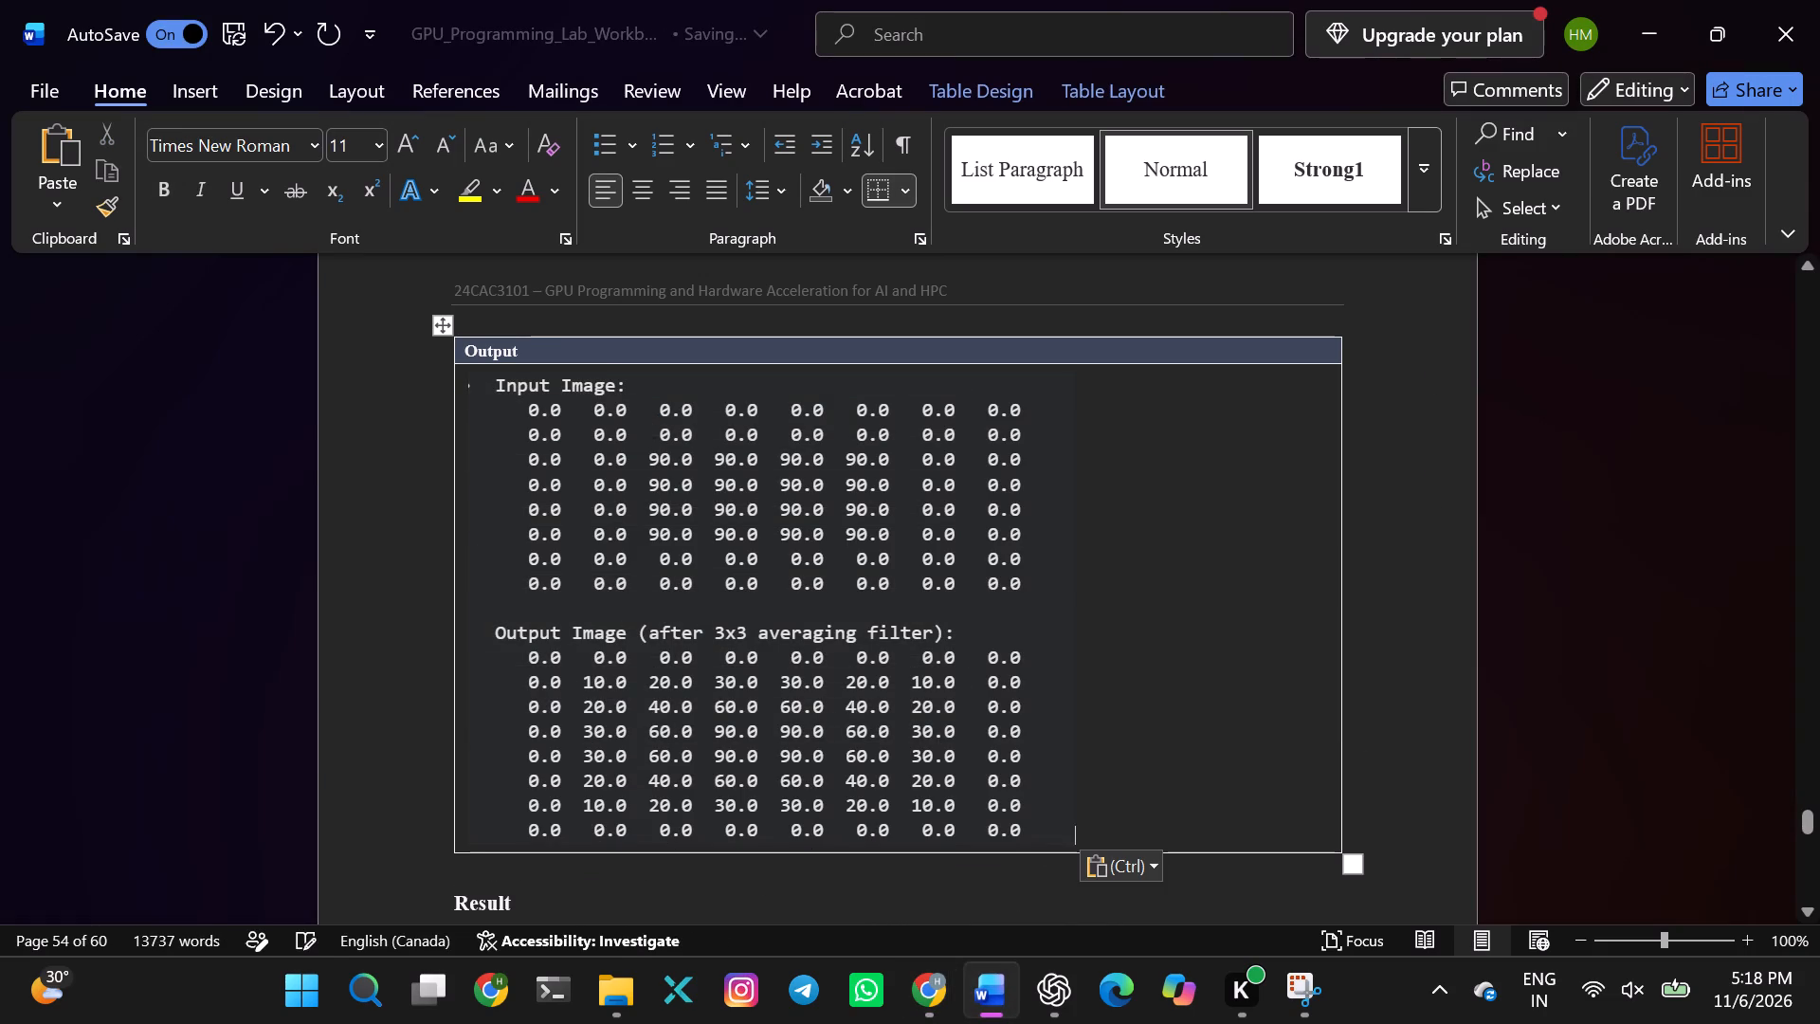
{"action": "left_click", "coordinate": [1018, 754]}
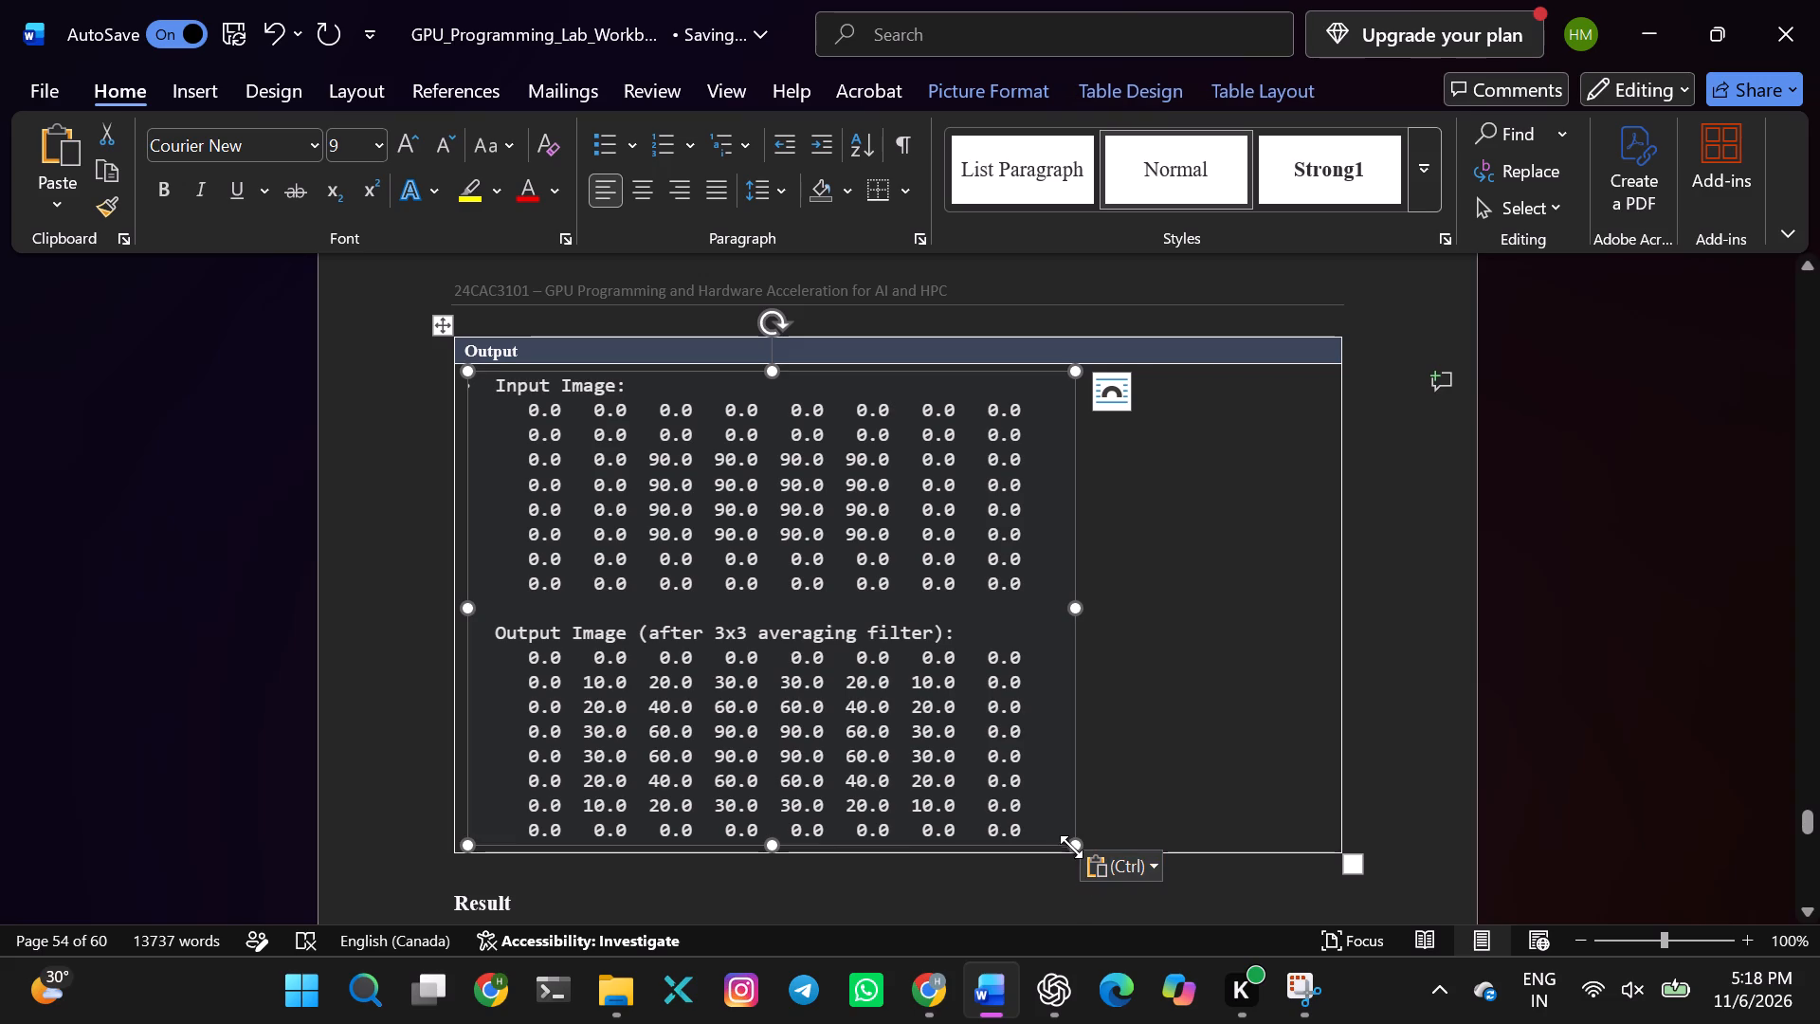
{"action": "left_click_drag", "start_coordinate": [1071, 845], "coordinate": [1007, 731]}
{"action": "left_click", "coordinate": [1416, 772]}
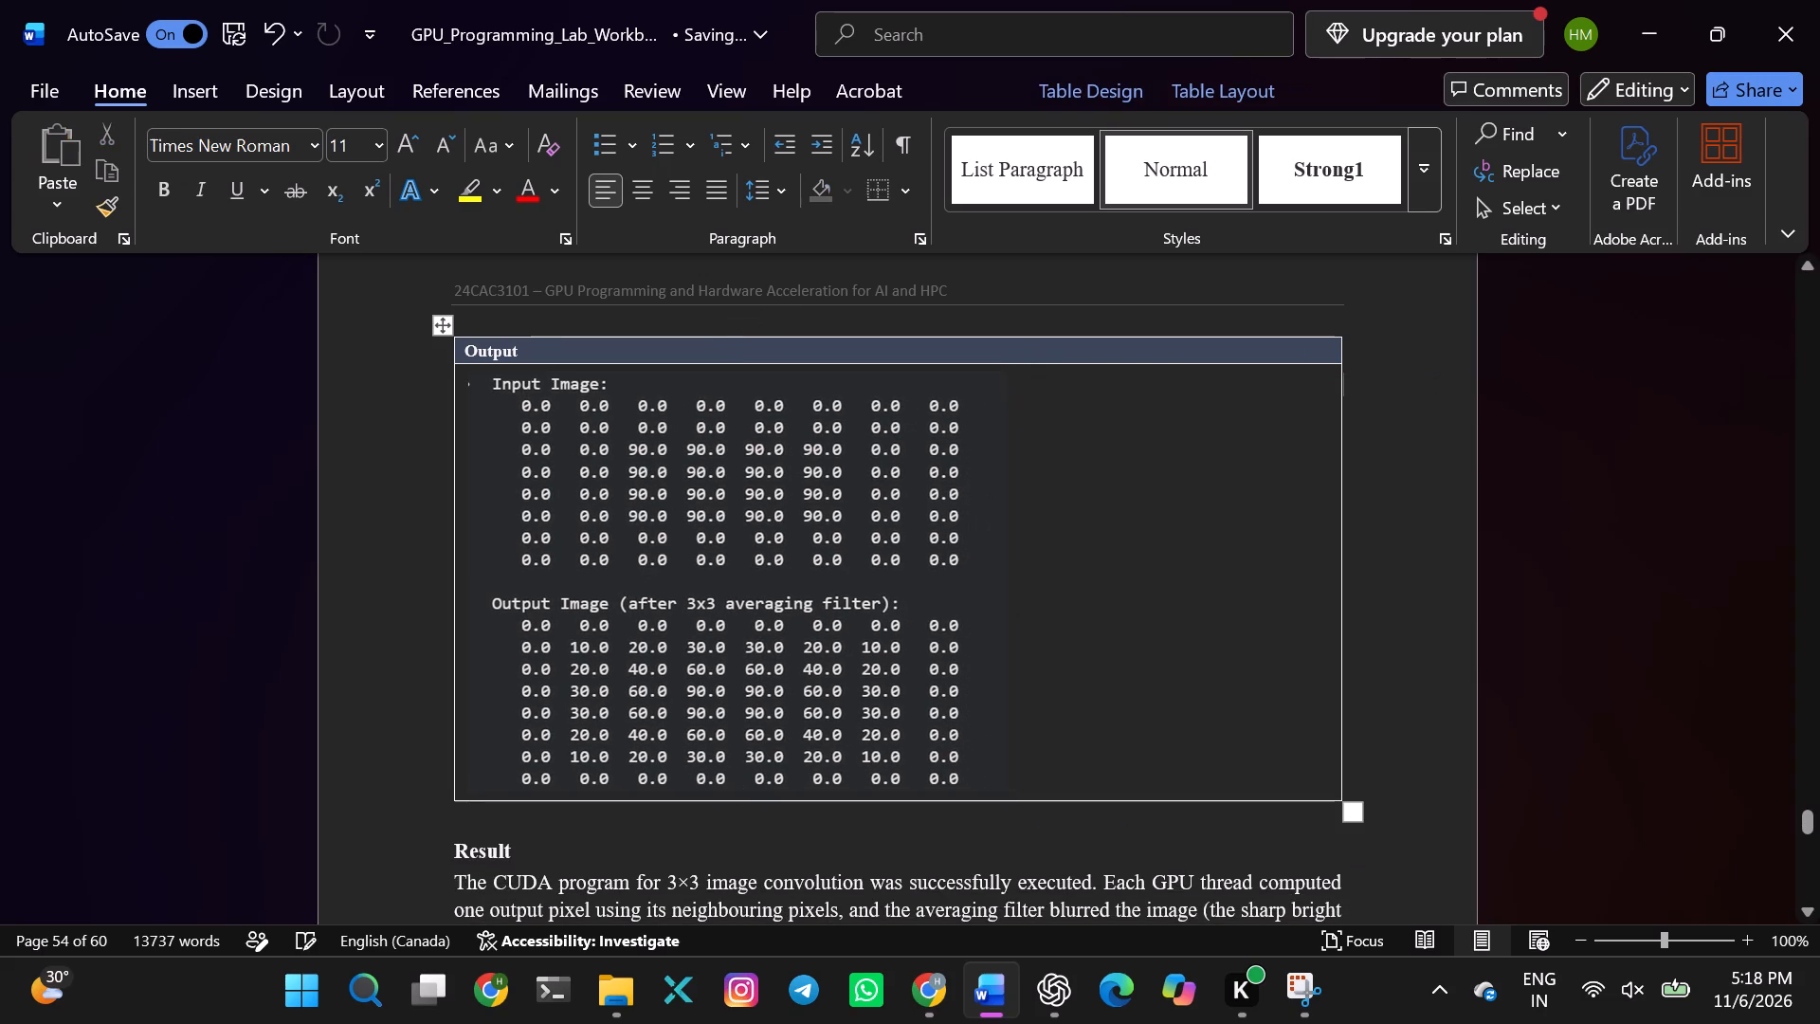
Look through the workbook's Experiment 12 section to the last page, then return to its cuBLAS and cuFFT Output box.
{"action": "scroll", "coordinate": [1416, 772], "scroll_direction": "down", "scroll_amount": 8}
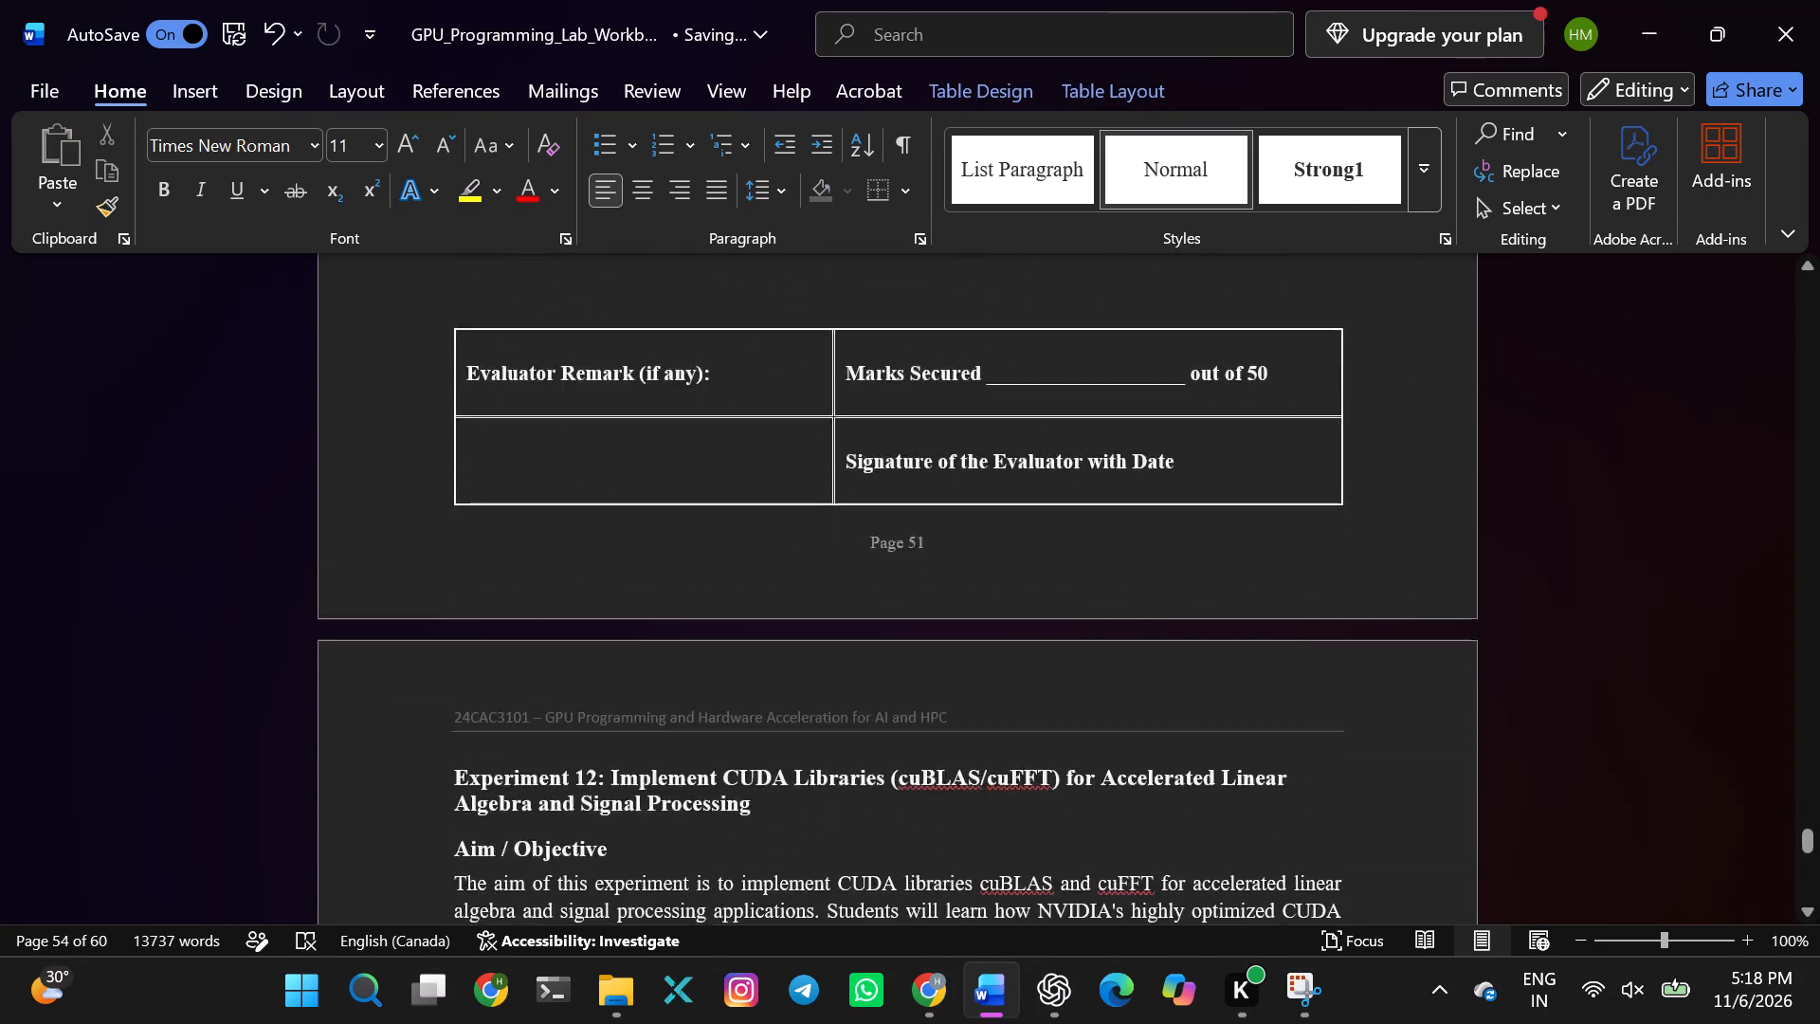
{"action": "scroll", "coordinate": [1416, 772], "scroll_direction": "down", "scroll_amount": 3}
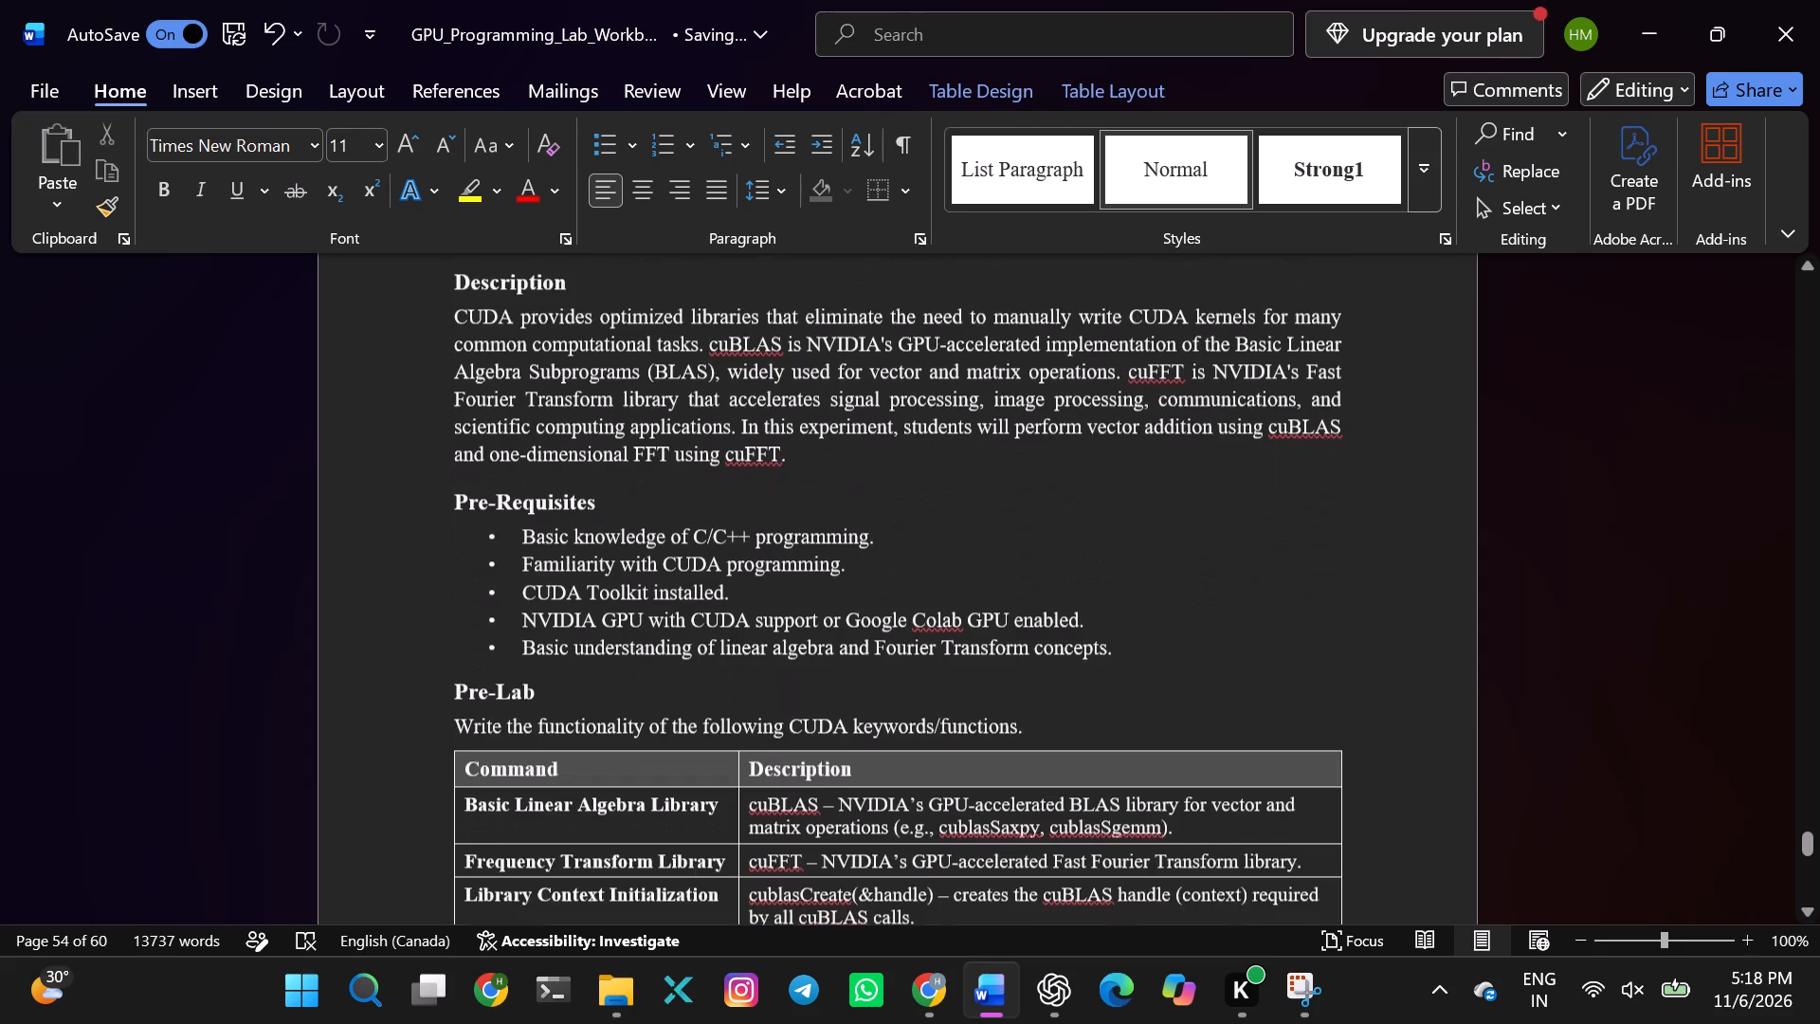
{"action": "scroll", "coordinate": [1416, 772], "scroll_direction": "down", "scroll_amount": 1}
{"action": "left_click", "coordinate": [1392, 779]}
{"action": "scroll", "coordinate": [1392, 779], "scroll_direction": "down", "scroll_amount": 4}
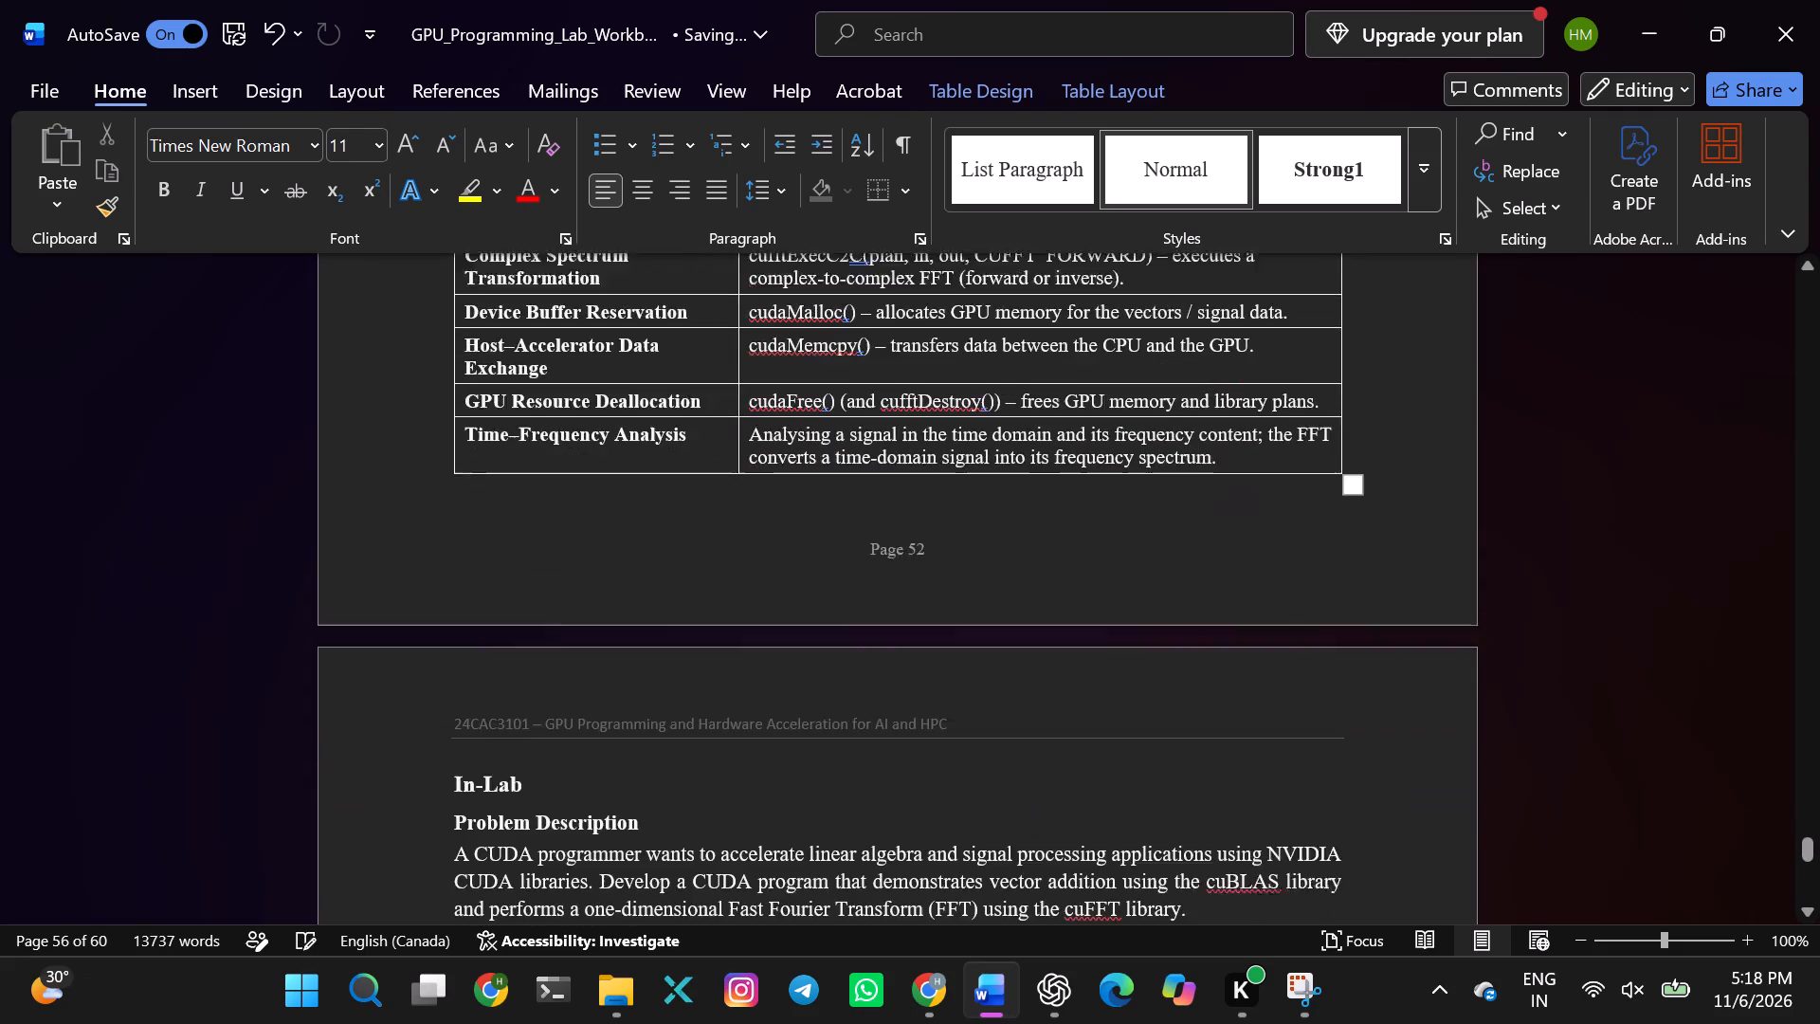
{"action": "scroll", "coordinate": [1392, 779], "scroll_direction": "down", "scroll_amount": 6}
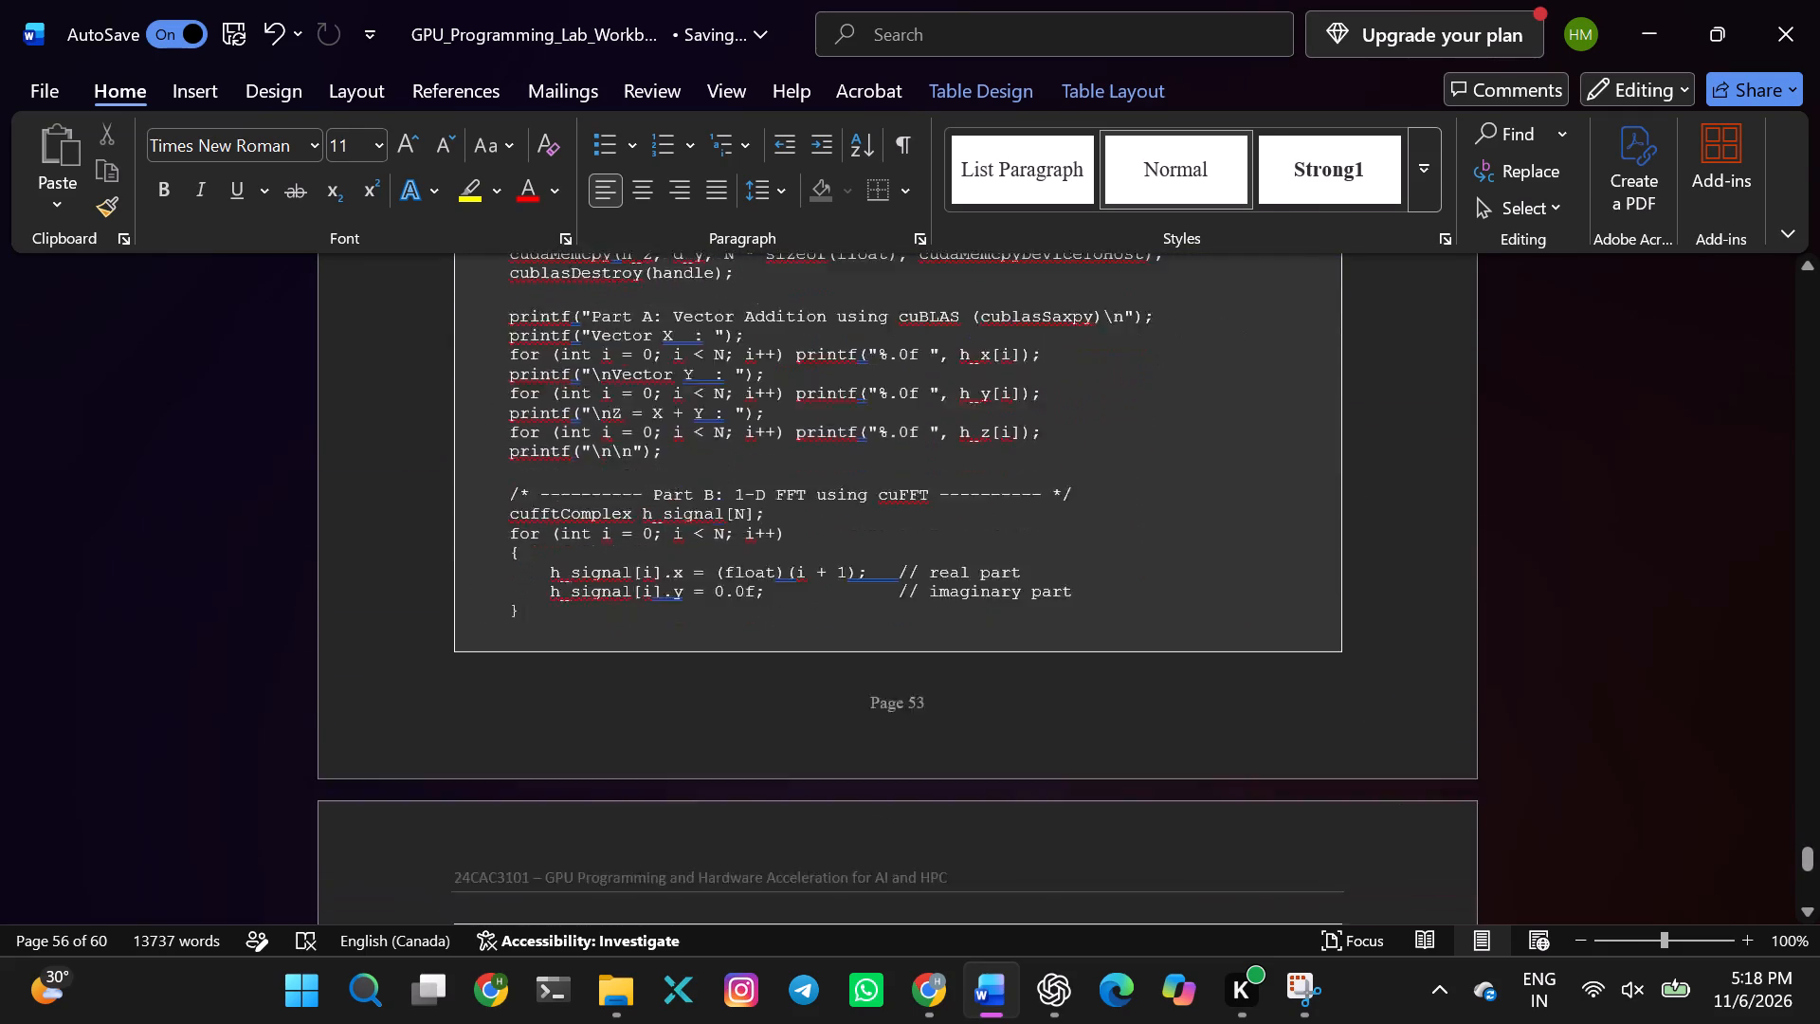
{"action": "scroll", "coordinate": [1392, 779], "scroll_direction": "down", "scroll_amount": 5}
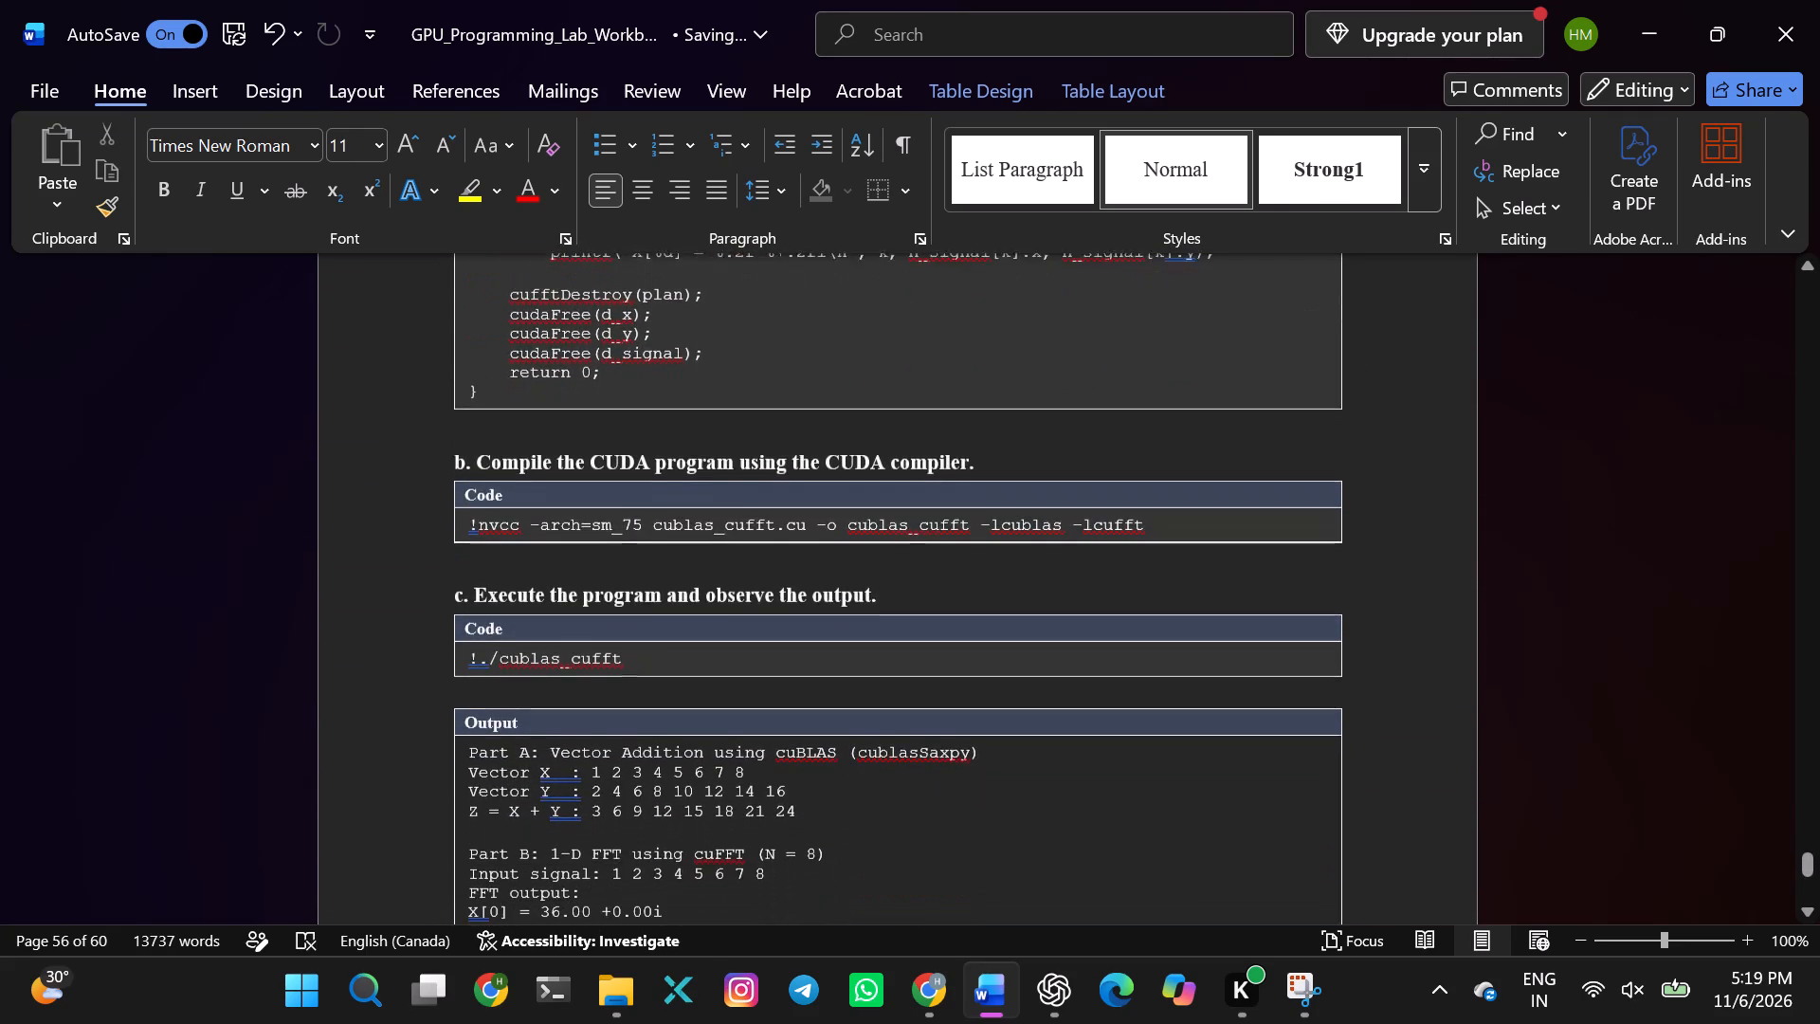
{"action": "scroll", "coordinate": [1392, 779], "scroll_direction": "down", "scroll_amount": 4}
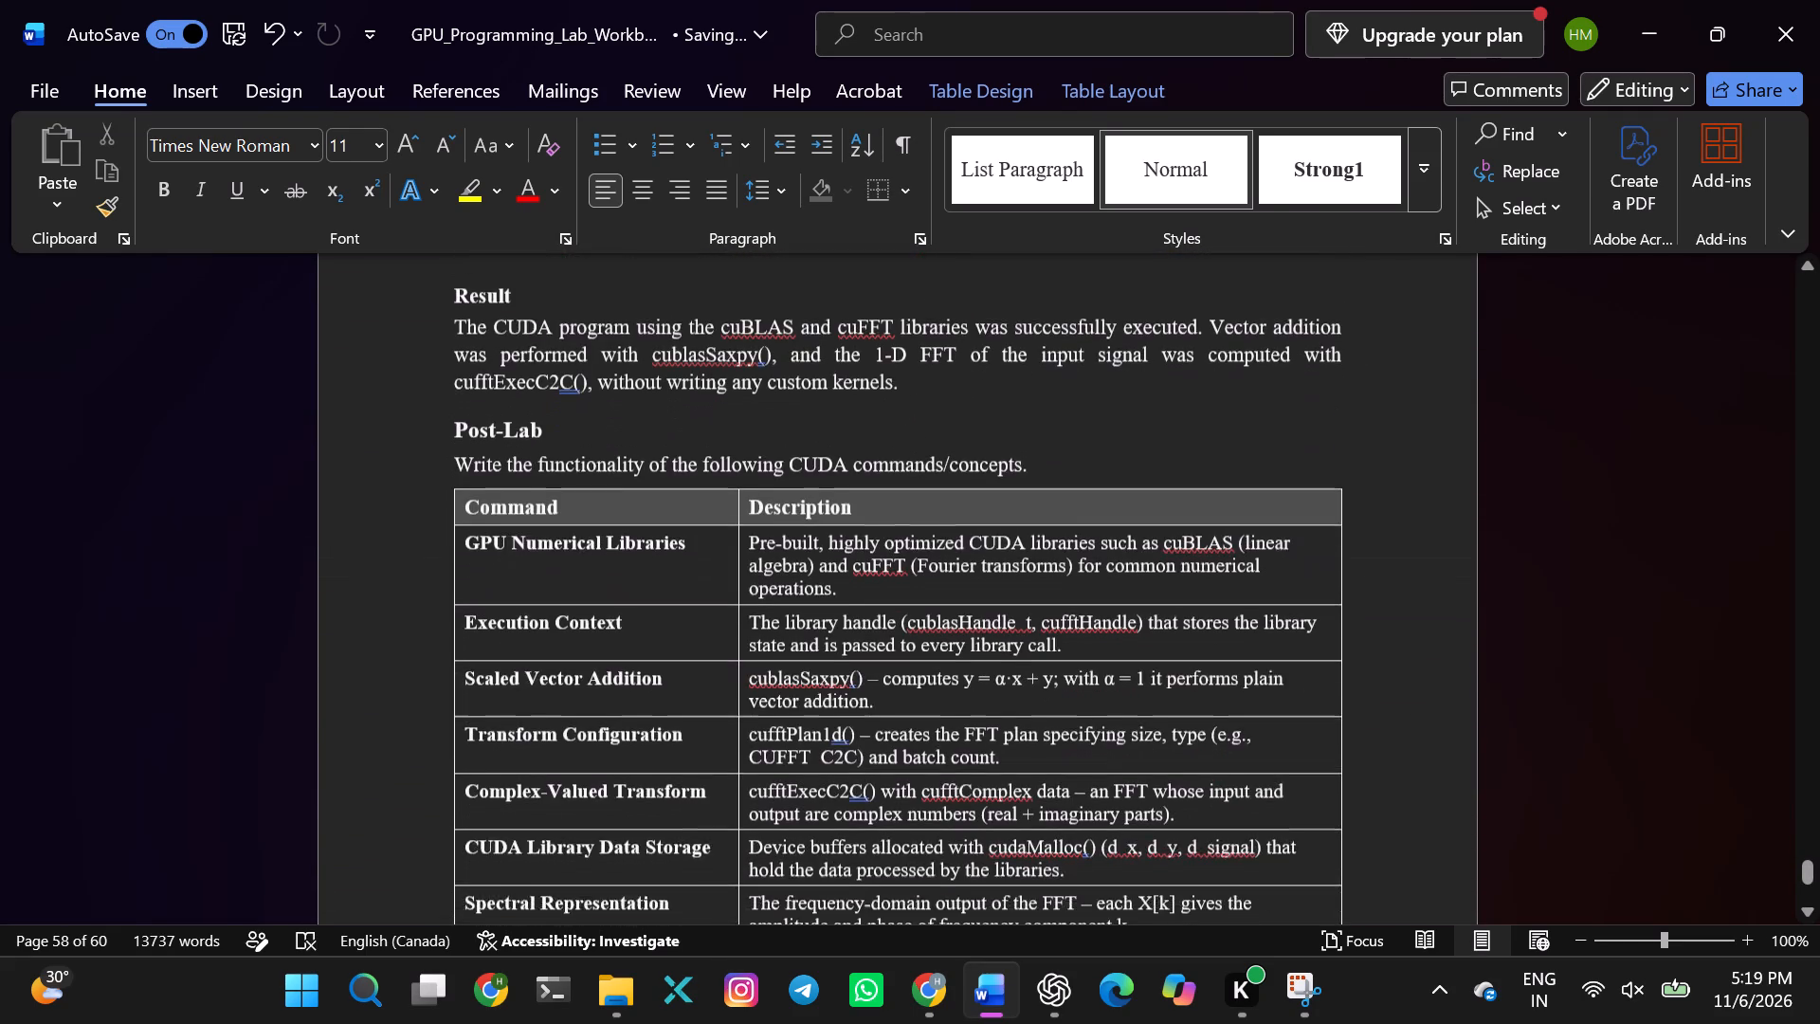
{"action": "scroll", "coordinate": [1392, 779], "scroll_direction": "down", "scroll_amount": 6}
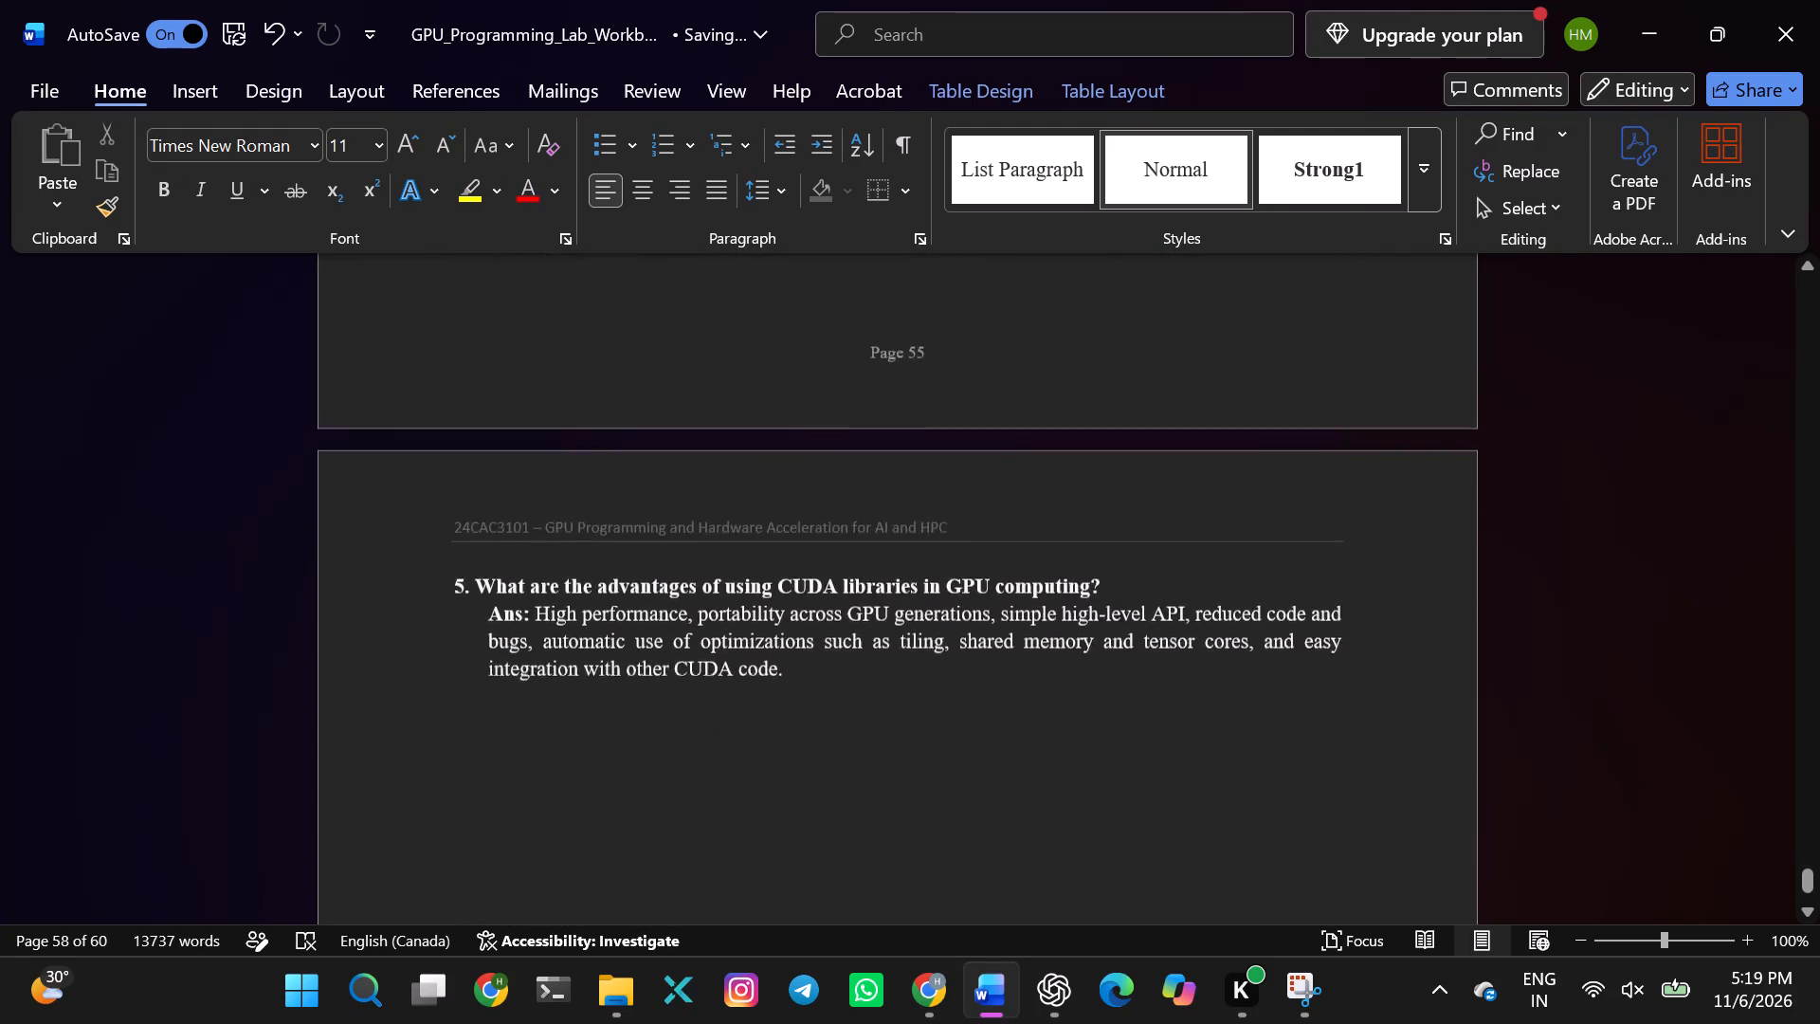
{"action": "scroll", "coordinate": [1392, 779], "scroll_direction": "down", "scroll_amount": 2}
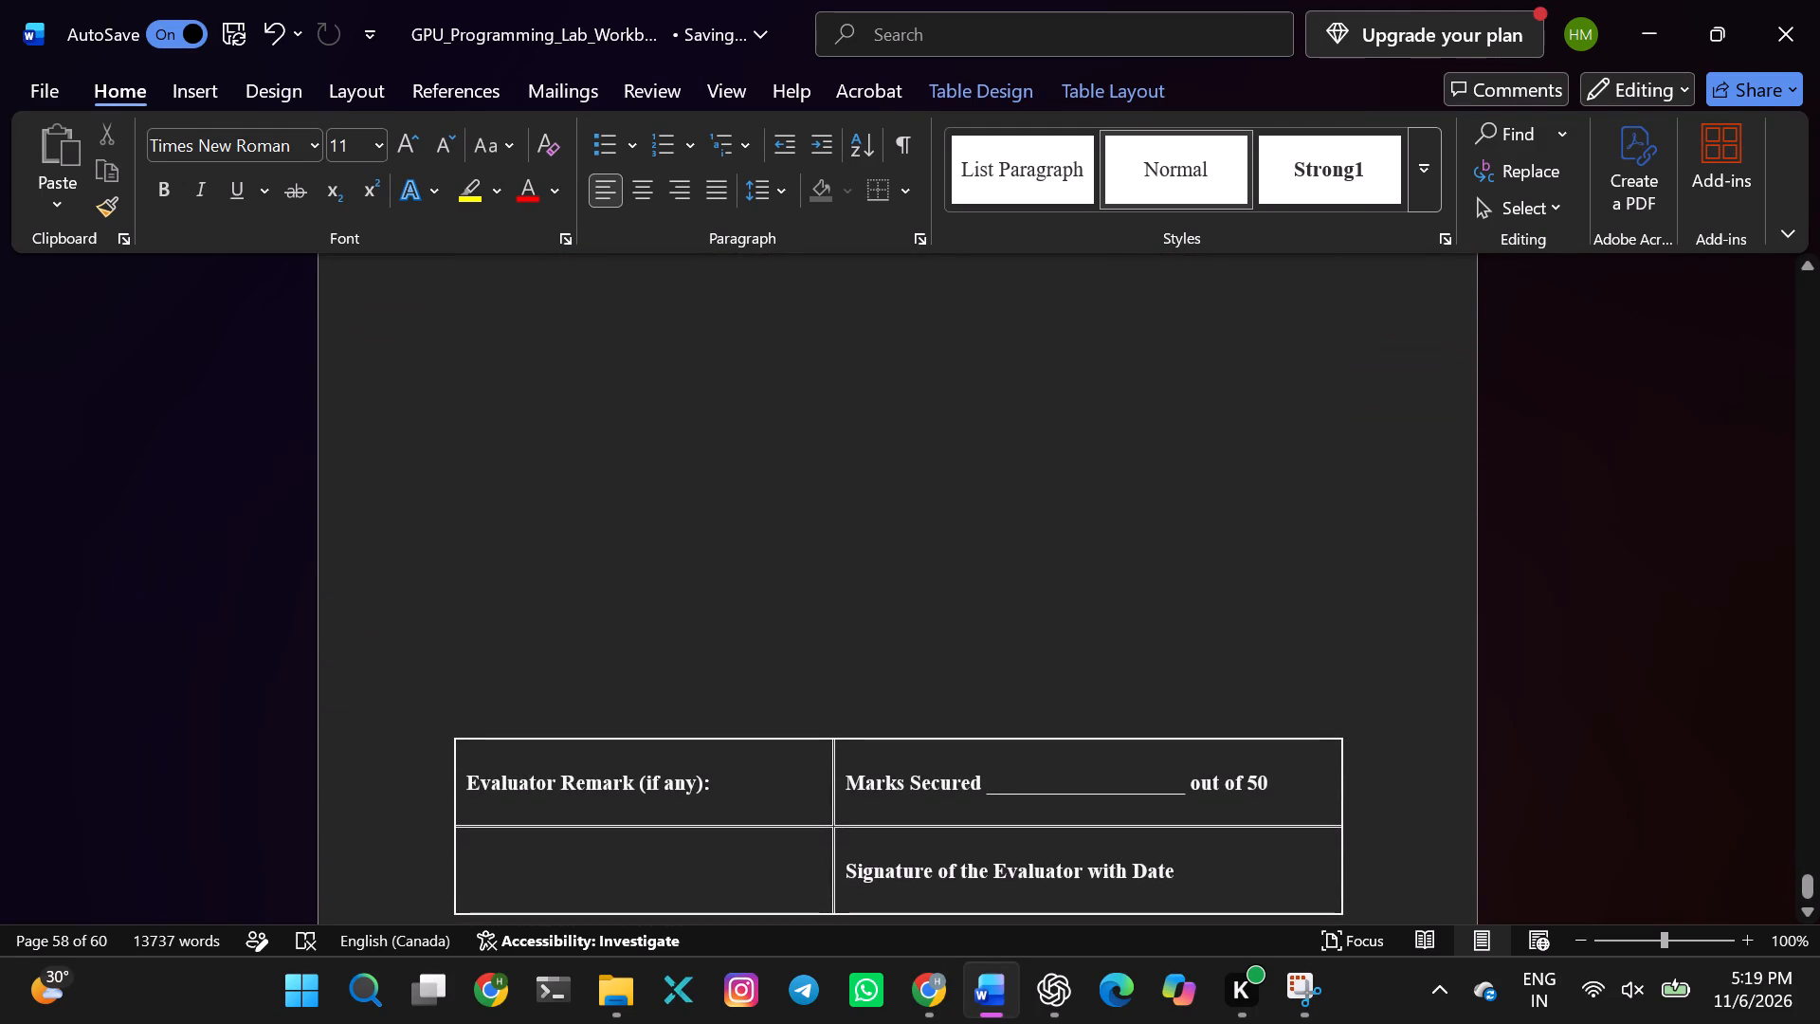
{"action": "left_click", "coordinate": [1406, 759]}
{"action": "scroll", "coordinate": [1406, 759], "scroll_direction": "up", "scroll_amount": 1}
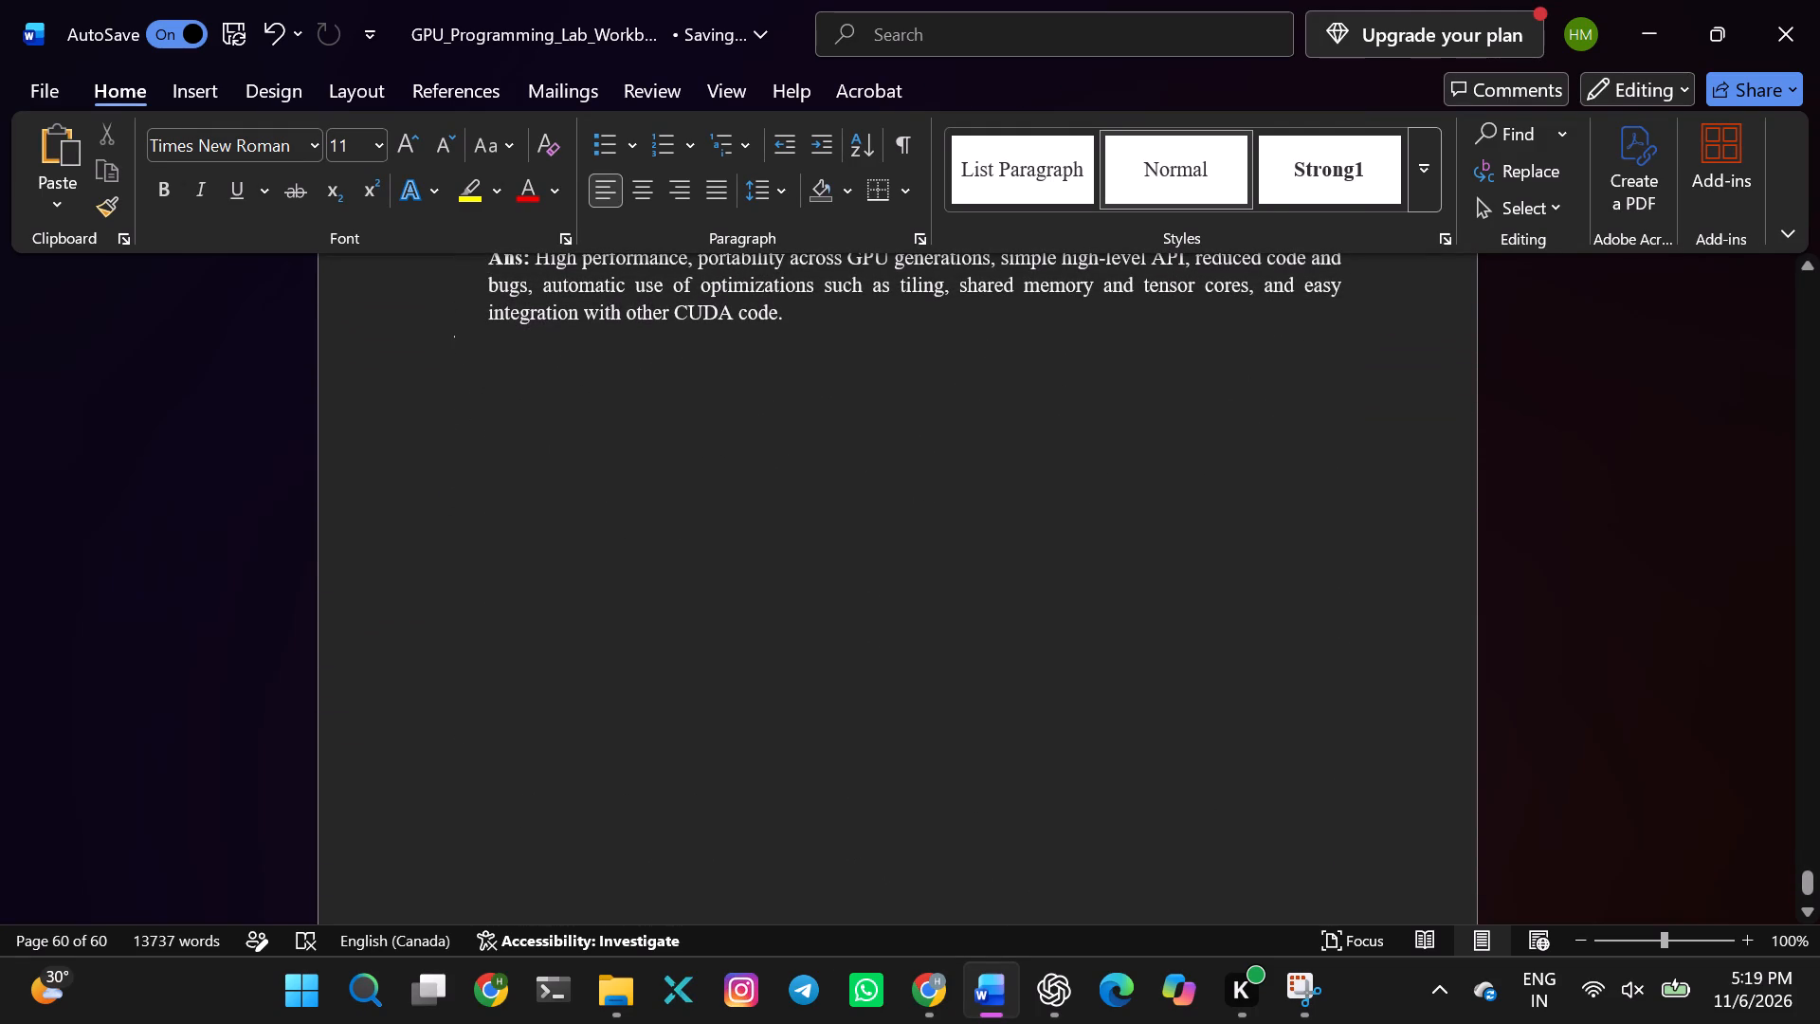
{"action": "scroll", "coordinate": [1430, 612], "scroll_direction": "down", "scroll_amount": 6}
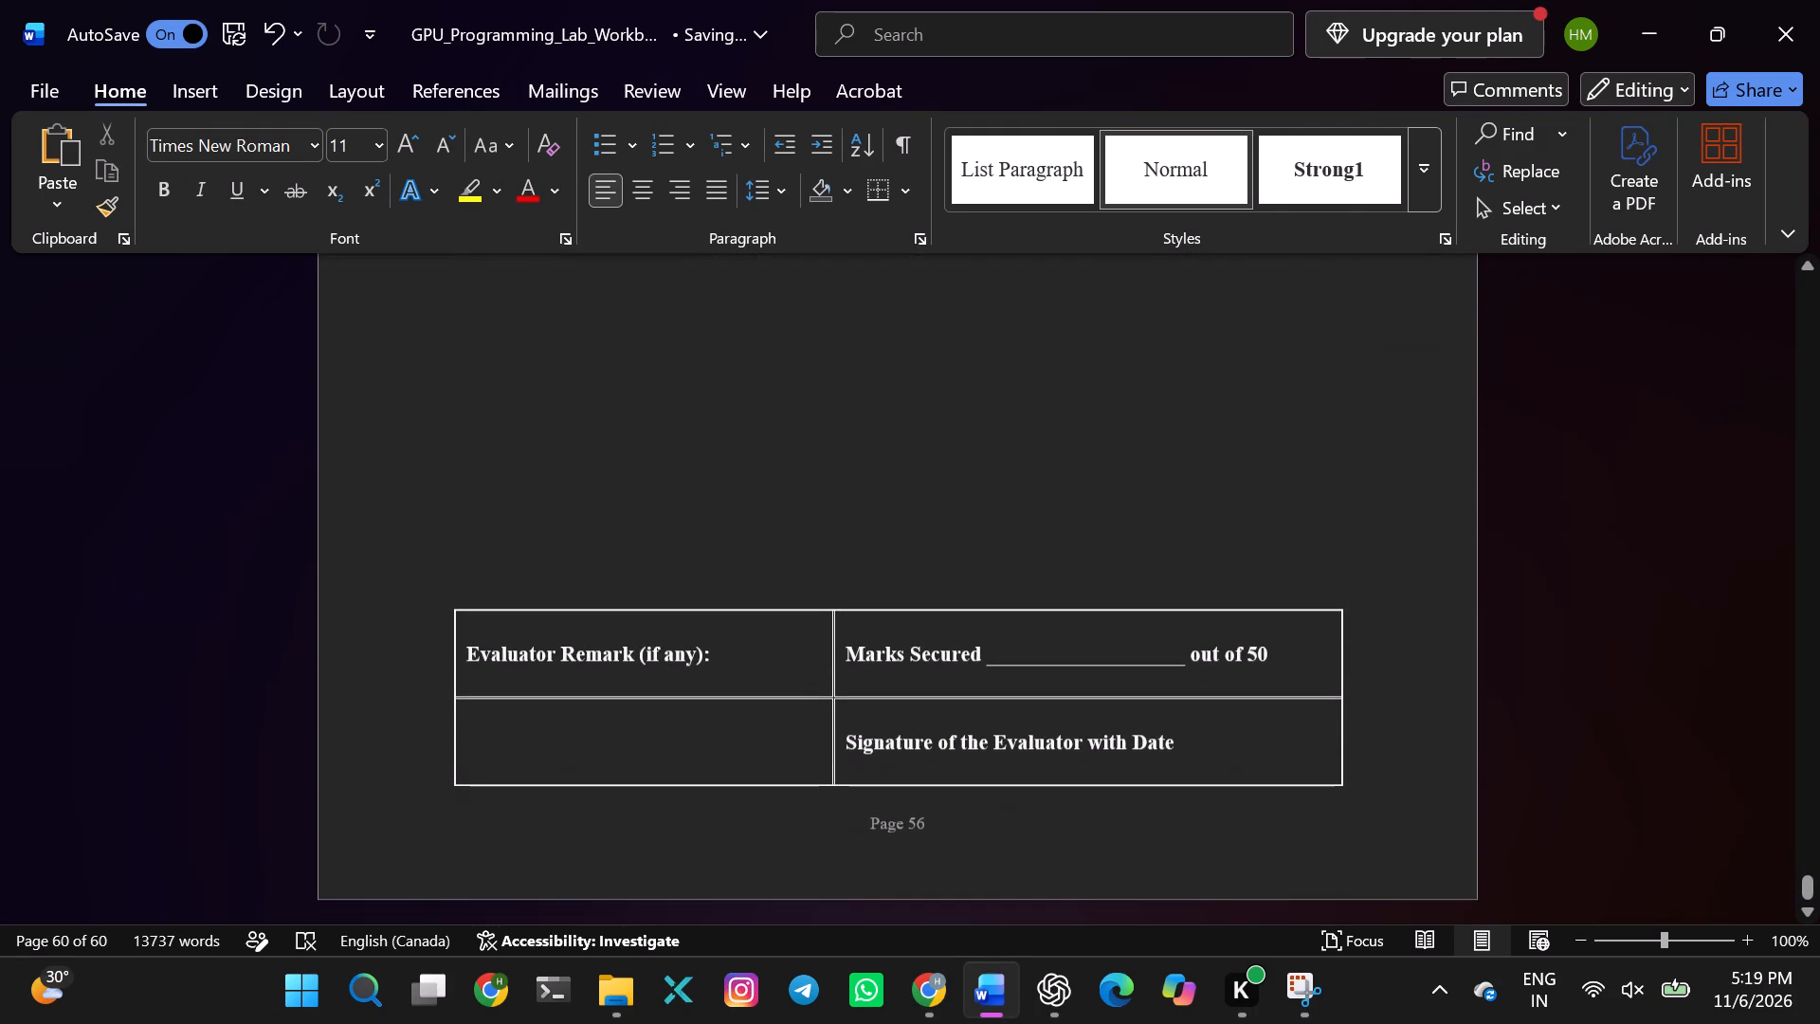
{"action": "scroll", "coordinate": [1430, 632], "scroll_direction": "down", "scroll_amount": 1}
{"action": "left_click", "coordinate": [1430, 632]}
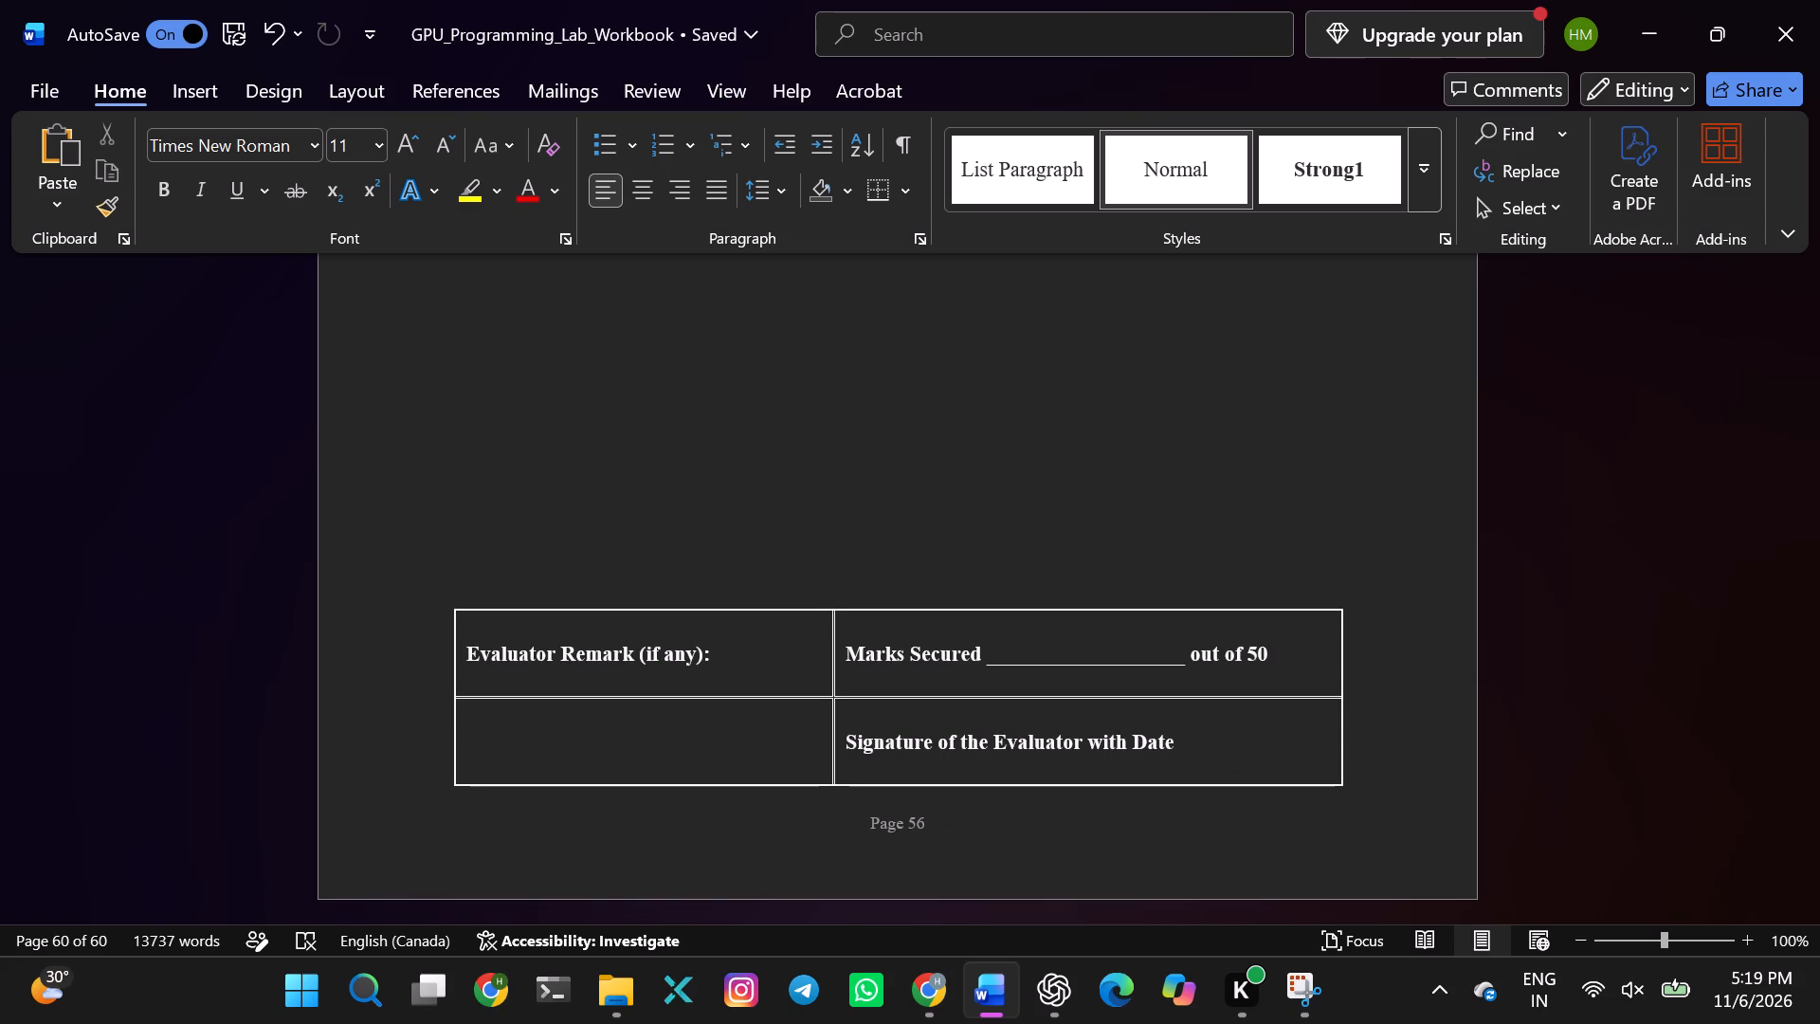
{"action": "scroll", "coordinate": [1430, 632], "scroll_direction": "up", "scroll_amount": 2}
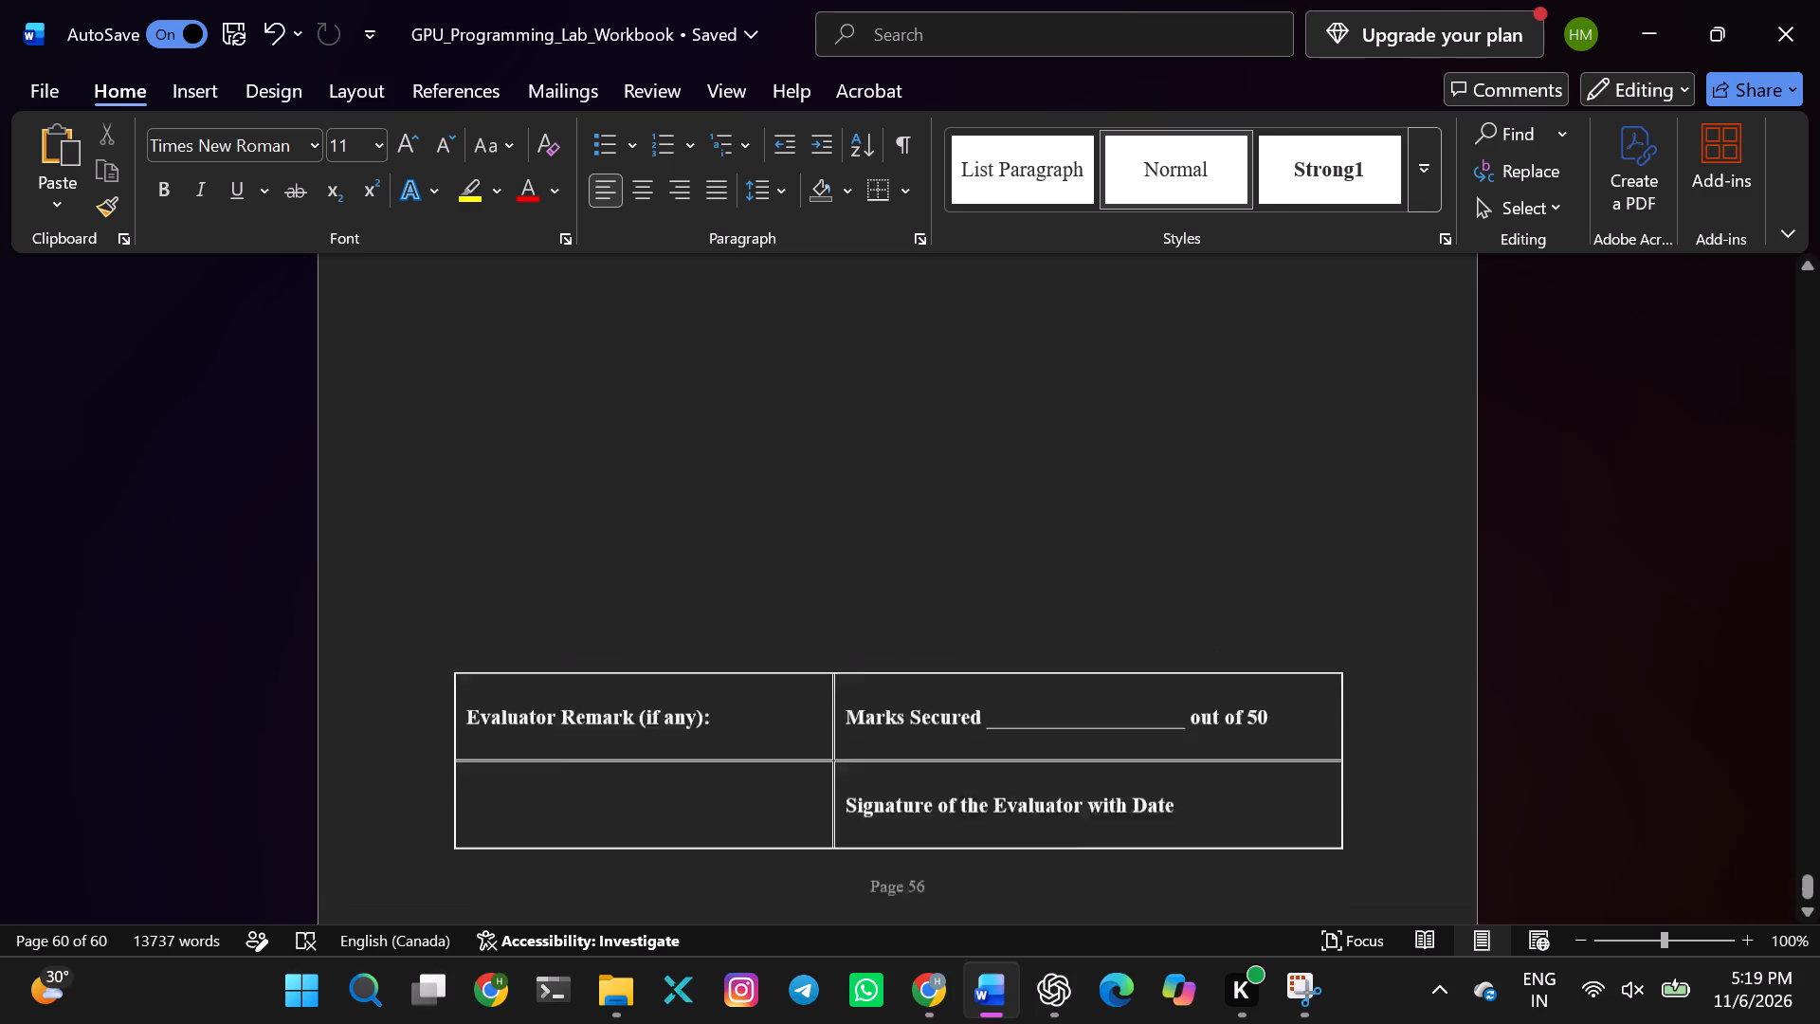
{"action": "scroll", "coordinate": [1430, 632], "scroll_direction": "up", "scroll_amount": 6}
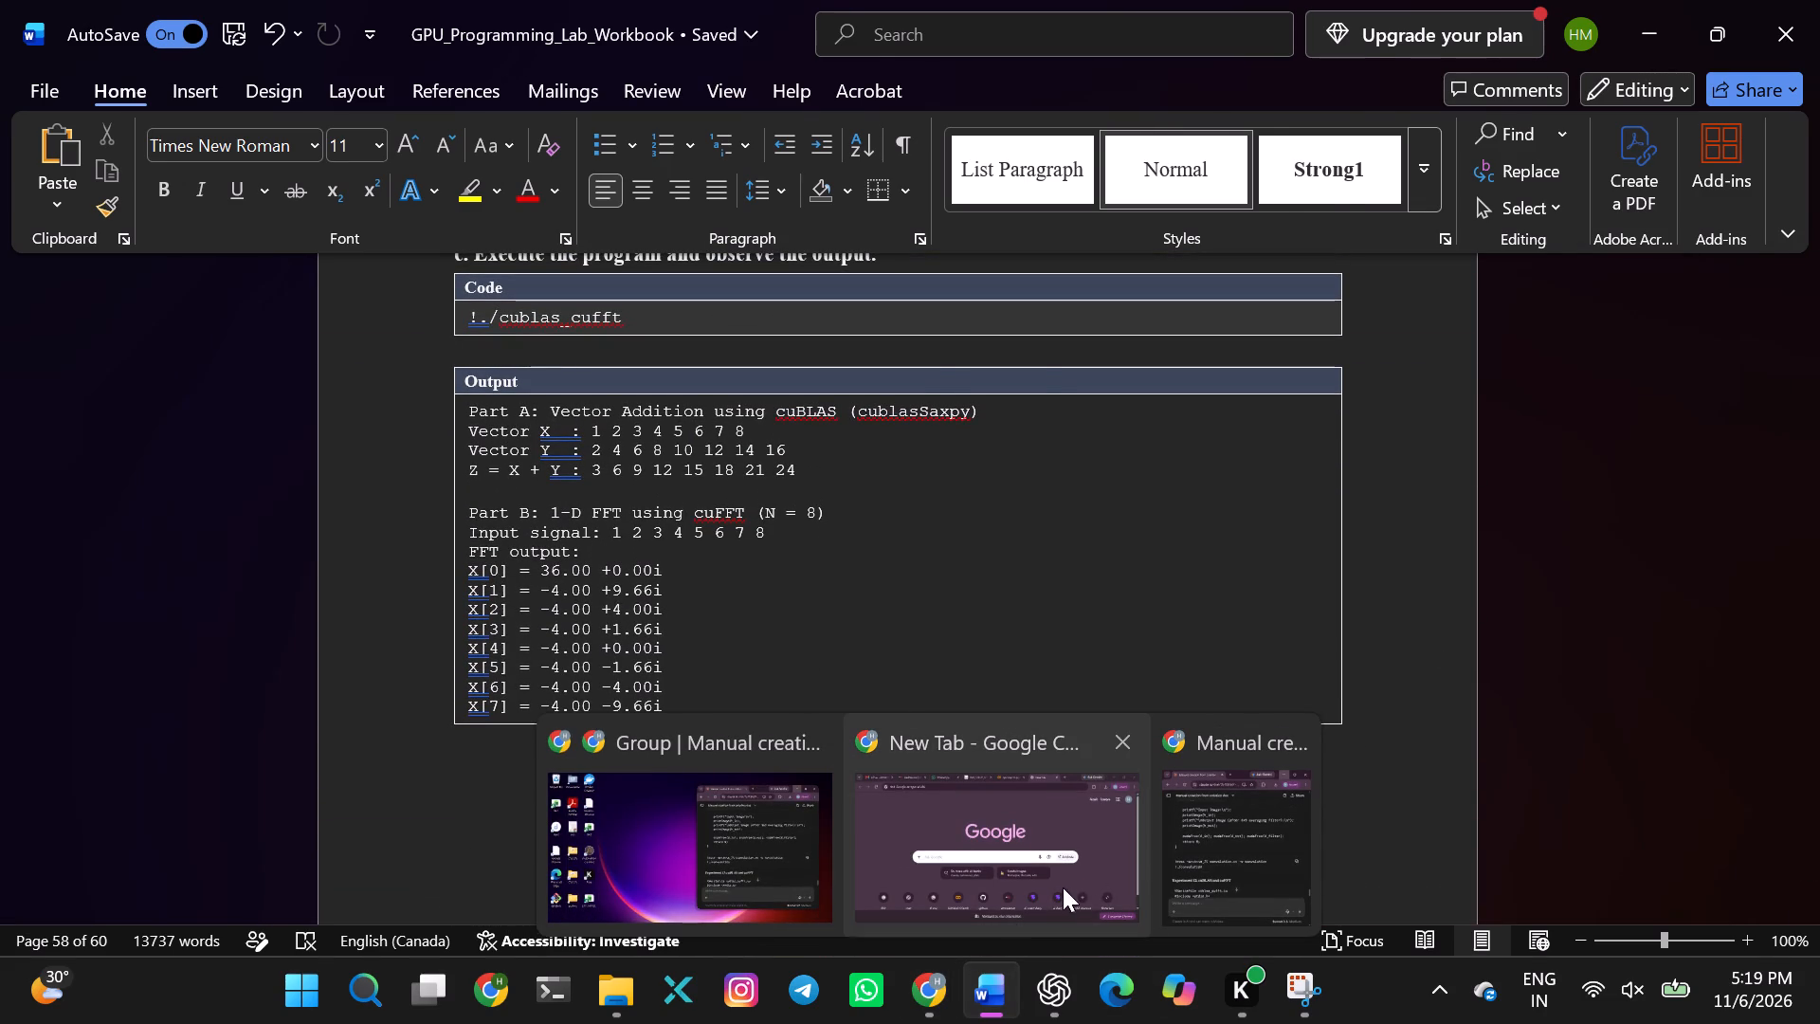
Switch to the browser, open Google Colab, close the hpc exp 11 notebook and create a new notebook.
{"action": "left_click", "coordinate": [1099, 832]}
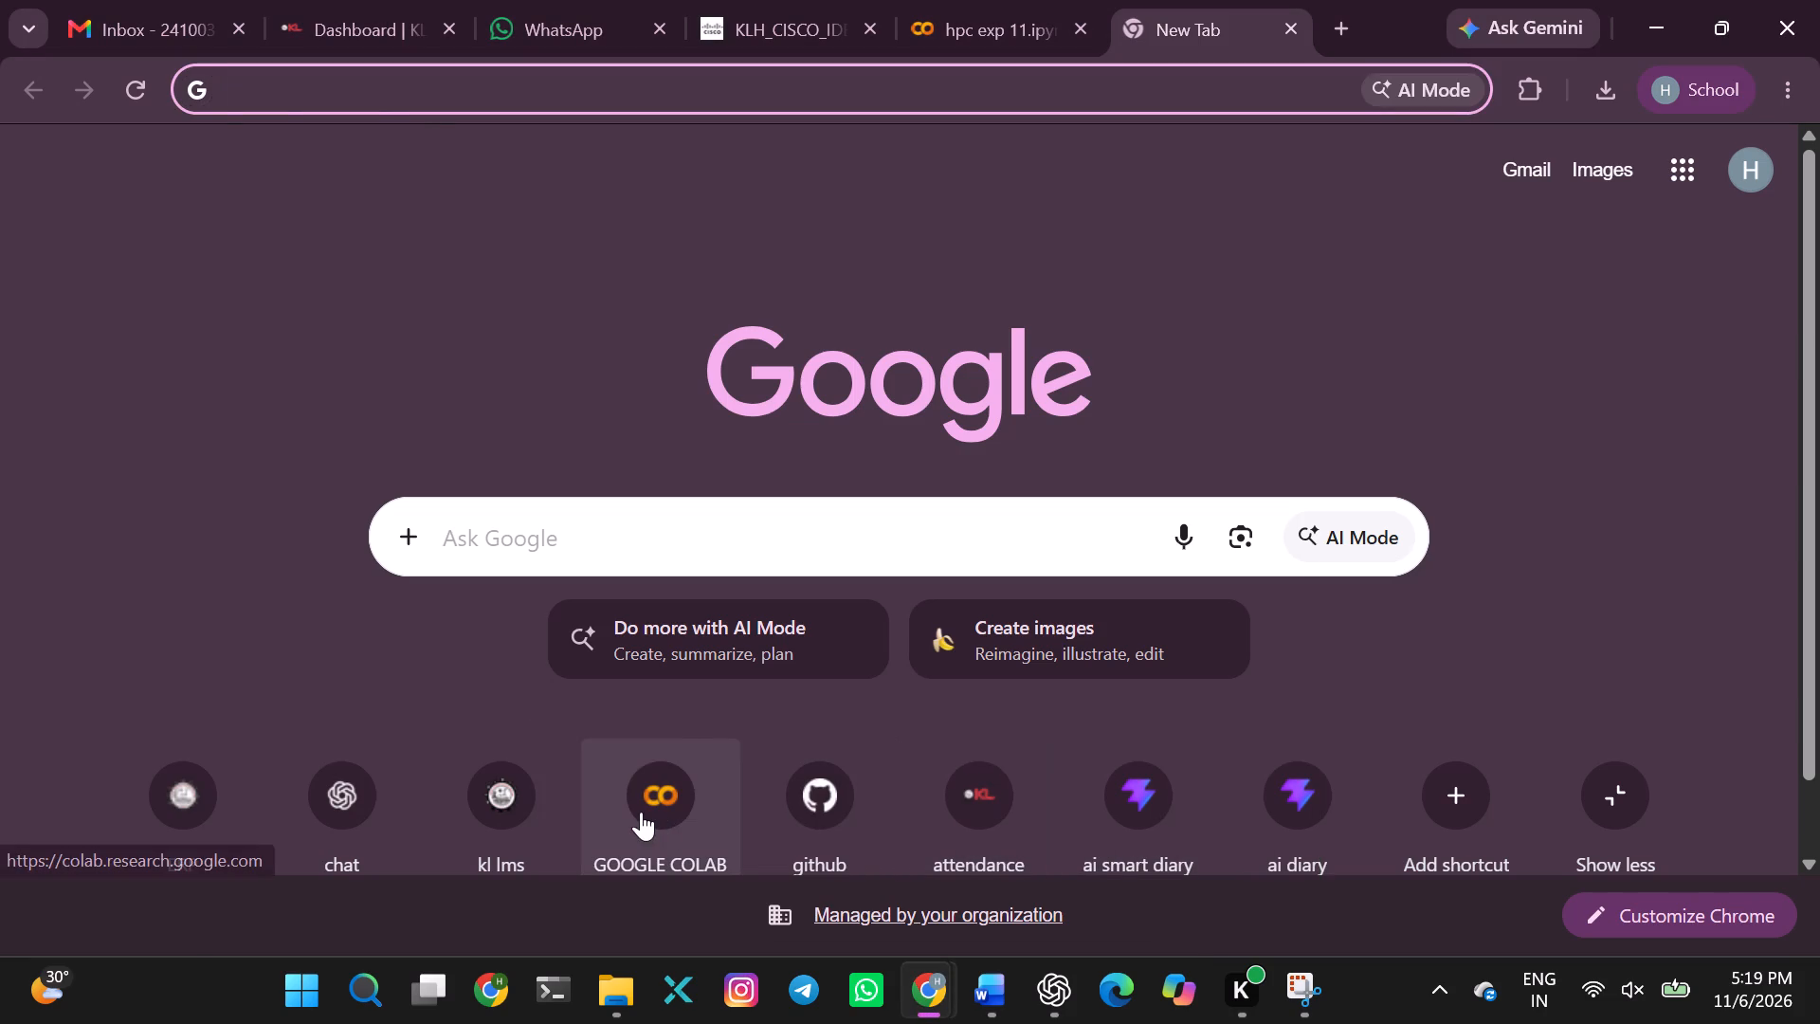
{"action": "left_click", "coordinate": [641, 812]}
{"action": "left_click", "coordinate": [1082, 28]}
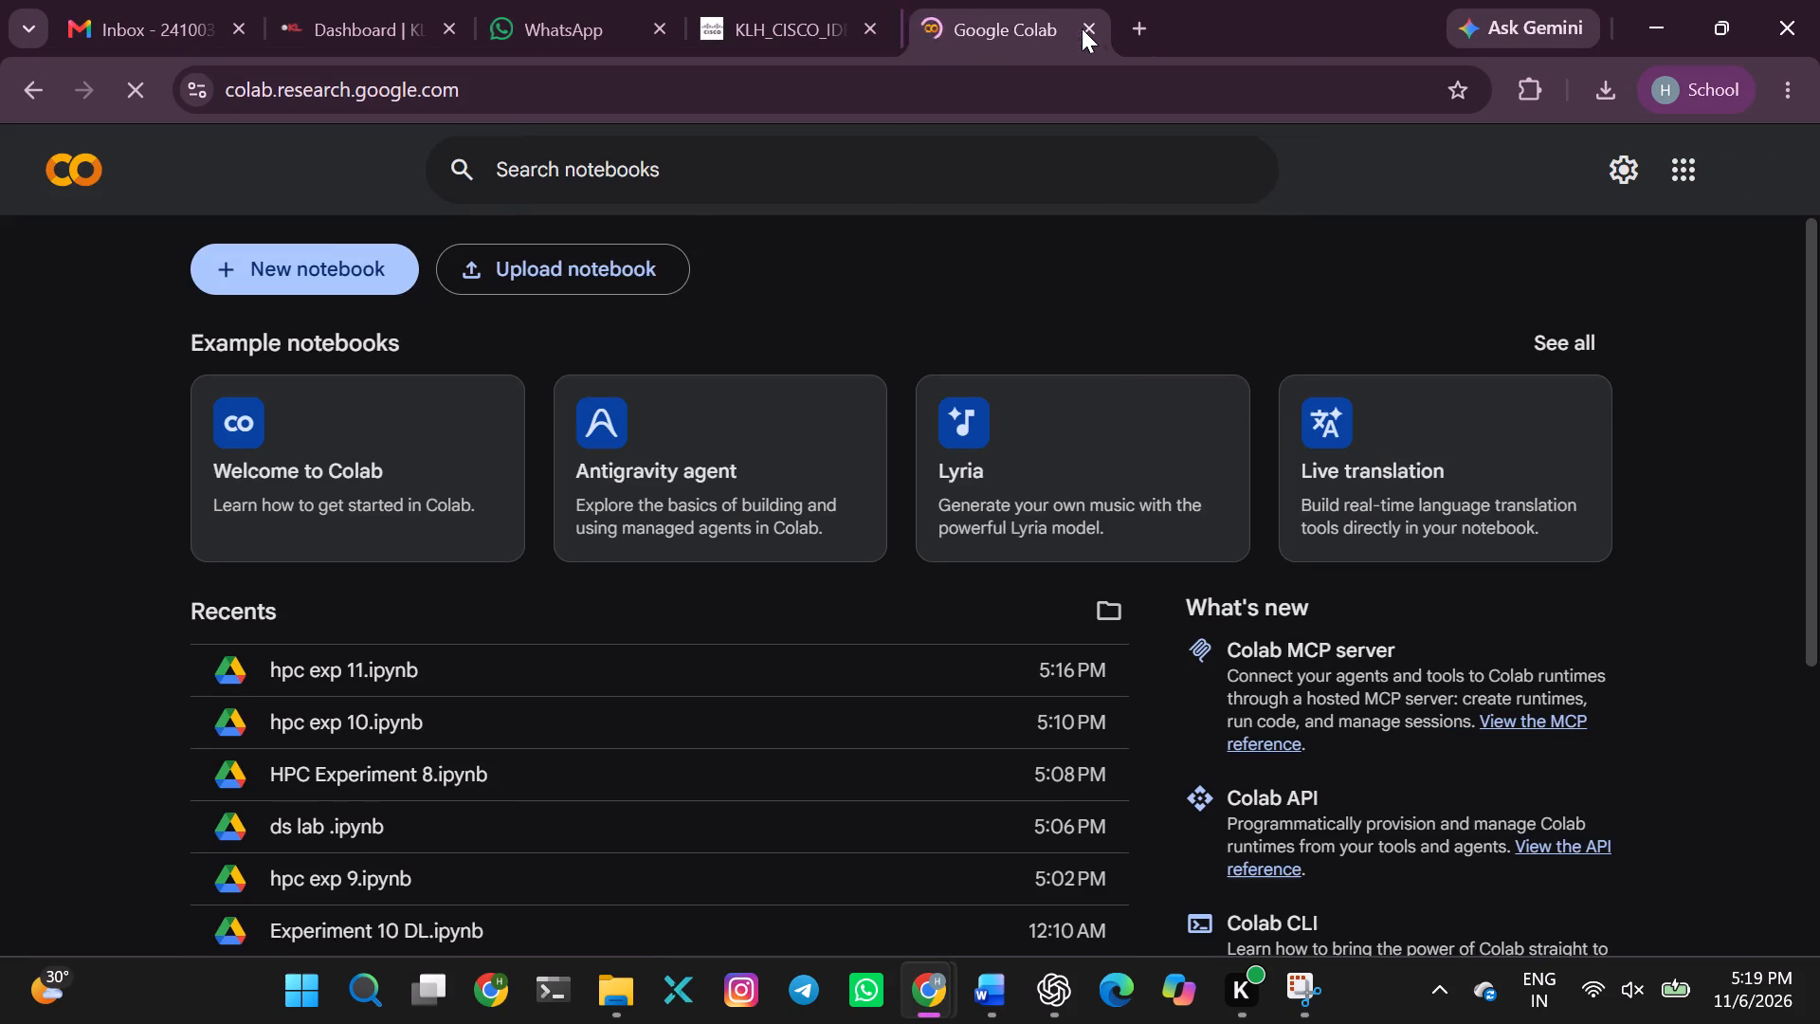
{"action": "left_click", "coordinate": [360, 269]}
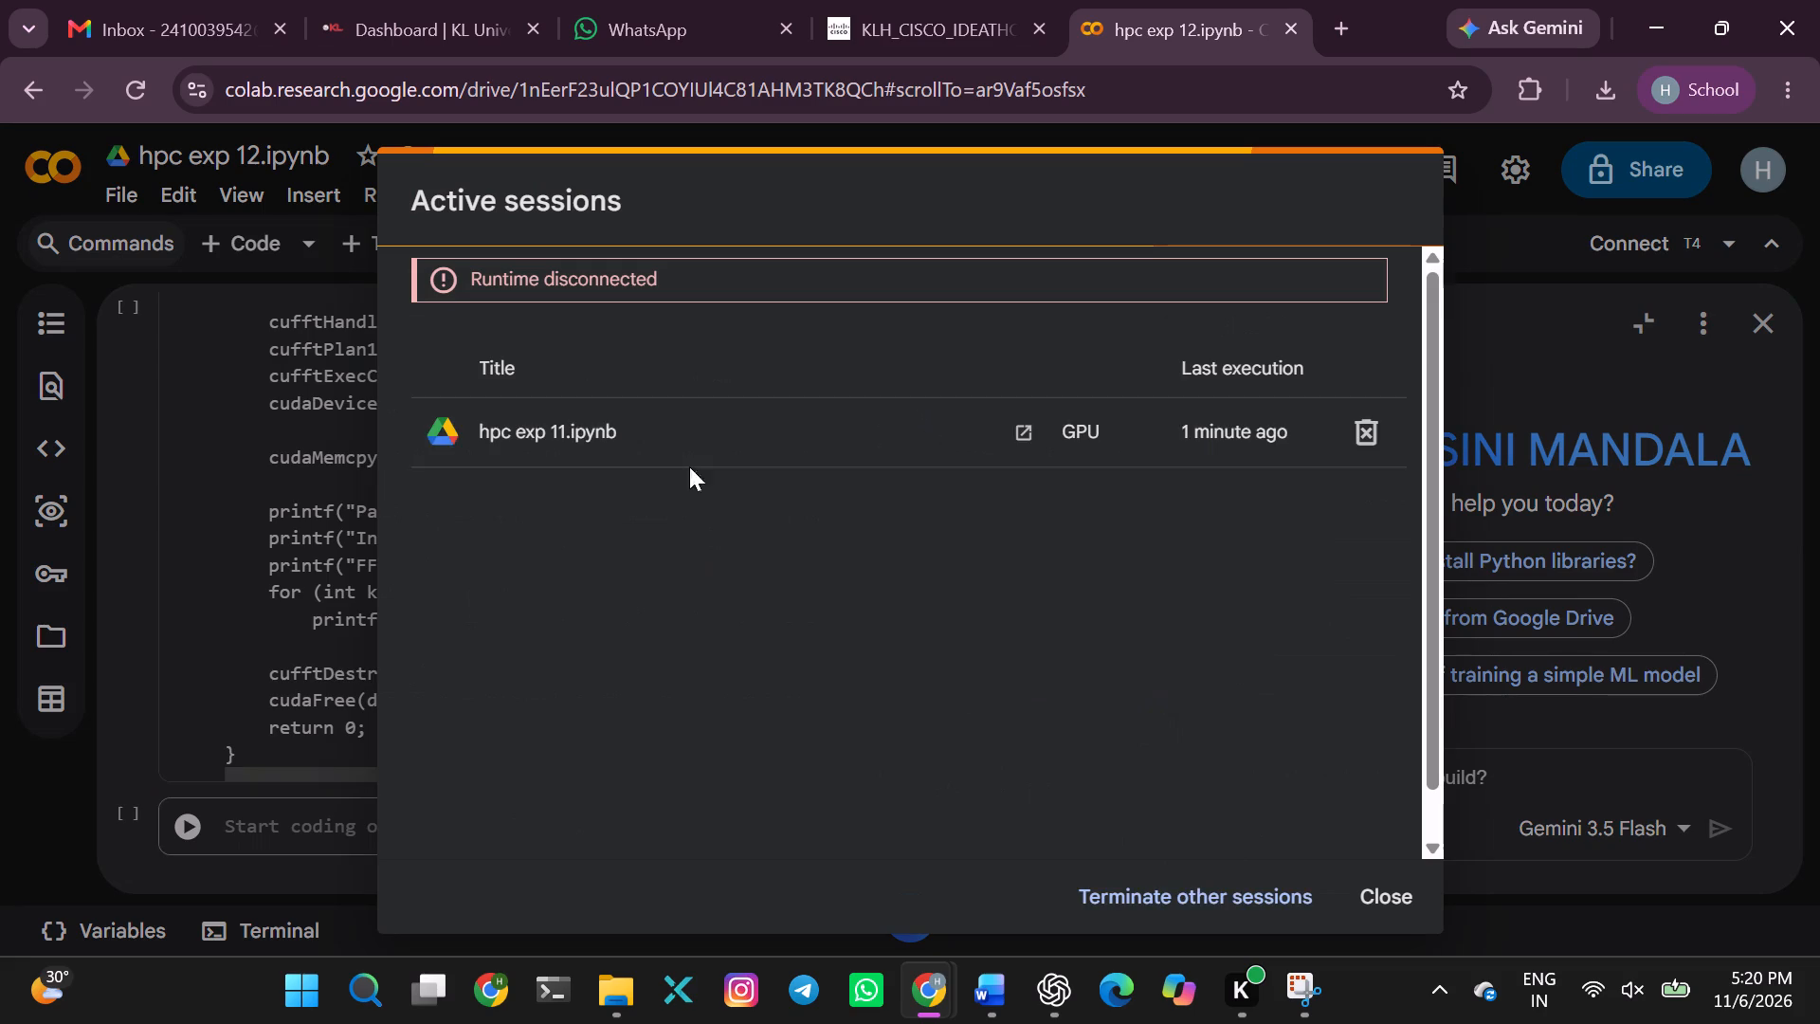
{"action": "left_click", "coordinate": [1172, 887]}
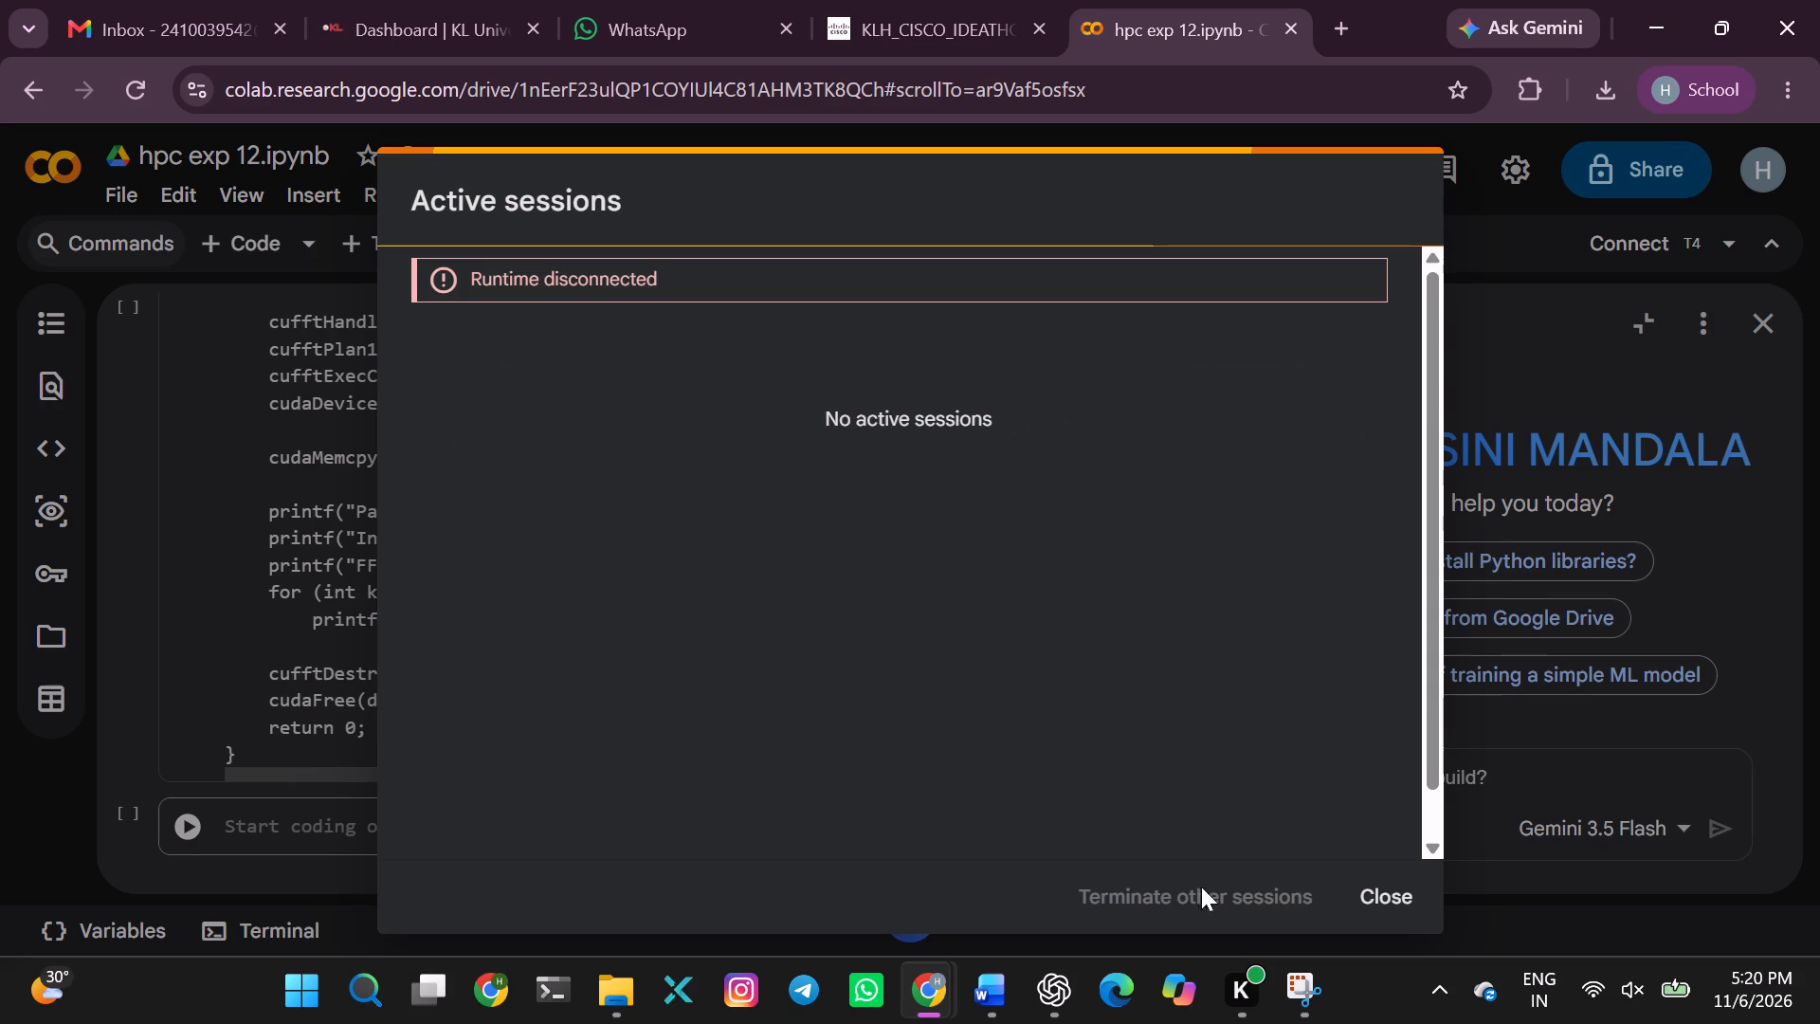
{"action": "left_click", "coordinate": [1372, 904]}
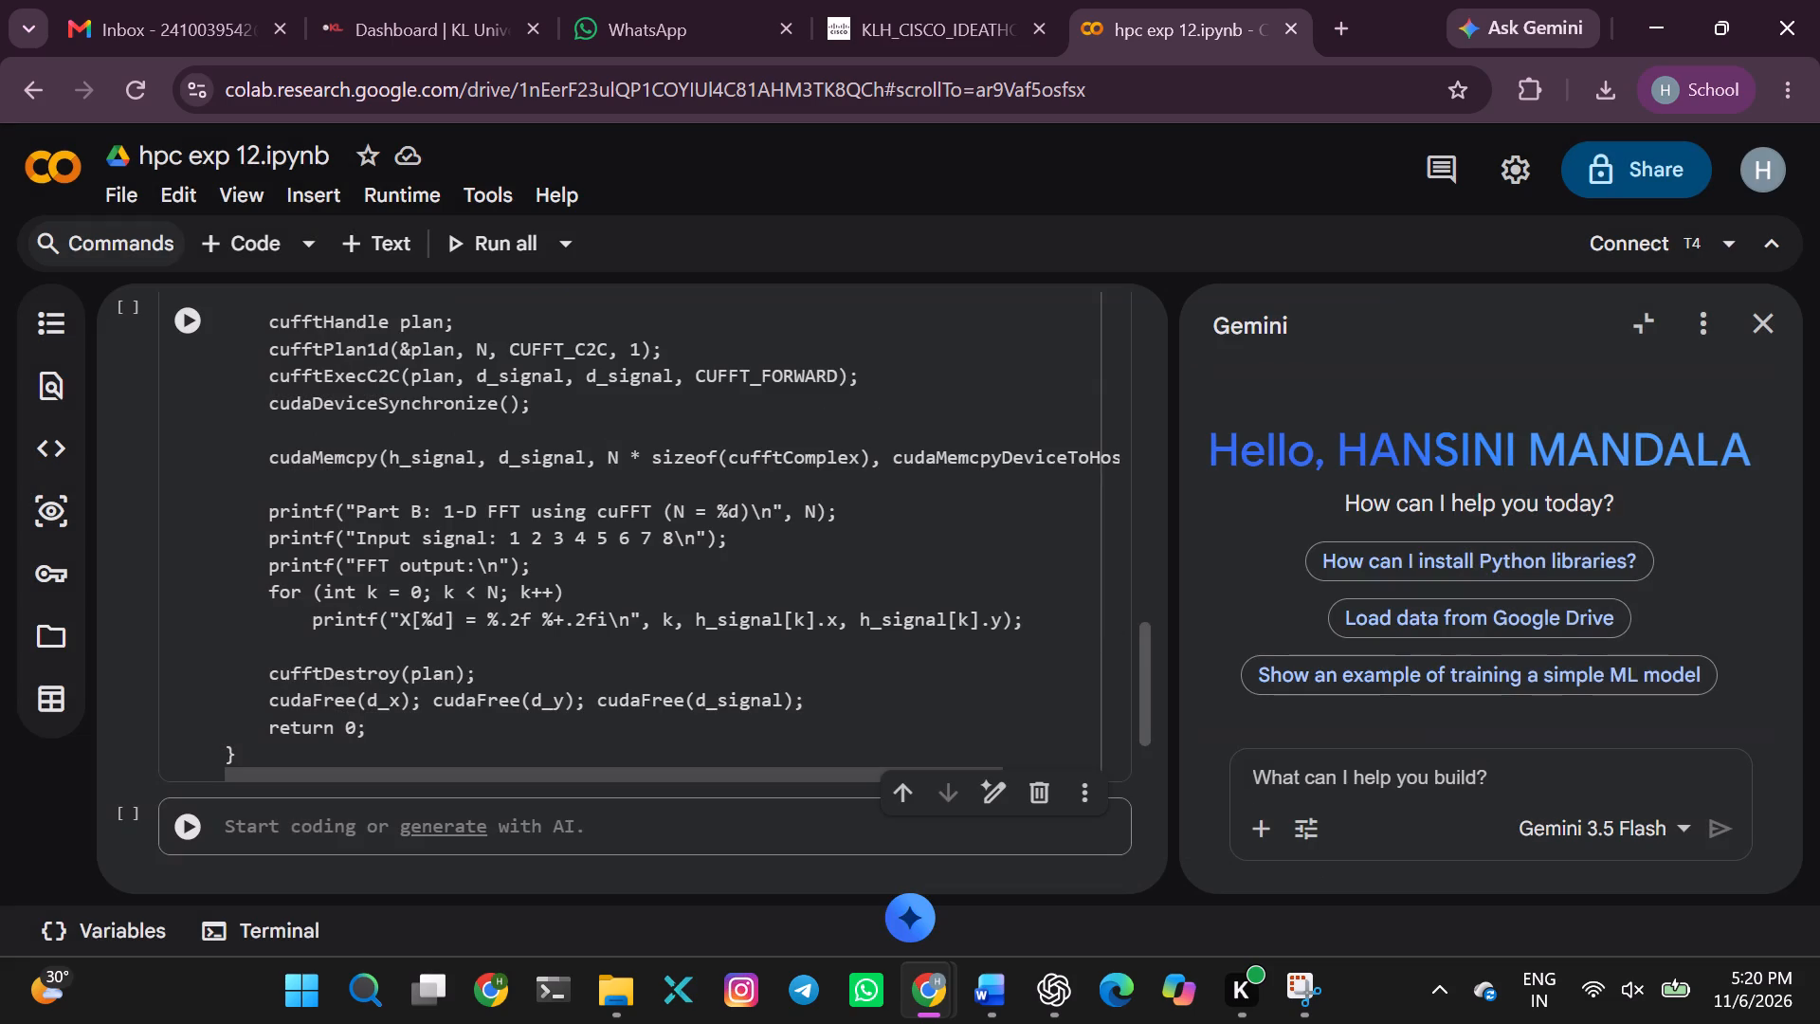
{"action": "left_click", "coordinate": [186, 314]}
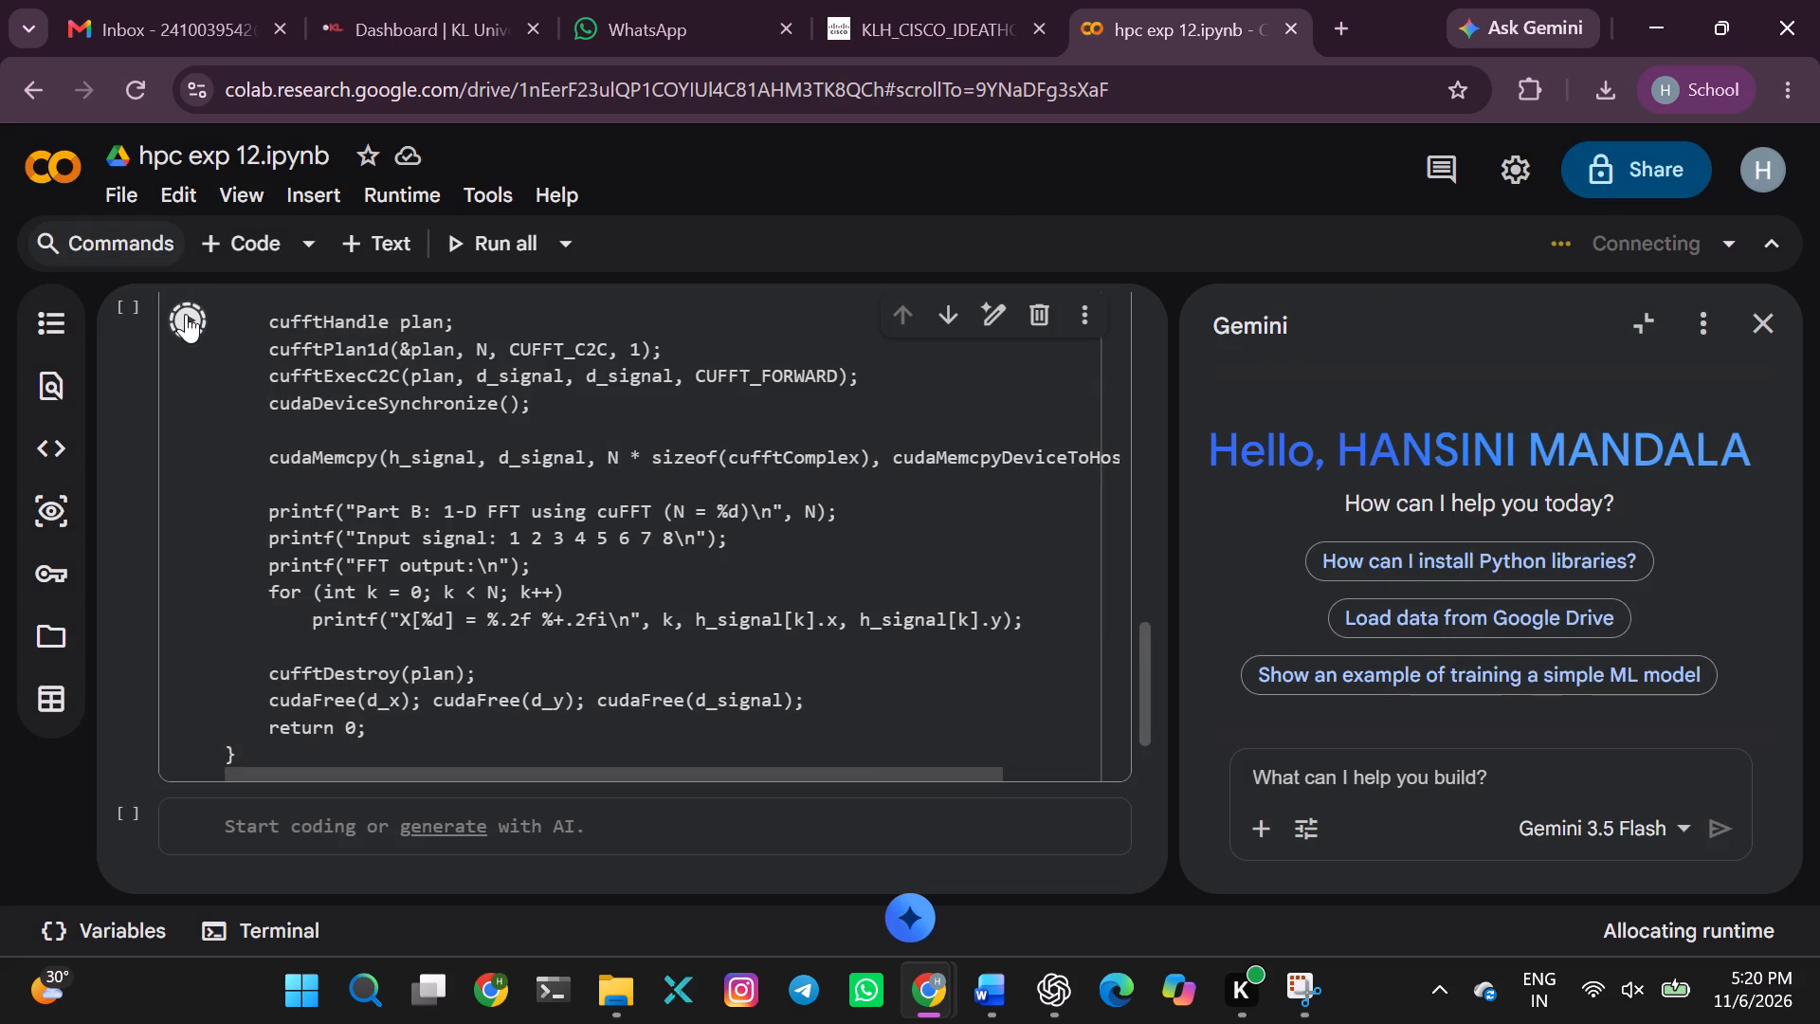
Paste the copied nvcc and ./cublas_cufft commands into the second cell, close Gemini, and run the cell.
{"action": "left_click", "coordinate": [303, 826]}
{"action": "key", "text": "ctrl+v"}
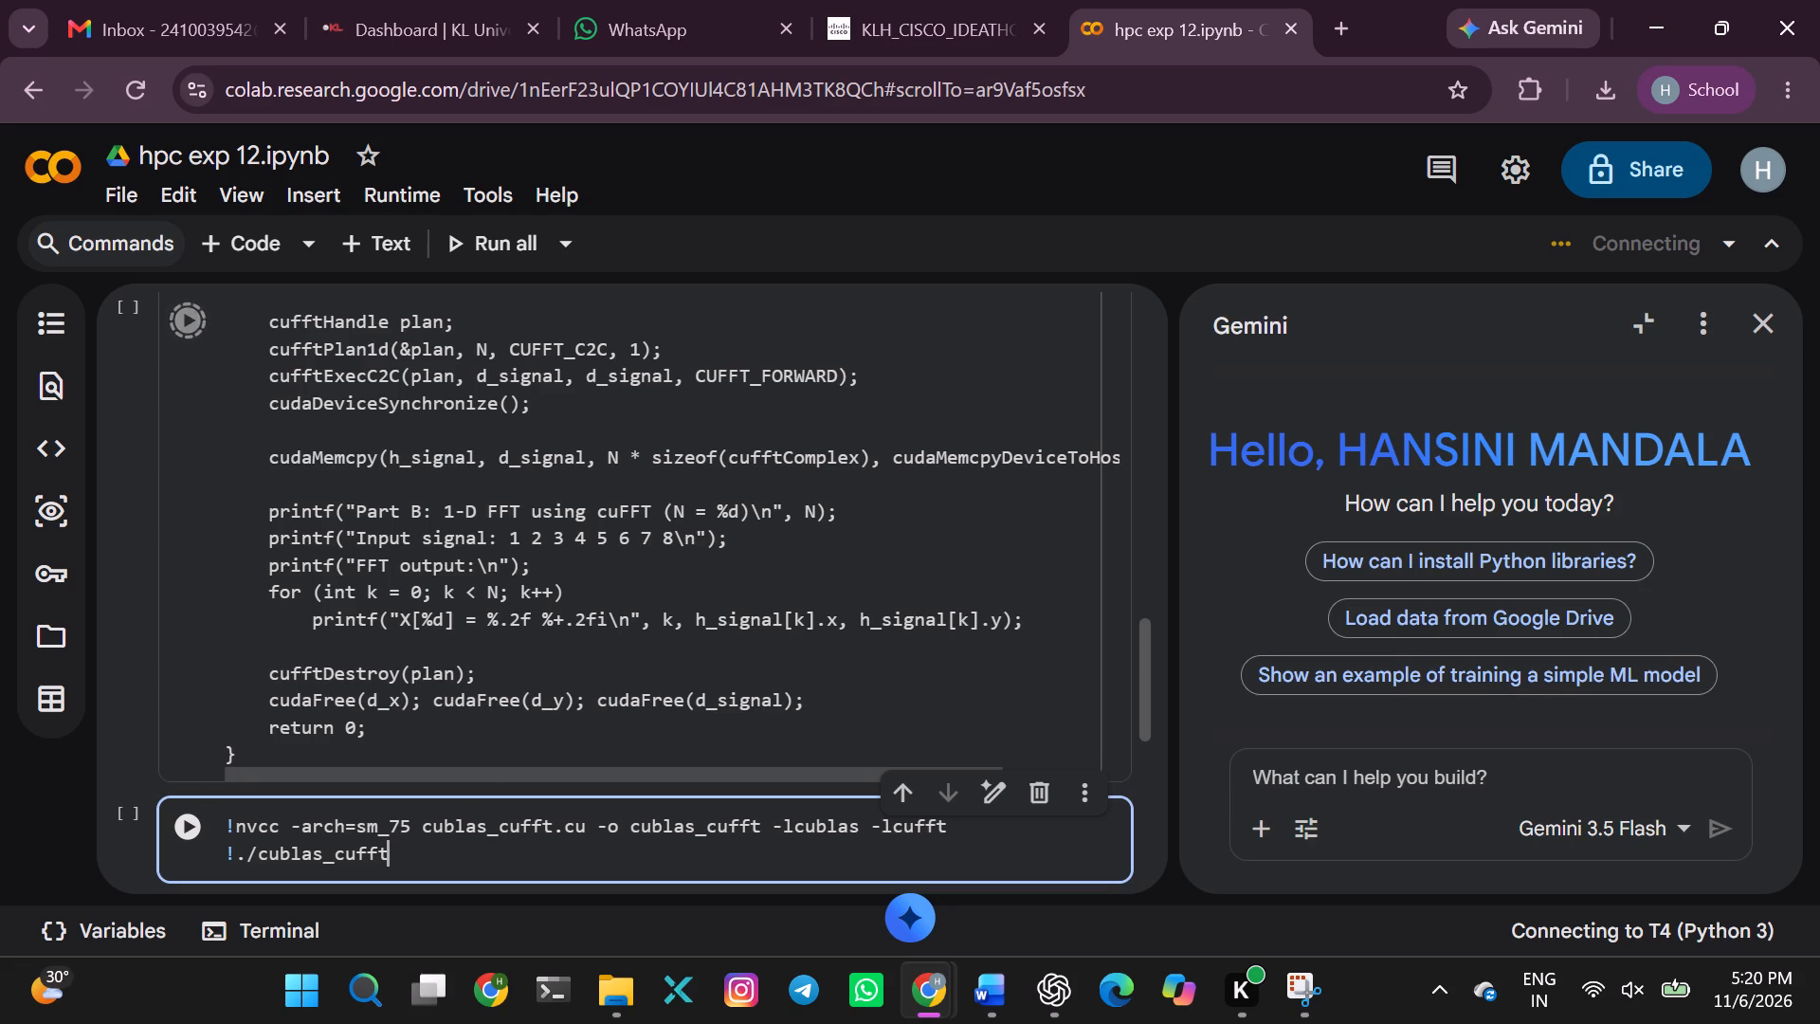
{"action": "left_click", "coordinate": [1762, 334]}
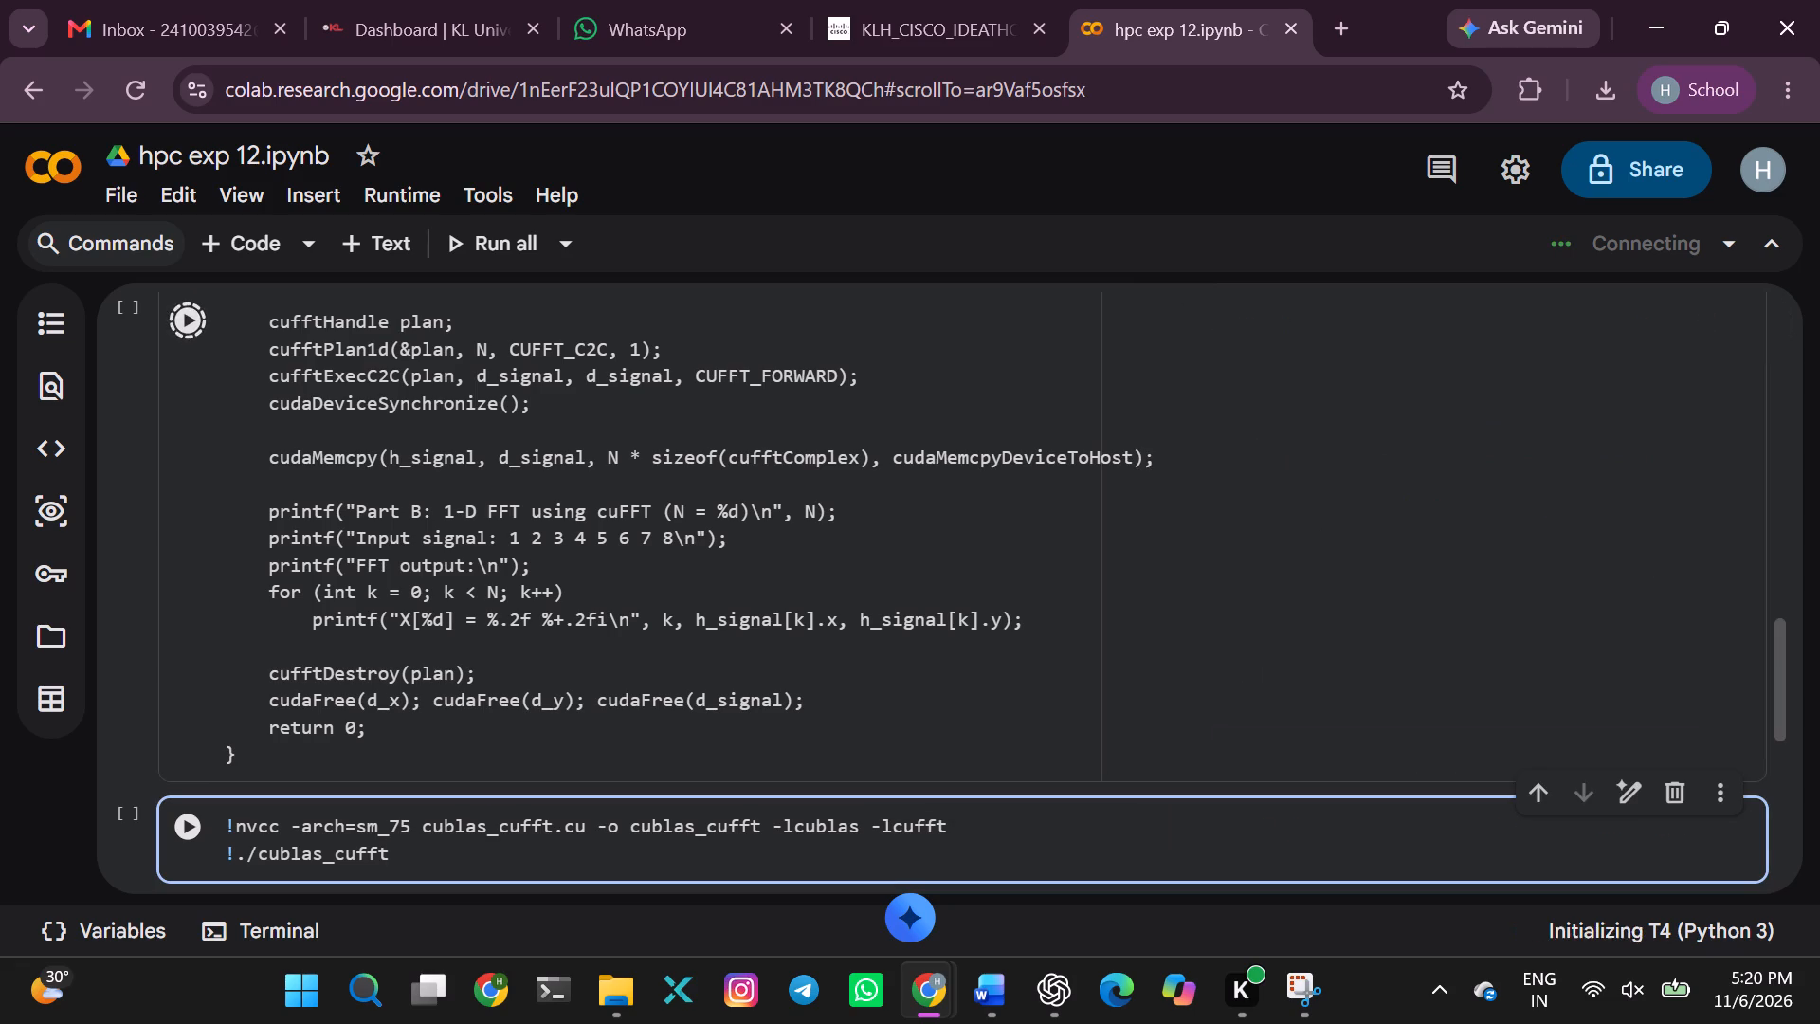
{"action": "scroll", "coordinate": [1010, 591], "scroll_direction": "down", "scroll_amount": 1}
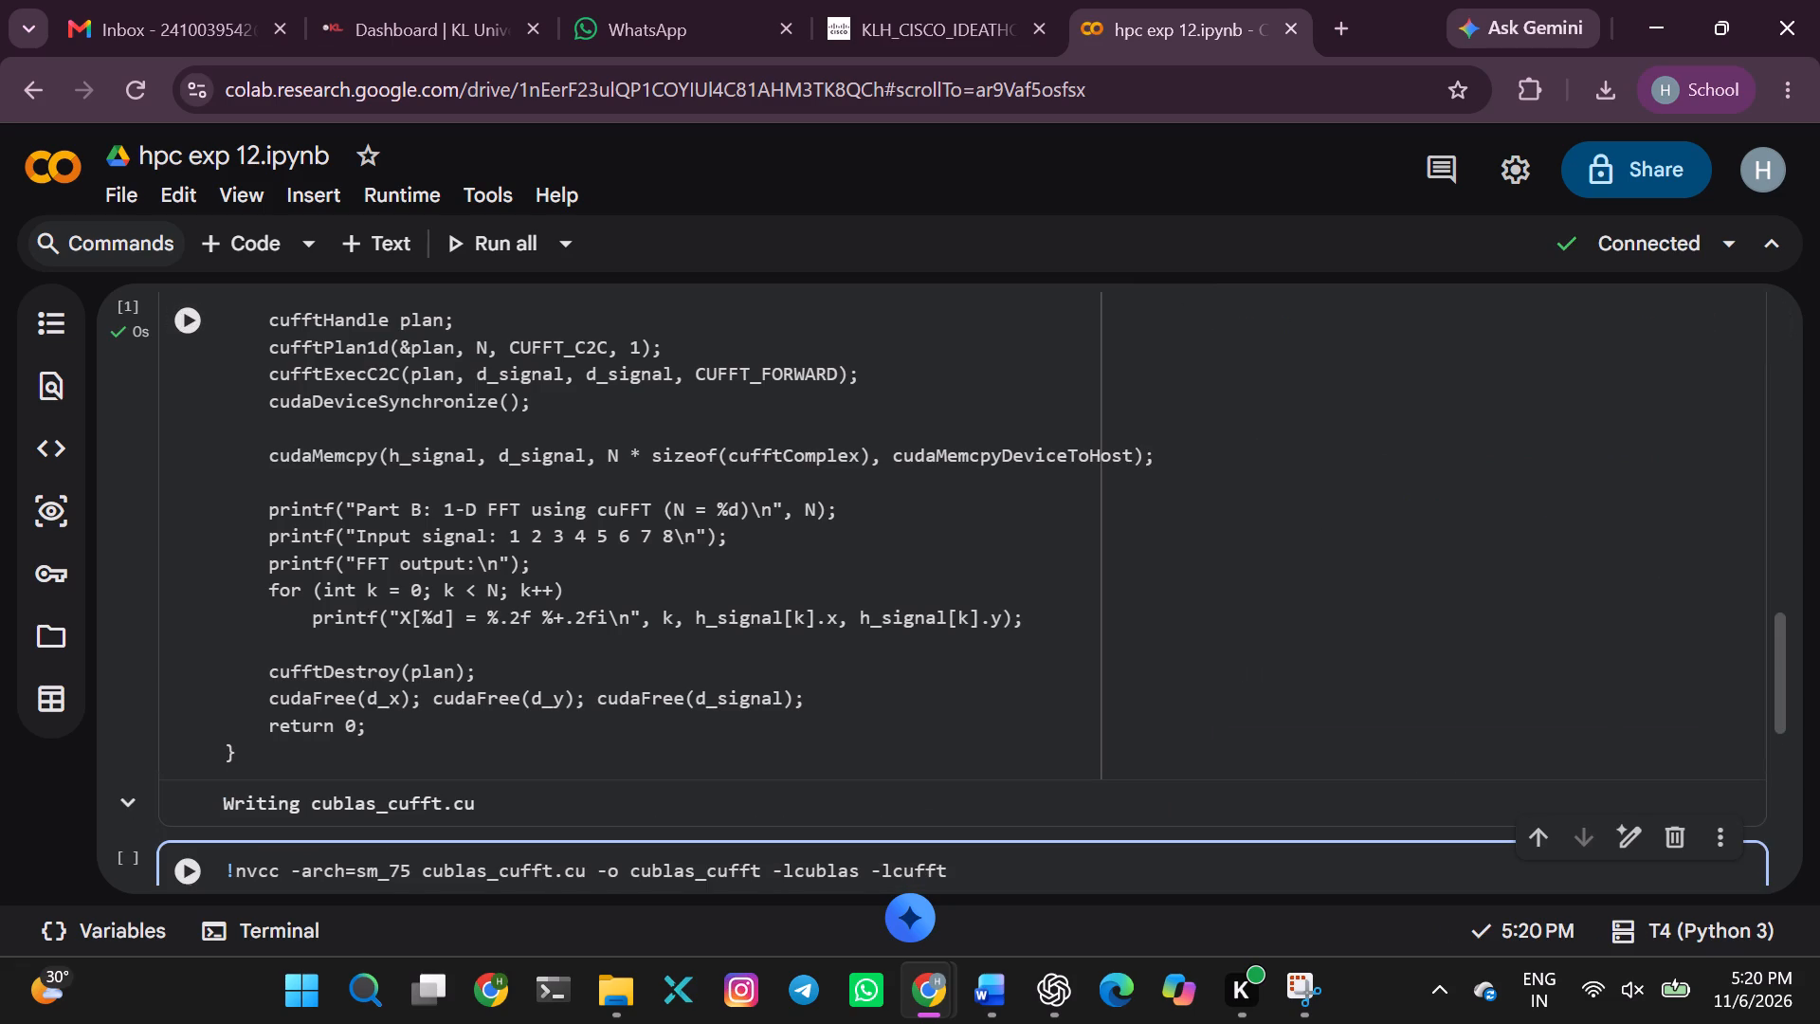
{"action": "scroll", "coordinate": [1010, 591], "scroll_direction": "down", "scroll_amount": 1}
{"action": "left_click", "coordinate": [191, 650]}
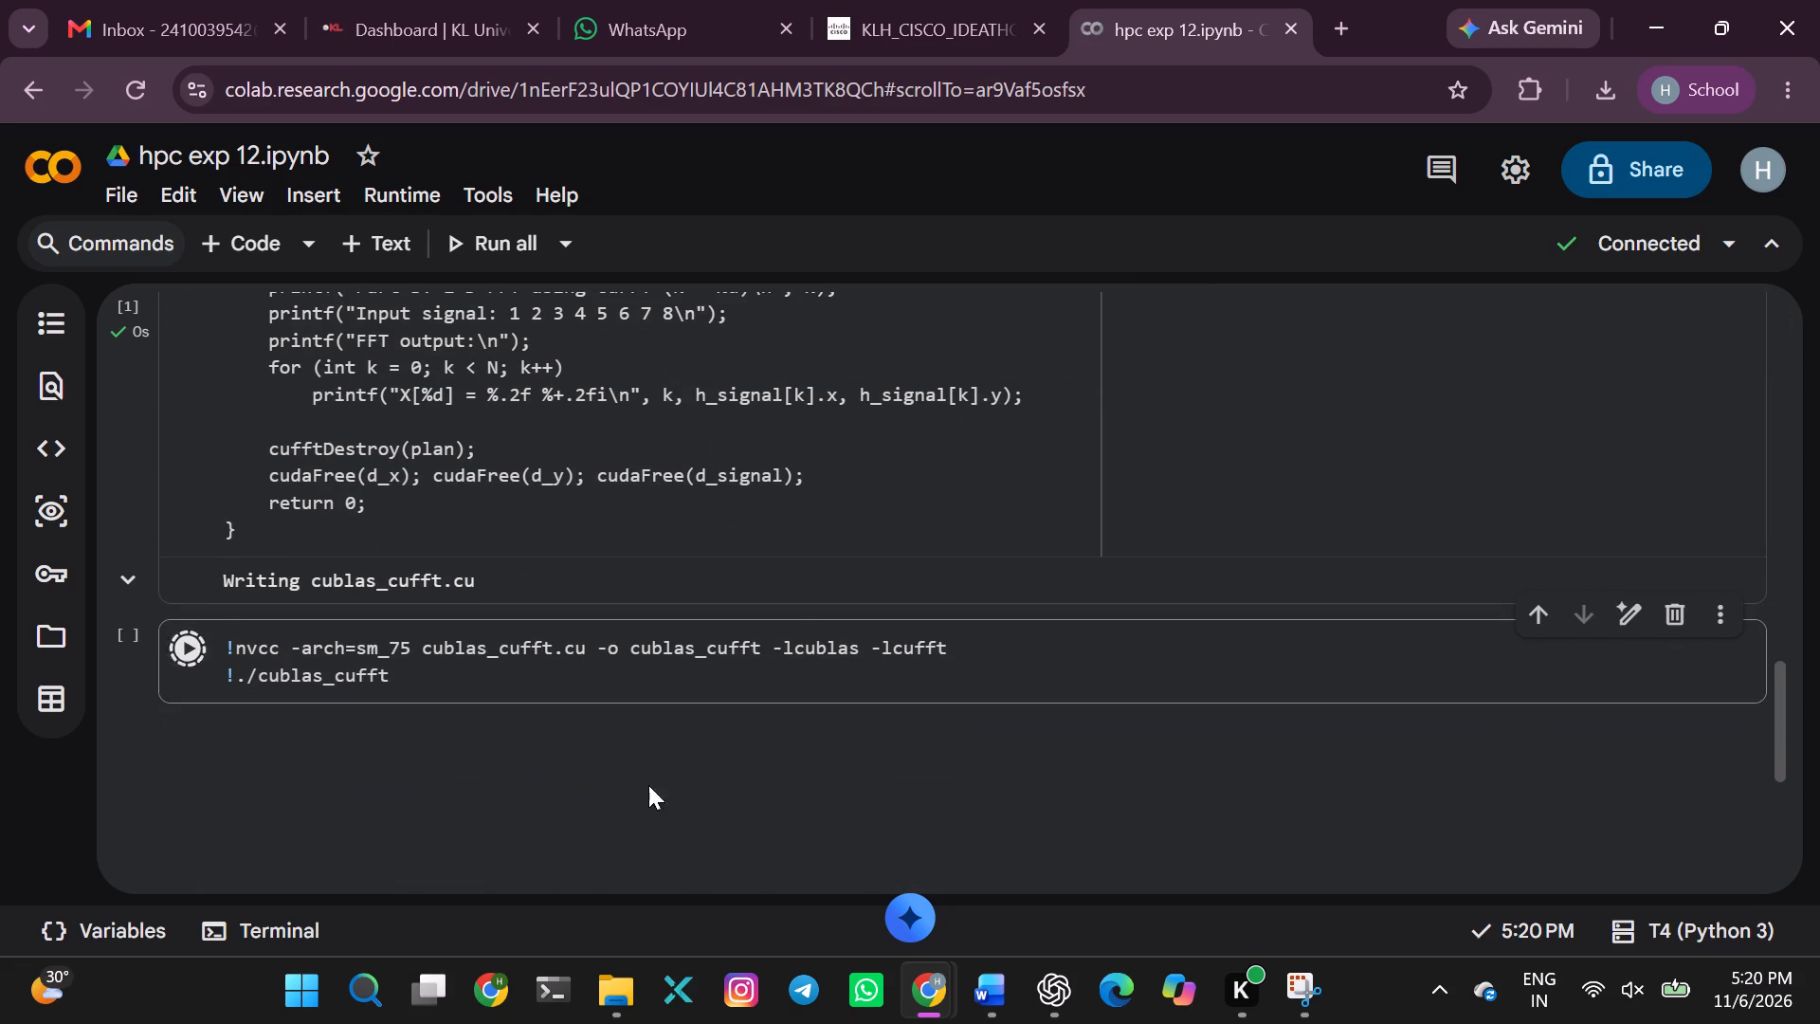
{"action": "scroll", "coordinate": [701, 782], "scroll_direction": "down", "scroll_amount": 2}
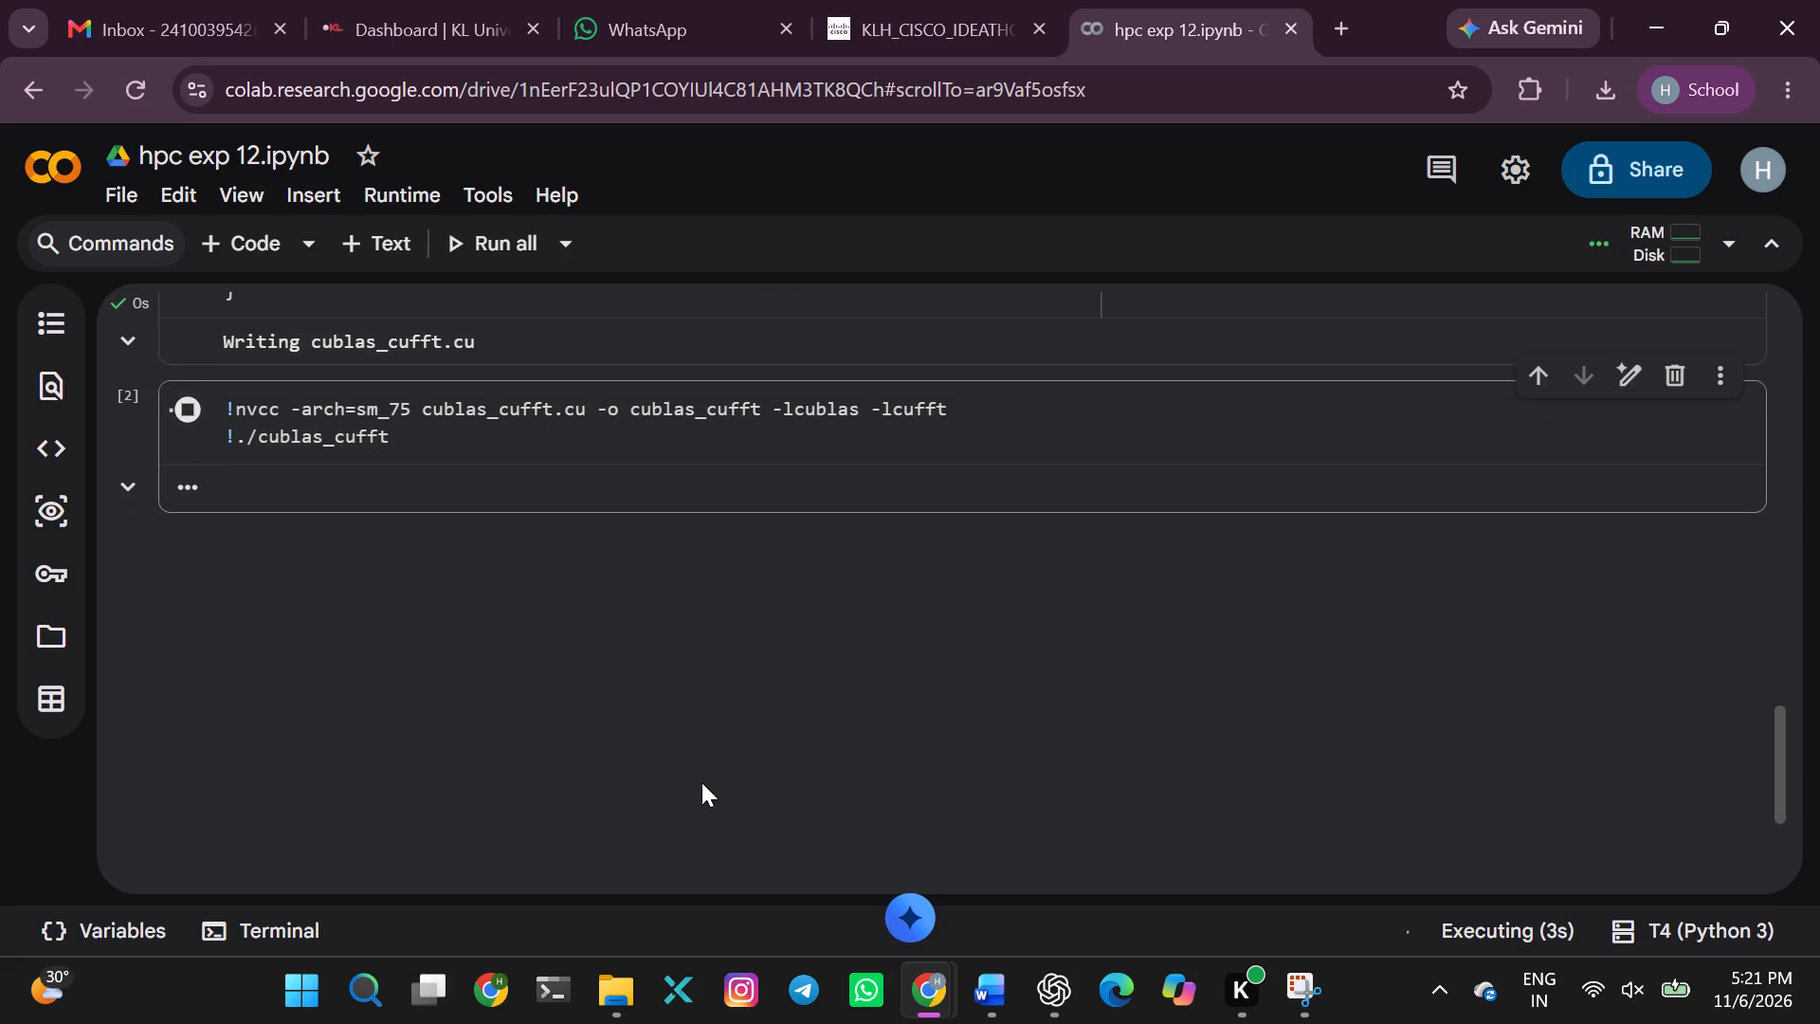
{"action": "scroll", "coordinate": [701, 782], "scroll_direction": "down", "scroll_amount": 1}
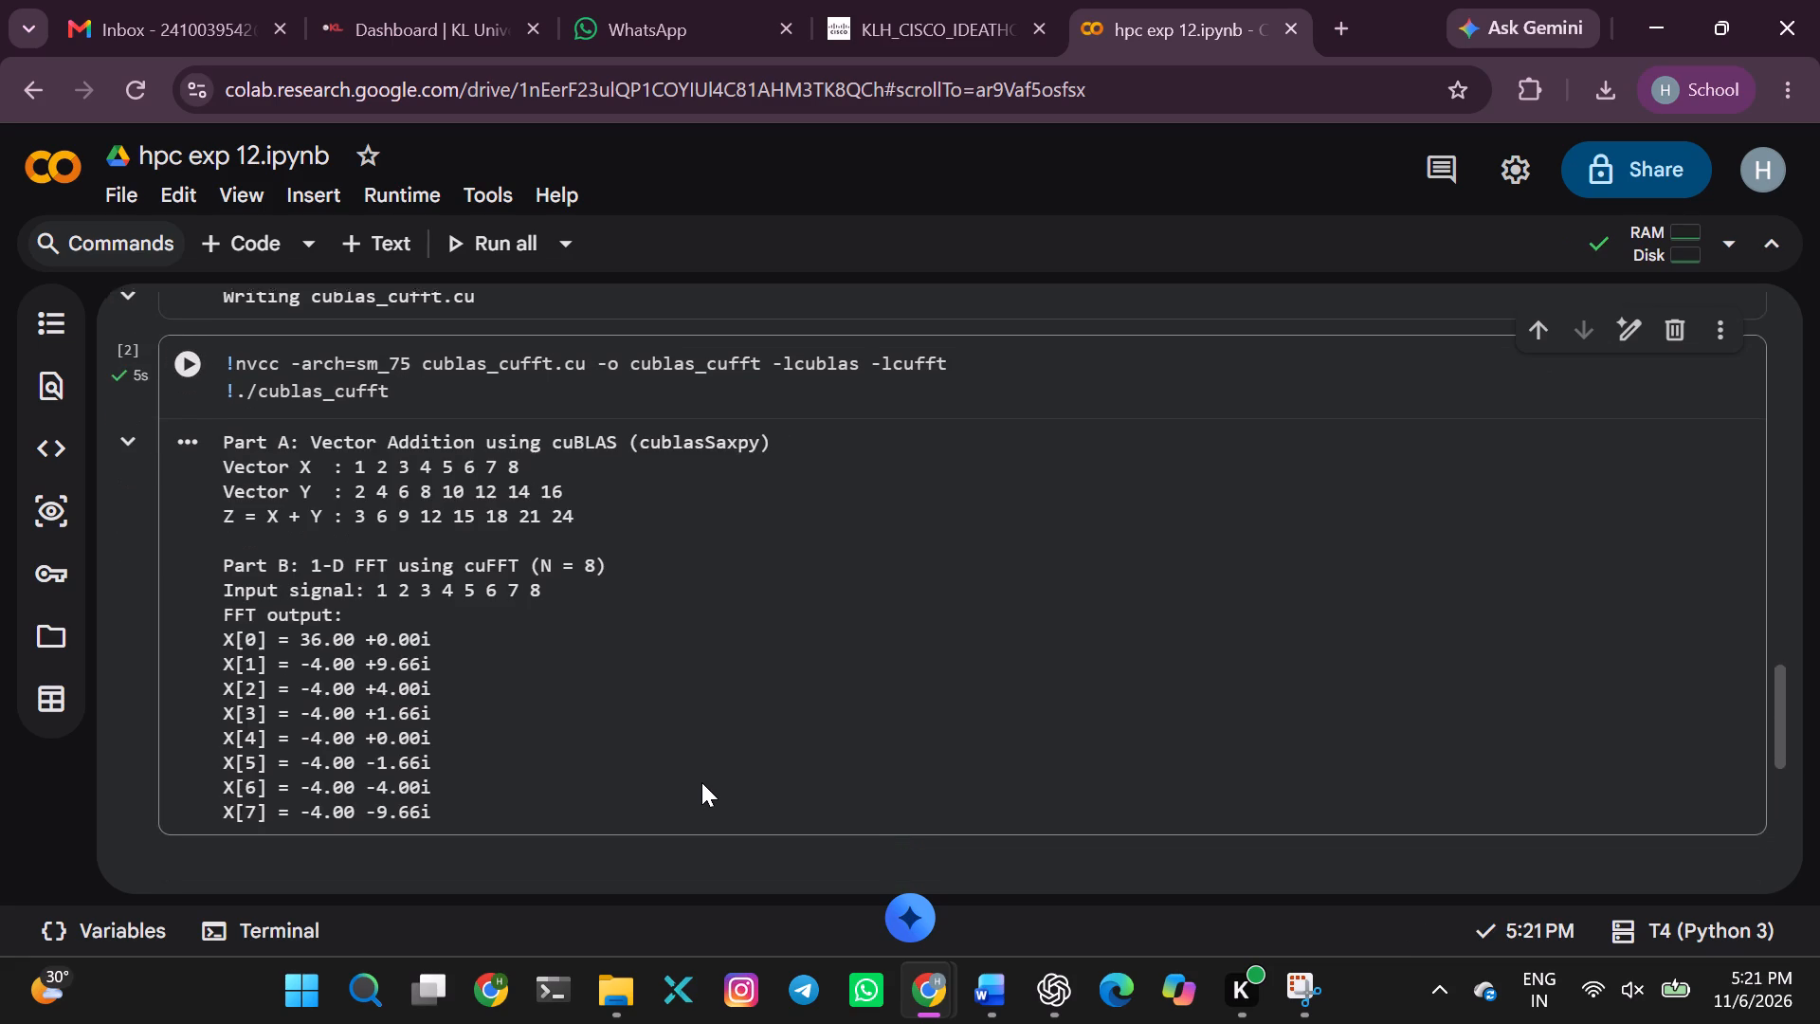
{"action": "scroll", "coordinate": [701, 782], "scroll_direction": "down", "scroll_amount": 1}
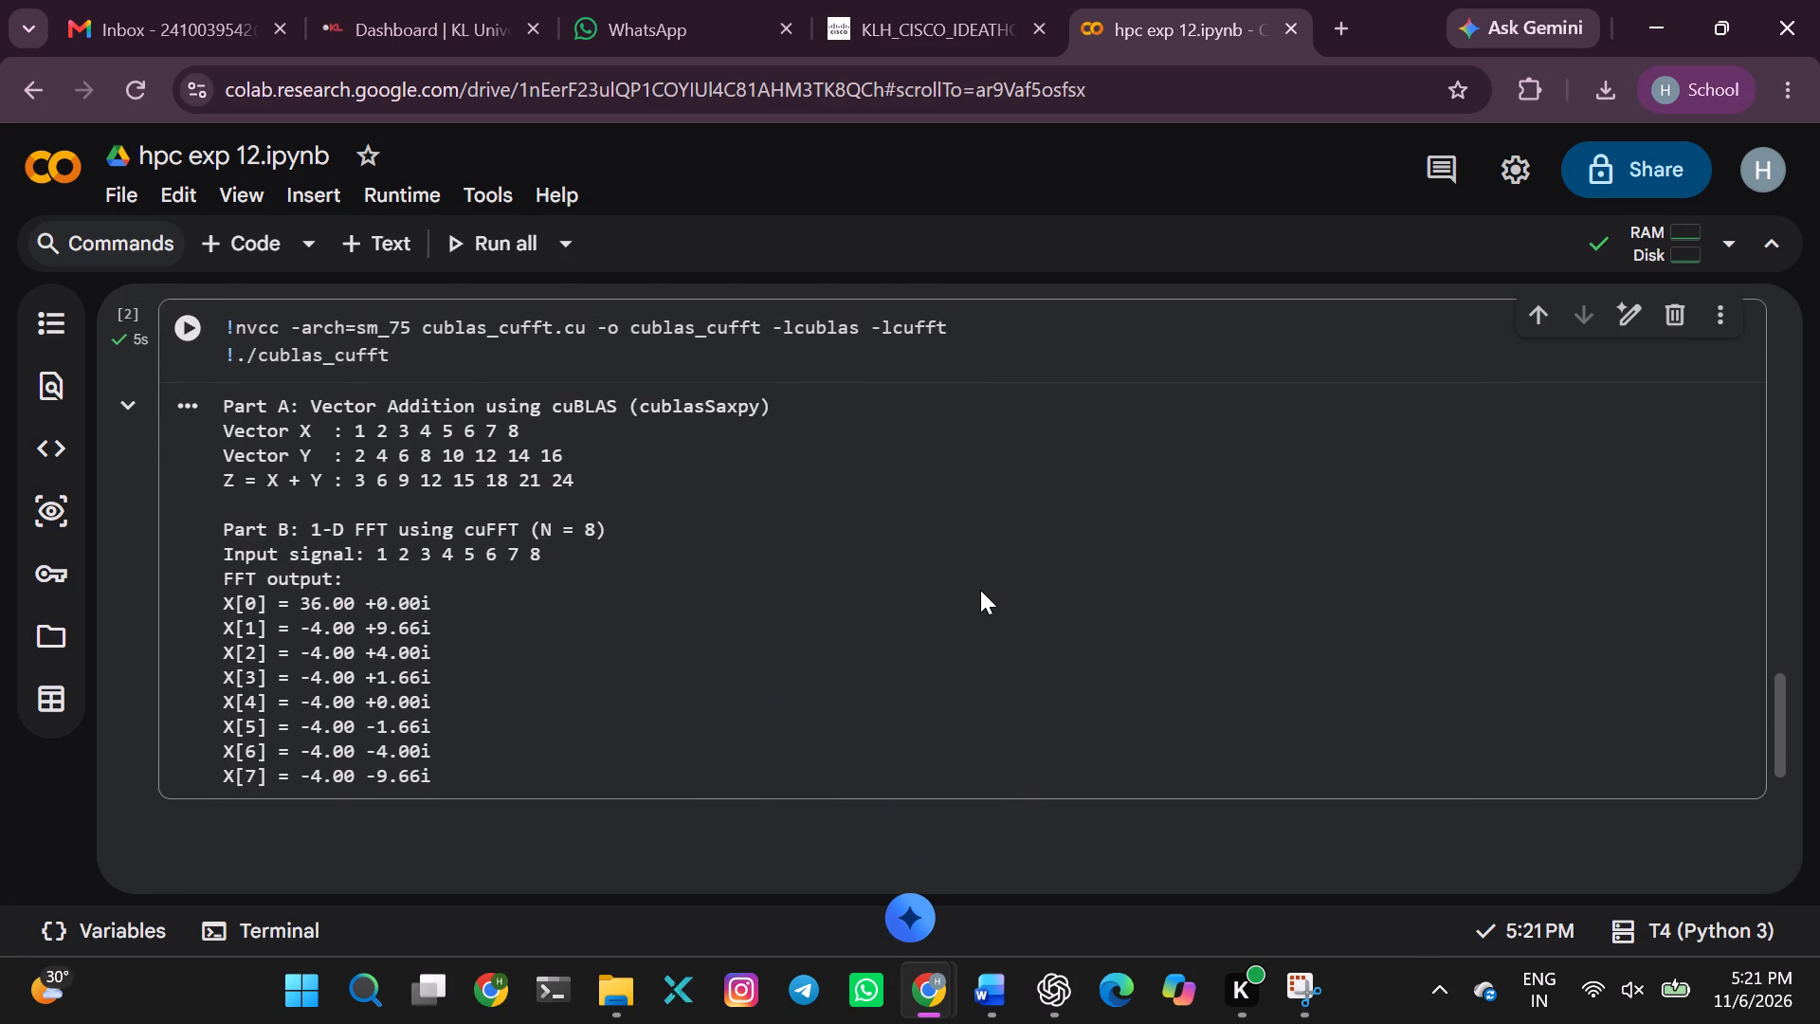
Capture a screenshot of the cuBLAS and cuFFT output, from the Part A heading to X[7], and copy it.
{"action": "key", "text": "Print"}
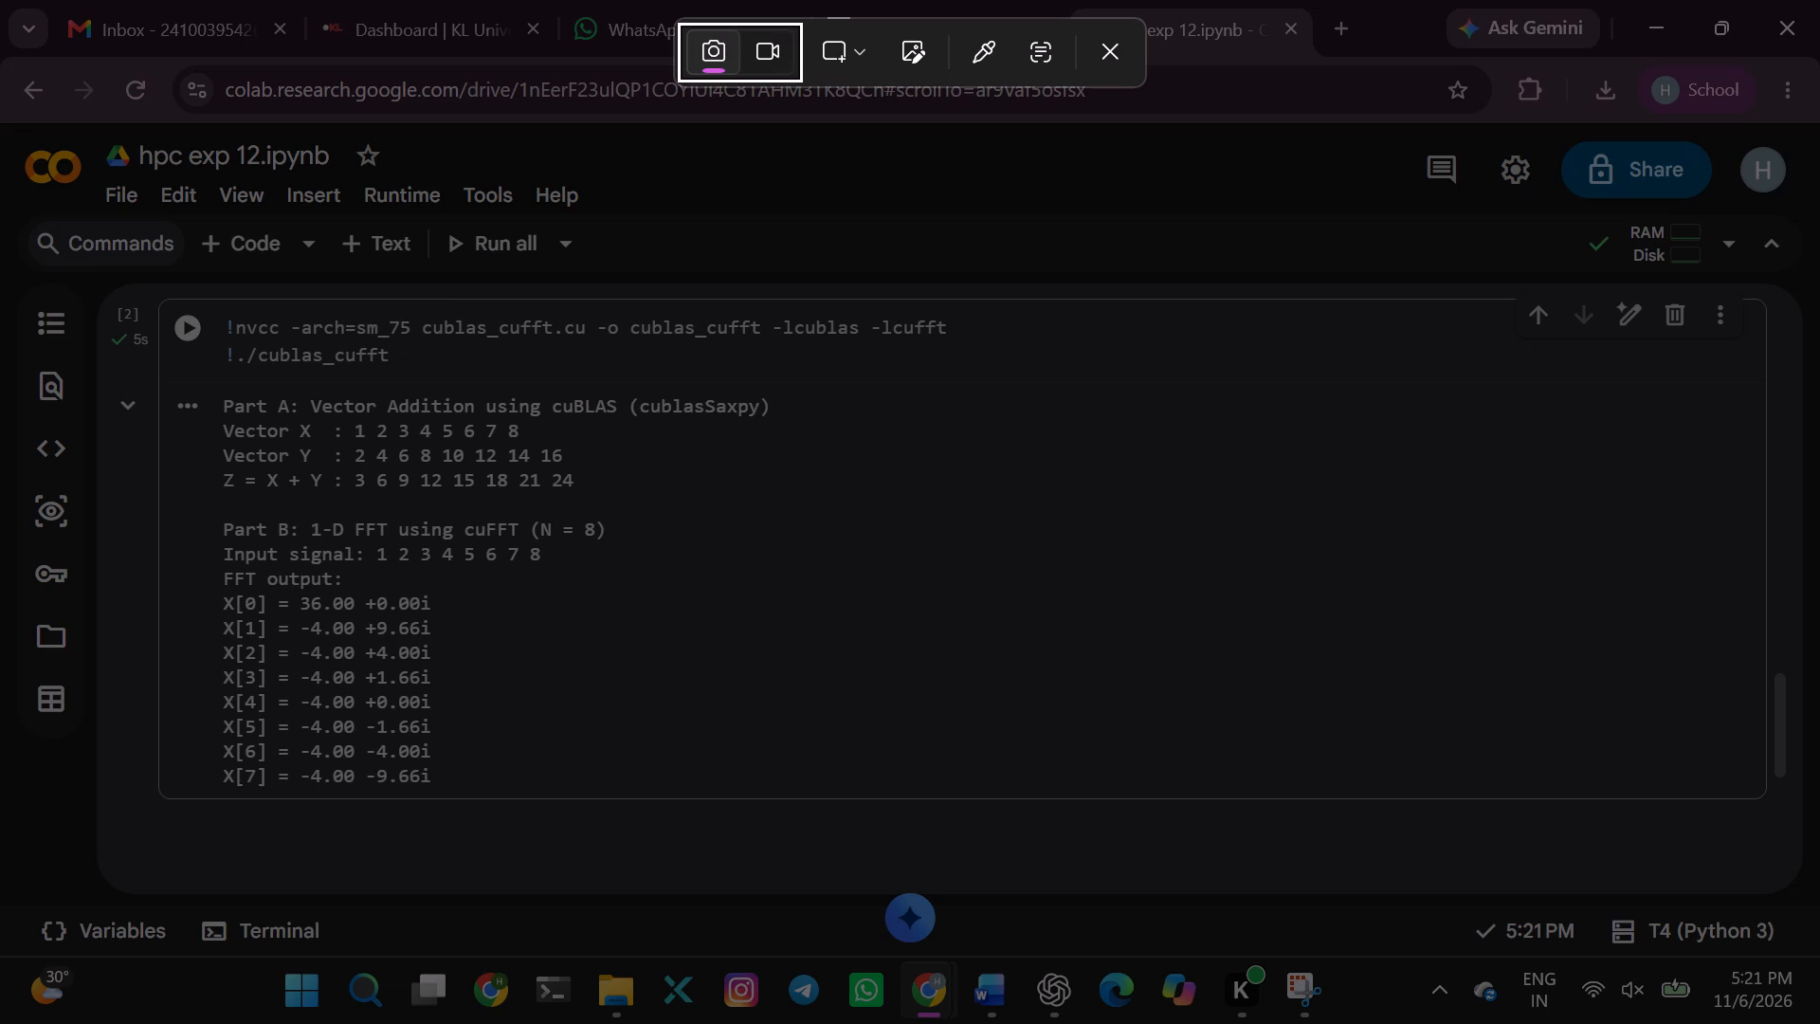
{"action": "left_click_drag", "start_coordinate": [212, 394], "coordinate": [773, 781]}
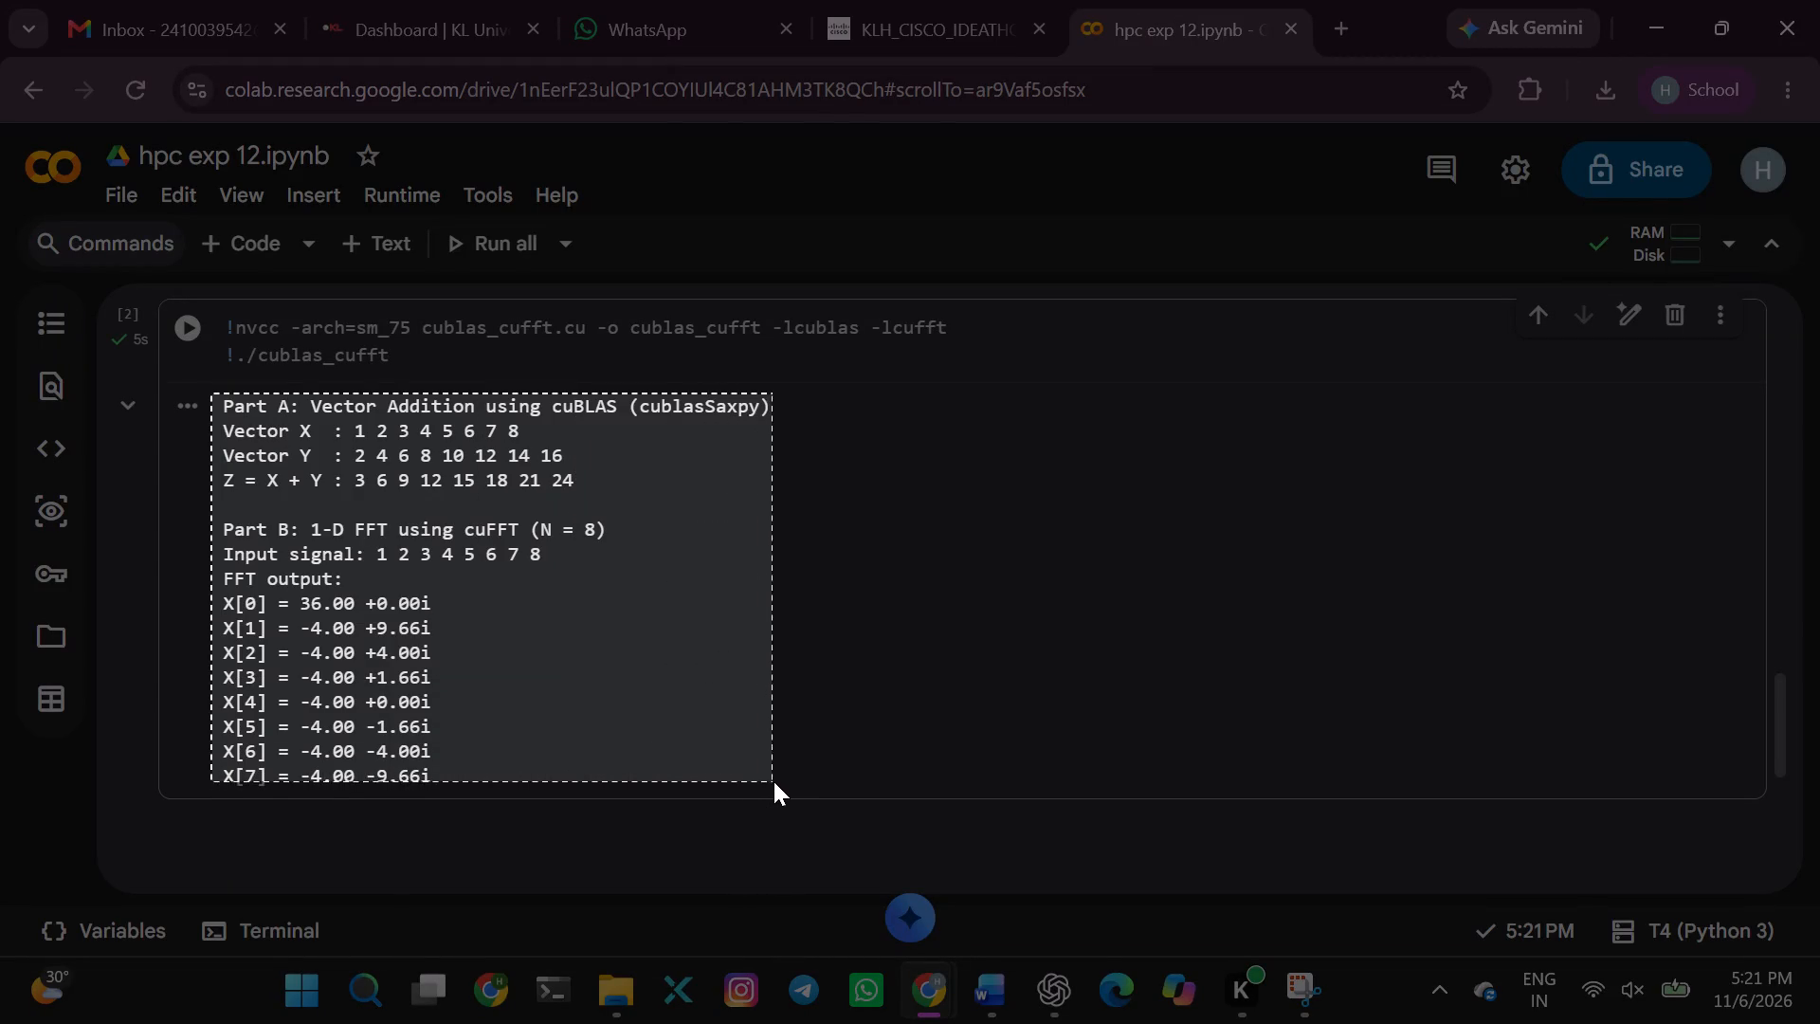
{"action": "left_click_drag", "start_coordinate": [773, 781], "coordinate": [777, 784]}
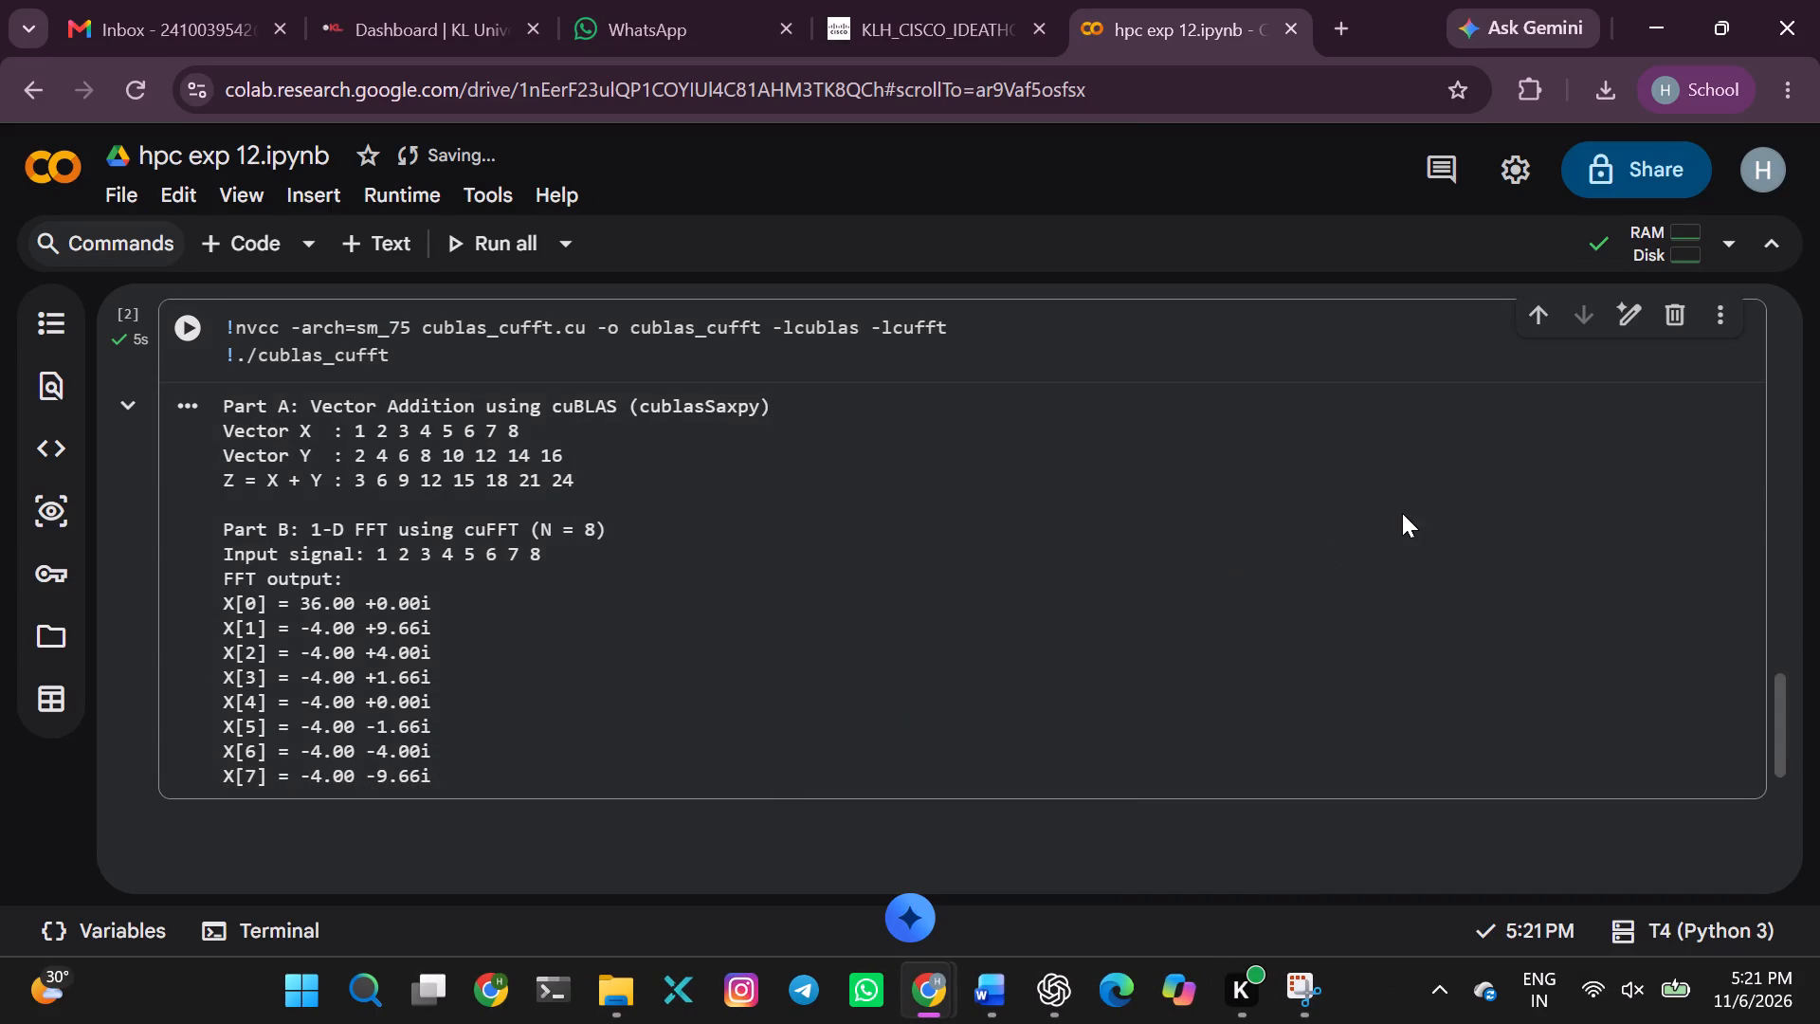
{"action": "left_click", "coordinate": [1491, 539]}
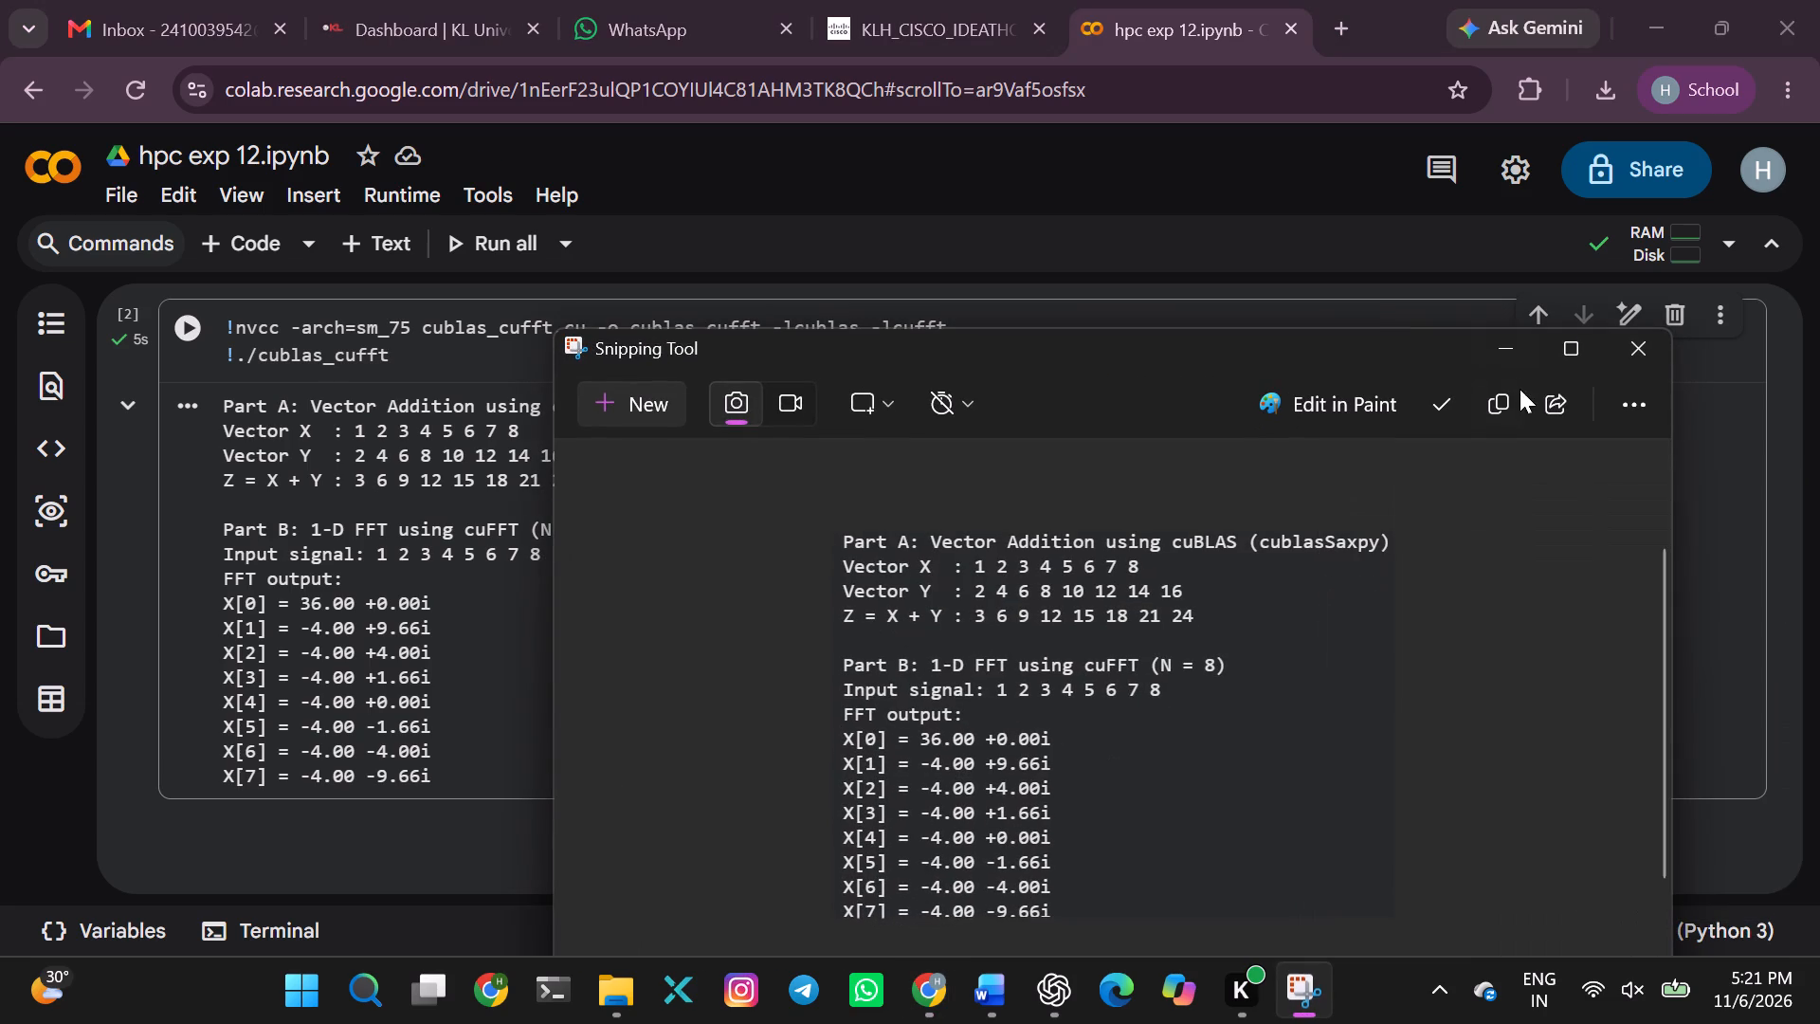
{"action": "left_click", "coordinate": [1500, 403]}
{"action": "left_click", "coordinate": [1510, 350]}
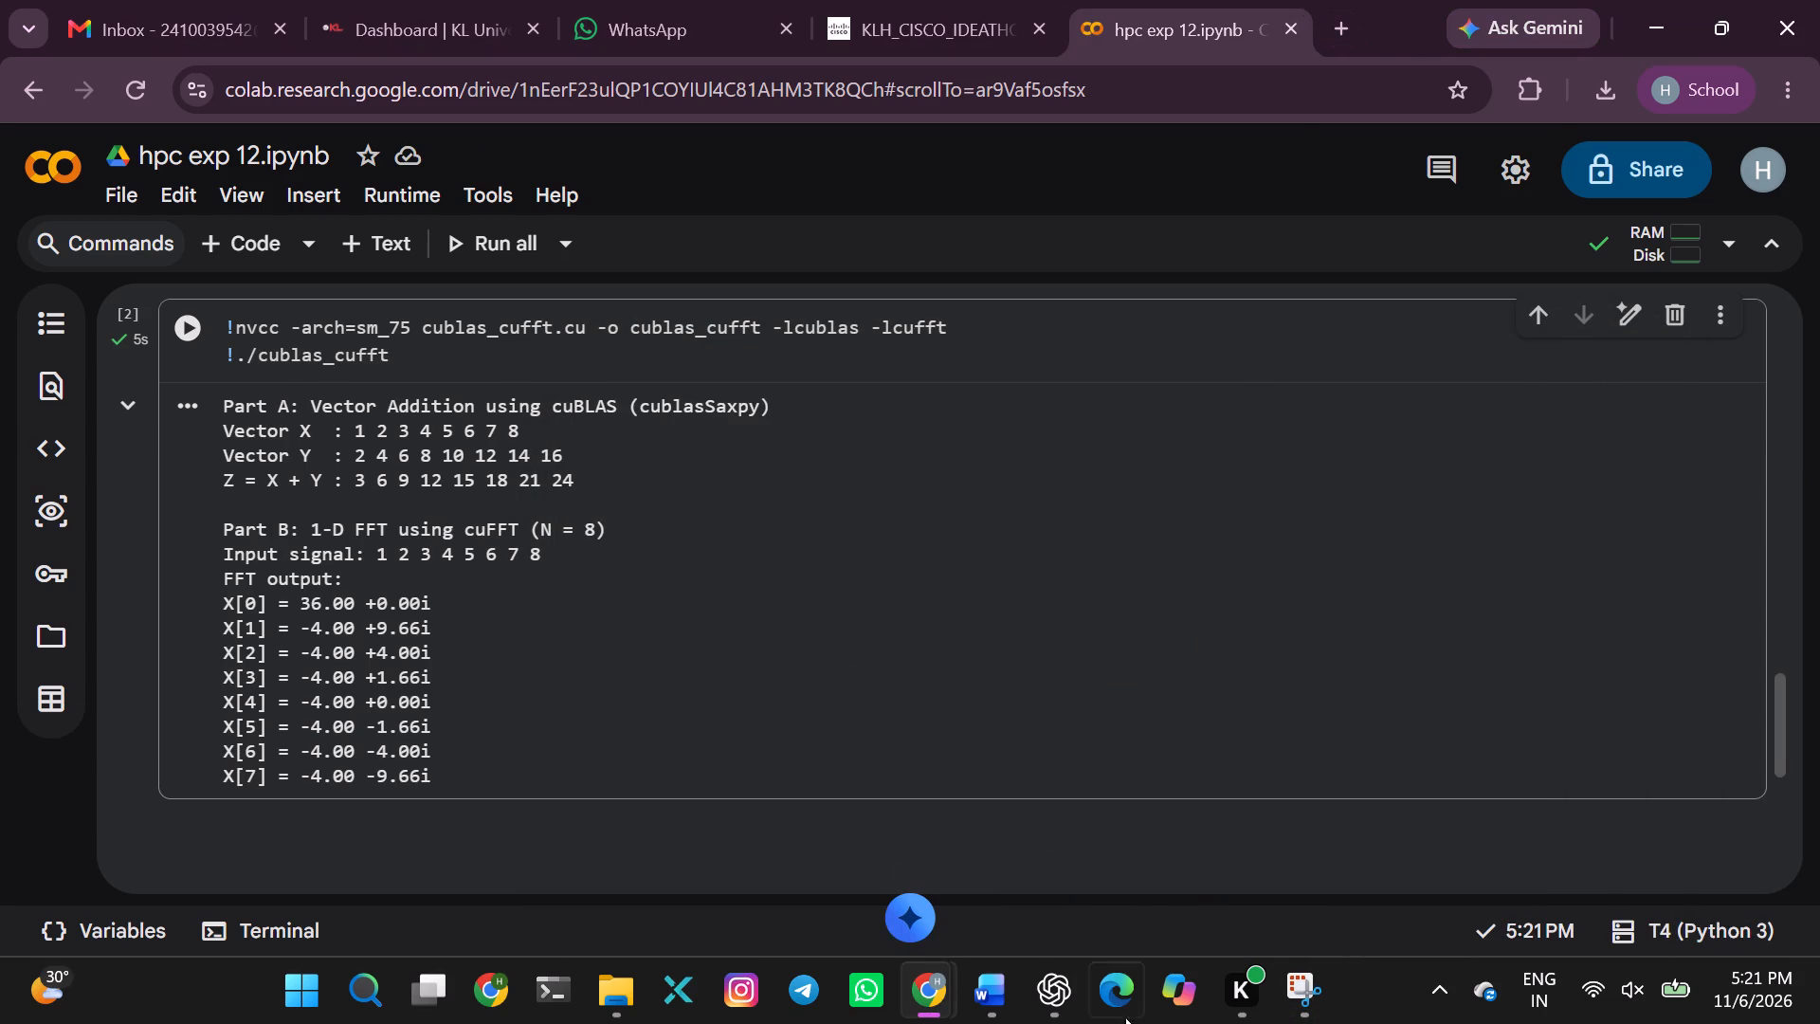
Switch to the Word workbook and replace all the text in Experiment 12's Output box with the copied screenshot.
{"action": "left_click", "coordinate": [987, 991]}
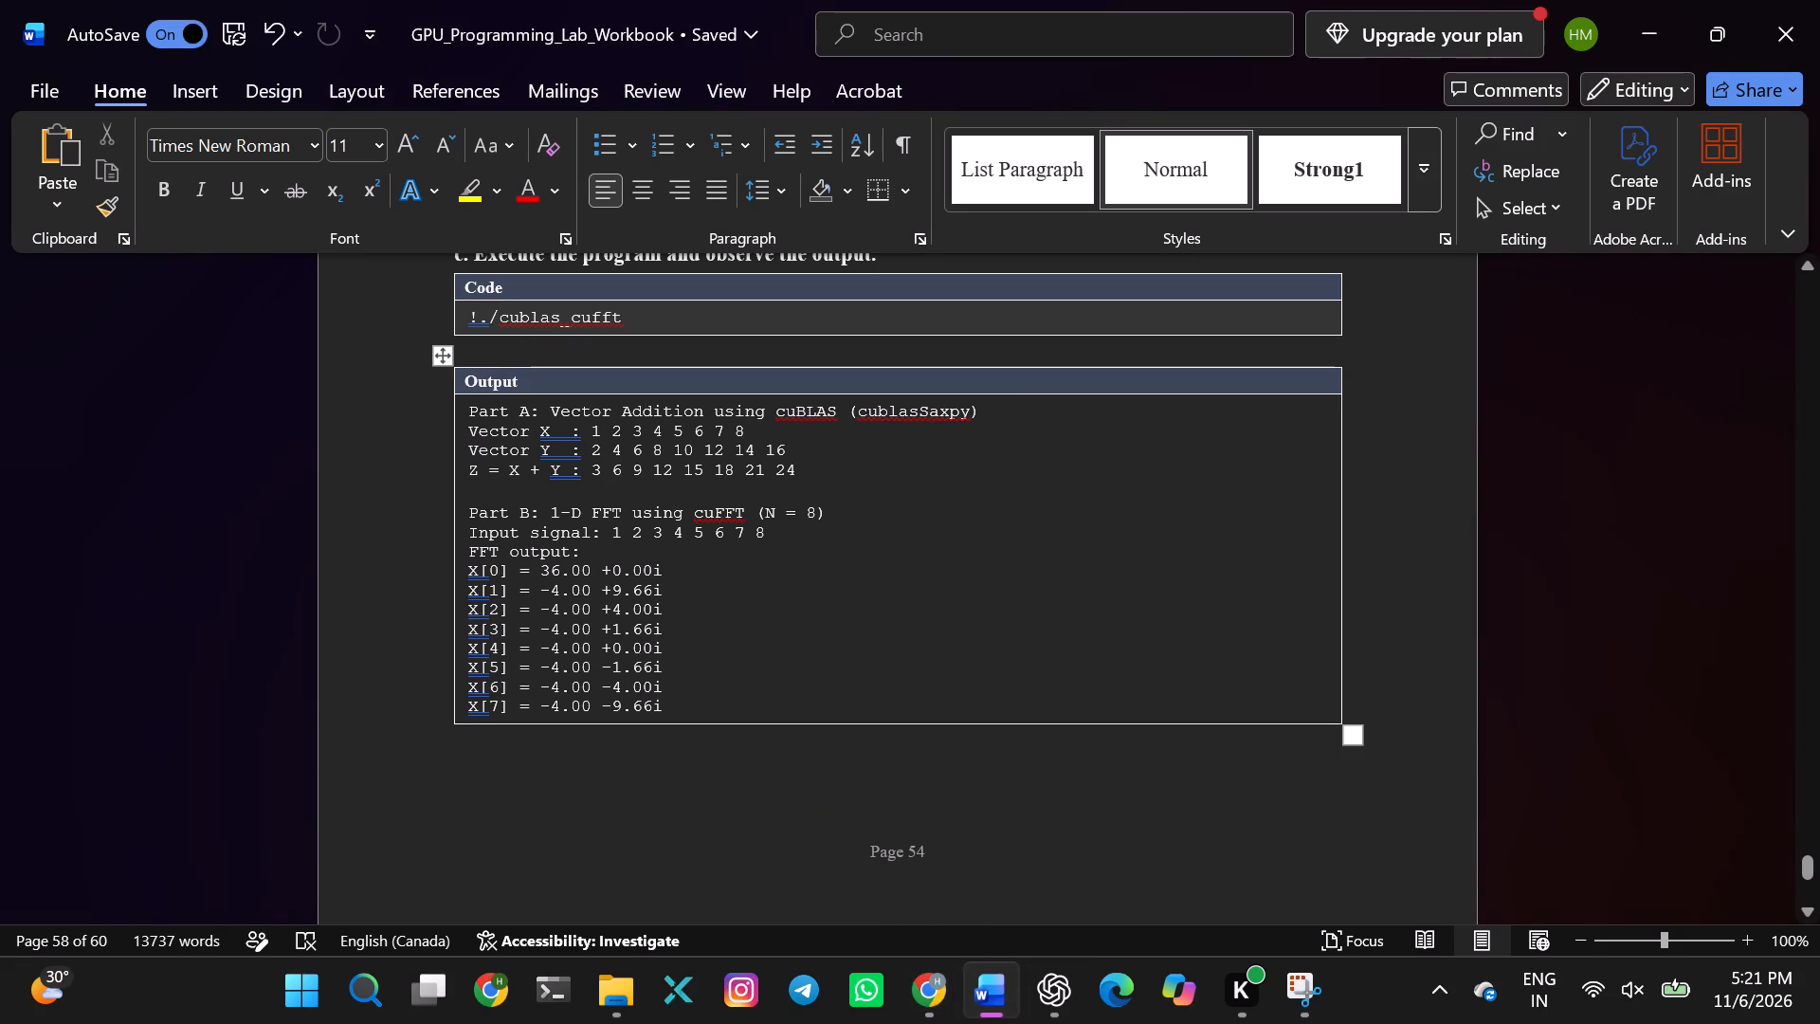
{"action": "left_click", "coordinate": [707, 706]}
{"action": "left_click_drag", "start_coordinate": [707, 706], "coordinate": [578, 574]}
{"action": "left_click_drag", "start_coordinate": [578, 574], "coordinate": [553, 523]}
{"action": "left_click", "coordinate": [553, 523]}
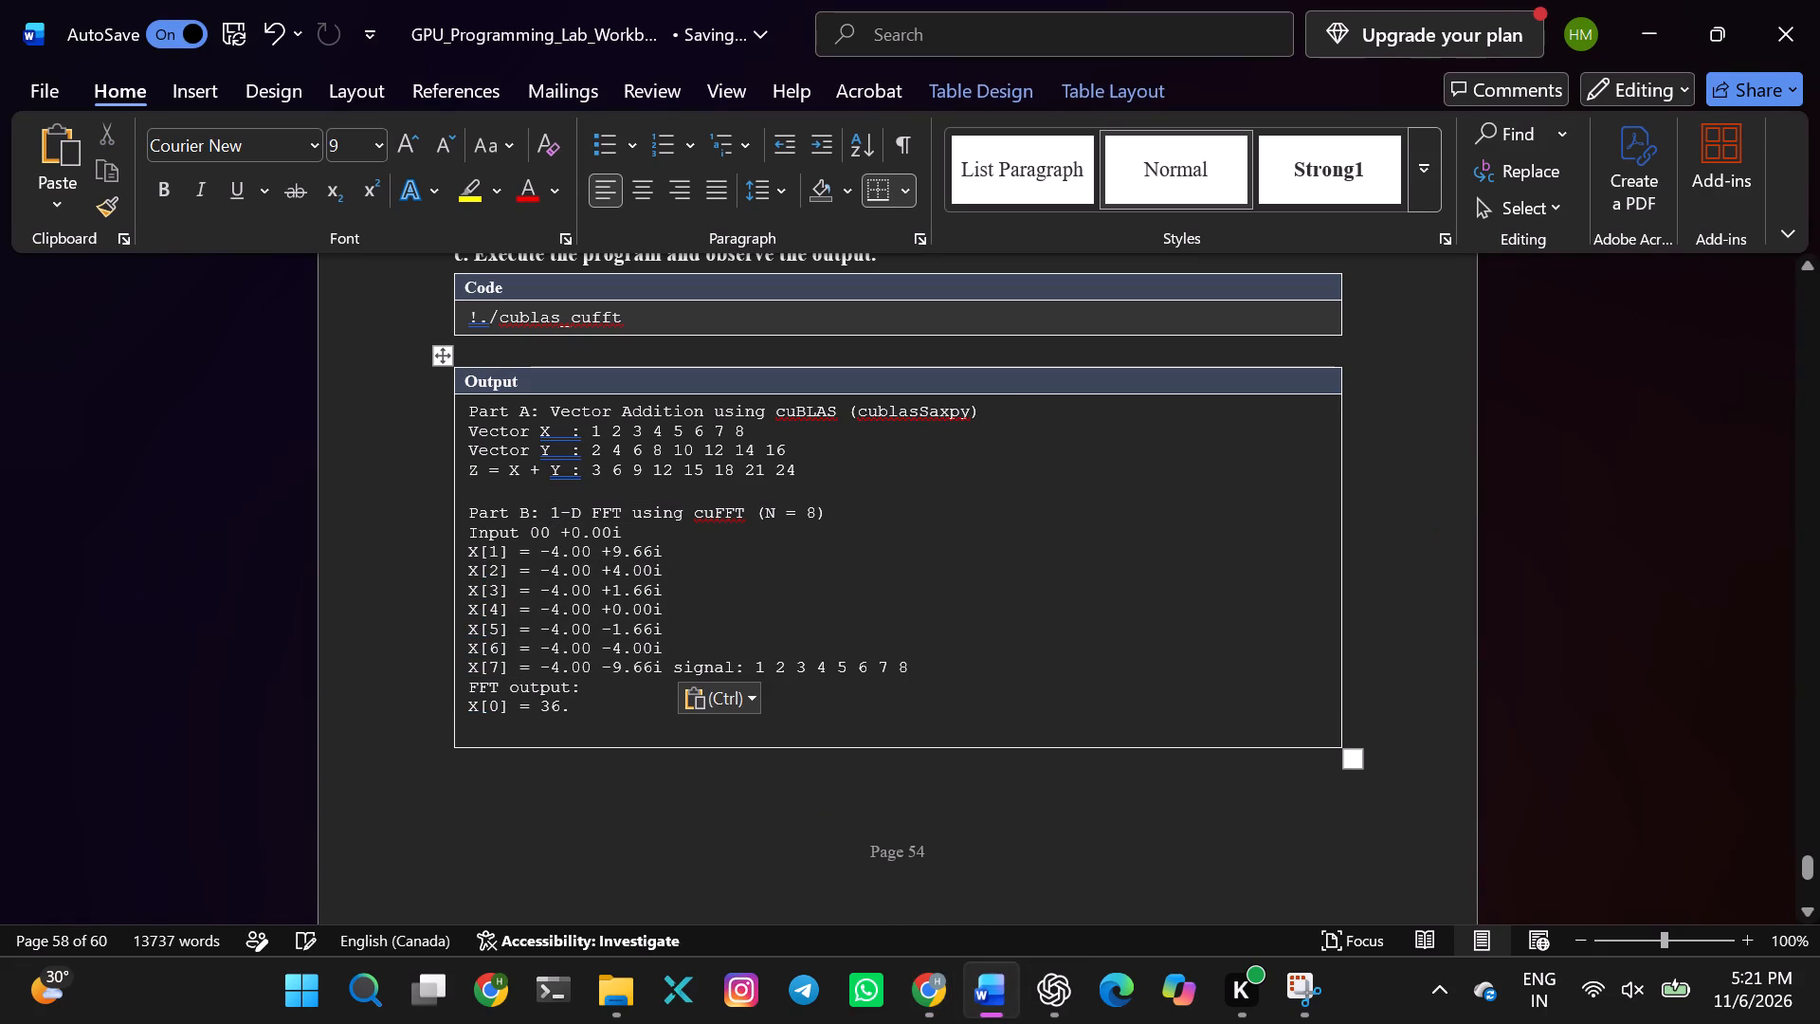
{"action": "left_click", "coordinate": [574, 709]}
{"action": "left_click_drag", "start_coordinate": [574, 709], "coordinate": [560, 661]}
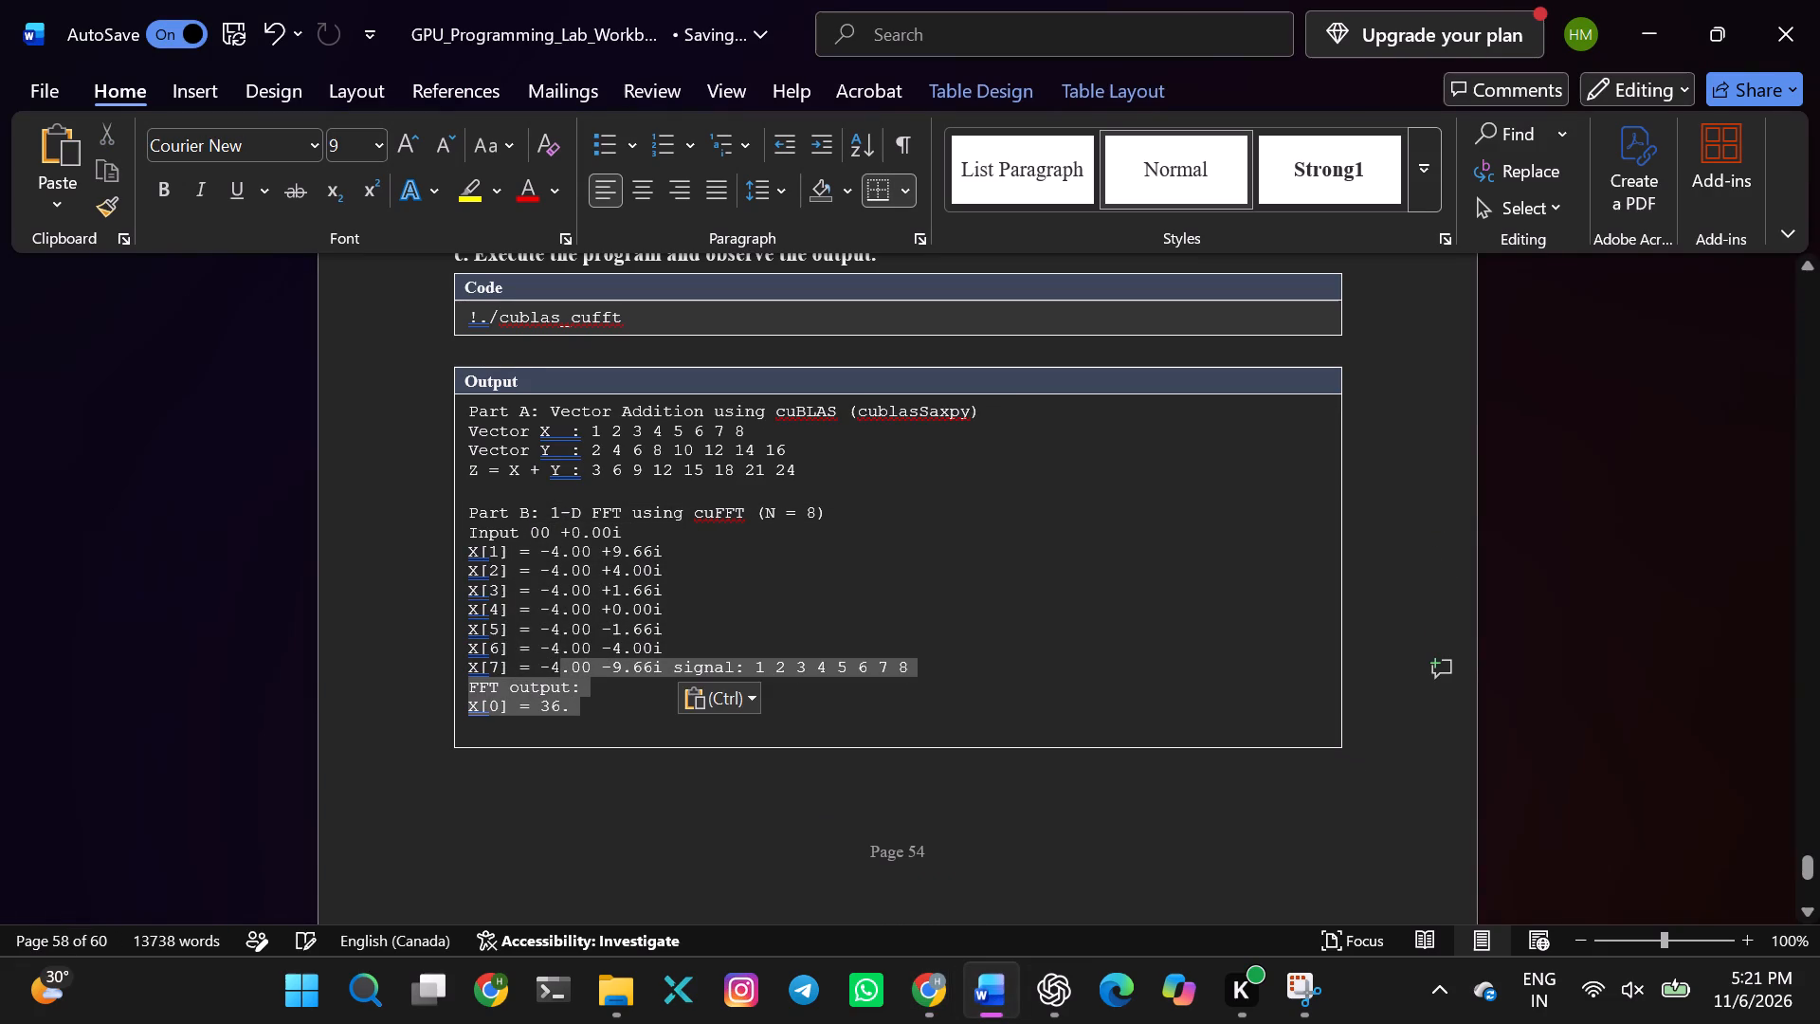
{"action": "left_click_drag", "start_coordinate": [560, 661], "coordinate": [466, 422]}
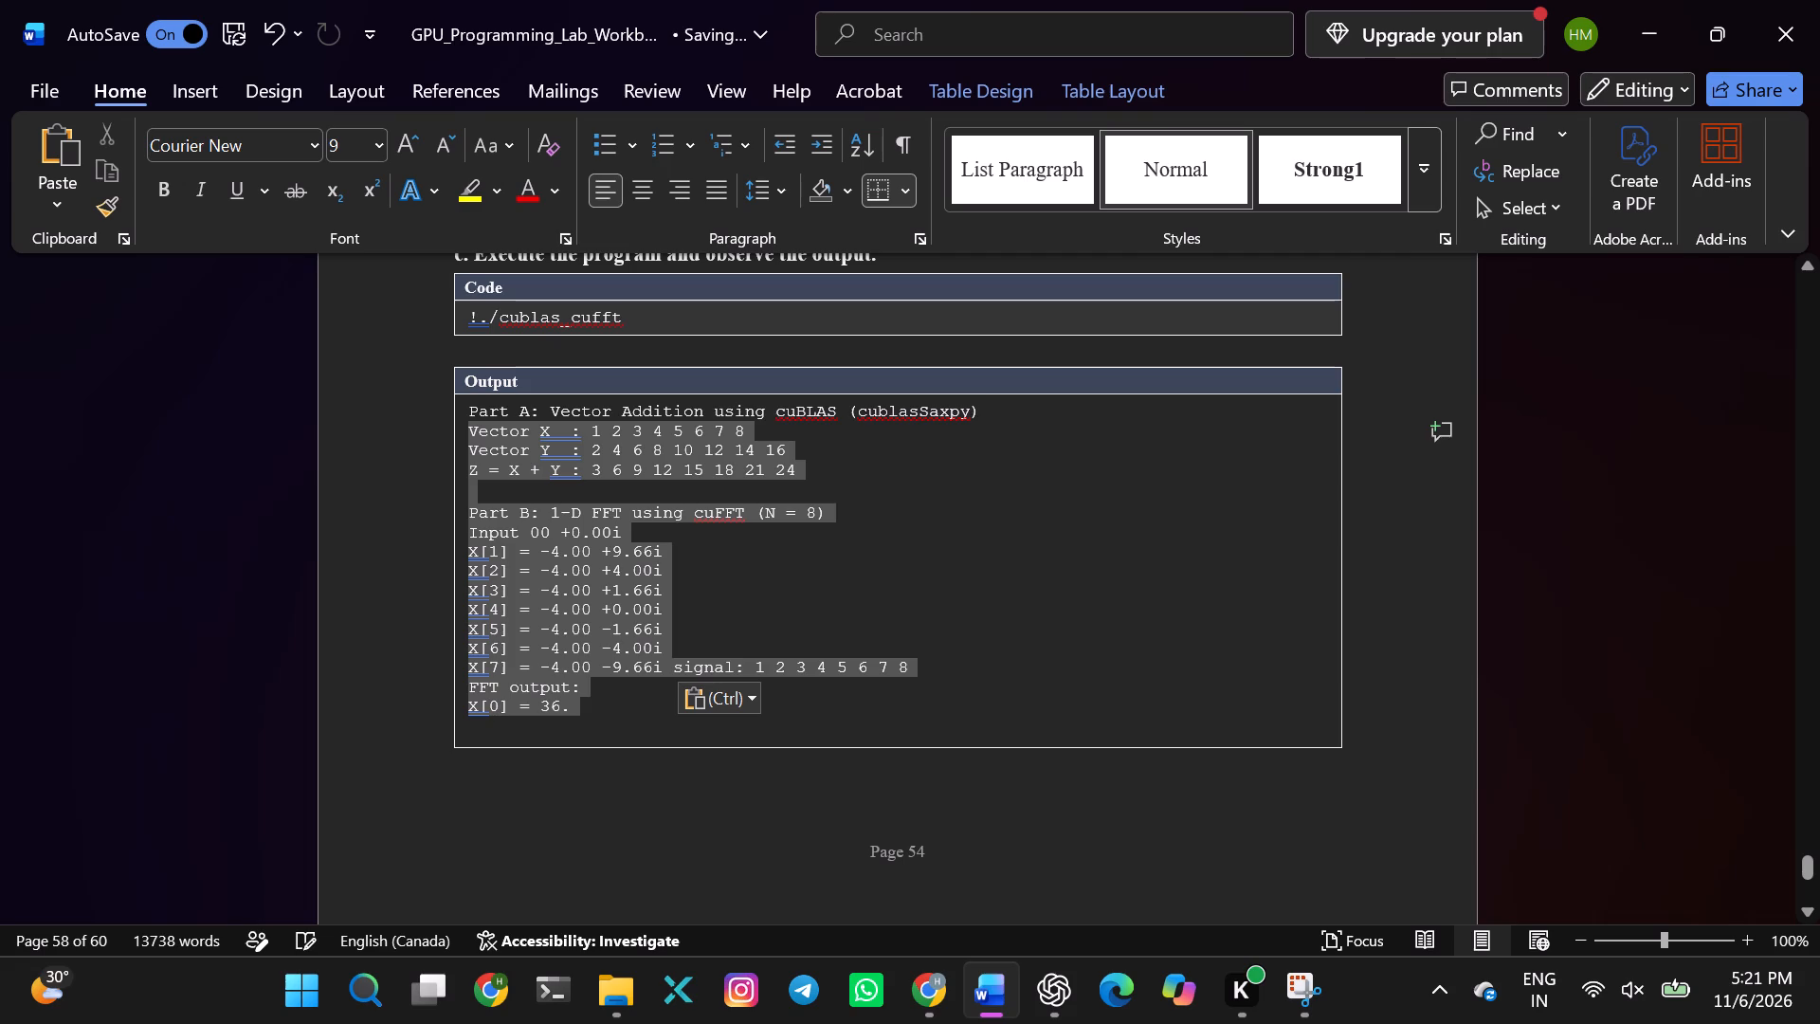
{"action": "left_click_drag", "start_coordinate": [466, 422], "coordinate": [465, 416]}
{"action": "left_click", "coordinate": [465, 416]}
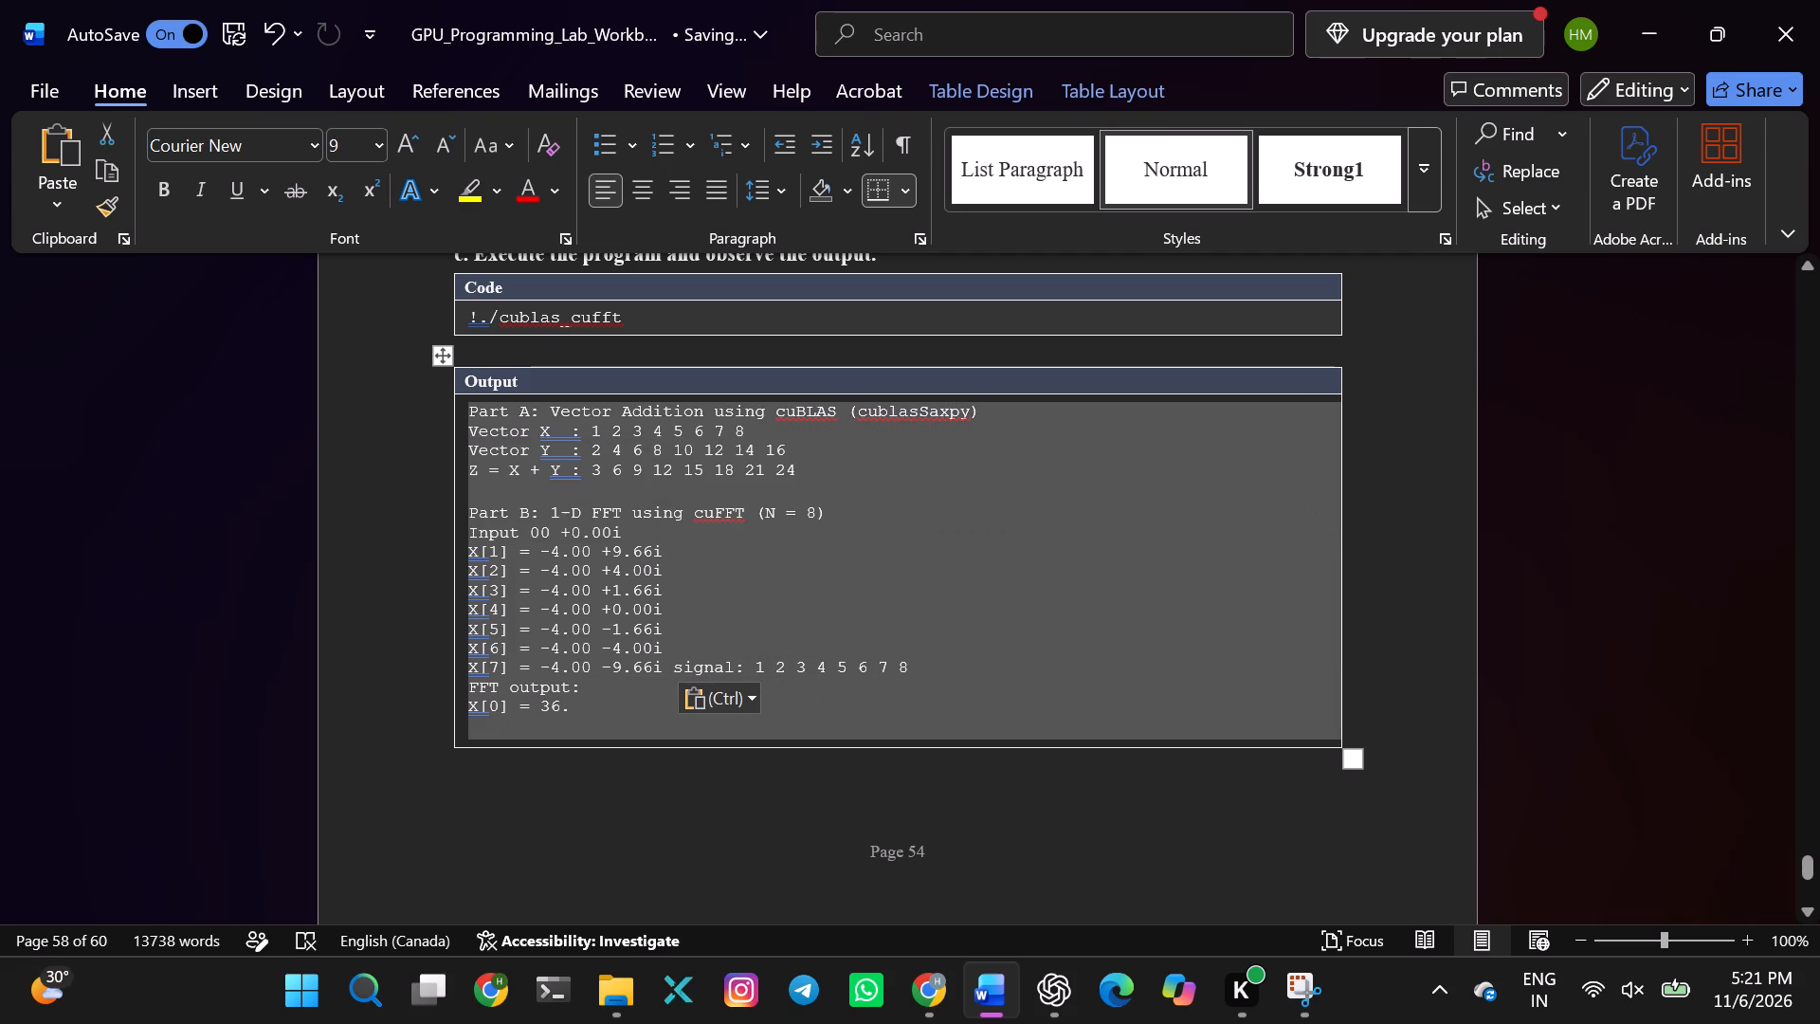
{"action": "key", "text": "ctrl+v"}
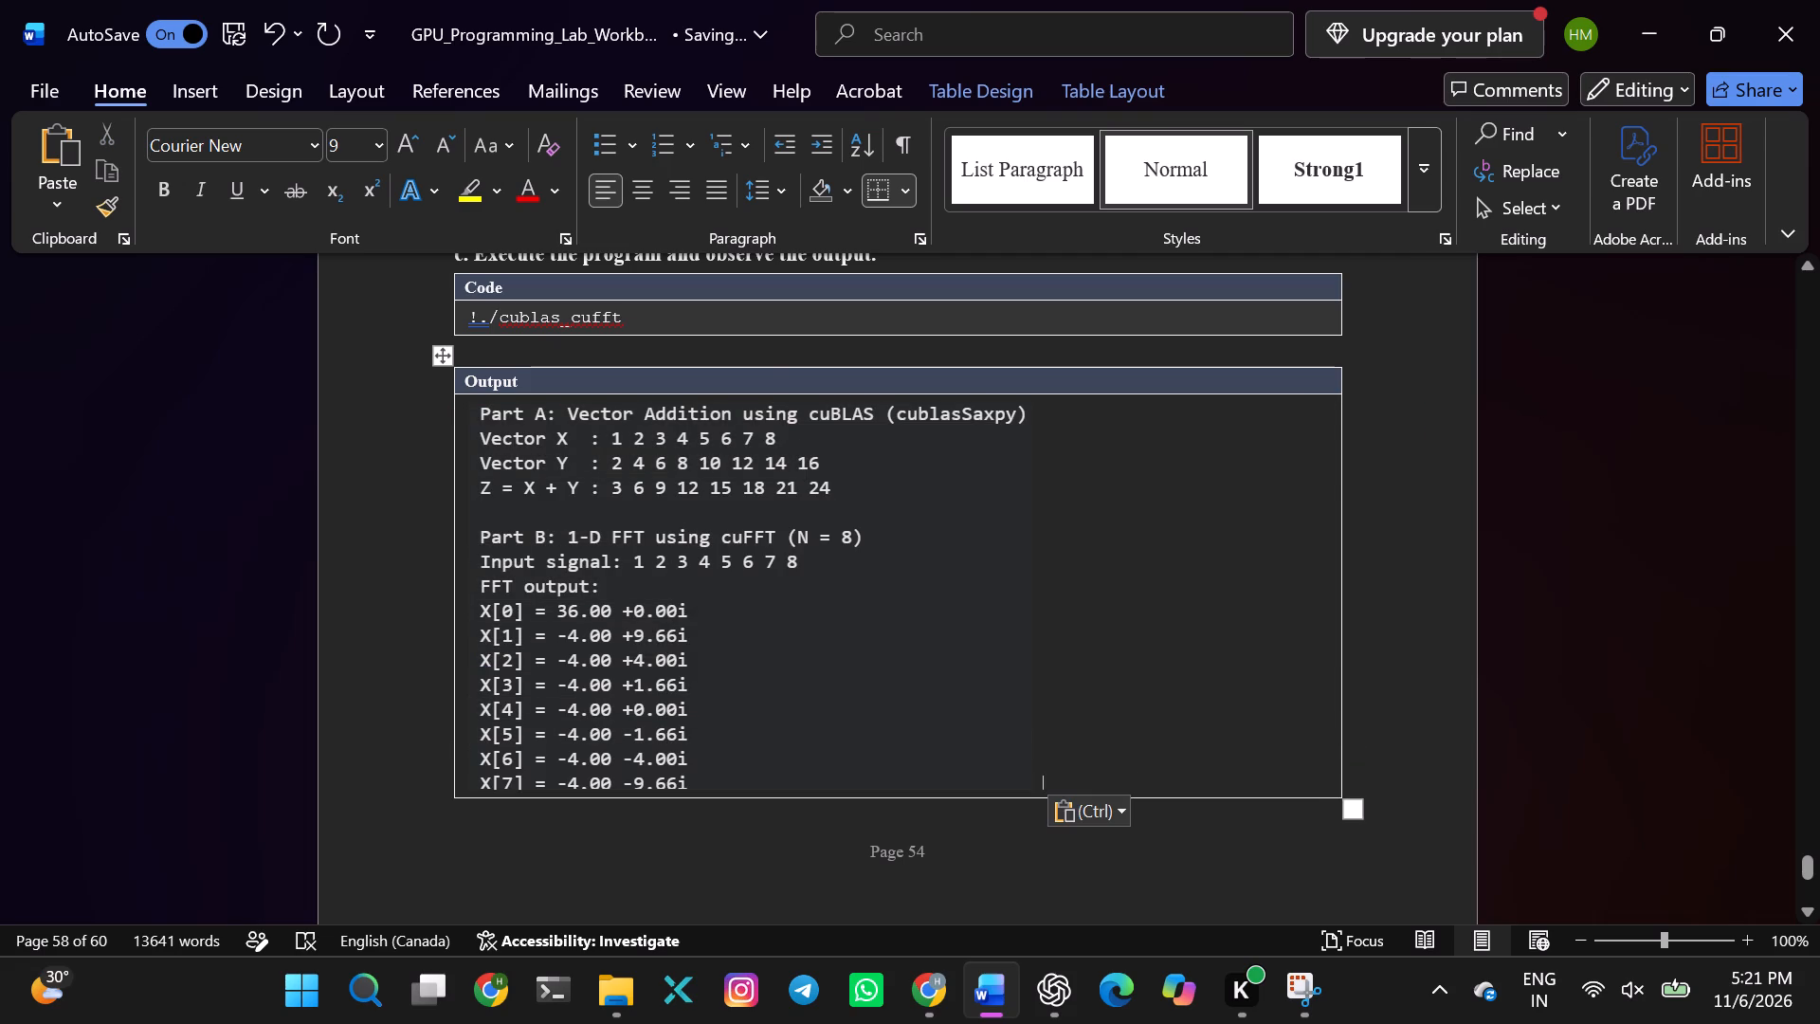
Review the workbook pages after Experiment 12's output, from the viva voce answers to the evaluator remark table on the last page.
{"action": "scroll", "coordinate": [1009, 661], "scroll_direction": "down", "scroll_amount": 6}
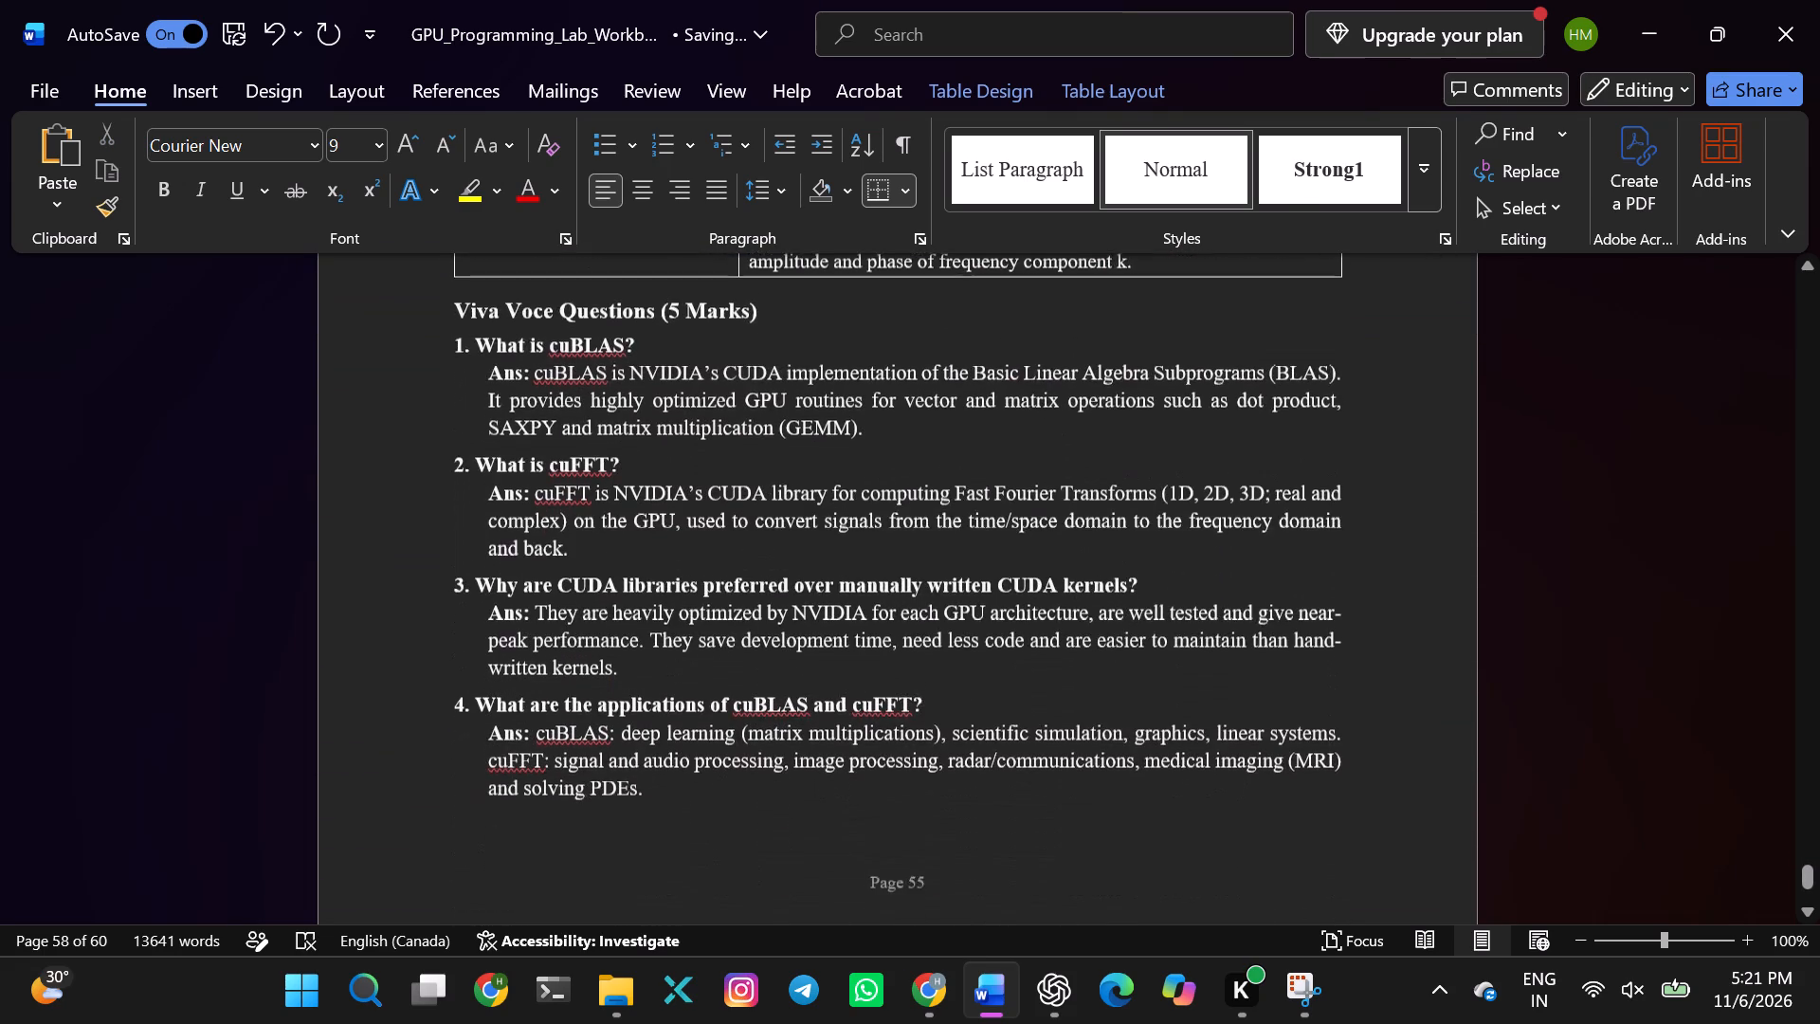
{"action": "scroll", "coordinate": [1009, 661], "scroll_direction": "down", "scroll_amount": 7}
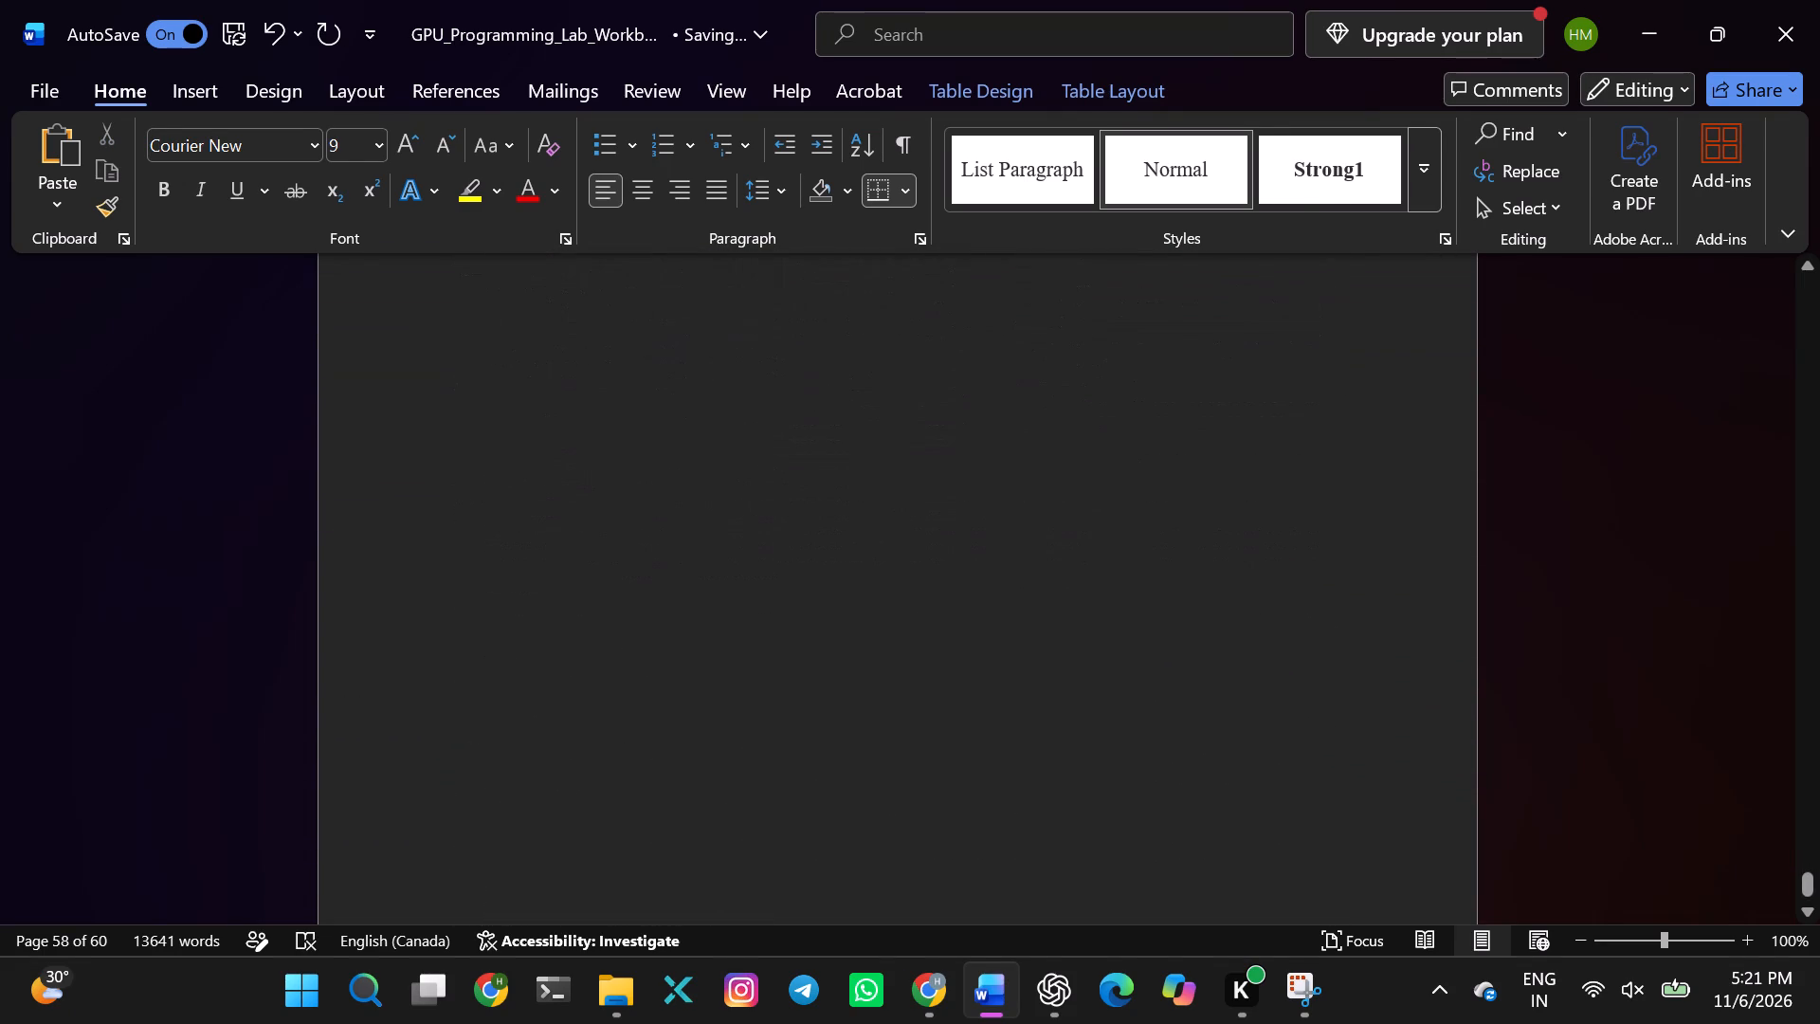
{"action": "scroll", "coordinate": [1009, 661], "scroll_direction": "down", "scroll_amount": 2}
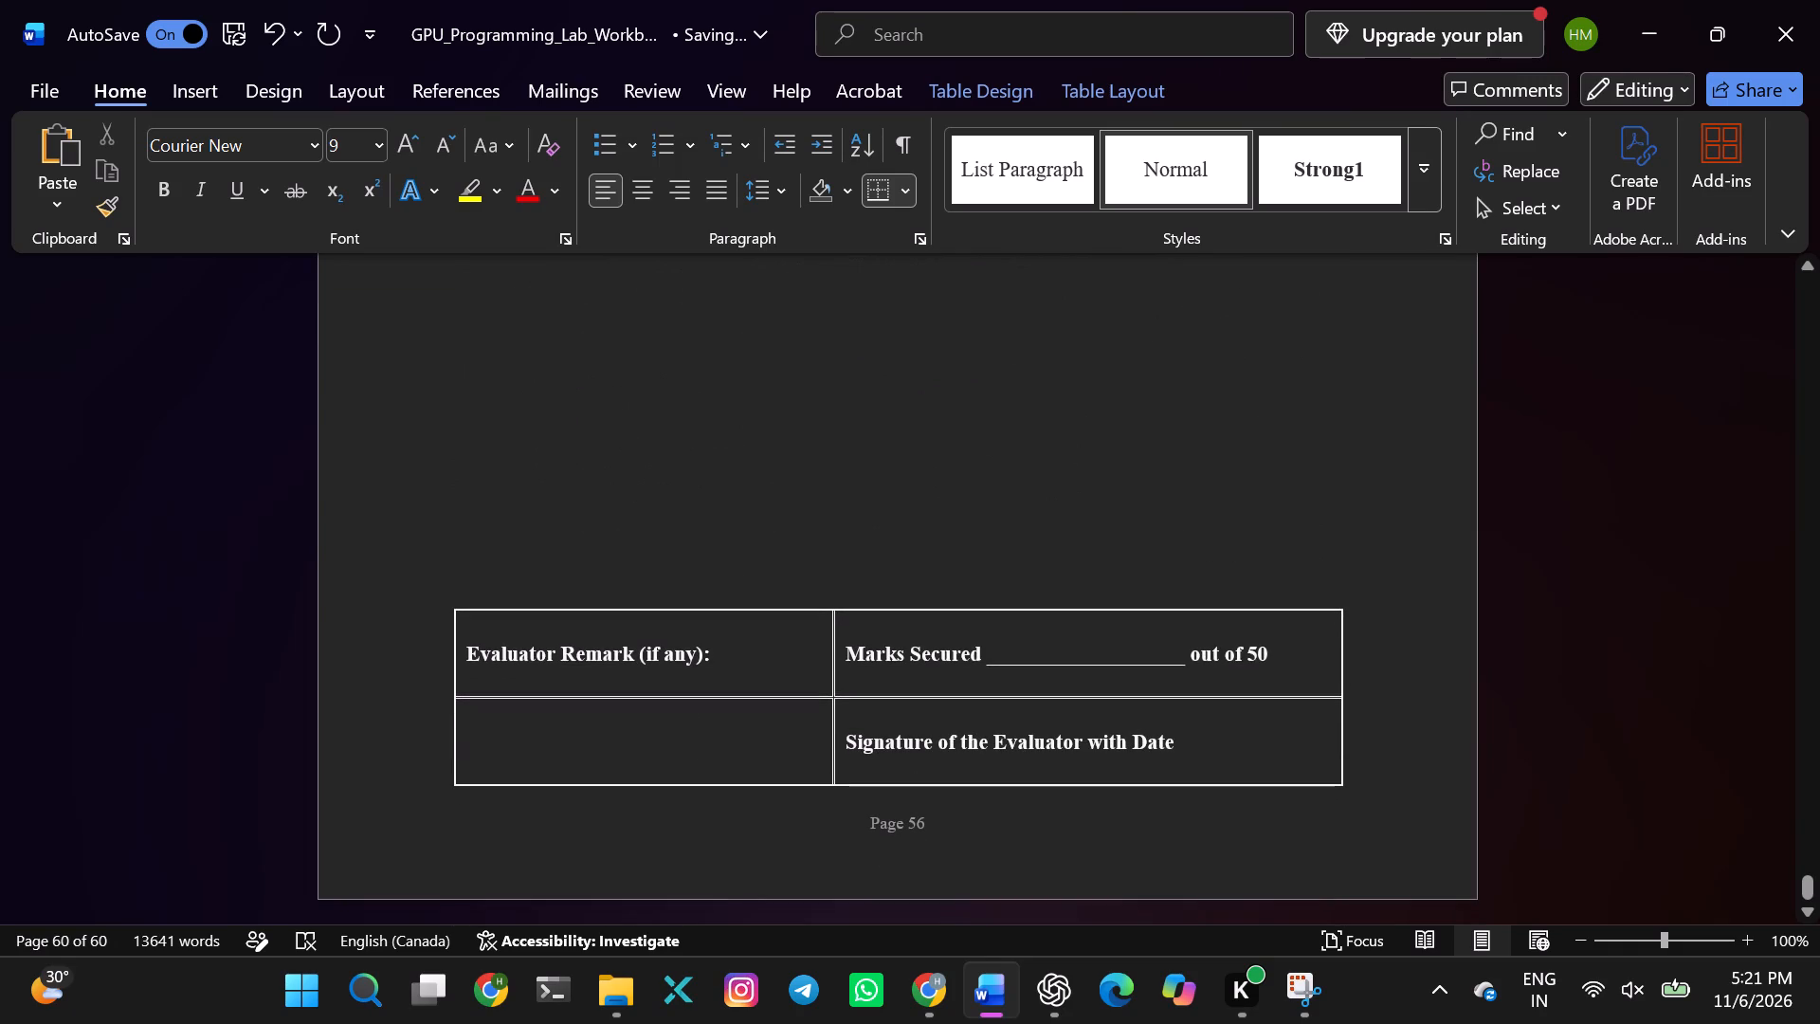
{"action": "left_click", "coordinate": [1372, 516]}
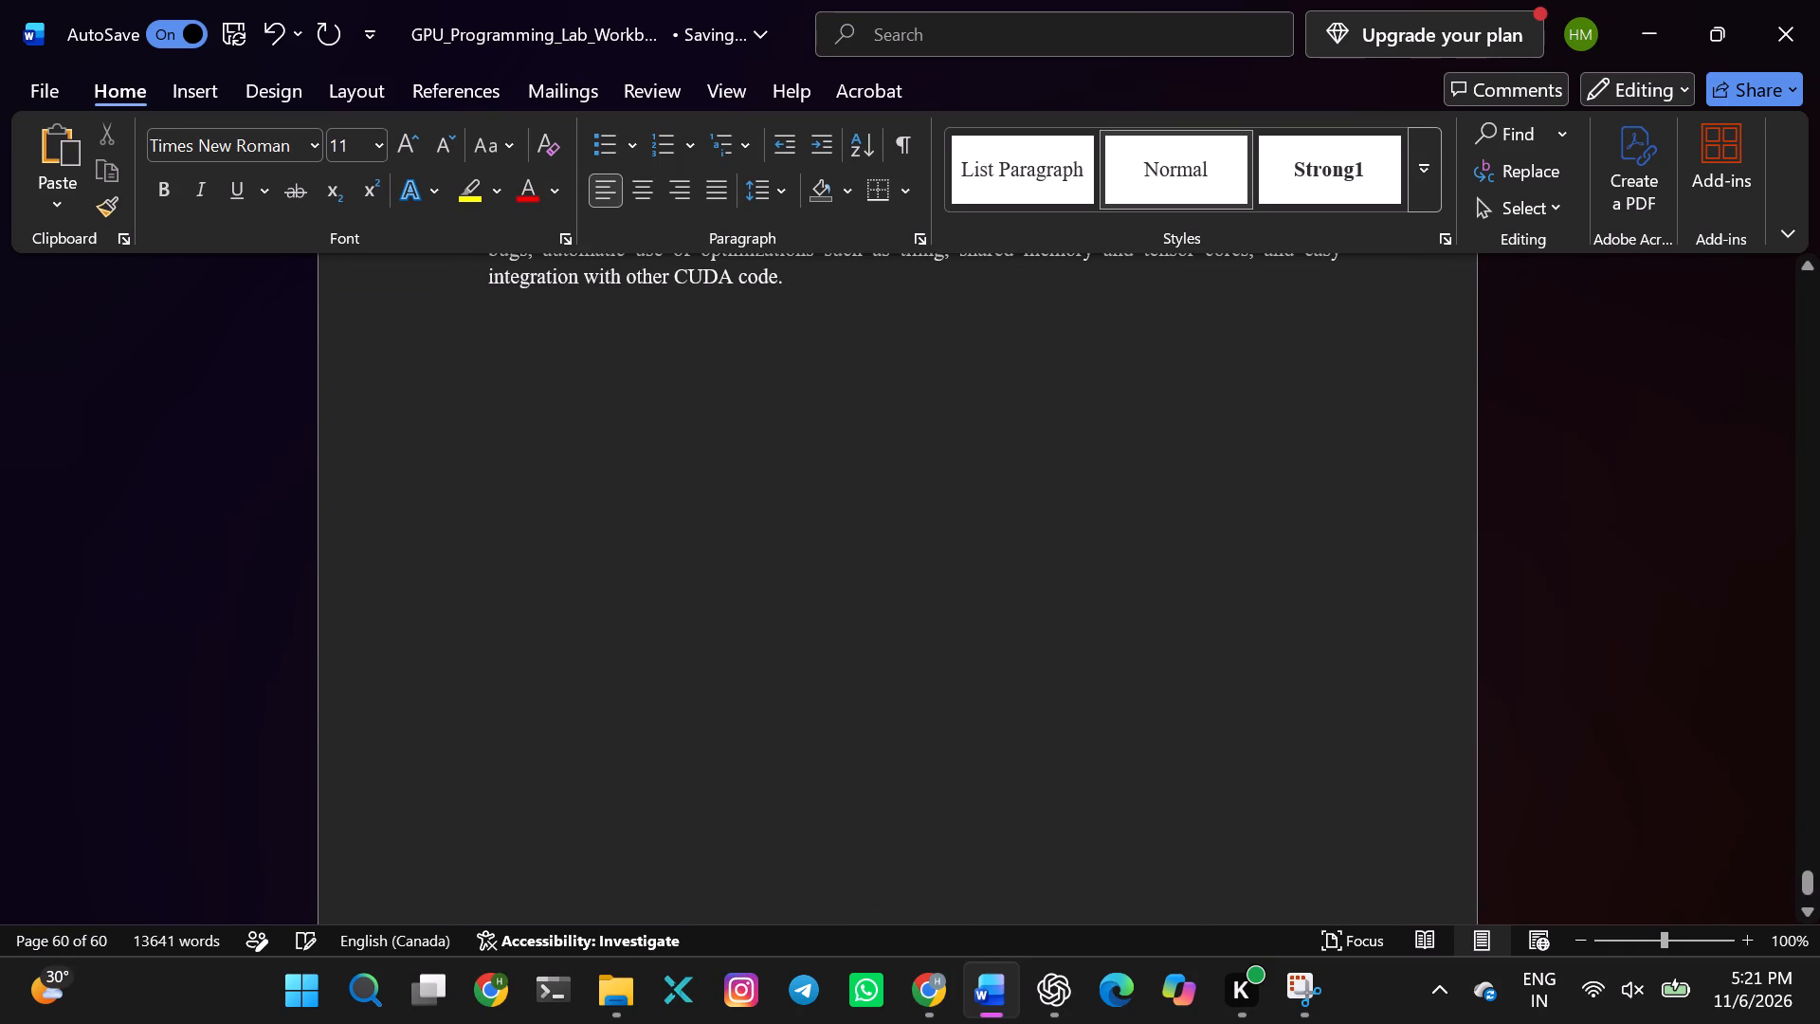
{"action": "scroll", "coordinate": [1454, 247], "scroll_direction": "down", "scroll_amount": 4}
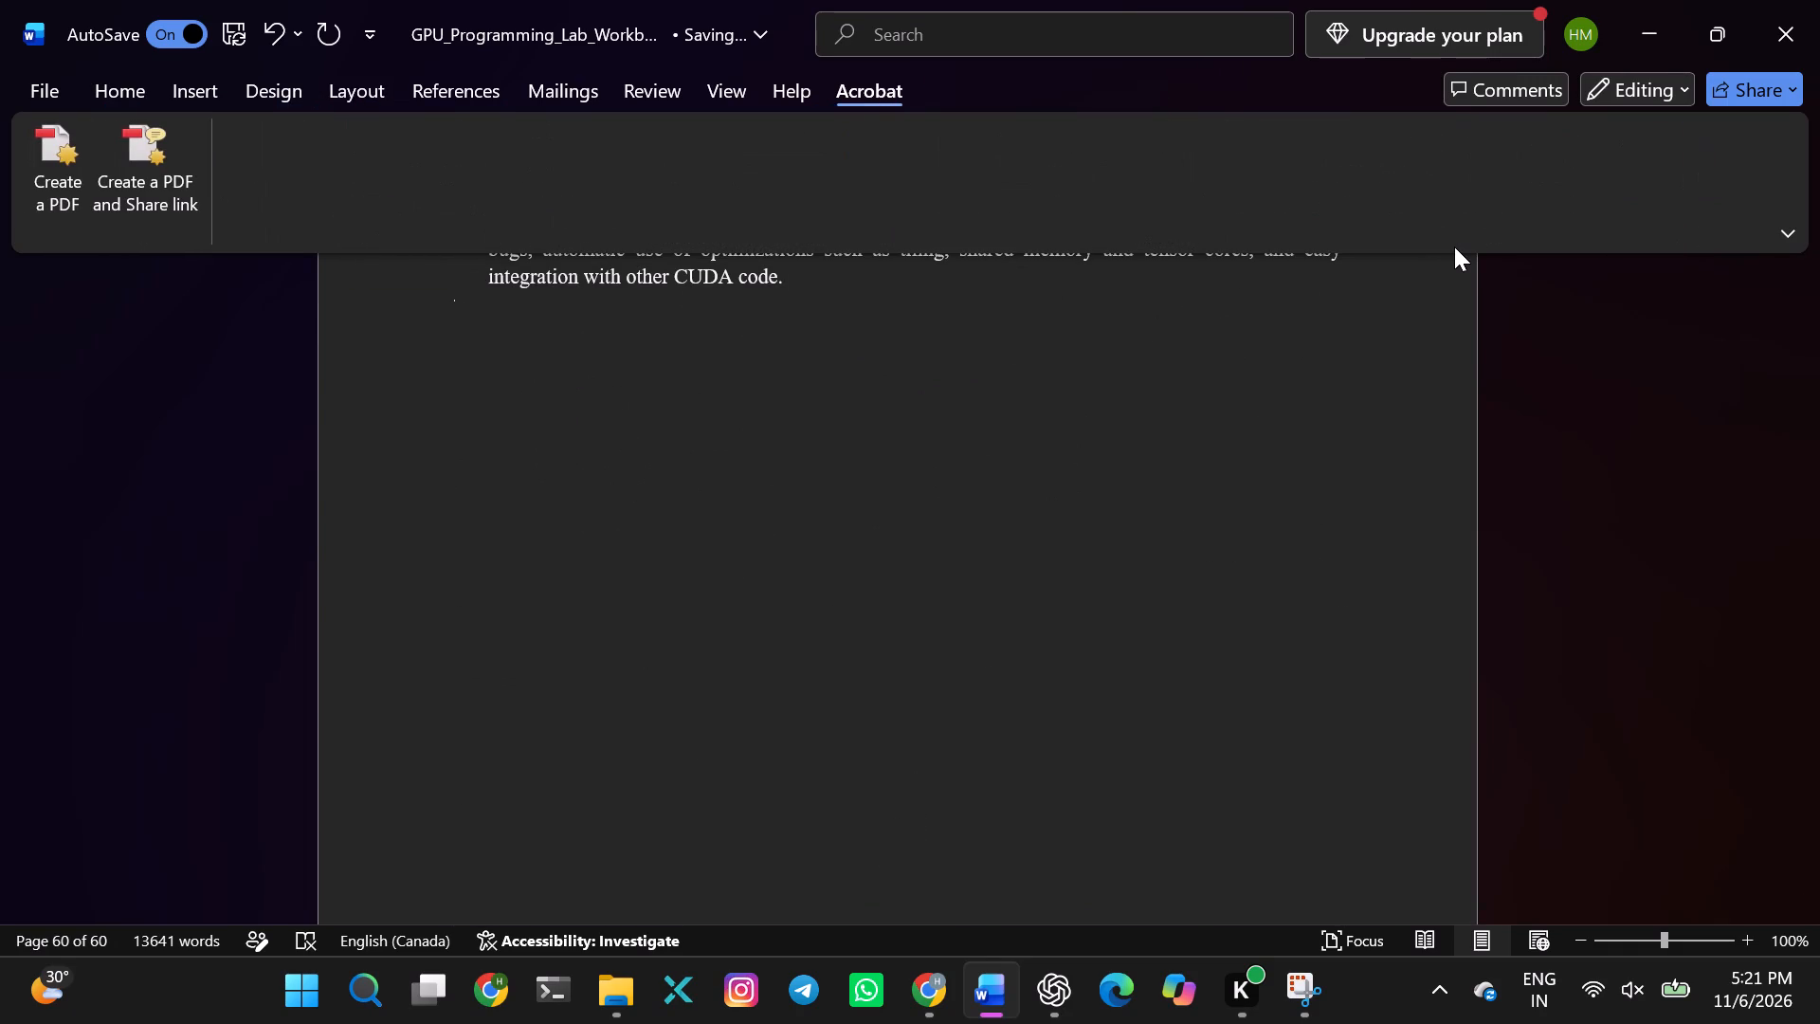
{"action": "scroll", "coordinate": [1335, 651], "scroll_direction": "down", "scroll_amount": 3}
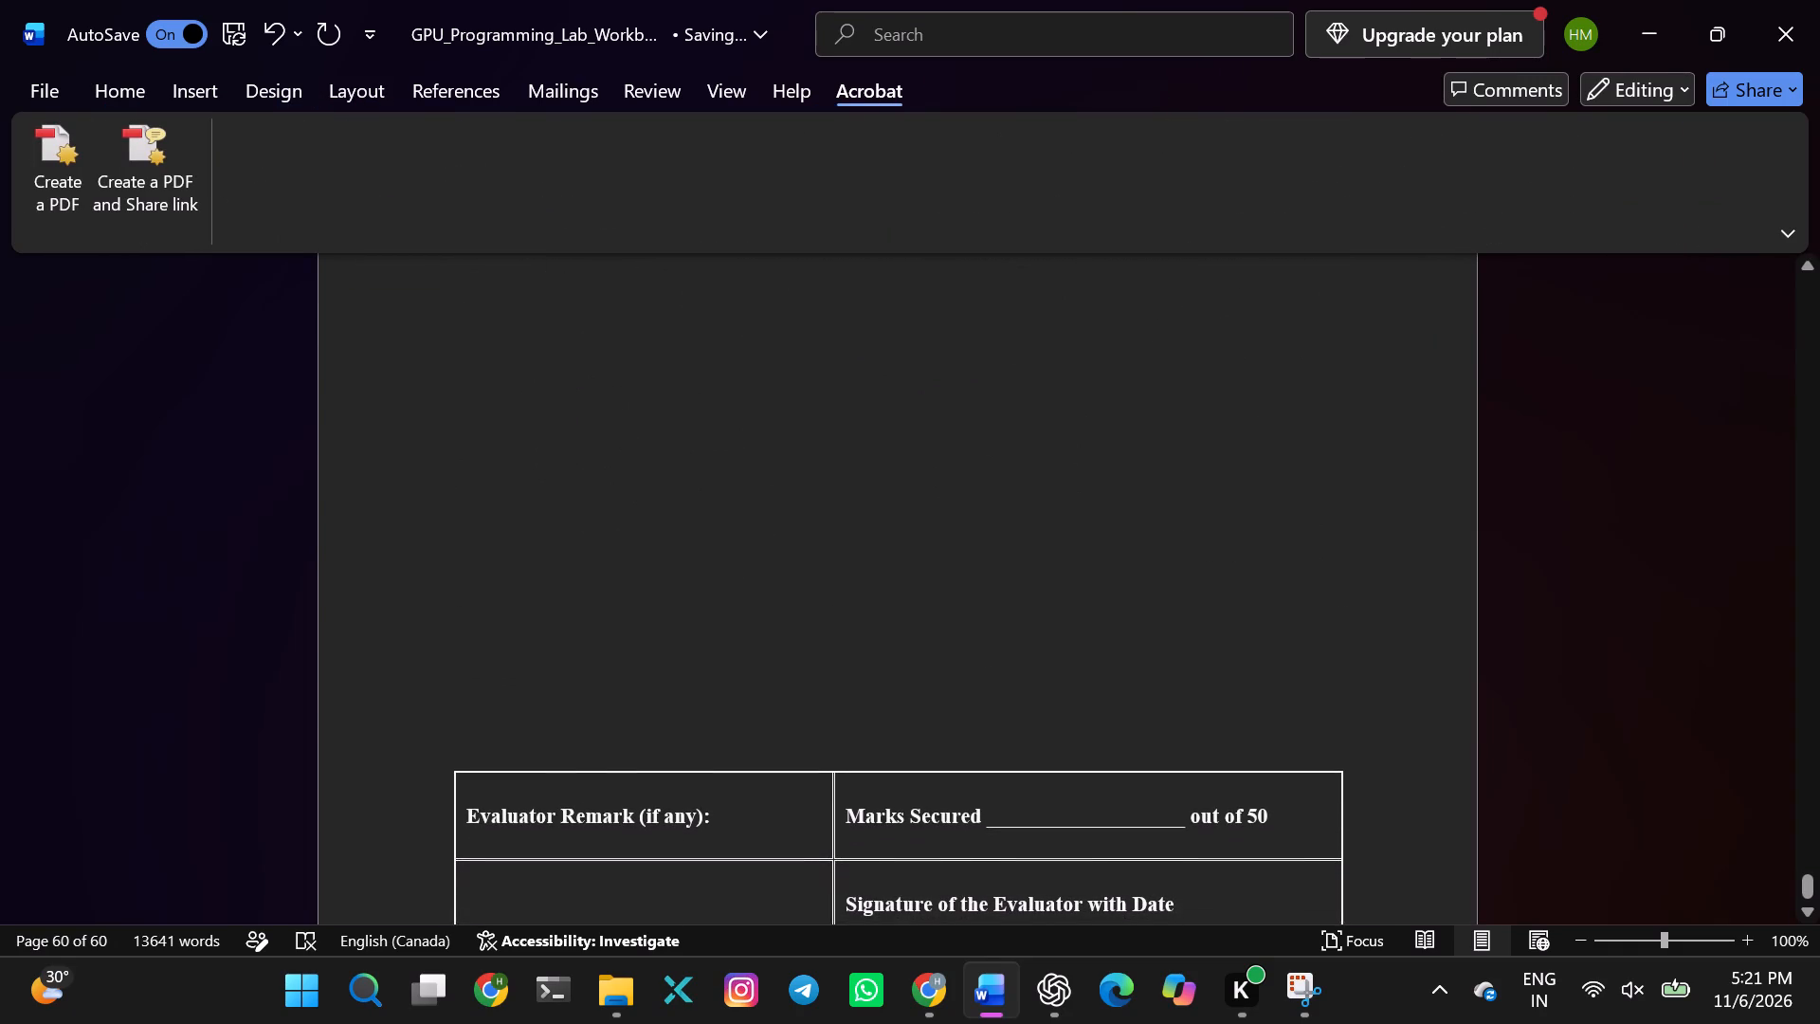
{"action": "scroll", "coordinate": [1344, 552], "scroll_direction": "down", "scroll_amount": 5}
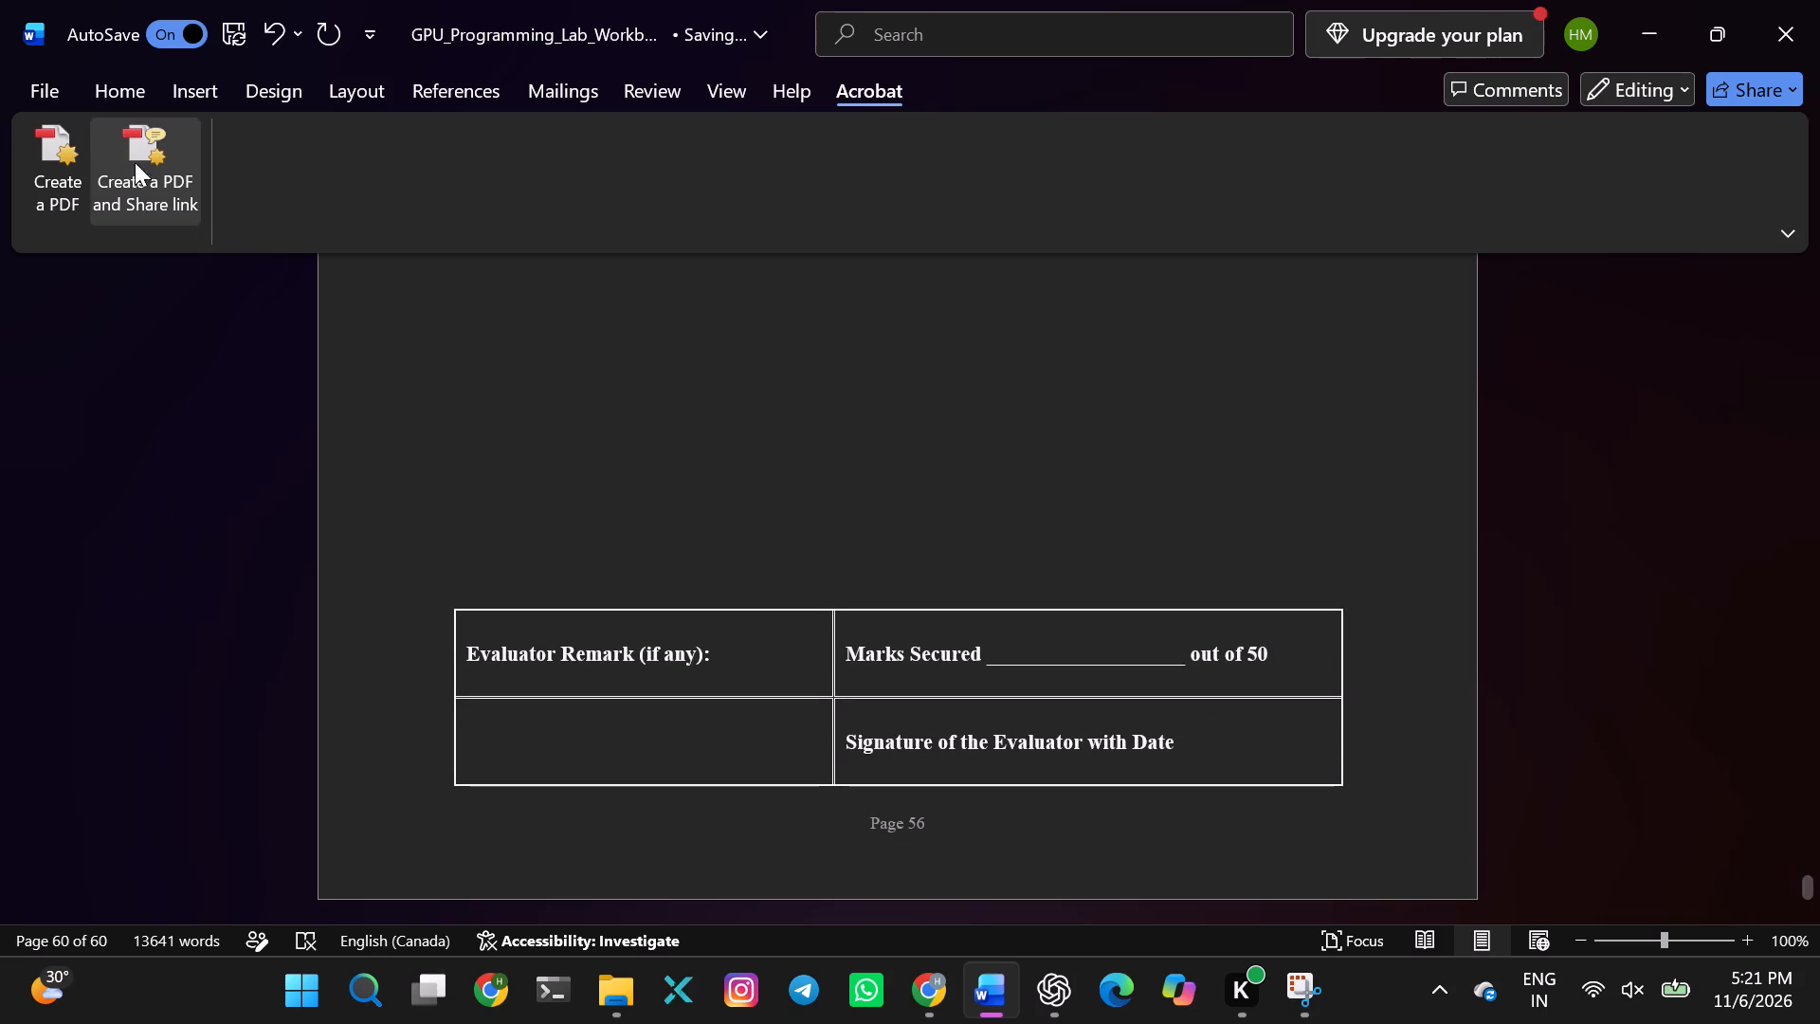
Go back through the workbook to the 2026-27 Odd Semester Lab Continuous Evaluation table and check the pages on the way.
{"action": "left_click", "coordinate": [139, 81]}
{"action": "scroll", "coordinate": [1014, 477], "scroll_direction": "up", "scroll_amount": 1}
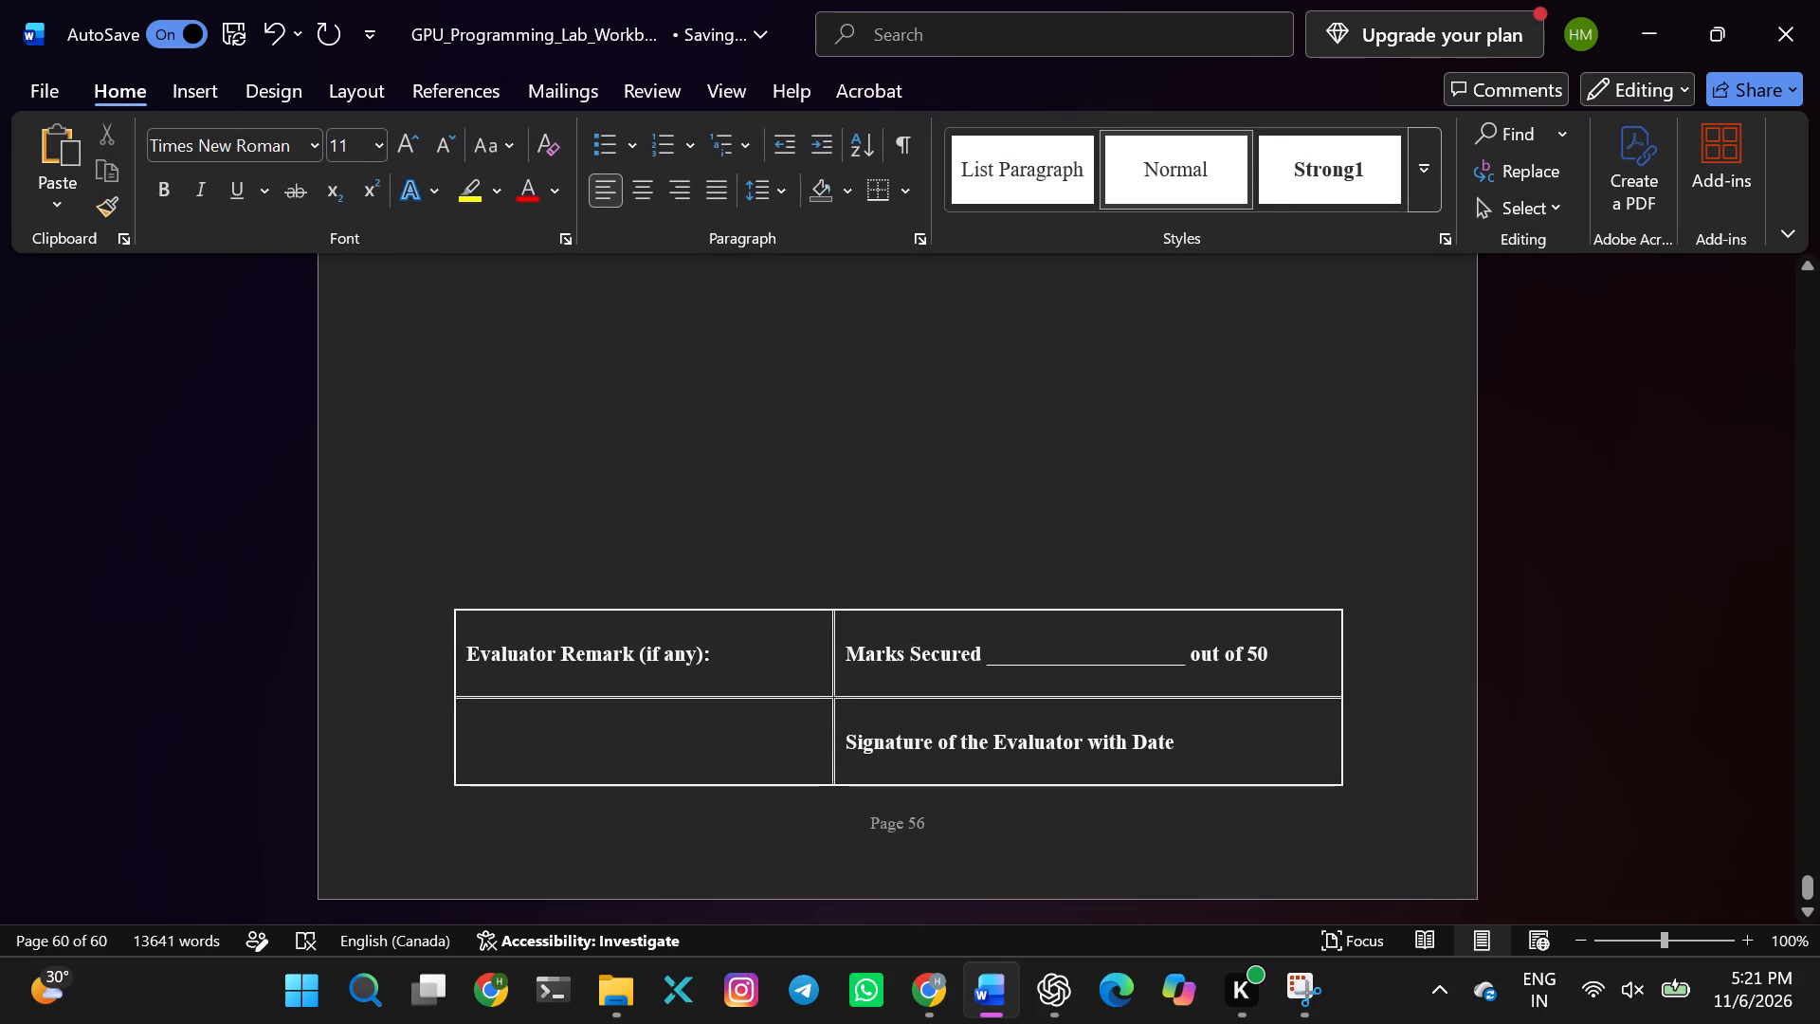
{"action": "scroll", "coordinate": [1014, 477], "scroll_direction": "up", "scroll_amount": 19}
{"action": "scroll", "coordinate": [1014, 477], "scroll_direction": "up", "scroll_amount": 10}
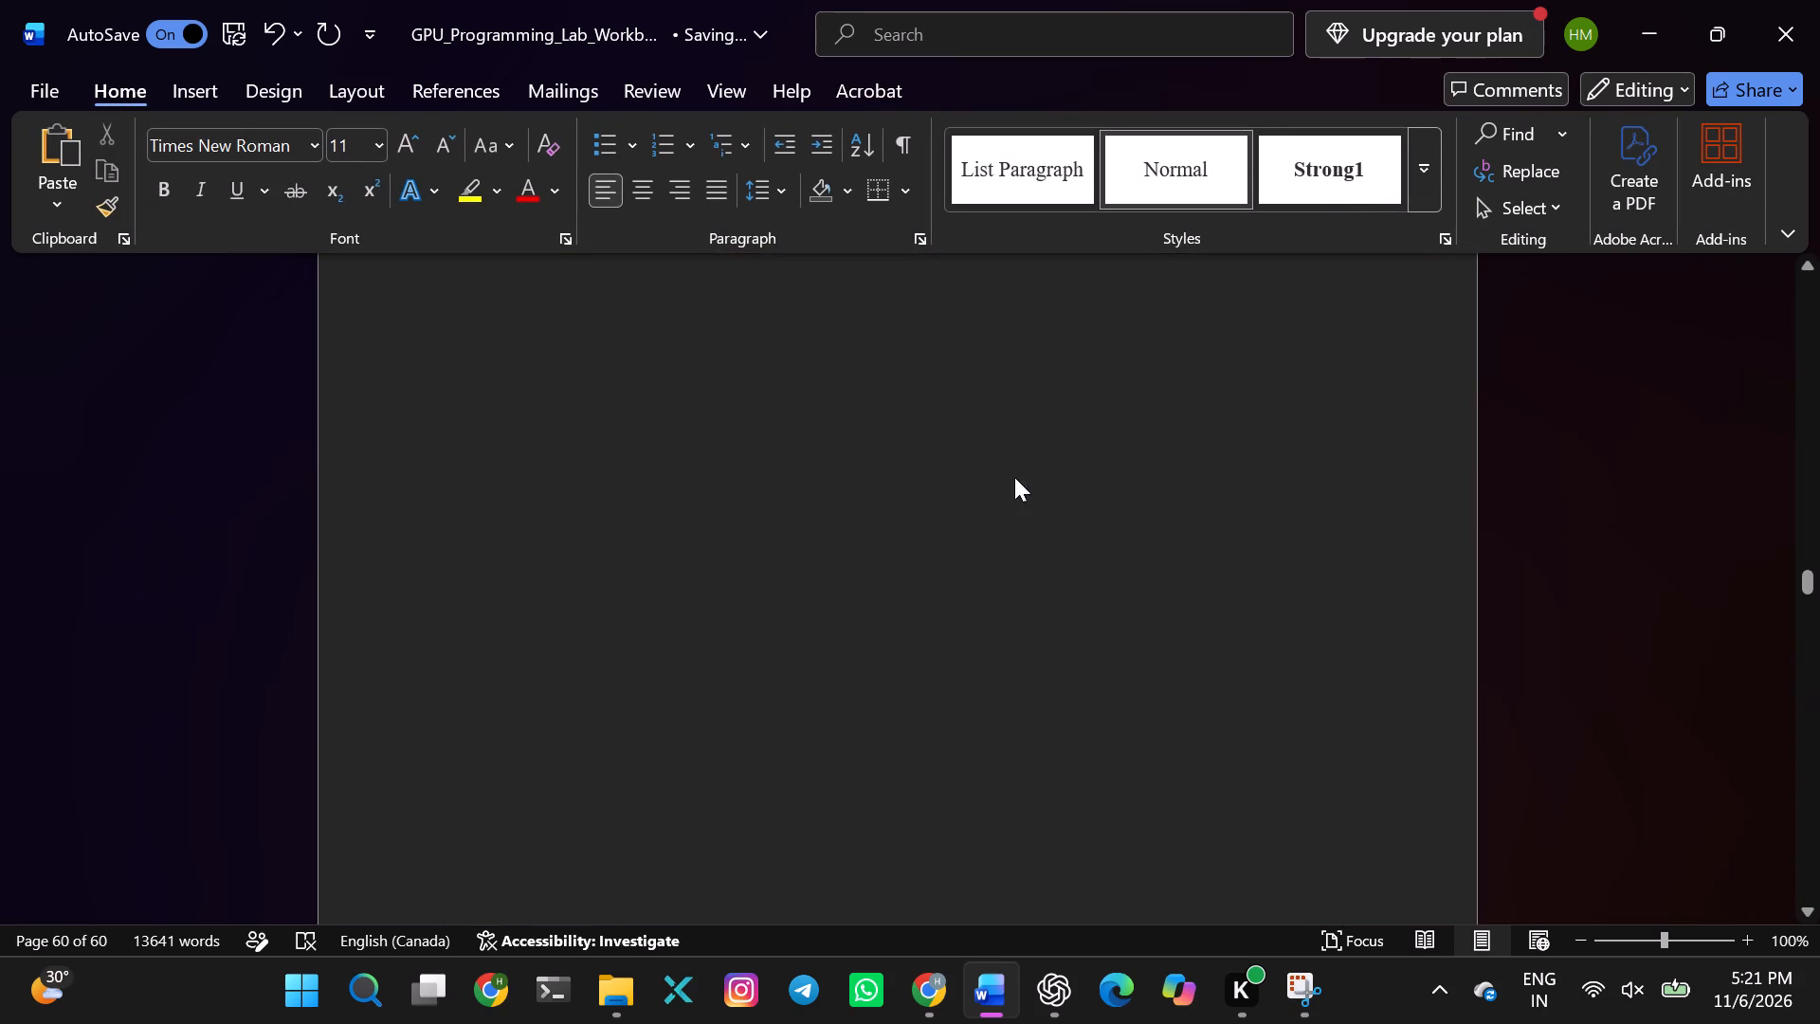
{"action": "scroll", "coordinate": [1014, 477], "scroll_direction": "up", "scroll_amount": 19}
{"action": "scroll", "coordinate": [1014, 477], "scroll_direction": "up", "scroll_amount": 9}
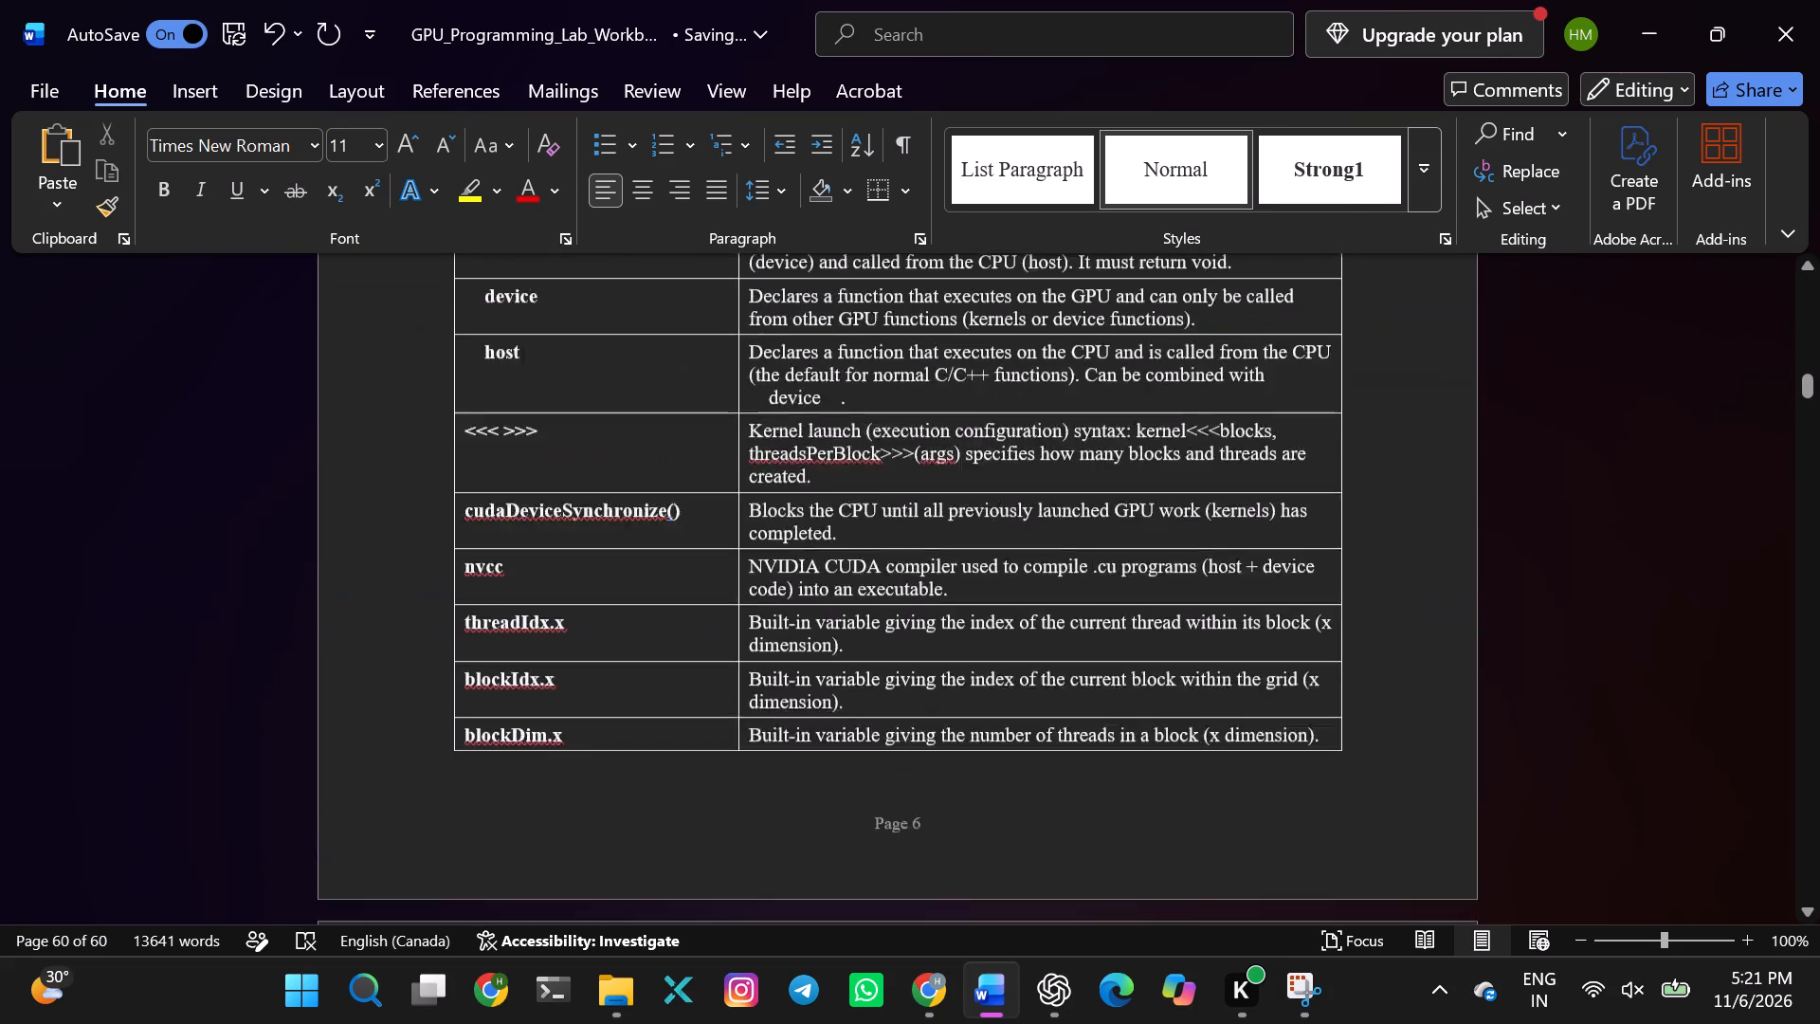
{"action": "scroll", "coordinate": [1014, 477], "scroll_direction": "up", "scroll_amount": 10}
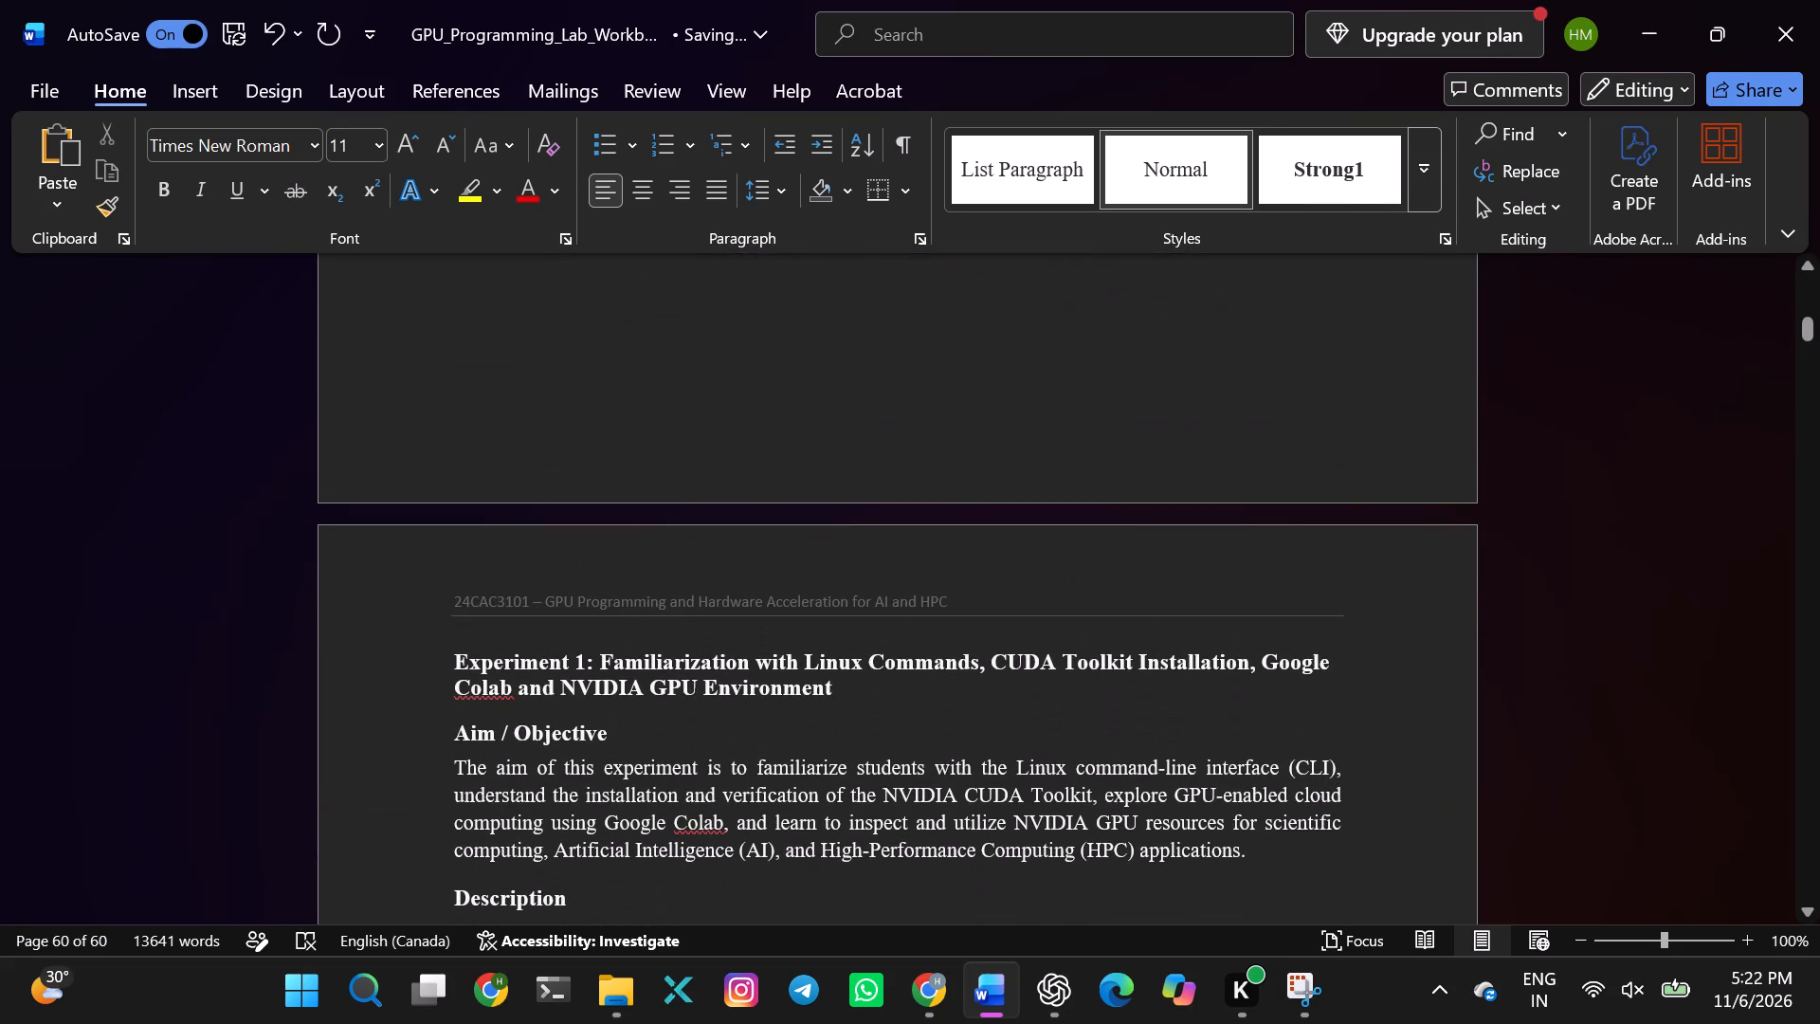
{"action": "scroll", "coordinate": [1683, 365], "scroll_direction": "up", "scroll_amount": 4}
{"action": "scroll", "coordinate": [1683, 365], "scroll_direction": "down", "scroll_amount": 1}
{"action": "scroll", "coordinate": [1683, 365], "scroll_direction": "up", "scroll_amount": 1}
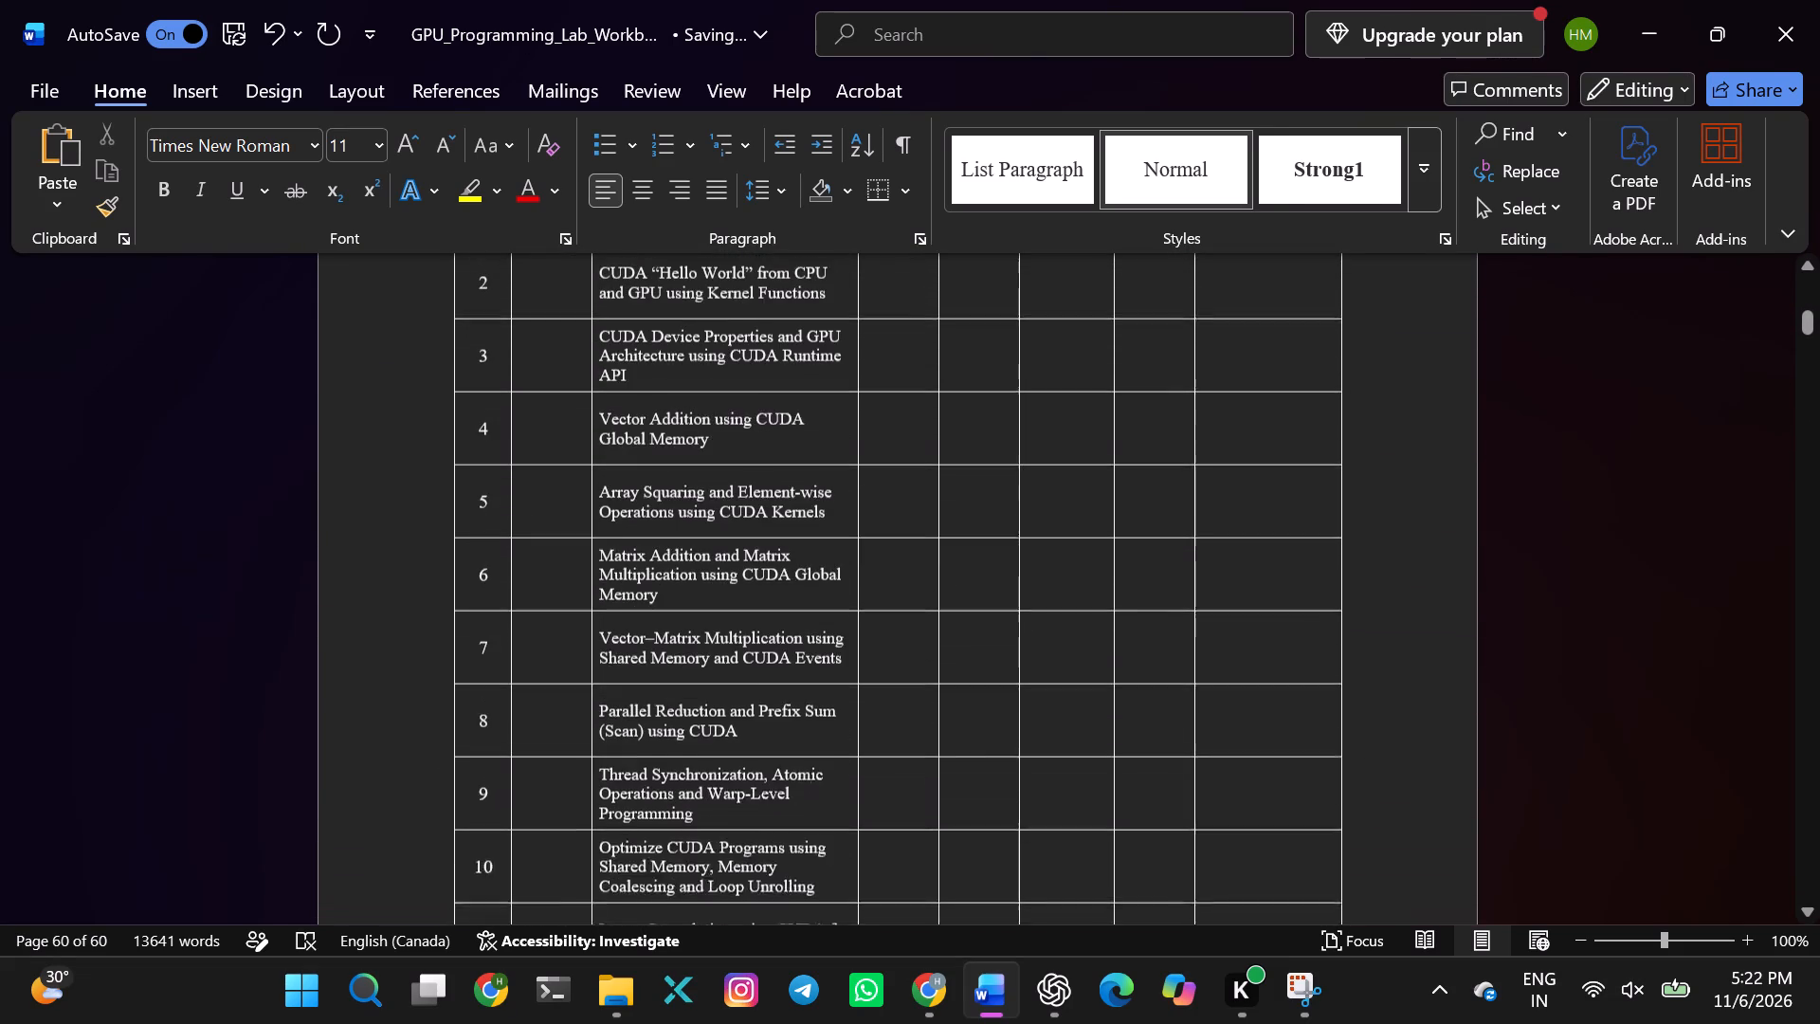
{"action": "scroll", "coordinate": [1683, 365], "scroll_direction": "up", "scroll_amount": 3}
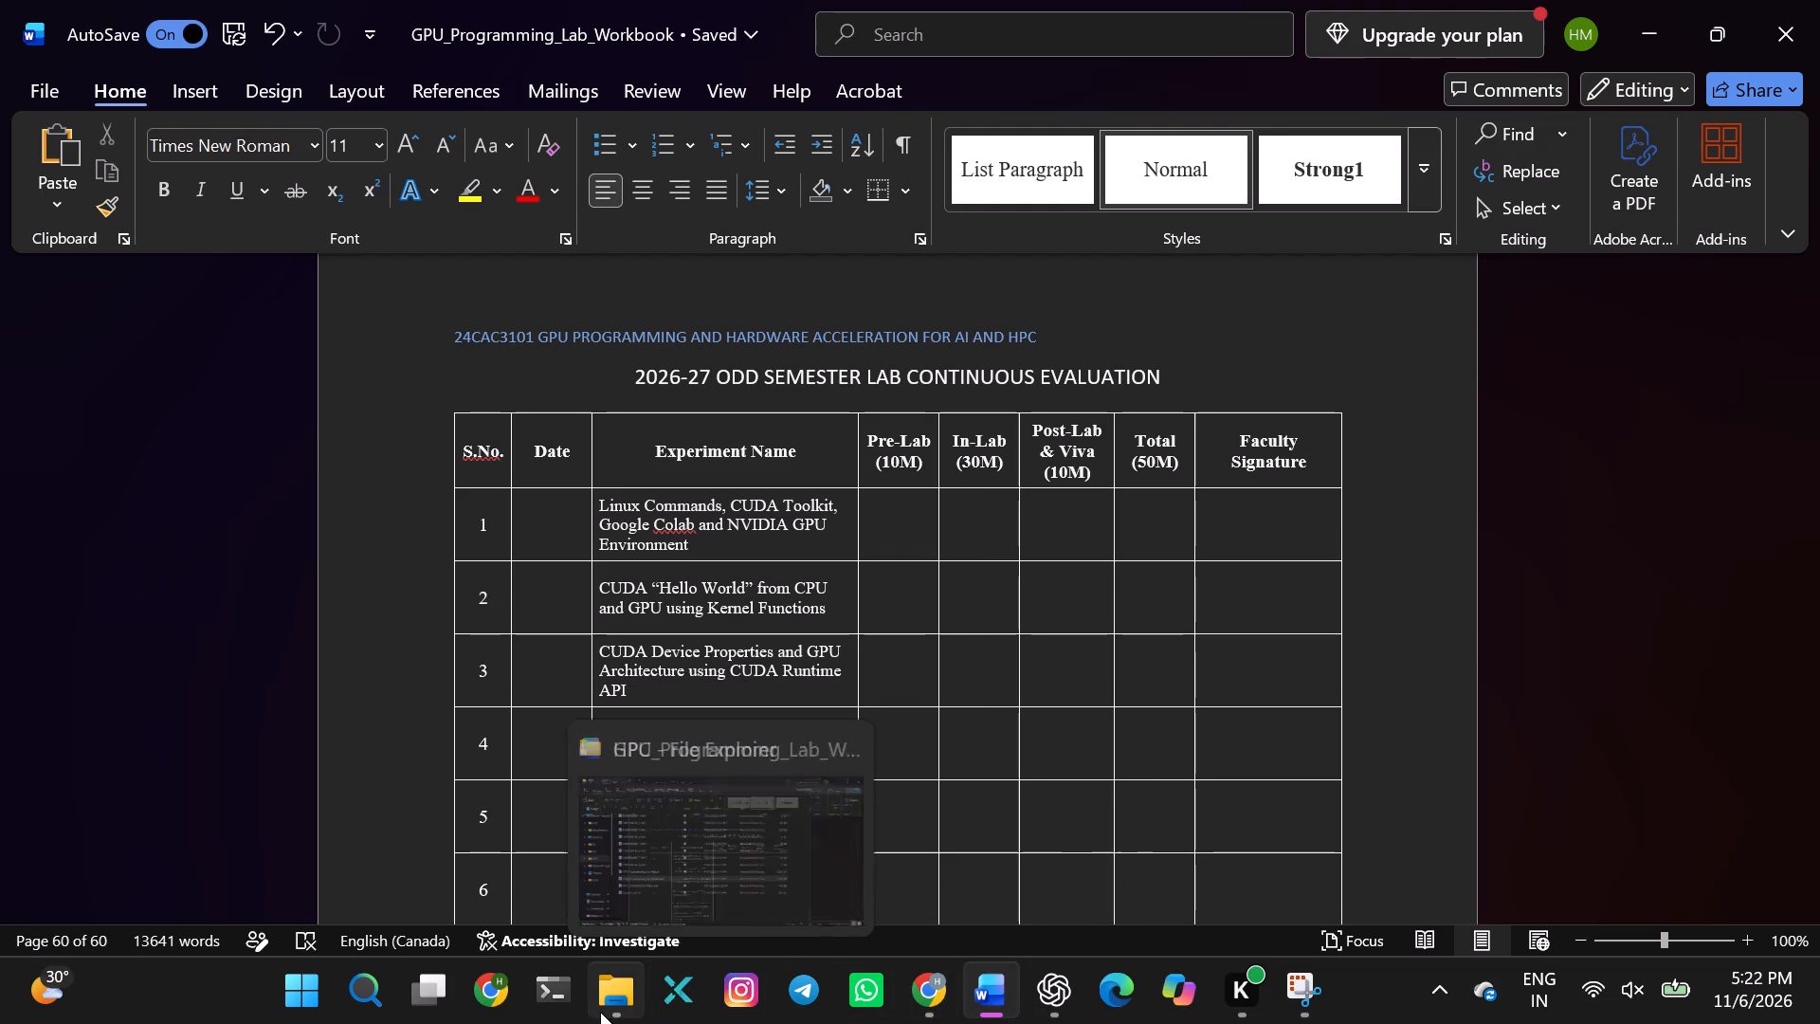
Open the GPU Programming Lab Manual PDF from the HPC folder, examine its page layout for comparison, and close it.
{"action": "left_click", "coordinate": [500, 993]}
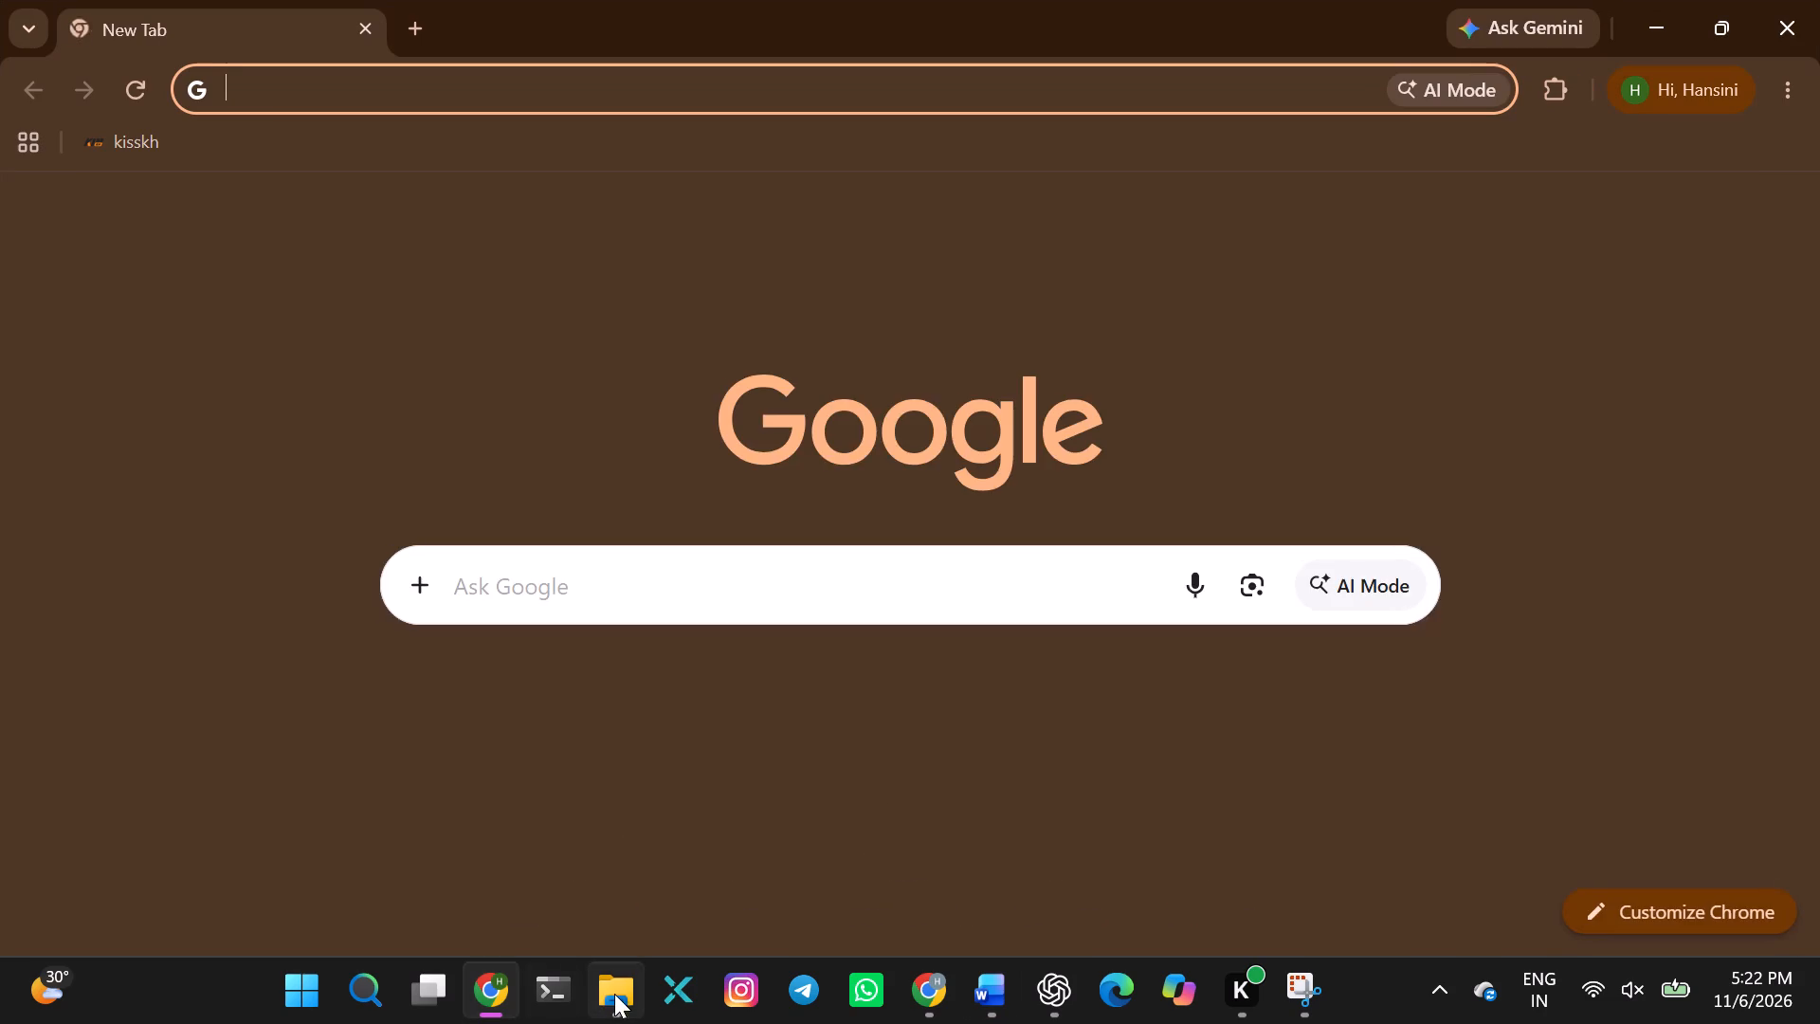
{"action": "left_click", "coordinate": [617, 994]}
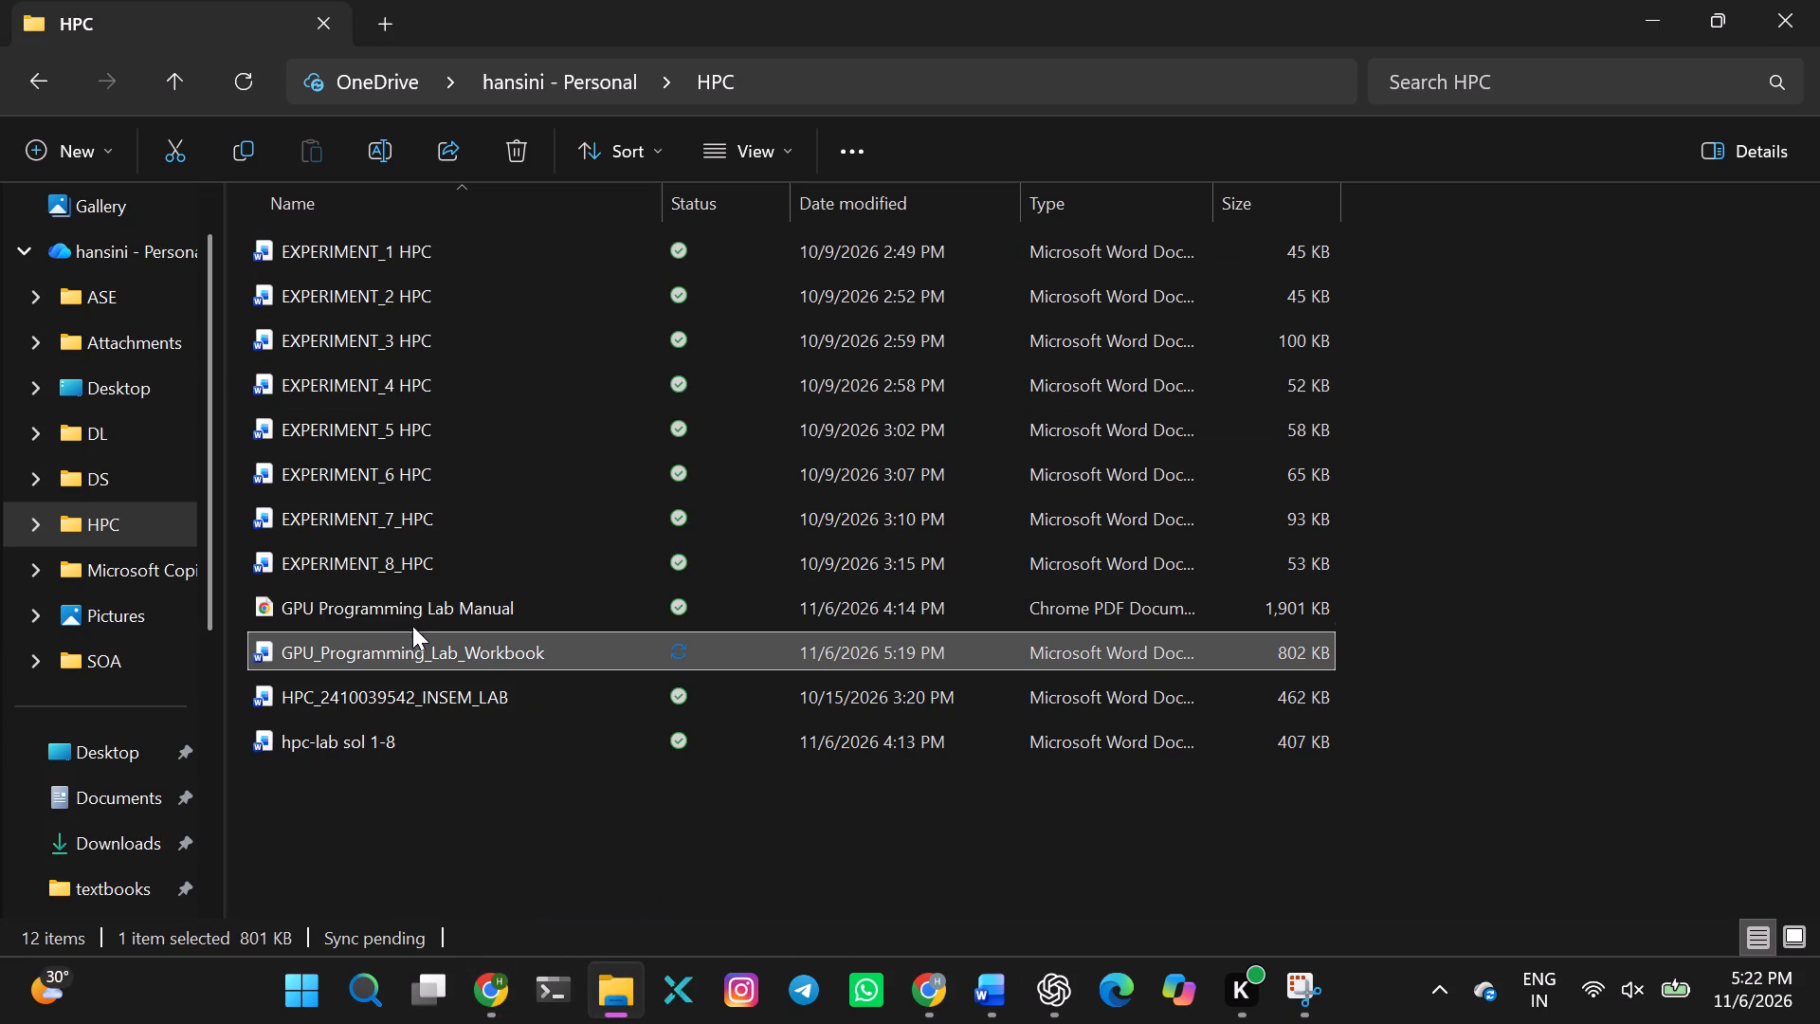
{"action": "left_click", "coordinate": [407, 615]}
{"action": "double_click", "coordinate": [407, 615]}
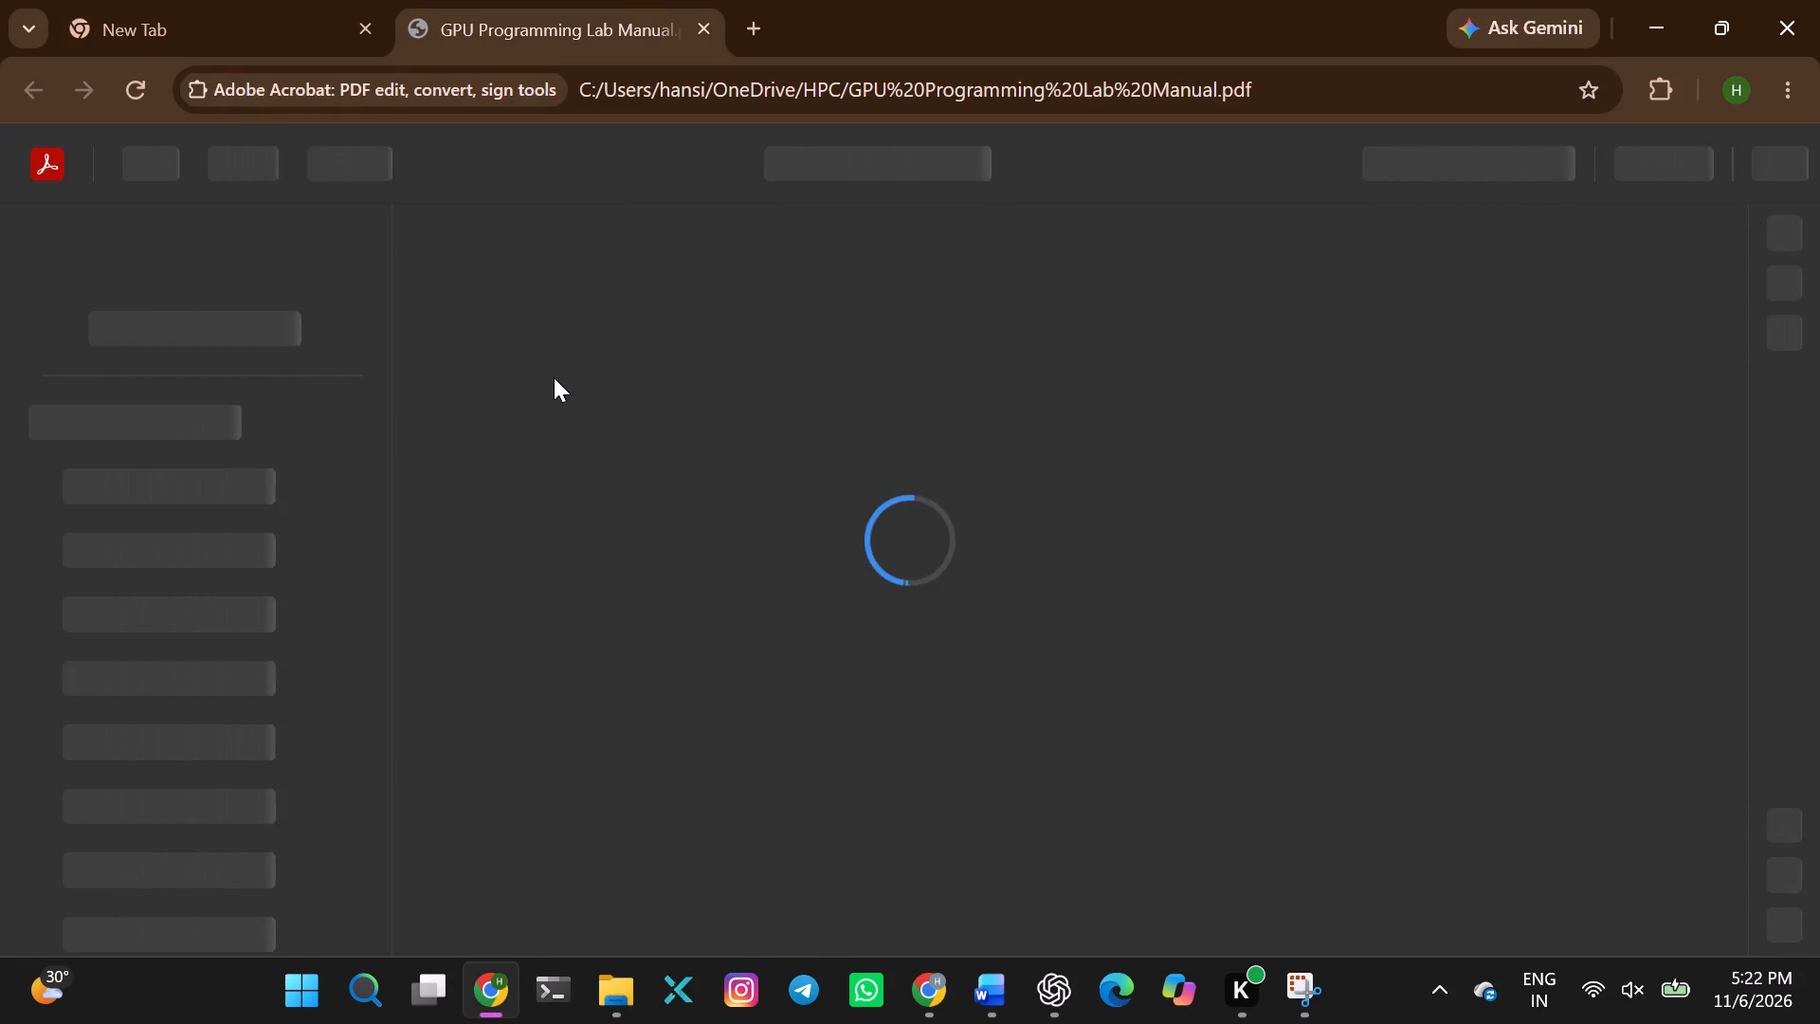
{"action": "scroll", "coordinate": [844, 722], "scroll_direction": "down", "scroll_amount": 6}
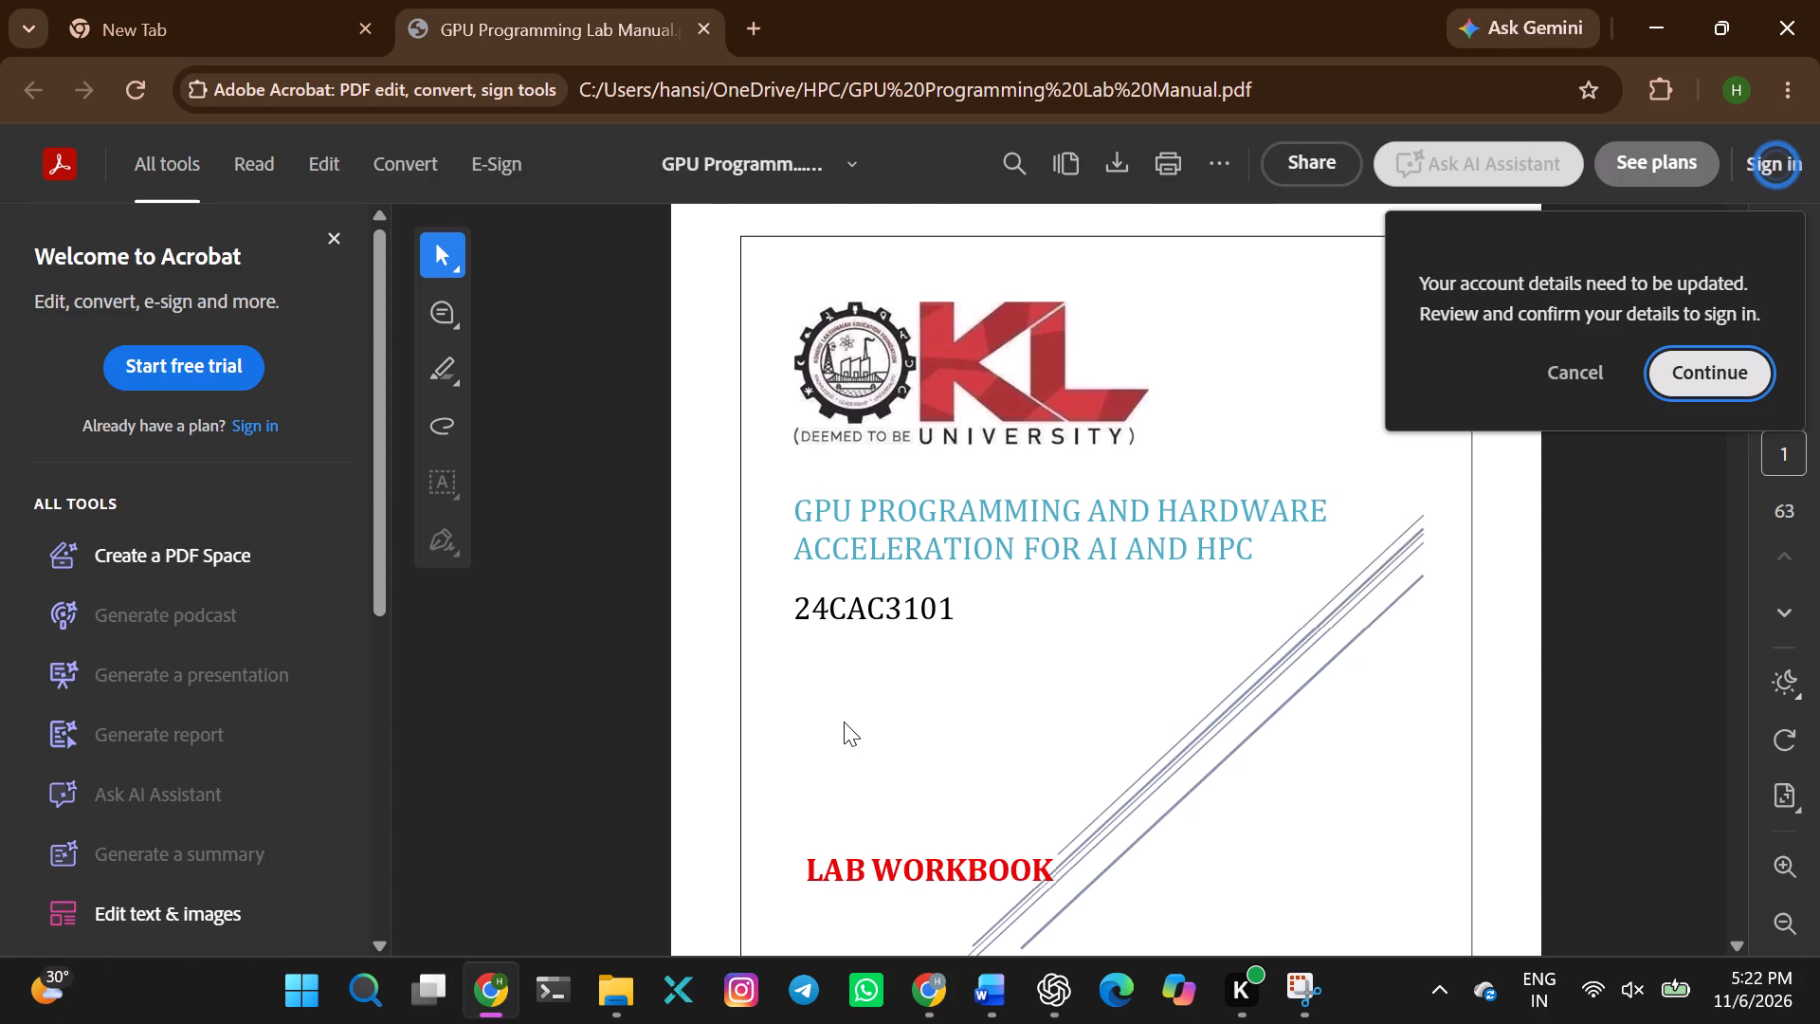
{"action": "scroll", "coordinate": [844, 722], "scroll_direction": "down", "scroll_amount": 10}
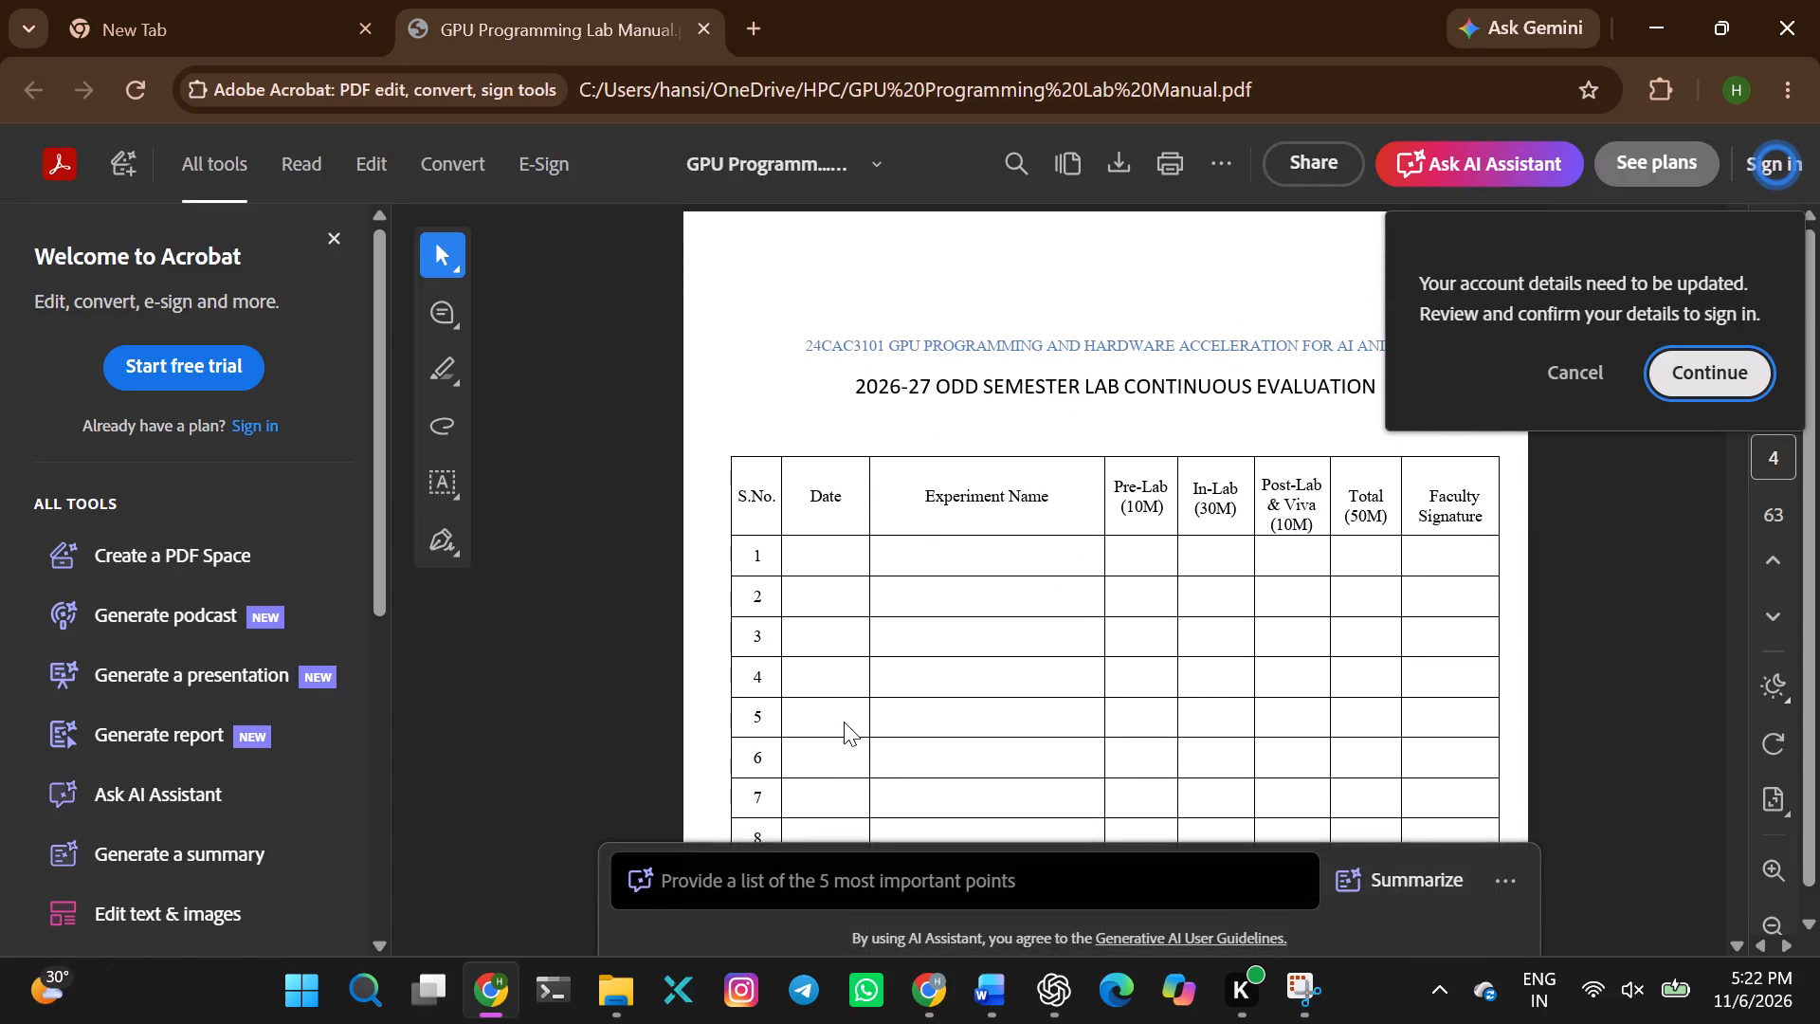
{"action": "scroll", "coordinate": [844, 722], "scroll_direction": "down", "scroll_amount": 7}
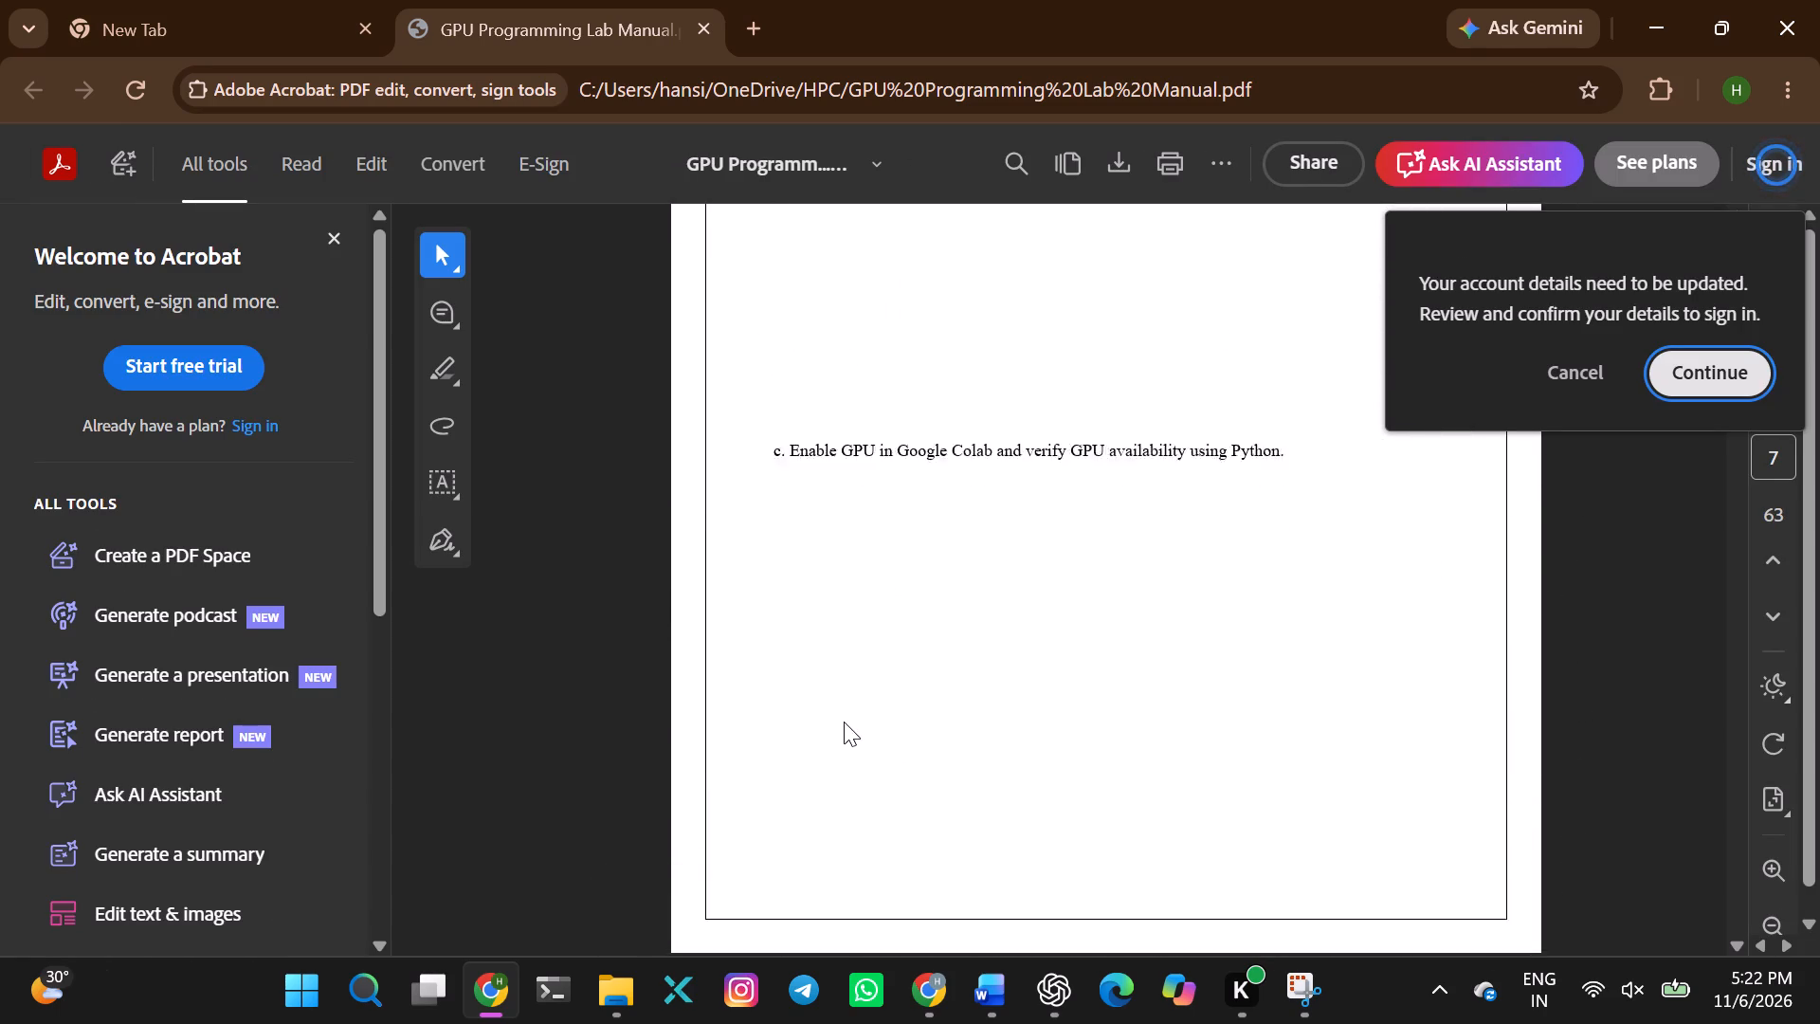
{"action": "scroll", "coordinate": [844, 722], "scroll_direction": "down", "scroll_amount": 10}
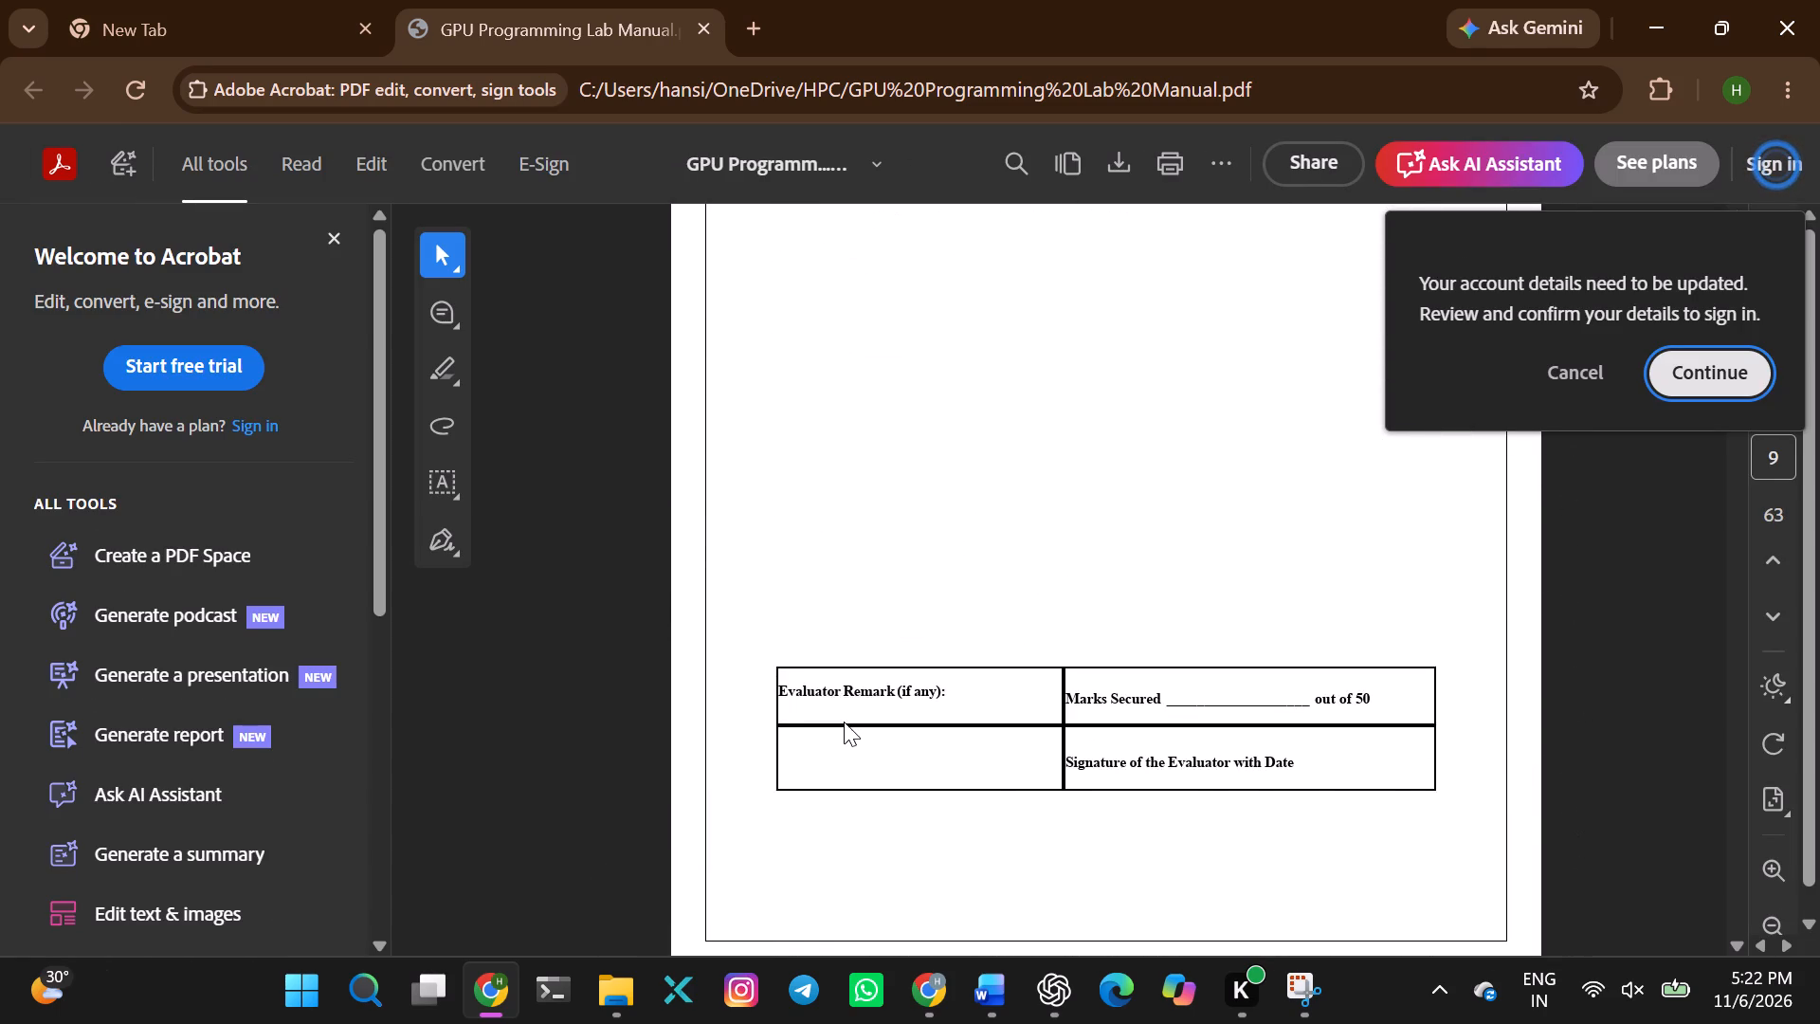
{"action": "scroll", "coordinate": [844, 722], "scroll_direction": "down", "scroll_amount": 9}
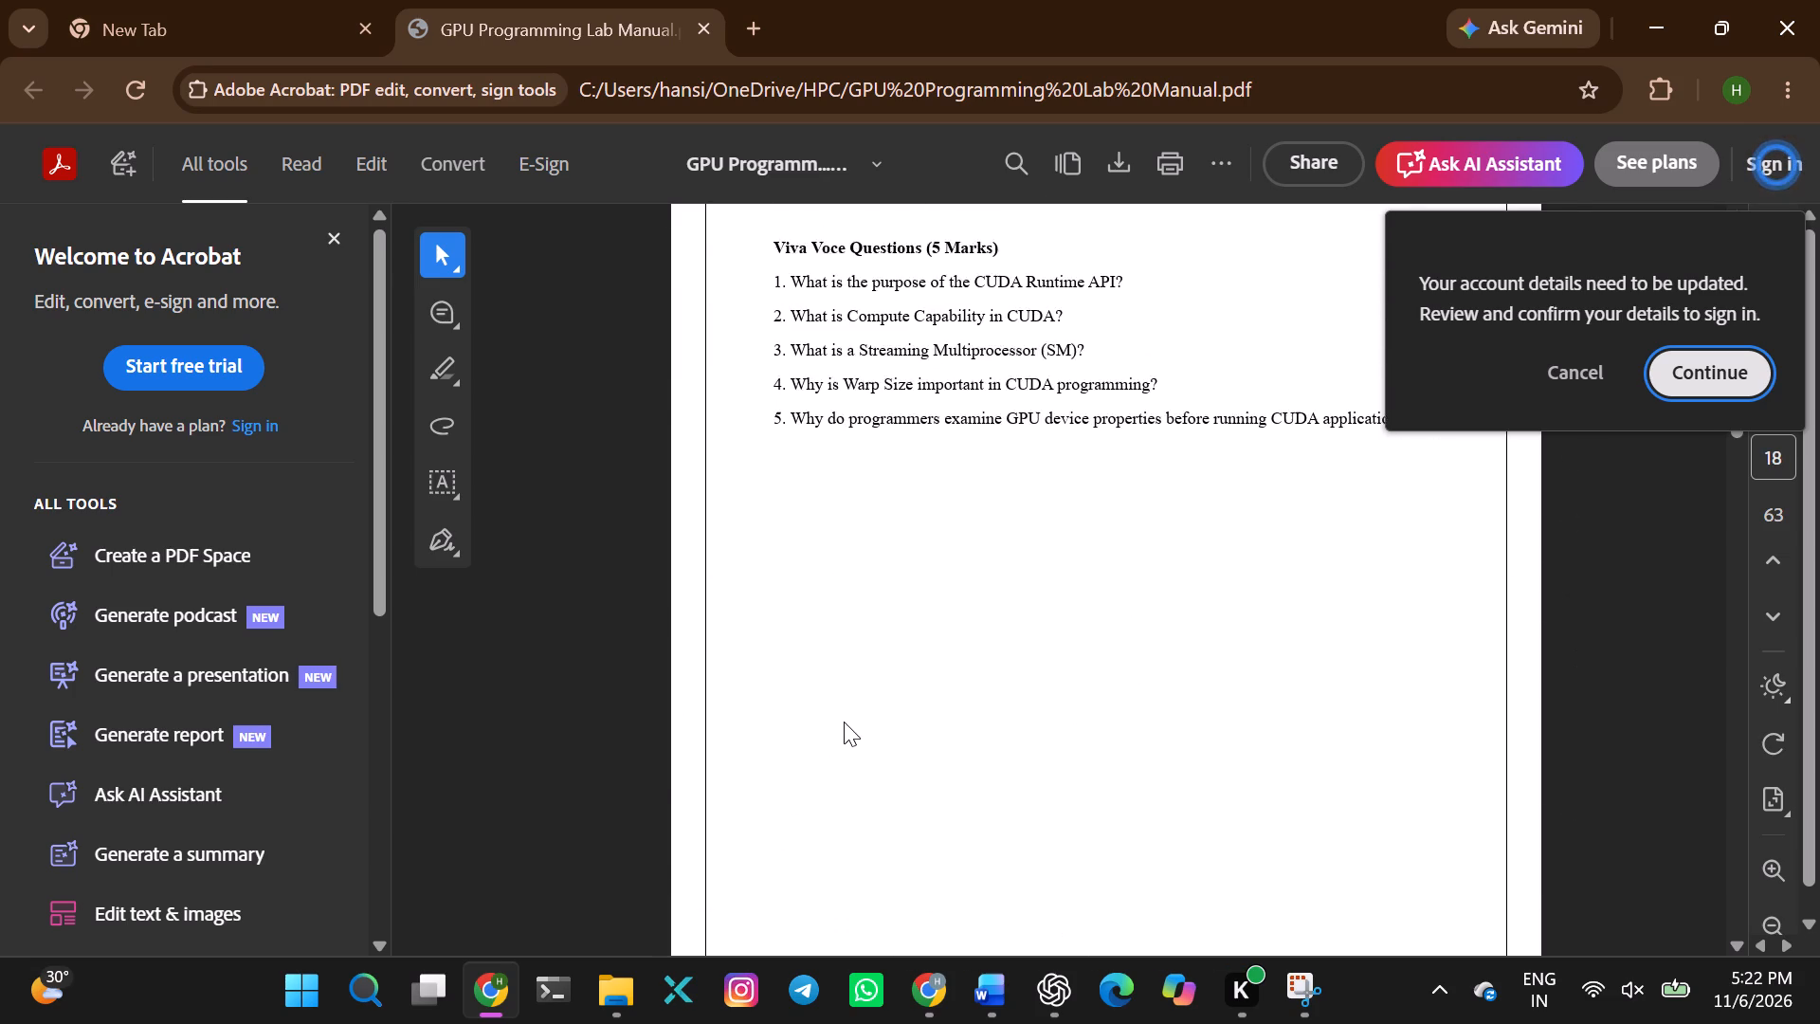
{"action": "scroll", "coordinate": [844, 722], "scroll_direction": "down", "scroll_amount": 3}
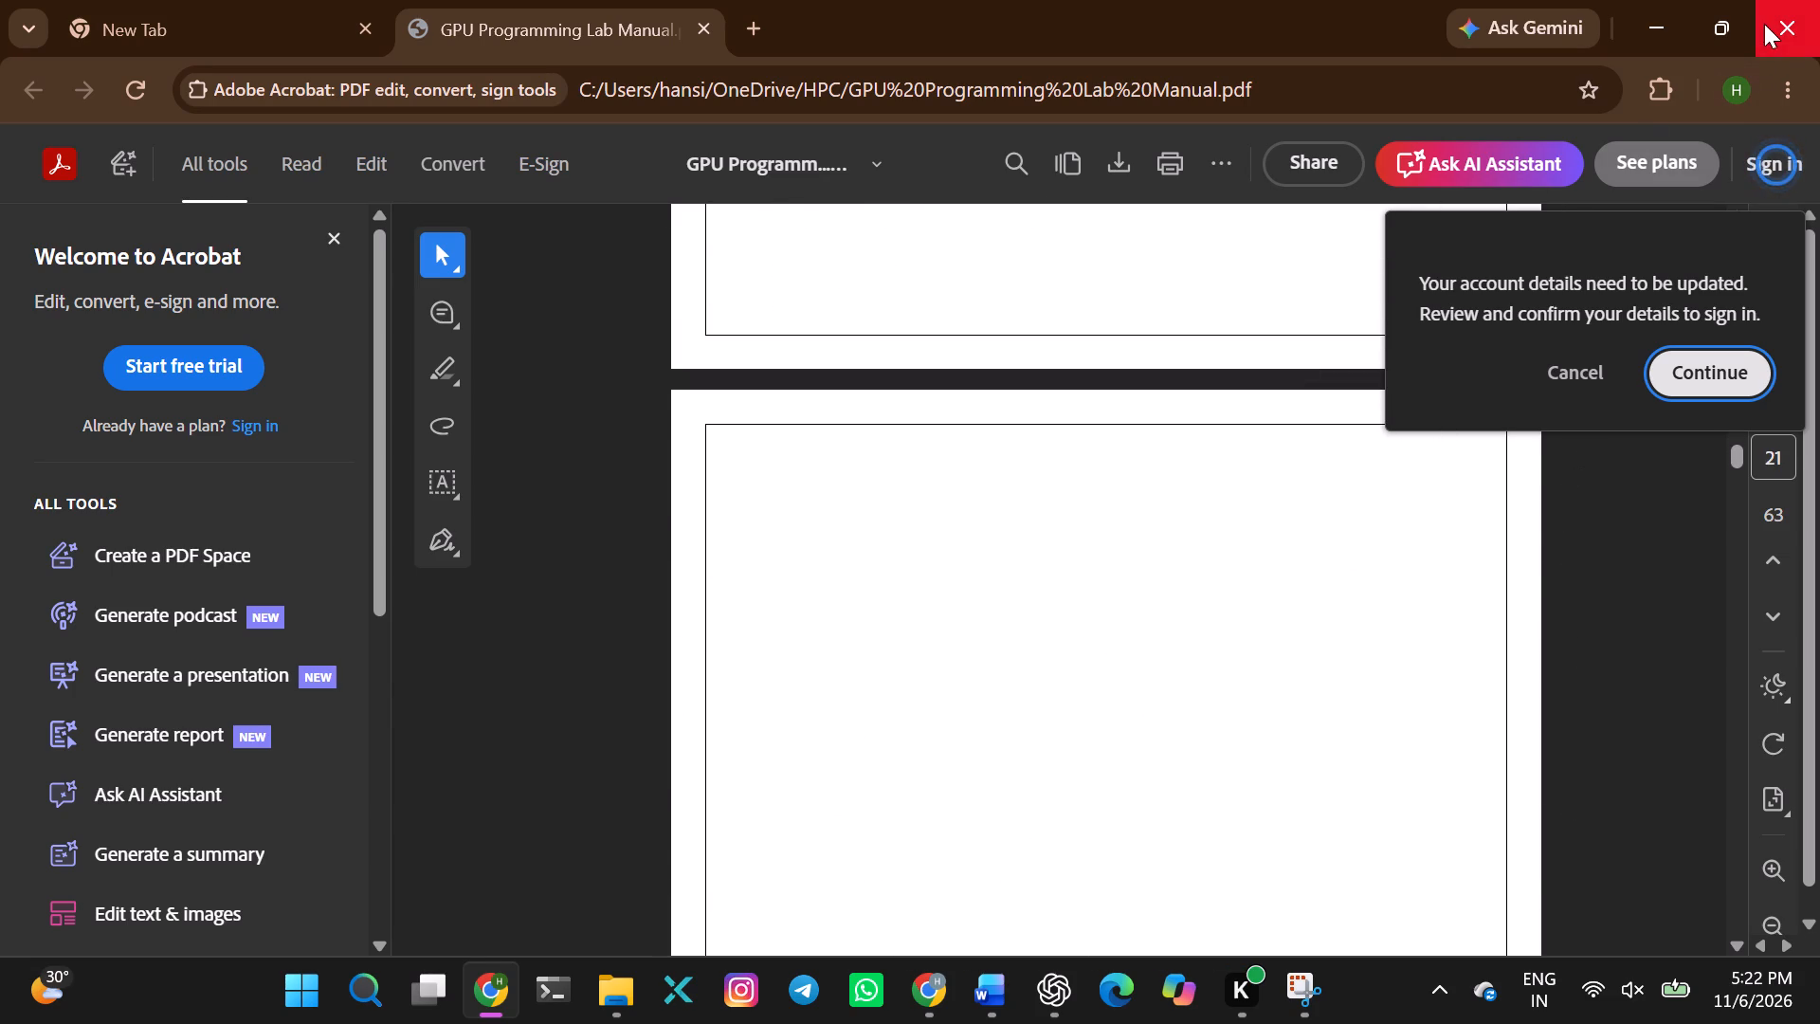
{"action": "left_click", "coordinate": [1764, 24]}
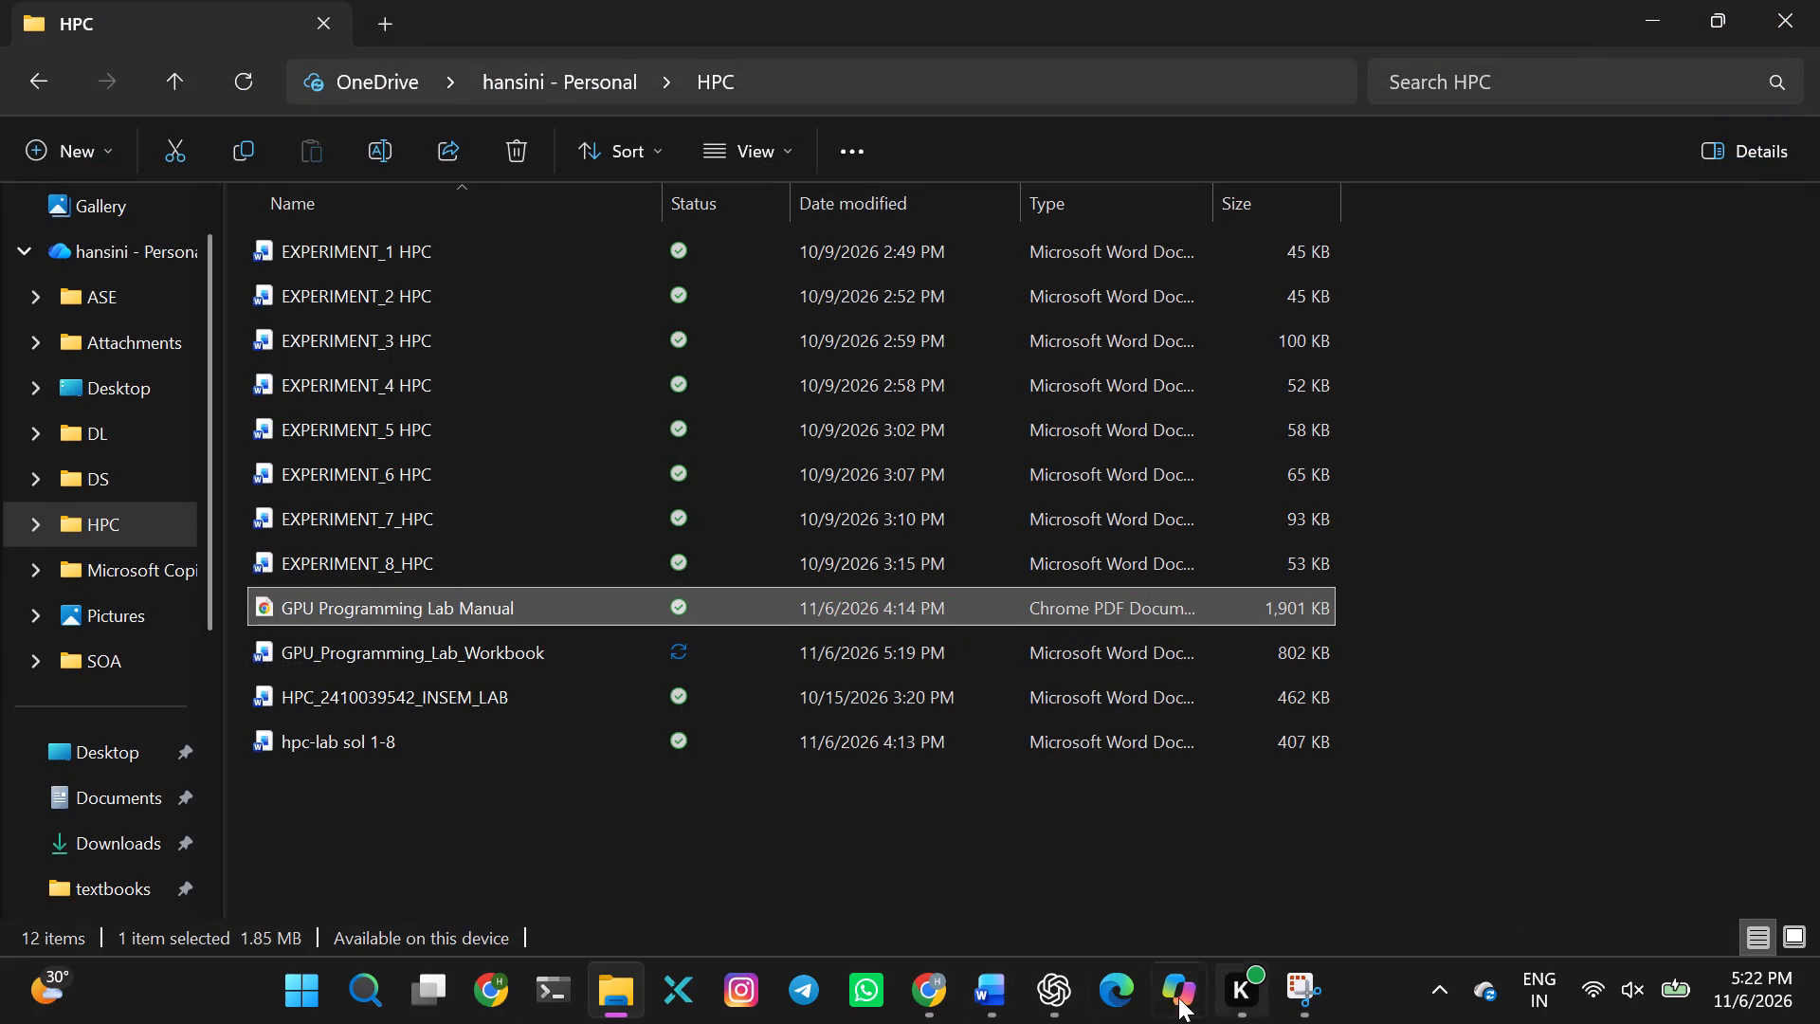
Return to the Word workbook and delete the header text "24CAC3101 – GPU Programming and Hardware Acceleration for AI and HPC" above Experiment 1.
{"action": "left_click", "coordinate": [979, 997]}
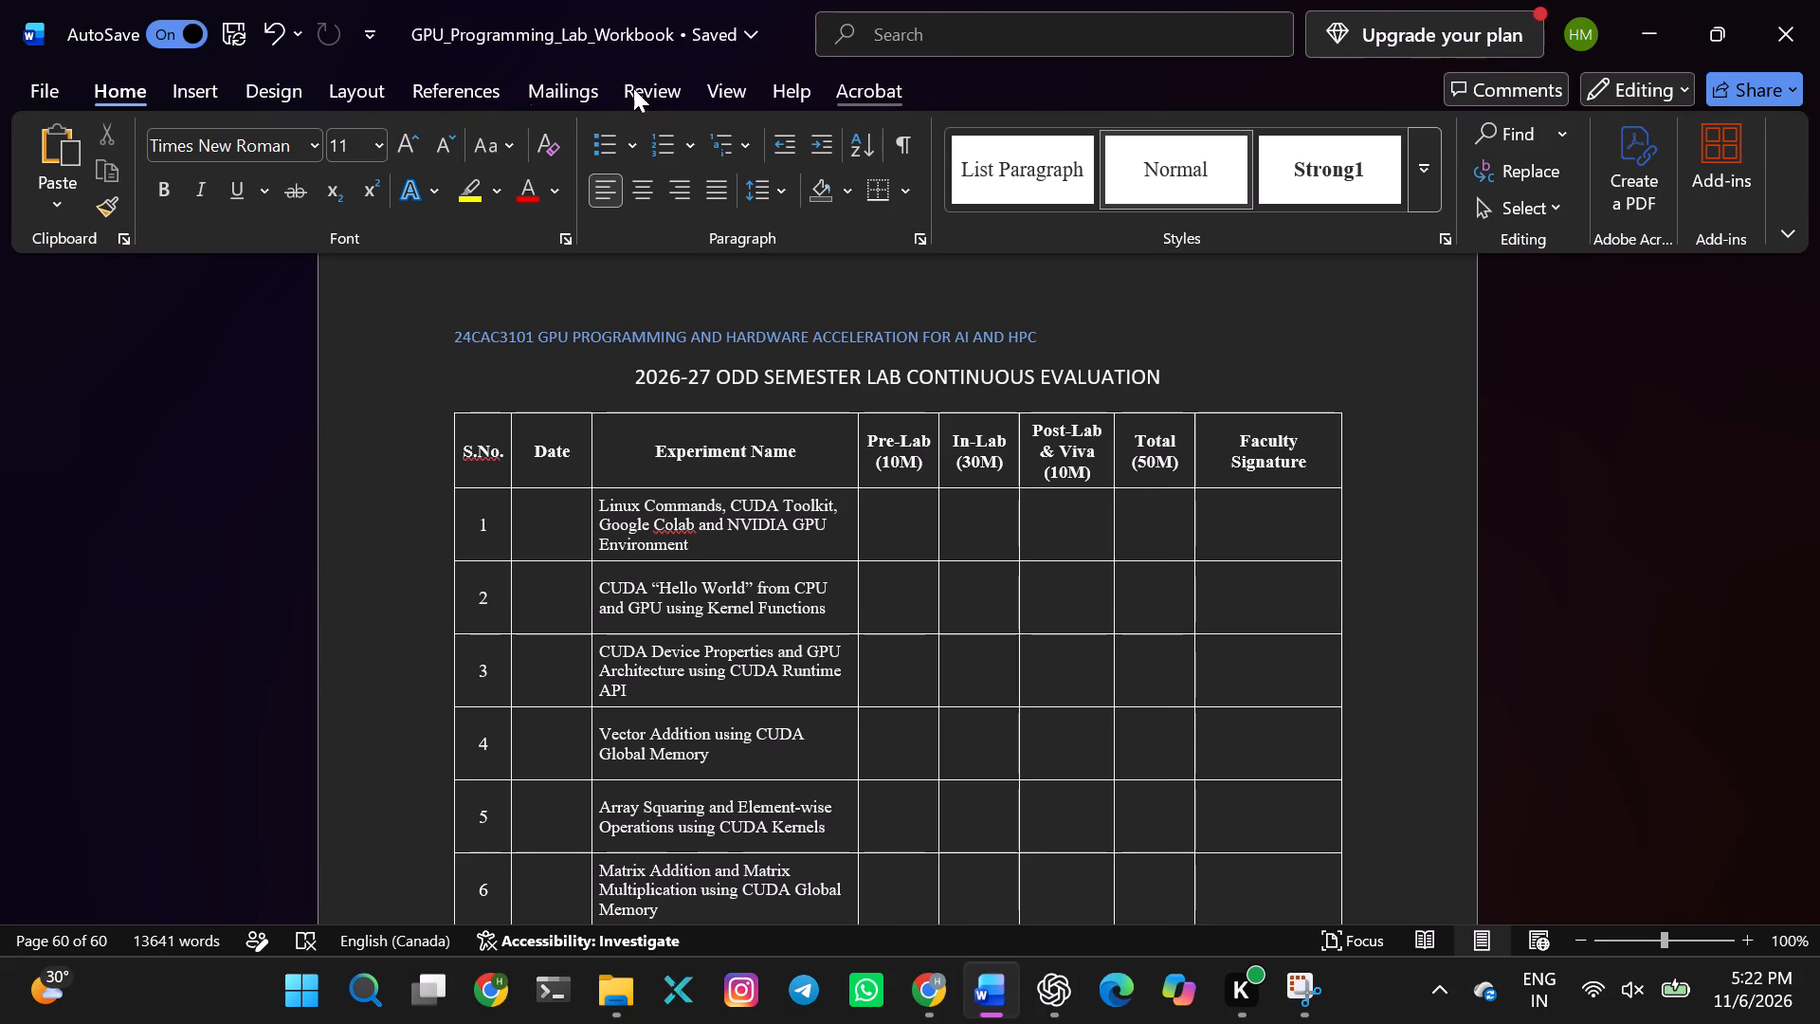
{"action": "left_click", "coordinate": [364, 94]}
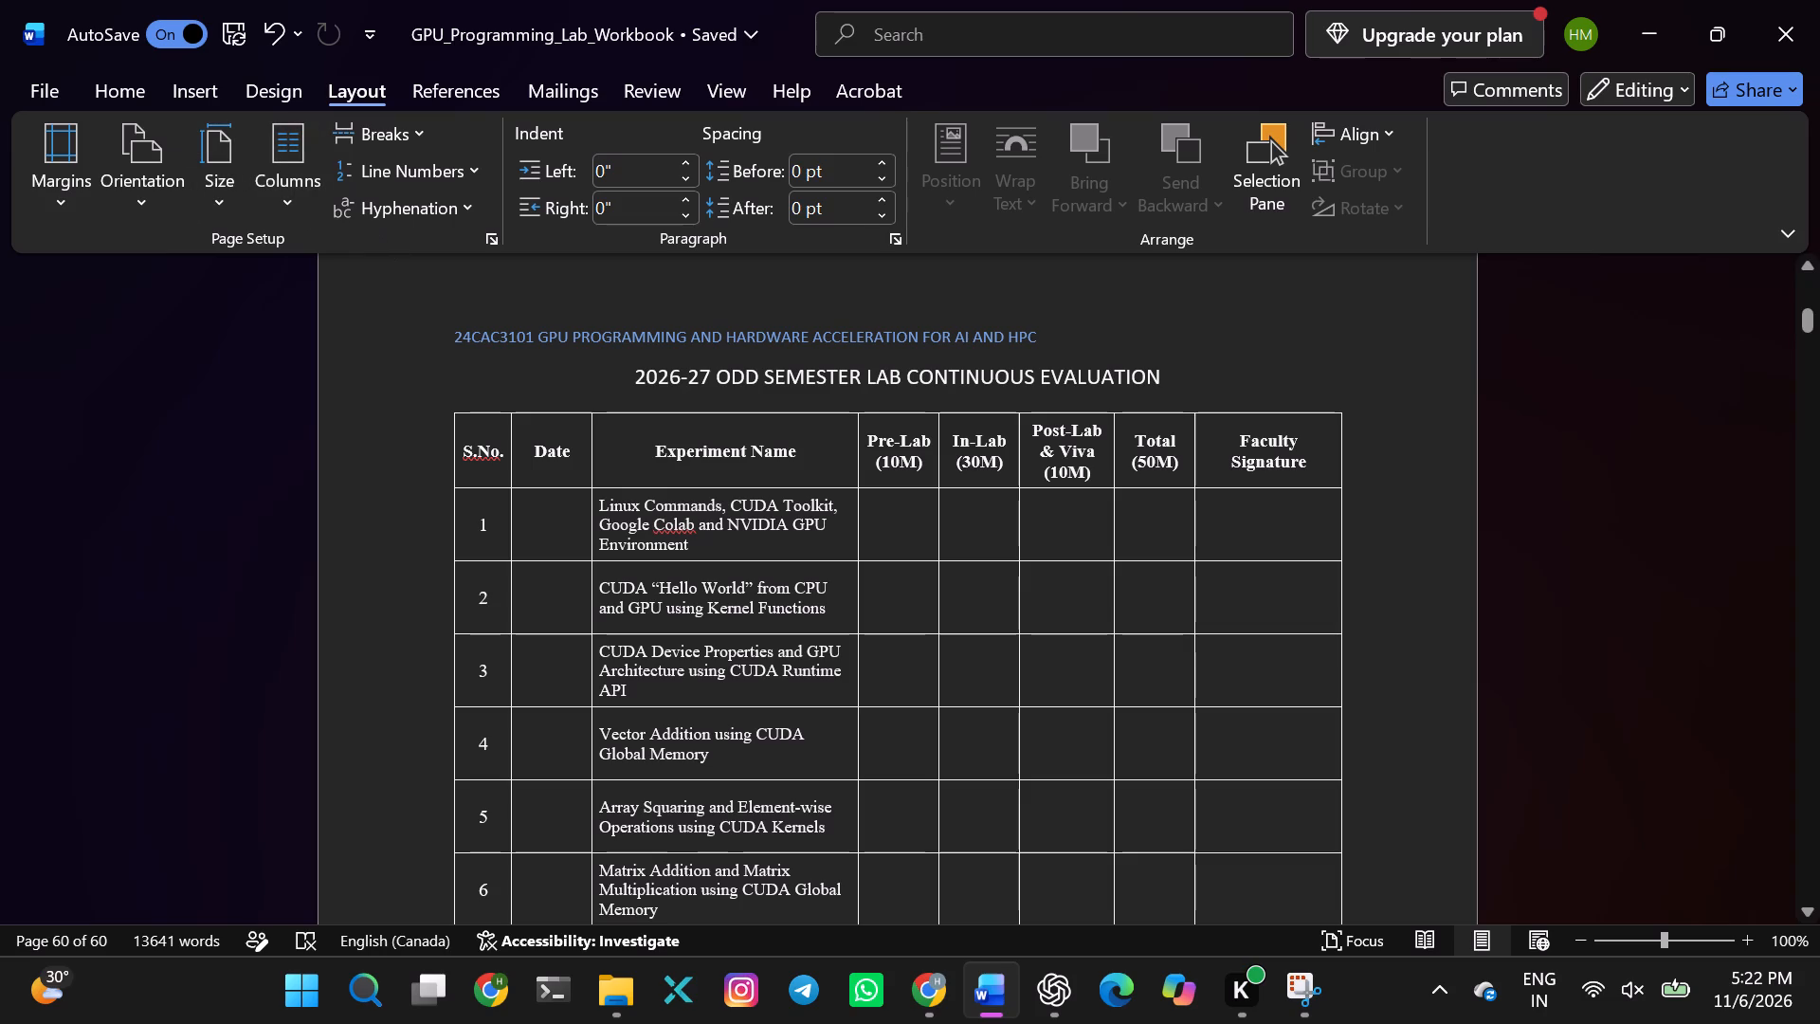
{"action": "scroll", "coordinate": [478, 326], "scroll_direction": "down", "scroll_amount": 5}
{"action": "scroll", "coordinate": [478, 326], "scroll_direction": "right", "scroll_amount": 1}
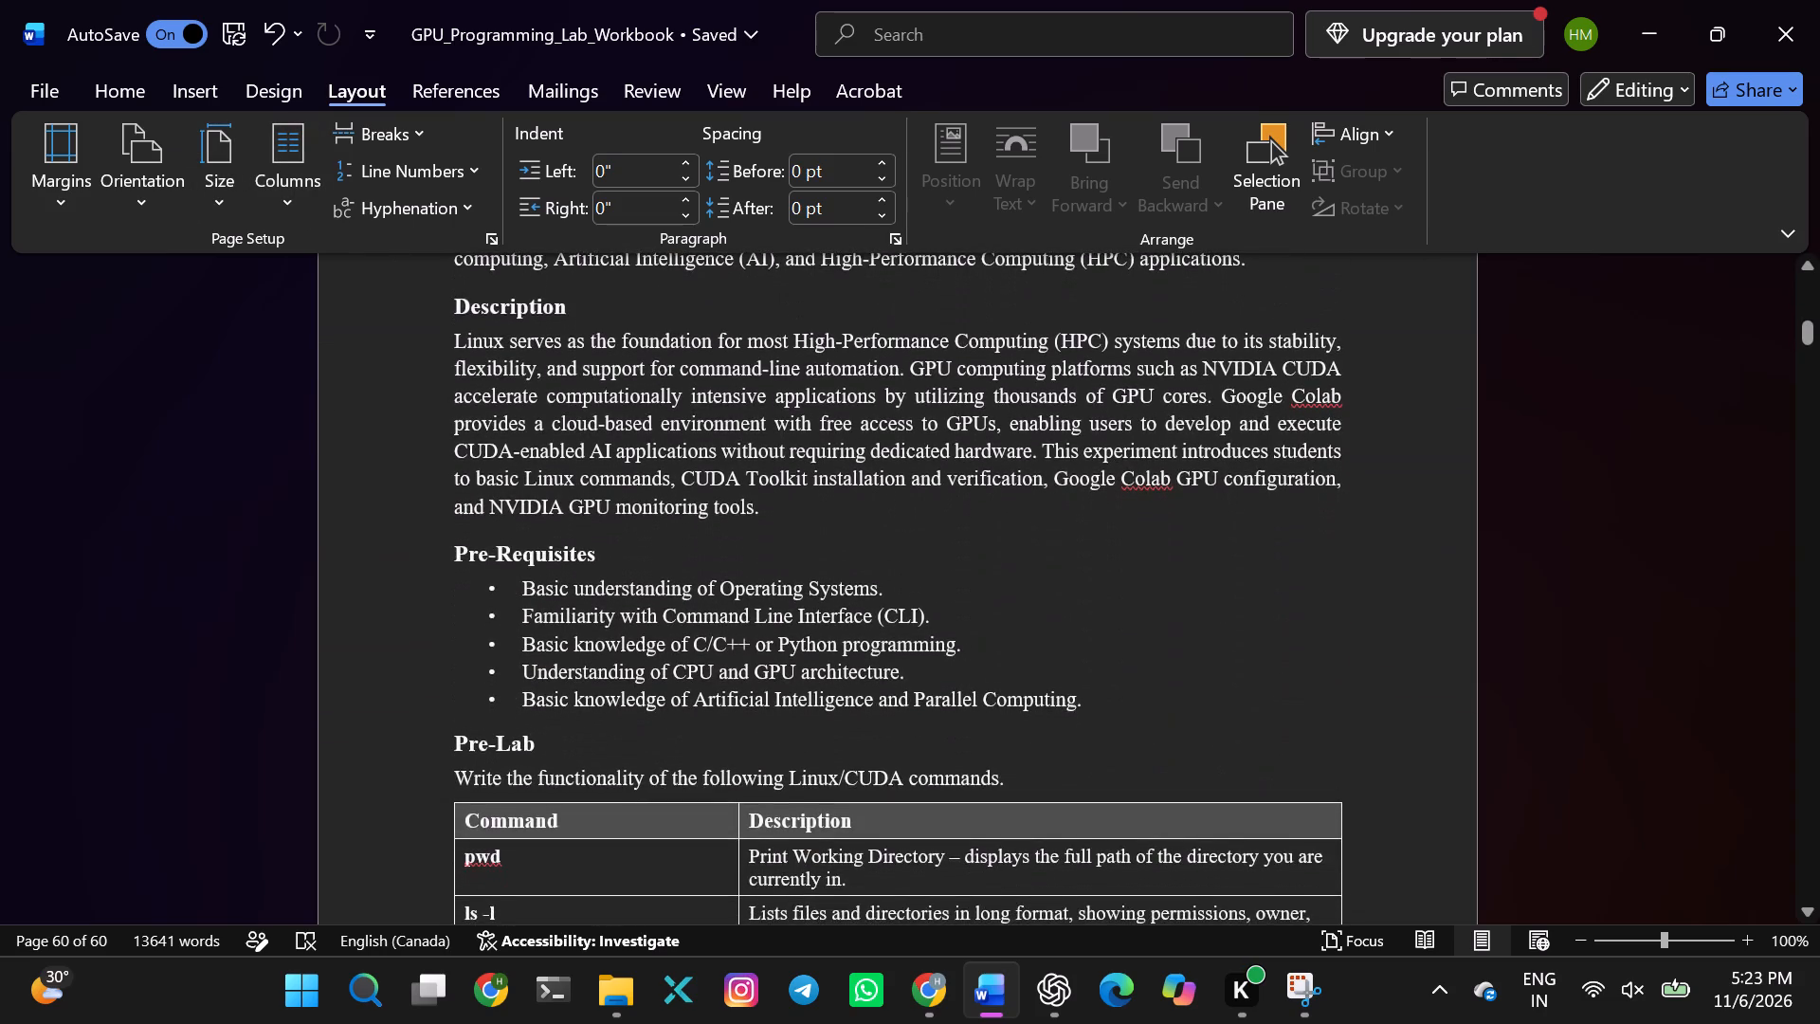
{"action": "scroll", "coordinate": [478, 326], "scroll_direction": "right", "scroll_amount": 1}
{"action": "scroll", "coordinate": [478, 326], "scroll_direction": "up", "scroll_amount": 1}
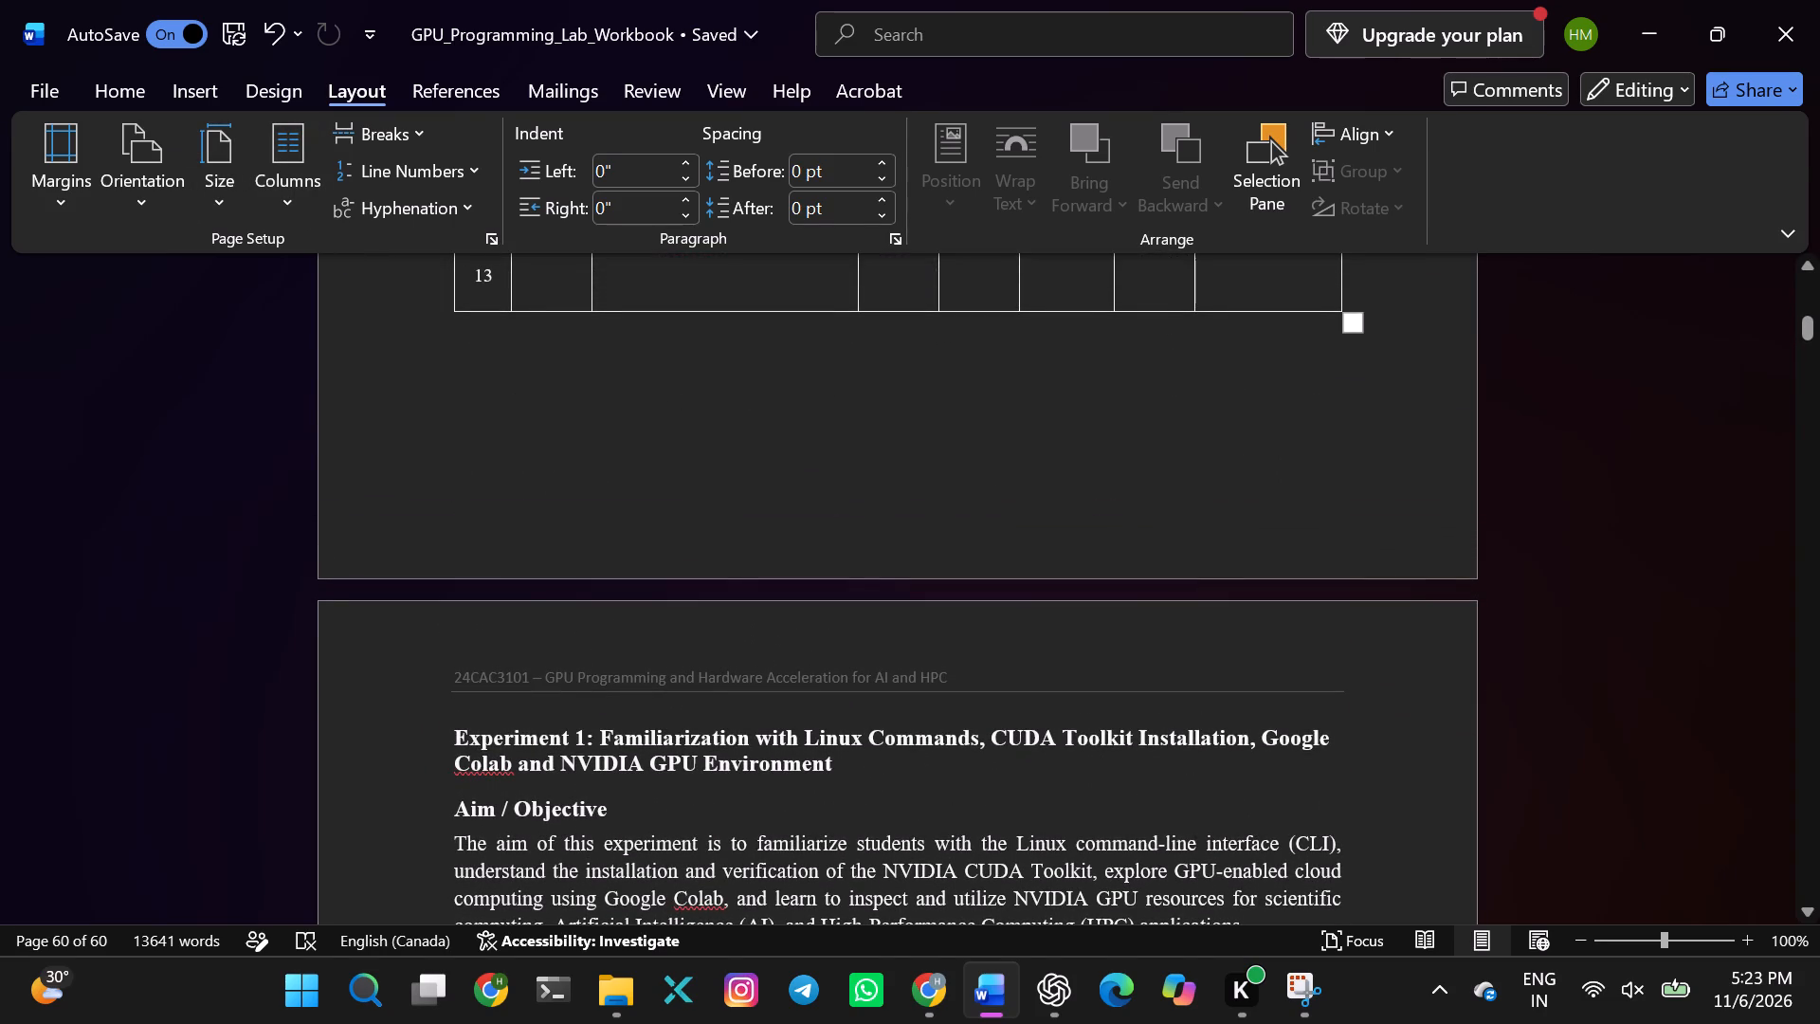
{"action": "left_click", "coordinate": [542, 669]}
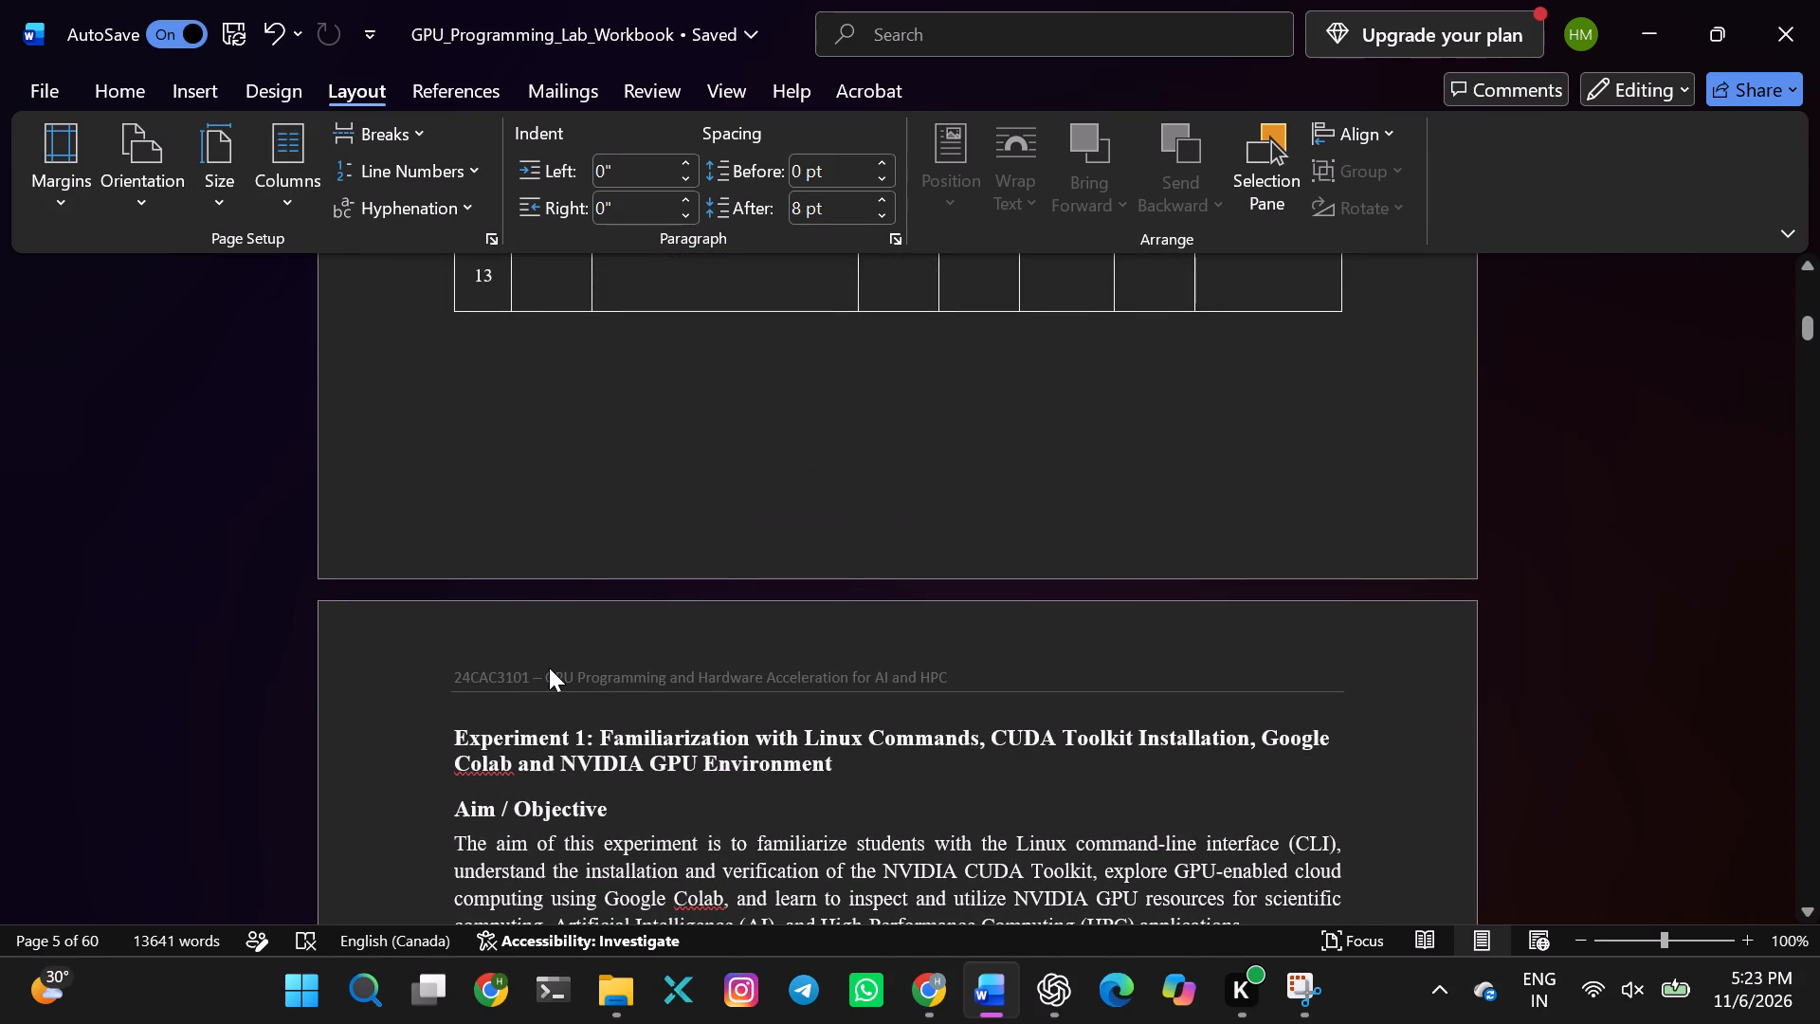
{"action": "double_click", "coordinate": [549, 667]}
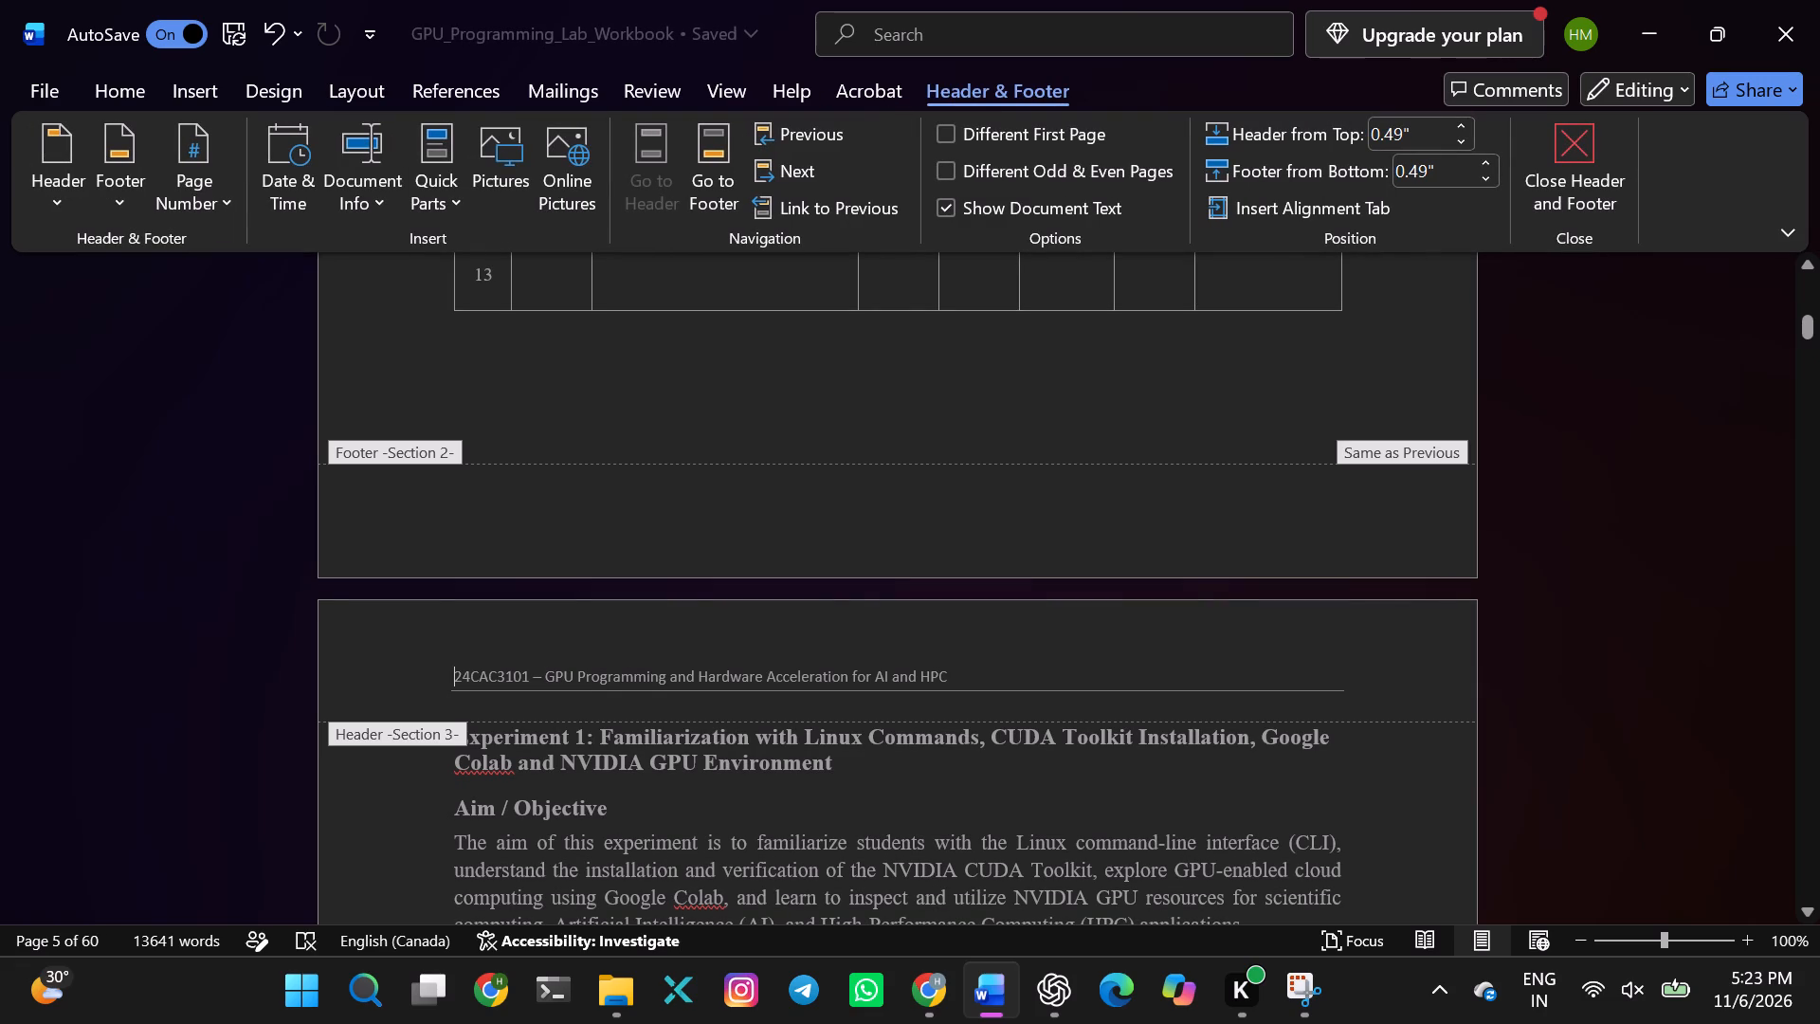
{"action": "left_click", "coordinate": [957, 669]}
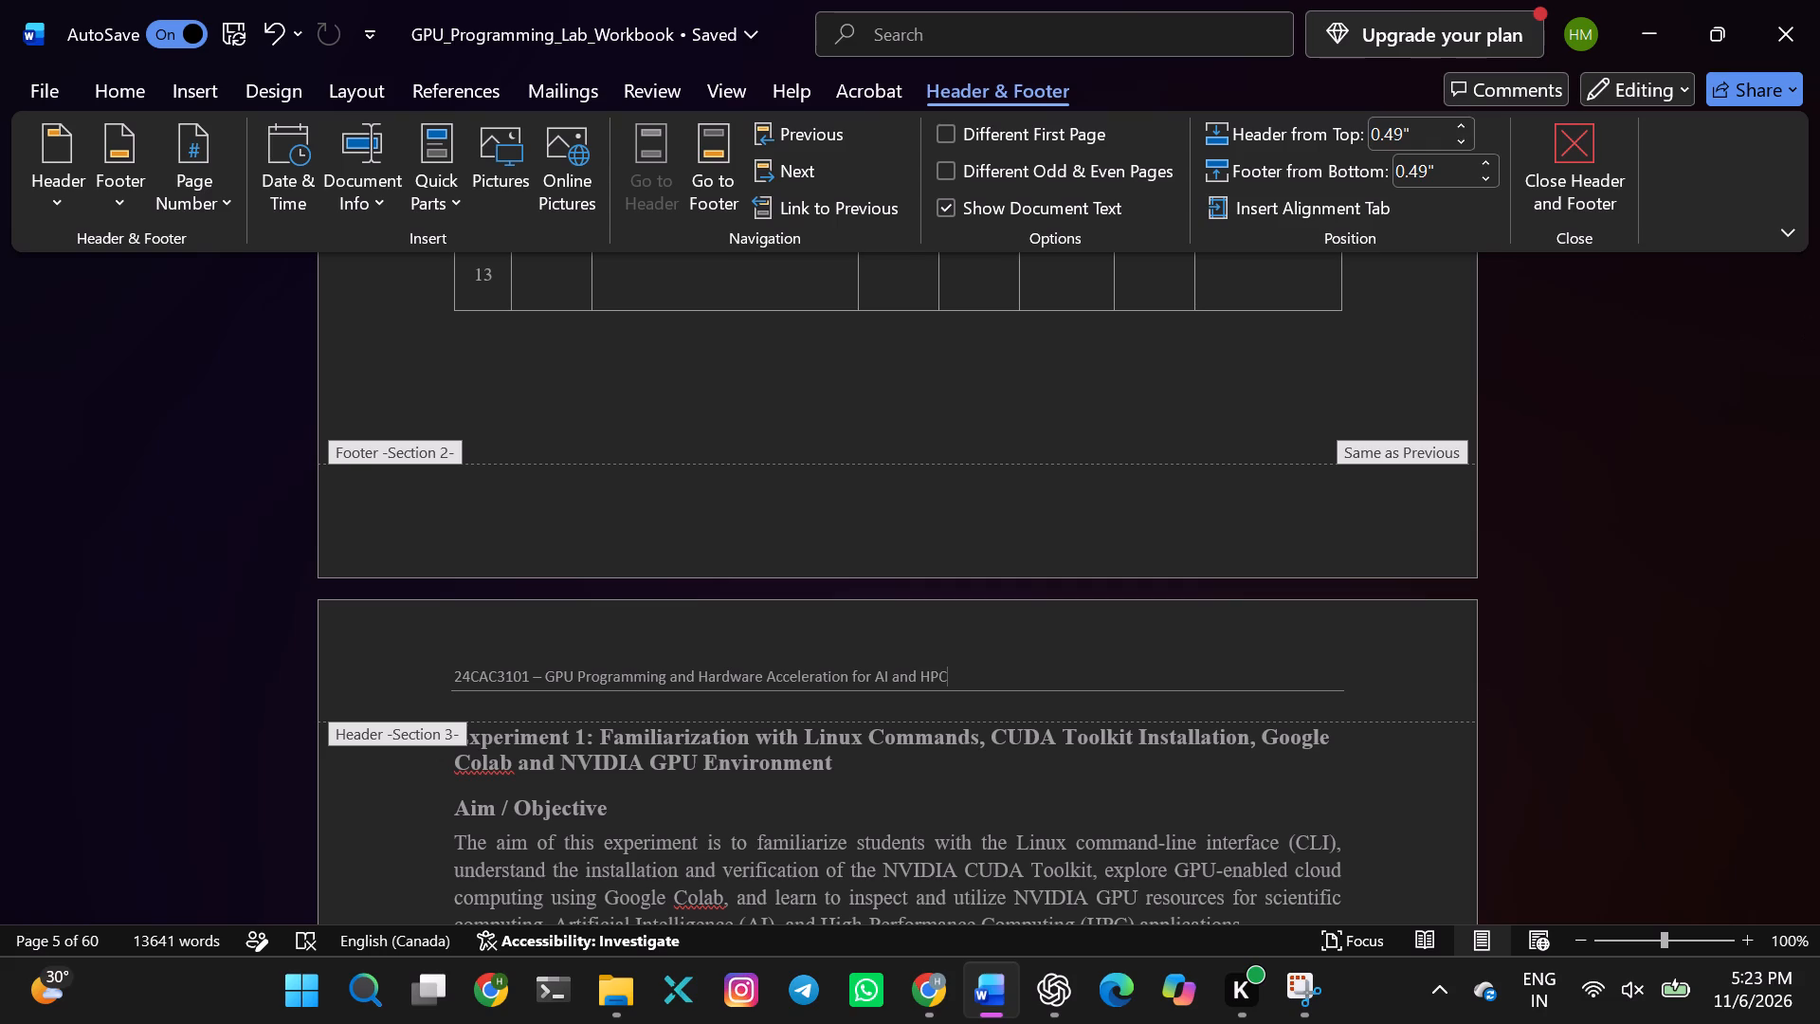
{"action": "left_click_drag", "start_coordinate": [957, 669], "coordinate": [854, 665]}
{"action": "left_click_drag", "start_coordinate": [854, 665], "coordinate": [426, 657]}
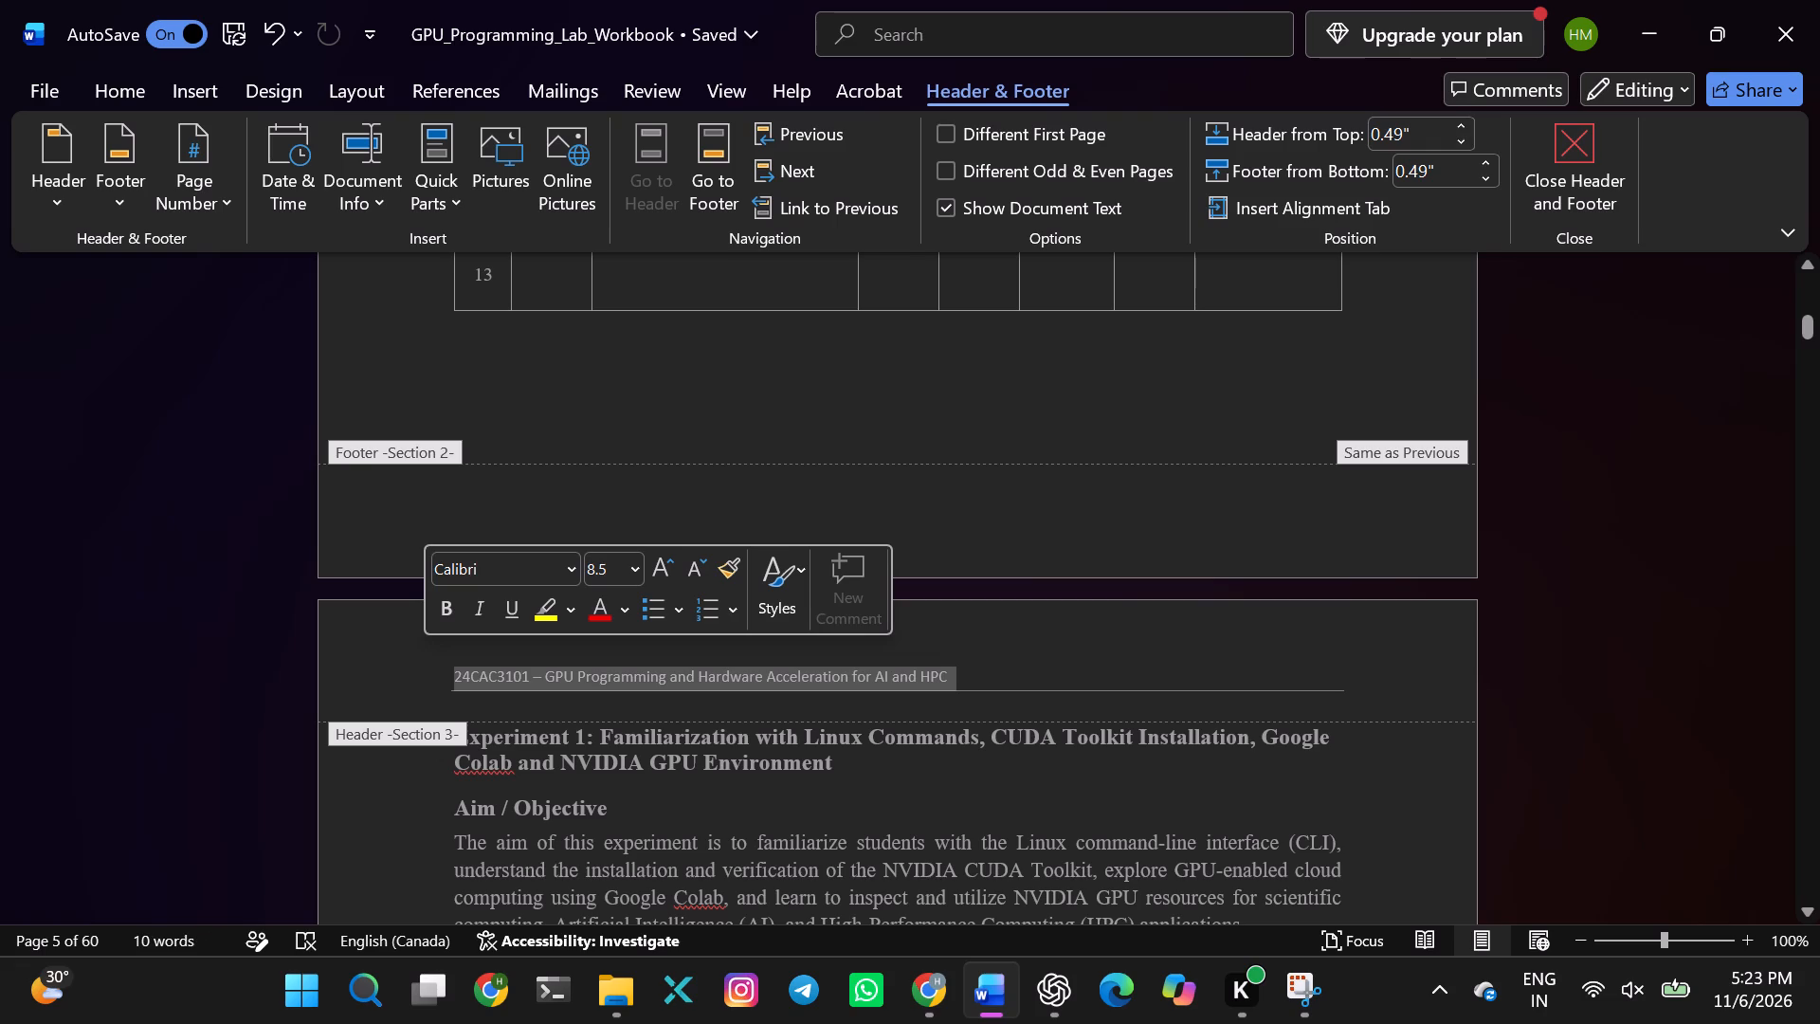
{"action": "key", "text": "BackSpace"}
{"action": "key", "text": "Delete"}
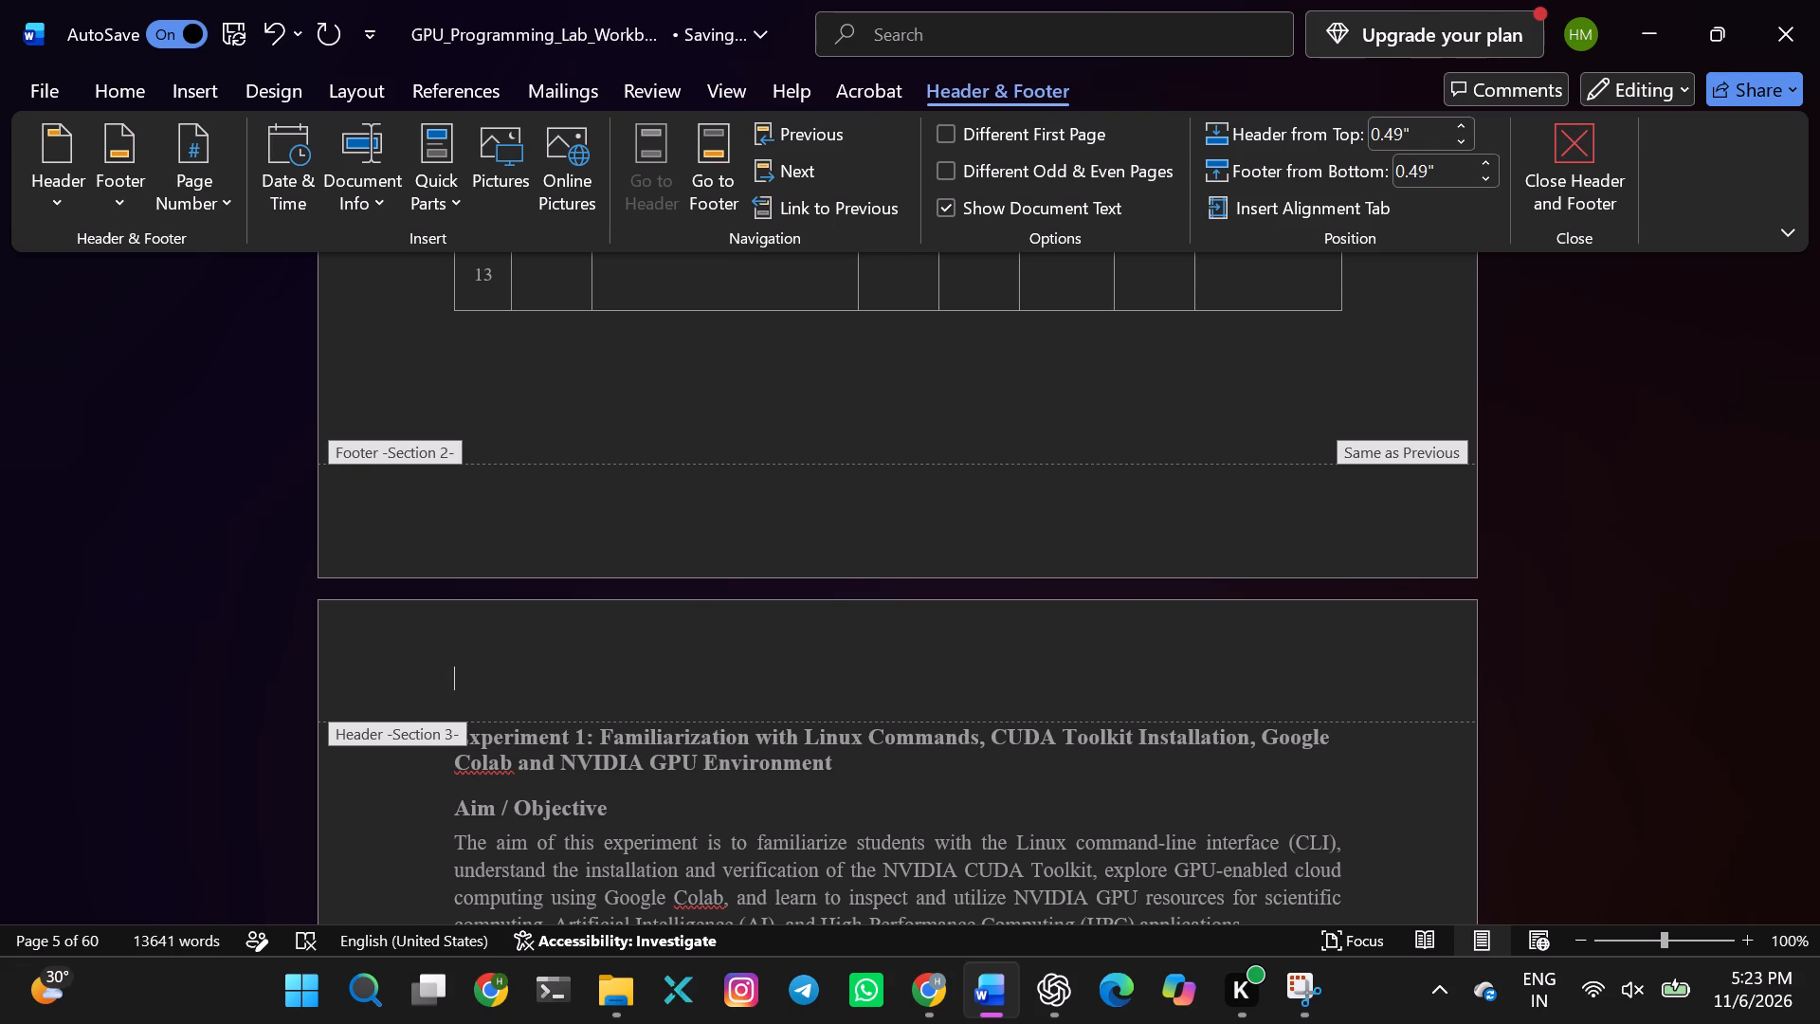
Check the workbook pages from Experiment 1 through the Experiment 3 code for leftover header text, and return to the cover page.
{"action": "scroll", "coordinate": [981, 650], "scroll_direction": "down", "scroll_amount": 5}
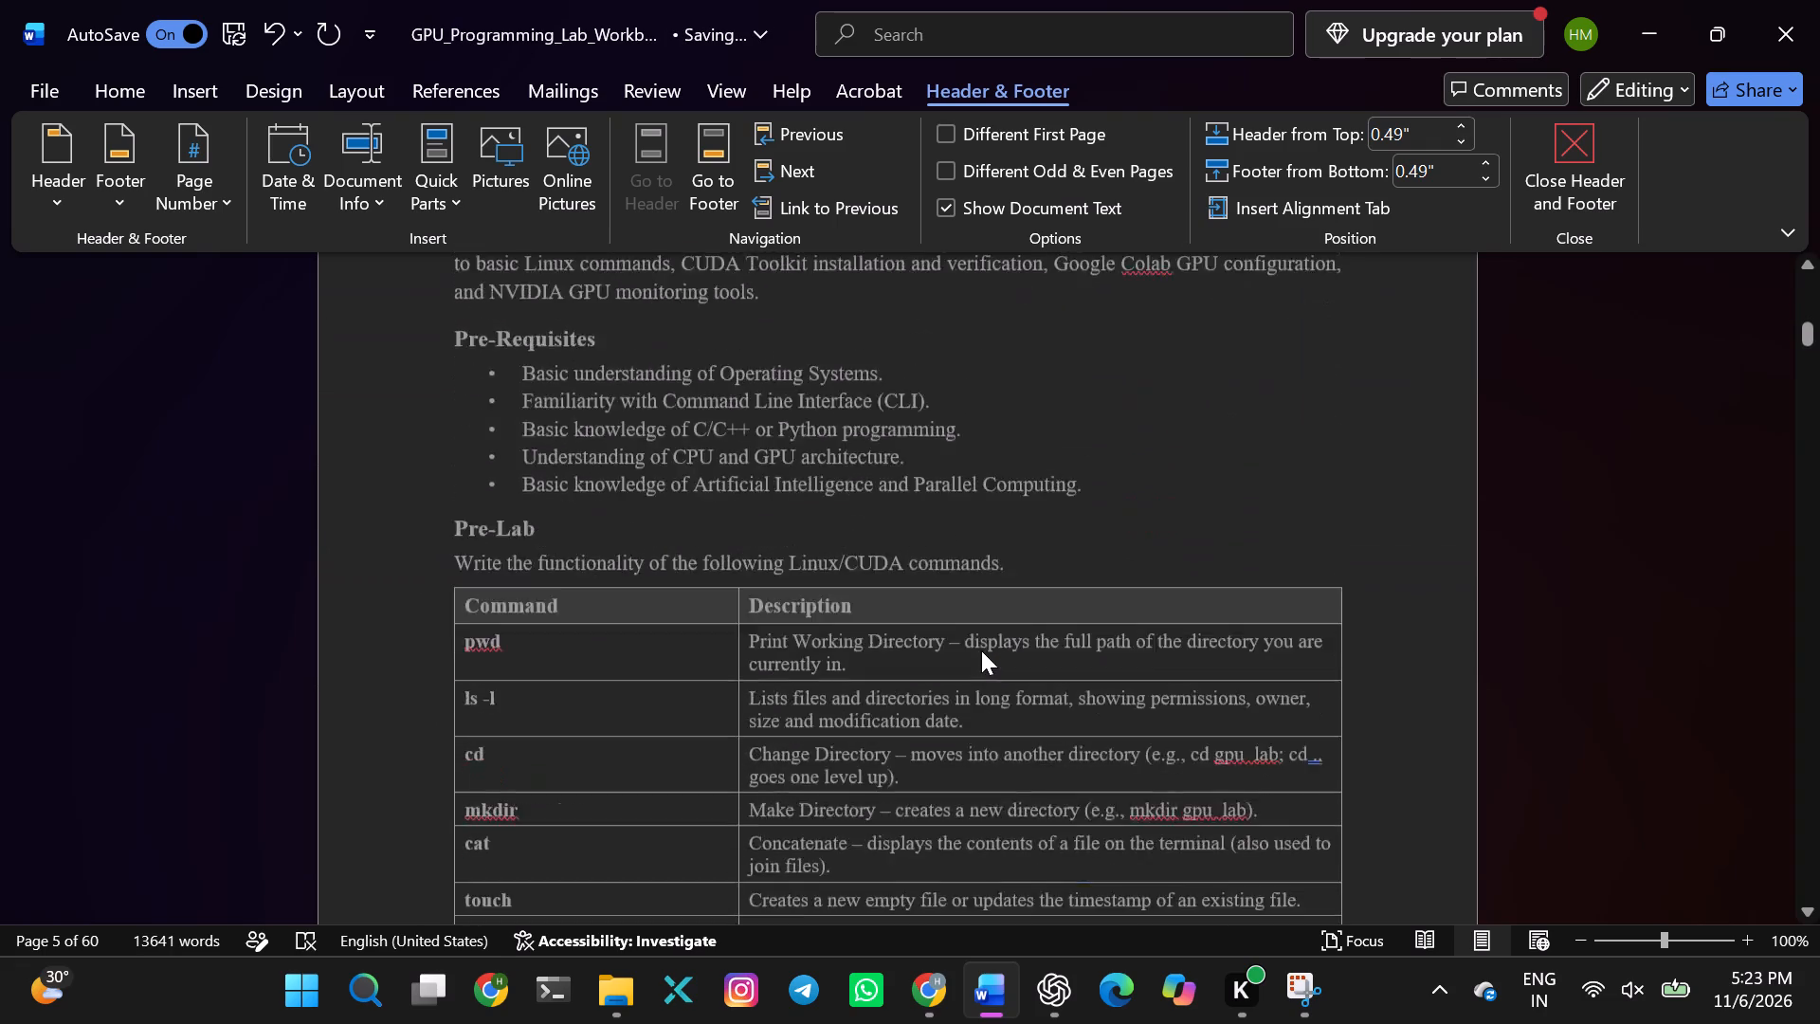
{"action": "scroll", "coordinate": [981, 650], "scroll_direction": "down", "scroll_amount": 7}
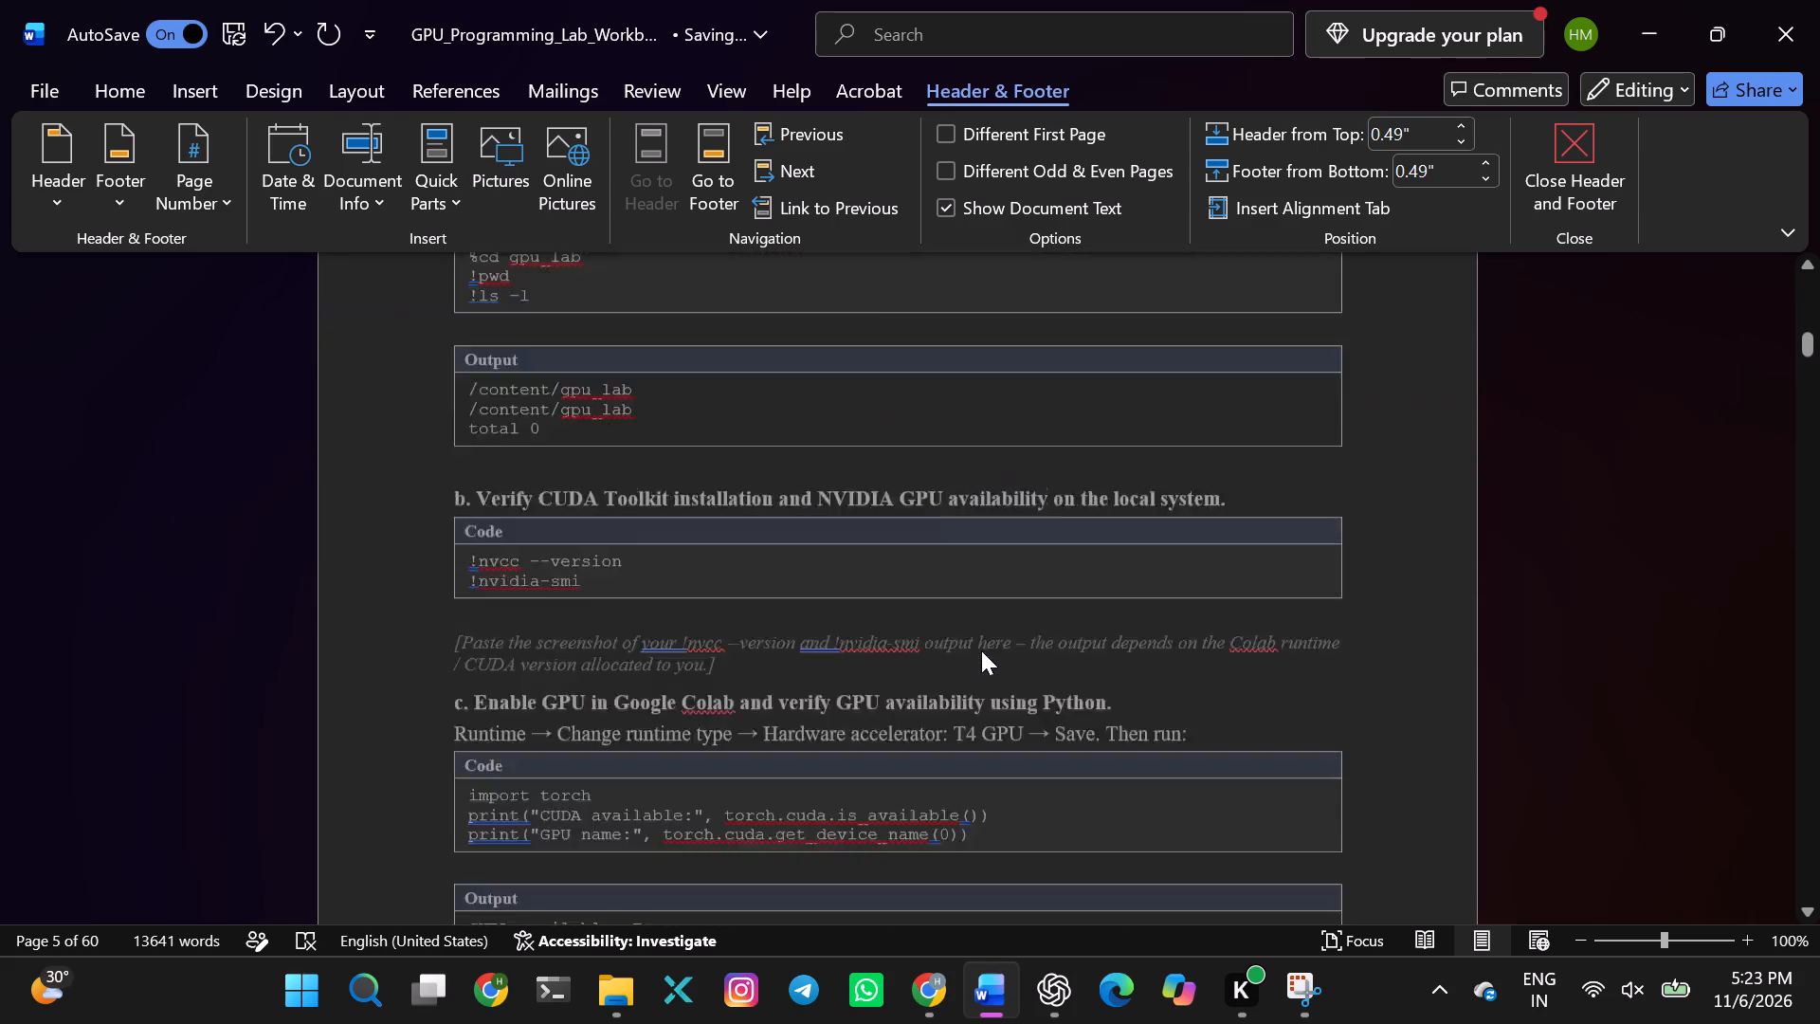
{"action": "scroll", "coordinate": [981, 650], "scroll_direction": "down", "scroll_amount": 7}
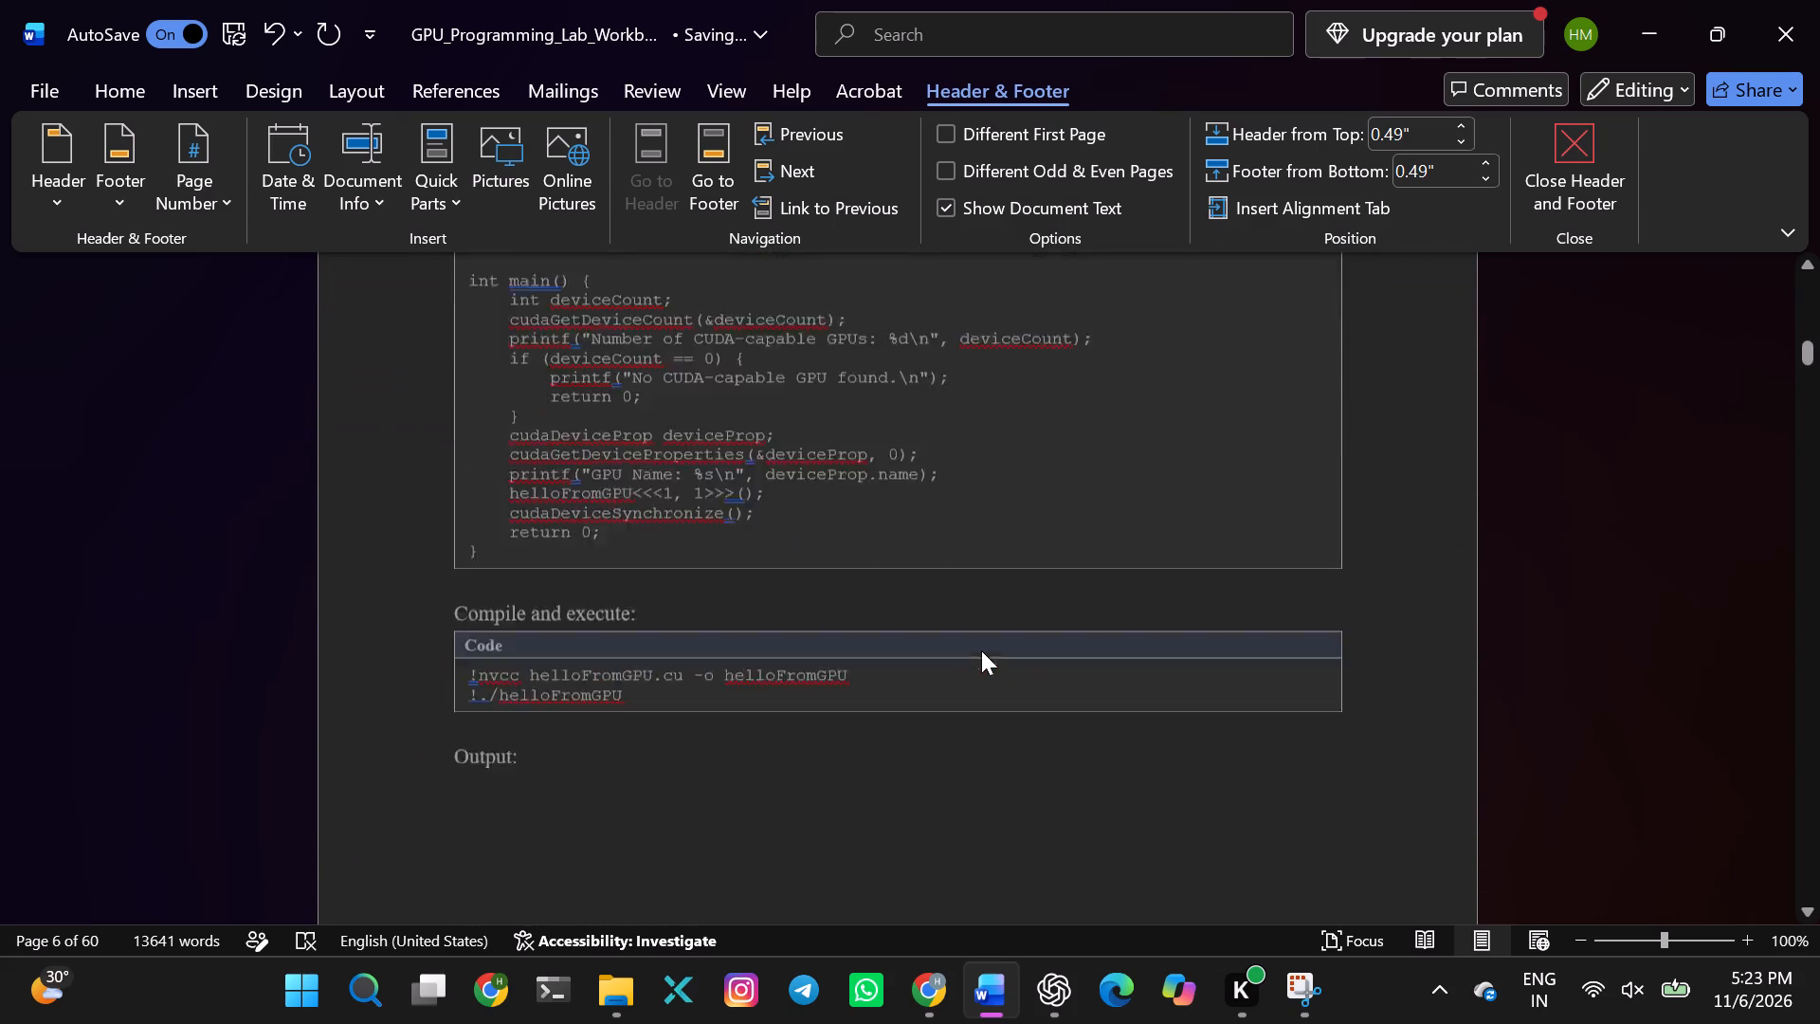
{"action": "scroll", "coordinate": [981, 650], "scroll_direction": "down", "scroll_amount": 6}
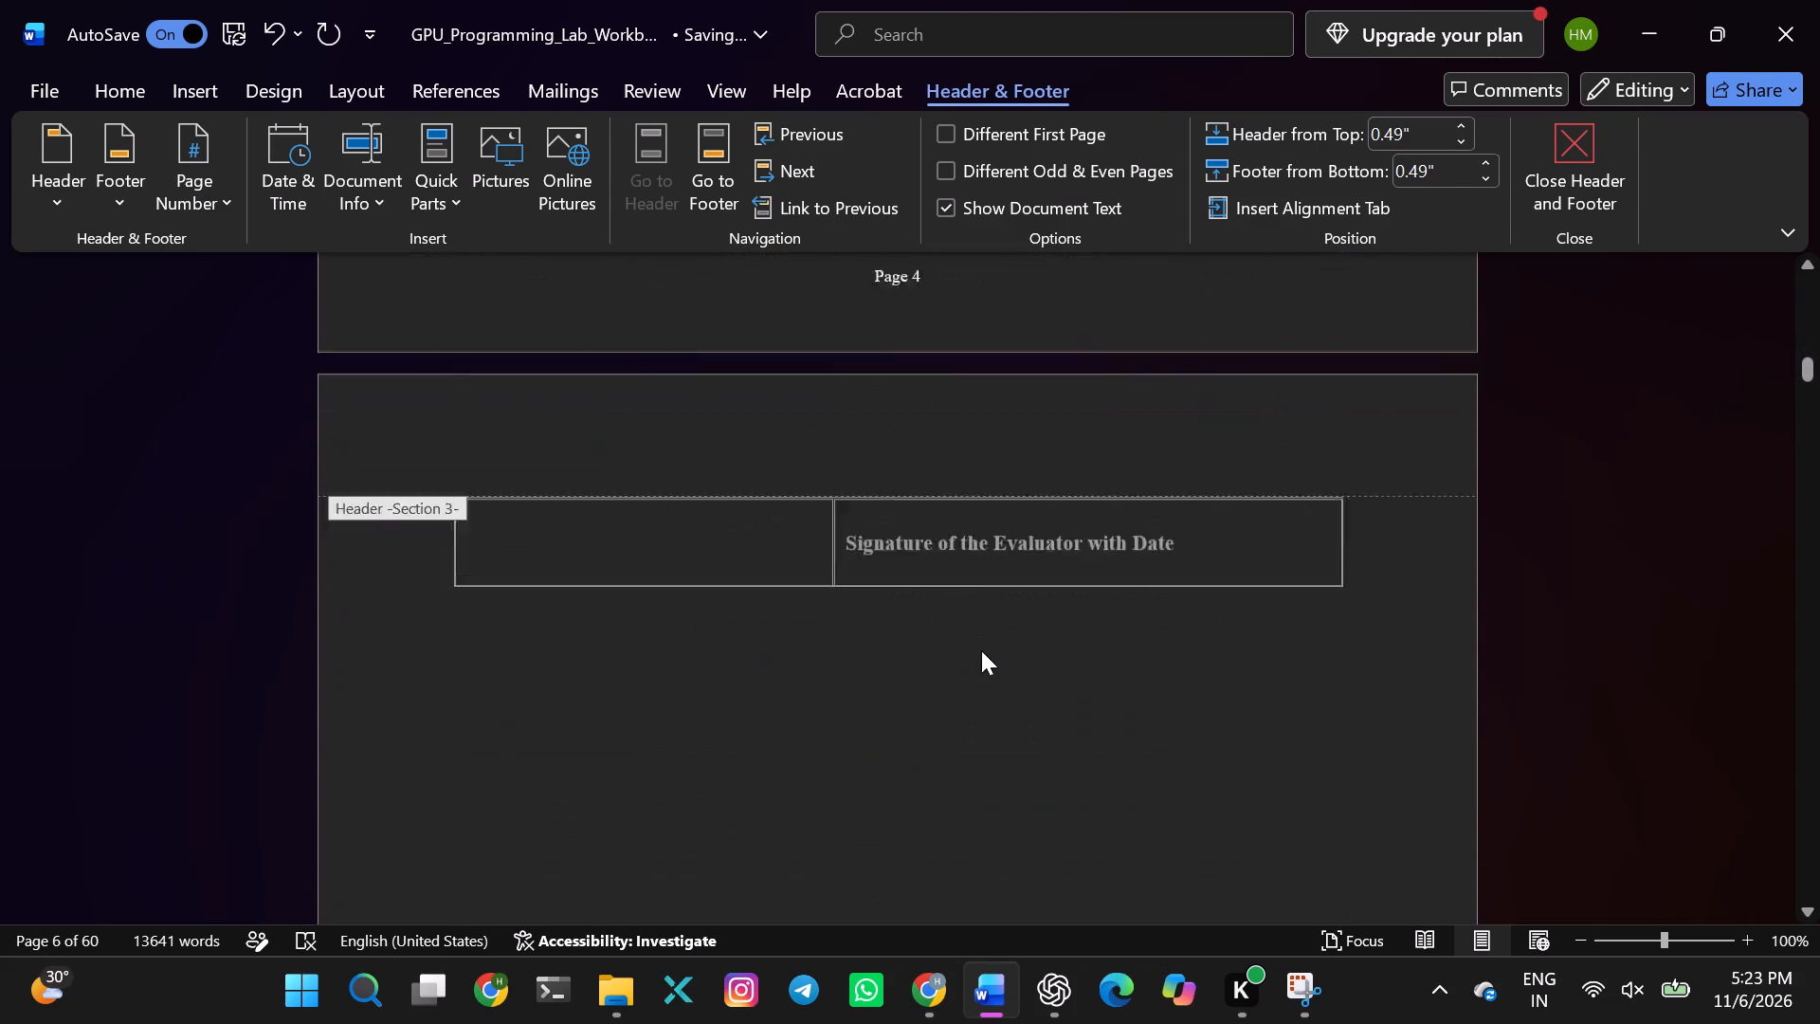
{"action": "scroll", "coordinate": [981, 650], "scroll_direction": "down", "scroll_amount": 8}
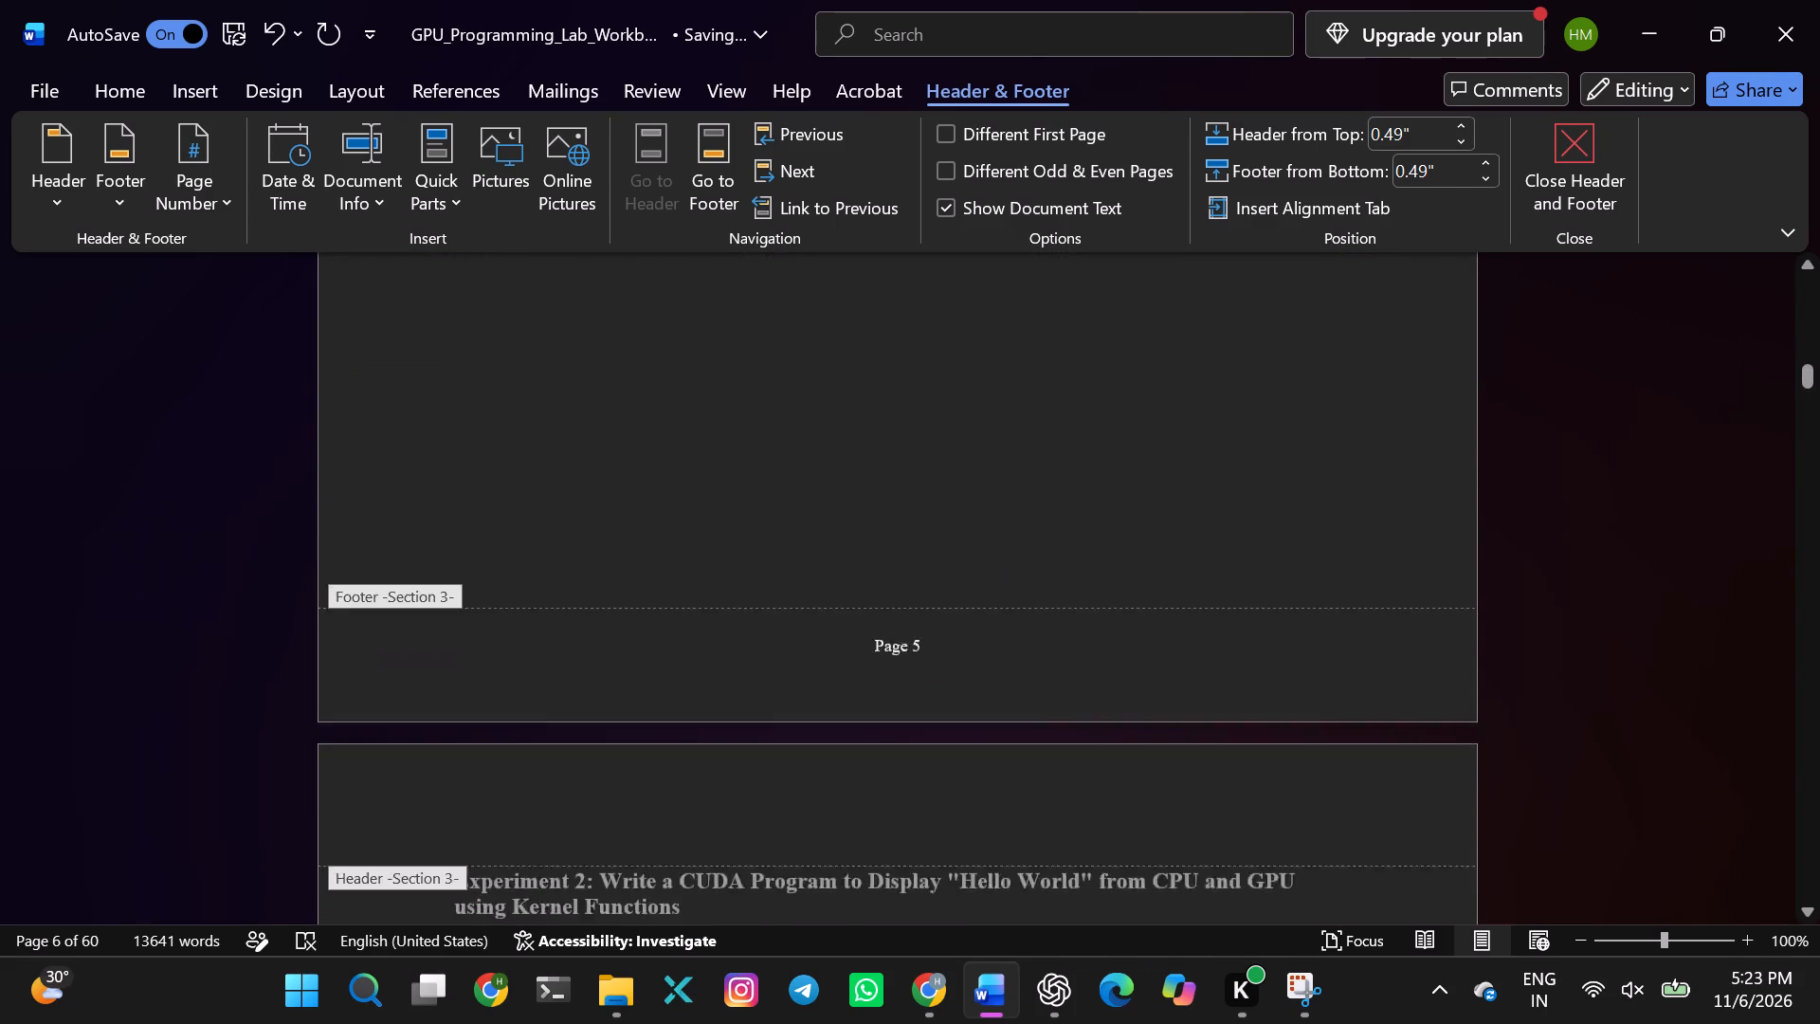
{"action": "scroll", "coordinate": [981, 650], "scroll_direction": "down", "scroll_amount": 6}
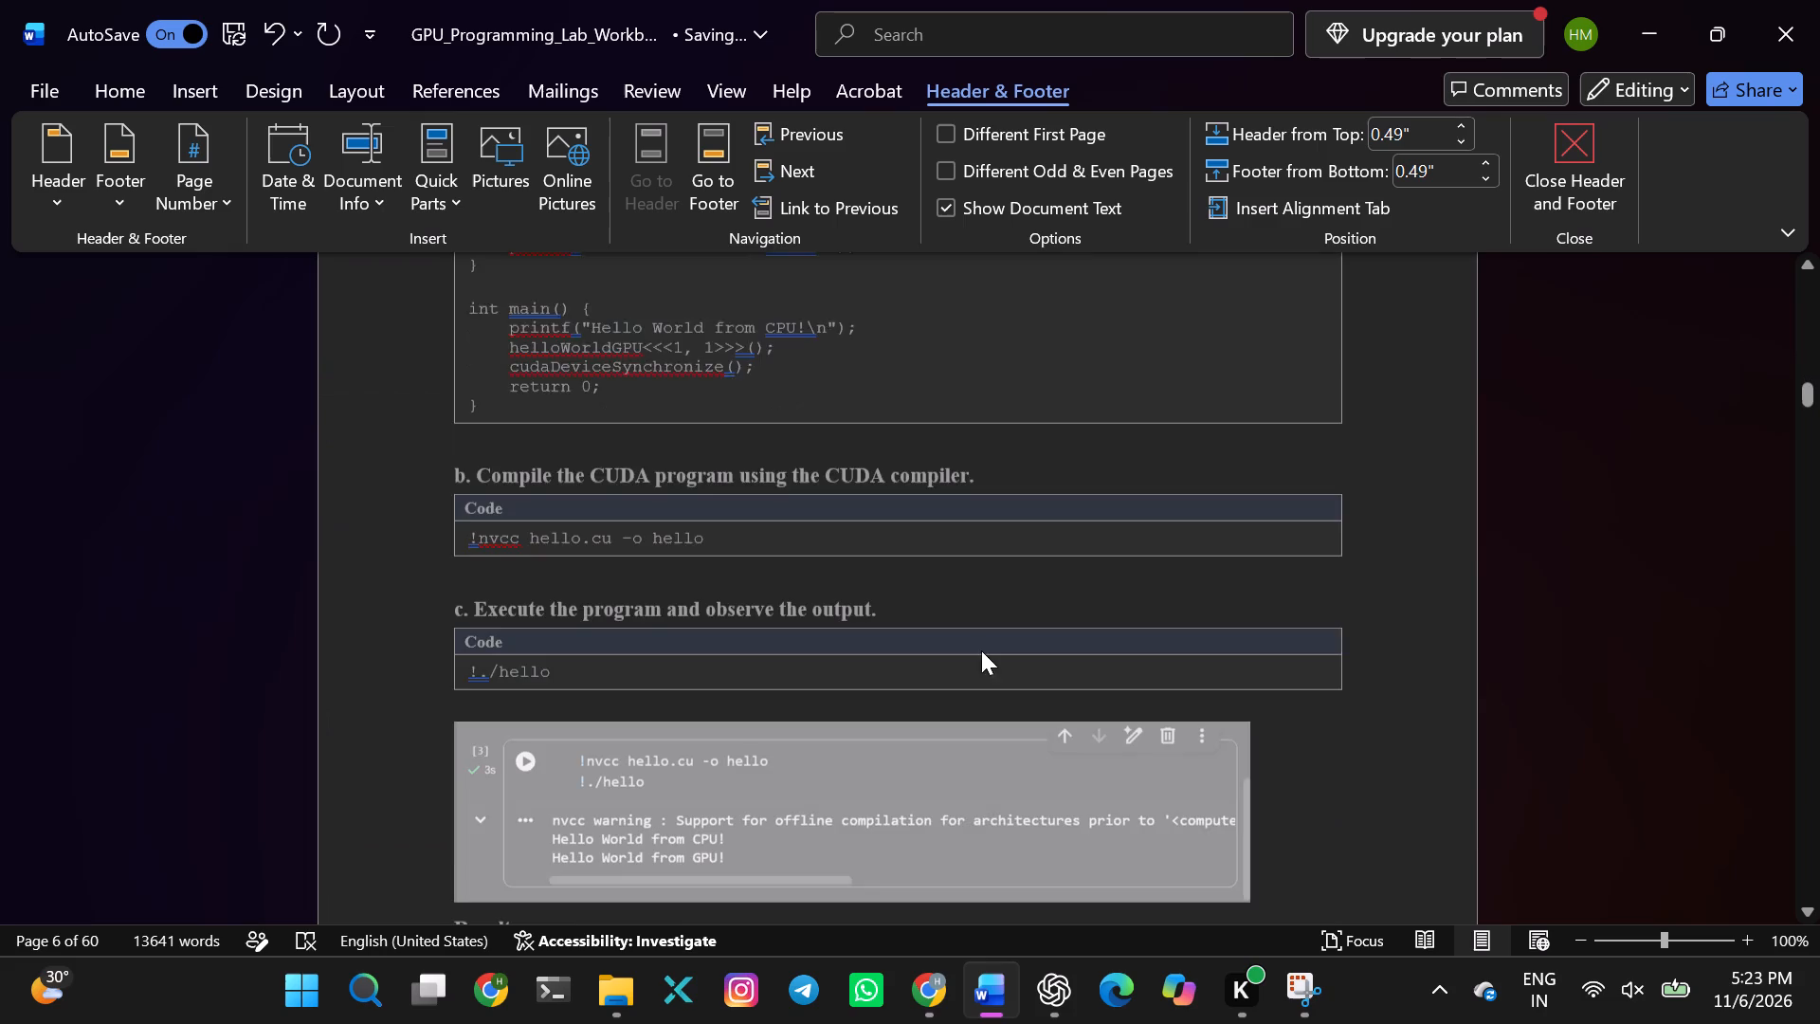
{"action": "scroll", "coordinate": [981, 650], "scroll_direction": "down", "scroll_amount": 5}
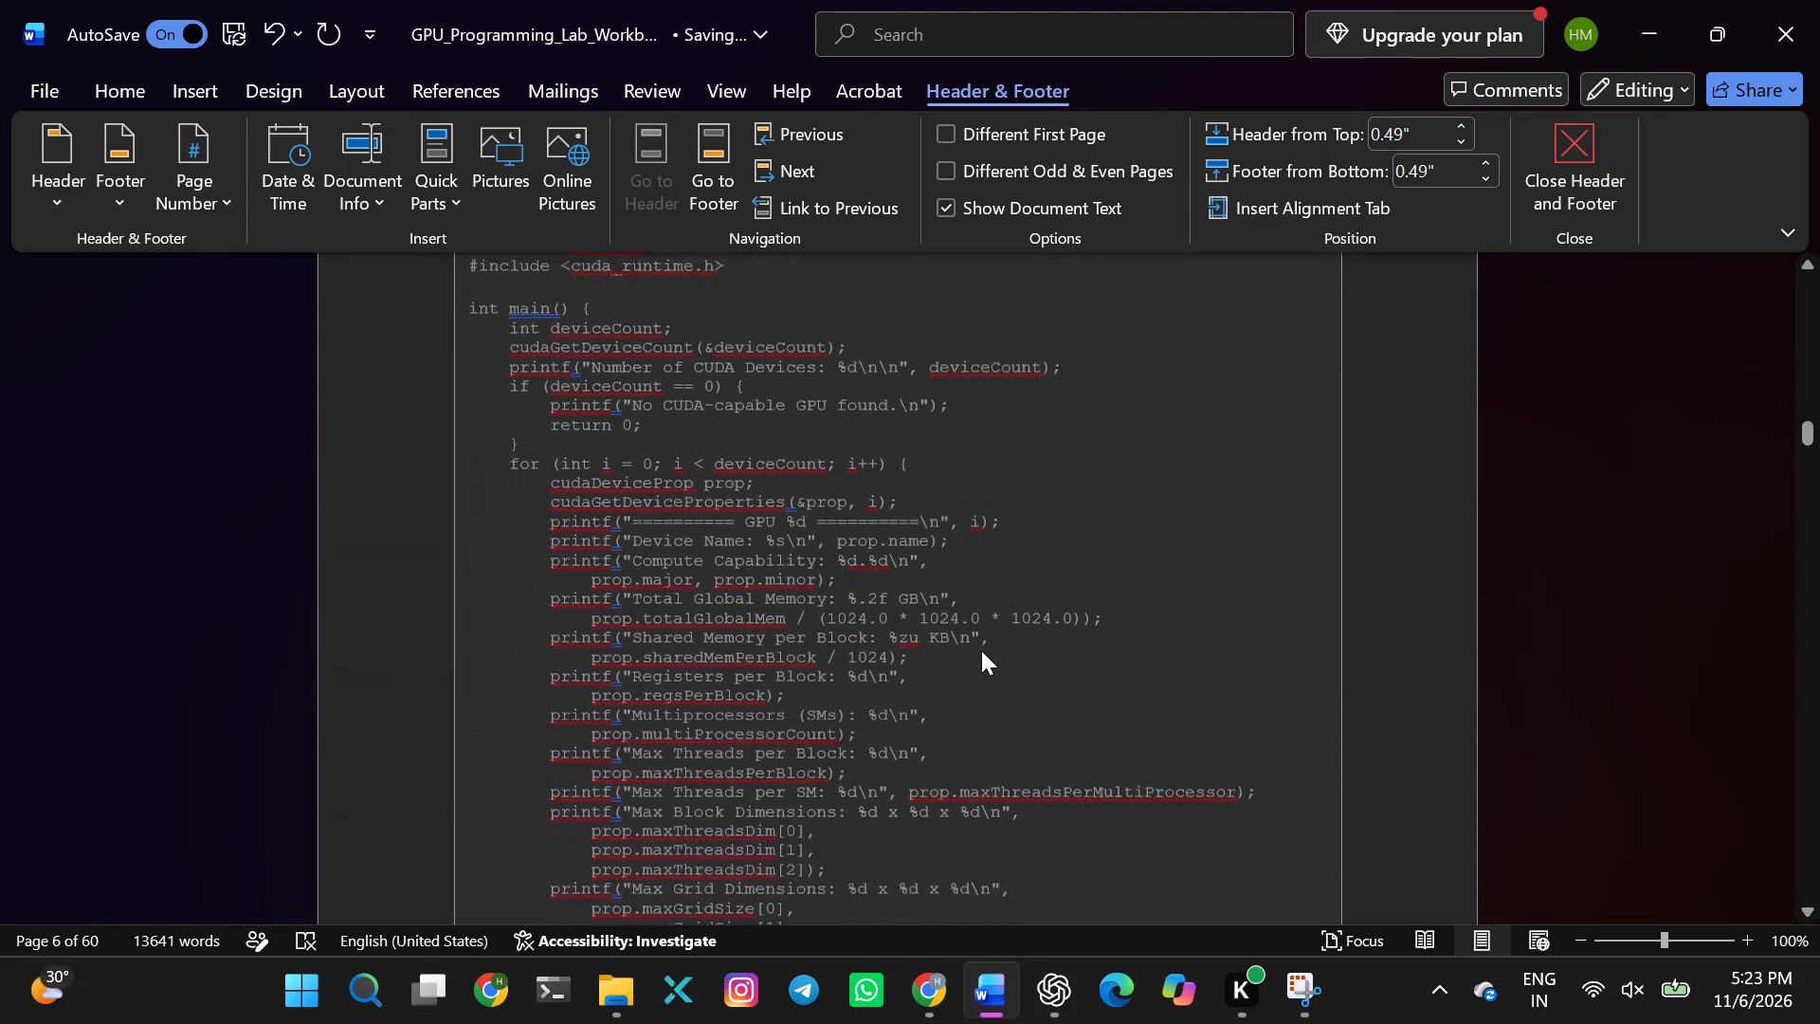
{"action": "scroll", "coordinate": [1429, 374], "scroll_direction": "up", "scroll_amount": 12}
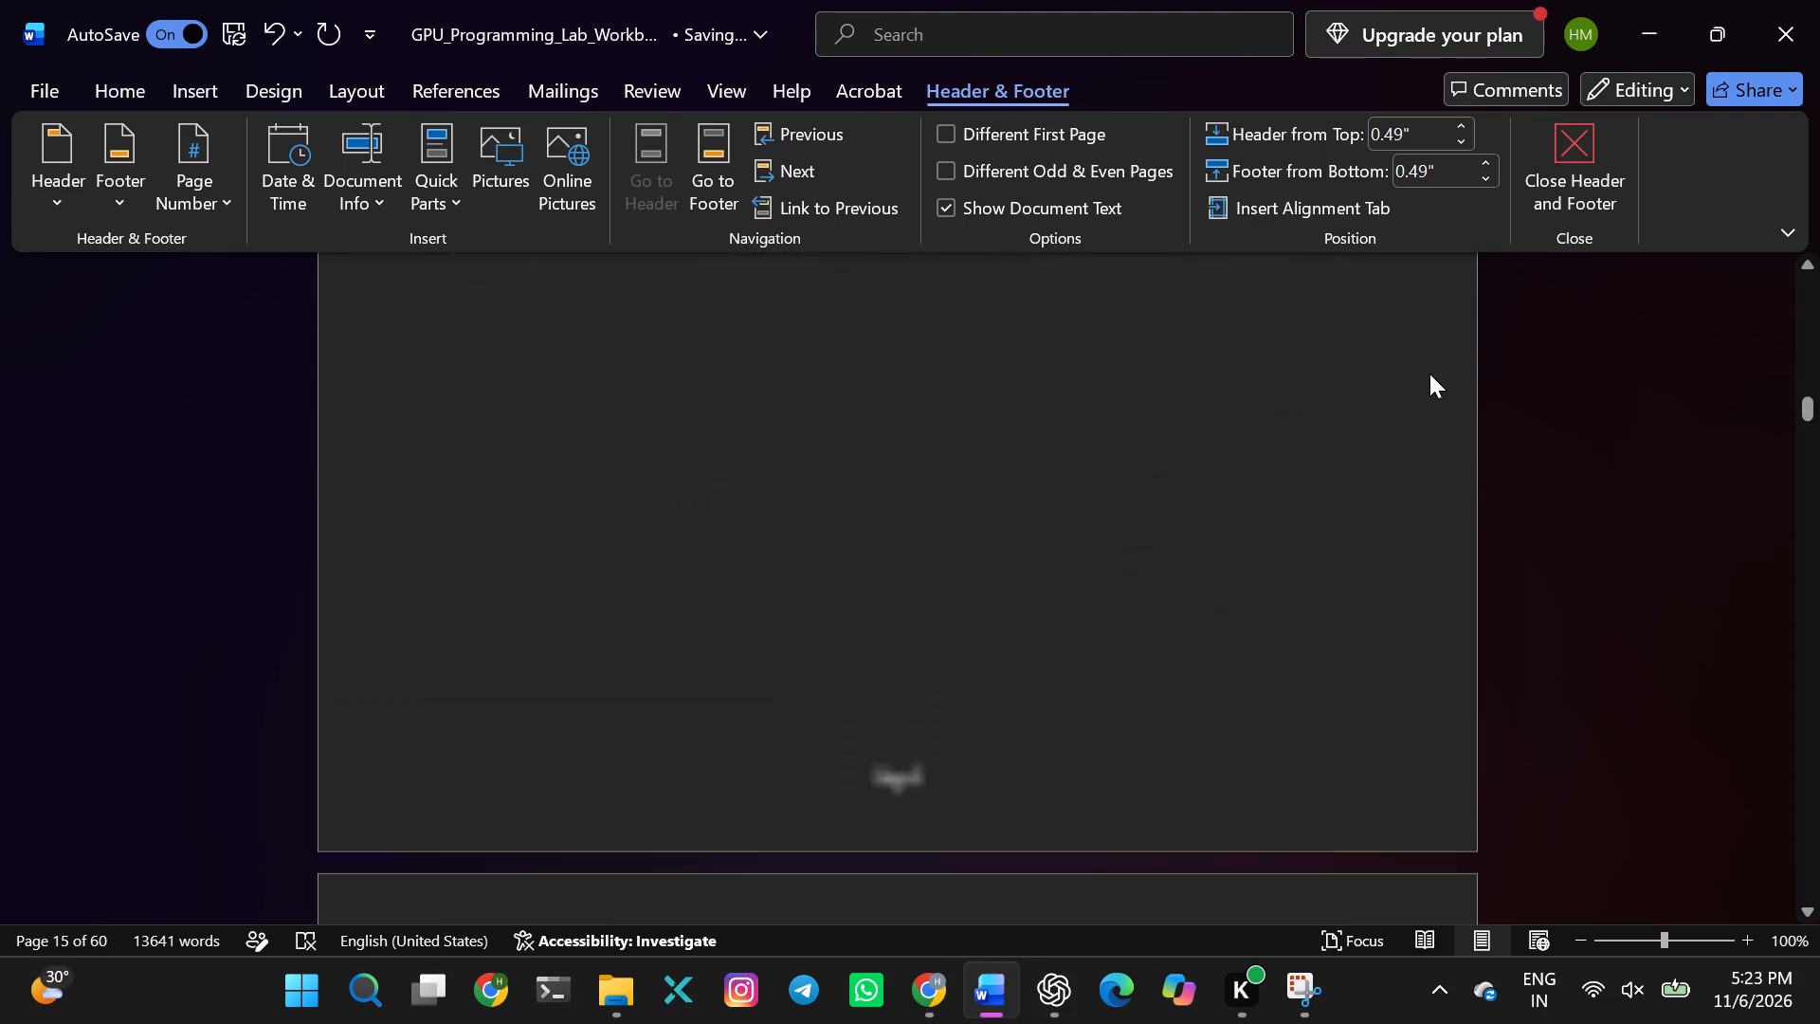
{"action": "scroll", "coordinate": [1429, 374], "scroll_direction": "up", "scroll_amount": 9}
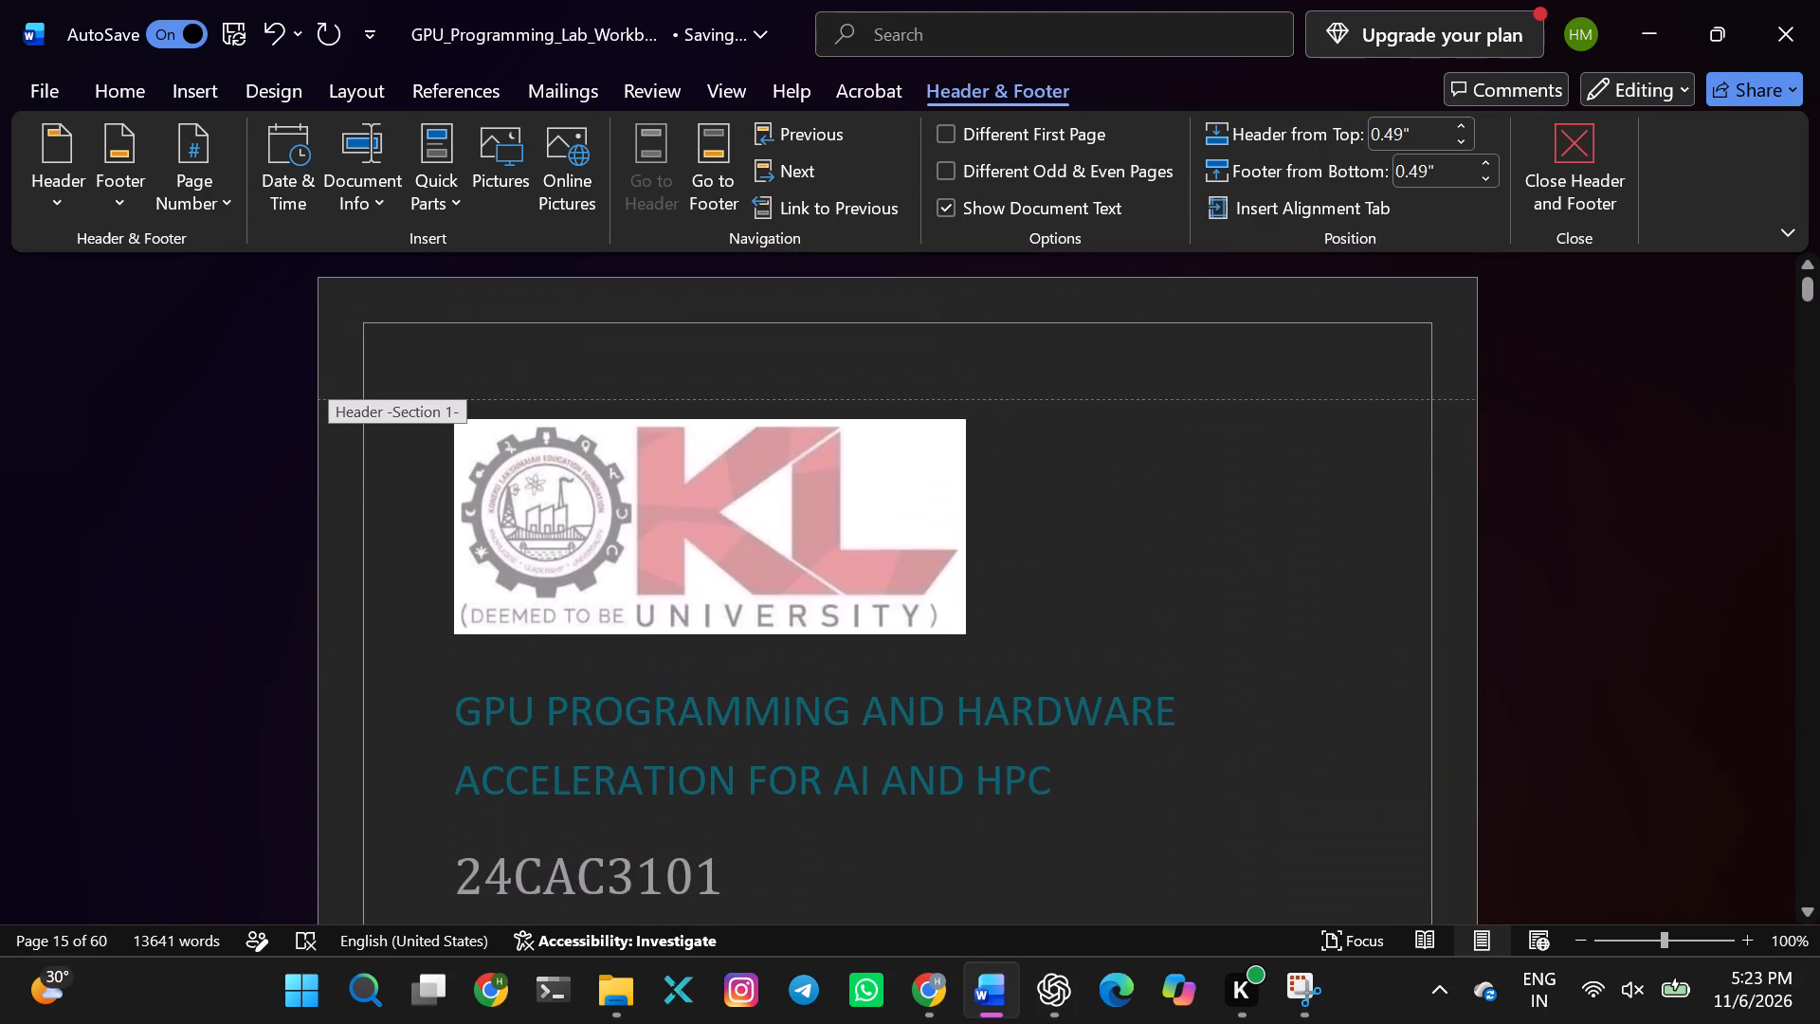
Save the workbook.
{"action": "key", "text": "ctrl+s"}
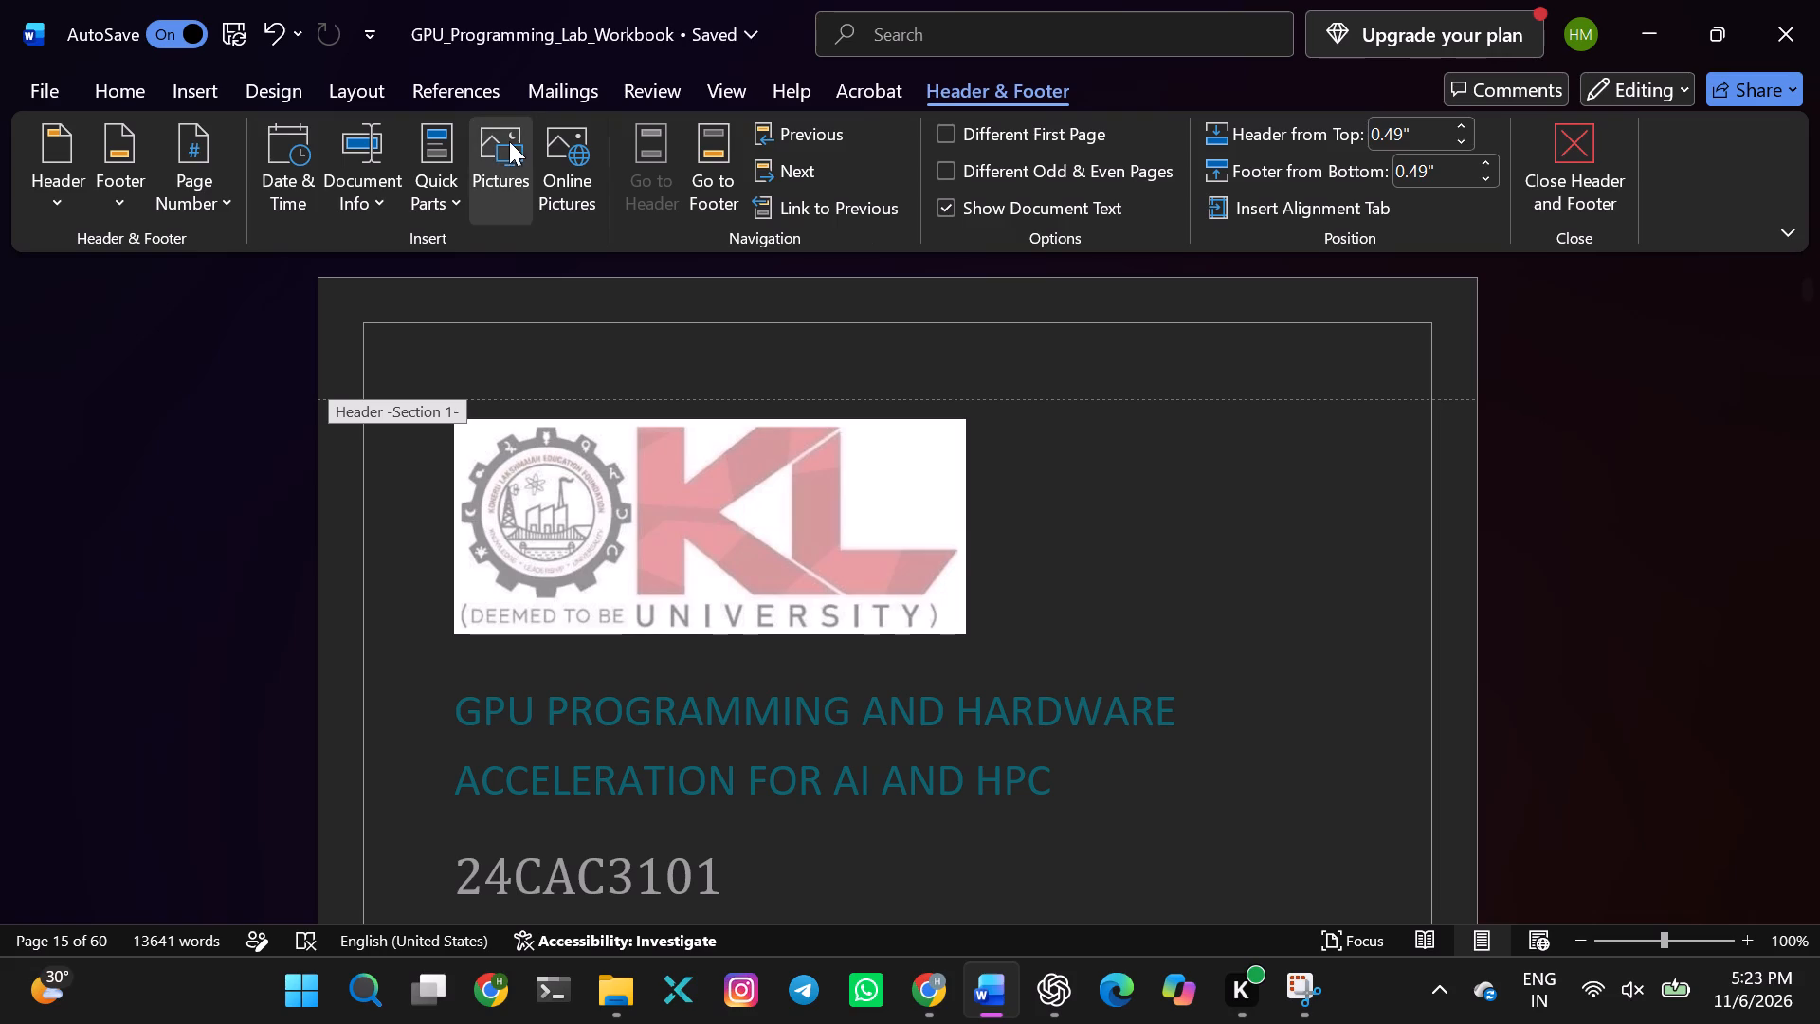
Remove the header from Section 2, on the page with the University Vision and Mission.
{"action": "left_click", "coordinate": [176, 86]}
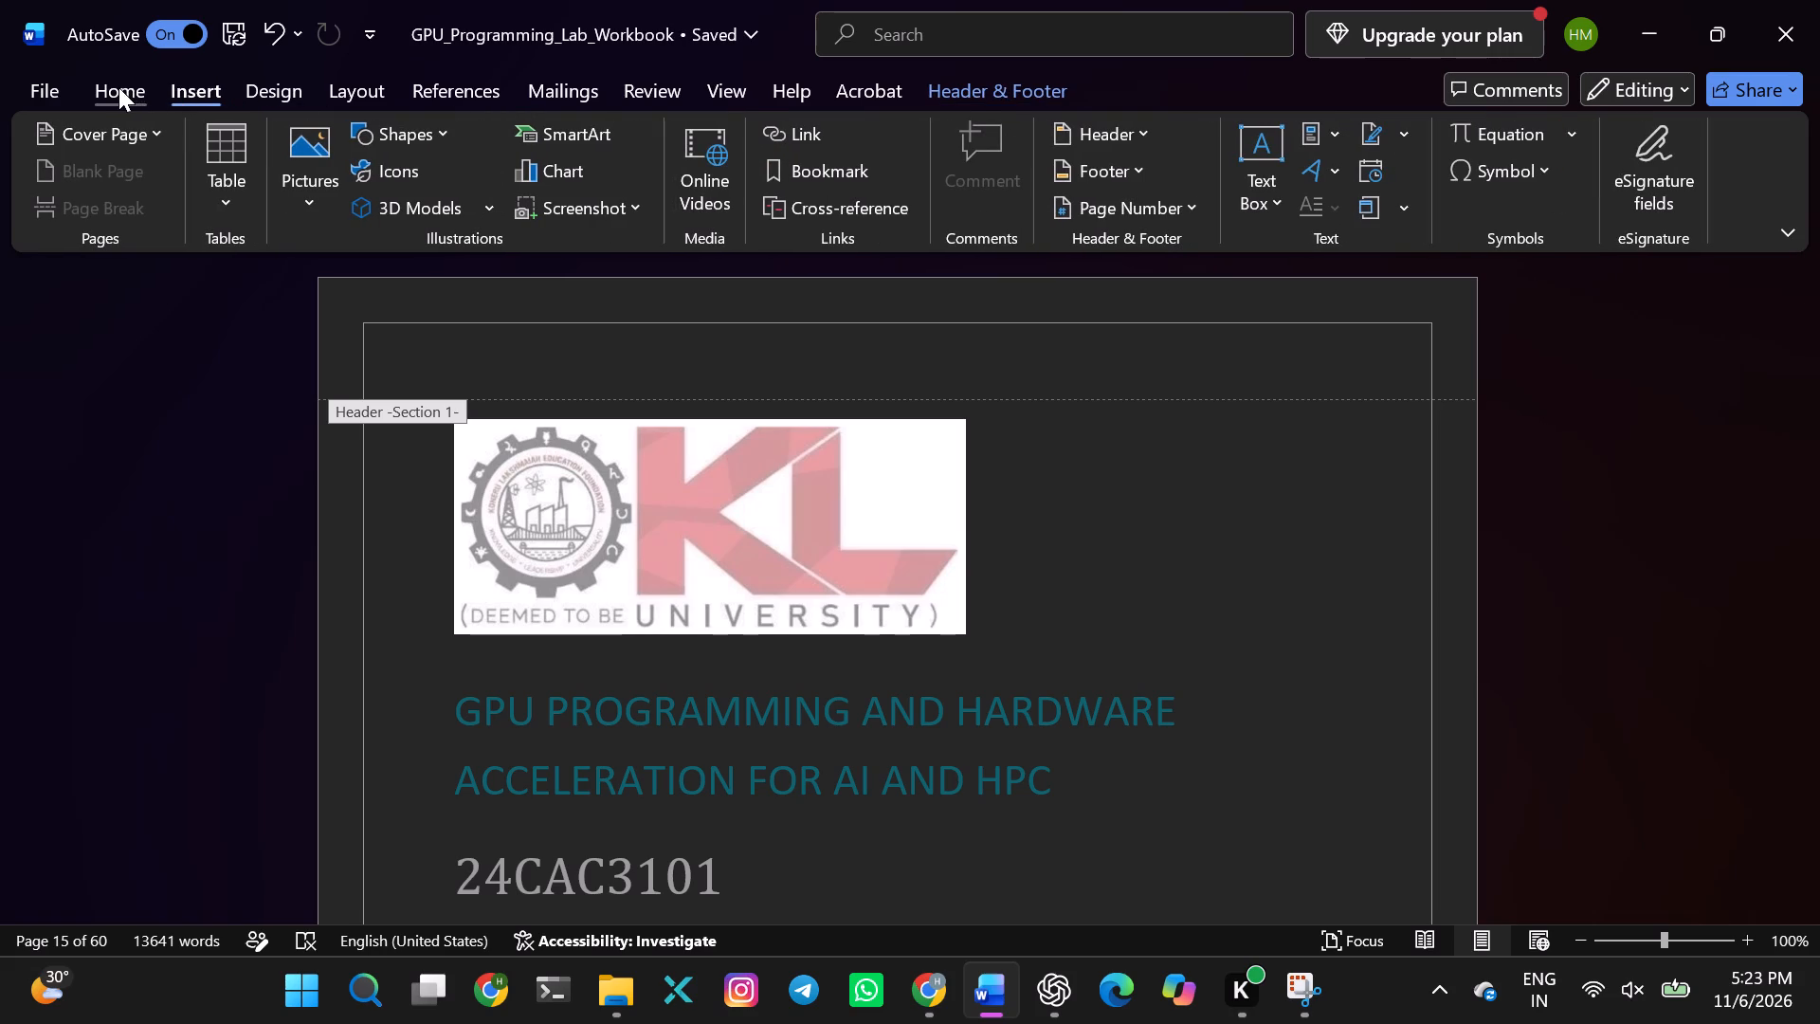
{"action": "left_click", "coordinate": [118, 87]}
{"action": "scroll", "coordinate": [639, 516], "scroll_direction": "down", "scroll_amount": 6}
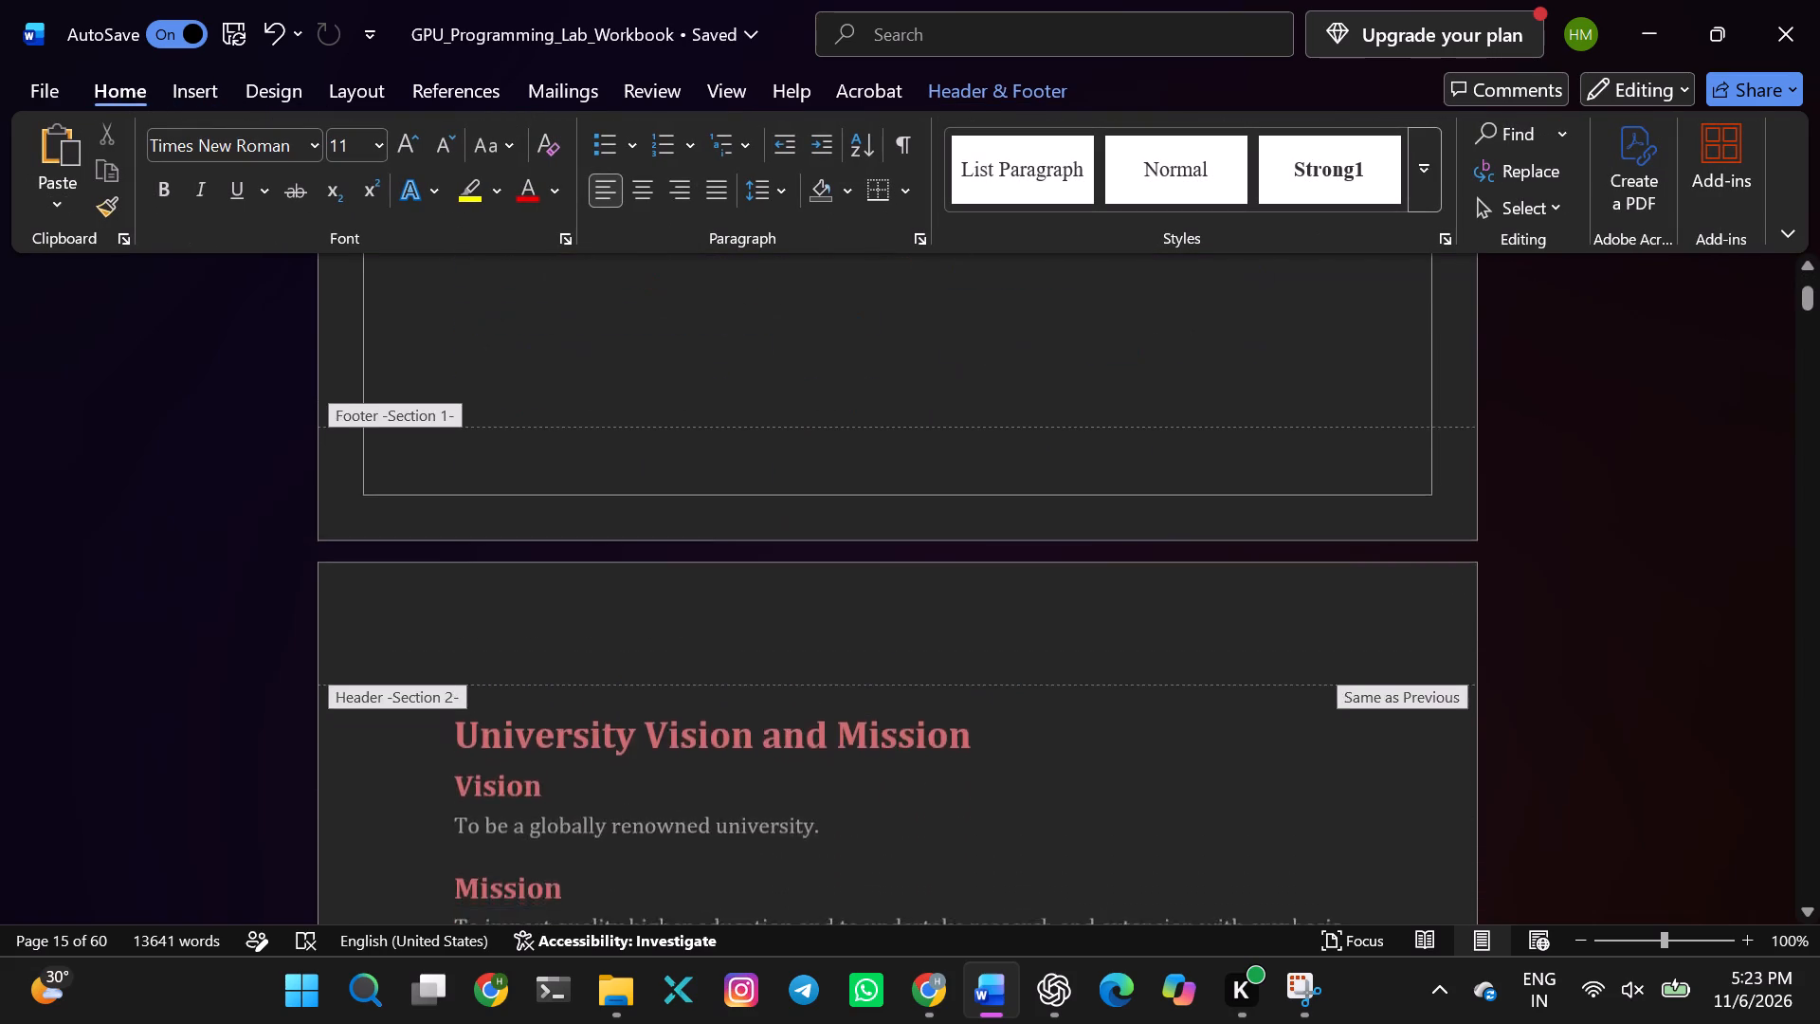
{"action": "scroll", "coordinate": [639, 516], "scroll_direction": "down", "scroll_amount": 1}
{"action": "left_click", "coordinate": [633, 539]}
{"action": "left_click", "coordinate": [778, 741]}
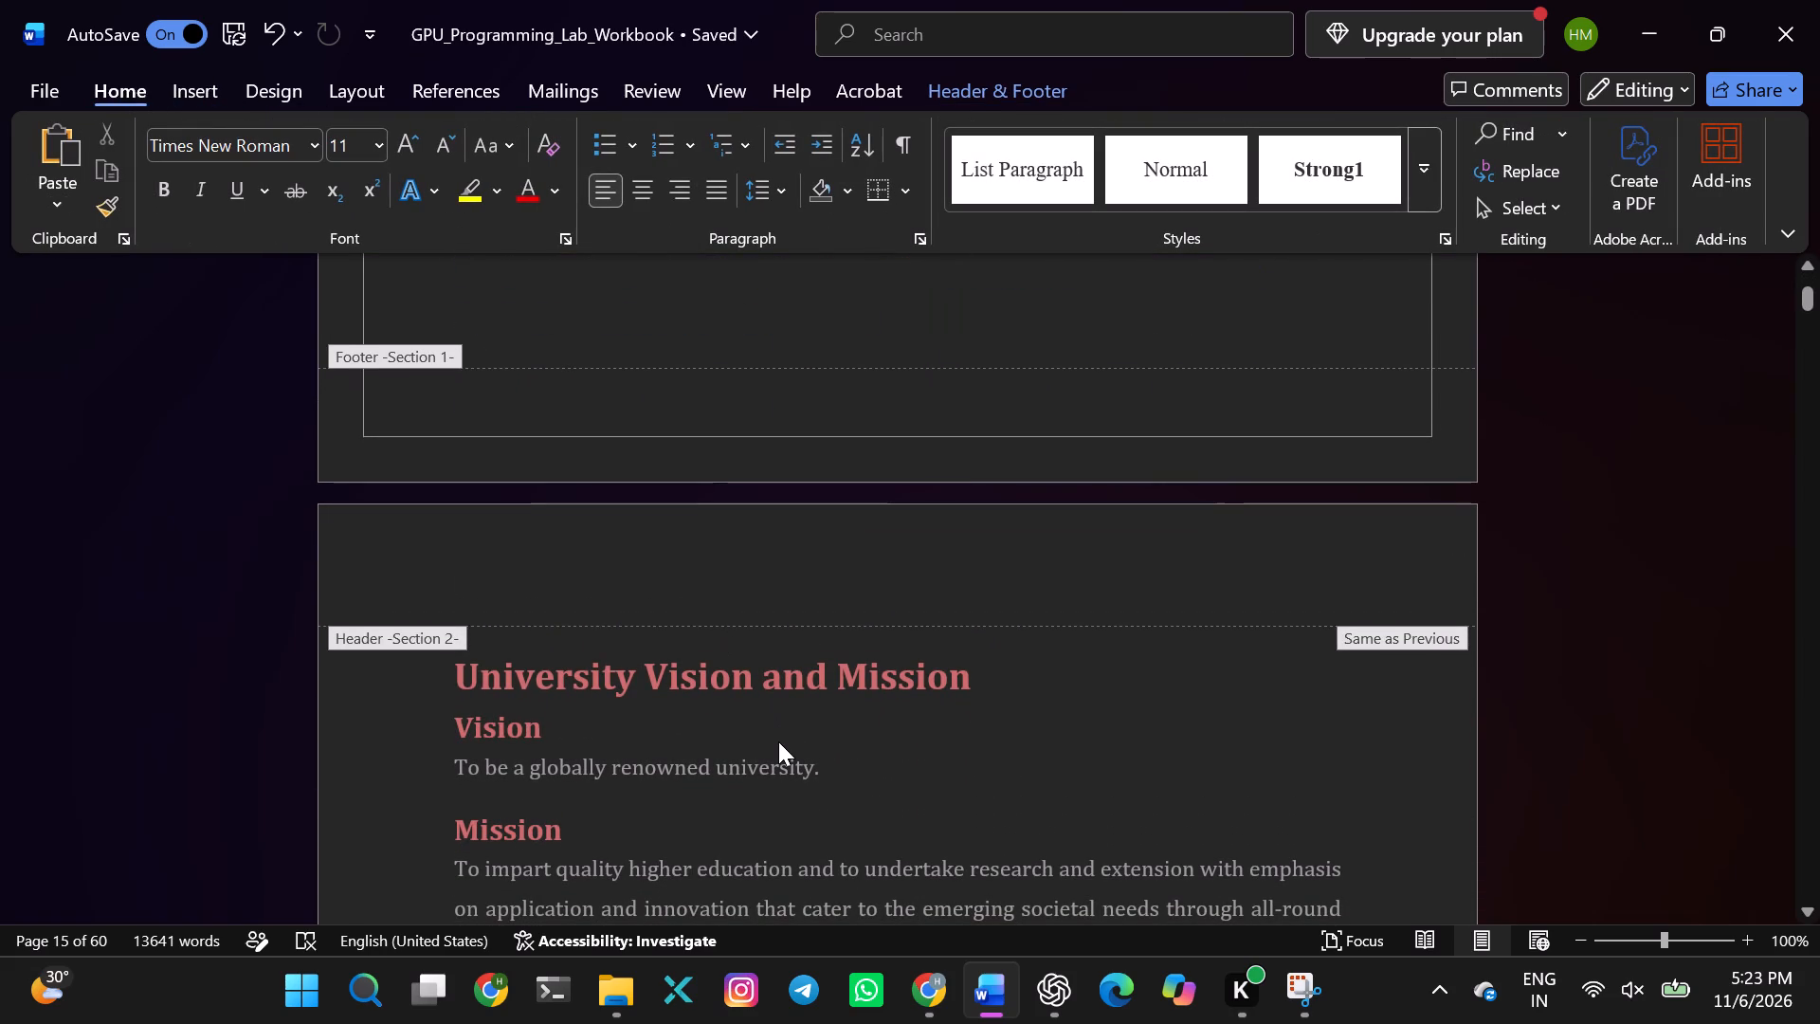
{"action": "left_click", "coordinate": [778, 741]}
{"action": "left_click", "coordinate": [1424, 643]}
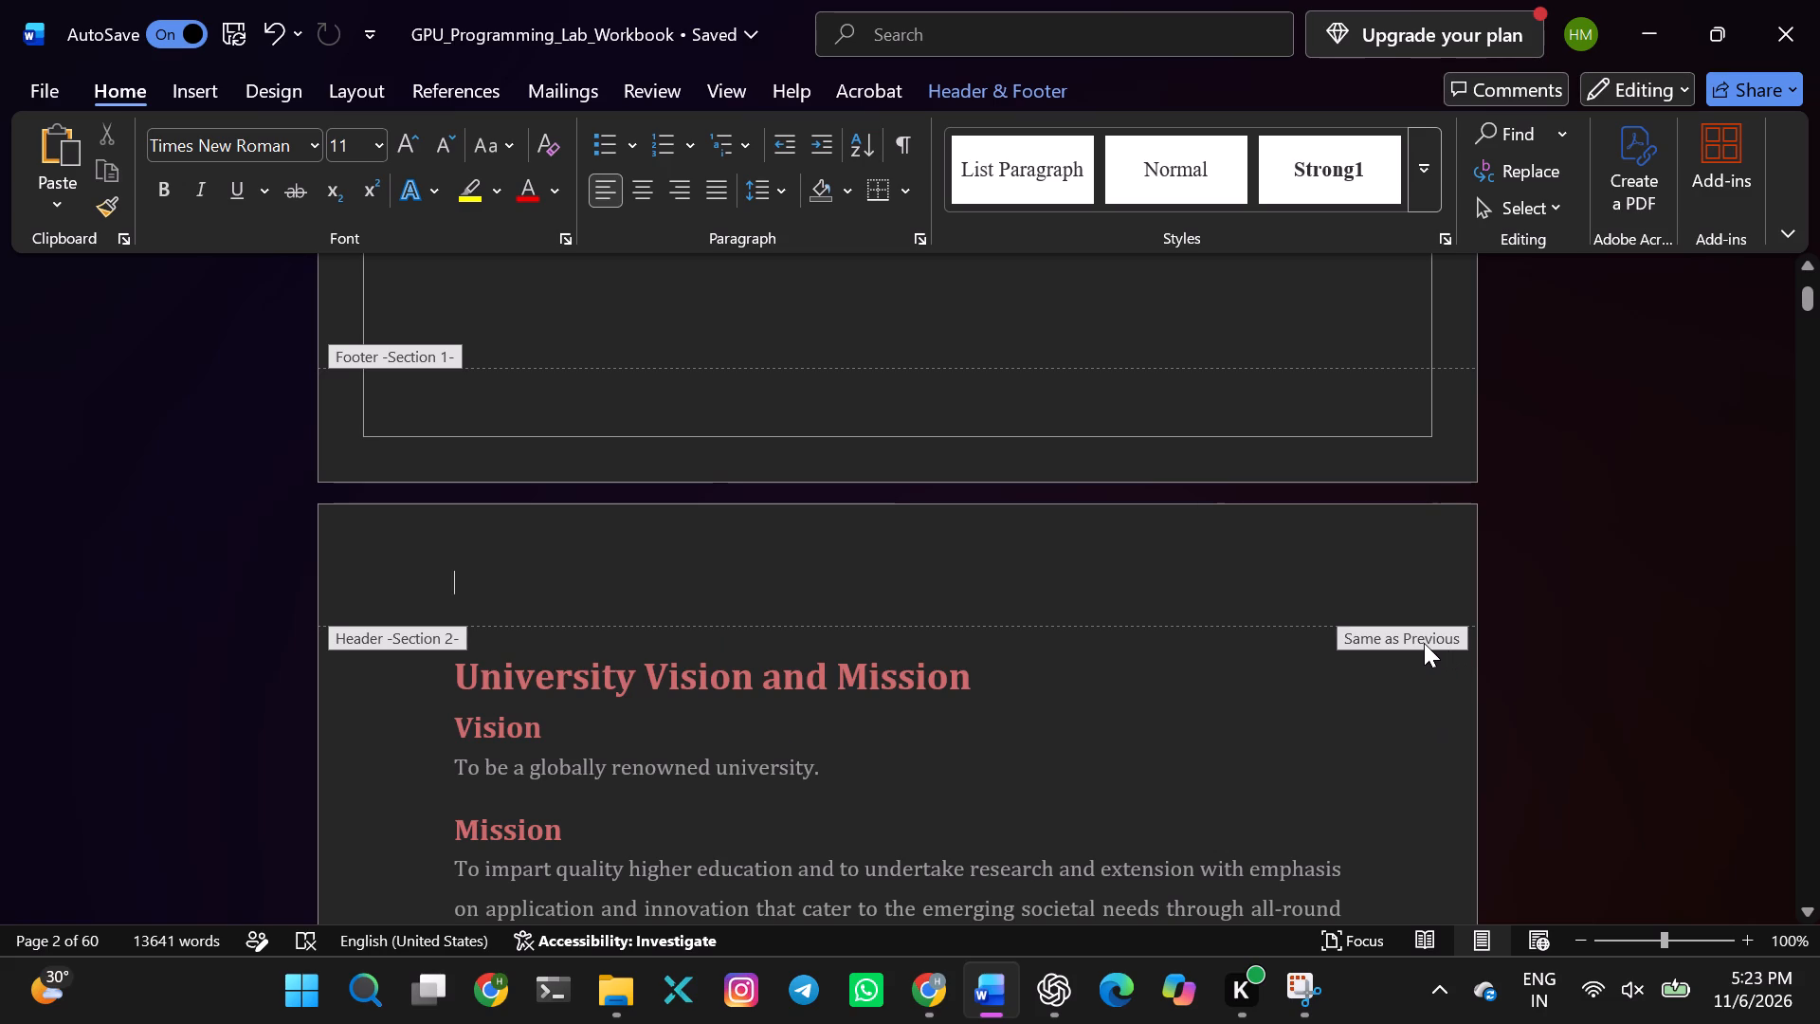
{"action": "left_click", "coordinate": [1424, 647]}
{"action": "left_click", "coordinate": [984, 75]}
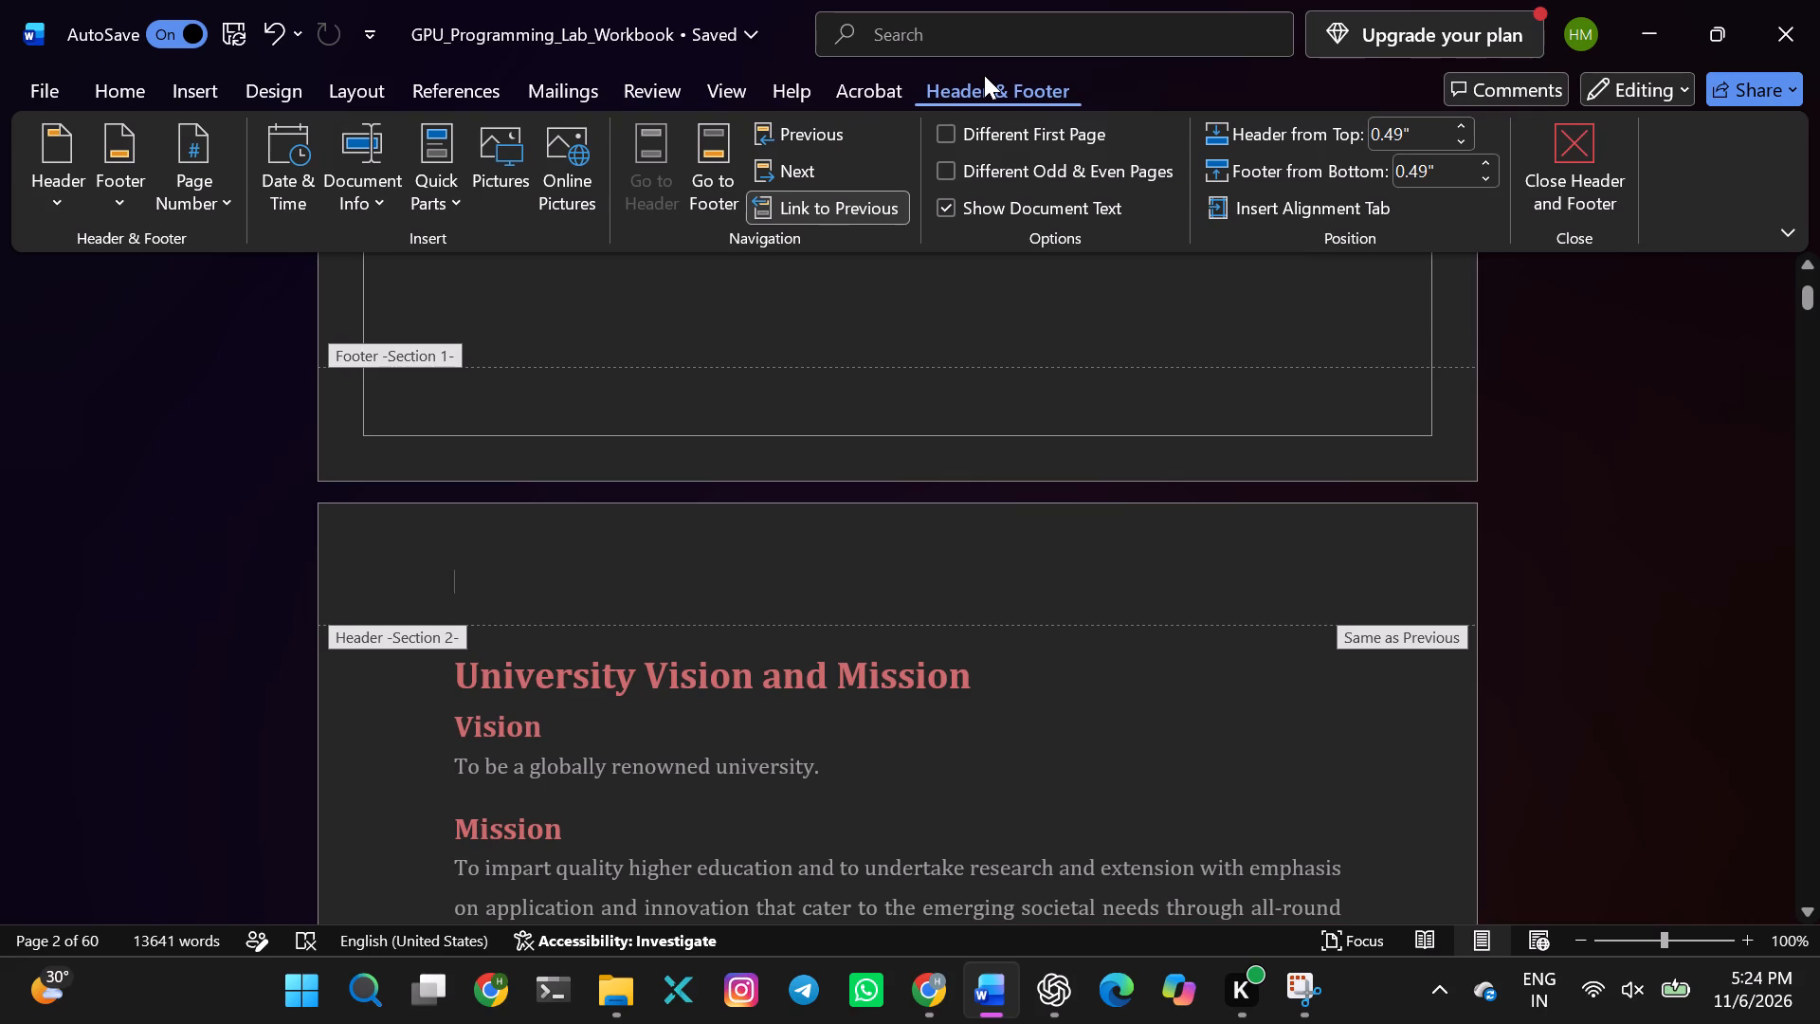
{"action": "left_click", "coordinate": [68, 187]}
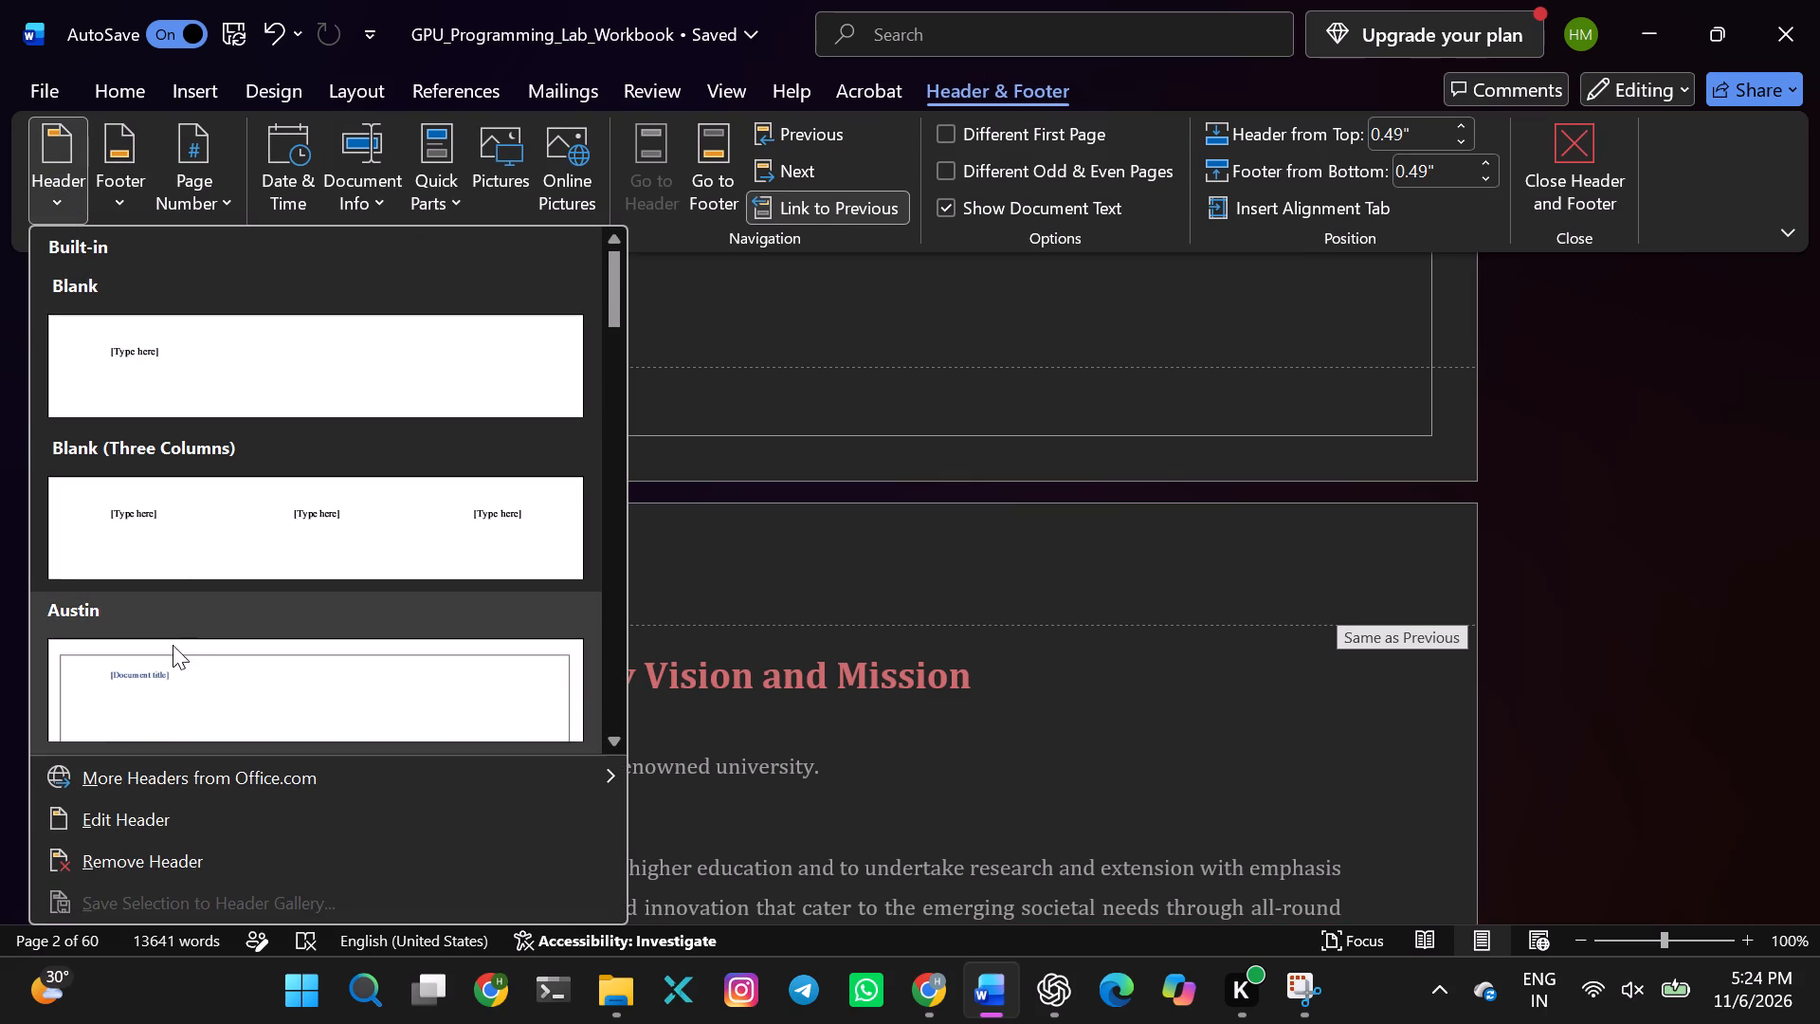
{"action": "left_click", "coordinate": [145, 856]}
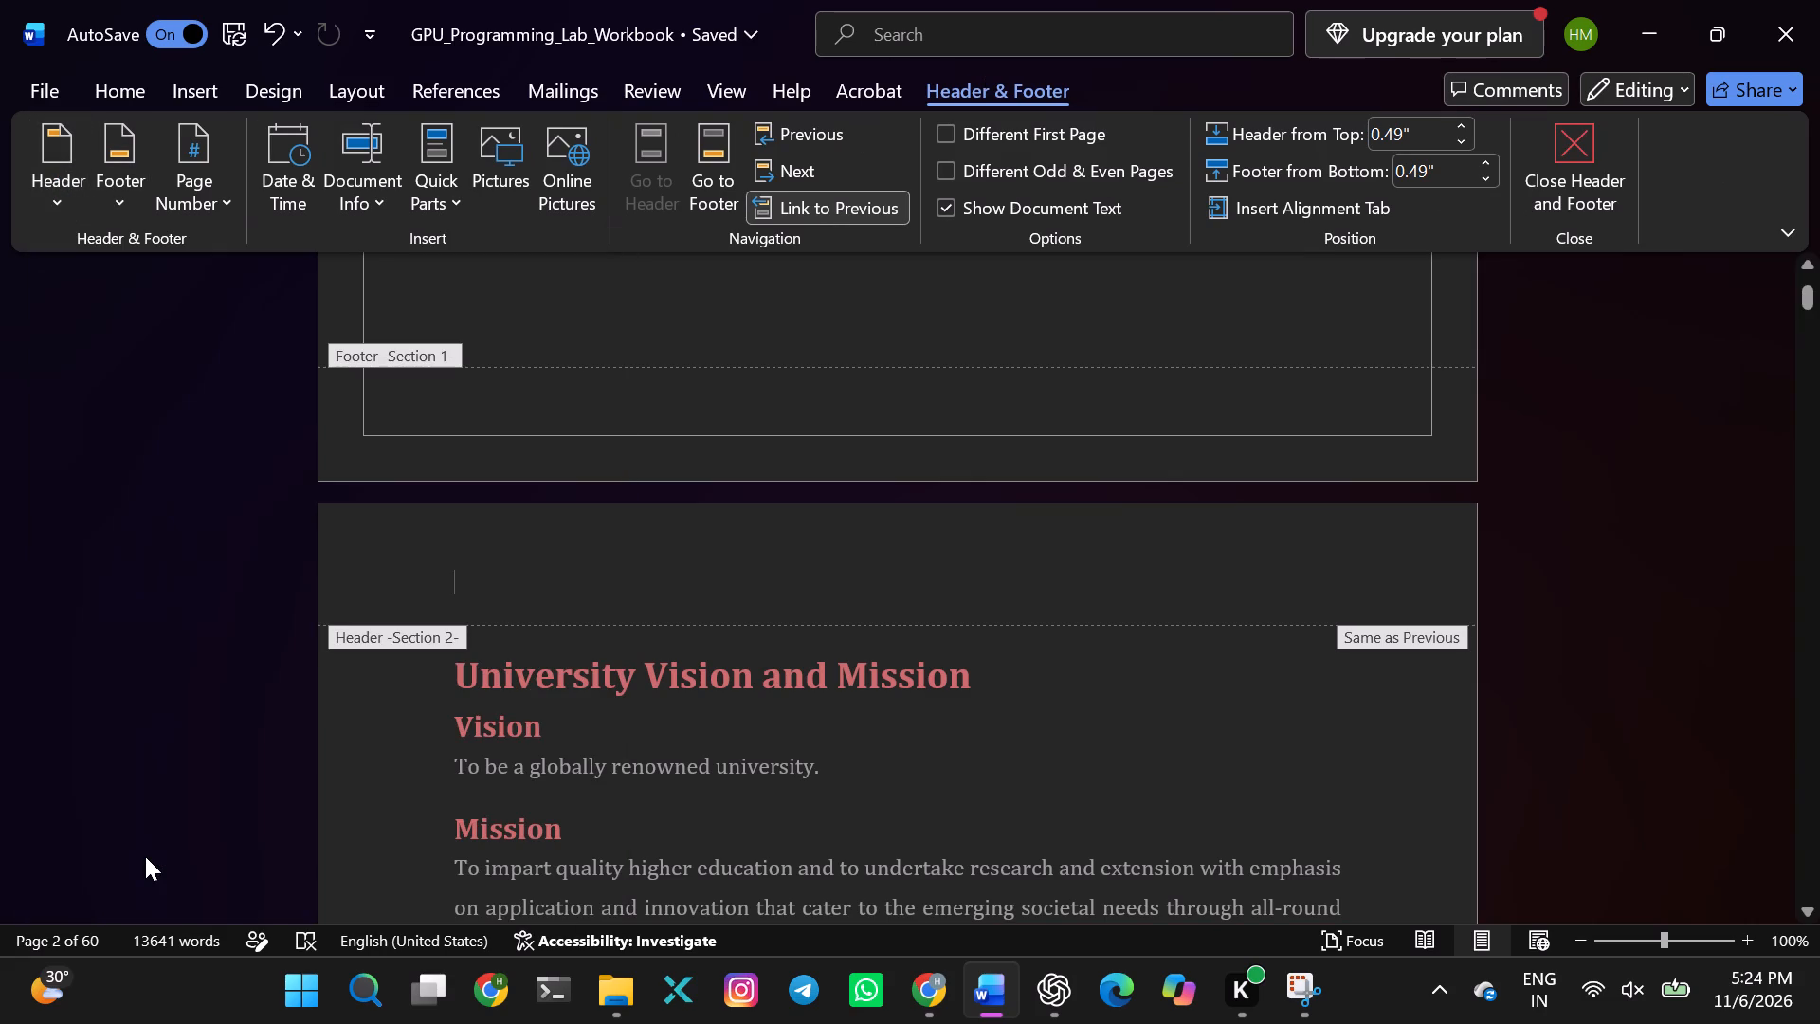
Remove the footer from Section 2 and leave header and footer editing.
{"action": "left_click", "coordinate": [122, 180]}
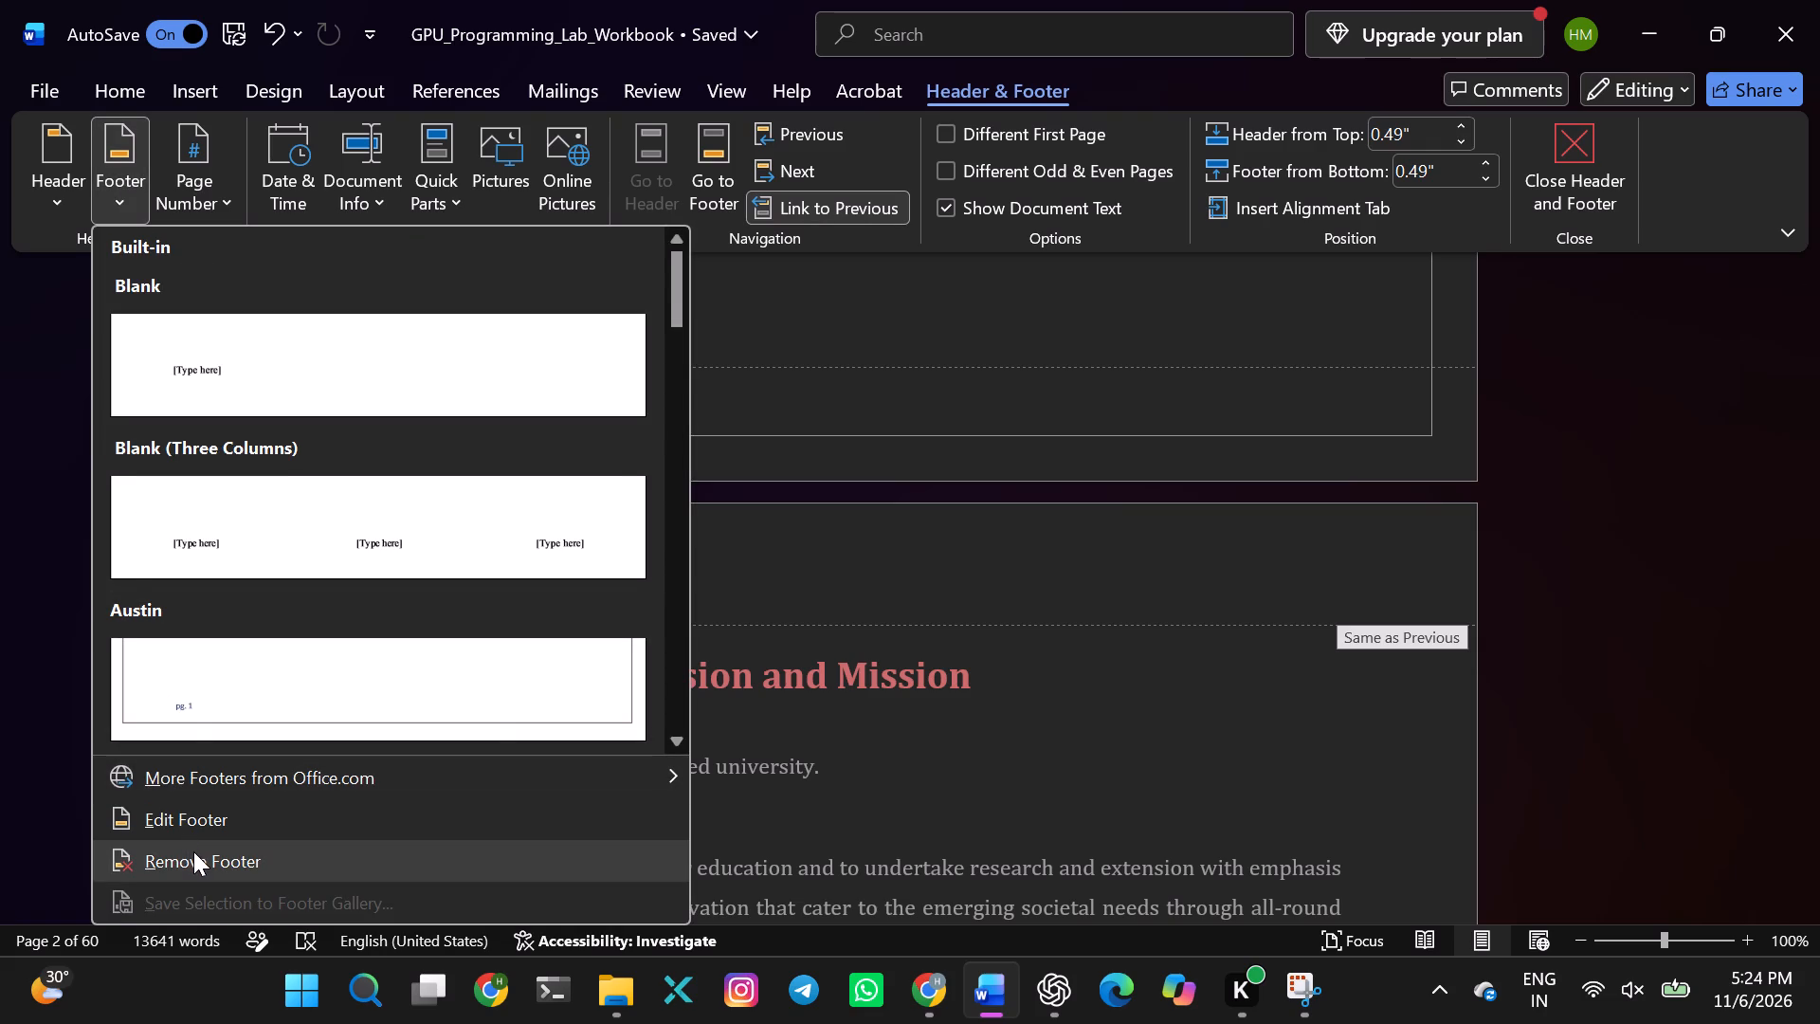
{"action": "right_click", "coordinate": [193, 851]}
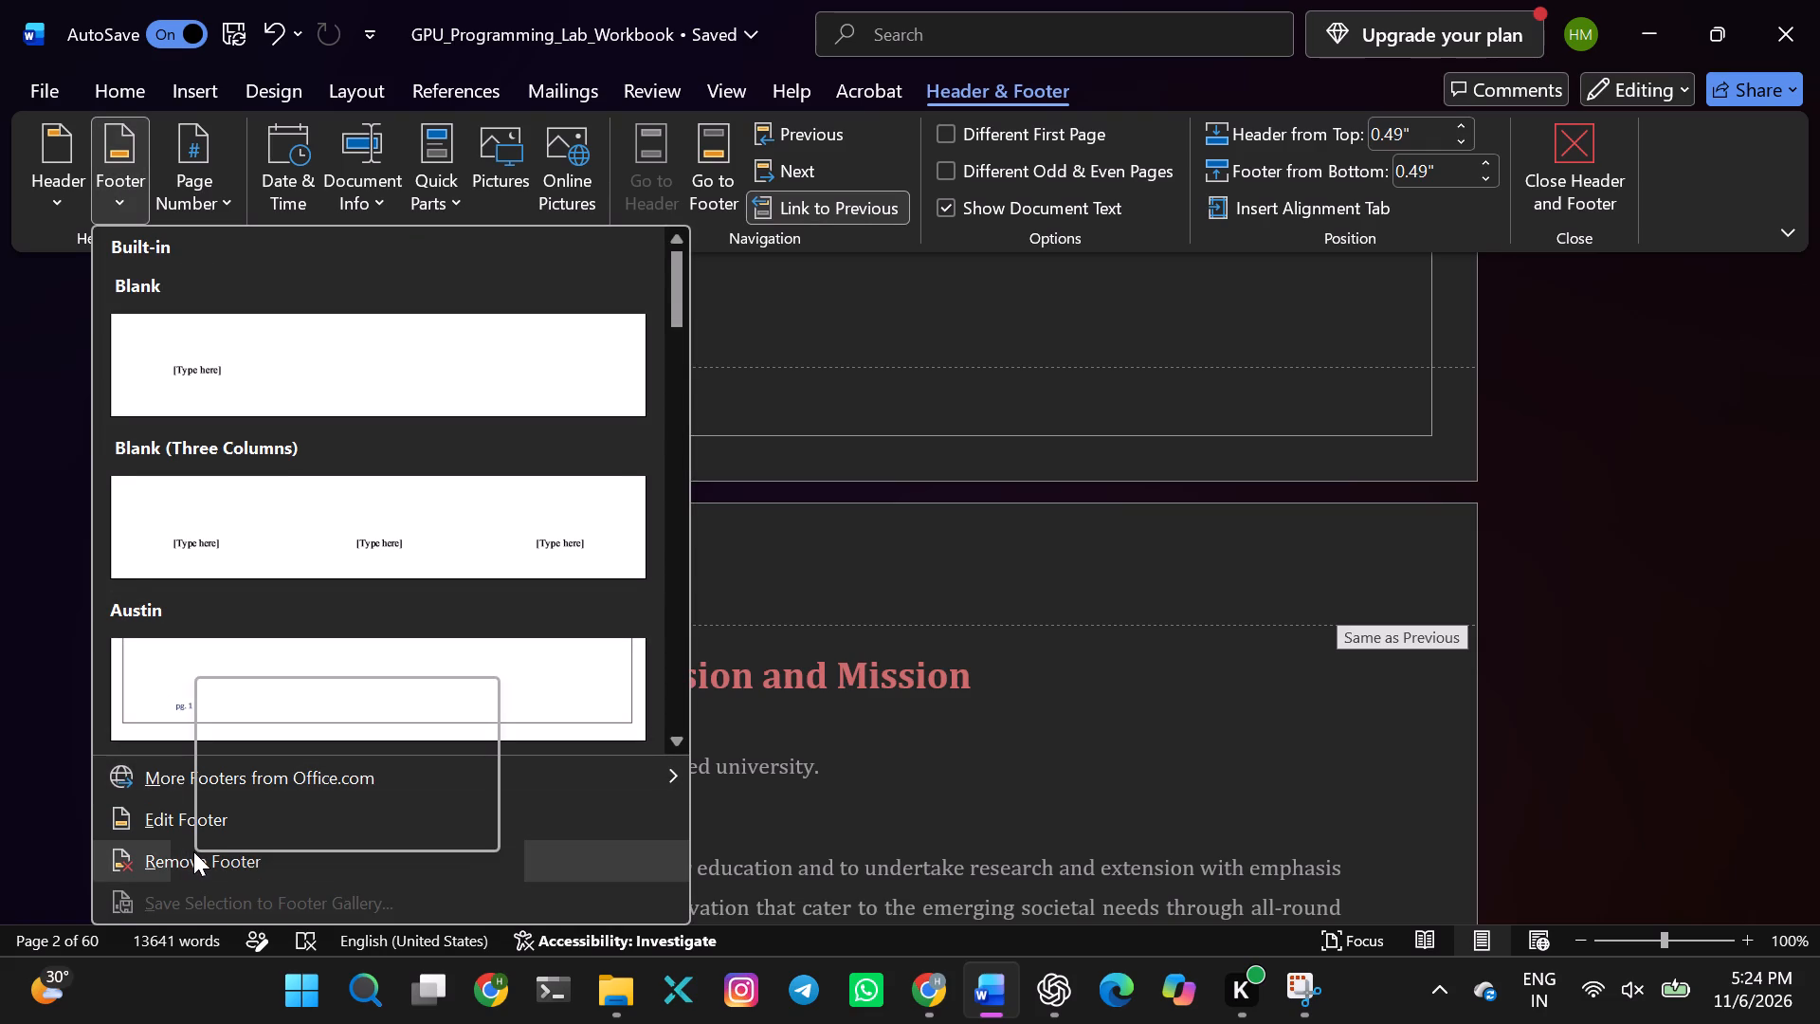
{"action": "left_click", "coordinate": [169, 861]}
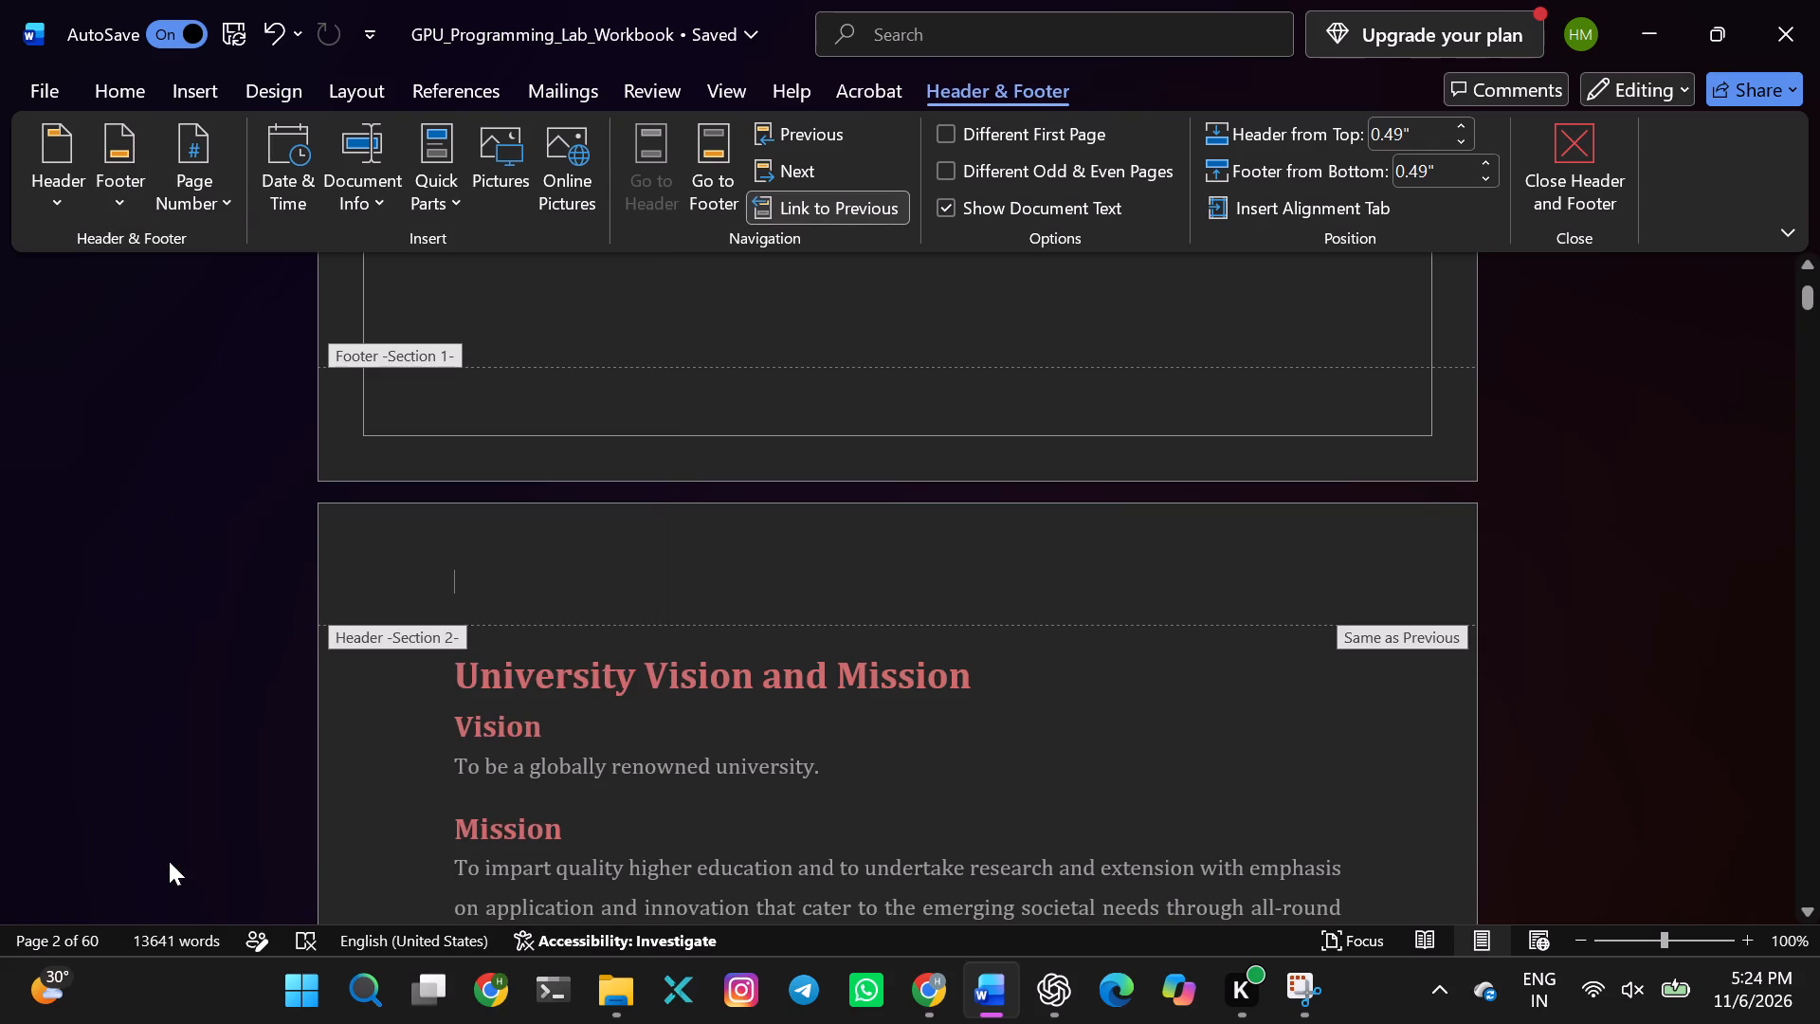
{"action": "left_click", "coordinate": [586, 591]}
{"action": "scroll", "coordinate": [586, 591], "scroll_direction": "down", "scroll_amount": 4}
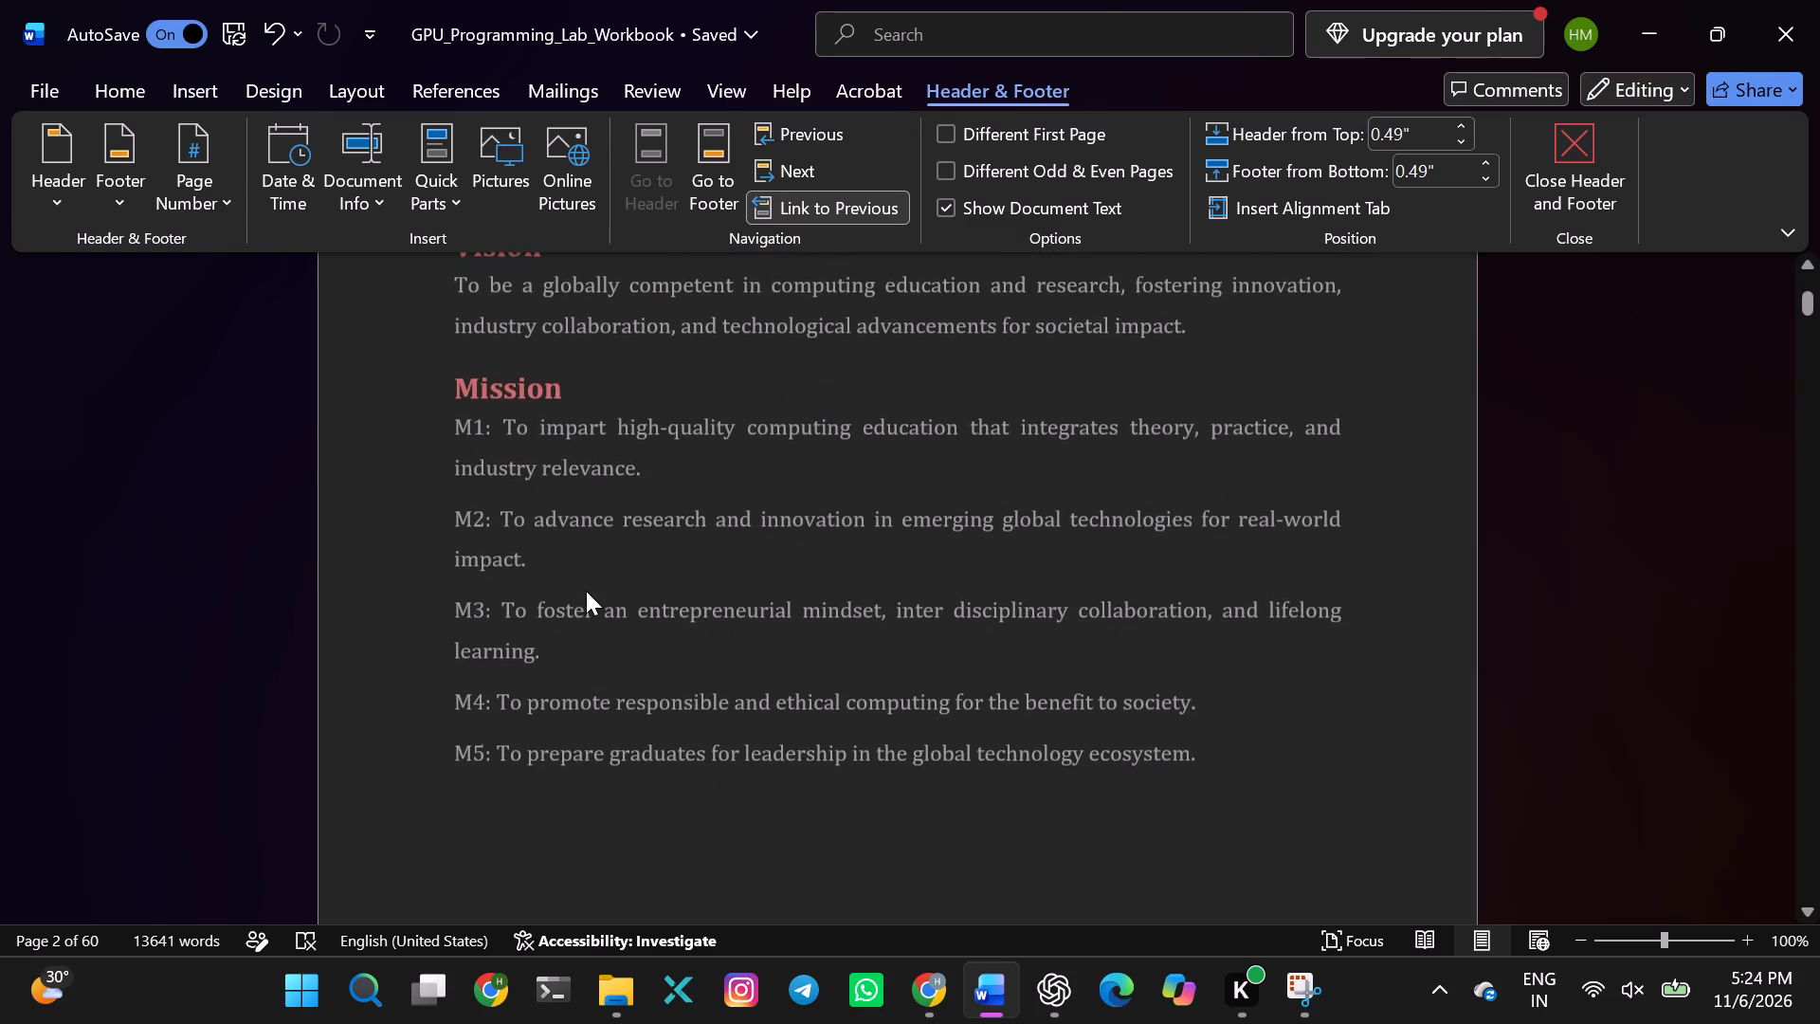
{"action": "left_click", "coordinate": [586, 591]}
{"action": "scroll", "coordinate": [586, 591], "scroll_direction": "up", "scroll_amount": 3}
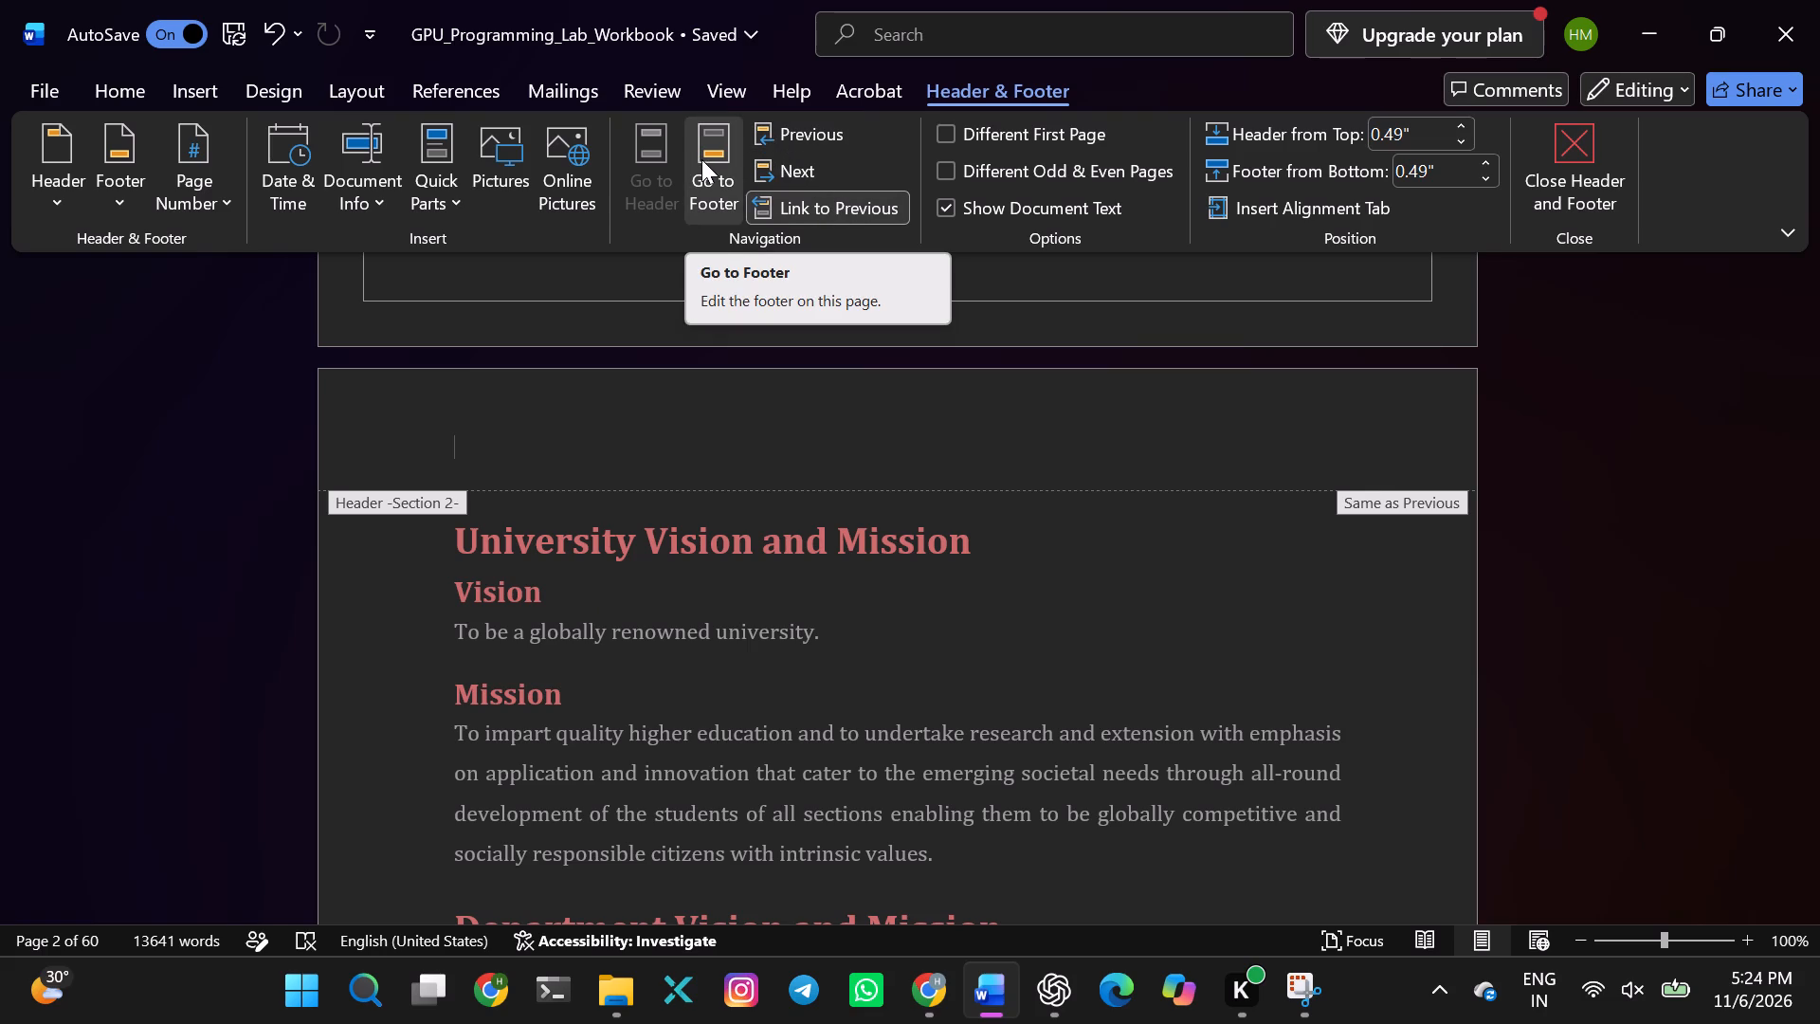
{"action": "left_click", "coordinate": [1533, 162]}
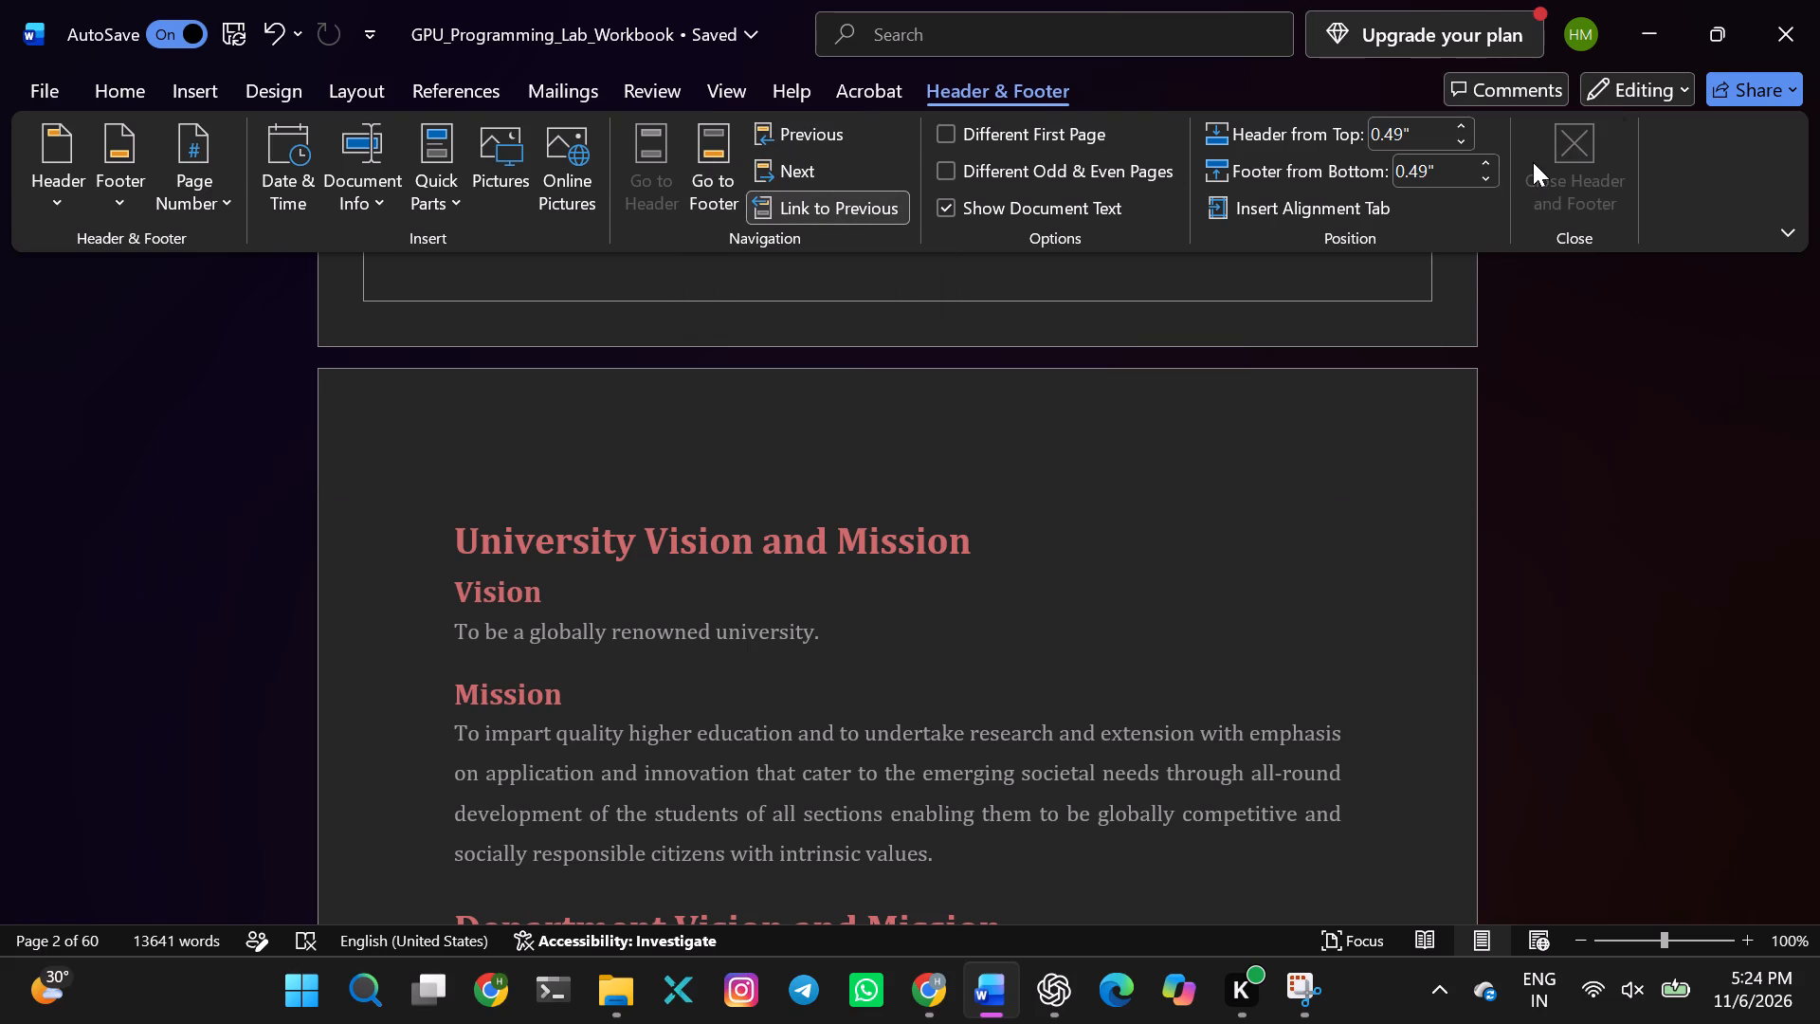
Insert two blank lines after the answer to viva question 5 in Experiment 1 to push the split evaluator remark table onto one page.
{"action": "scroll", "coordinate": [905, 567], "scroll_direction": "down", "scroll_amount": 4}
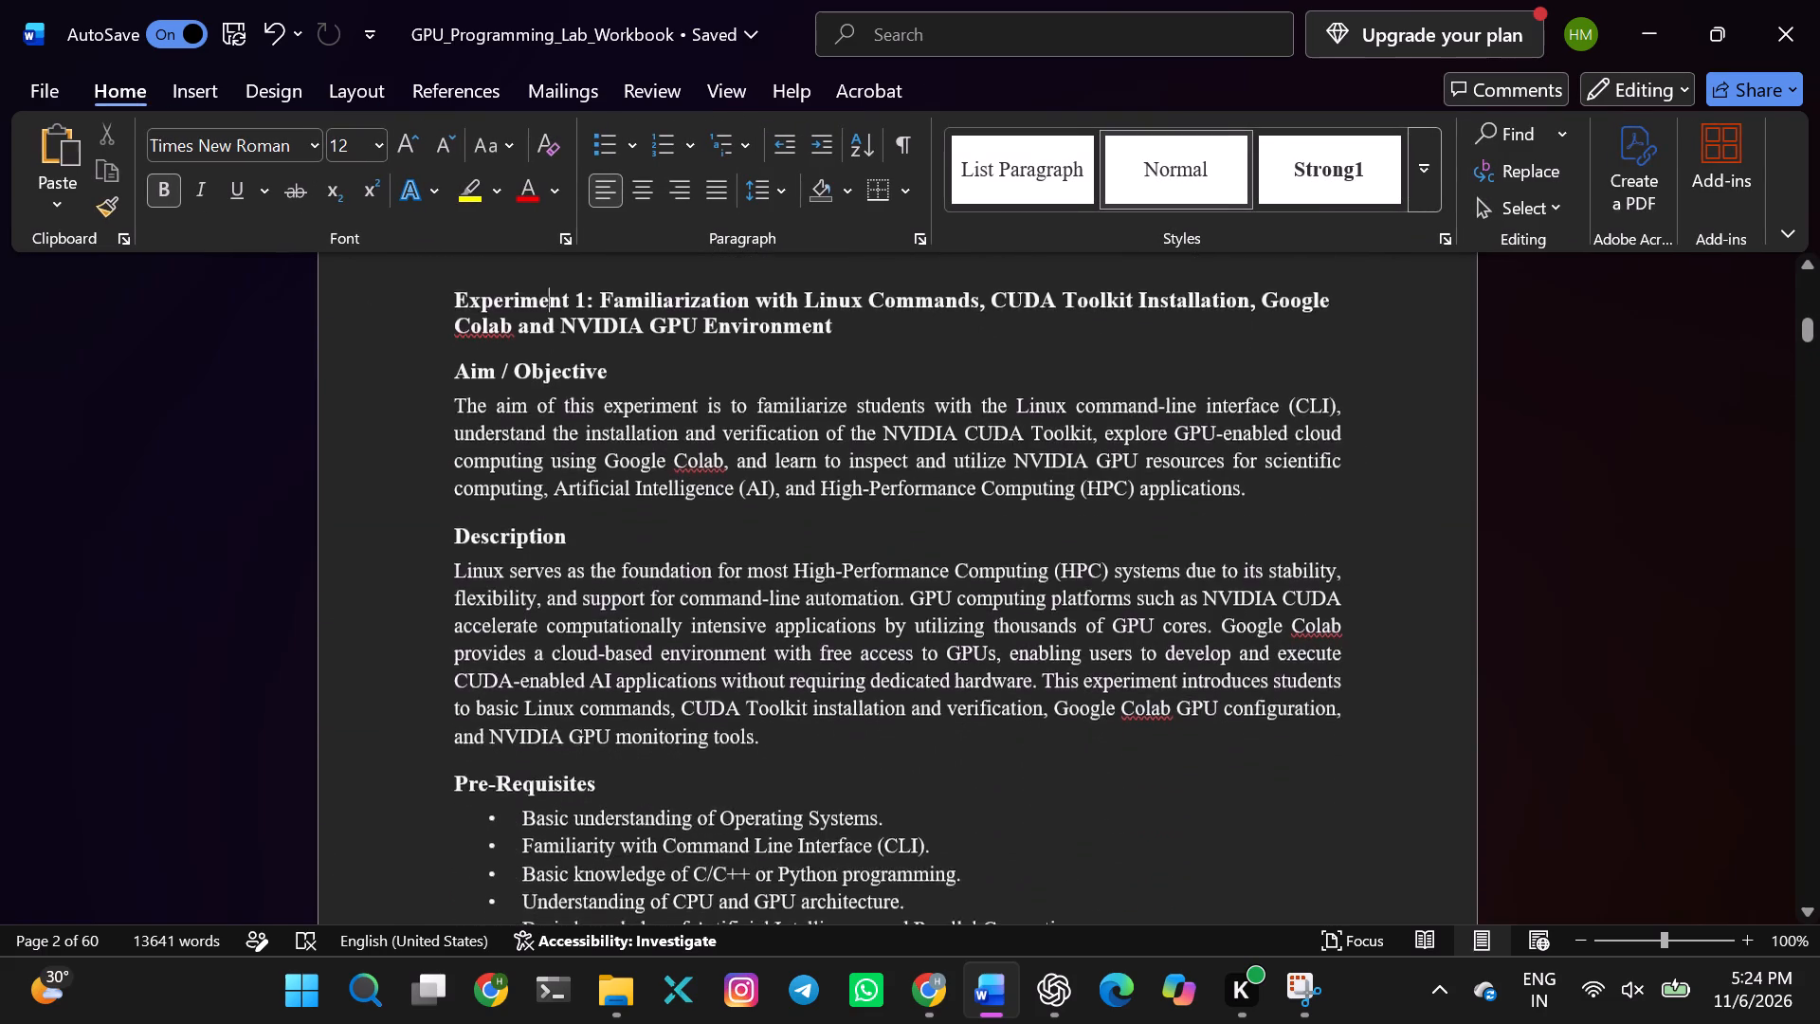
{"action": "scroll", "coordinate": [905, 567], "scroll_direction": "down", "scroll_amount": 7}
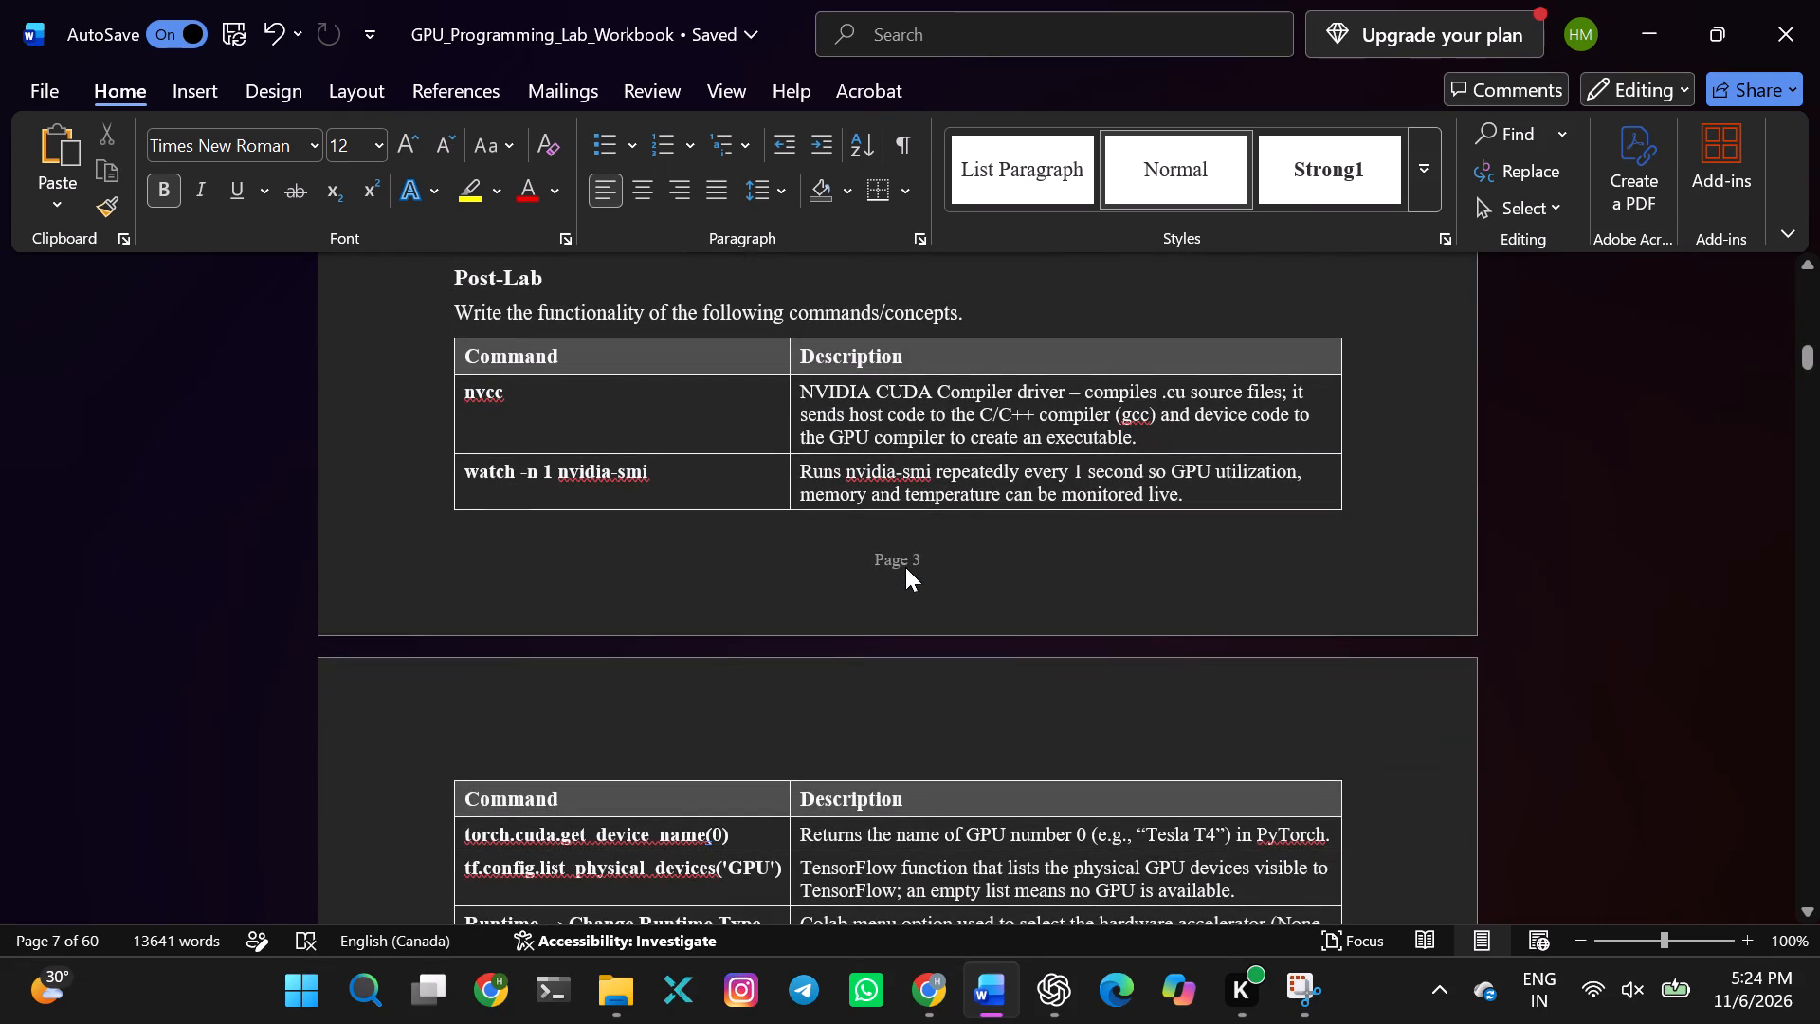
{"action": "scroll", "coordinate": [905, 567], "scroll_direction": "down", "scroll_amount": 6}
{"action": "scroll", "coordinate": [905, 567], "scroll_direction": "up", "scroll_amount": 1}
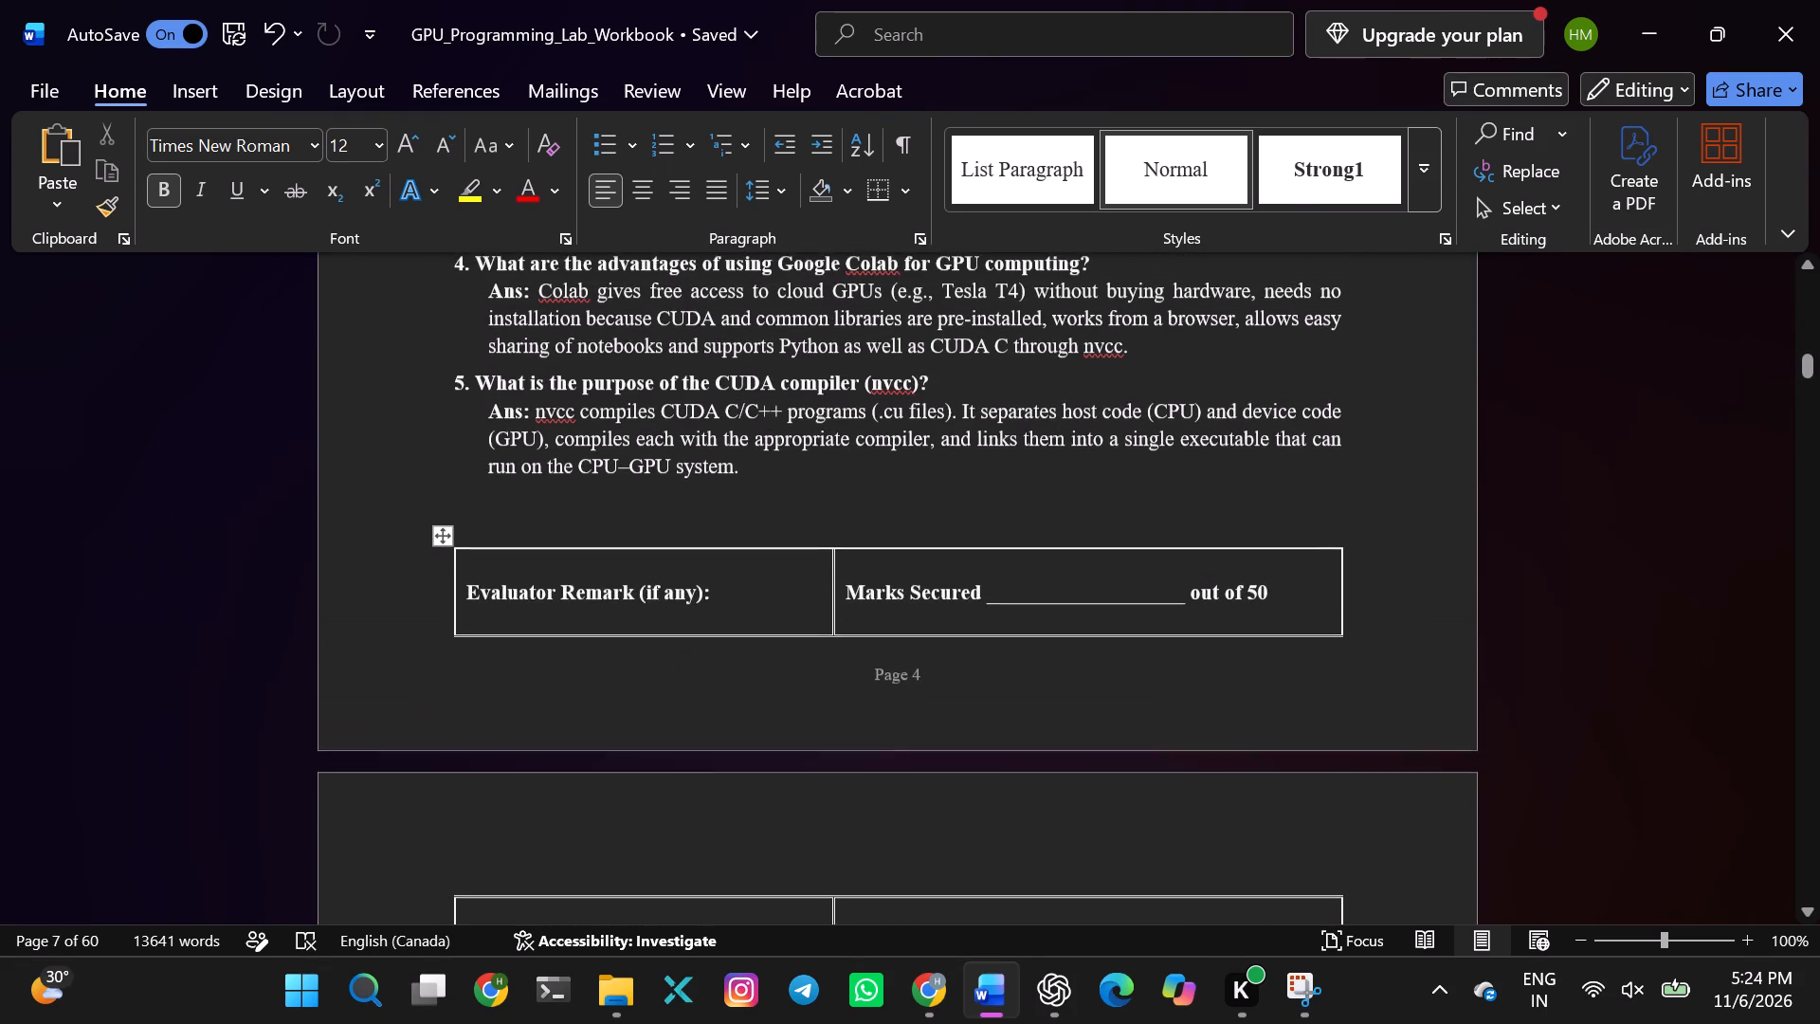
{"action": "scroll", "coordinate": [905, 567], "scroll_direction": "up", "scroll_amount": 1}
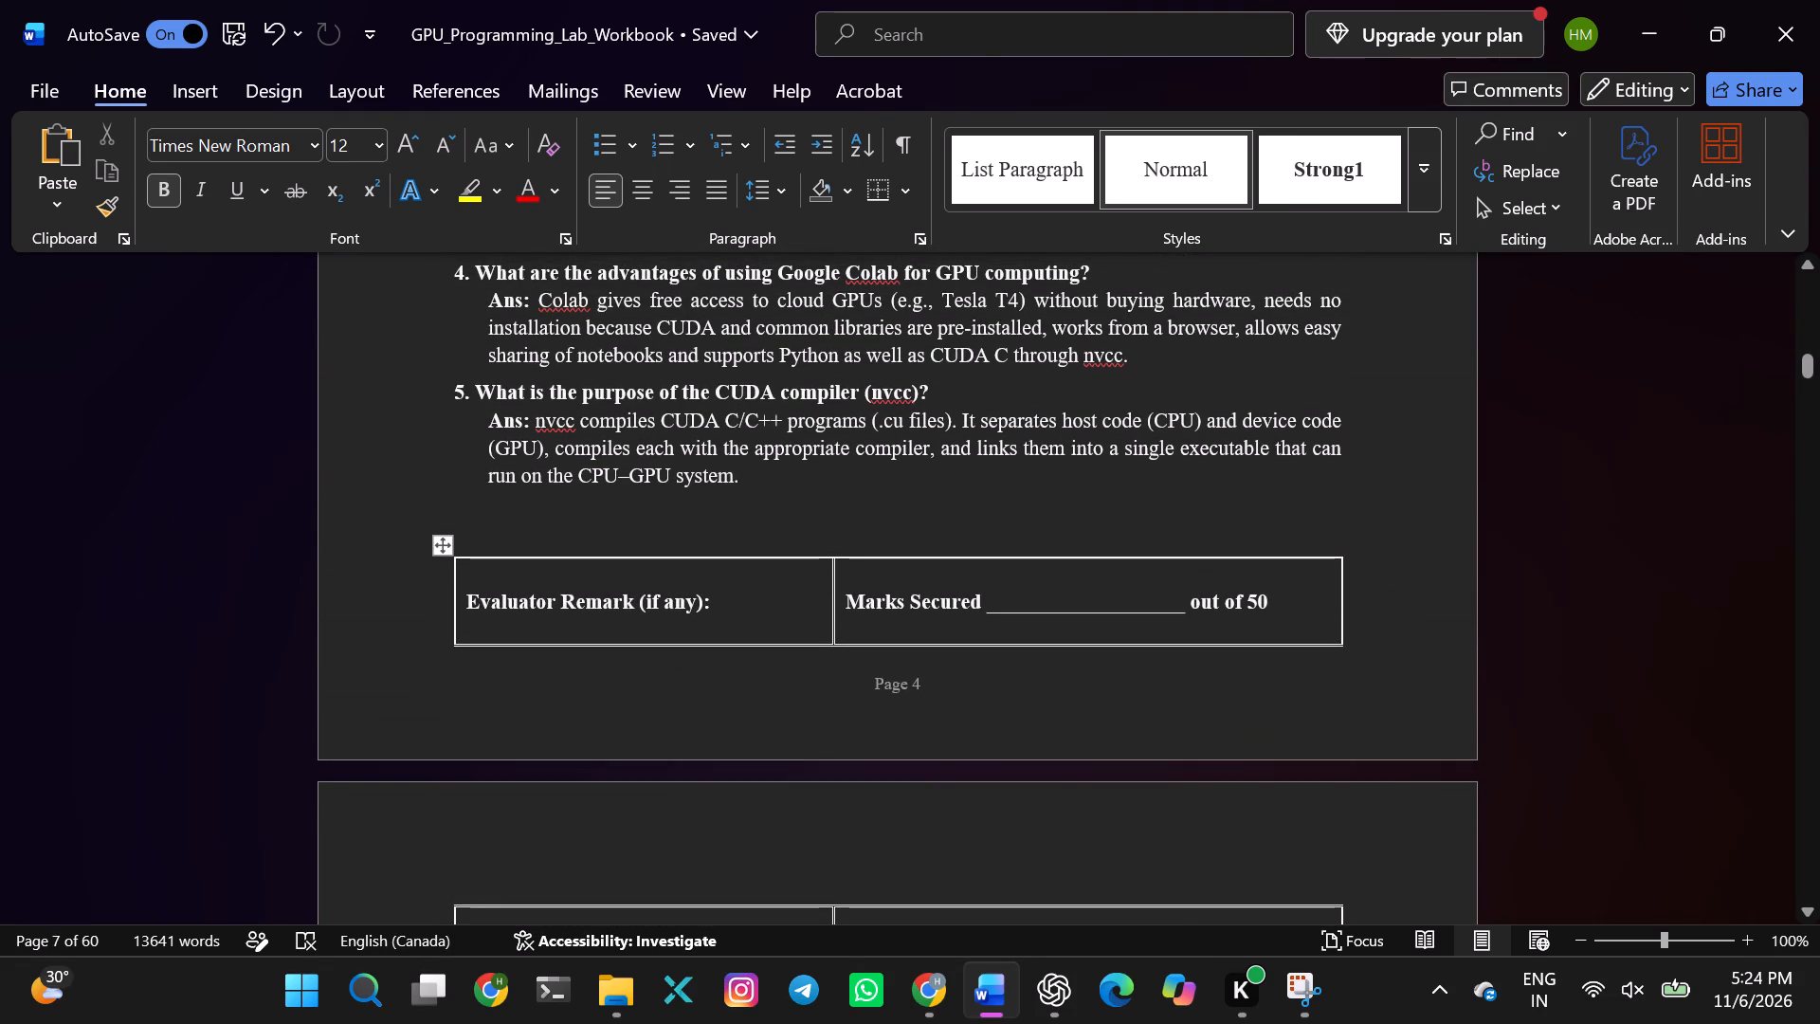
{"action": "left_click", "coordinate": [786, 493]}
{"action": "key", "text": "Return"}
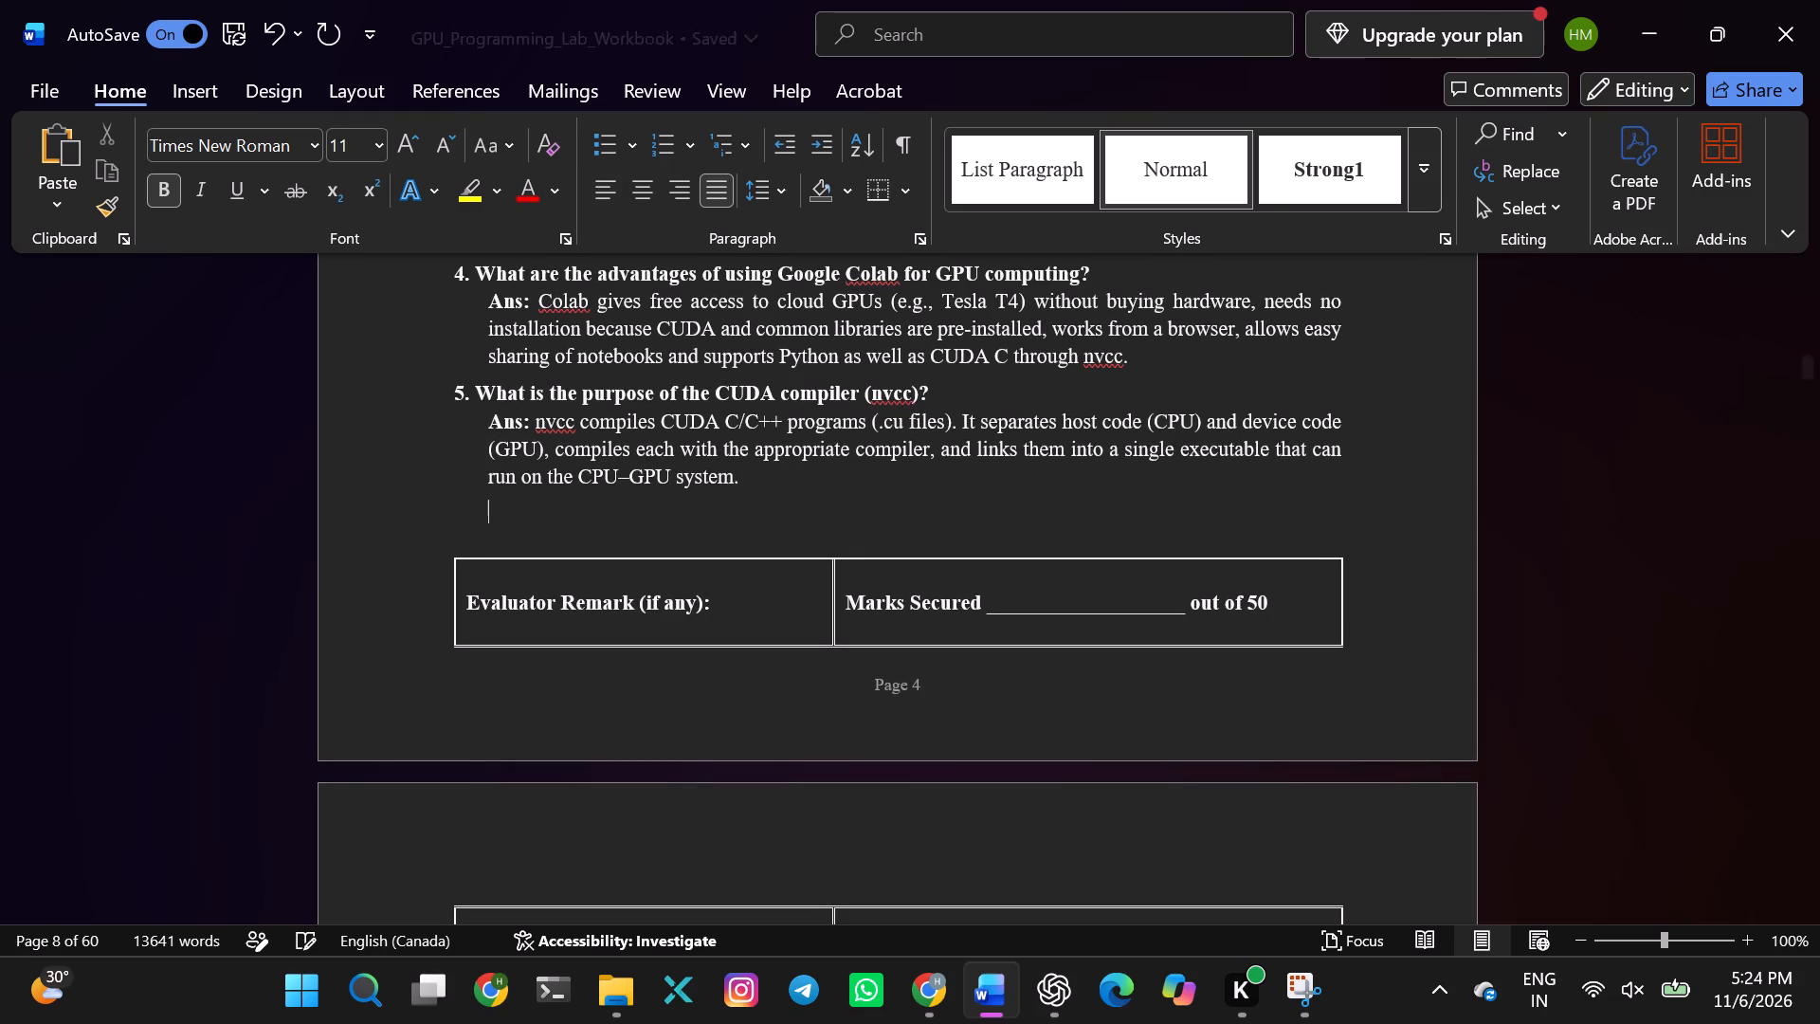
{"action": "key", "text": "Return"}
Check the evaluator remark table and the start of Experiment 2, and look back through the evaluation table to the cover page.
{"action": "scroll", "coordinate": [786, 493], "scroll_direction": "down", "scroll_amount": 6}
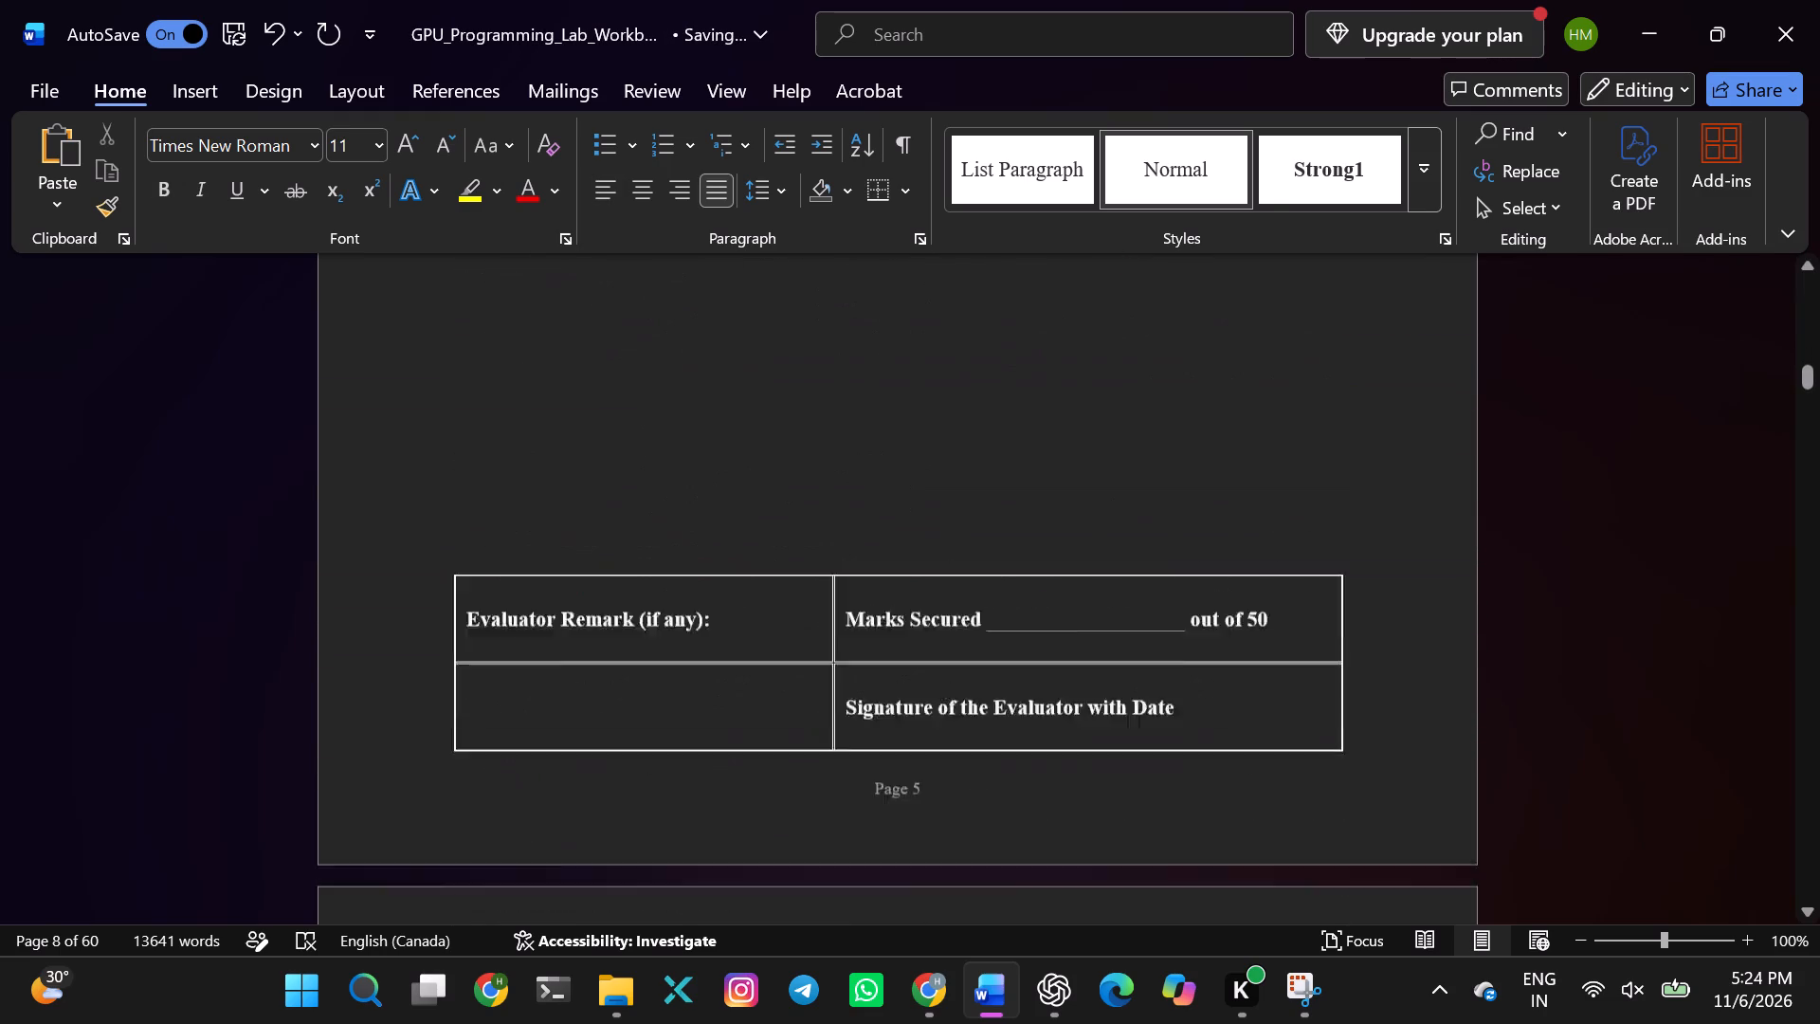
{"action": "scroll", "coordinate": [786, 493], "scroll_direction": "down", "scroll_amount": 1}
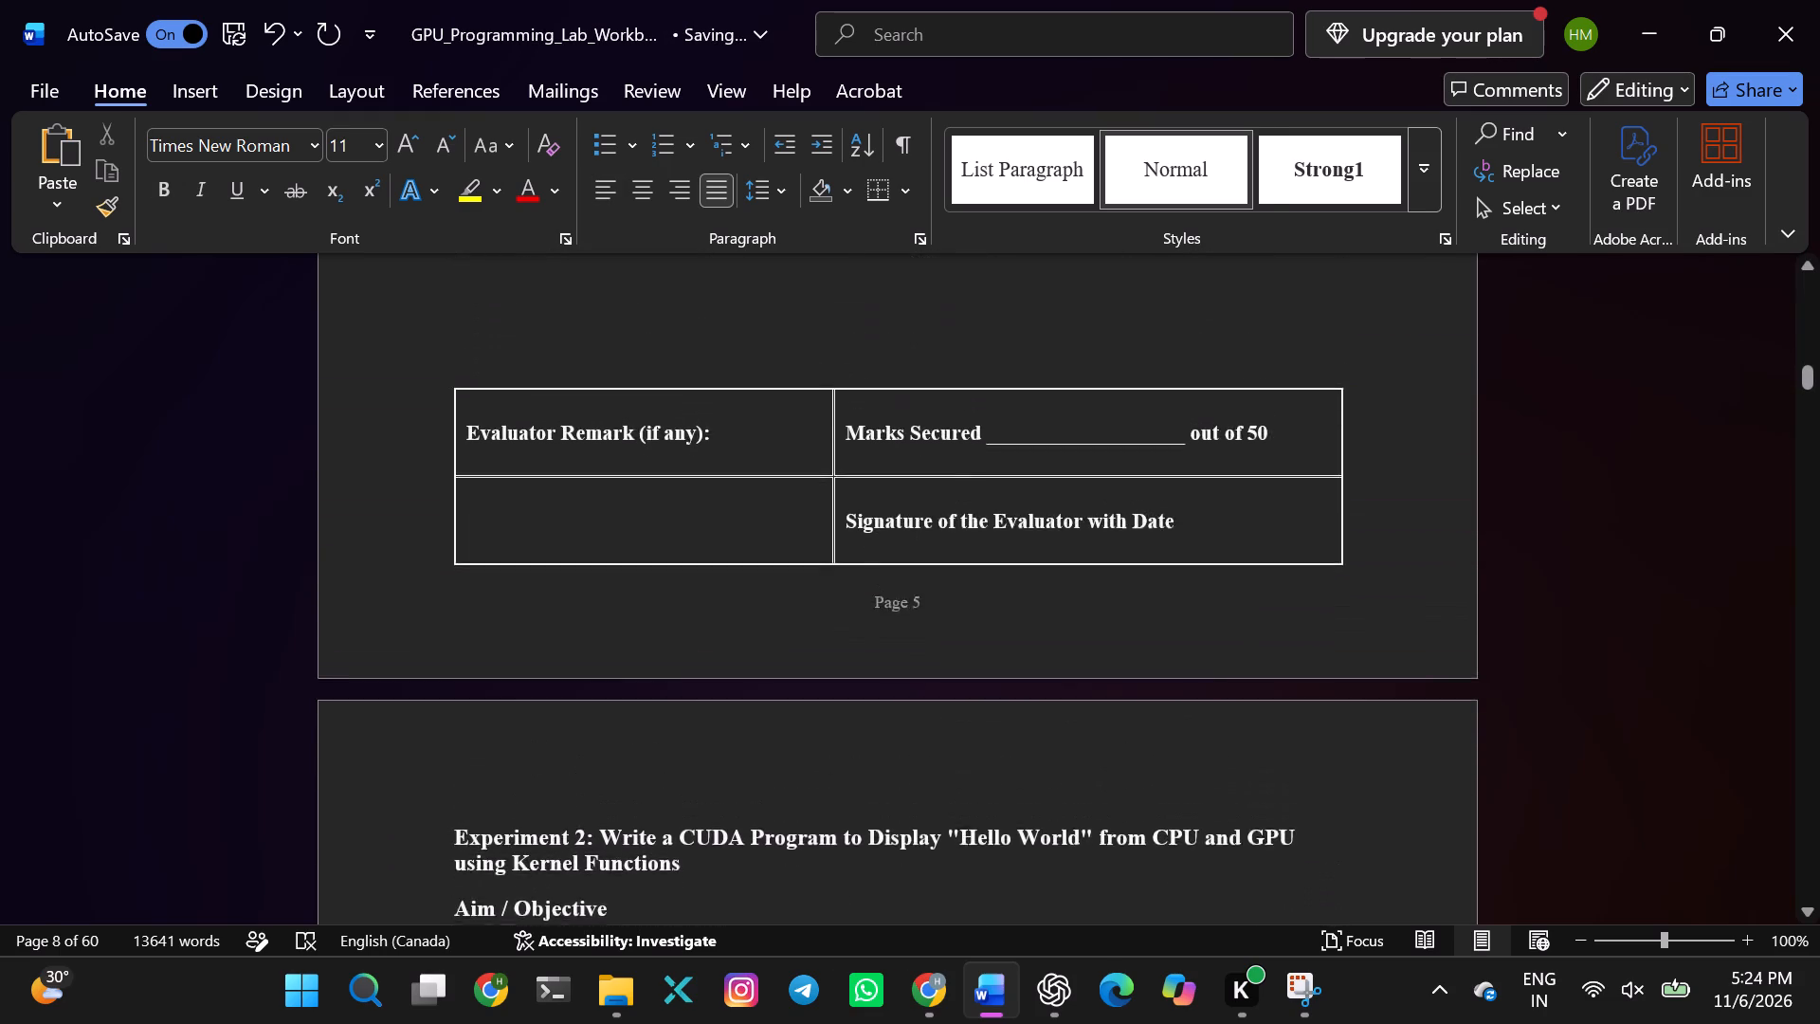
{"action": "scroll", "coordinate": [786, 493], "scroll_direction": "down", "scroll_amount": 1}
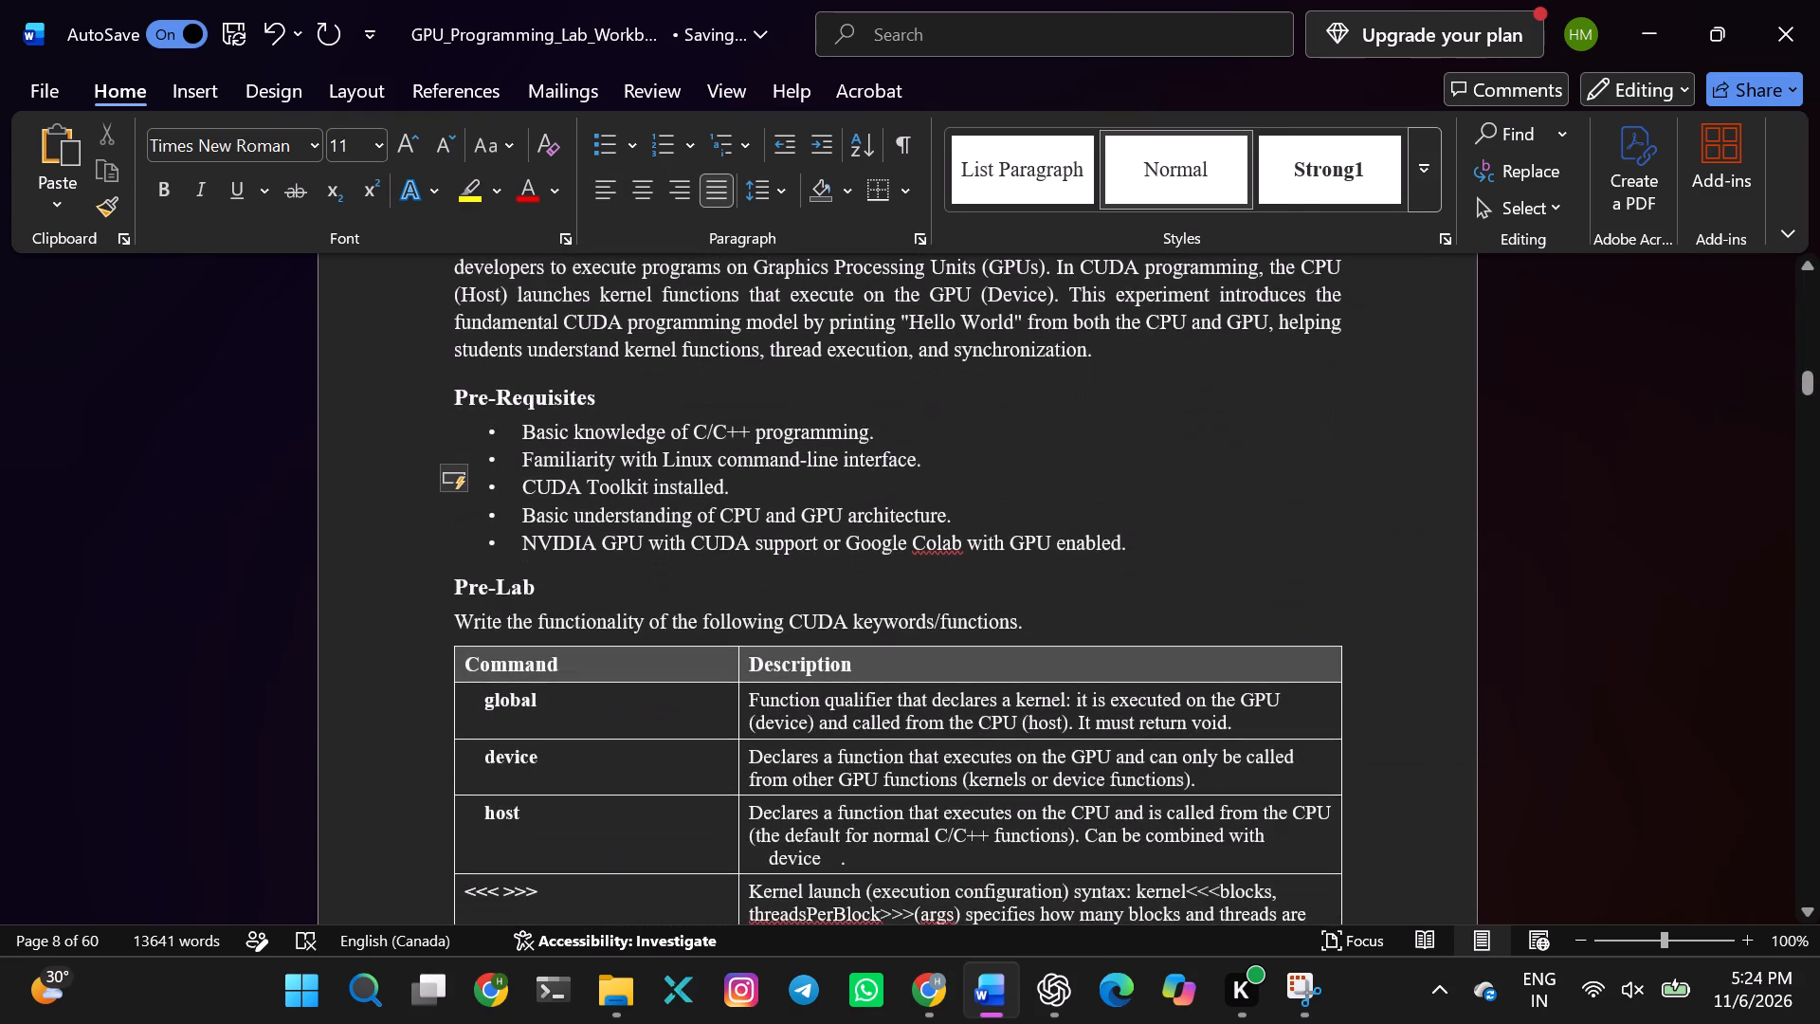
{"action": "scroll", "coordinate": [786, 493], "scroll_direction": "up", "scroll_amount": 8}
{"action": "scroll", "coordinate": [786, 493], "scroll_direction": "up", "scroll_amount": 15}
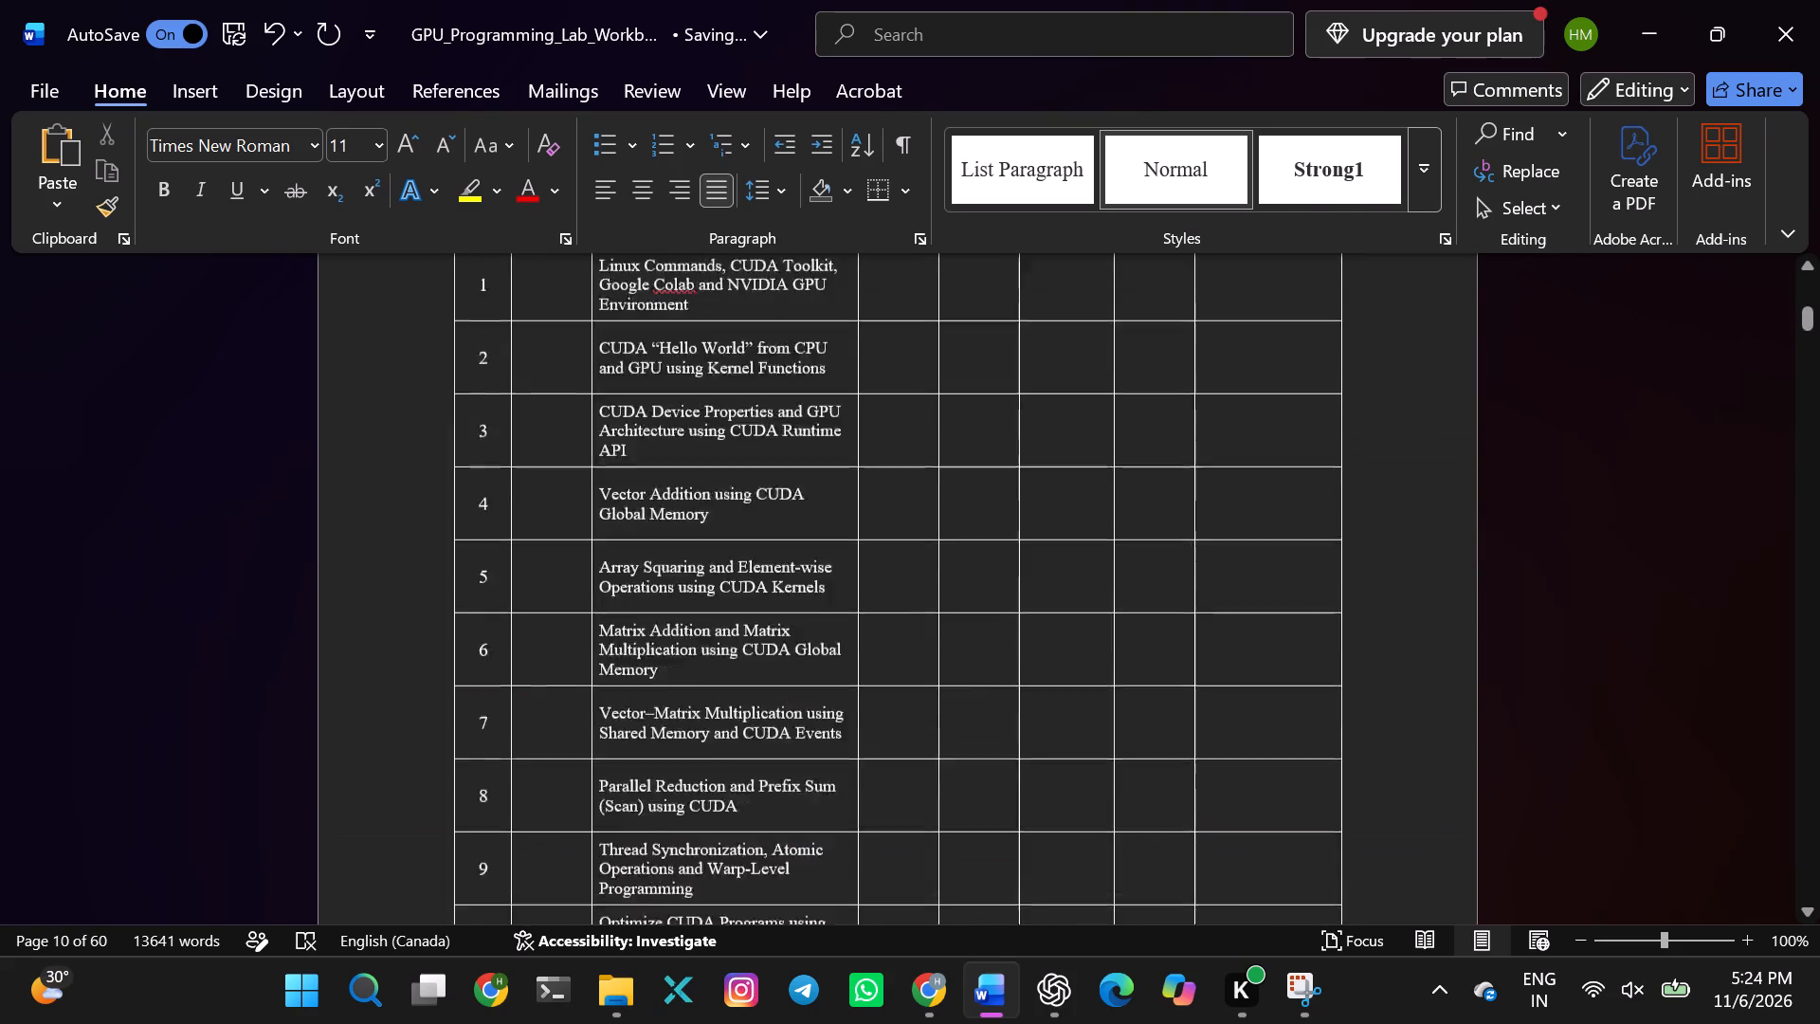
{"action": "scroll", "coordinate": [786, 493], "scroll_direction": "up", "scroll_amount": 4}
{"action": "scroll", "coordinate": [786, 493], "scroll_direction": "down", "scroll_amount": 3}
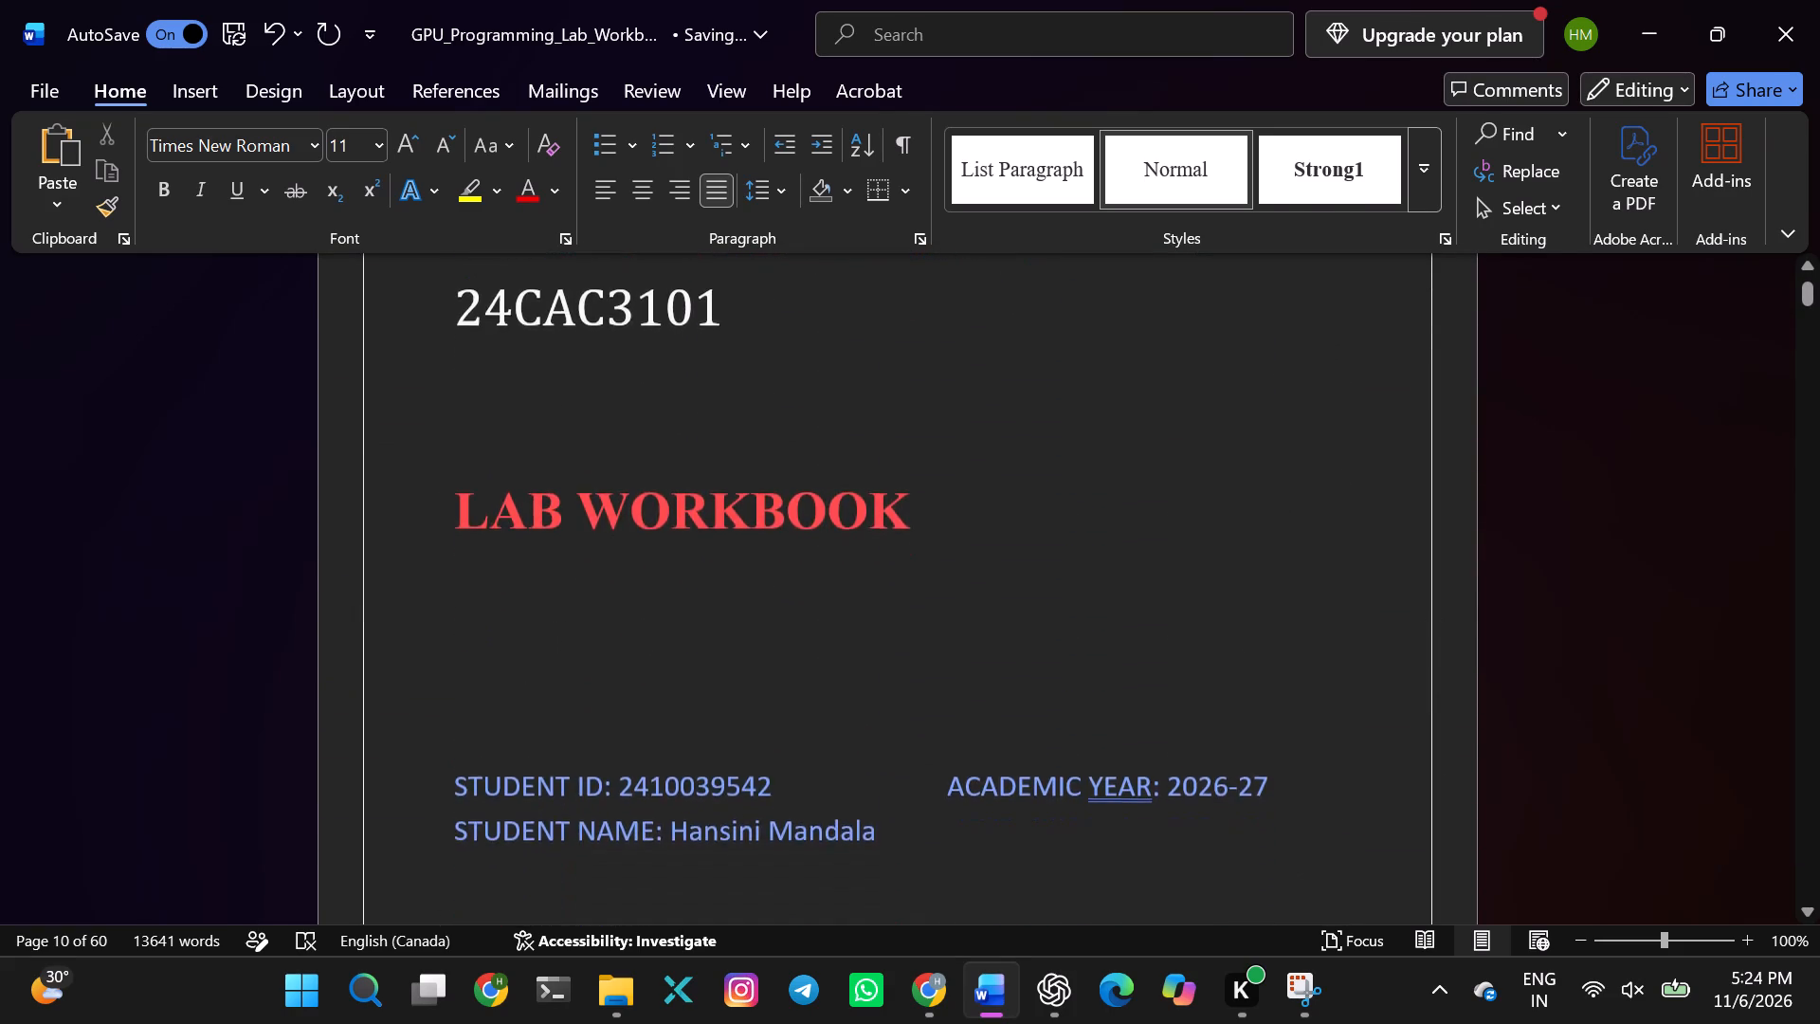
Zoom out to 70% so two pages sit side by side and display the workbook in full-screen mode.
{"action": "scroll", "coordinate": [786, 493], "scroll_direction": "down", "scroll_amount": 4}
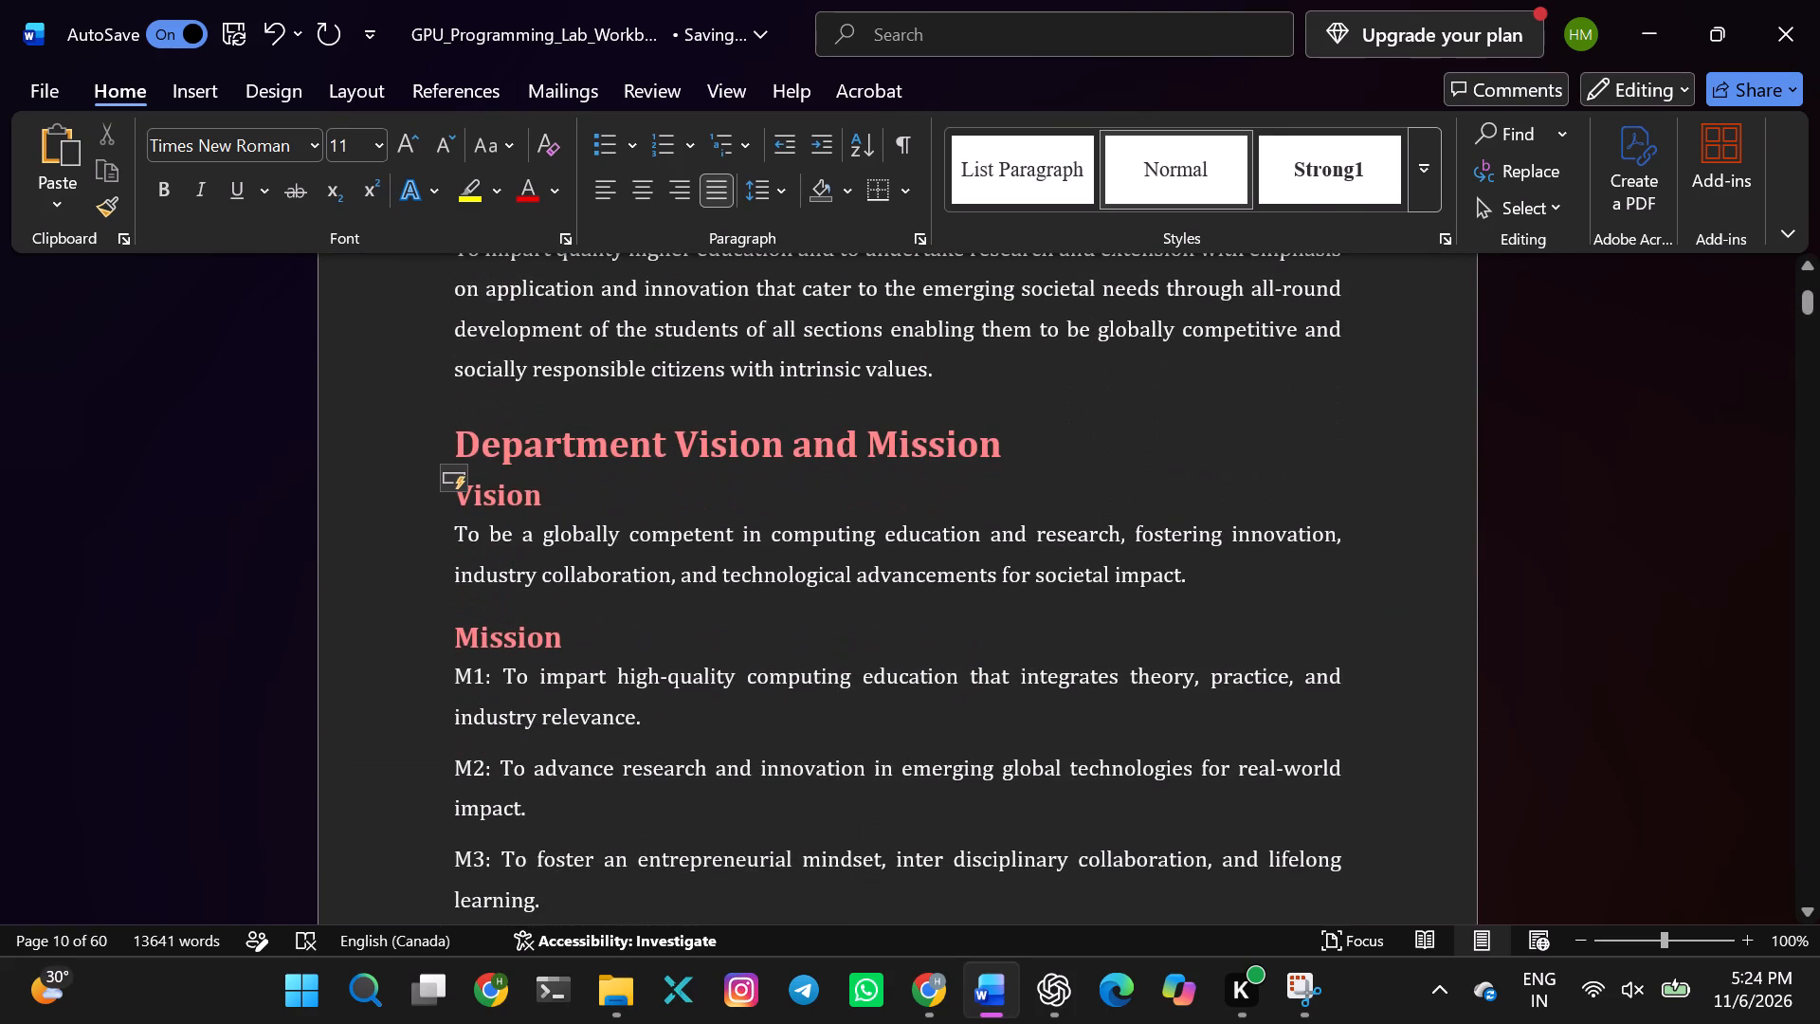
{"action": "scroll", "coordinate": [922, 313], "scroll_direction": "down", "scroll_amount": 4, "text": "ctrl"}
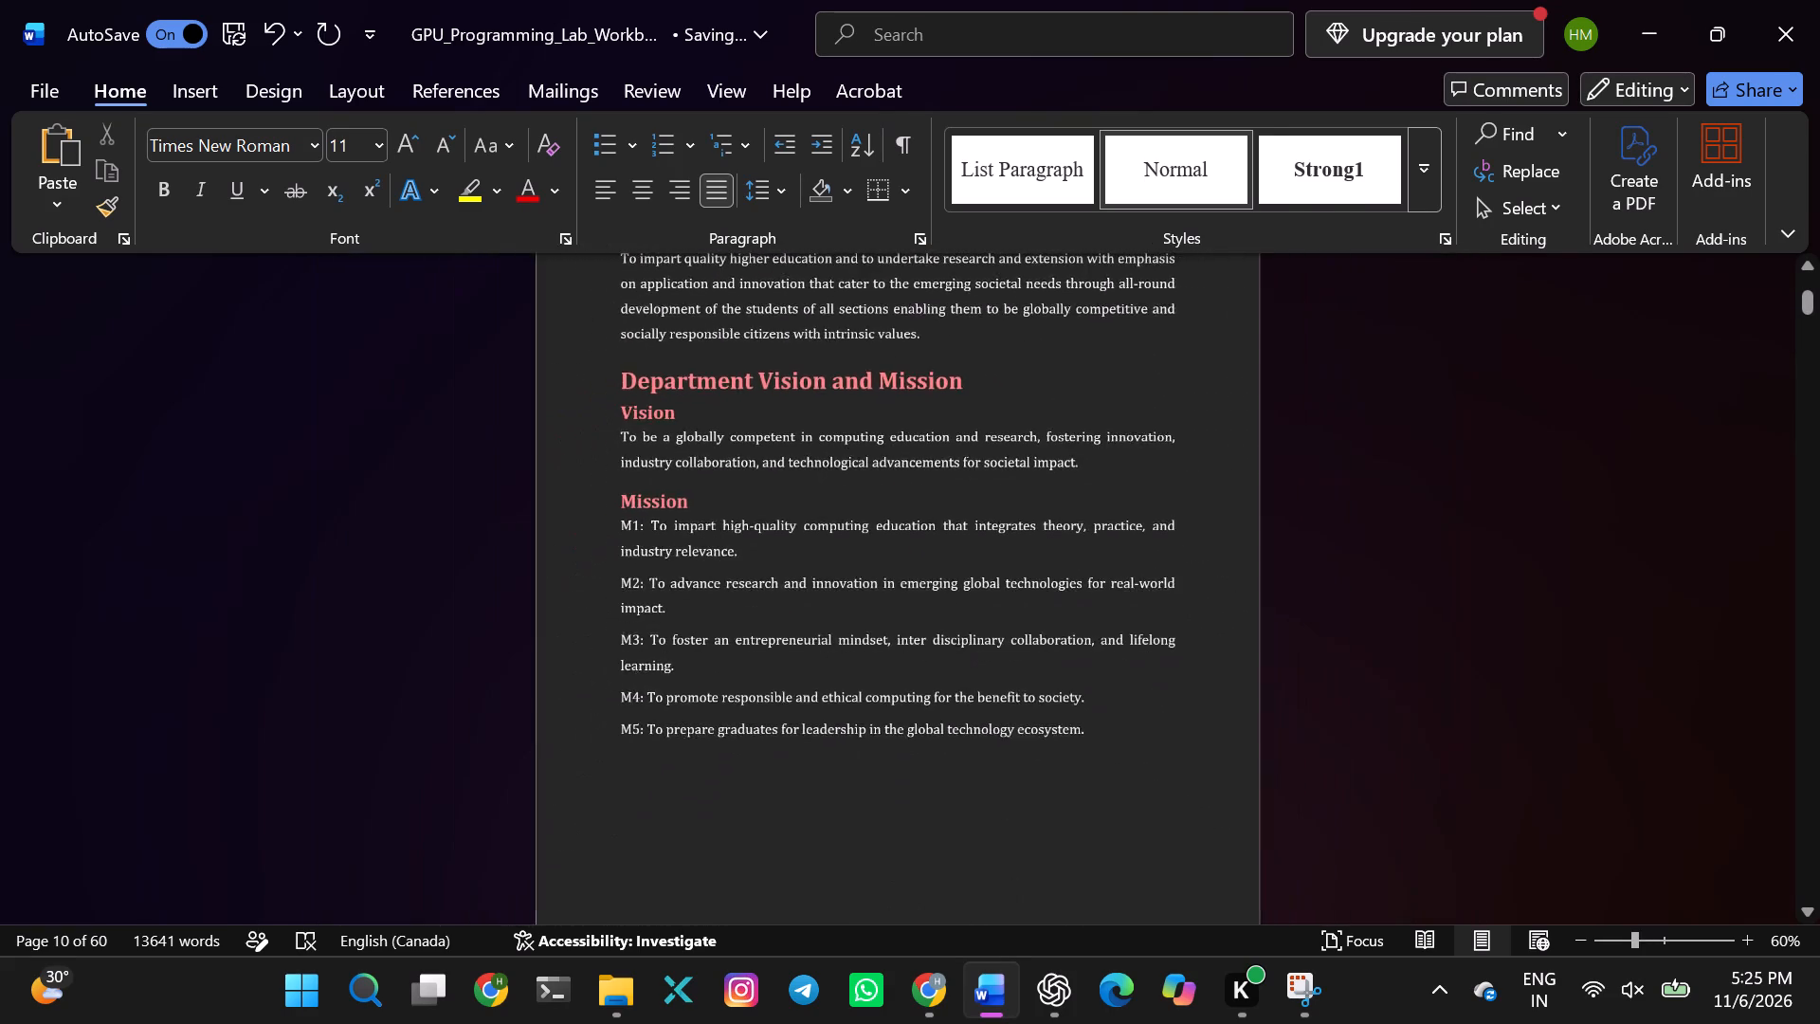
{"action": "scroll", "coordinate": [922, 313], "scroll_direction": "down", "scroll_amount": 3, "text": "ctrl"}
{"action": "scroll", "coordinate": [922, 313], "scroll_direction": "up", "scroll_amount": 4, "text": "ctrl"}
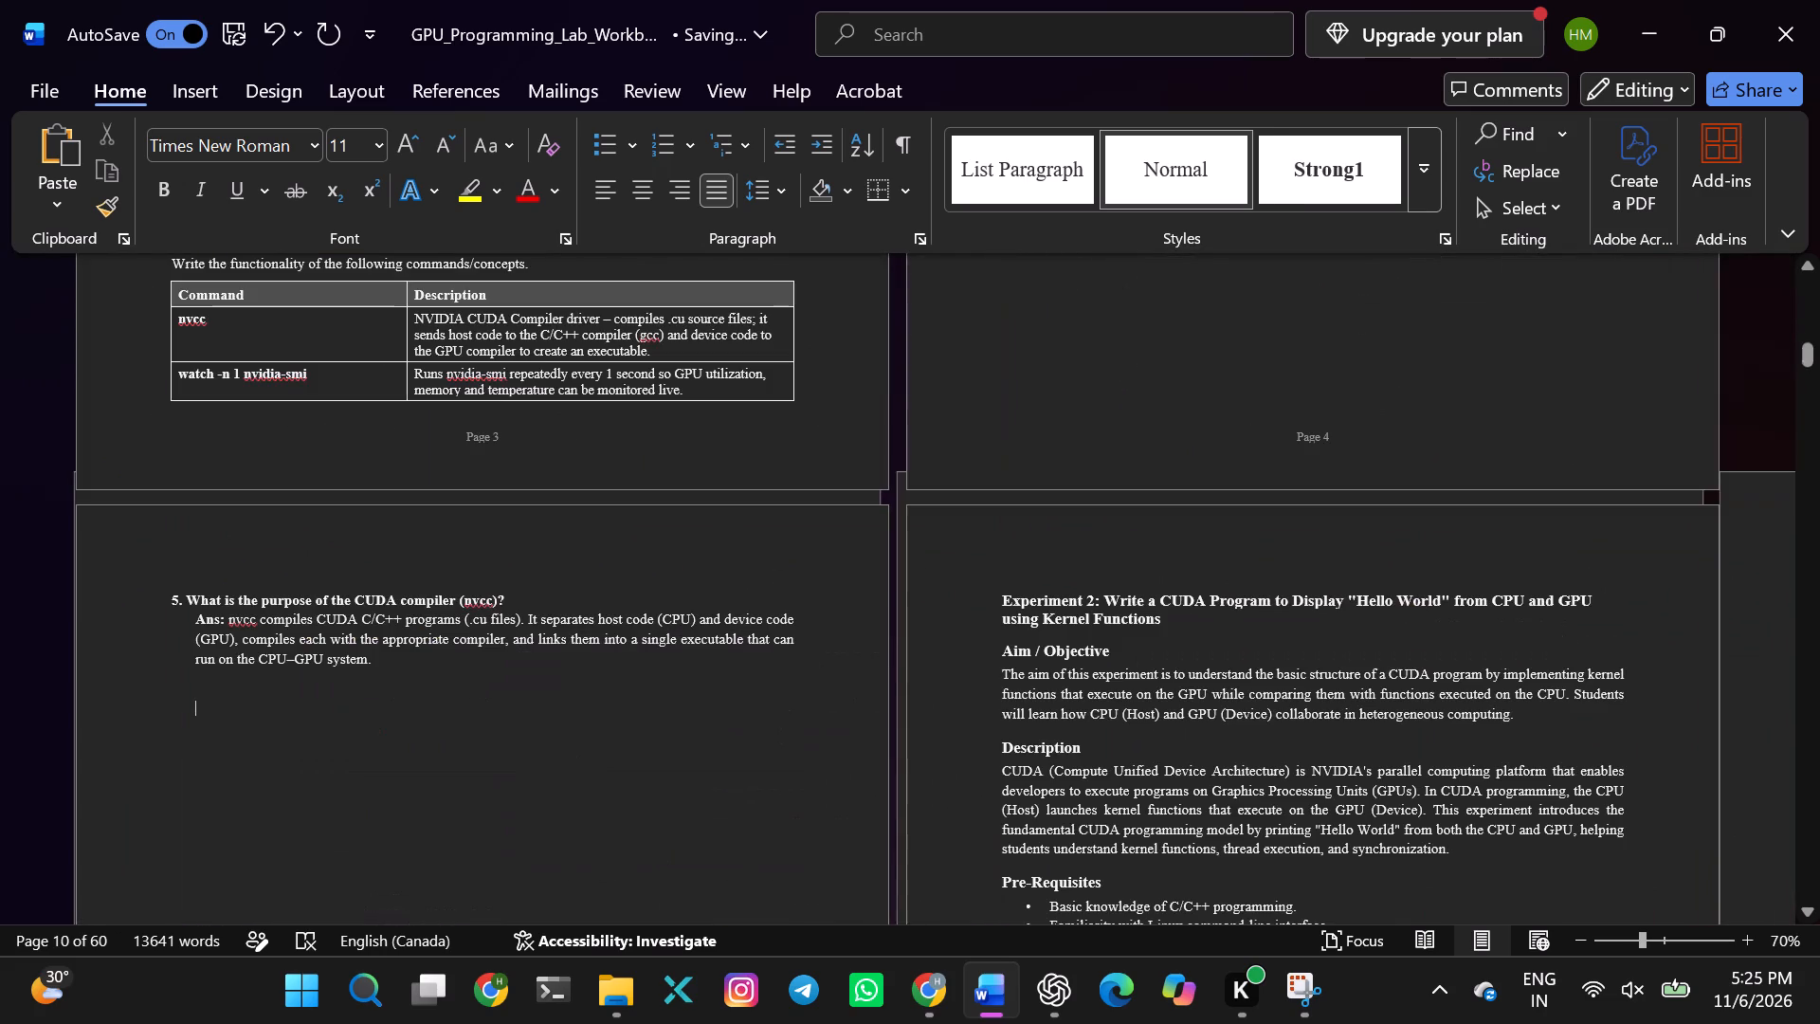
{"action": "scroll", "coordinate": [922, 313], "scroll_direction": "up", "scroll_amount": 9}
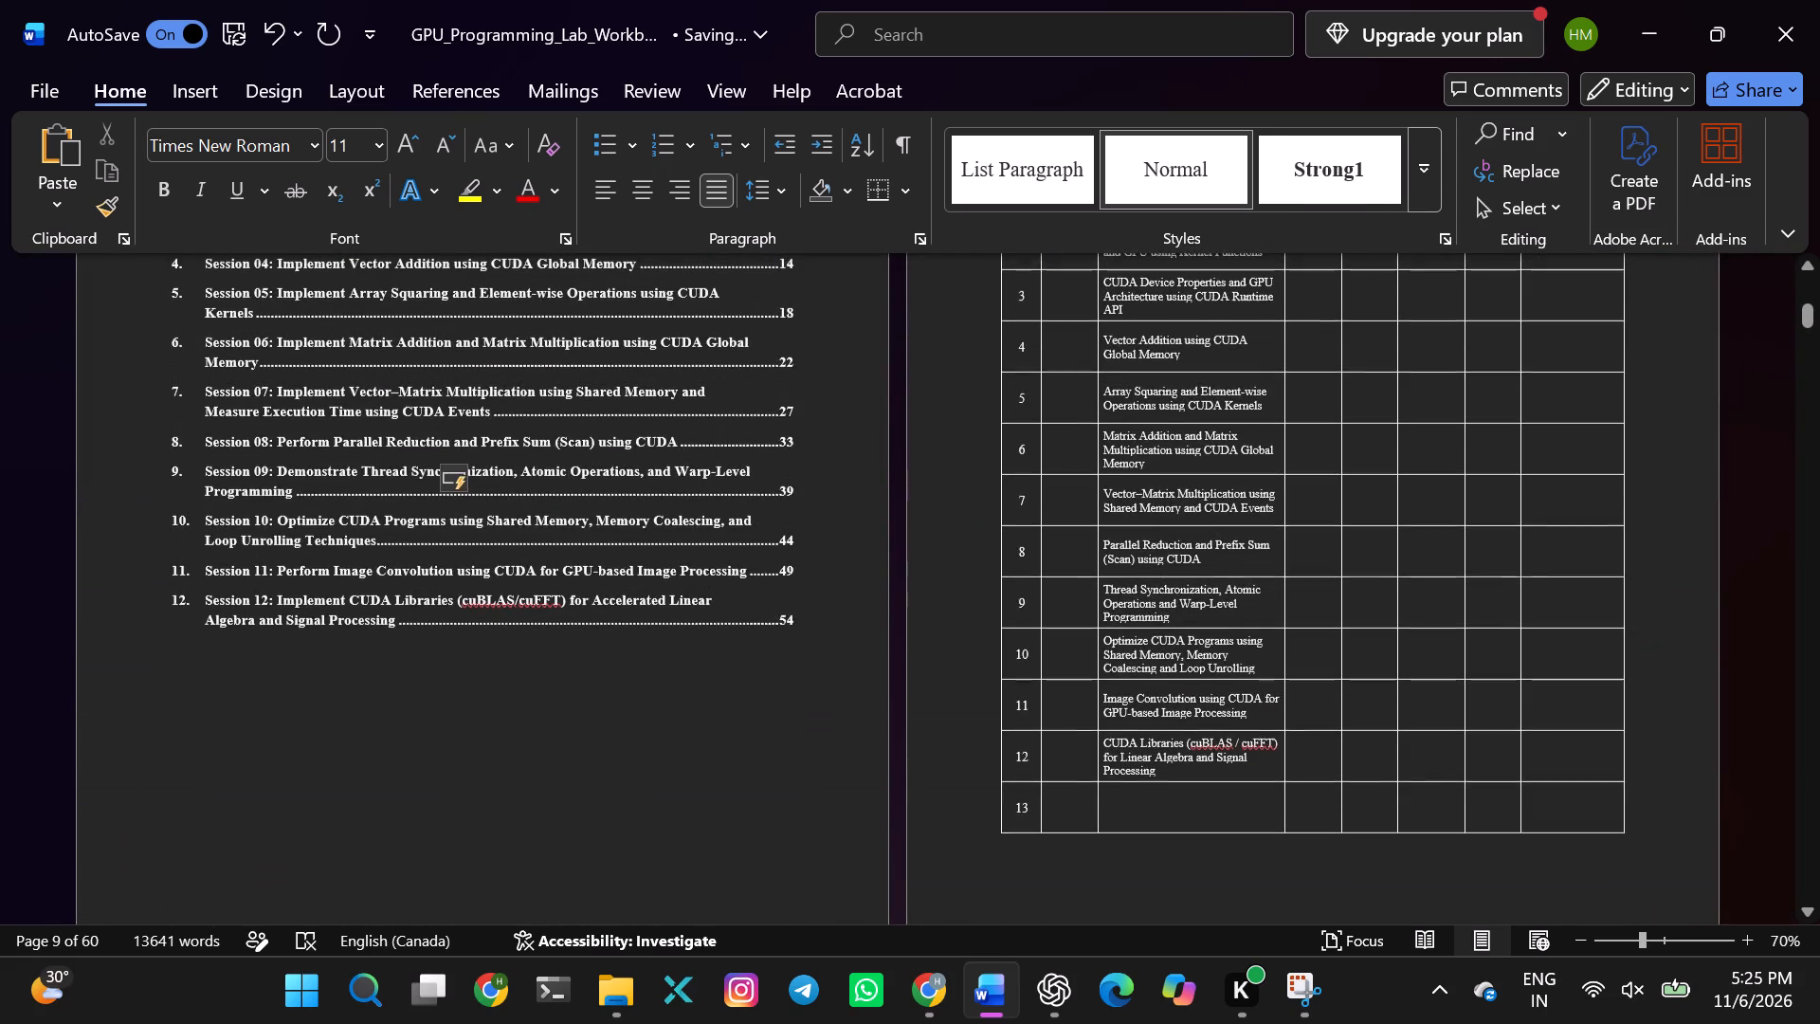
{"action": "scroll", "coordinate": [922, 313], "scroll_direction": "up", "scroll_amount": 9}
{"action": "scroll", "coordinate": [922, 313], "scroll_direction": "down", "scroll_amount": 1}
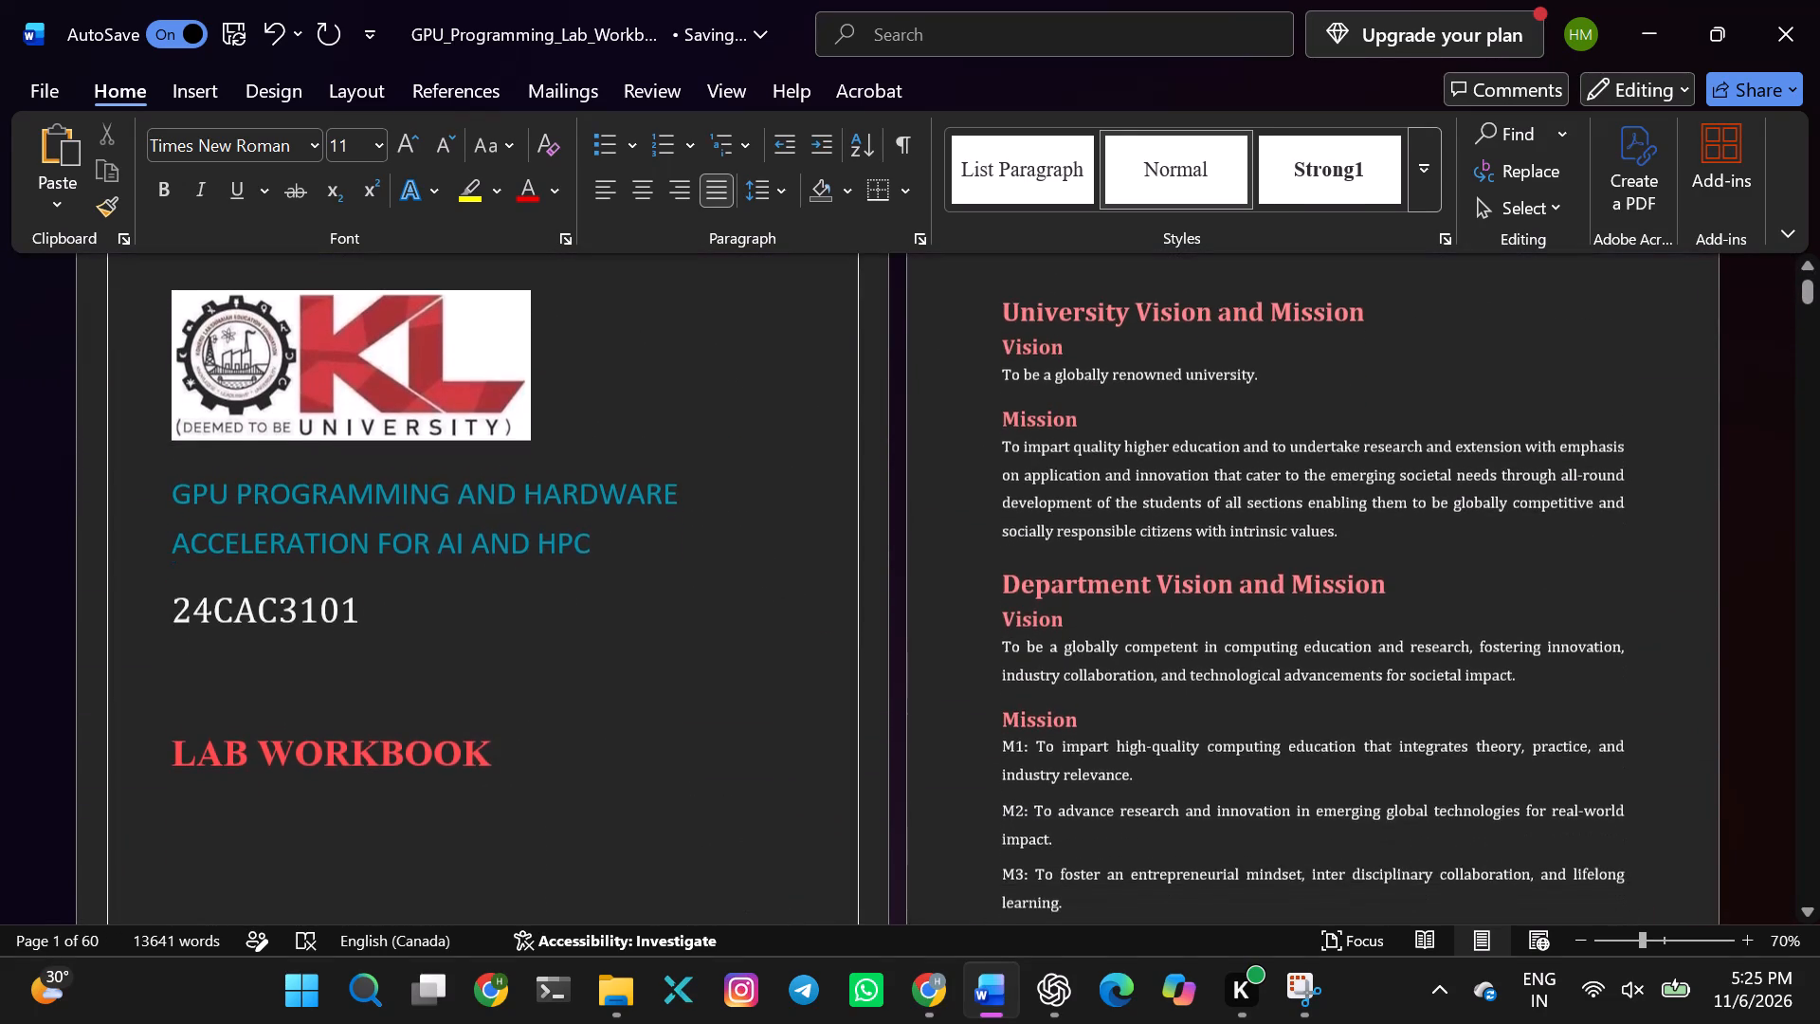
{"action": "scroll", "coordinate": [922, 313], "scroll_direction": "down", "scroll_amount": 1}
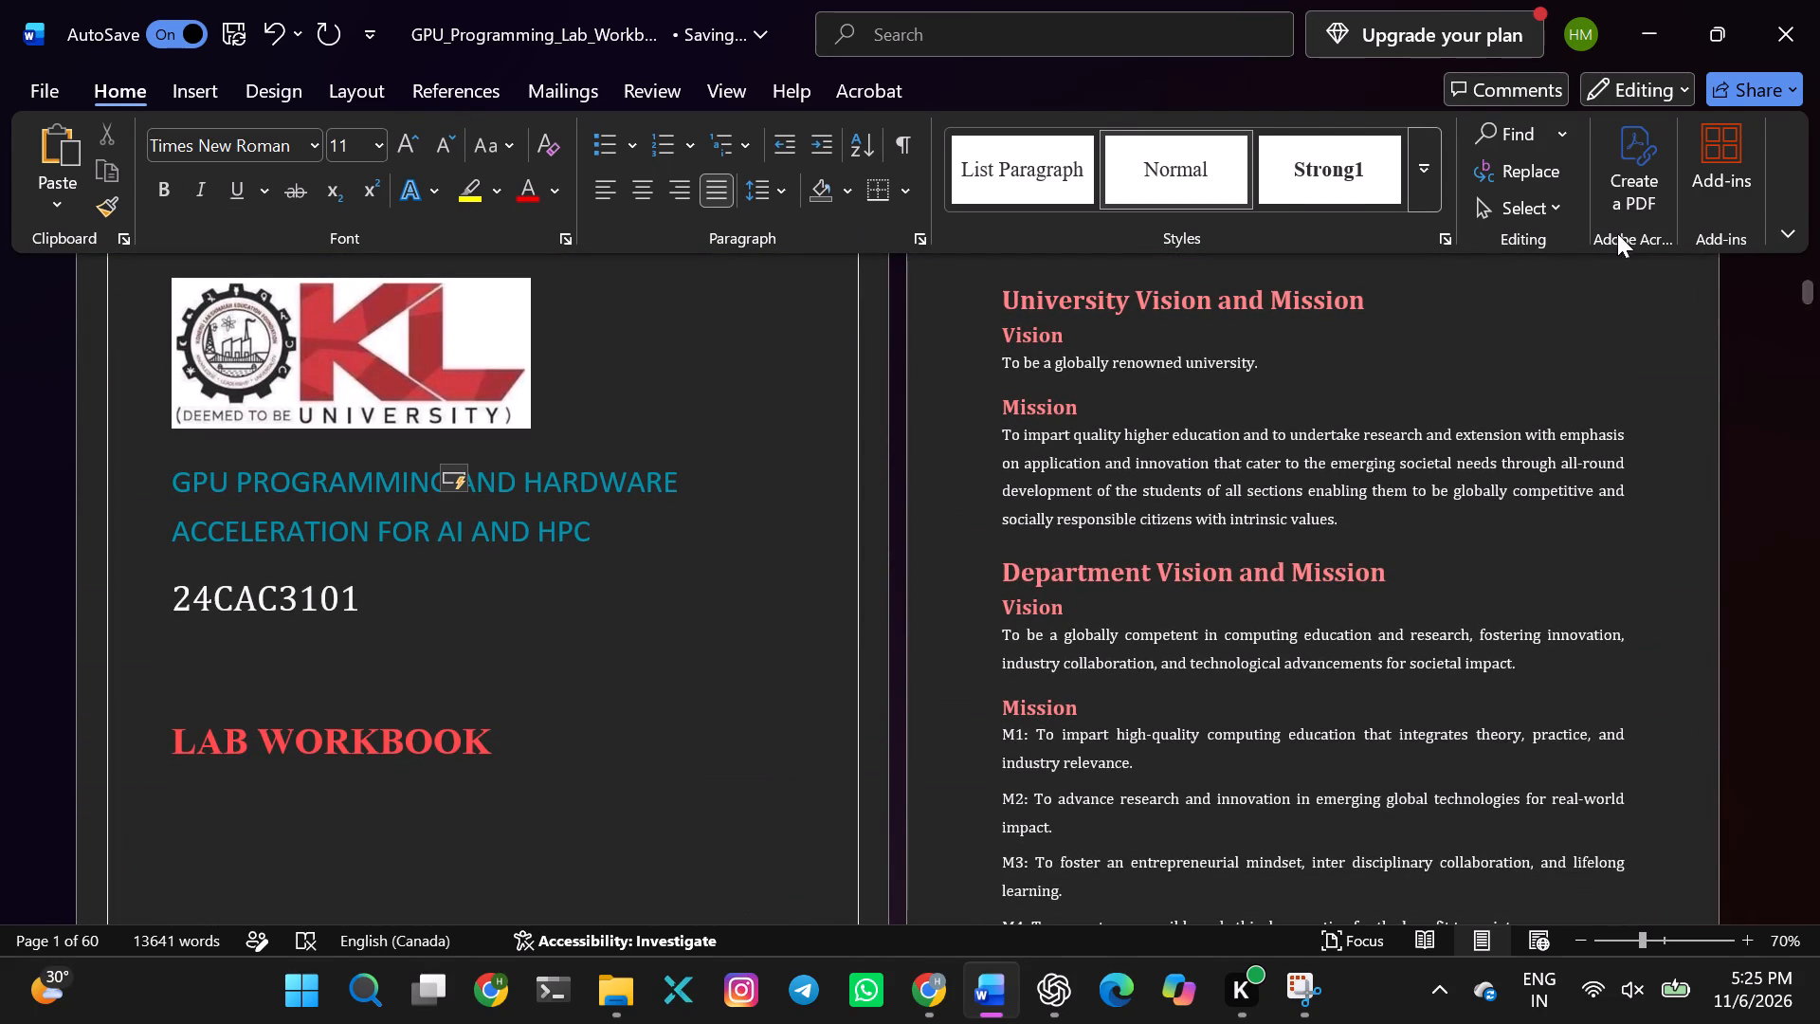
{"action": "left_click", "coordinate": [1793, 237]}
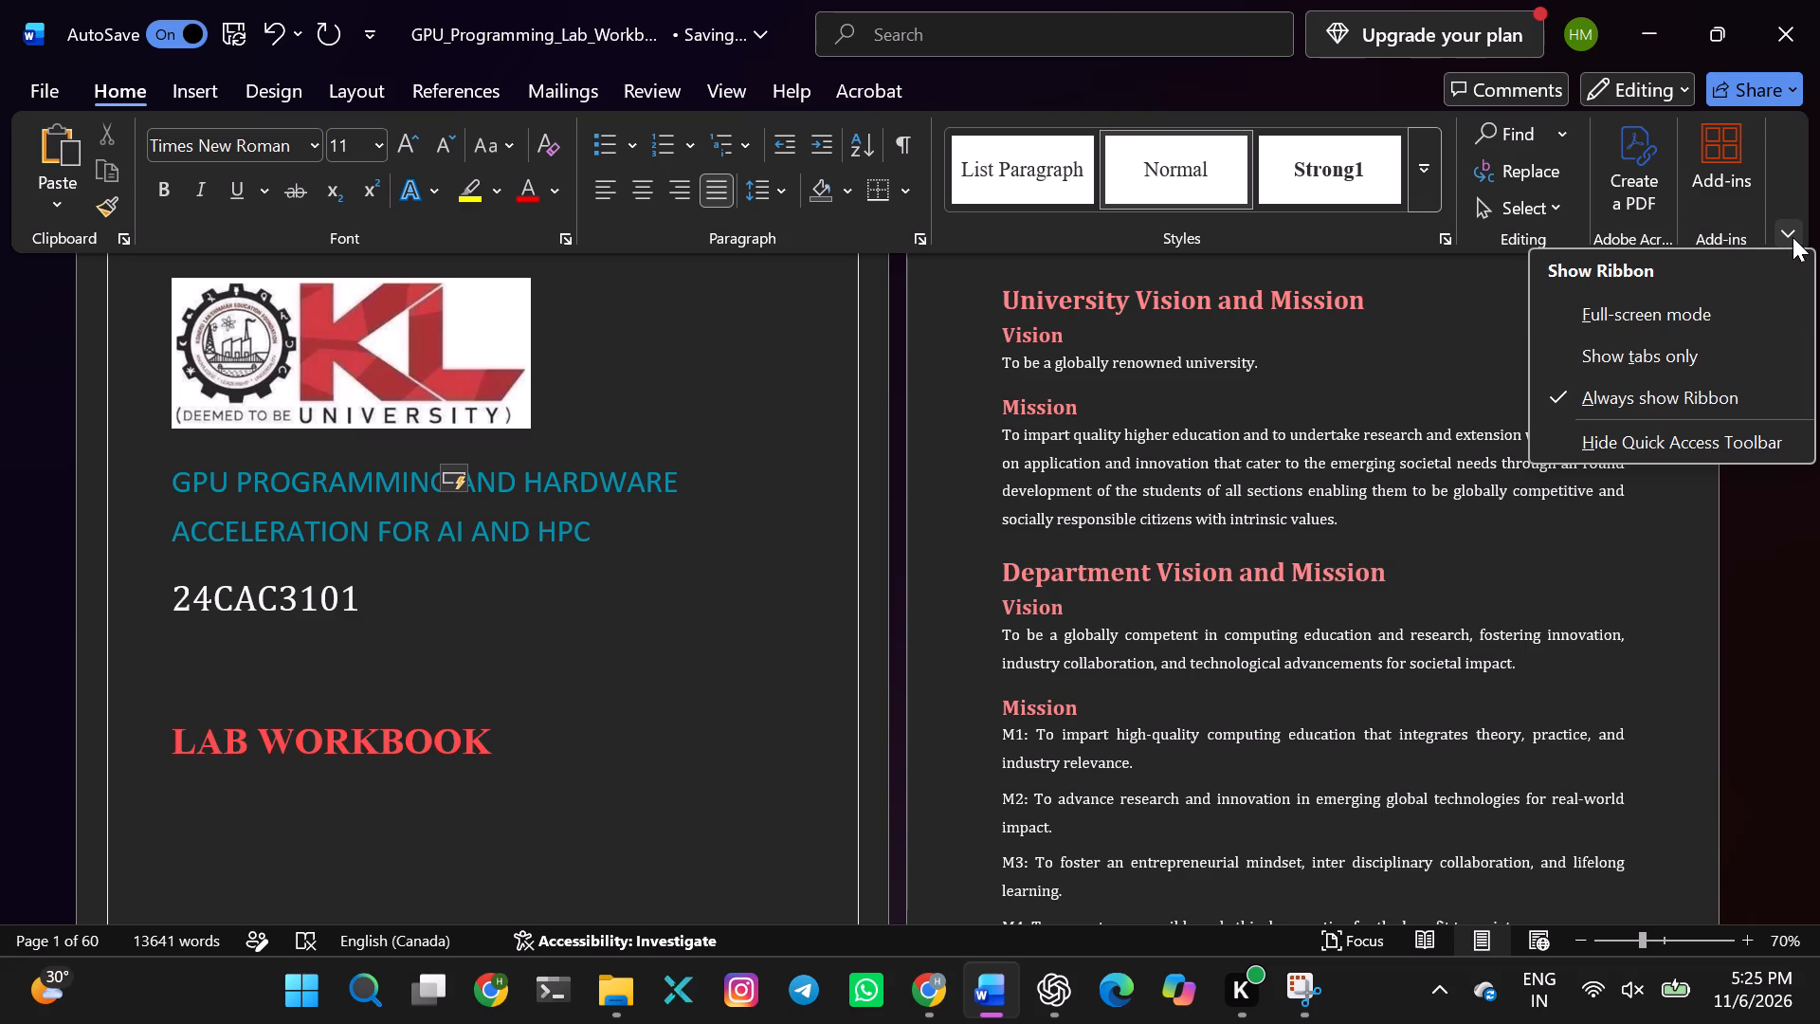
{"action": "left_click", "coordinate": [1665, 321]}
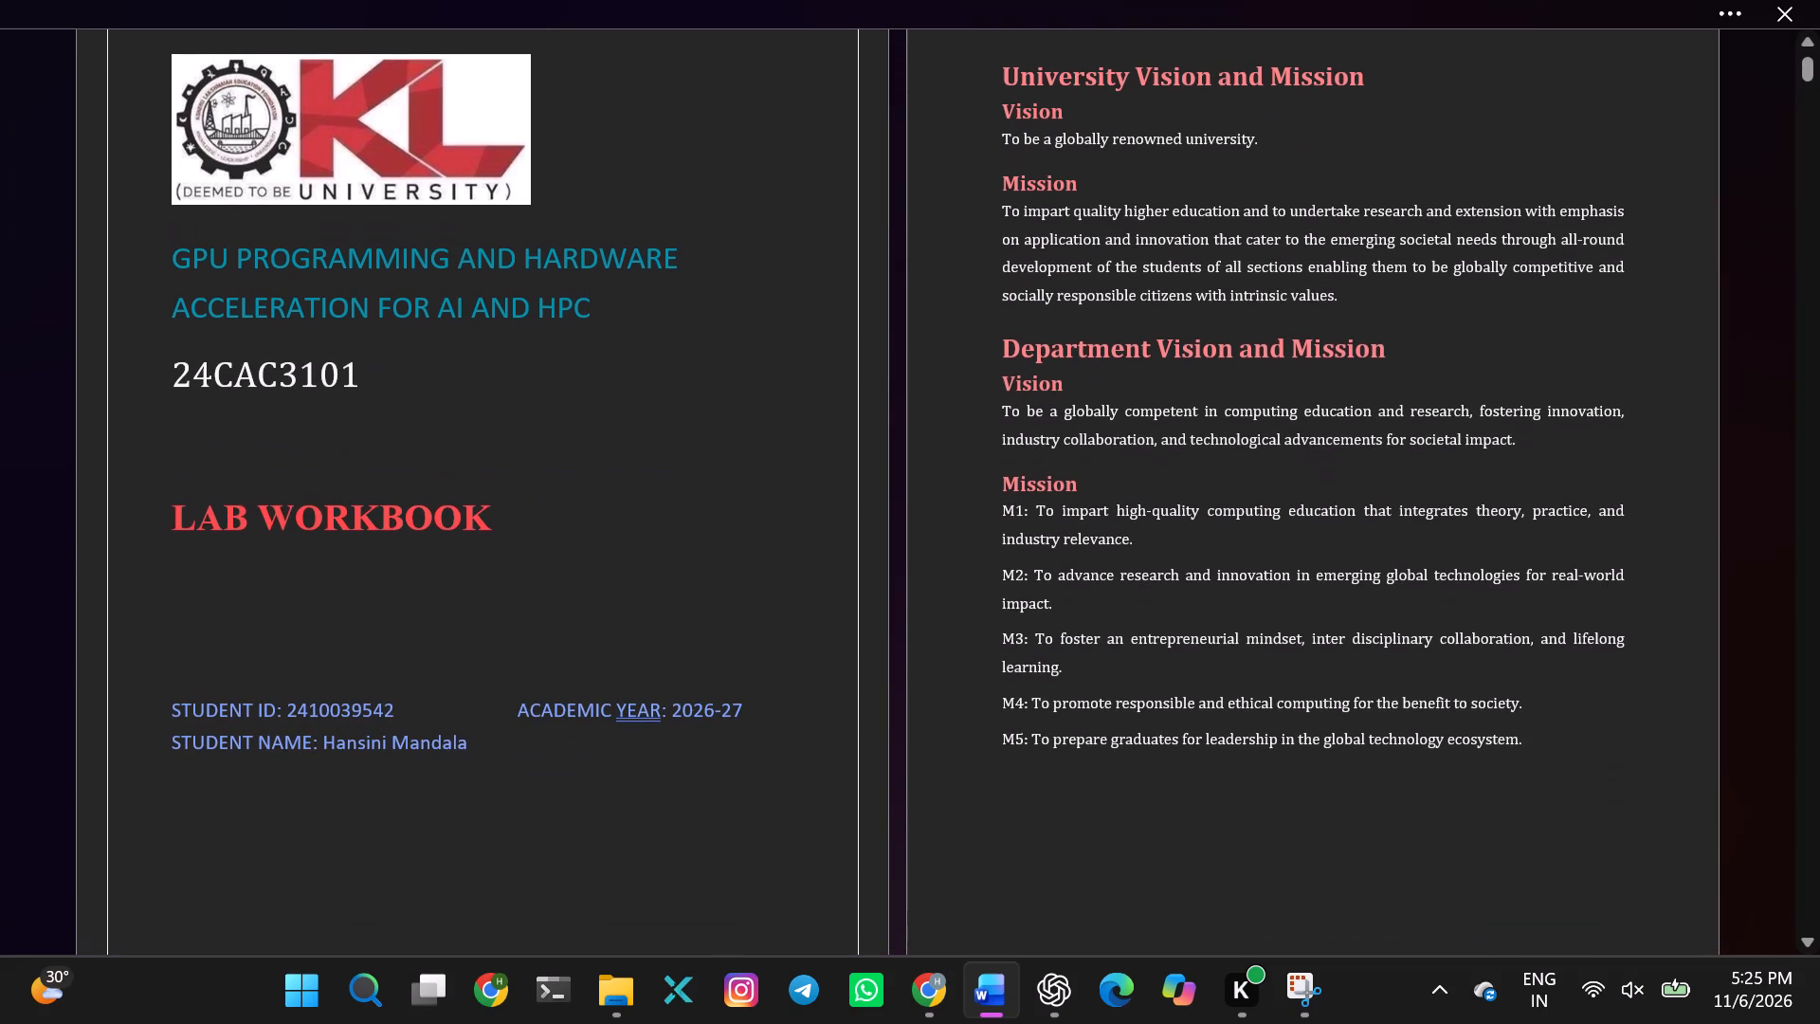
Review the page layout from the cover page through Experiments 1 and 2, checking for tables split across pages.
{"action": "scroll", "coordinate": [1665, 321], "scroll_direction": "down", "scroll_amount": 5}
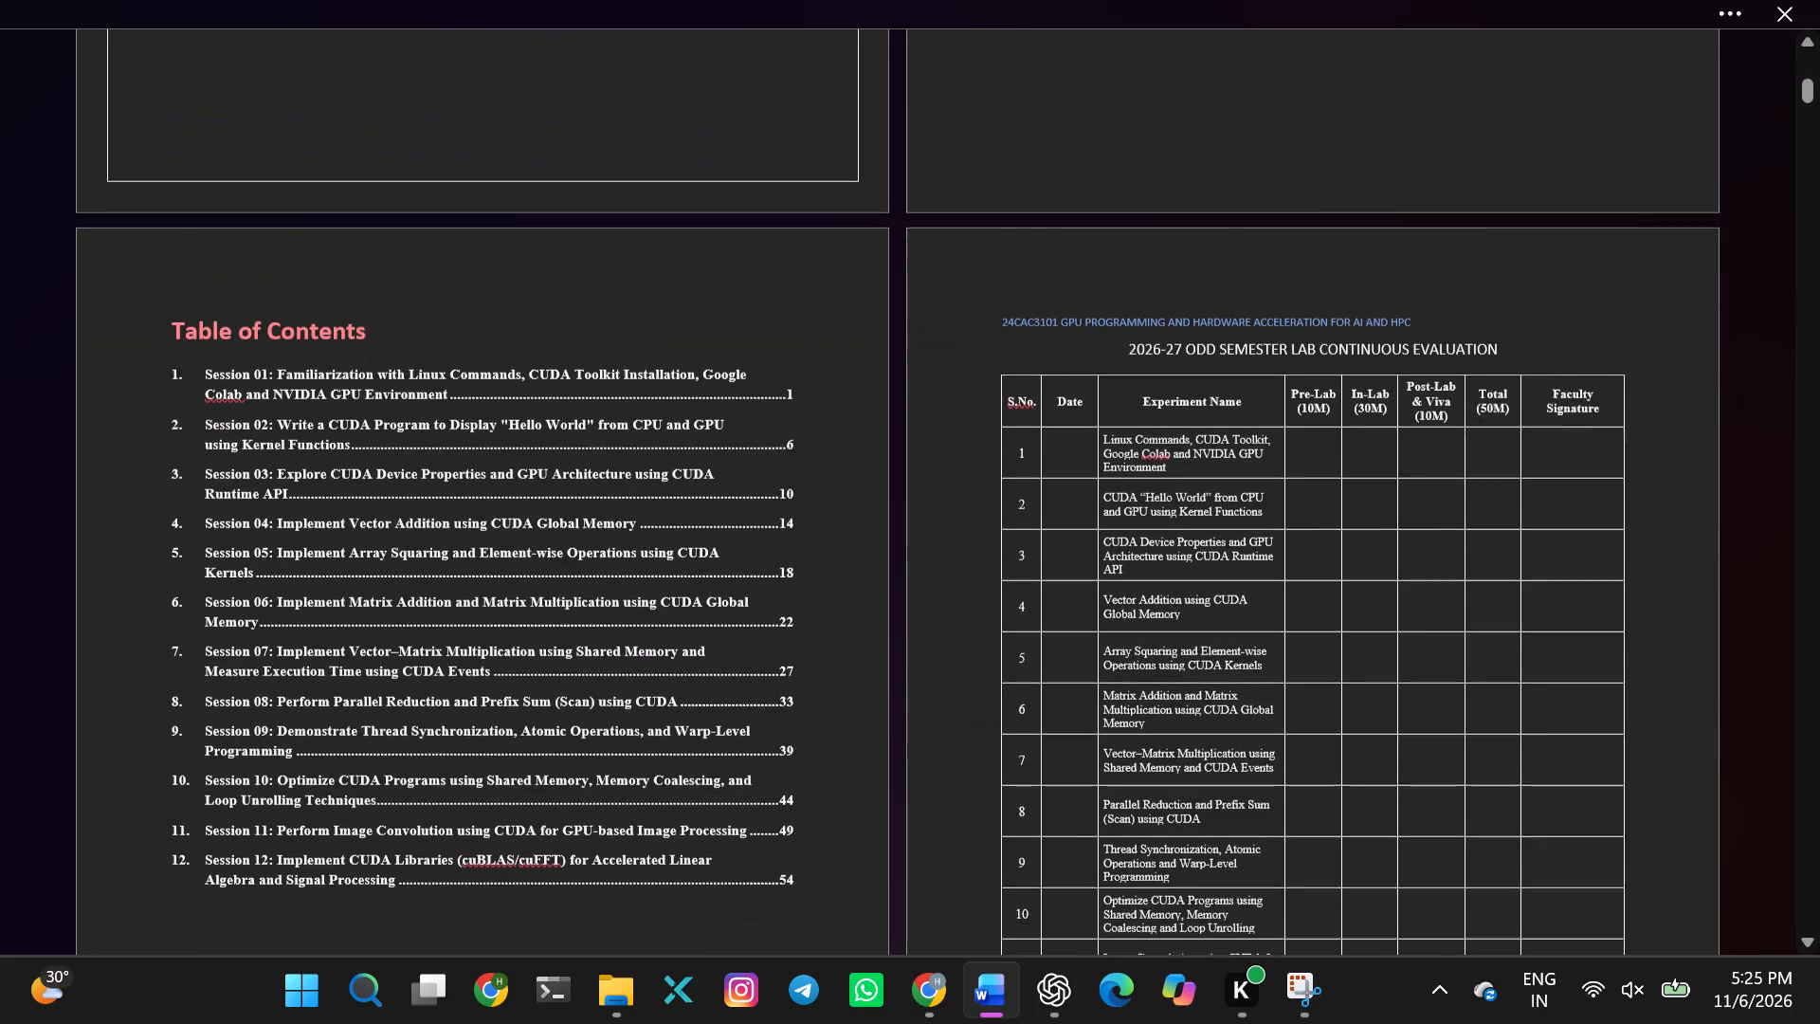
{"action": "scroll", "coordinate": [1665, 321], "scroll_direction": "down", "scroll_amount": 2}
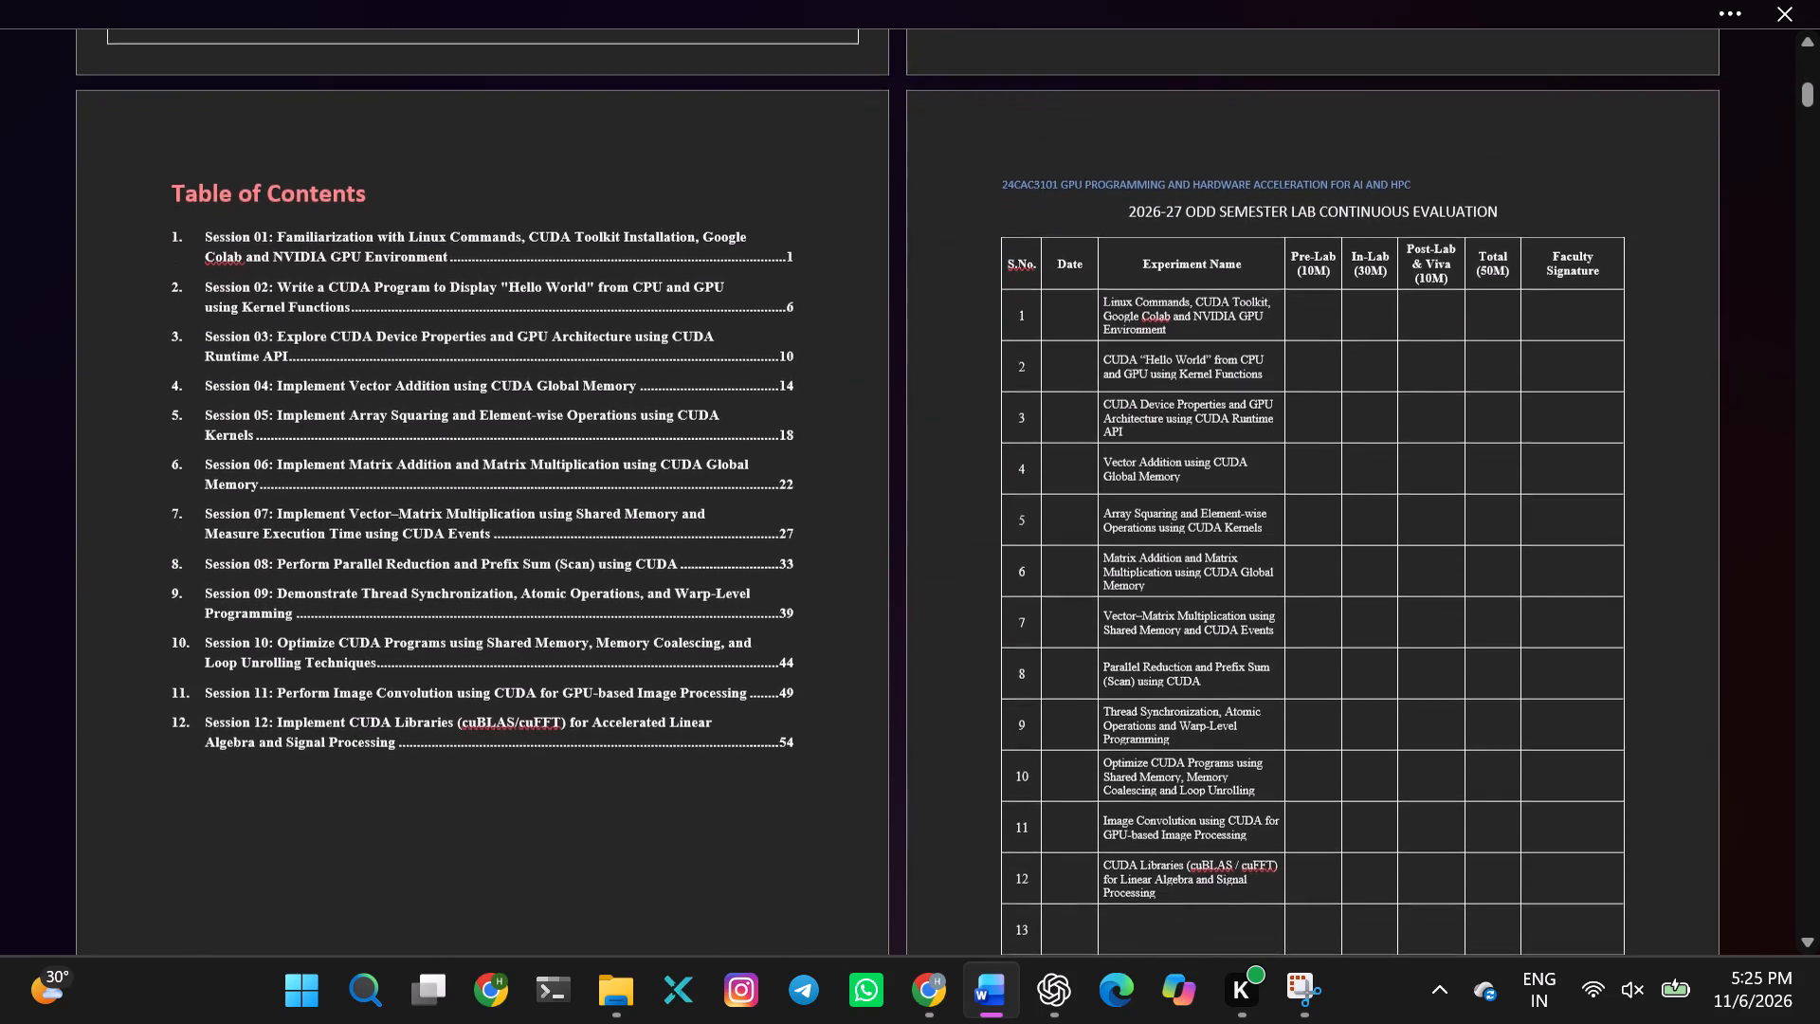
{"action": "scroll", "coordinate": [1665, 321], "scroll_direction": "down", "scroll_amount": 7}
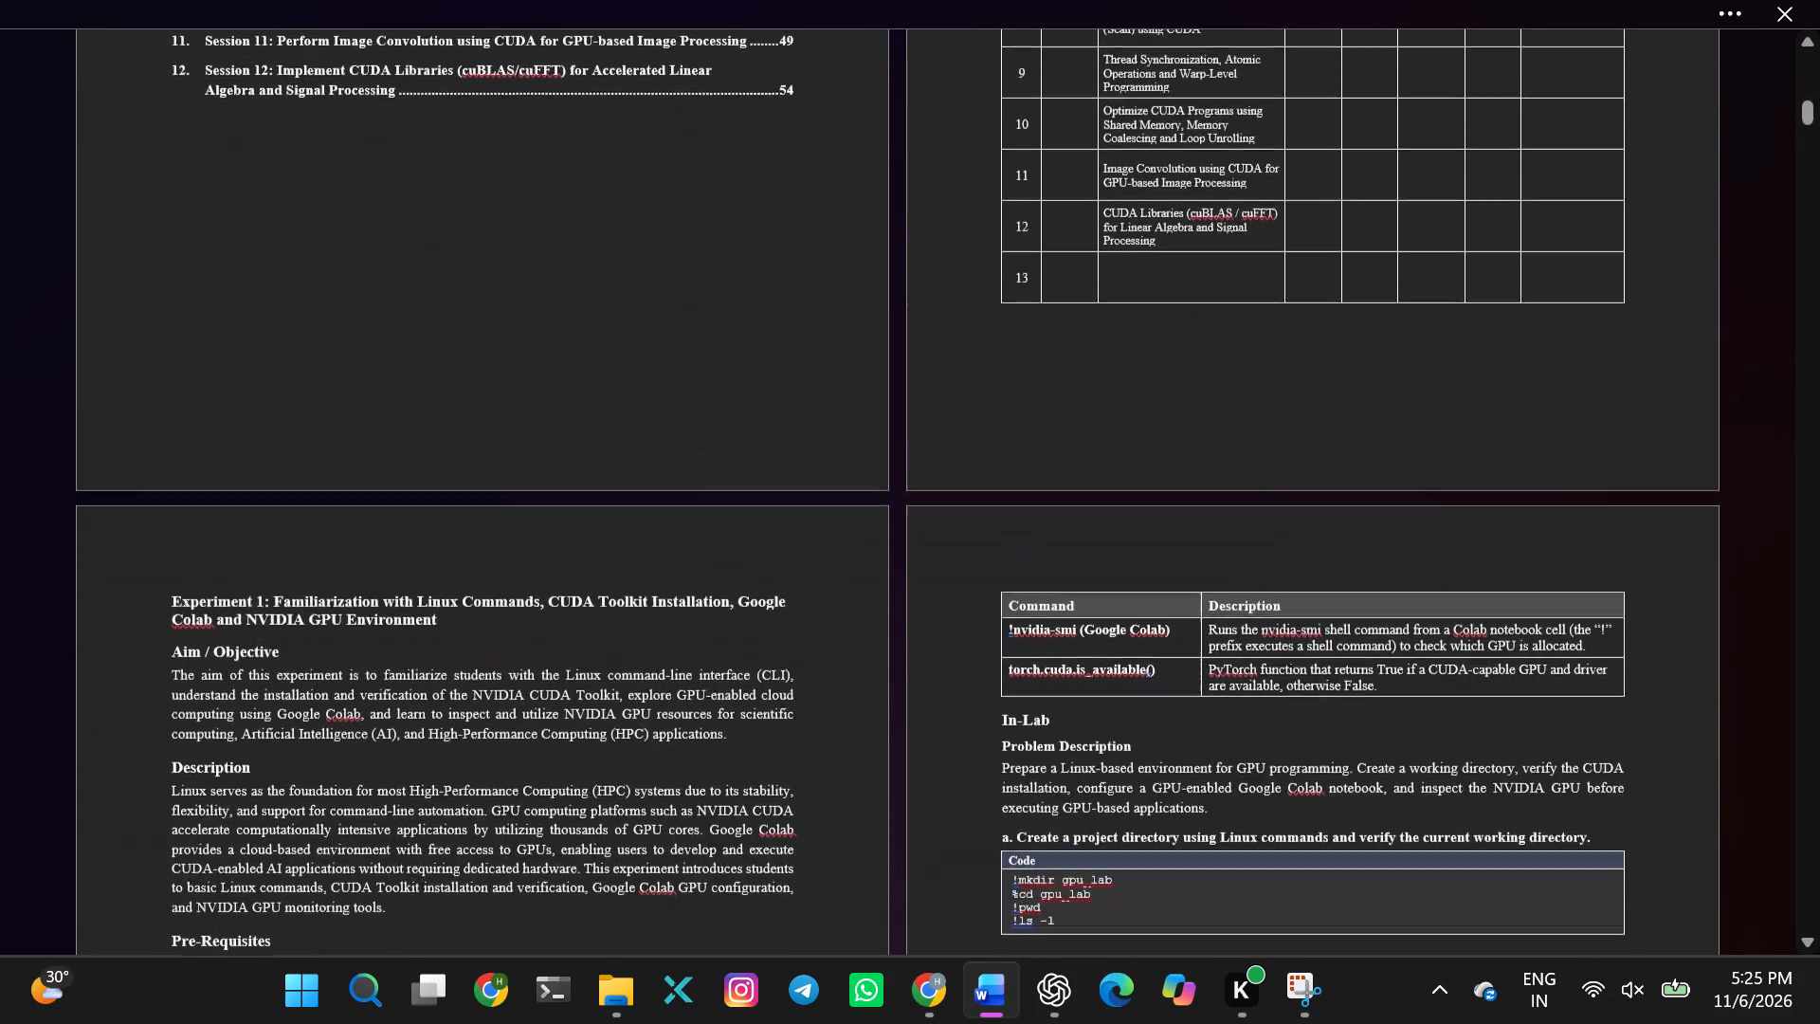
{"action": "scroll", "coordinate": [1665, 321], "scroll_direction": "down", "scroll_amount": 3}
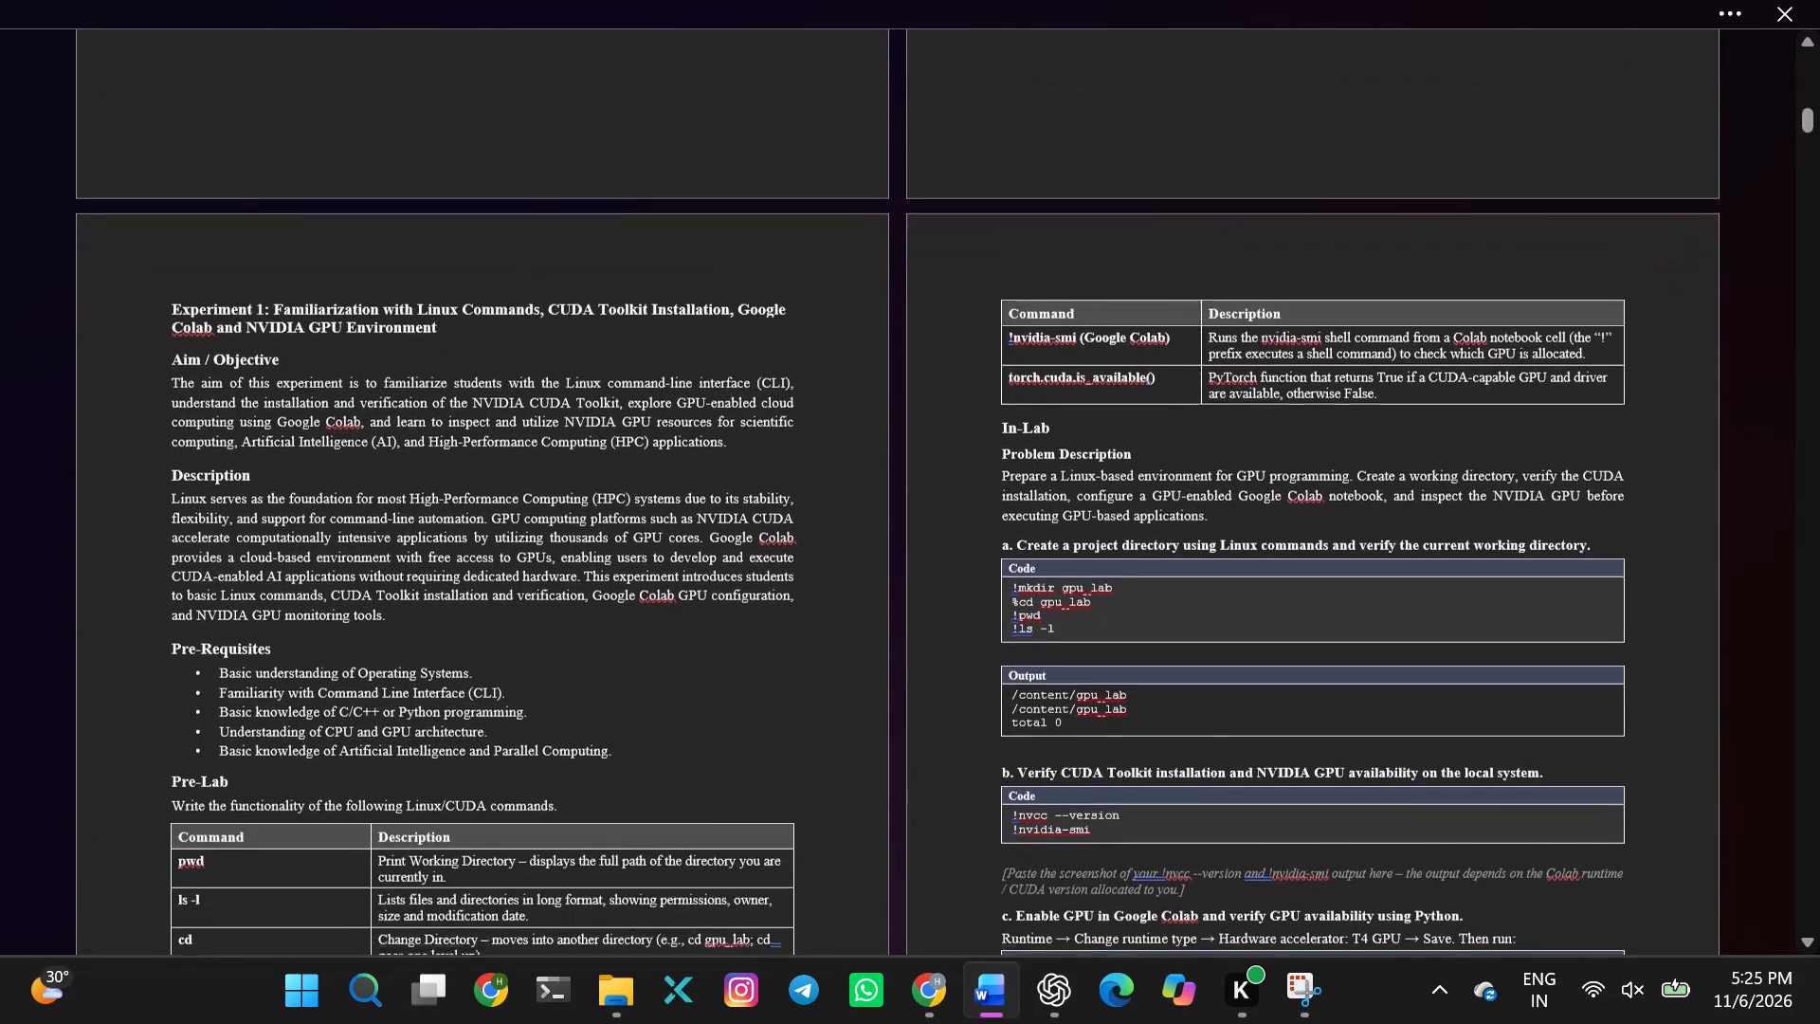
{"action": "scroll", "coordinate": [1665, 321], "scroll_direction": "down", "scroll_amount": 4}
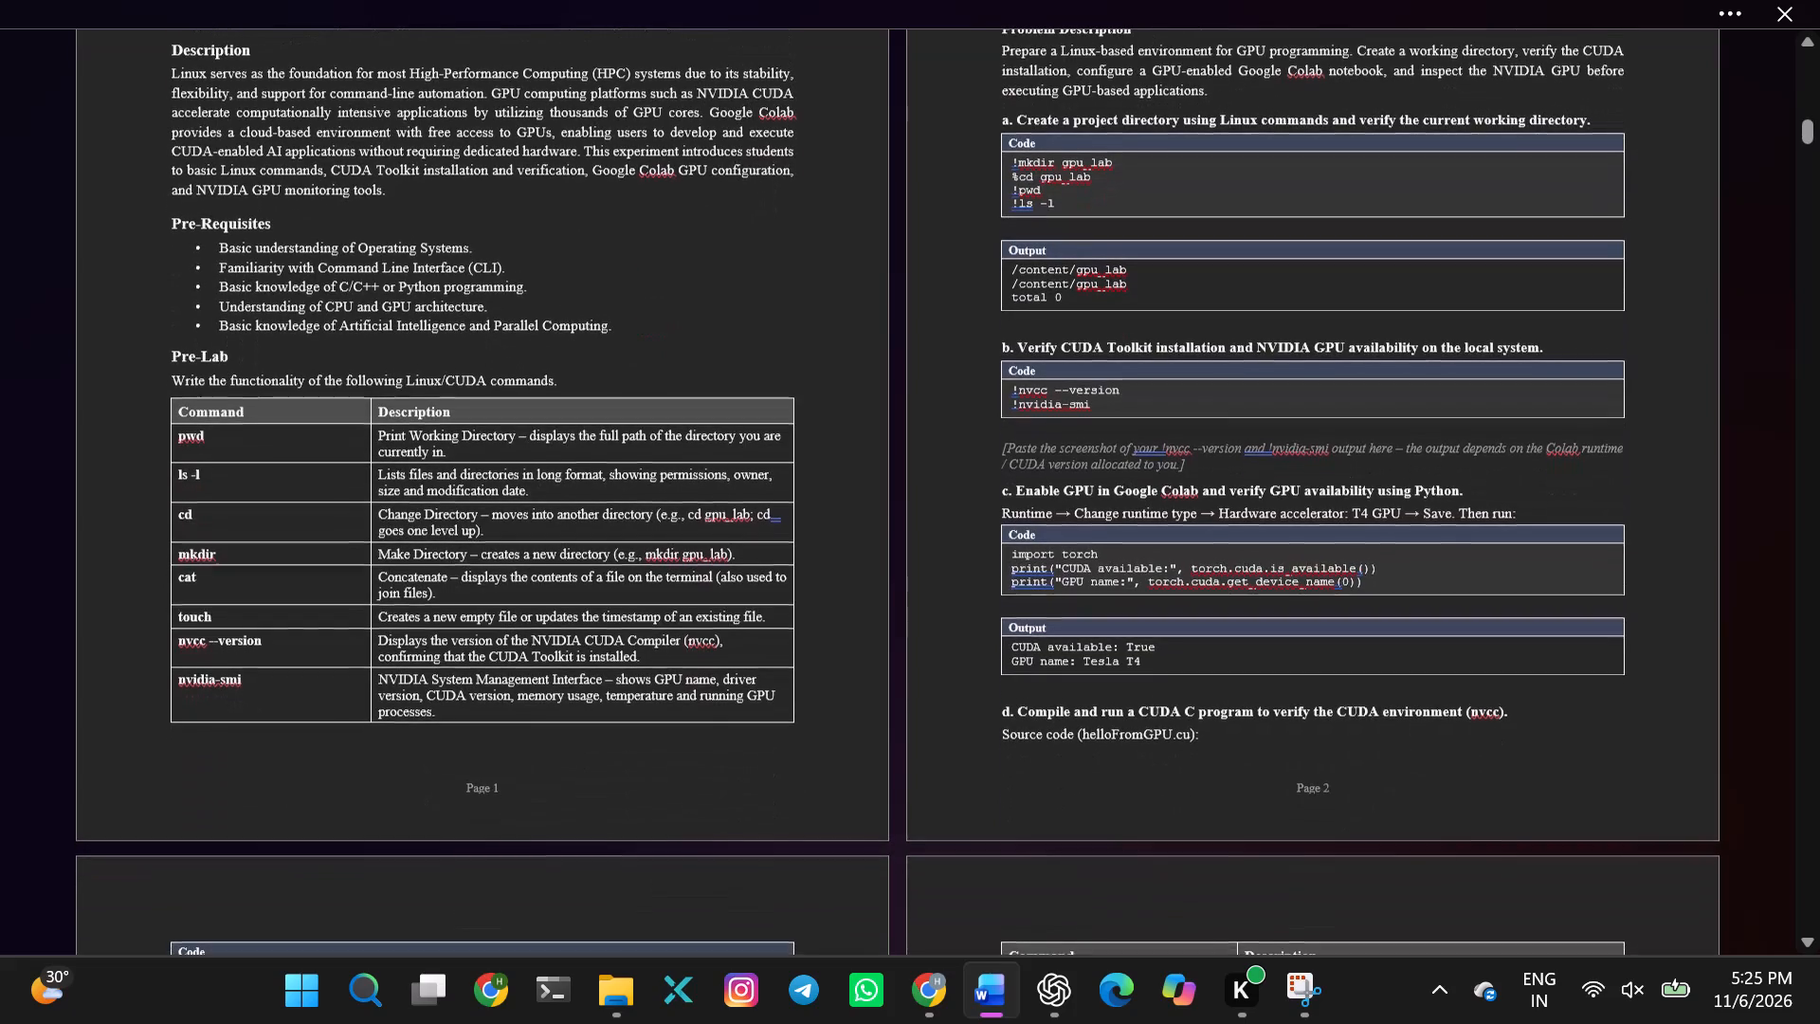
{"action": "scroll", "coordinate": [1665, 321], "scroll_direction": "down", "scroll_amount": 6}
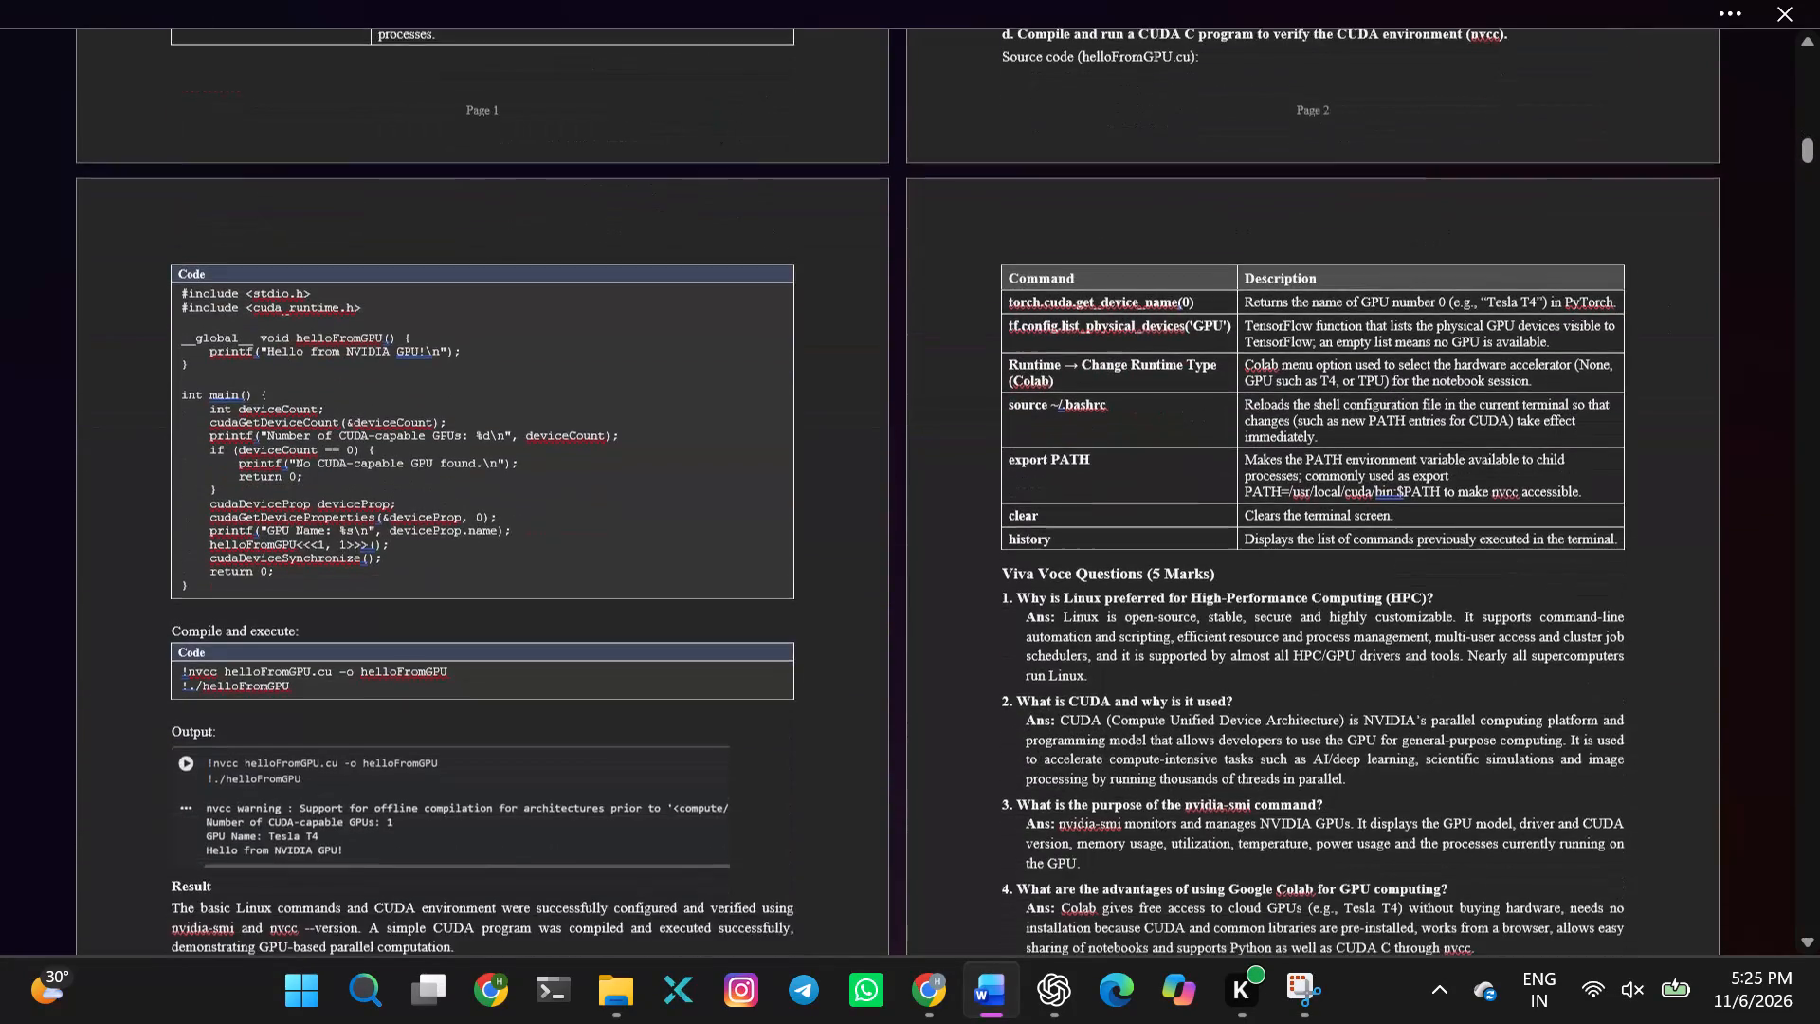
{"action": "scroll", "coordinate": [1665, 321], "scroll_direction": "down", "scroll_amount": 4}
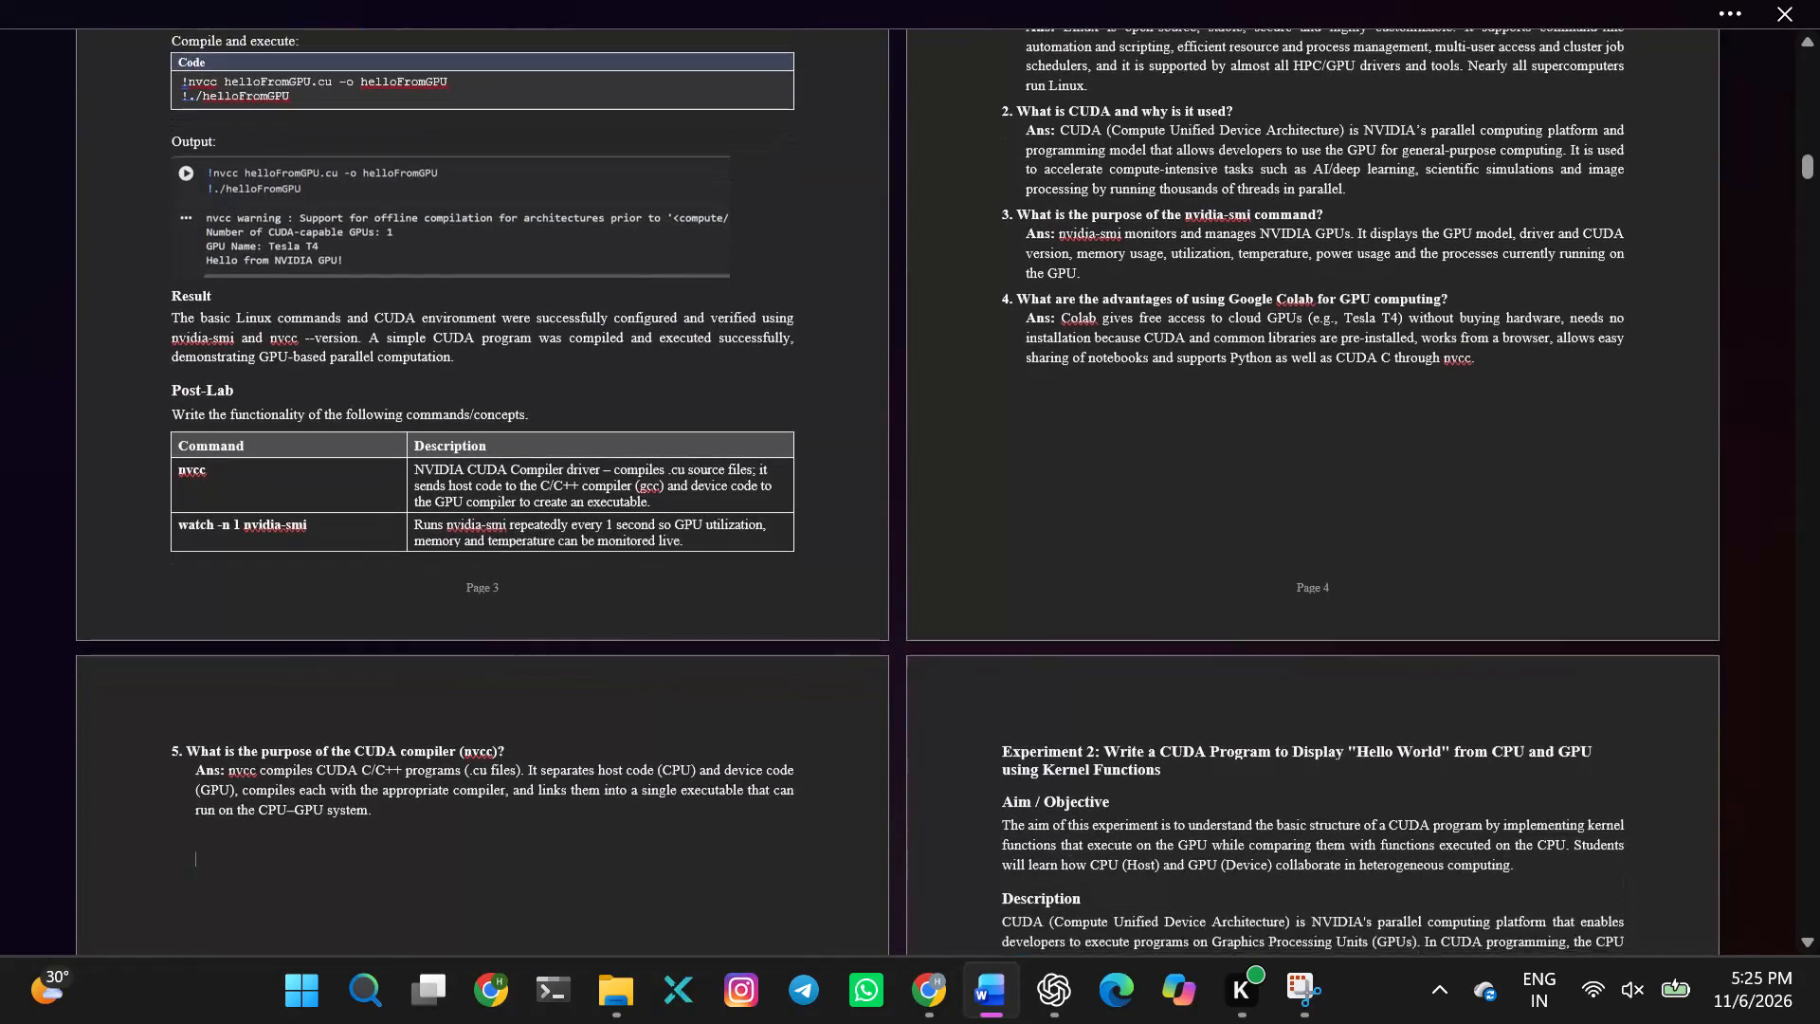
{"action": "scroll", "coordinate": [1665, 321], "scroll_direction": "down", "scroll_amount": 6}
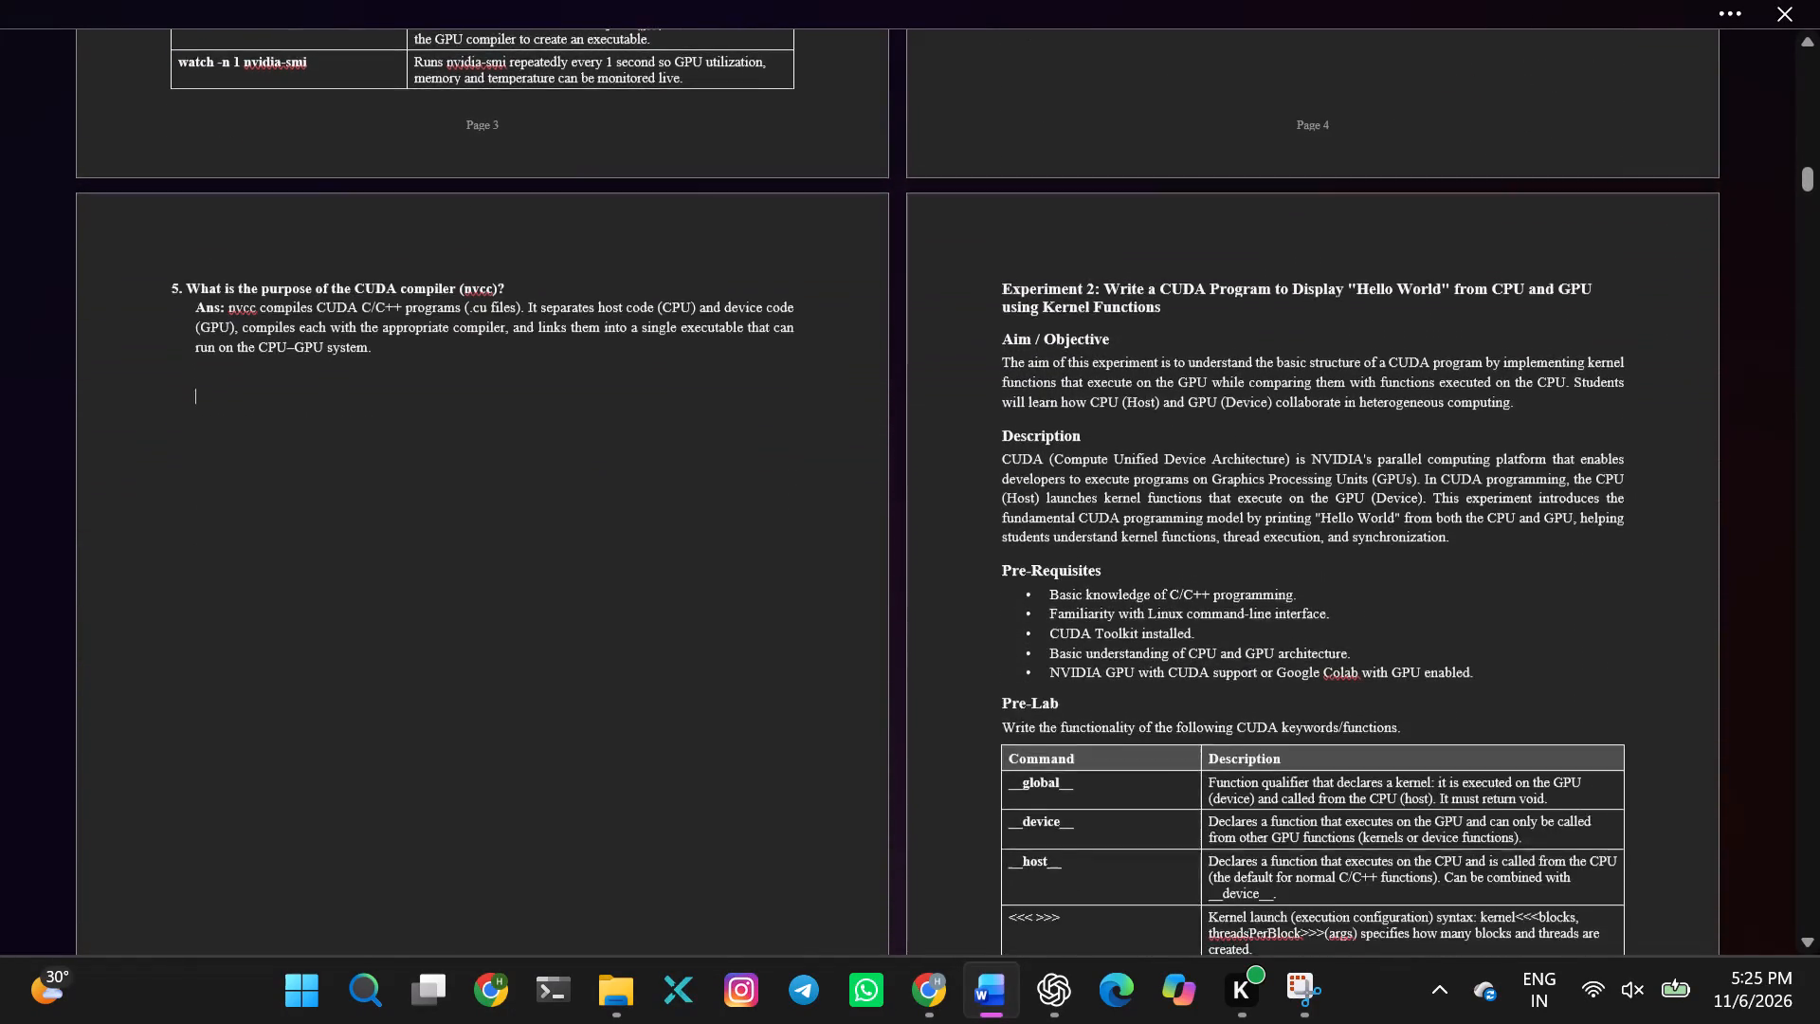
{"action": "scroll", "coordinate": [1665, 321], "scroll_direction": "down", "scroll_amount": 6}
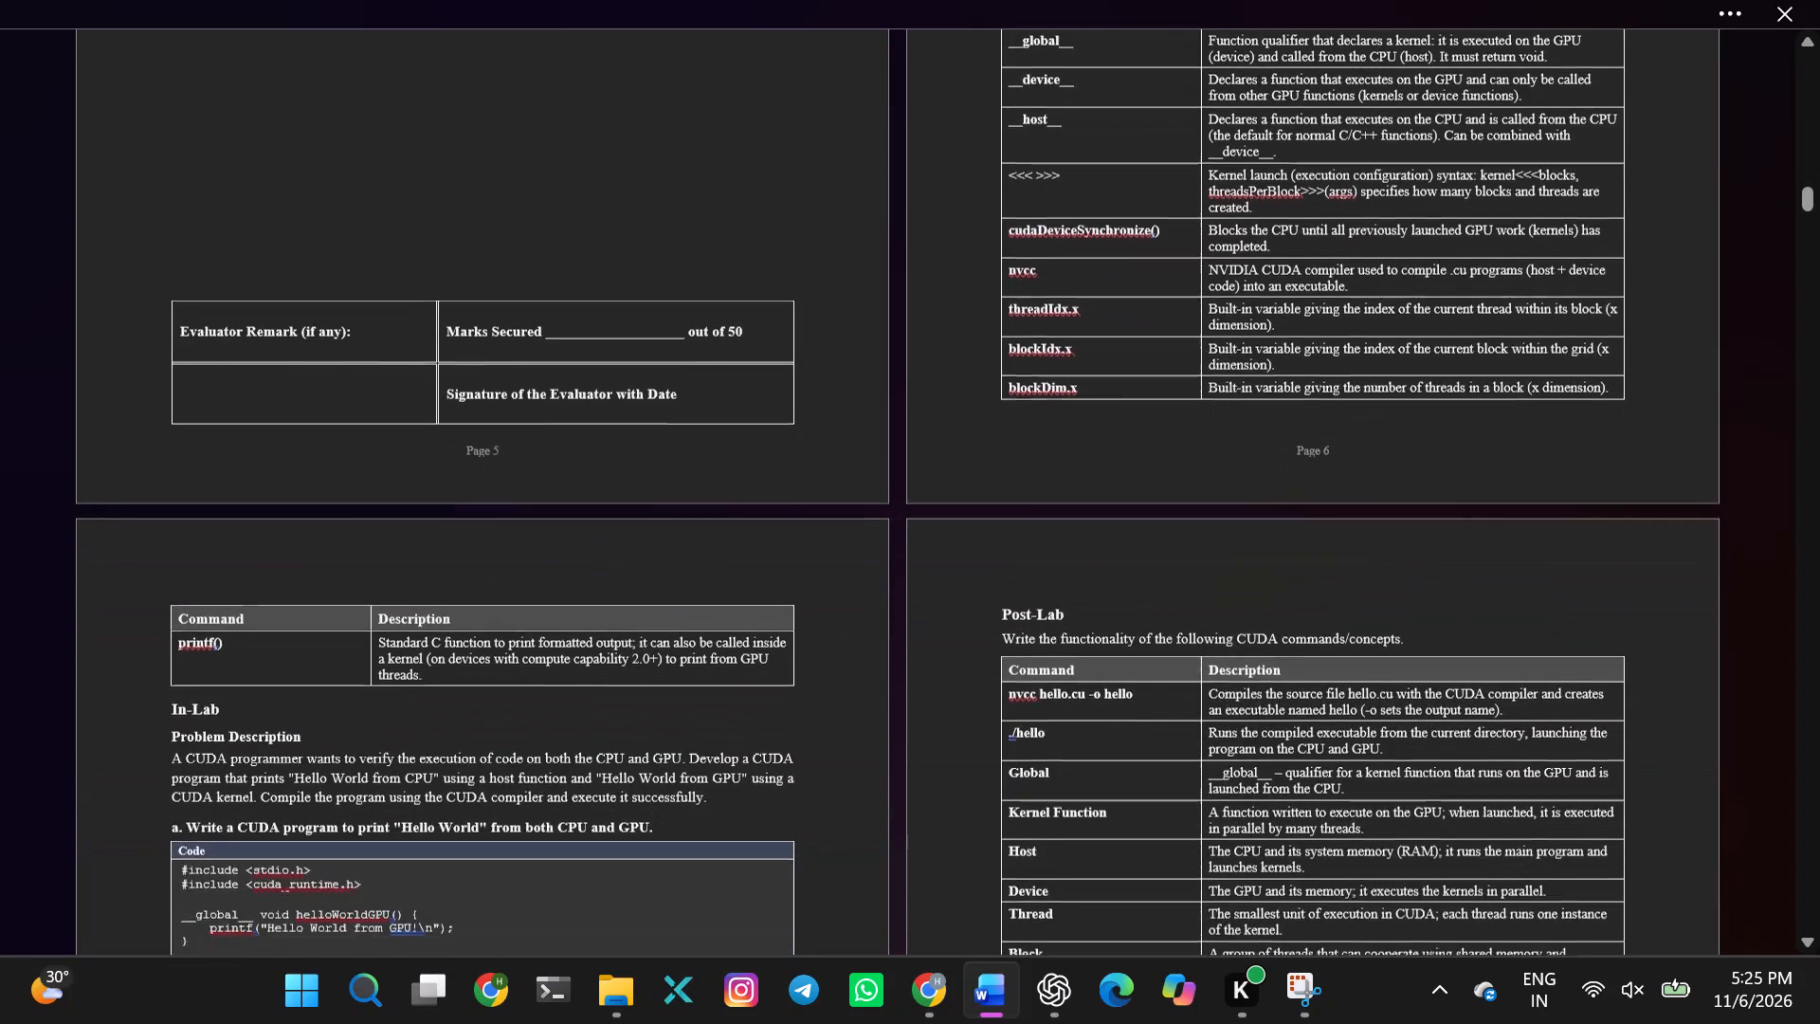
{"action": "scroll", "coordinate": [1665, 321], "scroll_direction": "down", "scroll_amount": 4}
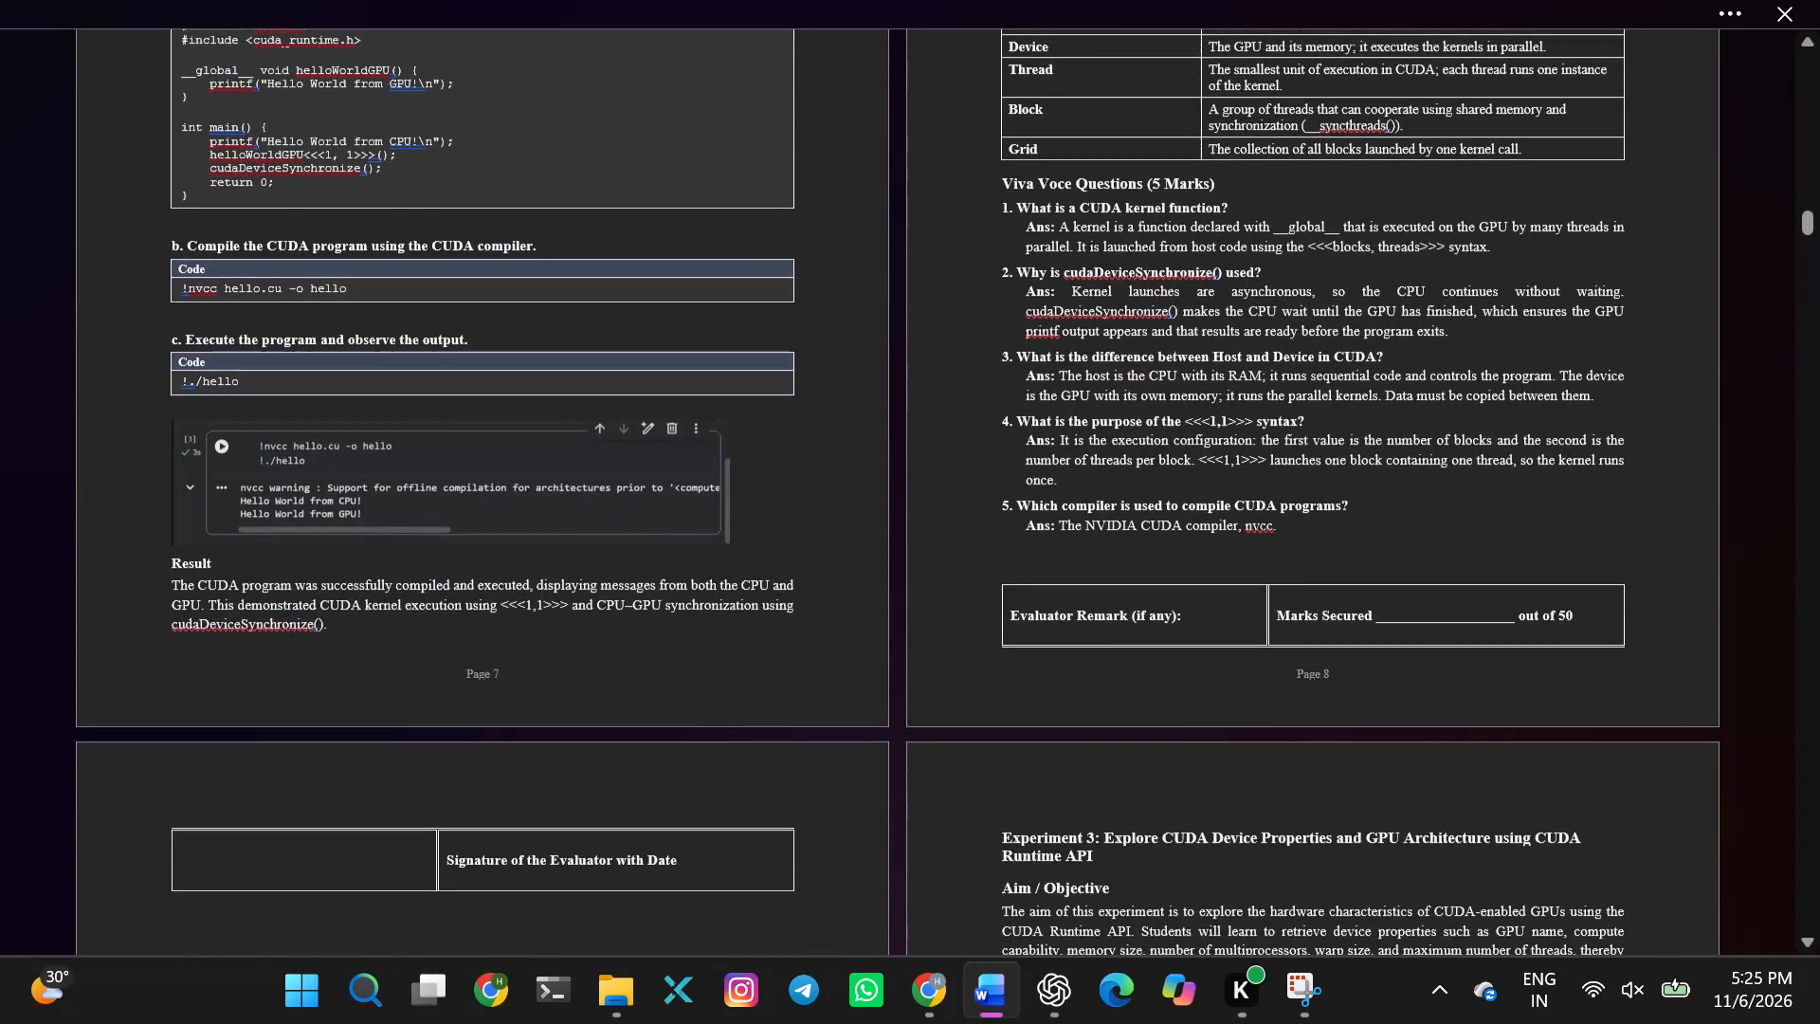
Insert two blank lines after the answer to viva question 5 in Experiment 2 to bring the split evaluator remark table onto one page.
{"action": "scroll", "coordinate": [1665, 321], "scroll_direction": "down", "scroll_amount": 2}
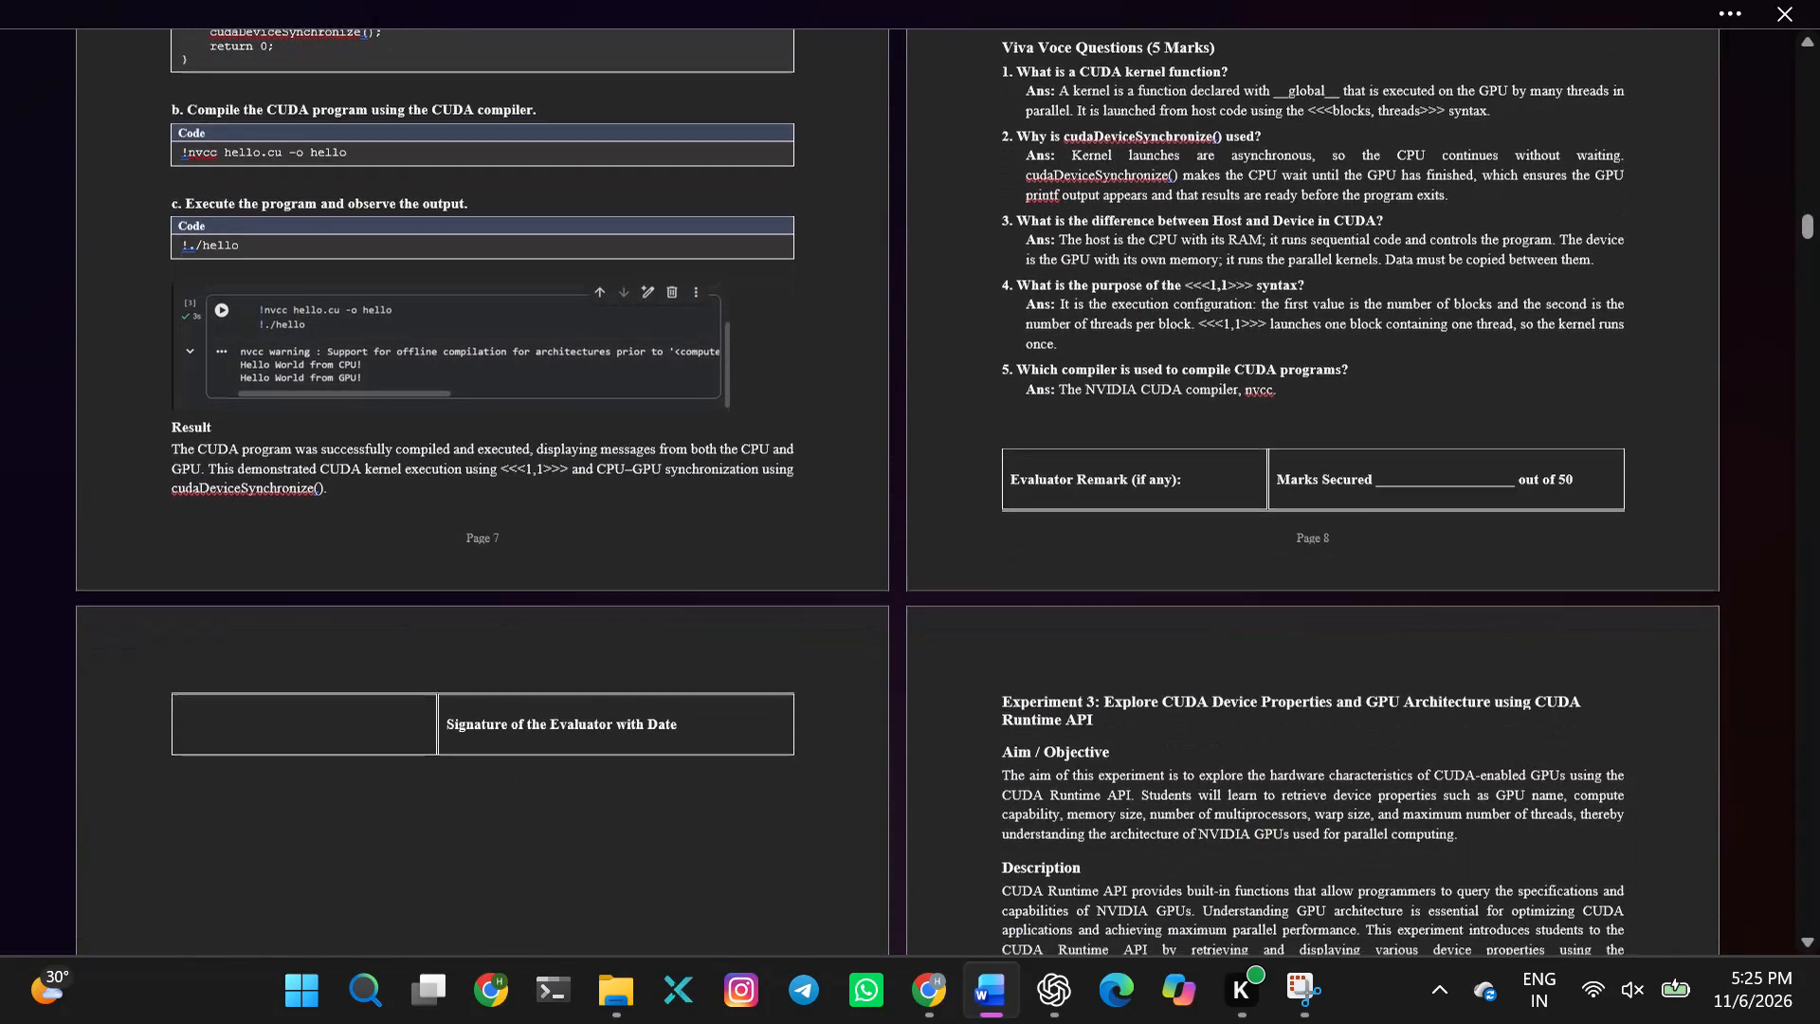
{"action": "scroll", "coordinate": [1665, 321], "scroll_direction": "down", "scroll_amount": 2}
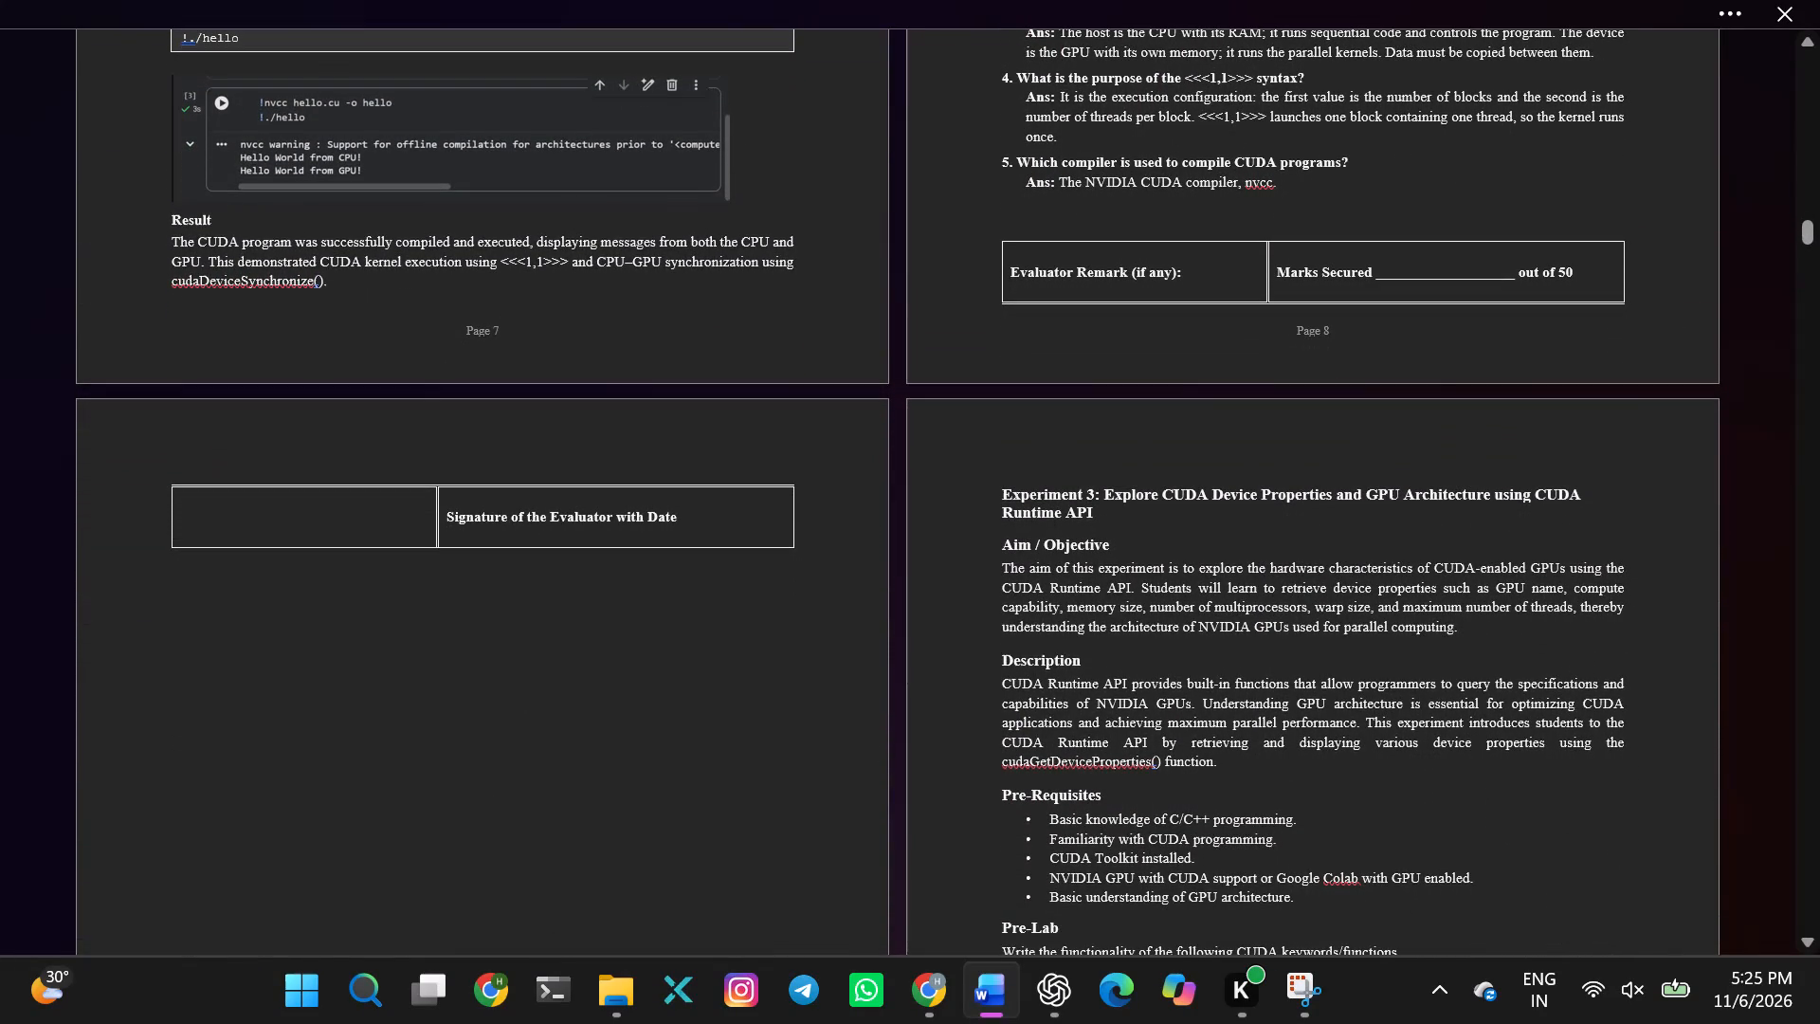
{"action": "left_click", "coordinate": [1306, 194]}
{"action": "key", "text": "Return"}
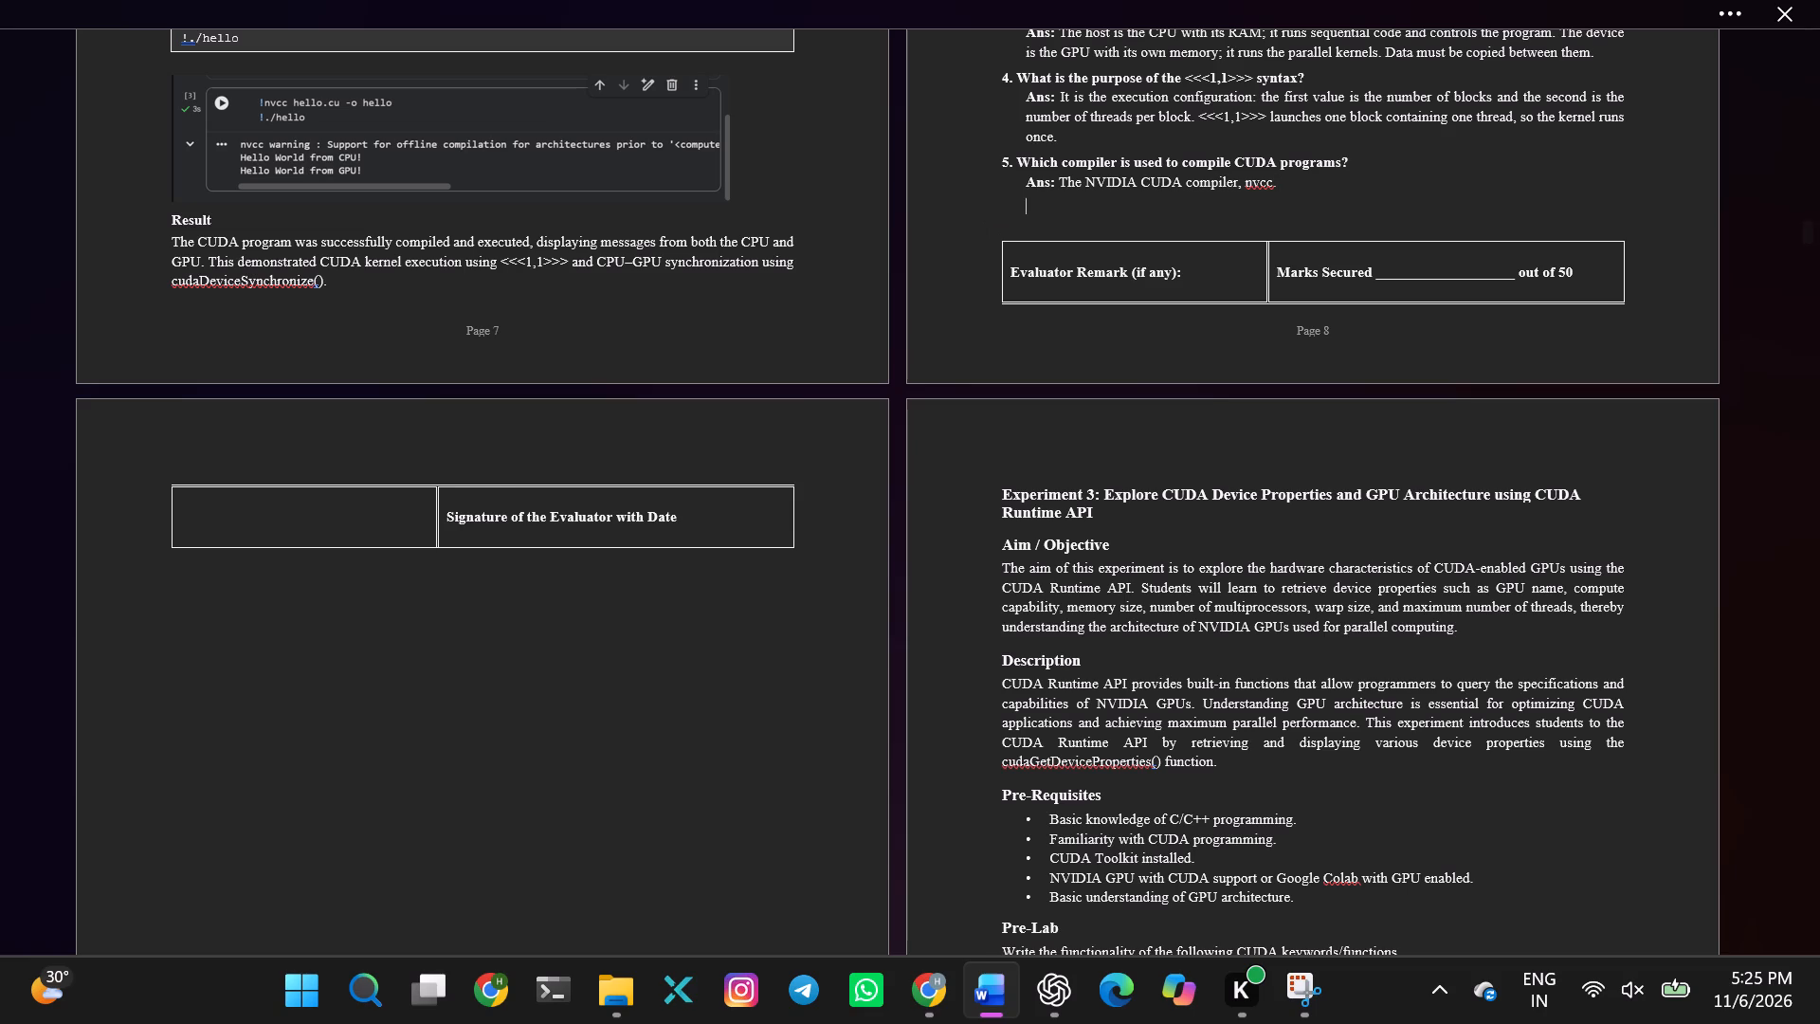
{"action": "key", "text": "Return"}
{"action": "scroll", "coordinate": [1306, 194], "scroll_direction": "down", "scroll_amount": 5}
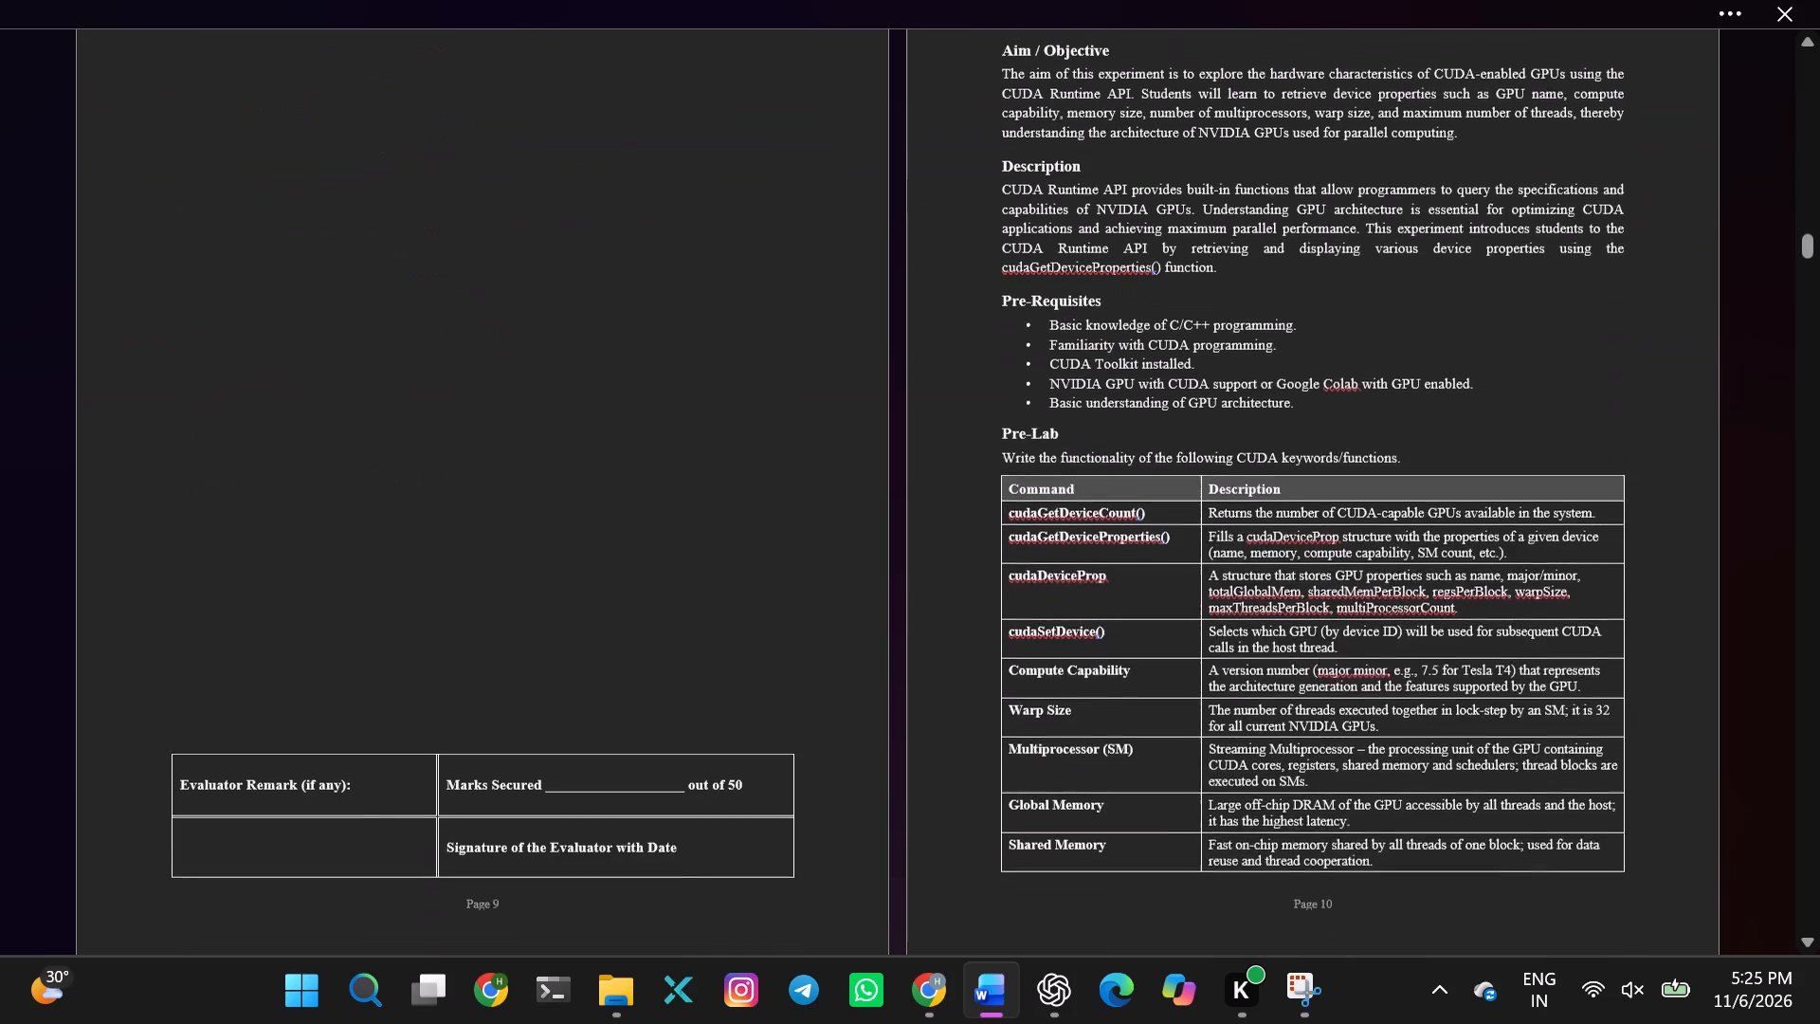
Check the page layout of Experiments 3 and 4, including their output screenshots and evaluator remark tables.
{"action": "scroll", "coordinate": [1306, 194], "scroll_direction": "down", "scroll_amount": 3}
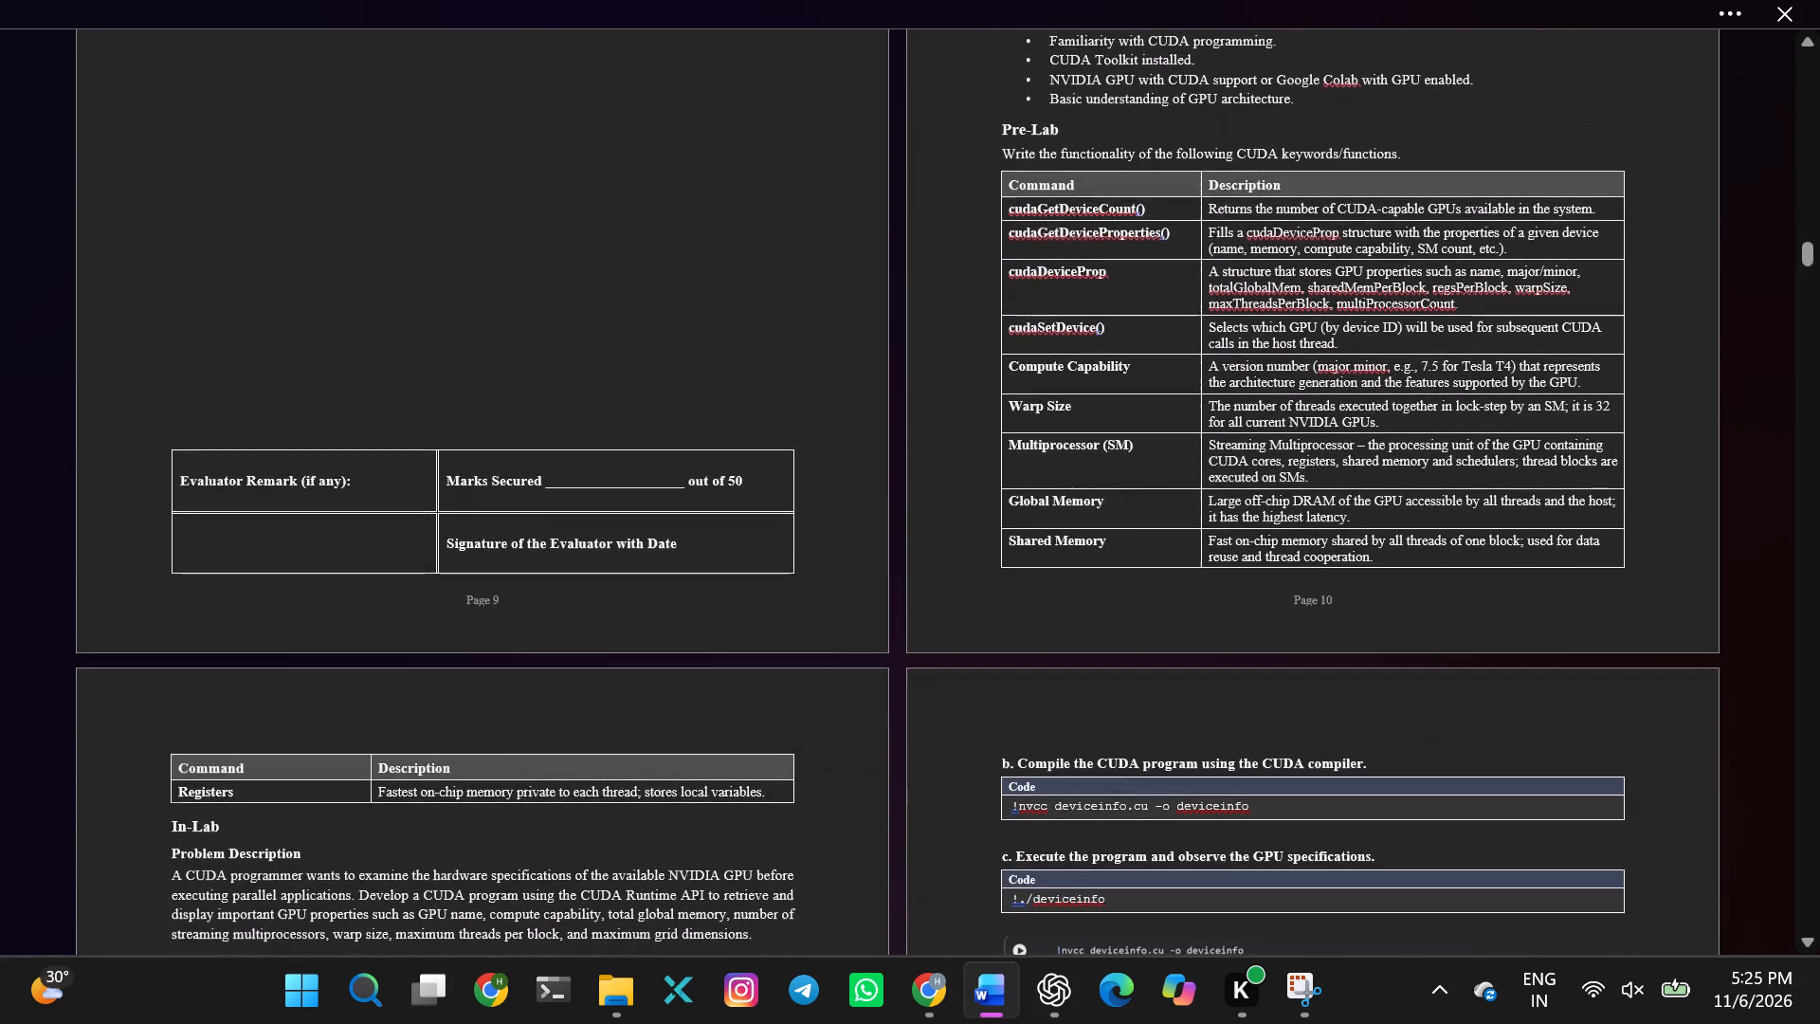
{"action": "scroll", "coordinate": [1306, 194], "scroll_direction": "down", "scroll_amount": 6}
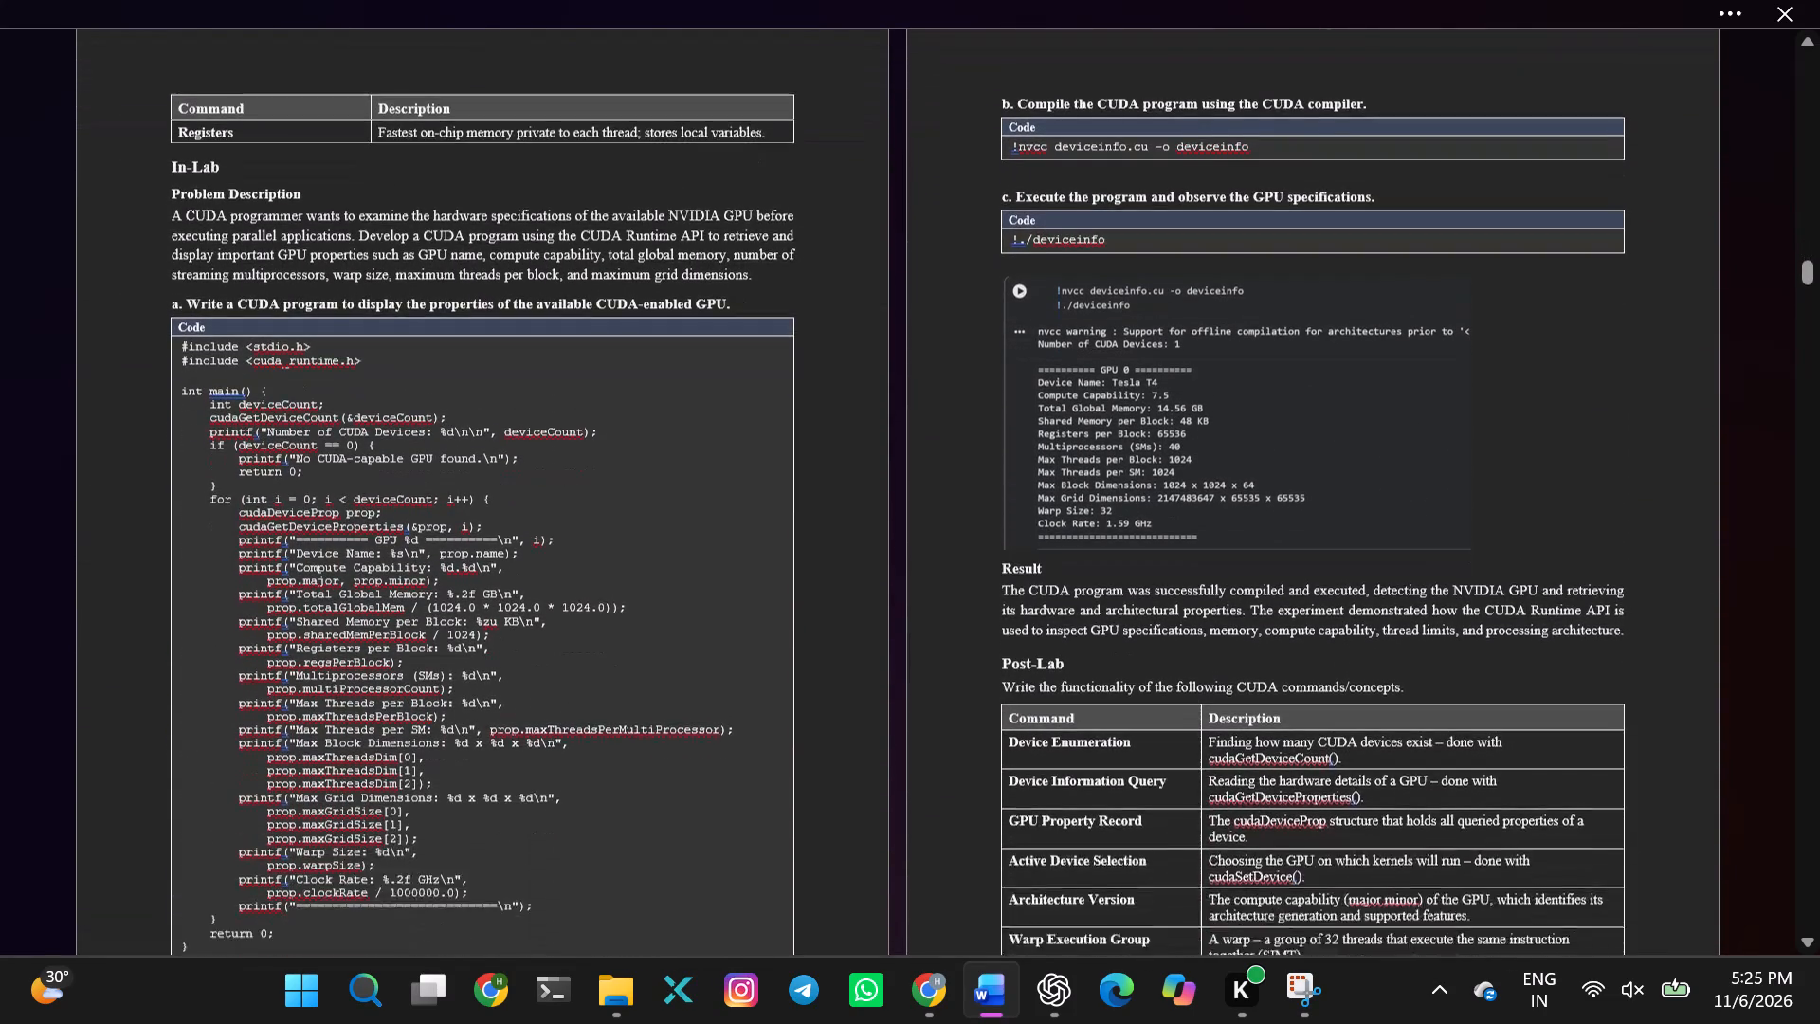
{"action": "scroll", "coordinate": [1306, 194], "scroll_direction": "down", "scroll_amount": 6}
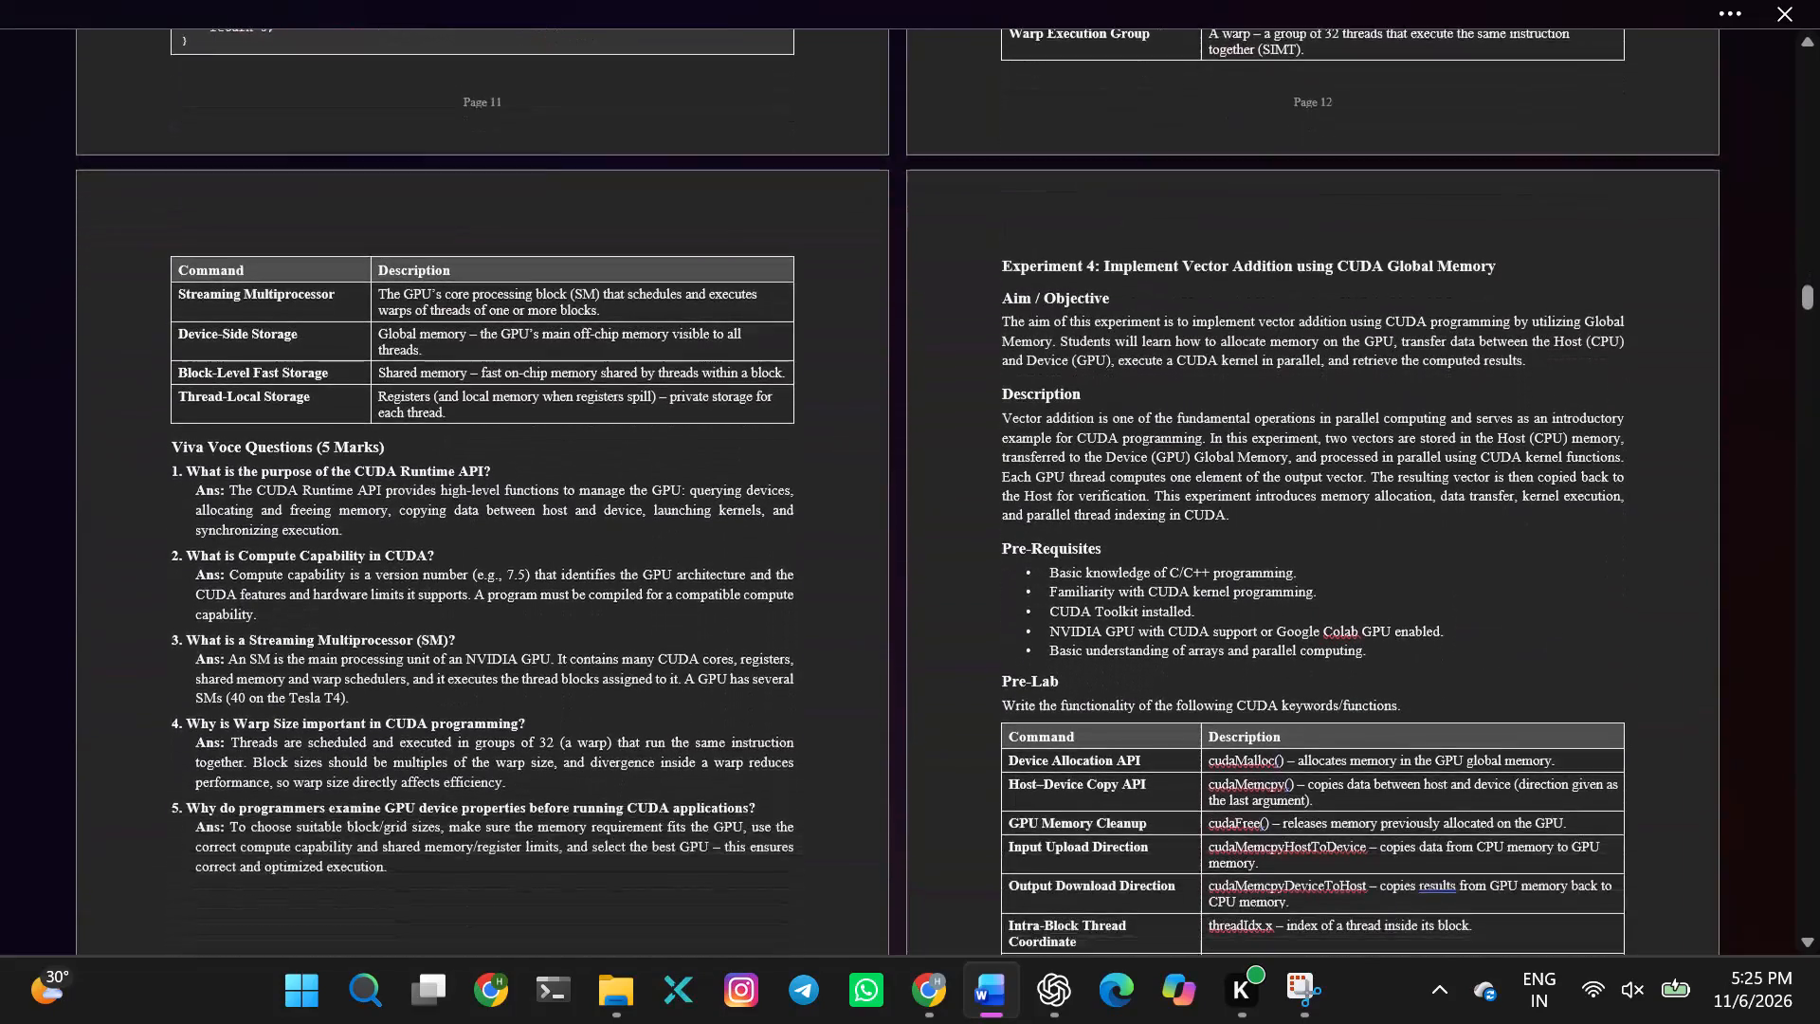
{"action": "scroll", "coordinate": [1306, 194], "scroll_direction": "down", "scroll_amount": 6}
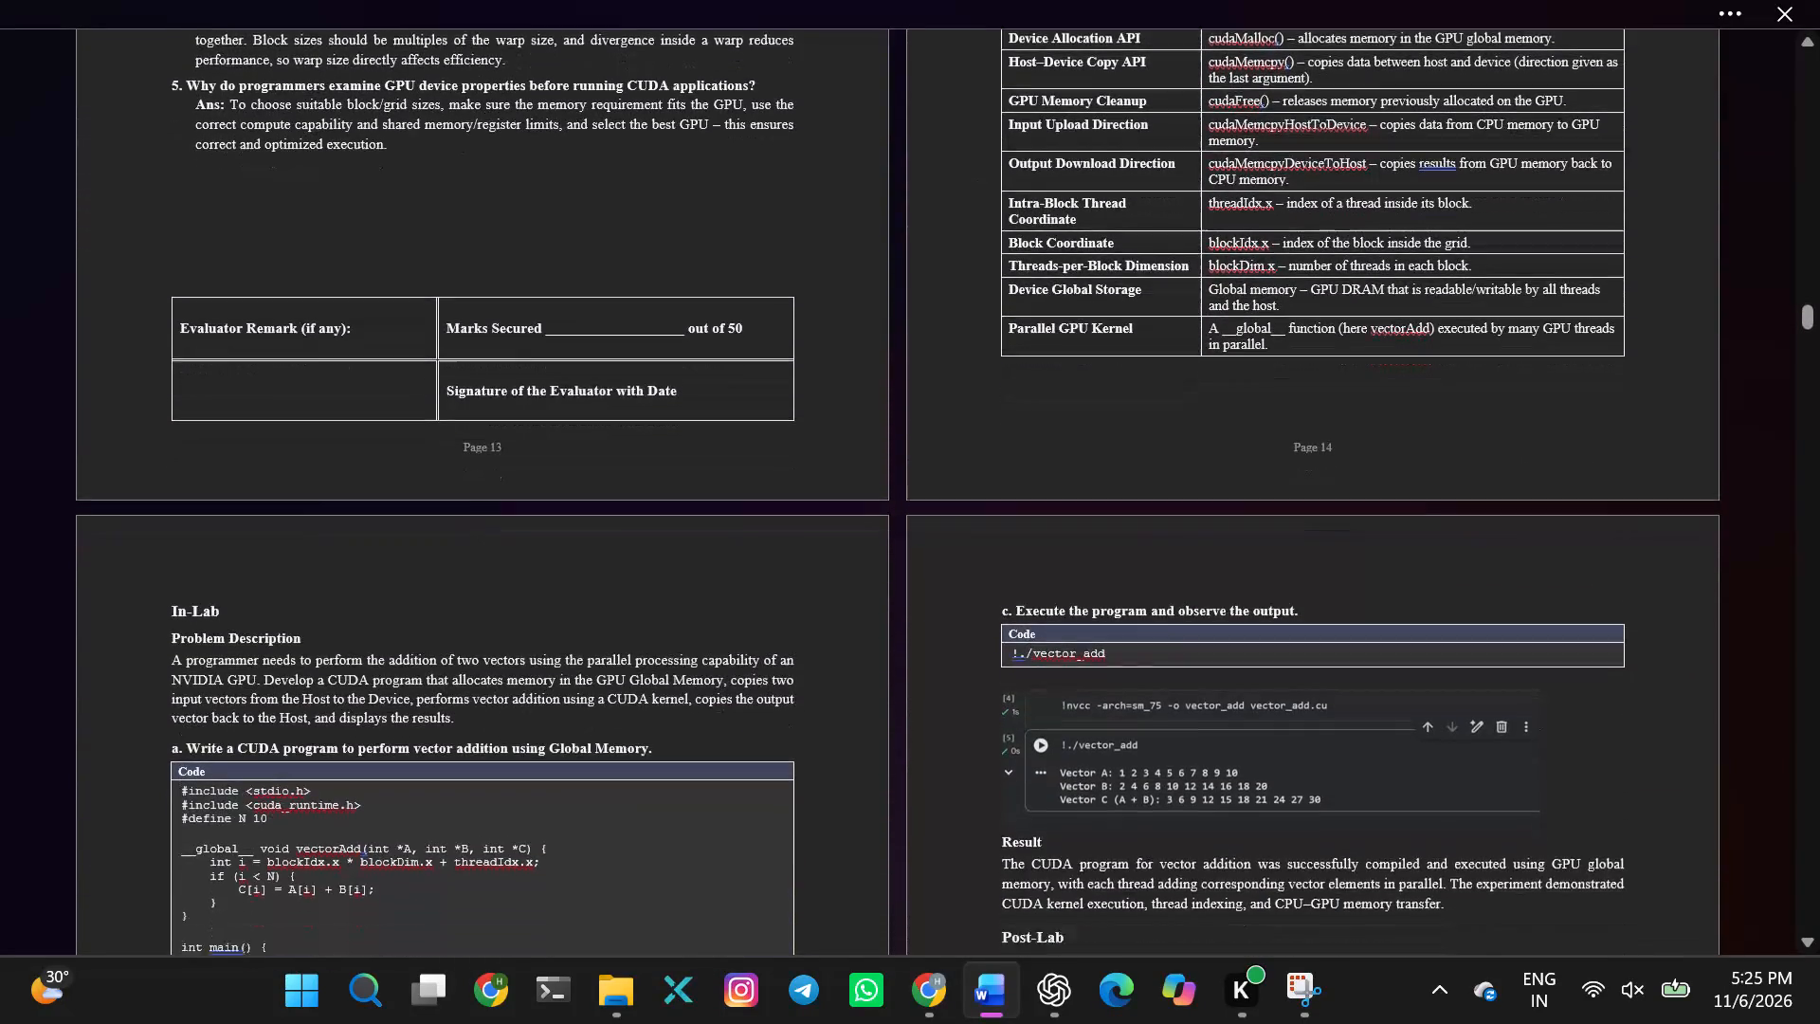
{"action": "scroll", "coordinate": [1306, 194], "scroll_direction": "down", "scroll_amount": 6}
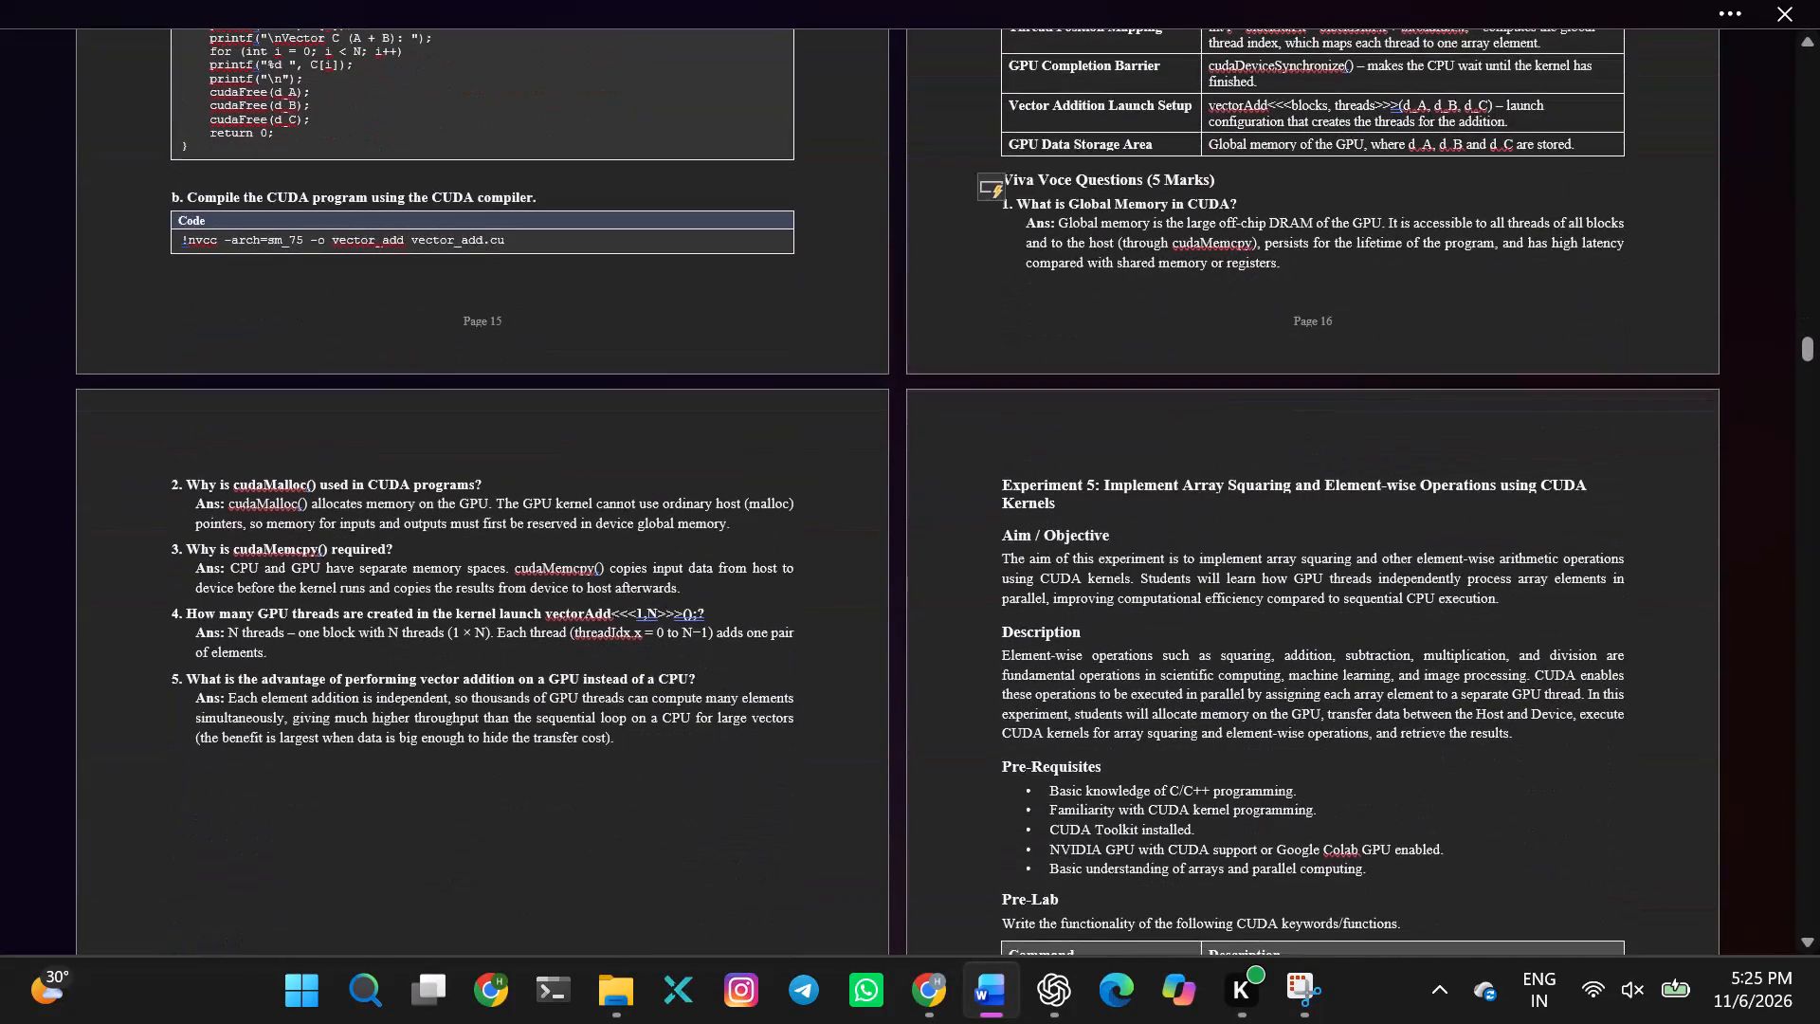
{"action": "scroll", "coordinate": [1306, 194], "scroll_direction": "down", "scroll_amount": 9}
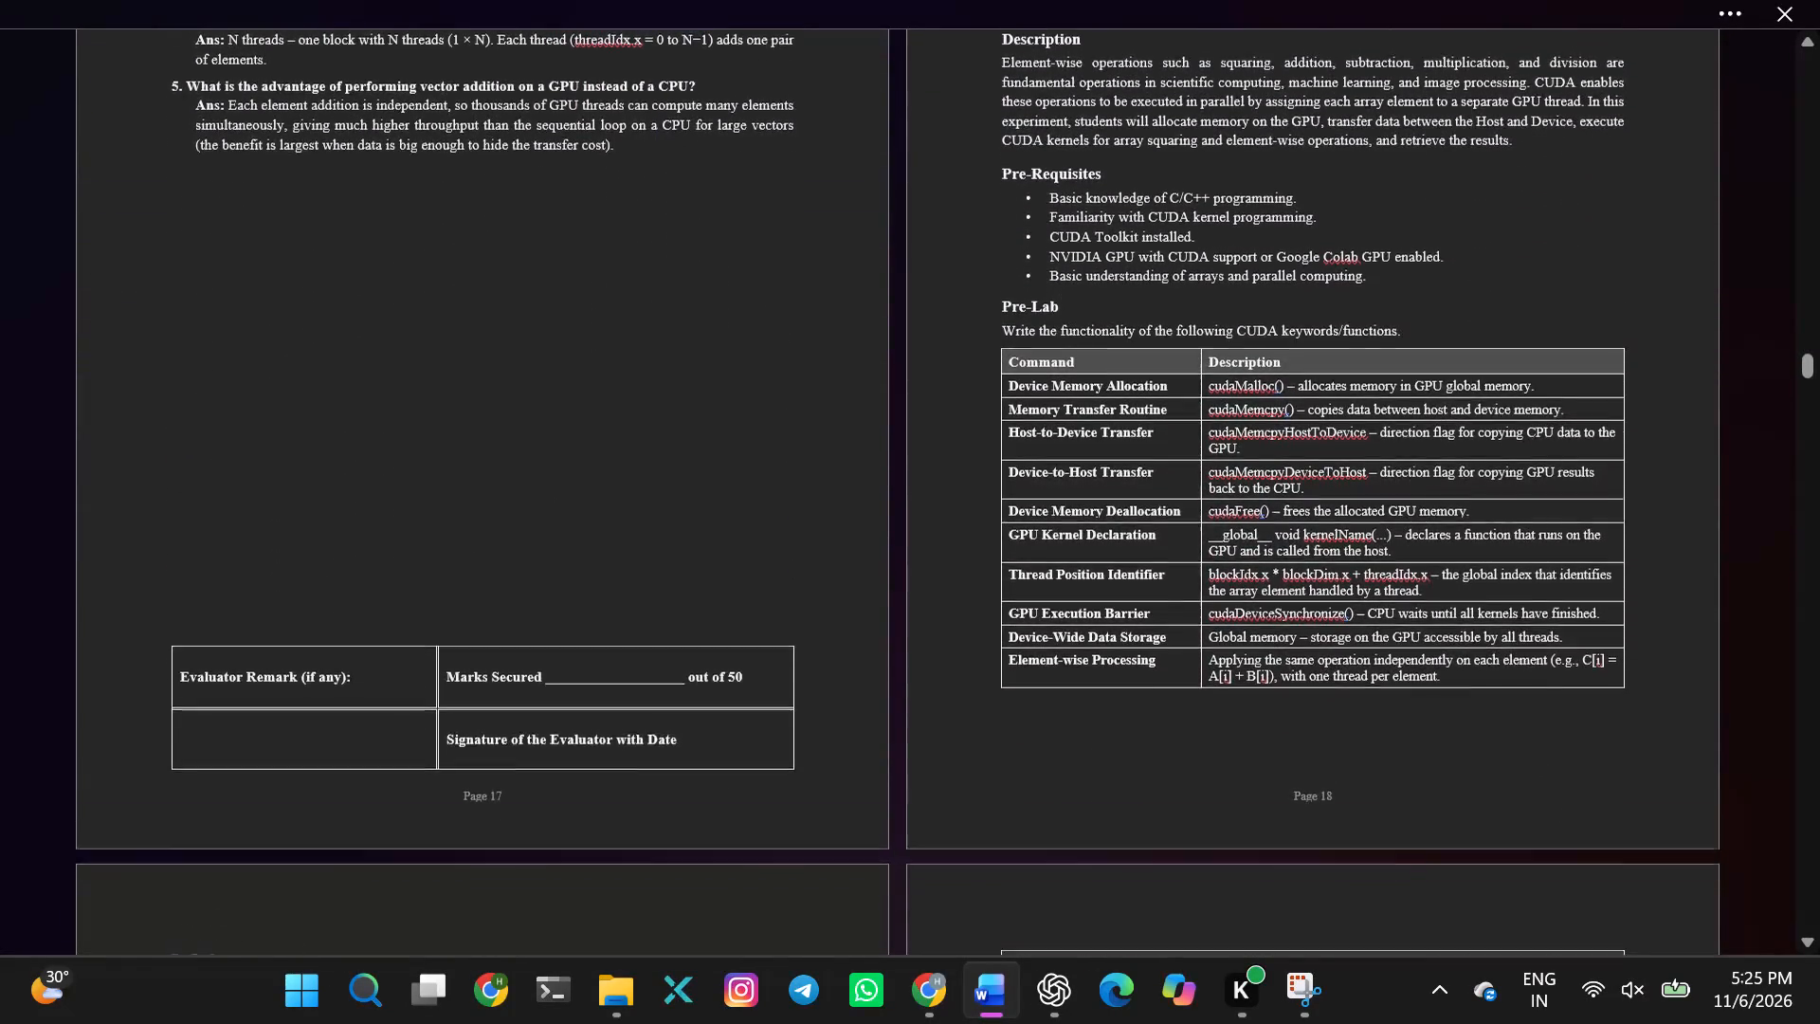
Check the page layout of Experiments 5 and 6, including their split command tables, output screenshots and evaluator remark tables.
{"action": "scroll", "coordinate": [1306, 194], "scroll_direction": "down", "scroll_amount": 7}
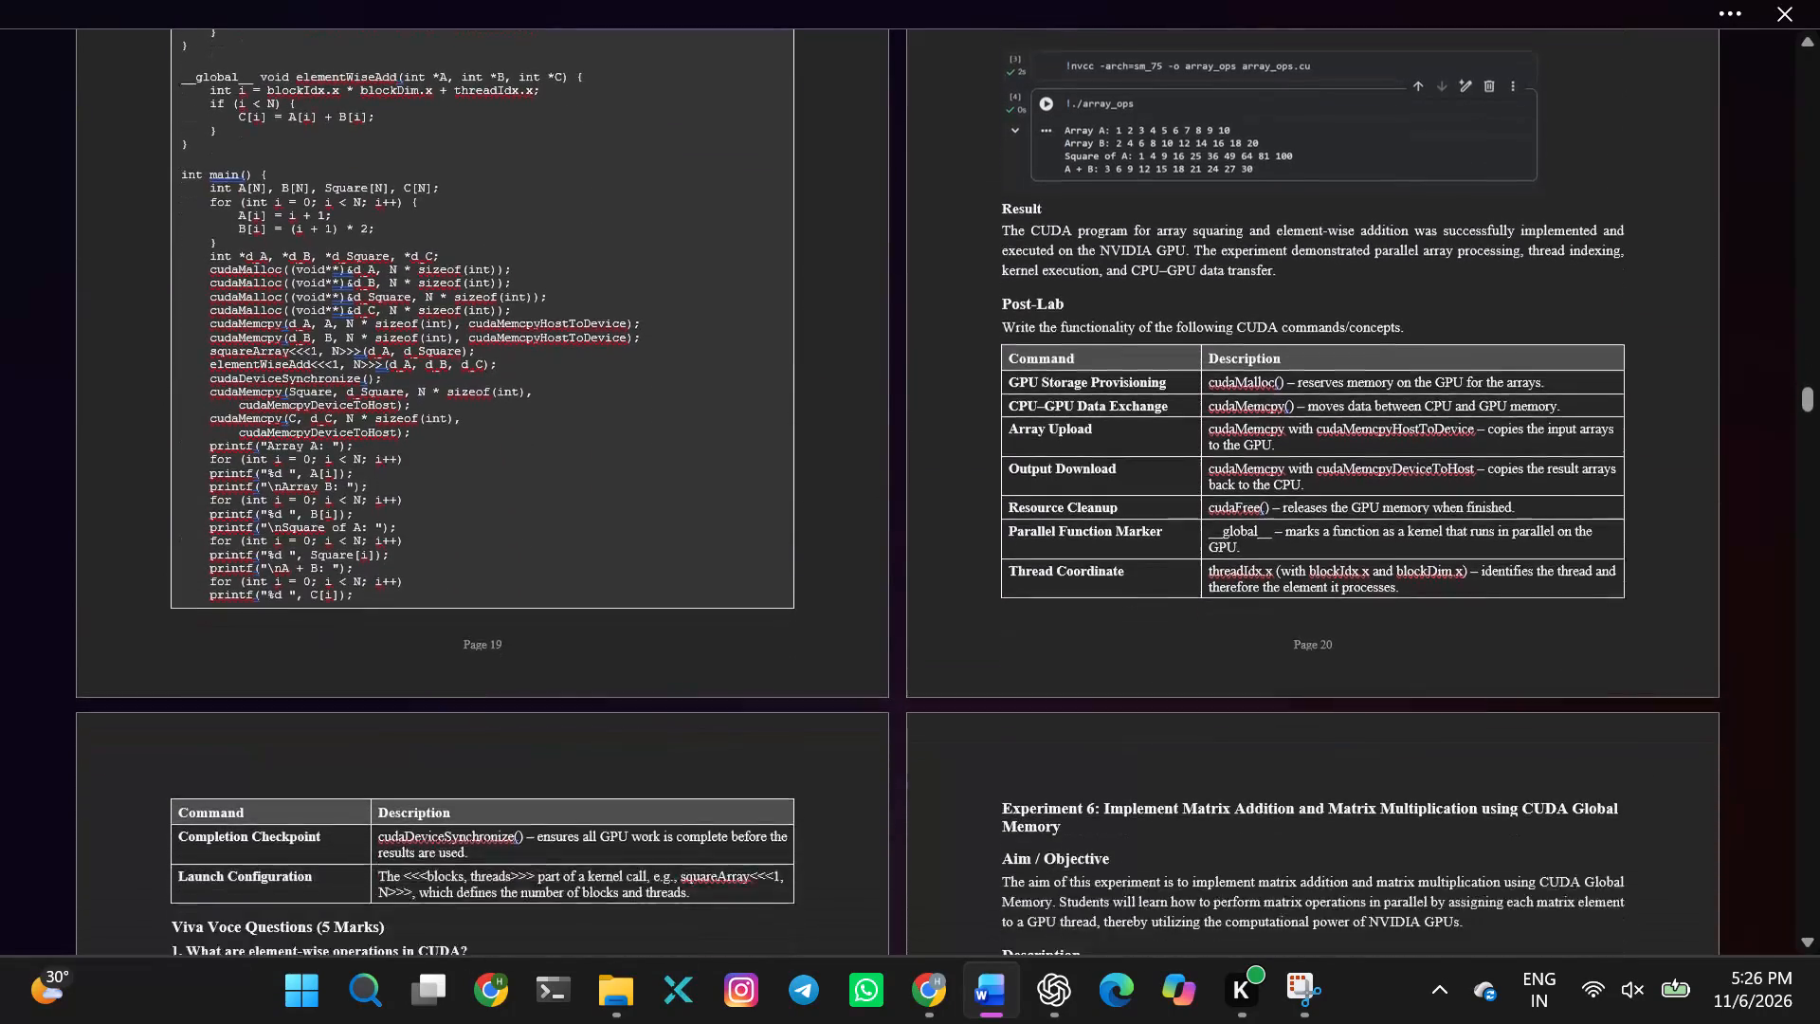
{"action": "scroll", "coordinate": [1306, 194], "scroll_direction": "down", "scroll_amount": 6}
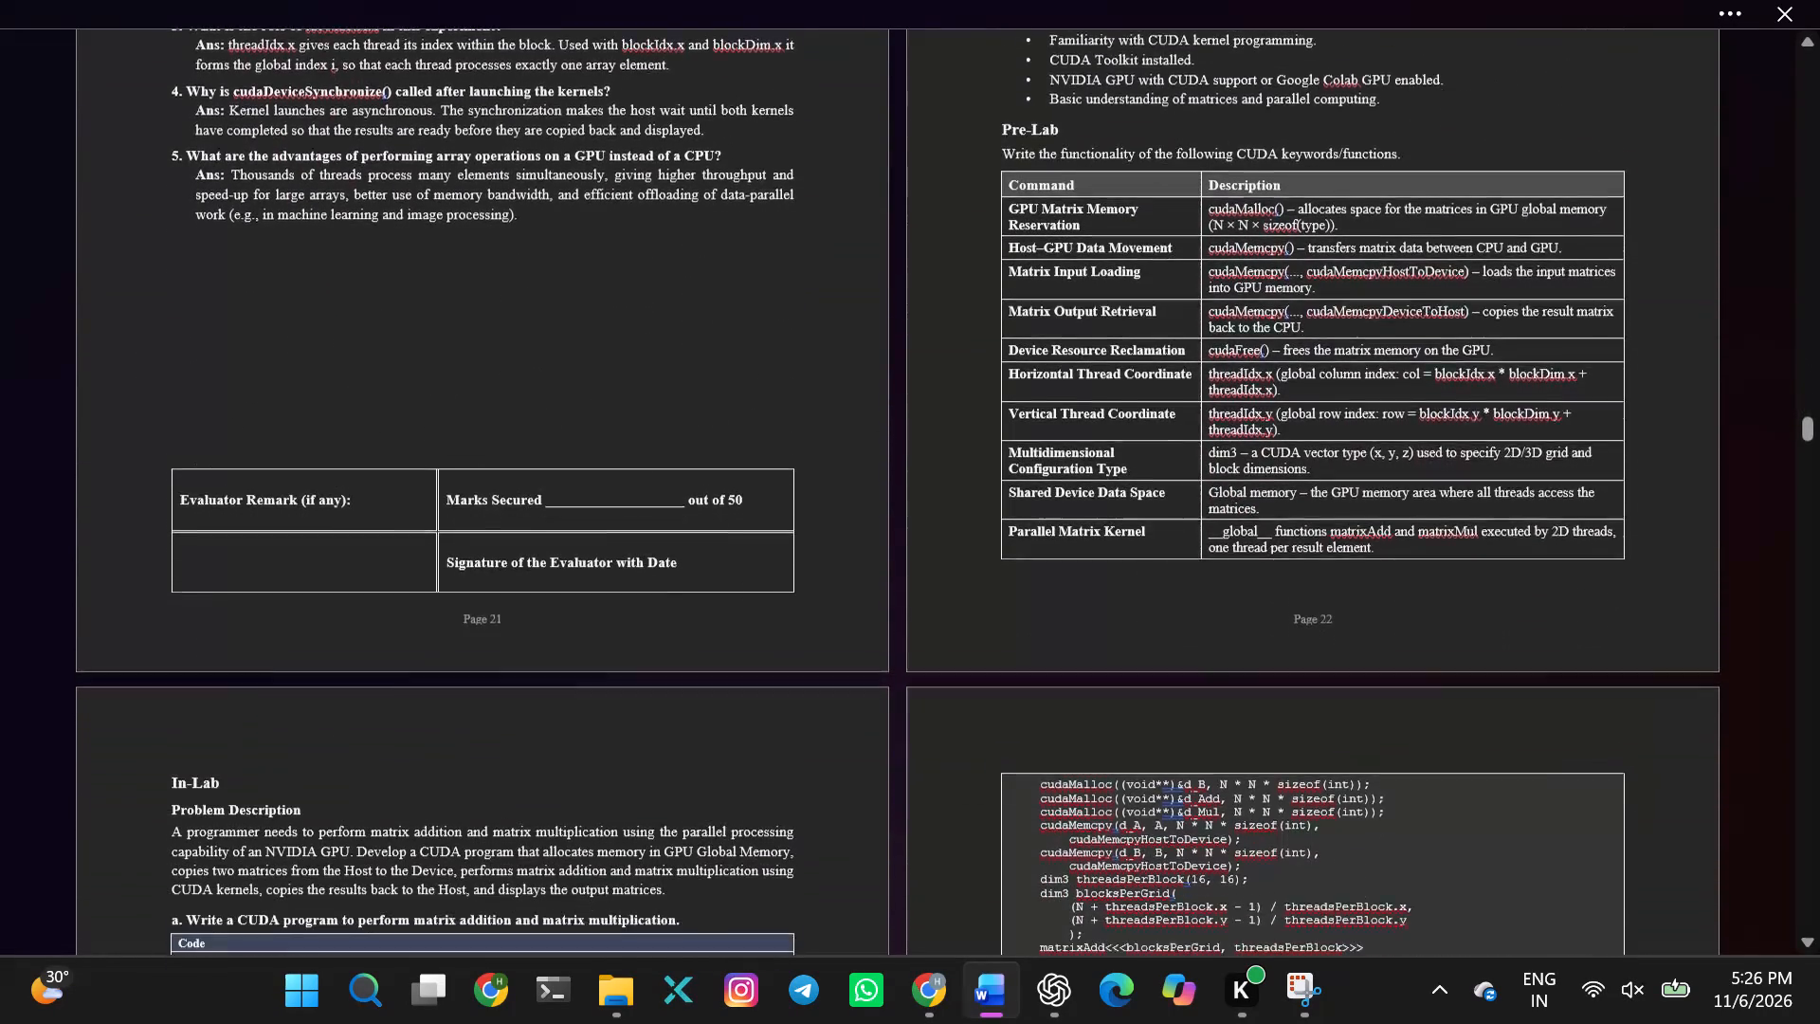
{"action": "scroll", "coordinate": [1306, 194], "scroll_direction": "down", "scroll_amount": 13}
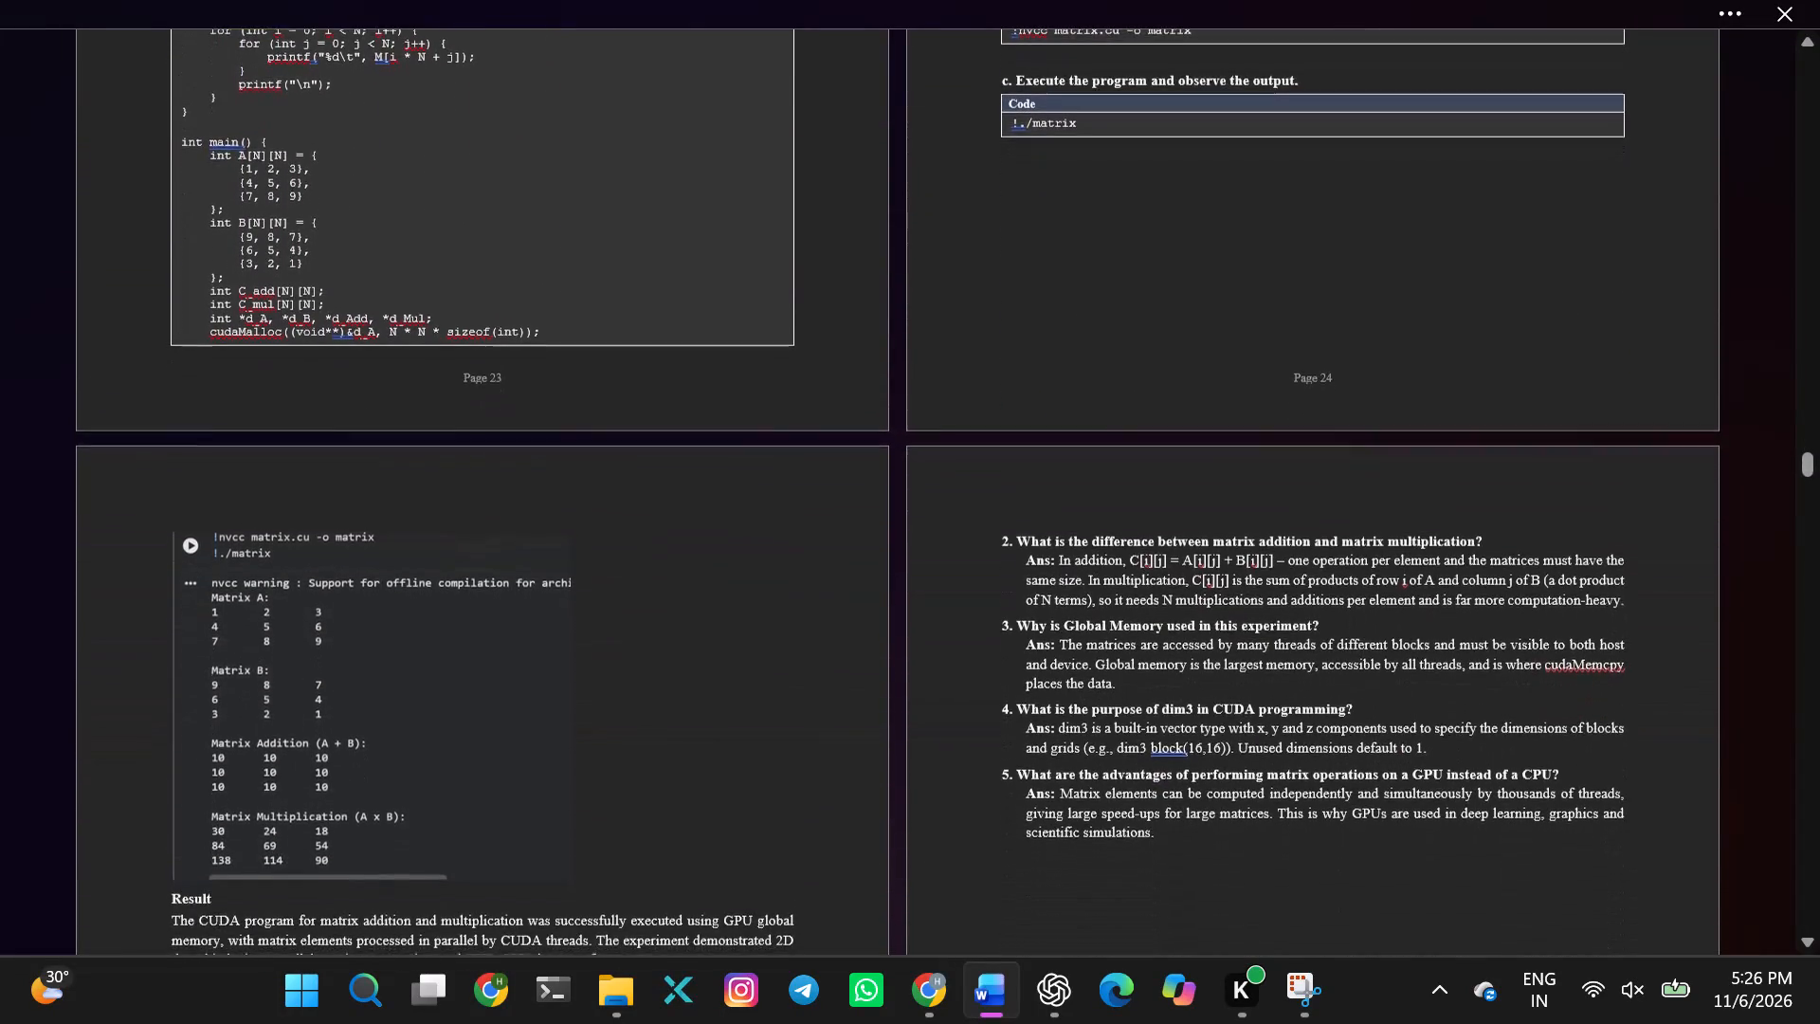
{"action": "scroll", "coordinate": [1306, 194], "scroll_direction": "down", "scroll_amount": 2}
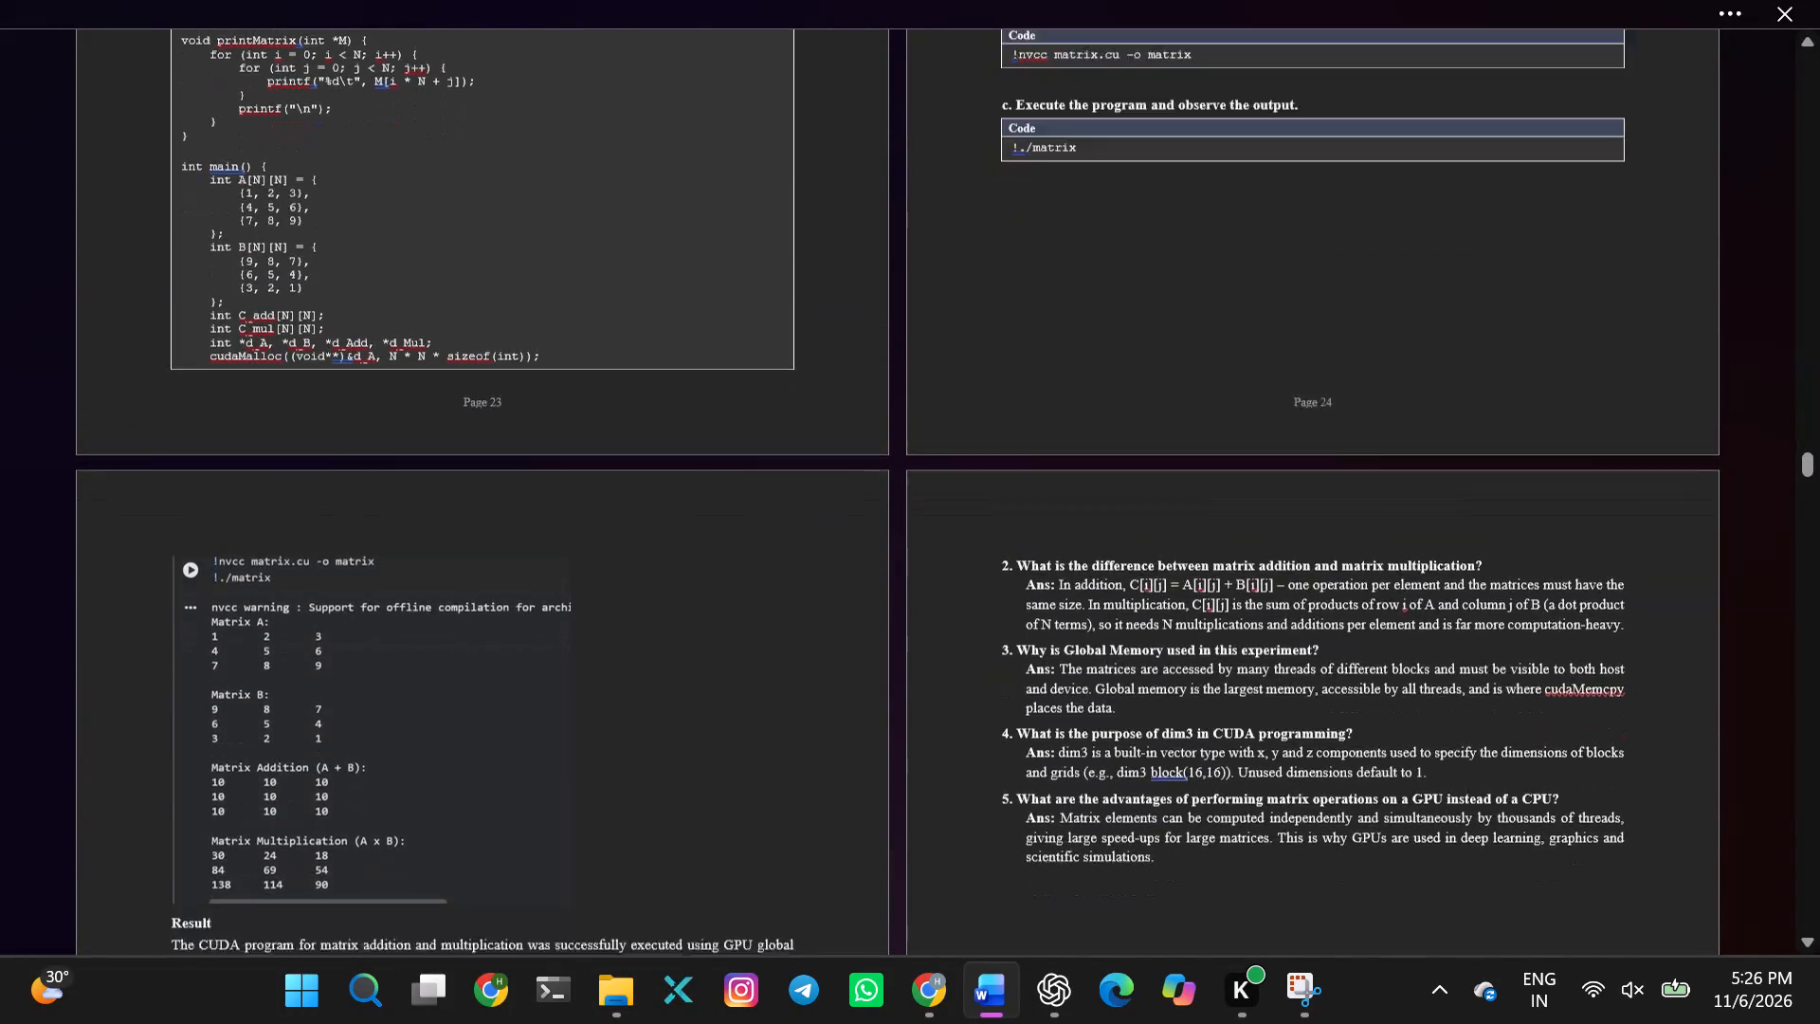
{"action": "scroll", "coordinate": [1306, 194], "scroll_direction": "down", "scroll_amount": 4}
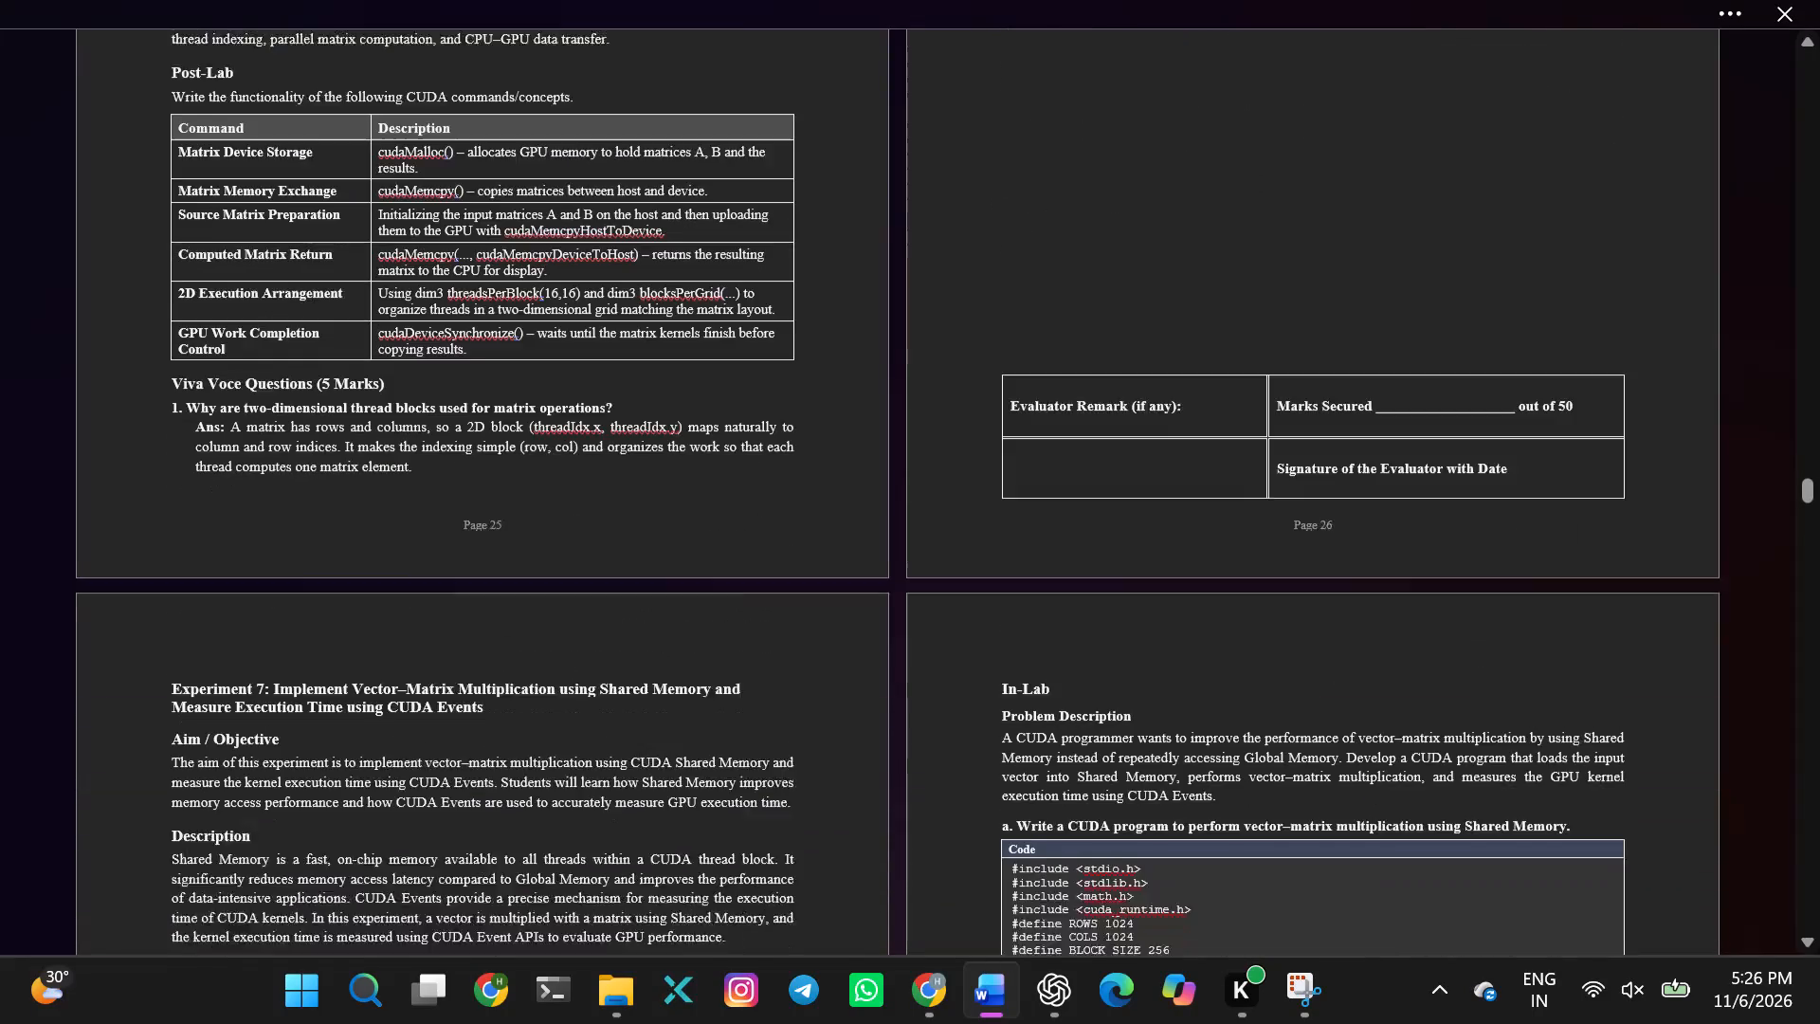
Check the page layout of Experiment 7, from its pre-lab table through the code, output screenshot and evaluator remark table.
{"action": "scroll", "coordinate": [1306, 194], "scroll_direction": "down", "scroll_amount": 7}
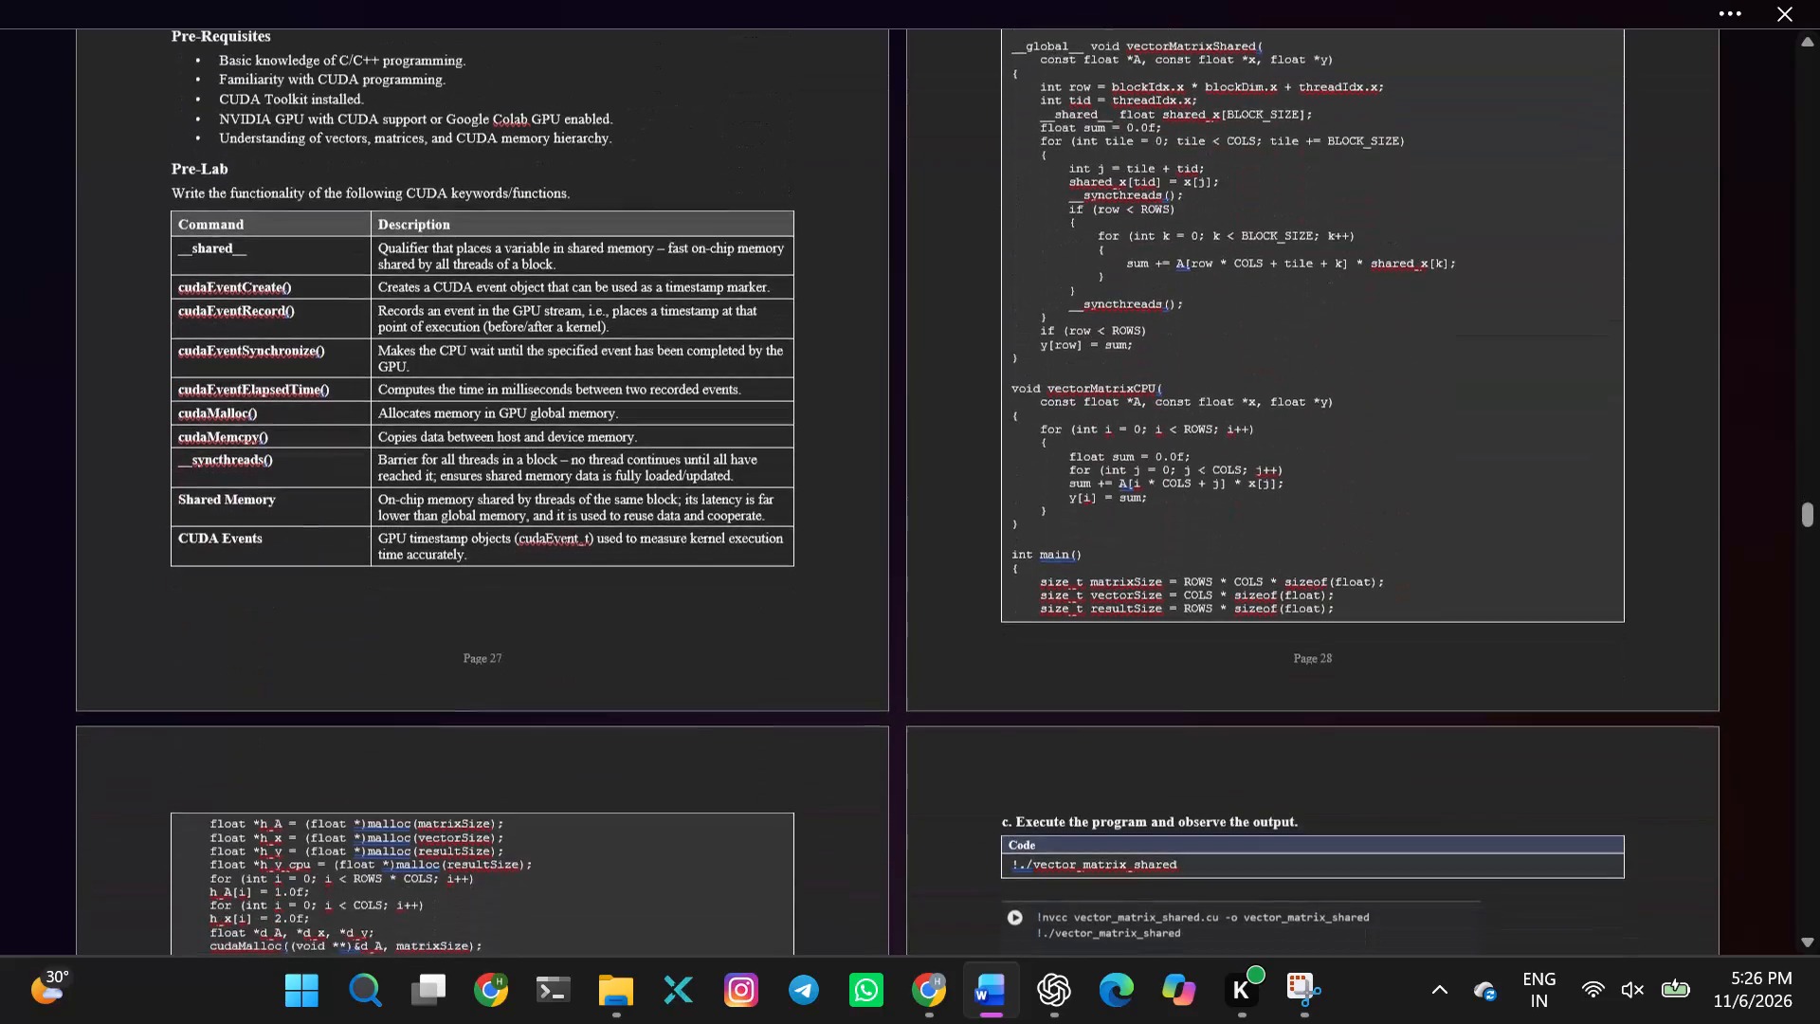
{"action": "scroll", "coordinate": [1306, 194], "scroll_direction": "down", "scroll_amount": 5}
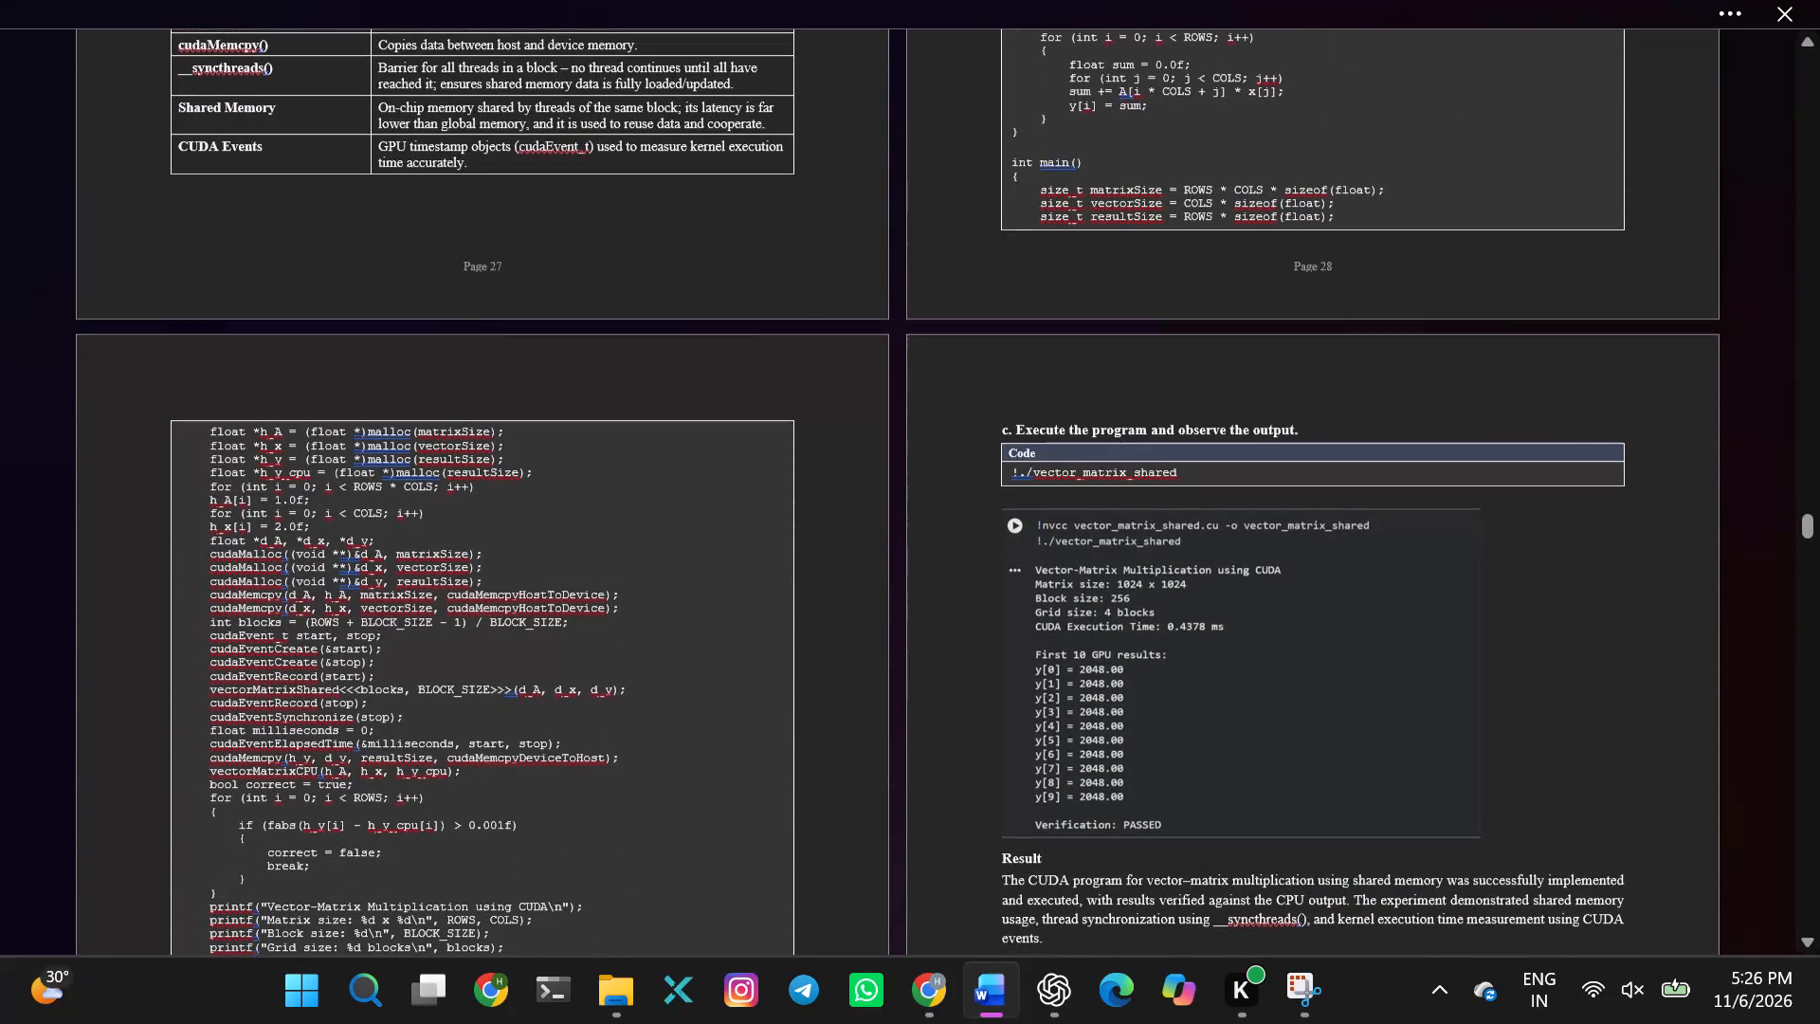
{"action": "scroll", "coordinate": [1306, 194], "scroll_direction": "down", "scroll_amount": 5}
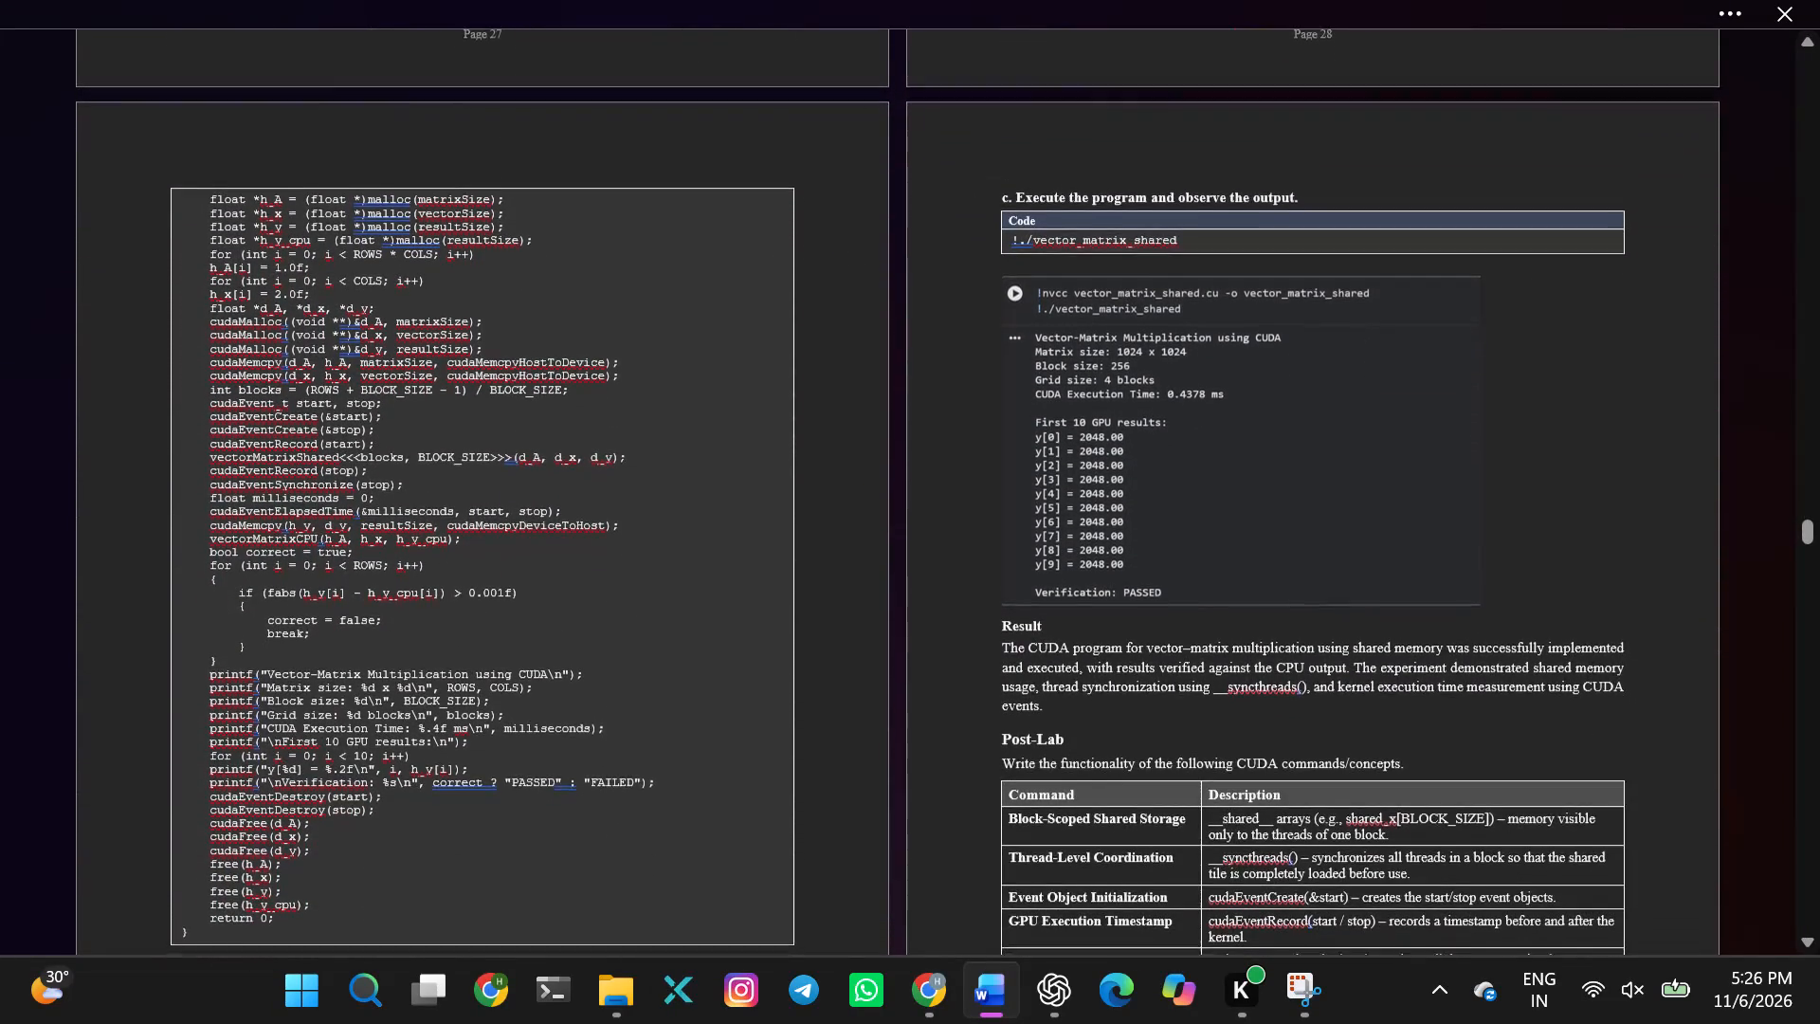
{"action": "scroll", "coordinate": [1306, 194], "scroll_direction": "down", "scroll_amount": 3}
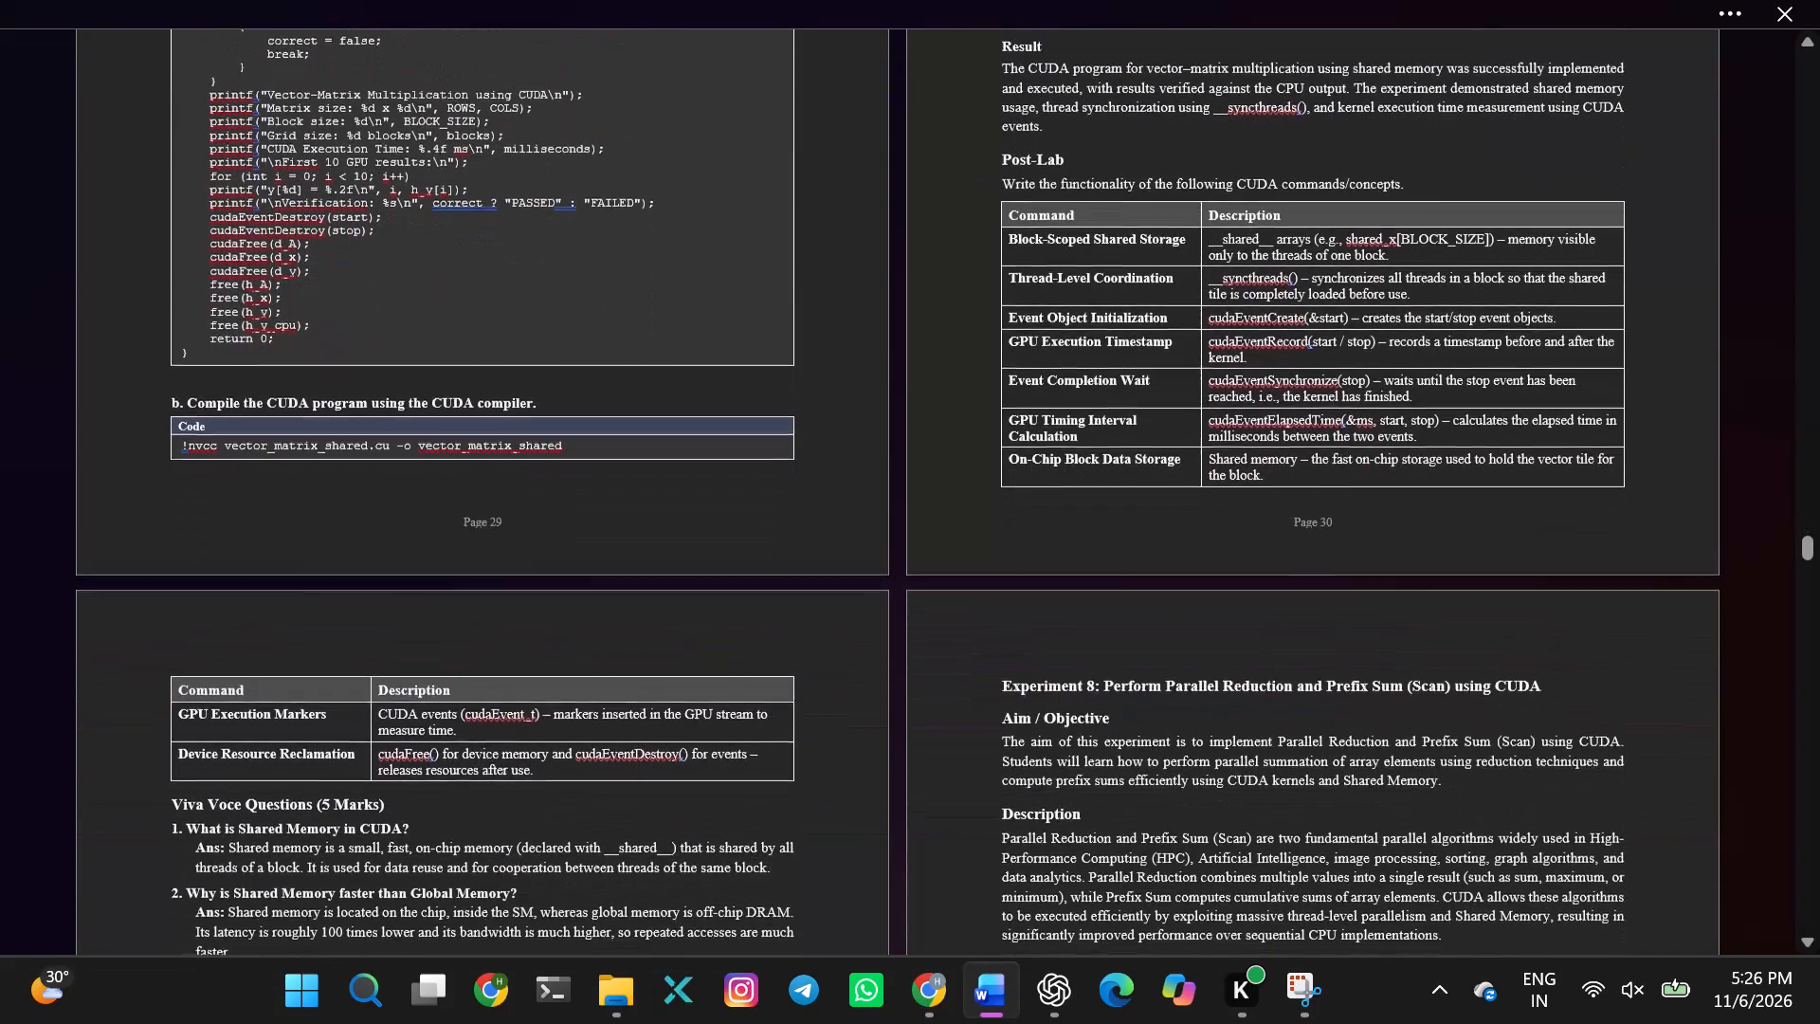
{"action": "scroll", "coordinate": [1306, 194], "scroll_direction": "down", "scroll_amount": 6}
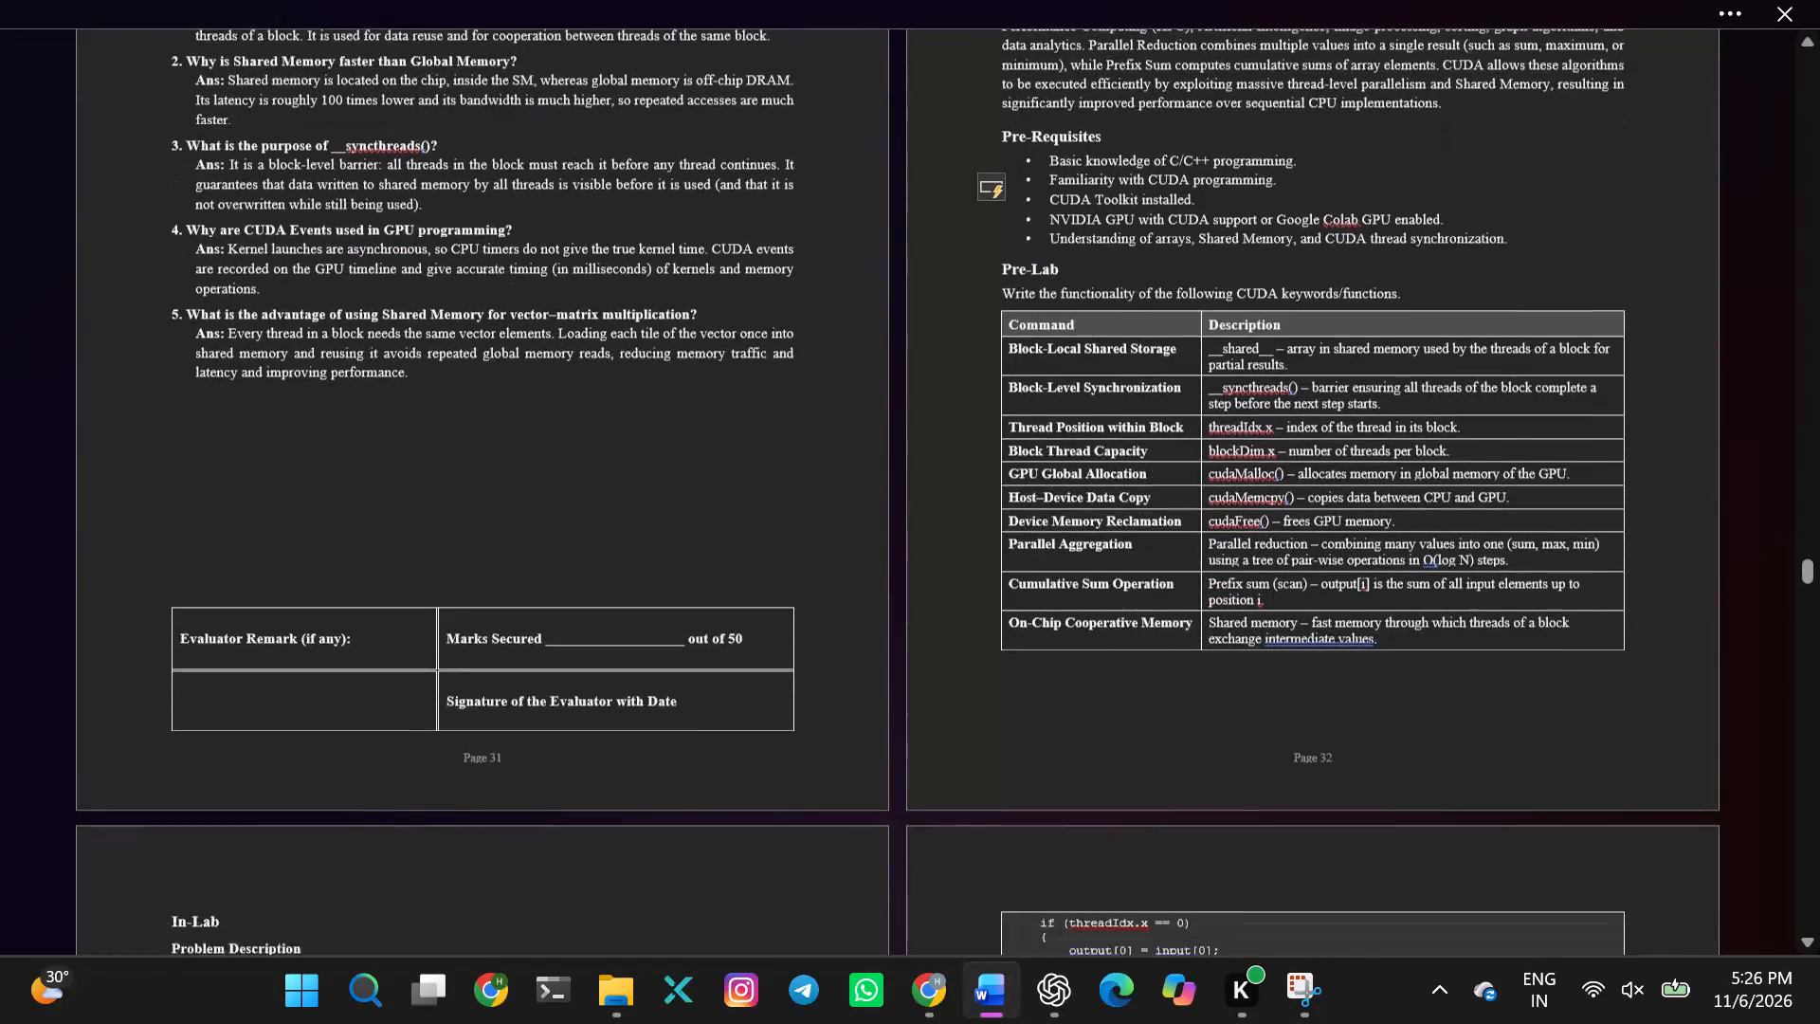
Check the page layout of Experiment 8, including the 8a to 8c code tables, outputs and evaluator remark table.
{"action": "scroll", "coordinate": [1306, 194], "scroll_direction": "down", "scroll_amount": 4}
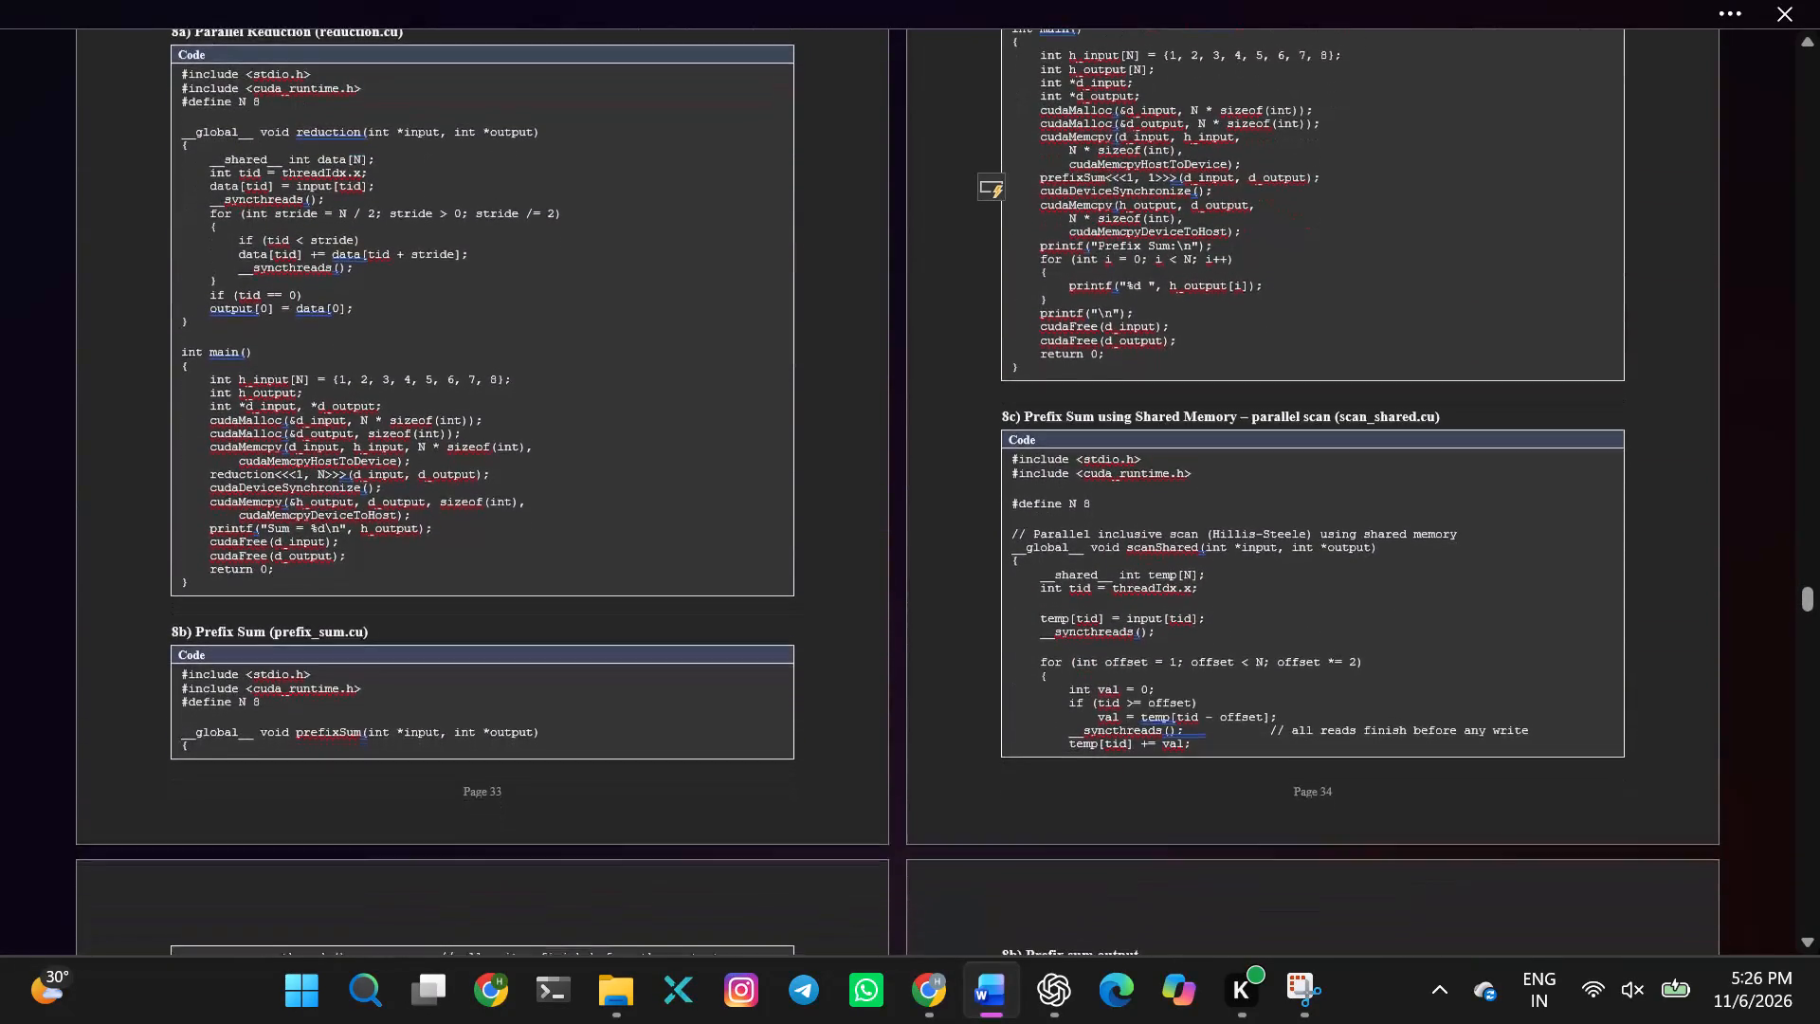
{"action": "scroll", "coordinate": [1306, 194], "scroll_direction": "down", "scroll_amount": 5}
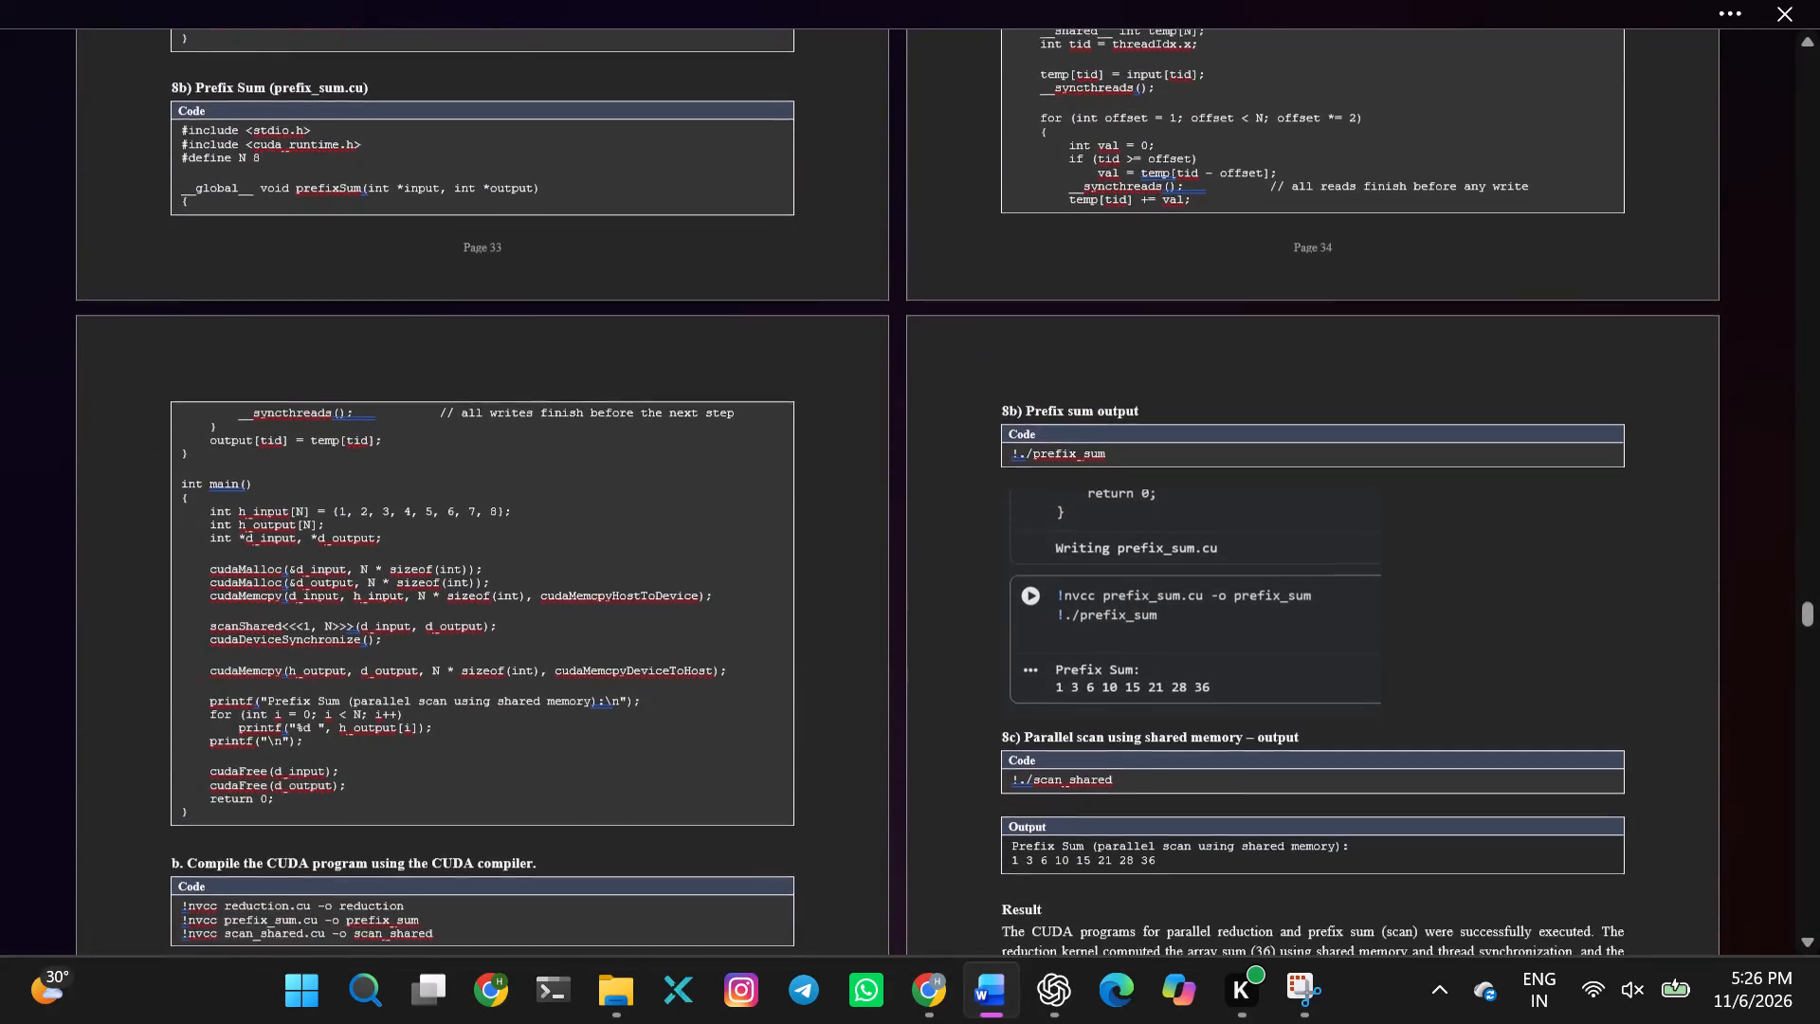
{"action": "scroll", "coordinate": [1306, 194], "scroll_direction": "down", "scroll_amount": 7}
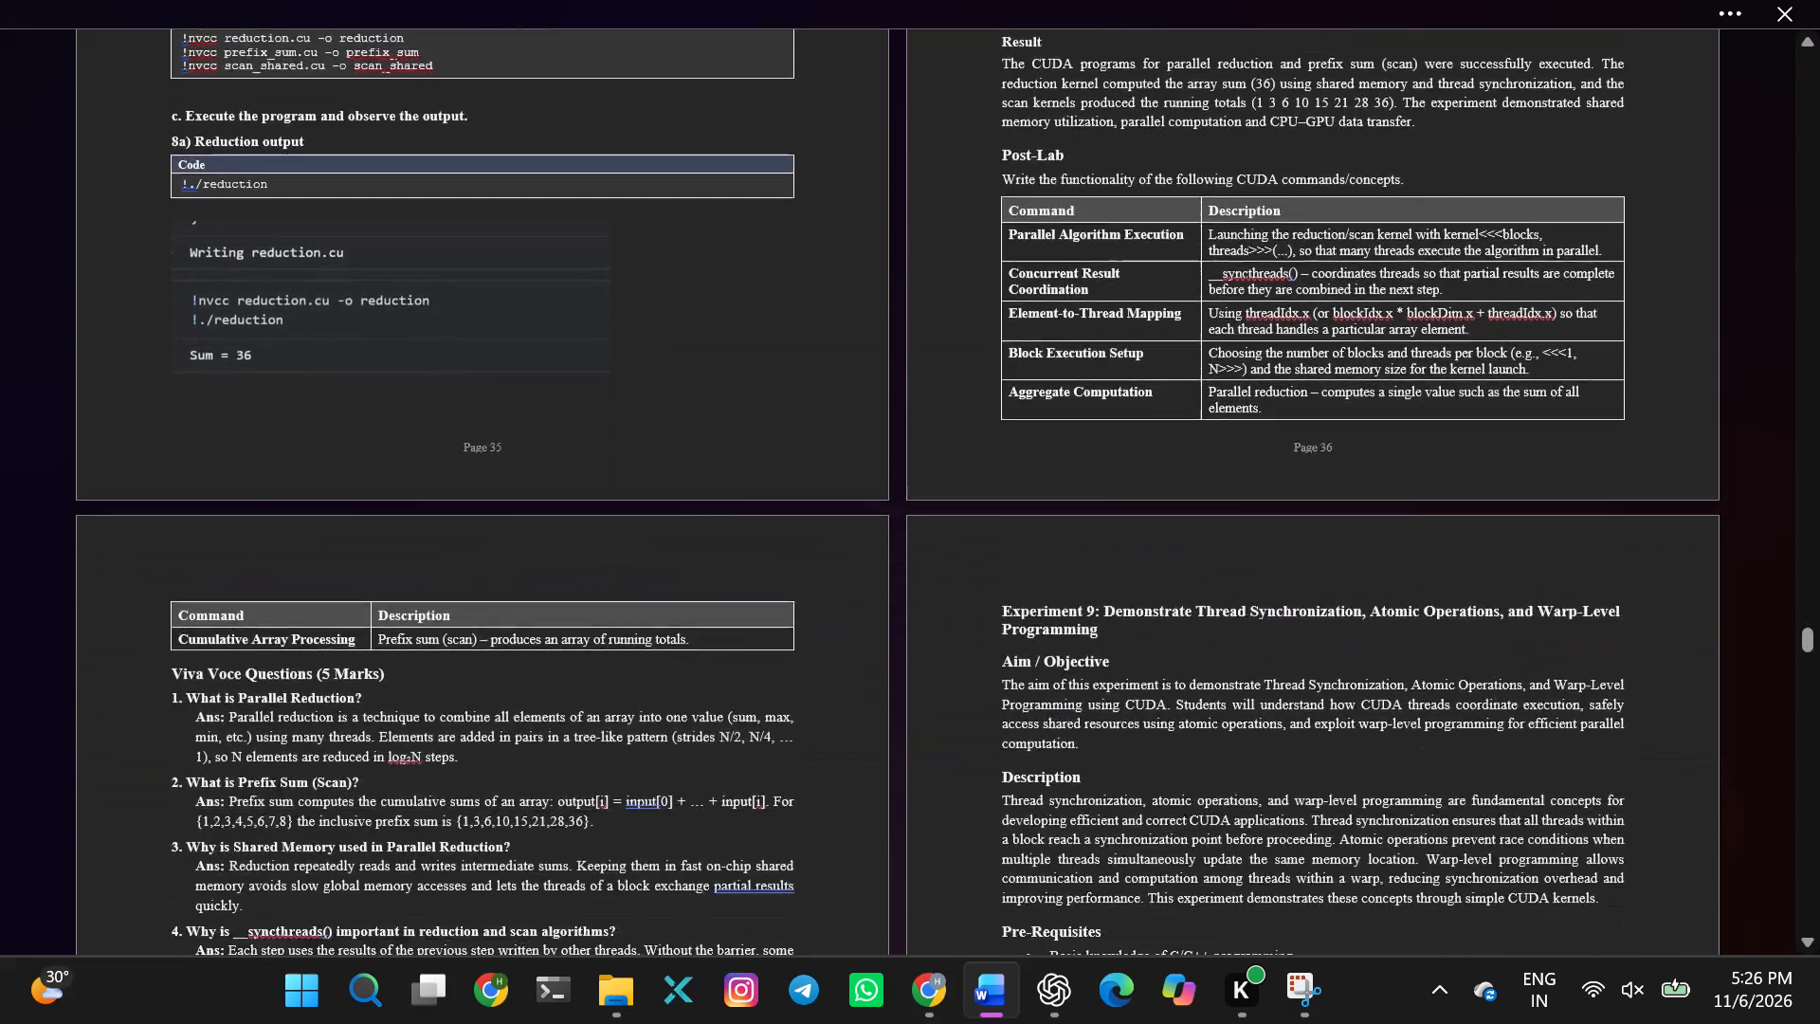
{"action": "scroll", "coordinate": [1306, 194], "scroll_direction": "down", "scroll_amount": 4}
Insert an empty row below the !./sync_atomic_warp row in Experiment 9's execution table, pushing the Output rows down a page.
{"action": "scroll", "coordinate": [1306, 194], "scroll_direction": "down", "scroll_amount": 1}
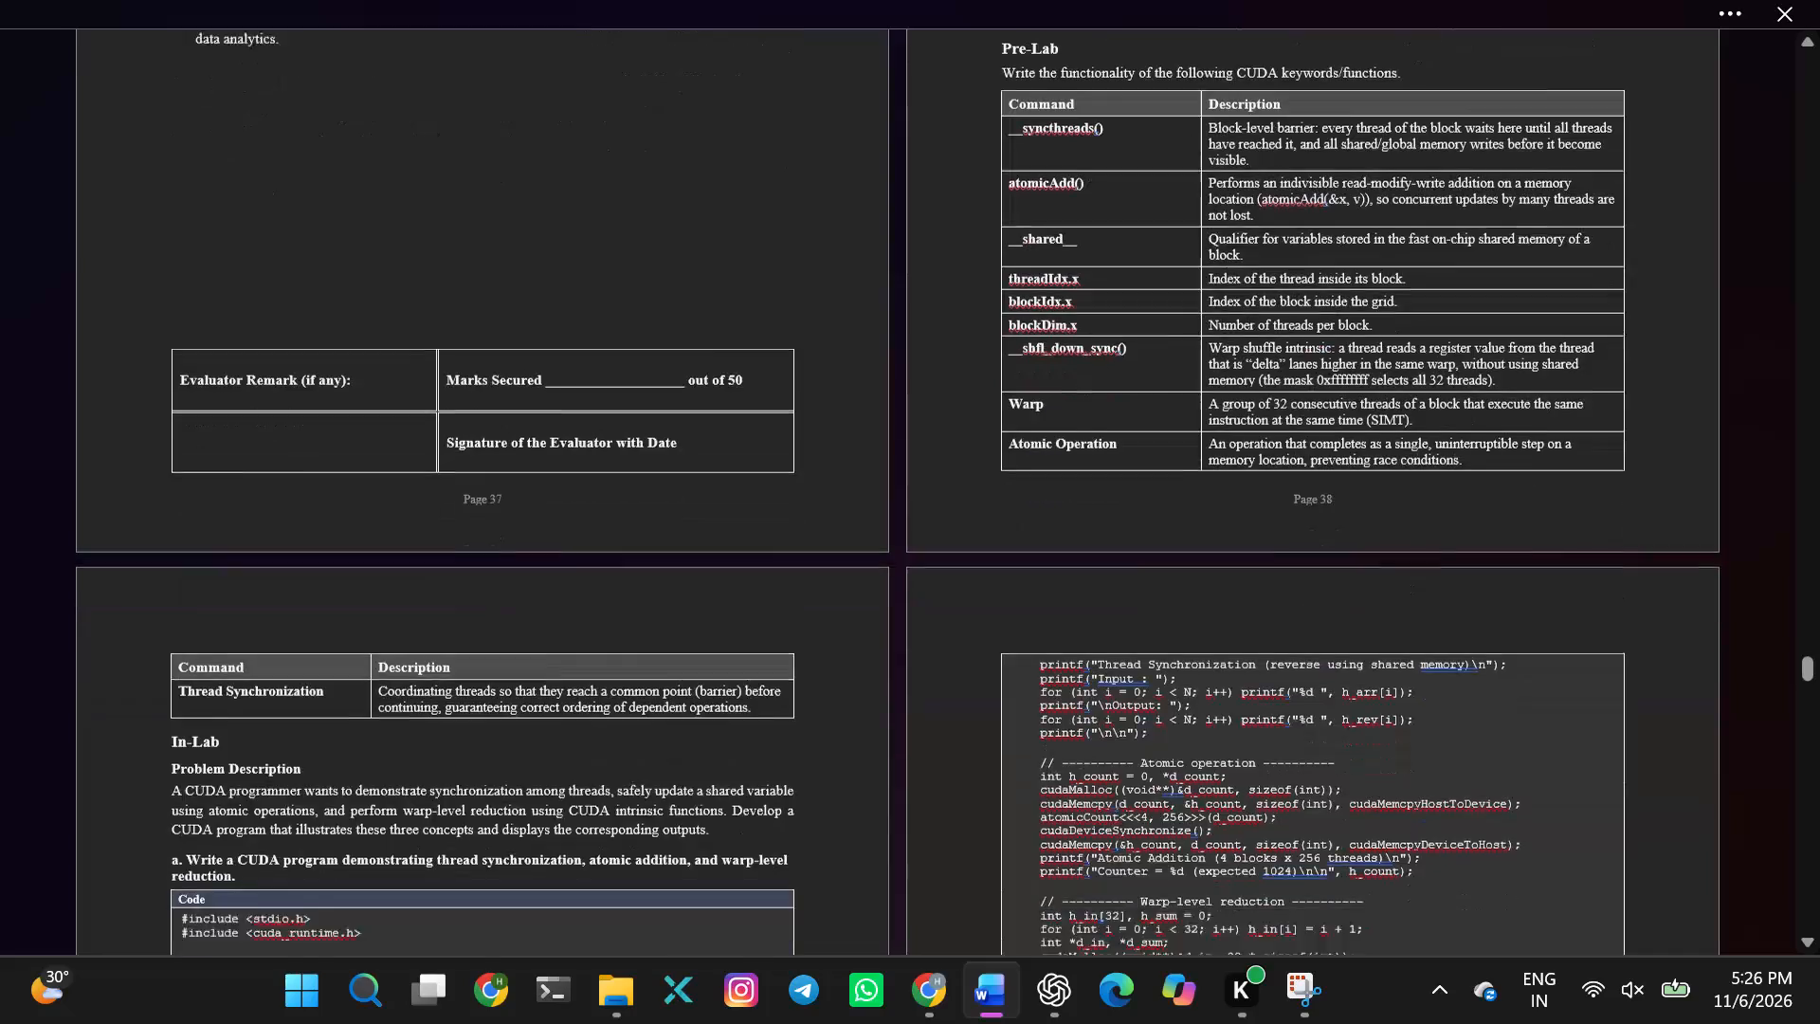
{"action": "scroll", "coordinate": [1306, 194], "scroll_direction": "down", "scroll_amount": 5}
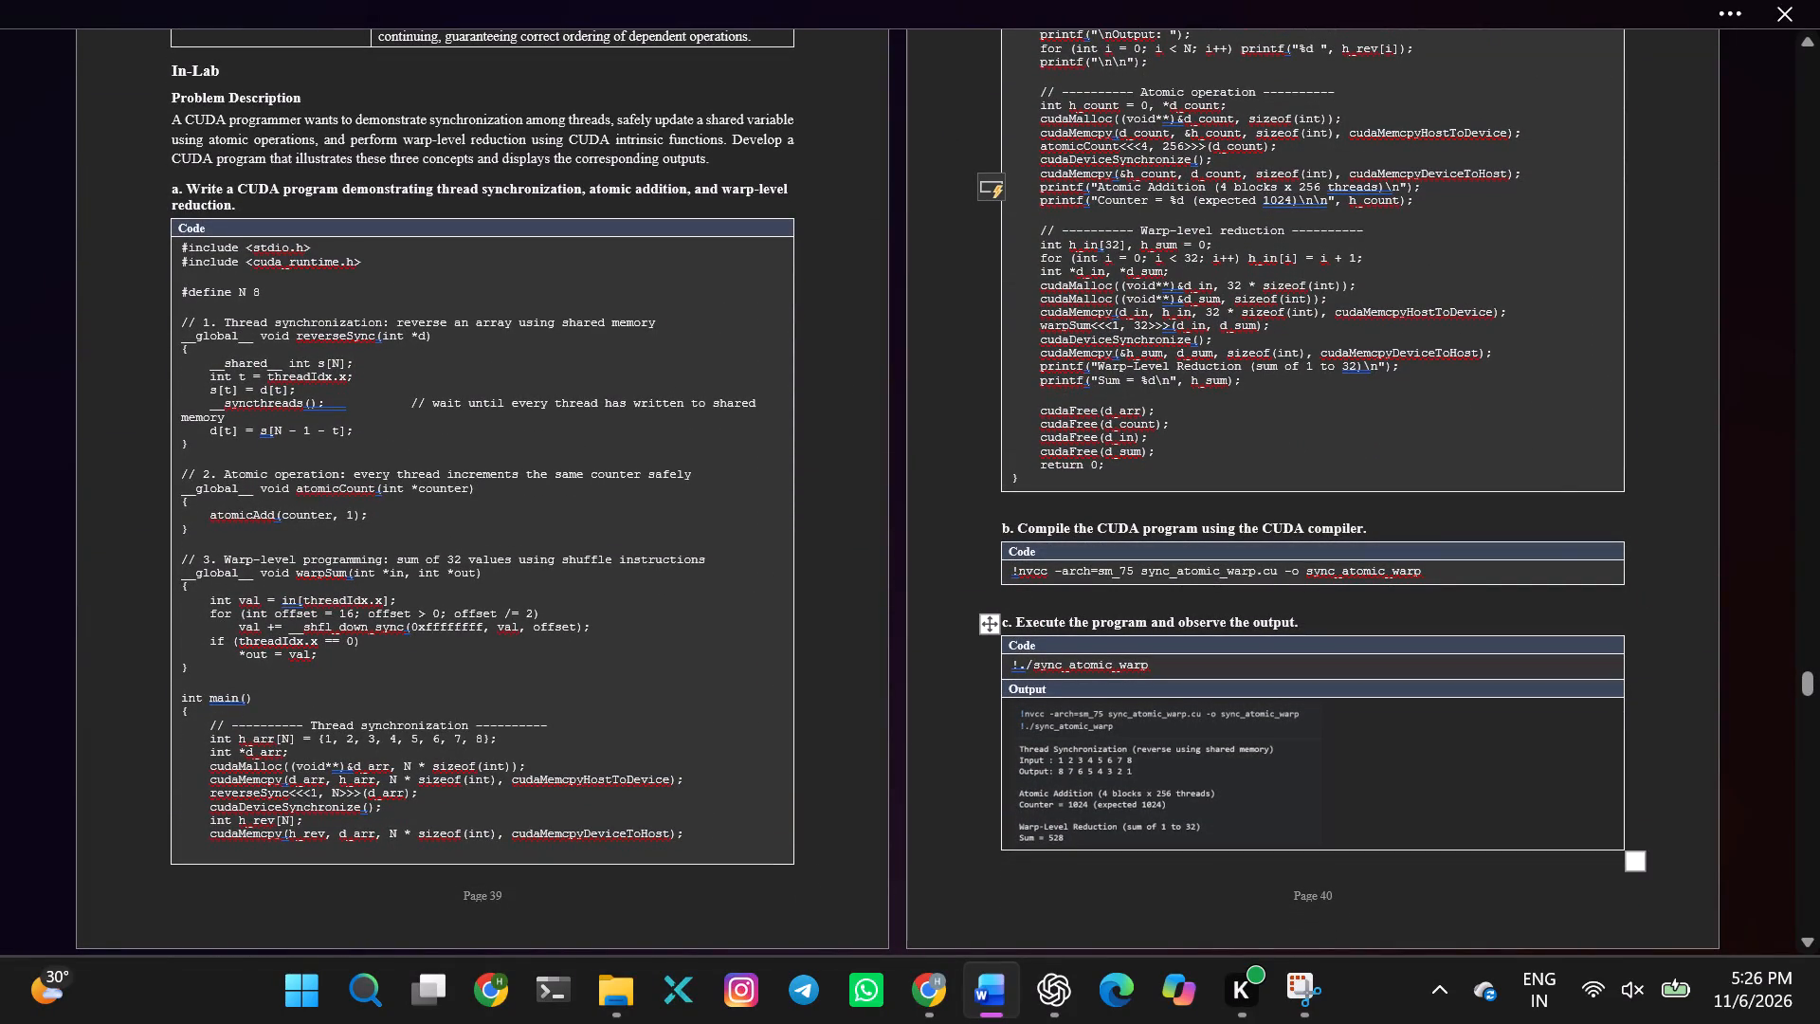
{"action": "left_click", "coordinate": [1651, 671]}
{"action": "key", "text": "Return"}
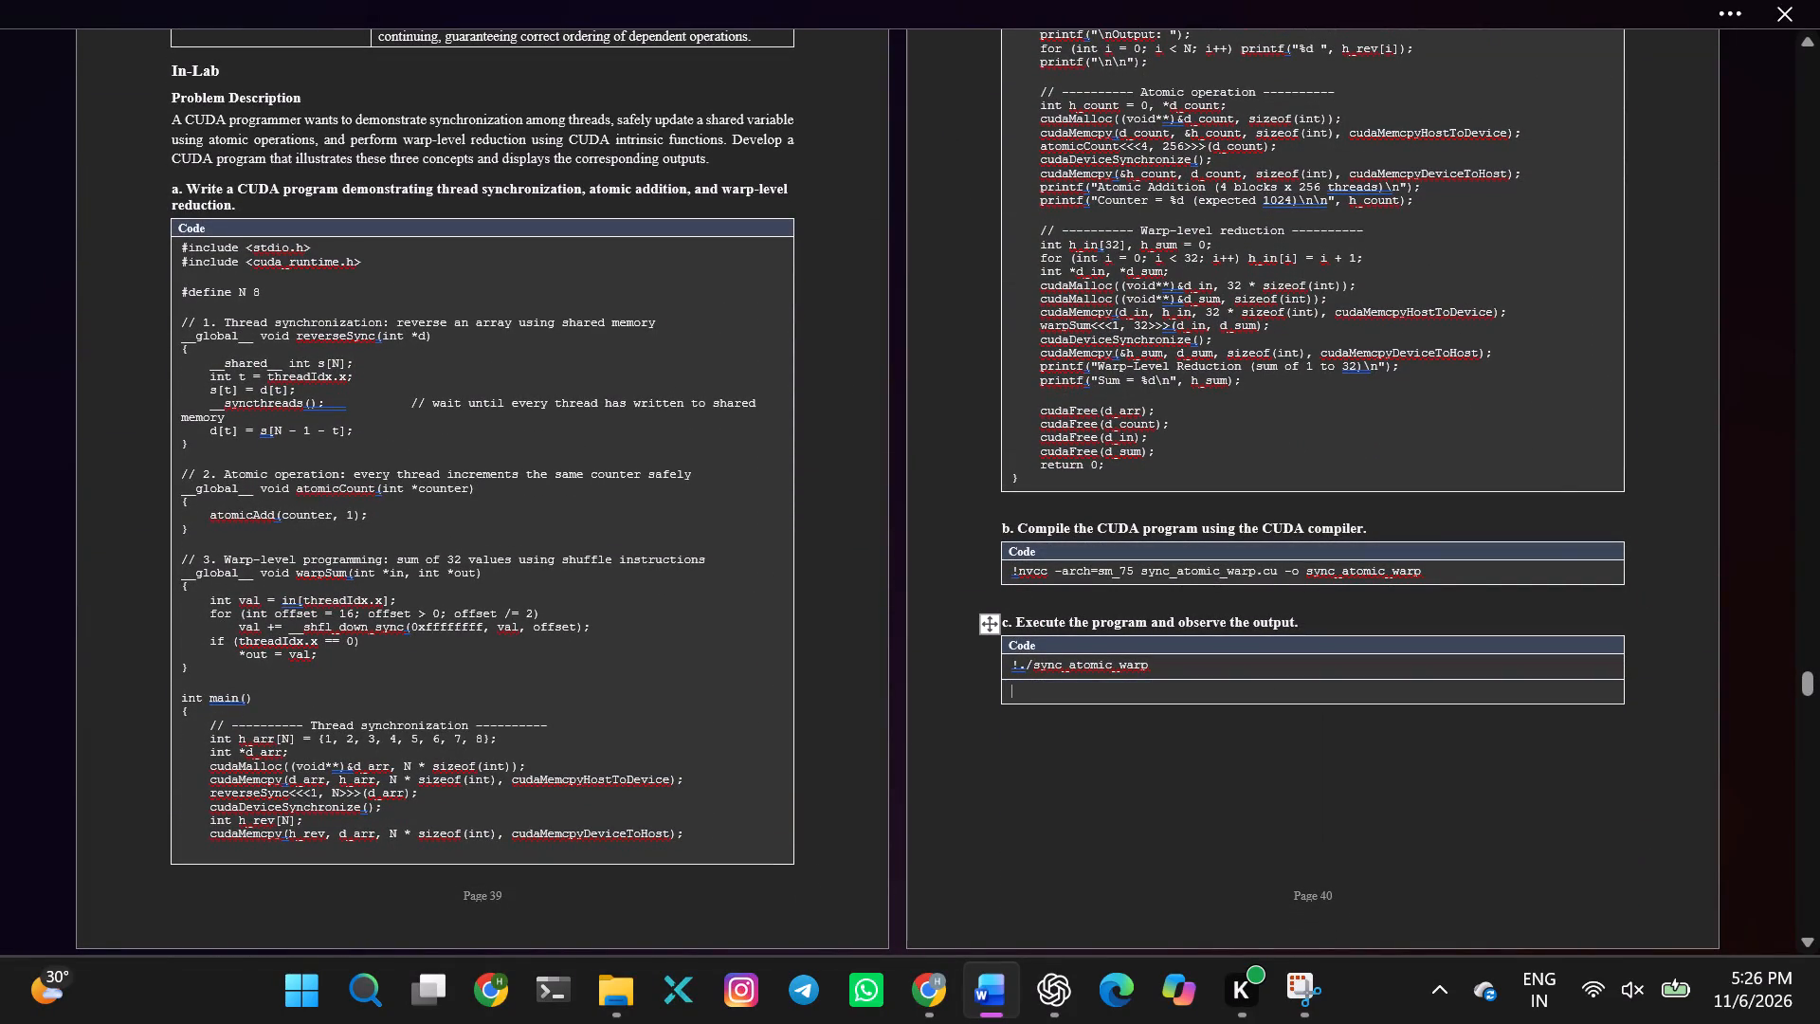
{"action": "key", "text": "BackSpace"}
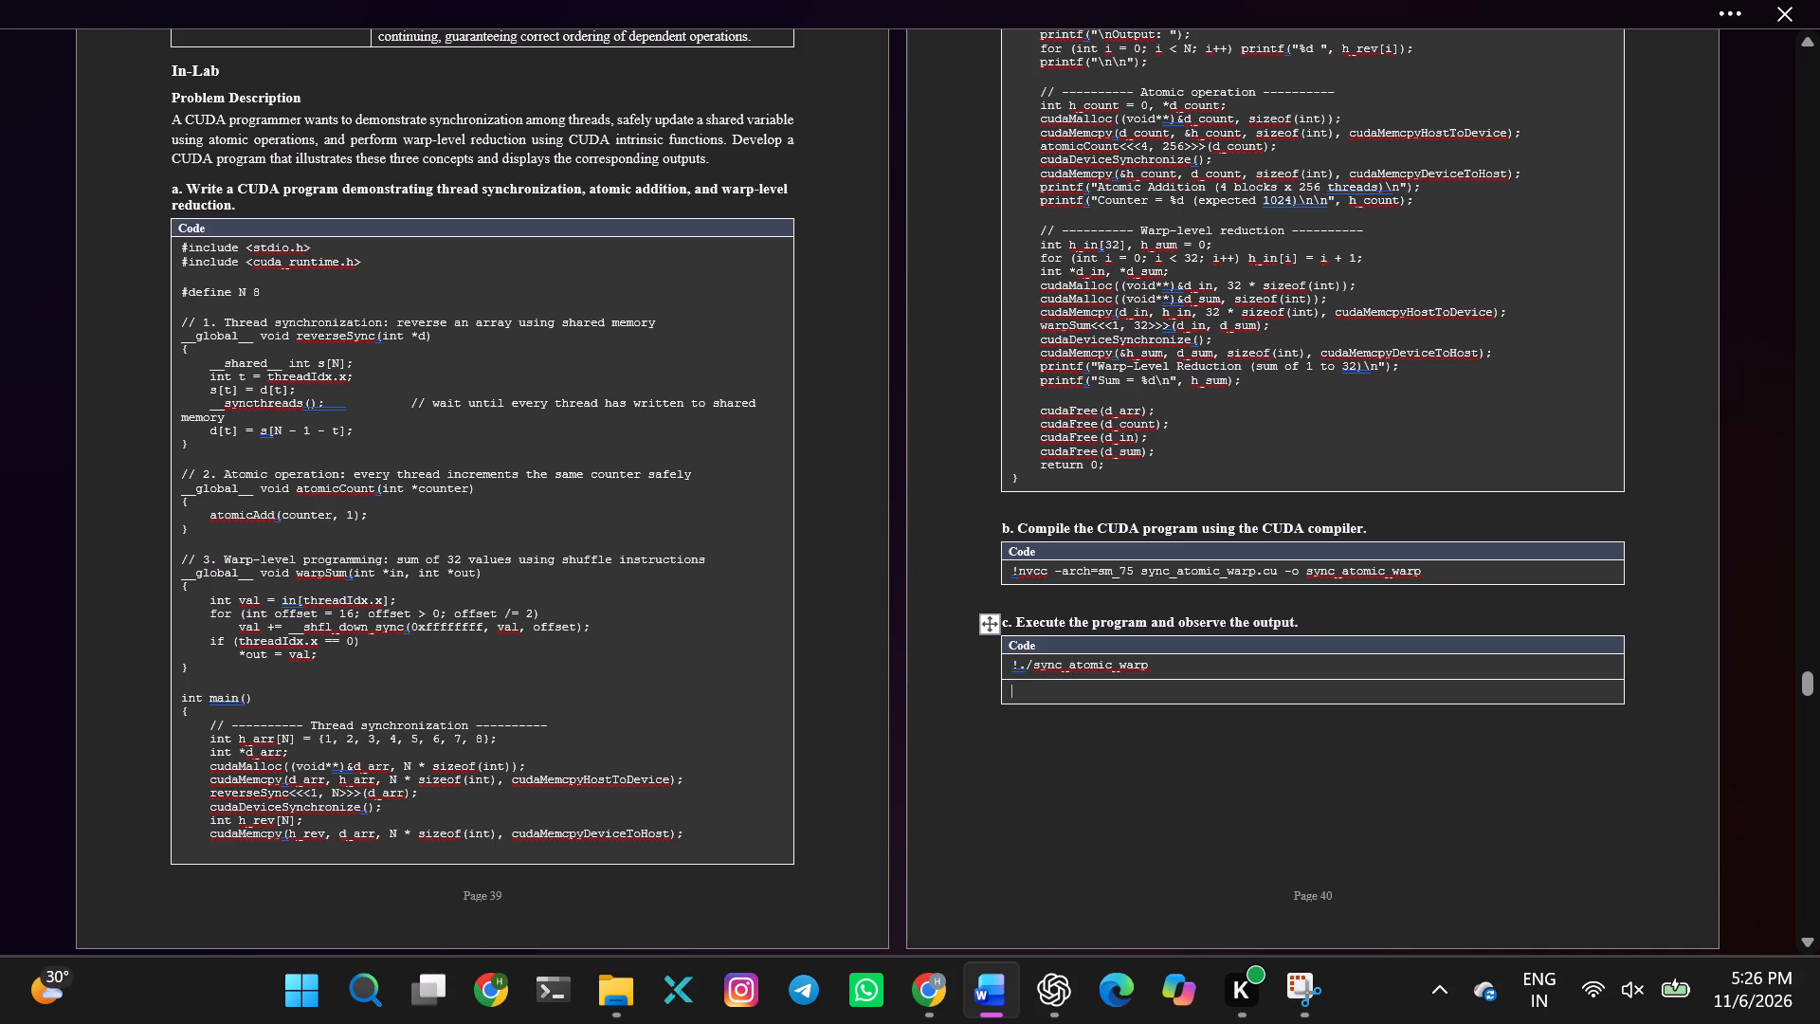
{"action": "left_click", "coordinate": [1284, 751]}
{"action": "key", "text": "Delete"}
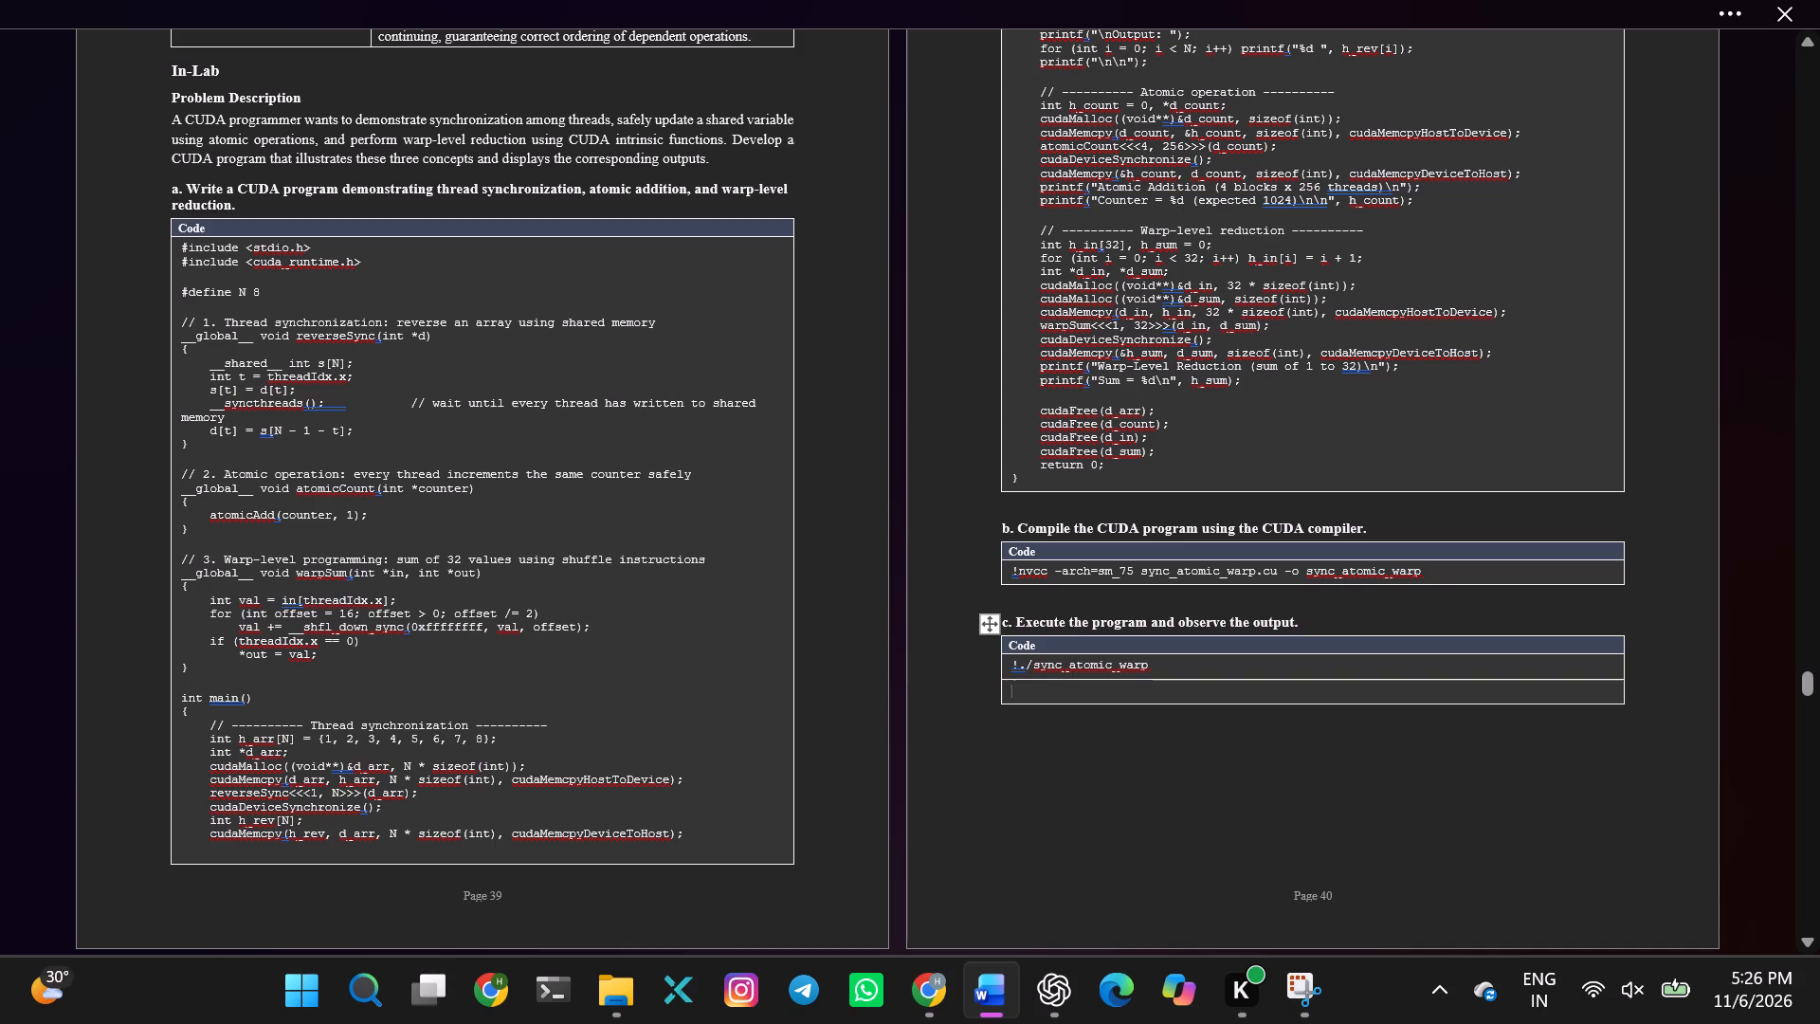
{"action": "left_click", "coordinate": [1024, 700]}
{"action": "key", "text": "BackSpace"}
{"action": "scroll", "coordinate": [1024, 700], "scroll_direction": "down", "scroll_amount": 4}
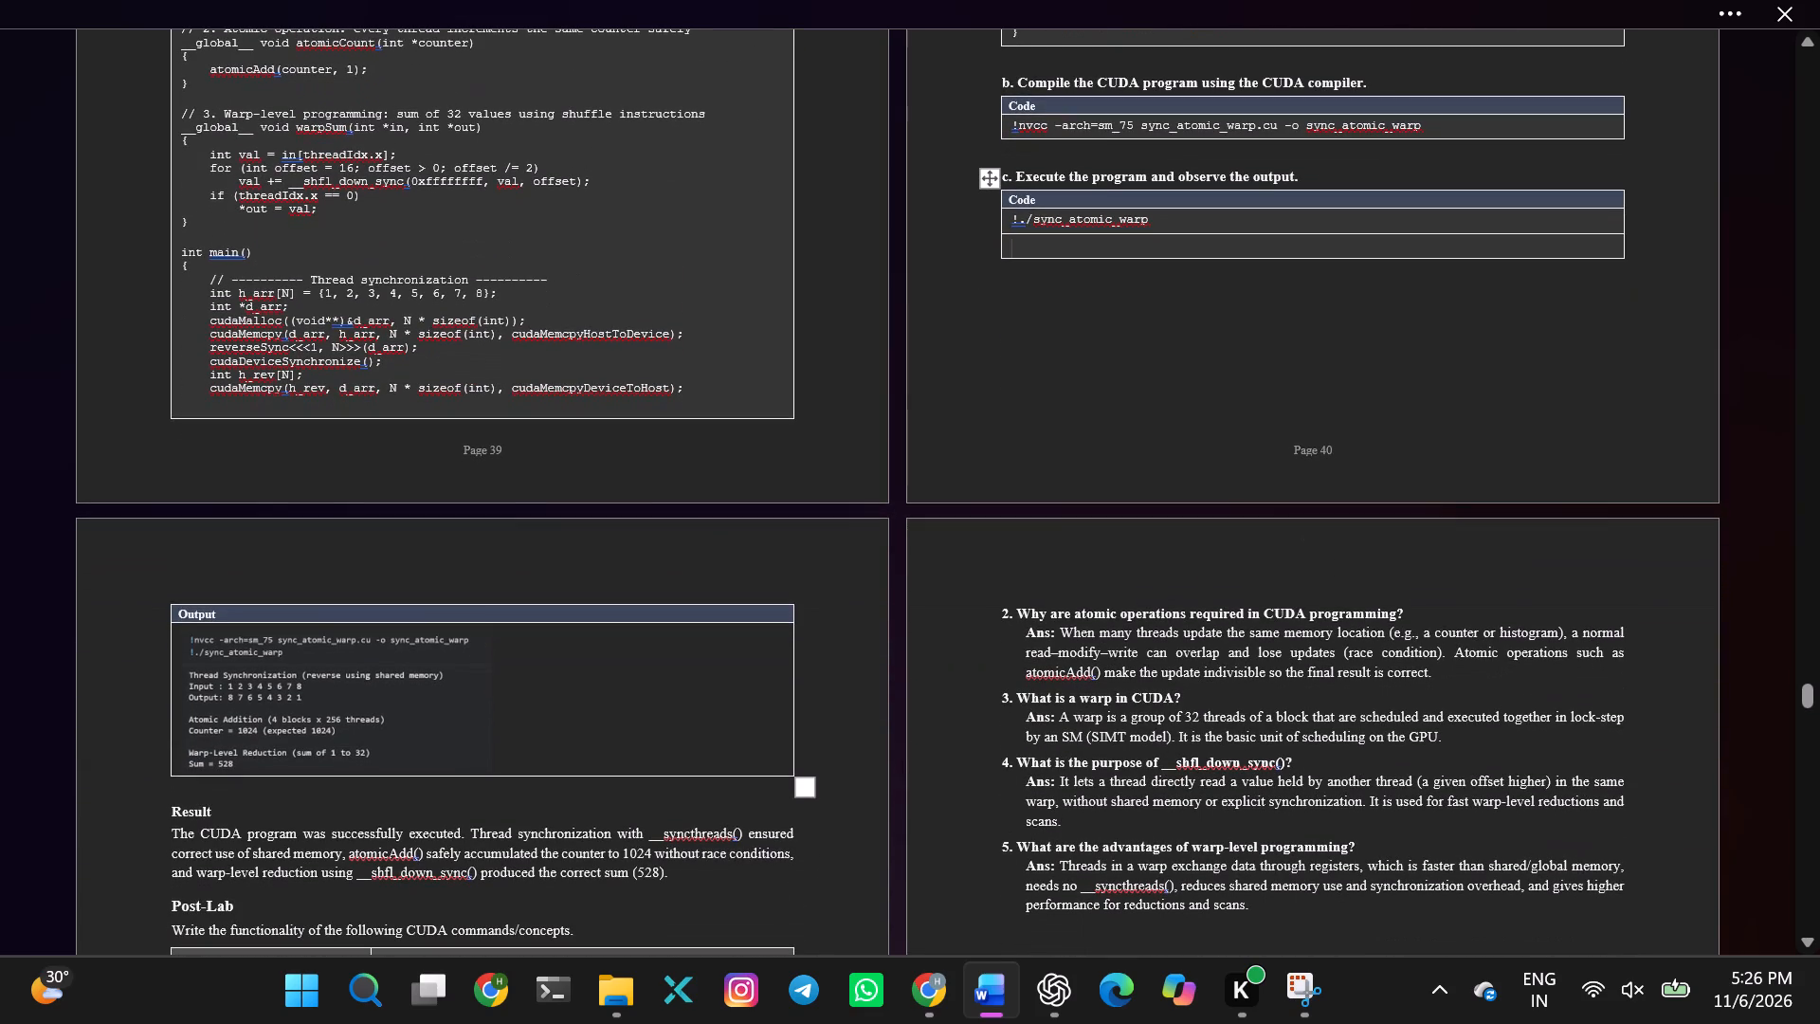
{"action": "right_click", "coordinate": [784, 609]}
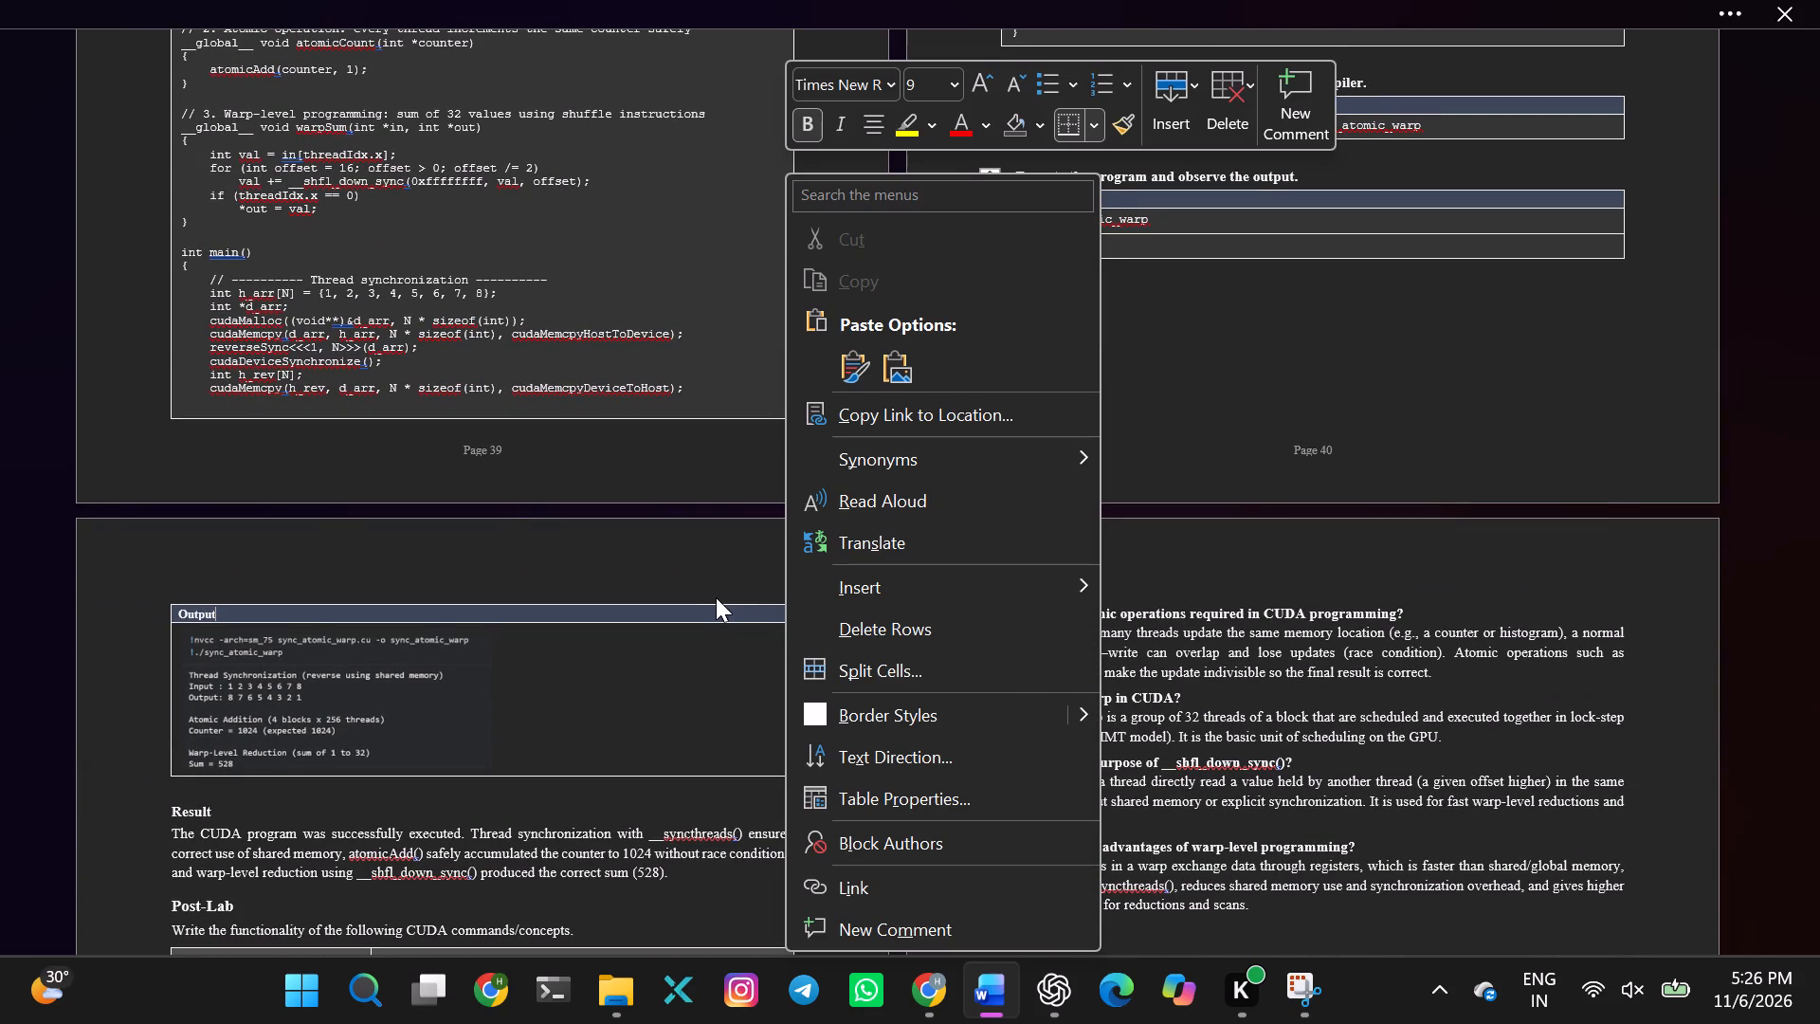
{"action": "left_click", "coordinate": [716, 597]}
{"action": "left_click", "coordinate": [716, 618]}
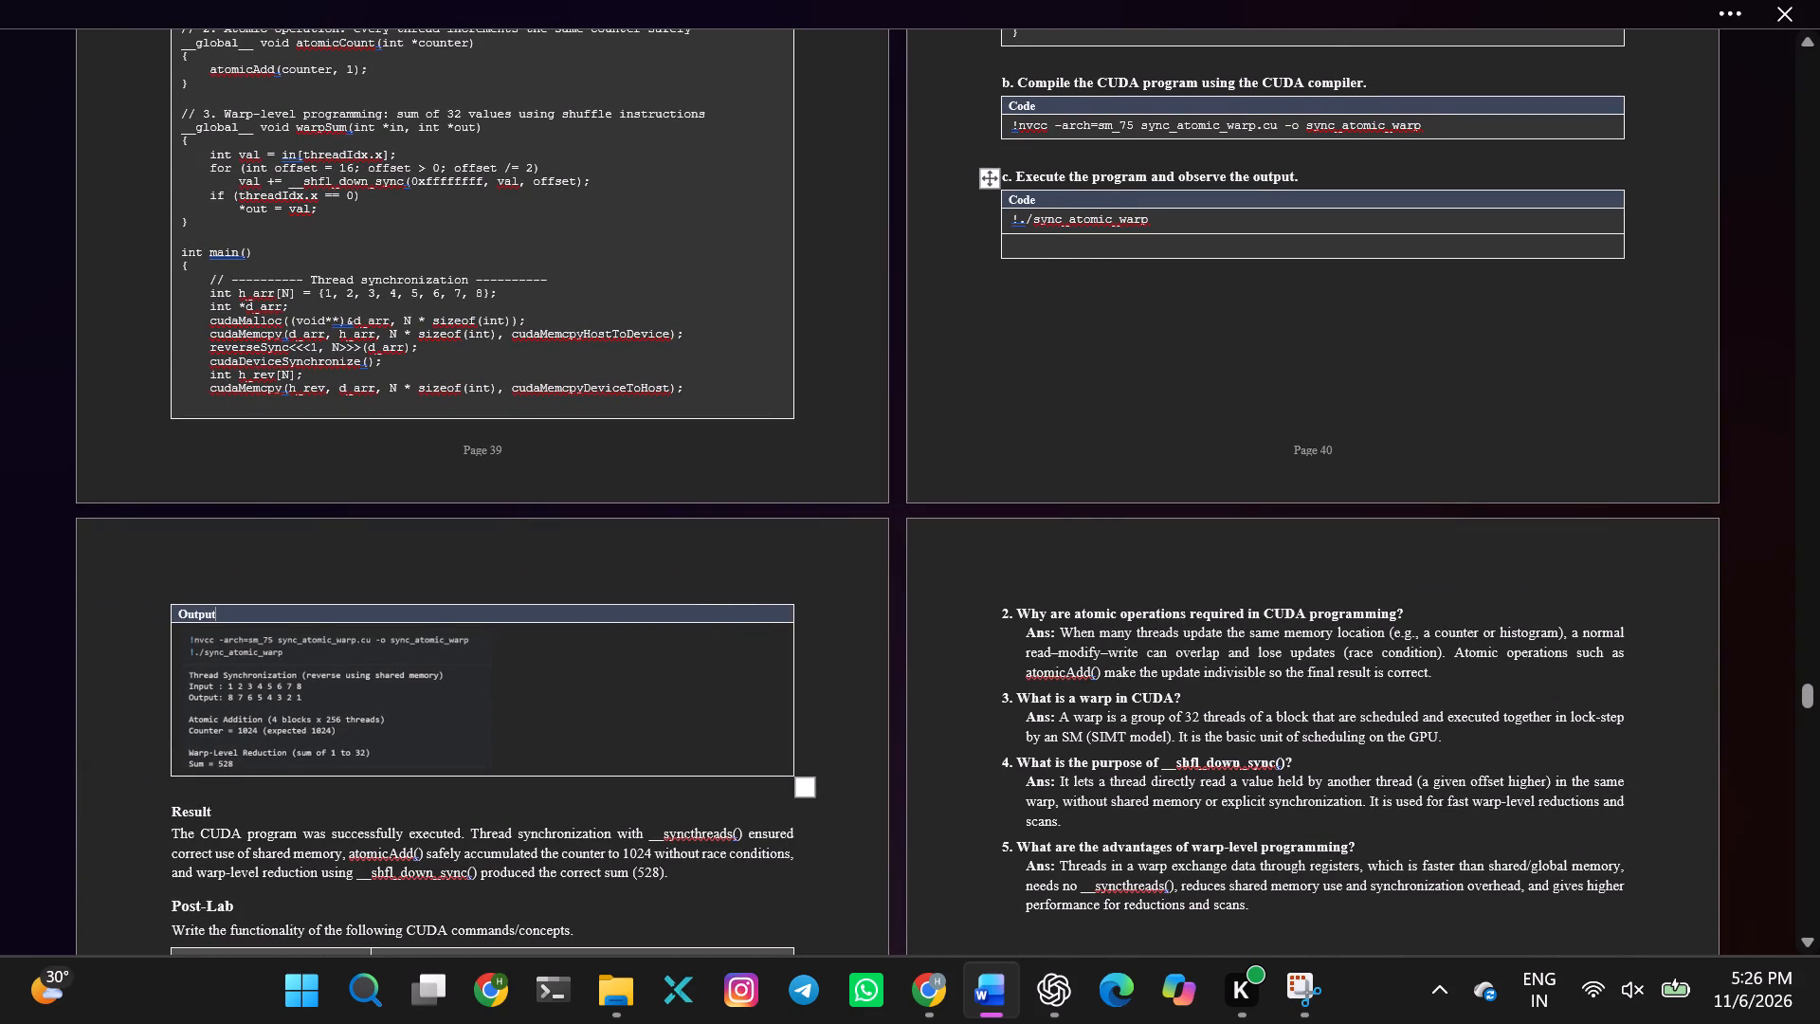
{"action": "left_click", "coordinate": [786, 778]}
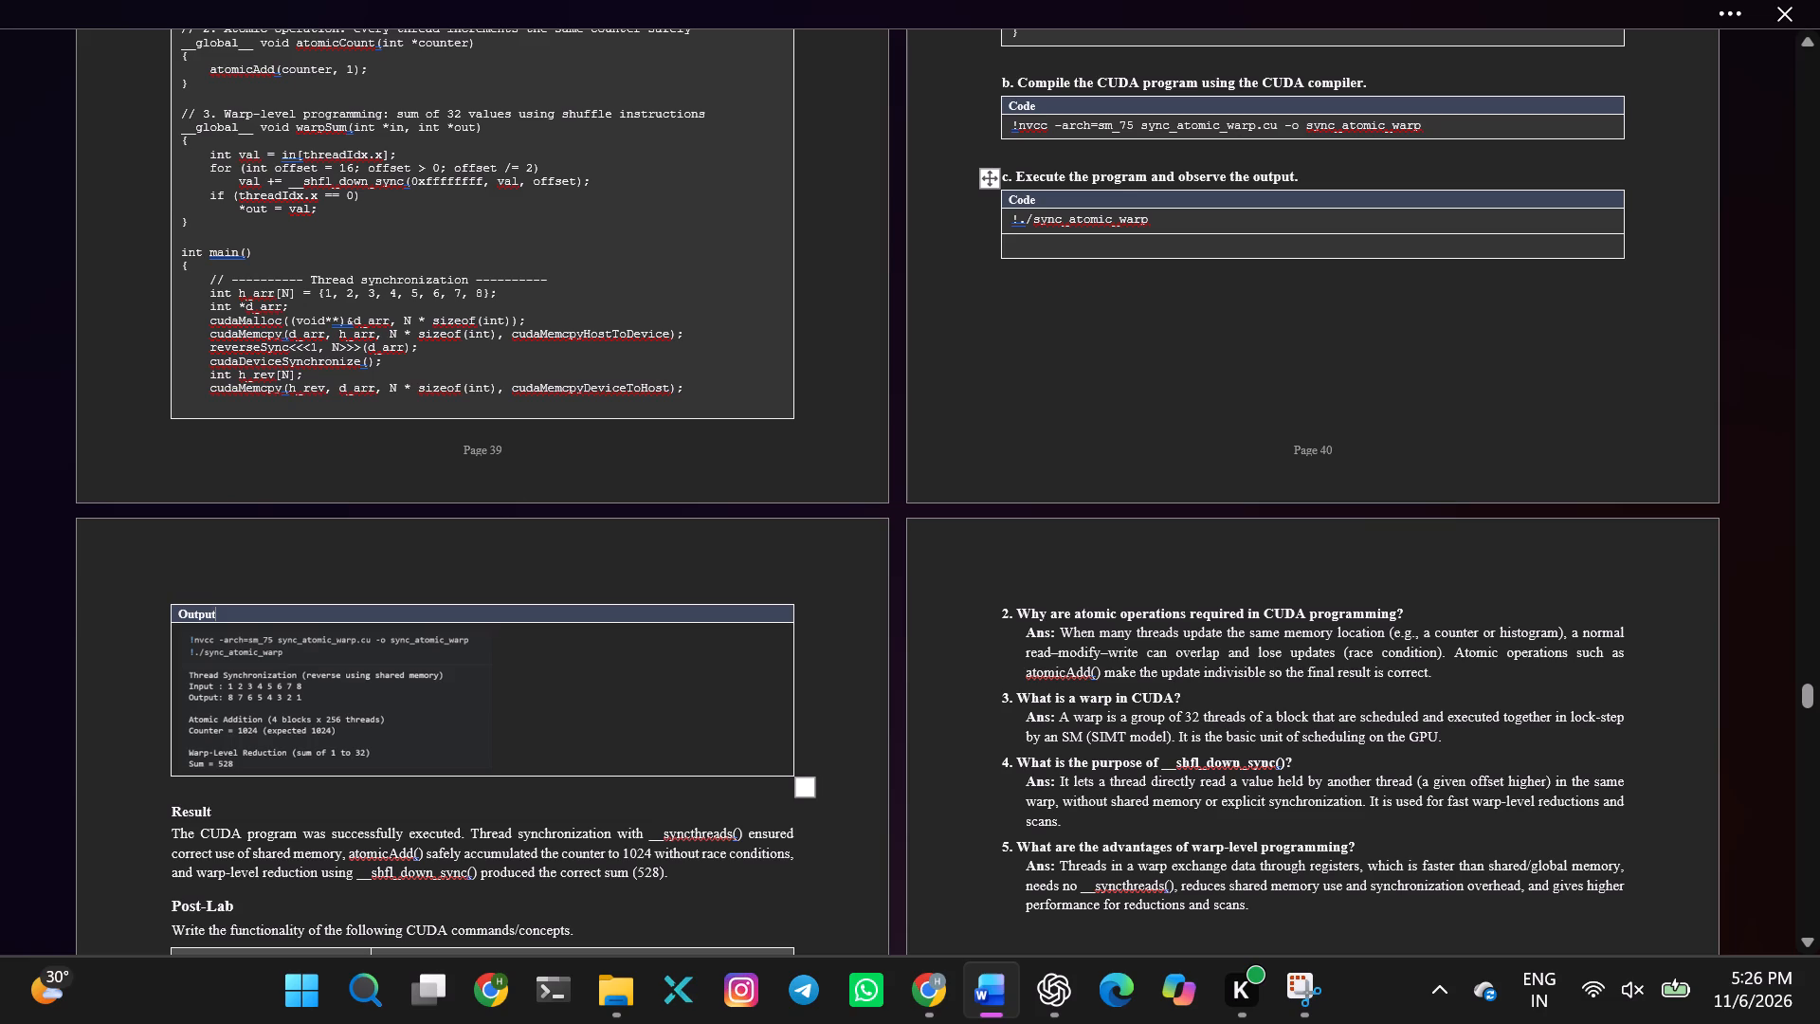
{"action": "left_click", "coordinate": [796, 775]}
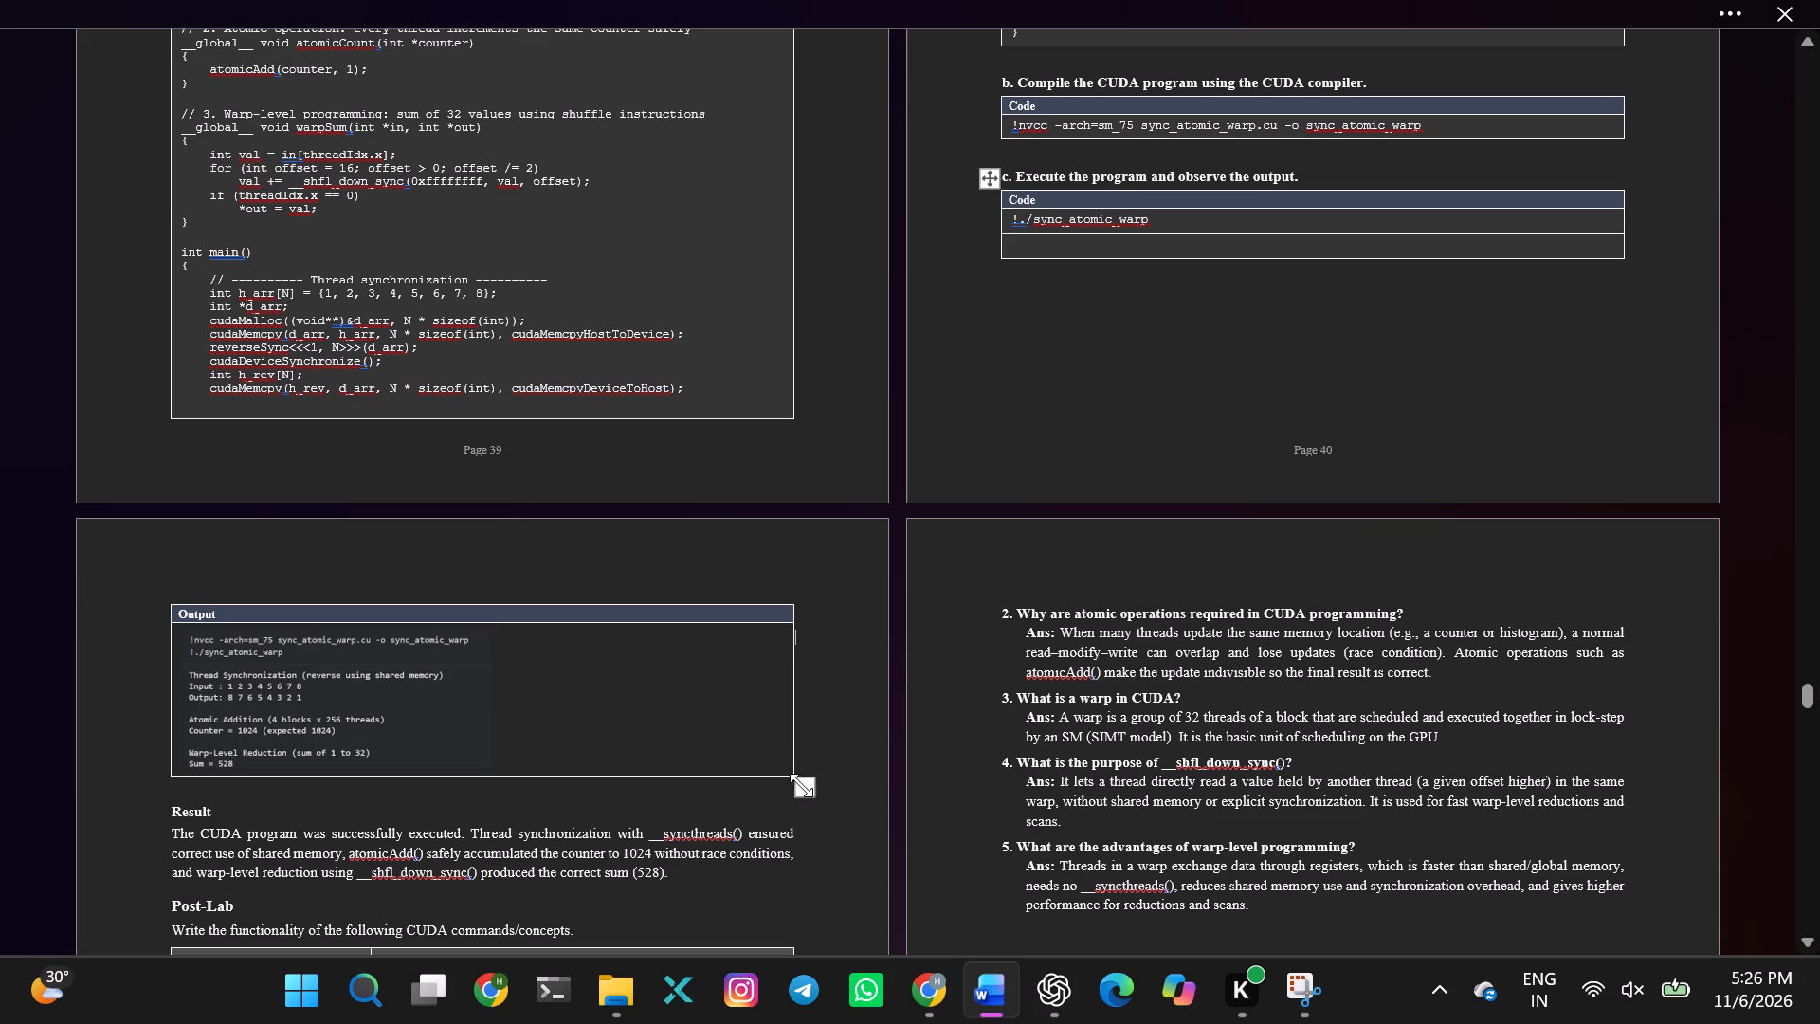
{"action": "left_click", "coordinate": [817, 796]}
Copy the output screenshot in Experiment 9's execution table and delete it from its cell.
{"action": "left_click_drag", "start_coordinate": [797, 769], "coordinate": [453, 649]}
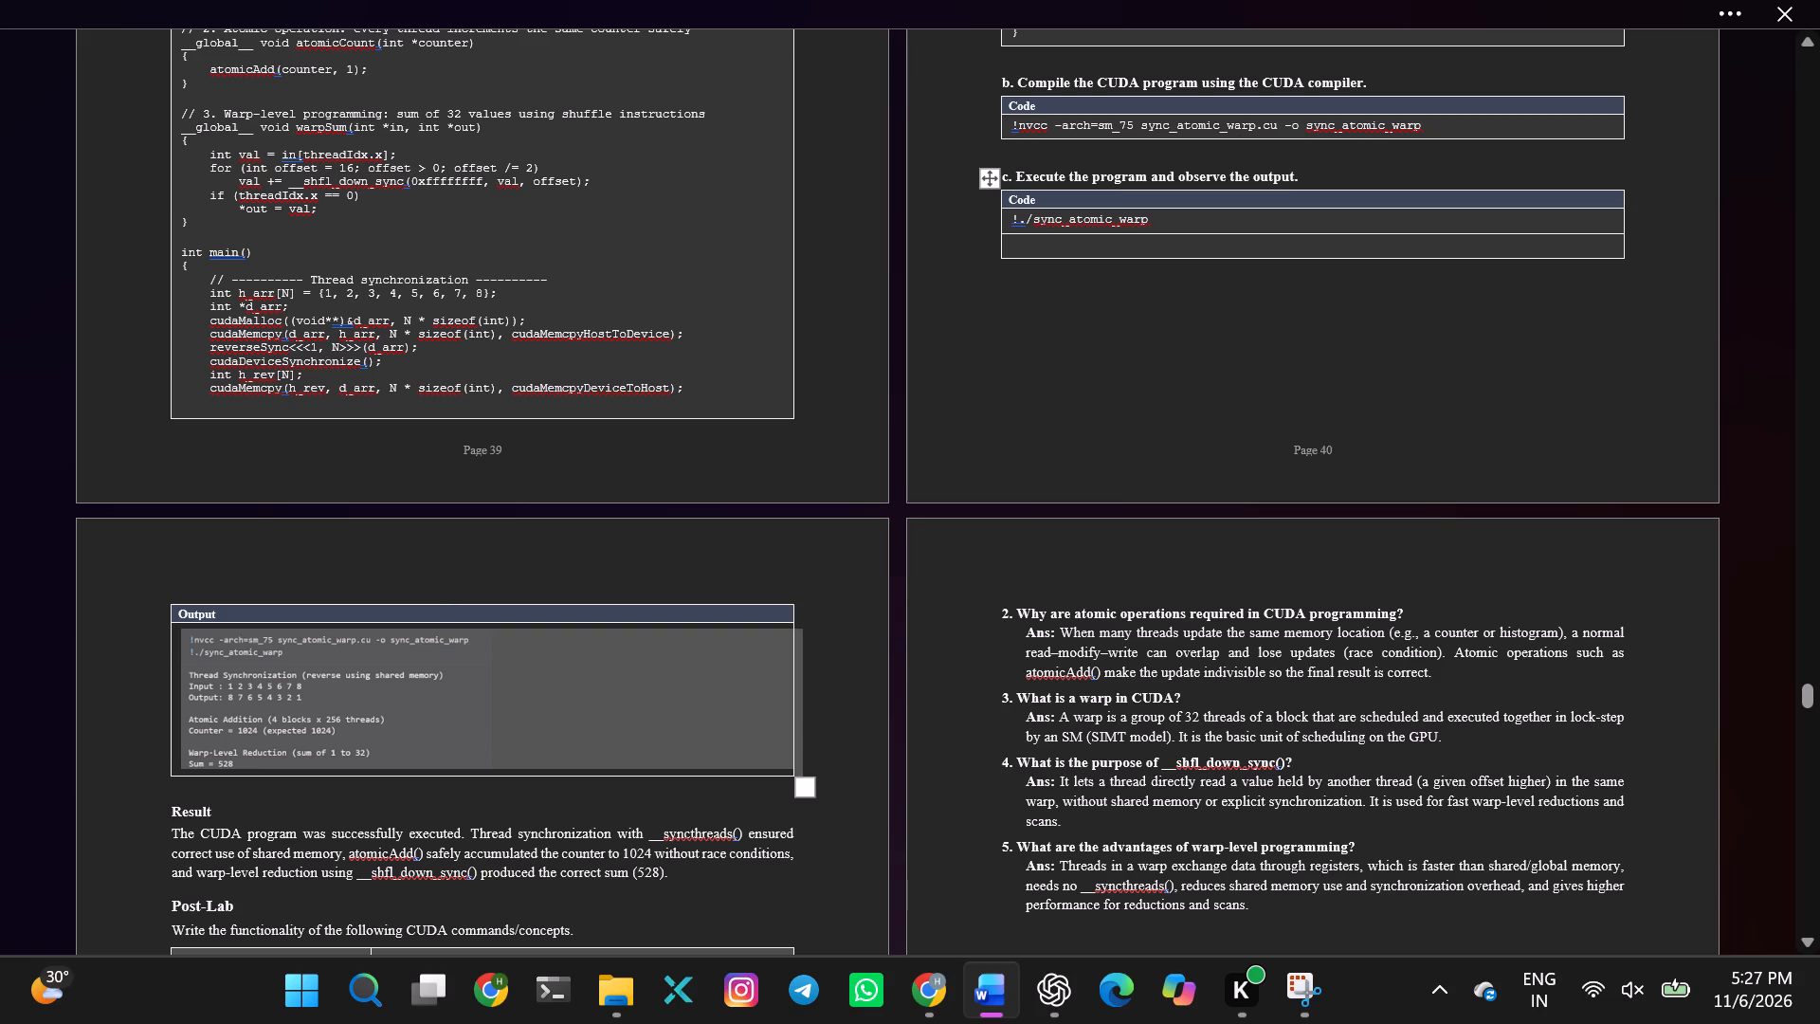
{"action": "key", "text": "ctrl+c"}
{"action": "left_click", "coordinate": [540, 612]}
{"action": "left_click", "coordinate": [519, 741]}
{"action": "key", "text": "BackSpace"}
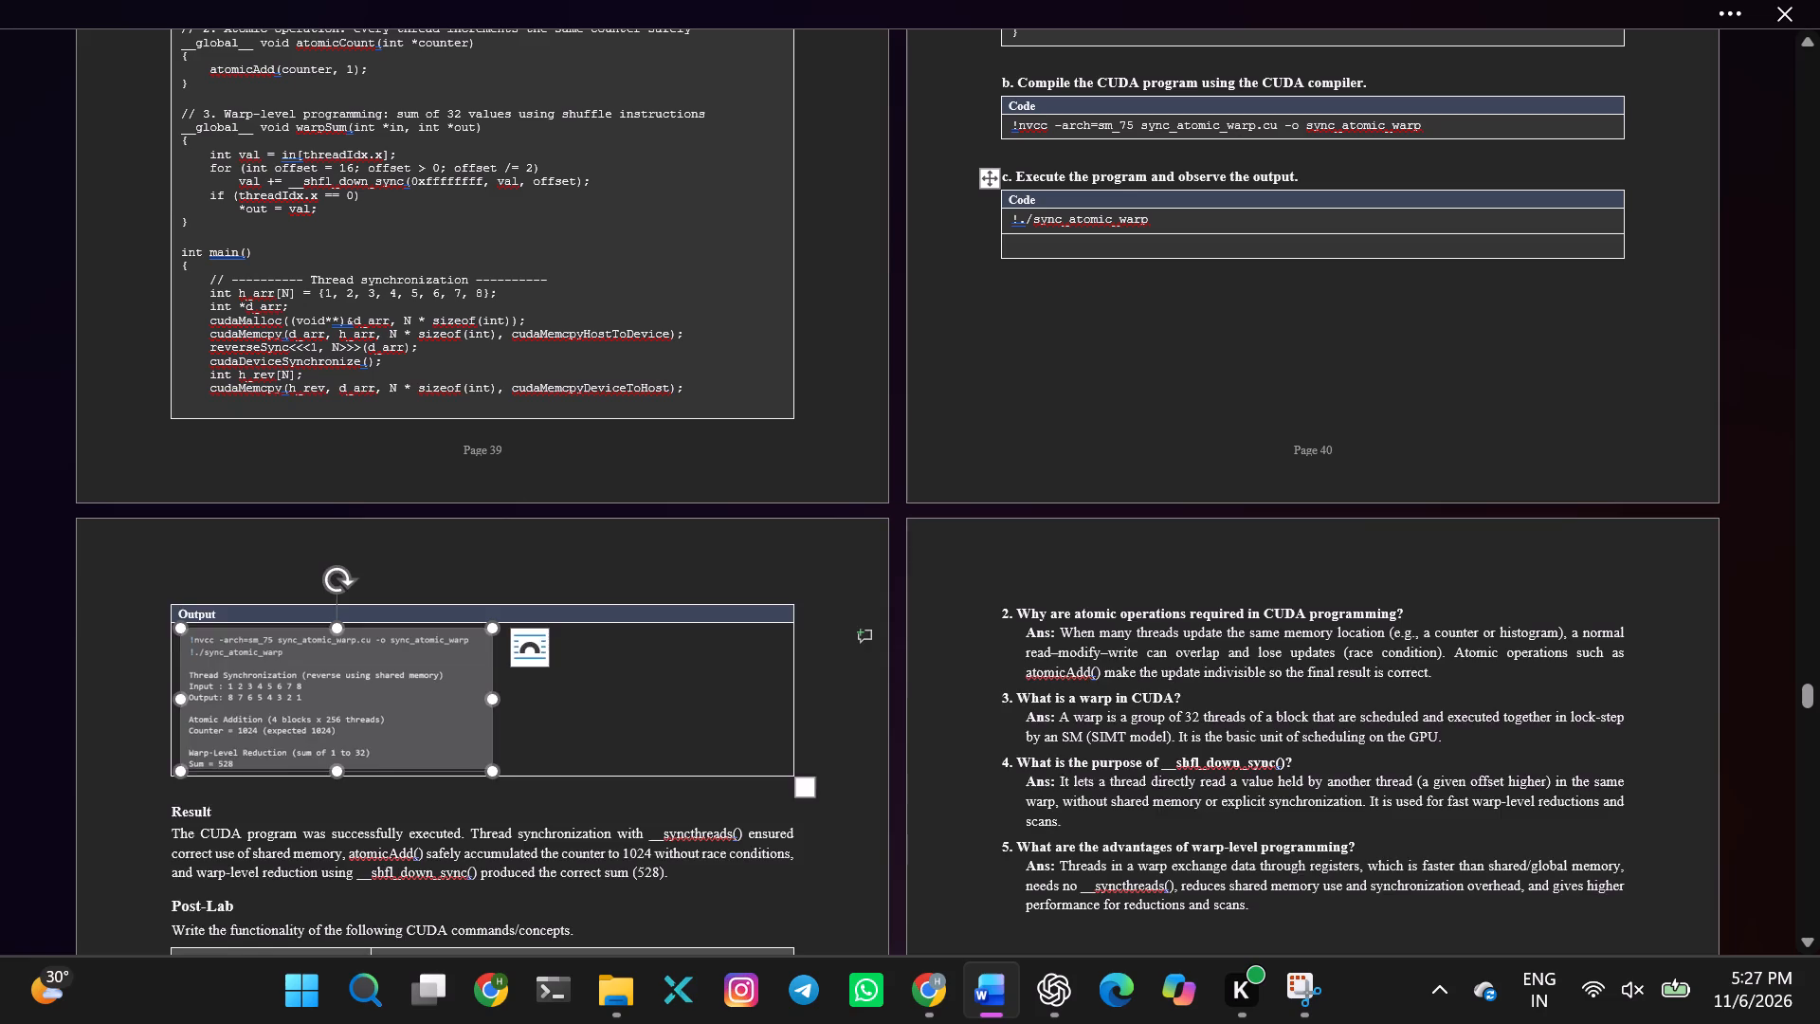
{"action": "key", "text": "BackSpace"}
{"action": "key", "text": "BackSpace"}
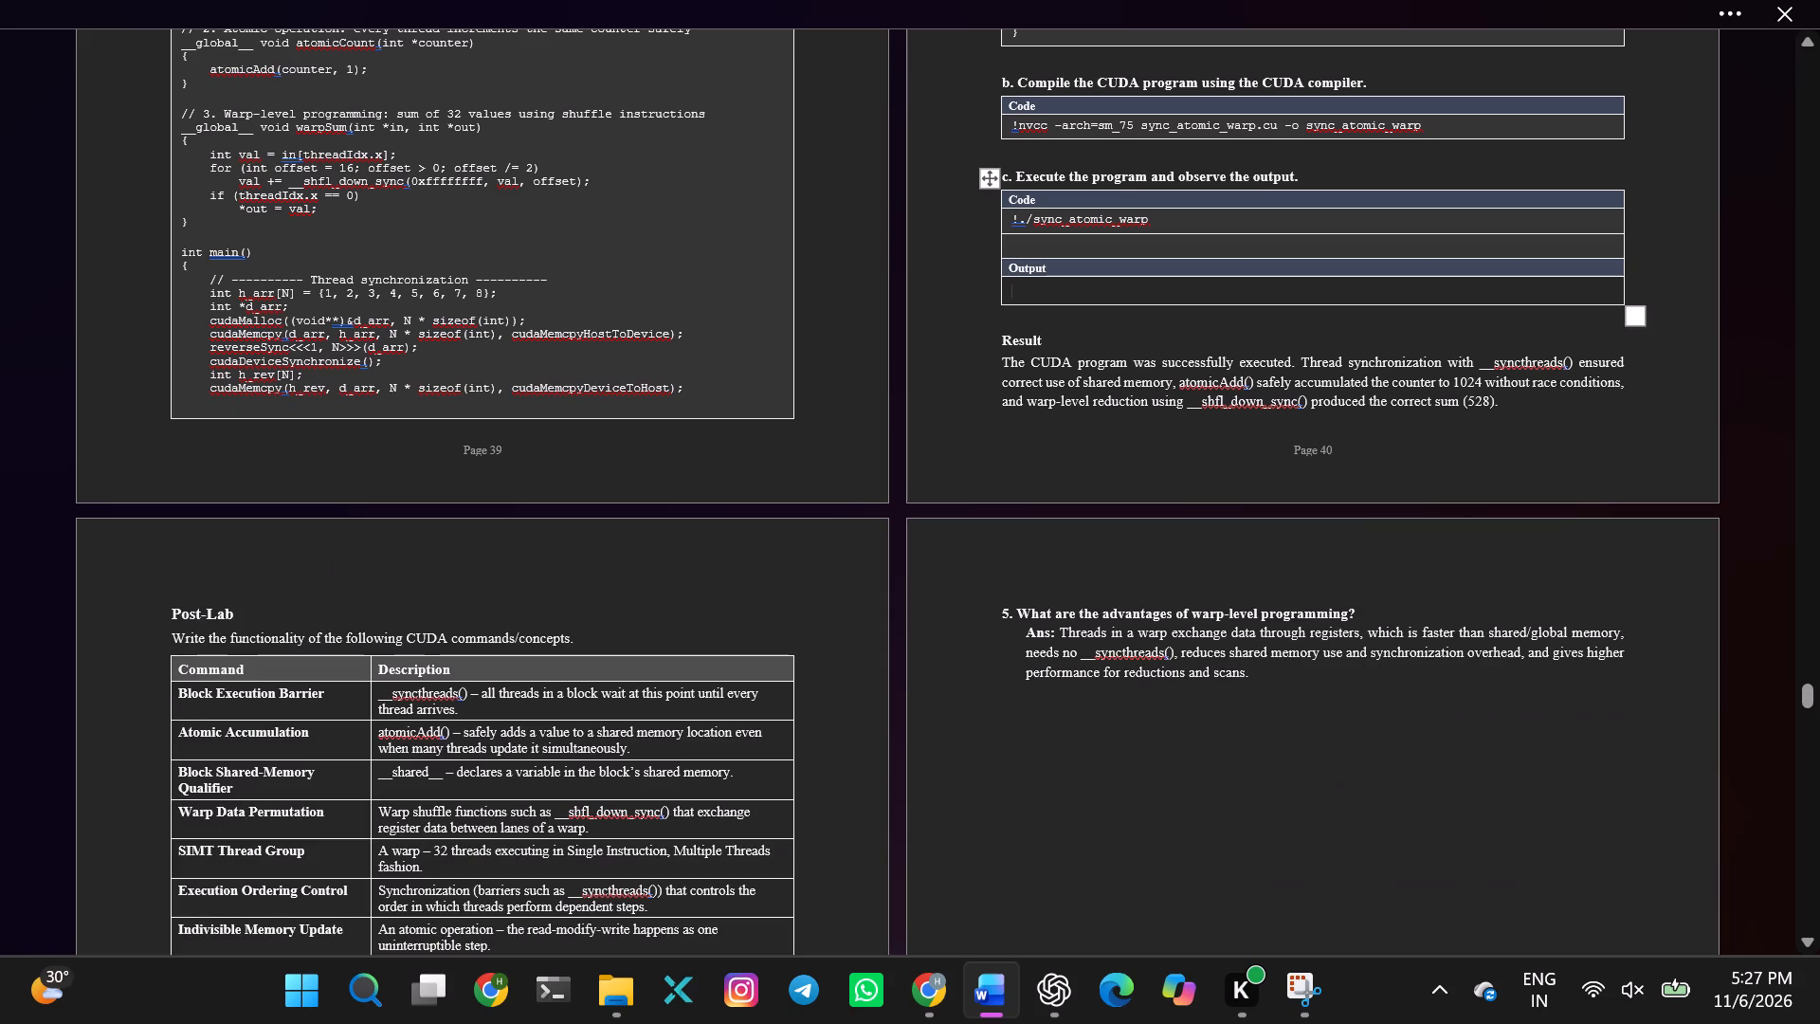
Clear the Output heading text from its row in Experiment 9's execution table.
{"action": "left_click", "coordinate": [1619, 269]}
{"action": "key", "text": "BackSpace"}
{"action": "key", "text": "BackSpace"}
{"action": "key", "text": "BackSpace"}
{"action": "key", "text": "BackSpace"}
{"action": "key", "text": "BackSpace"}
{"action": "key", "text": "BackSpace"}
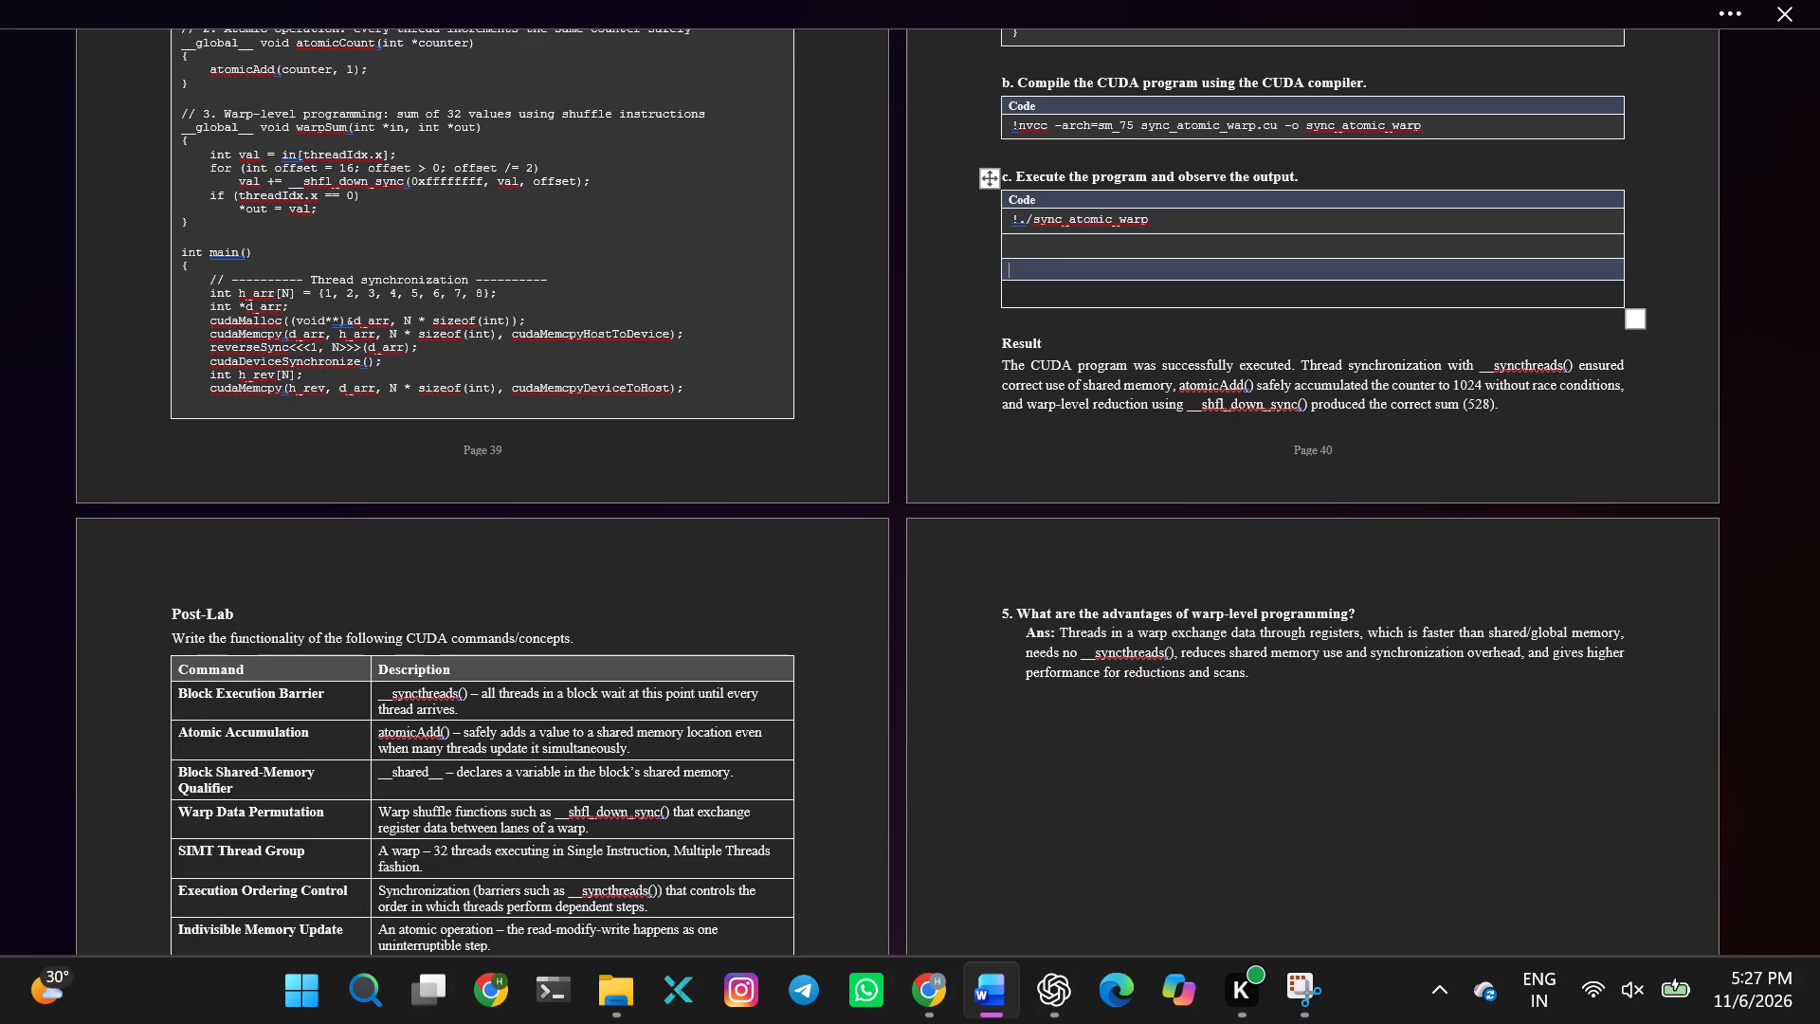
{"action": "key", "text": "BackSpace"}
{"action": "key", "text": "BackSpace"}
{"action": "key", "text": "BackSpace"}
Close the workbook and reopen GPU_Programming_Lab_Workbook from the HPC folder.
{"action": "key", "text": "Escape"}
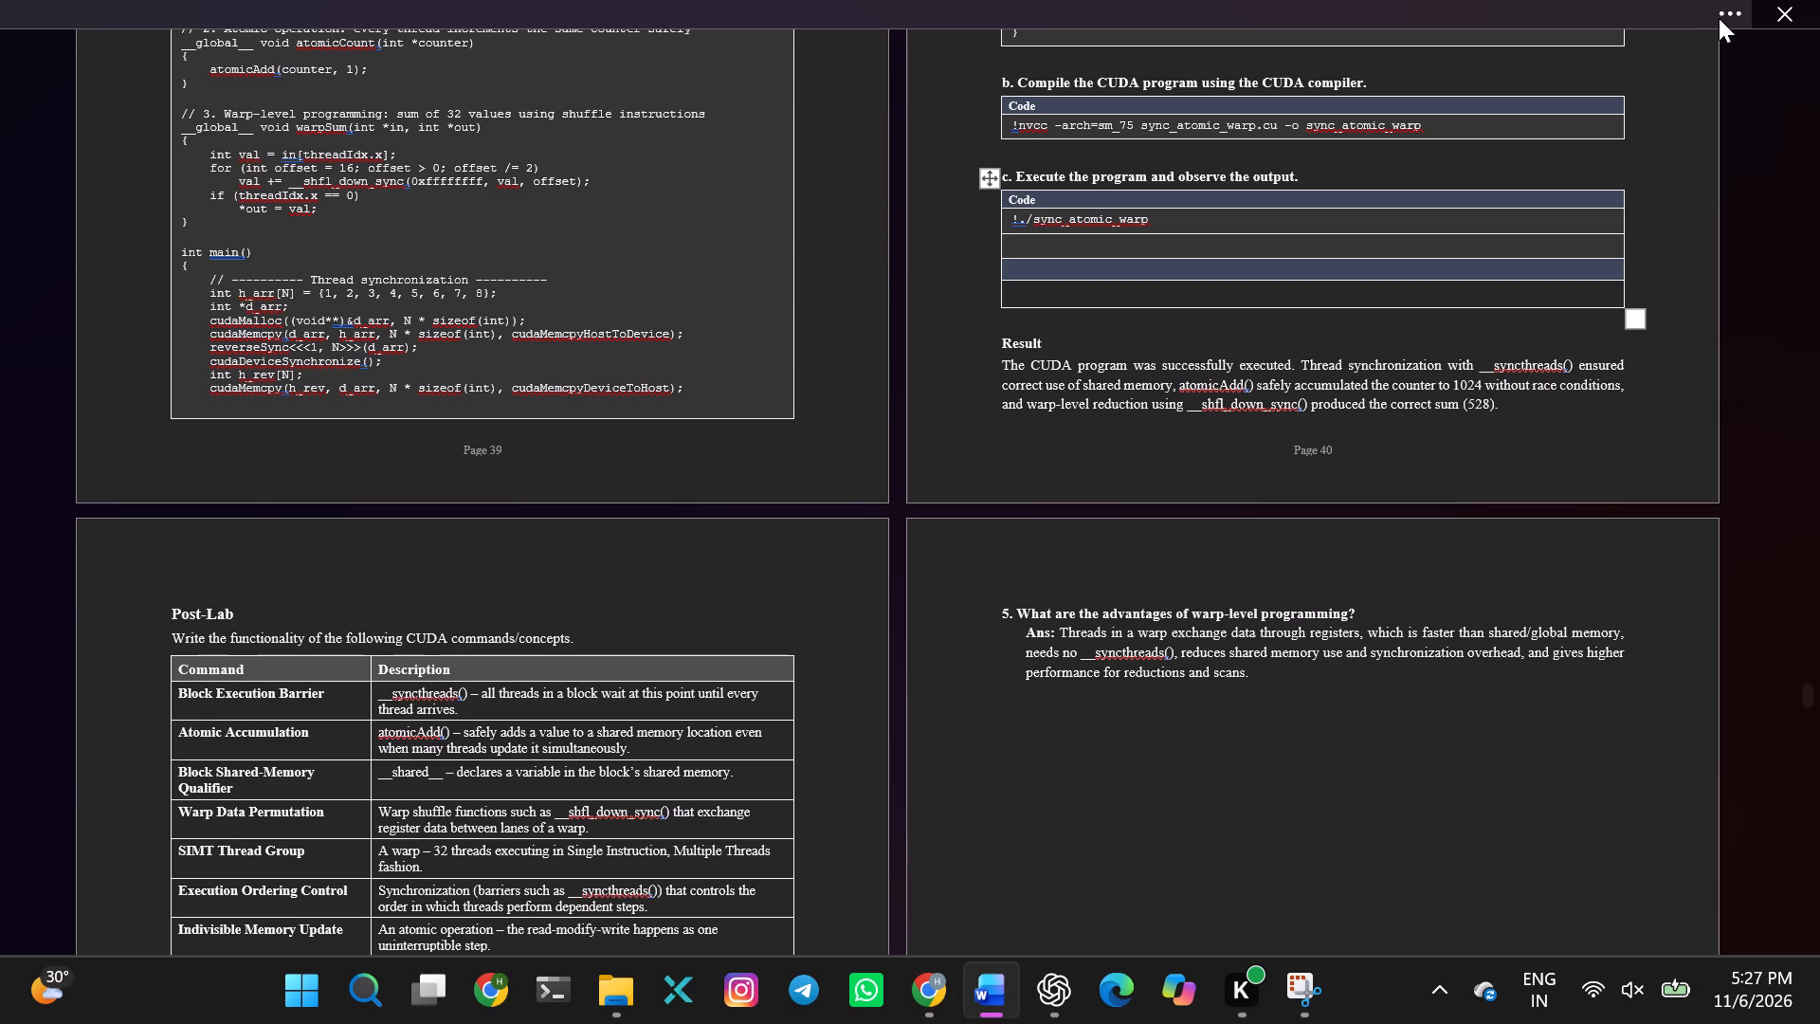
{"action": "left_click", "coordinate": [1756, 22]}
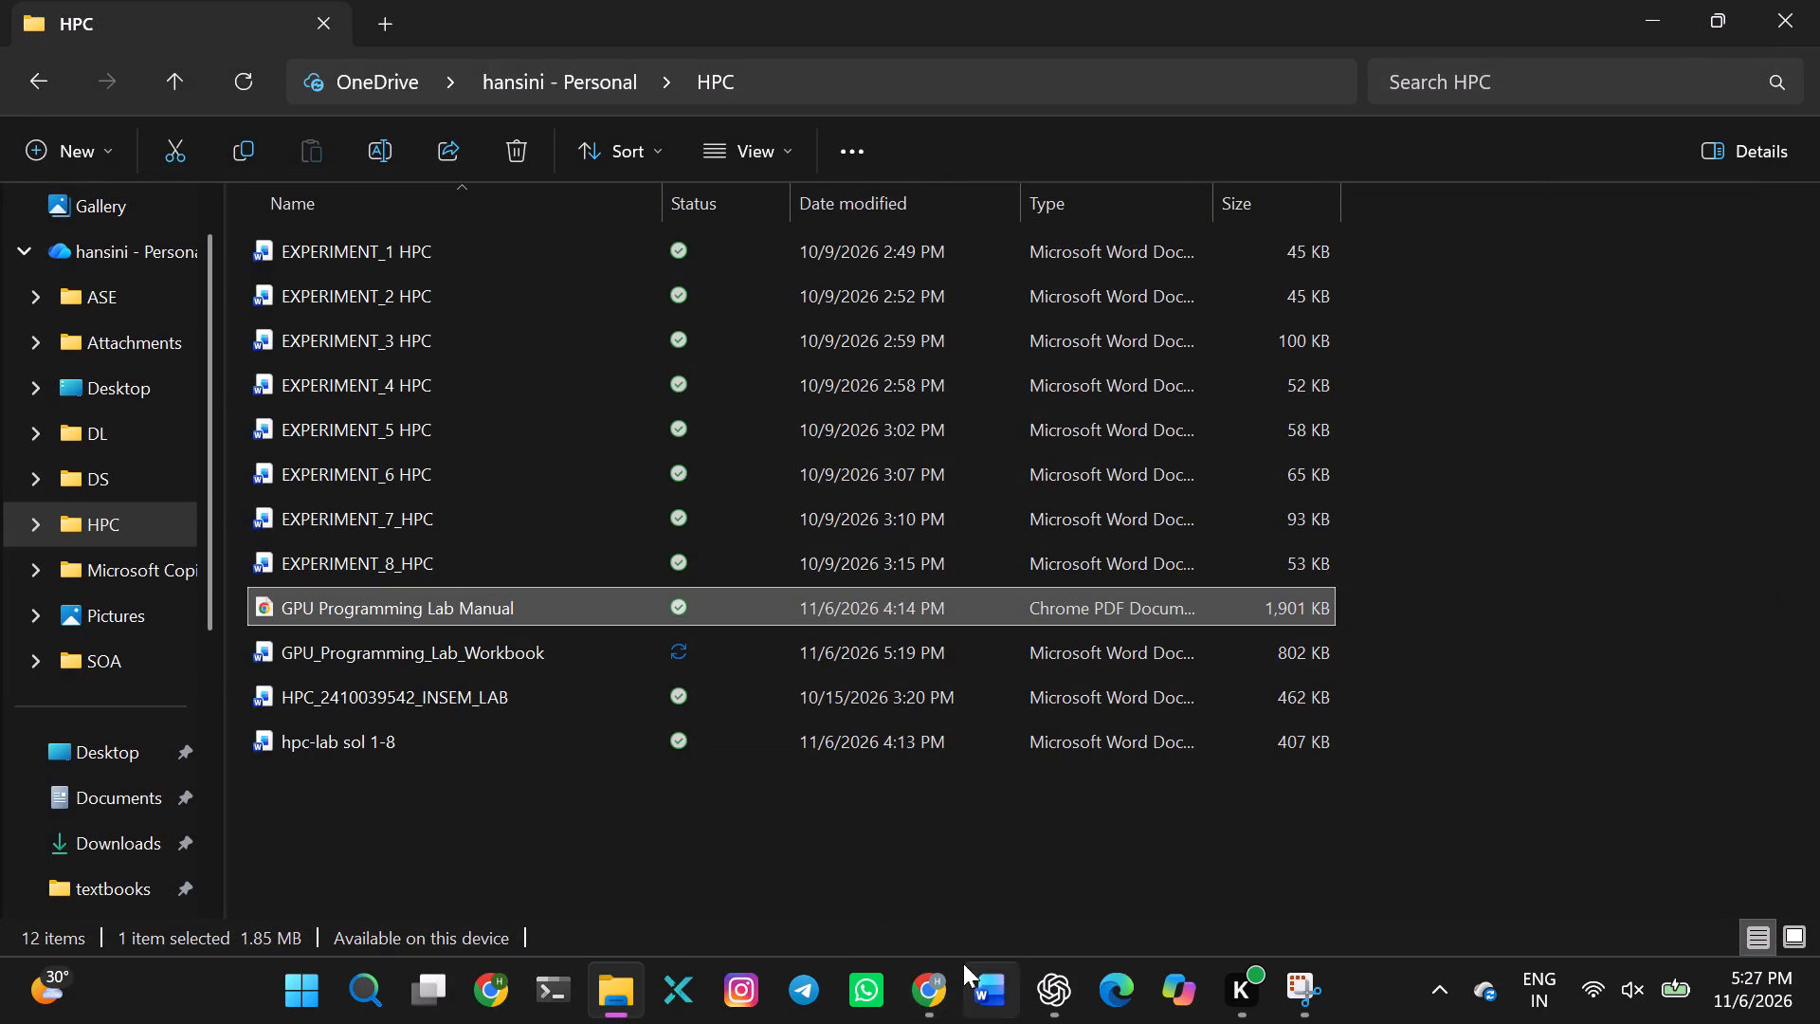
{"action": "double_click", "coordinate": [423, 642]}
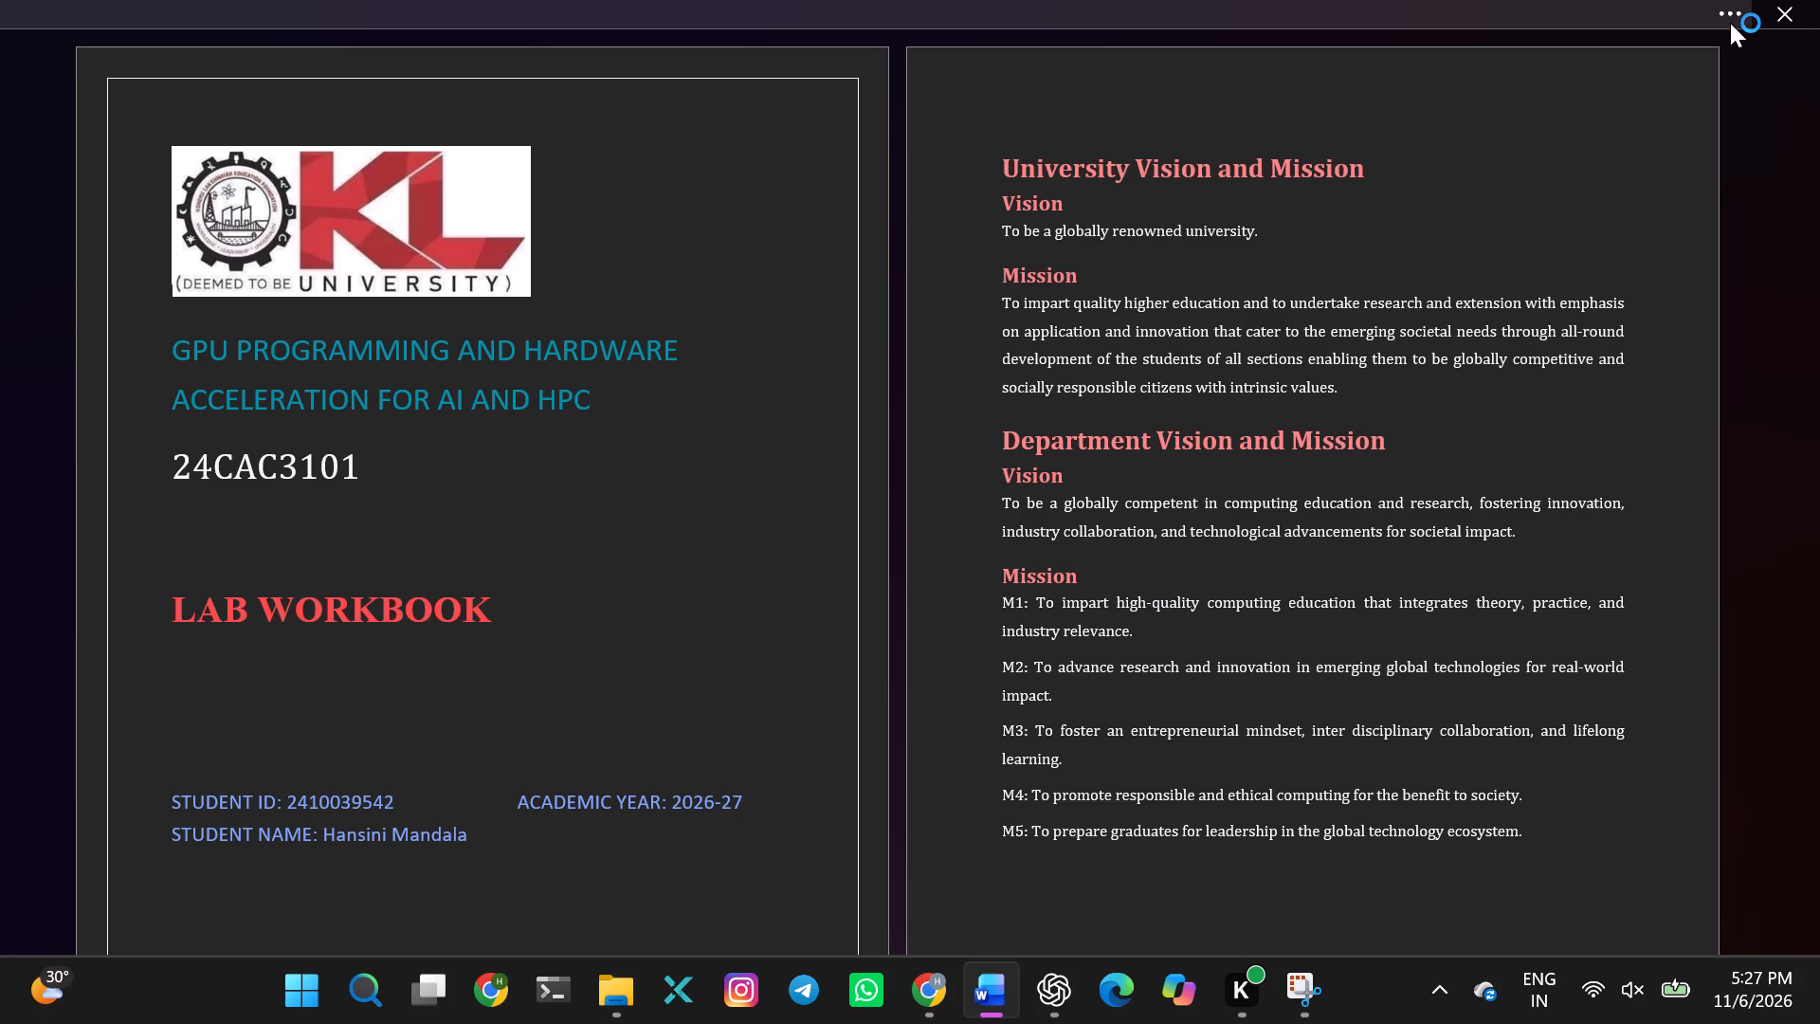
{"action": "key", "text": "Escape"}
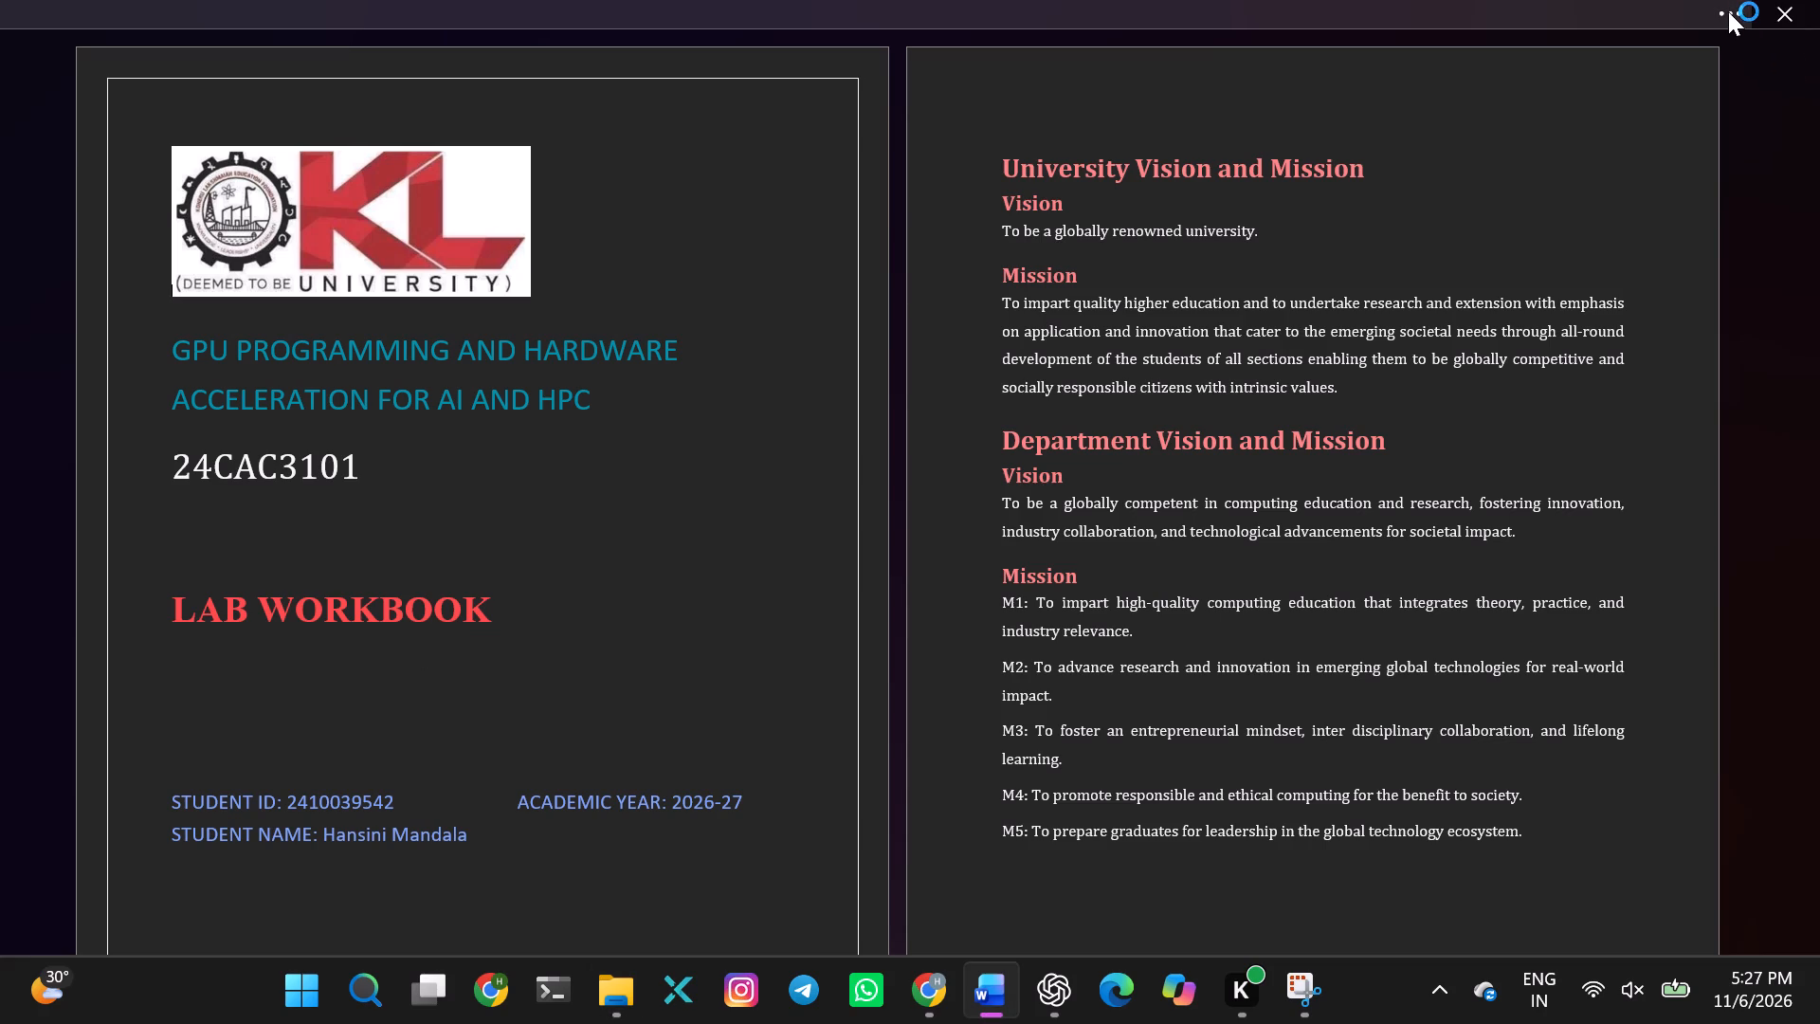
{"action": "left_click", "coordinate": [1728, 11]}
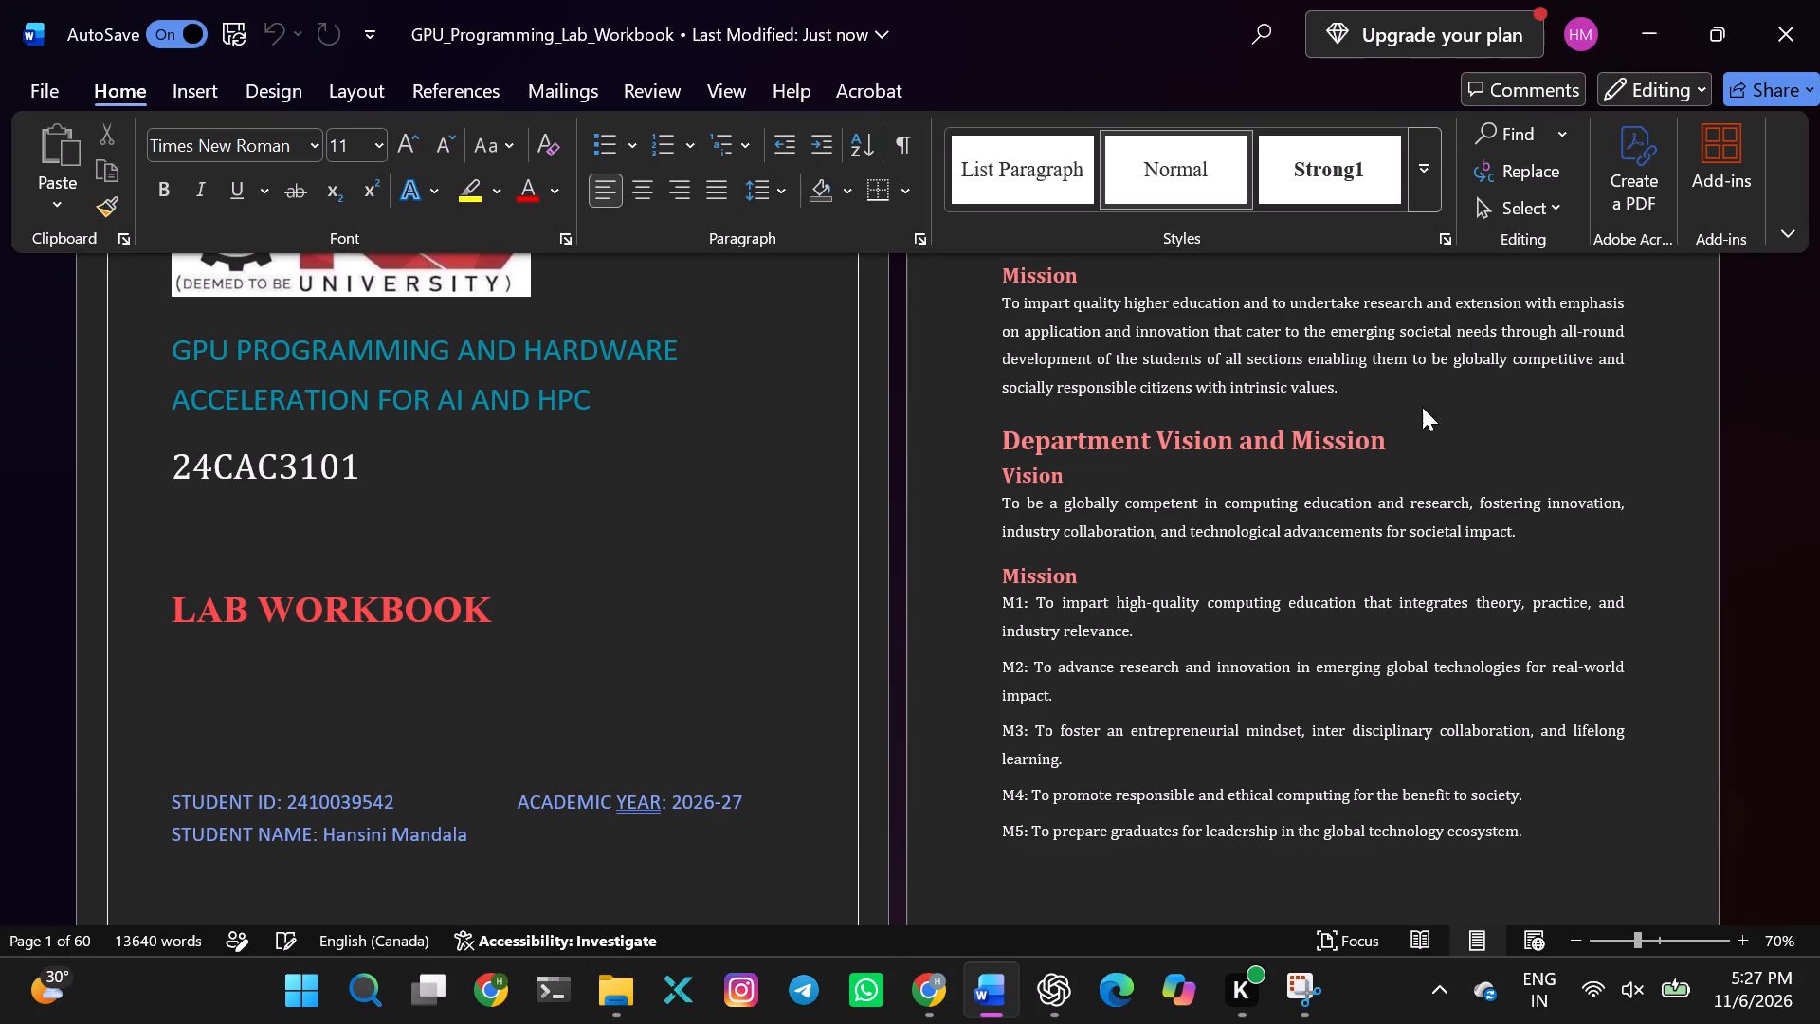
Look through the reopened workbook from the cover and table of contents up to Experiment 9's execution table.
{"action": "scroll", "coordinate": [1154, 609], "scroll_direction": "up", "scroll_amount": 3, "text": "ctrl"}
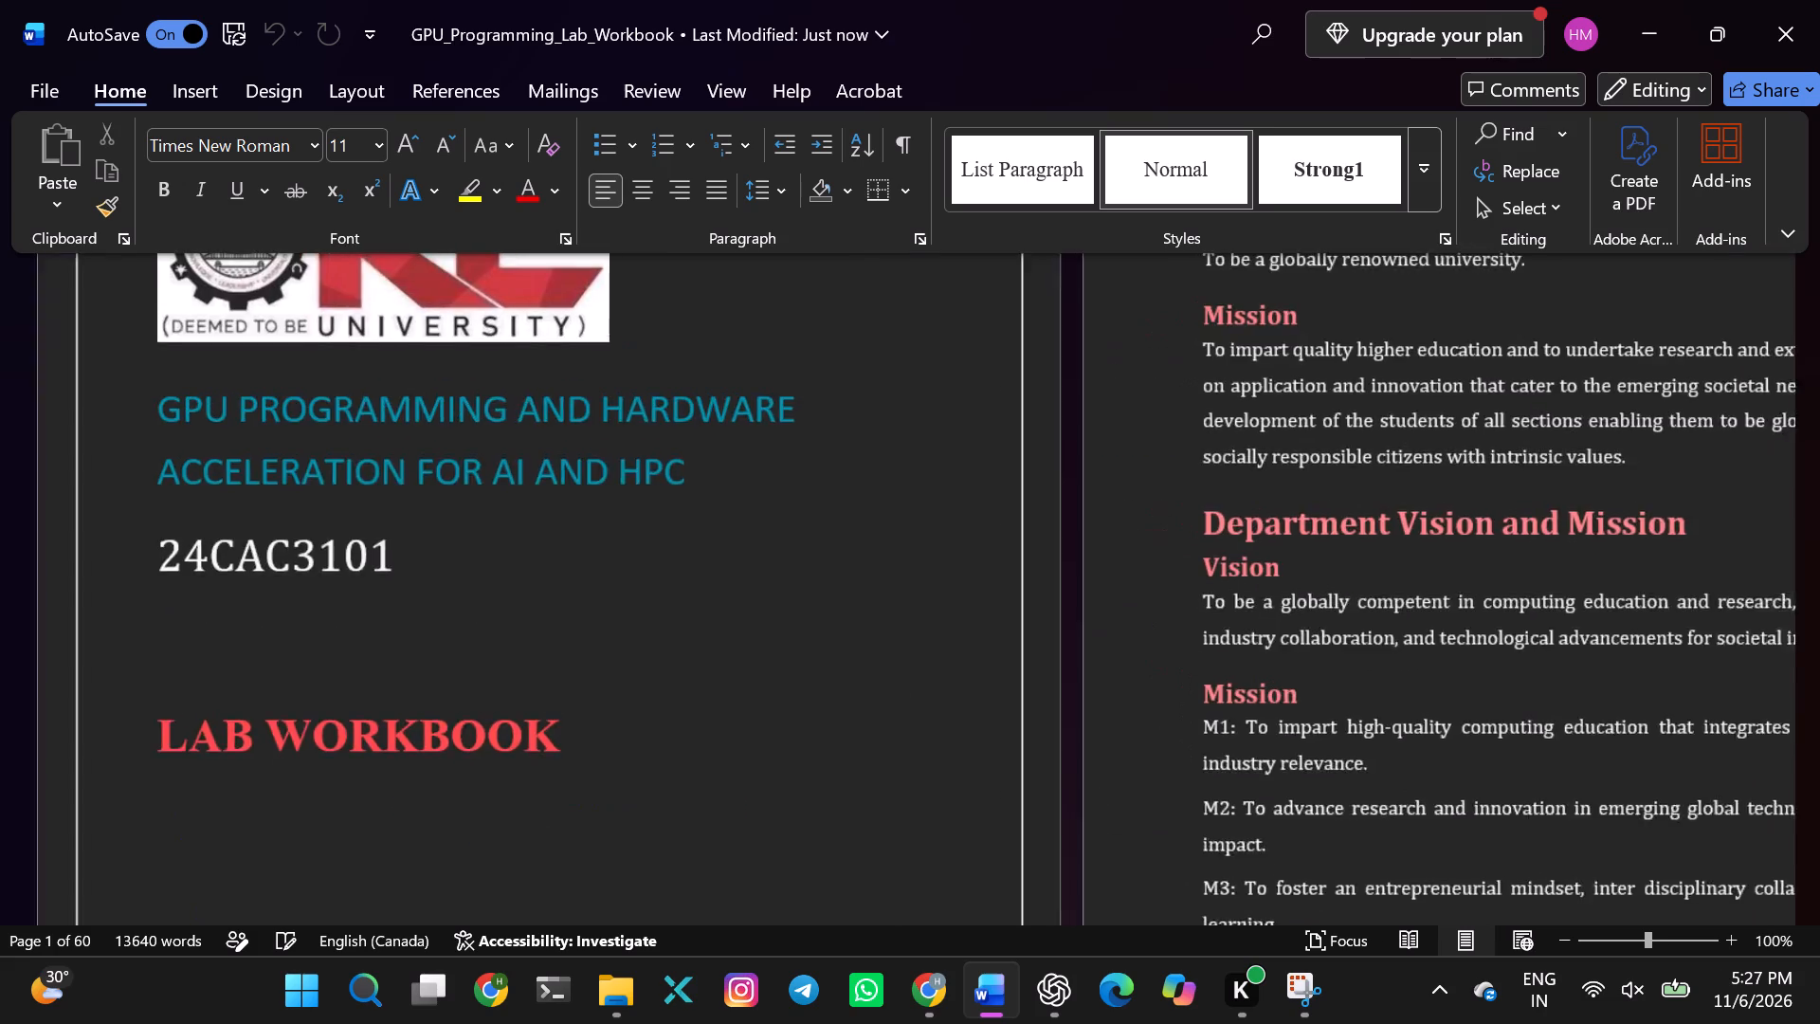
{"action": "scroll", "coordinate": [1154, 609], "scroll_direction": "down", "scroll_amount": 7}
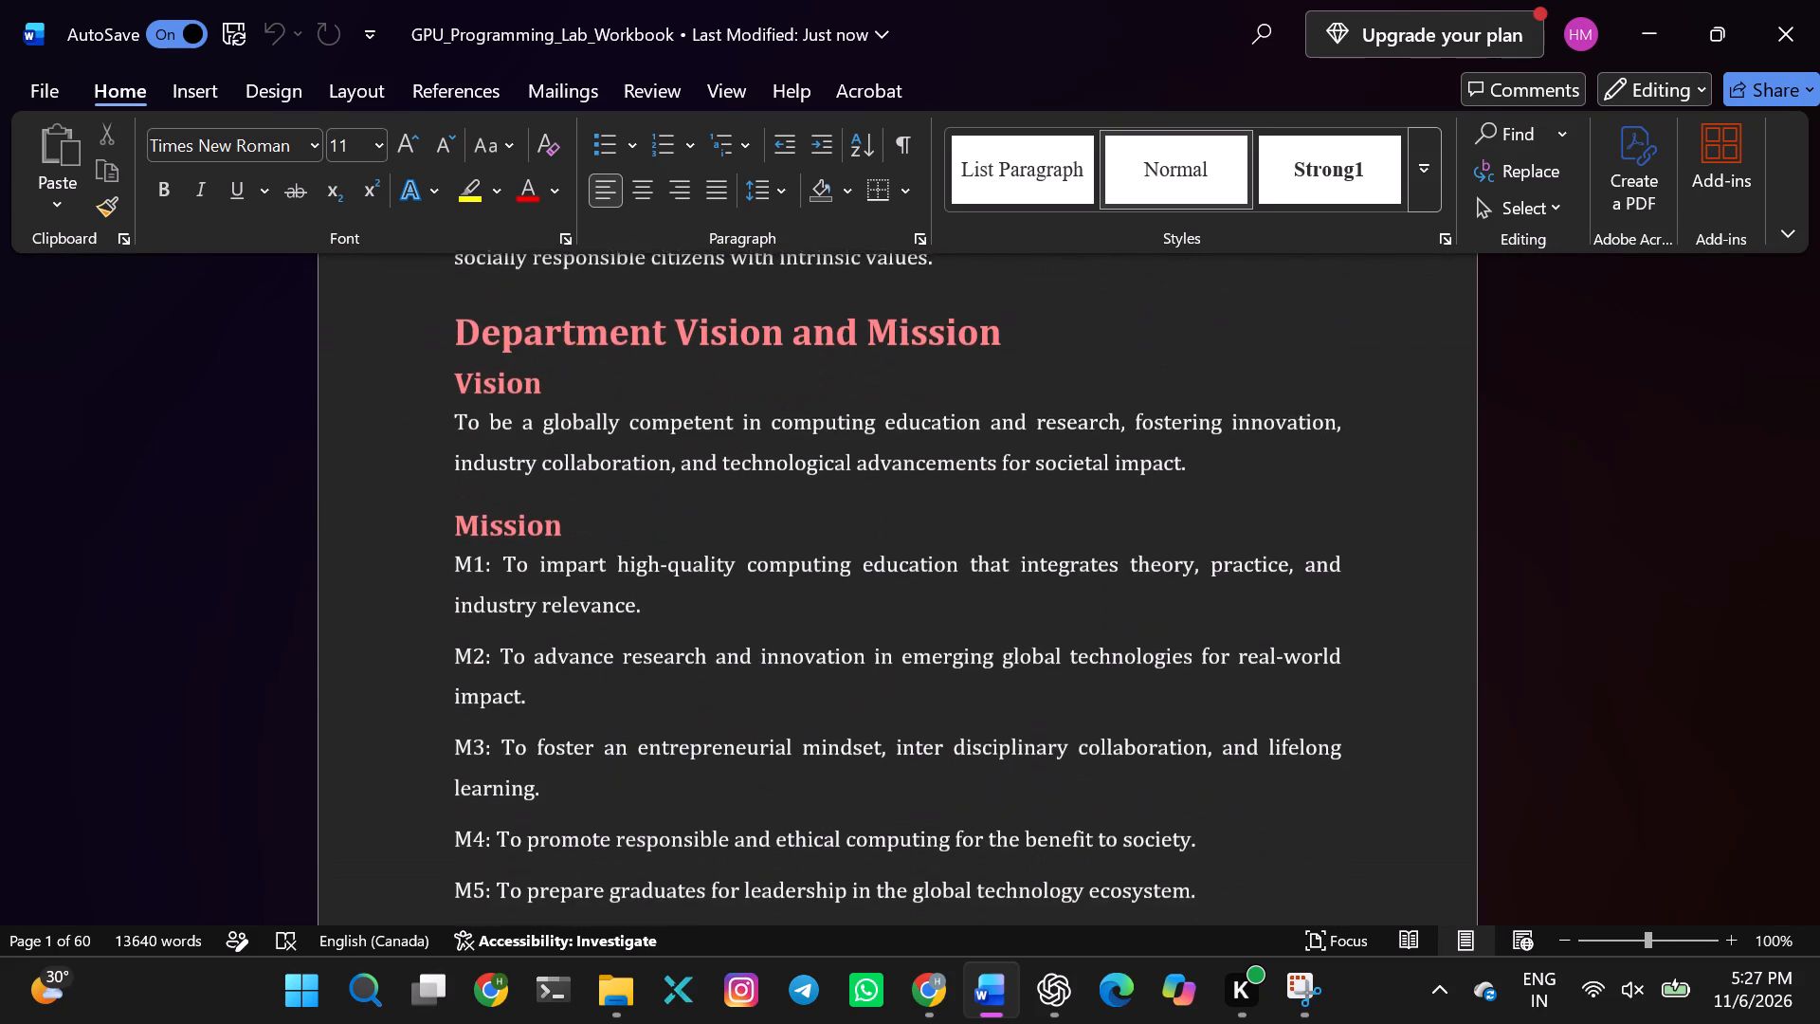
{"action": "scroll", "coordinate": [1741, 432], "scroll_direction": "down", "scroll_amount": 5}
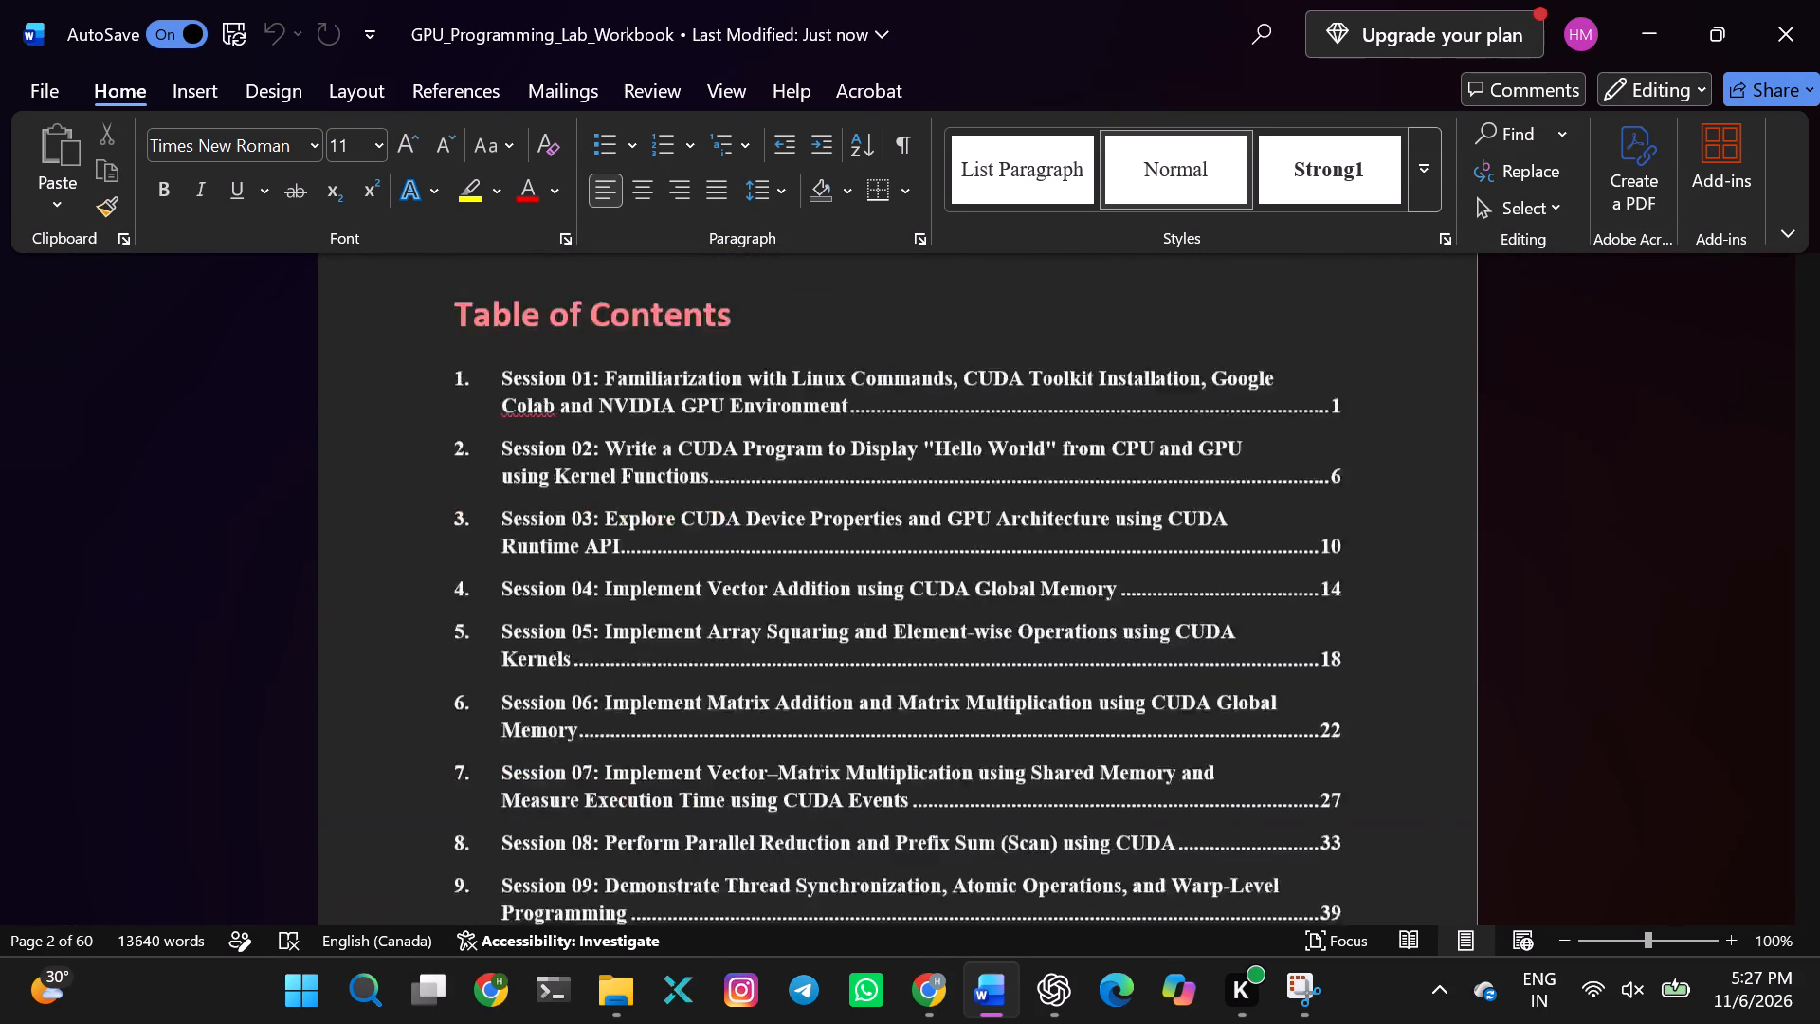
{"action": "scroll", "coordinate": [1746, 380], "scroll_direction": "up", "scroll_amount": 2}
{"action": "left_click", "coordinate": [1330, 810]}
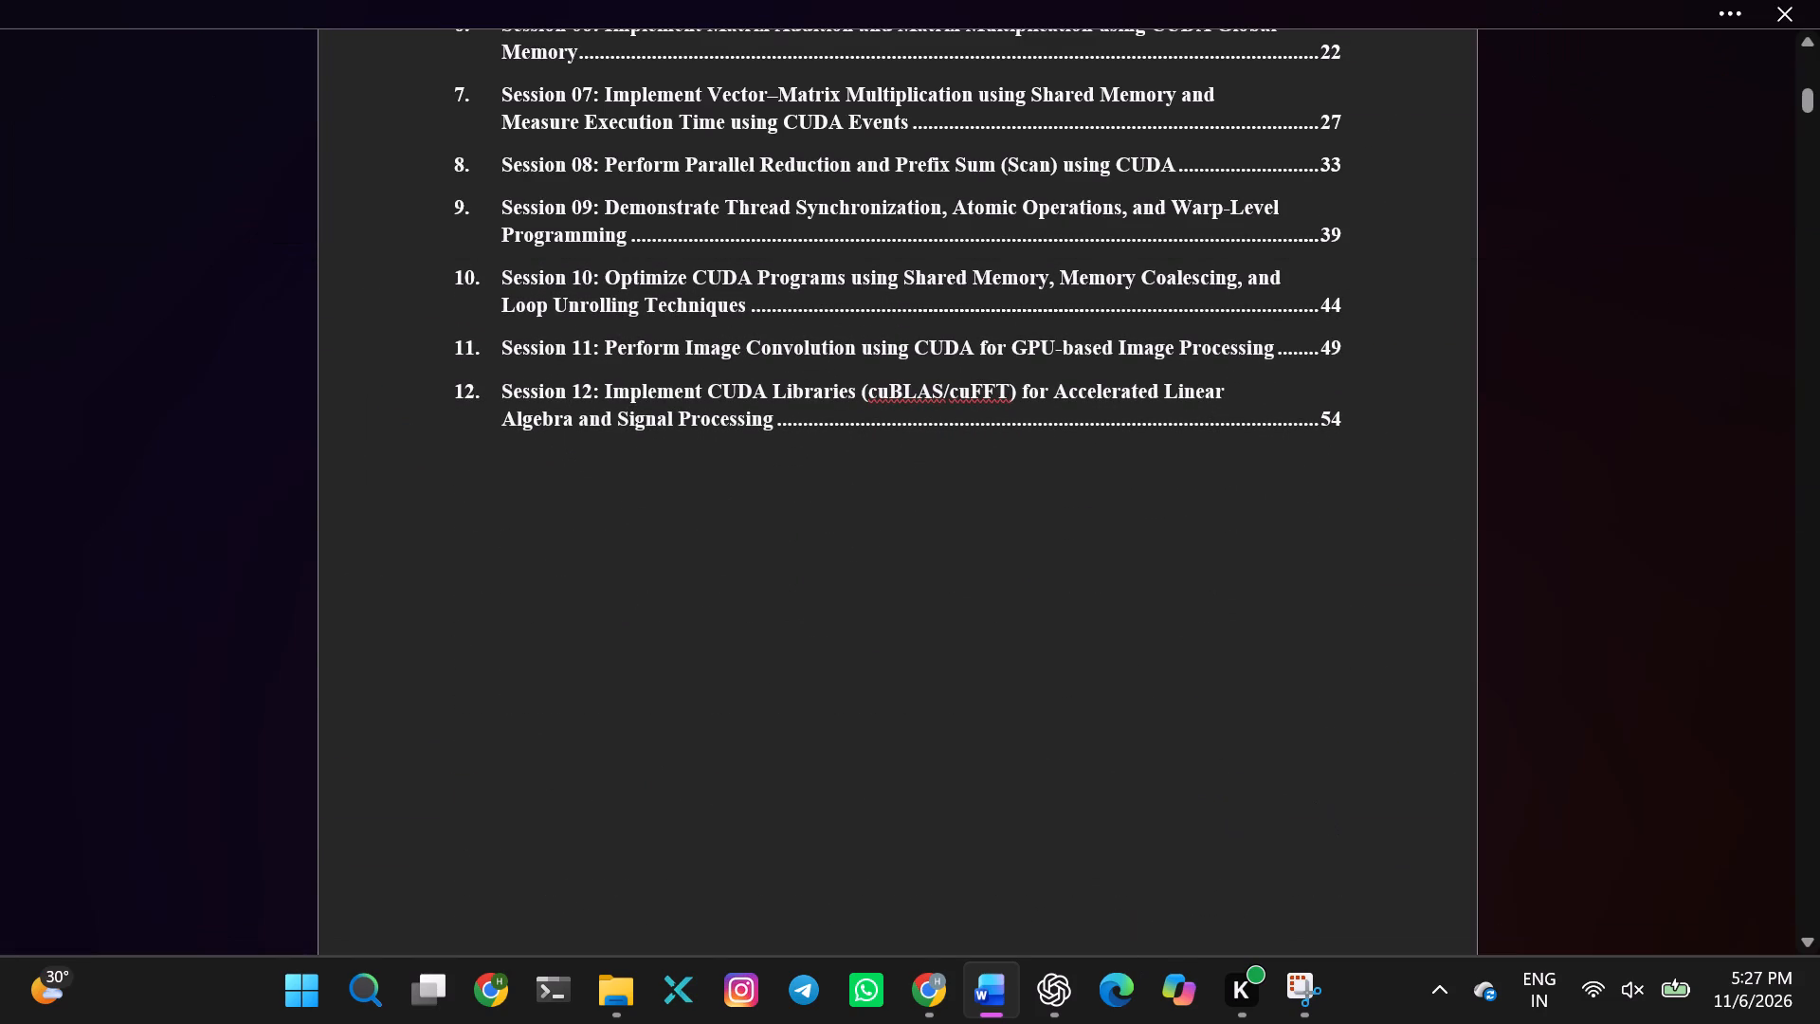
{"action": "left_click", "coordinate": [1720, 17]}
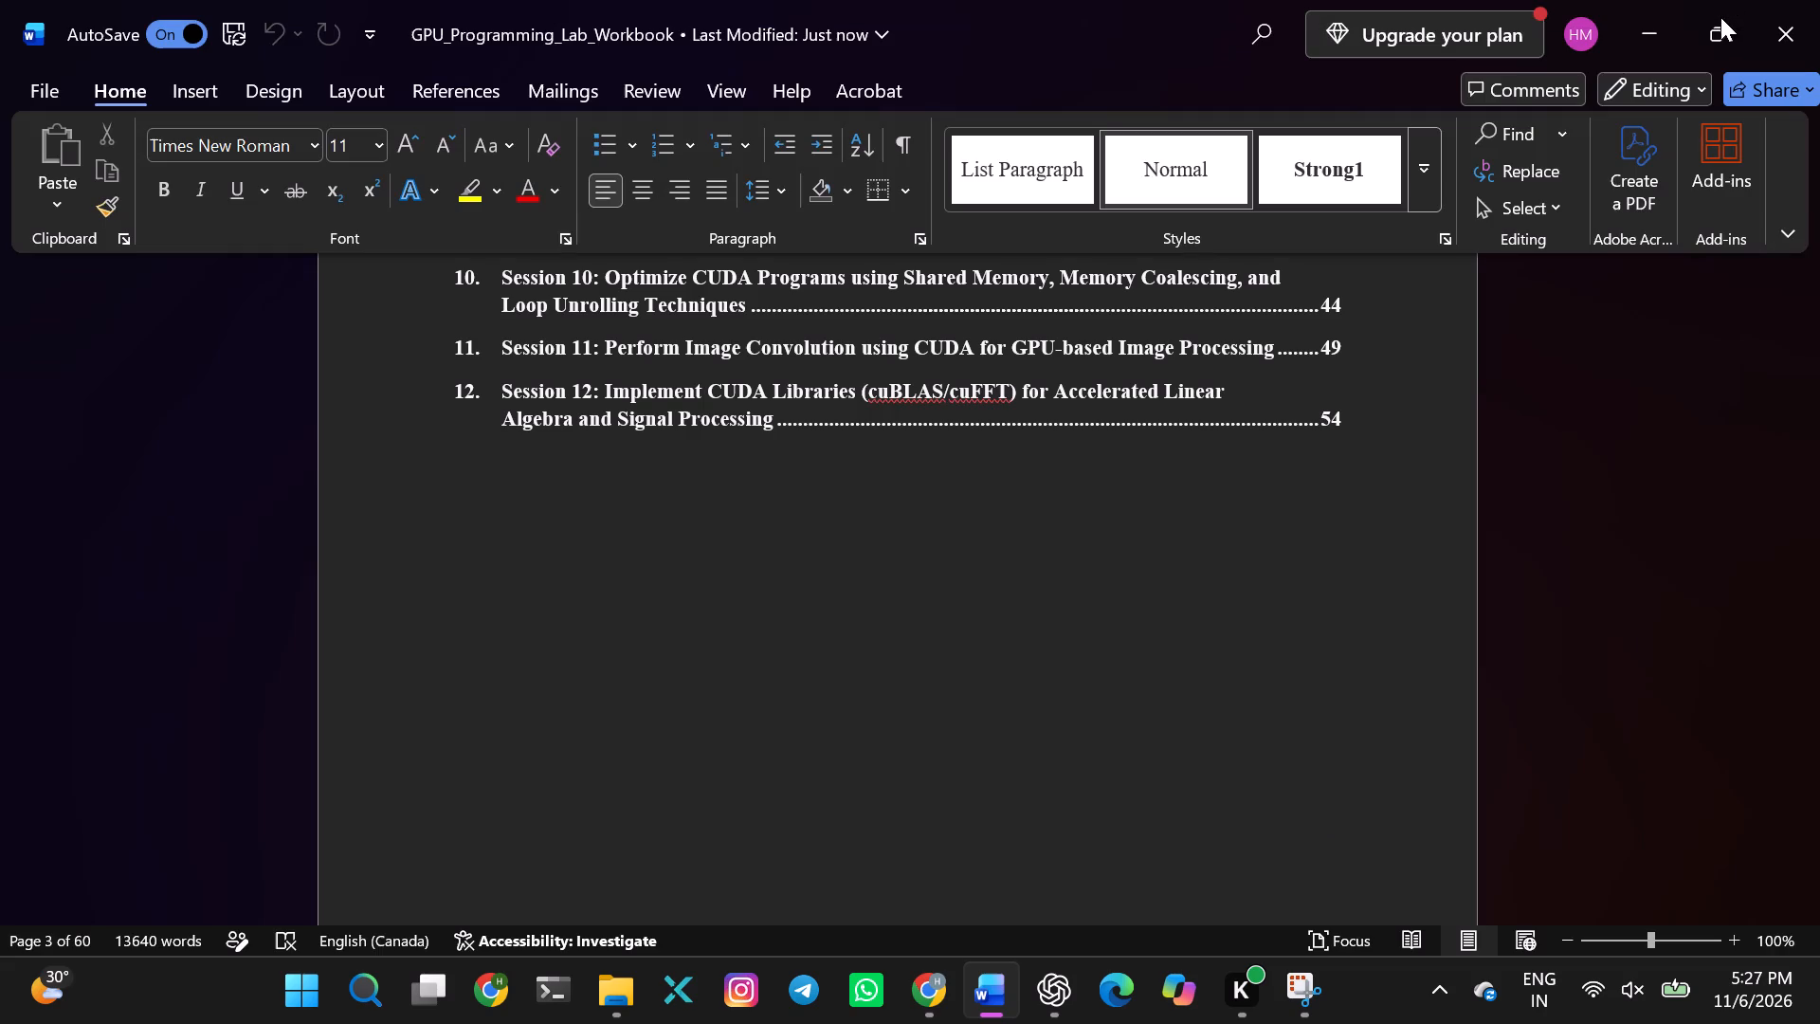
{"action": "scroll", "coordinate": [1484, 628], "scroll_direction": "down", "scroll_amount": 8}
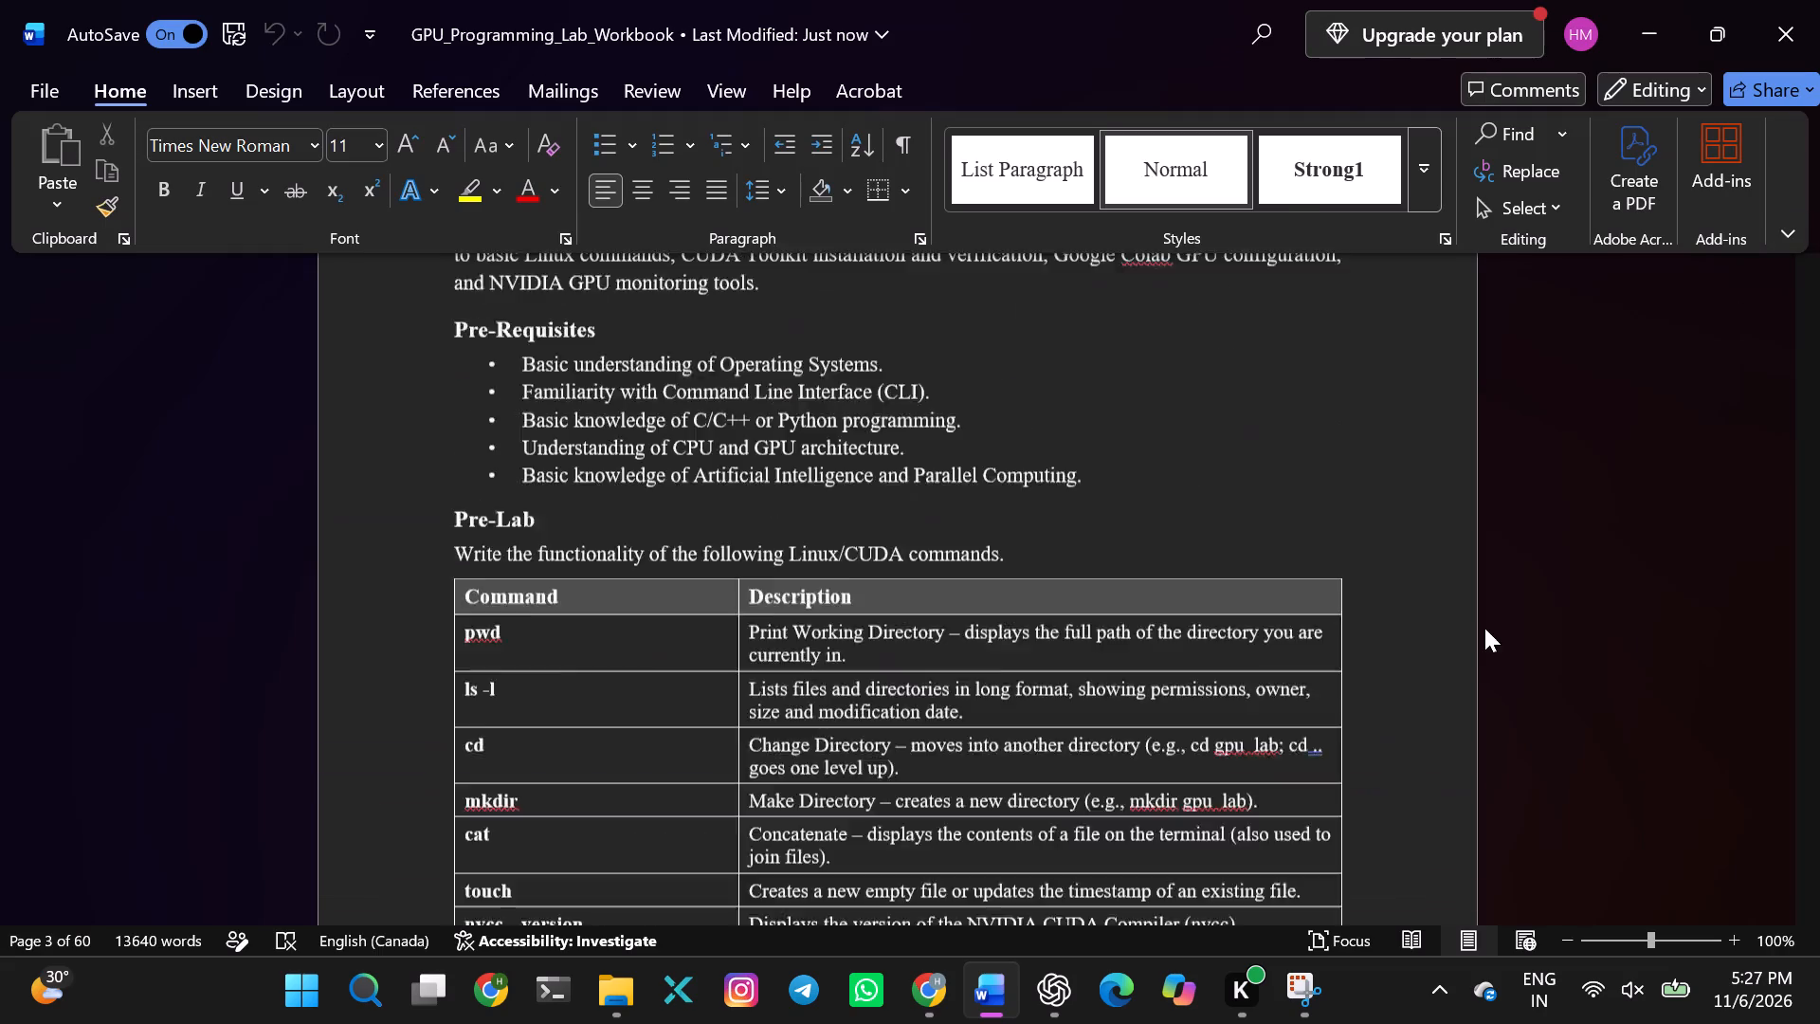
{"action": "scroll", "coordinate": [1484, 628], "scroll_direction": "down", "scroll_amount": 11}
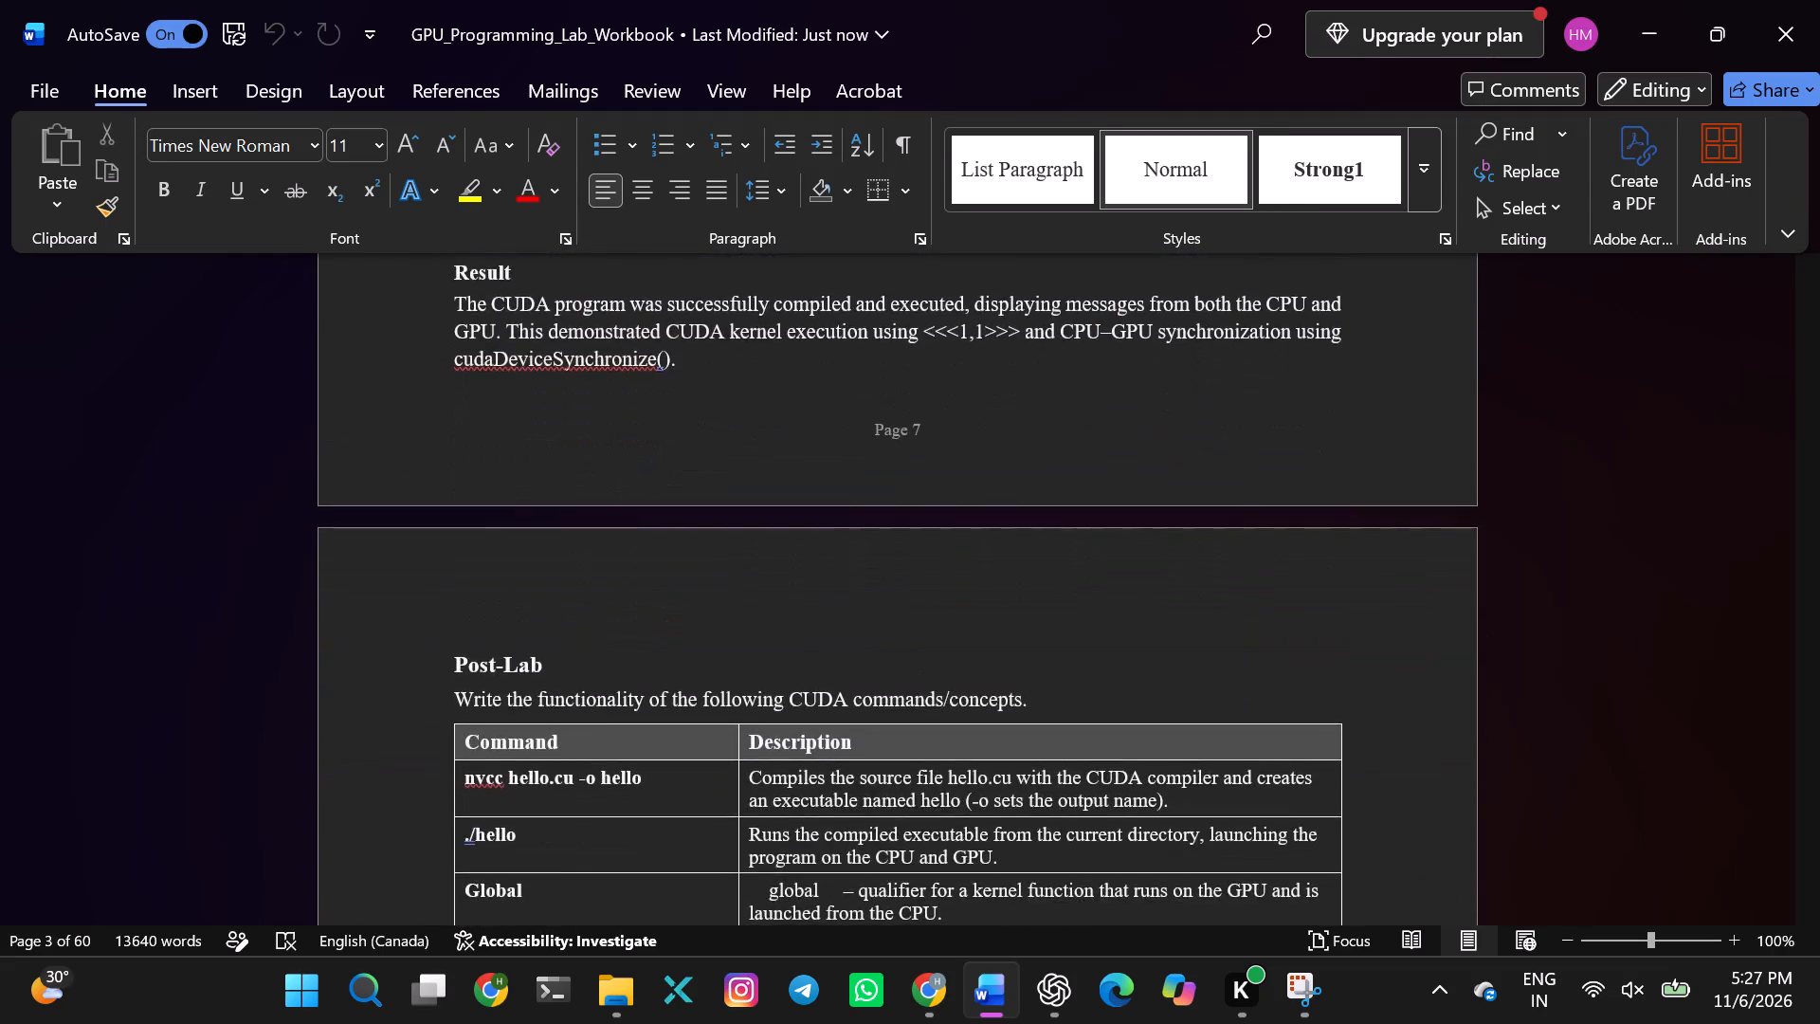
{"action": "scroll", "coordinate": [1484, 628], "scroll_direction": "down", "scroll_amount": 14}
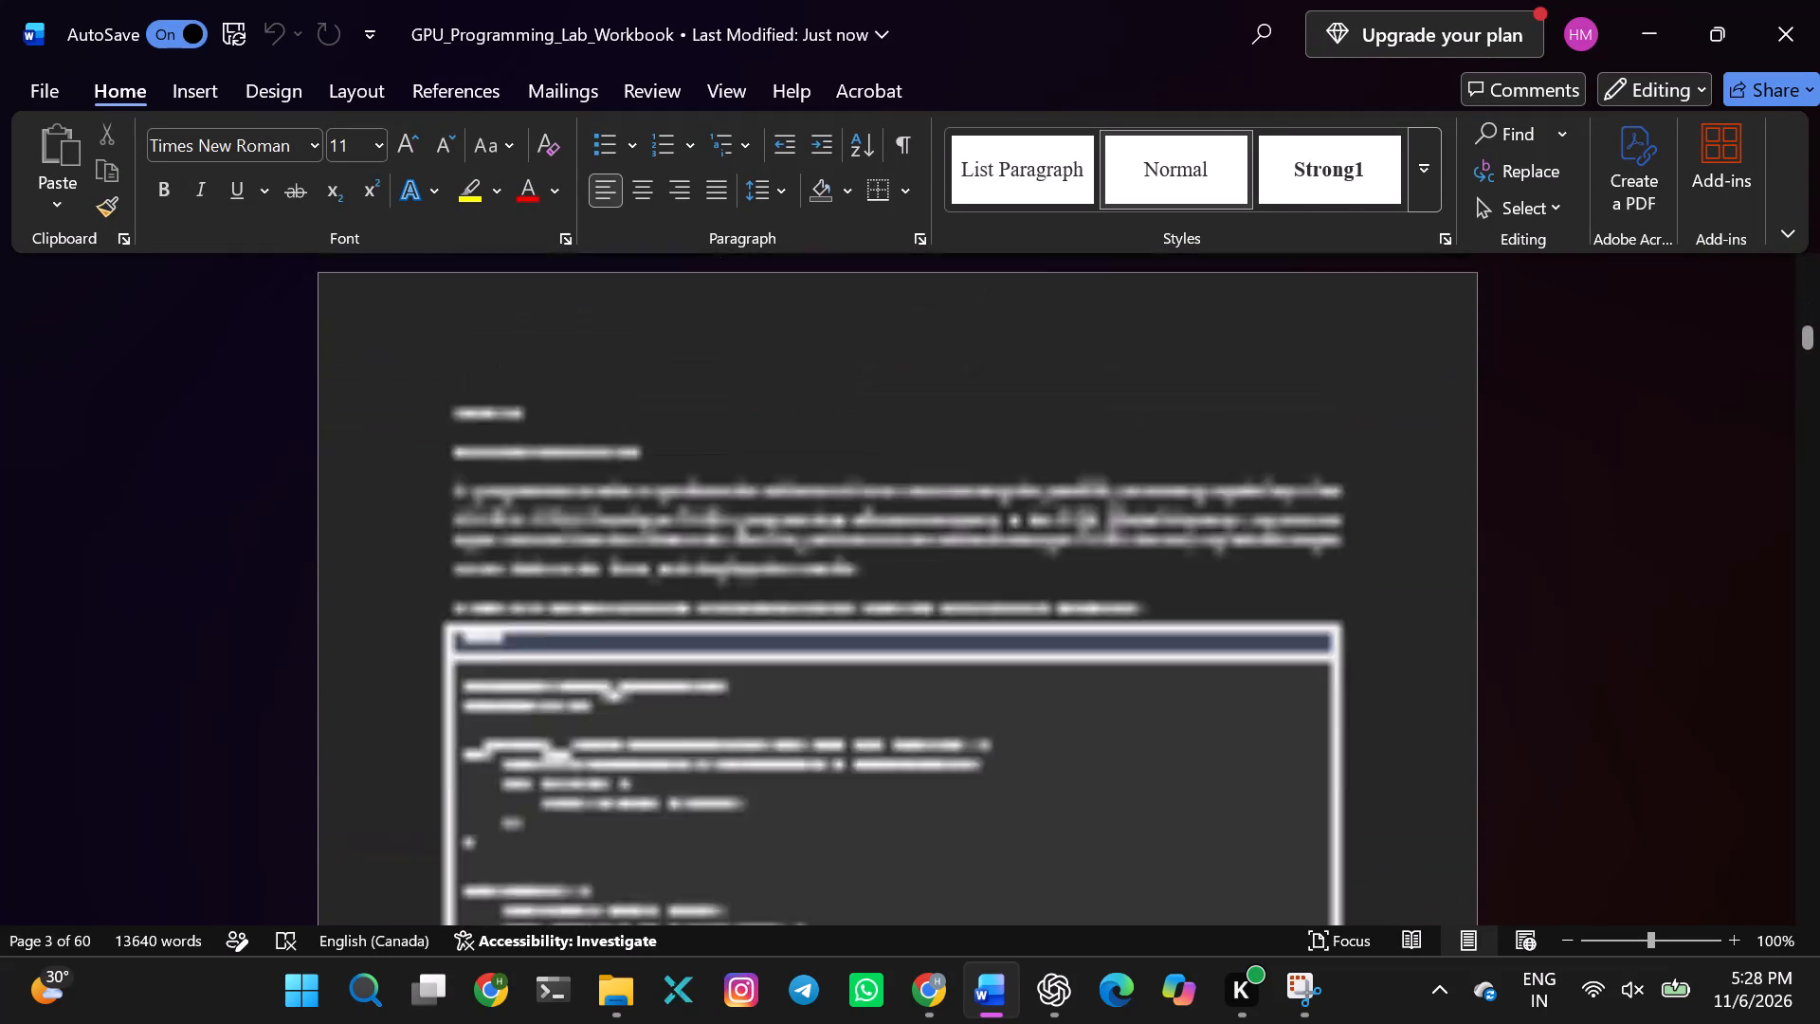
{"action": "scroll", "coordinate": [1484, 628], "scroll_direction": "down", "scroll_amount": 3}
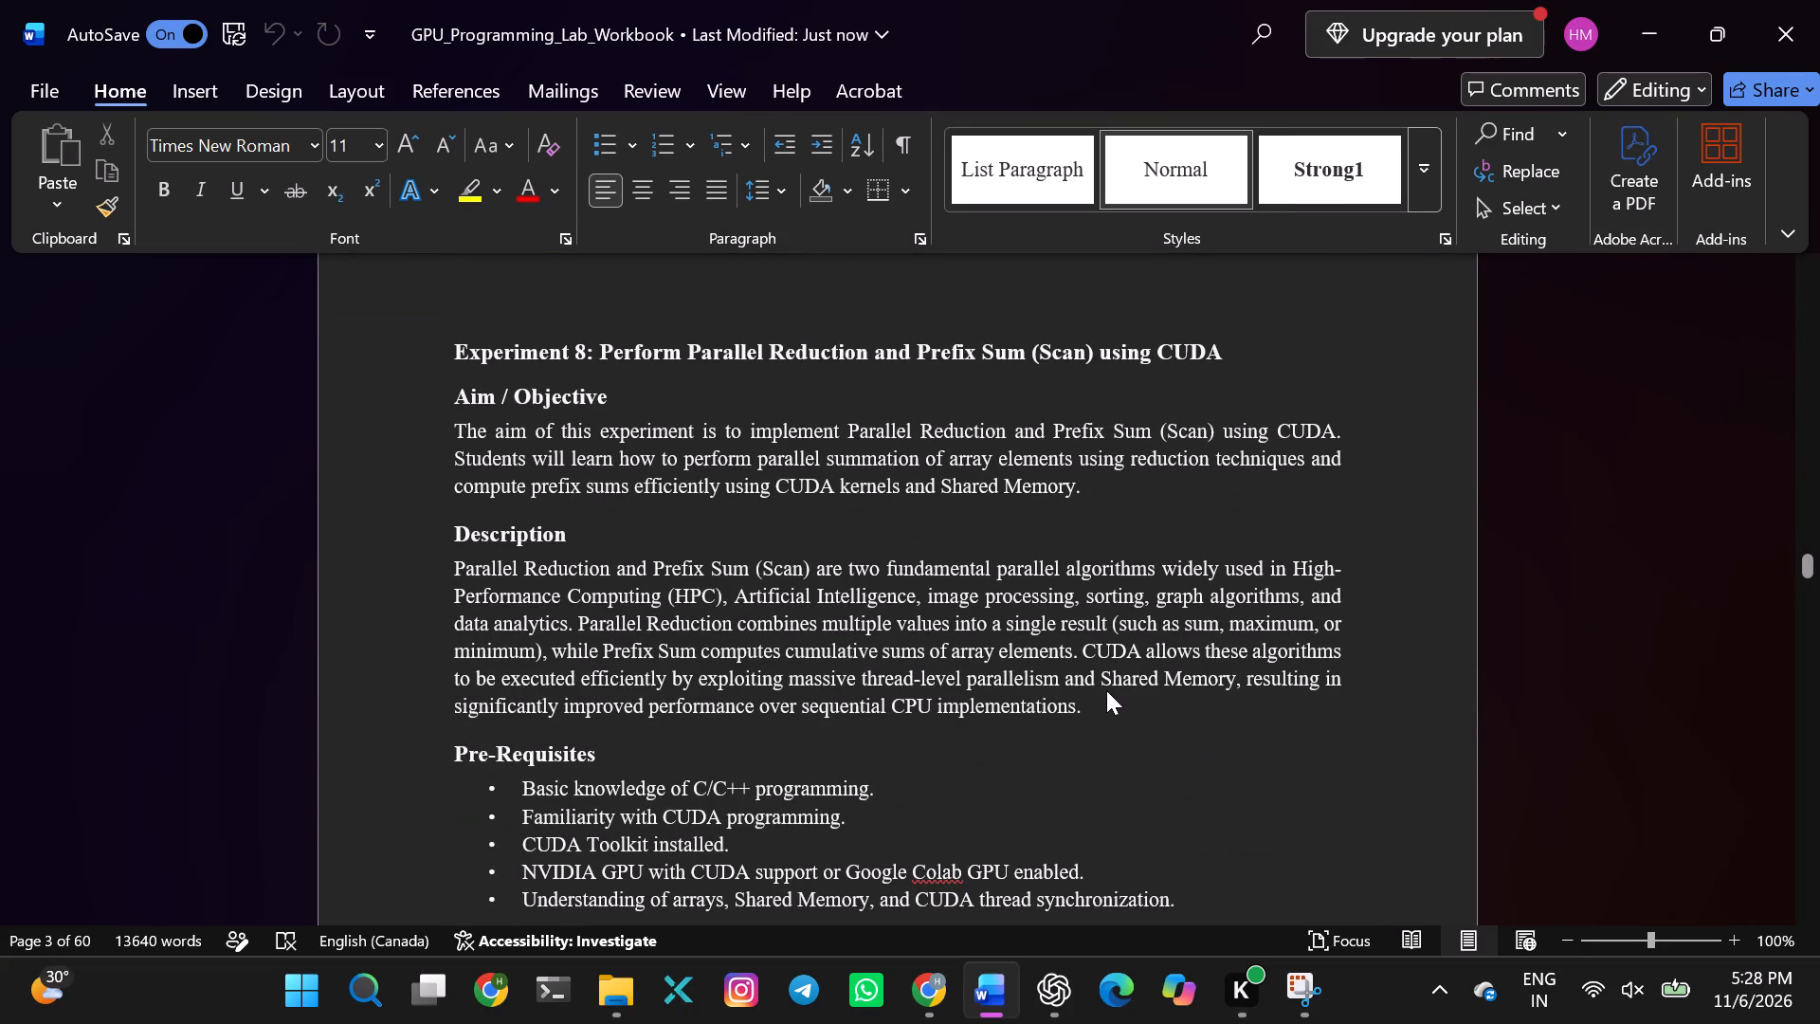
{"action": "scroll", "coordinate": [1106, 690], "scroll_direction": "down", "scroll_amount": 19}
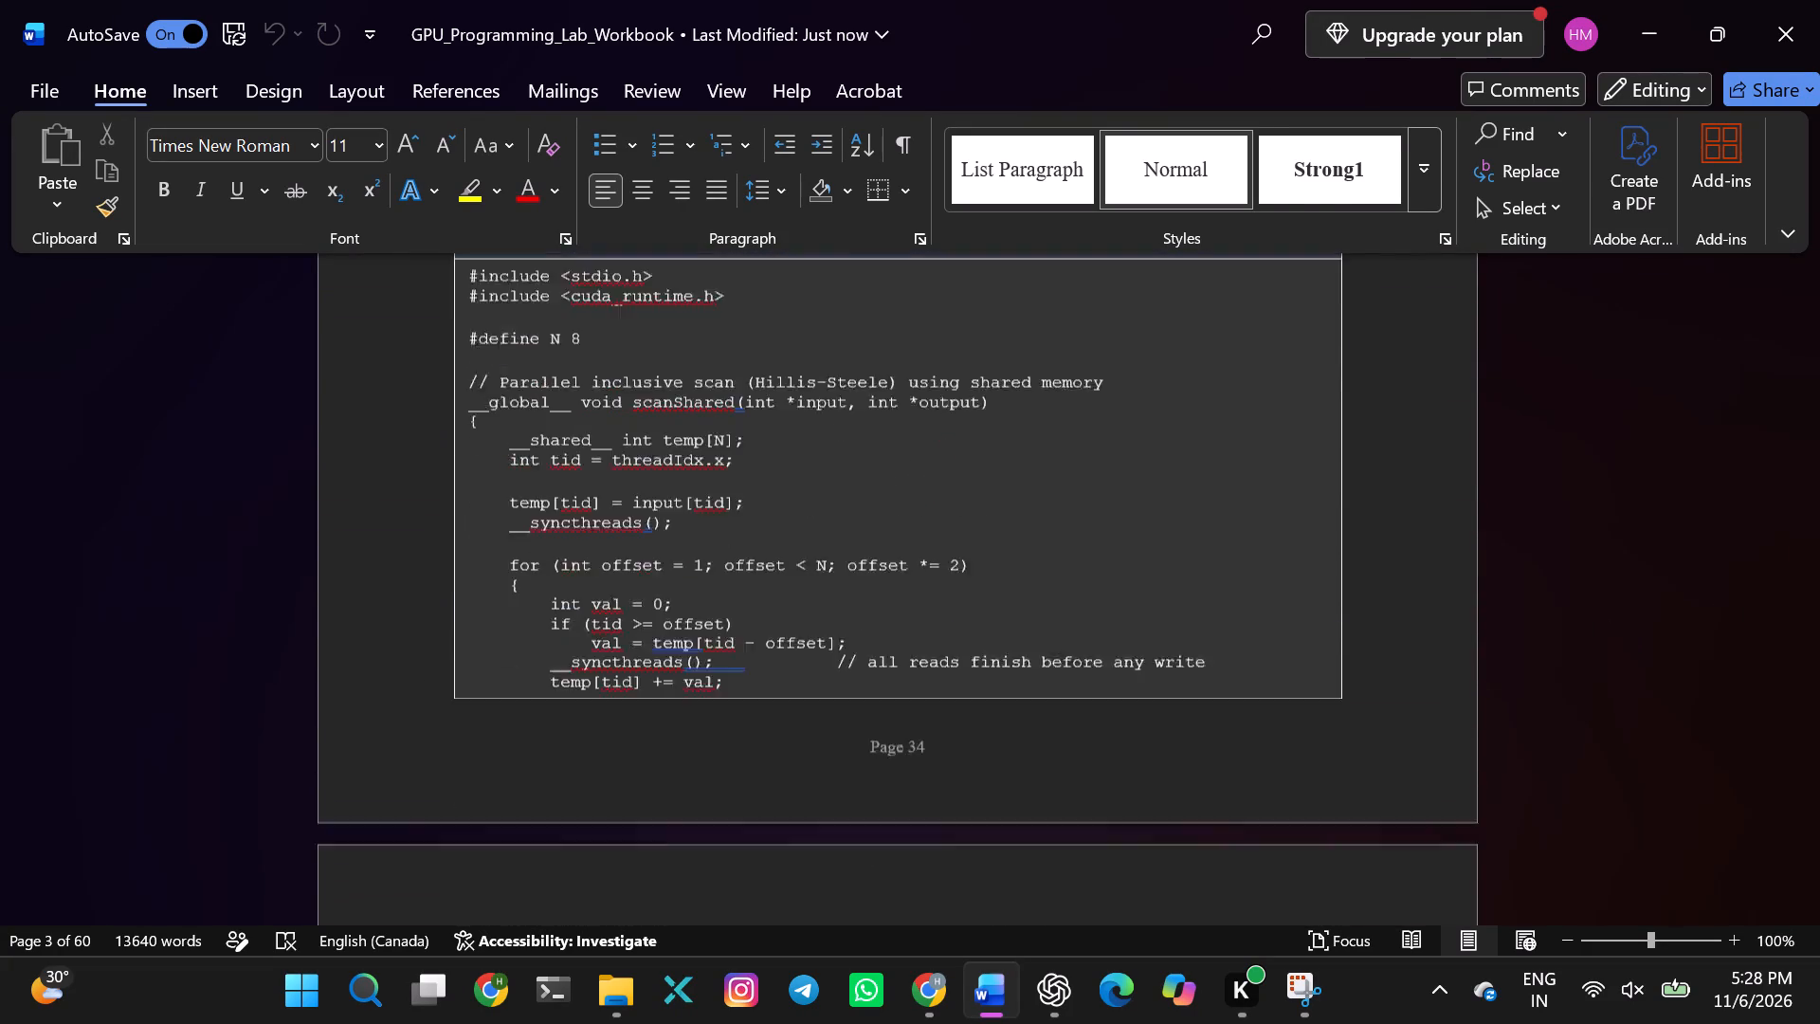
{"action": "scroll", "coordinate": [1106, 690], "scroll_direction": "down", "scroll_amount": 8}
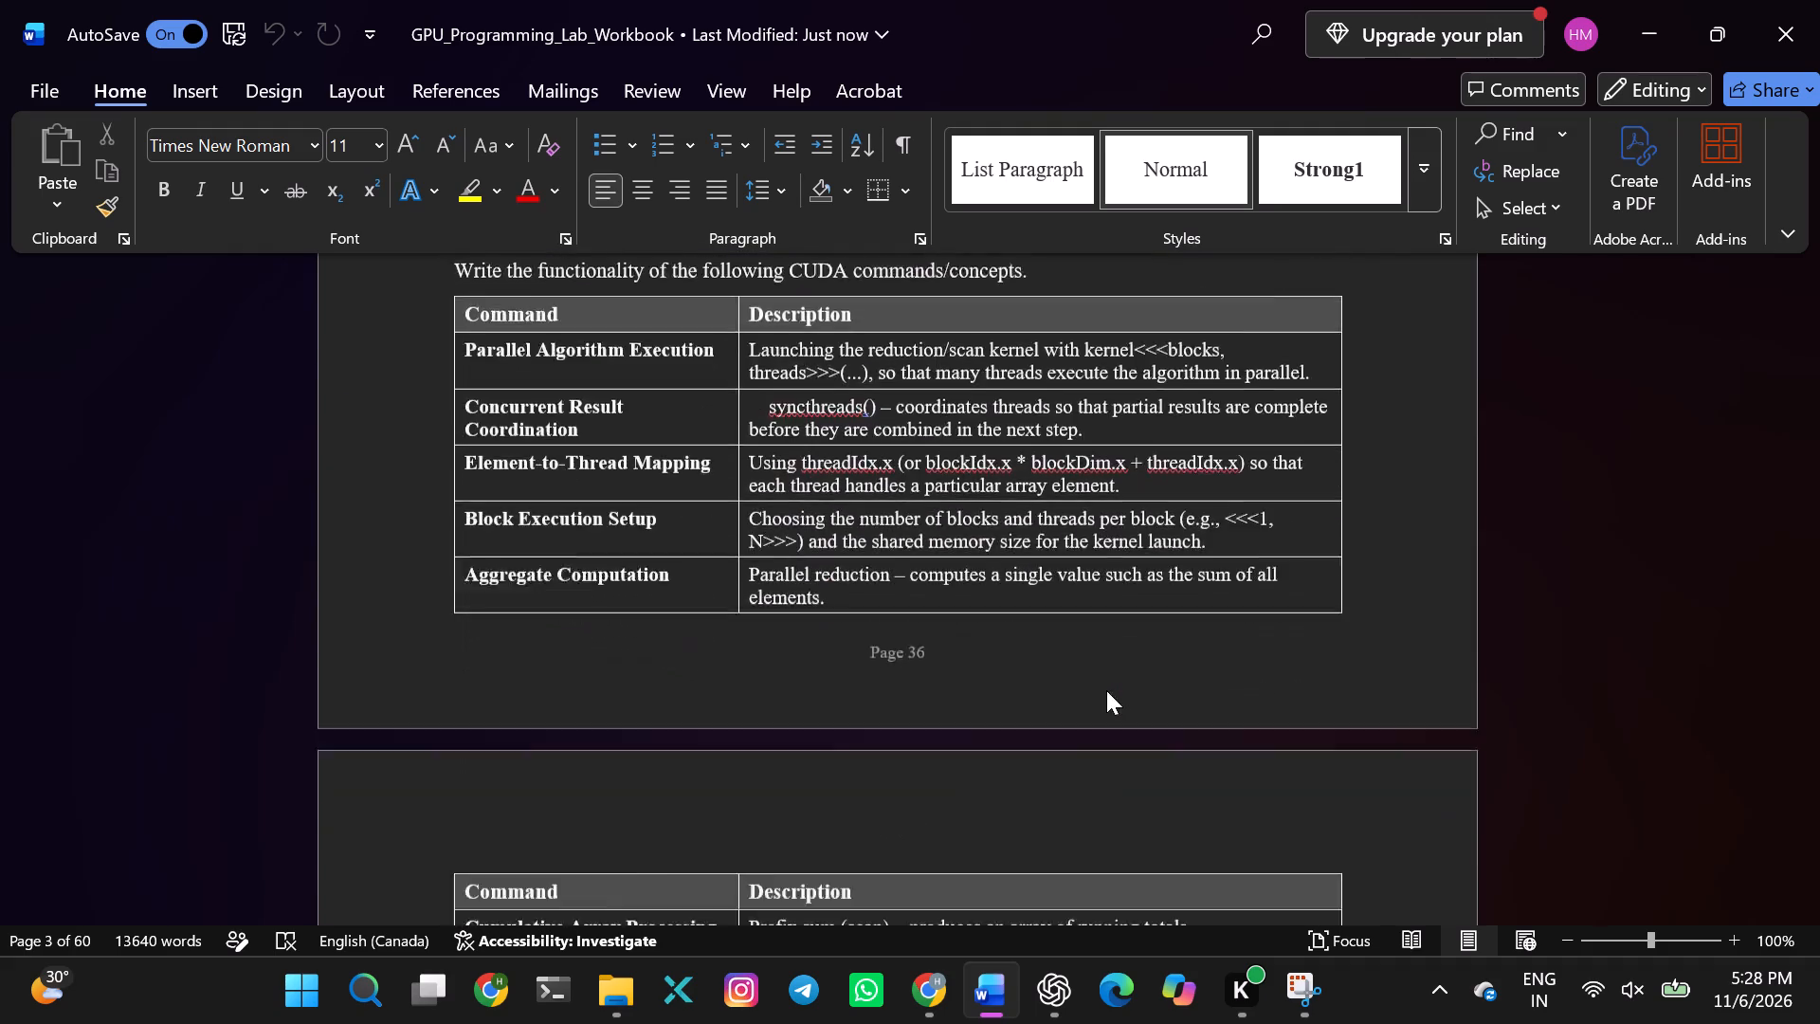
{"action": "scroll", "coordinate": [1106, 690], "scroll_direction": "down", "scroll_amount": 7}
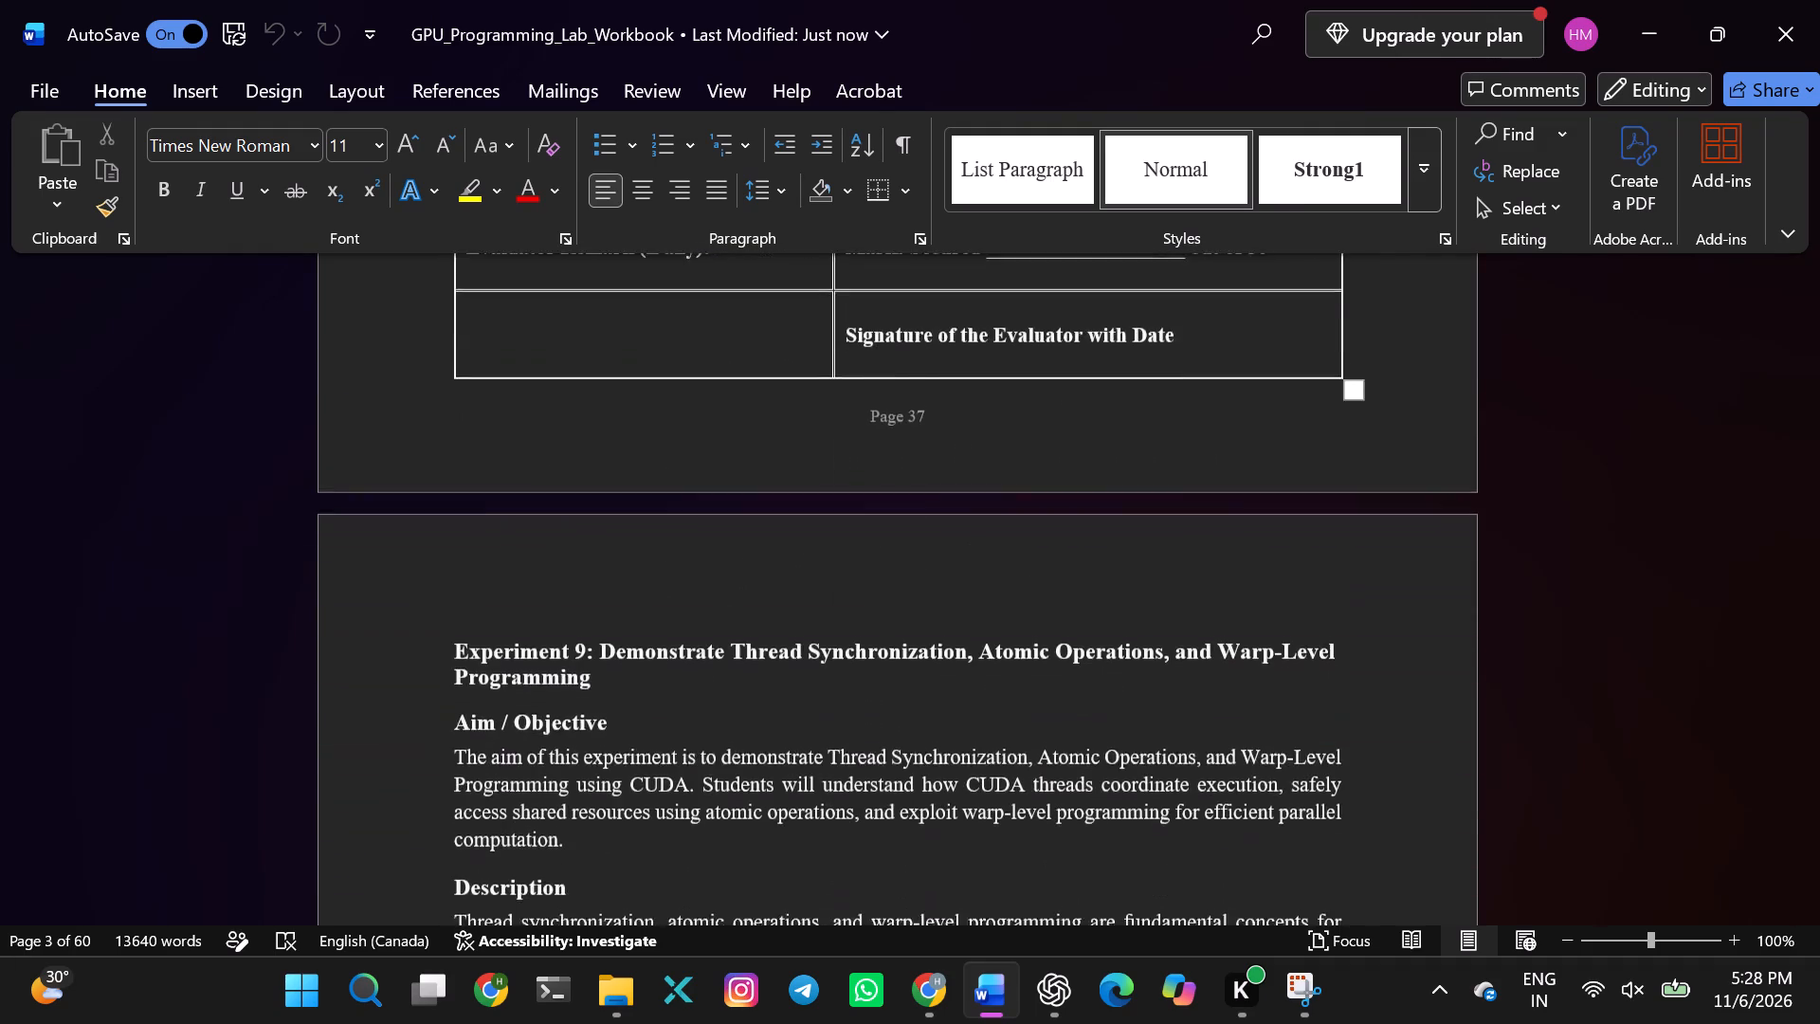
{"action": "scroll", "coordinate": [1106, 690], "scroll_direction": "down", "scroll_amount": 6}
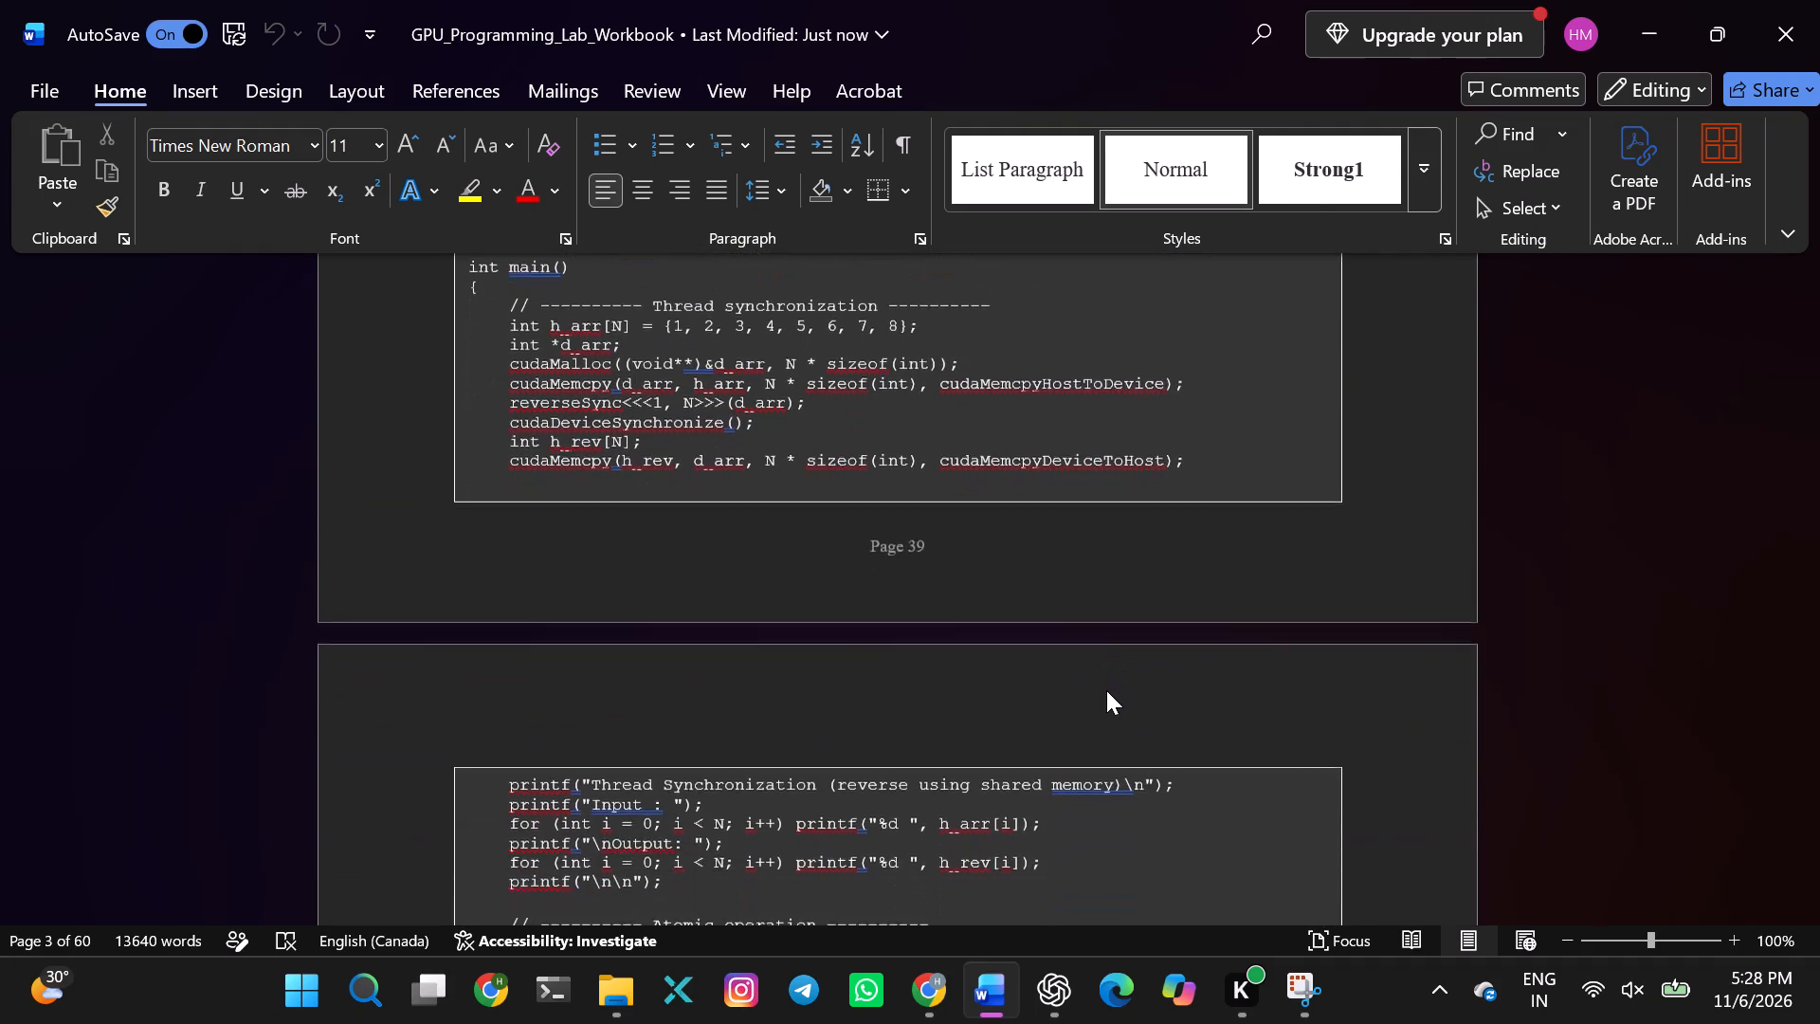
{"action": "scroll", "coordinate": [1106, 690], "scroll_direction": "down", "scroll_amount": 5}
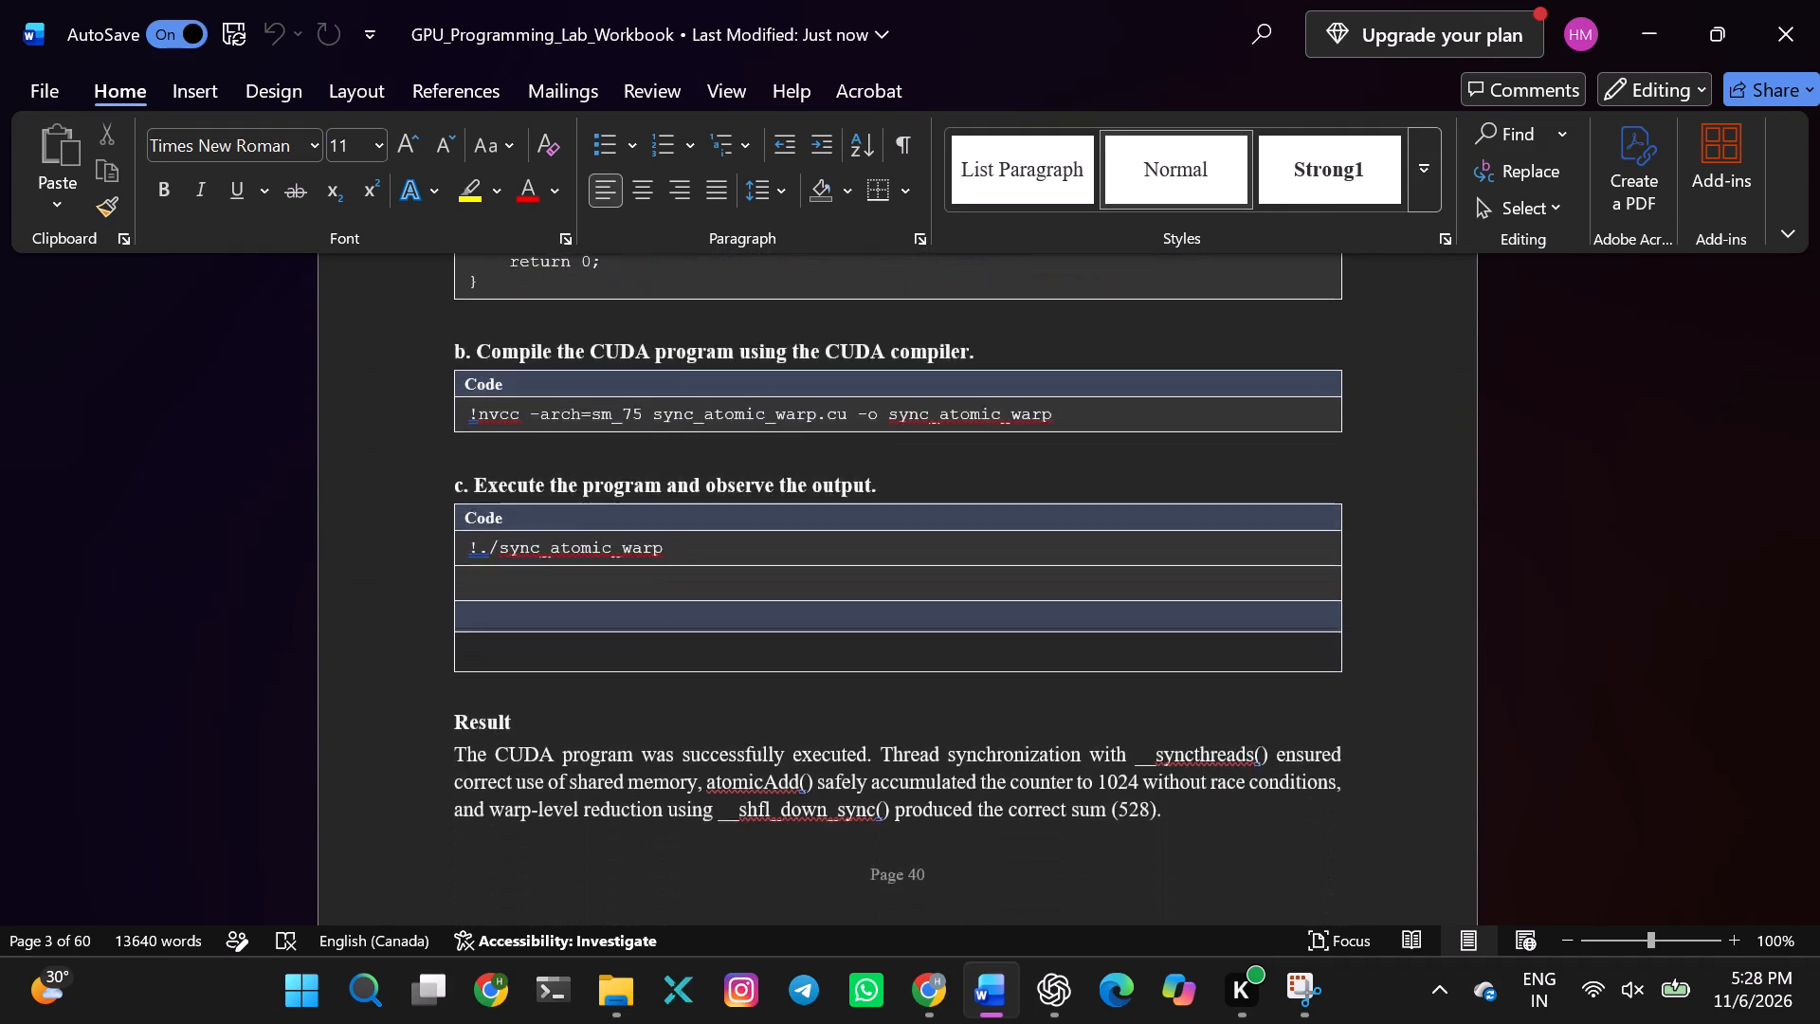
Set the ribbon to stay displayed at all times while working on Experiment 9.
{"action": "left_click", "coordinate": [717, 522]}
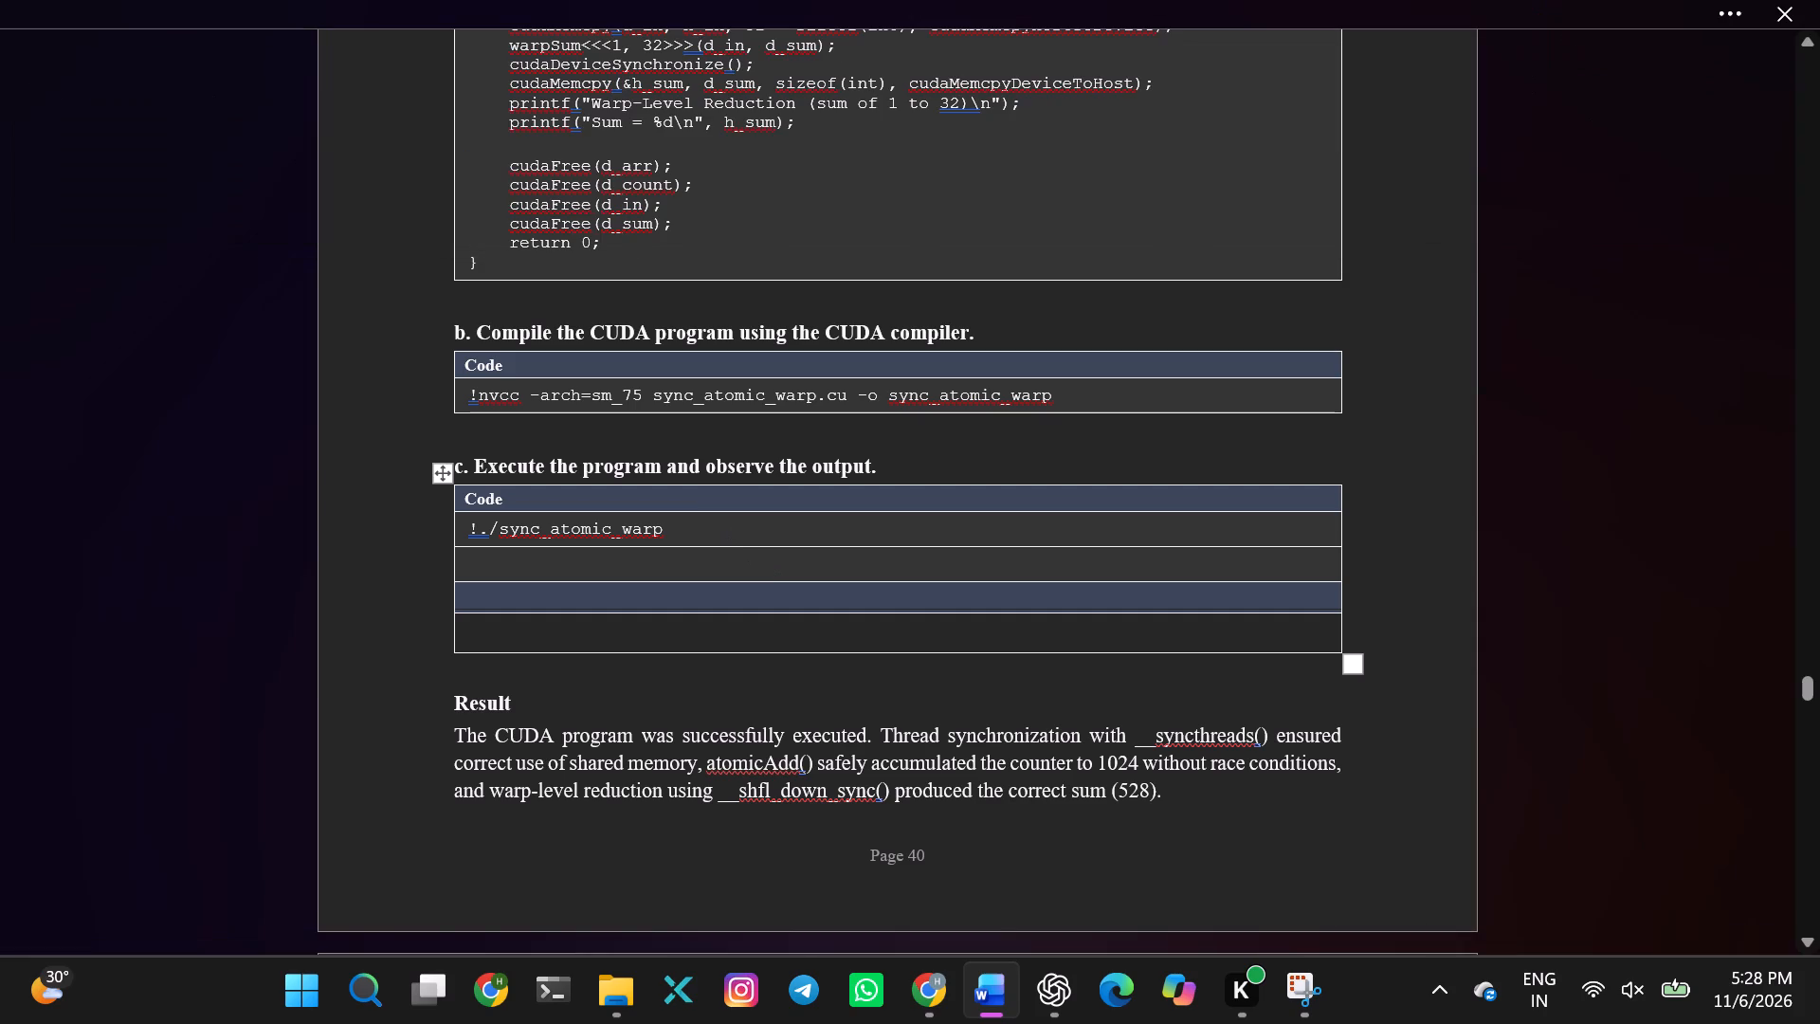
{"action": "left_click", "coordinate": [710, 539]}
{"action": "left_click", "coordinate": [655, 606]}
{"action": "left_click", "coordinate": [1648, 223]}
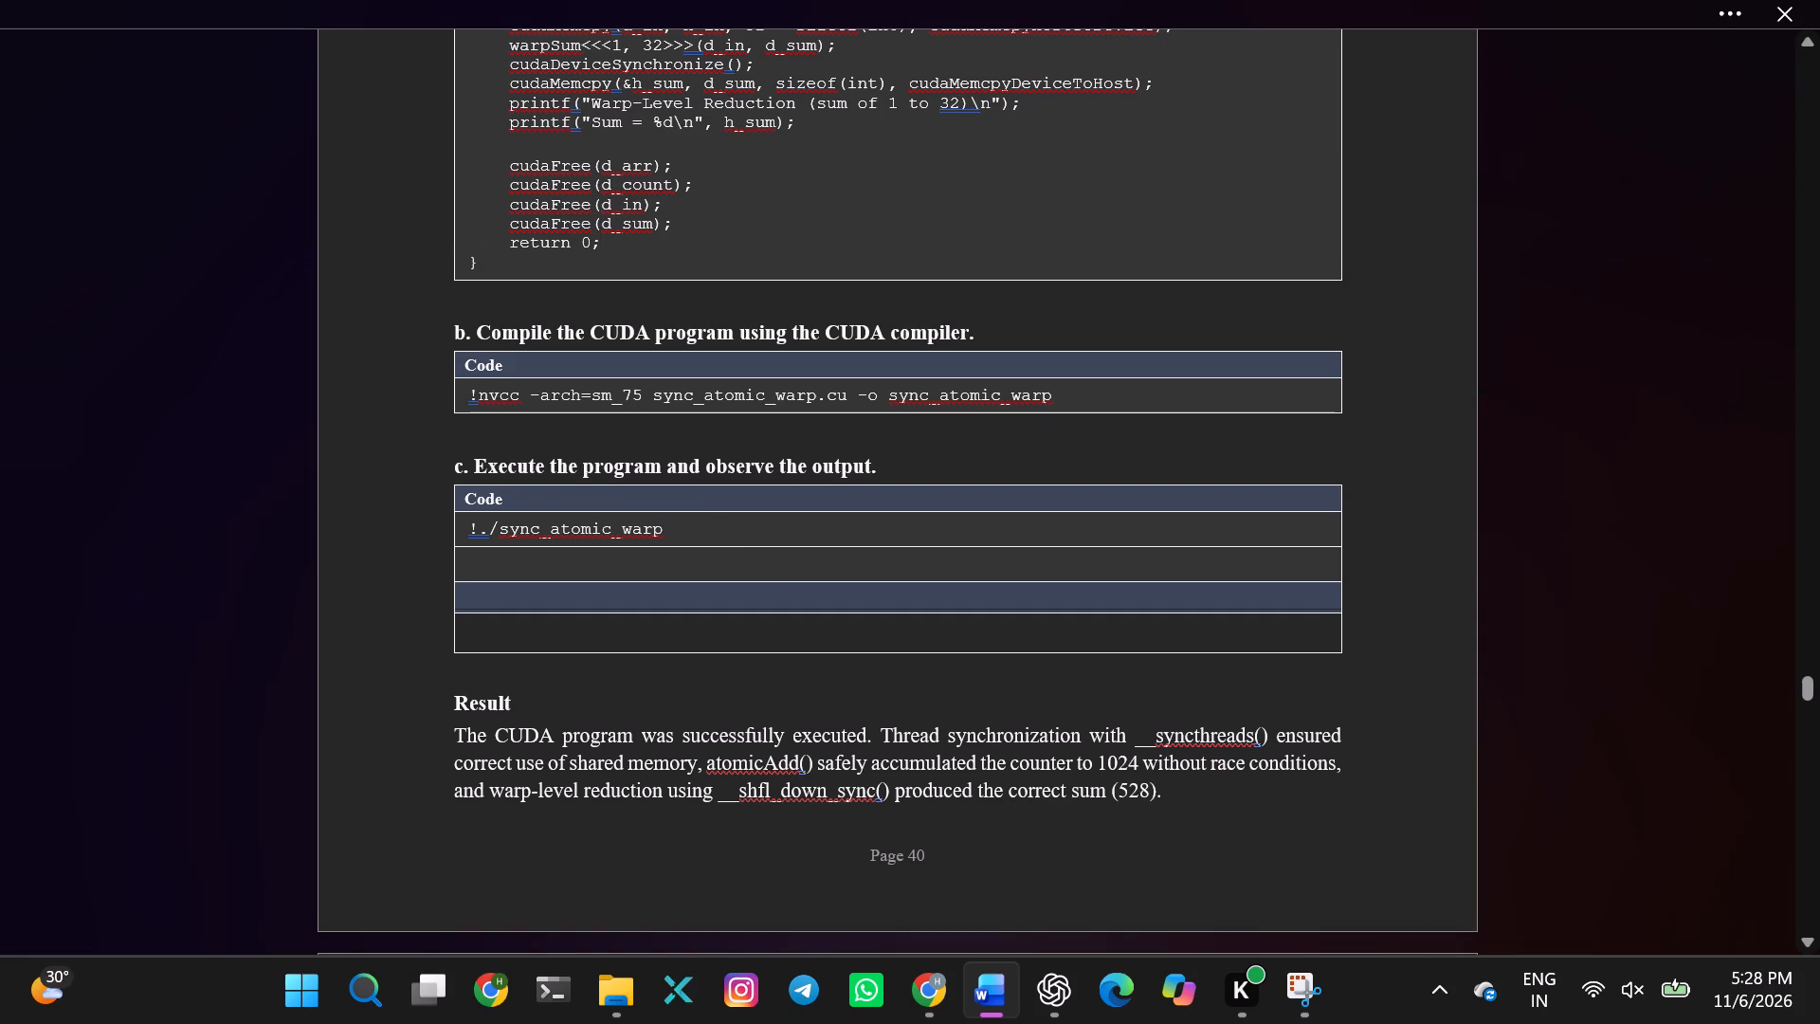
{"action": "left_click", "coordinate": [1742, 17]}
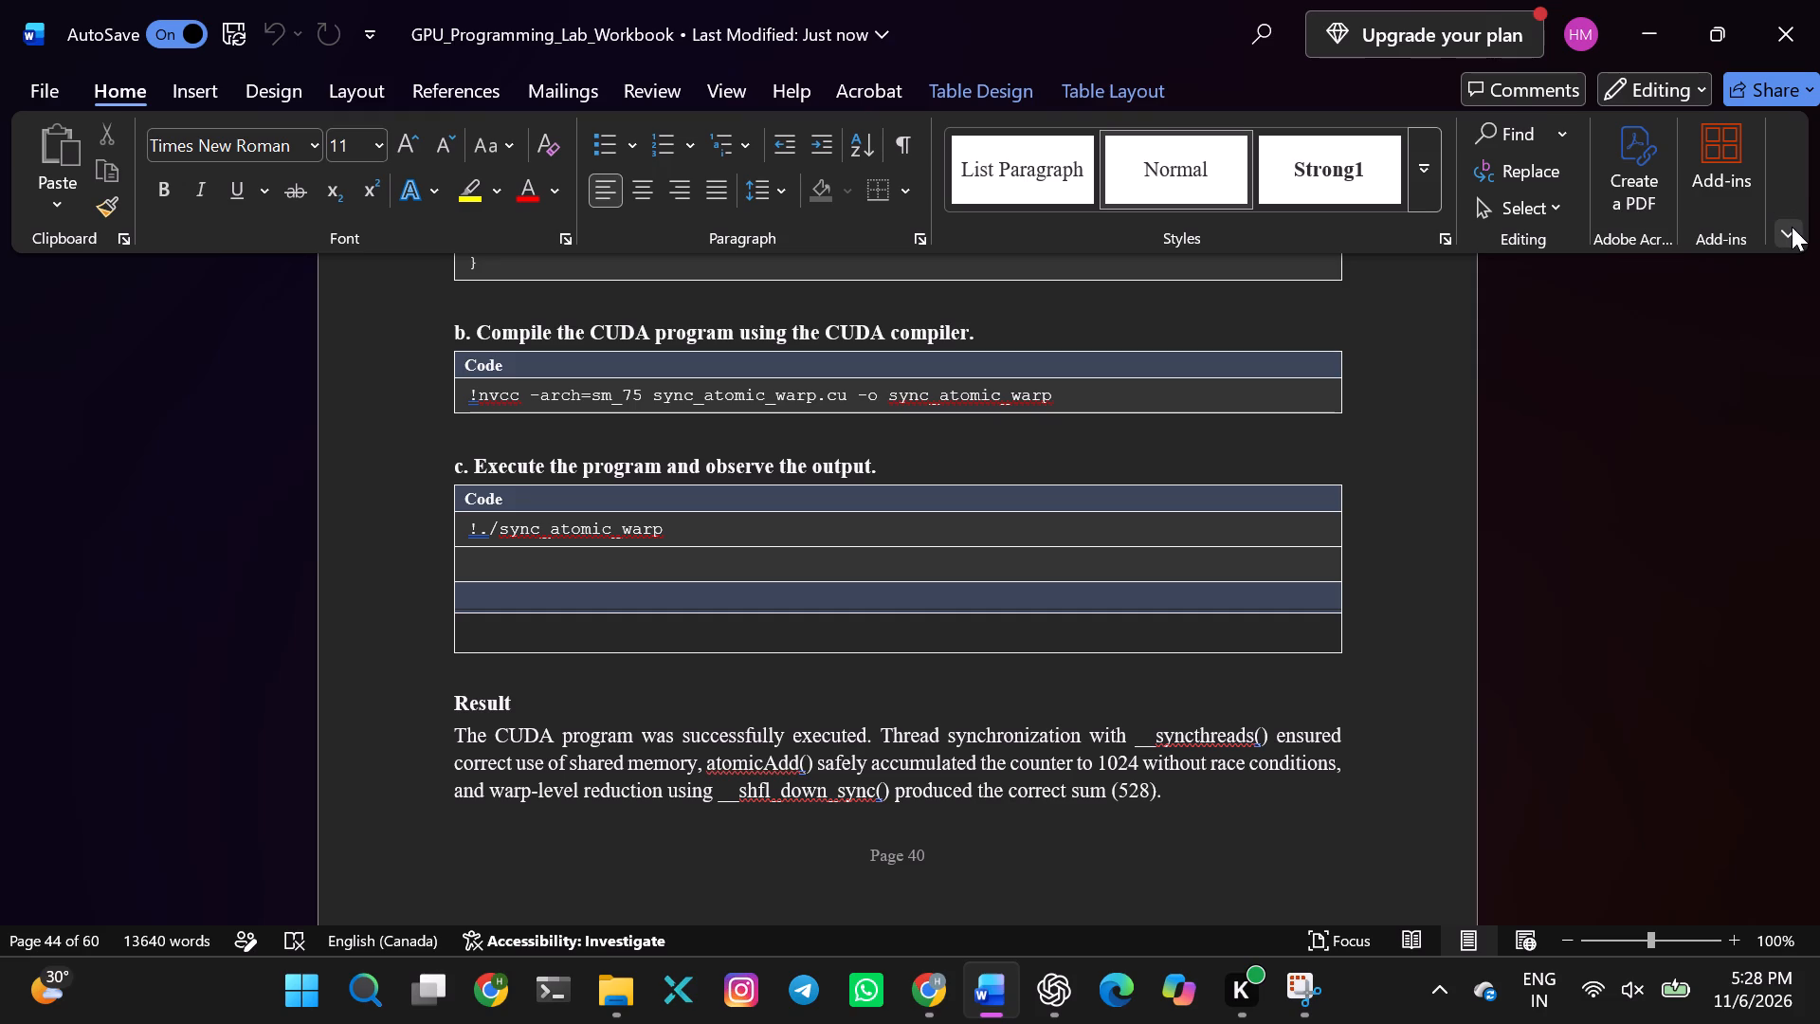
{"action": "left_click", "coordinate": [1792, 227]}
{"action": "left_click", "coordinate": [1643, 390]}
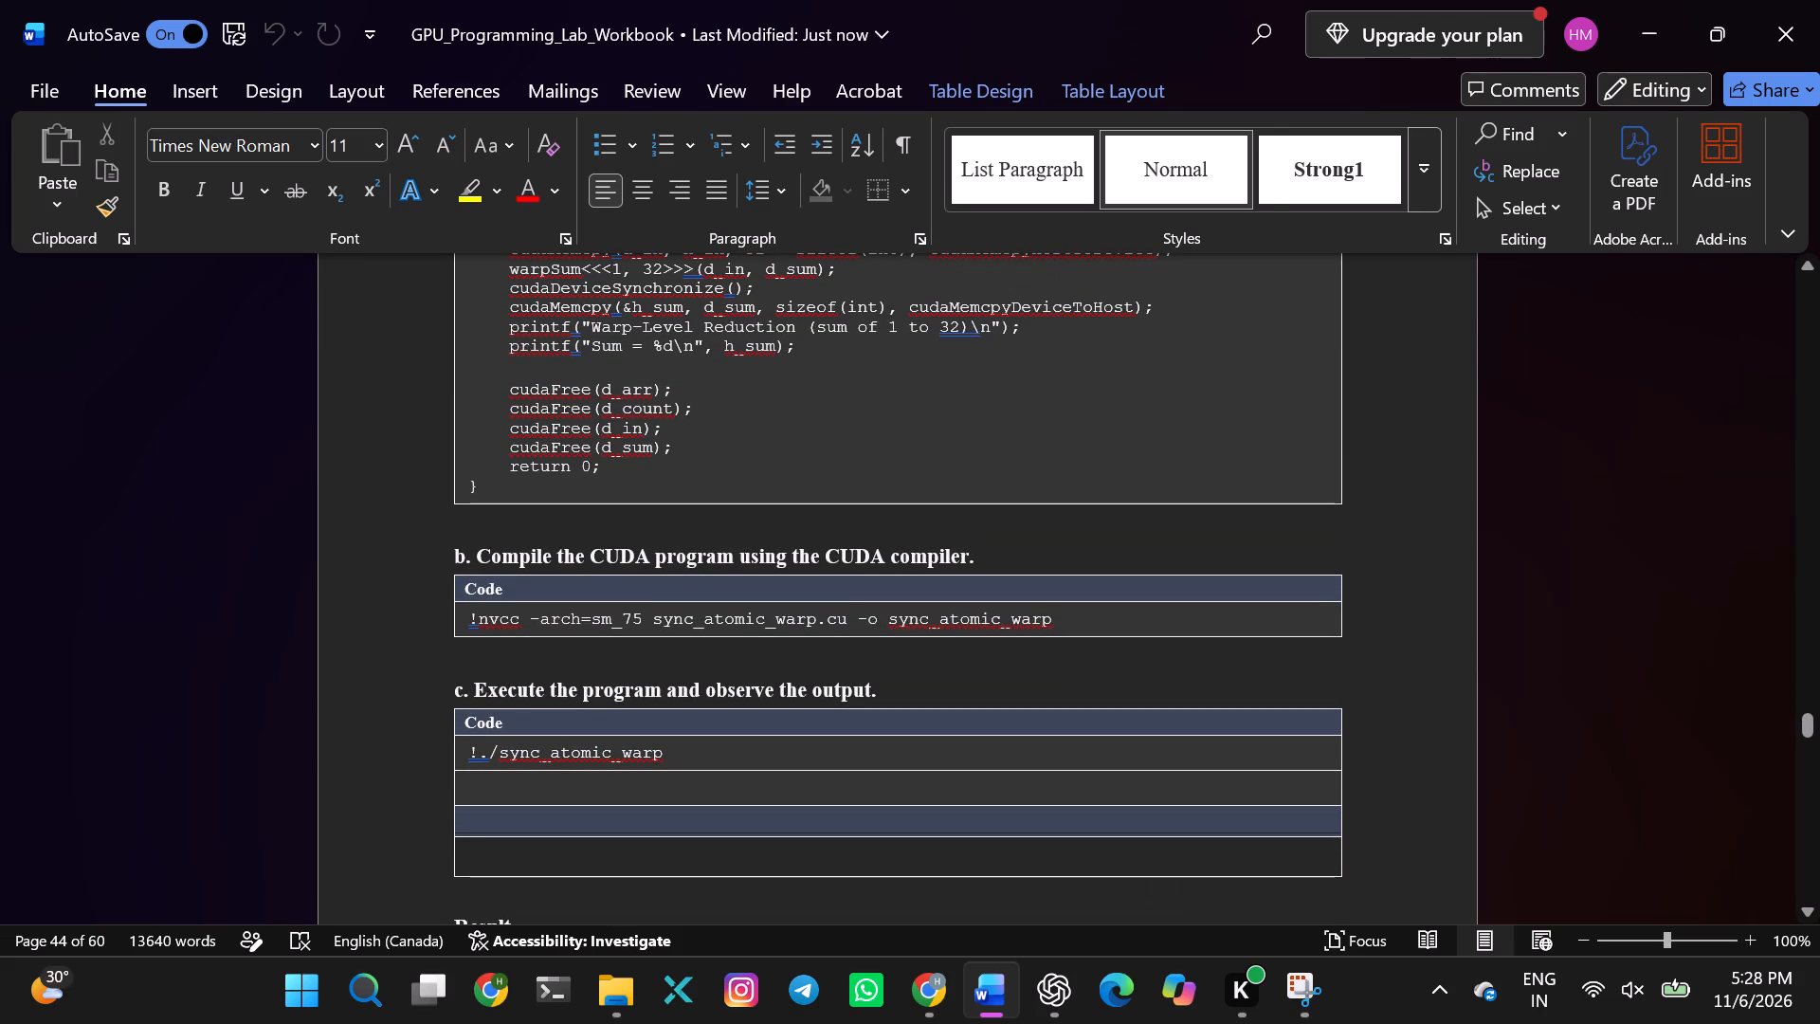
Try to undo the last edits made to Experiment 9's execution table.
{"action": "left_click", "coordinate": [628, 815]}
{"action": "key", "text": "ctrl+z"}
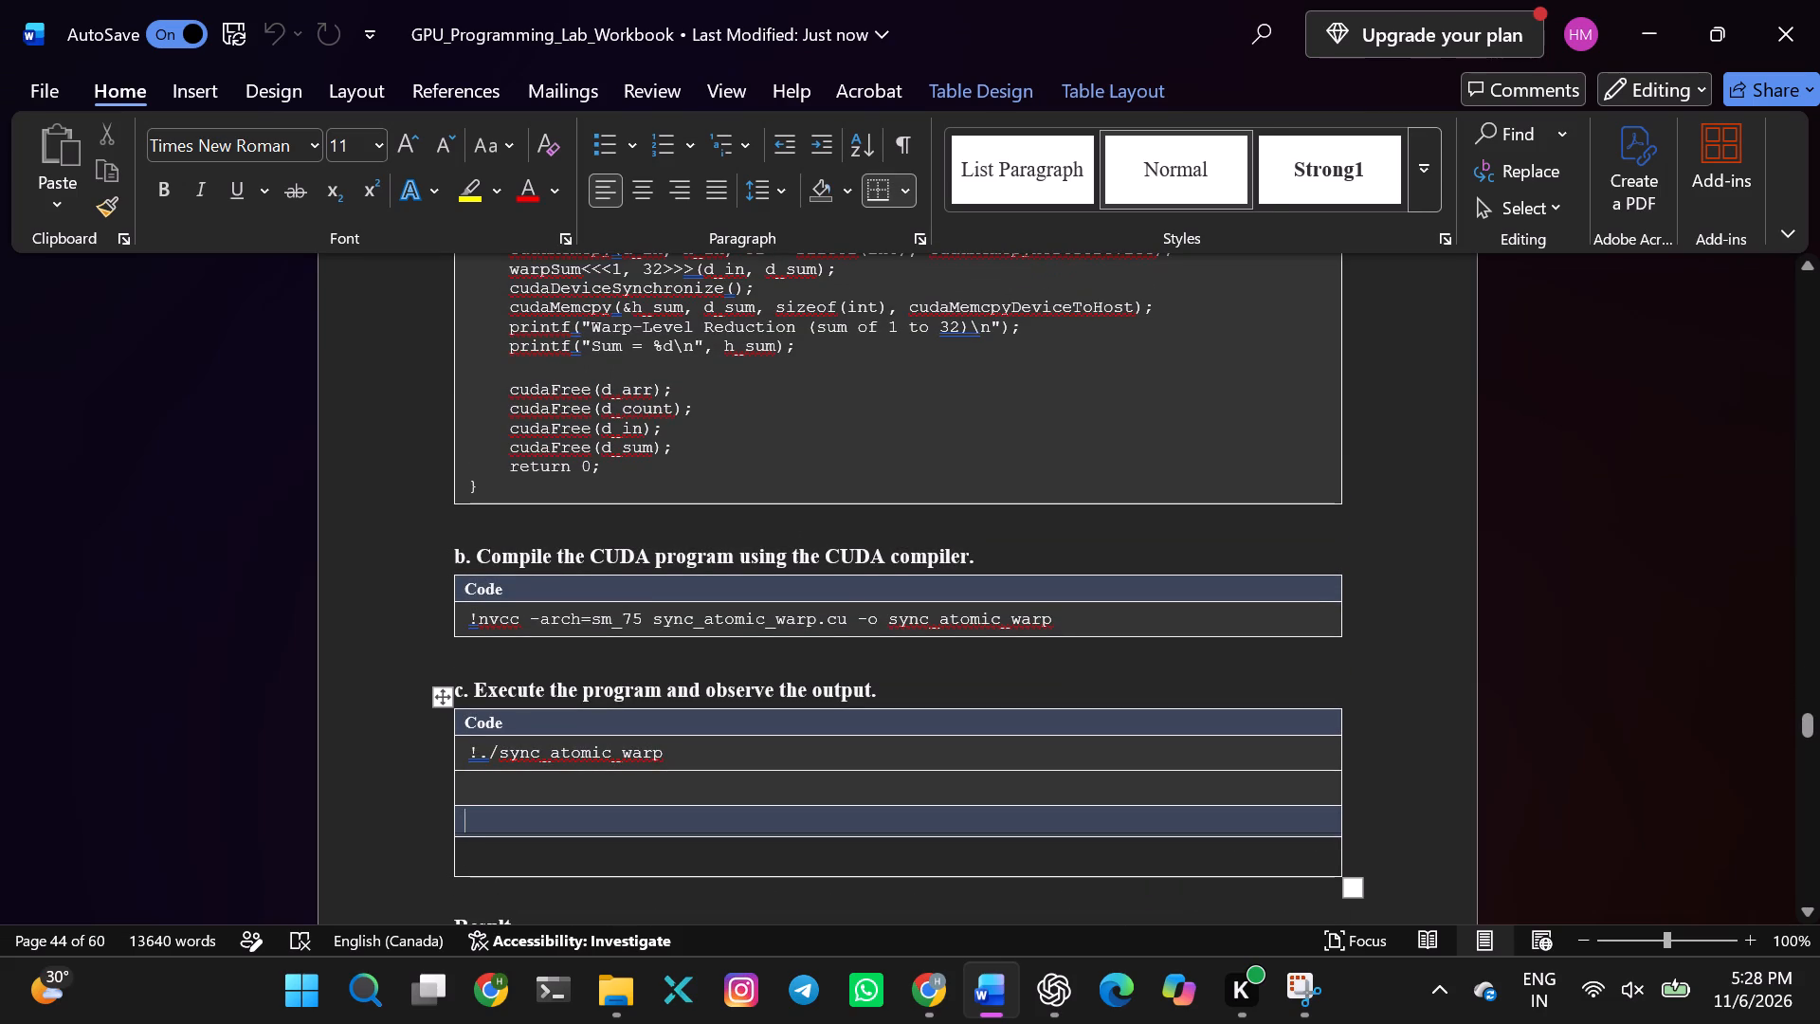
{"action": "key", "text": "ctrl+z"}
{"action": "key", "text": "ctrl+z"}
Delete the three empty rows below the !./sync_atomic_warp row in Experiment 9's execution table.
{"action": "scroll", "coordinate": [1027, 792], "scroll_direction": "down", "scroll_amount": 1}
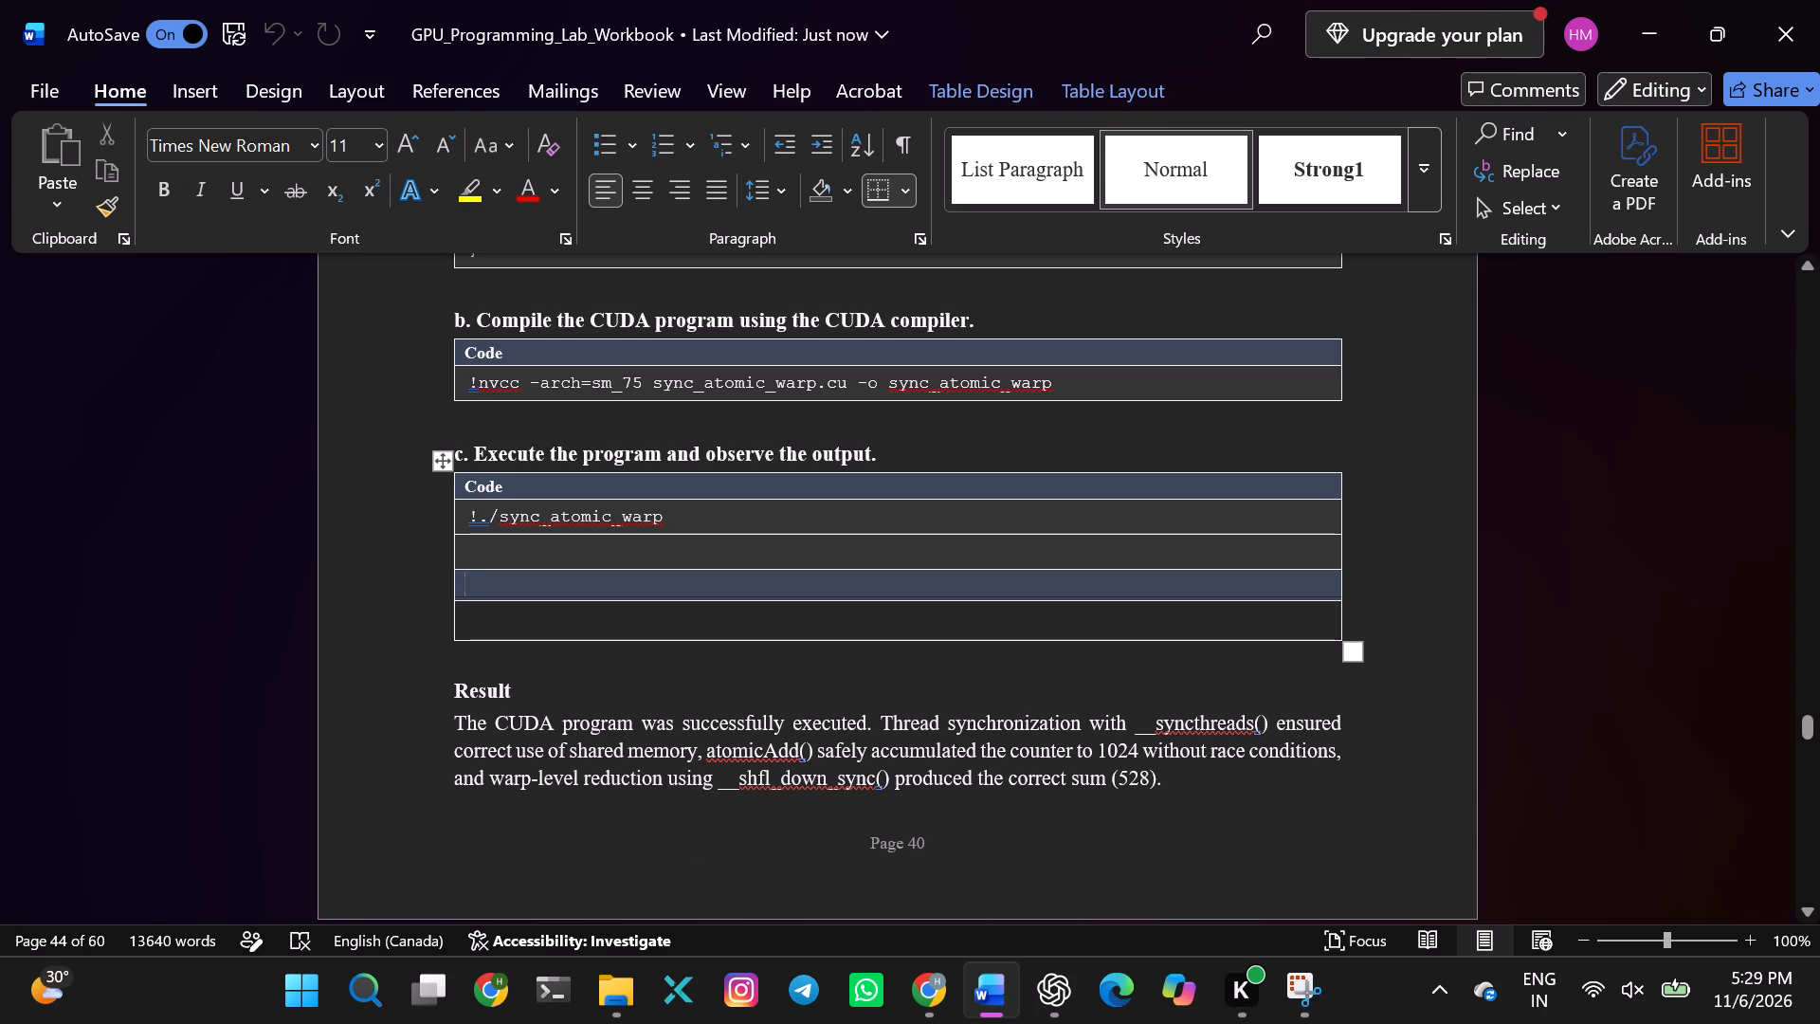
{"action": "right_click", "coordinate": [716, 552]}
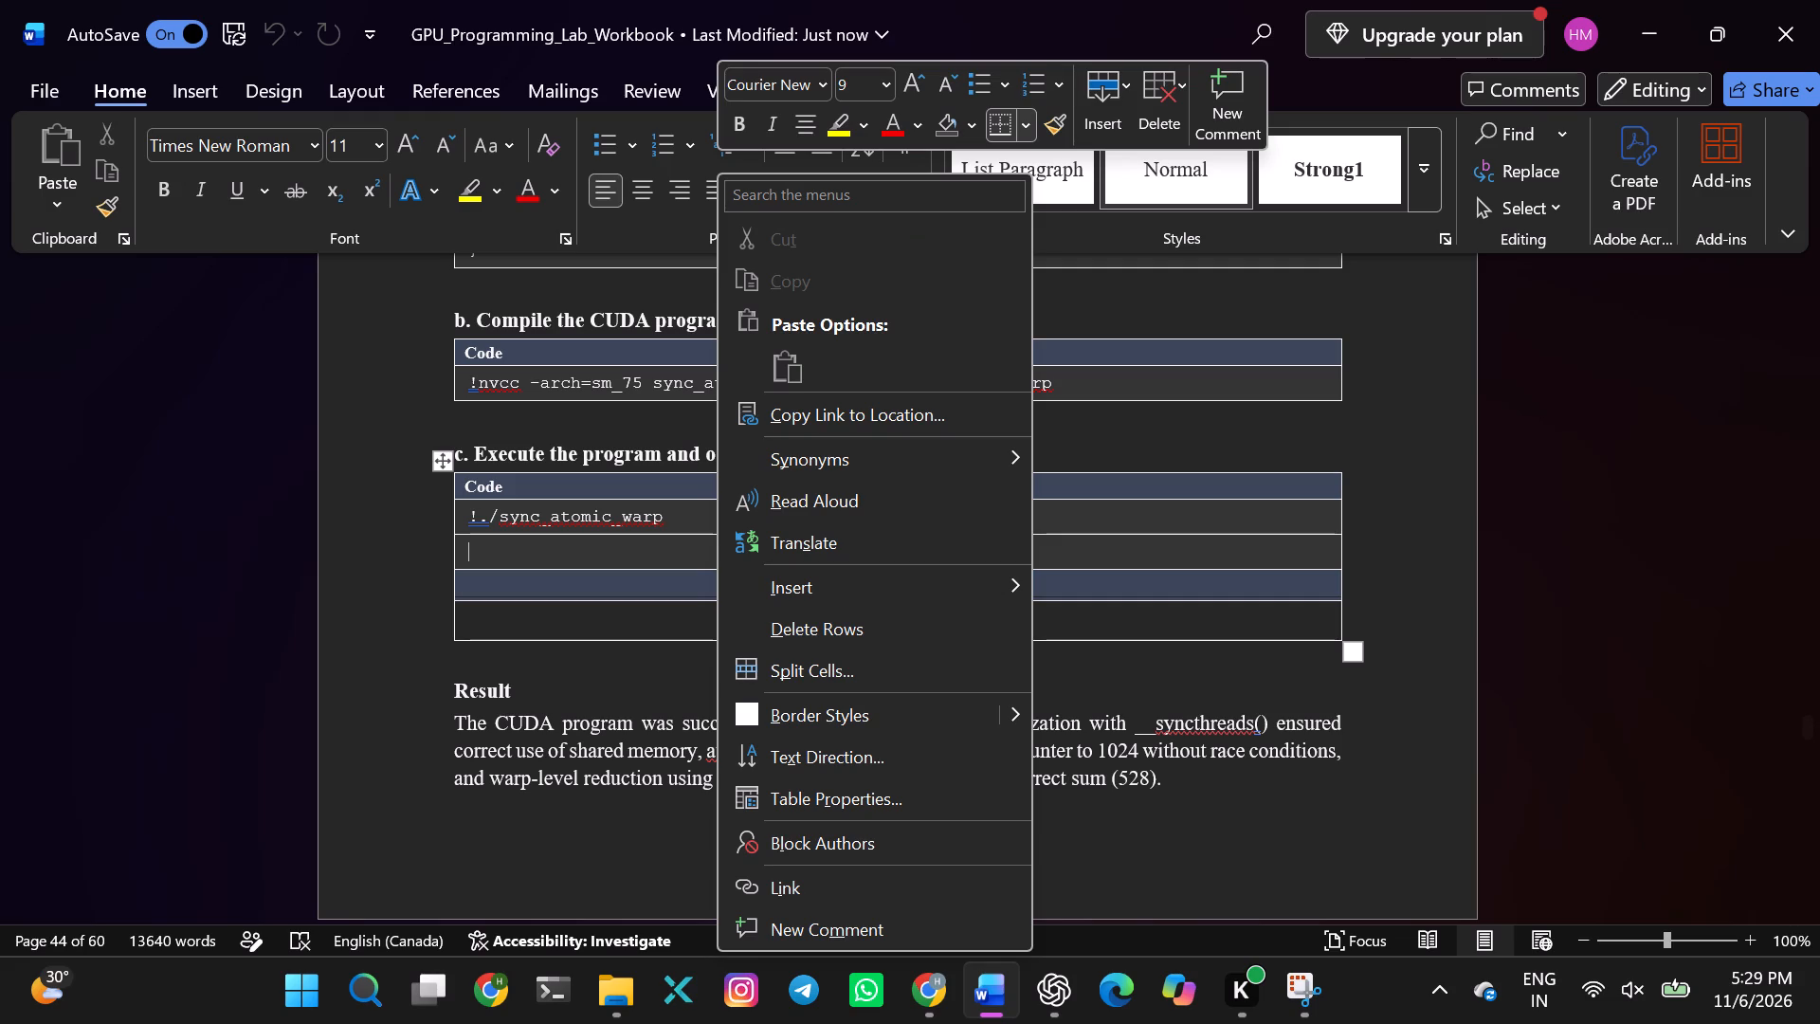
{"action": "left_click_drag", "start_coordinate": [448, 548], "coordinate": [478, 559]}
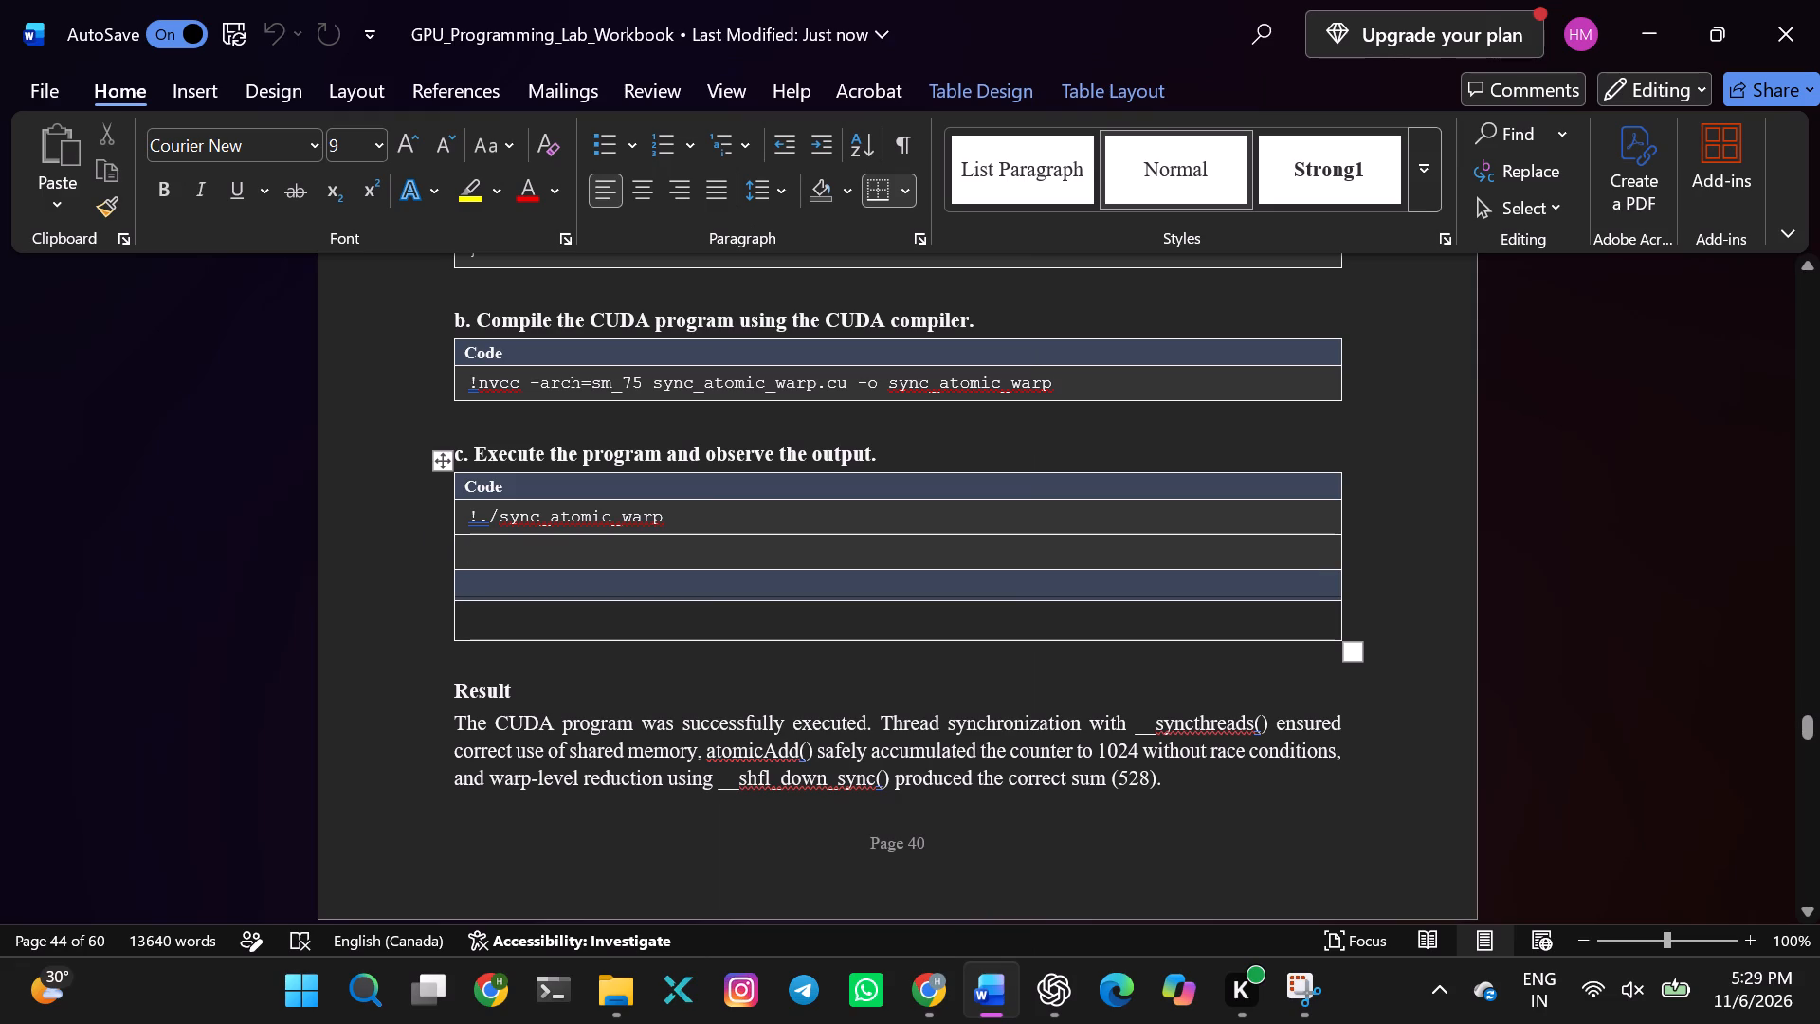
{"action": "left_click_drag", "start_coordinate": [500, 558], "coordinate": [547, 610]}
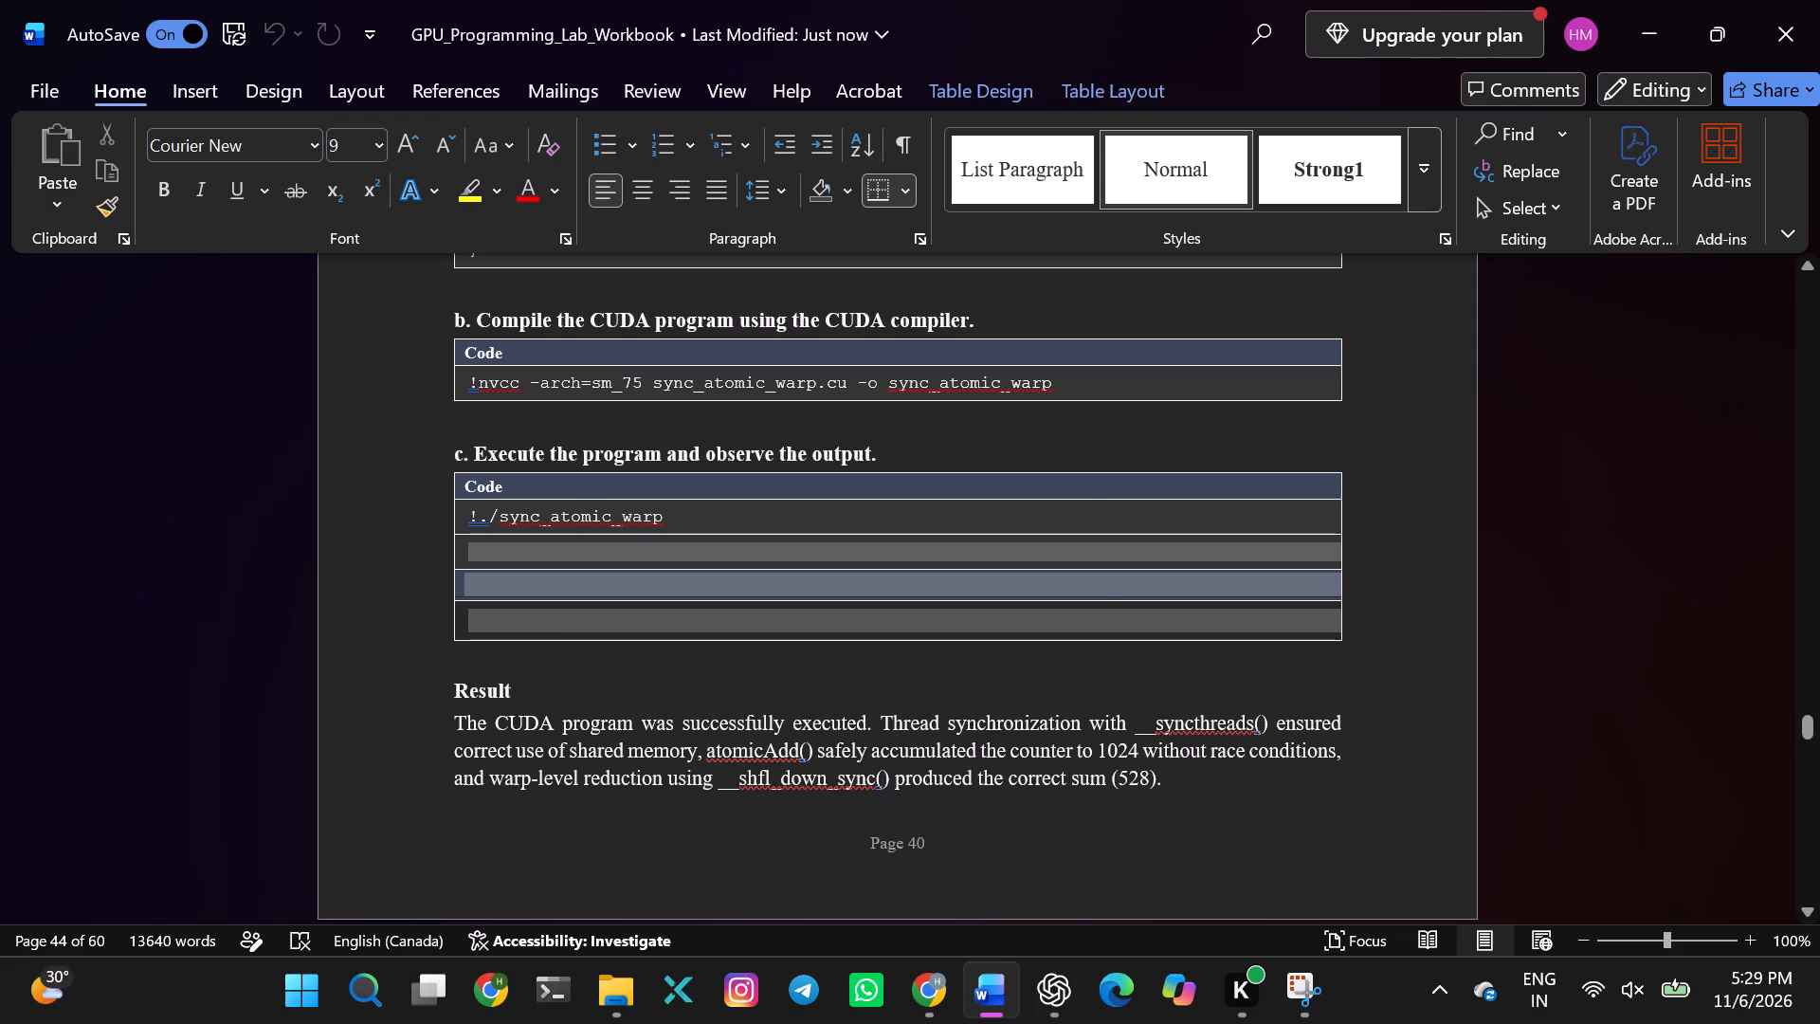
{"action": "left_click_drag", "start_coordinate": [547, 610], "coordinate": [548, 611]}
{"action": "key", "text": "BackSpace"}
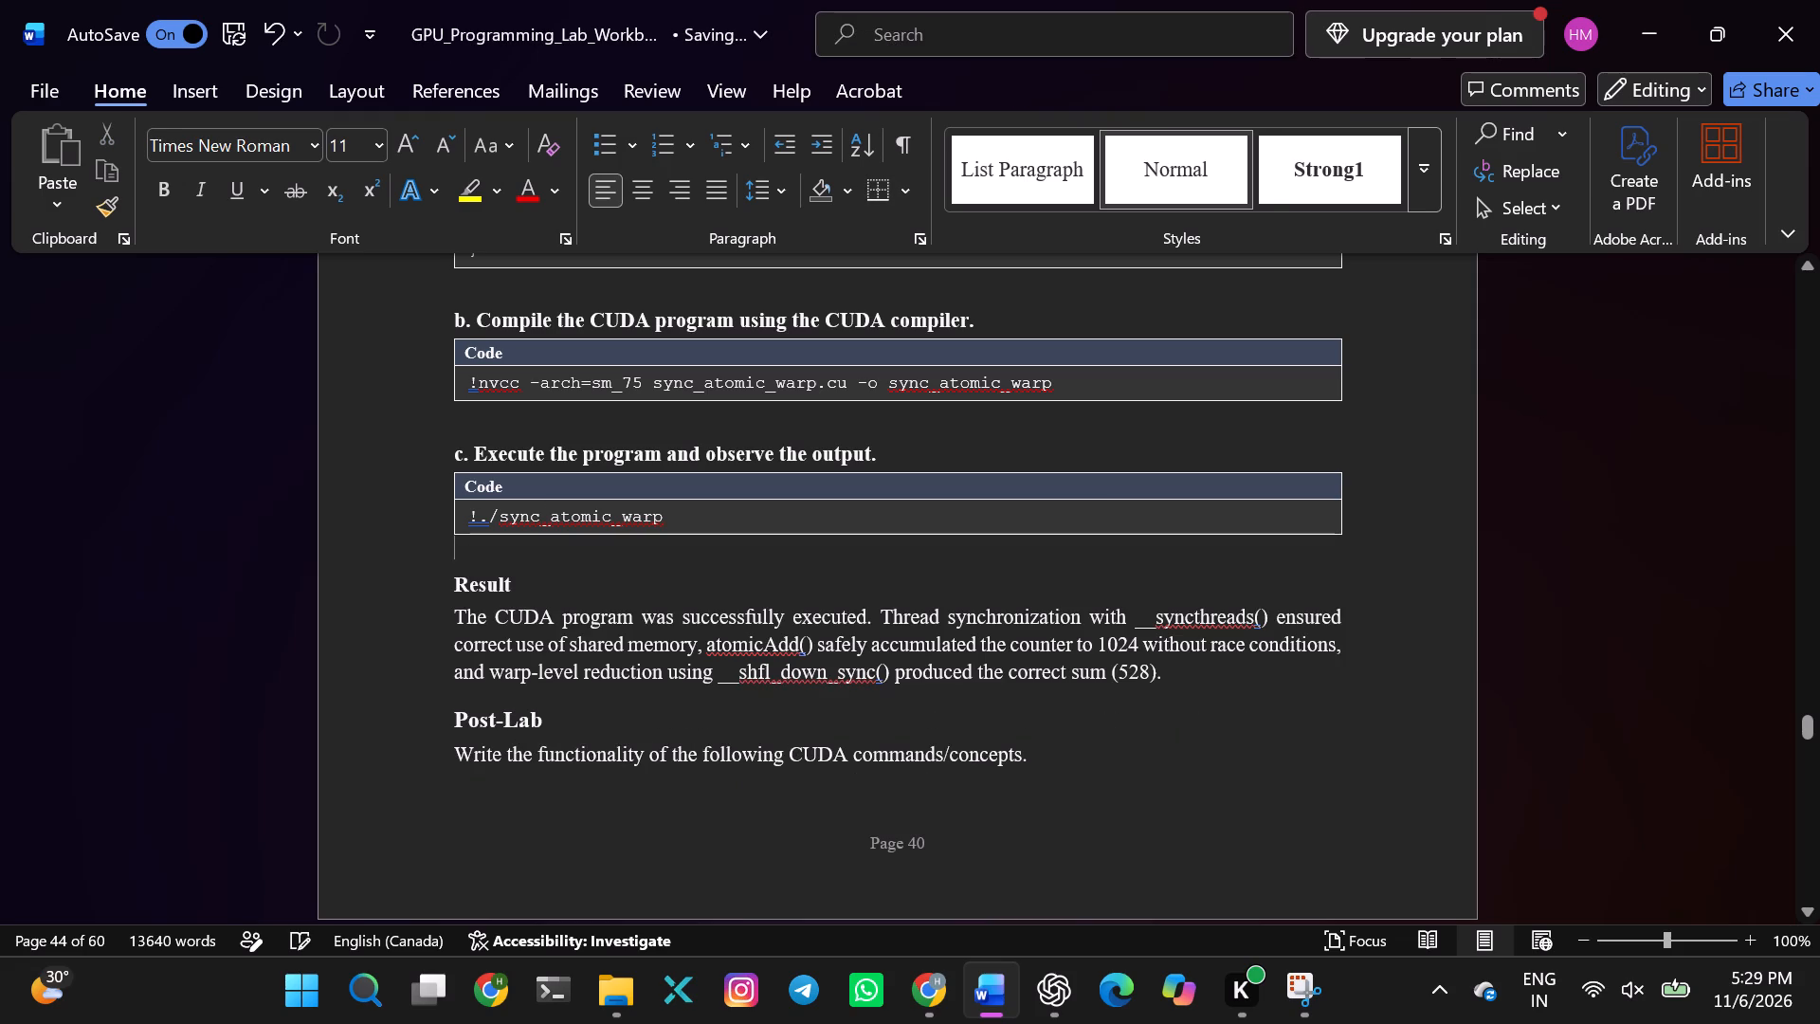
Add a blank line below Experiment 9's execution table and try to paste the copied output screenshot there.
{"action": "key", "text": "ctrl+v"}
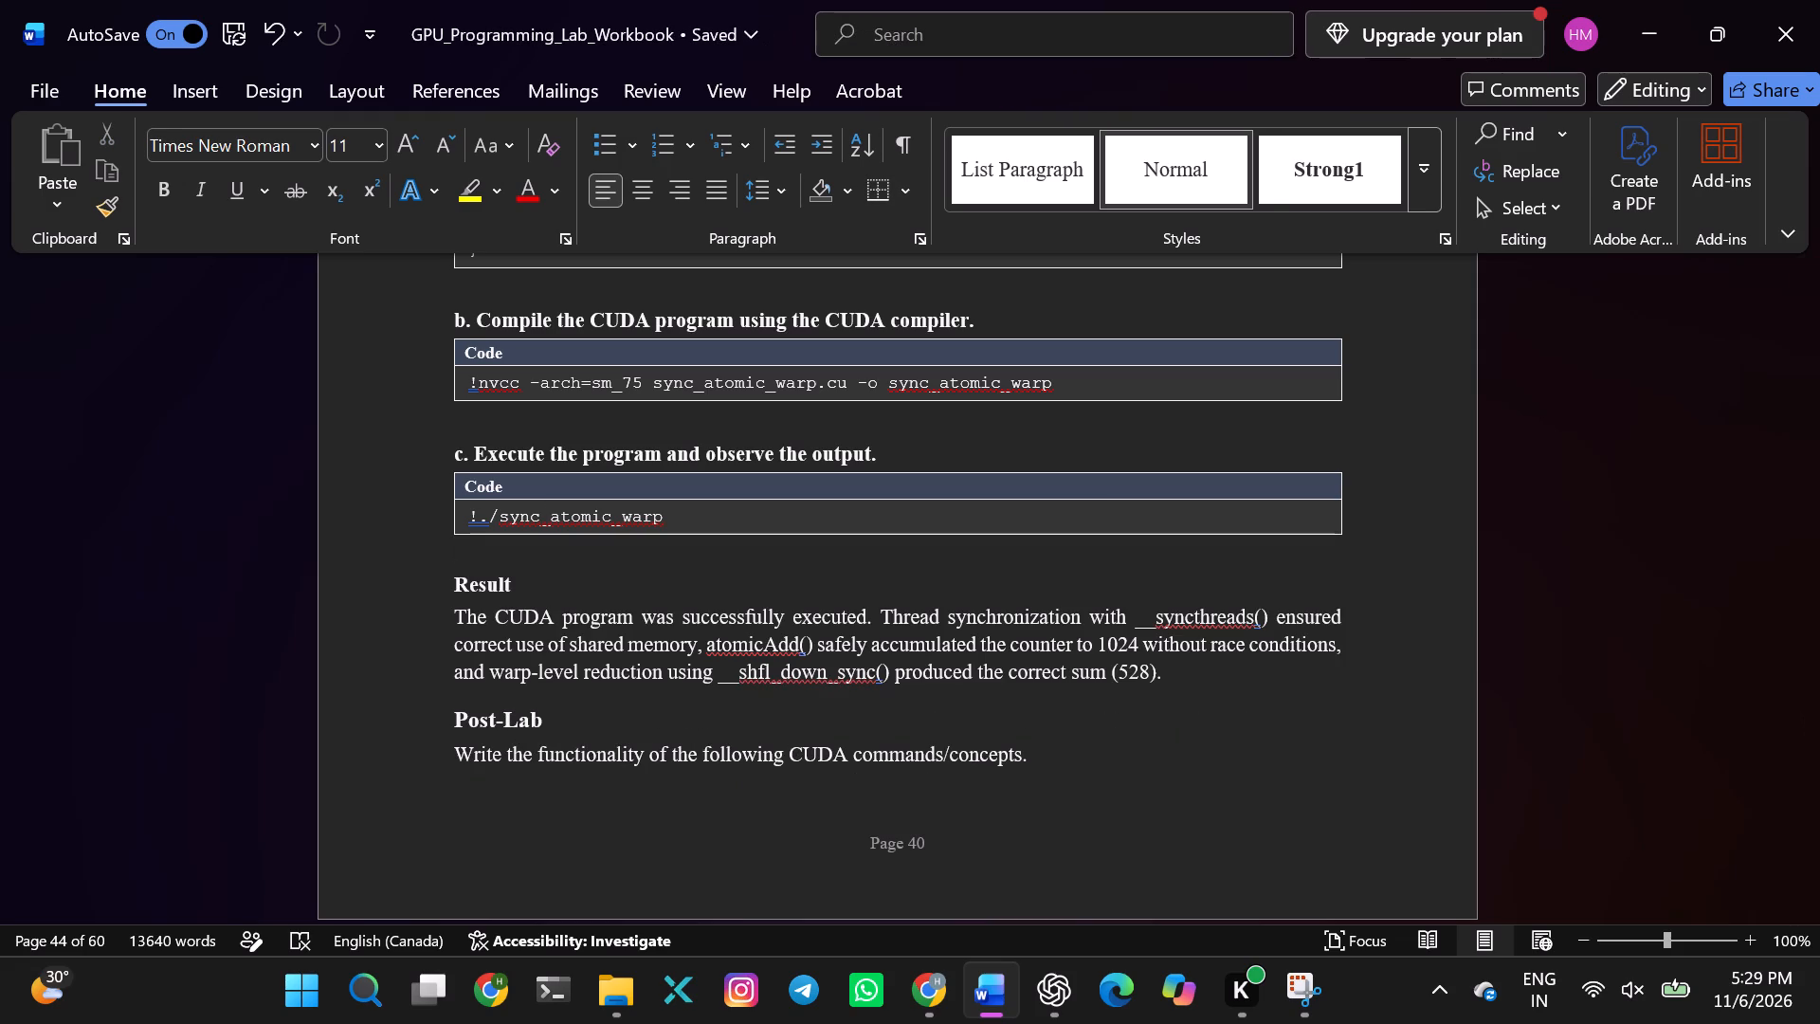
{"action": "key", "text": "Return"}
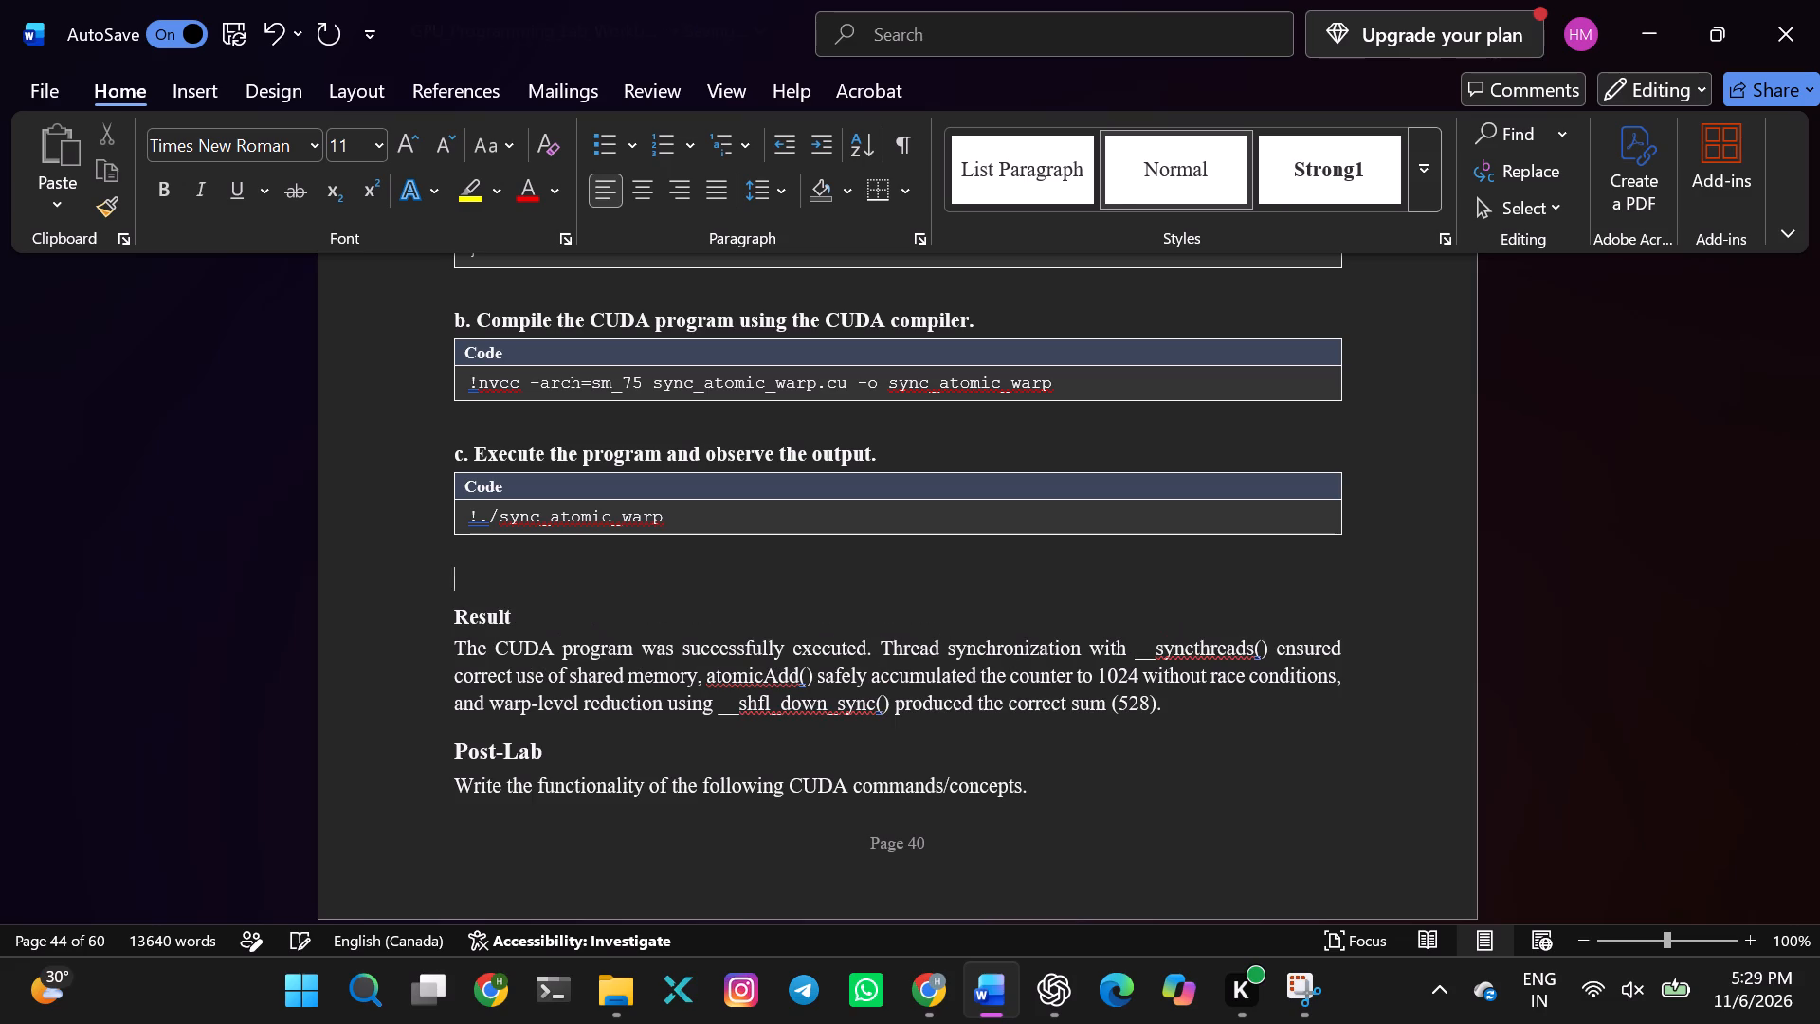
{"action": "key", "text": "ctrl+v"}
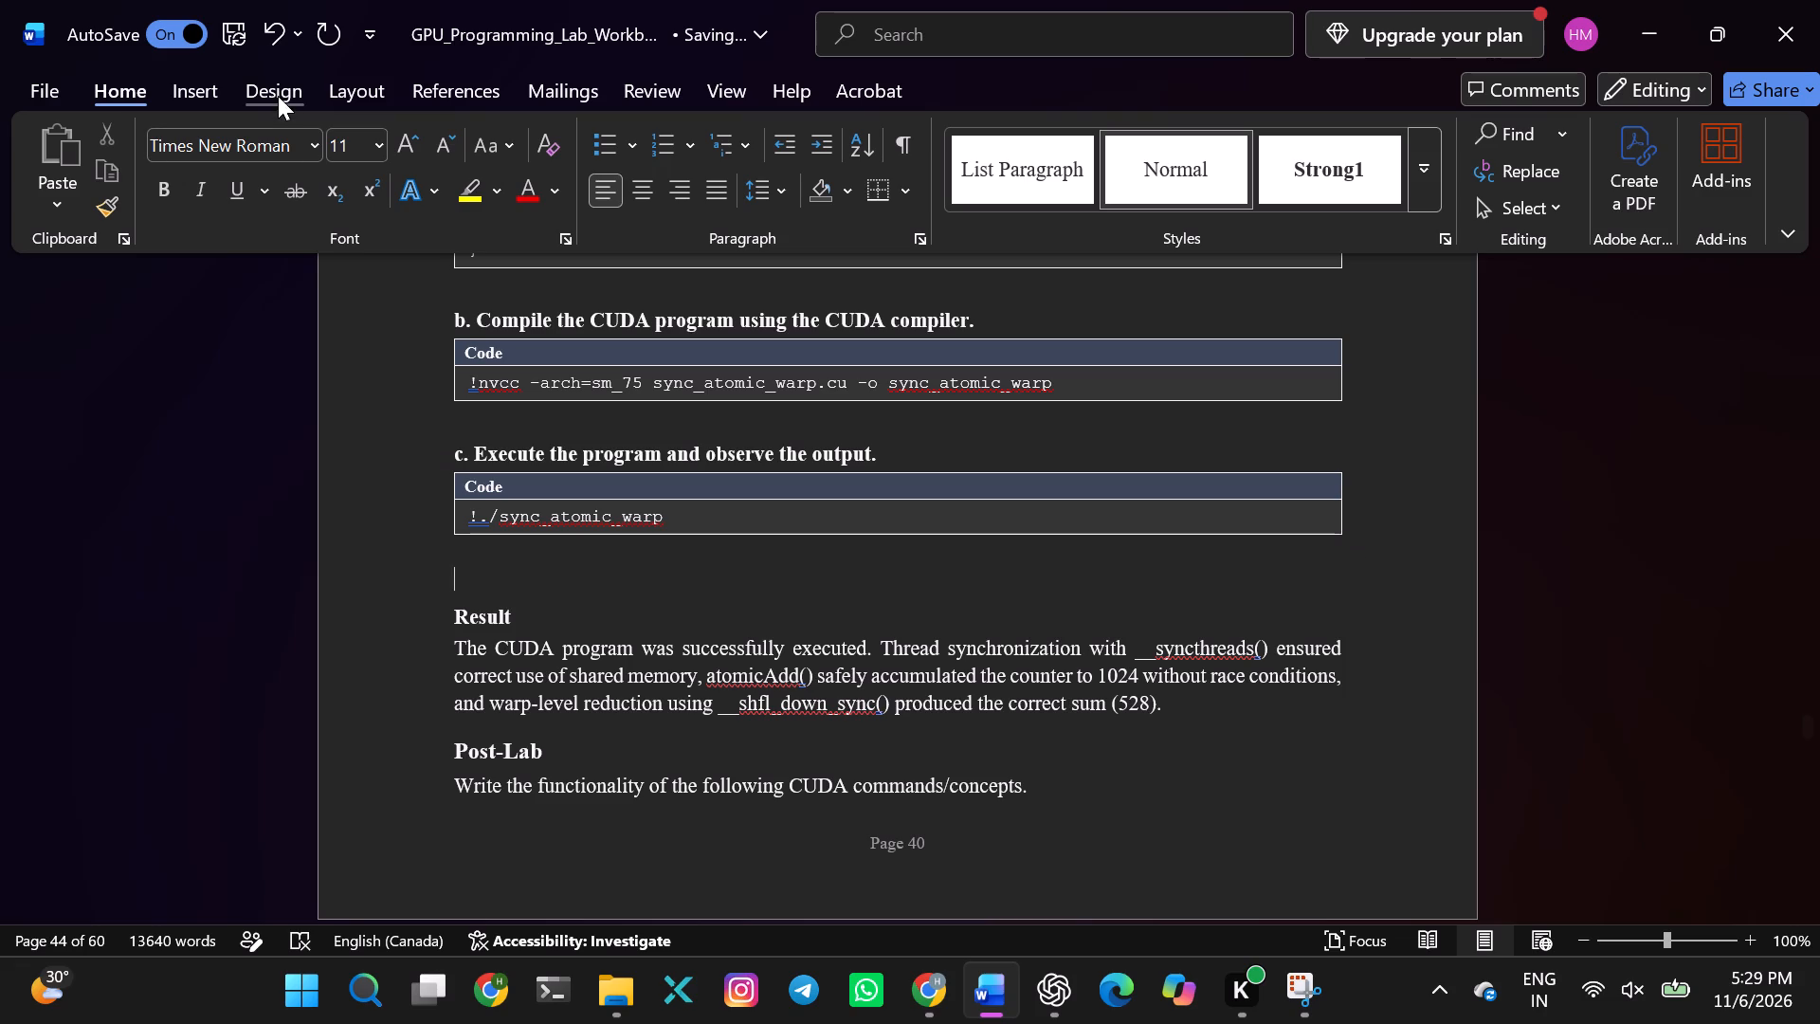
{"action": "left_click", "coordinate": [208, 81]}
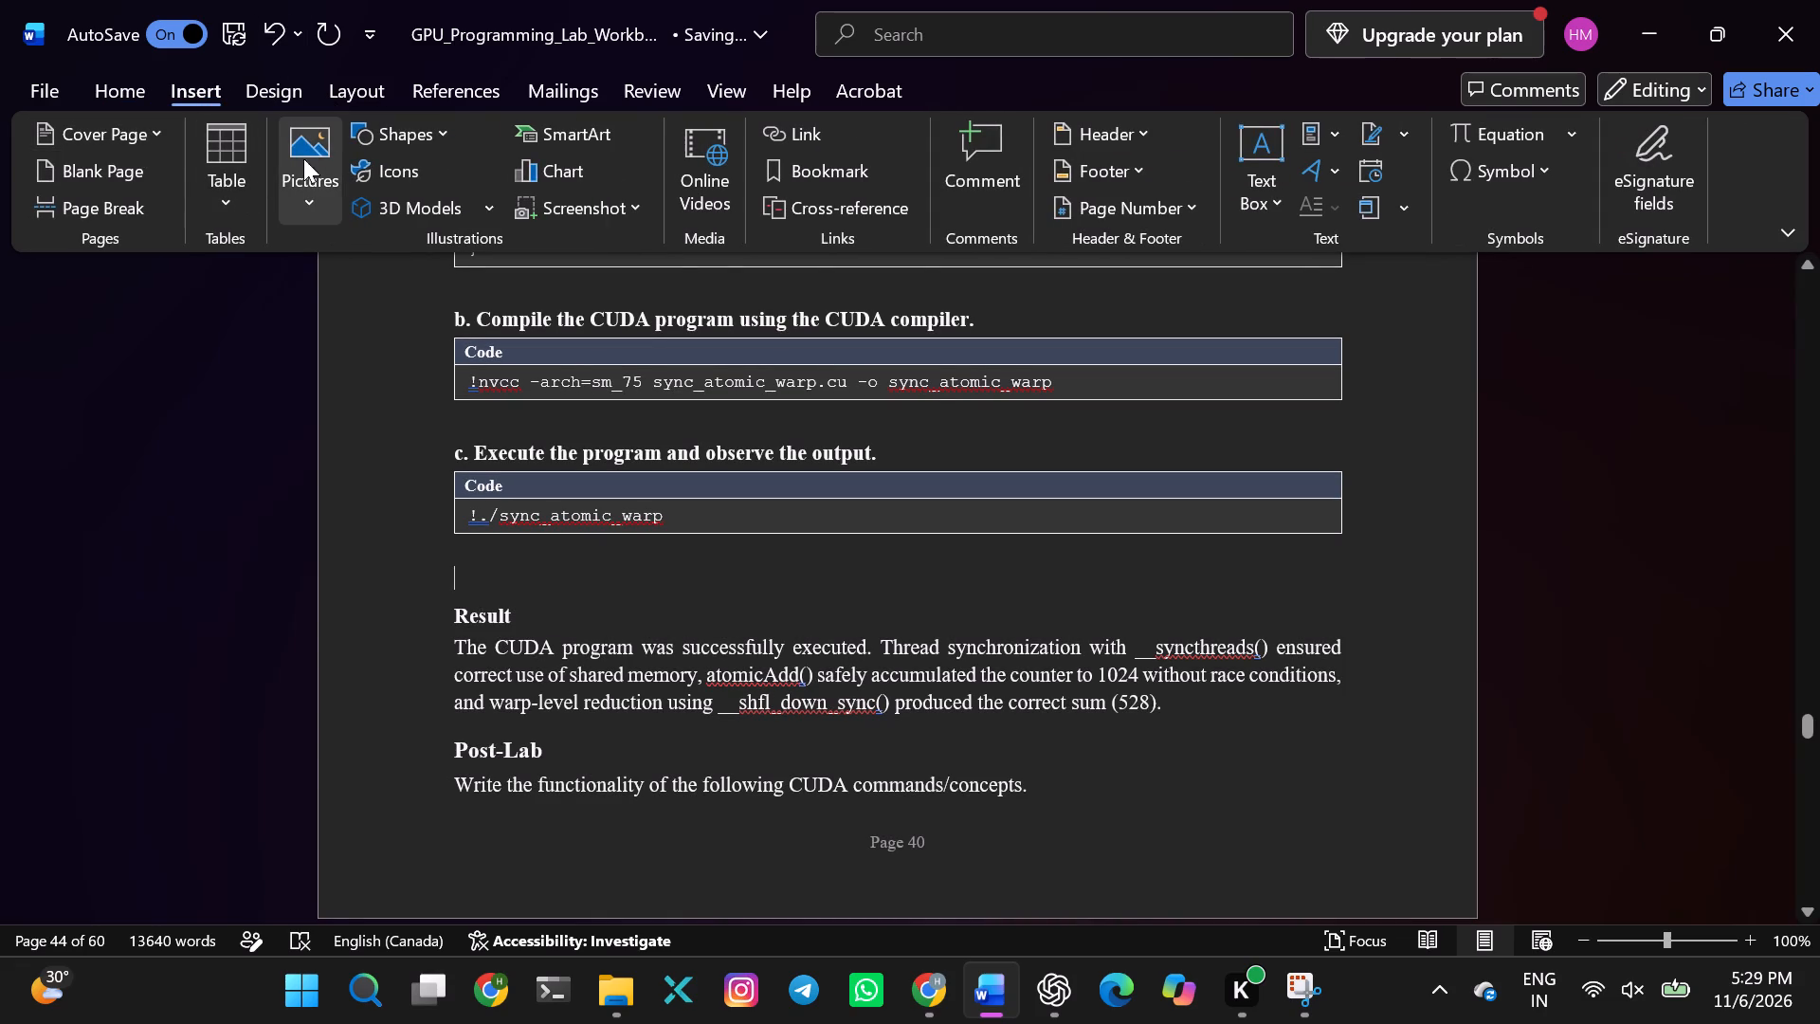
{"action": "left_click", "coordinate": [314, 186]}
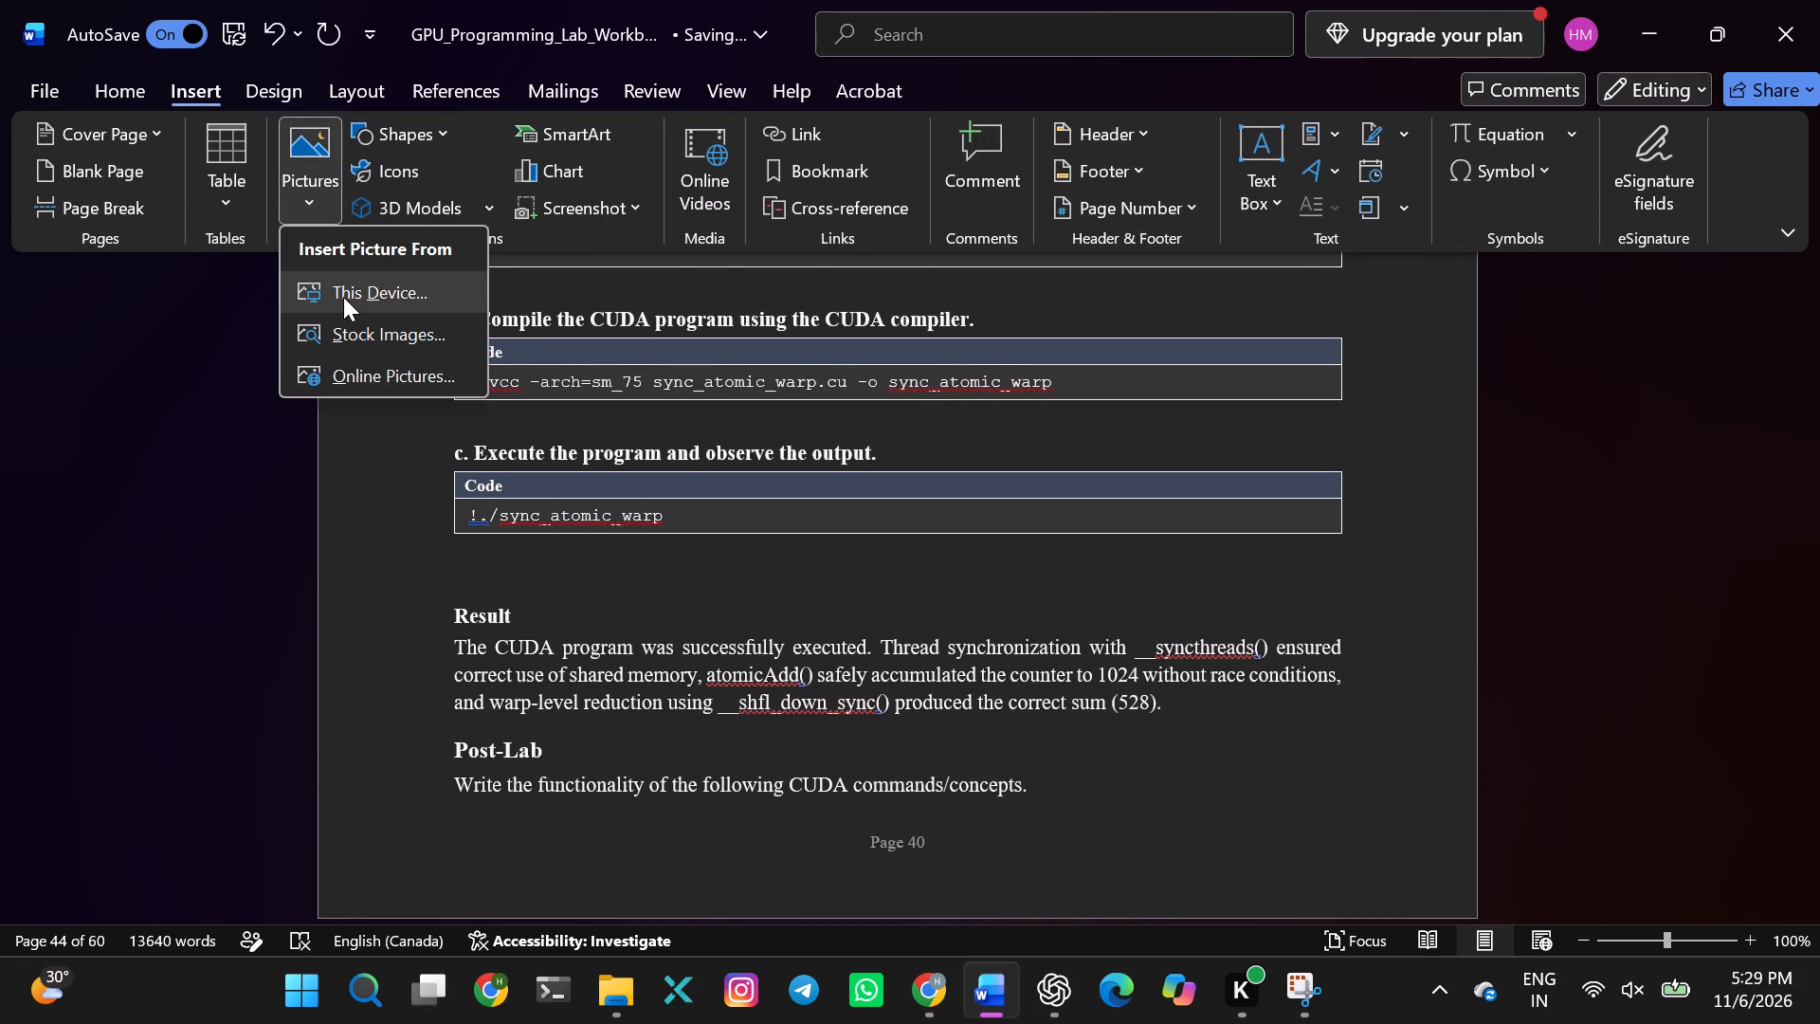
{"action": "left_click", "coordinate": [343, 297]}
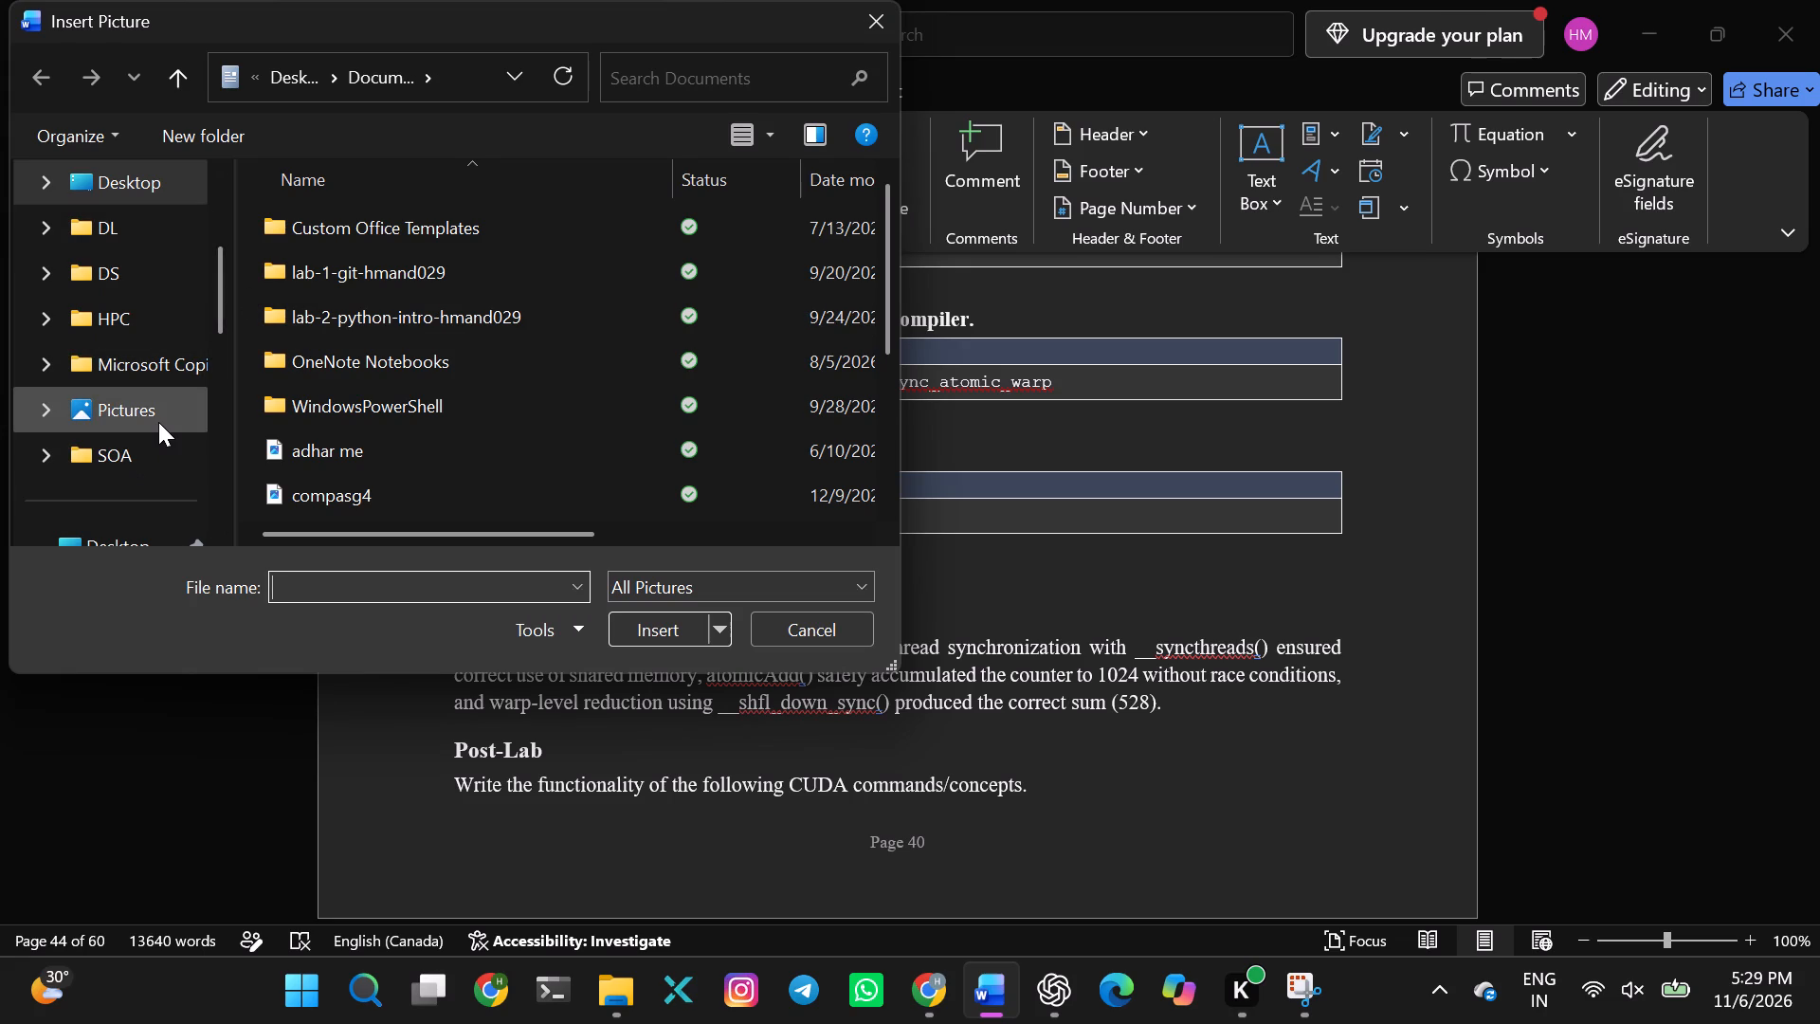
{"action": "scroll", "coordinate": [158, 422], "scroll_direction": "down", "scroll_amount": 2}
{"action": "scroll", "coordinate": [158, 422], "scroll_direction": "up", "scroll_amount": 1}
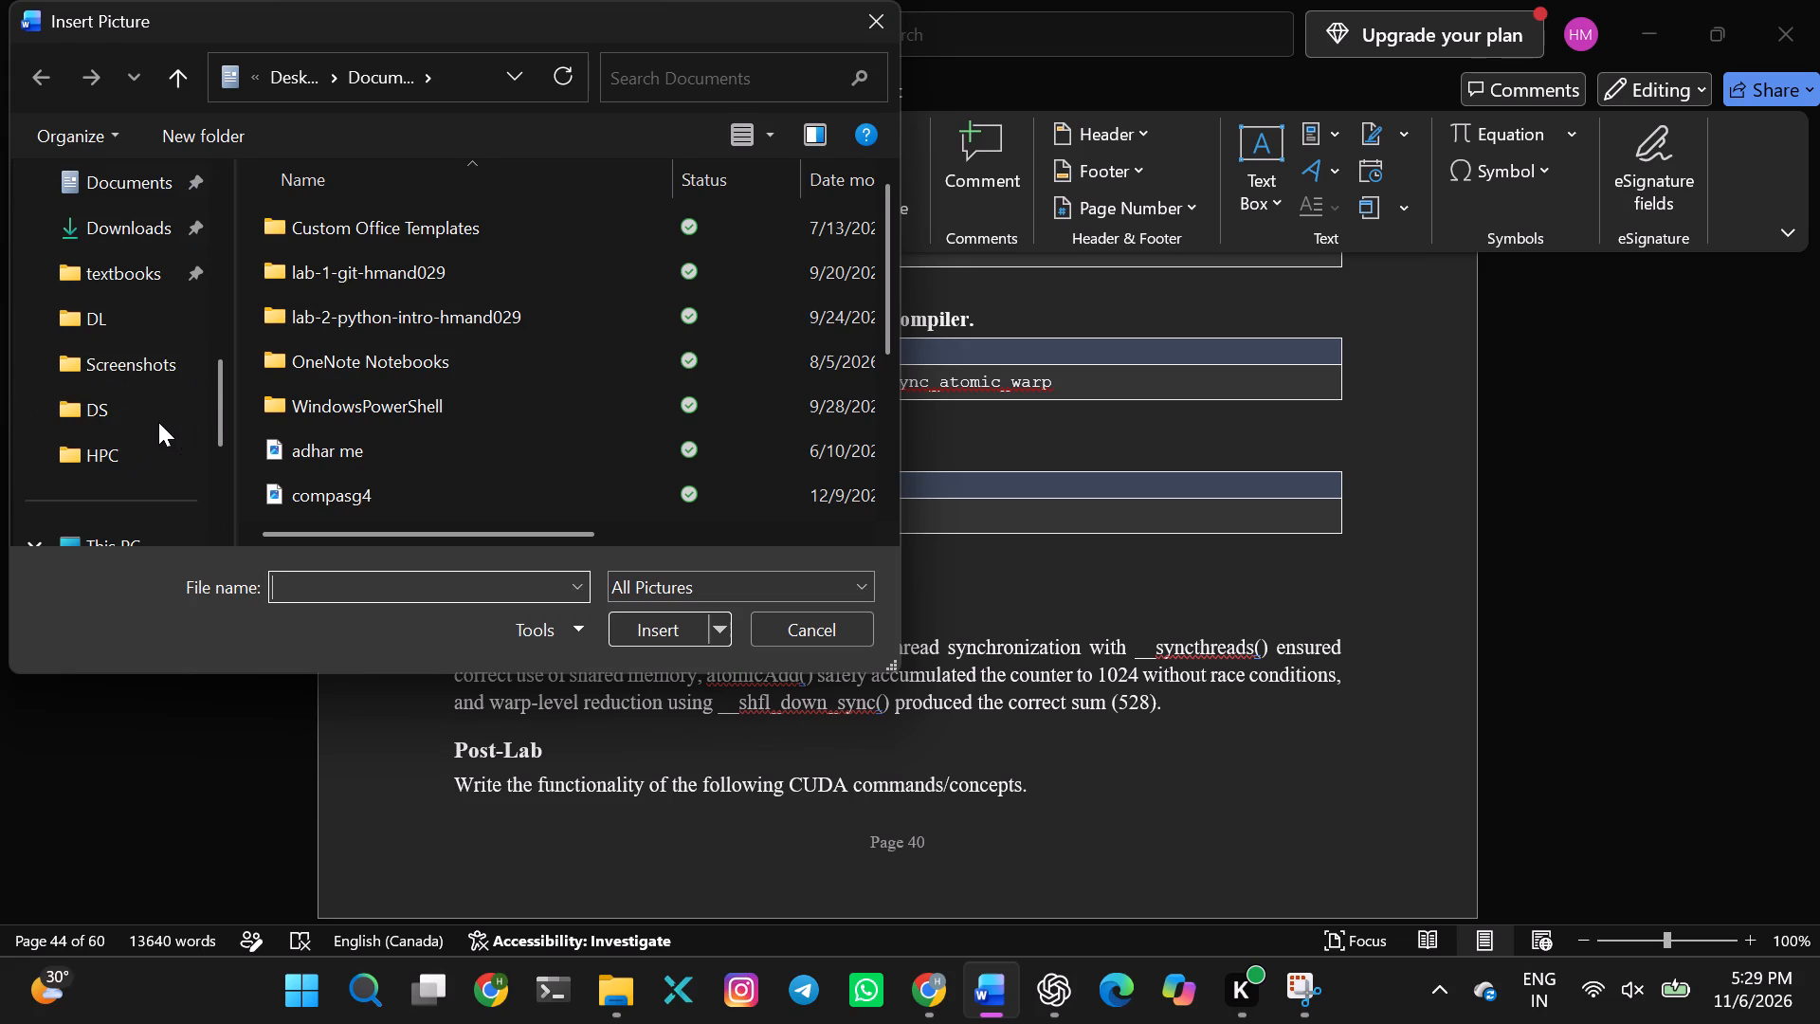
{"action": "left_click", "coordinate": [134, 357]}
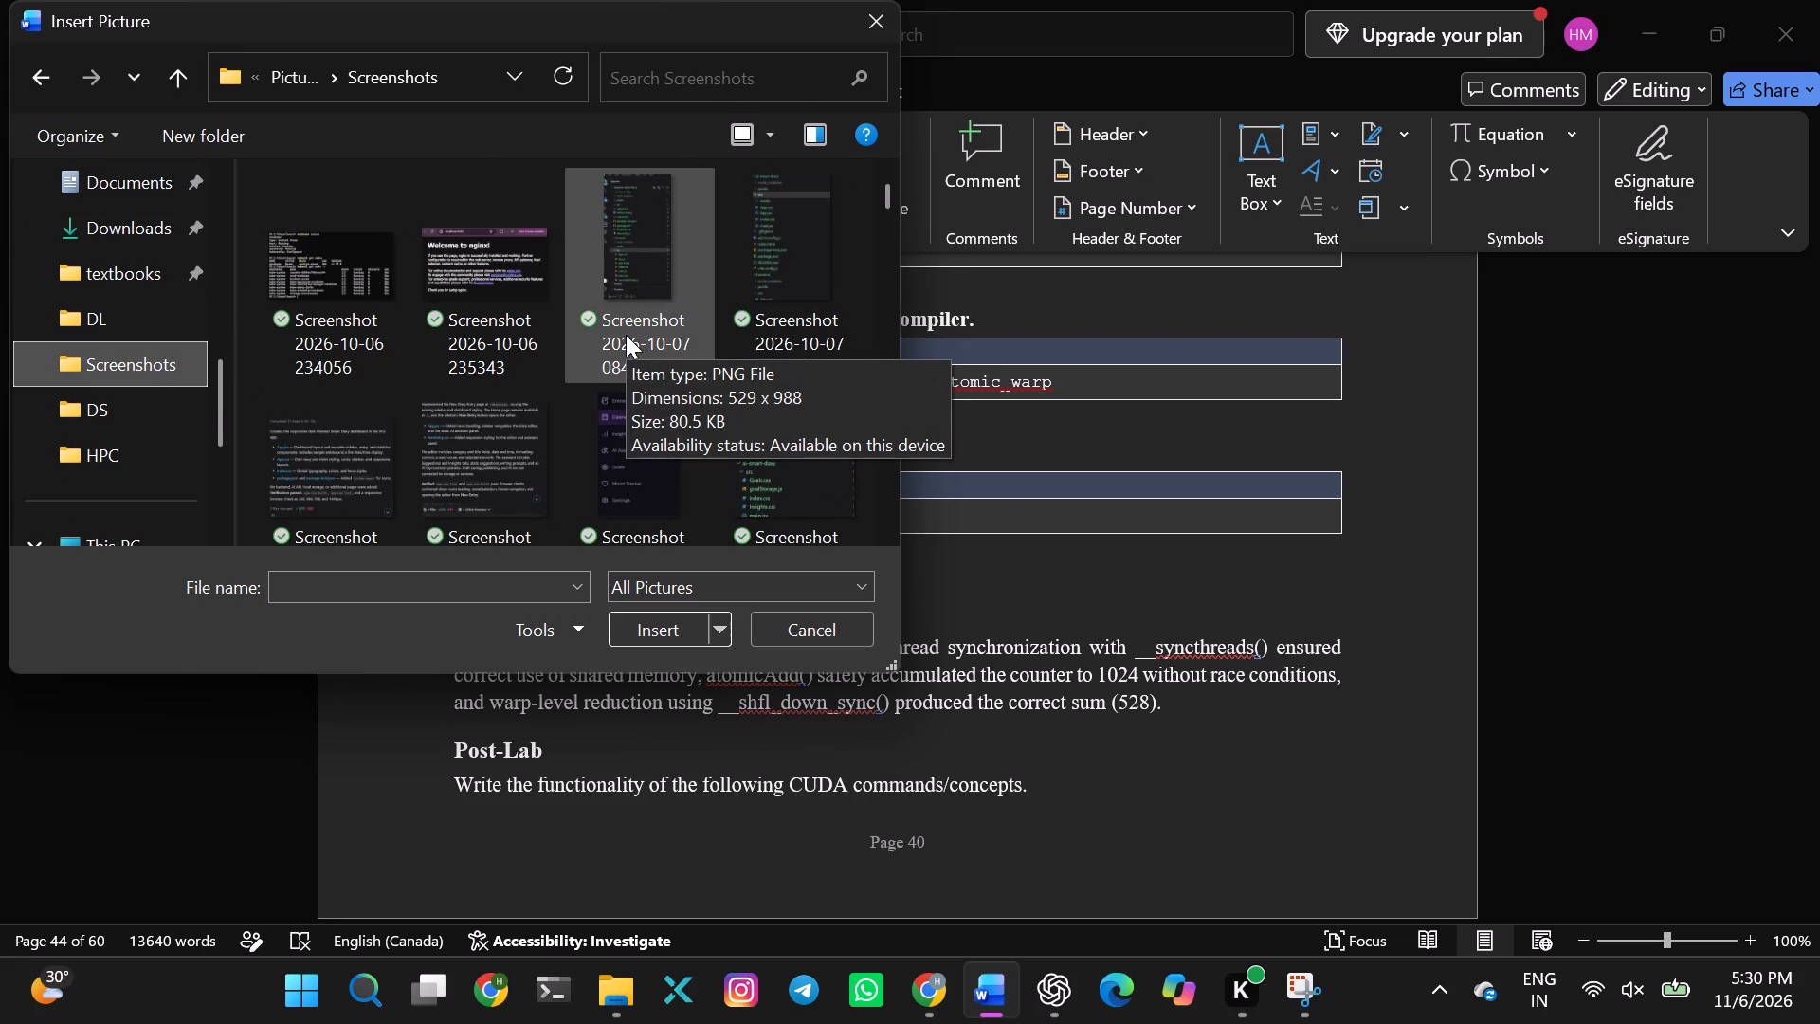
{"action": "scroll", "coordinate": [626, 335], "scroll_direction": "up", "scroll_amount": 2}
{"action": "scroll", "coordinate": [360, 423], "scroll_direction": "down", "scroll_amount": 10}
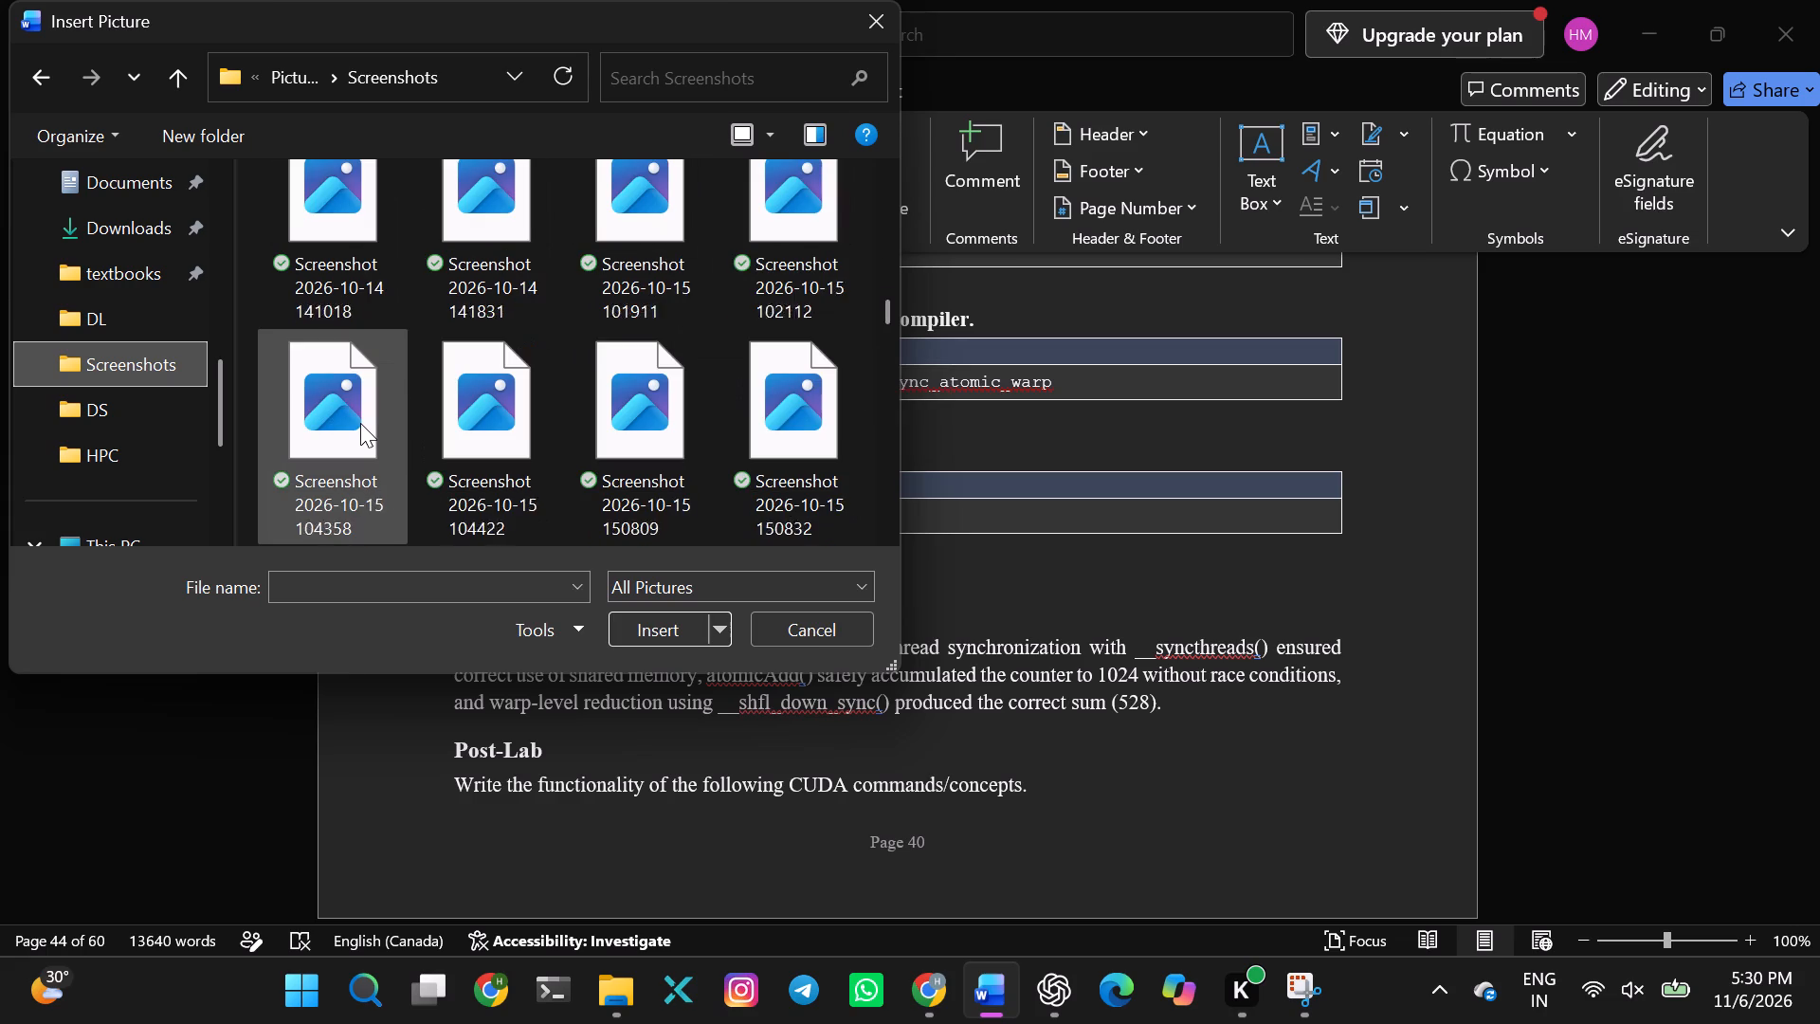
{"action": "scroll", "coordinate": [360, 423], "scroll_direction": "down", "scroll_amount": 11}
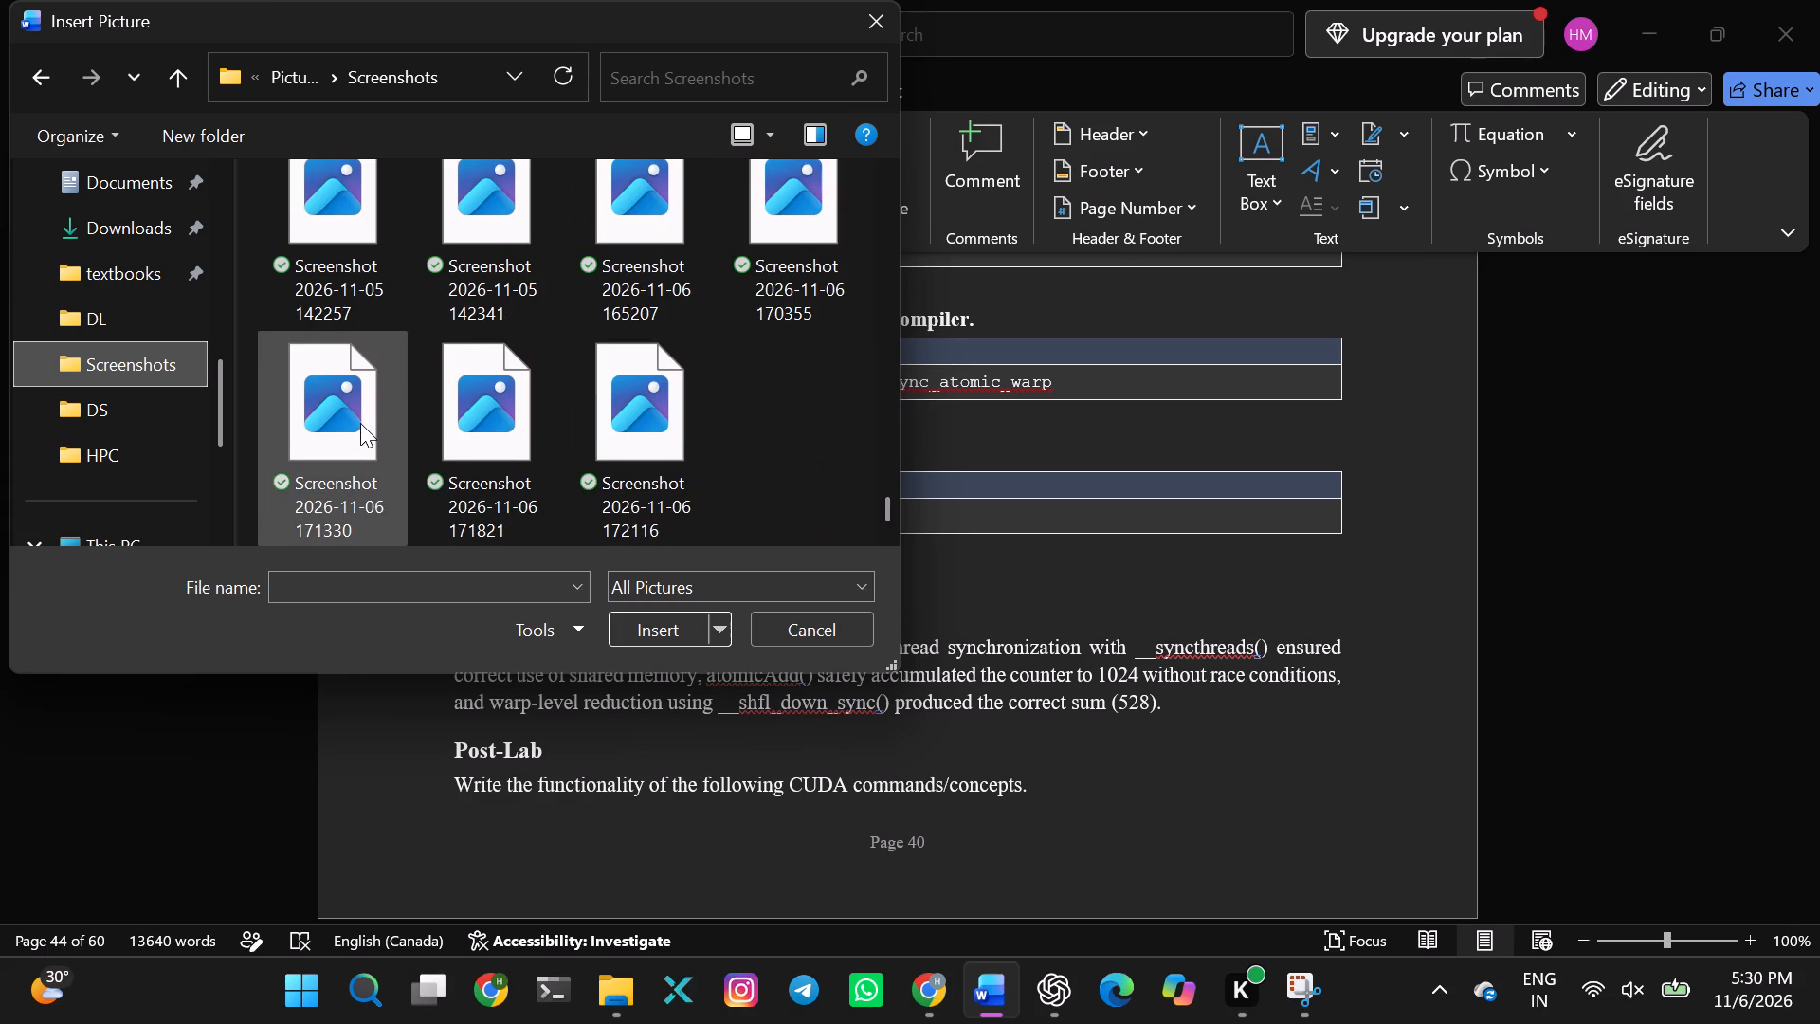
{"action": "scroll", "coordinate": [360, 423], "scroll_direction": "down", "scroll_amount": 5}
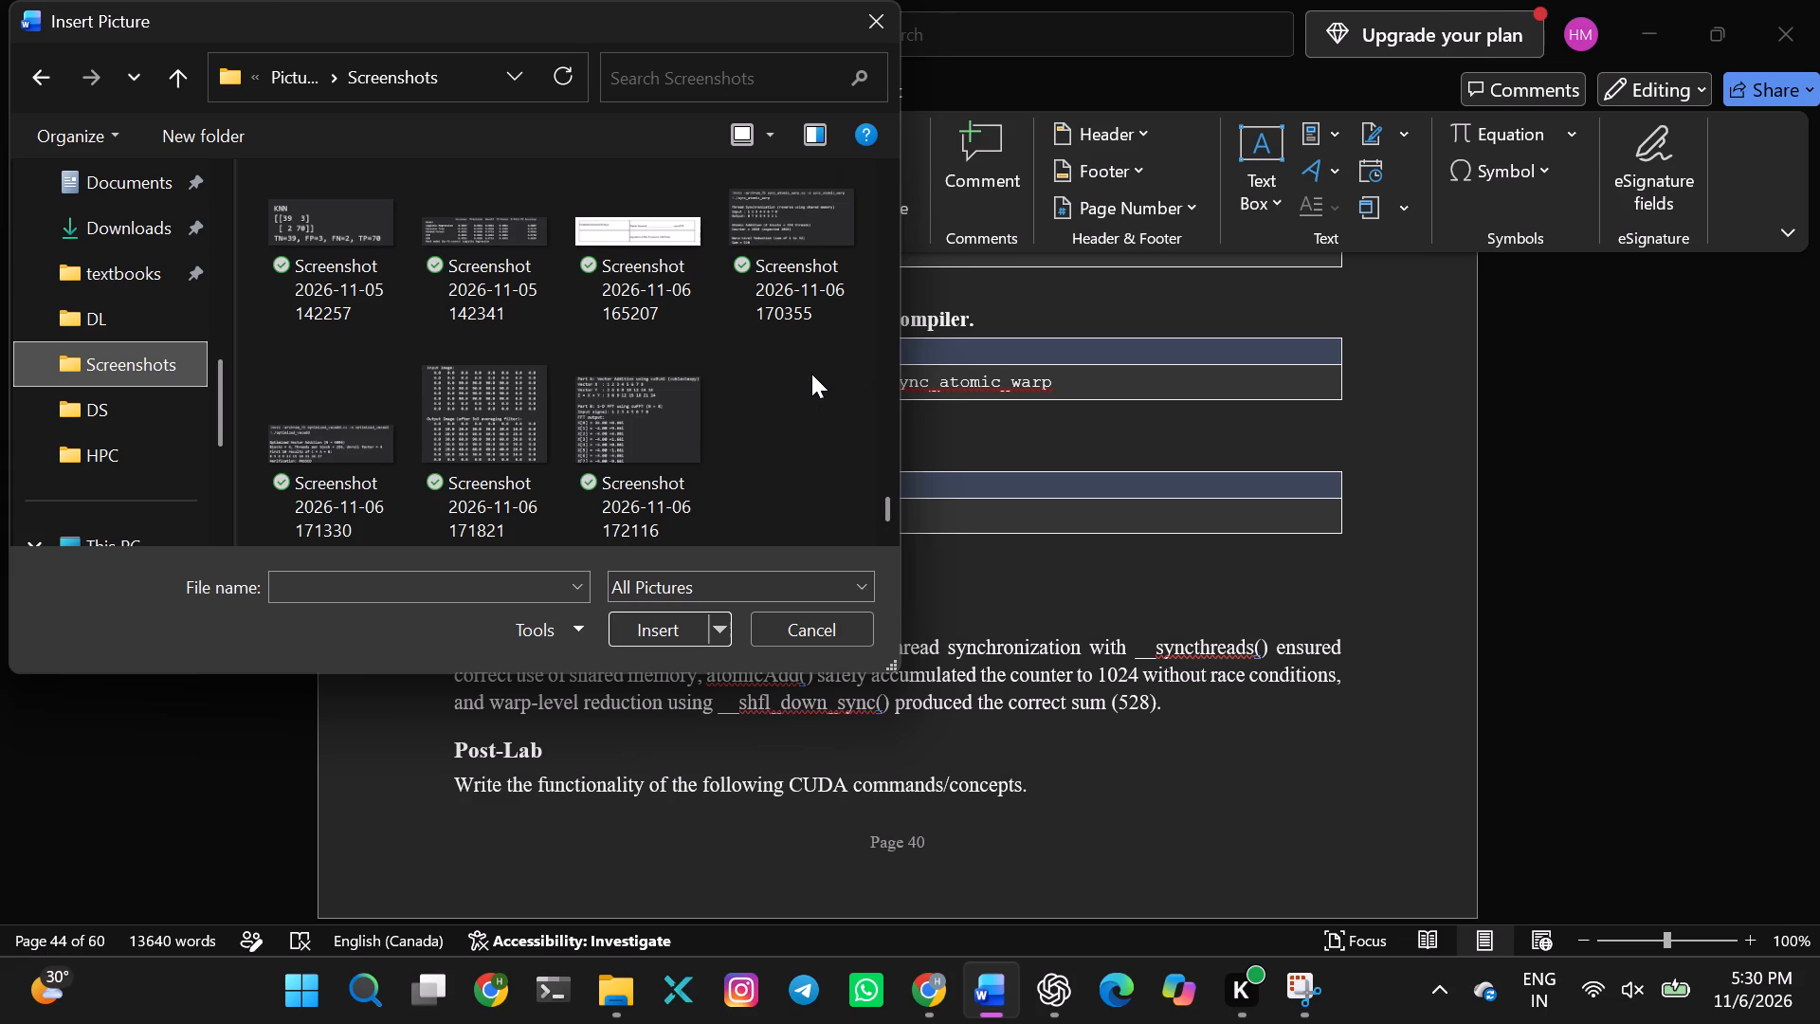
{"action": "left_click", "coordinate": [782, 234]}
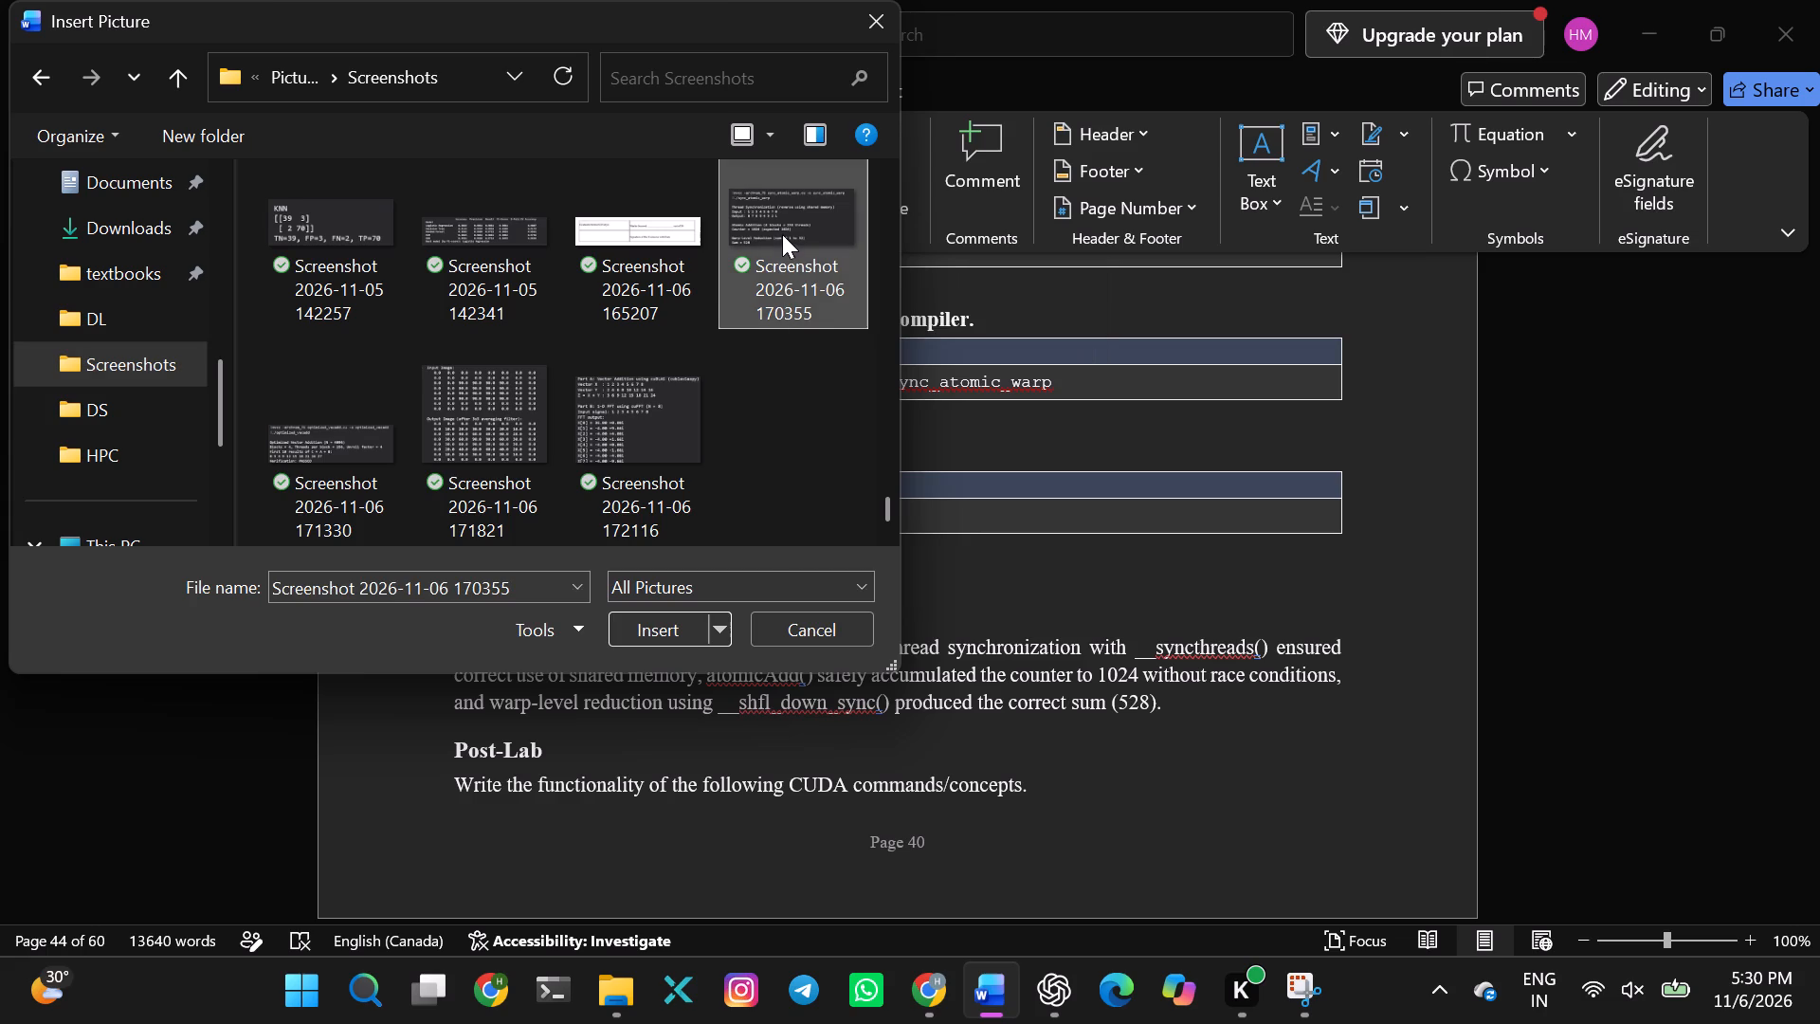
{"action": "left_click", "coordinate": [639, 621]}
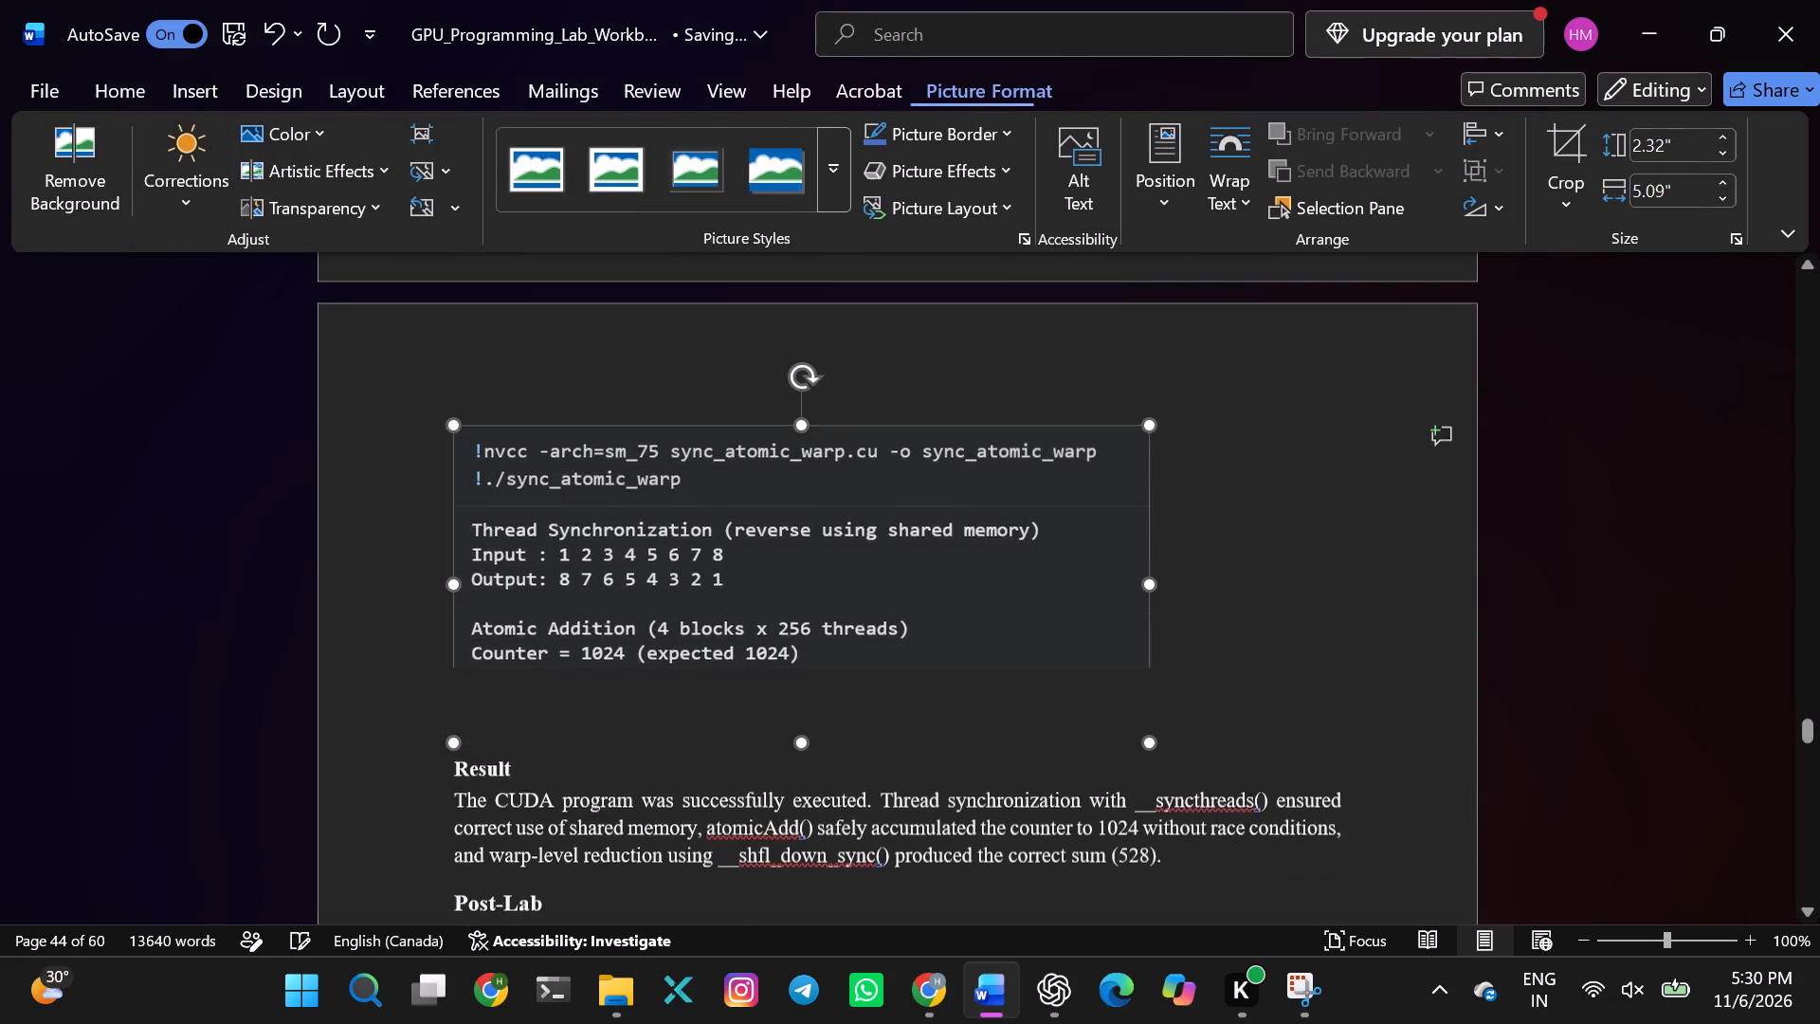
Shrink Experiment 9's output screenshot proportionally to about half the text width so it fits on the page with the execution table.
{"action": "scroll", "coordinate": [966, 679], "scroll_direction": "up", "scroll_amount": 2}
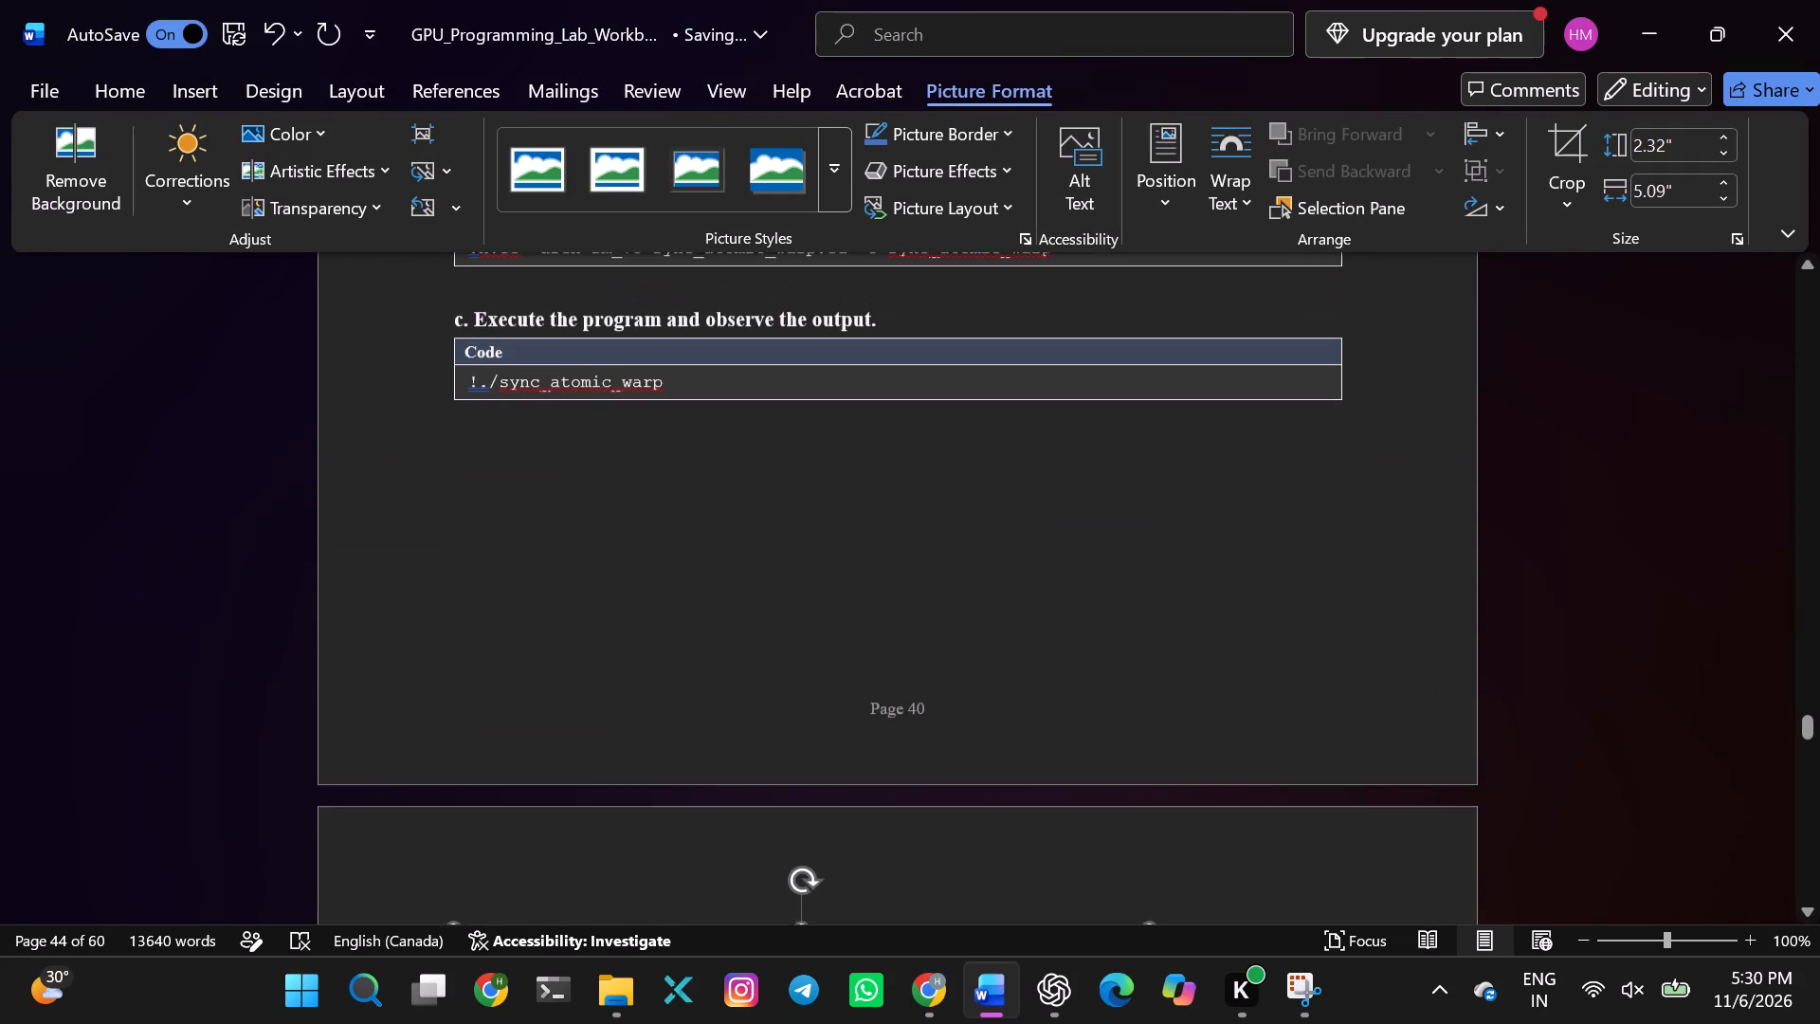
{"action": "scroll", "coordinate": [966, 679], "scroll_direction": "up", "scroll_amount": 1}
{"action": "scroll", "coordinate": [966, 679], "scroll_direction": "down", "scroll_amount": 1}
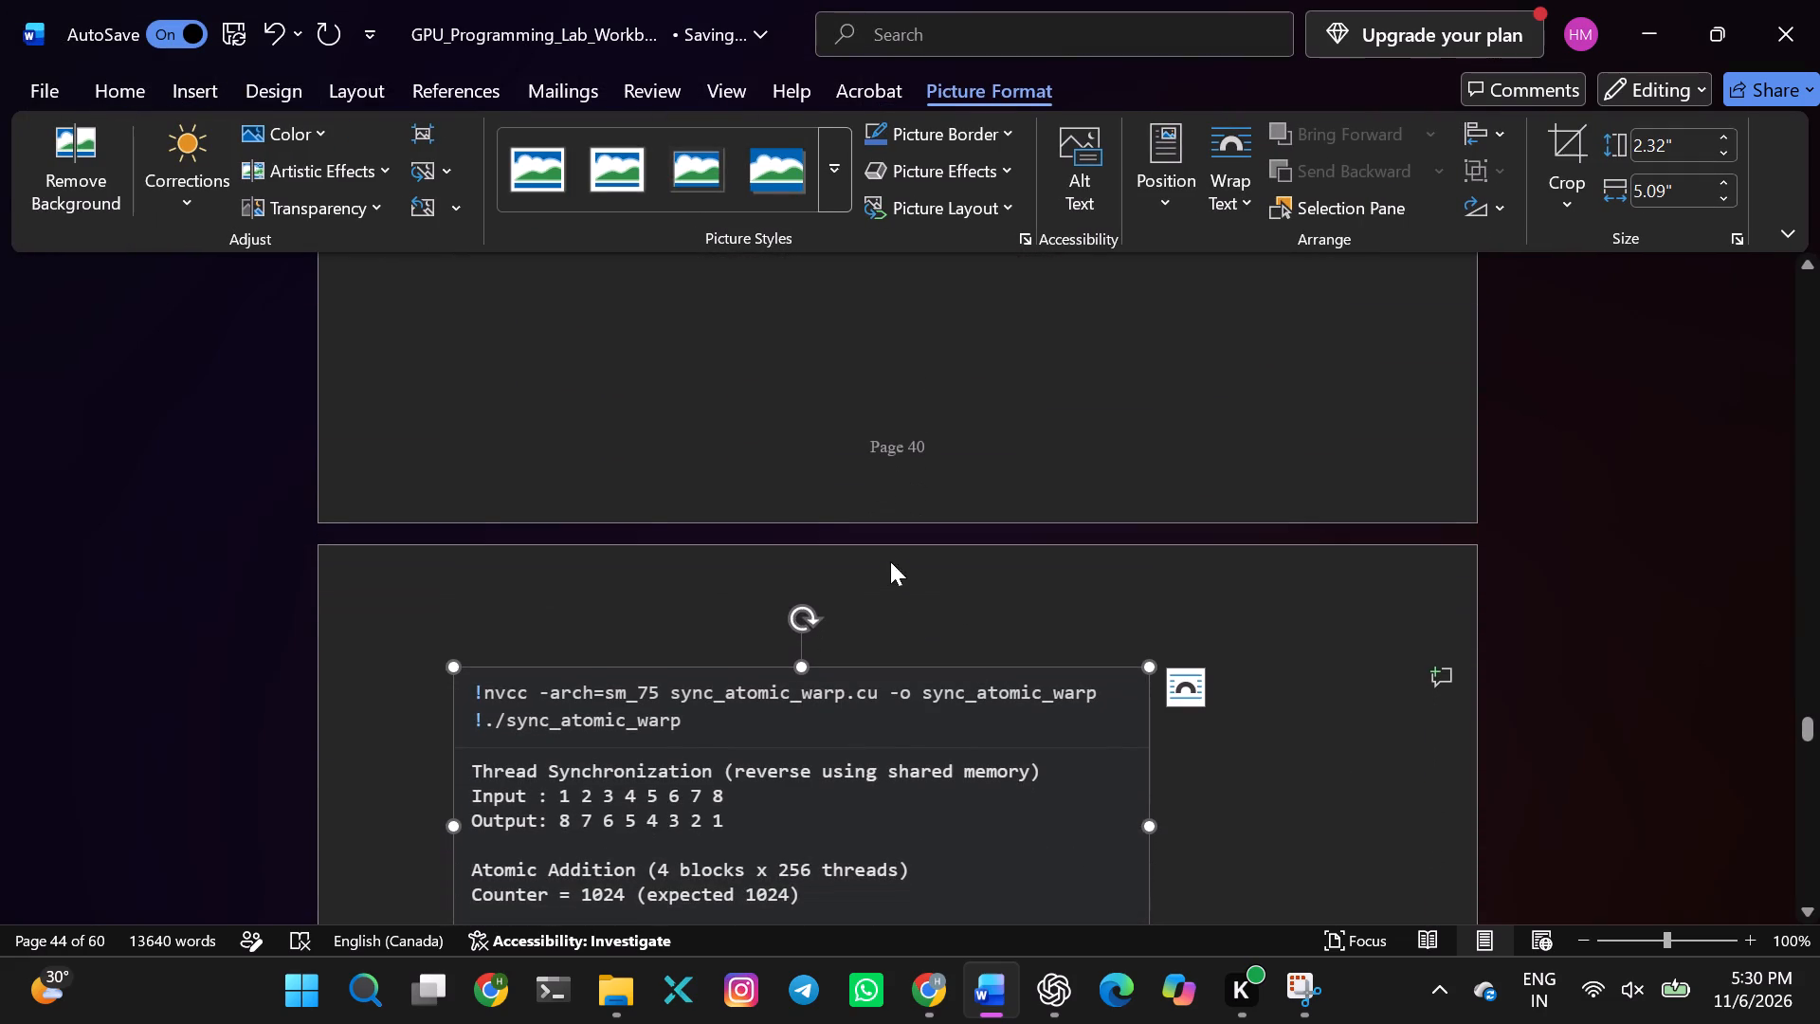
{"action": "scroll", "coordinate": [994, 789], "scroll_direction": "down", "scroll_amount": 1}
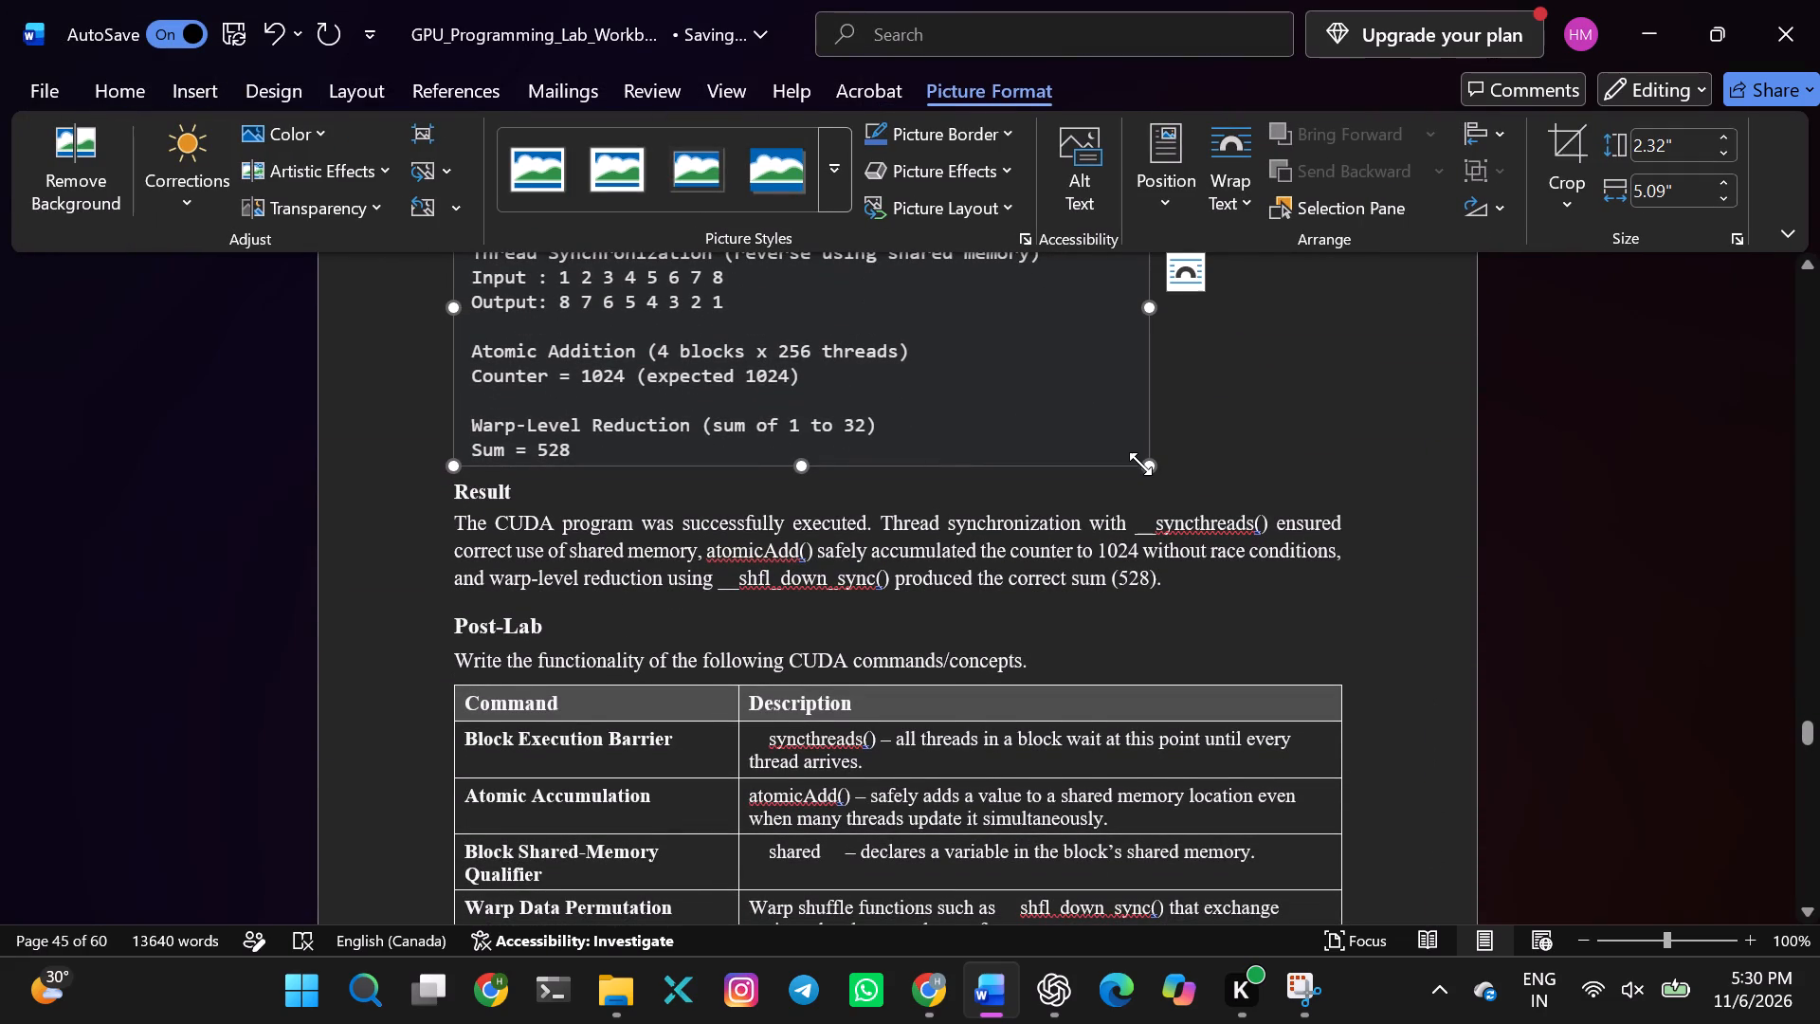
{"action": "left_click_drag", "start_coordinate": [1141, 463], "coordinate": [922, 332]}
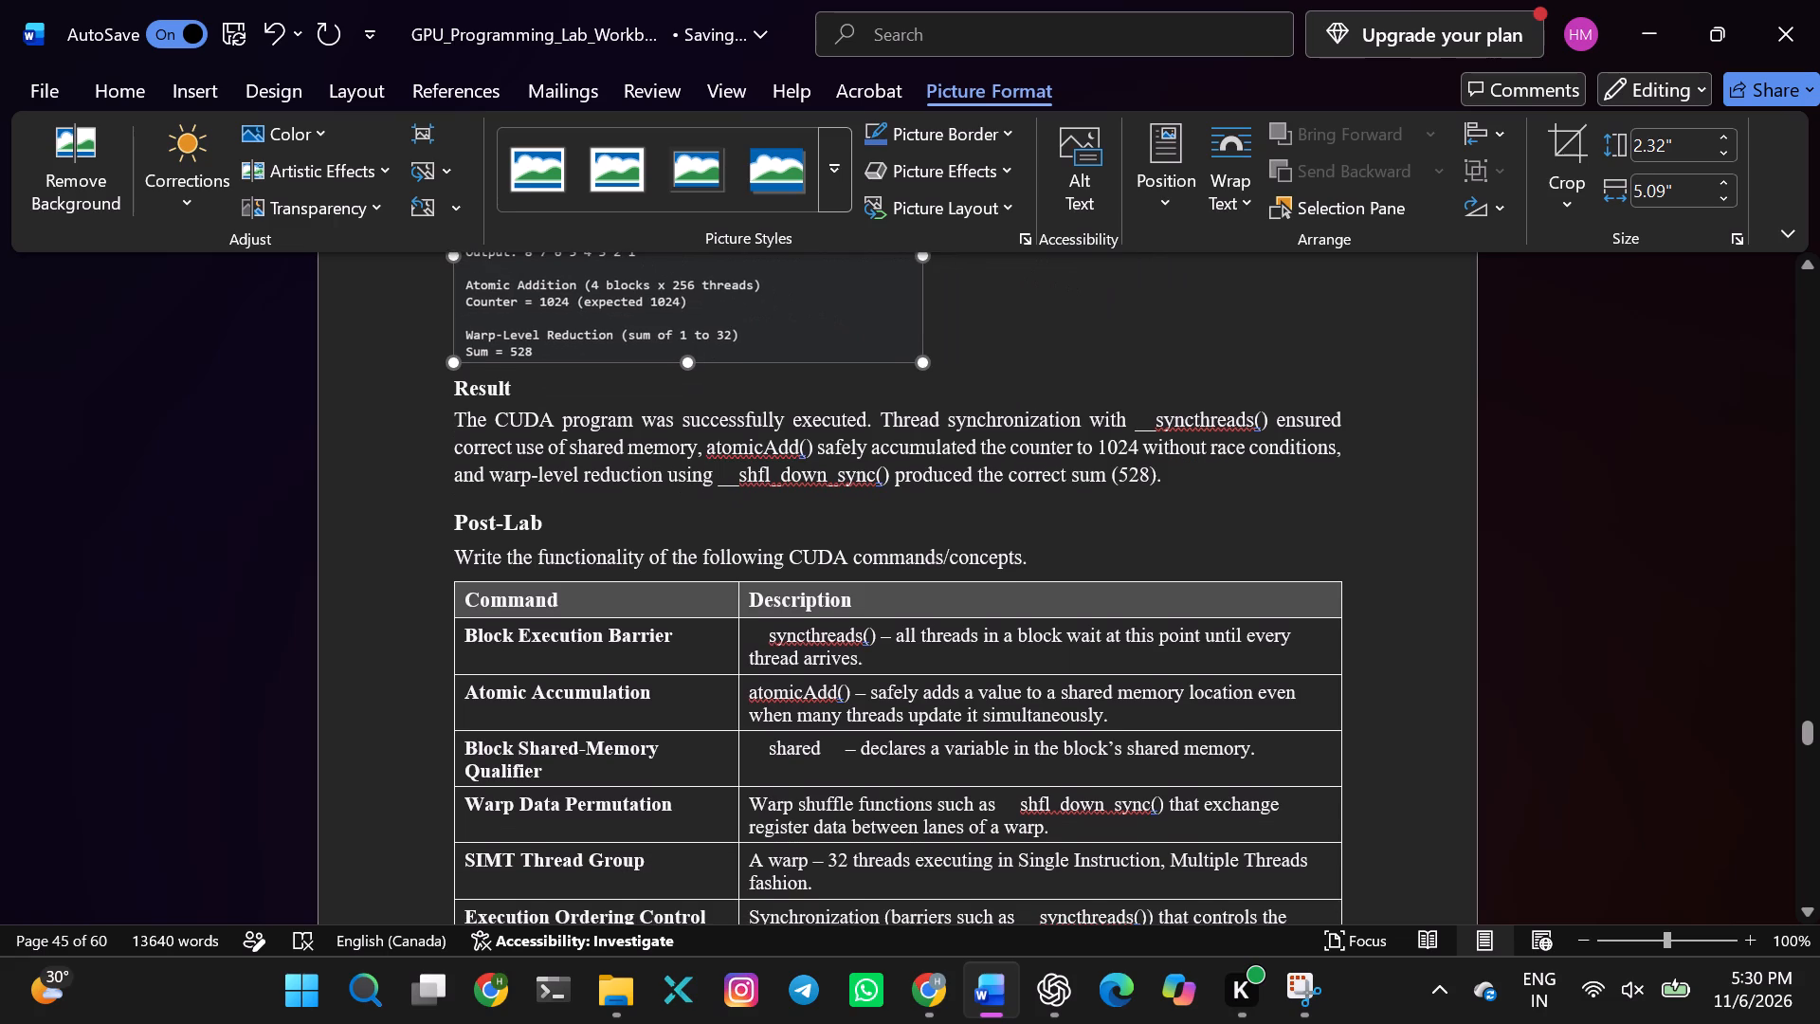
{"action": "left_click_drag", "start_coordinate": [922, 332], "coordinate": [934, 335]}
{"action": "scroll", "coordinate": [934, 335], "scroll_direction": "up", "scroll_amount": 2}
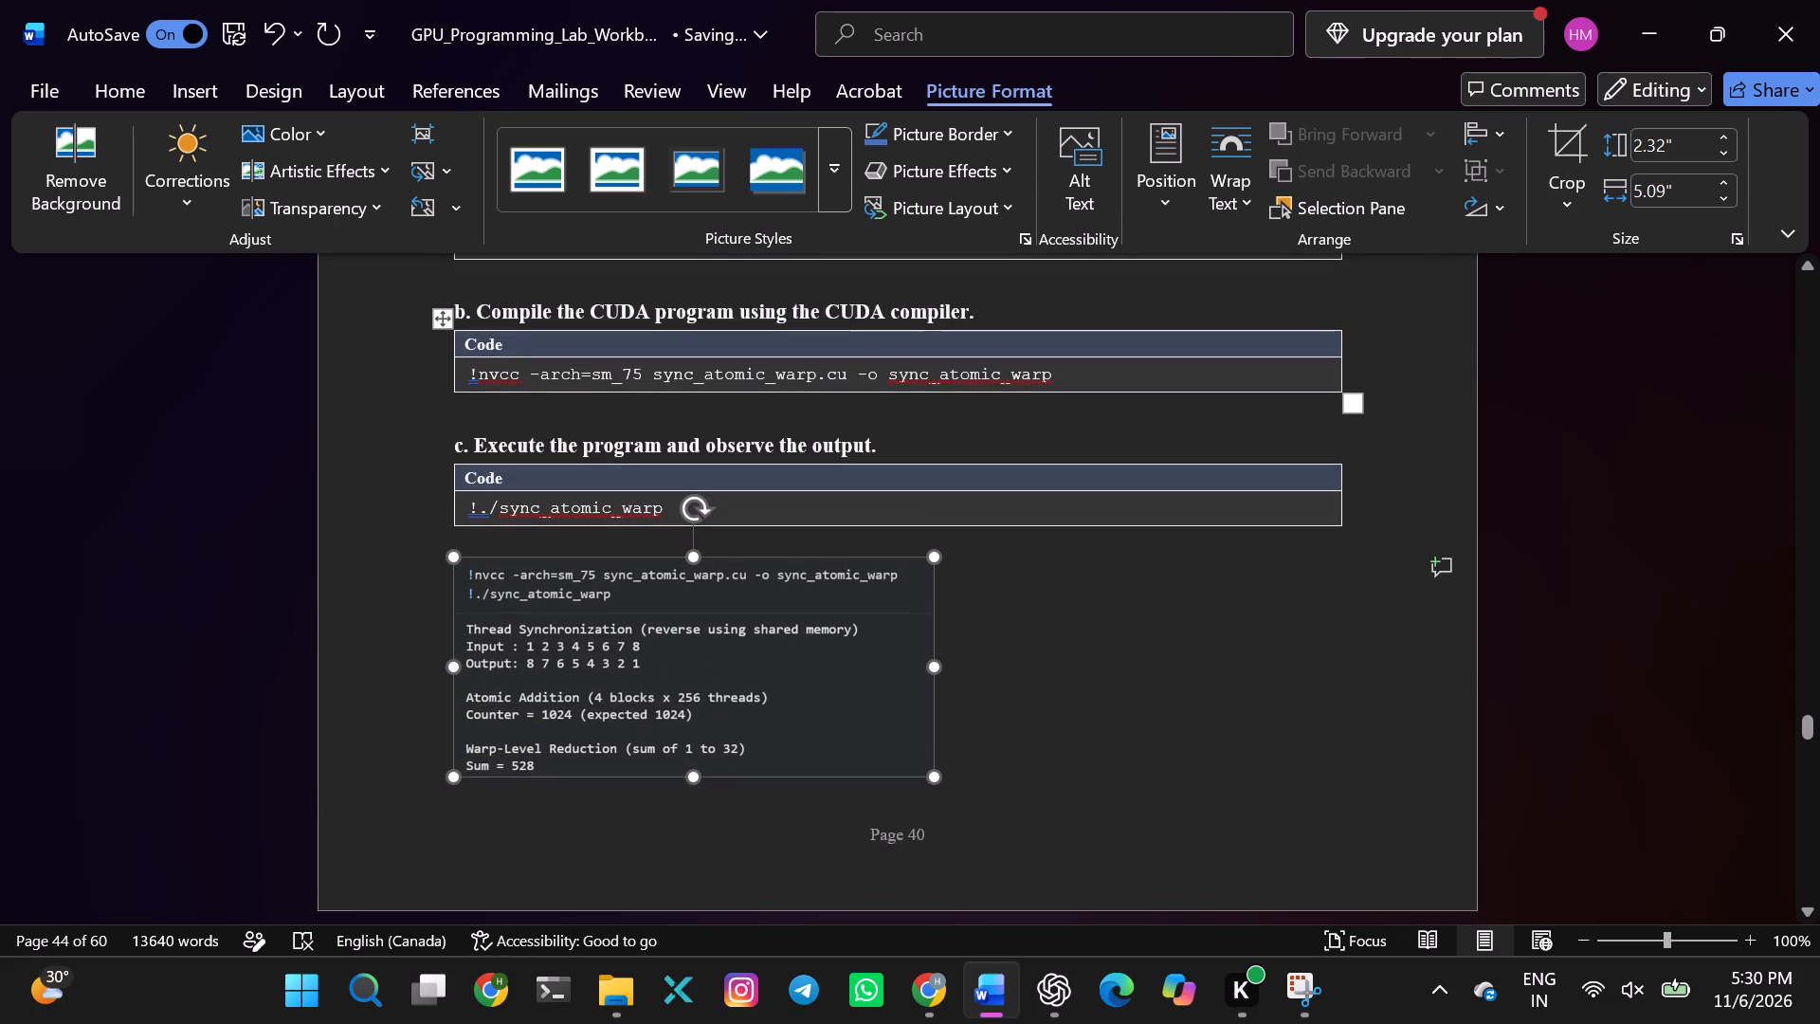
{"action": "left_click", "coordinate": [1053, 665]}
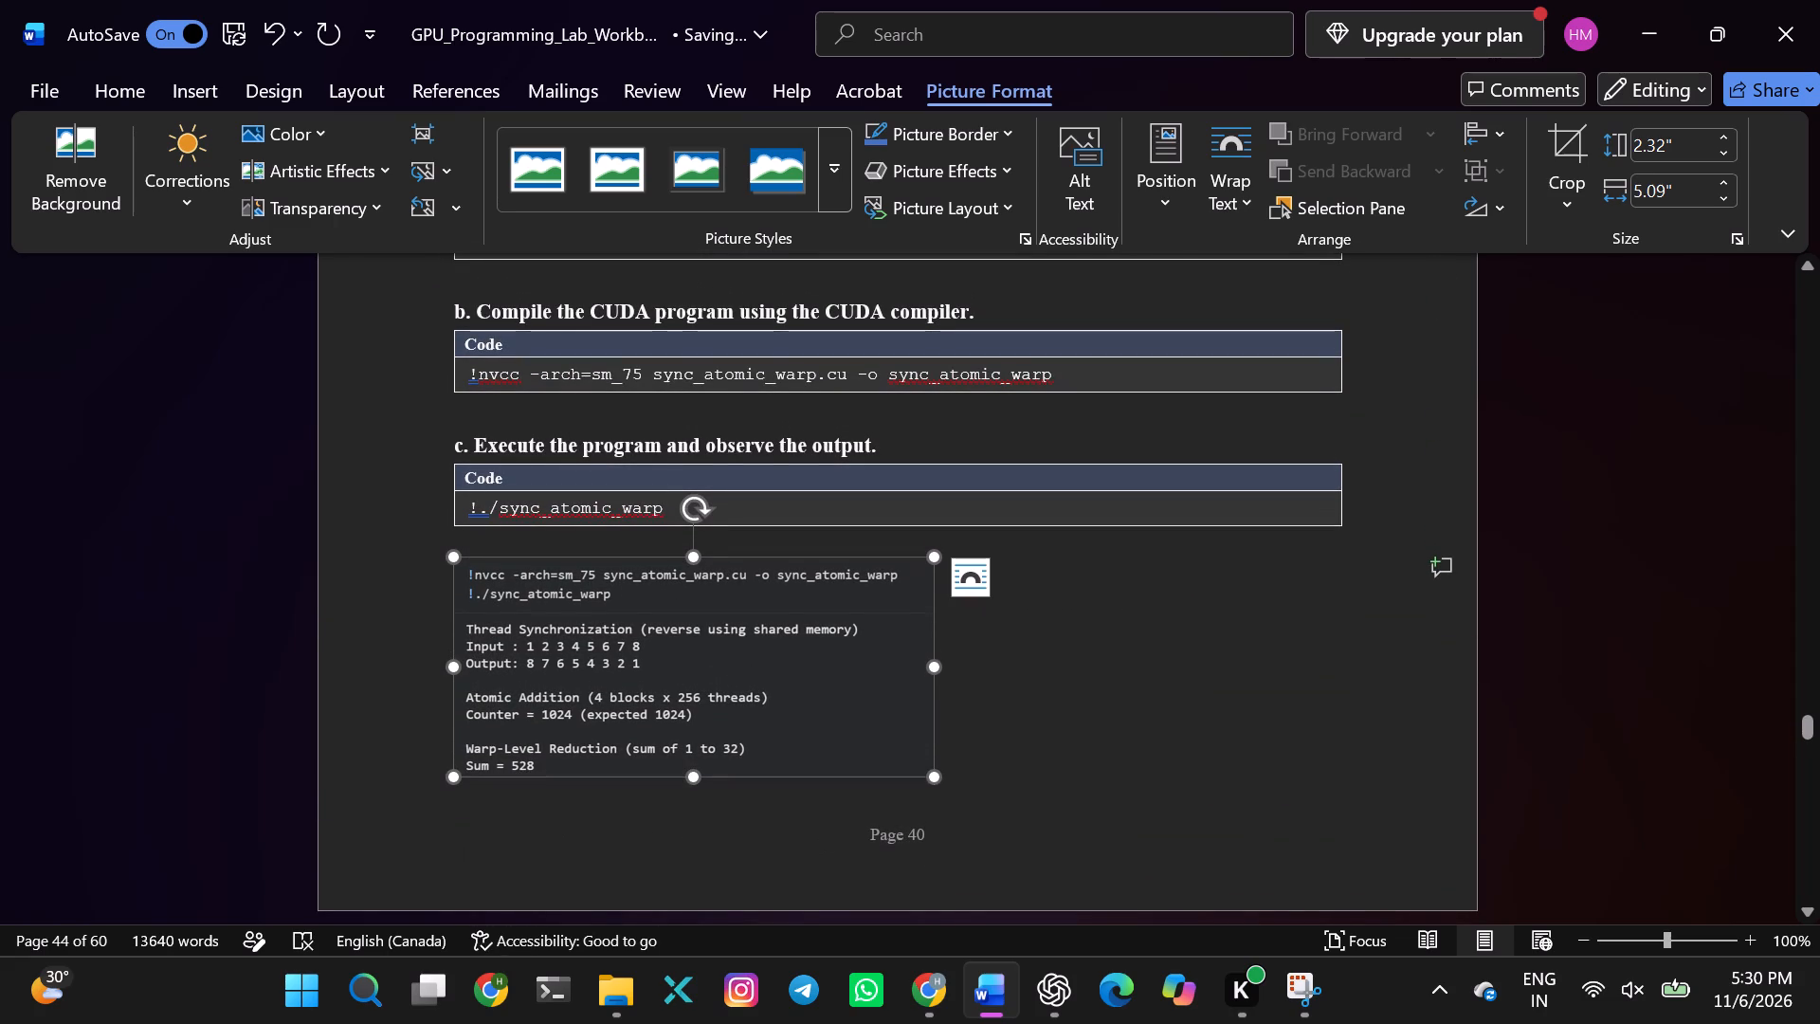
Copy the output screenshot in Experiment 10's Output table and remove it from the table.
{"action": "scroll", "coordinate": [1053, 665], "scroll_direction": "down", "scroll_amount": 3}
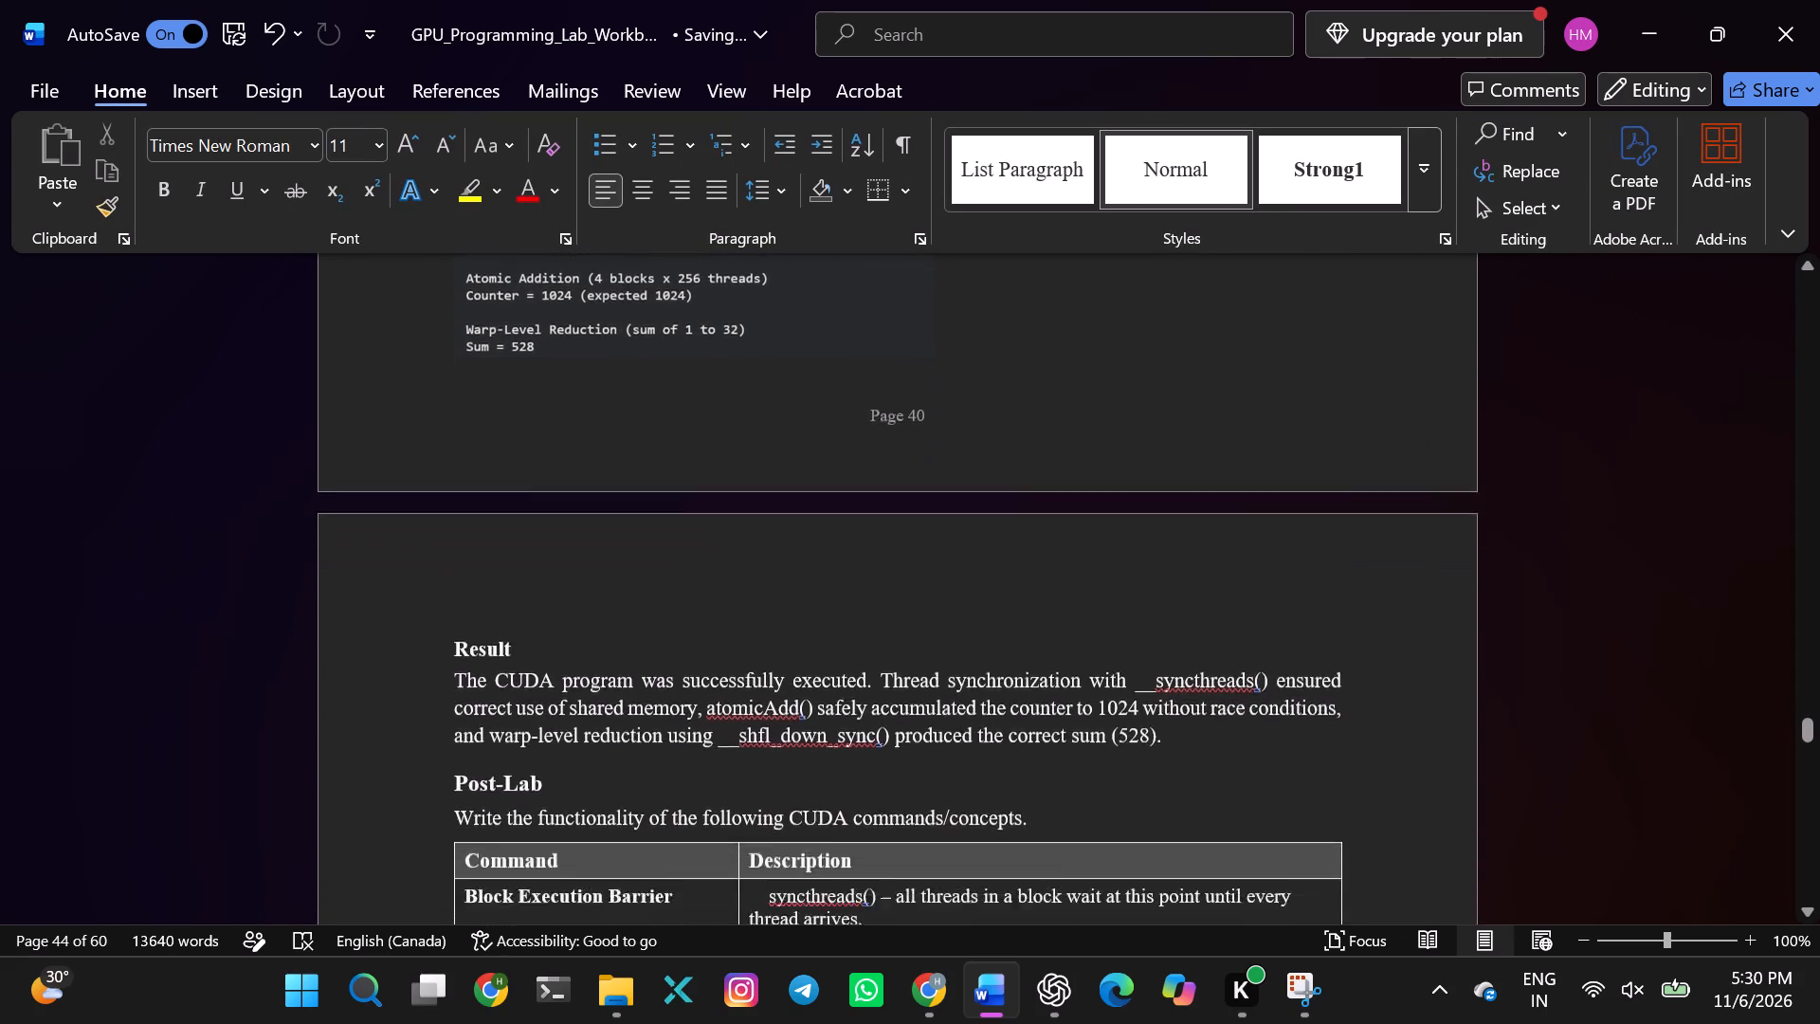
{"action": "scroll", "coordinate": [1053, 665], "scroll_direction": "down", "scroll_amount": 7}
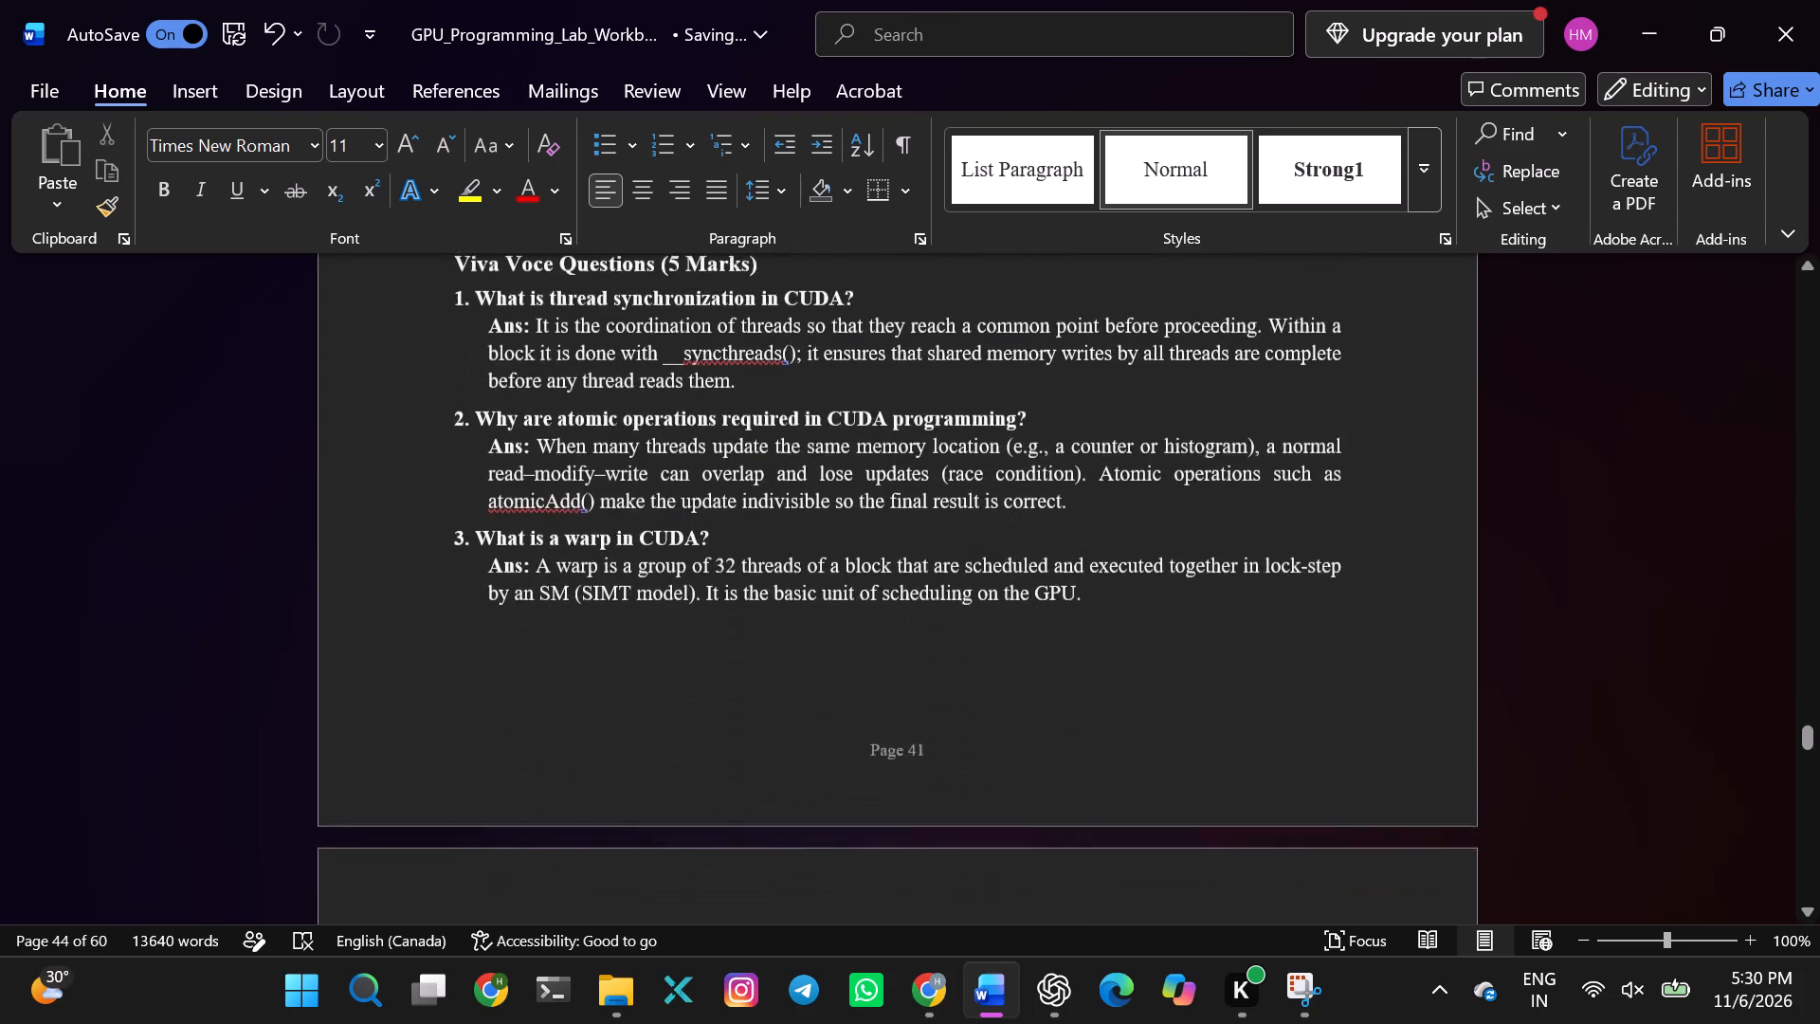
{"action": "scroll", "coordinate": [1053, 665], "scroll_direction": "down", "scroll_amount": 6}
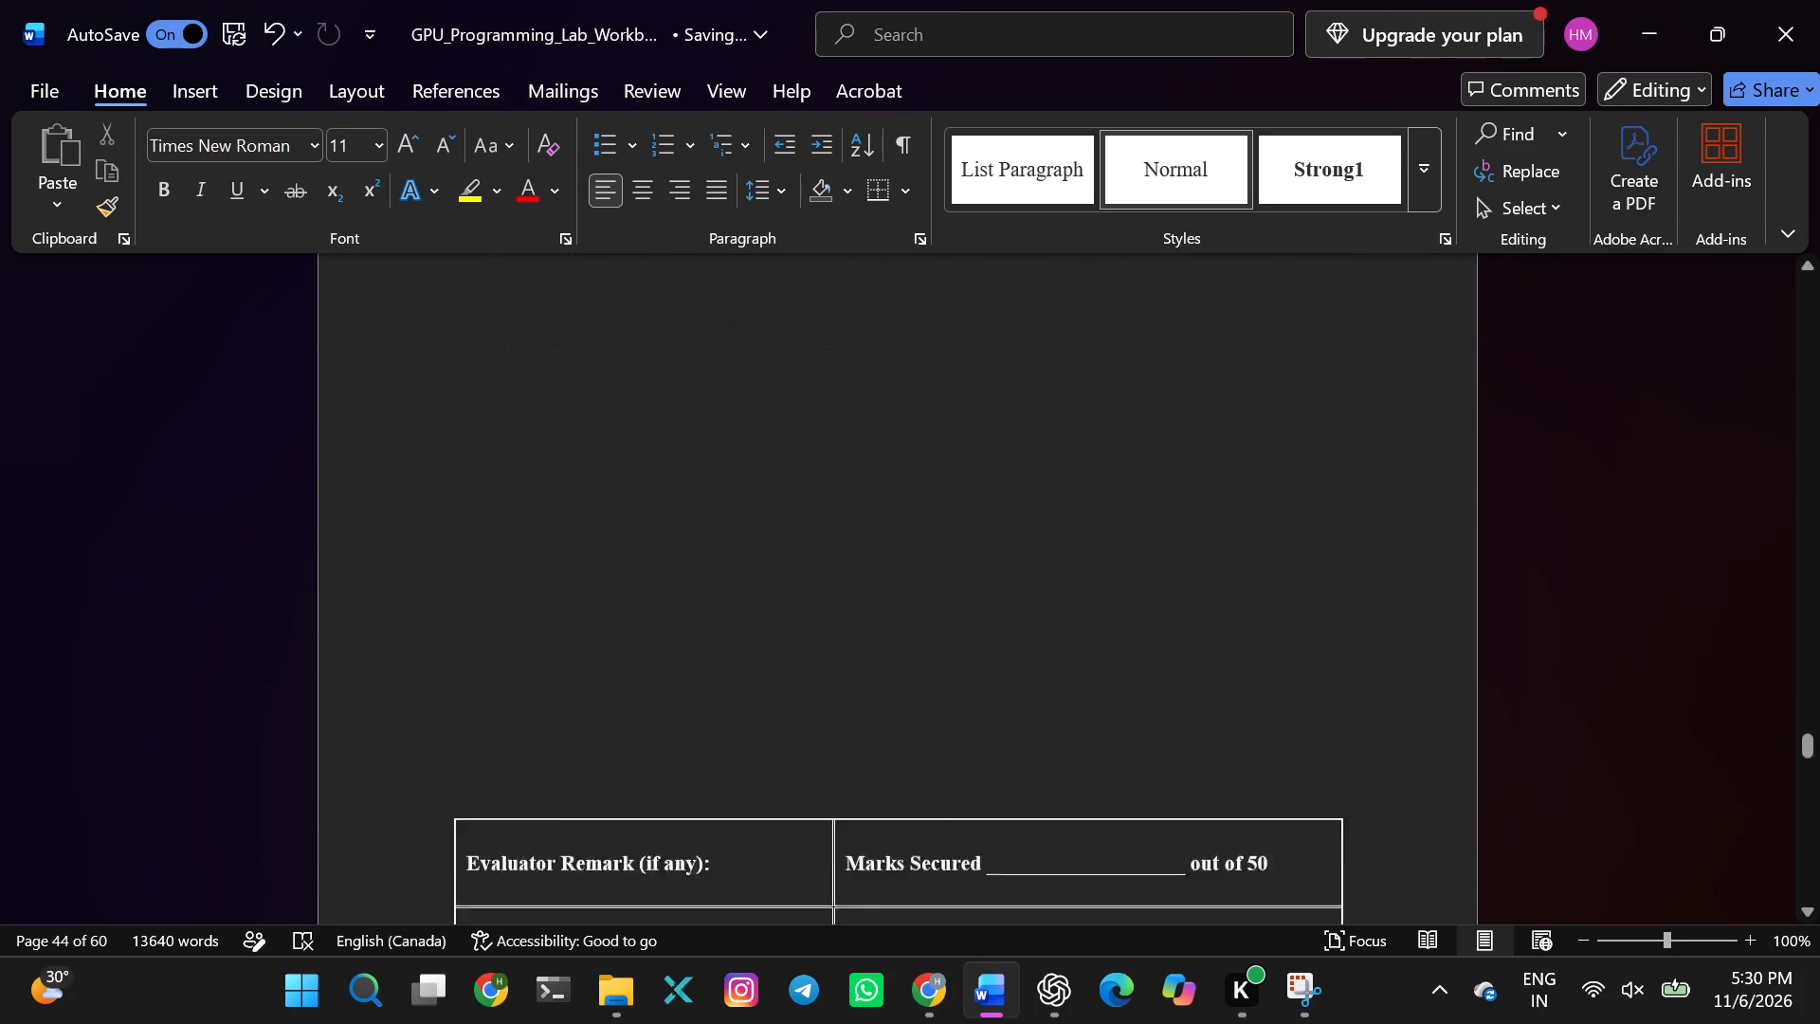
{"action": "scroll", "coordinate": [1053, 665], "scroll_direction": "down", "scroll_amount": 7}
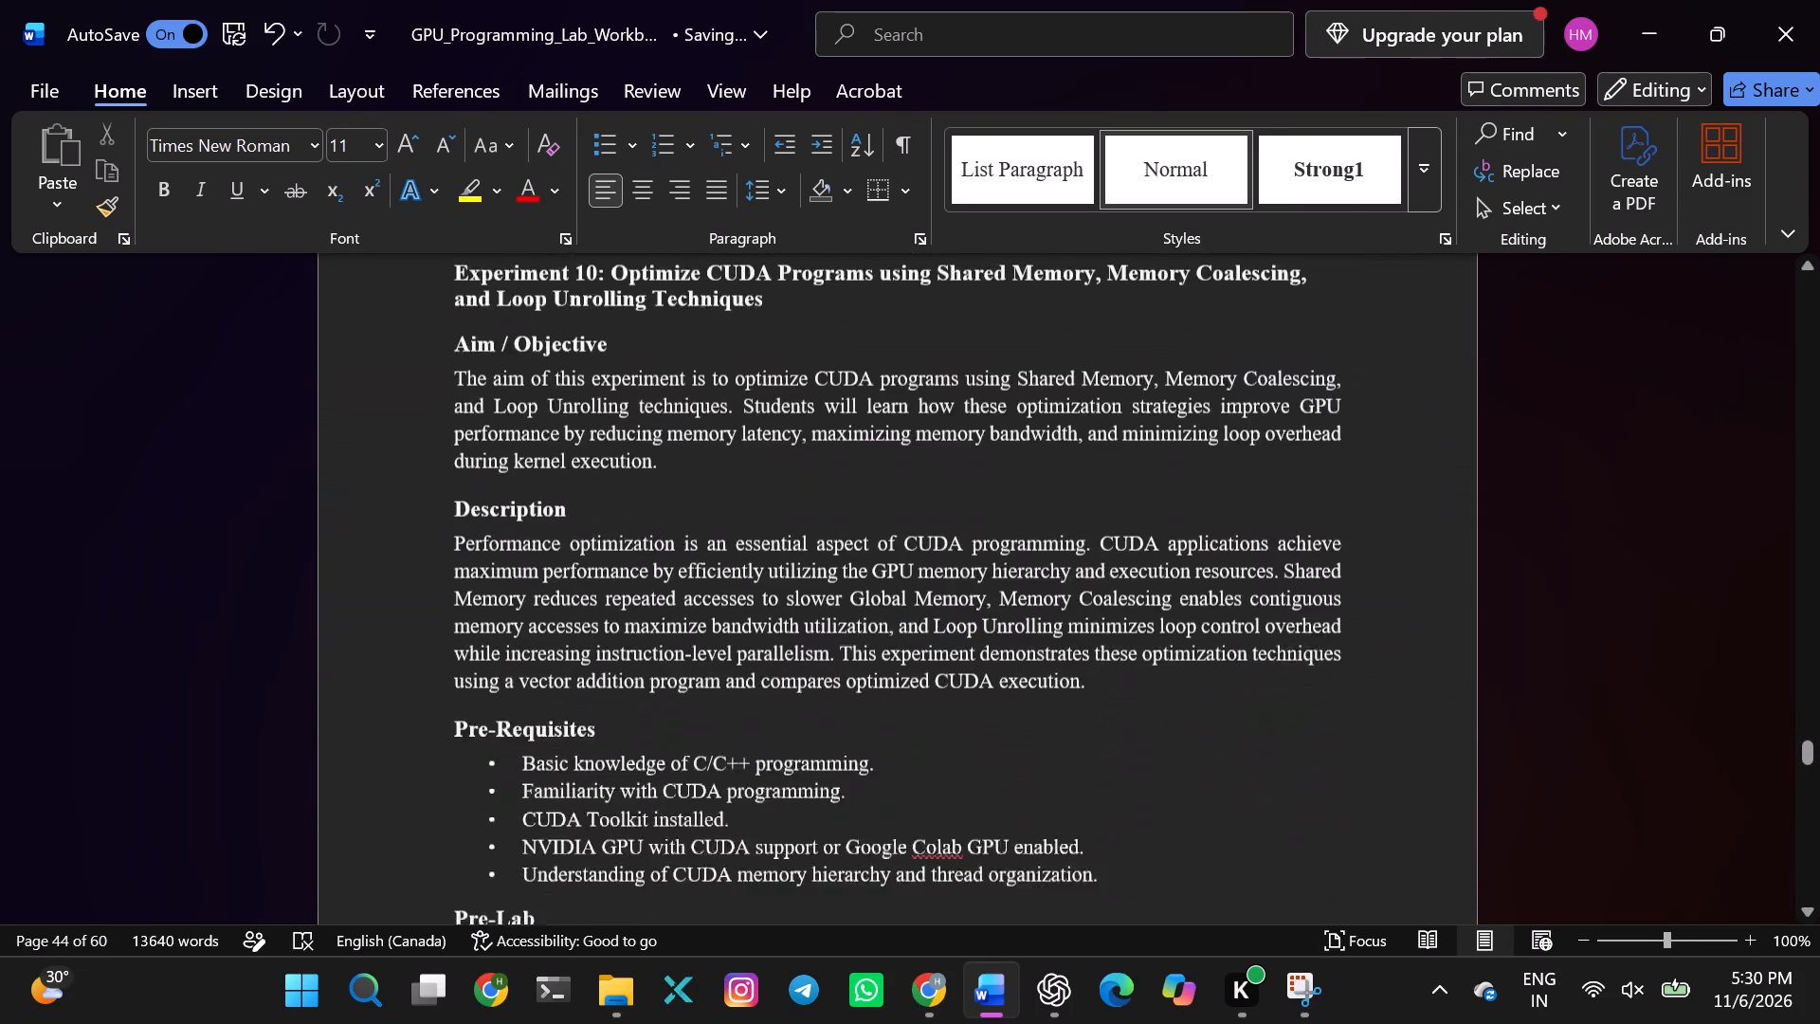
{"action": "scroll", "coordinate": [1053, 665], "scroll_direction": "down", "scroll_amount": 5}
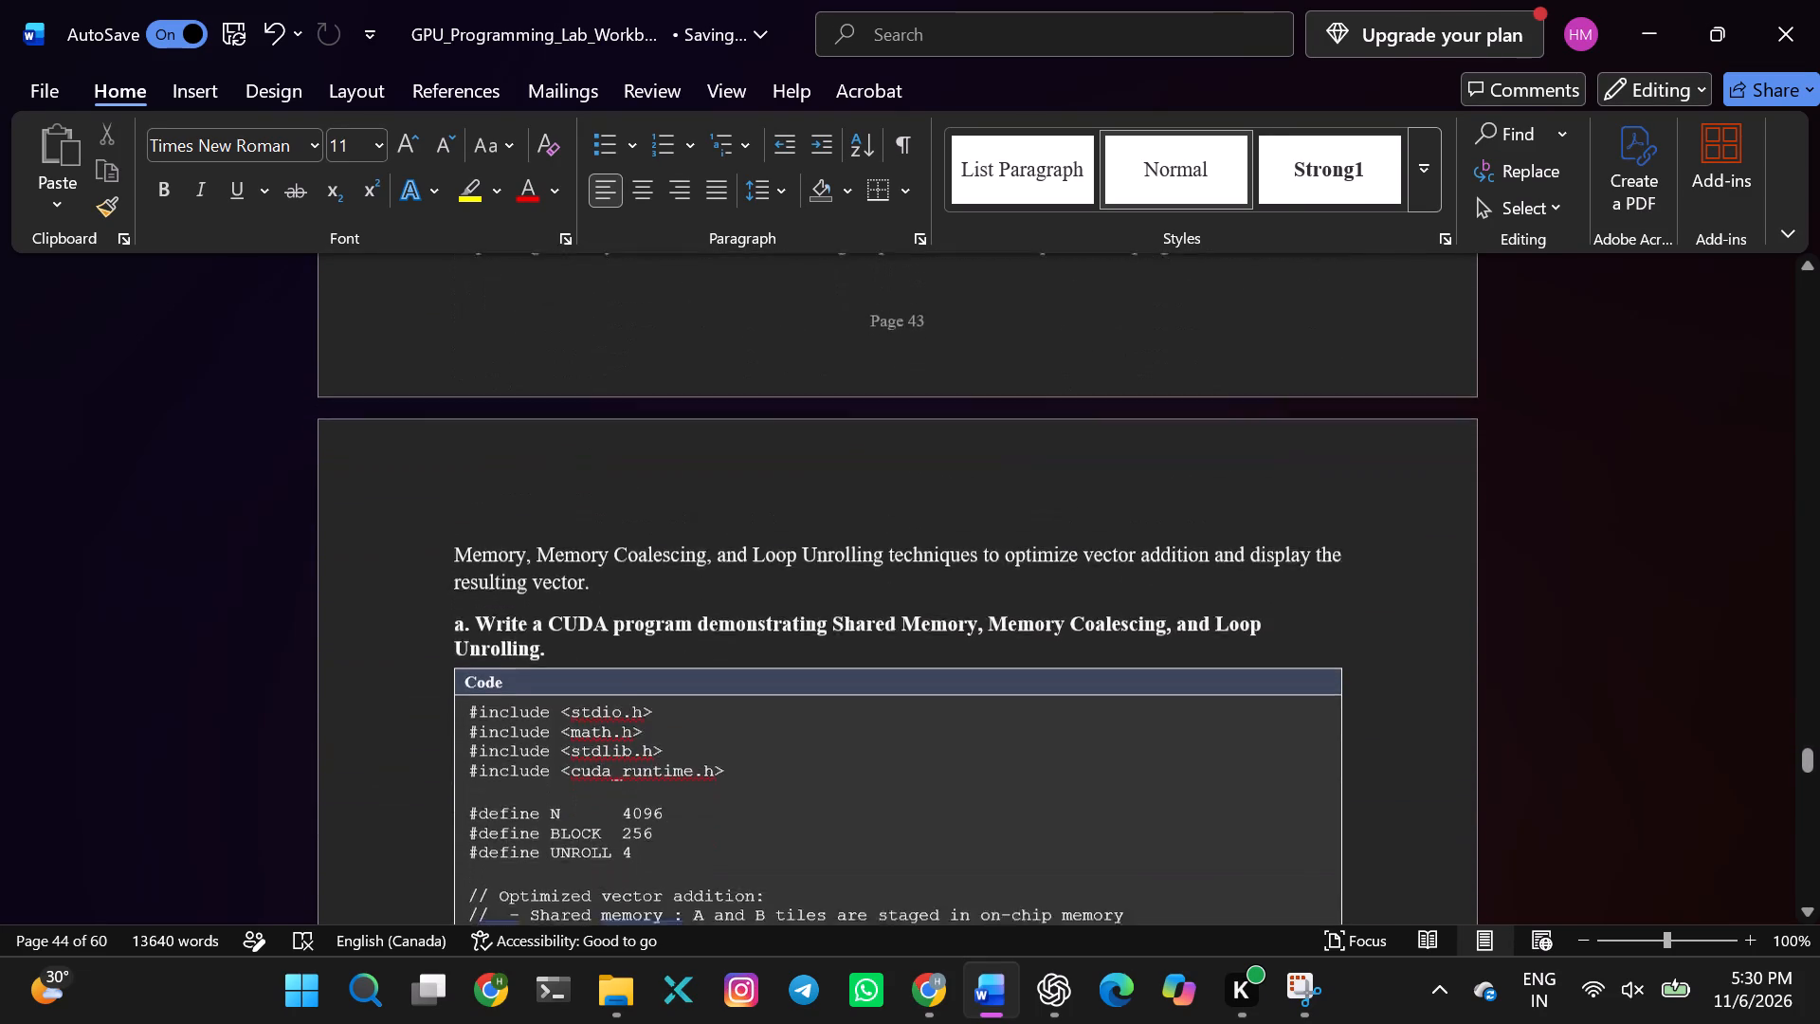
{"action": "scroll", "coordinate": [1053, 665], "scroll_direction": "down", "scroll_amount": 4}
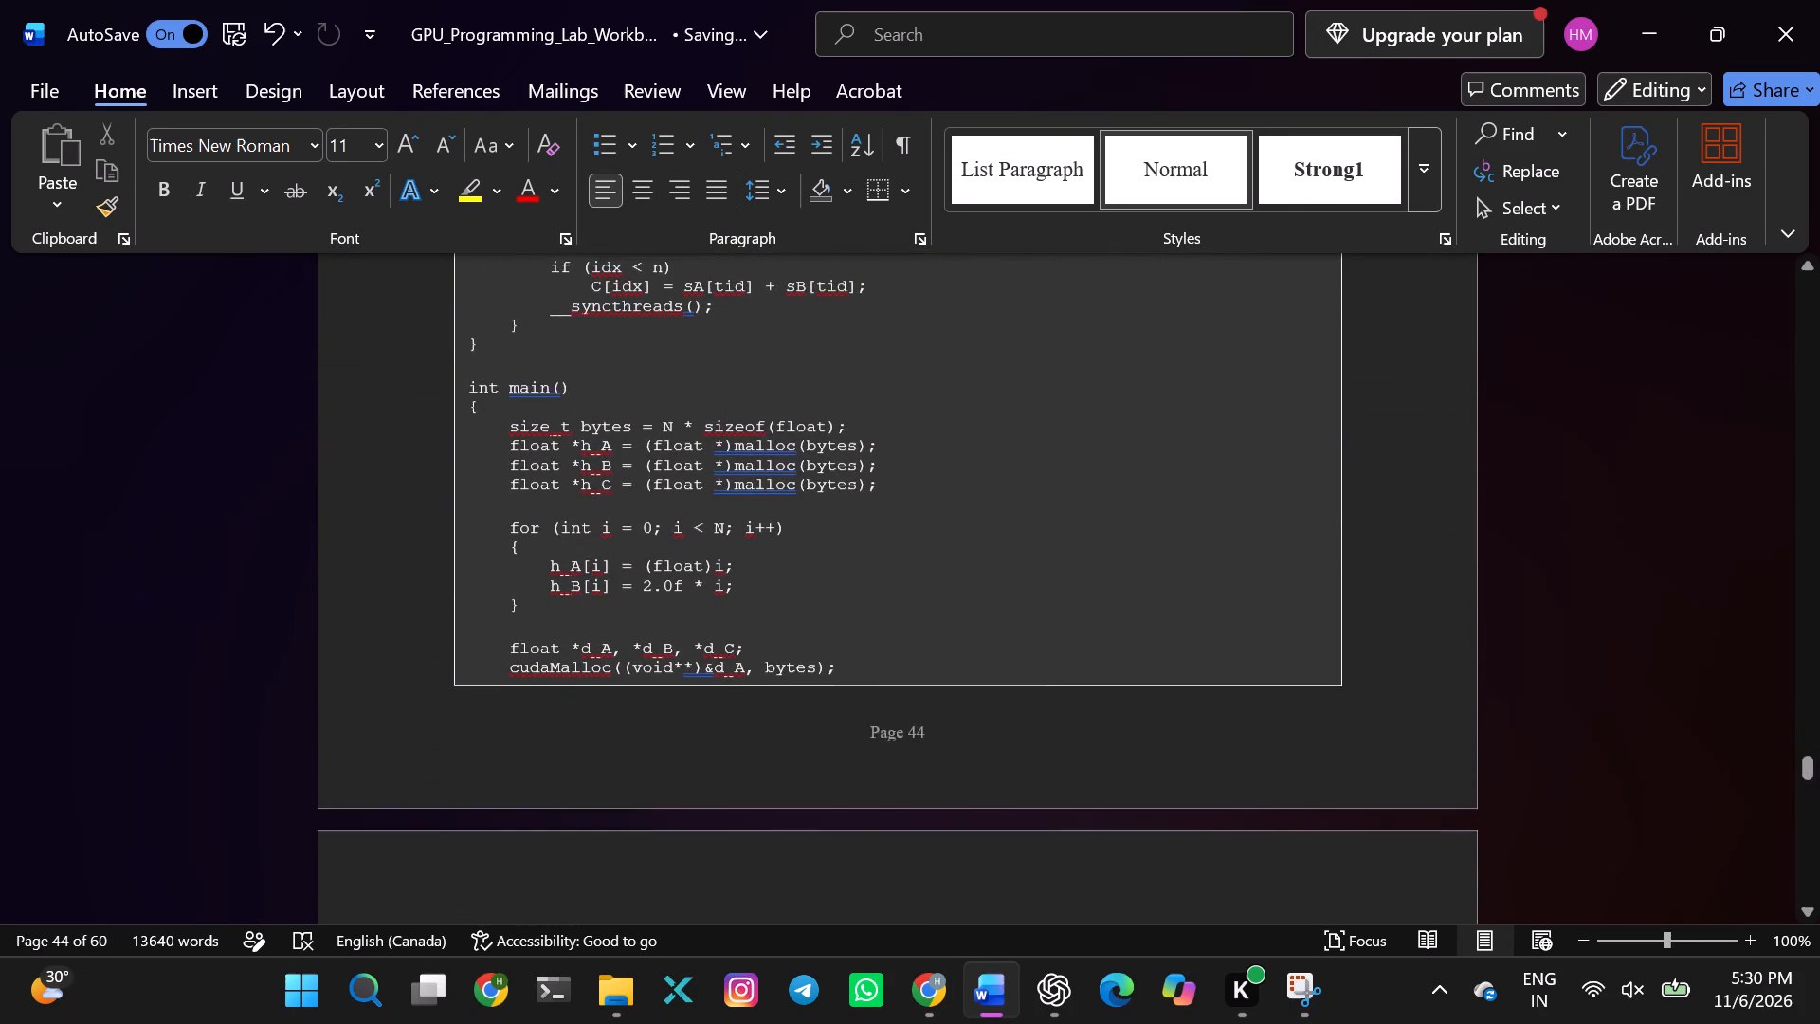
{"action": "scroll", "coordinate": [1053, 665], "scroll_direction": "down", "scroll_amount": 6}
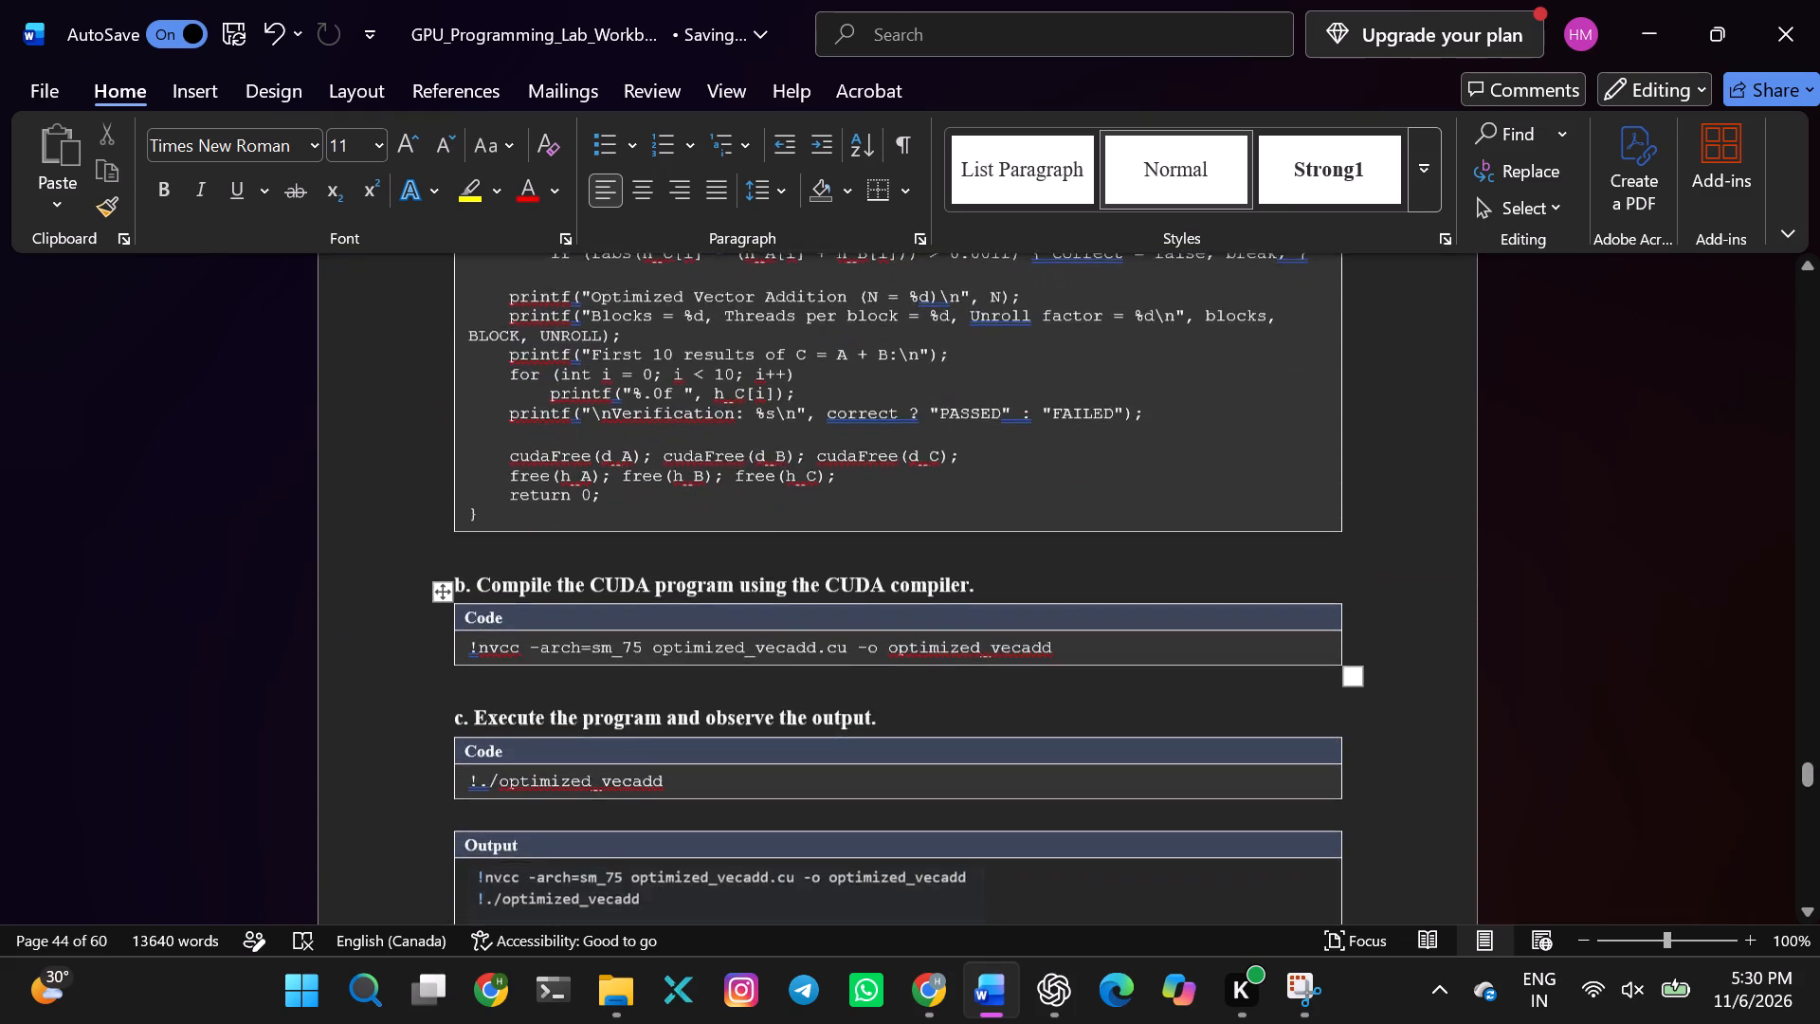
{"action": "scroll", "coordinate": [1053, 665], "scroll_direction": "down", "scroll_amount": 1}
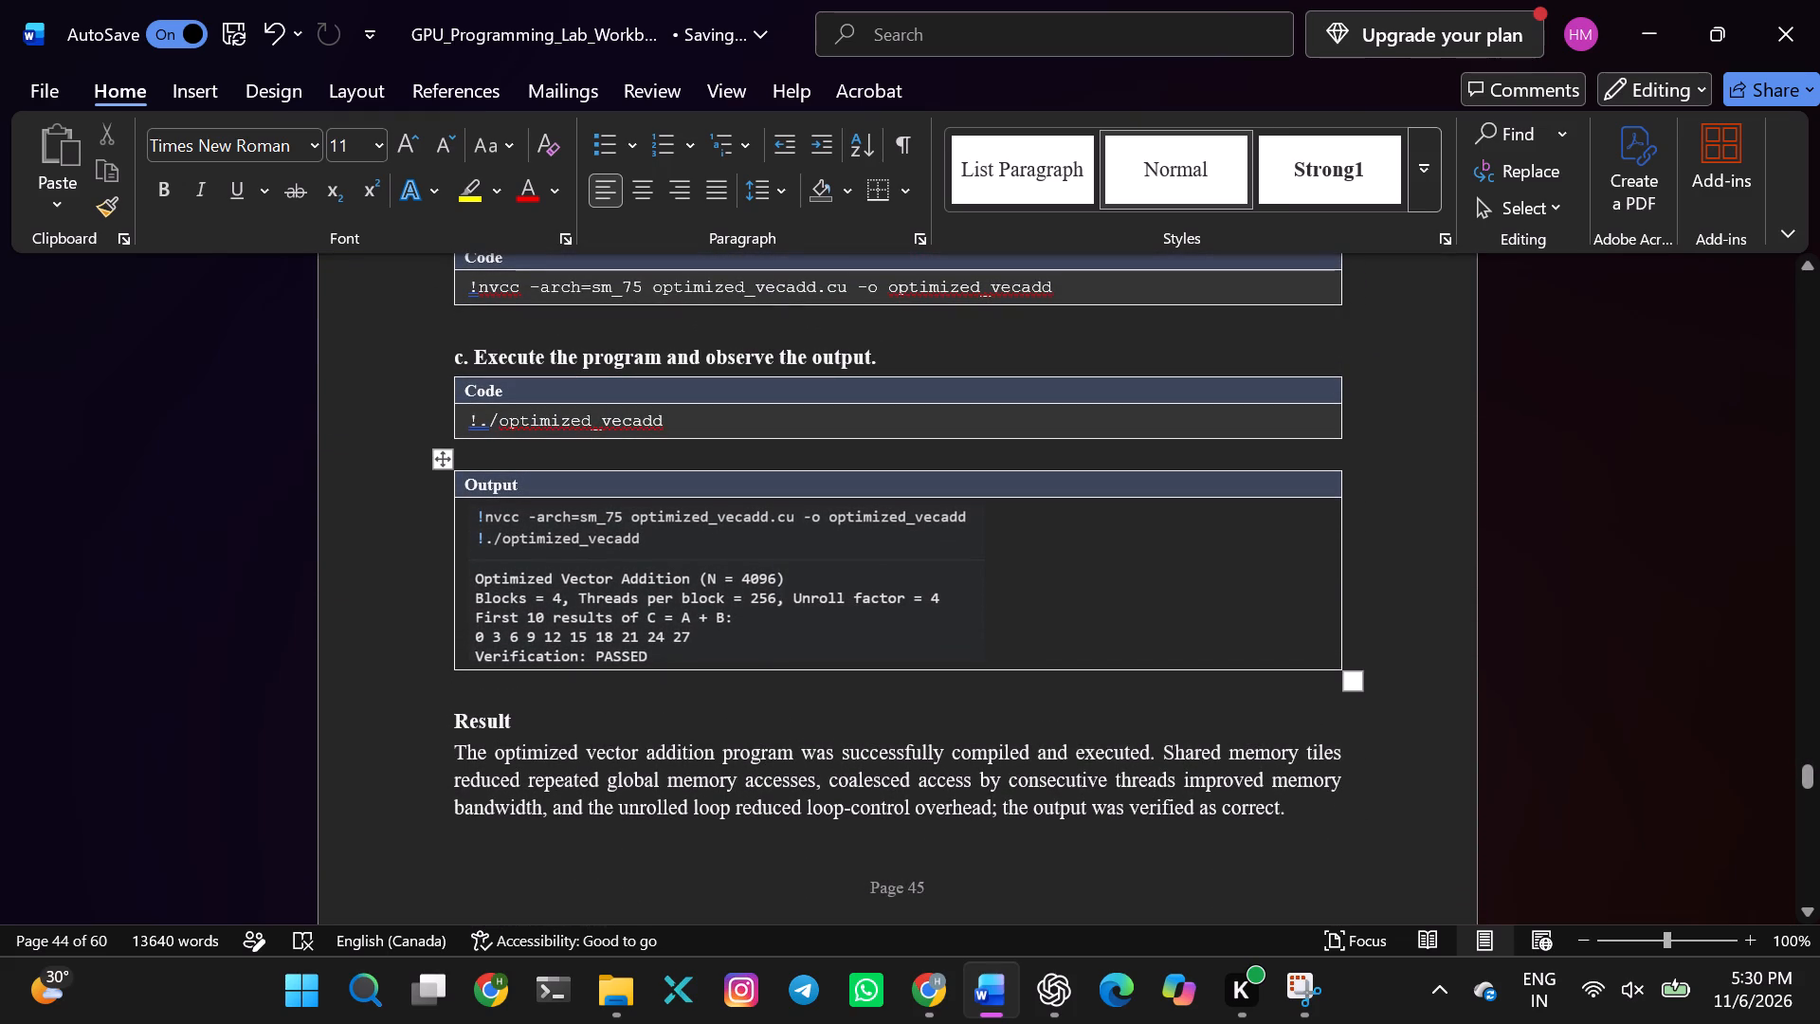
{"action": "left_click", "coordinate": [961, 593]}
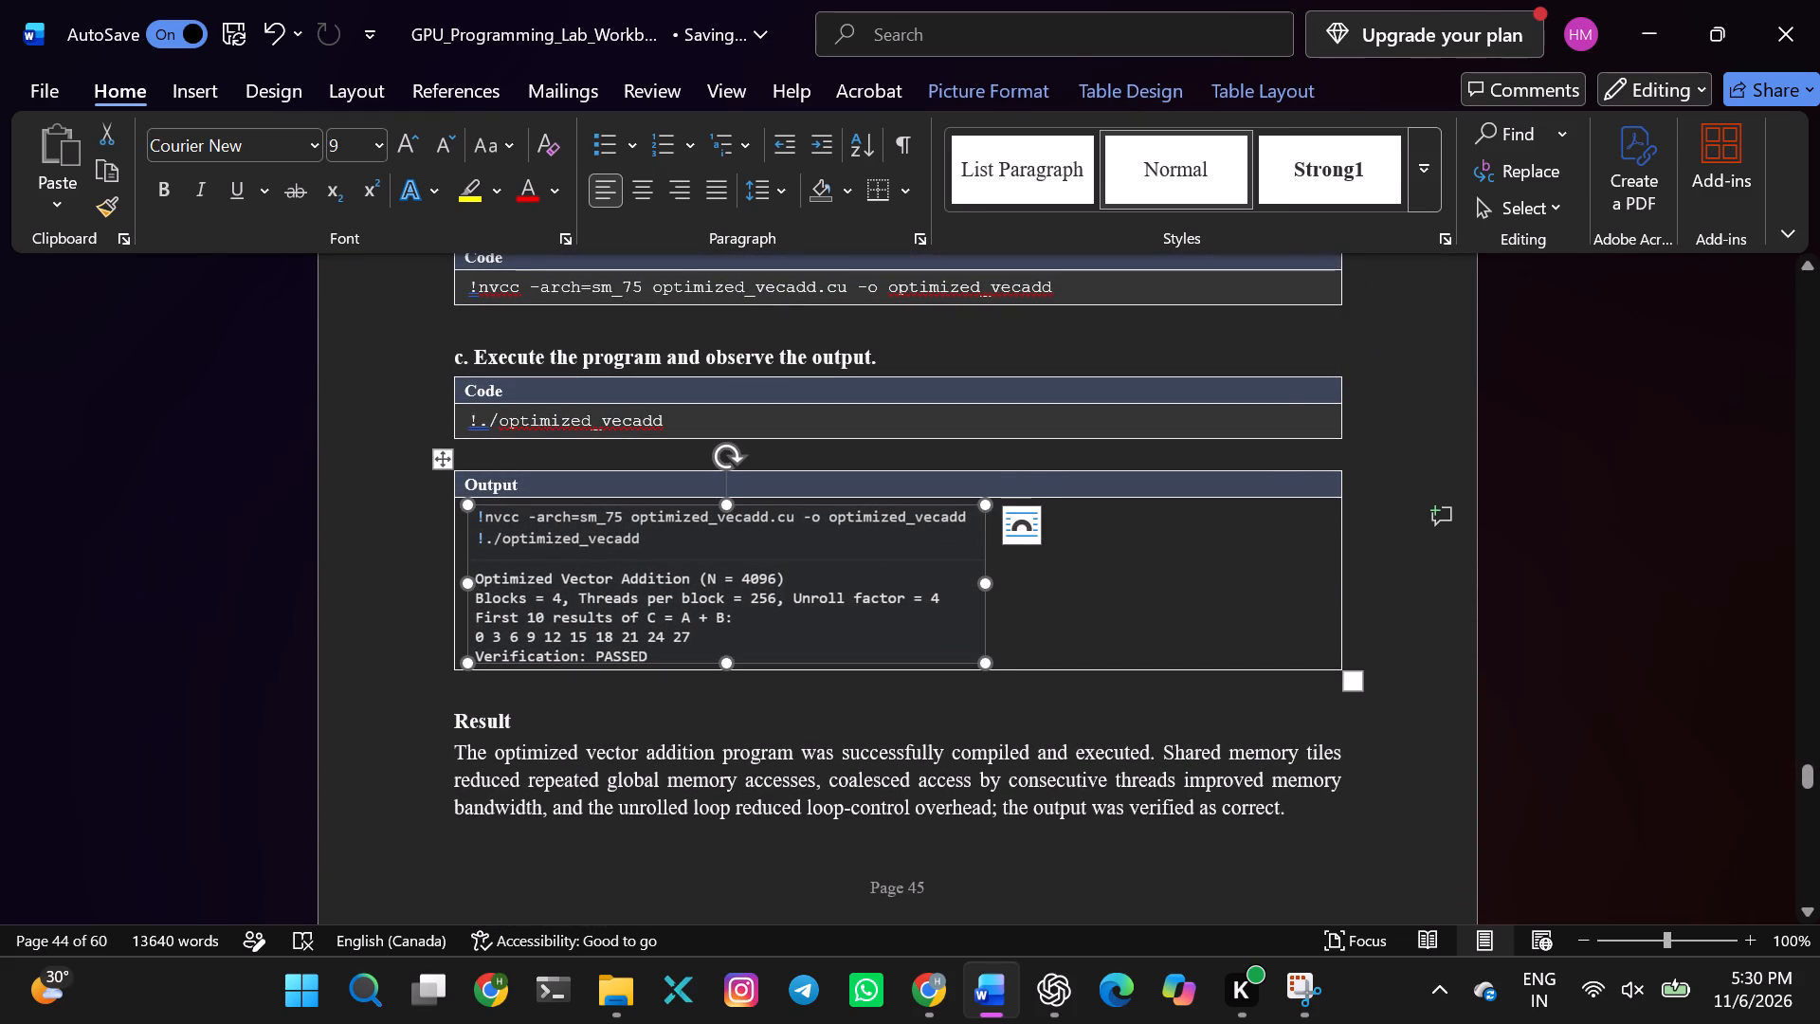
{"action": "right_click", "coordinate": [961, 593]}
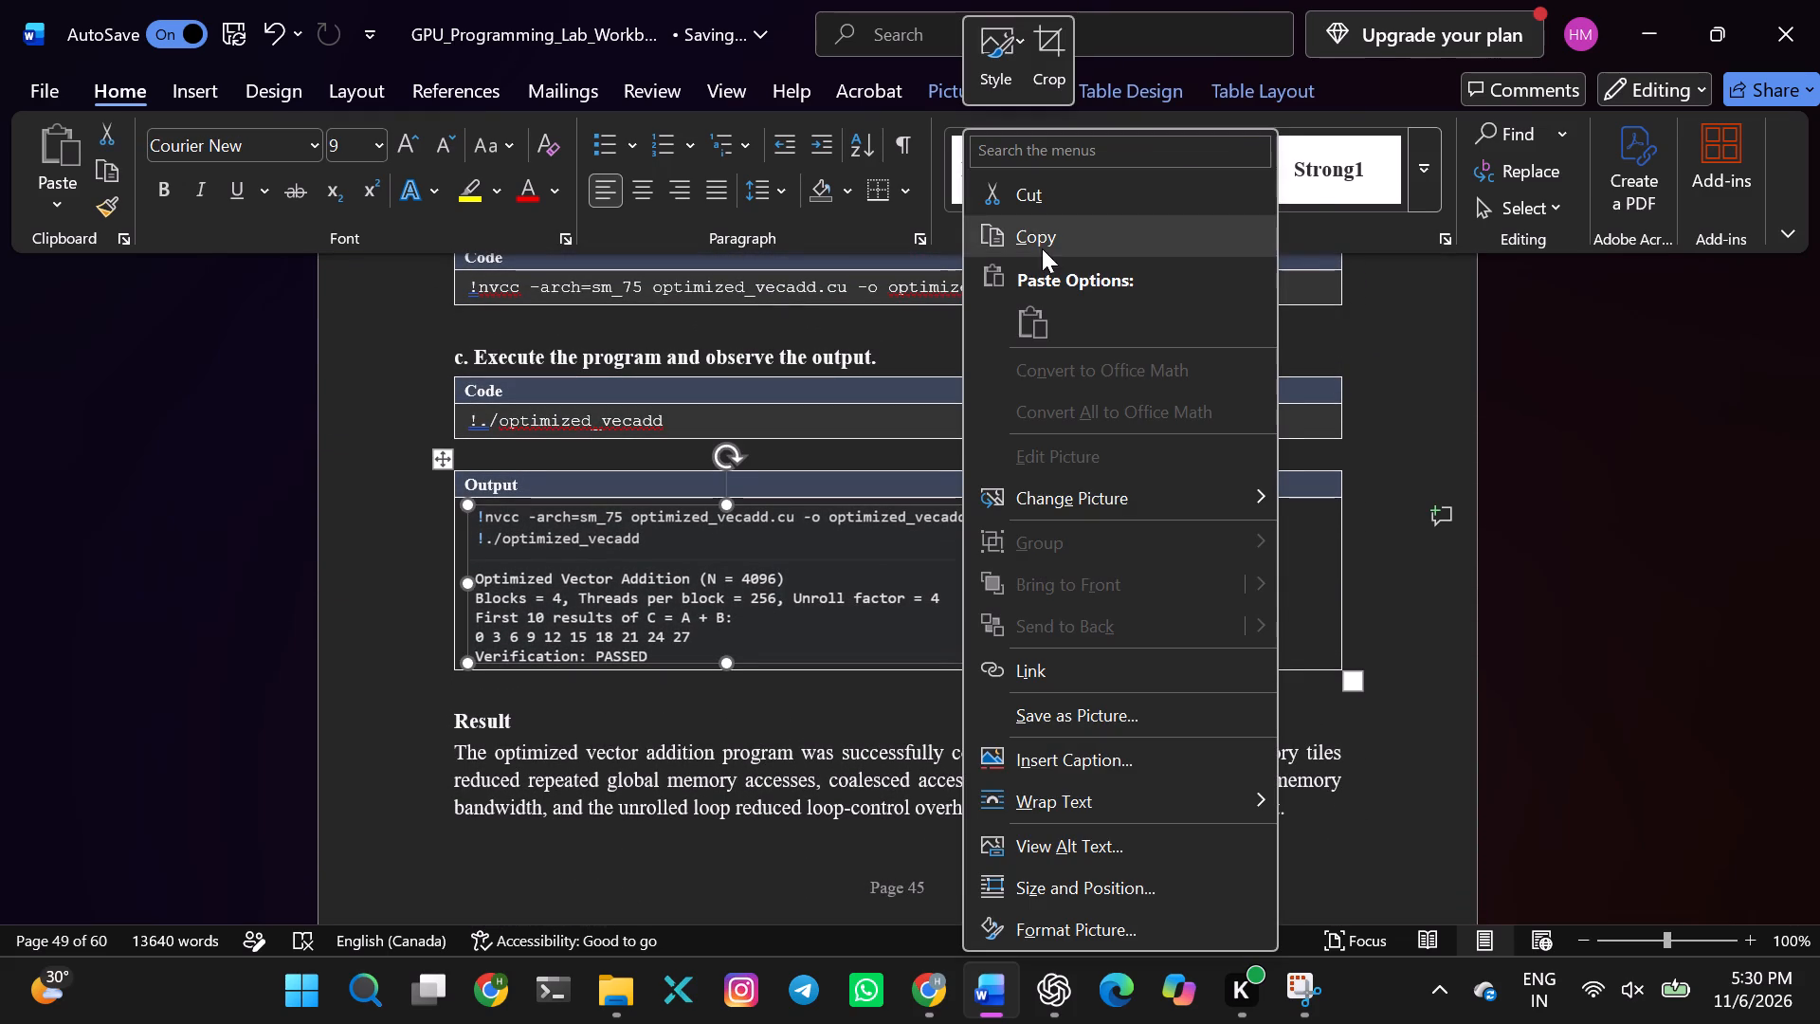
{"action": "left_click", "coordinate": [1052, 243]}
{"action": "key", "text": "BackSpace"}
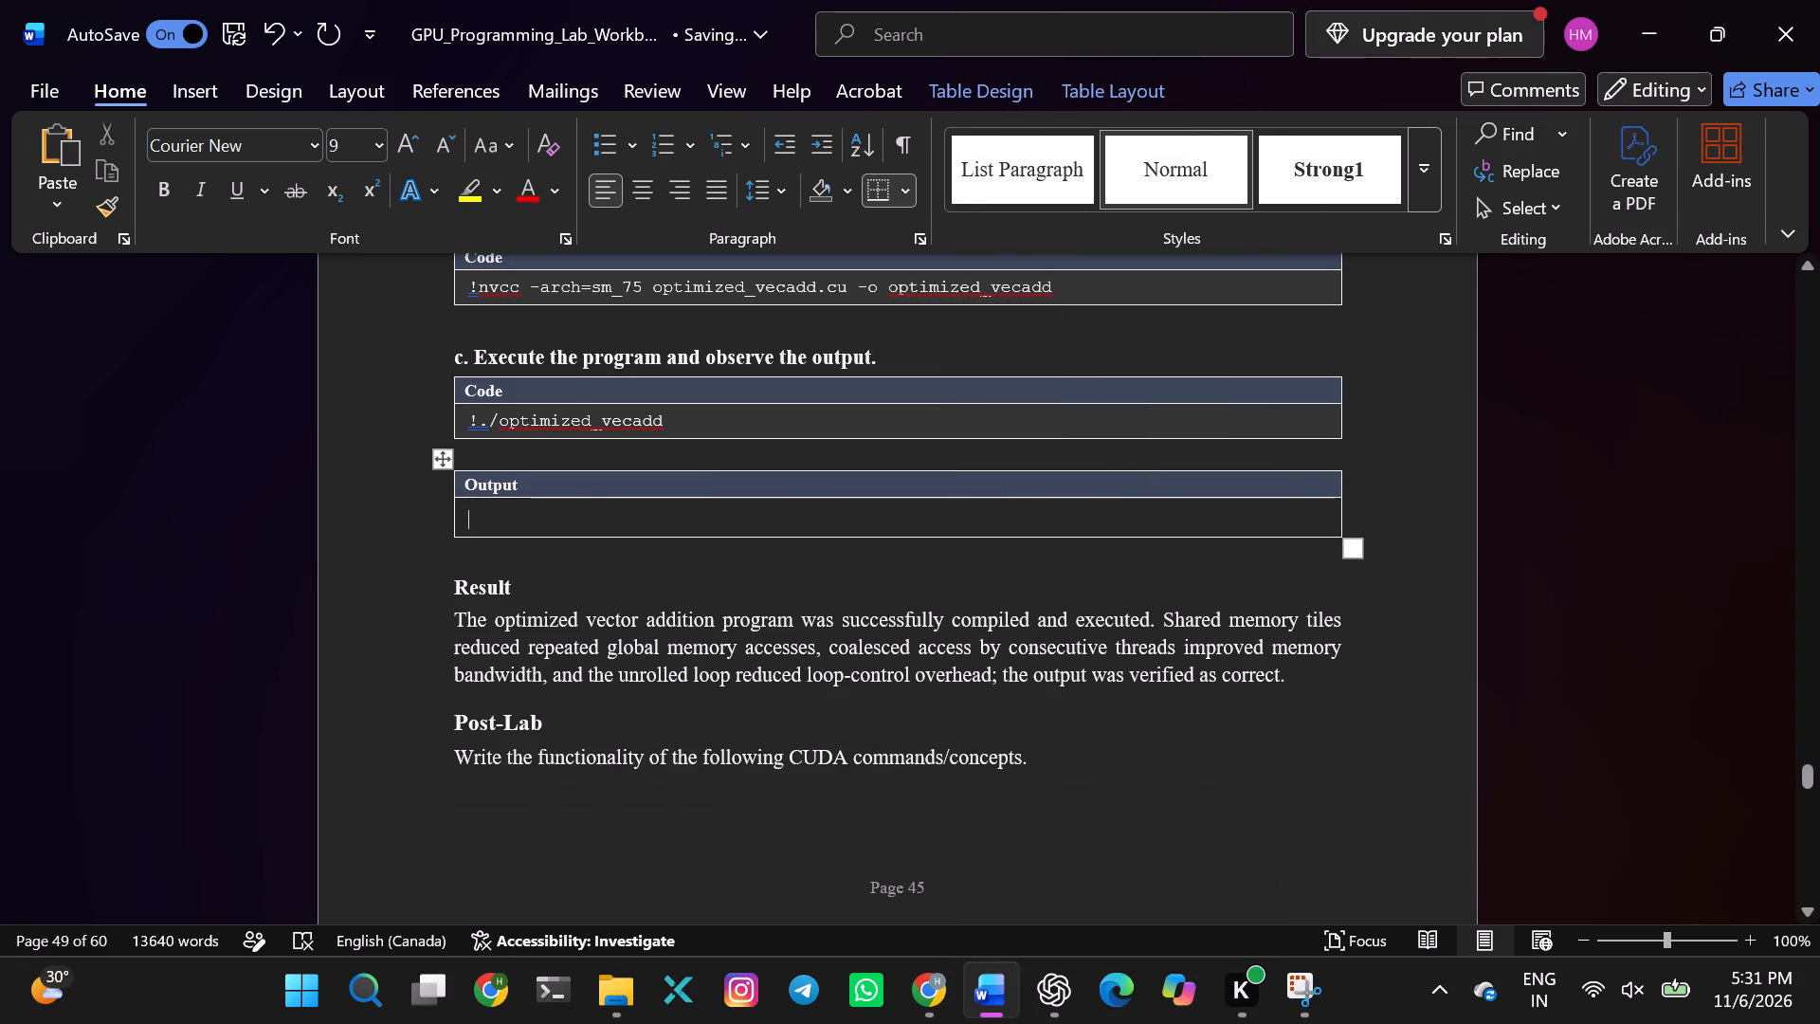
Delete Experiment 10's emptied Output table and paste the copied screenshot below the !./optimized_vecadd table instead.
{"action": "left_click_drag", "start_coordinate": [463, 485], "coordinate": [525, 510]}
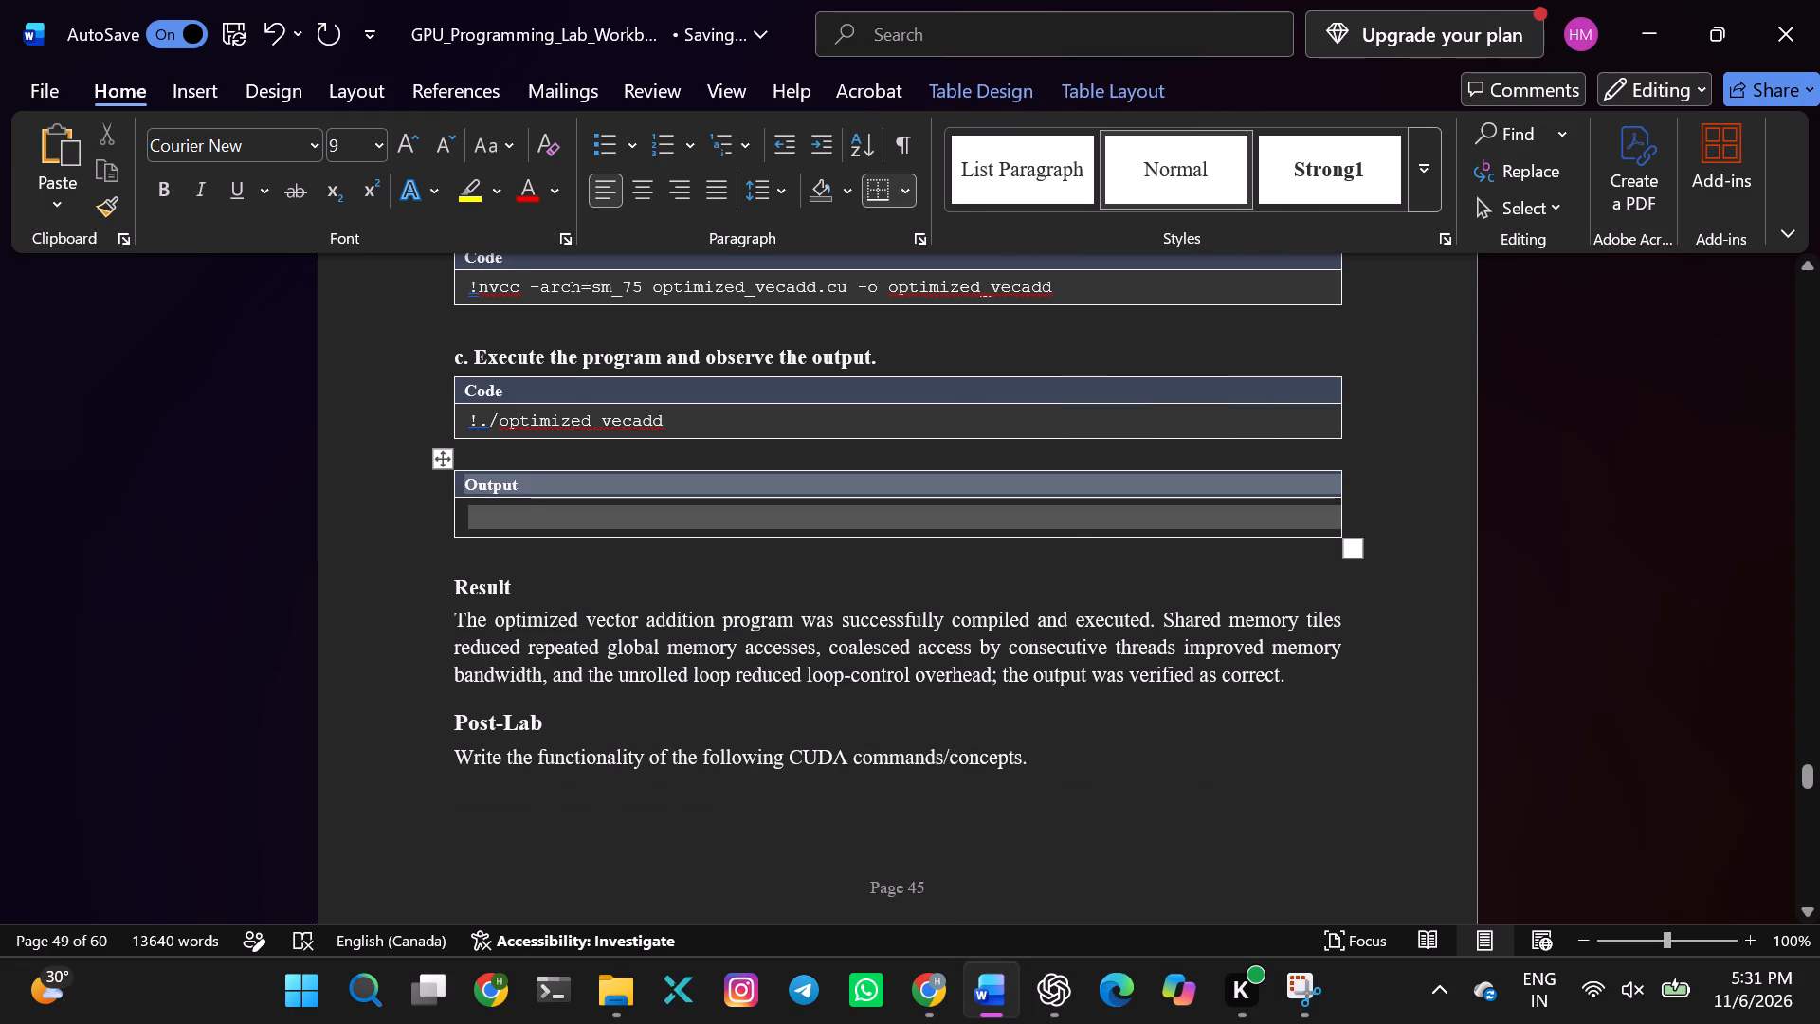
{"action": "left_click_drag", "start_coordinate": [525, 510], "coordinate": [526, 510]}
{"action": "key", "text": "BackSpace"}
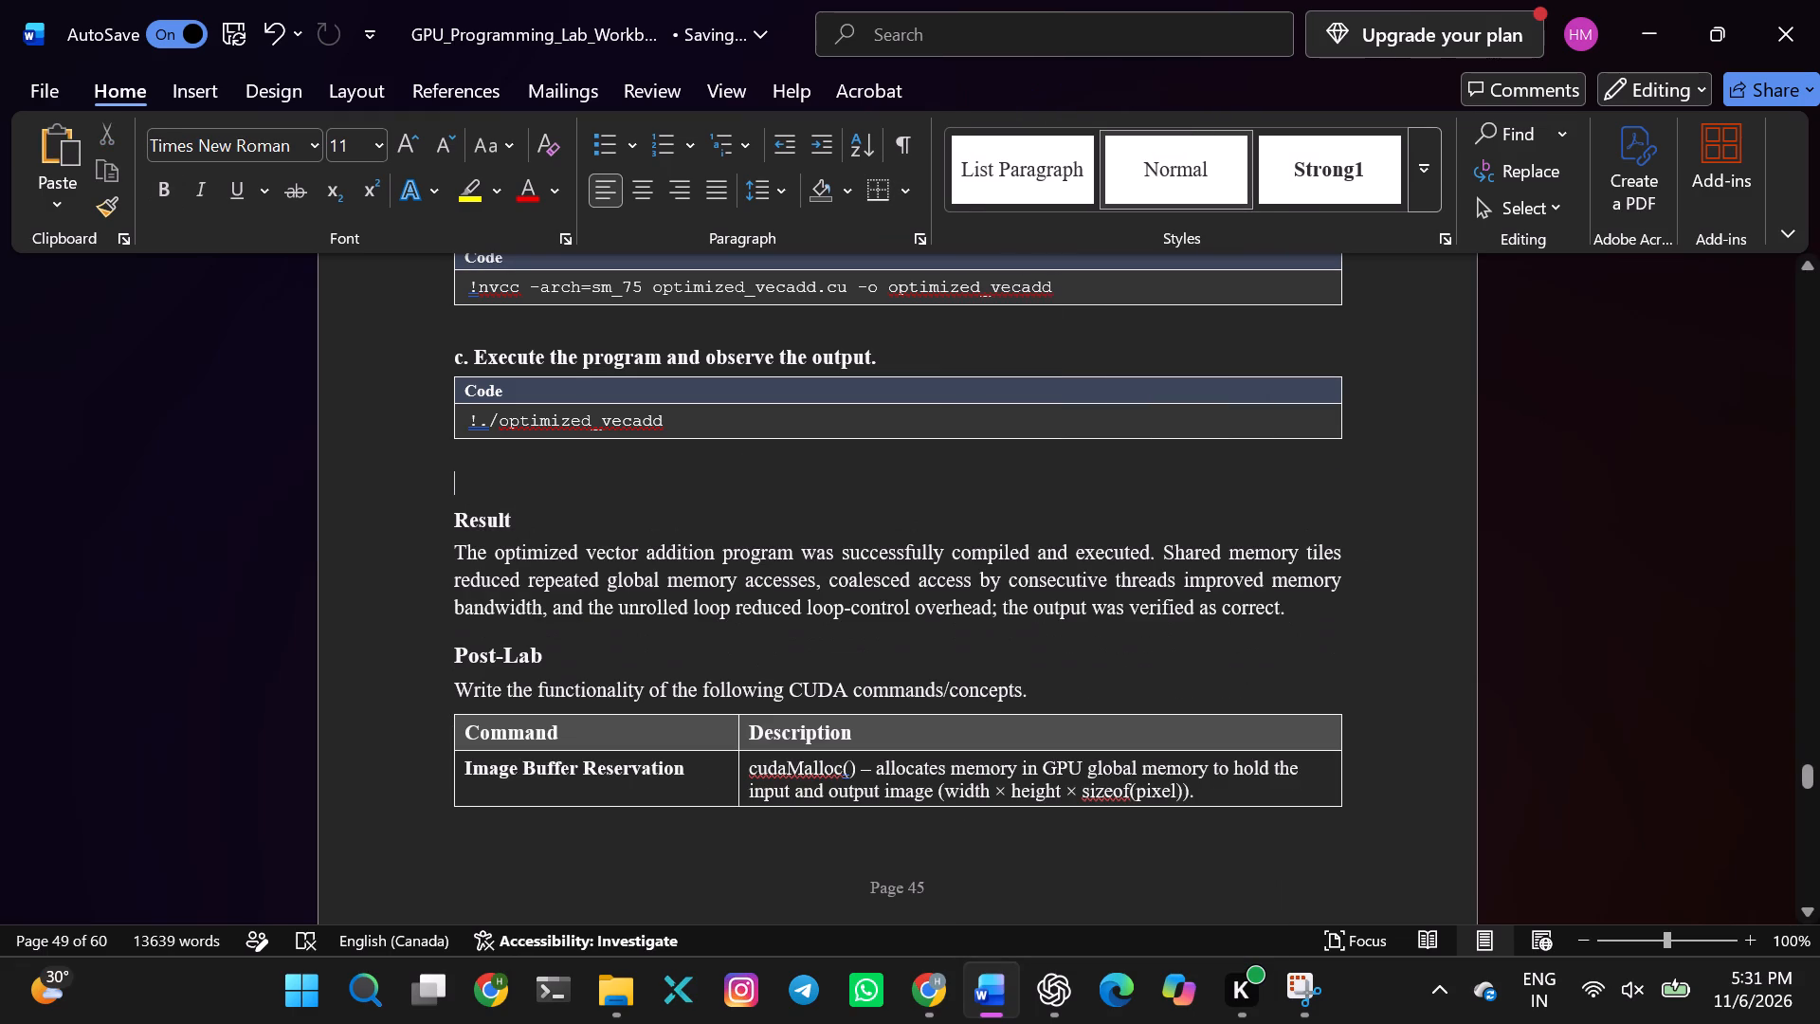
{"action": "key", "text": "ctrl+v"}
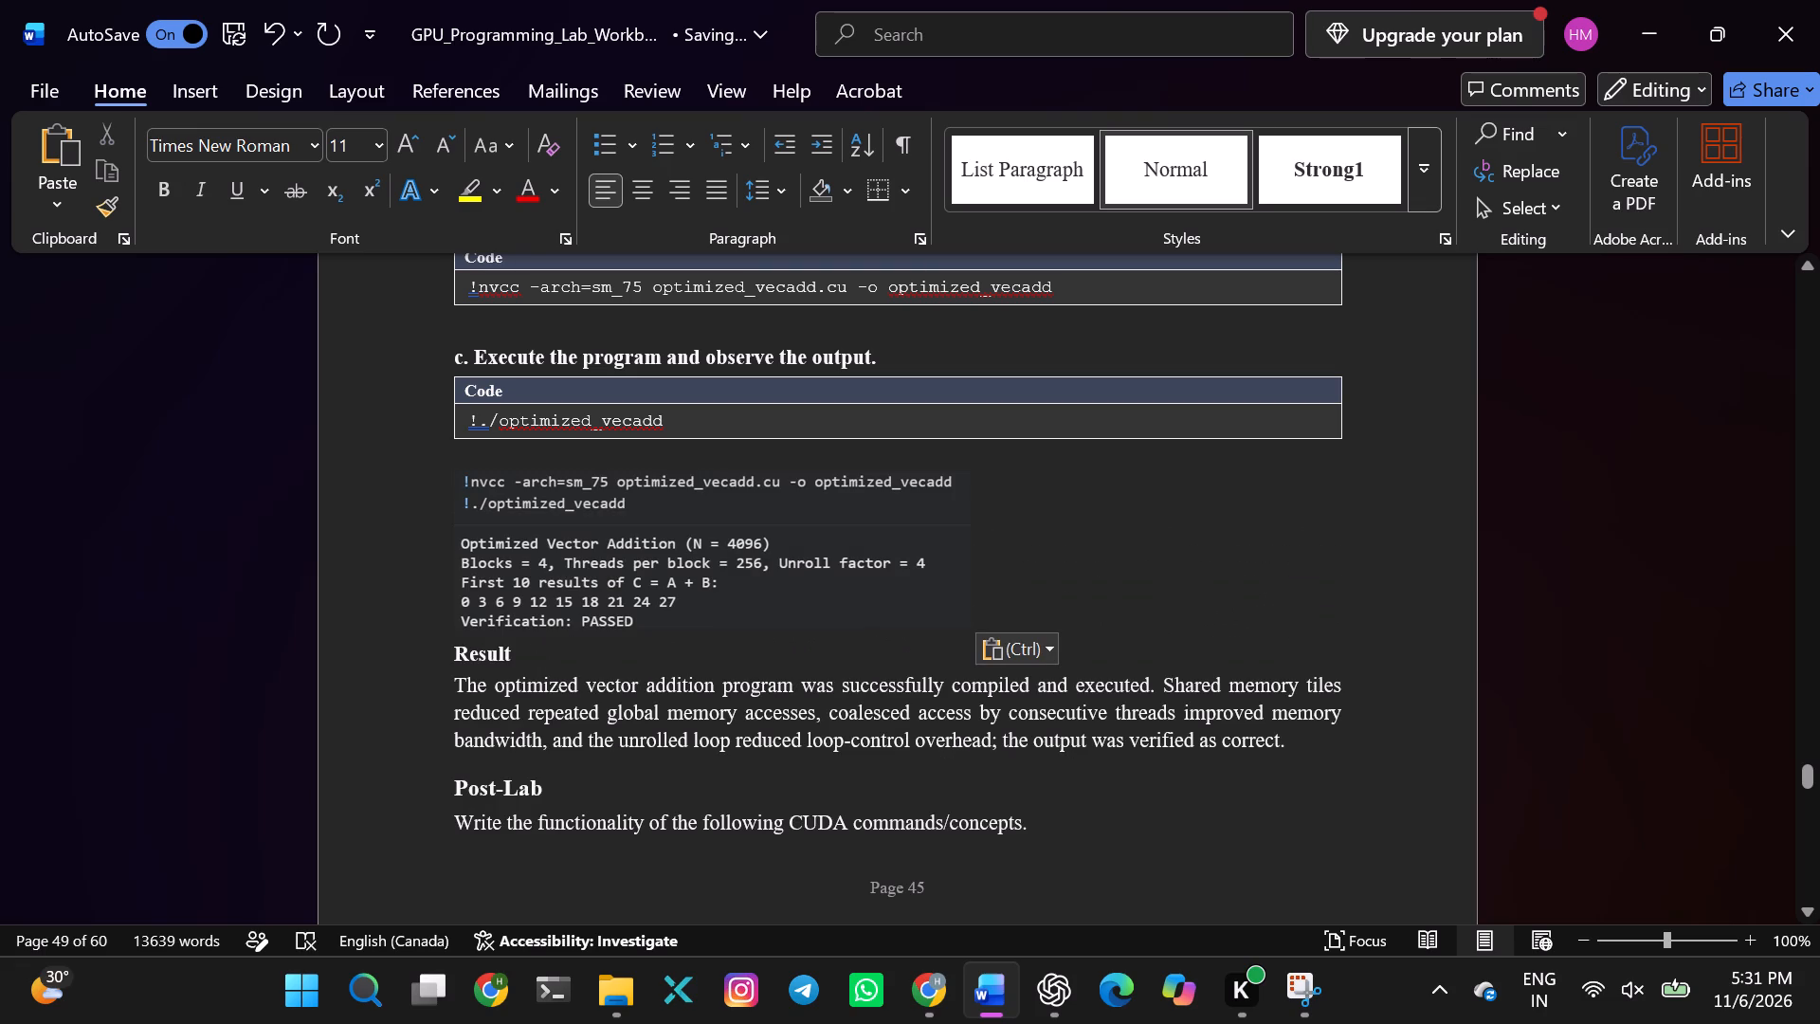
Copy the output screenshot in Experiment 11's Output table and remove it from the table.
{"action": "scroll", "coordinate": [1070, 569], "scroll_direction": "down", "scroll_amount": 3}
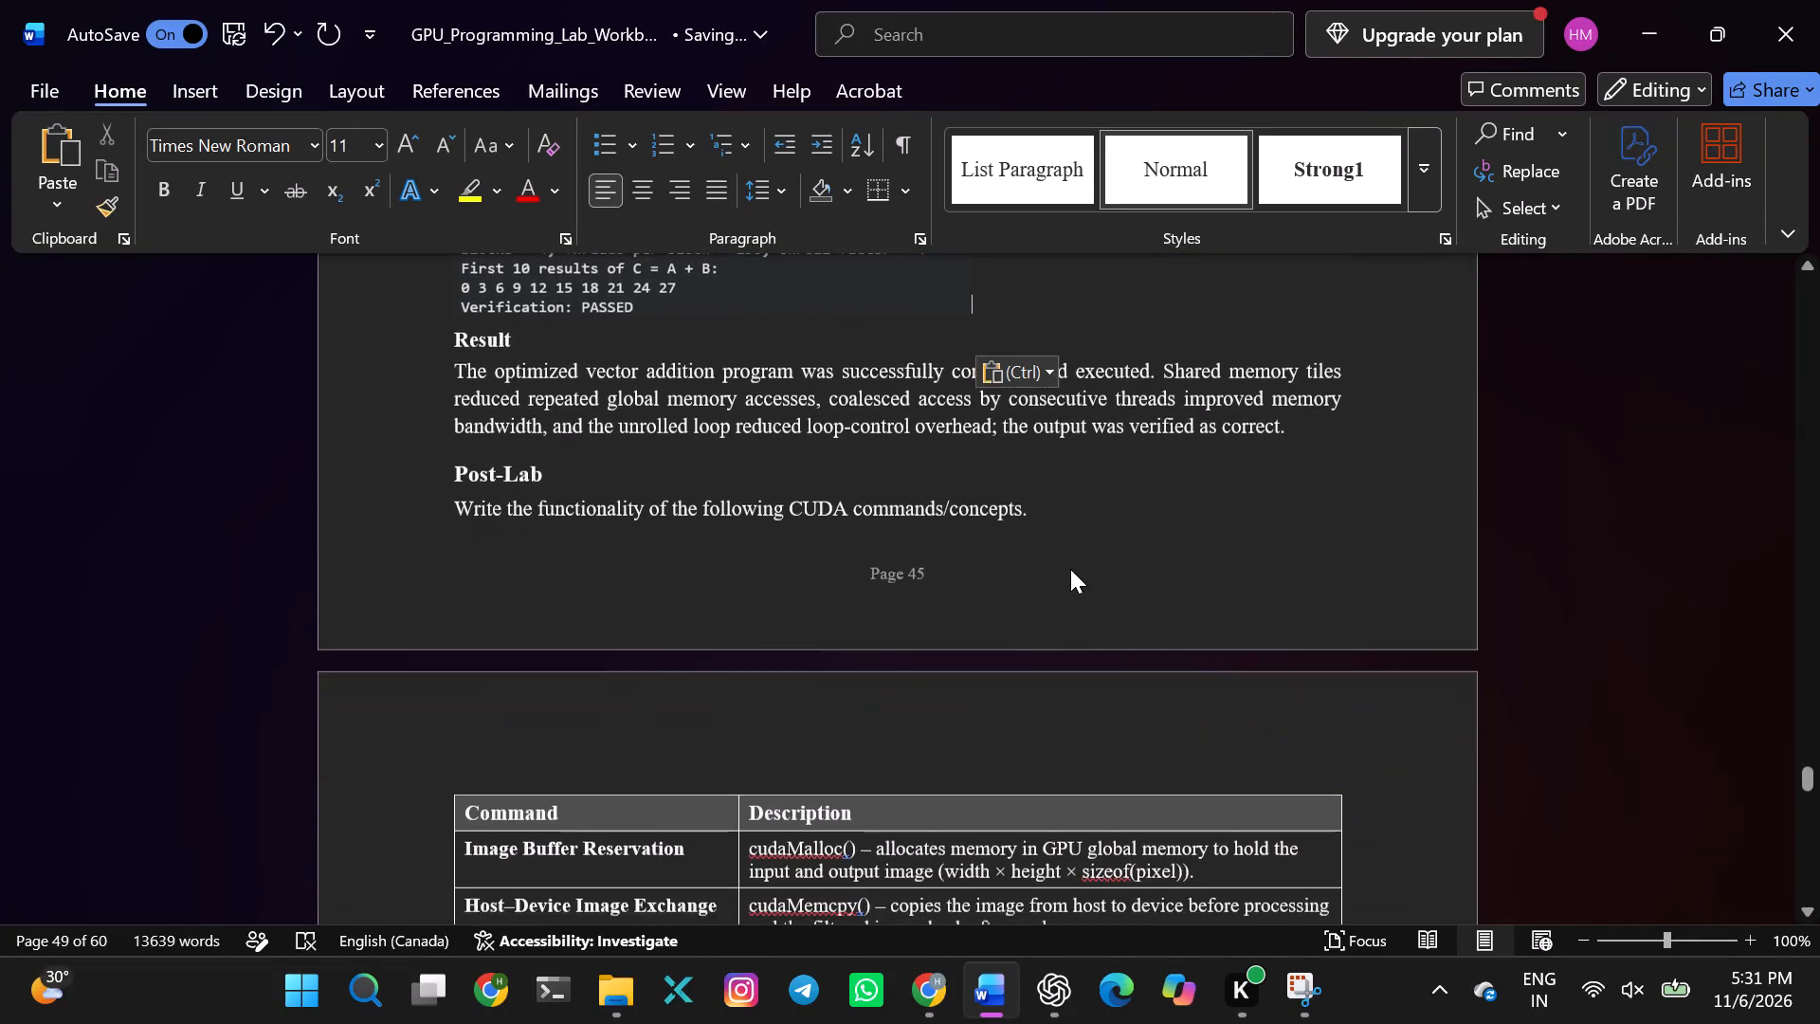
{"action": "scroll", "coordinate": [1070, 569], "scroll_direction": "down", "scroll_amount": 5}
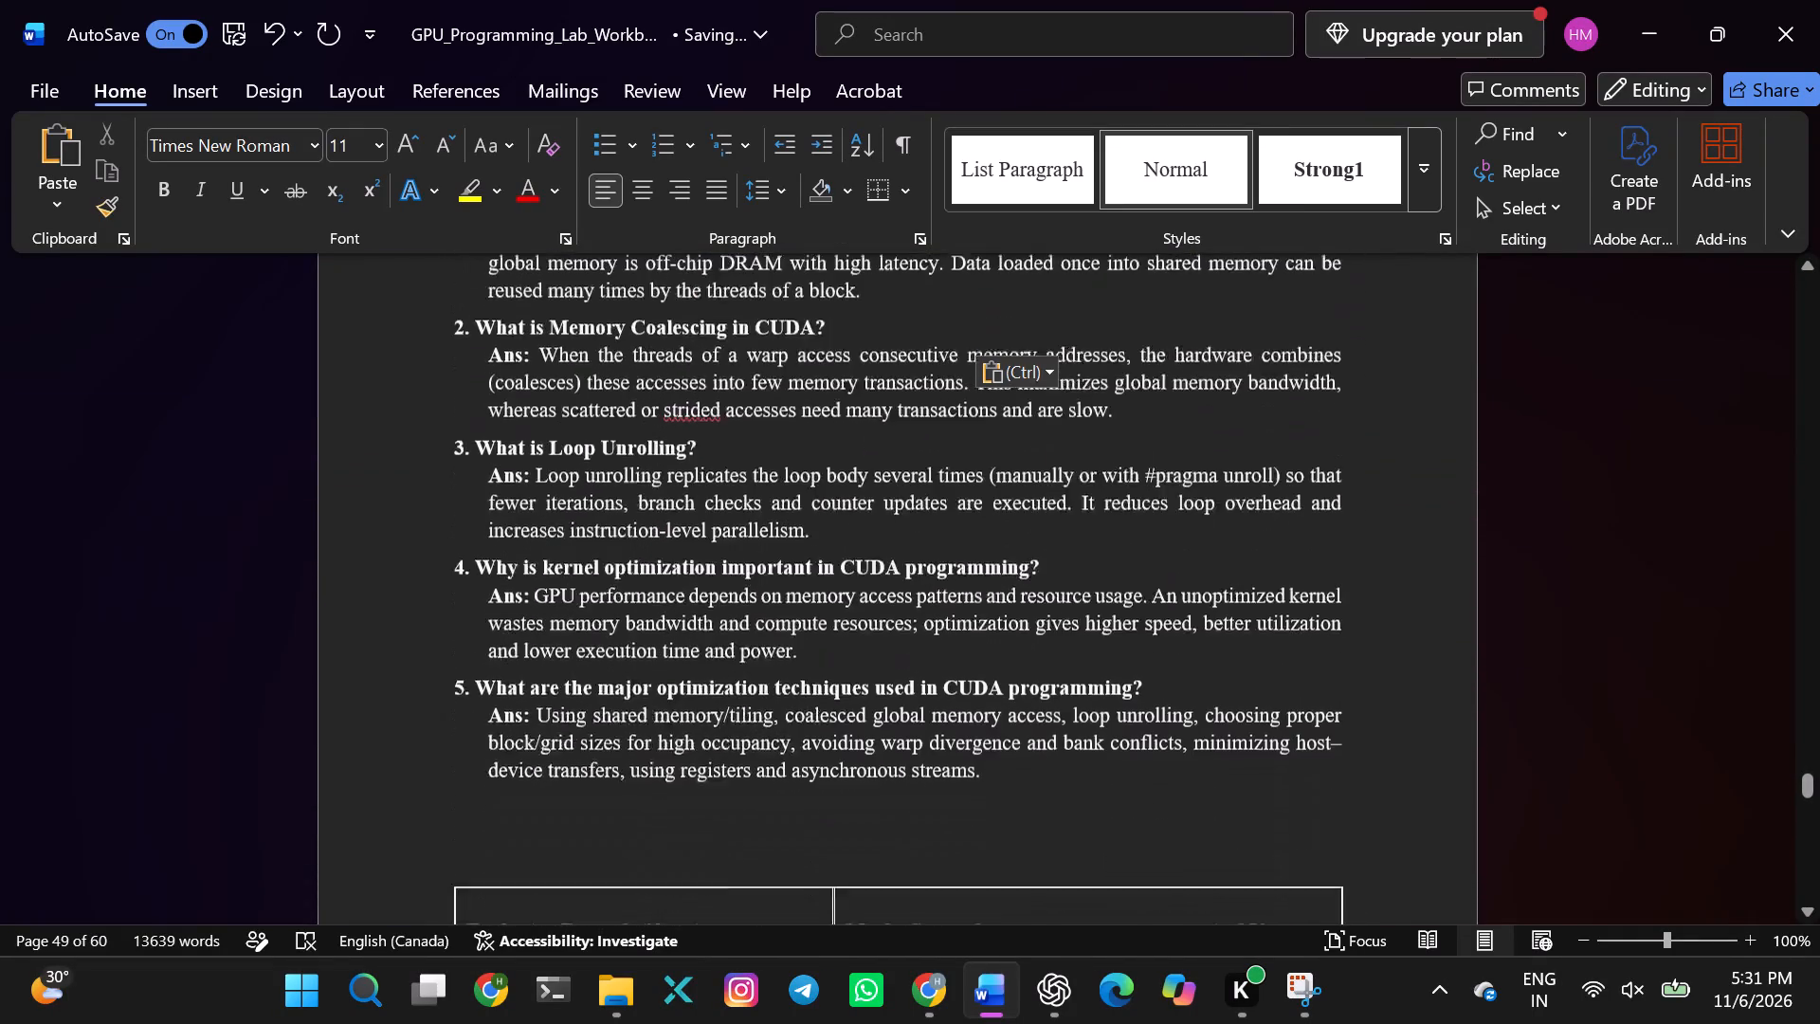
{"action": "scroll", "coordinate": [1070, 569], "scroll_direction": "down", "scroll_amount": 7}
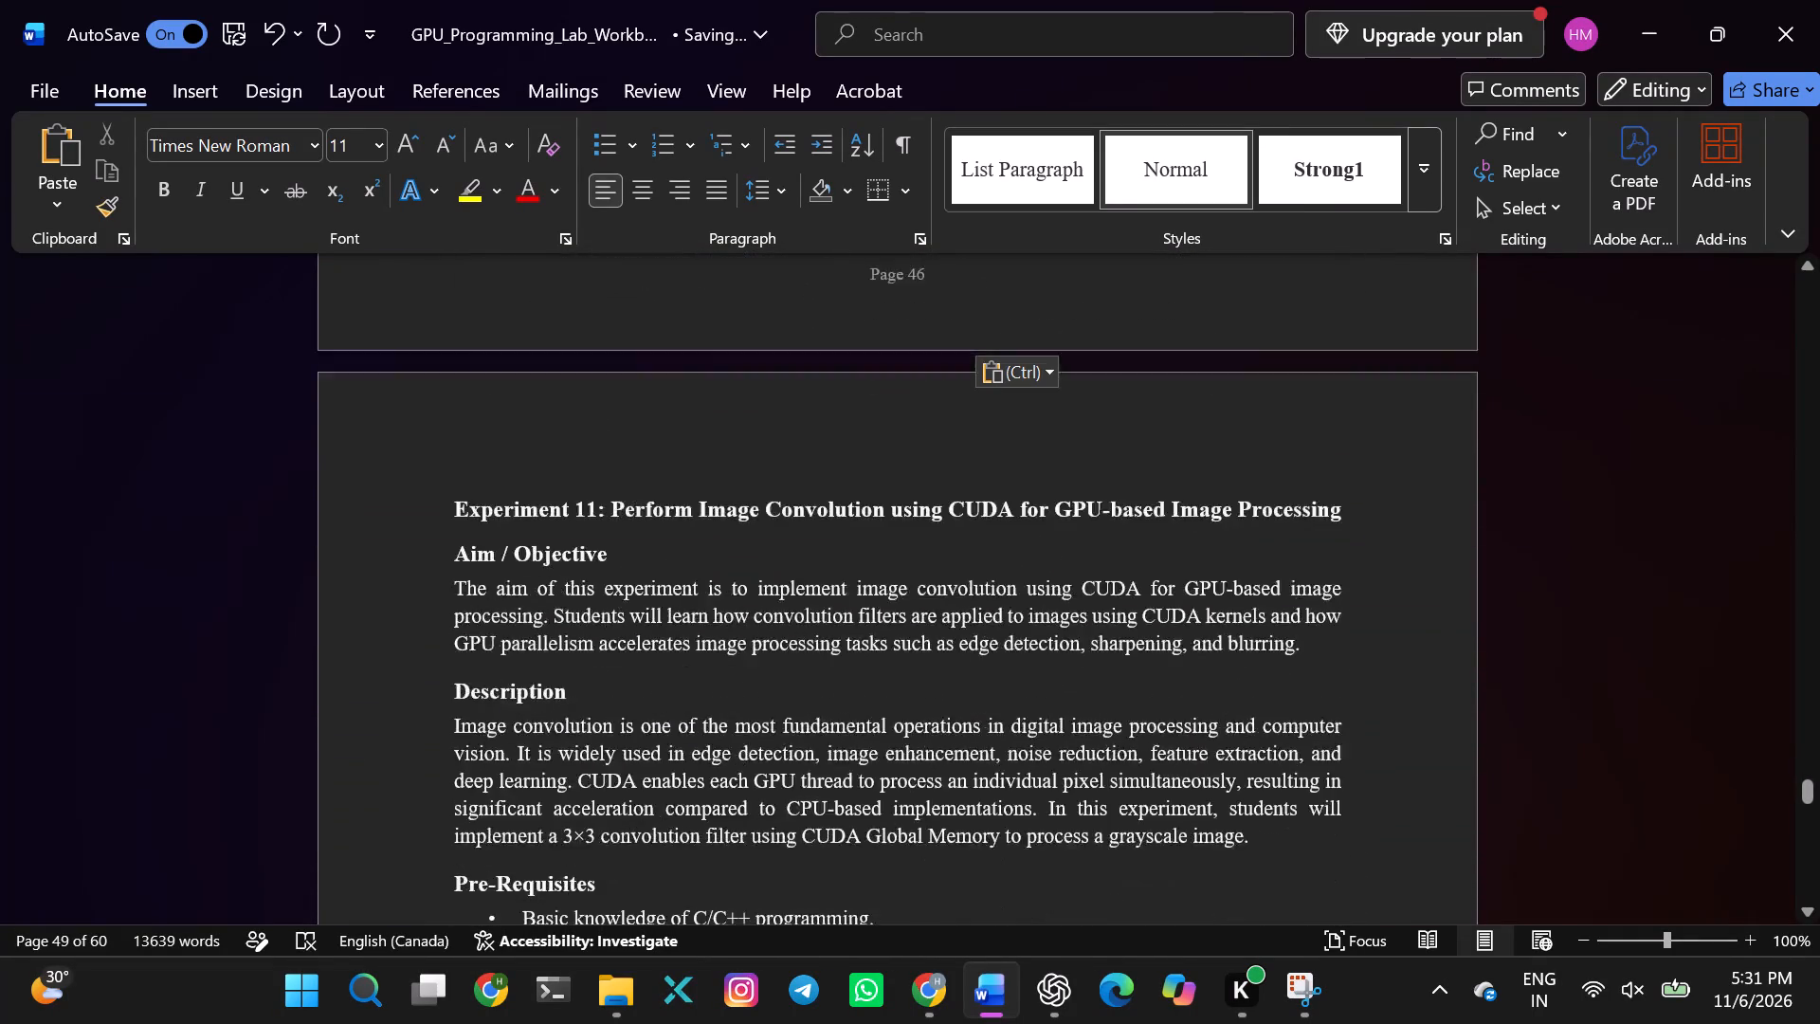
{"action": "scroll", "coordinate": [1070, 569], "scroll_direction": "down", "scroll_amount": 7}
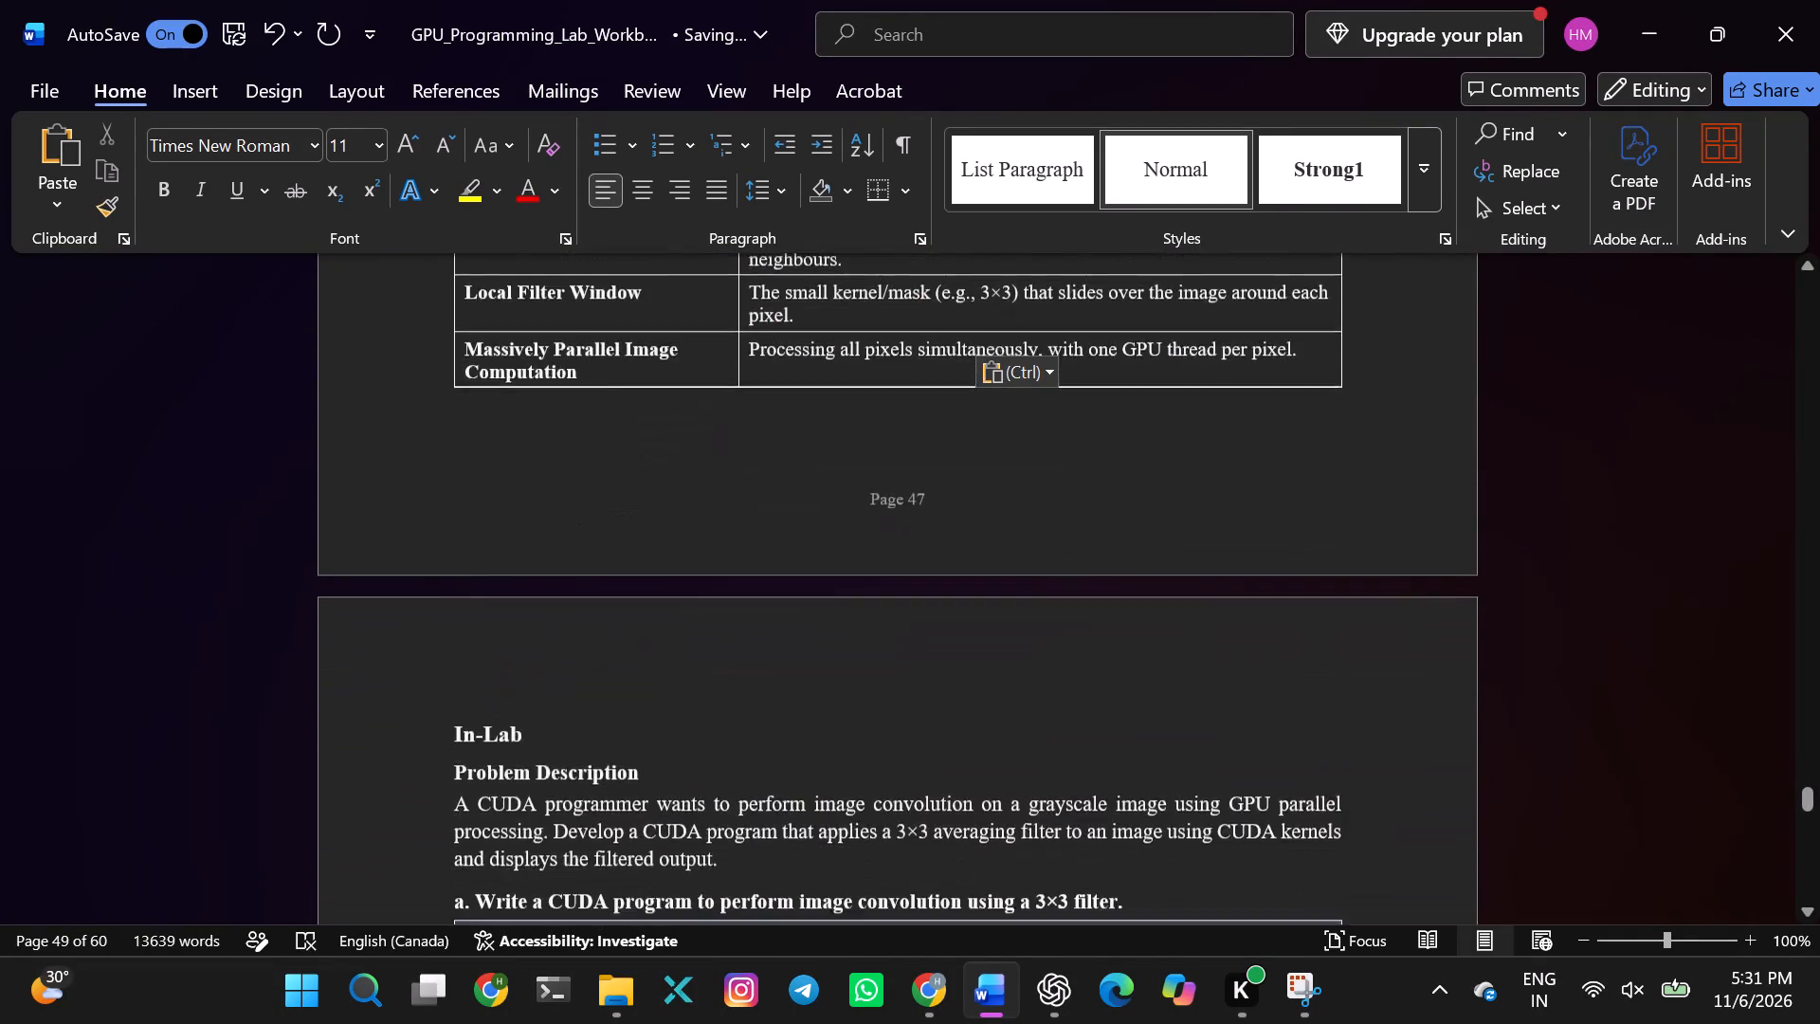
{"action": "scroll", "coordinate": [1070, 569], "scroll_direction": "down", "scroll_amount": 6}
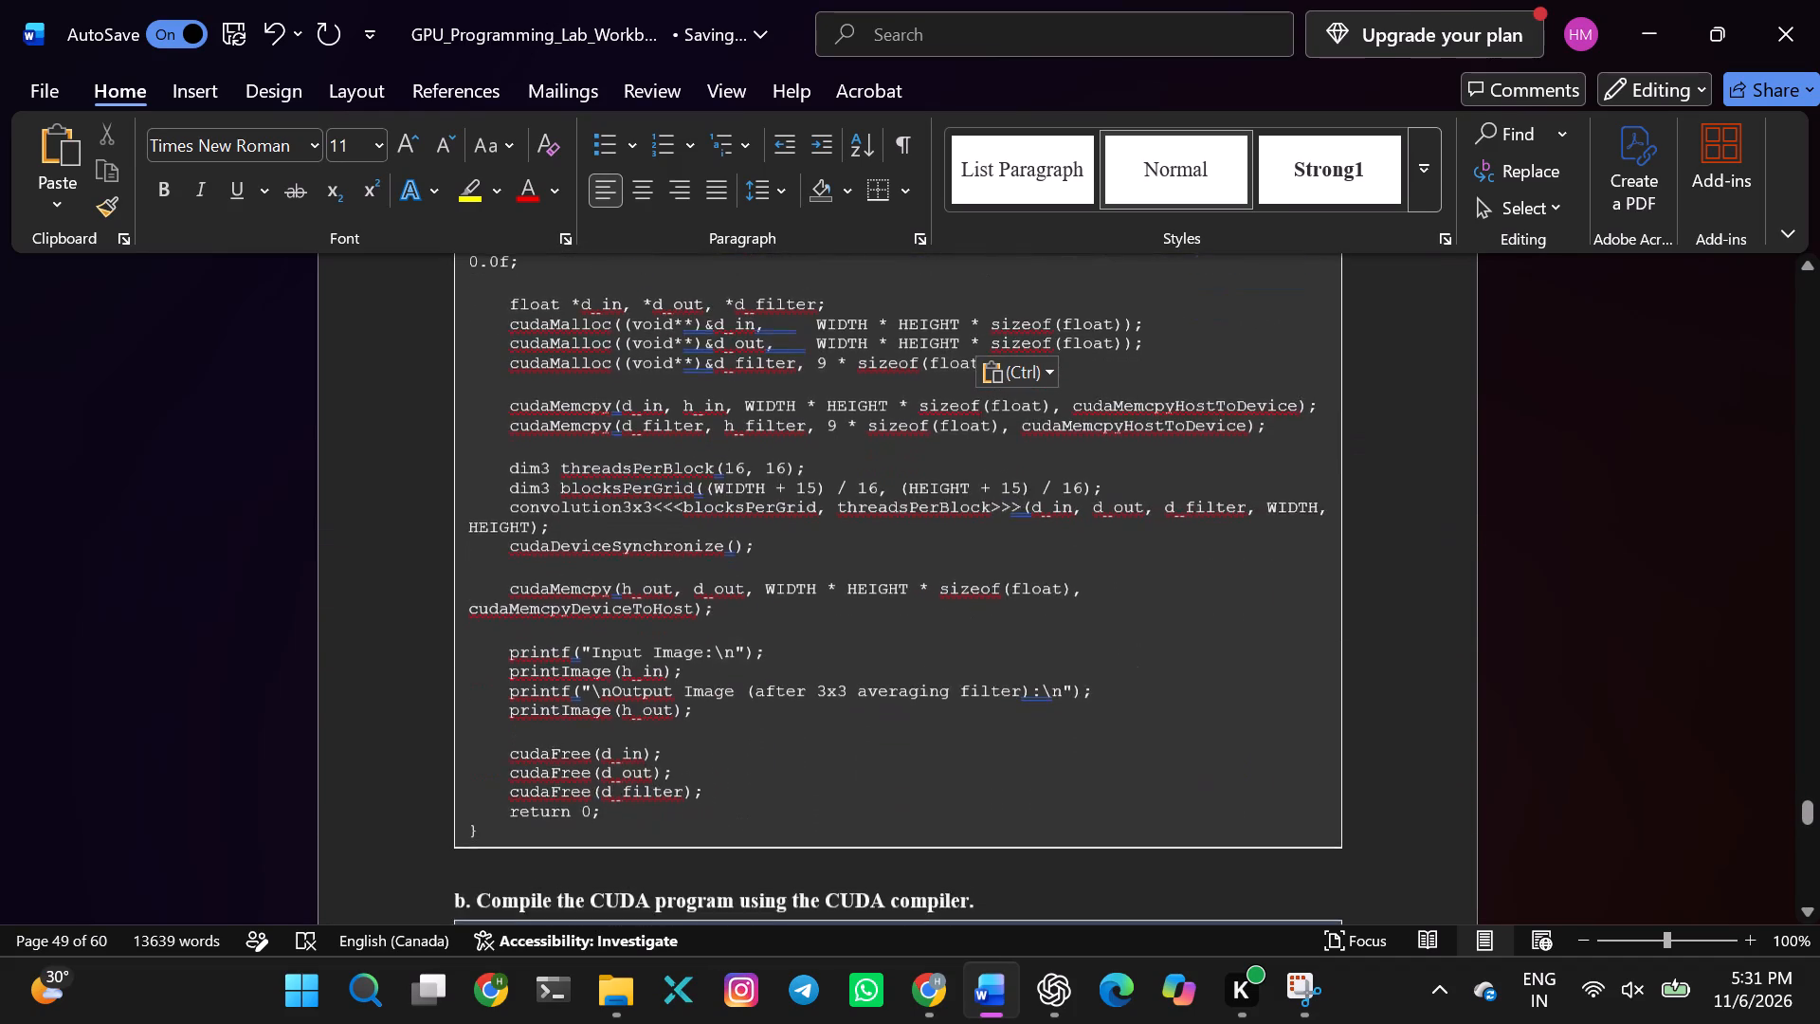
{"action": "scroll", "coordinate": [1070, 569], "scroll_direction": "down", "scroll_amount": 2}
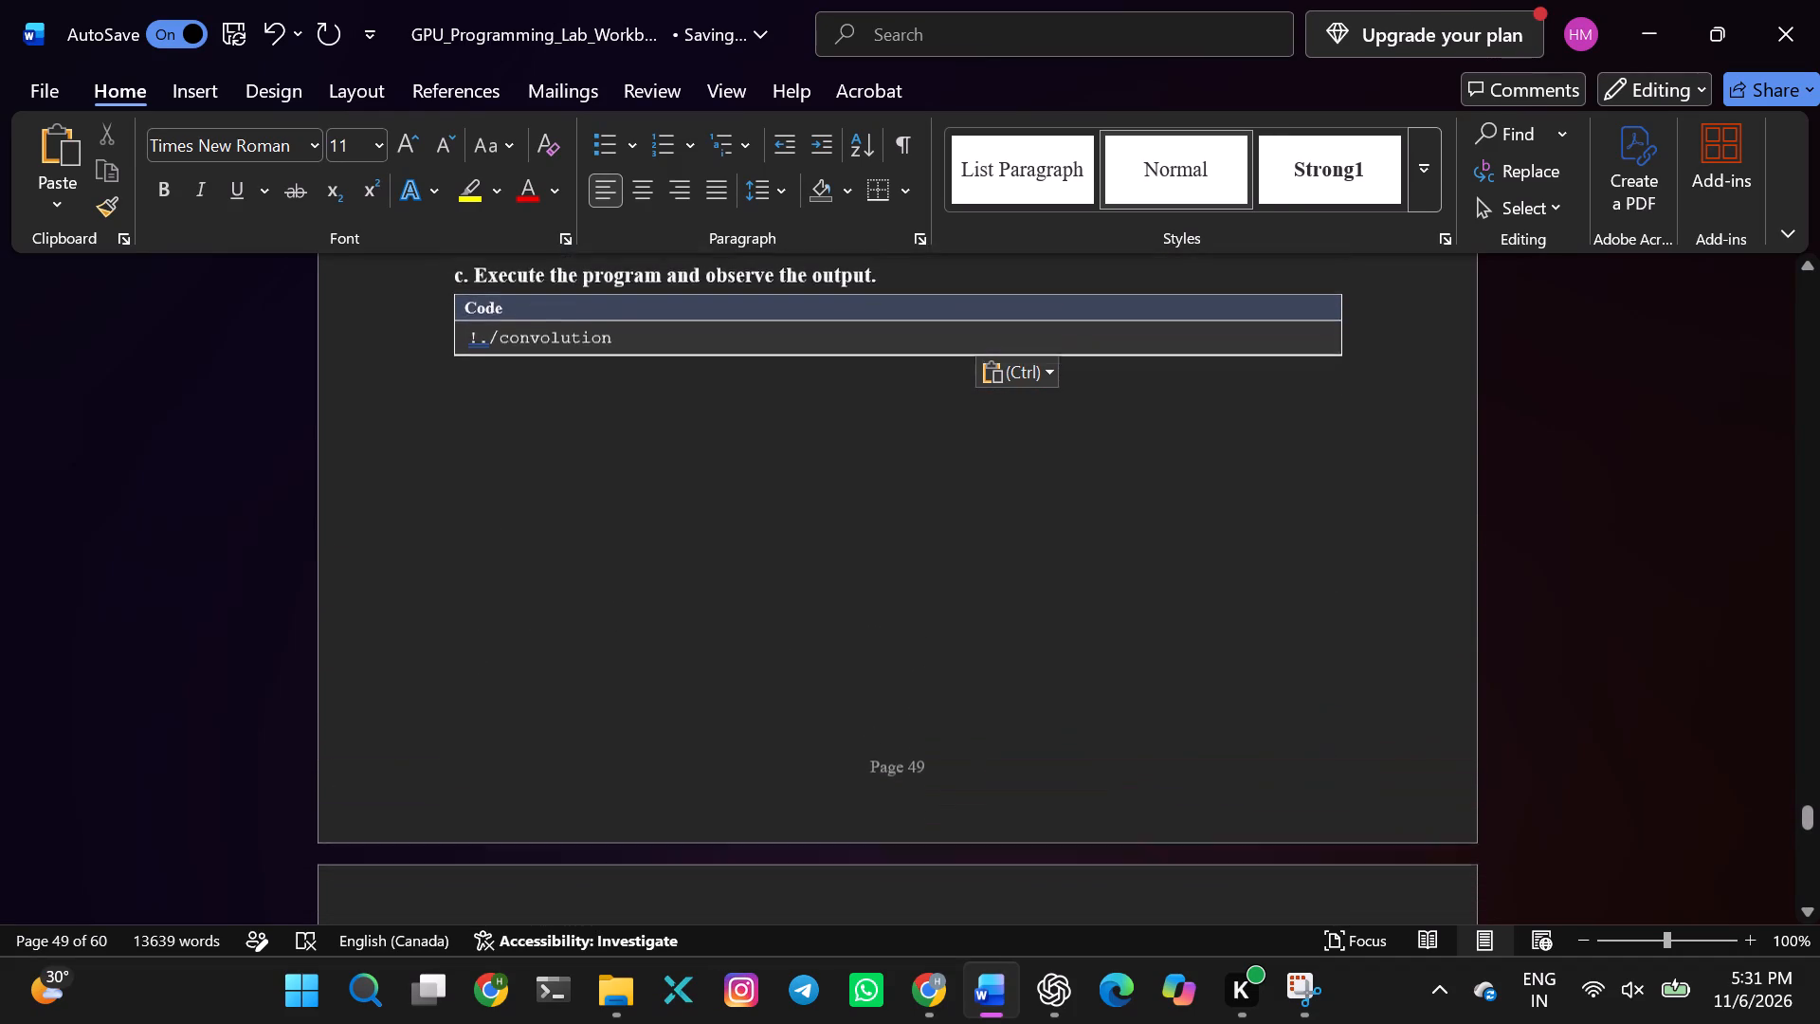
{"action": "scroll", "coordinate": [1070, 569], "scroll_direction": "down", "scroll_amount": 2}
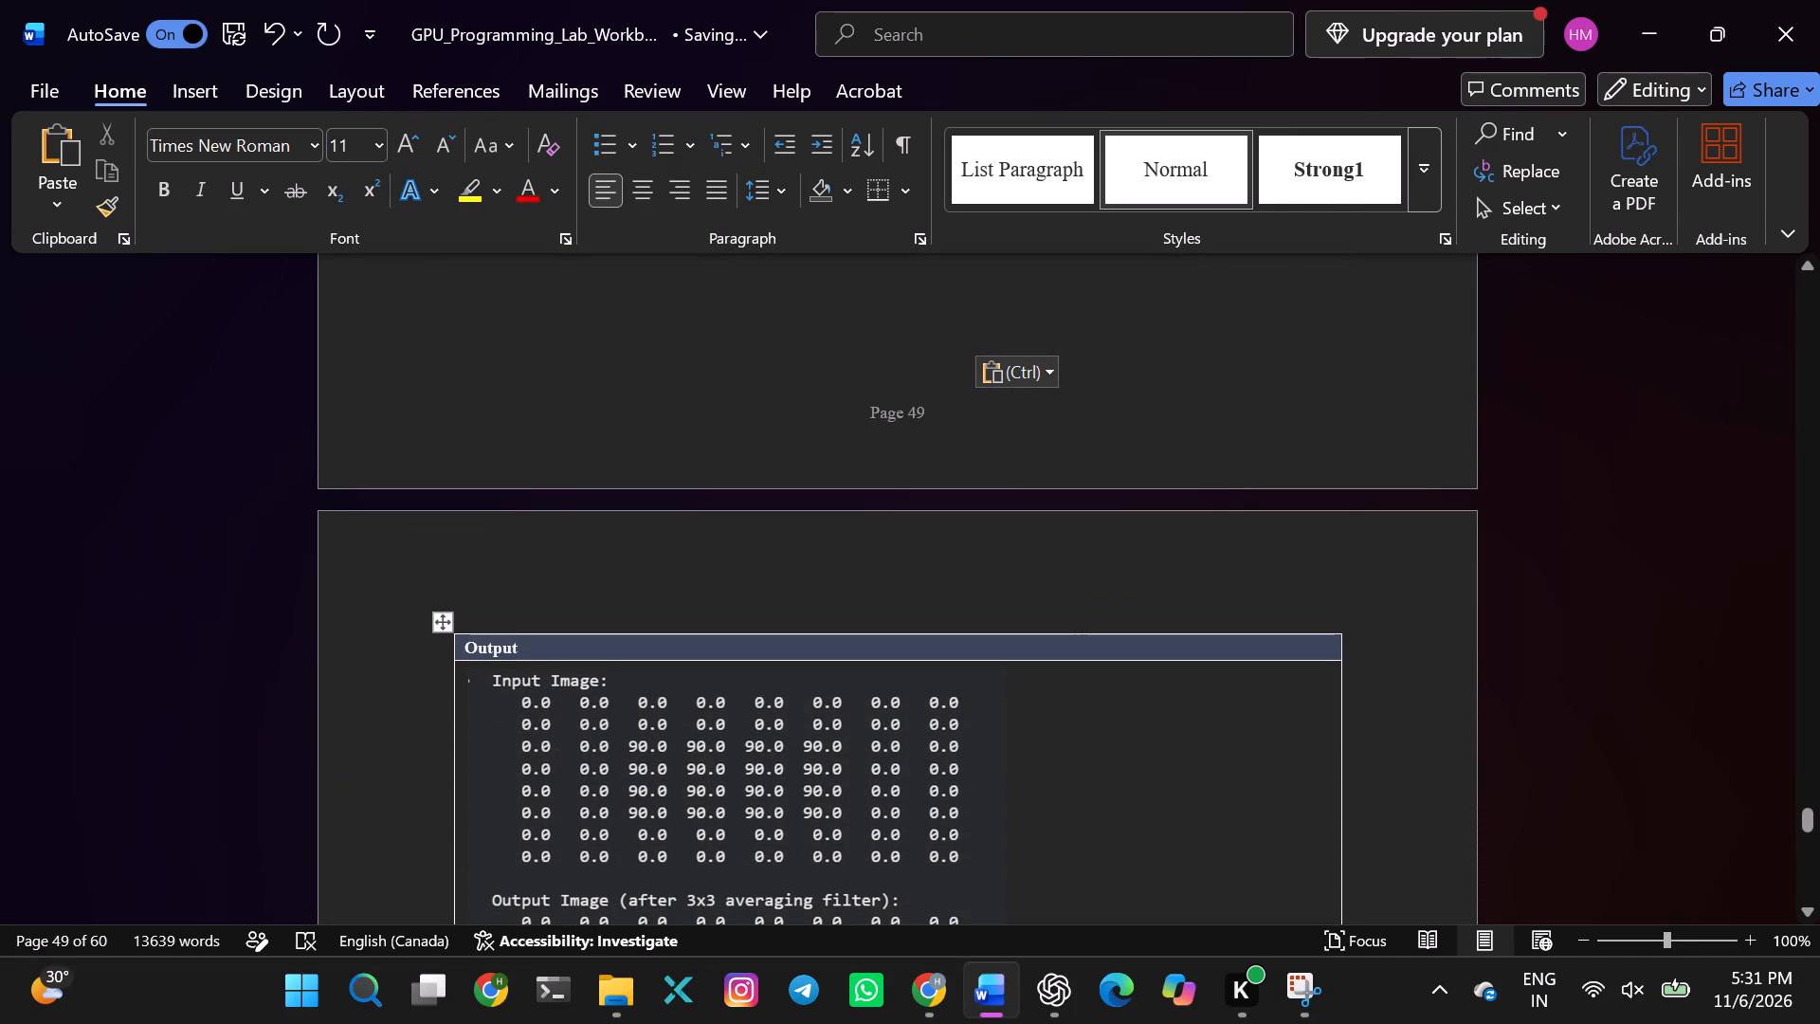
{"action": "left_click", "coordinate": [970, 770]}
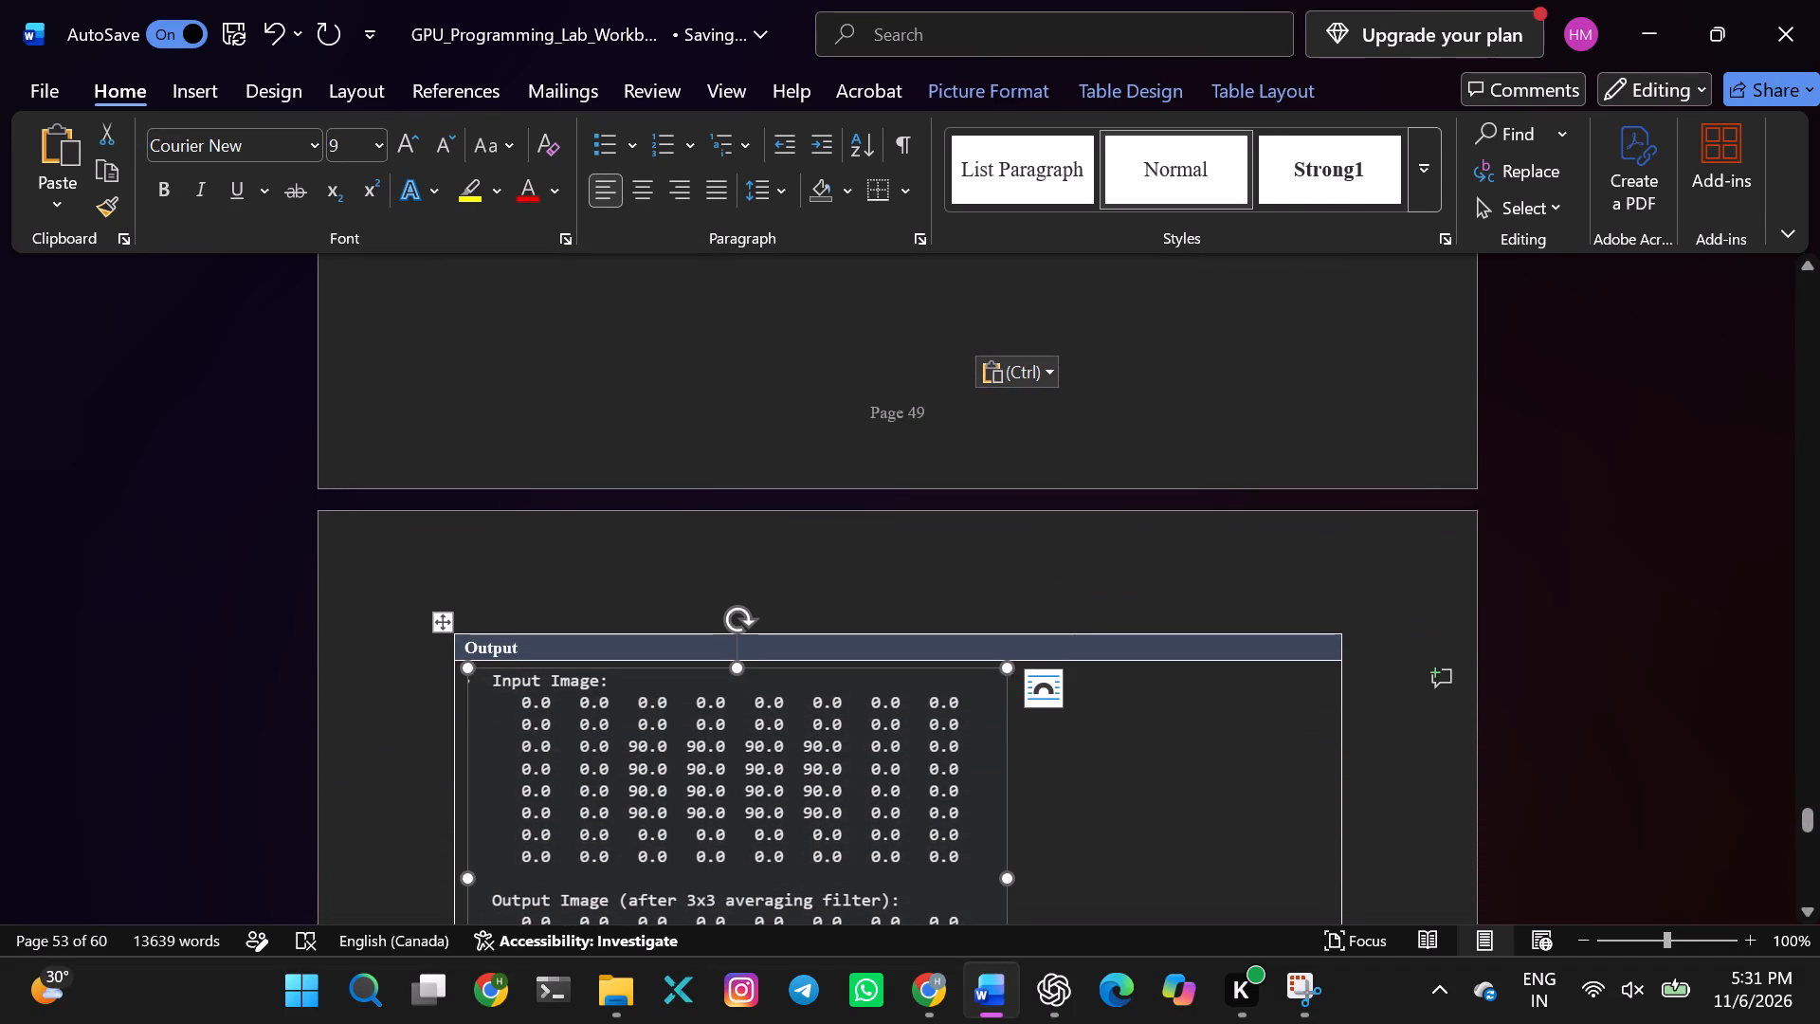
{"action": "right_click", "coordinate": [970, 770]}
{"action": "left_click", "coordinate": [1045, 222]}
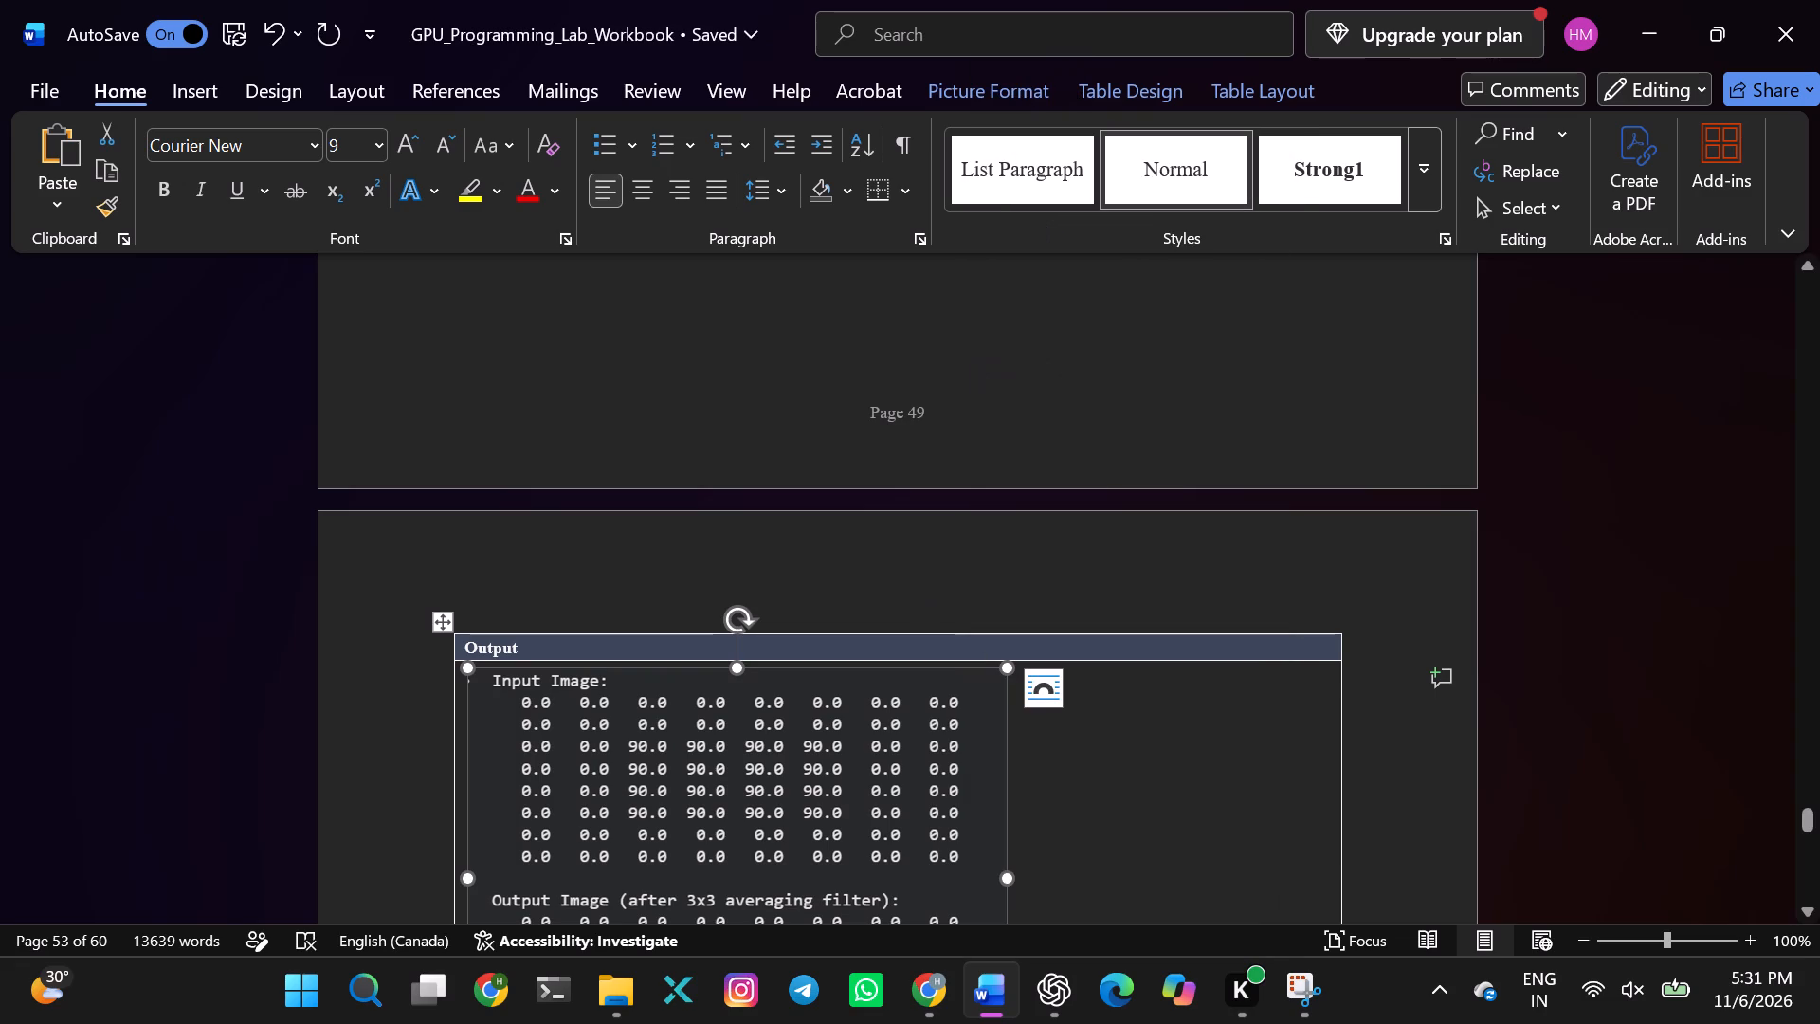
{"action": "key", "text": "BackSpace"}
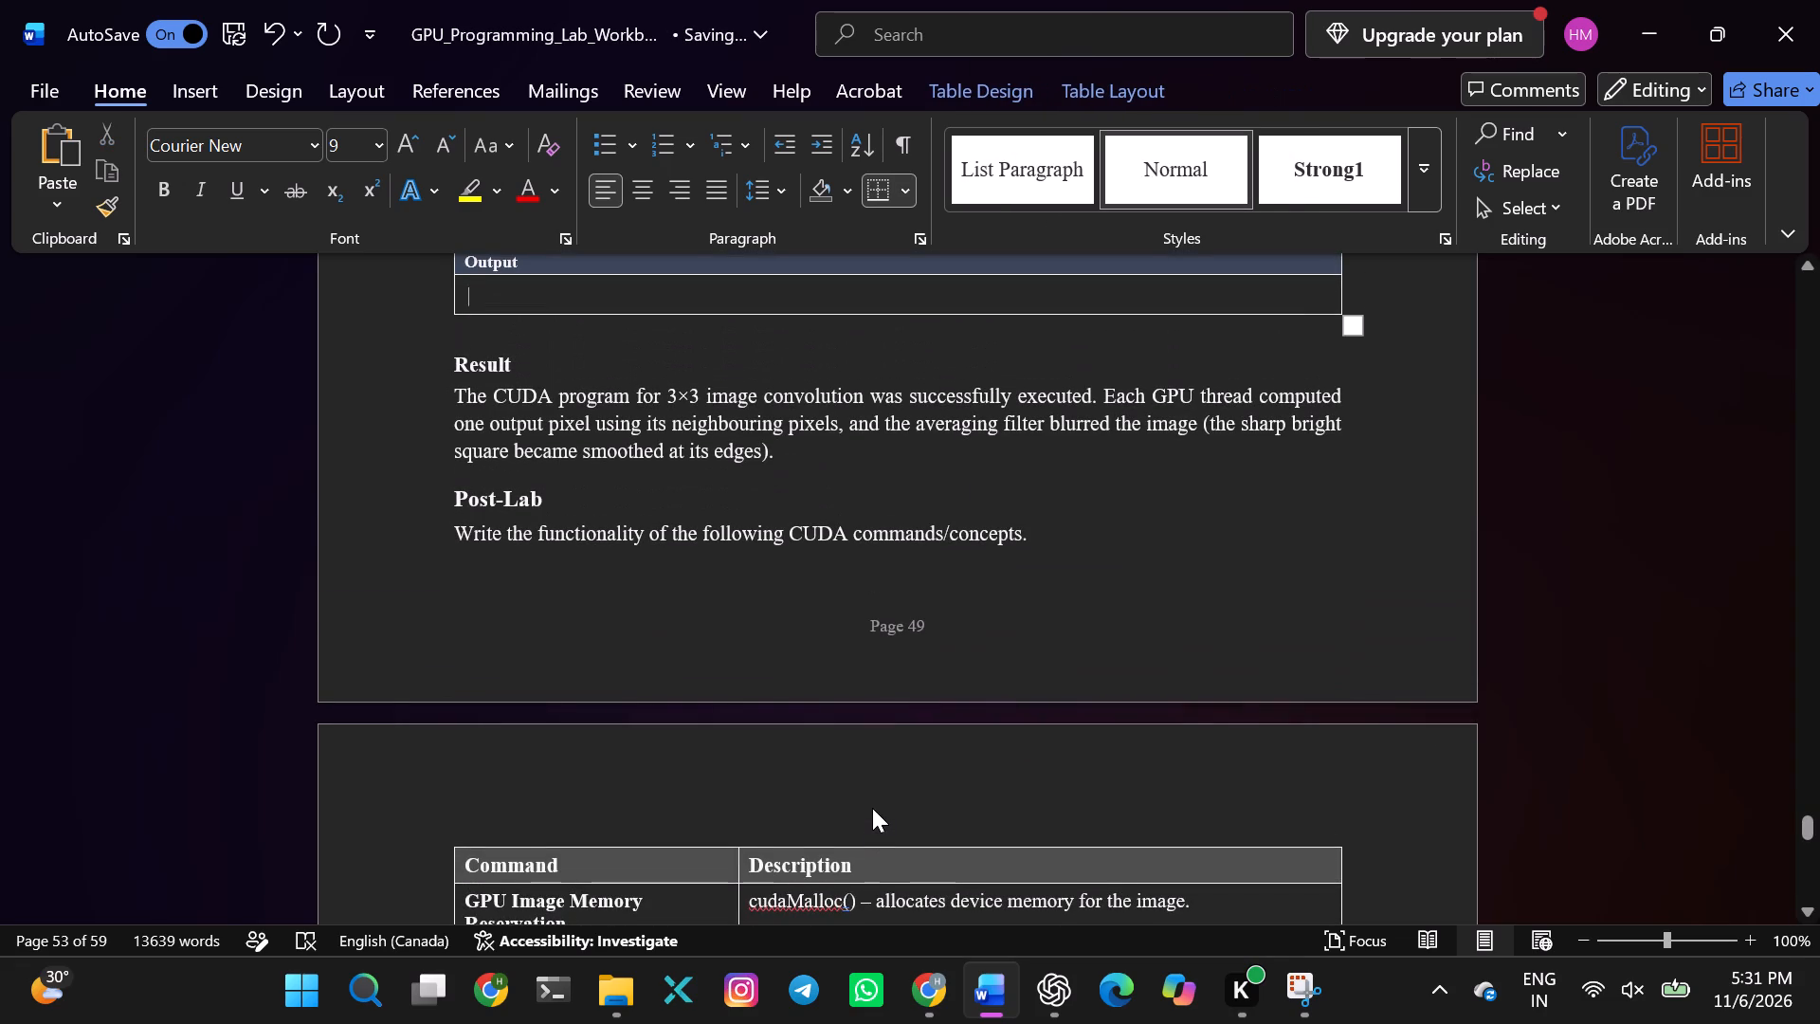
Delete Experiment 11's emptied Output table and paste the copied screenshot below the !./convolution table instead.
{"action": "scroll", "coordinate": [872, 808], "scroll_direction": "up", "scroll_amount": 1}
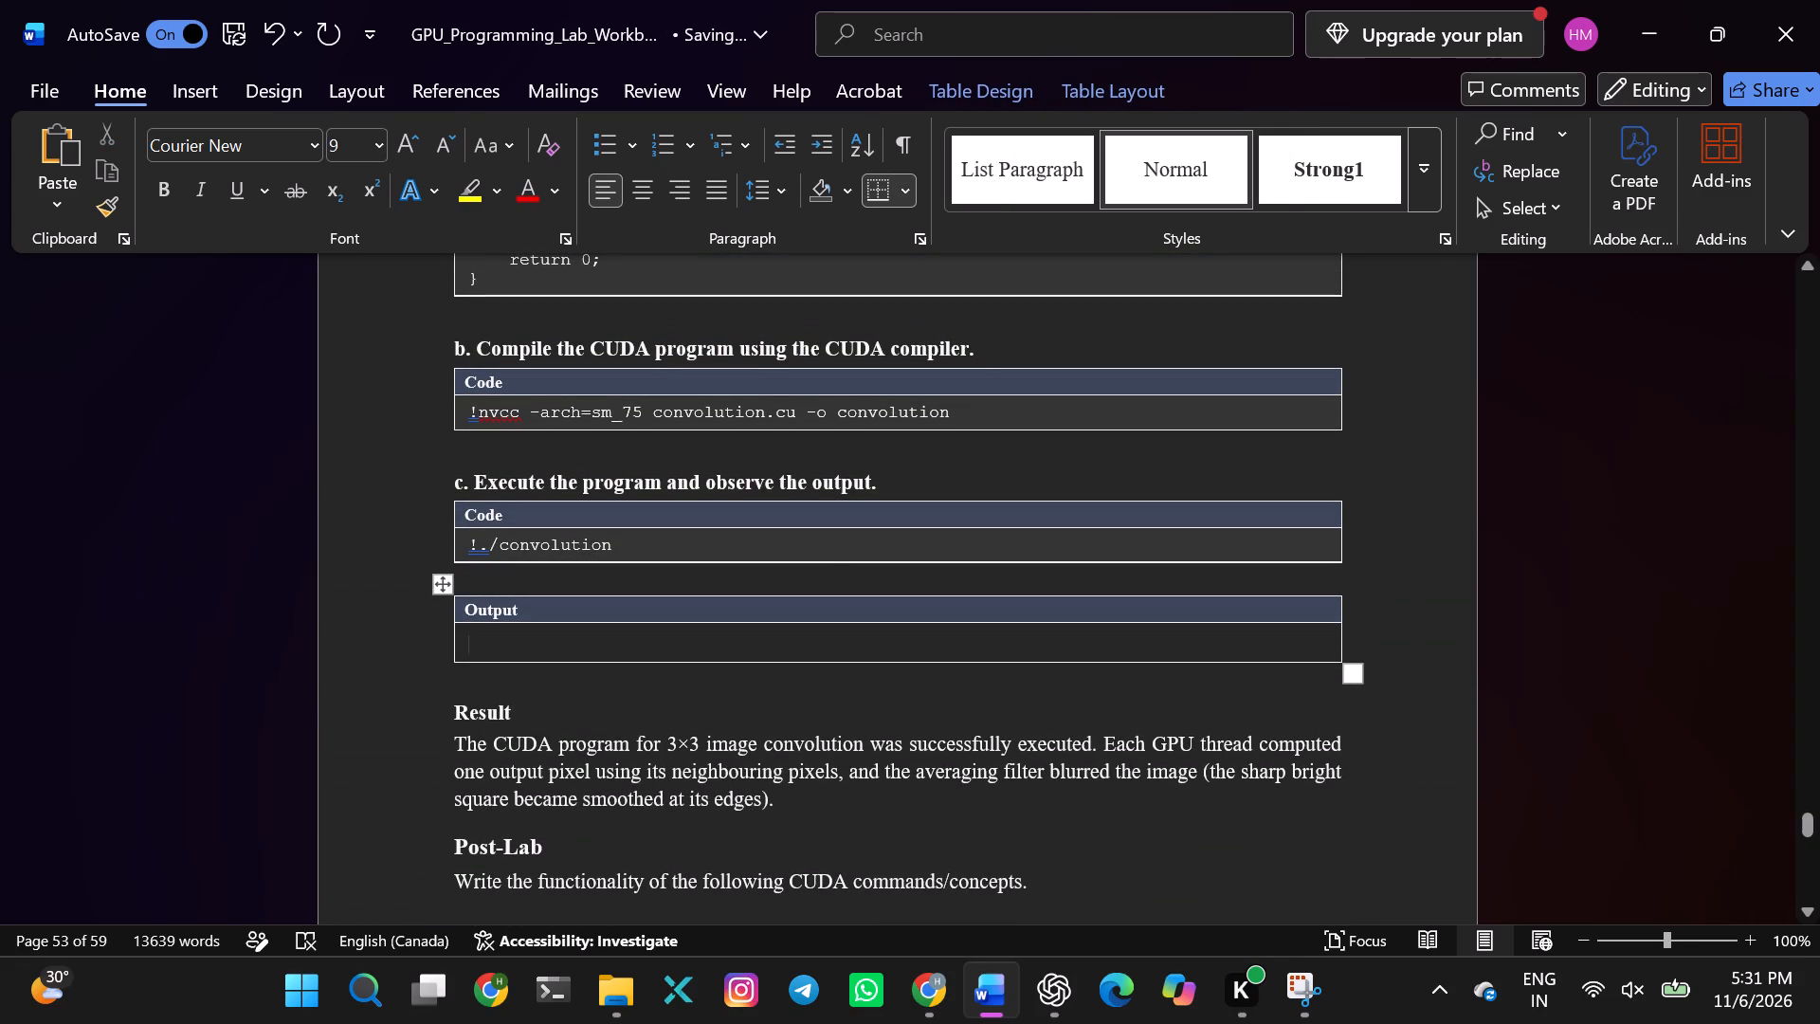
{"action": "left_click_drag", "start_coordinate": [461, 594], "coordinate": [511, 637]}
{"action": "key", "text": "BackSpace"}
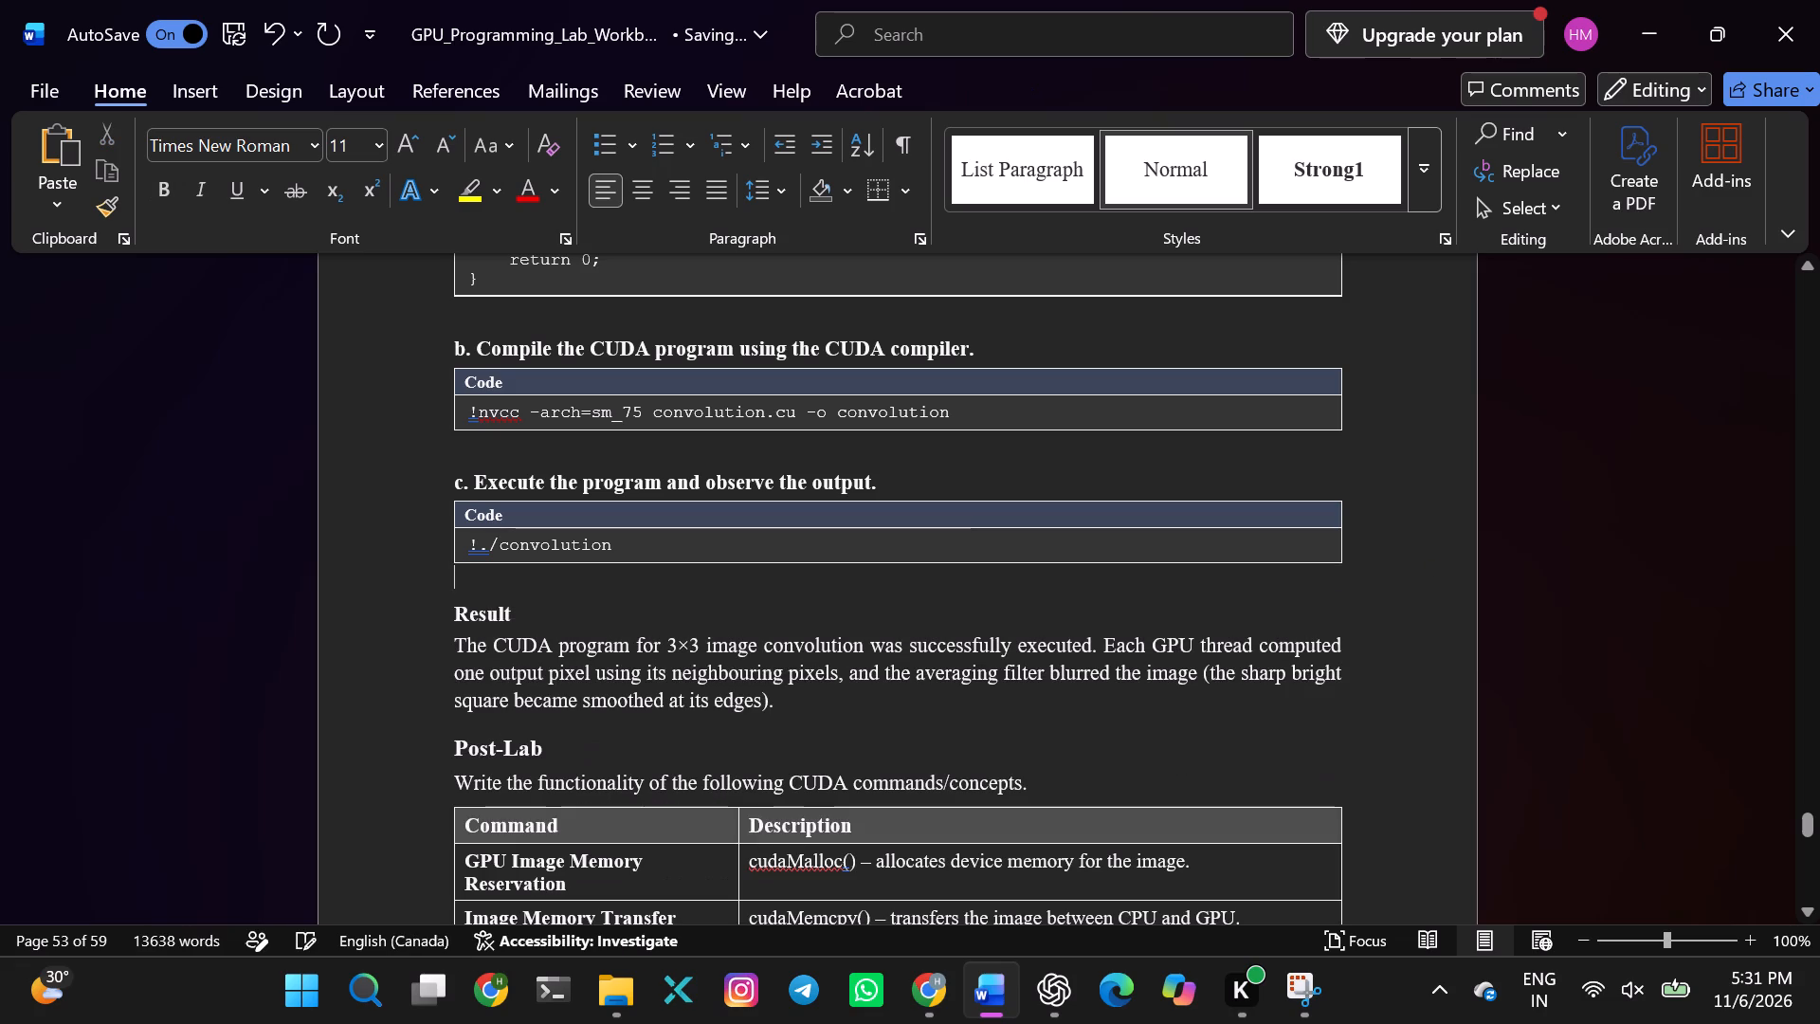
{"action": "key", "text": "ctrl+v"}
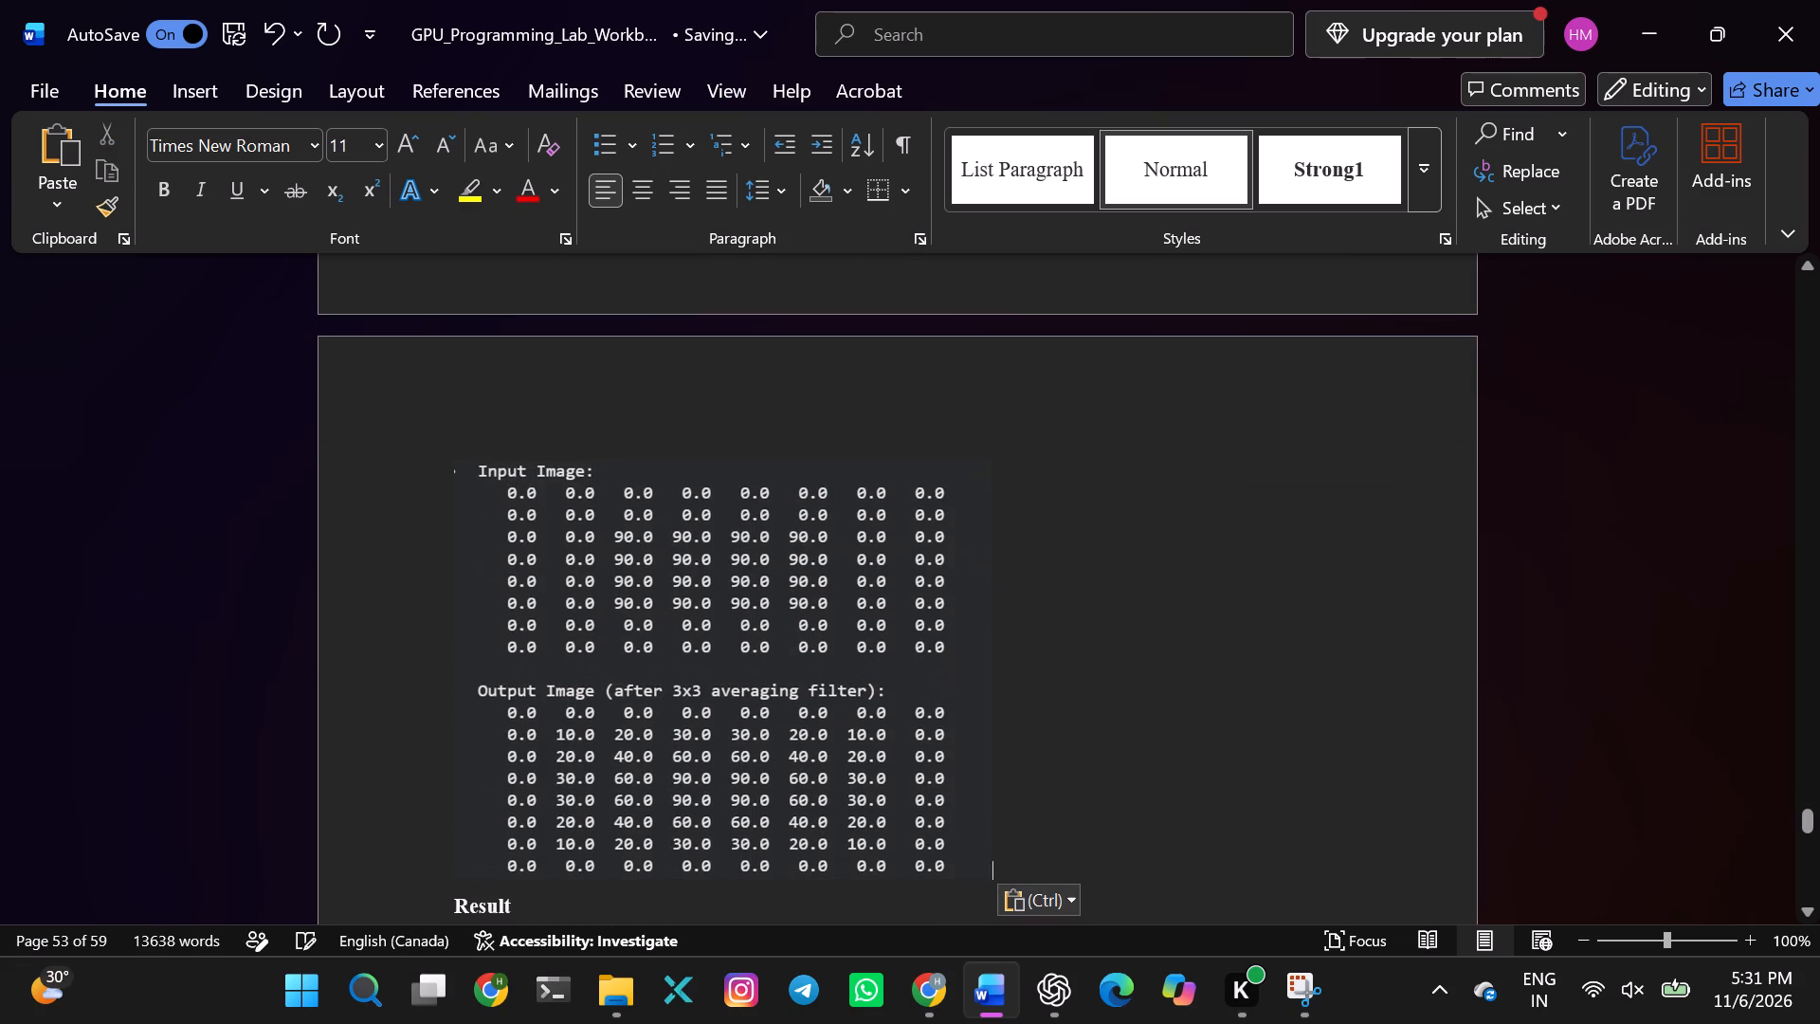
Shrink Experiment 11's output screenshot proportionally to just under half the text width so it fits on the page with the execution table.
{"action": "left_click", "coordinate": [722, 770]}
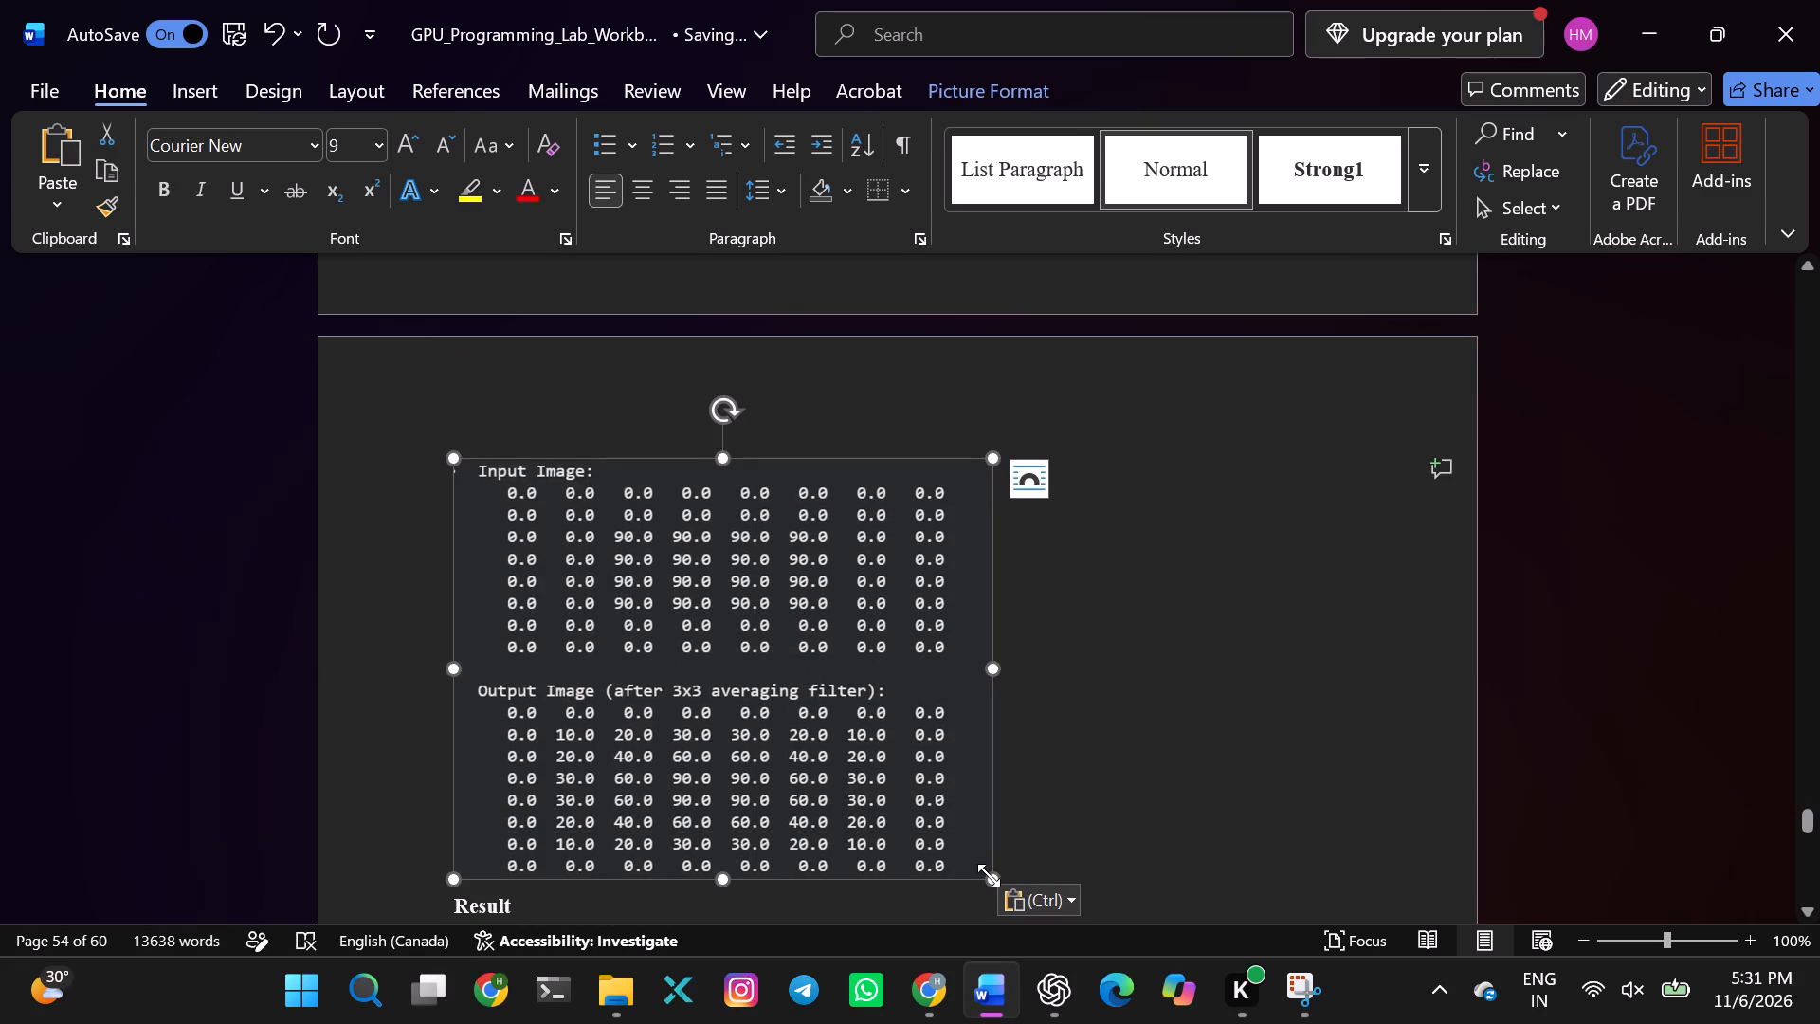
{"action": "left_click_drag", "start_coordinate": [990, 875], "coordinate": [864, 776]}
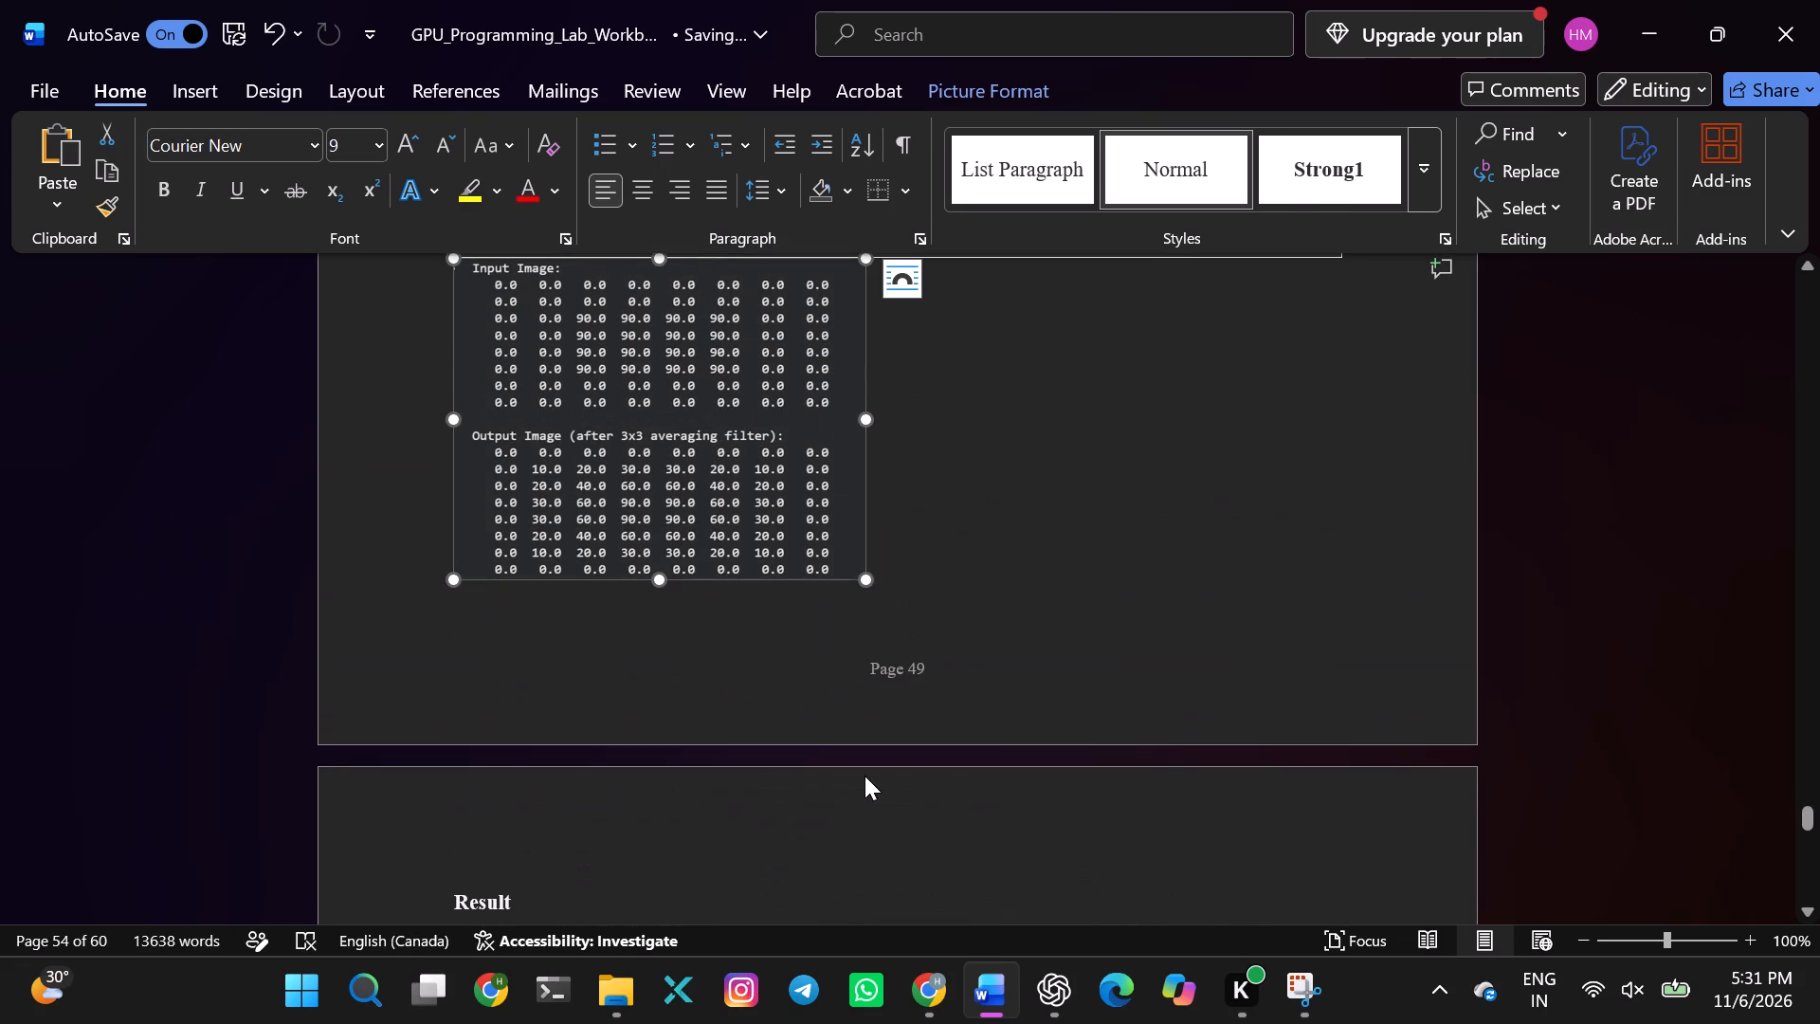
Copy the cuBLAS/cuFFT output screenshot in Experiment 12's Output table and remove it from the table.
{"action": "scroll", "coordinate": [1065, 562], "scroll_direction": "down", "scroll_amount": 1}
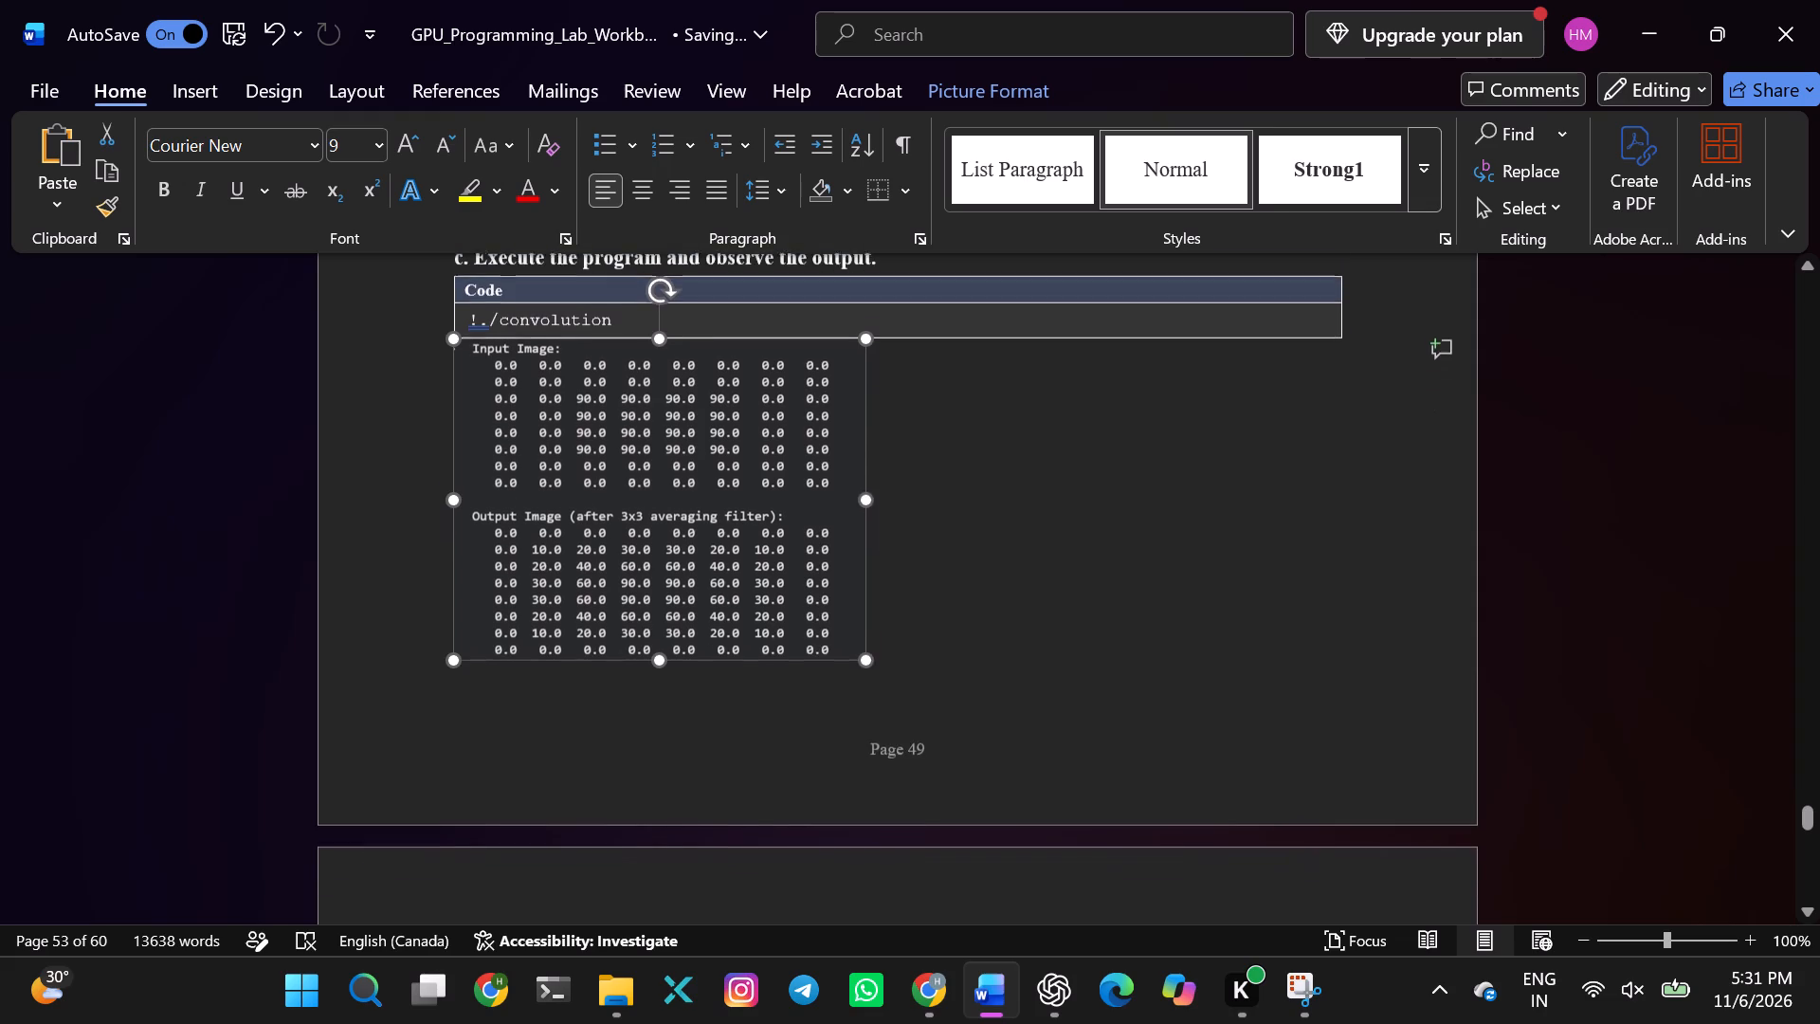
{"action": "scroll", "coordinate": [1065, 562], "scroll_direction": "down", "scroll_amount": 5}
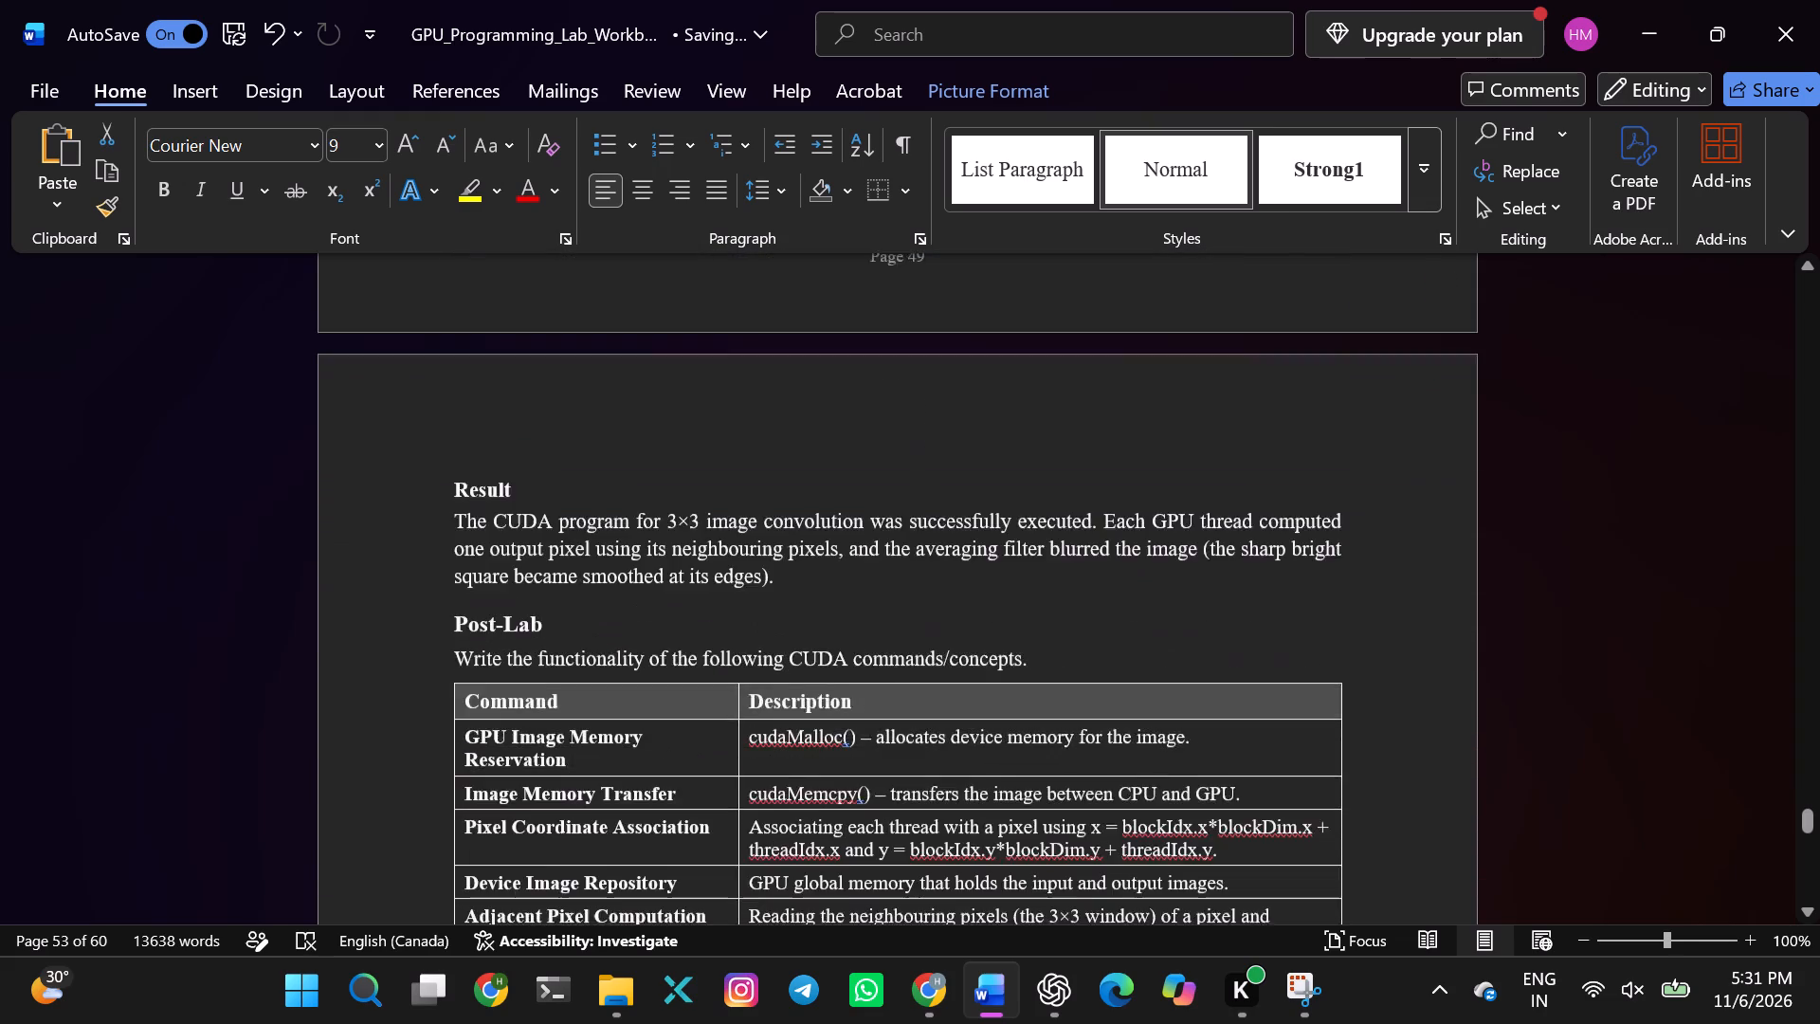
{"action": "scroll", "coordinate": [1065, 562], "scroll_direction": "down", "scroll_amount": 3}
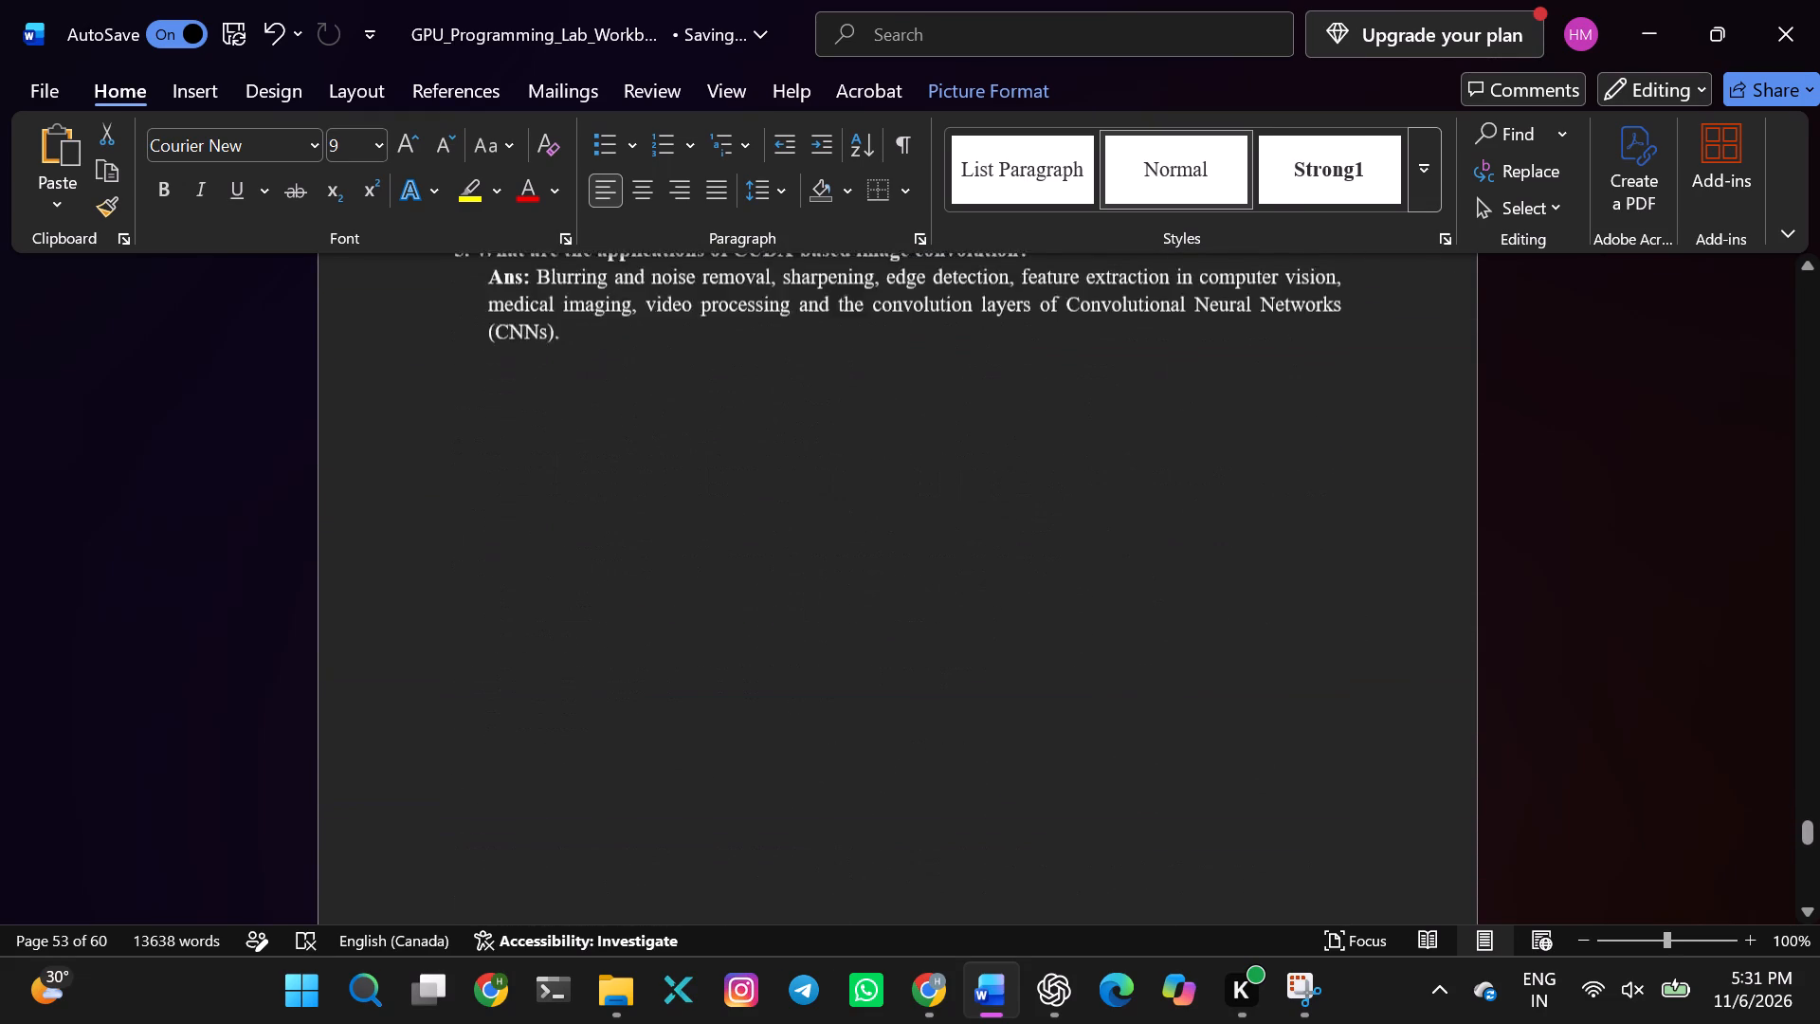
{"action": "scroll", "coordinate": [1065, 562], "scroll_direction": "down", "scroll_amount": 2}
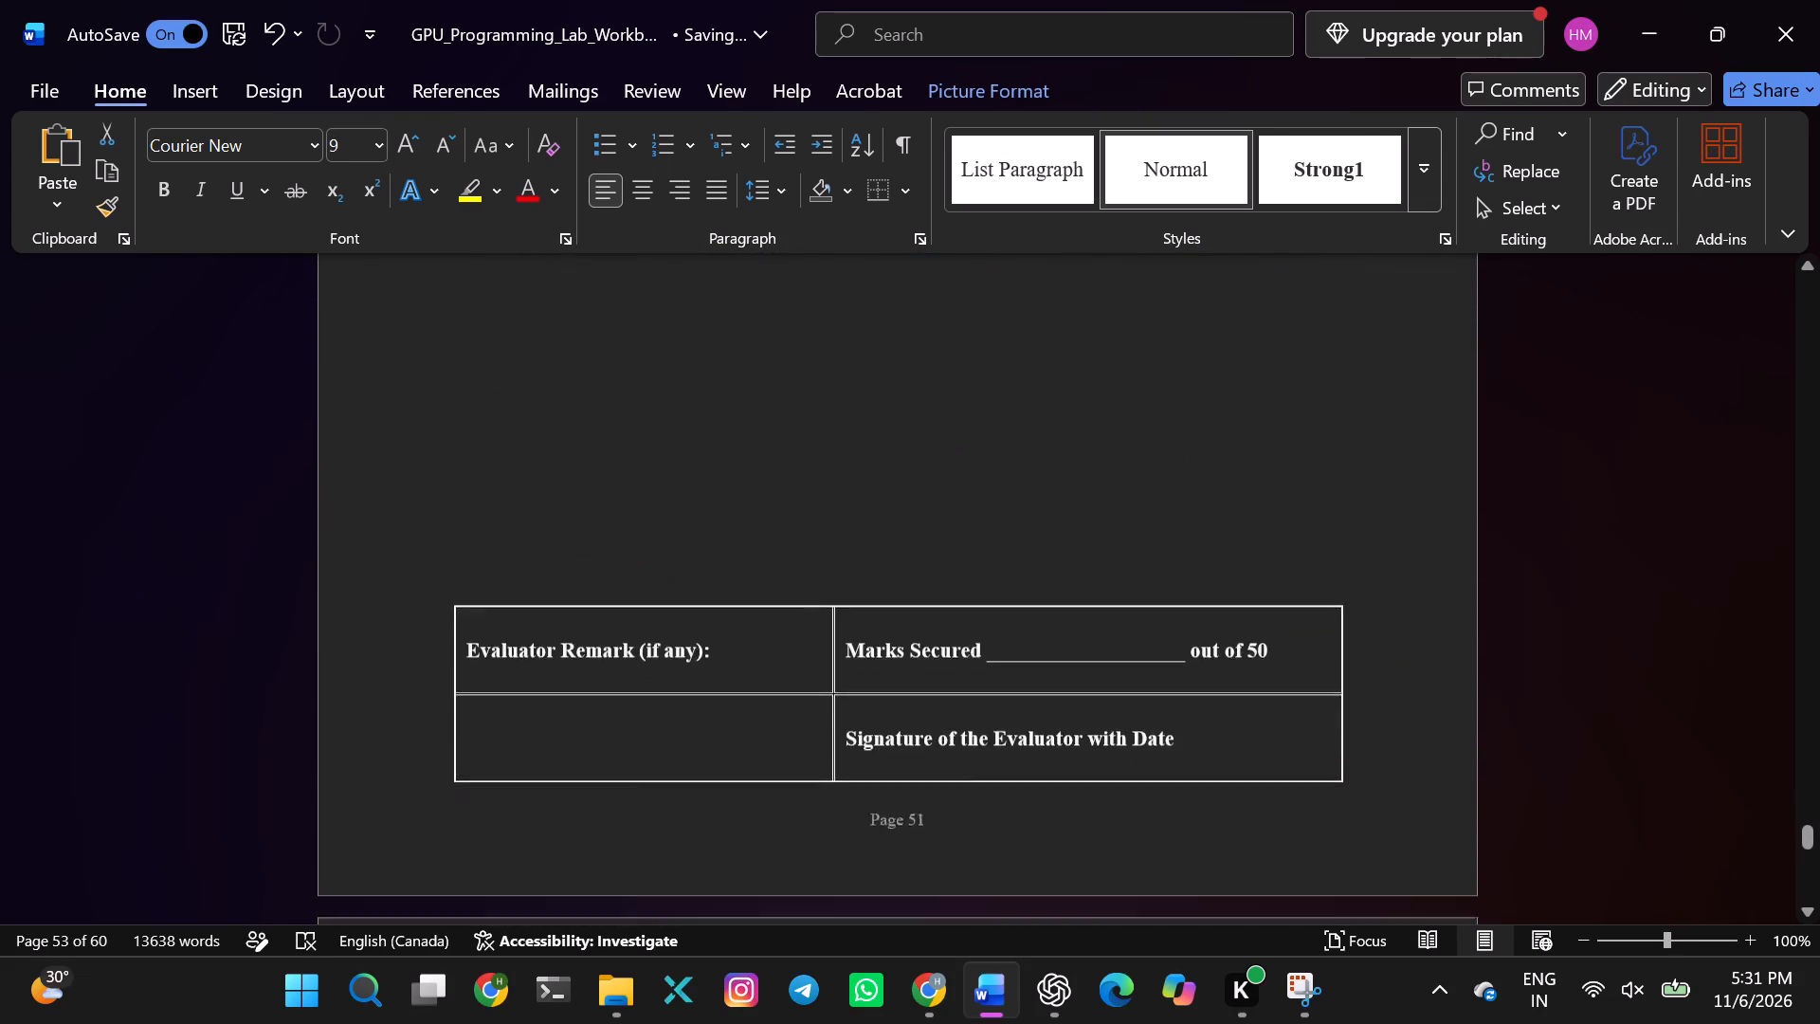
{"action": "scroll", "coordinate": [1065, 562], "scroll_direction": "down", "scroll_amount": 4}
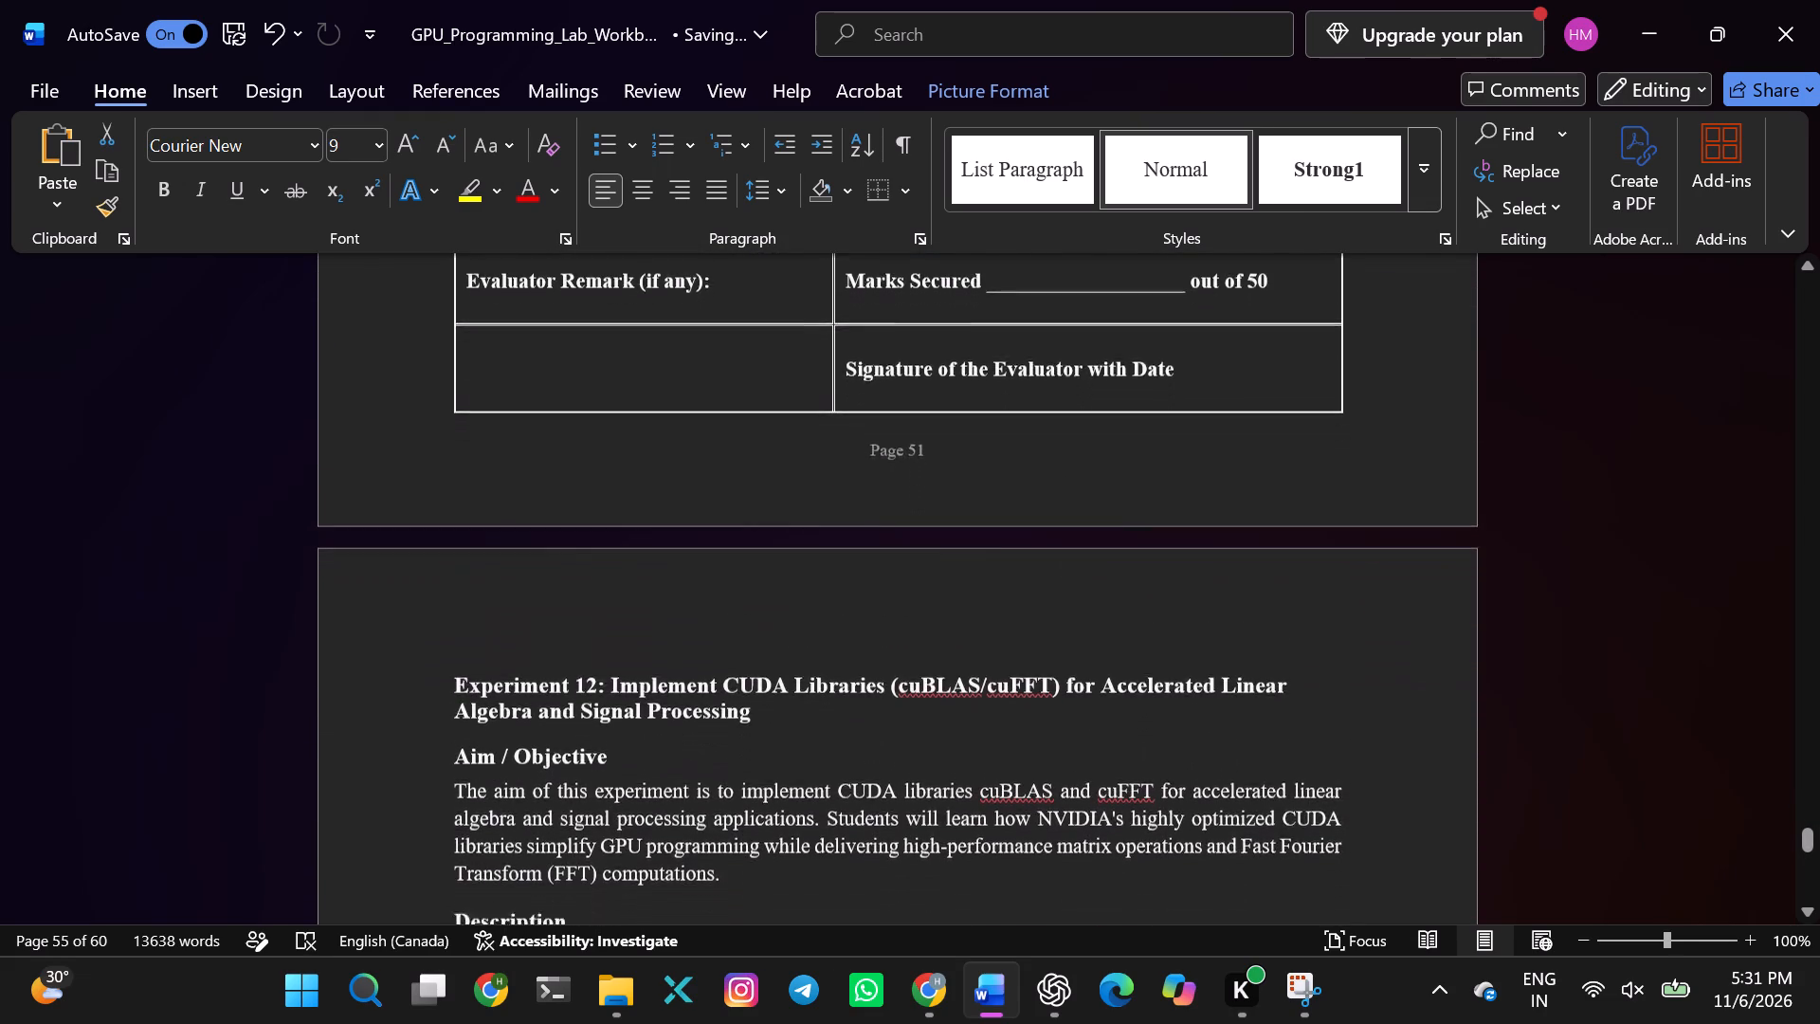
{"action": "scroll", "coordinate": [1065, 562], "scroll_direction": "down", "scroll_amount": 5}
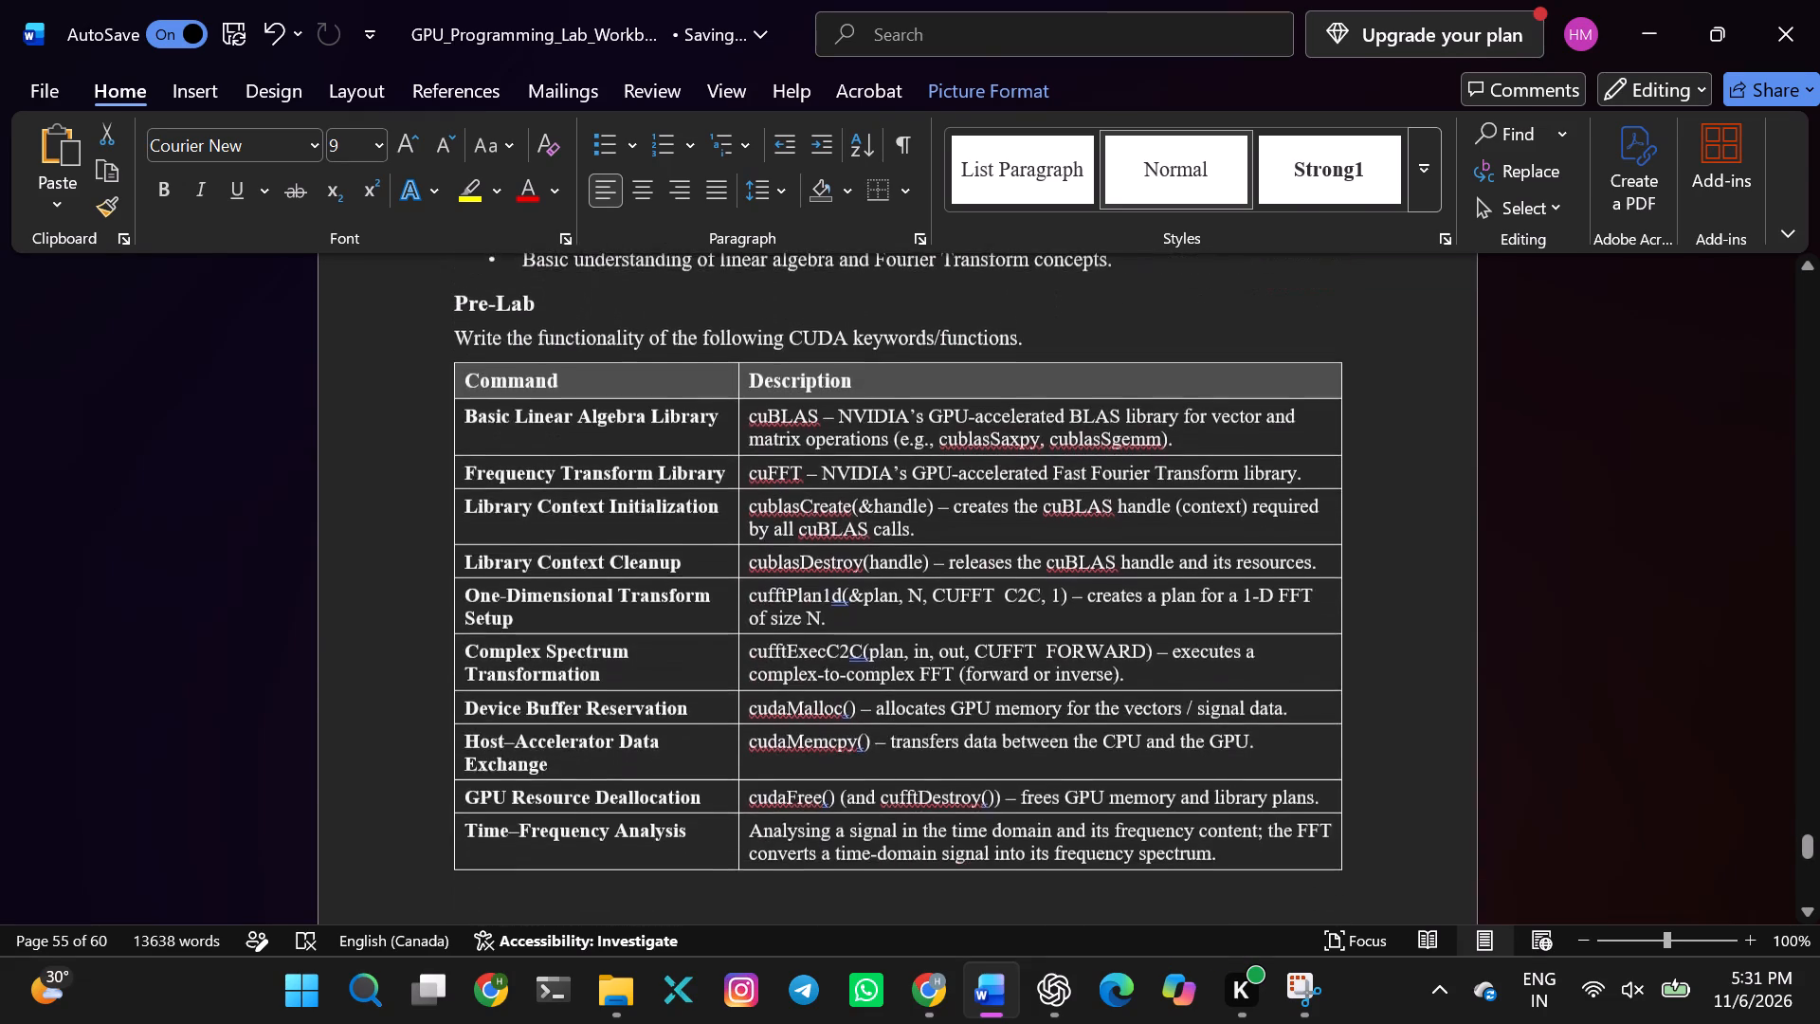
{"action": "scroll", "coordinate": [1065, 562], "scroll_direction": "down", "scroll_amount": 7}
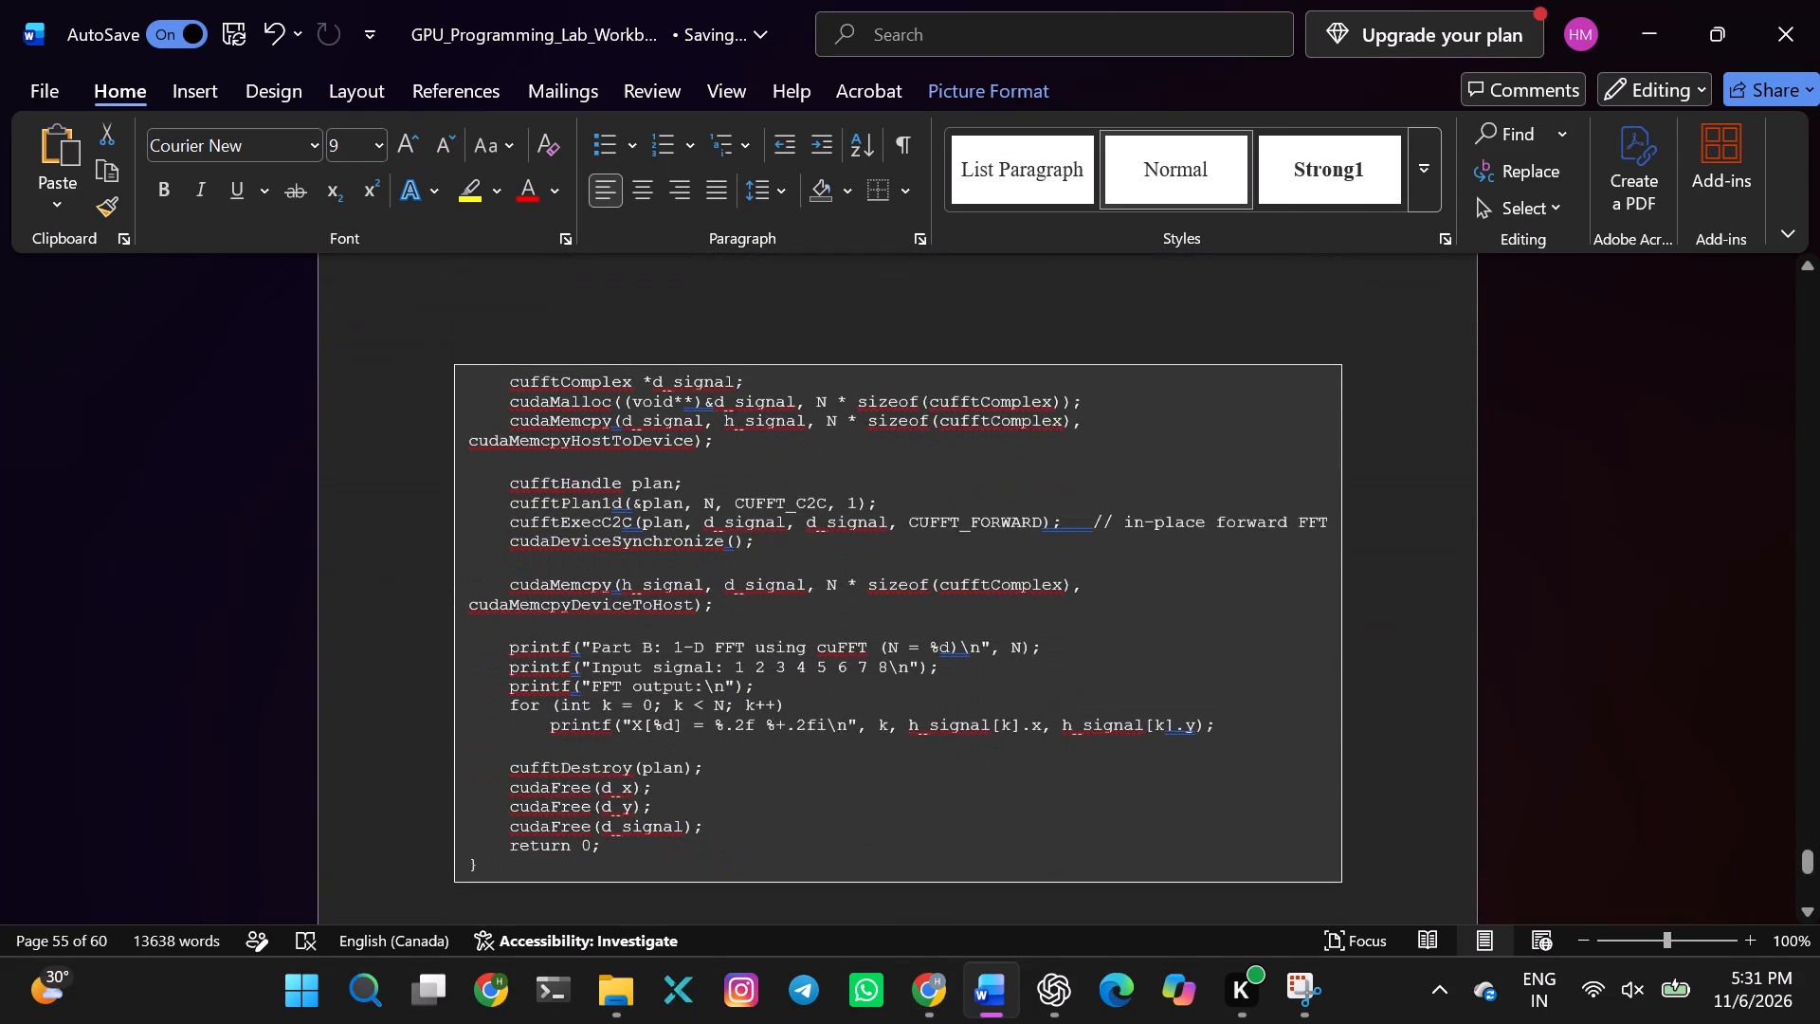
{"action": "scroll", "coordinate": [1065, 562], "scroll_direction": "down", "scroll_amount": 5}
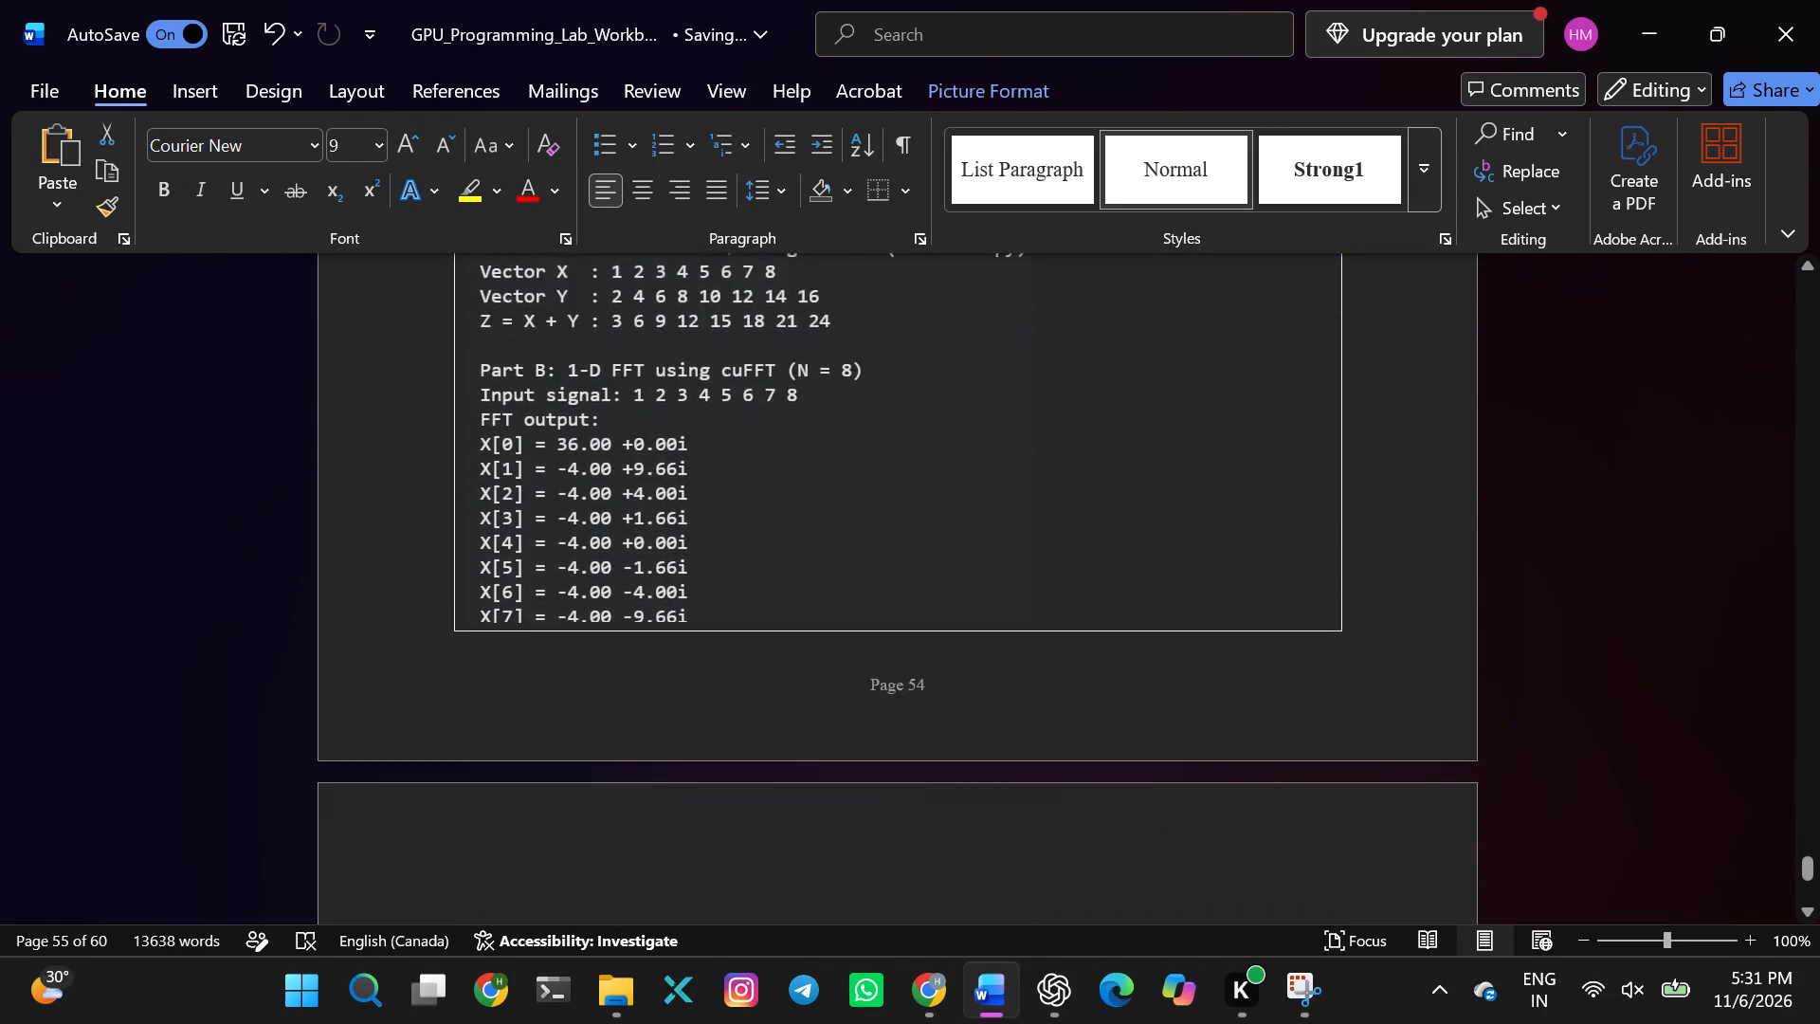
{"action": "left_click", "coordinate": [991, 528]}
{"action": "right_click", "coordinate": [991, 528]}
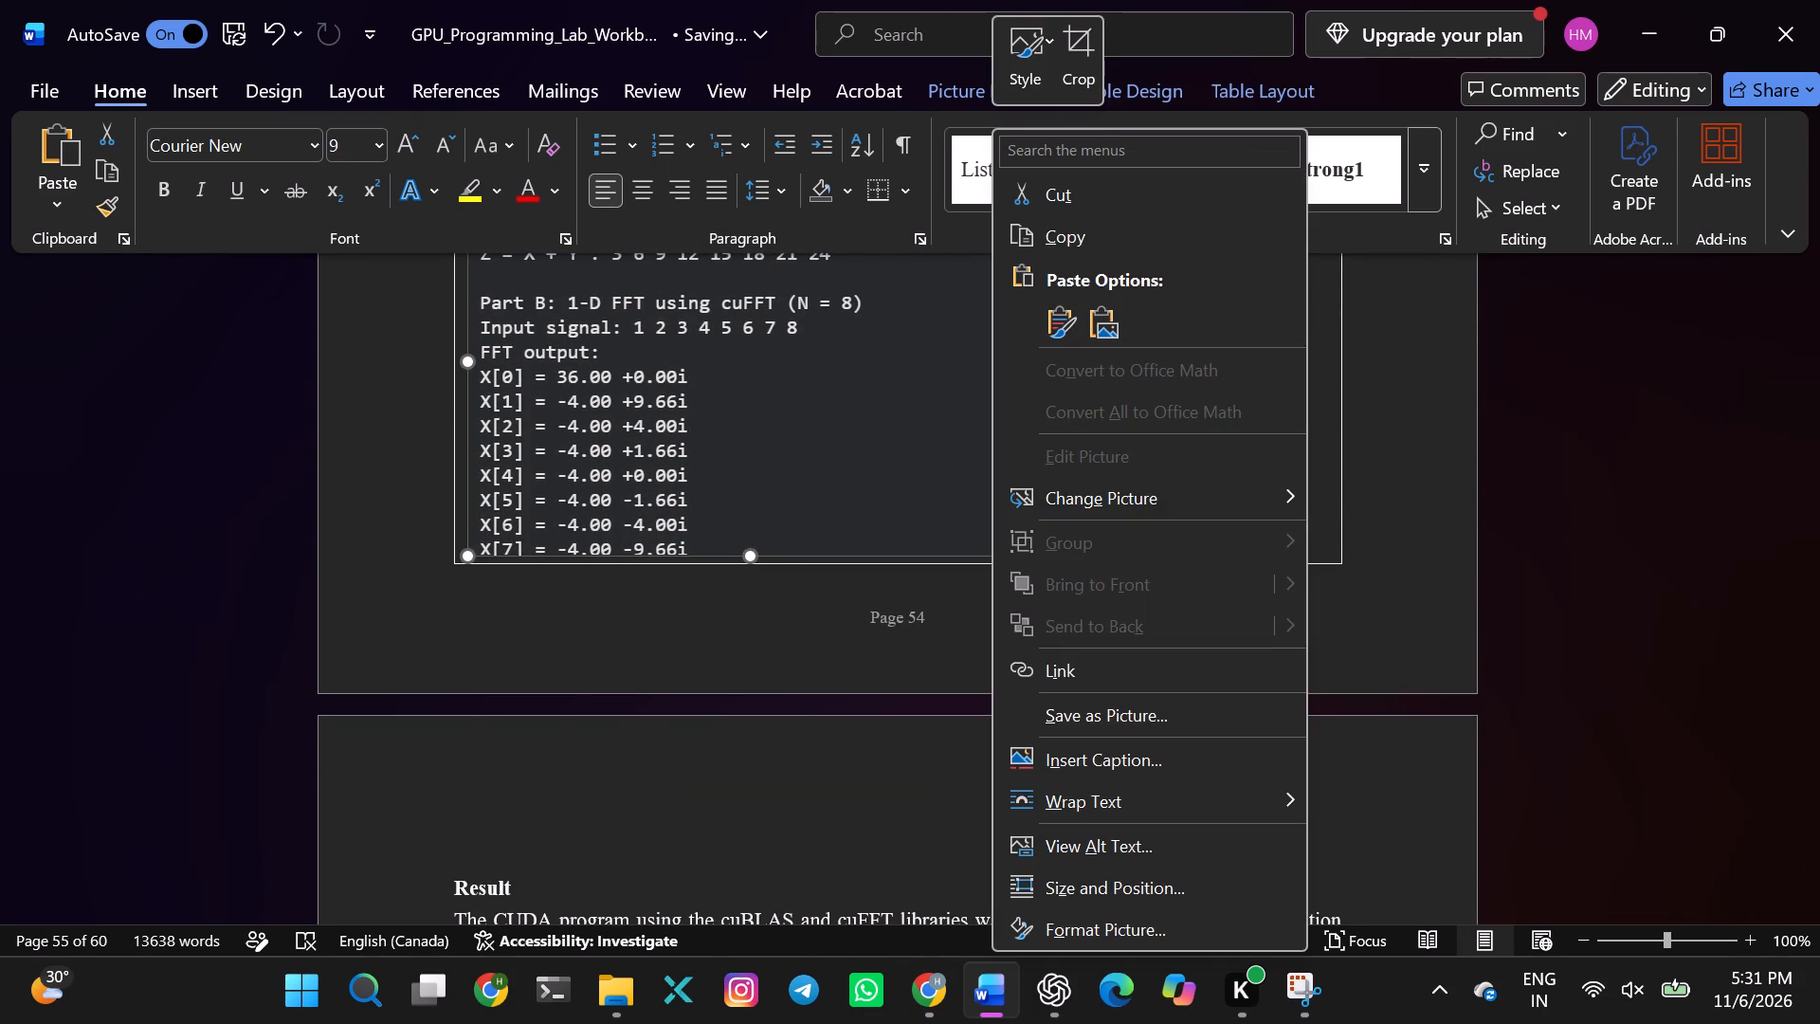
{"action": "left_click", "coordinate": [1077, 247]}
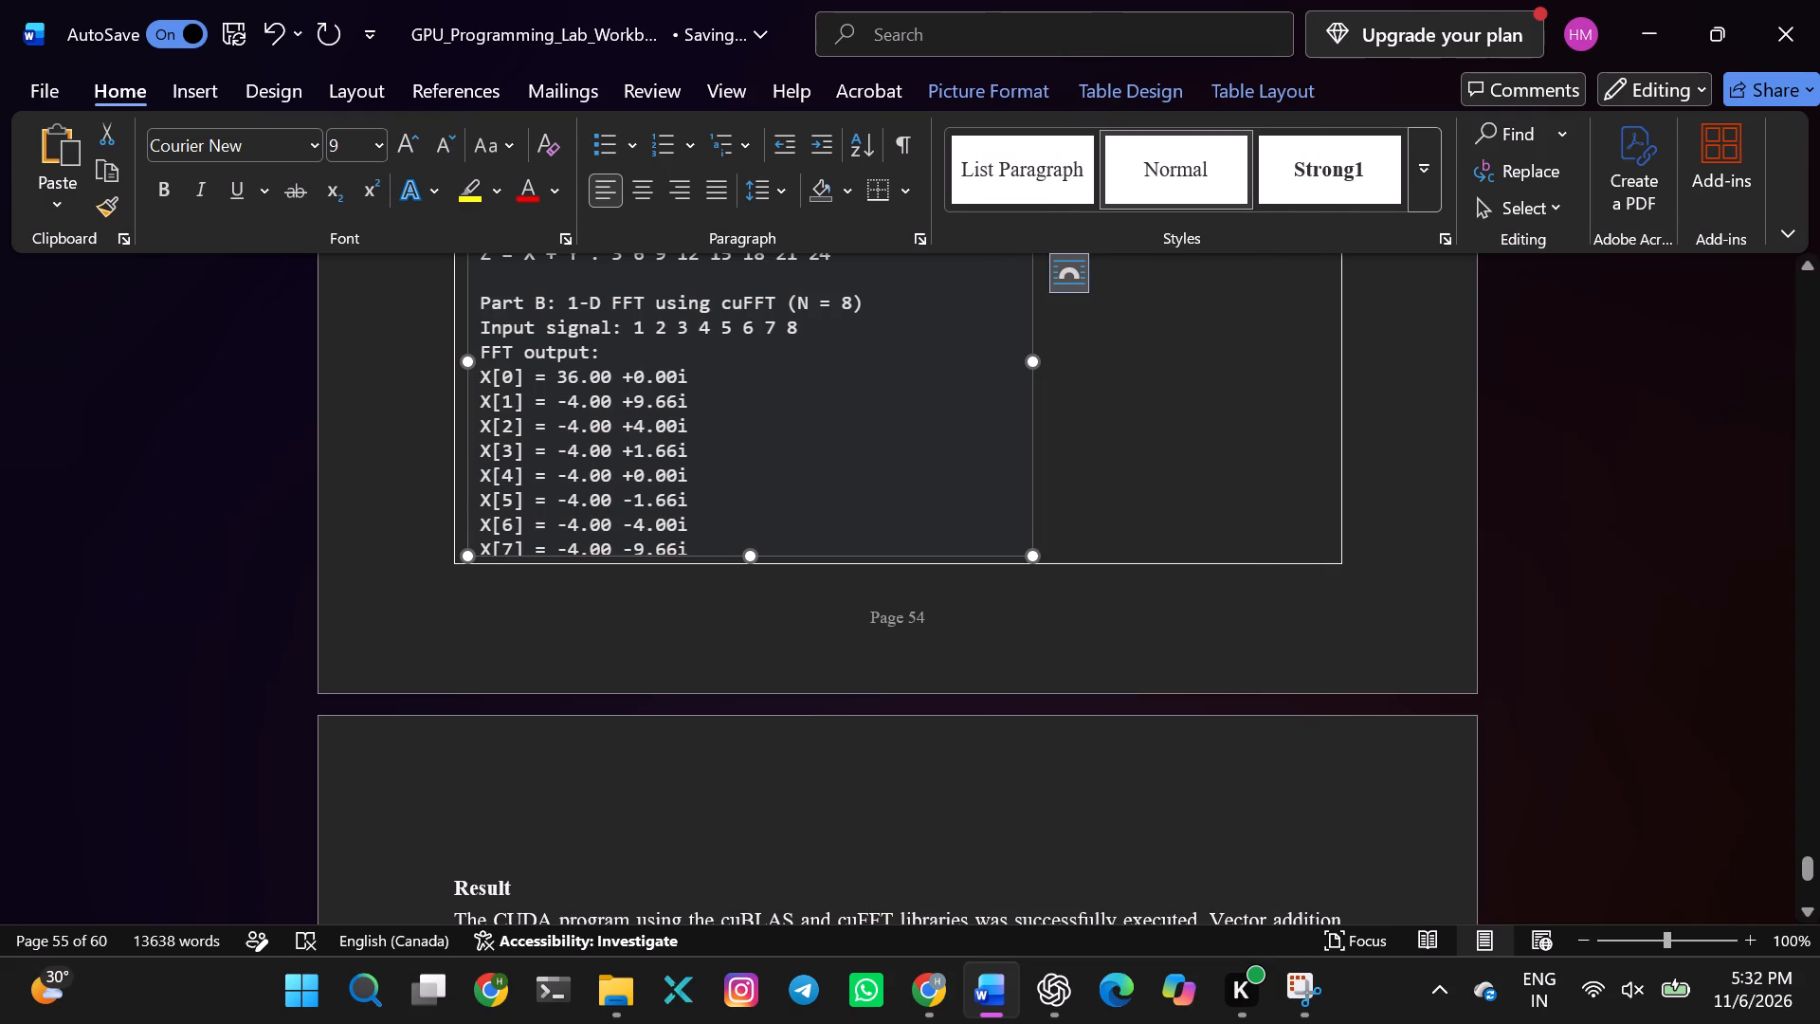
{"action": "key", "text": "BackSpace"}
Delete Experiment 12's emptied Output table and paste the copied screenshot below the !./cublas_cufft table instead.
{"action": "scroll", "coordinate": [918, 419], "scroll_direction": "up", "scroll_amount": 1}
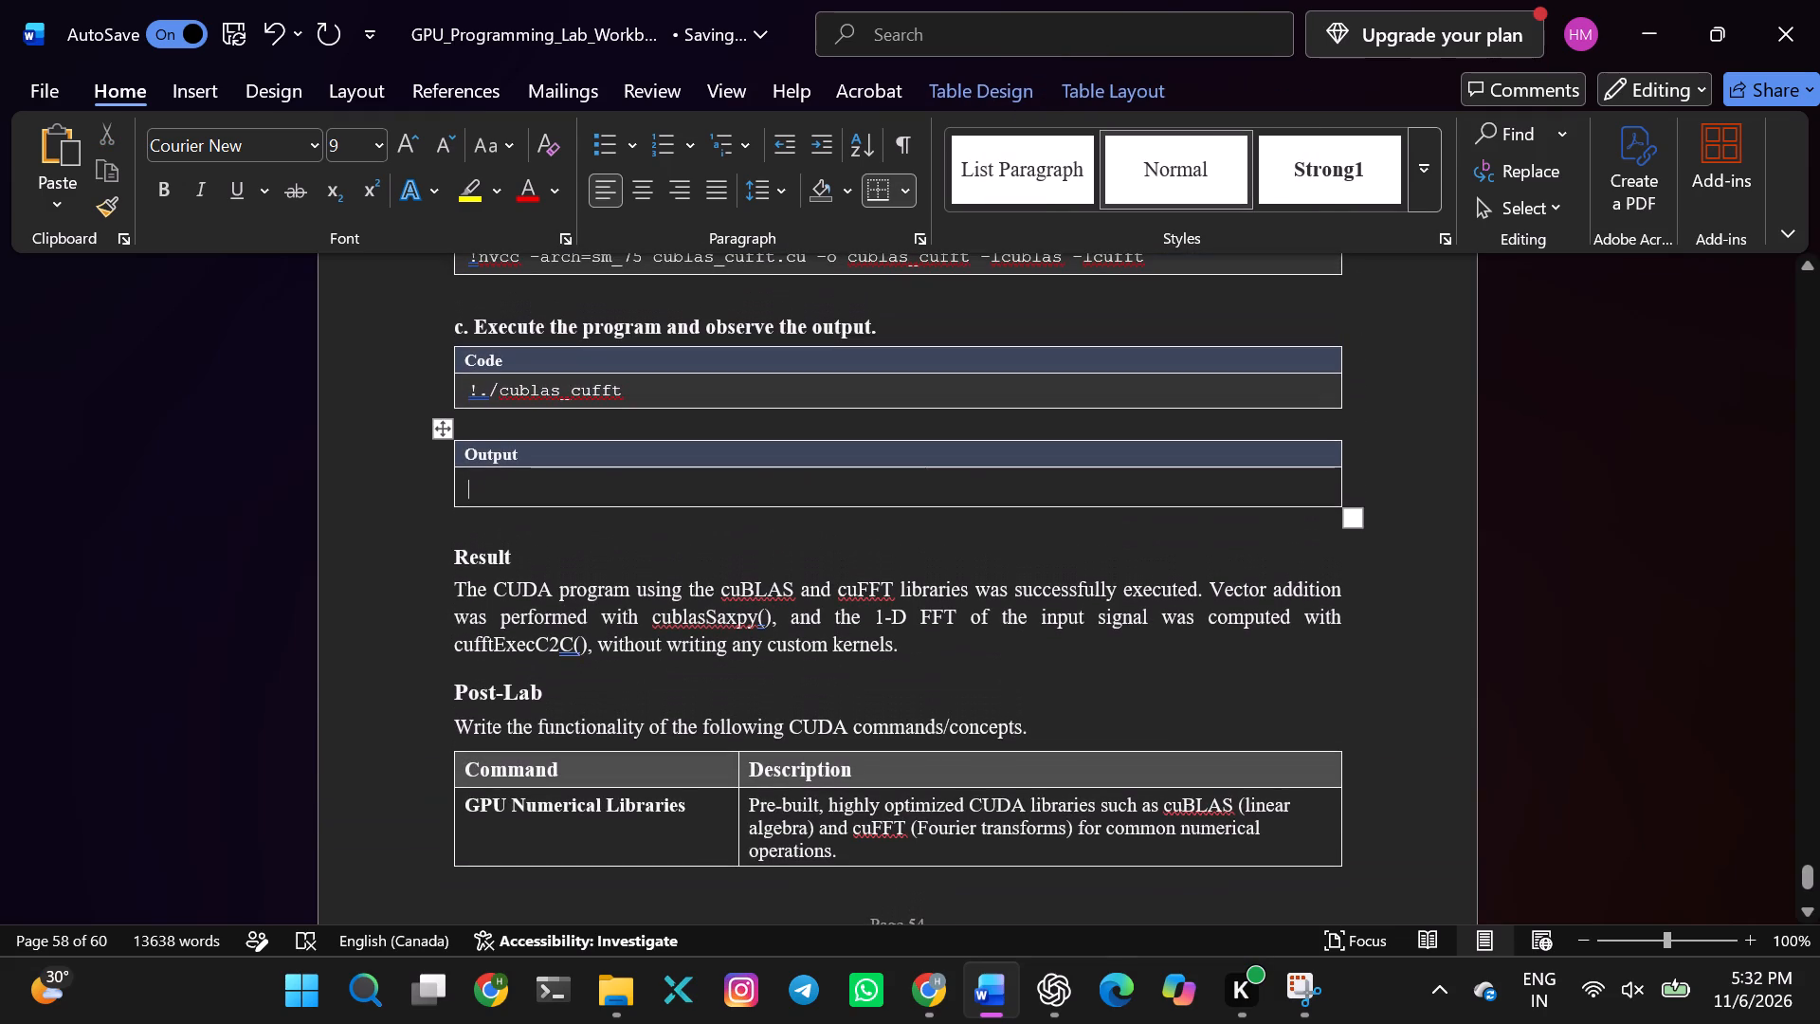
{"action": "left_click_drag", "start_coordinate": [463, 449], "coordinate": [519, 489]}
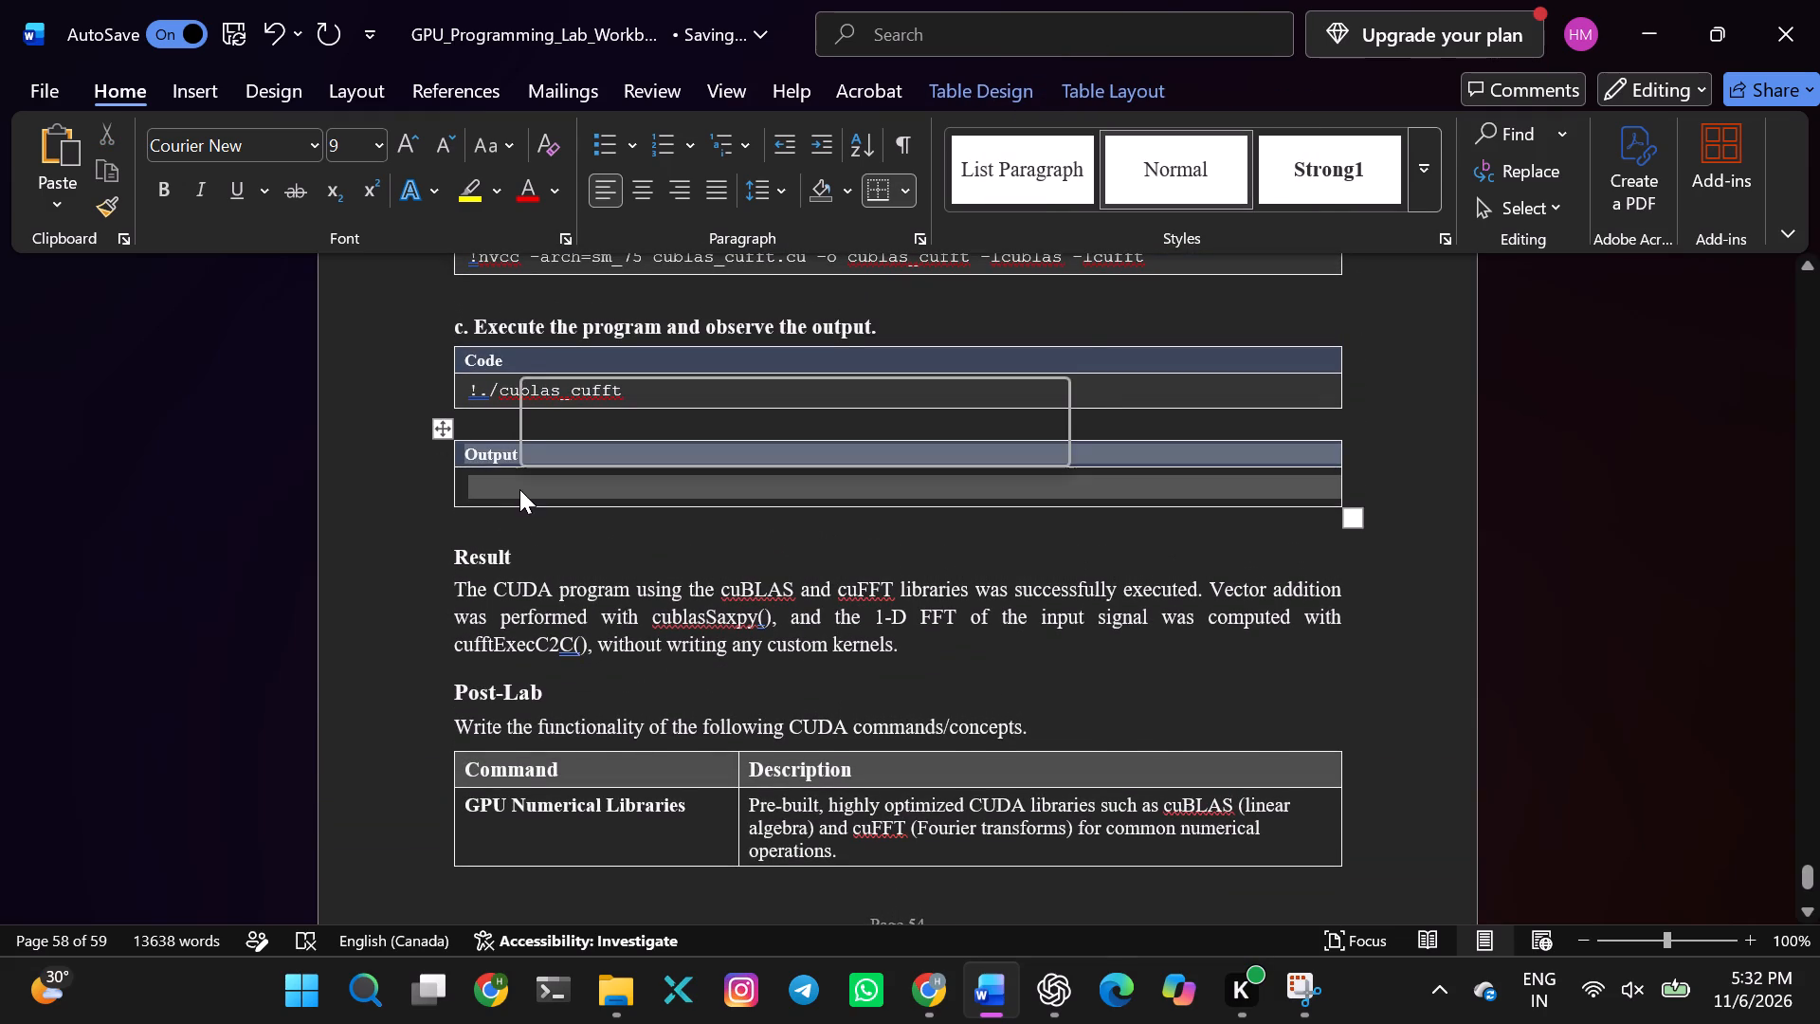
{"action": "key", "text": "BackSpace"}
{"action": "key", "text": "ctrl+v"}
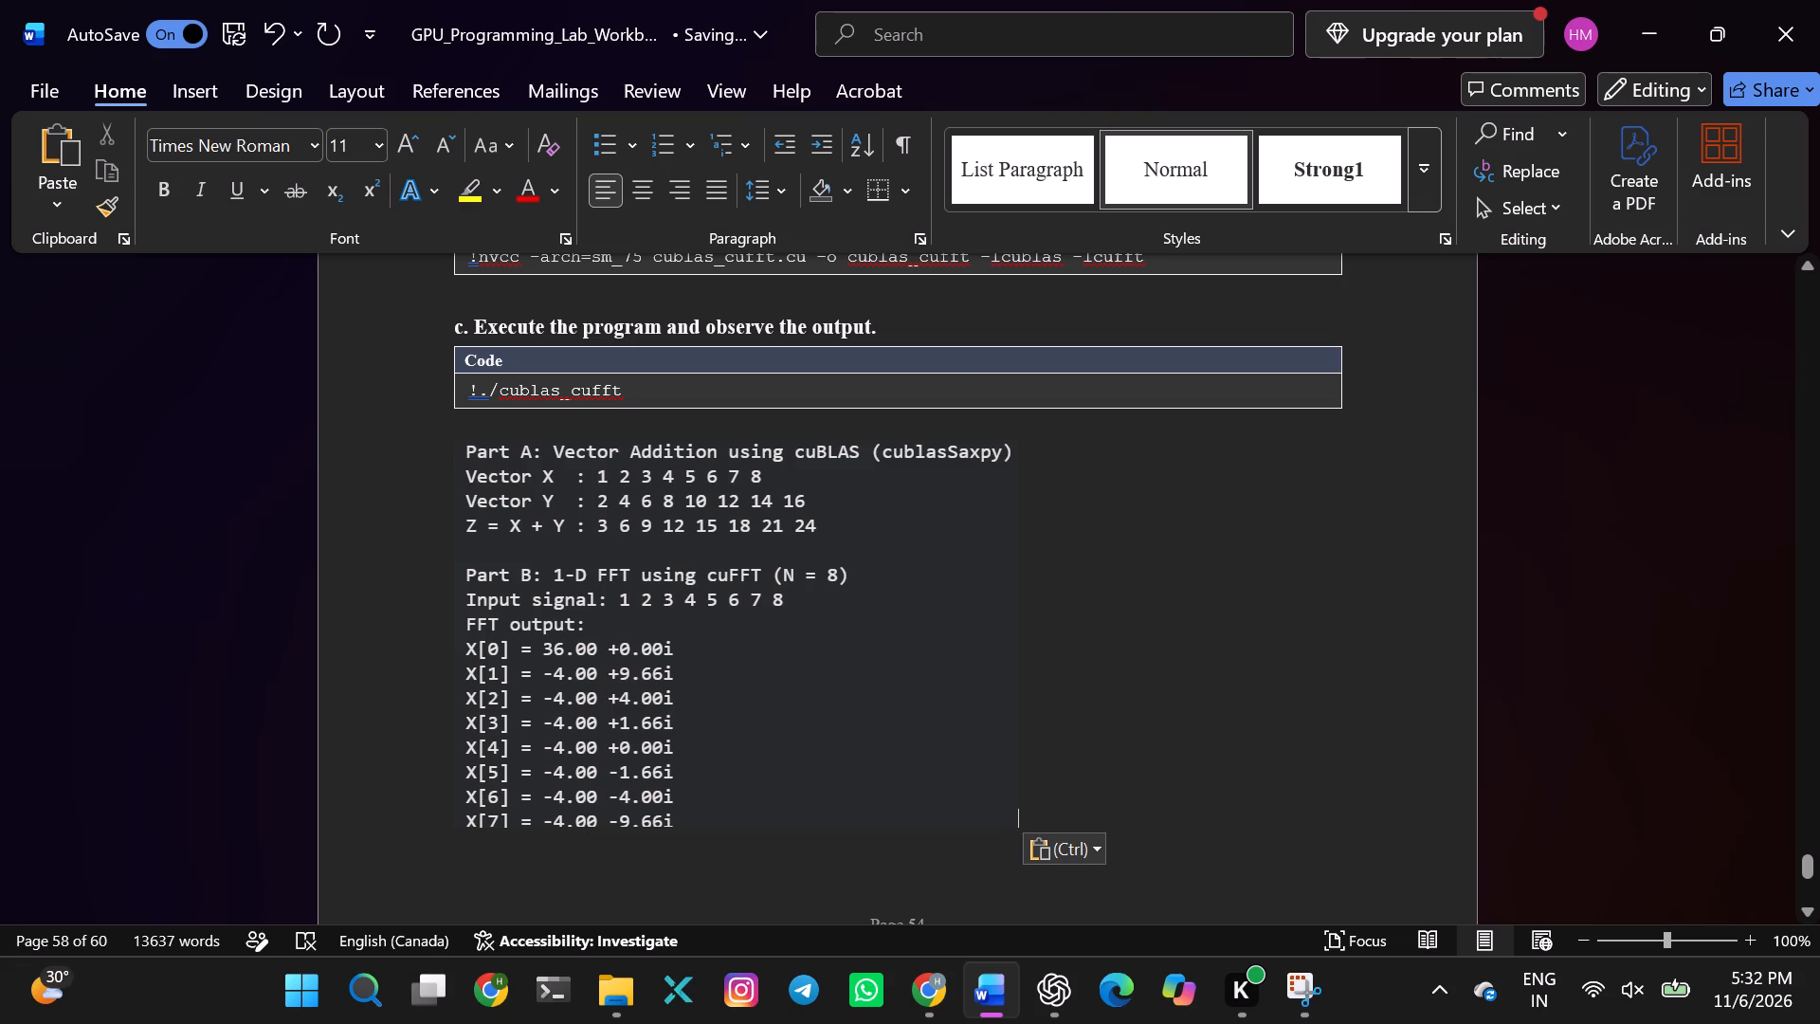
Review the layout of Experiment 12 from its Result section through the evaluator table on the final page.
{"action": "scroll", "coordinate": [751, 691], "scroll_direction": "down", "scroll_amount": 3}
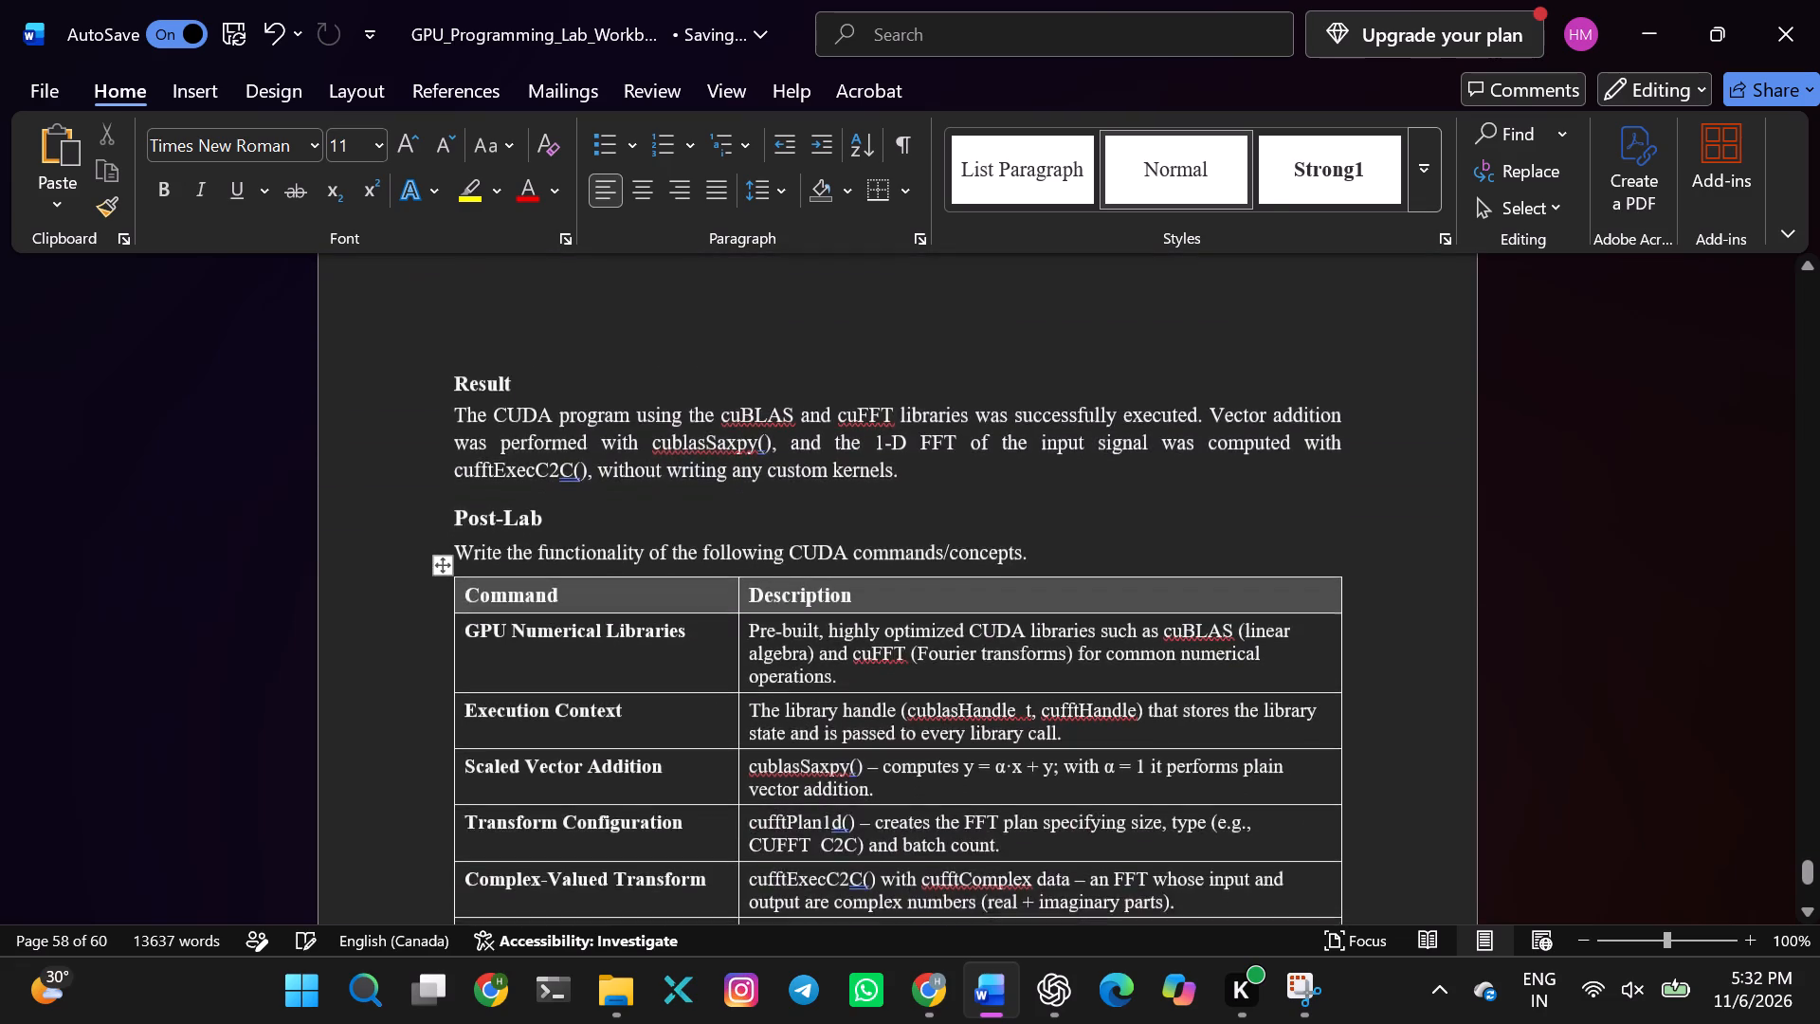
{"action": "scroll", "coordinate": [751, 691], "scroll_direction": "down", "scroll_amount": 7}
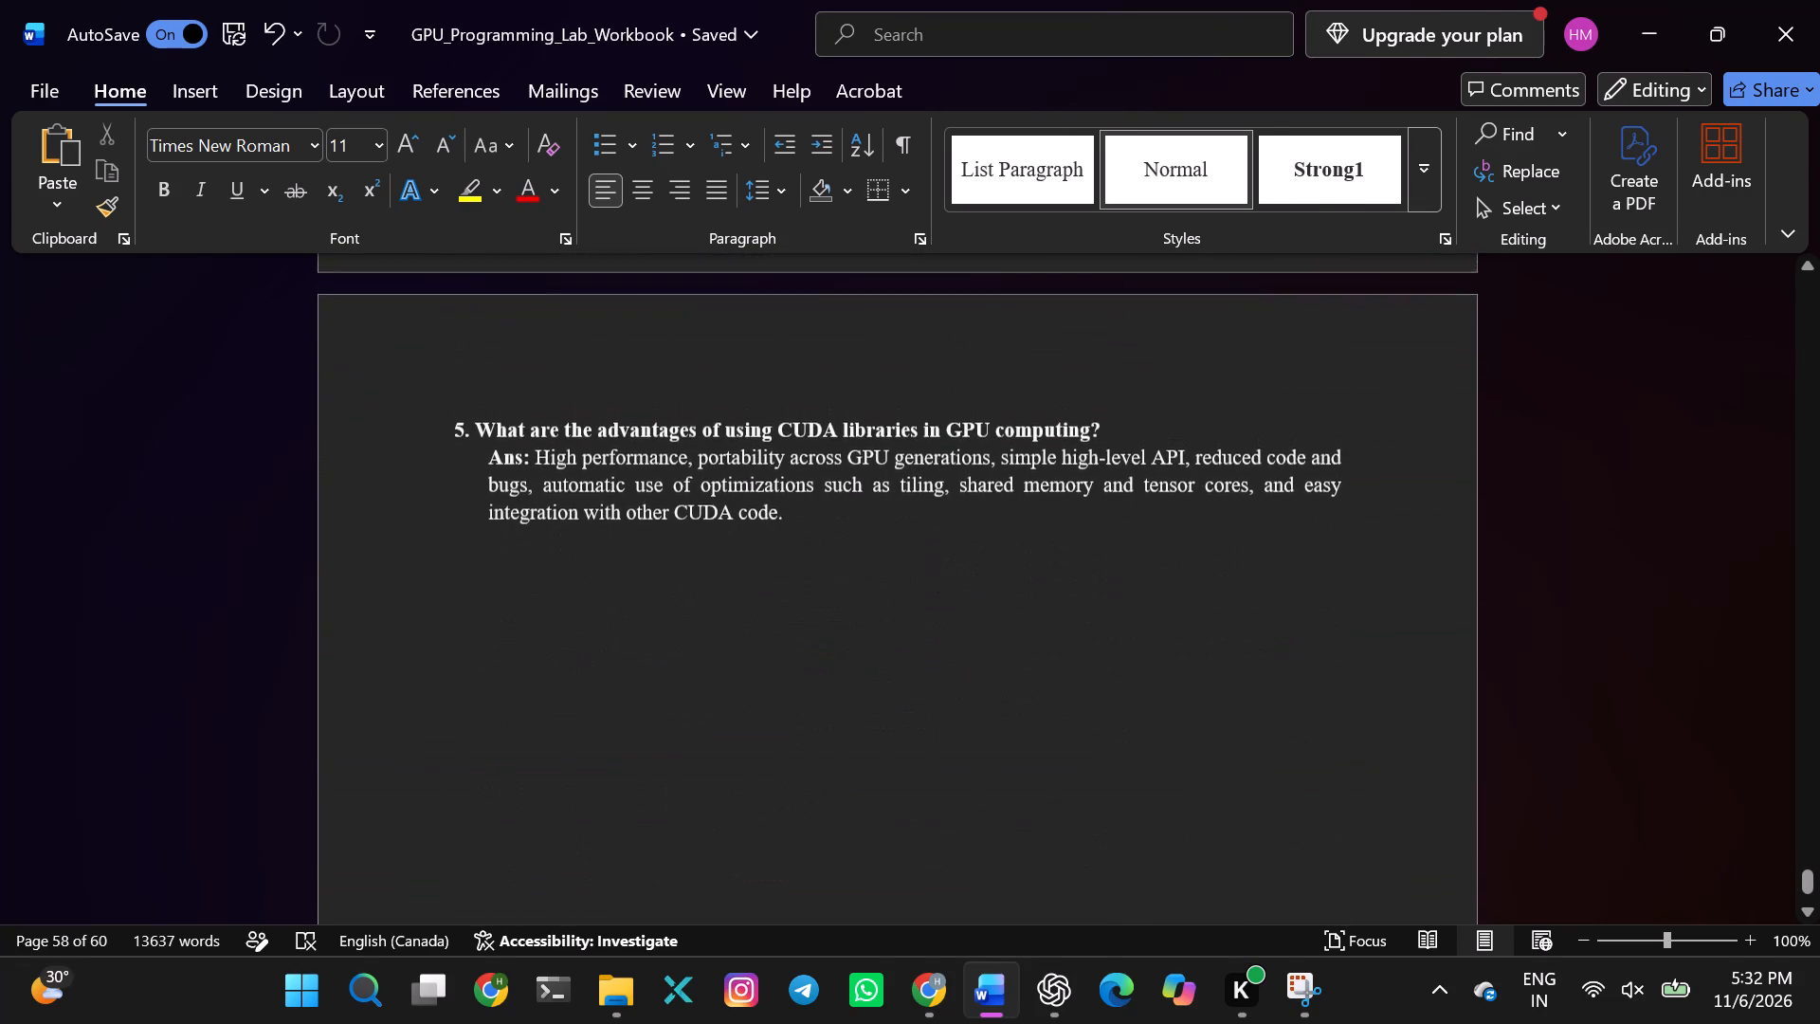
{"action": "scroll", "coordinate": [751, 691], "scroll_direction": "down", "scroll_amount": 4}
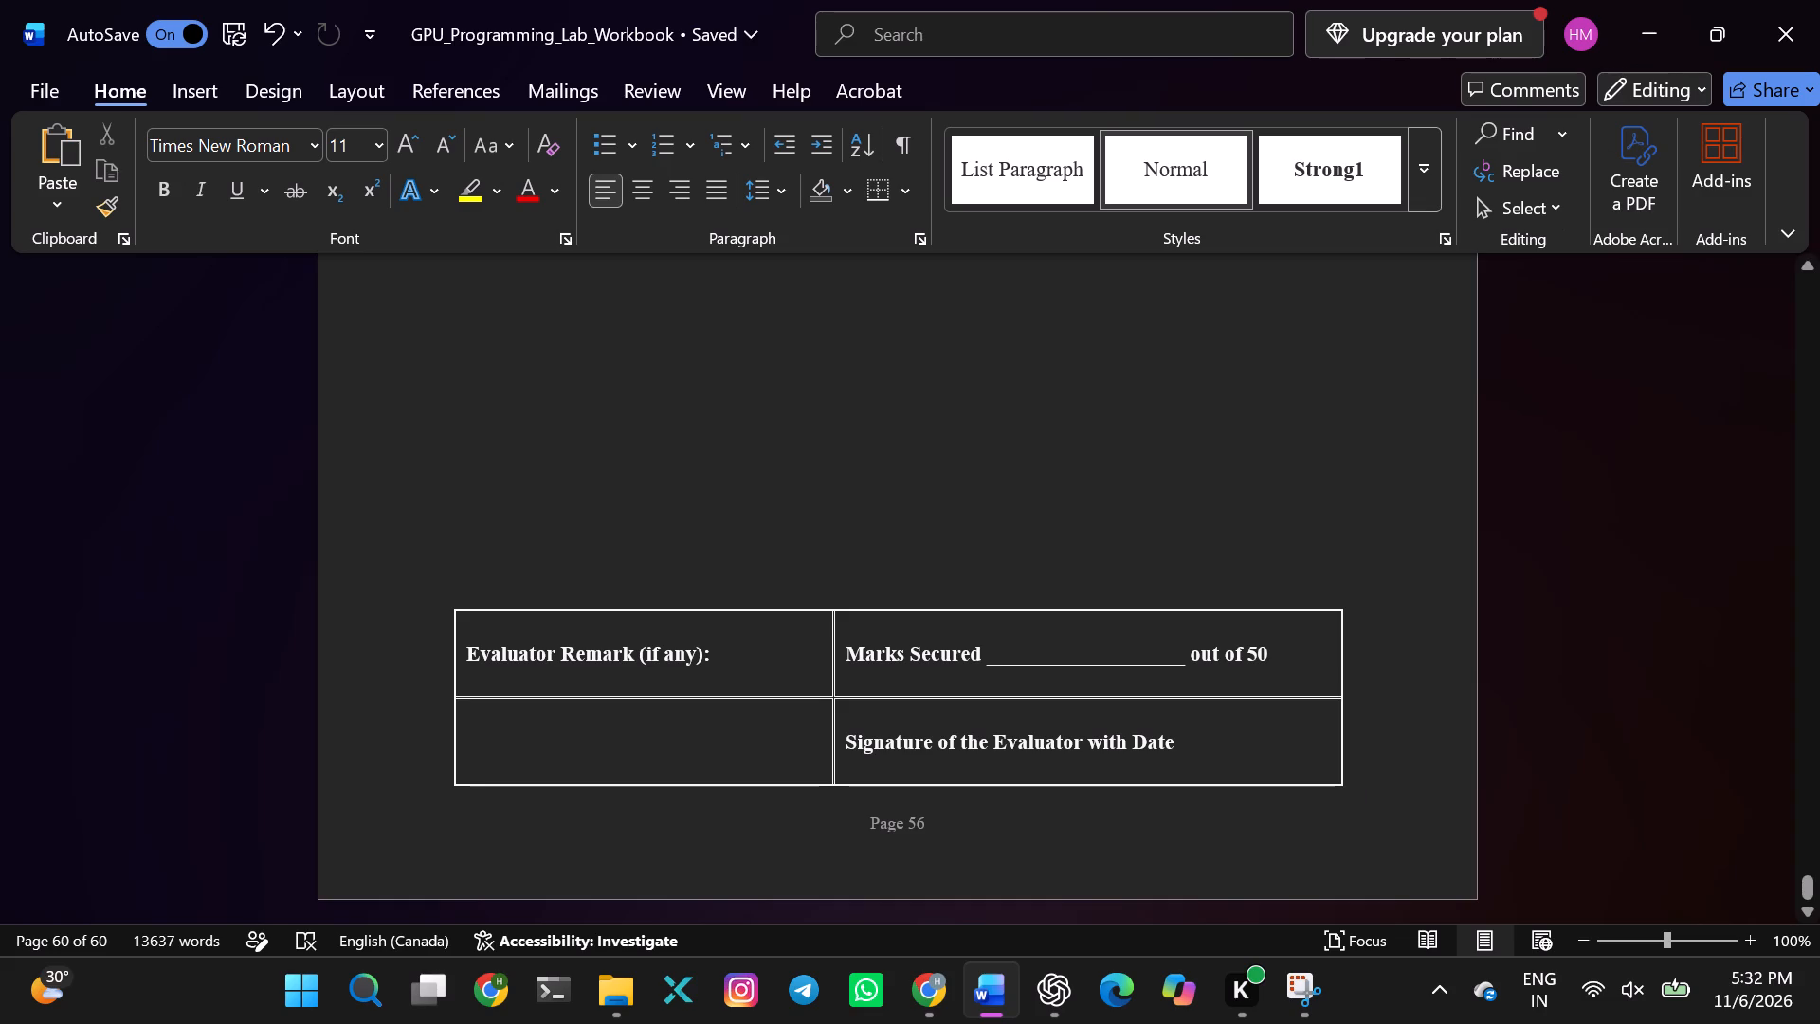
Save the GPU_Programming_Lab_Workbook document and close it.
{"action": "key", "text": "ctrl+s"}
{"action": "double_click", "coordinate": [245, 52]}
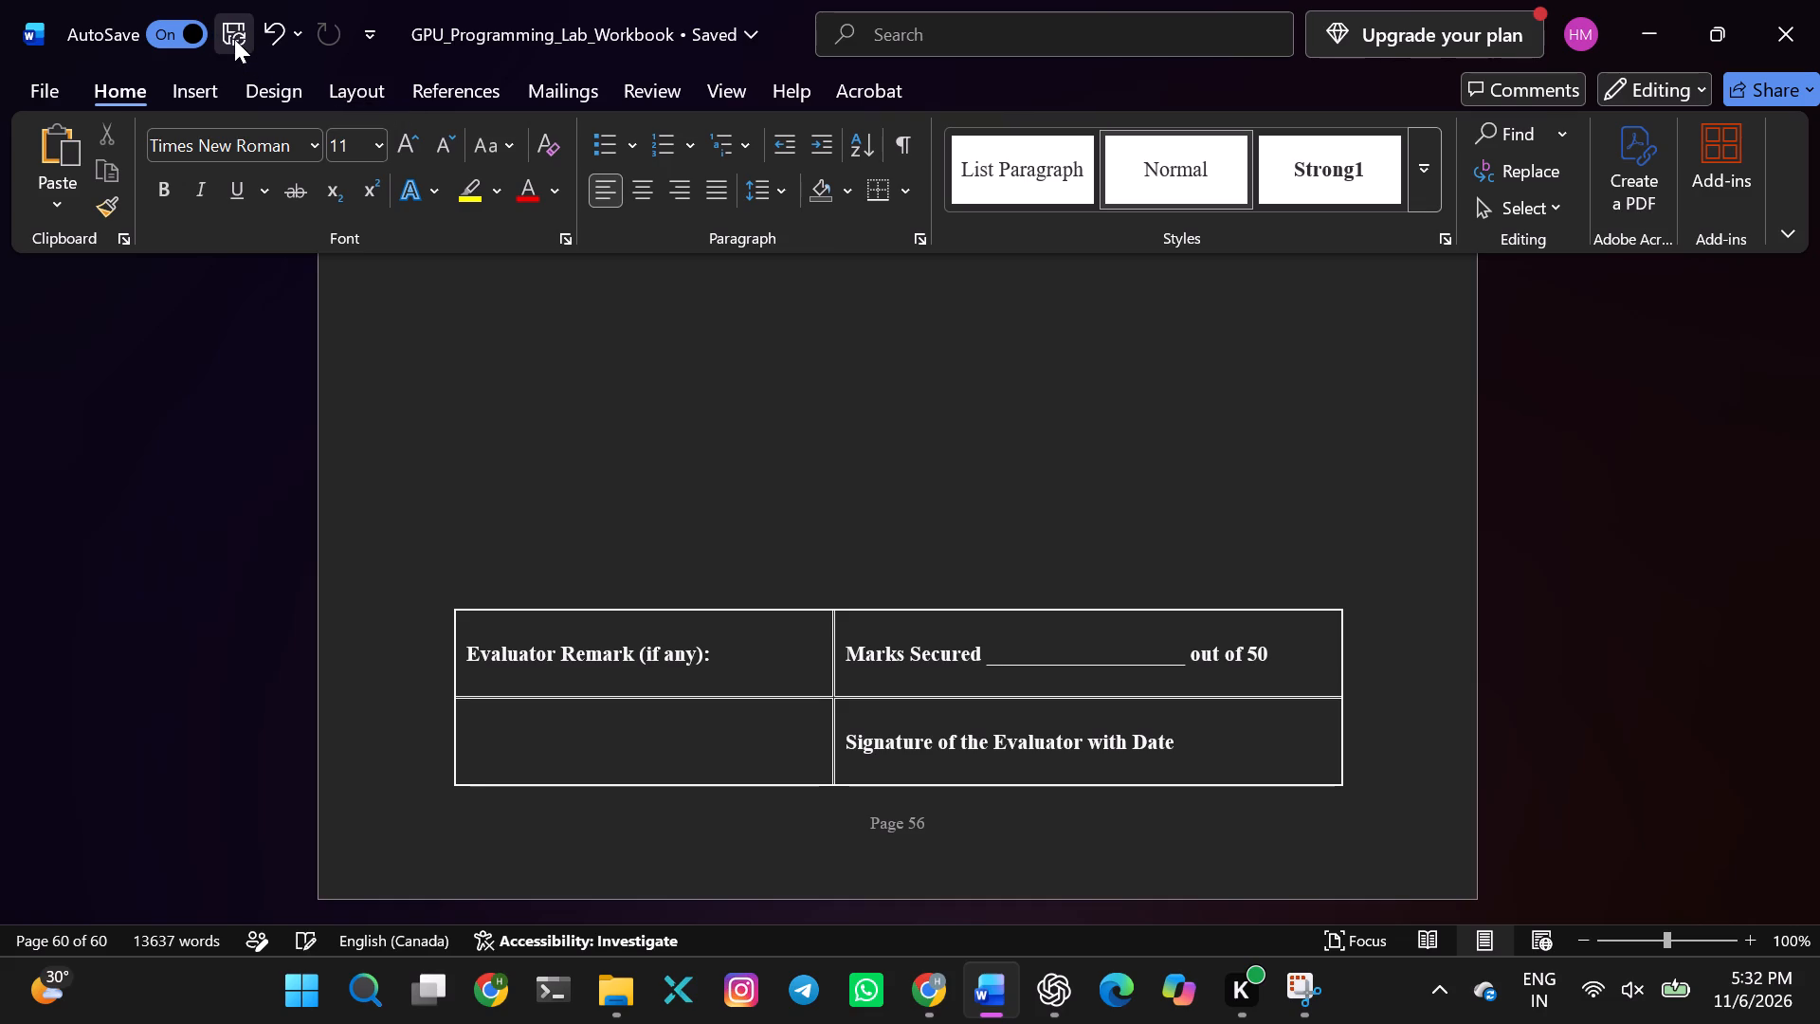
{"action": "left_click", "coordinate": [236, 40]}
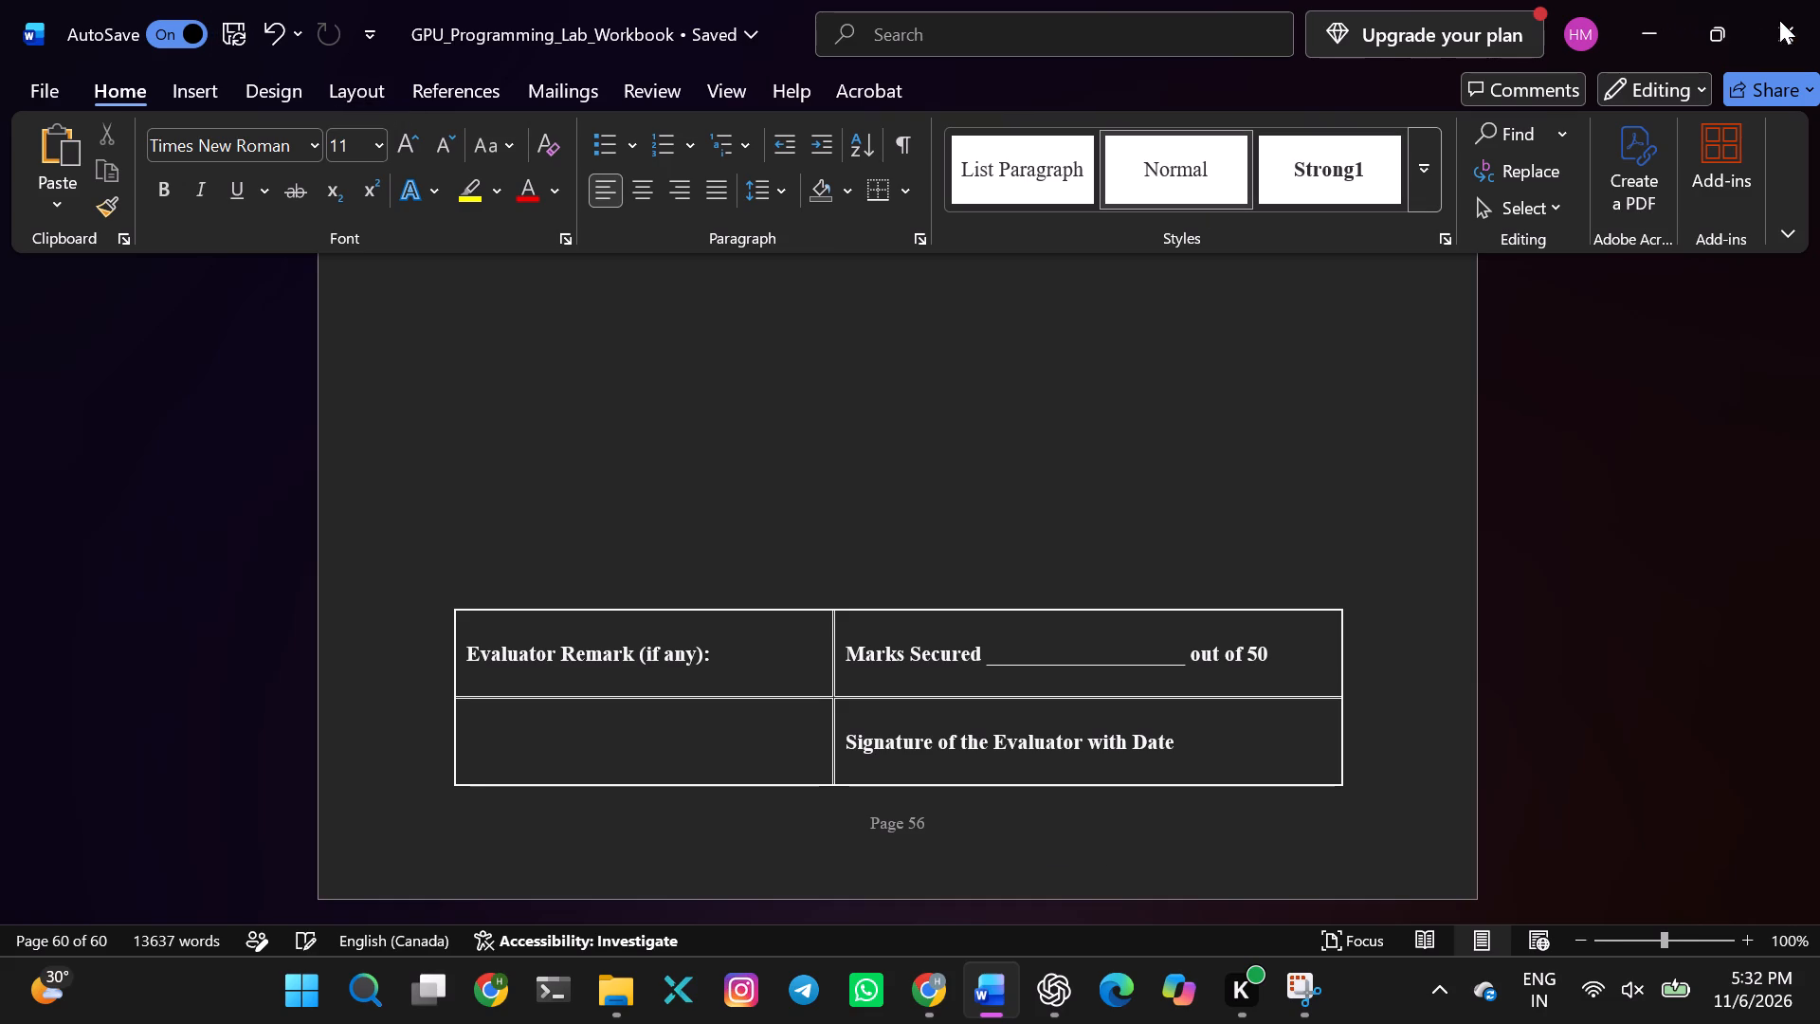
{"action": "left_click", "coordinate": [1789, 13]}
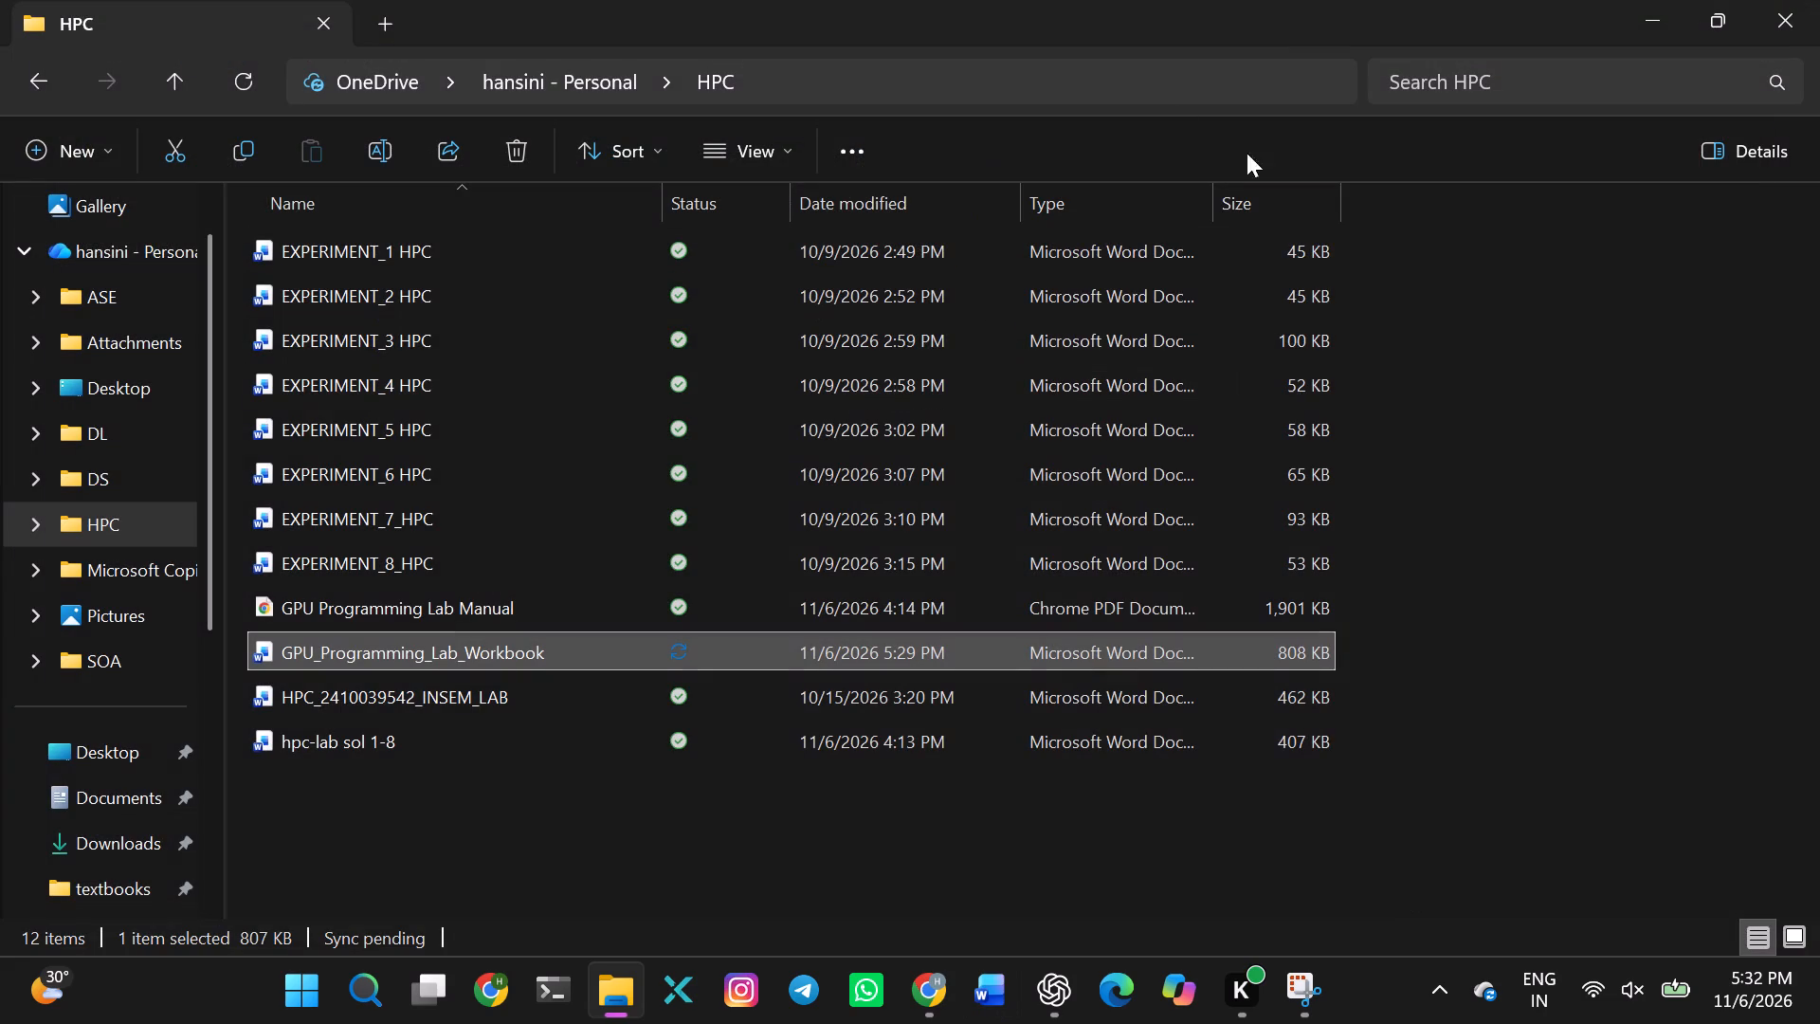
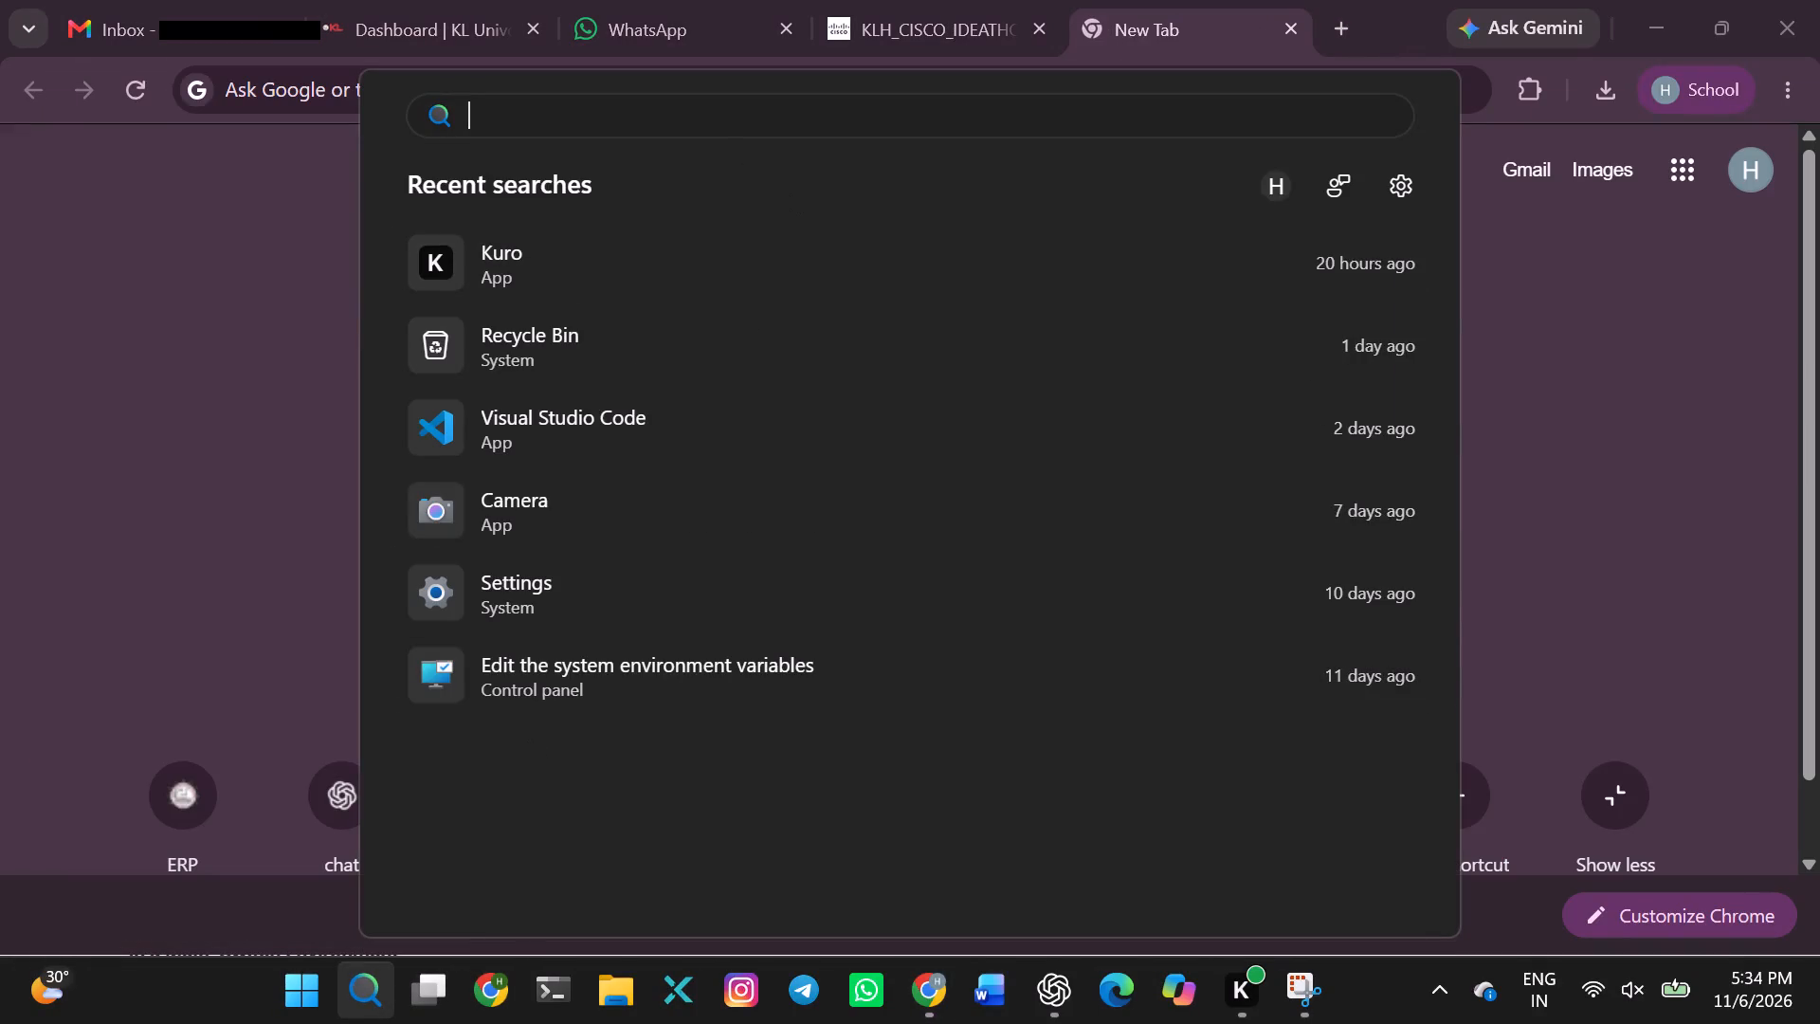
Search for and open the Calculator app.
{"action": "left_click", "coordinate": [608, 116]}
{"action": "type", "text": "ca"}
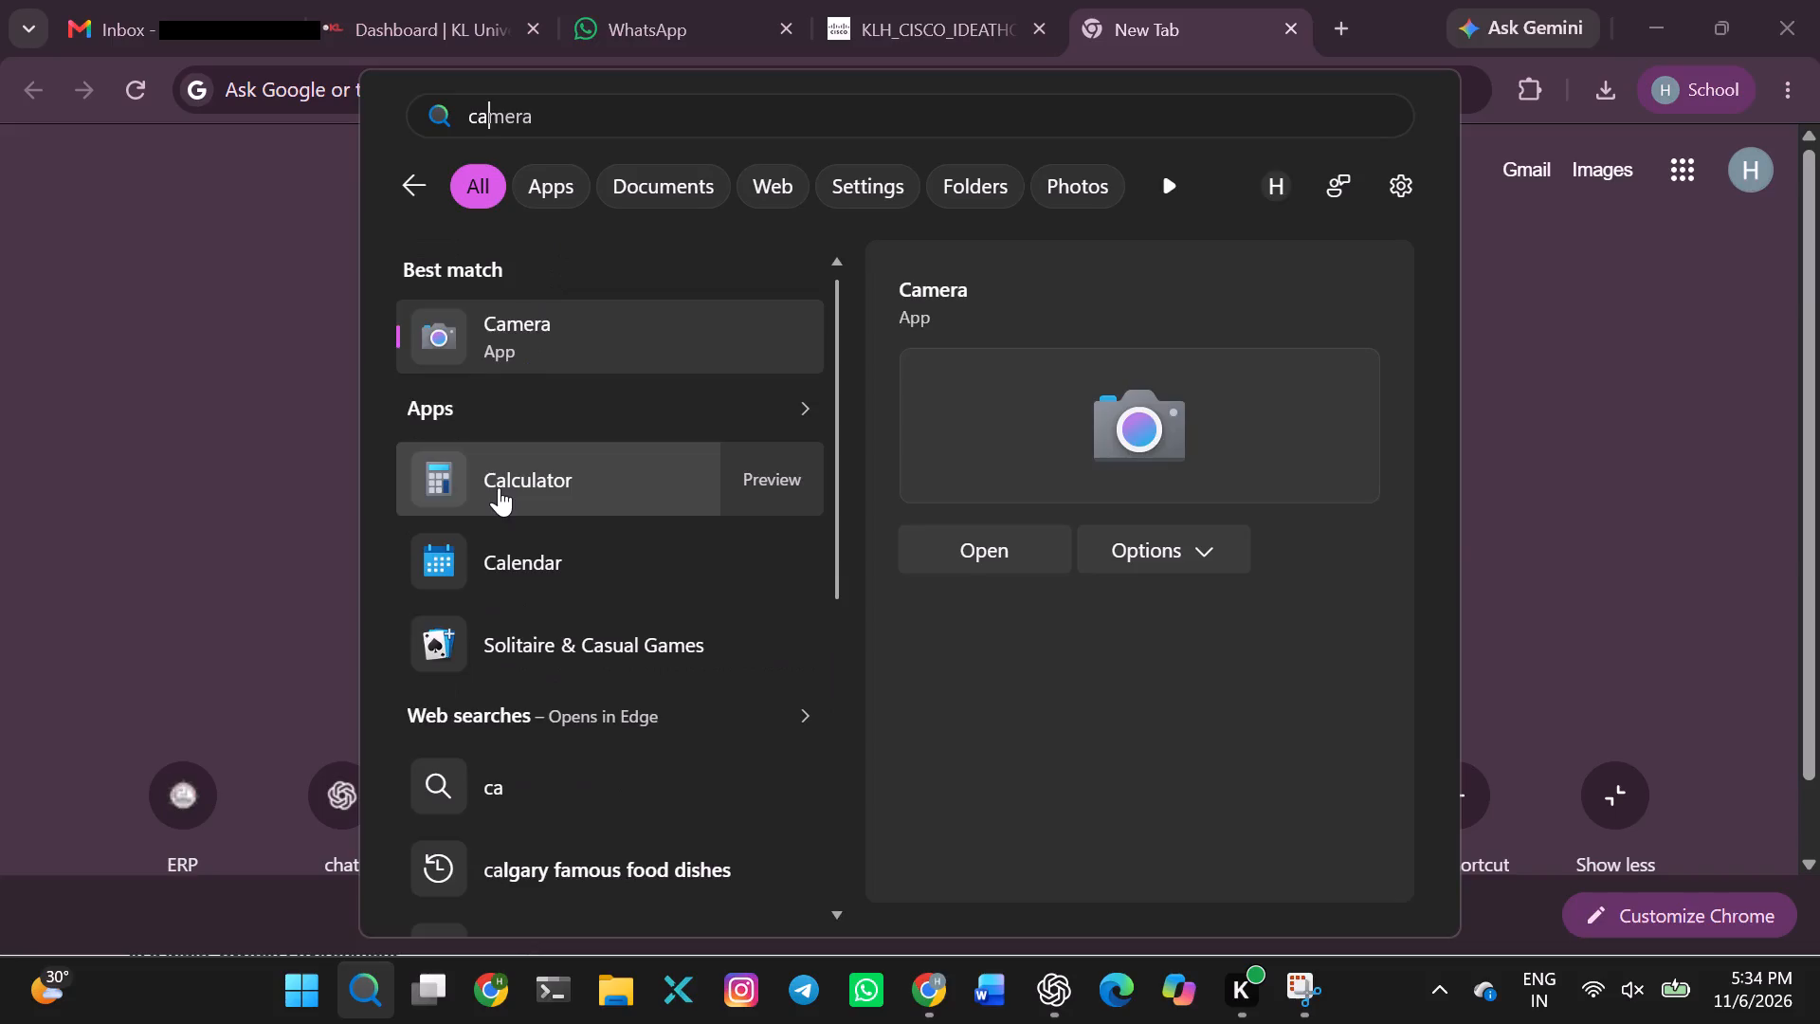
{"action": "left_click", "coordinate": [499, 487]}
{"action": "left_click_drag", "start_coordinate": [499, 487], "coordinate": [316, 622]}
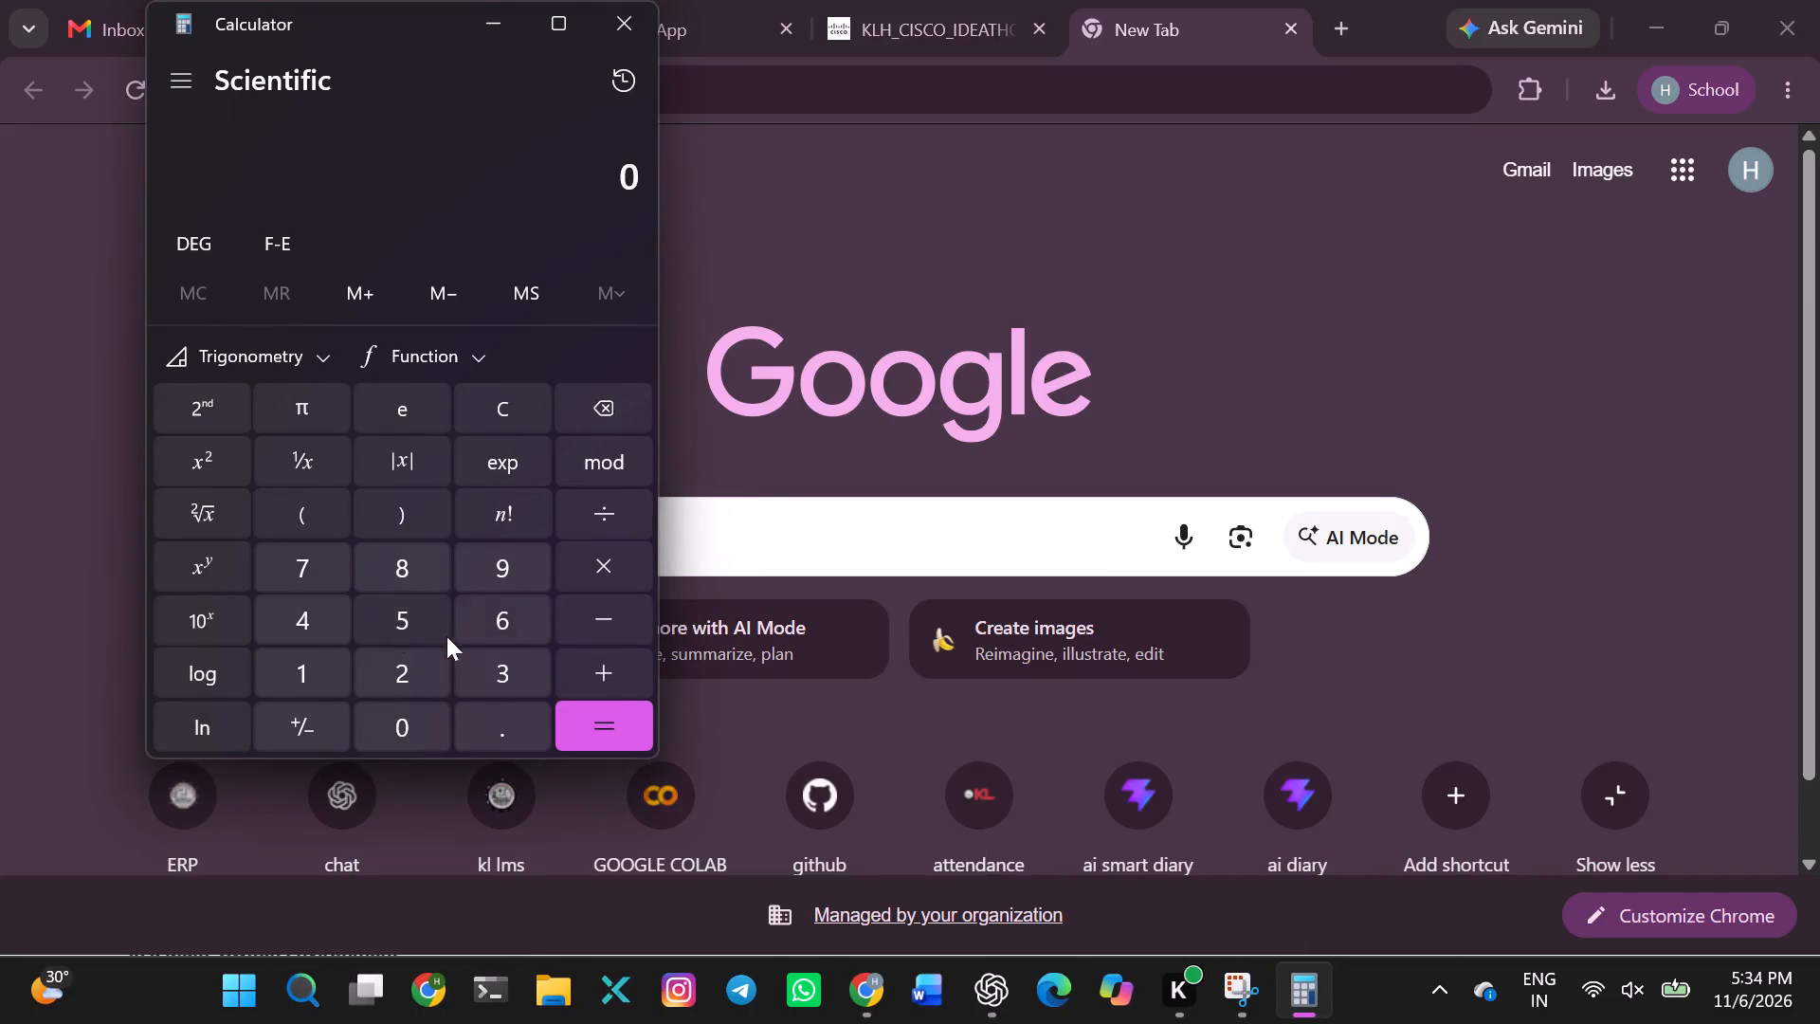
Calculate the sum 60 + 40 + 80.
{"action": "left_click", "coordinate": [525, 623]}
{"action": "left_click", "coordinate": [412, 712]}
{"action": "left_click", "coordinate": [633, 654]}
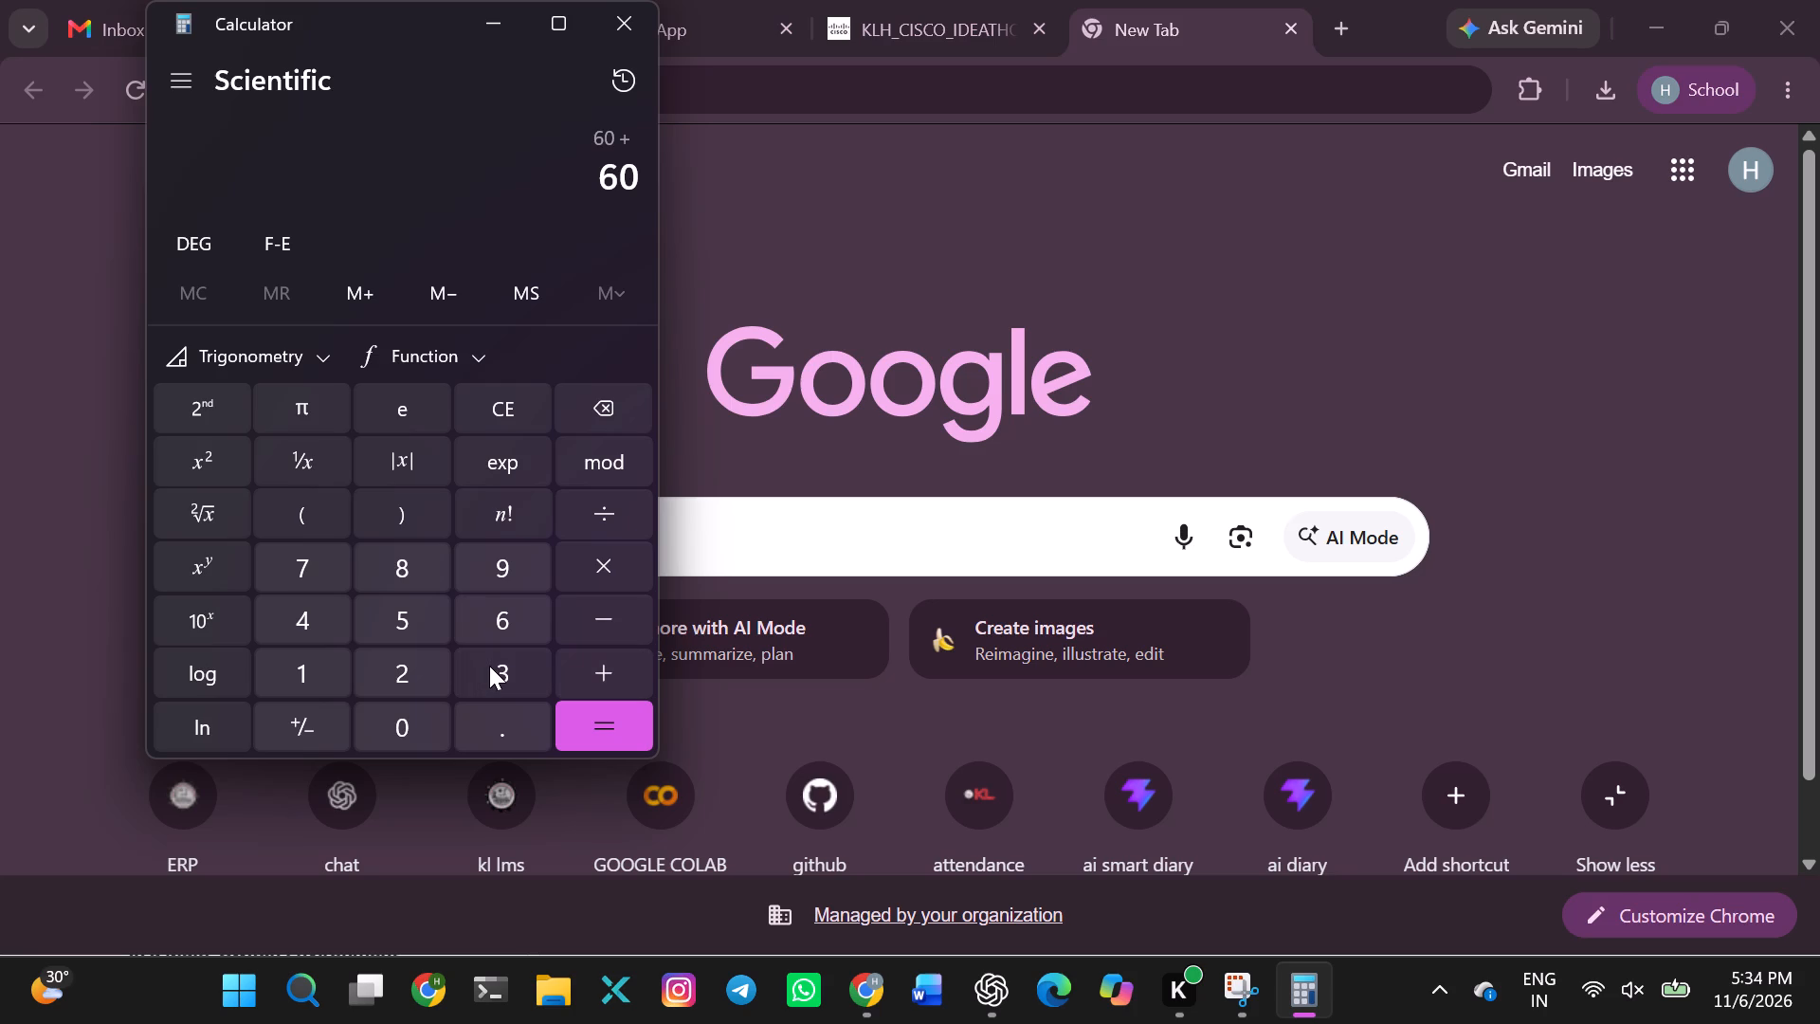
{"action": "left_click", "coordinate": [310, 631]}
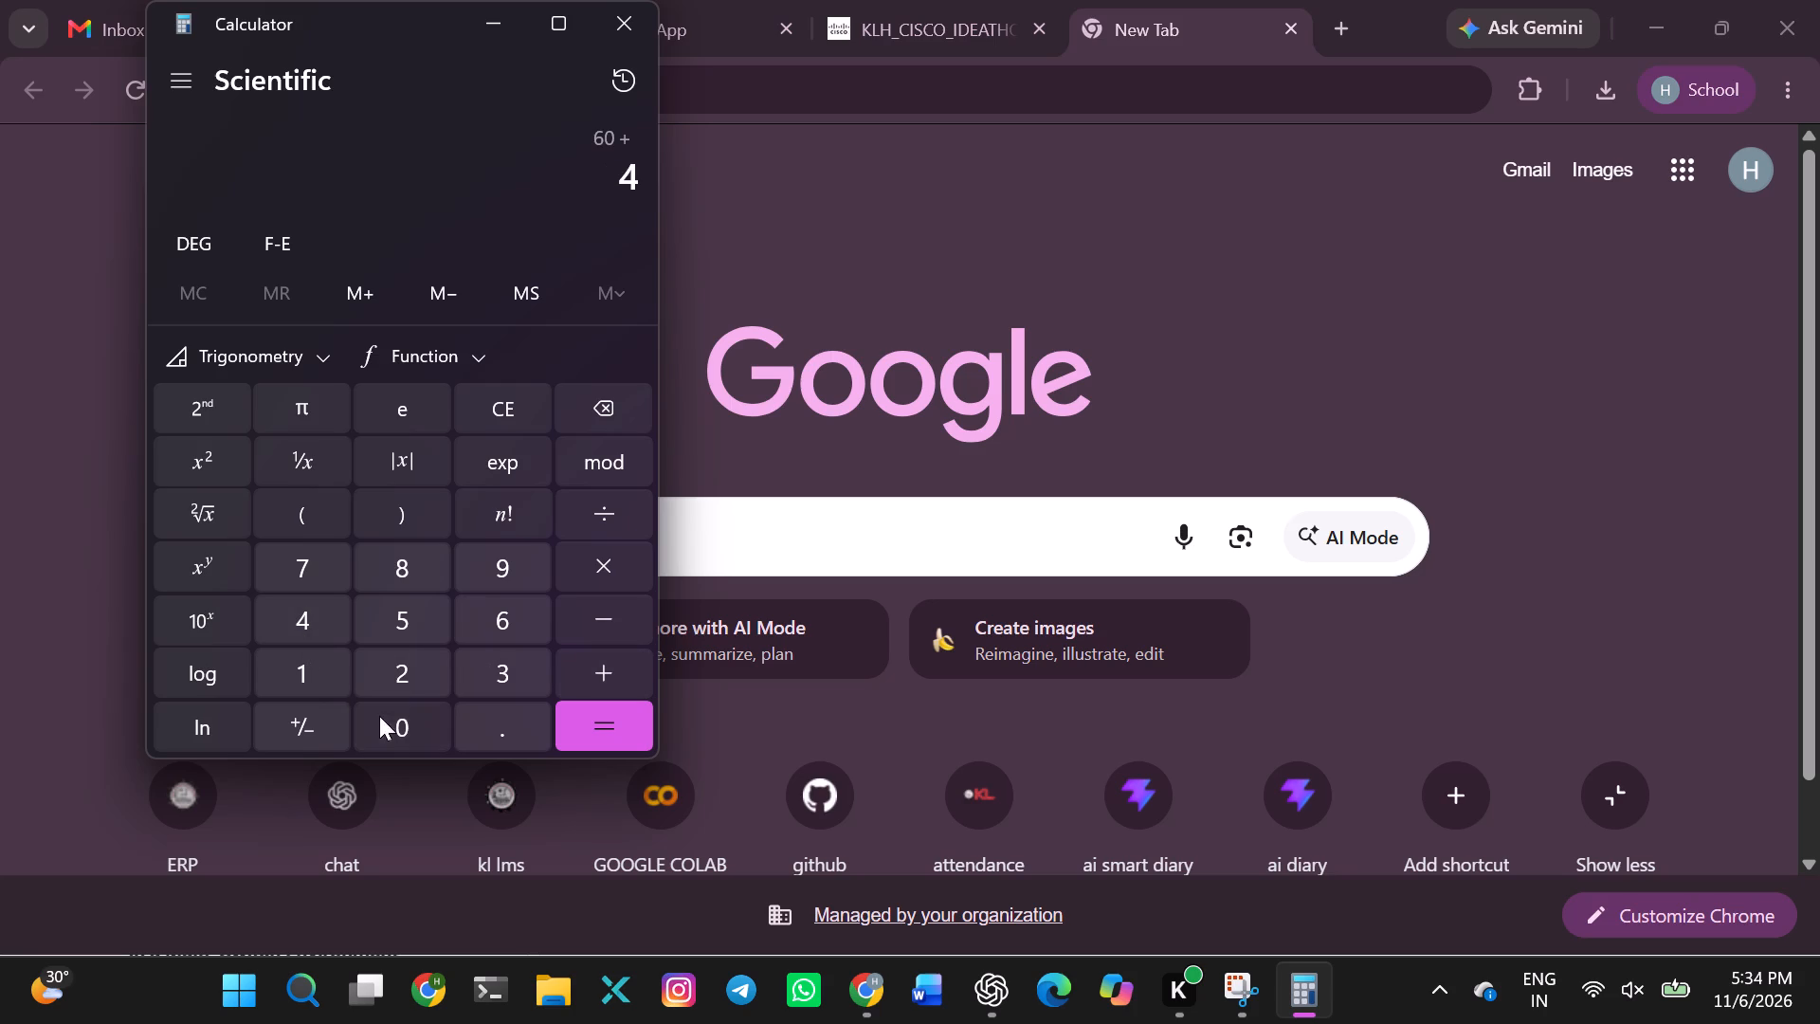
{"action": "left_click", "coordinate": [390, 728]}
{"action": "left_click", "coordinate": [608, 681]}
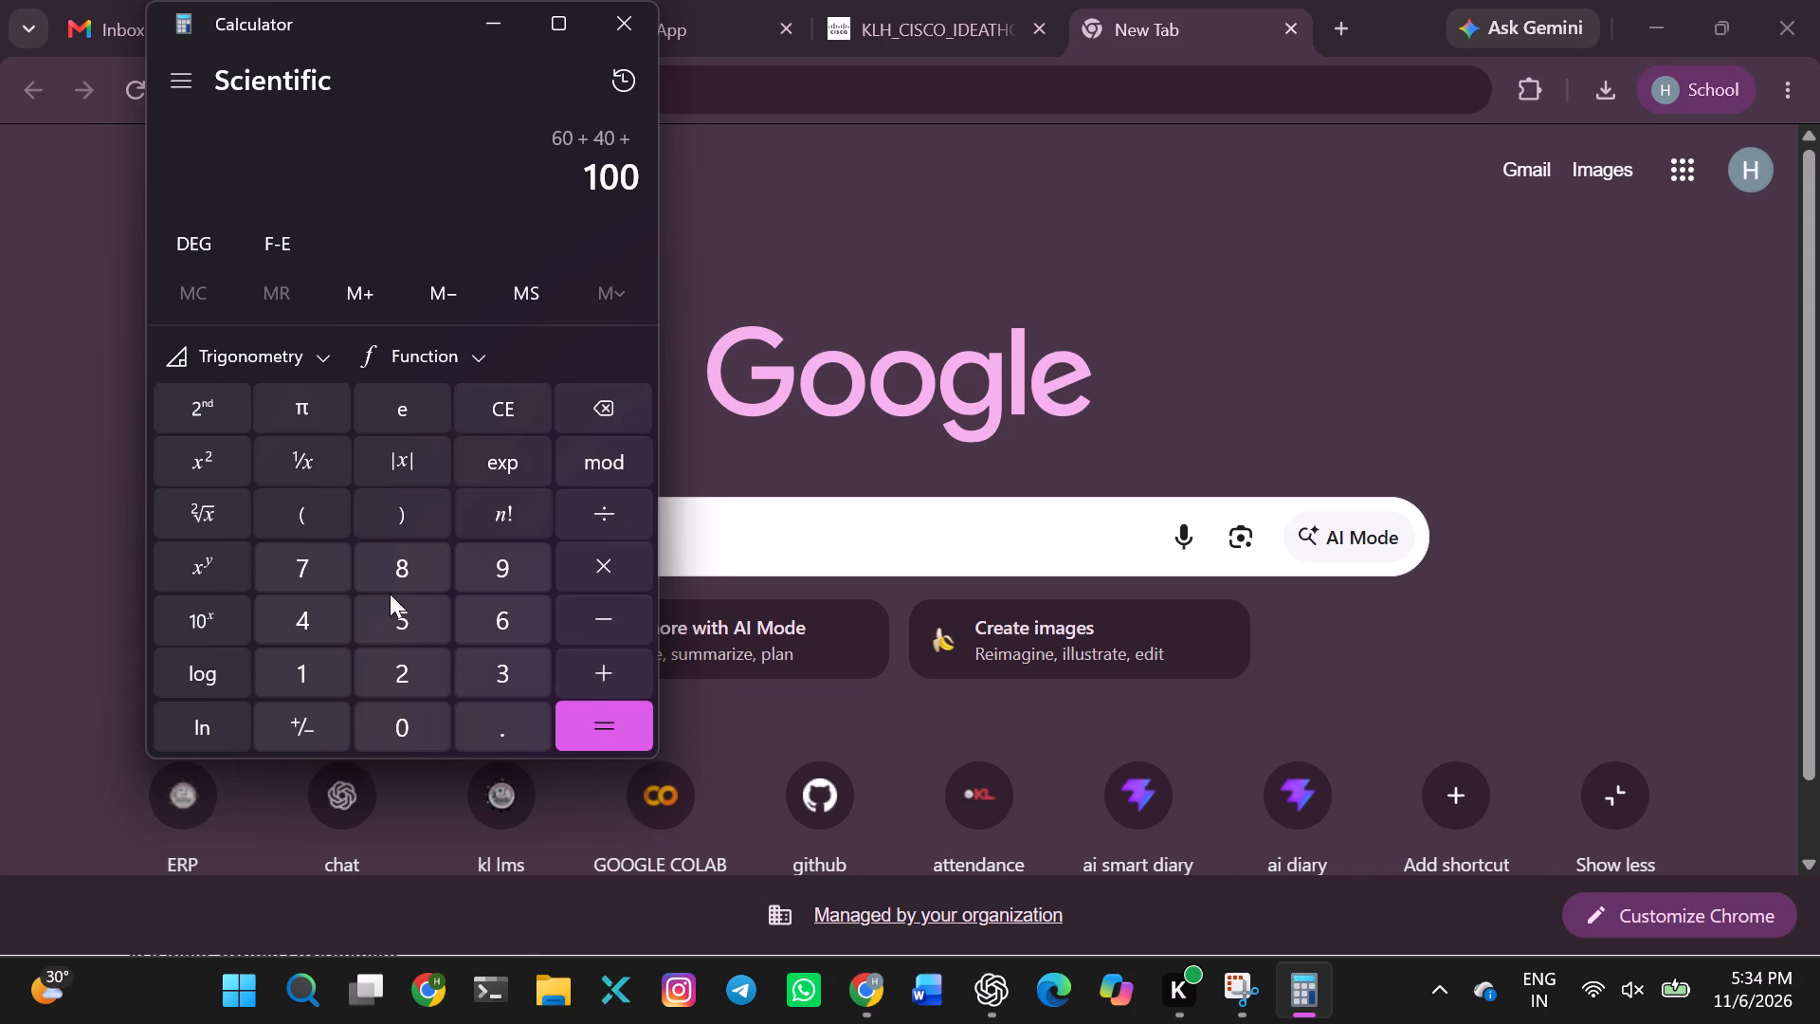
{"action": "left_click", "coordinate": [436, 572]}
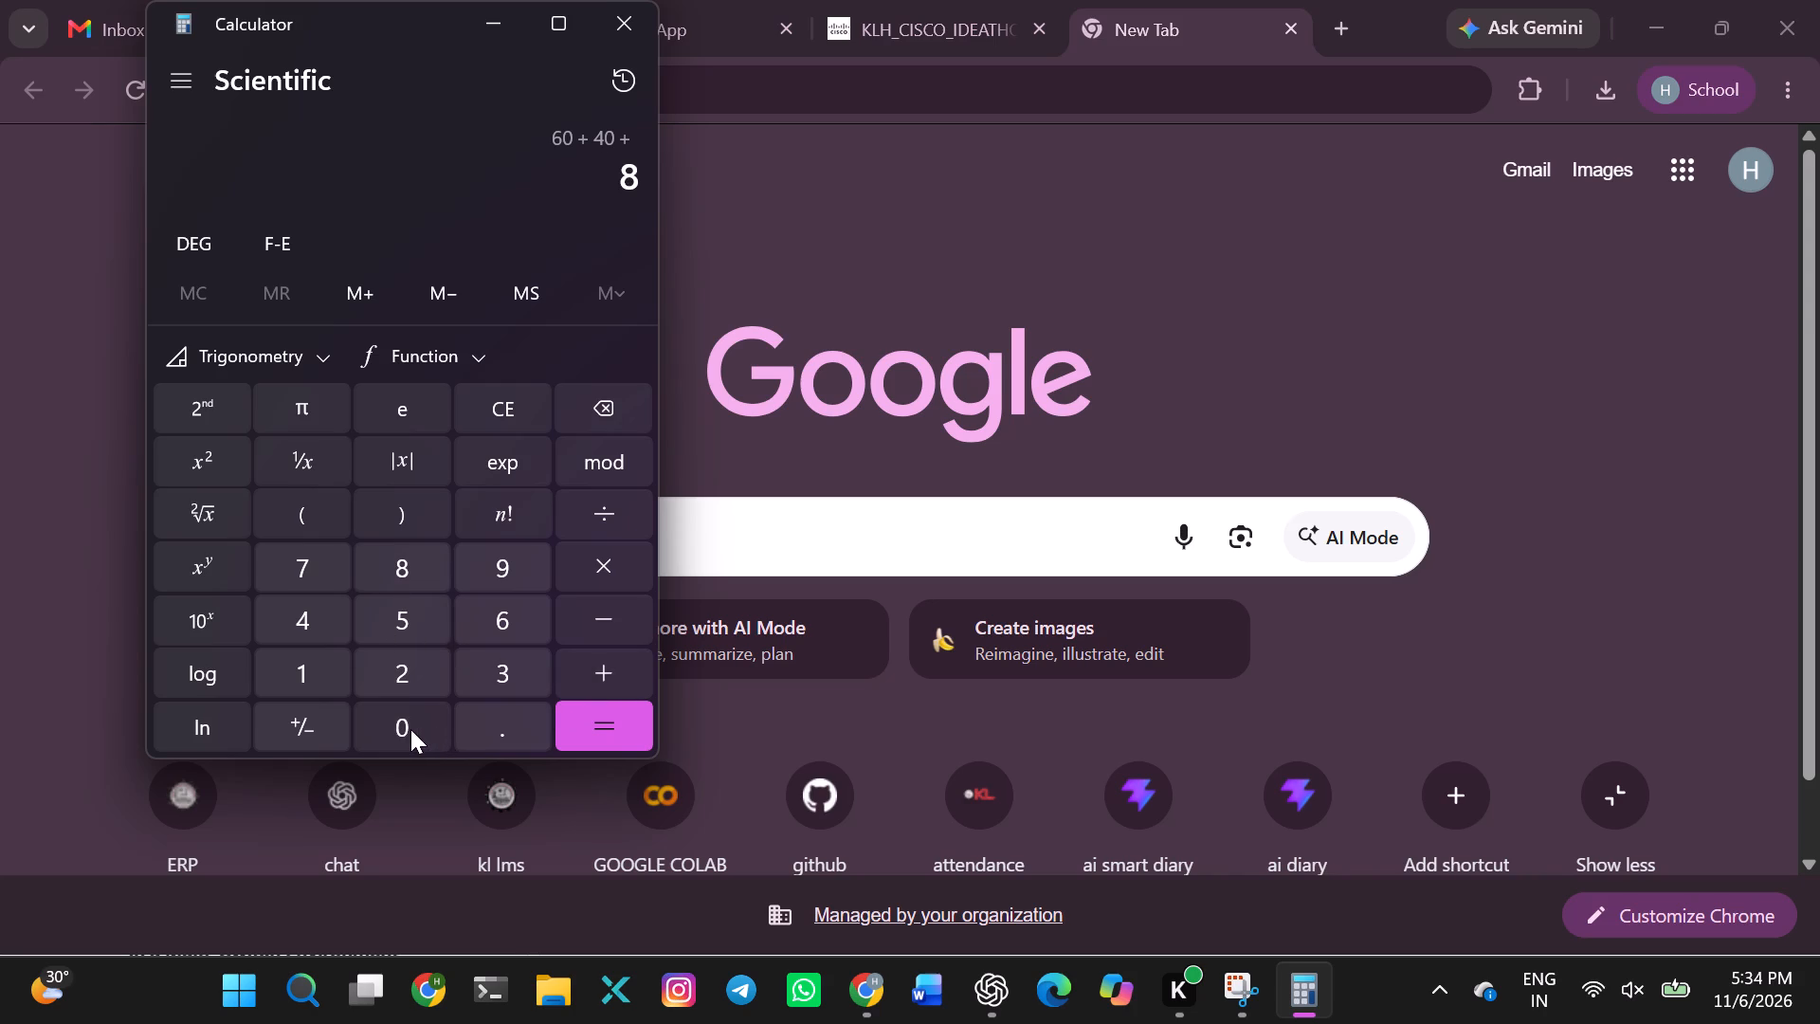
{"action": "left_click", "coordinate": [410, 729]}
{"action": "left_click", "coordinate": [603, 719]}
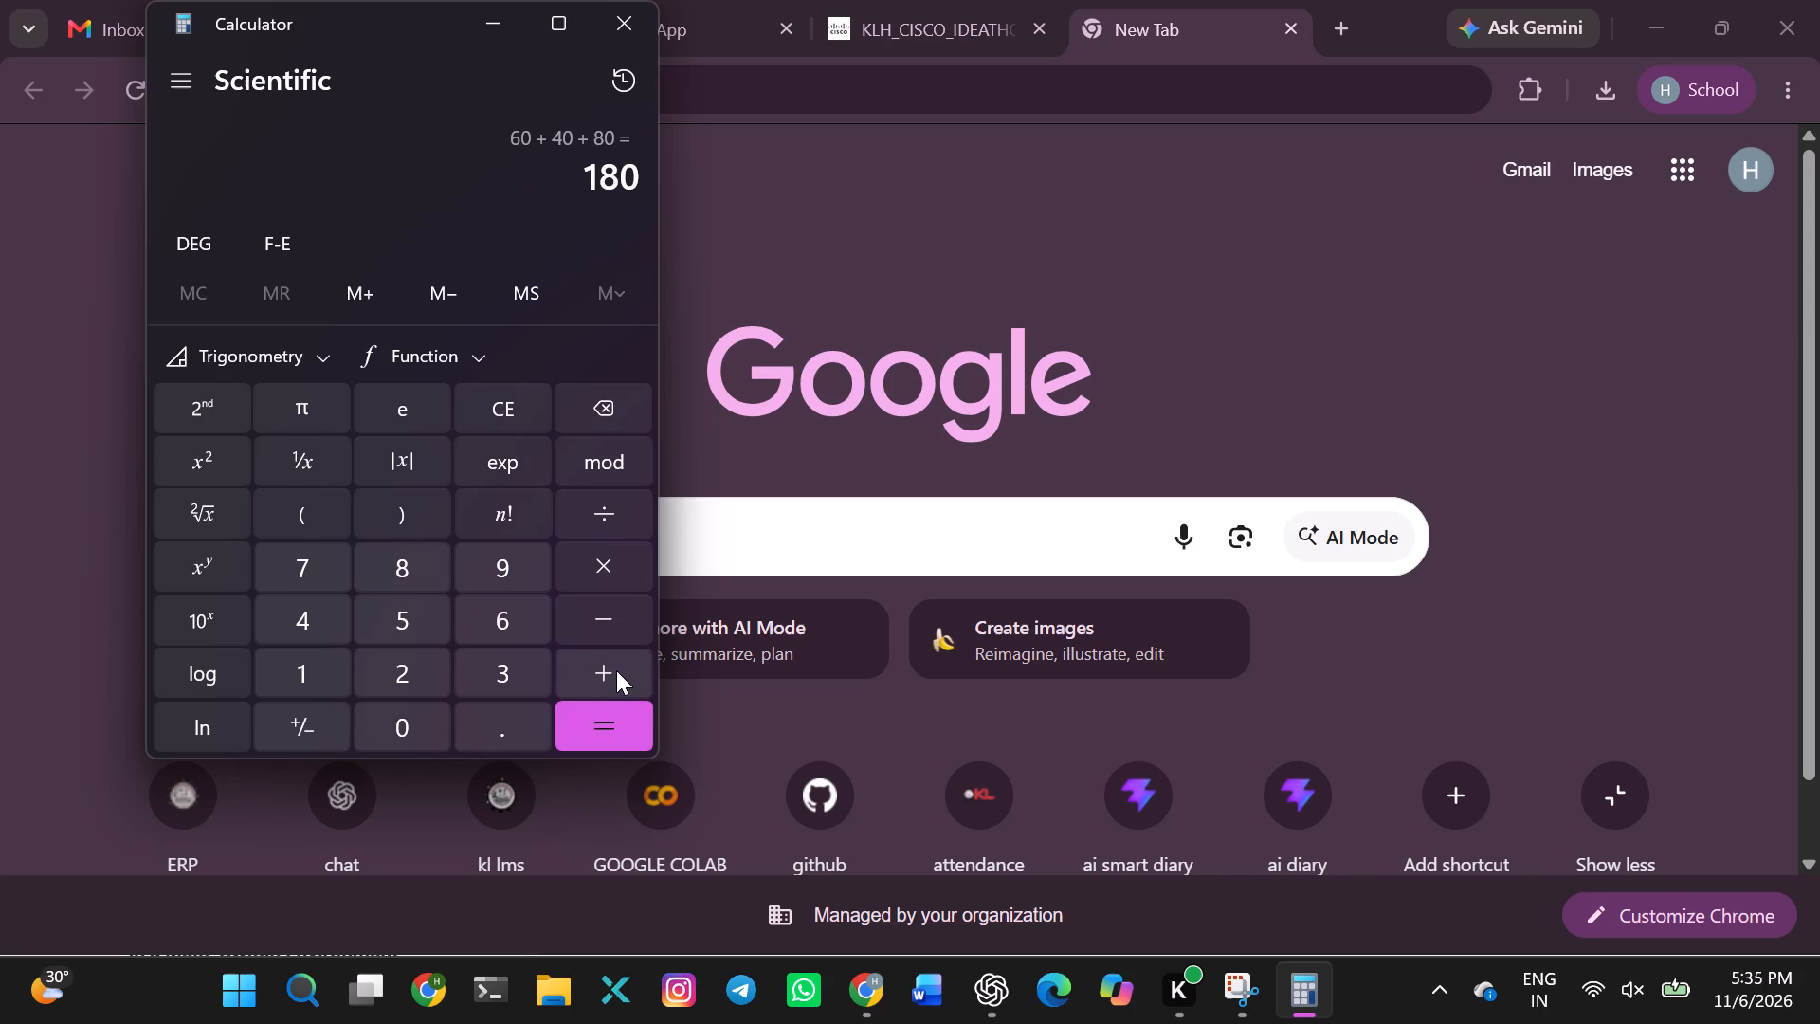
Multiply the resulting sum by 3.
{"action": "left_click", "coordinate": [600, 571]}
{"action": "left_click", "coordinate": [491, 654]}
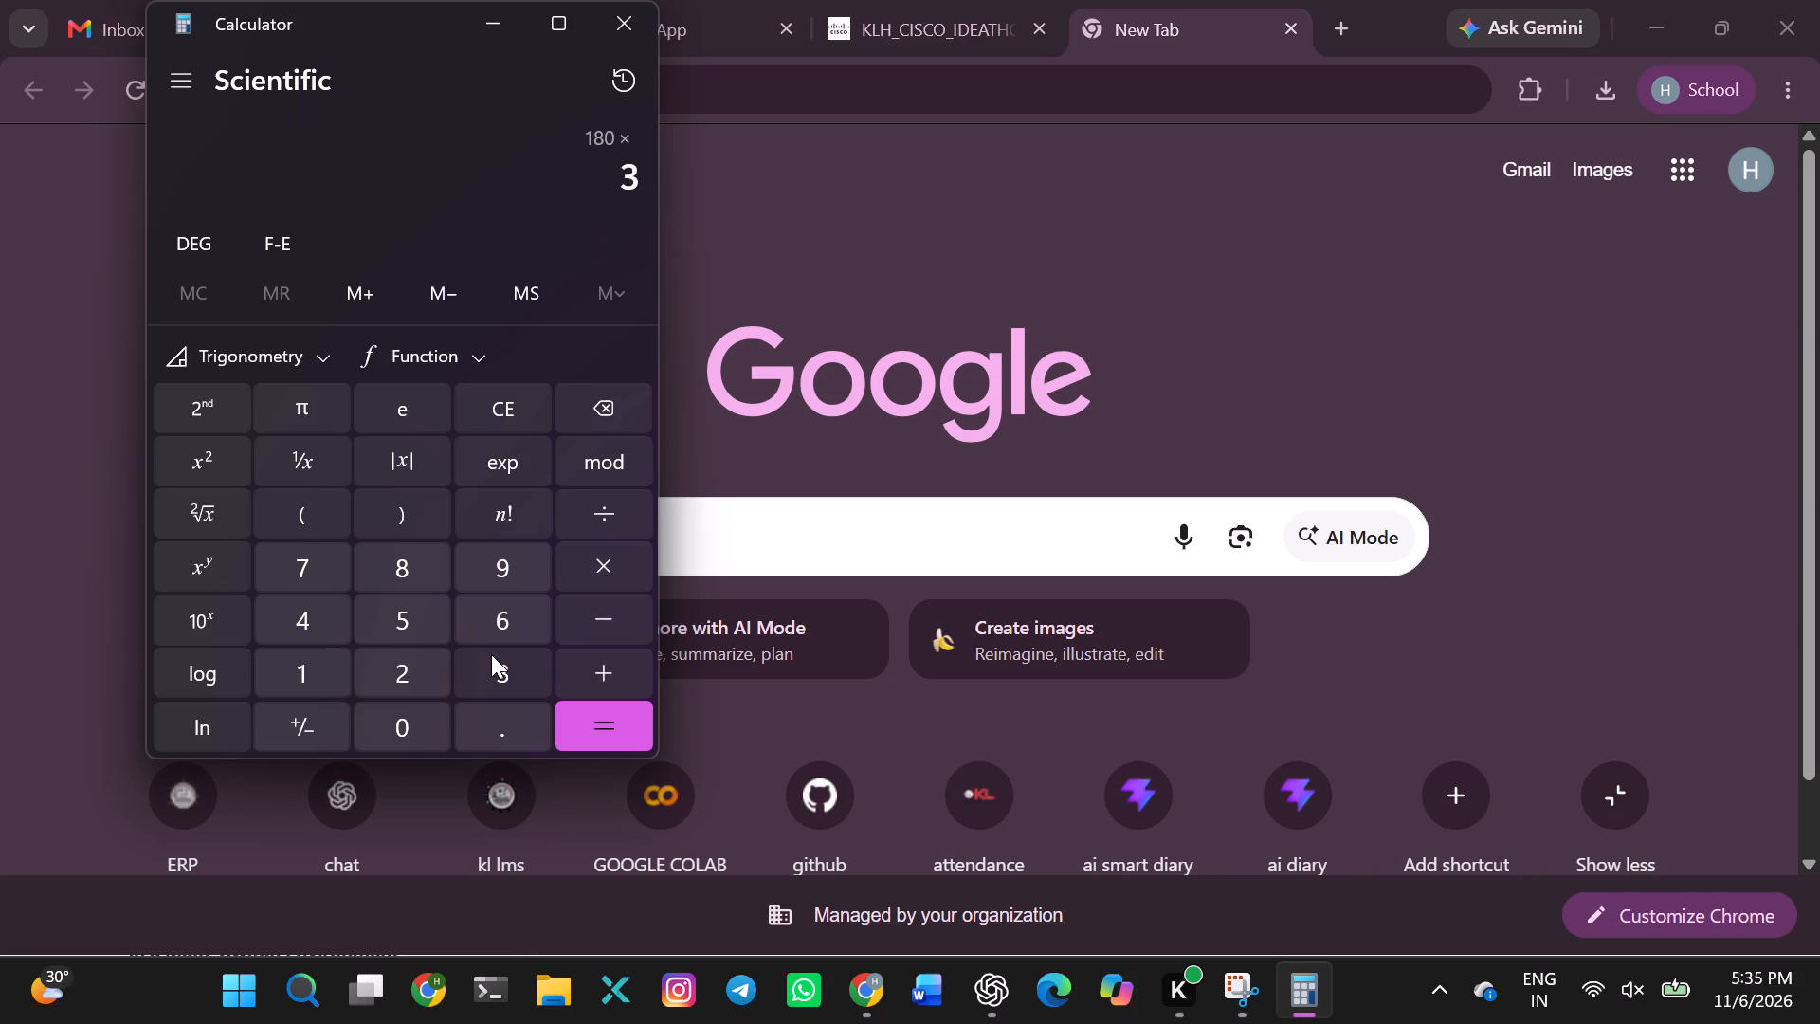
{"action": "left_click", "coordinate": [596, 715]}
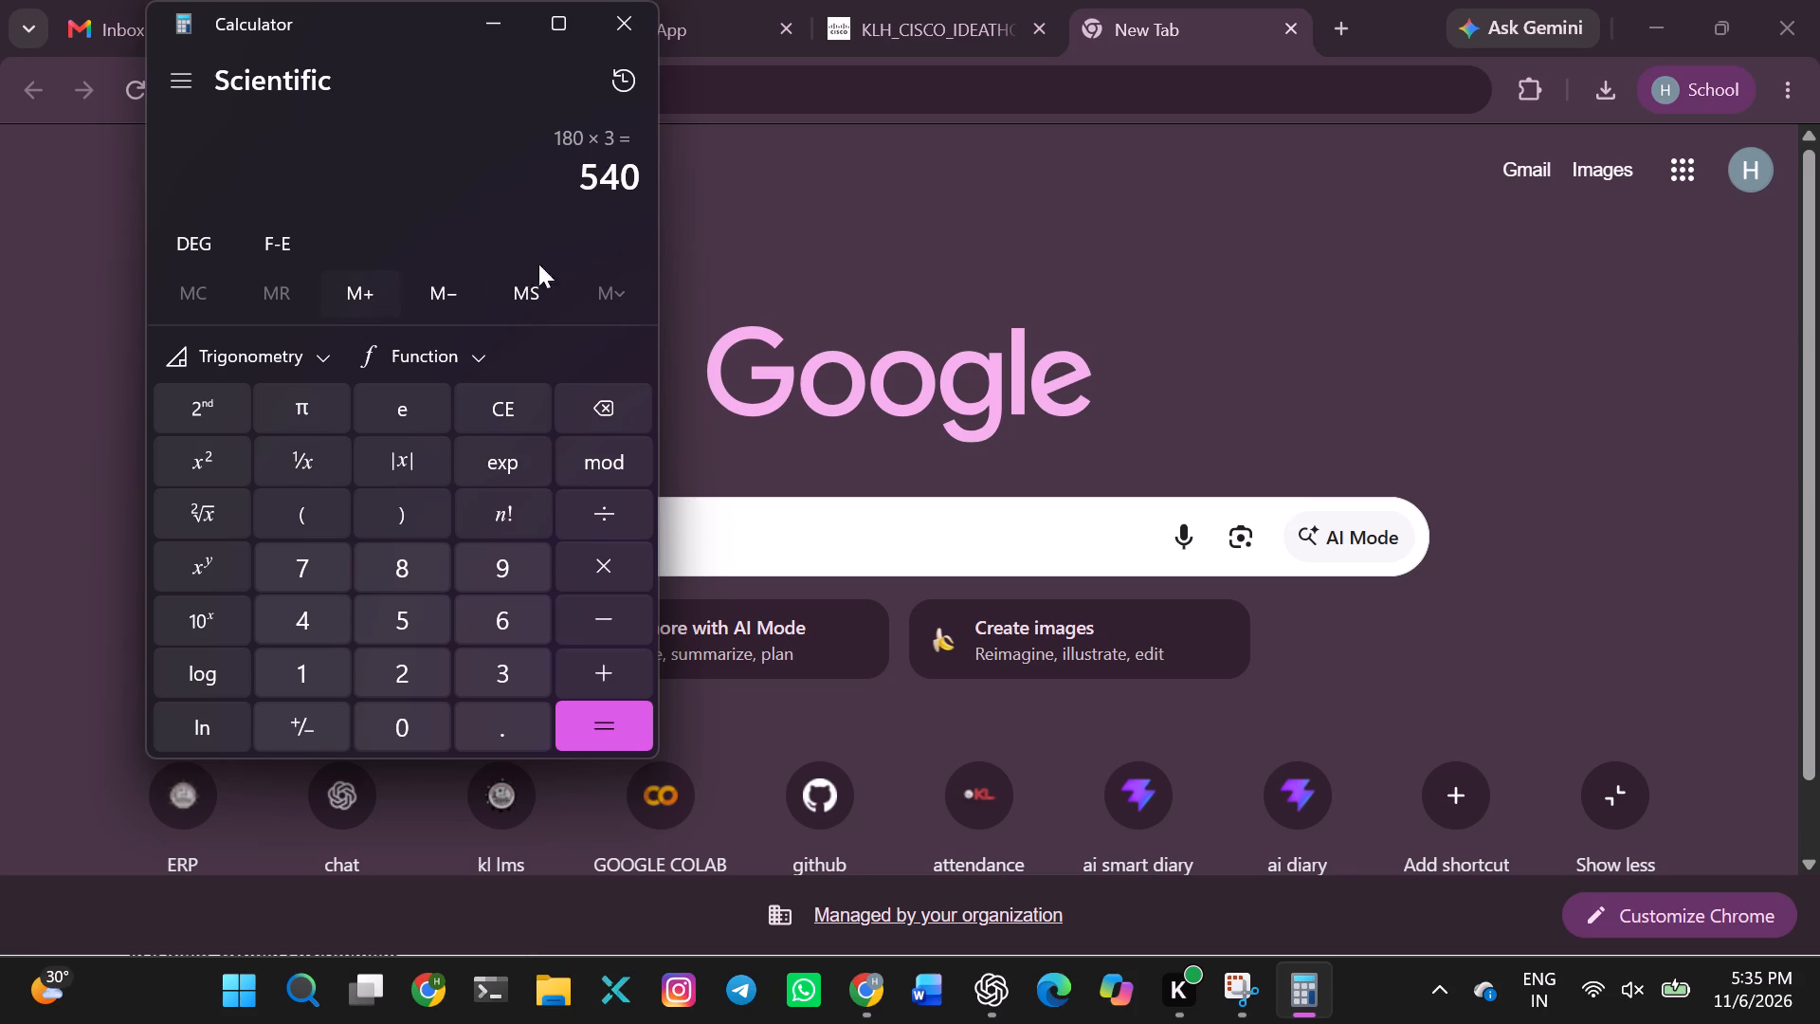
{"action": "left_click", "coordinate": [616, 121]}
Clear the previous result, calculate 180 × 4 as a new calculation, and close Calculator.
{"action": "left_click", "coordinate": [537, 419]}
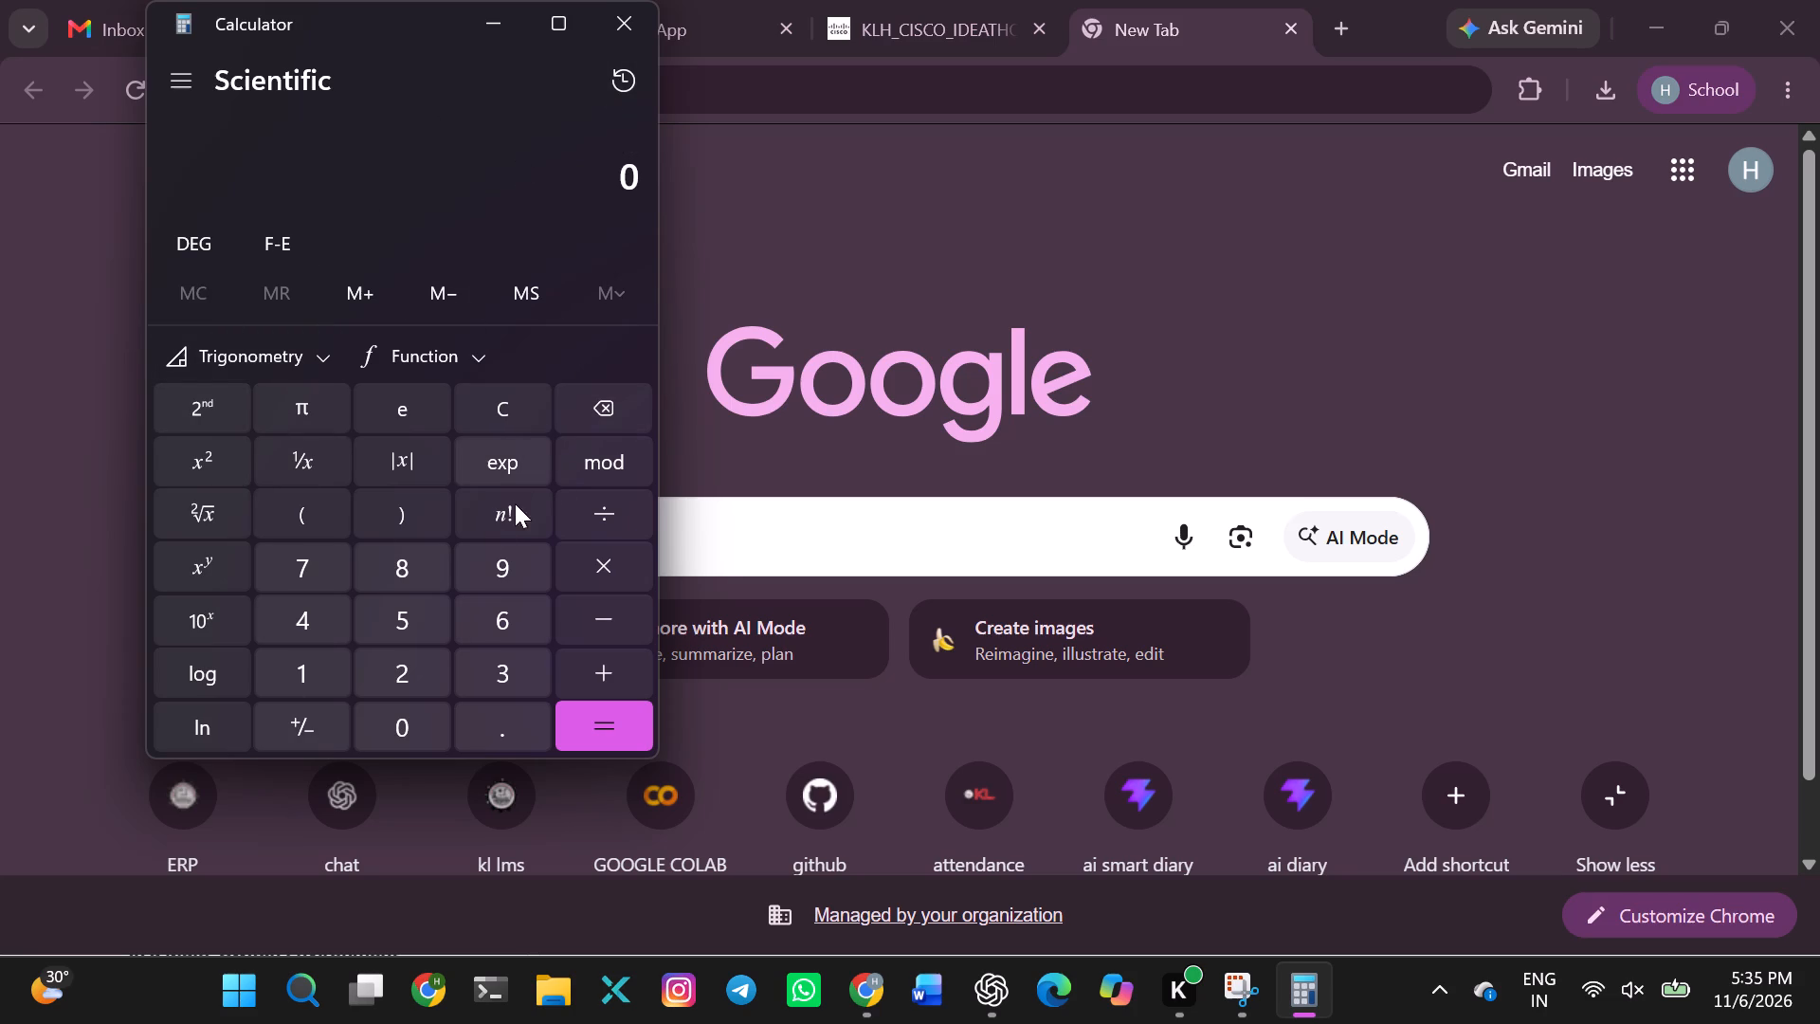
{"action": "left_click", "coordinate": [303, 681]}
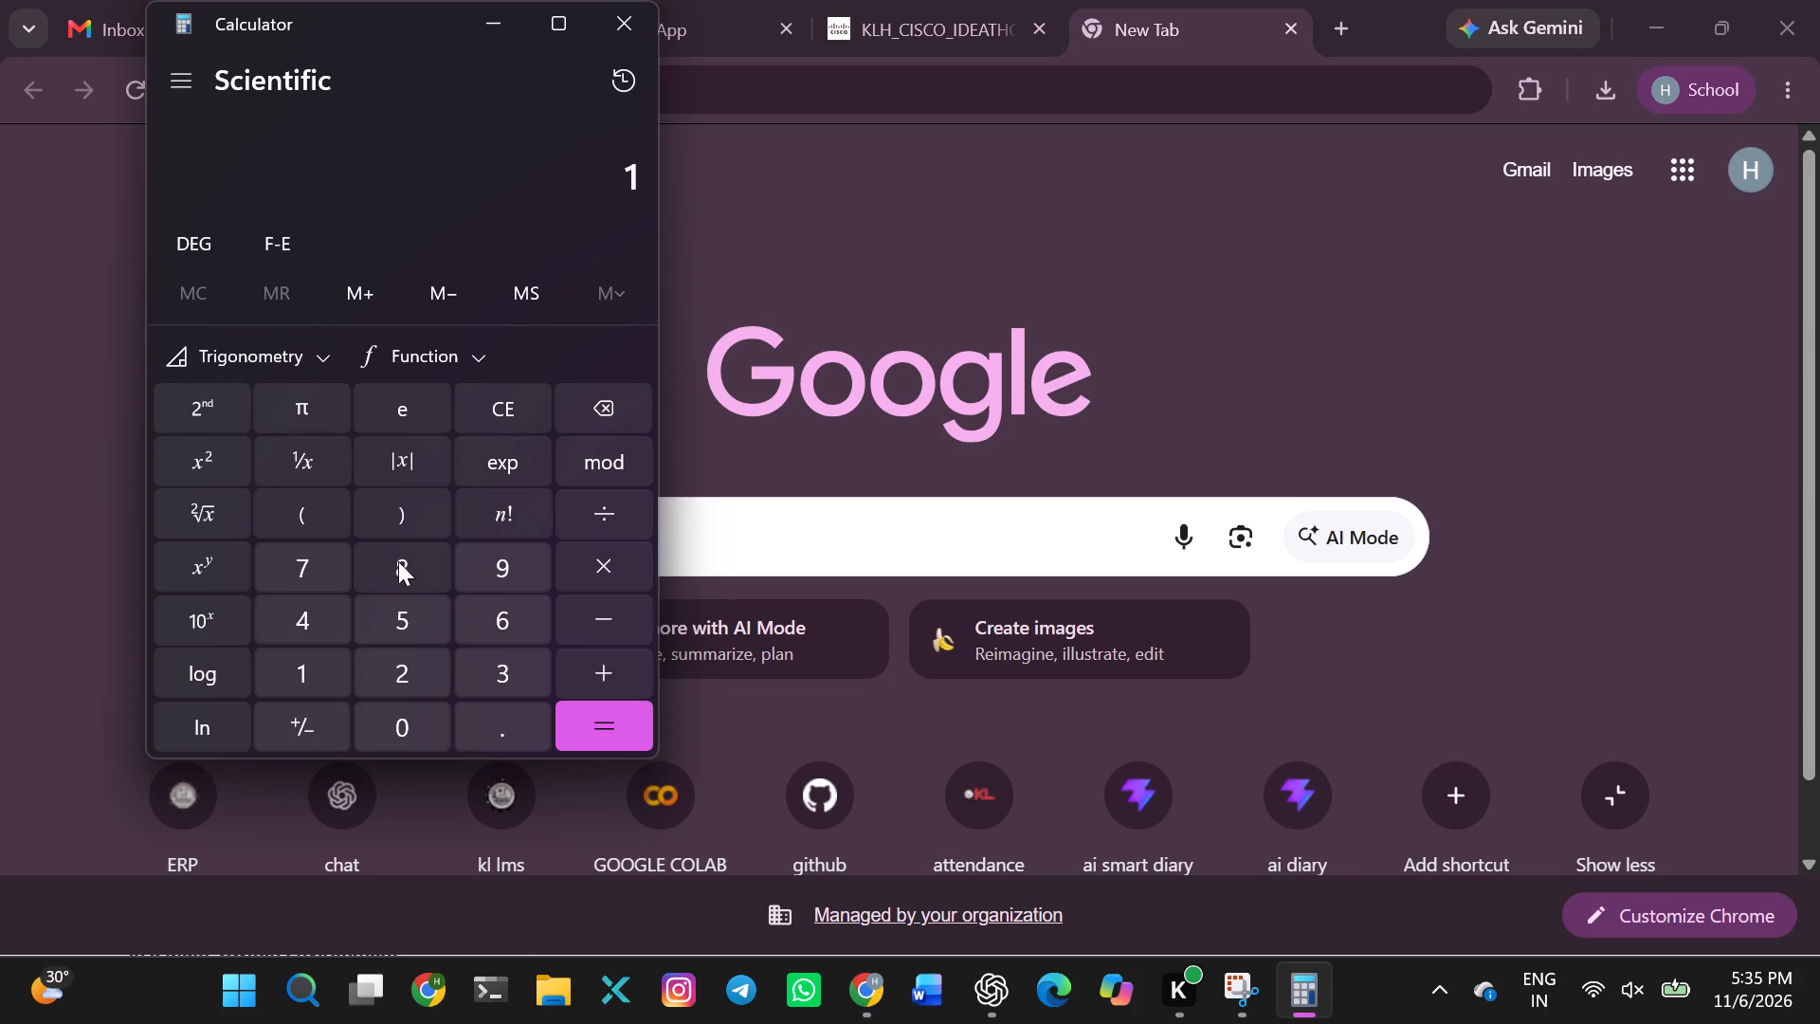
{"action": "left_click", "coordinate": [398, 561]}
{"action": "left_click", "coordinate": [405, 750]}
{"action": "left_click", "coordinate": [606, 553]}
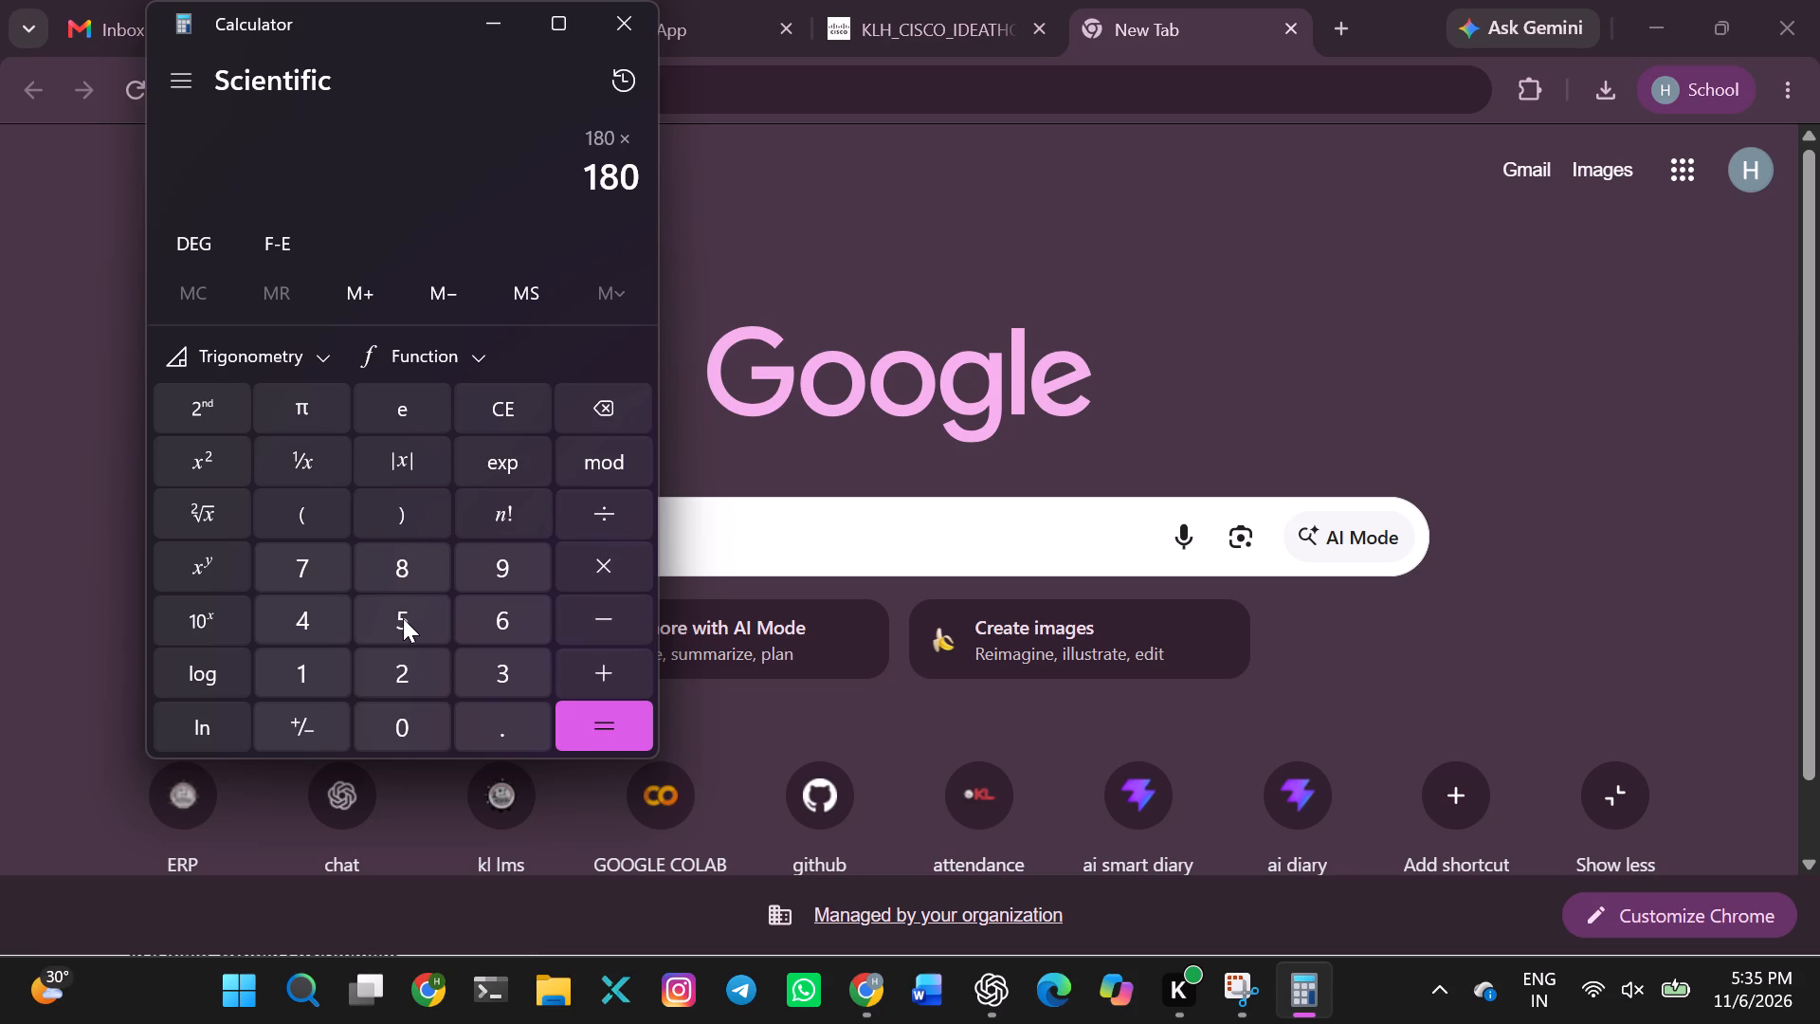
{"action": "left_click", "coordinate": [306, 627]}
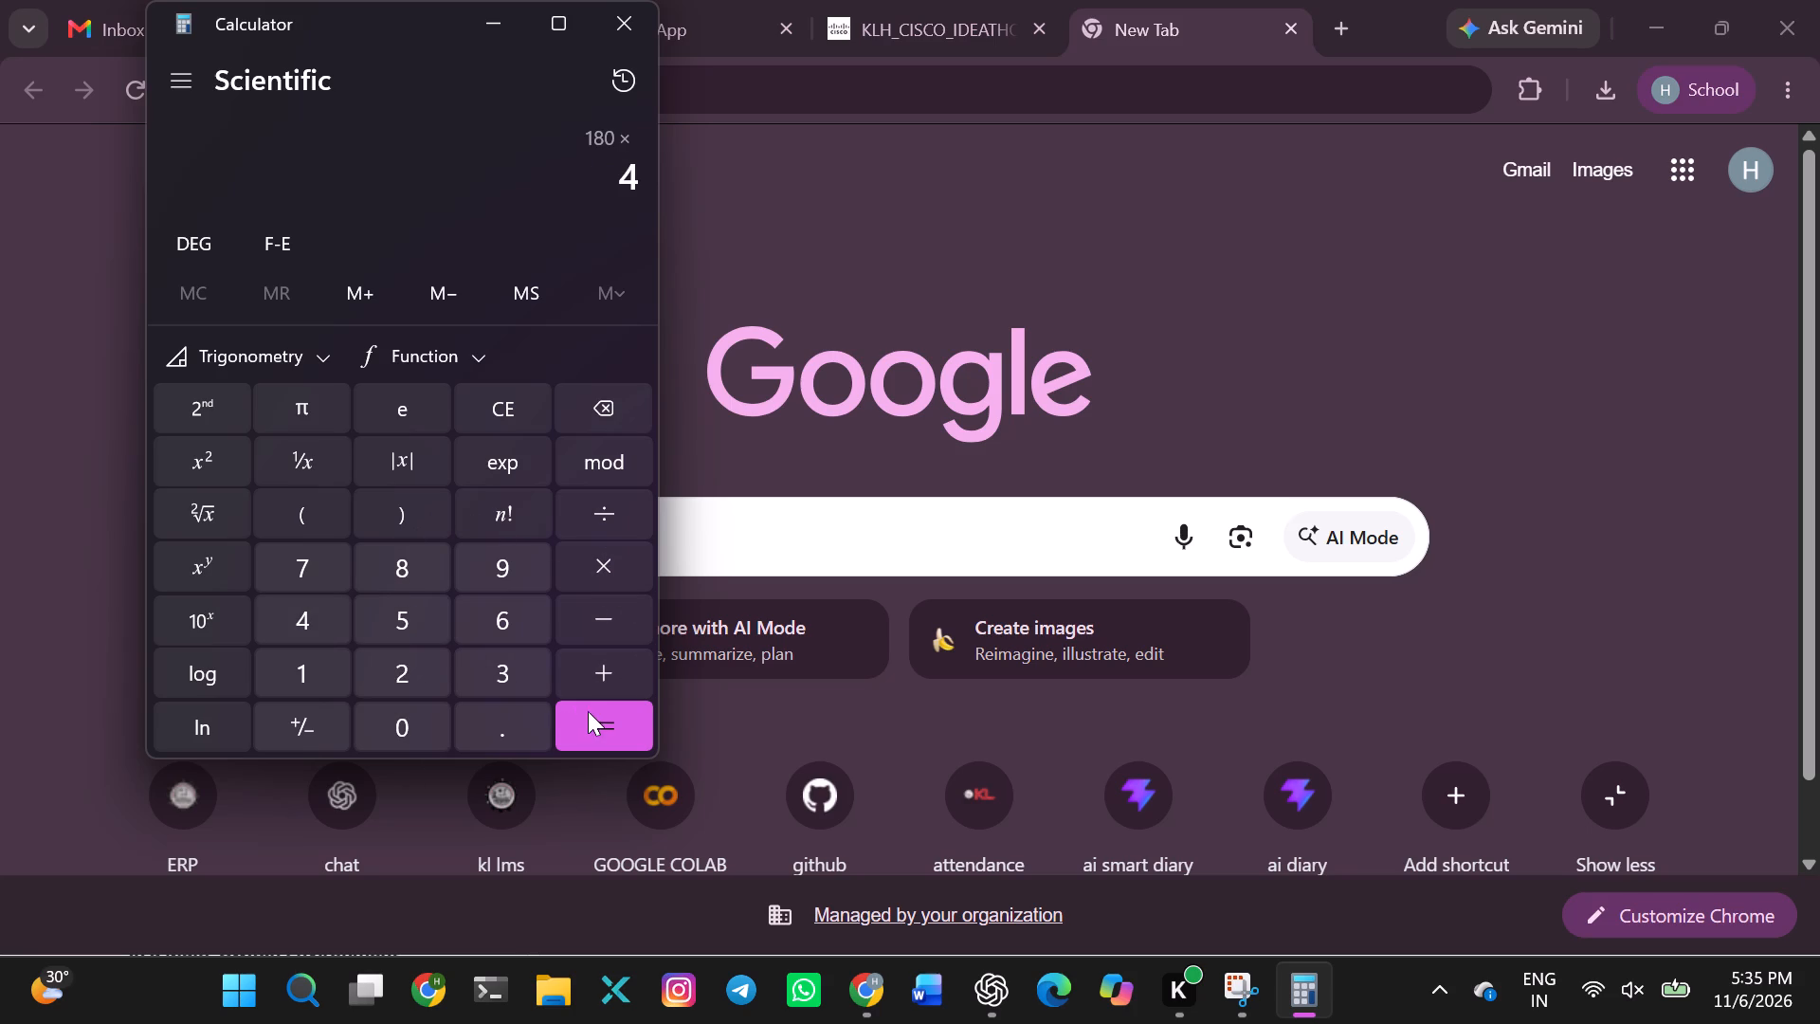
{"action": "left_click", "coordinate": [588, 711]}
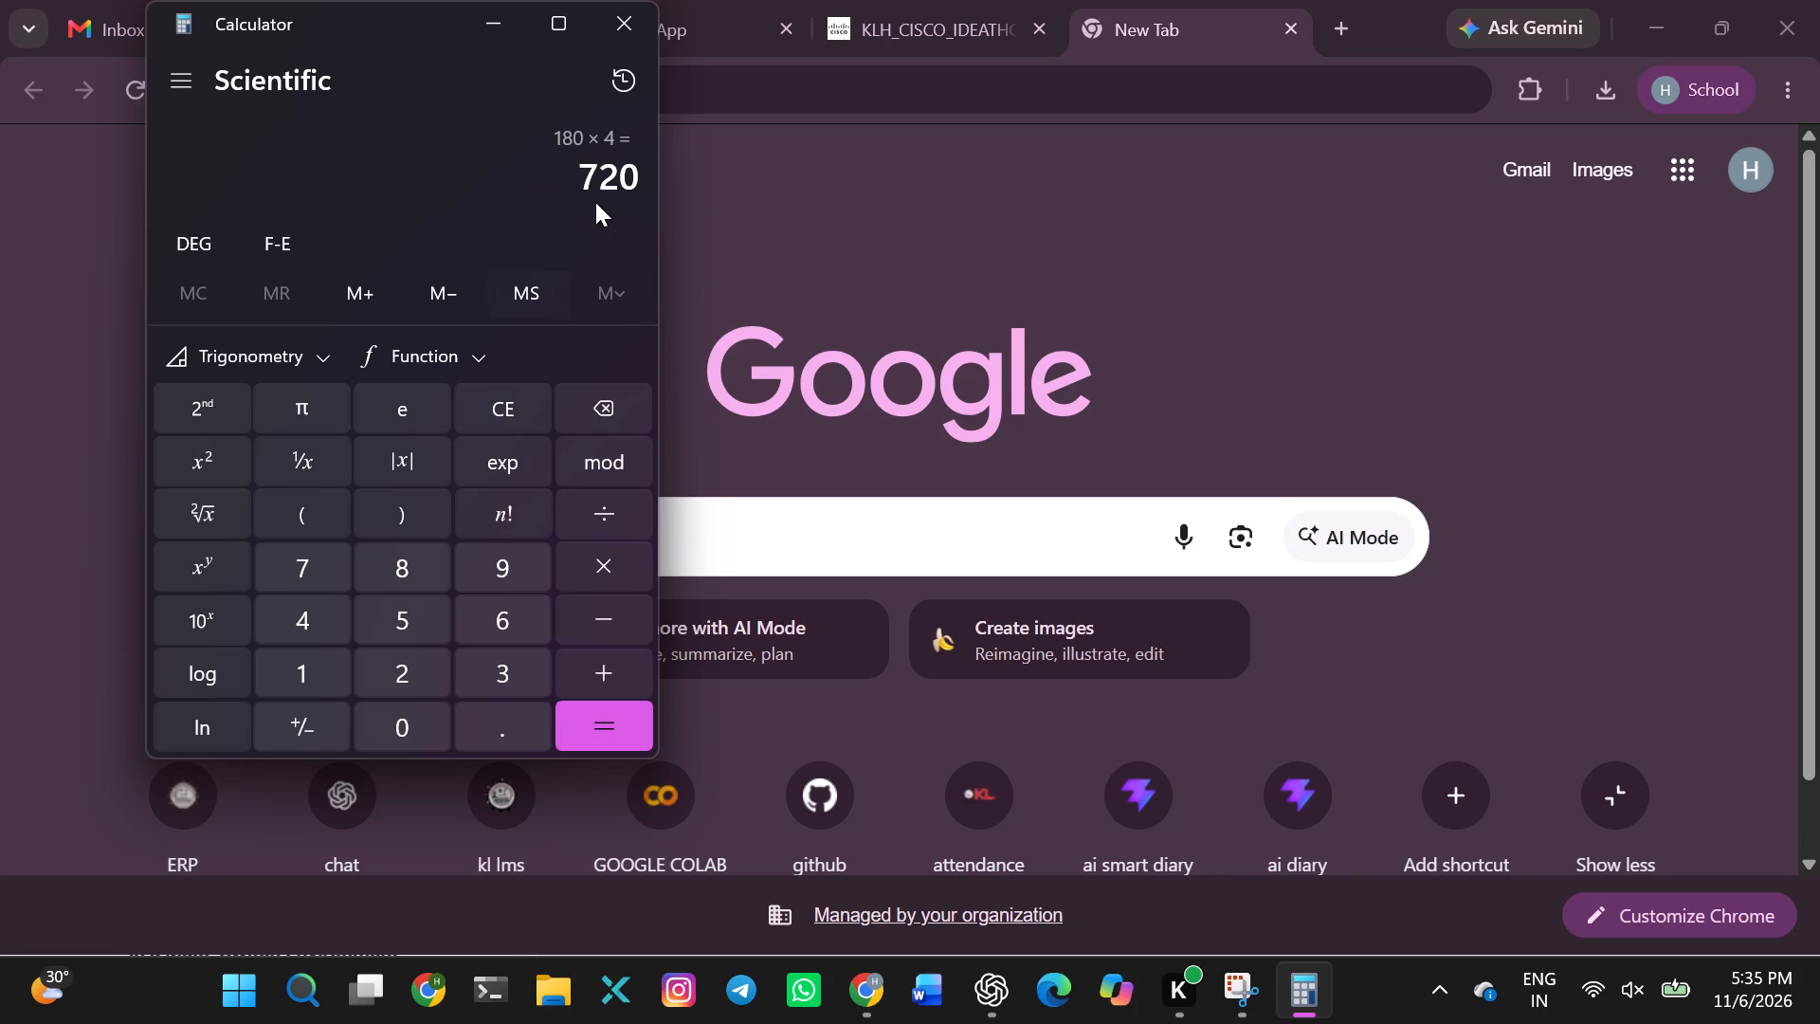
{"action": "left_click", "coordinate": [628, 17]}
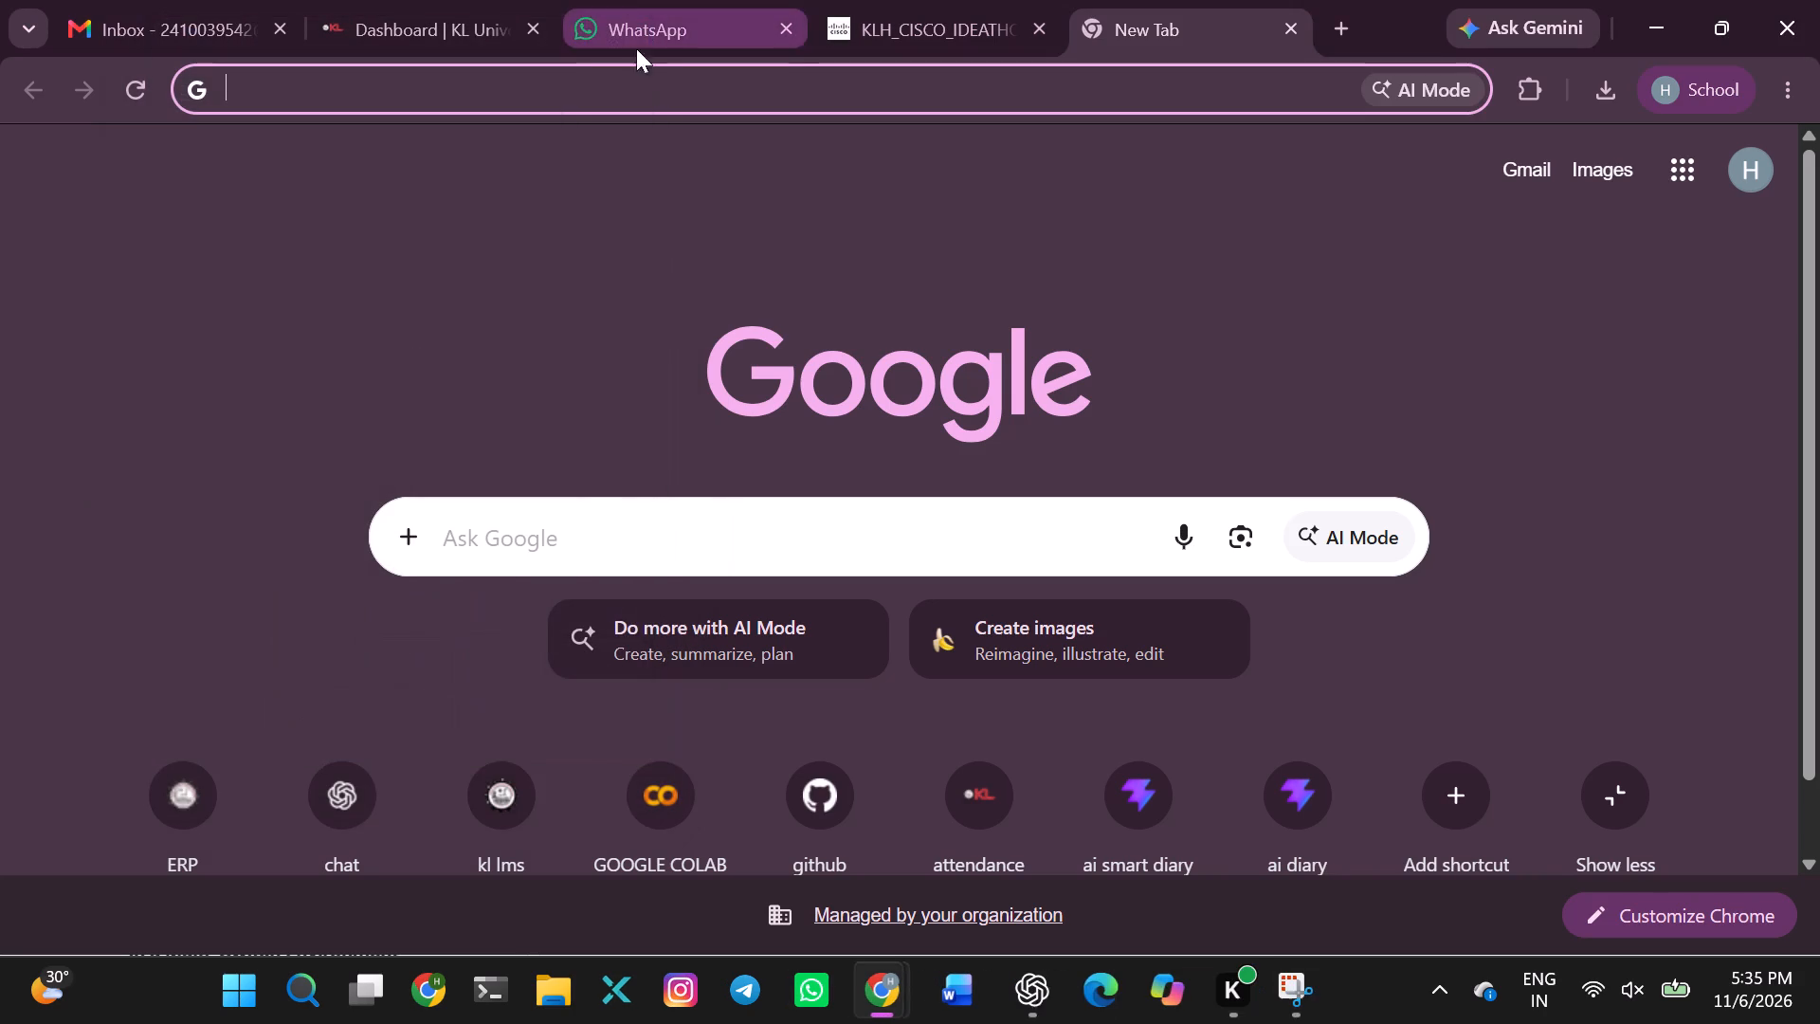
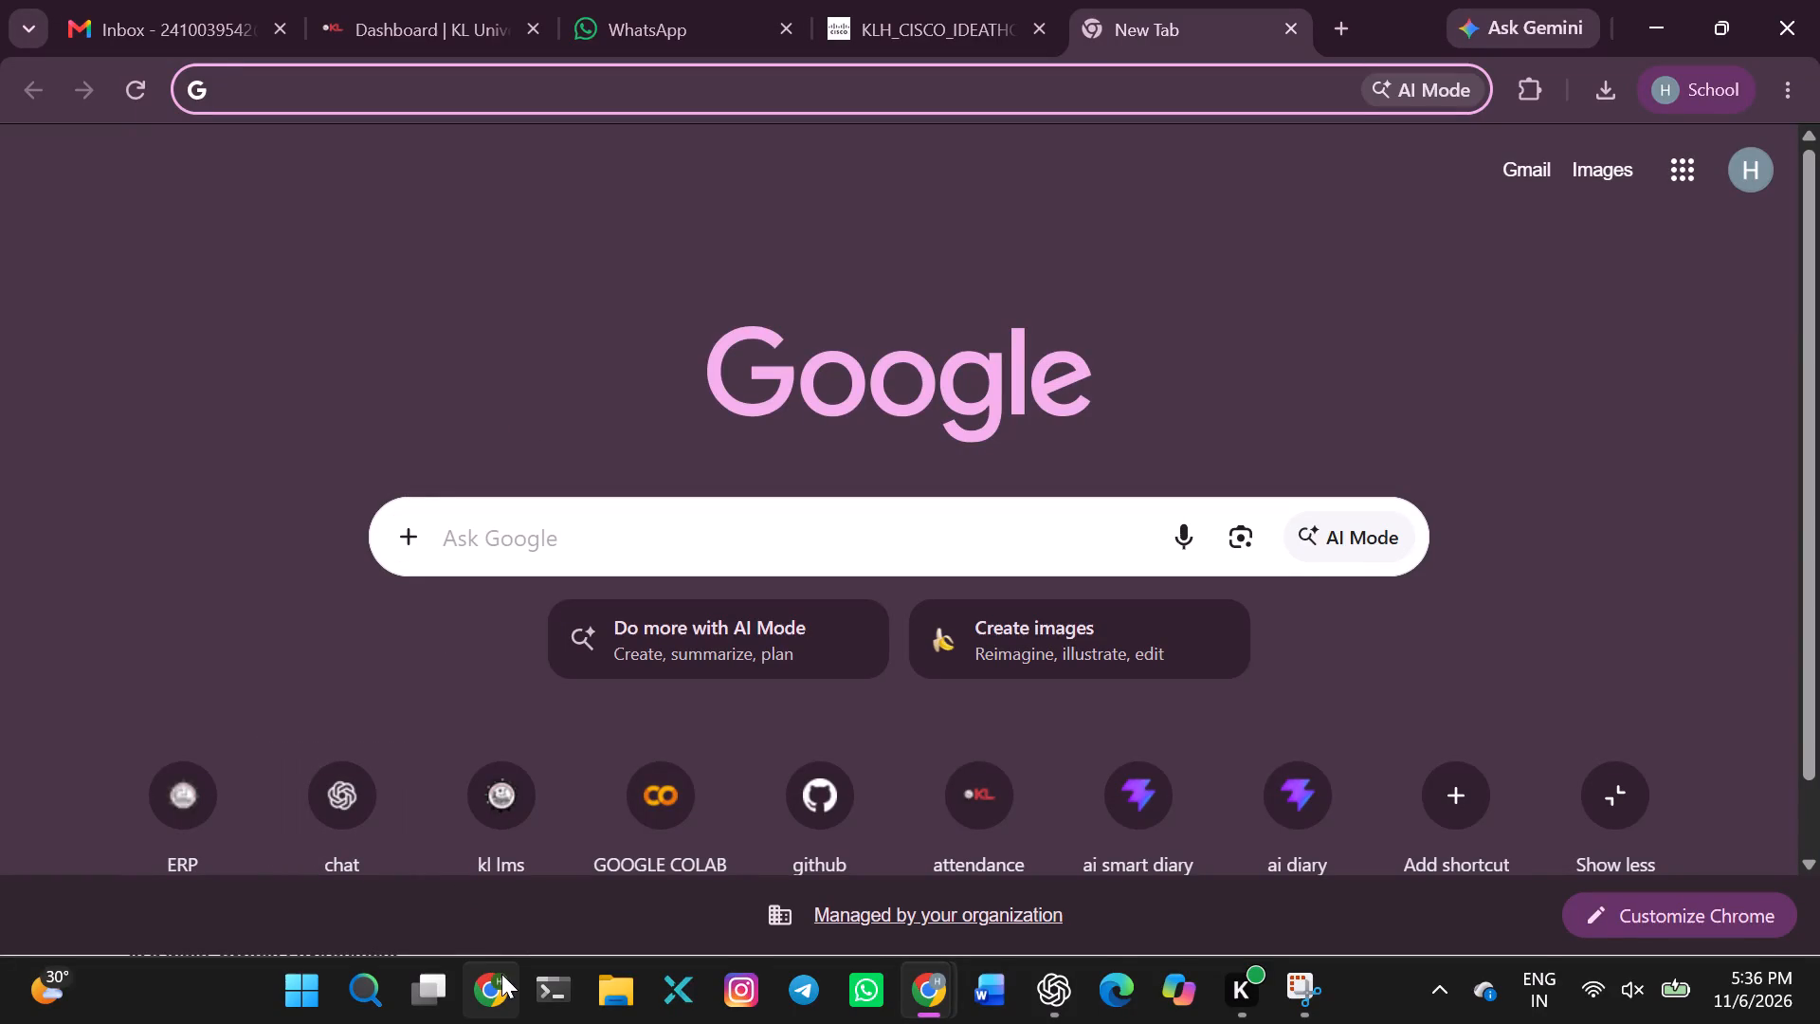
Switch to File Explorer and open the ASE workbook document from the ASE folder.
{"action": "left_click", "coordinate": [607, 989]}
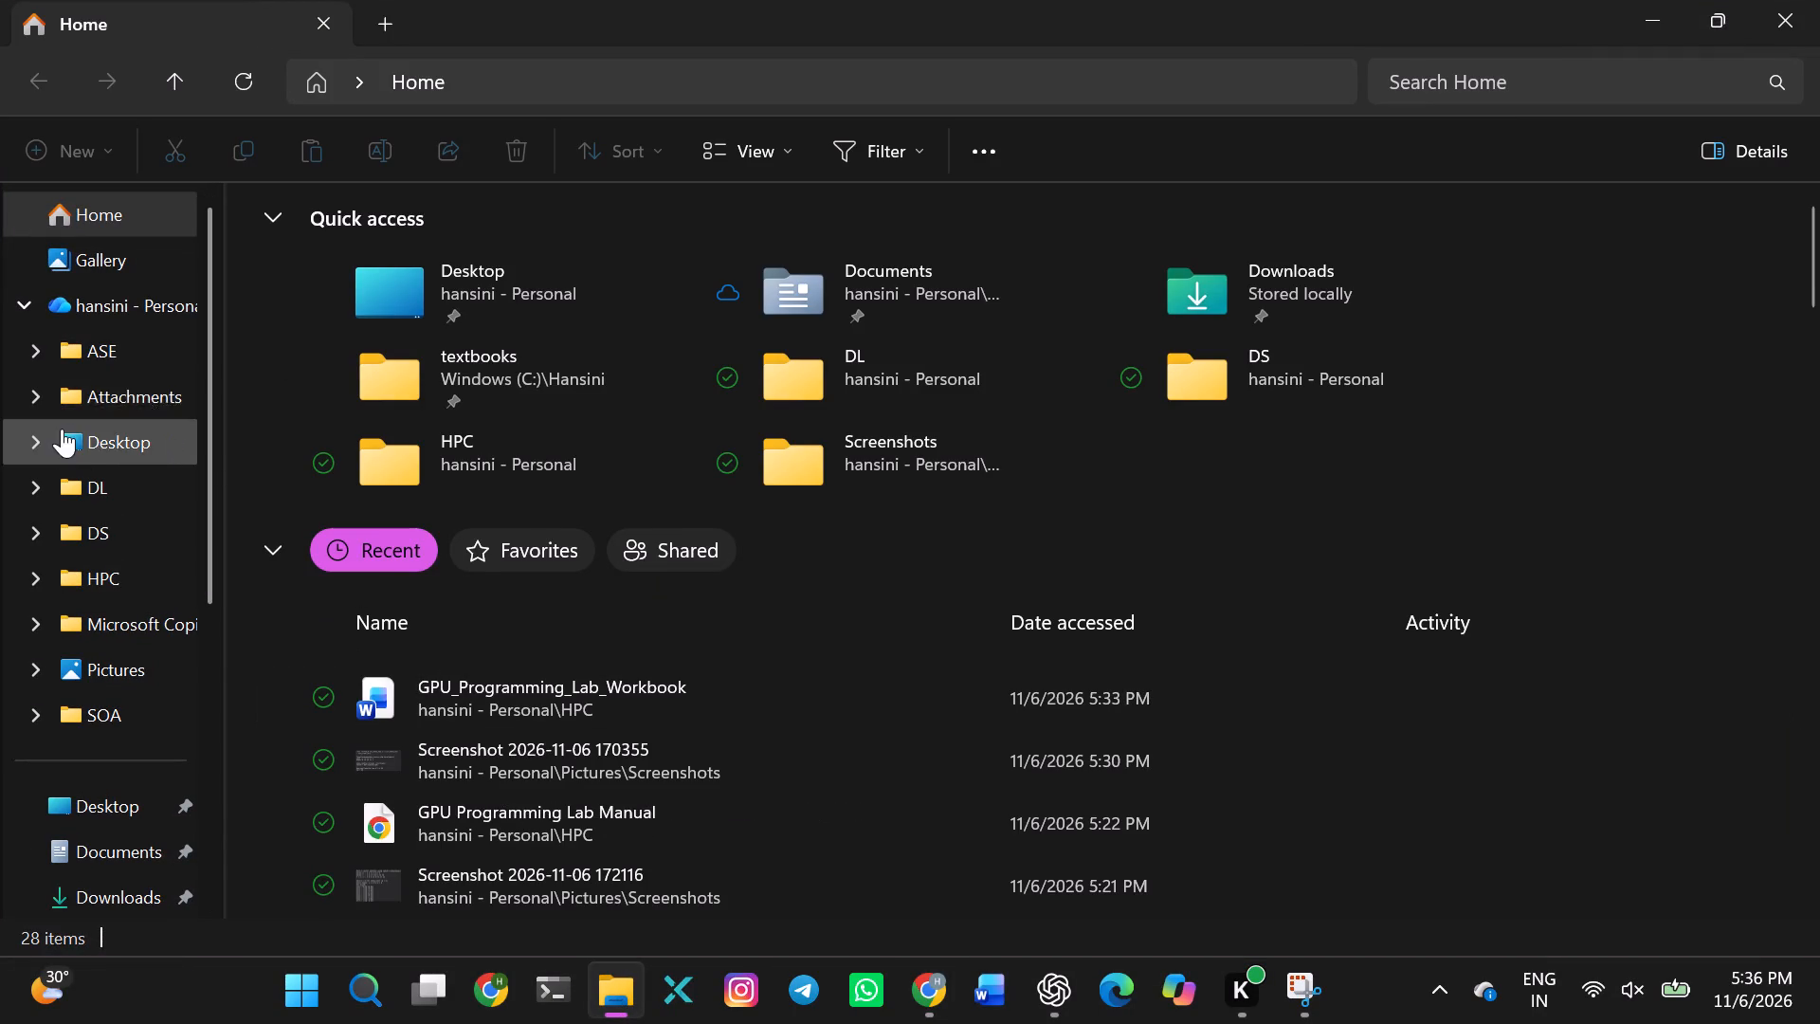
{"action": "left_click", "coordinate": [121, 343]}
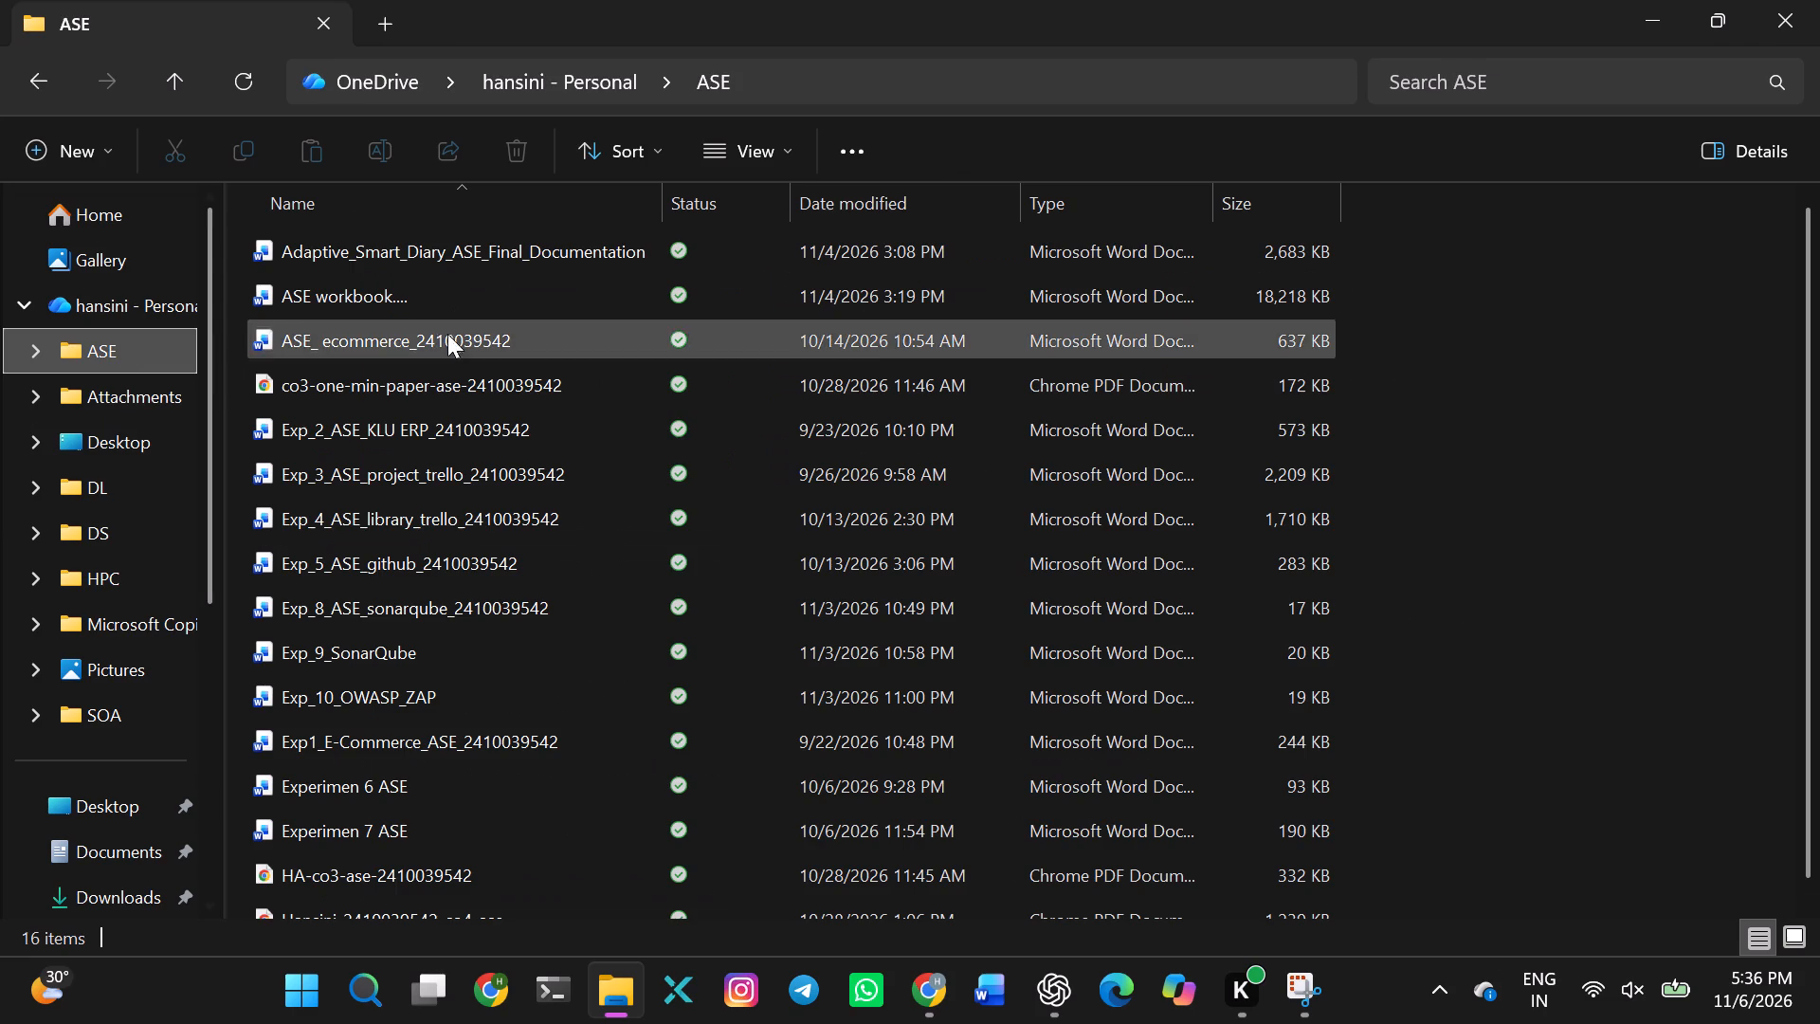
{"action": "double_click", "coordinate": [313, 295]}
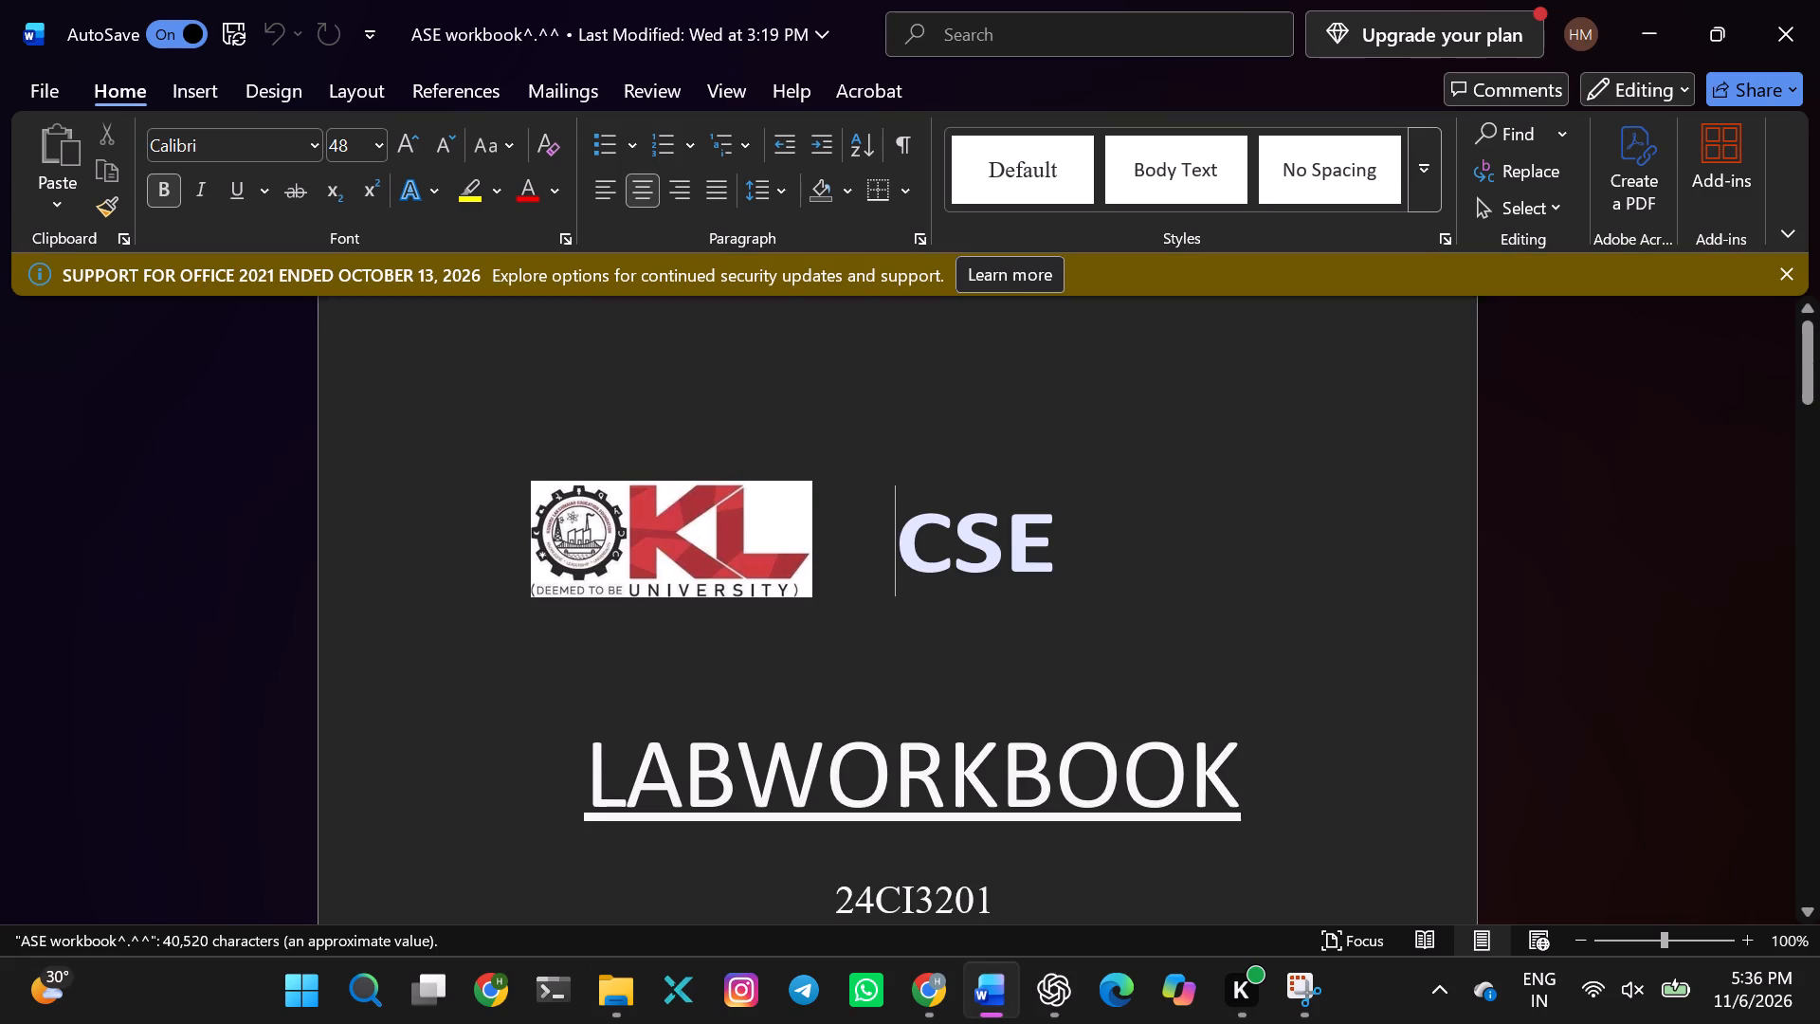
Examine the cover page and student details table at the start of the ASE lab workbook.
{"action": "scroll", "coordinate": [704, 737], "scroll_direction": "down", "scroll_amount": 7}
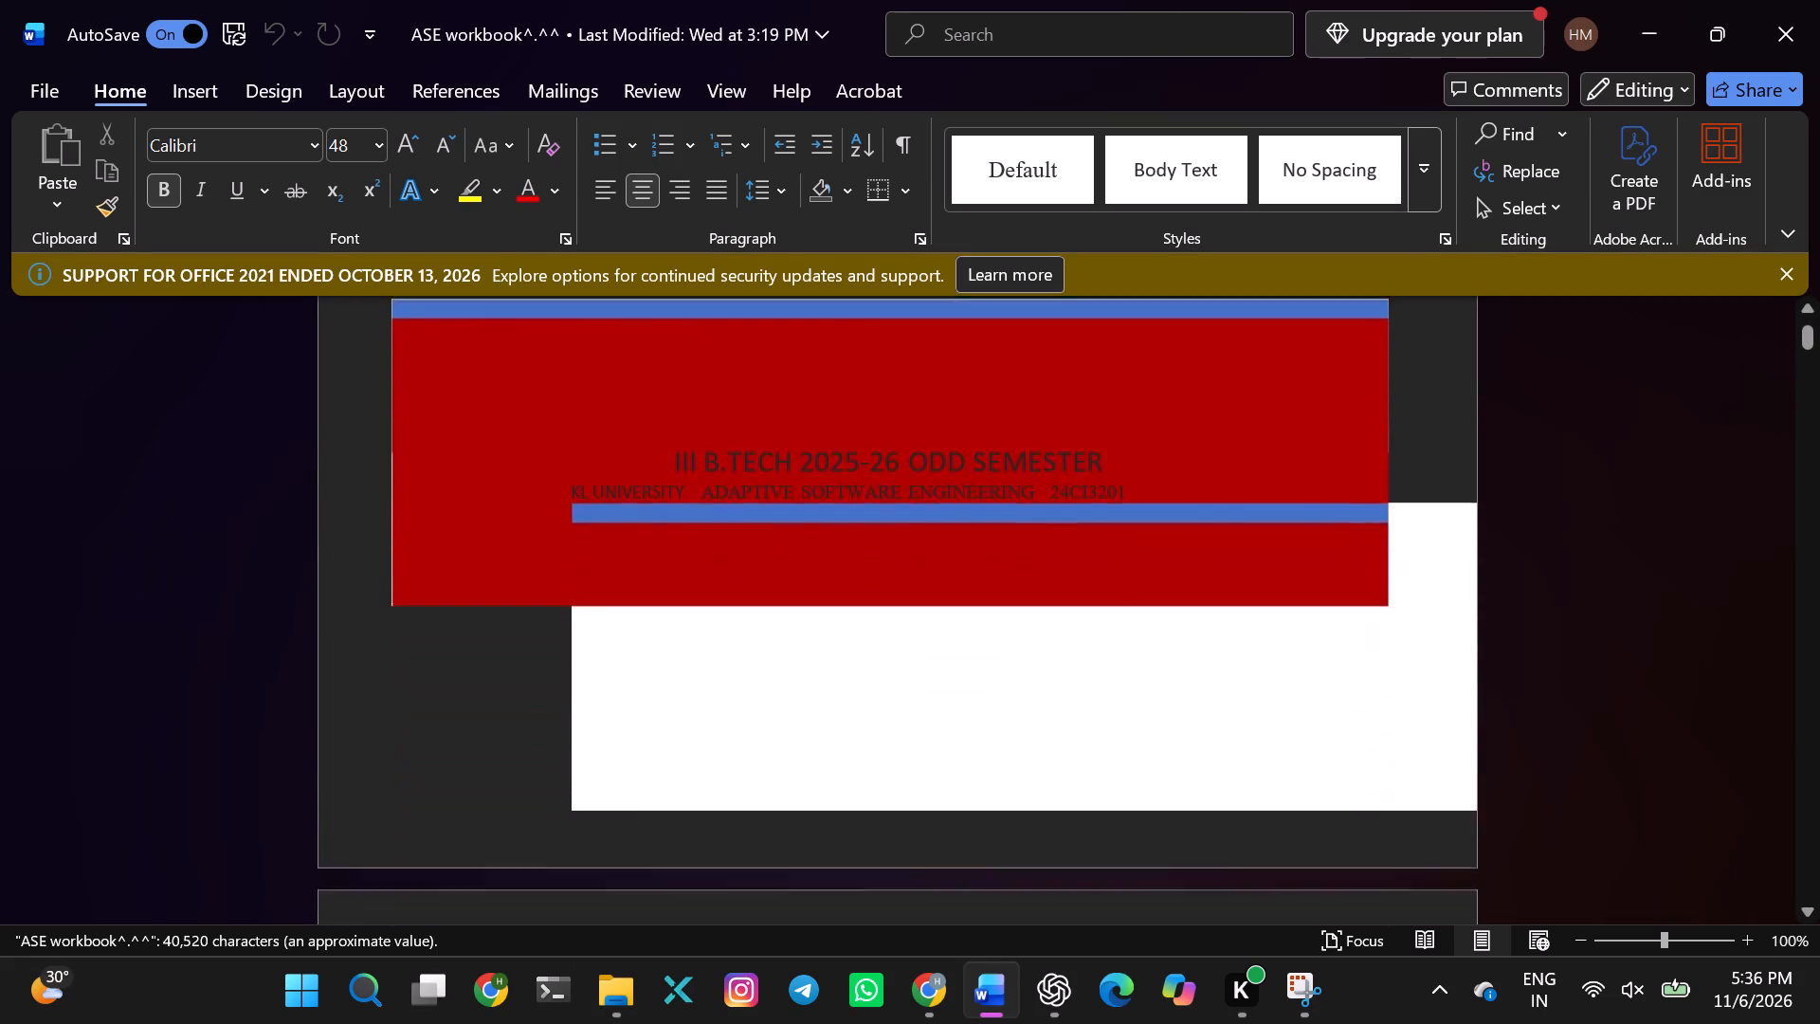
{"action": "scroll", "coordinate": [704, 737], "scroll_direction": "down", "scroll_amount": 2}
{"action": "scroll", "coordinate": [704, 737], "scroll_direction": "up", "scroll_amount": 1}
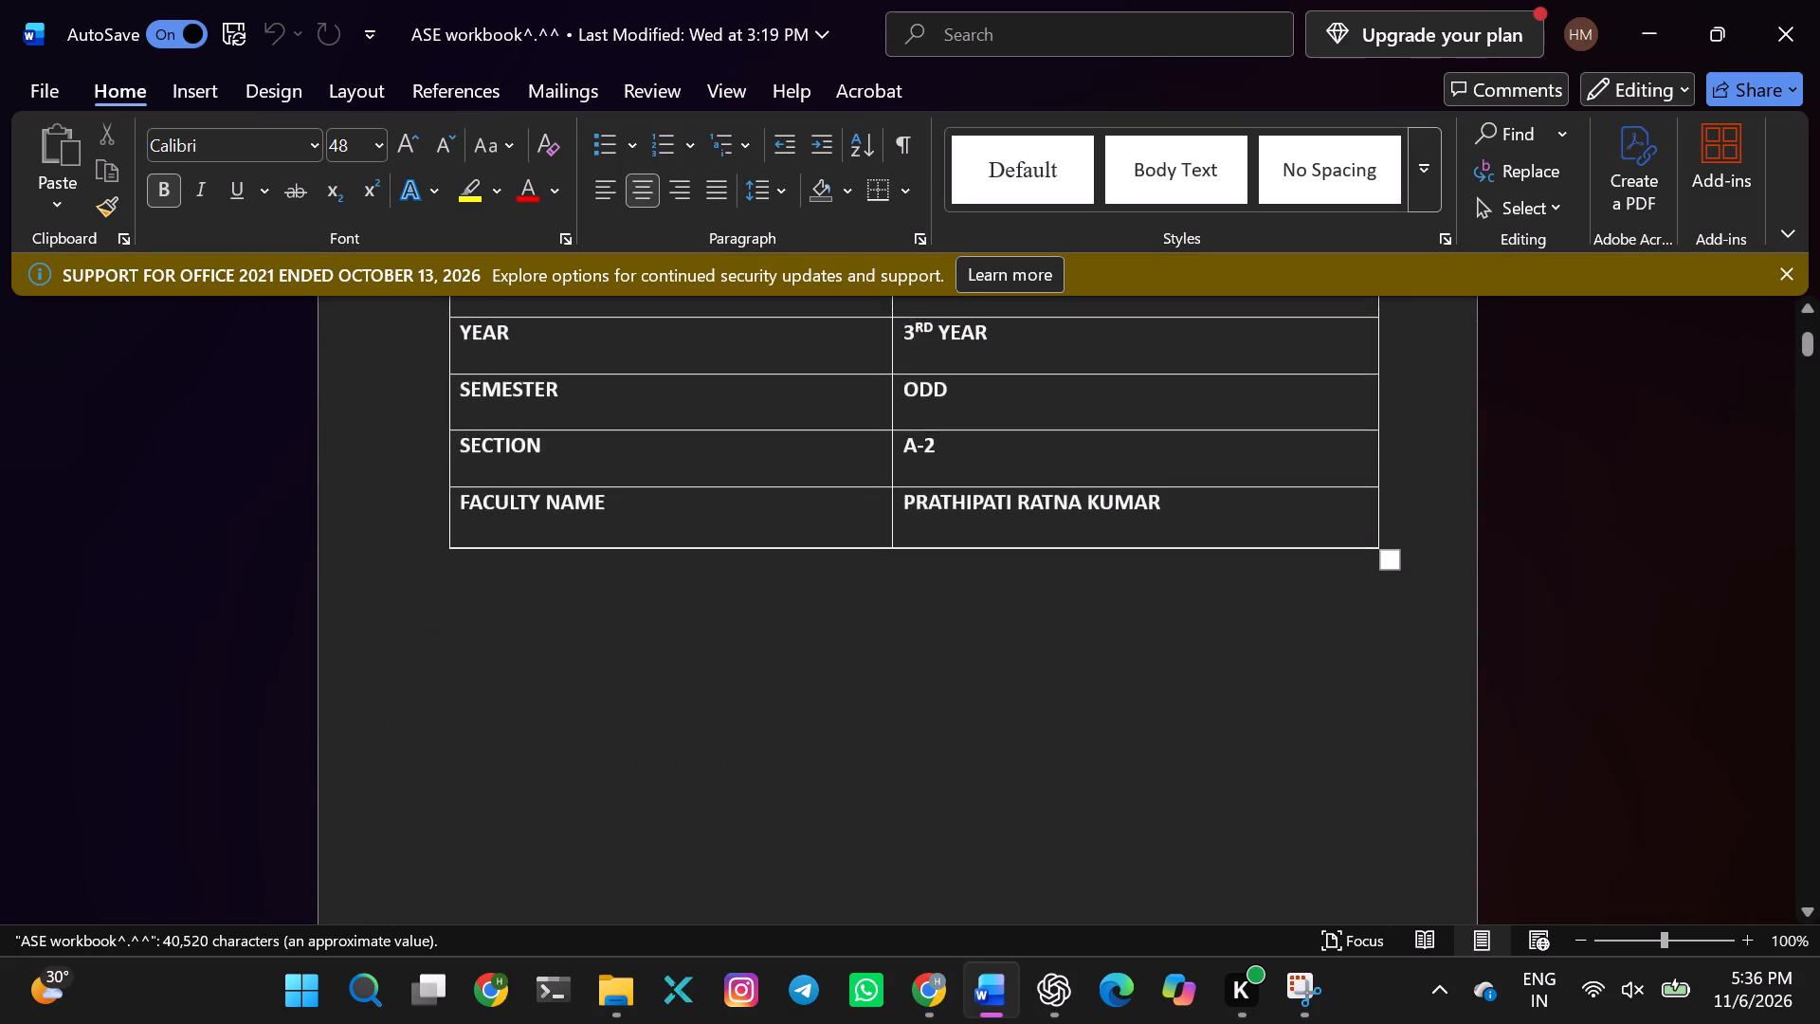
{"action": "scroll", "coordinate": [704, 737], "scroll_direction": "up", "scroll_amount": 6}
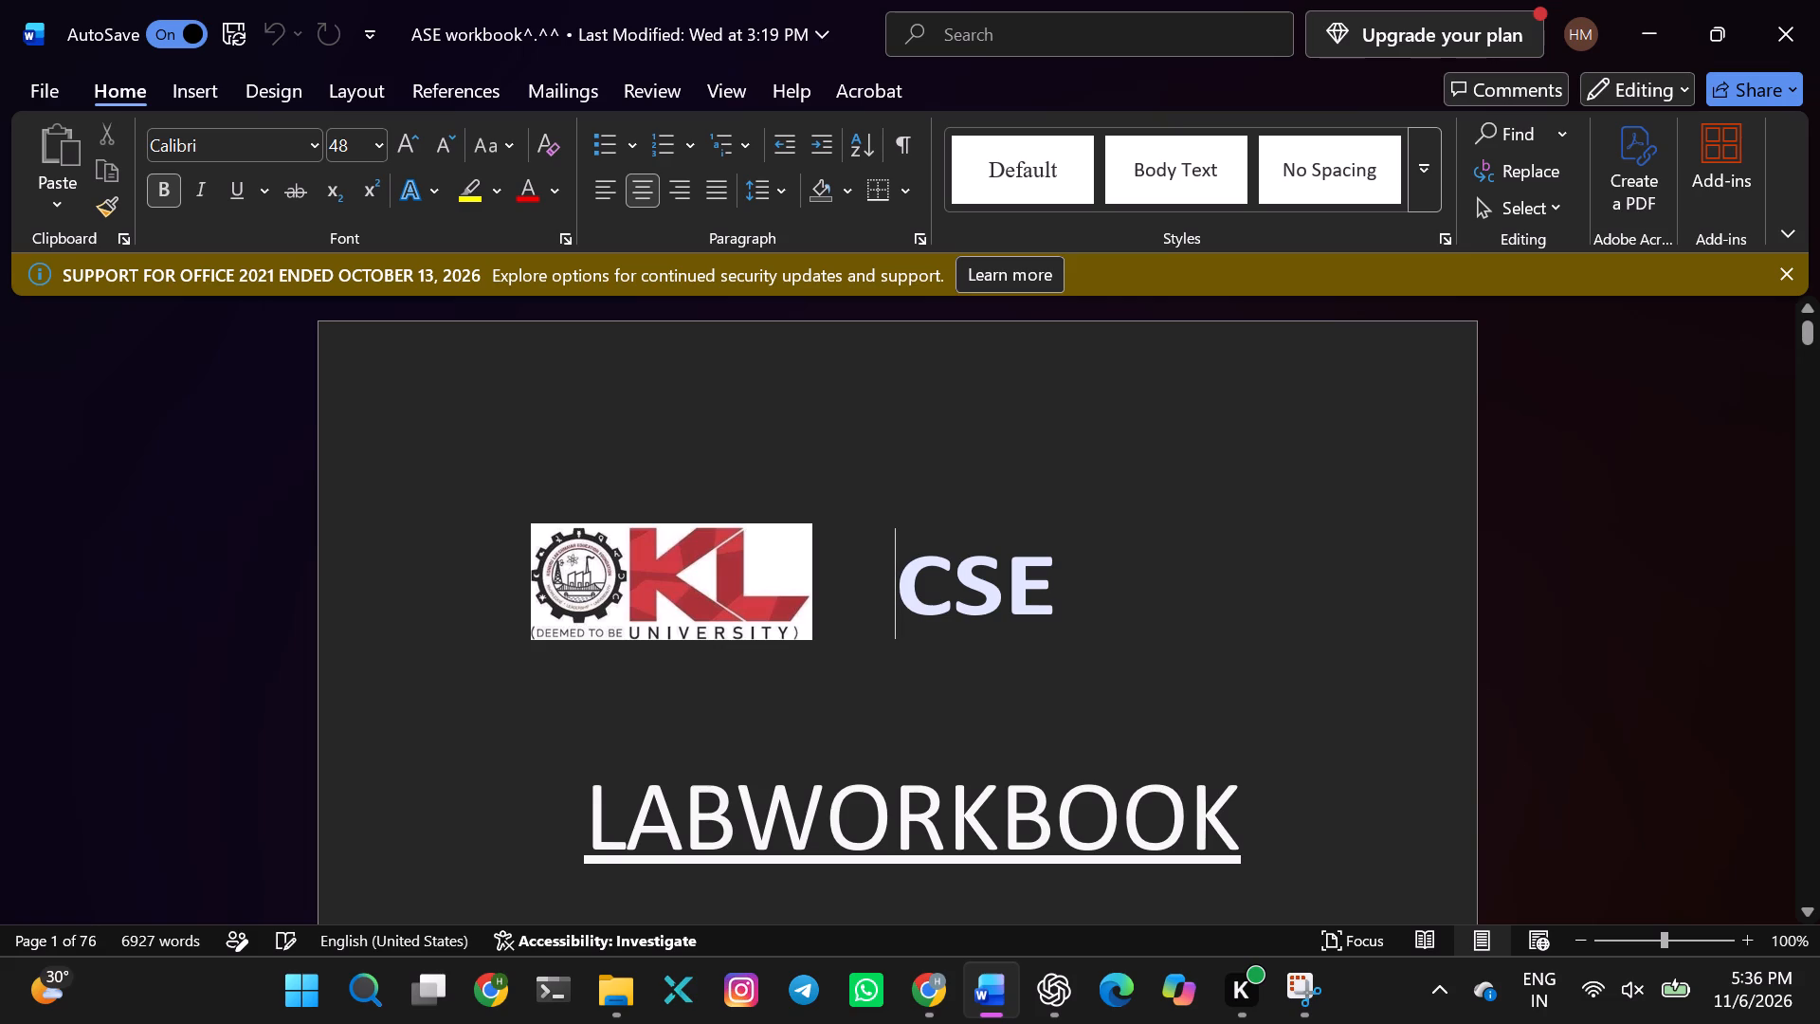
{"action": "scroll", "coordinate": [1228, 576], "scroll_direction": "down", "scroll_amount": 5}
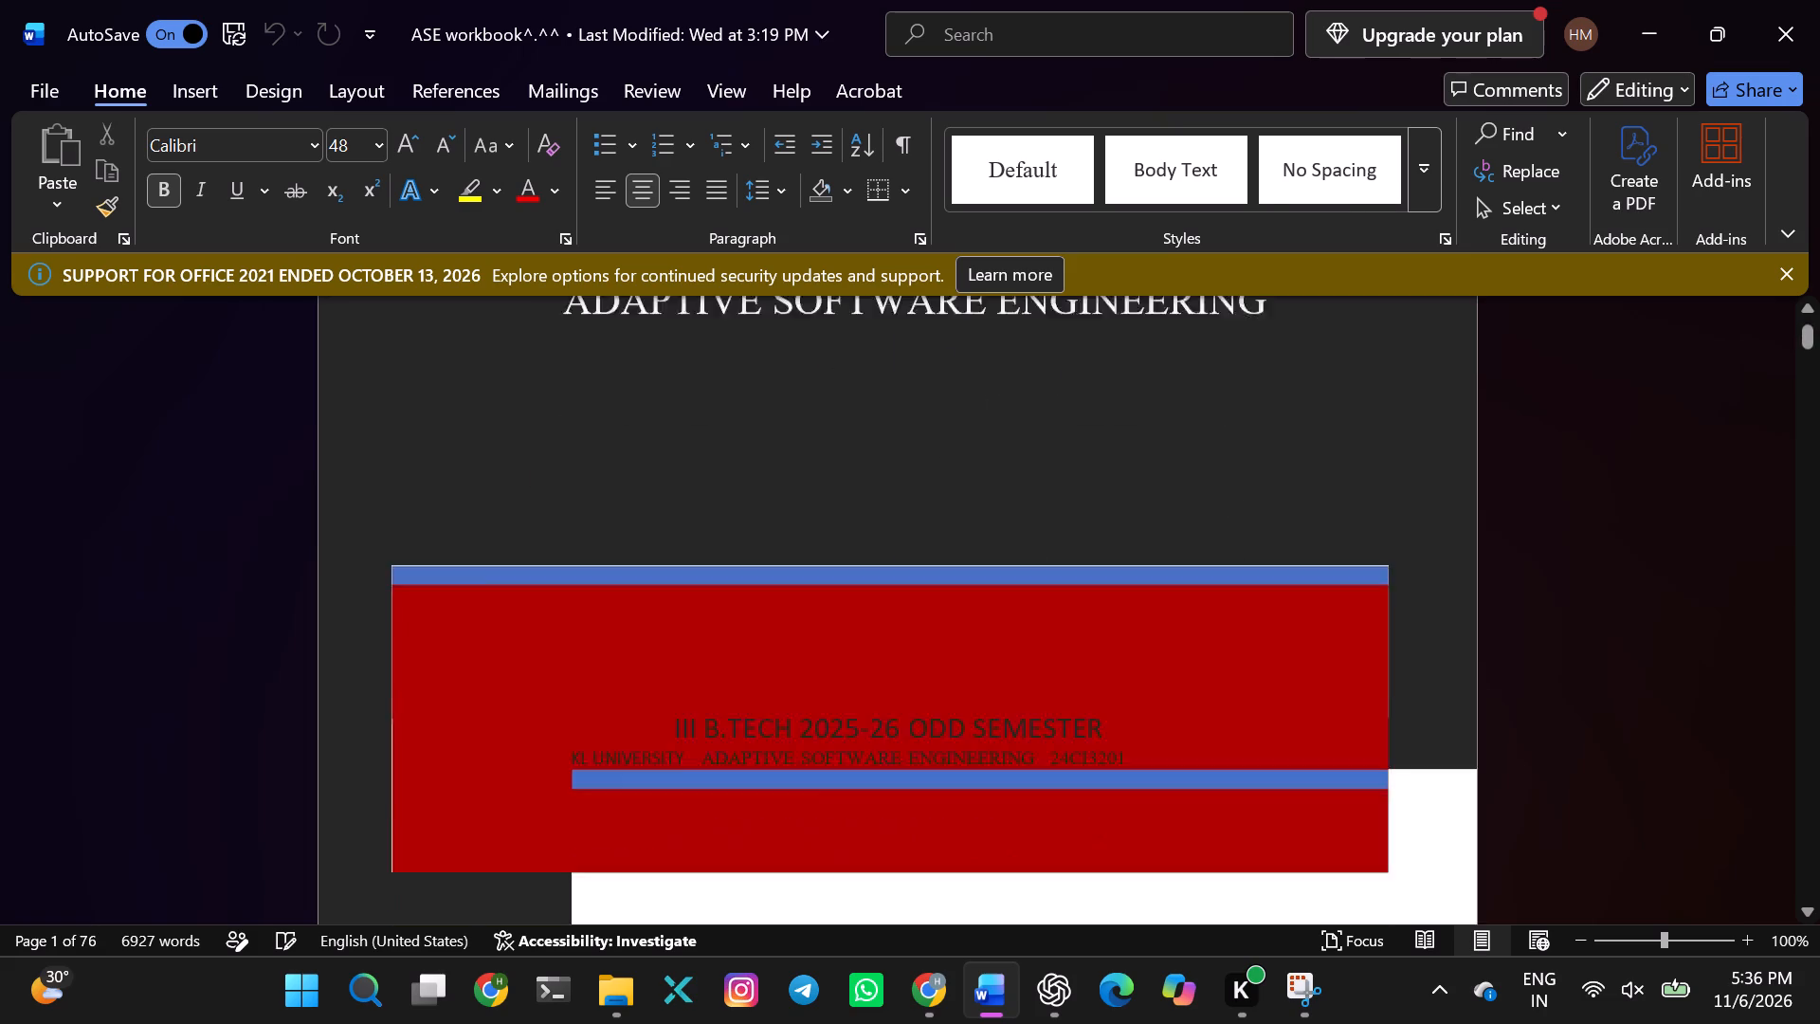
{"action": "scroll", "coordinate": [1228, 576], "scroll_direction": "left", "scroll_amount": 1}
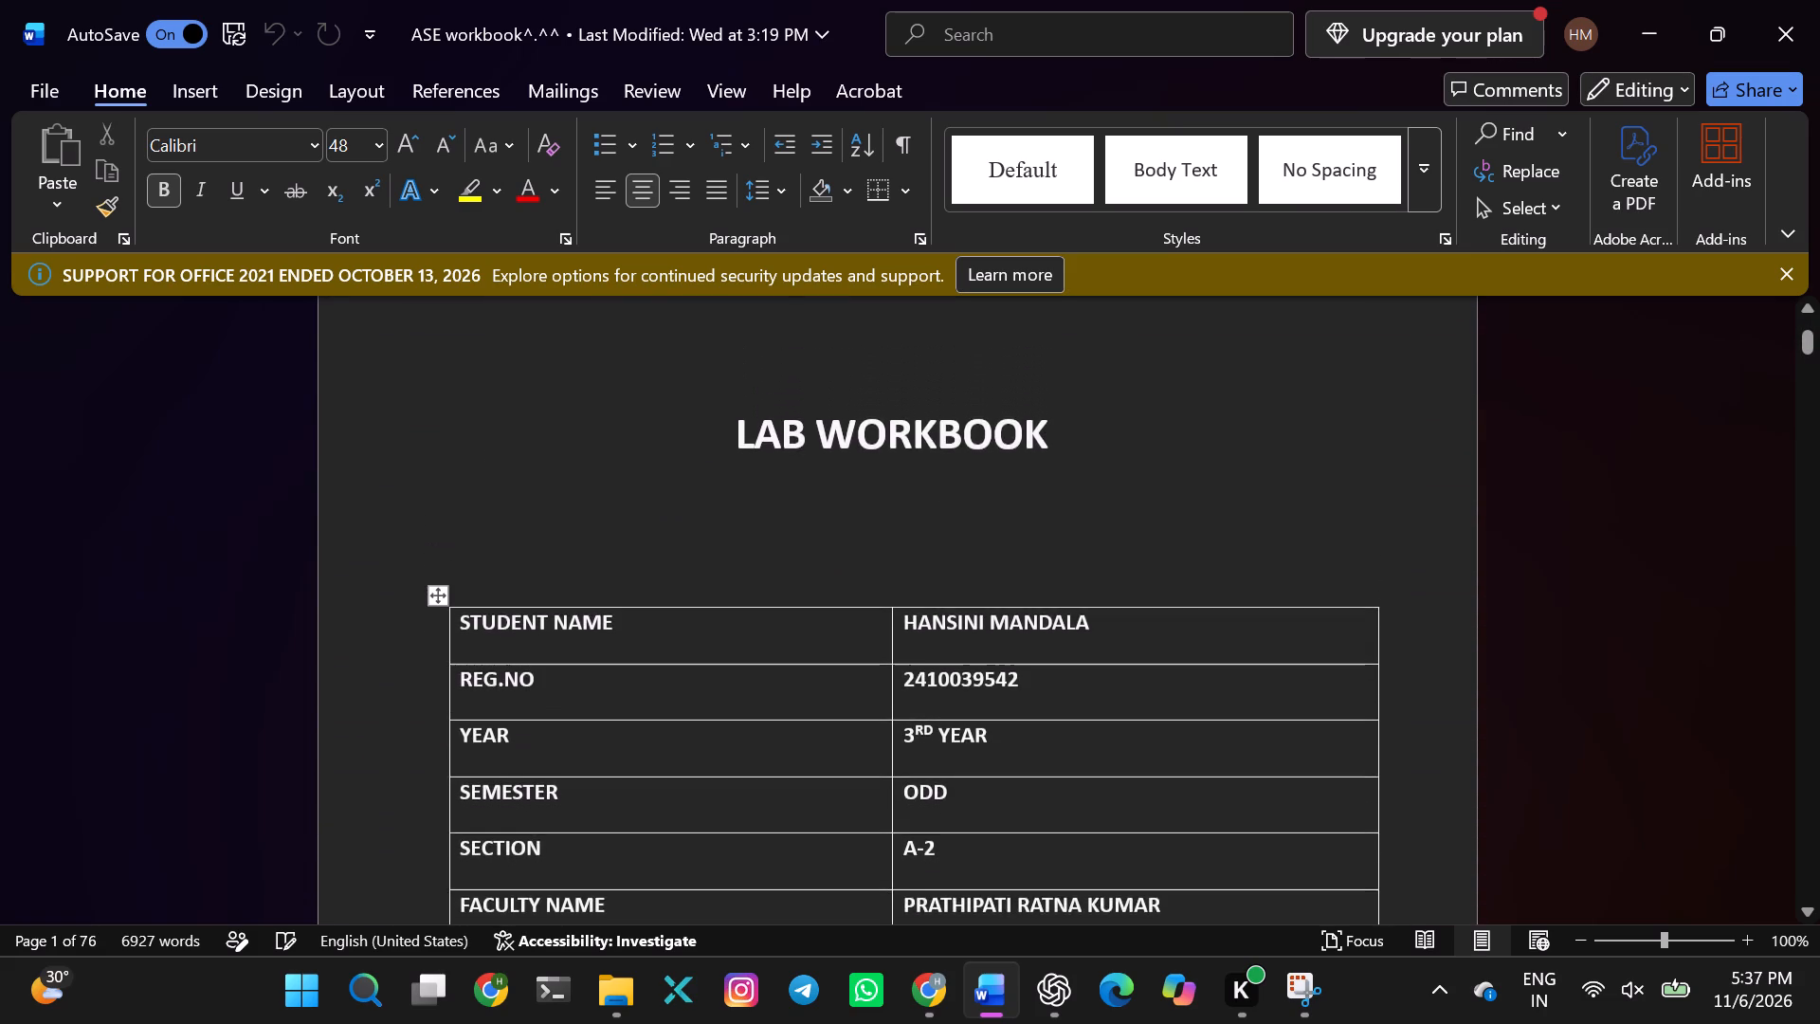
{"action": "scroll", "coordinate": [1228, 576], "scroll_direction": "left", "scroll_amount": 1}
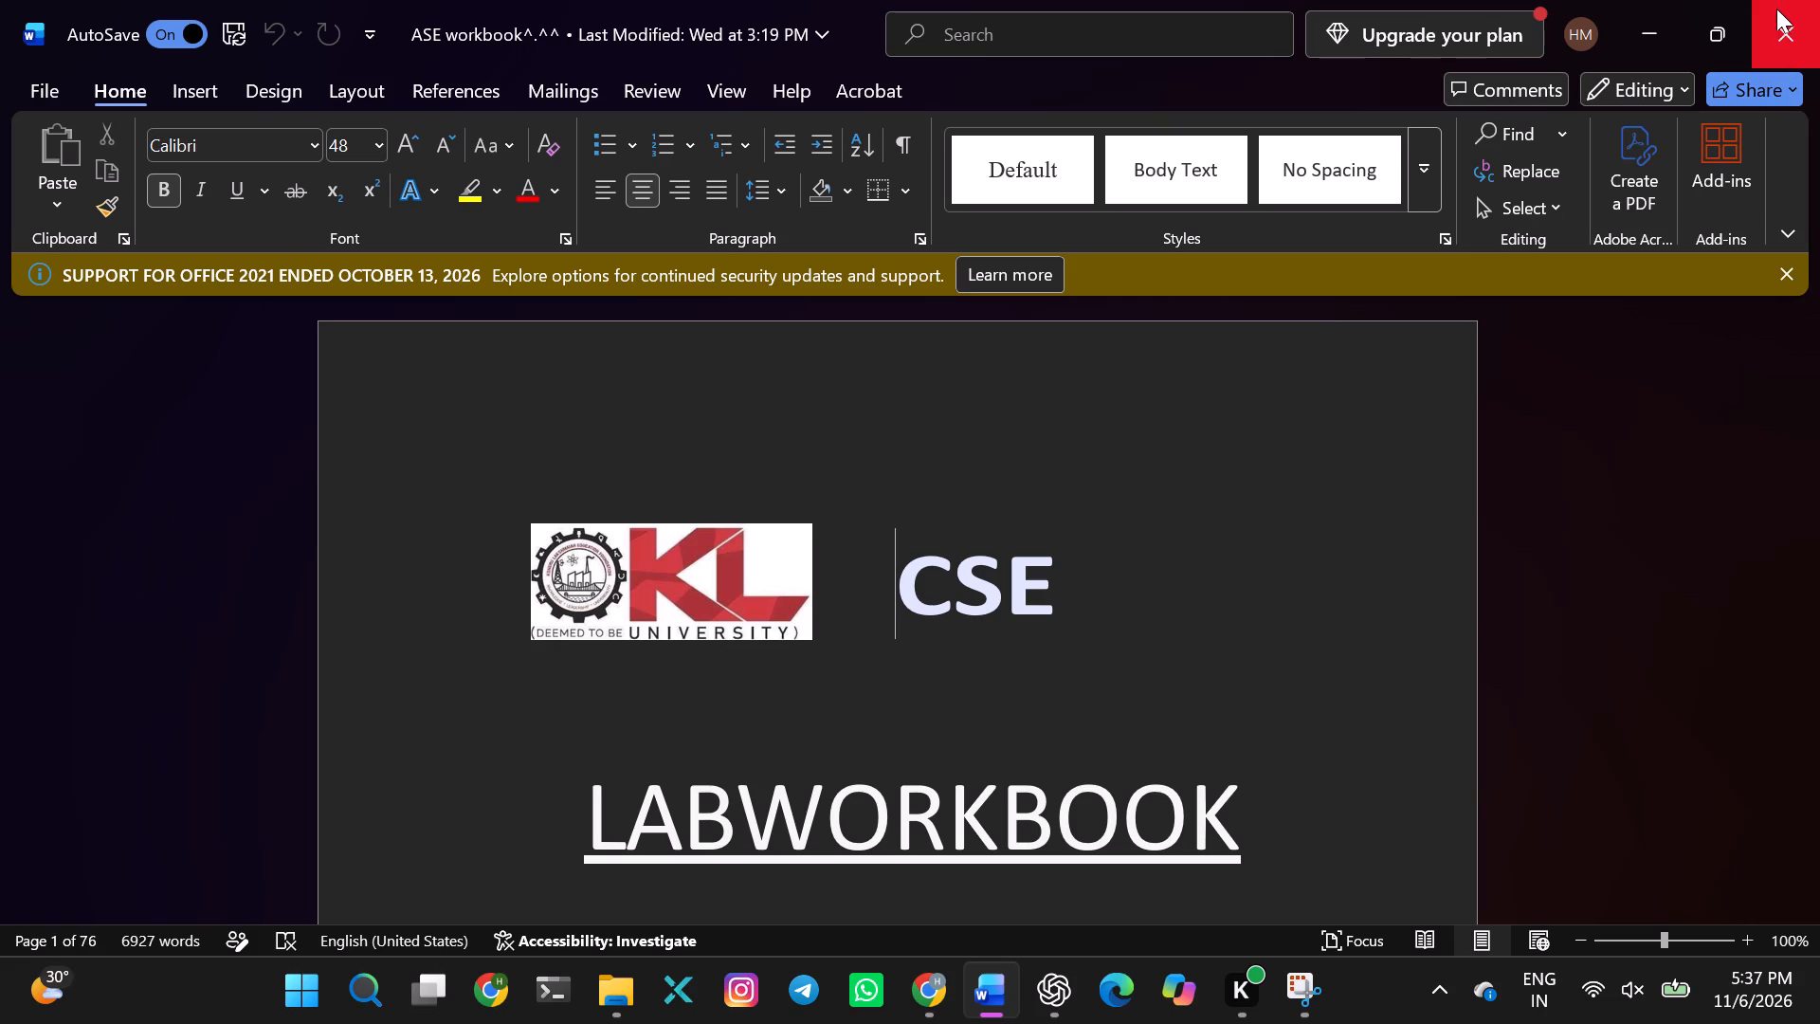
Return to File Explorer and open the DS Lab workbook document from the DS folder.
{"action": "left_click", "coordinate": [627, 984]}
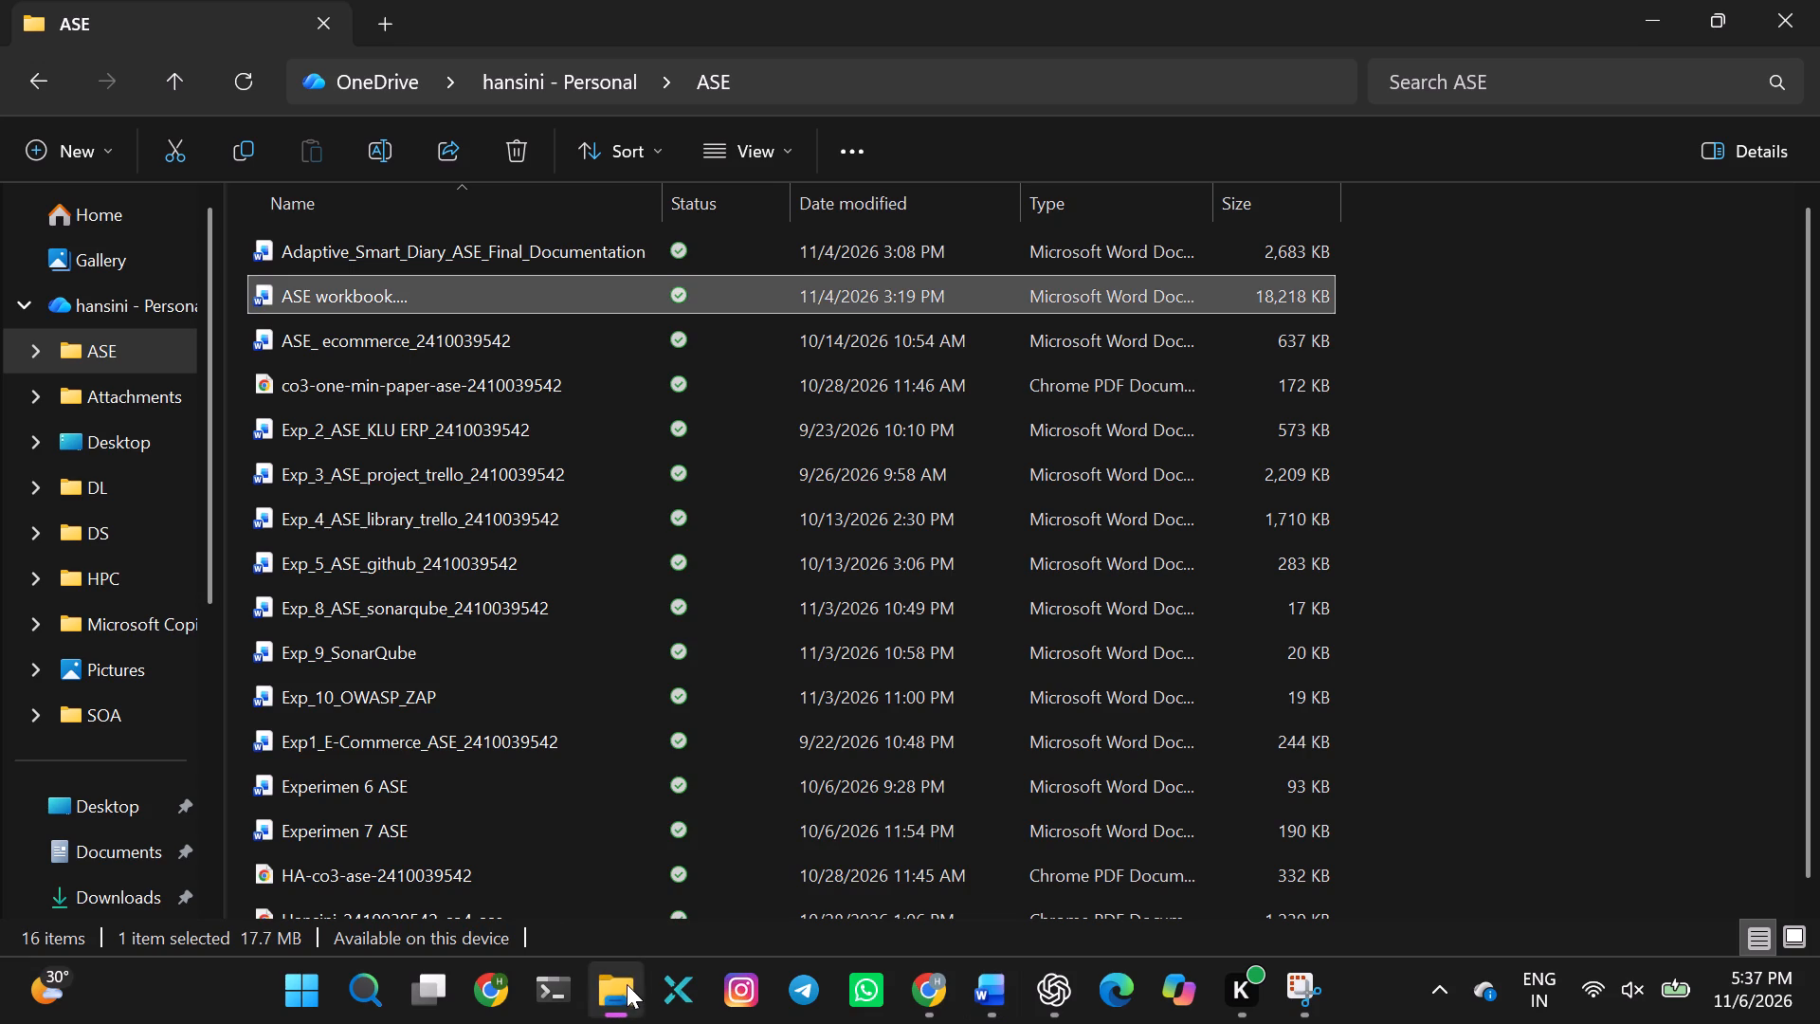
{"action": "left_click", "coordinate": [132, 589]}
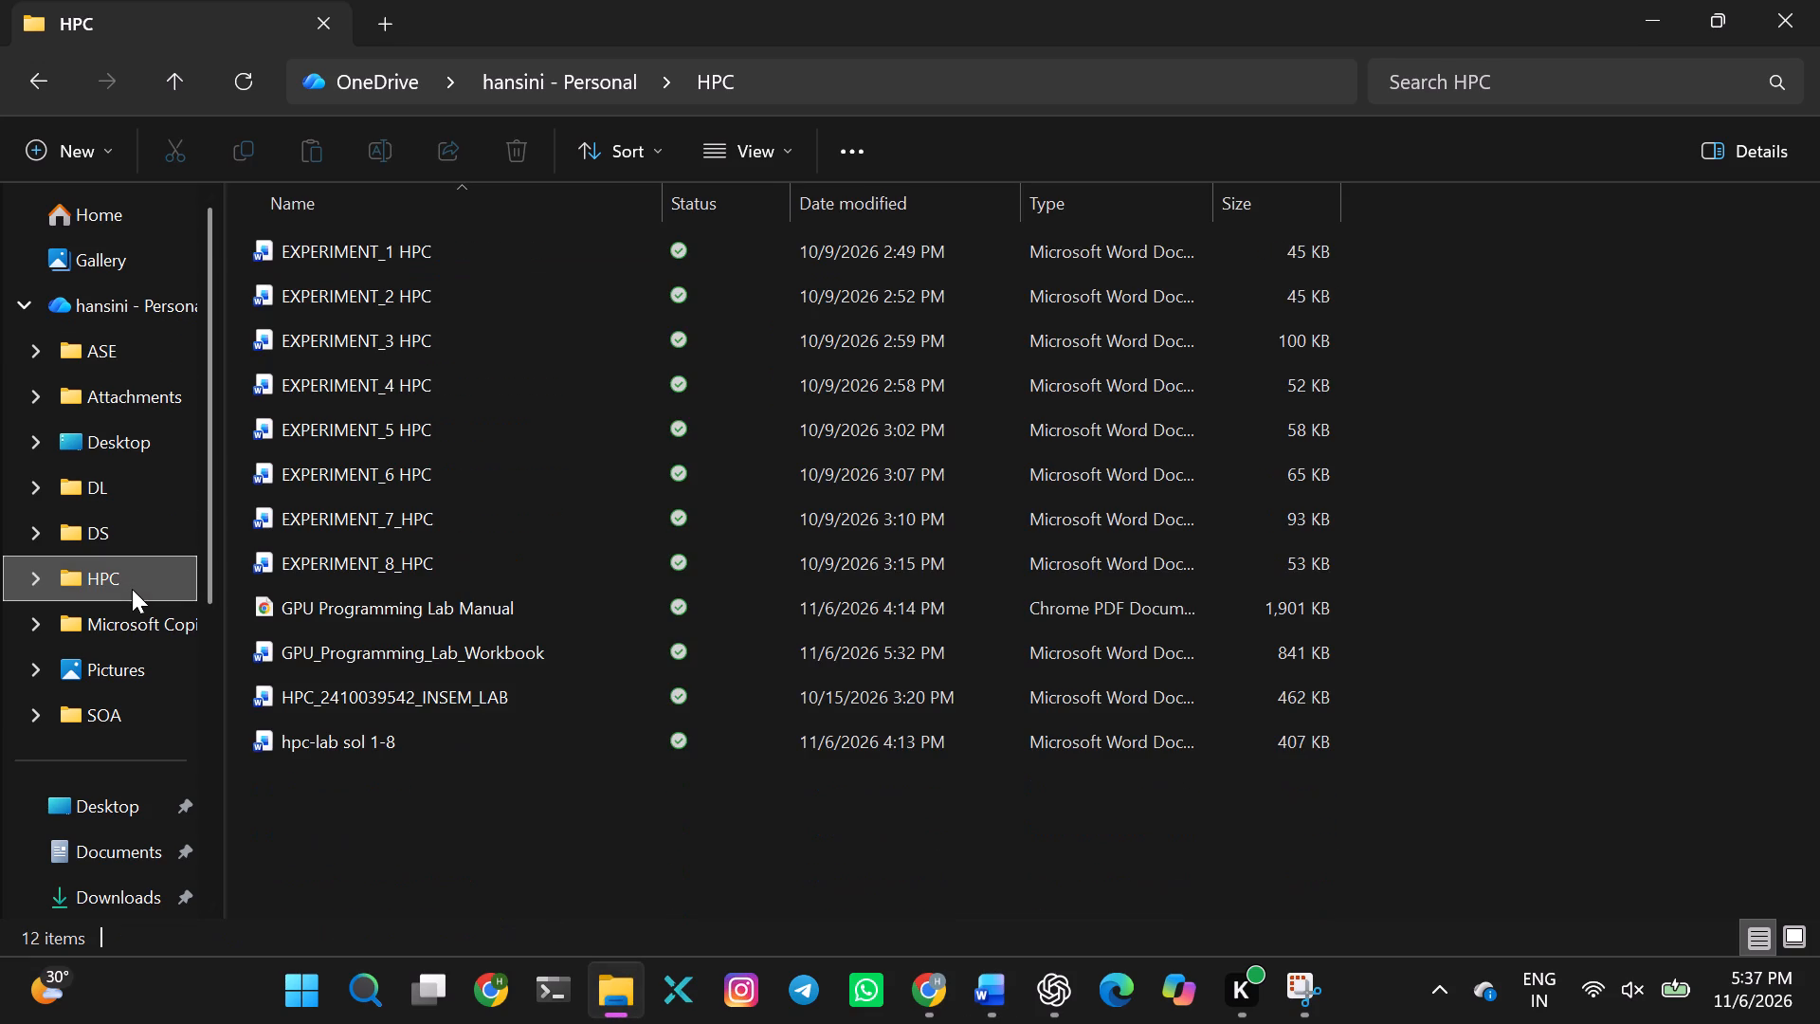
{"action": "left_click", "coordinate": [99, 513]}
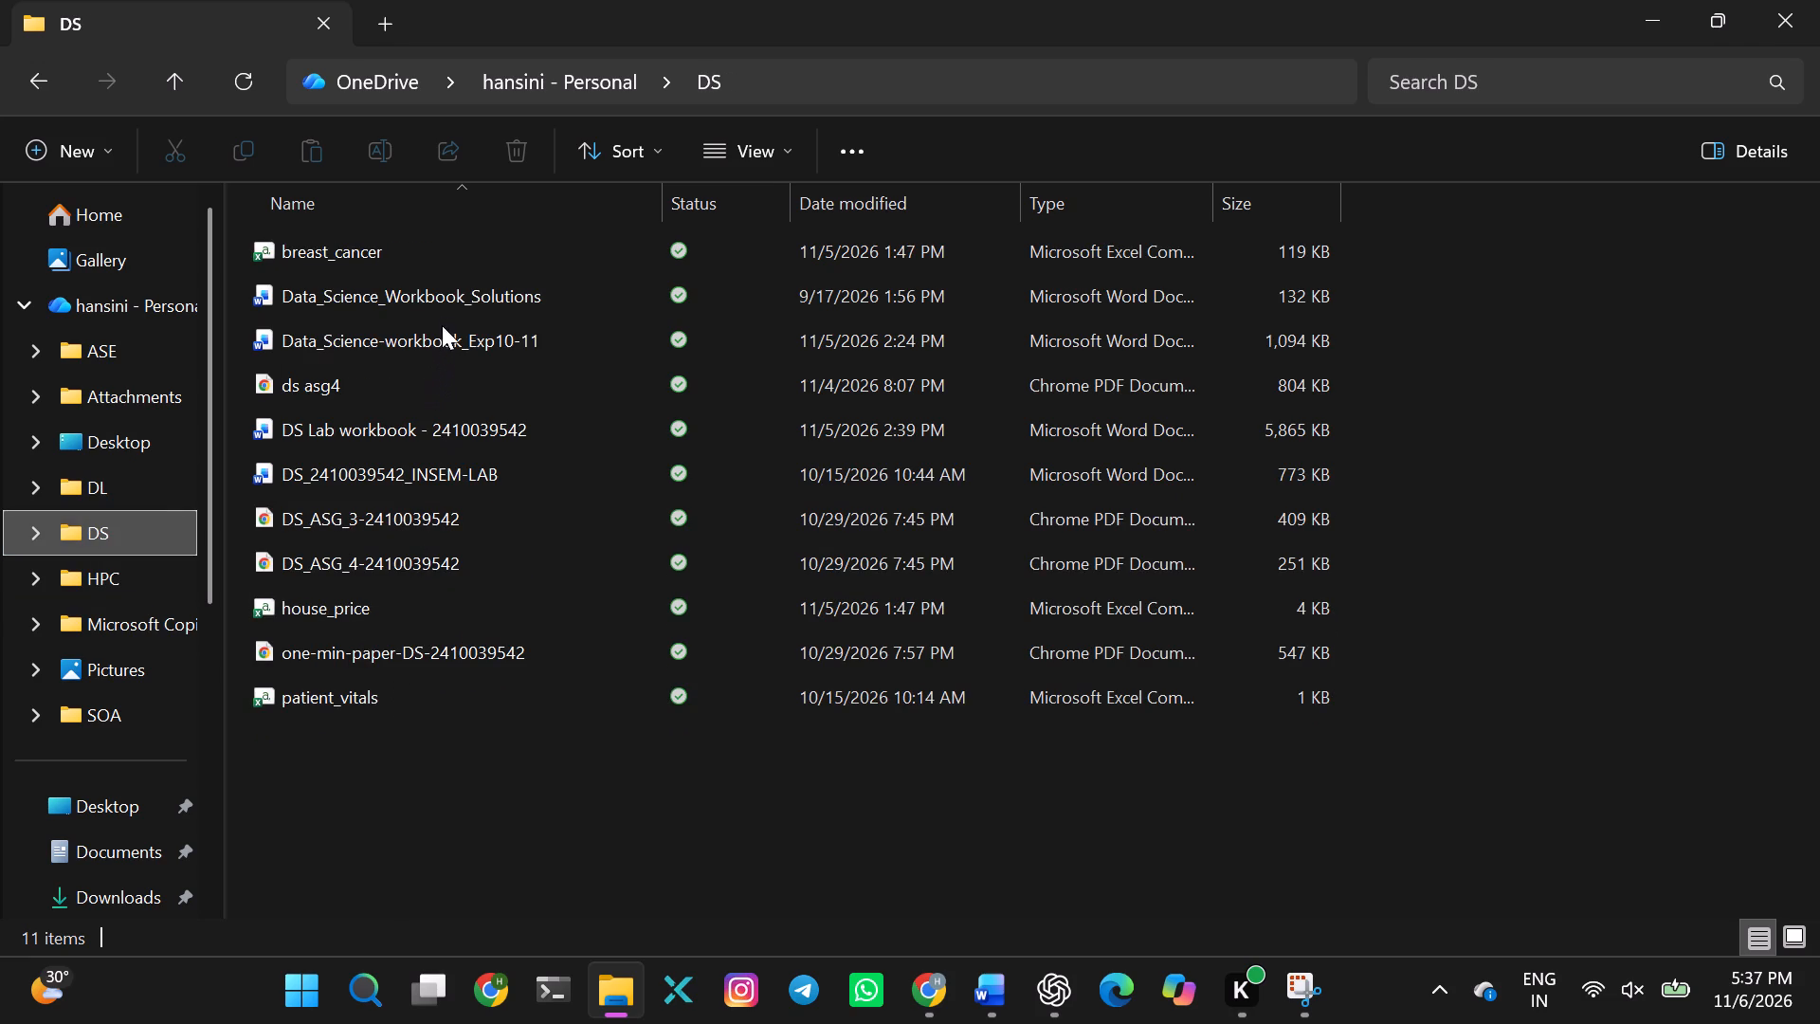
{"action": "double_click", "coordinate": [429, 436]}
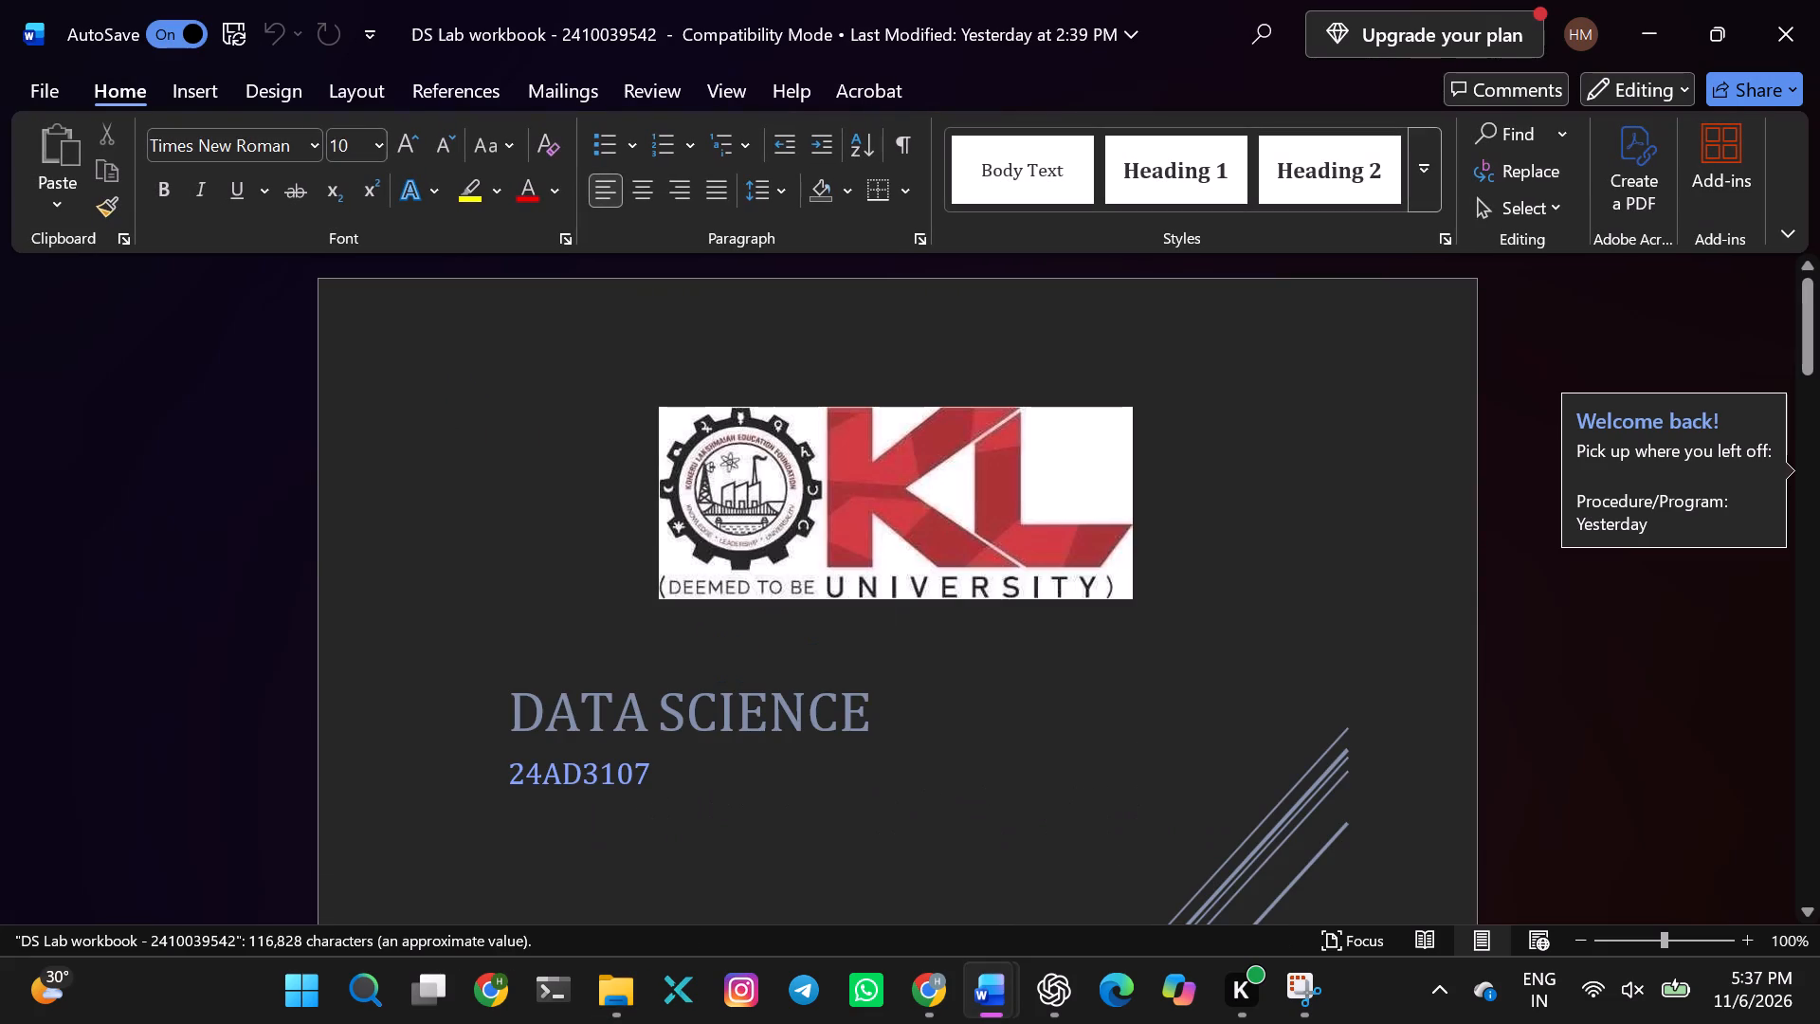
Examine the Data Science workbook's cover page, student details and table of contents.
{"action": "scroll", "coordinate": [722, 691], "scroll_direction": "down", "scroll_amount": 1}
{"action": "left_click", "coordinate": [722, 691]}
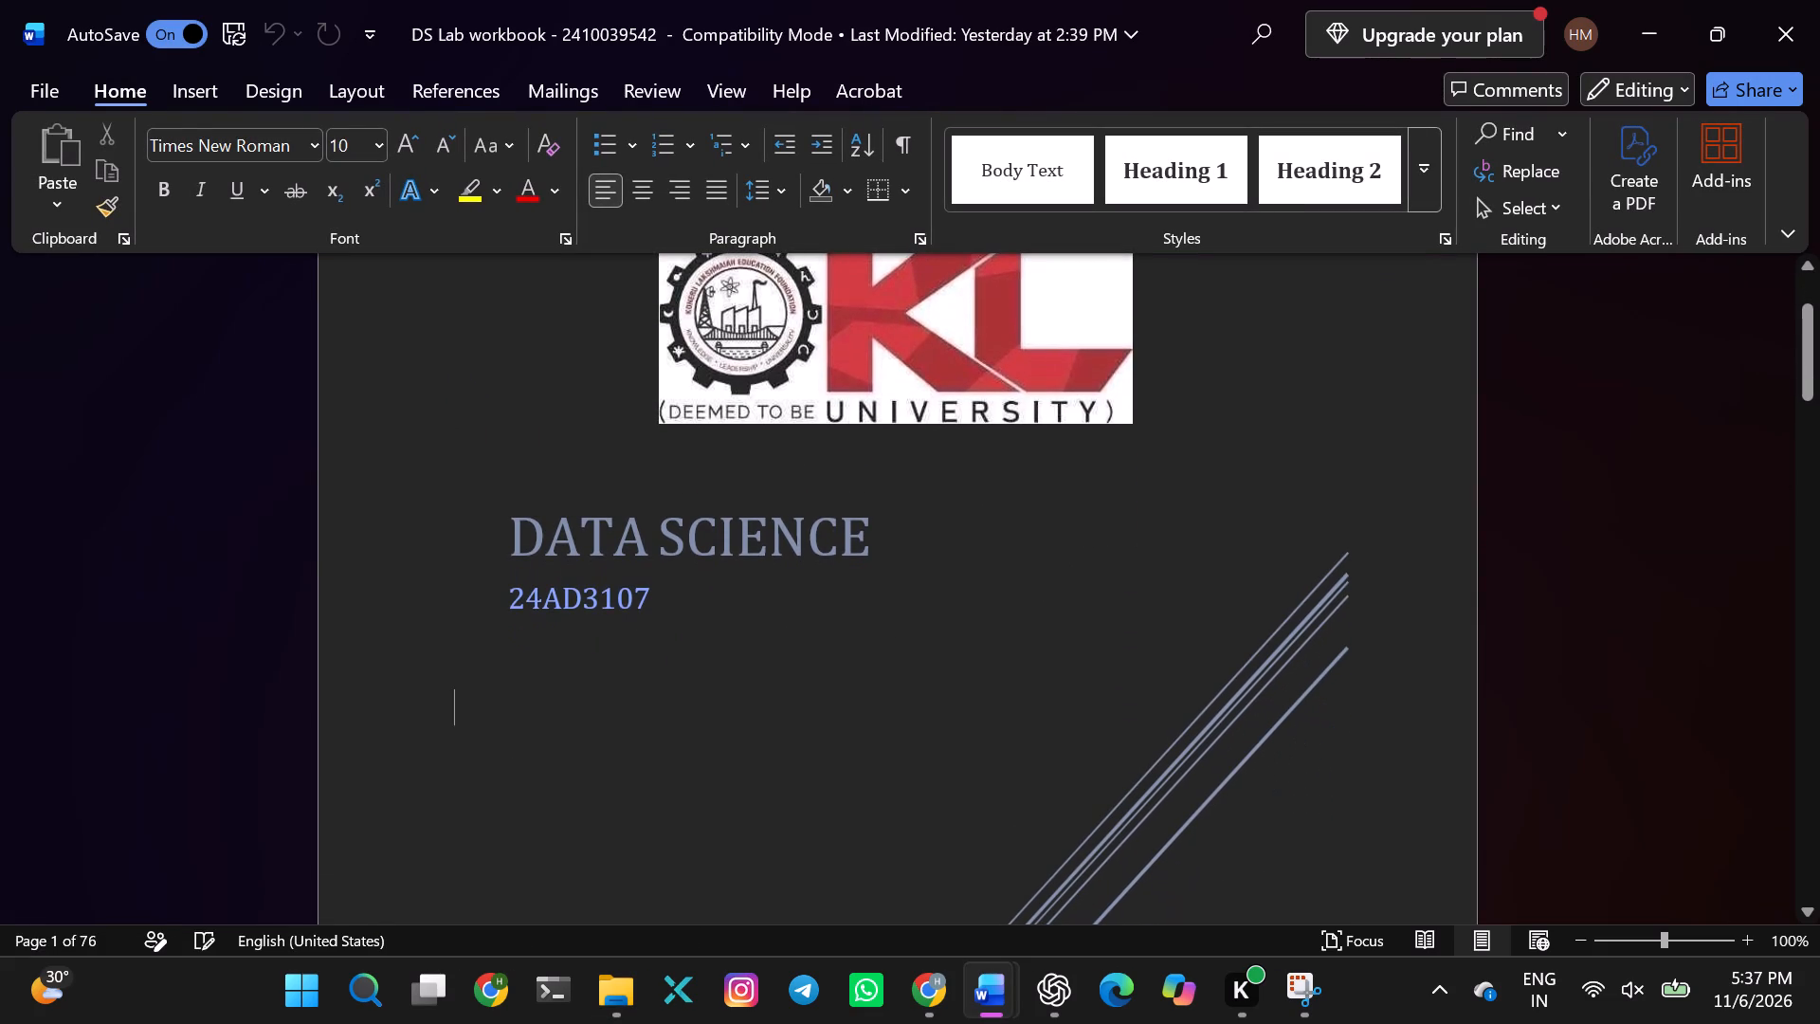
{"action": "scroll", "coordinate": [722, 691], "scroll_direction": "down", "scroll_amount": 4}
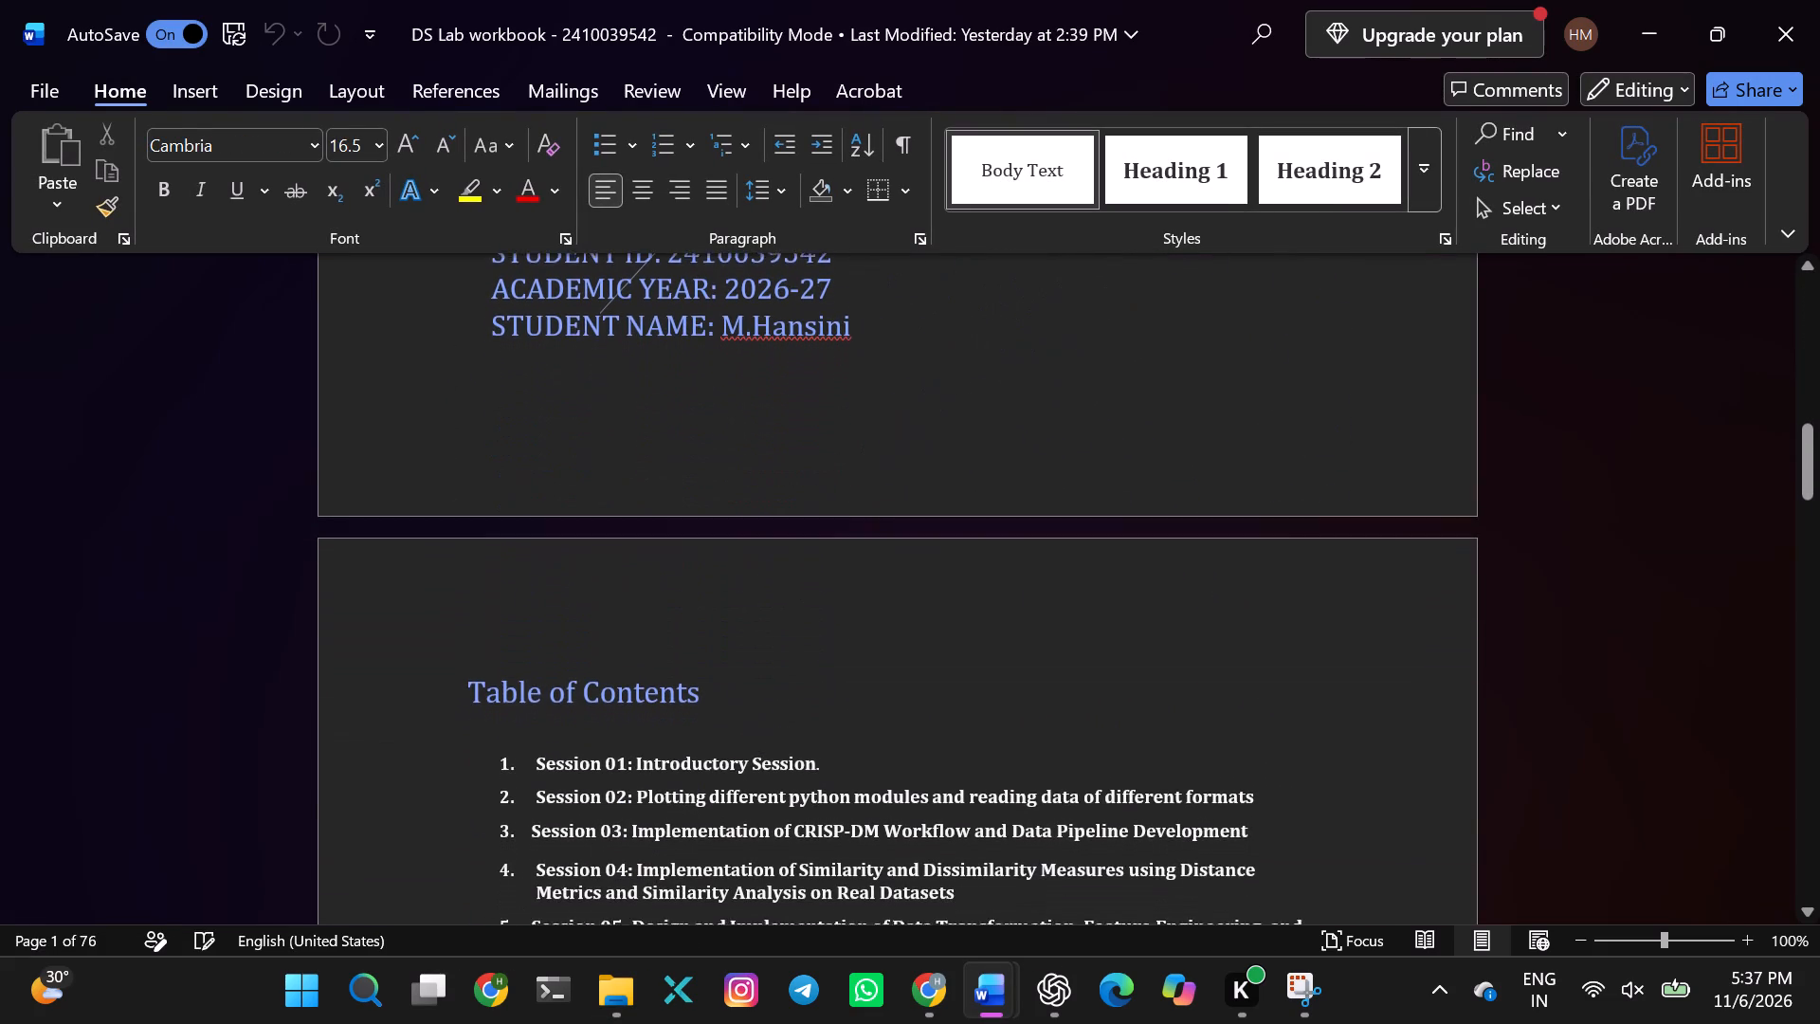
{"action": "scroll", "coordinate": [877, 667], "scroll_direction": "down", "scroll_amount": 4}
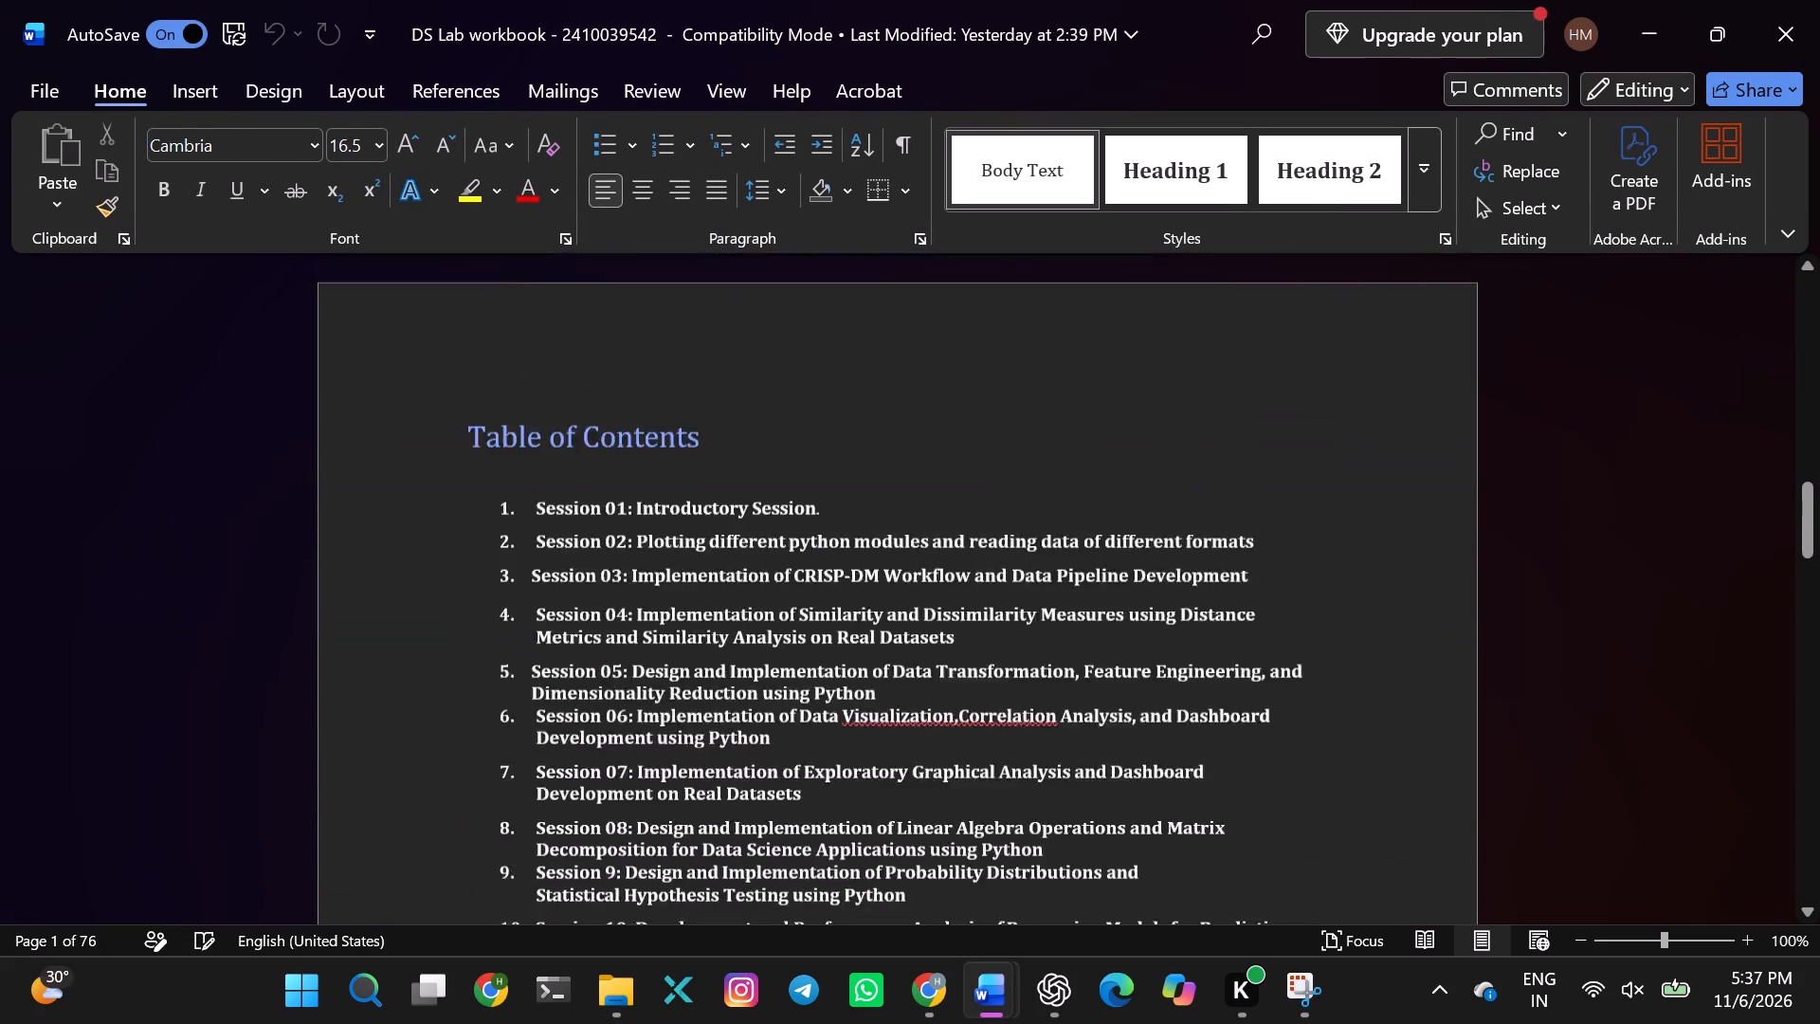
{"action": "scroll", "coordinate": [877, 667], "scroll_direction": "down", "scroll_amount": 11}
{"action": "scroll", "coordinate": [877, 667], "scroll_direction": "down", "scroll_amount": 11}
{"action": "scroll", "coordinate": [877, 667], "scroll_direction": "down", "scroll_amount": 15}
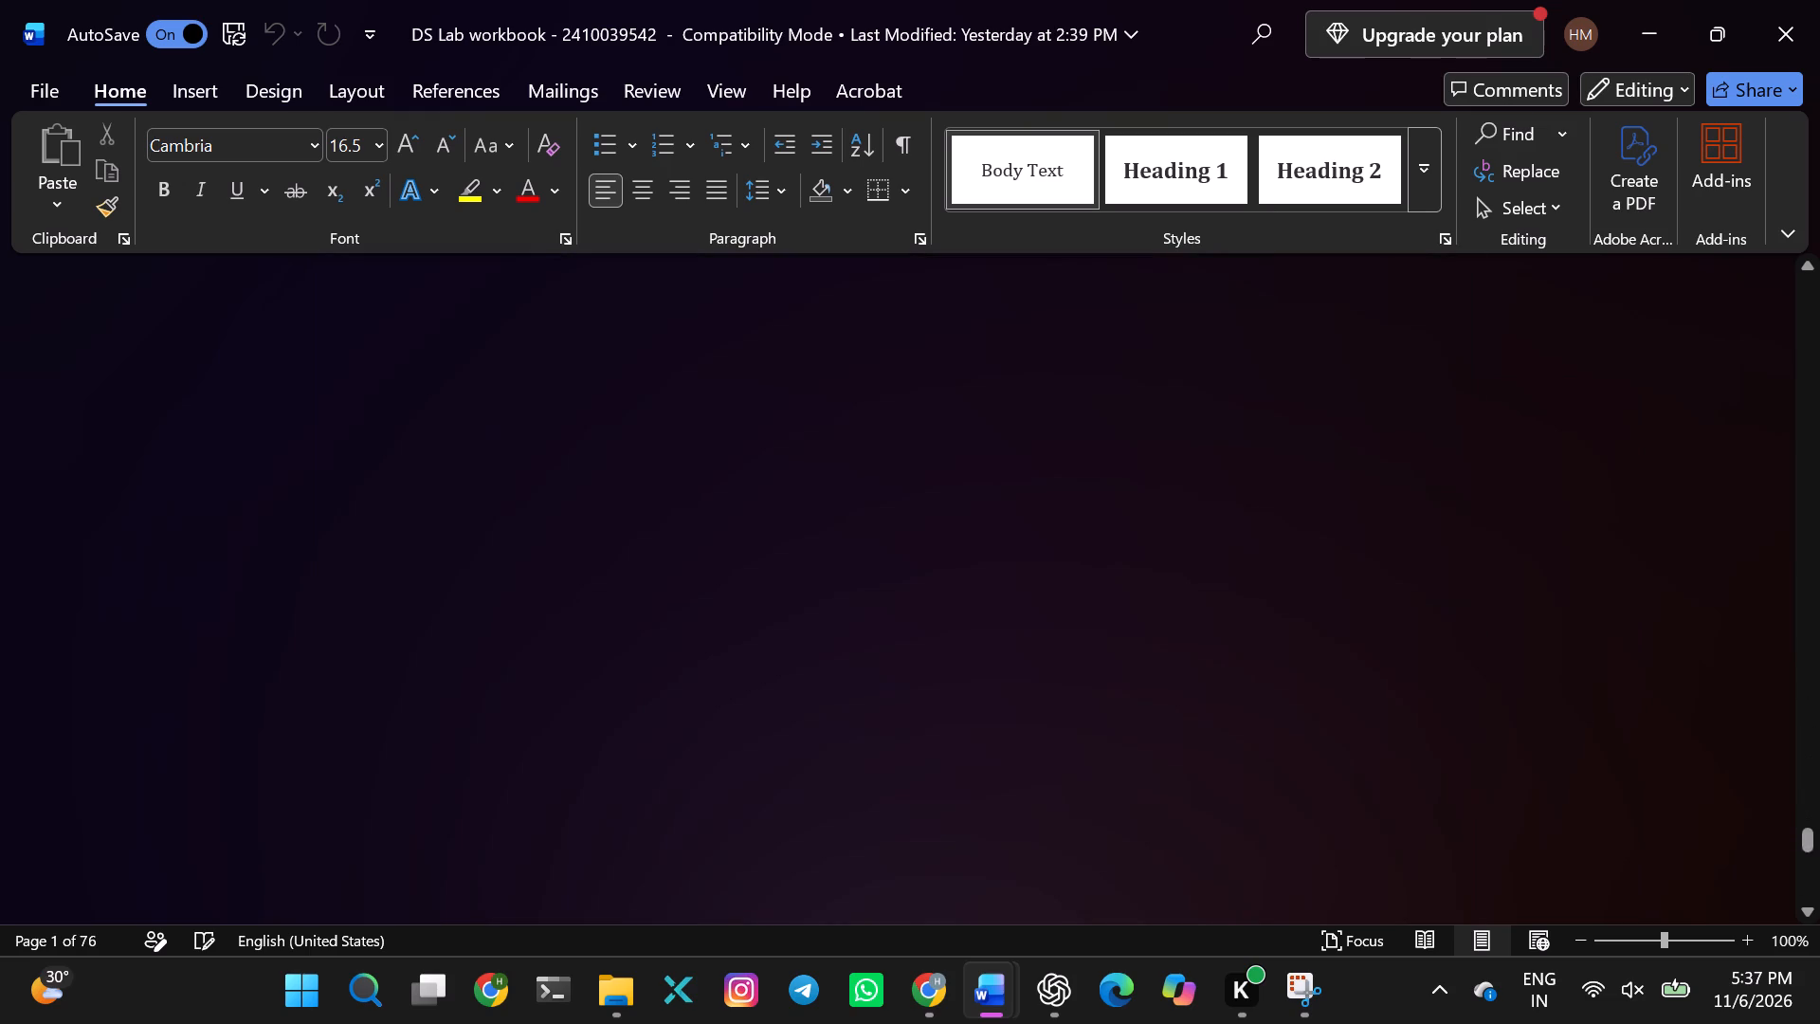
Review the sales data exploration and visualization experiment, including its programs, outputs and viva questions.
{"action": "scroll", "coordinate": [1001, 732], "scroll_direction": "down", "scroll_amount": 1}
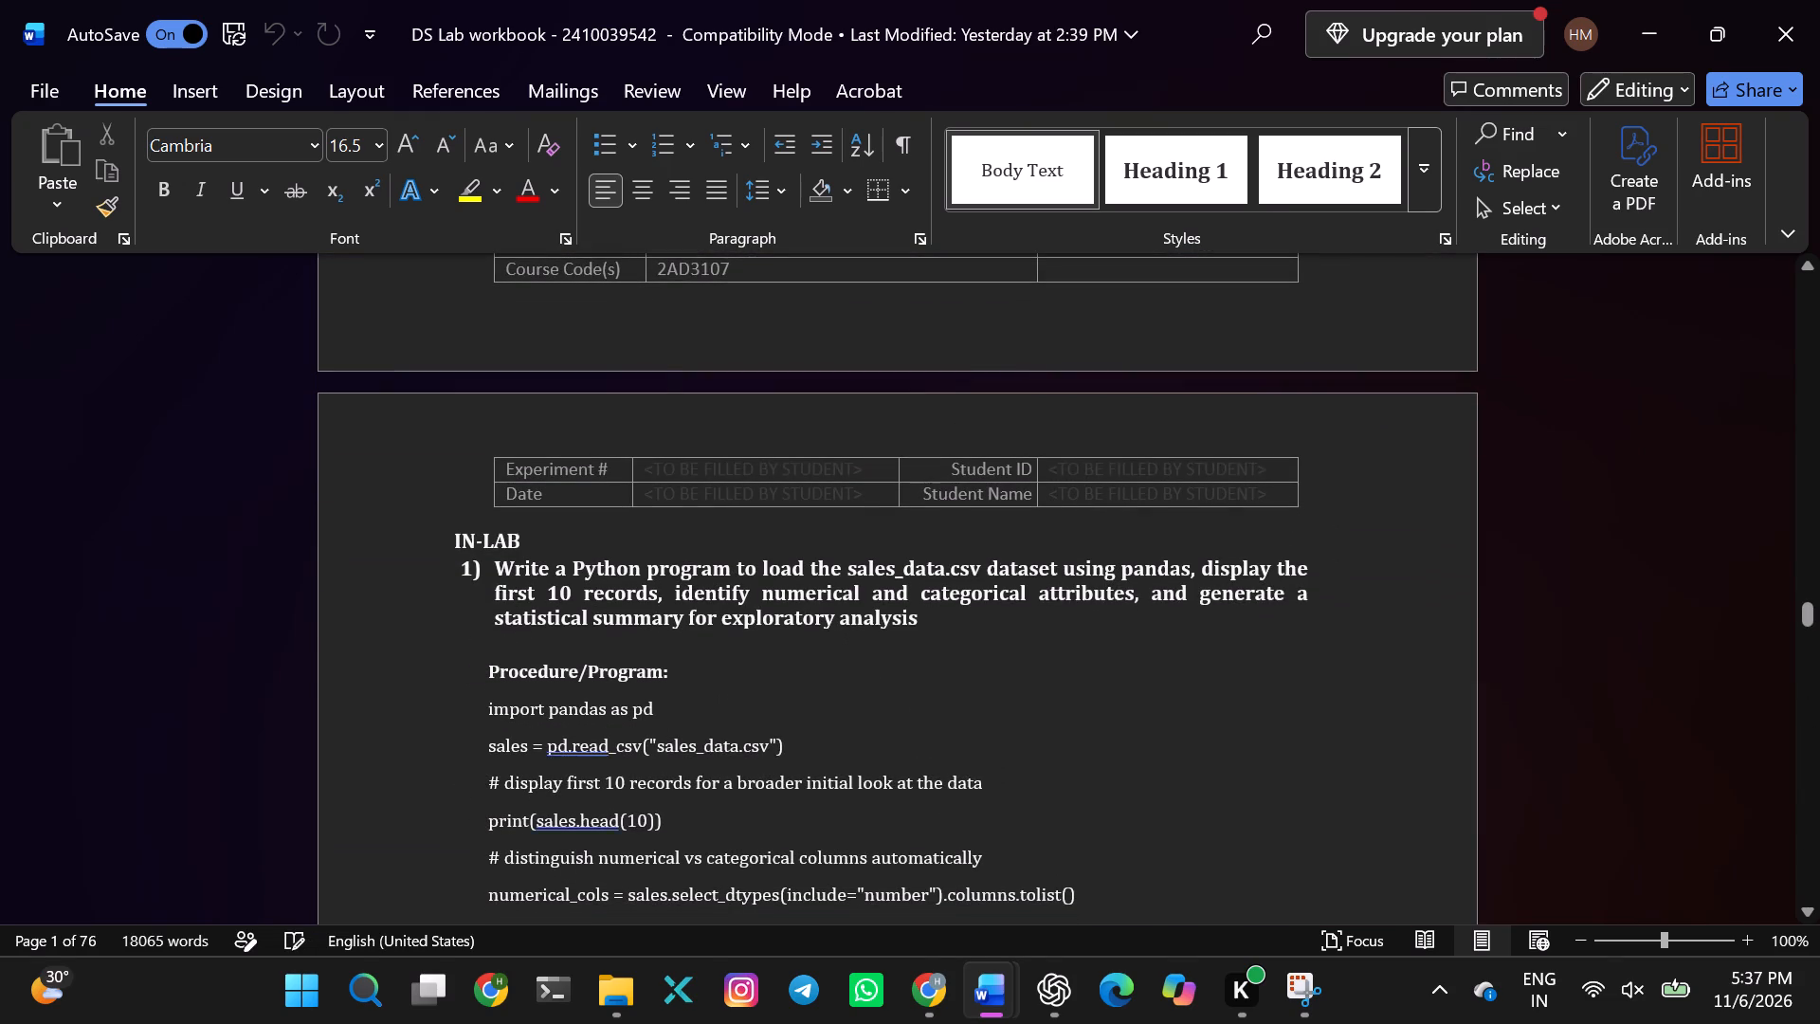
{"action": "scroll", "coordinate": [1001, 732], "scroll_direction": "down", "scroll_amount": 4}
{"action": "scroll", "coordinate": [1001, 732], "scroll_direction": "up", "scroll_amount": 1}
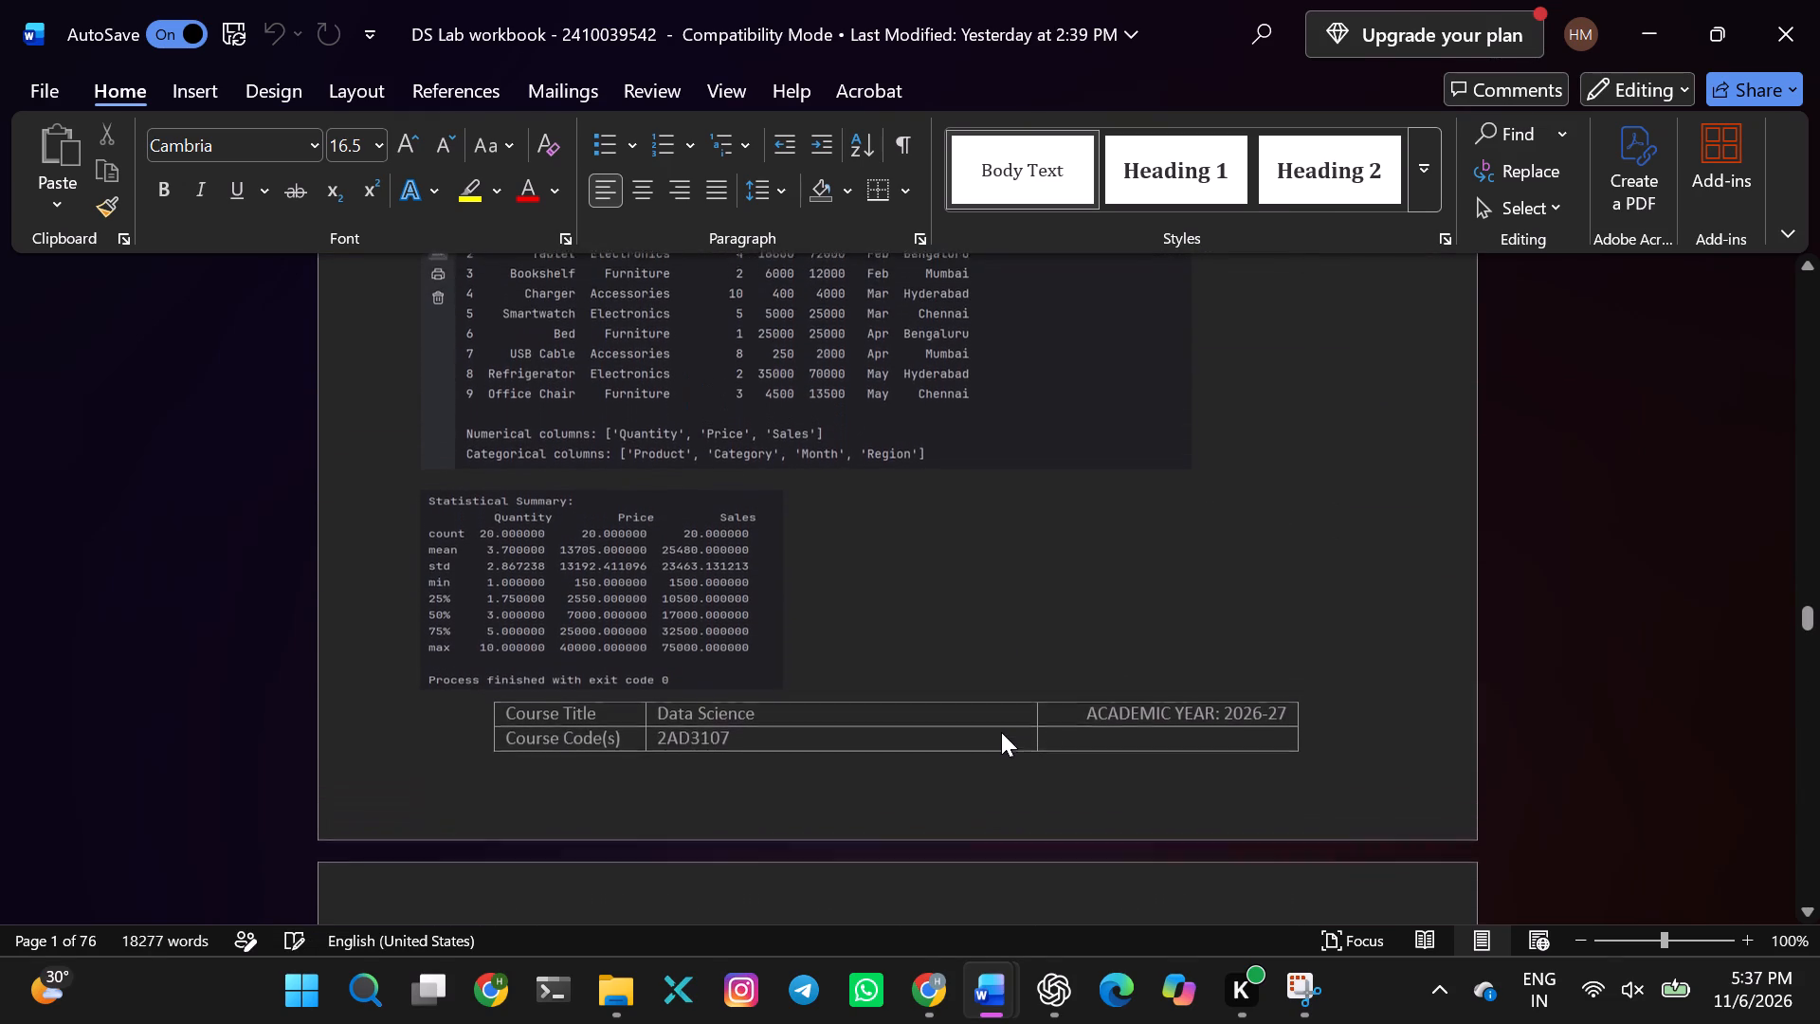
{"action": "scroll", "coordinate": [1001, 732], "scroll_direction": "up", "scroll_amount": 1}
{"action": "scroll", "coordinate": [1001, 732], "scroll_direction": "down", "scroll_amount": 7}
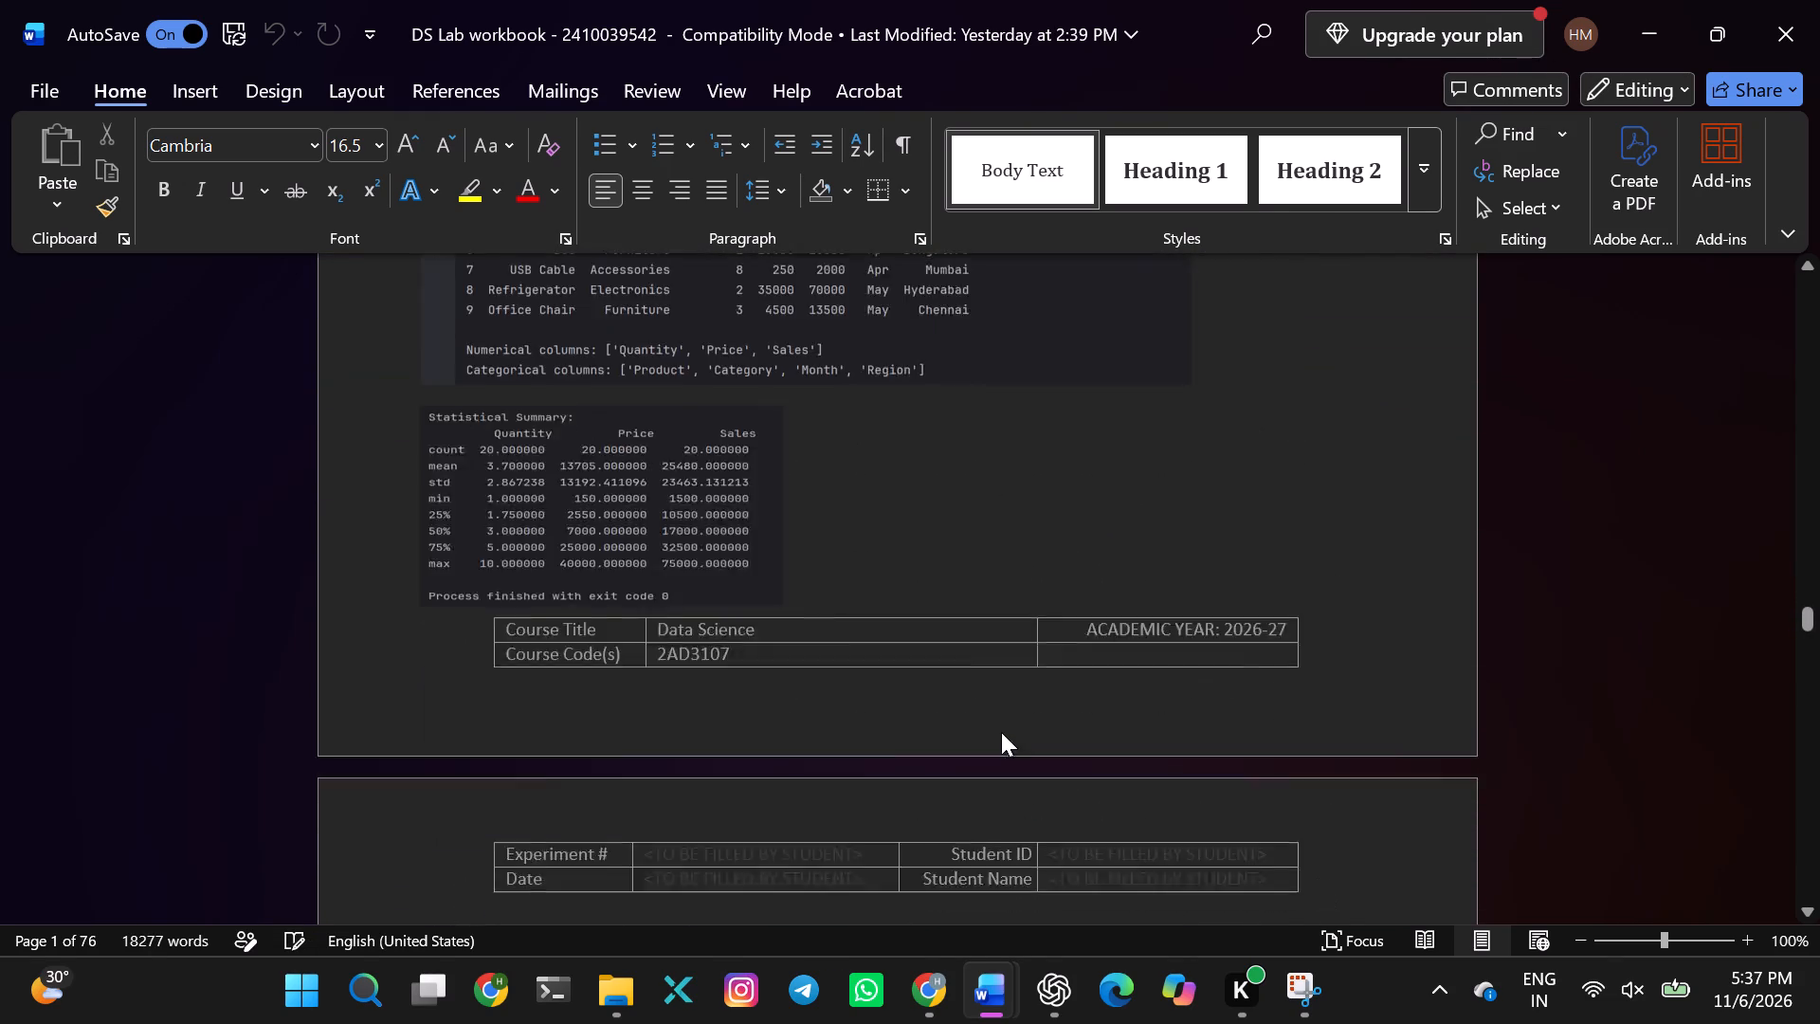
{"action": "scroll", "coordinate": [1001, 732], "scroll_direction": "down", "scroll_amount": 14}
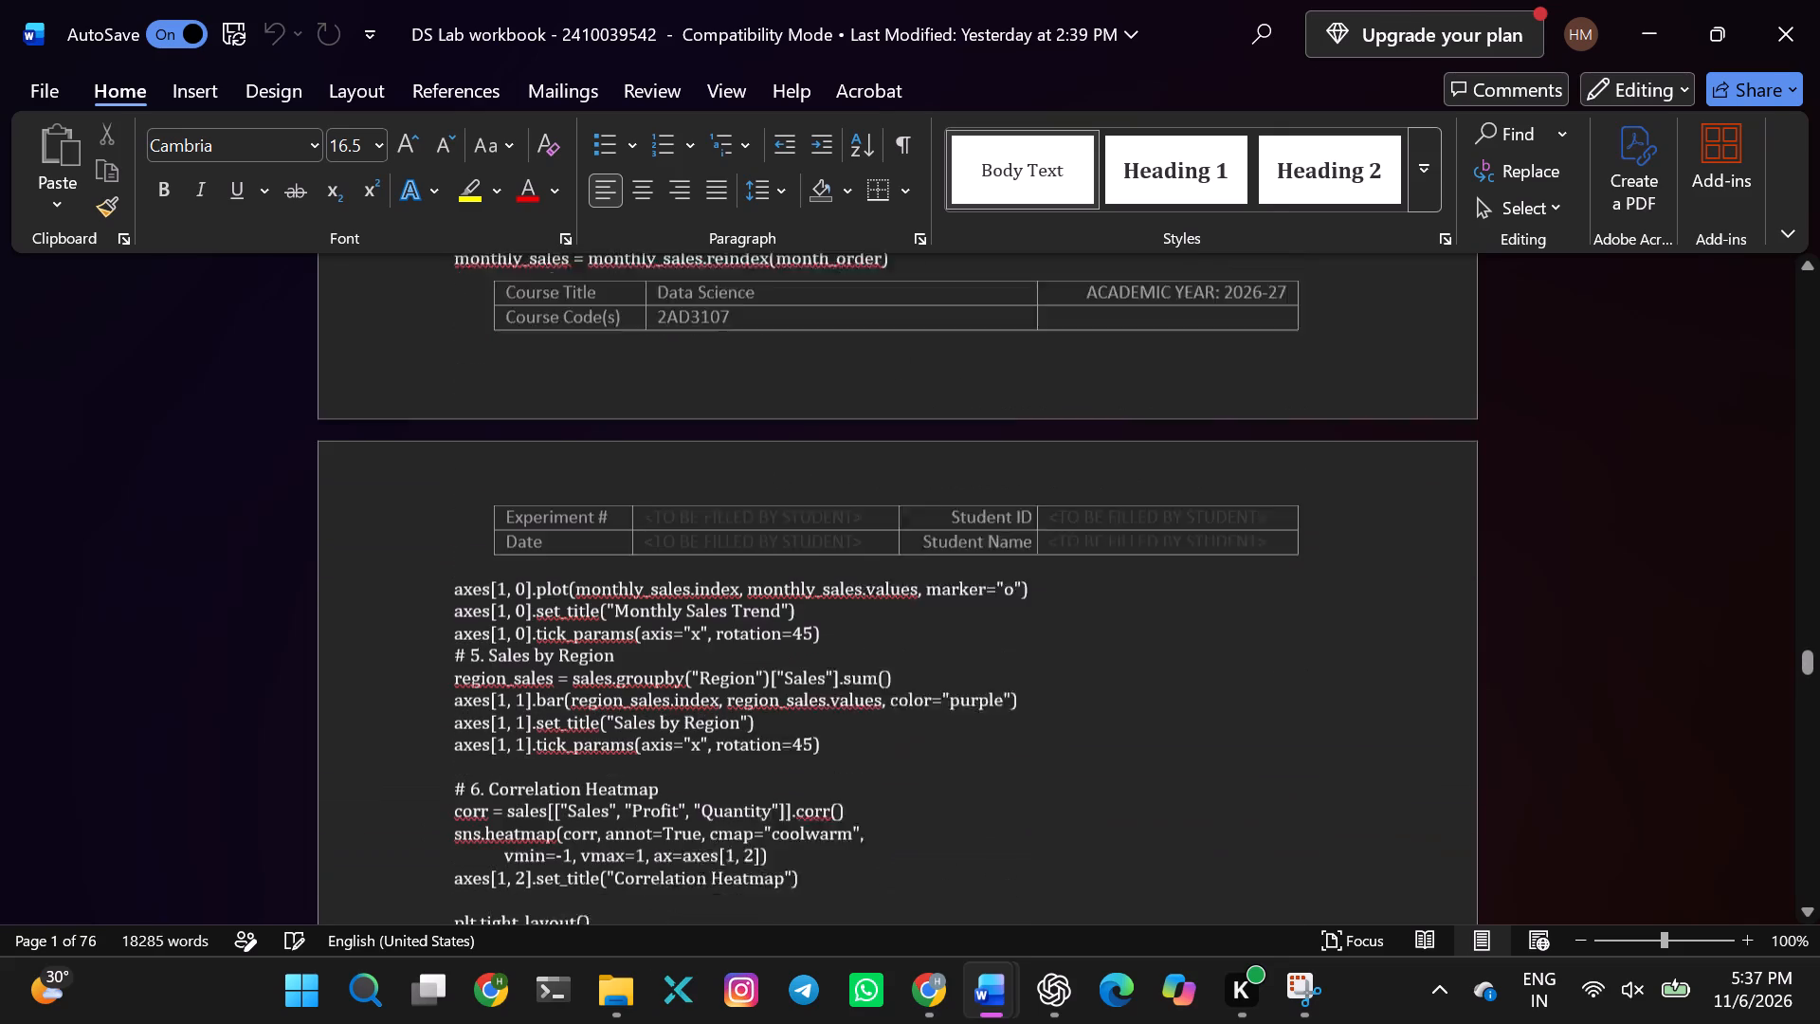
{"action": "scroll", "coordinate": [1001, 732], "scroll_direction": "down", "scroll_amount": 8}
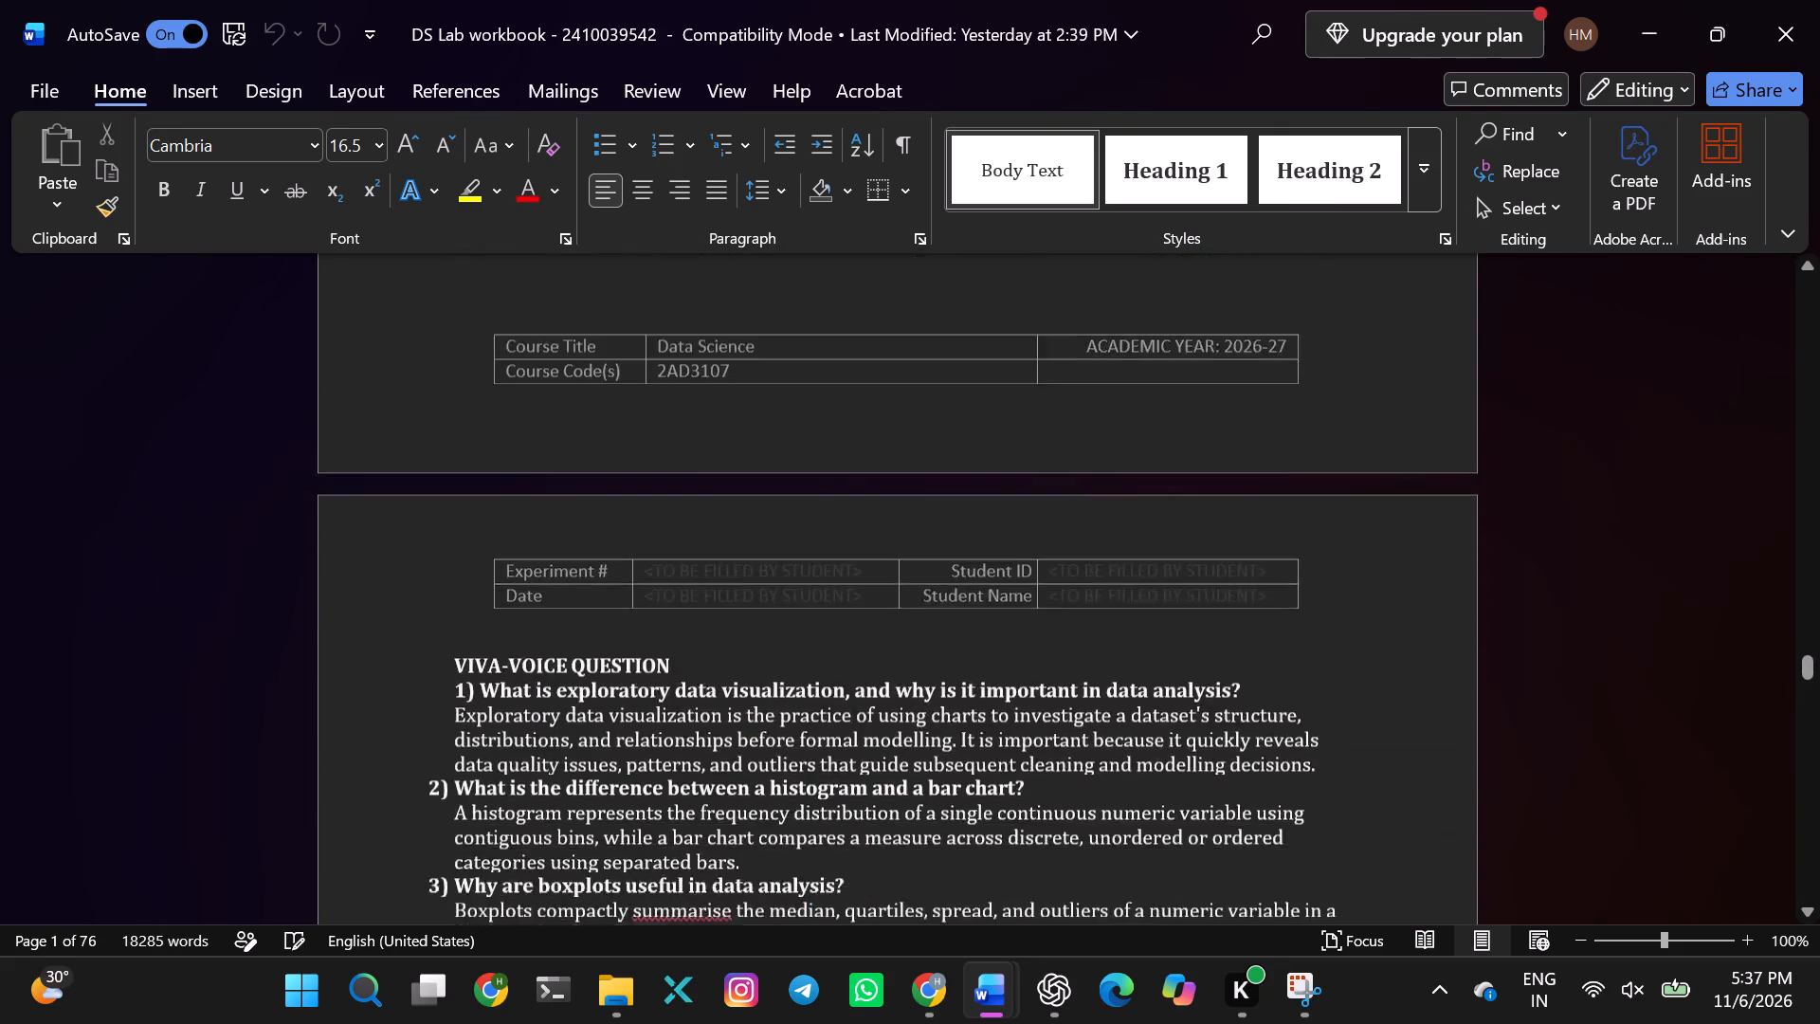
{"action": "scroll", "coordinate": [1001, 732], "scroll_direction": "down", "scroll_amount": 16}
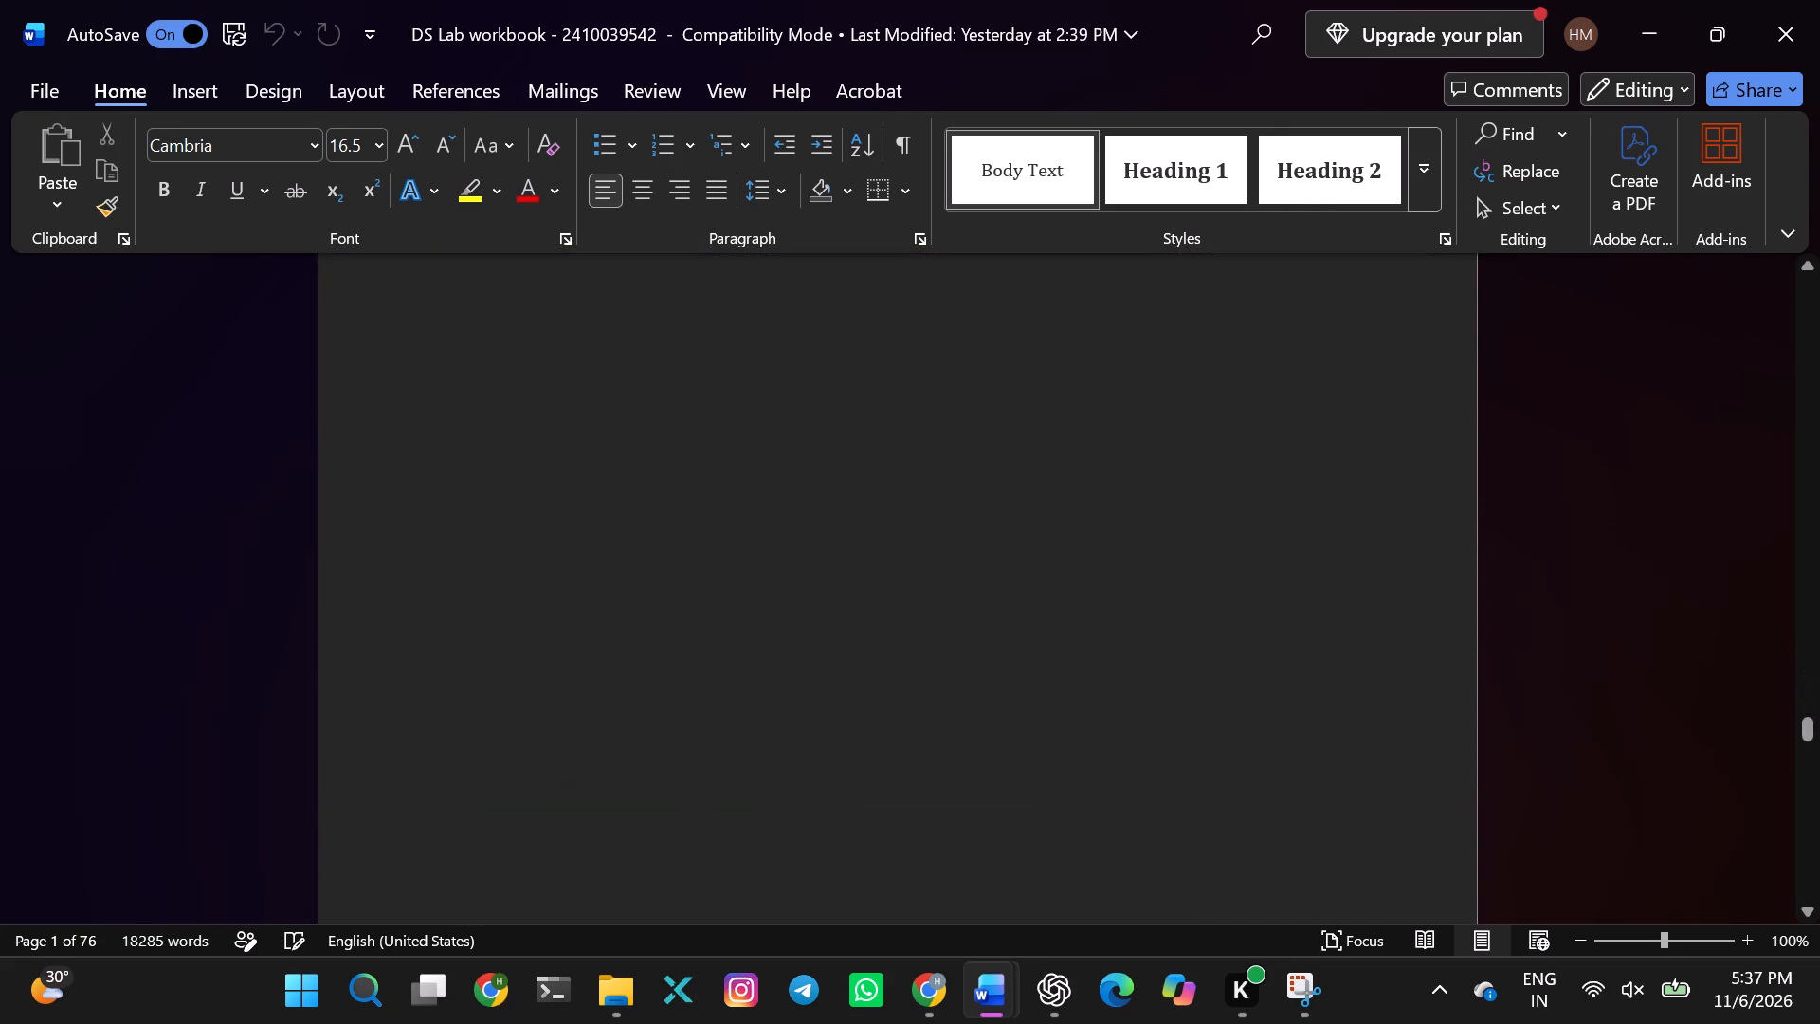
Review the probability distribution and hypothesis testing programs, including the binomial, z-test and Chi-Square tasks.
{"action": "scroll", "coordinate": [1001, 732], "scroll_direction": "down", "scroll_amount": 1}
{"action": "scroll", "coordinate": [1155, 606], "scroll_direction": "down", "scroll_amount": 5}
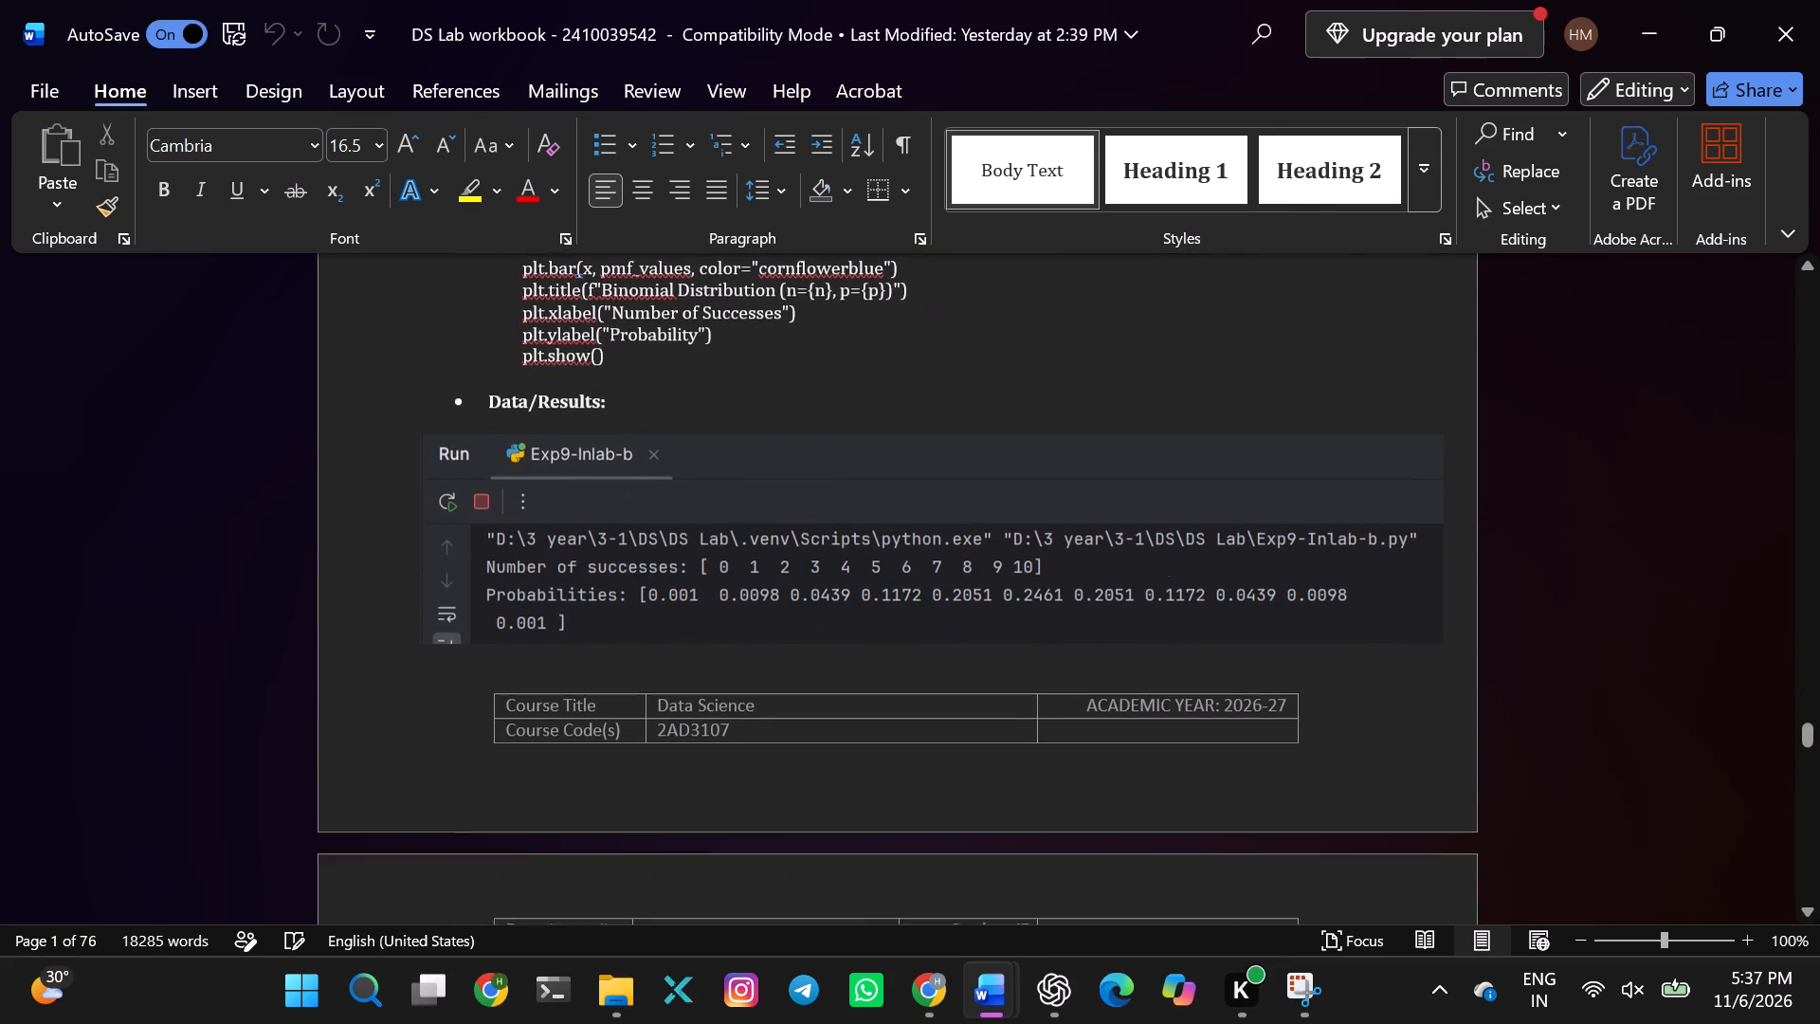
{"action": "scroll", "coordinate": [1155, 606], "scroll_direction": "down", "scroll_amount": 4}
{"action": "scroll", "coordinate": [834, 829], "scroll_direction": "down", "scroll_amount": 1}
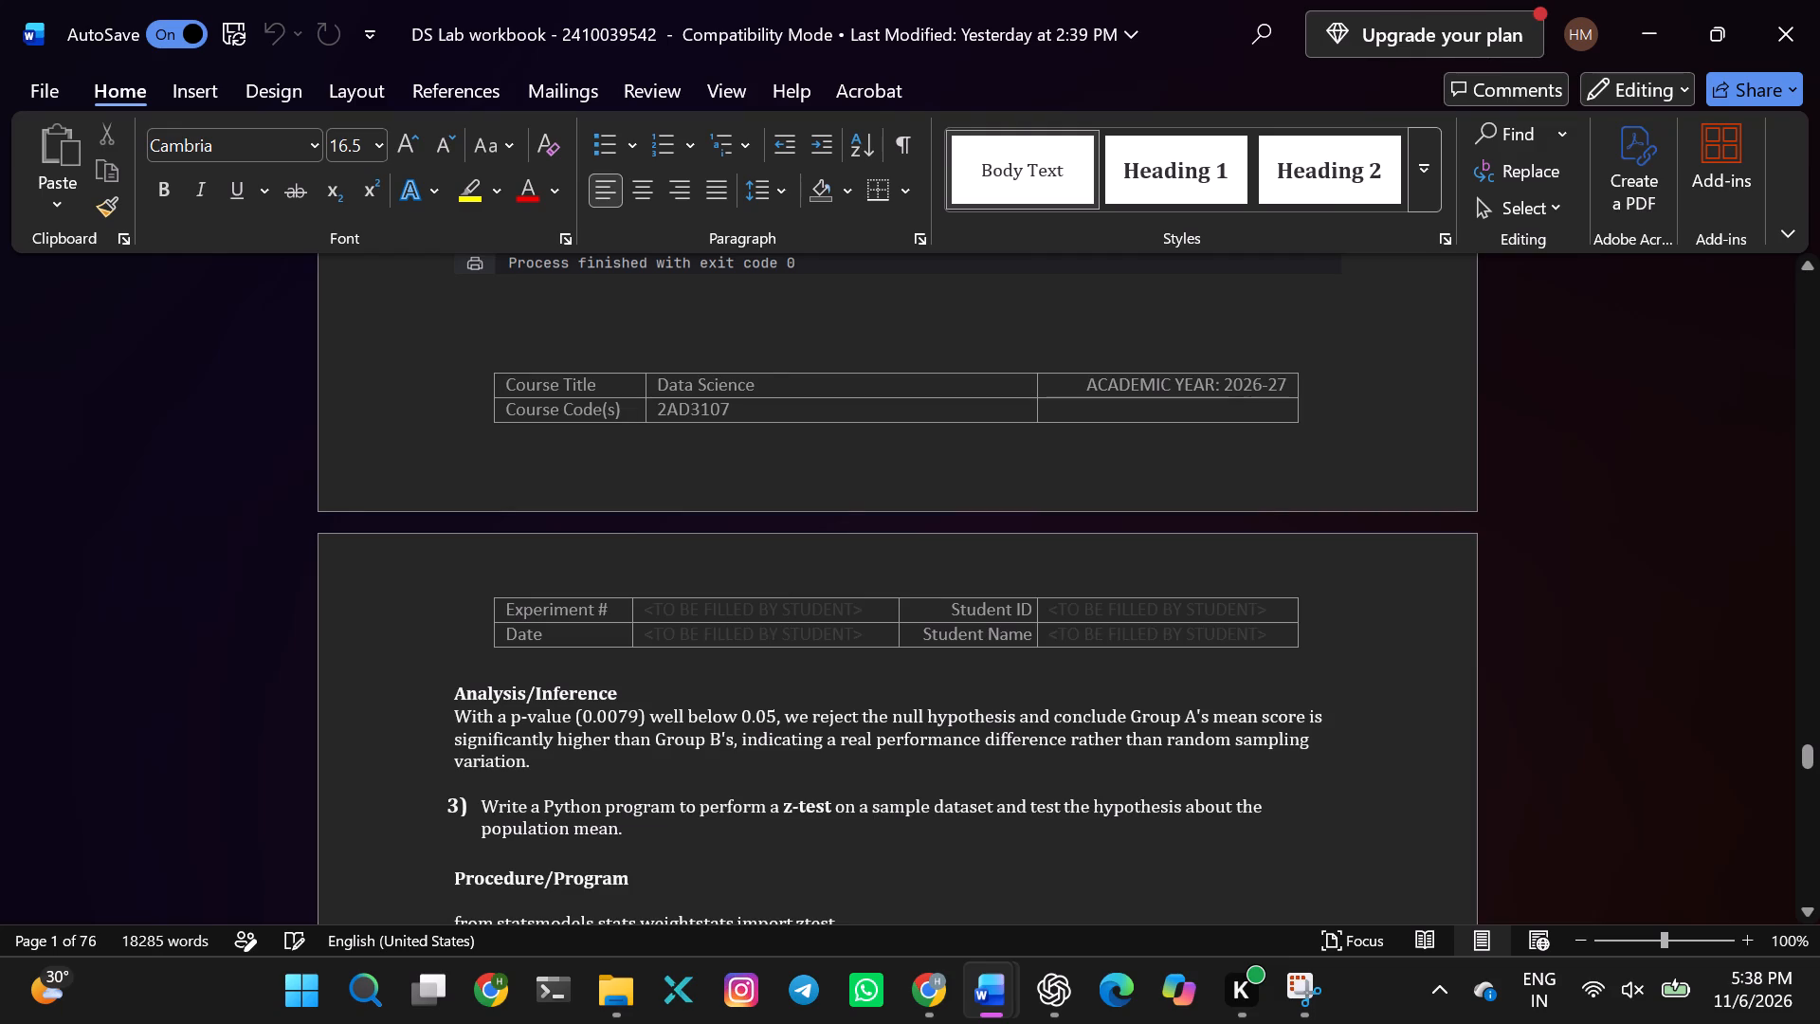
{"action": "scroll", "coordinate": [834, 829], "scroll_direction": "down", "scroll_amount": 6}
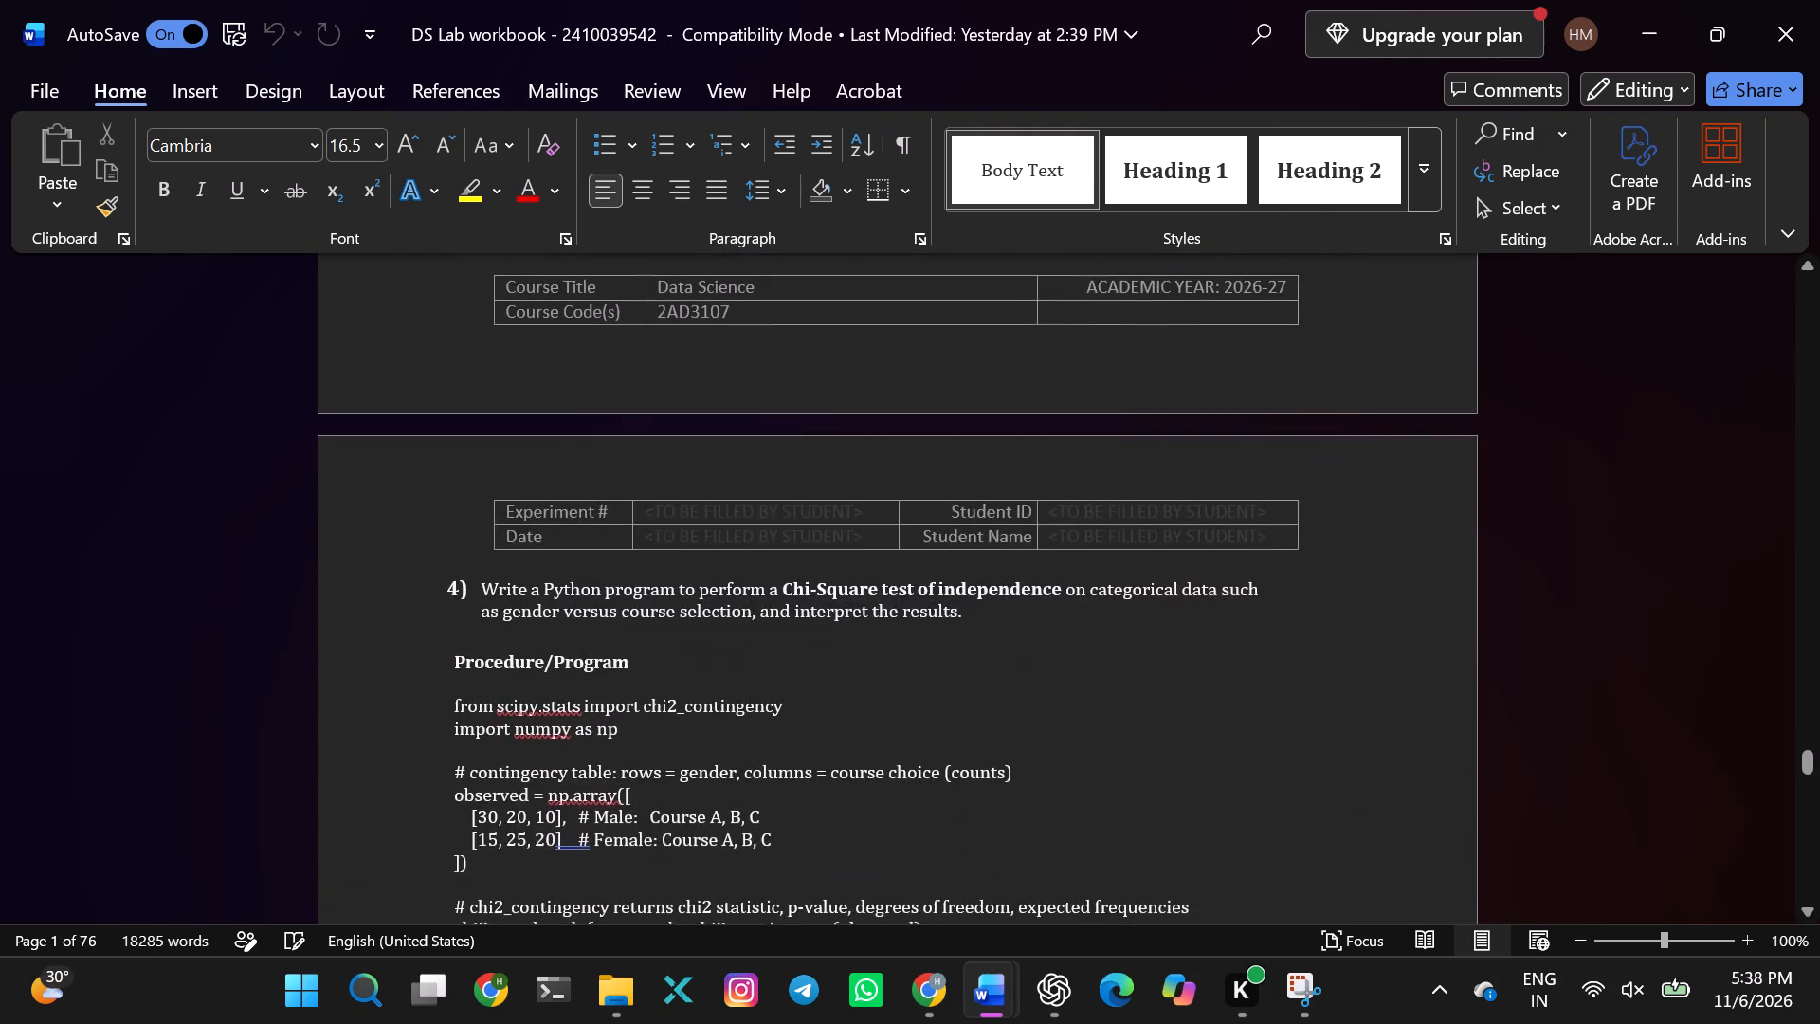
{"action": "scroll", "coordinate": [834, 829], "scroll_direction": "down", "scroll_amount": 11}
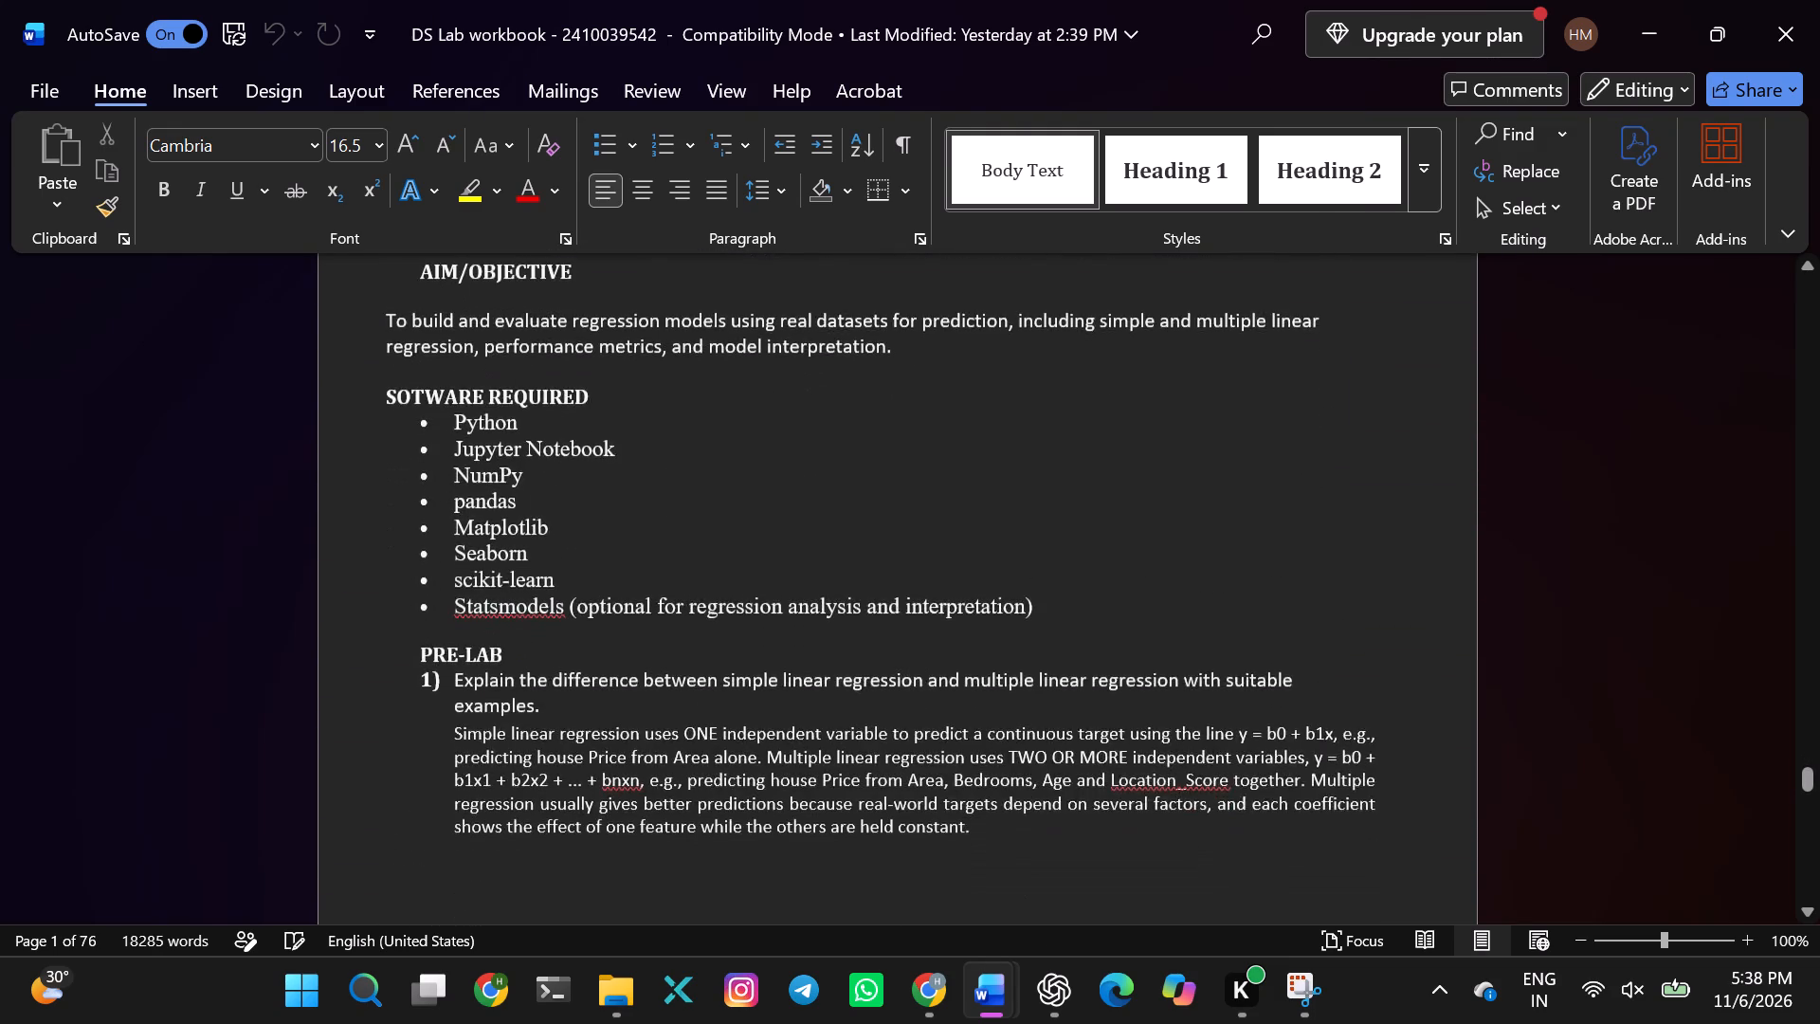
Review the regression experiment's pre-lab answers, Simple Linear Regression programs and viva questions.
{"action": "scroll", "coordinate": [834, 829], "scroll_direction": "down", "scroll_amount": 11}
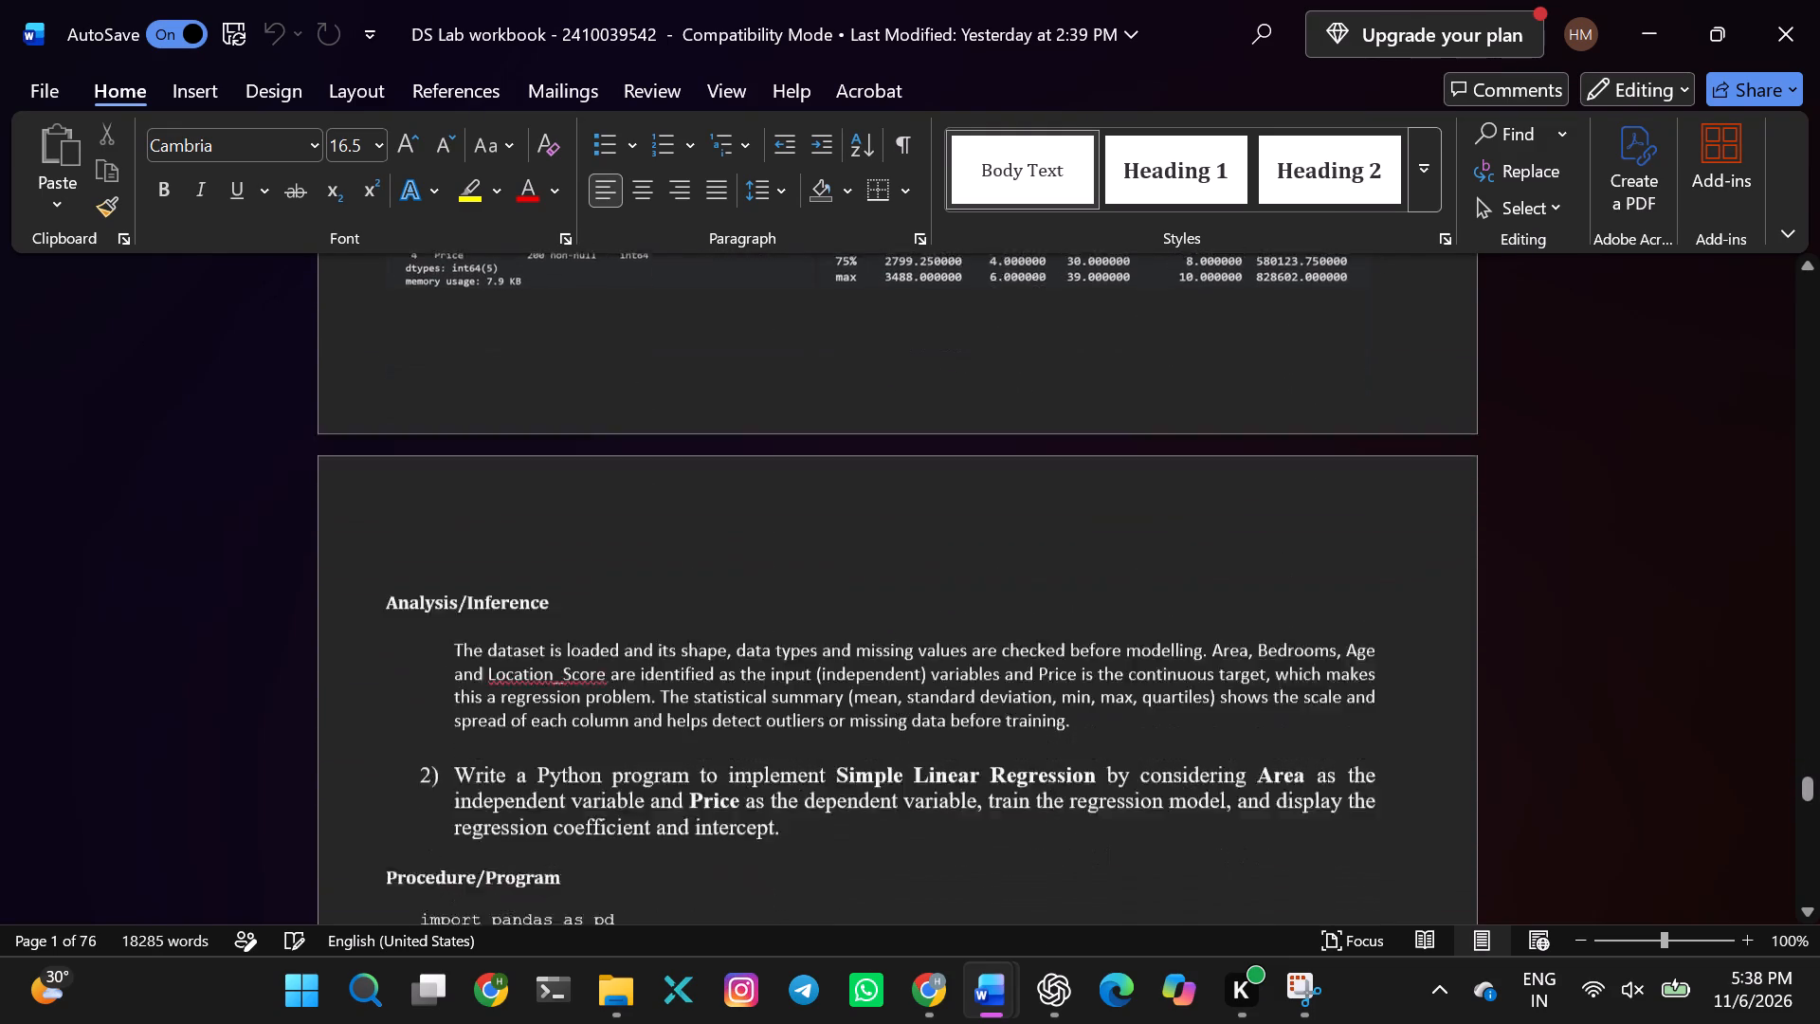
{"action": "scroll", "coordinate": [834, 829], "scroll_direction": "down", "scroll_amount": 8}
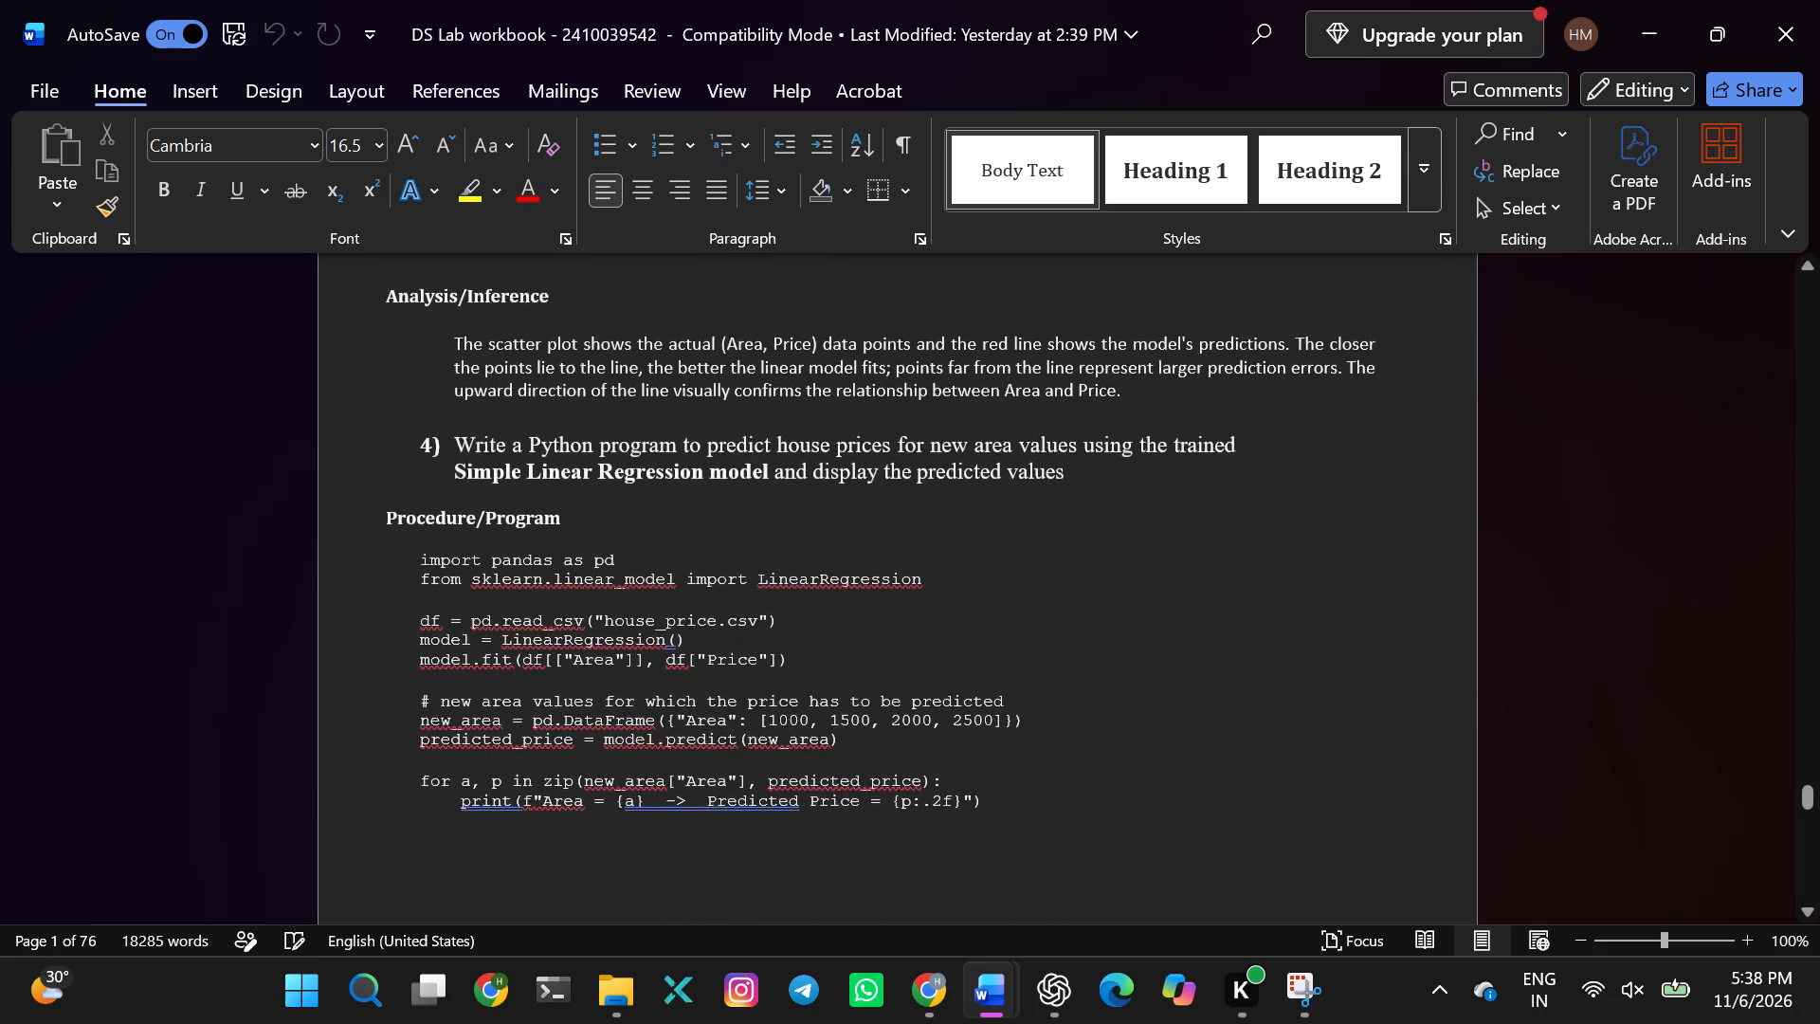
{"action": "scroll", "coordinate": [834, 829], "scroll_direction": "down", "scroll_amount": 14}
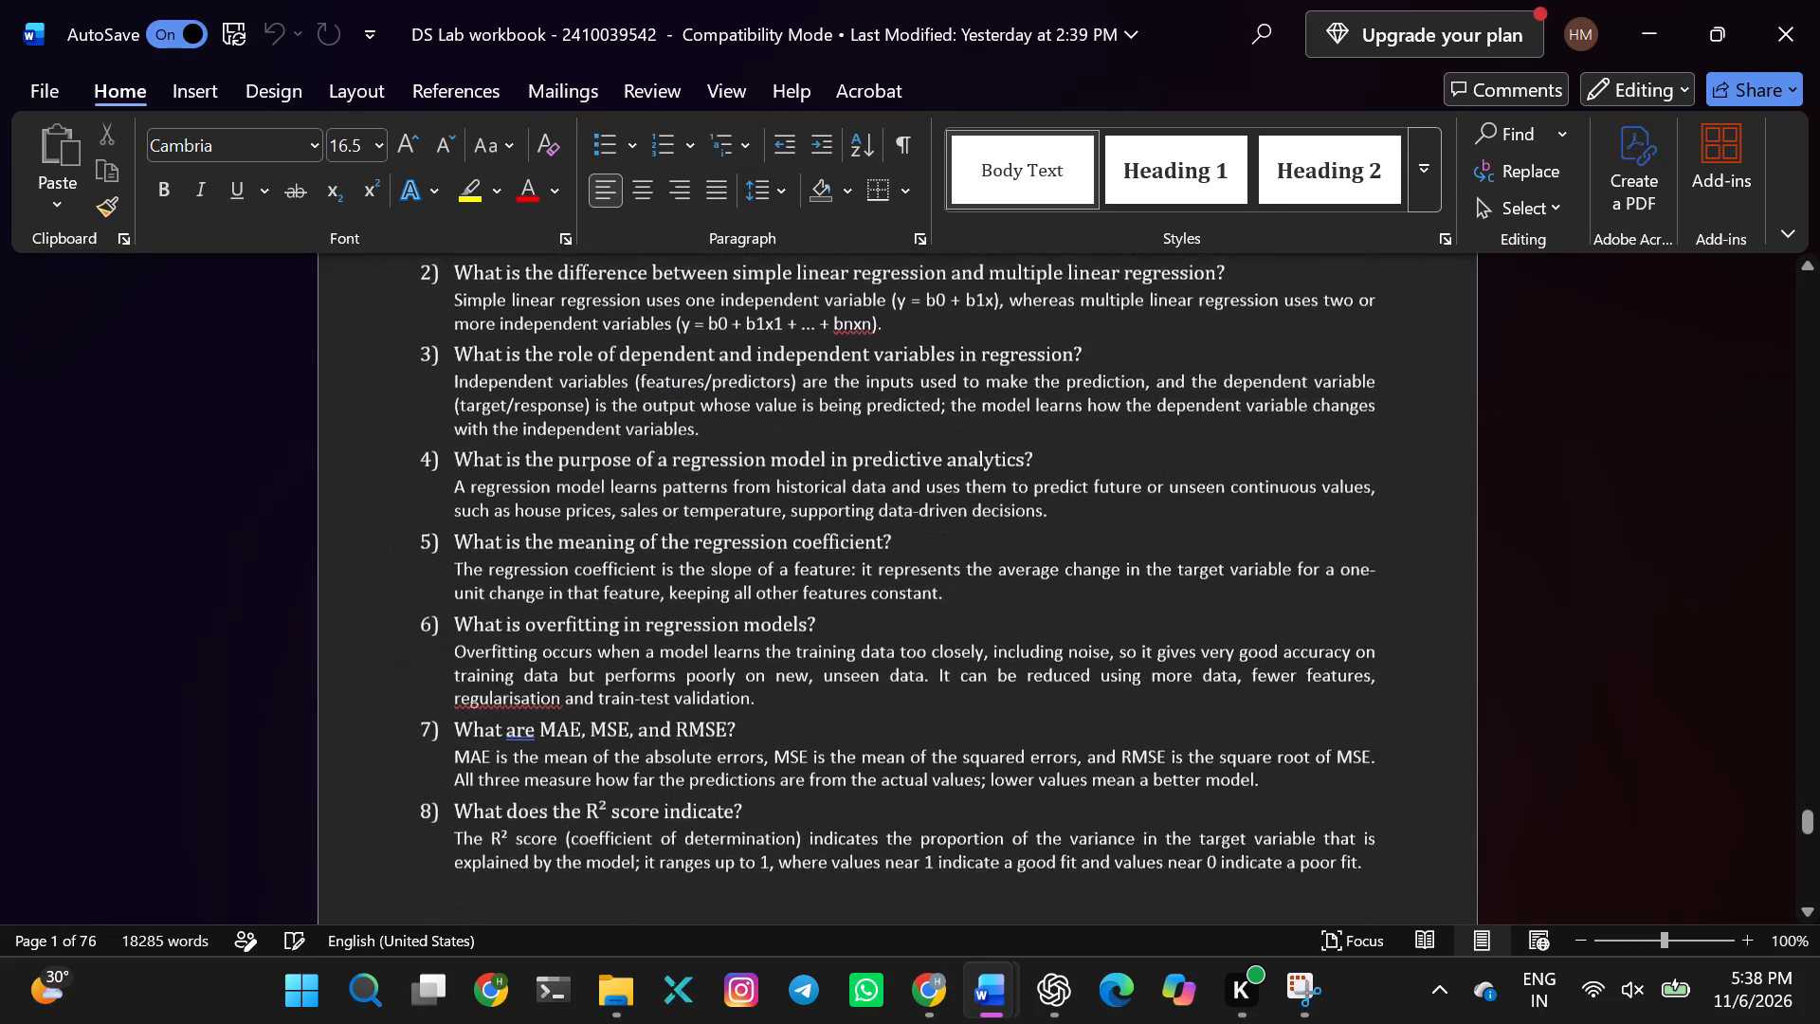
{"action": "scroll", "coordinate": [834, 829], "scroll_direction": "down", "scroll_amount": 17}
Review the supervised classification experiment's Decision Tree, Random Forest, SVM, KNN and Confusion Matrix programs with their results.
{"action": "scroll", "coordinate": [834, 829], "scroll_direction": "up", "scroll_amount": 1}
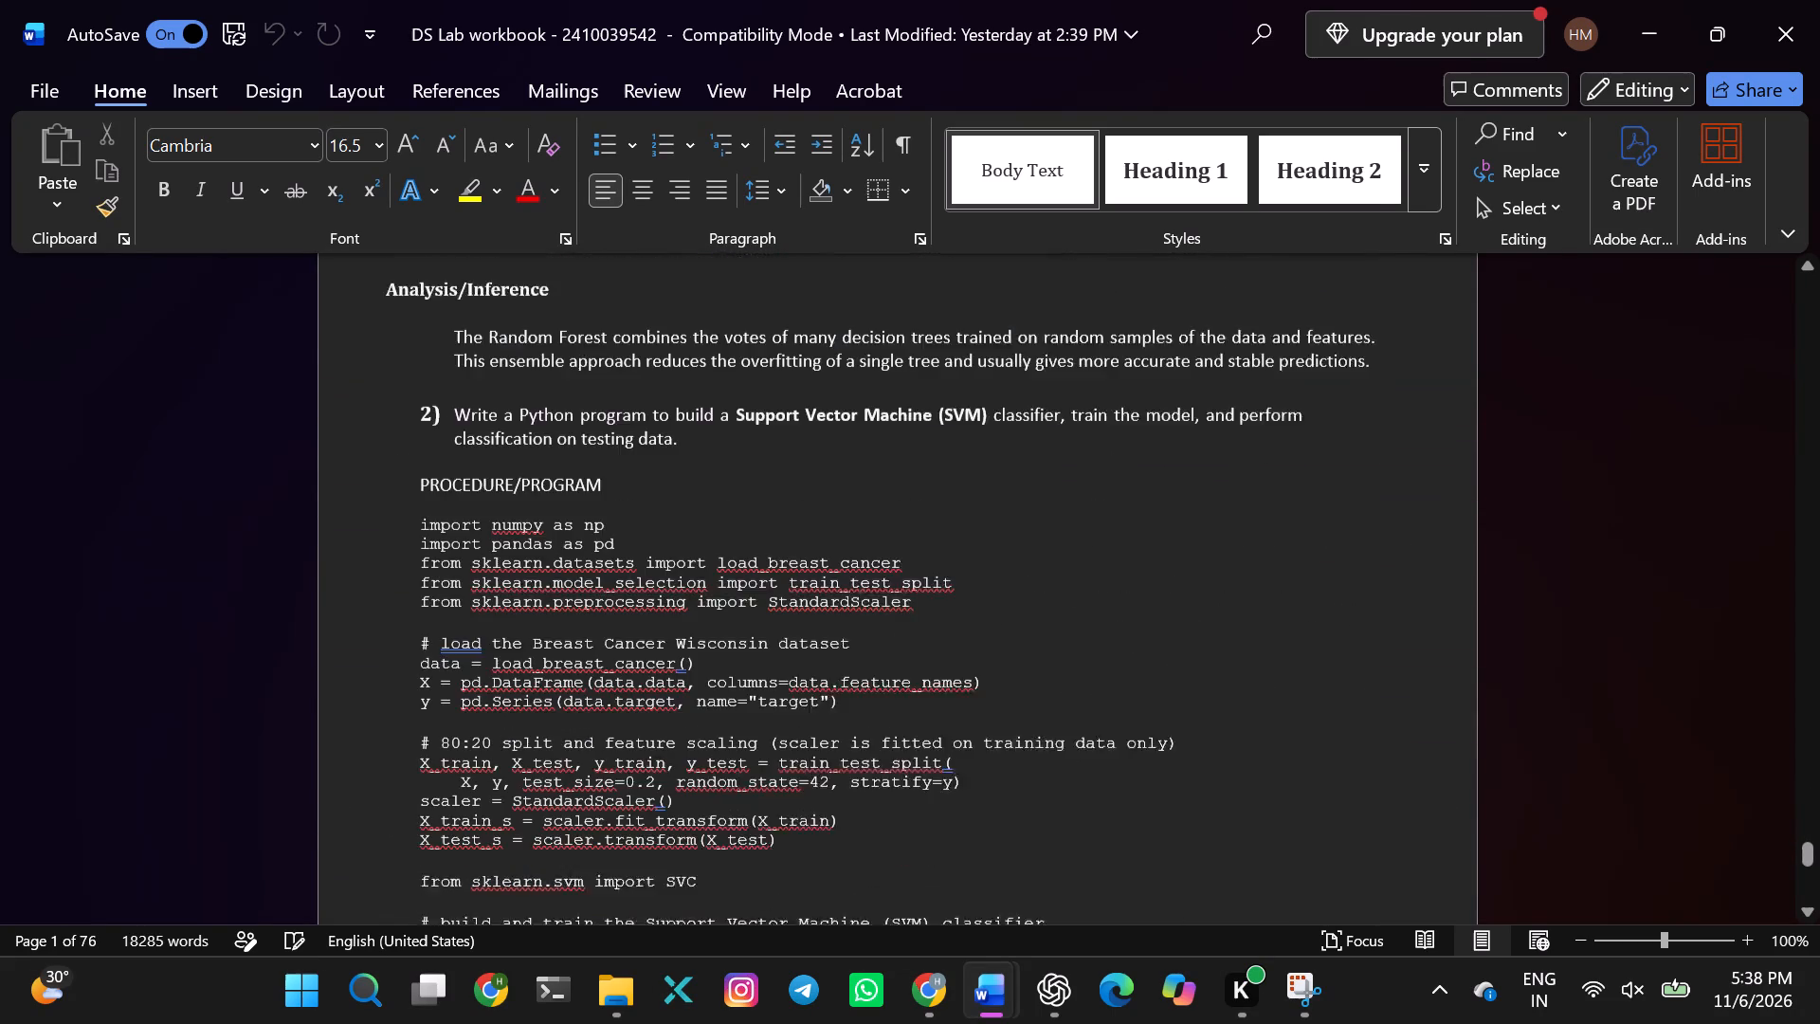
{"action": "scroll", "coordinate": [834, 829], "scroll_direction": "up", "scroll_amount": 5}
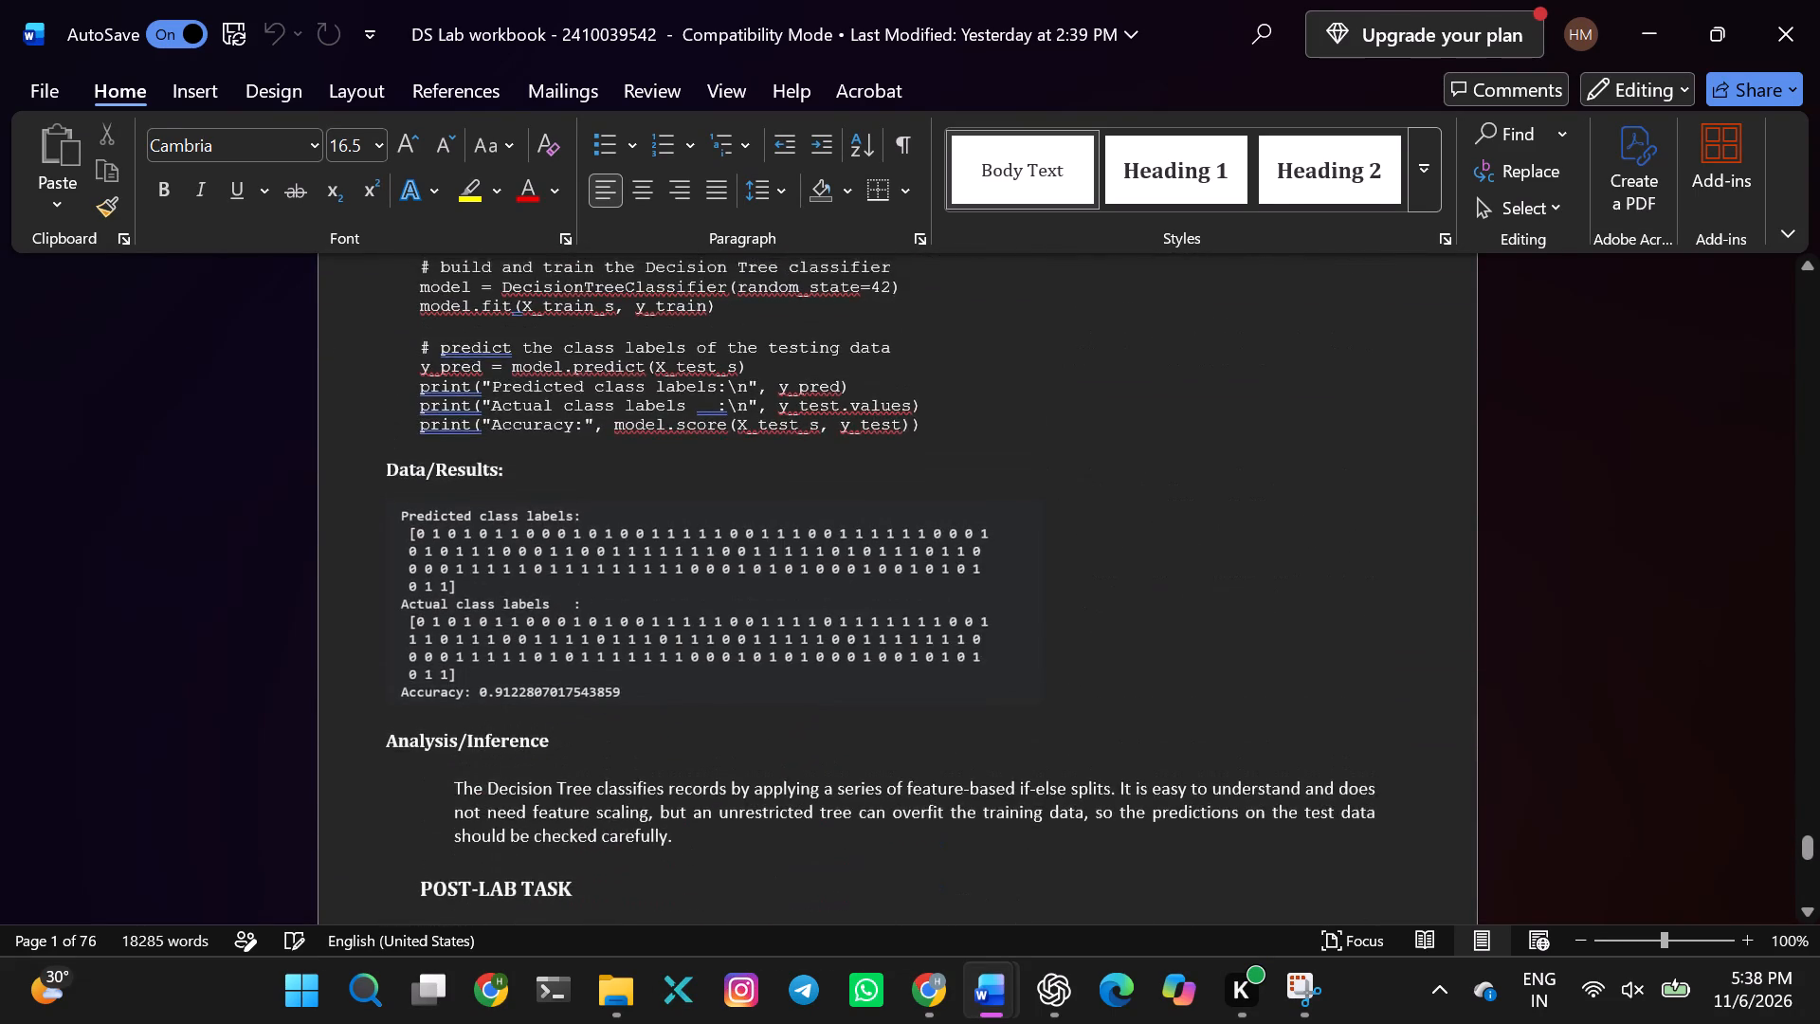
{"action": "scroll", "coordinate": [834, 829], "scroll_direction": "up", "scroll_amount": 1}
{"action": "scroll", "coordinate": [834, 829], "scroll_direction": "down", "scroll_amount": 10}
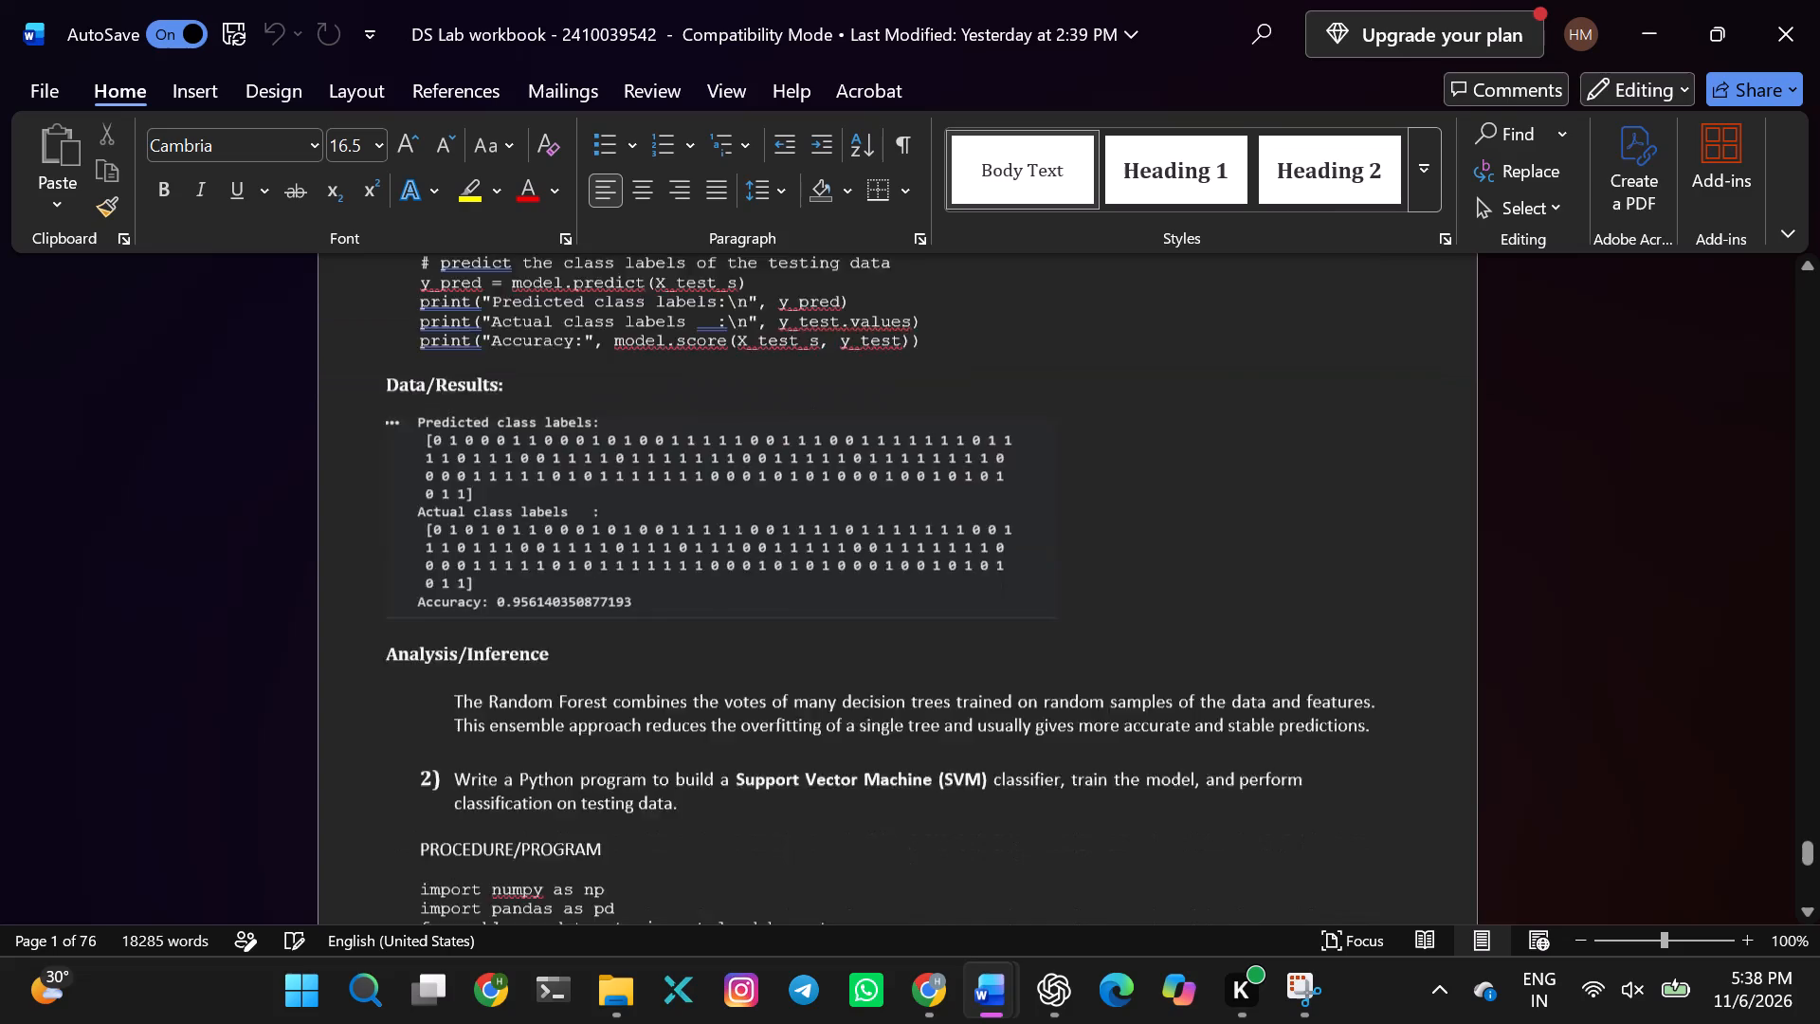
{"action": "scroll", "coordinate": [834, 829], "scroll_direction": "down", "scroll_amount": 7}
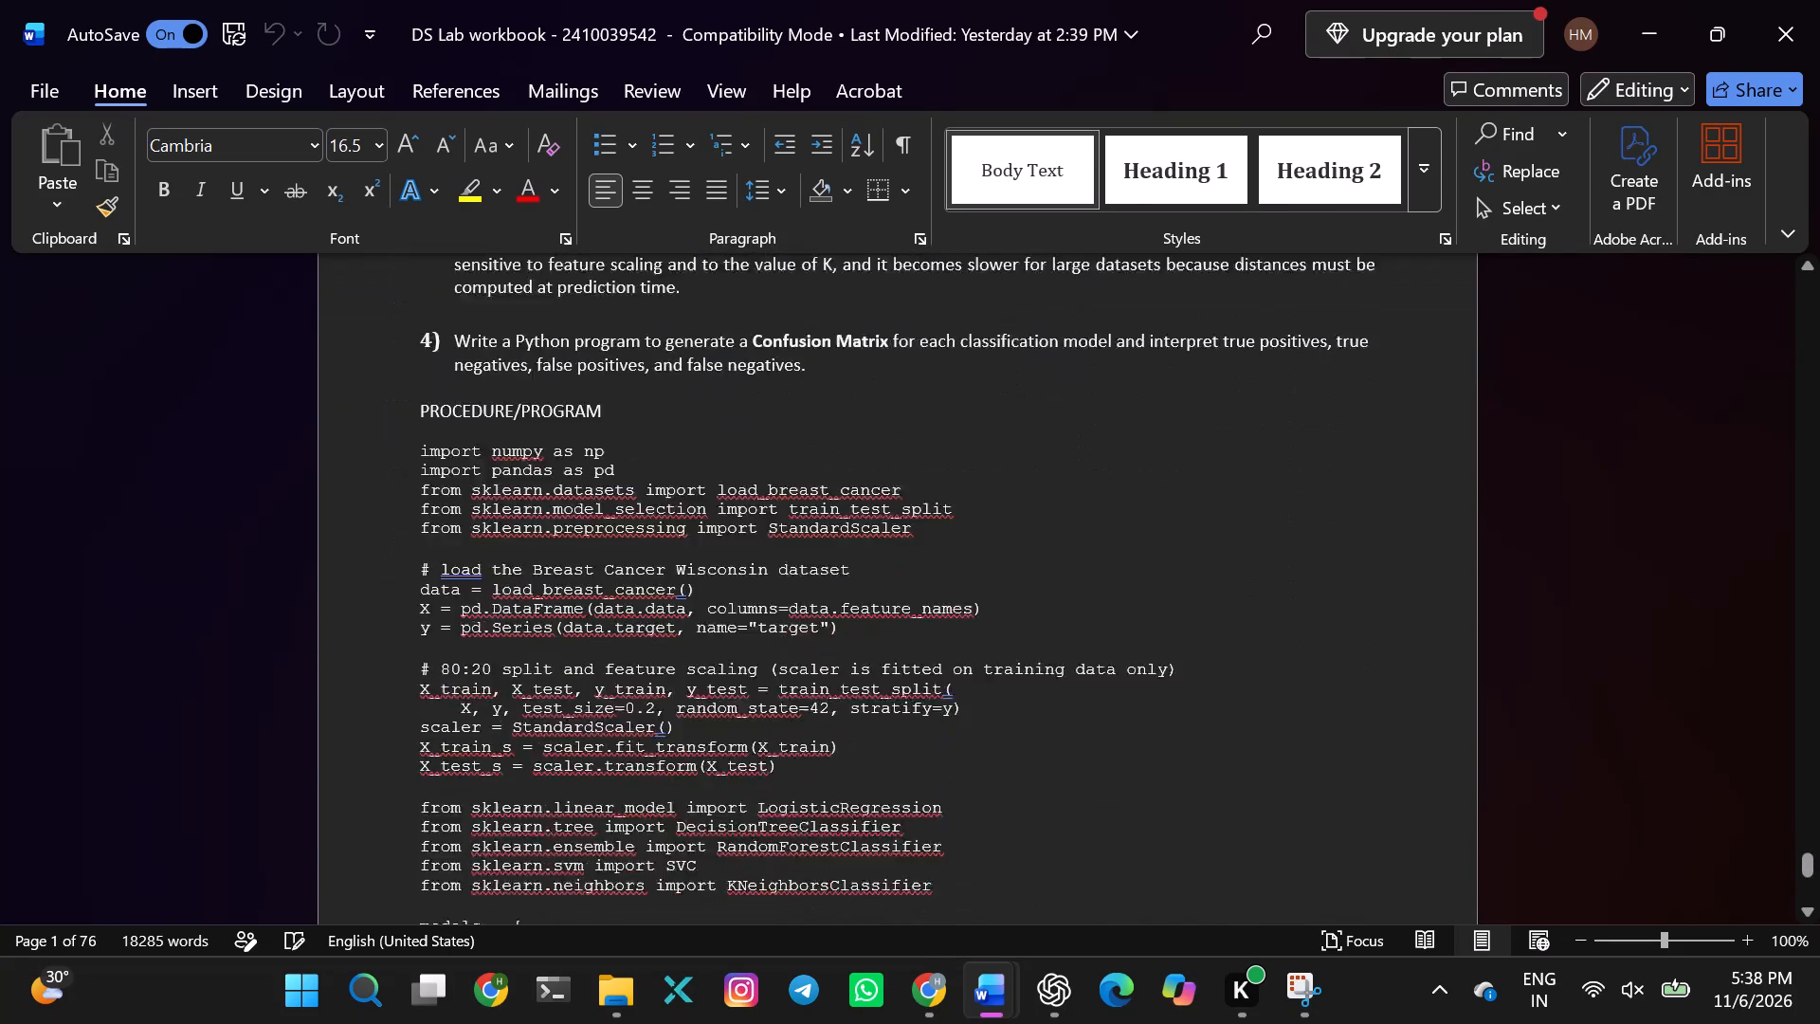
{"action": "scroll", "coordinate": [834, 829], "scroll_direction": "down", "scroll_amount": 8}
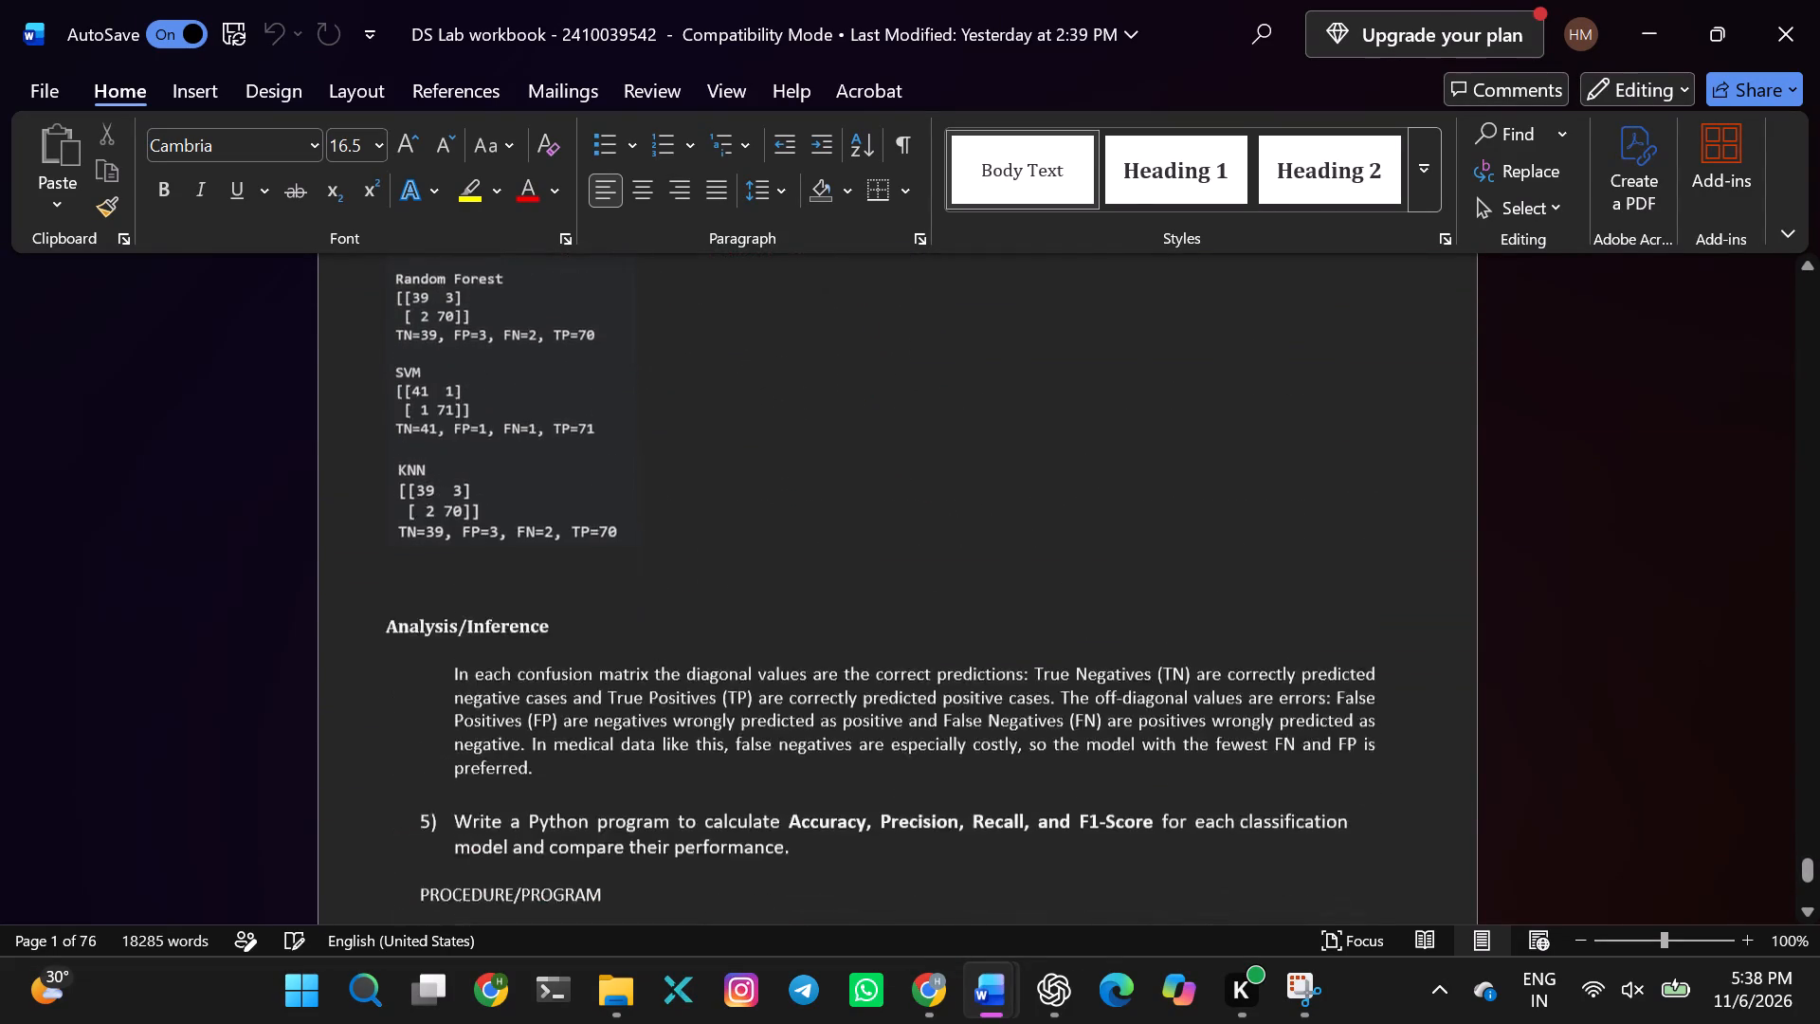
Review the classification experiment's model comparison, viva questions and the workbook's closing pages.
{"action": "scroll", "coordinate": [834, 829], "scroll_direction": "down", "scroll_amount": 7}
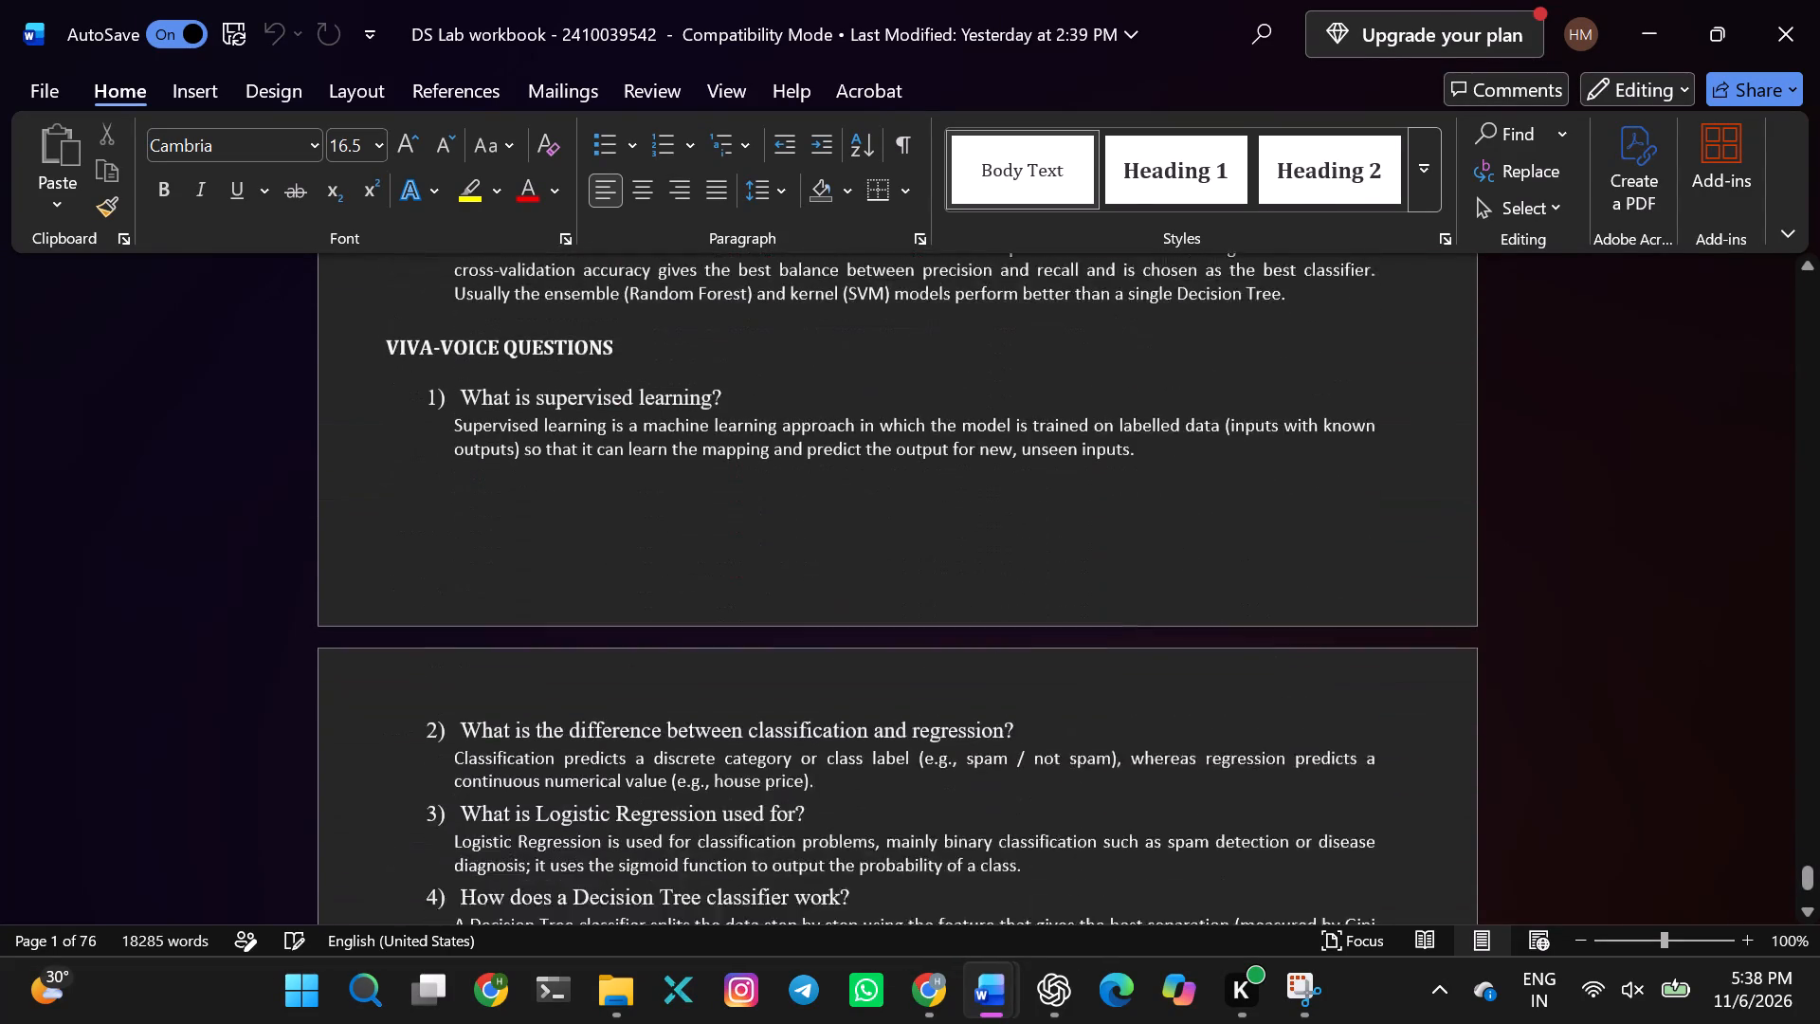
{"action": "scroll", "coordinate": [834, 829], "scroll_direction": "down", "scroll_amount": 3}
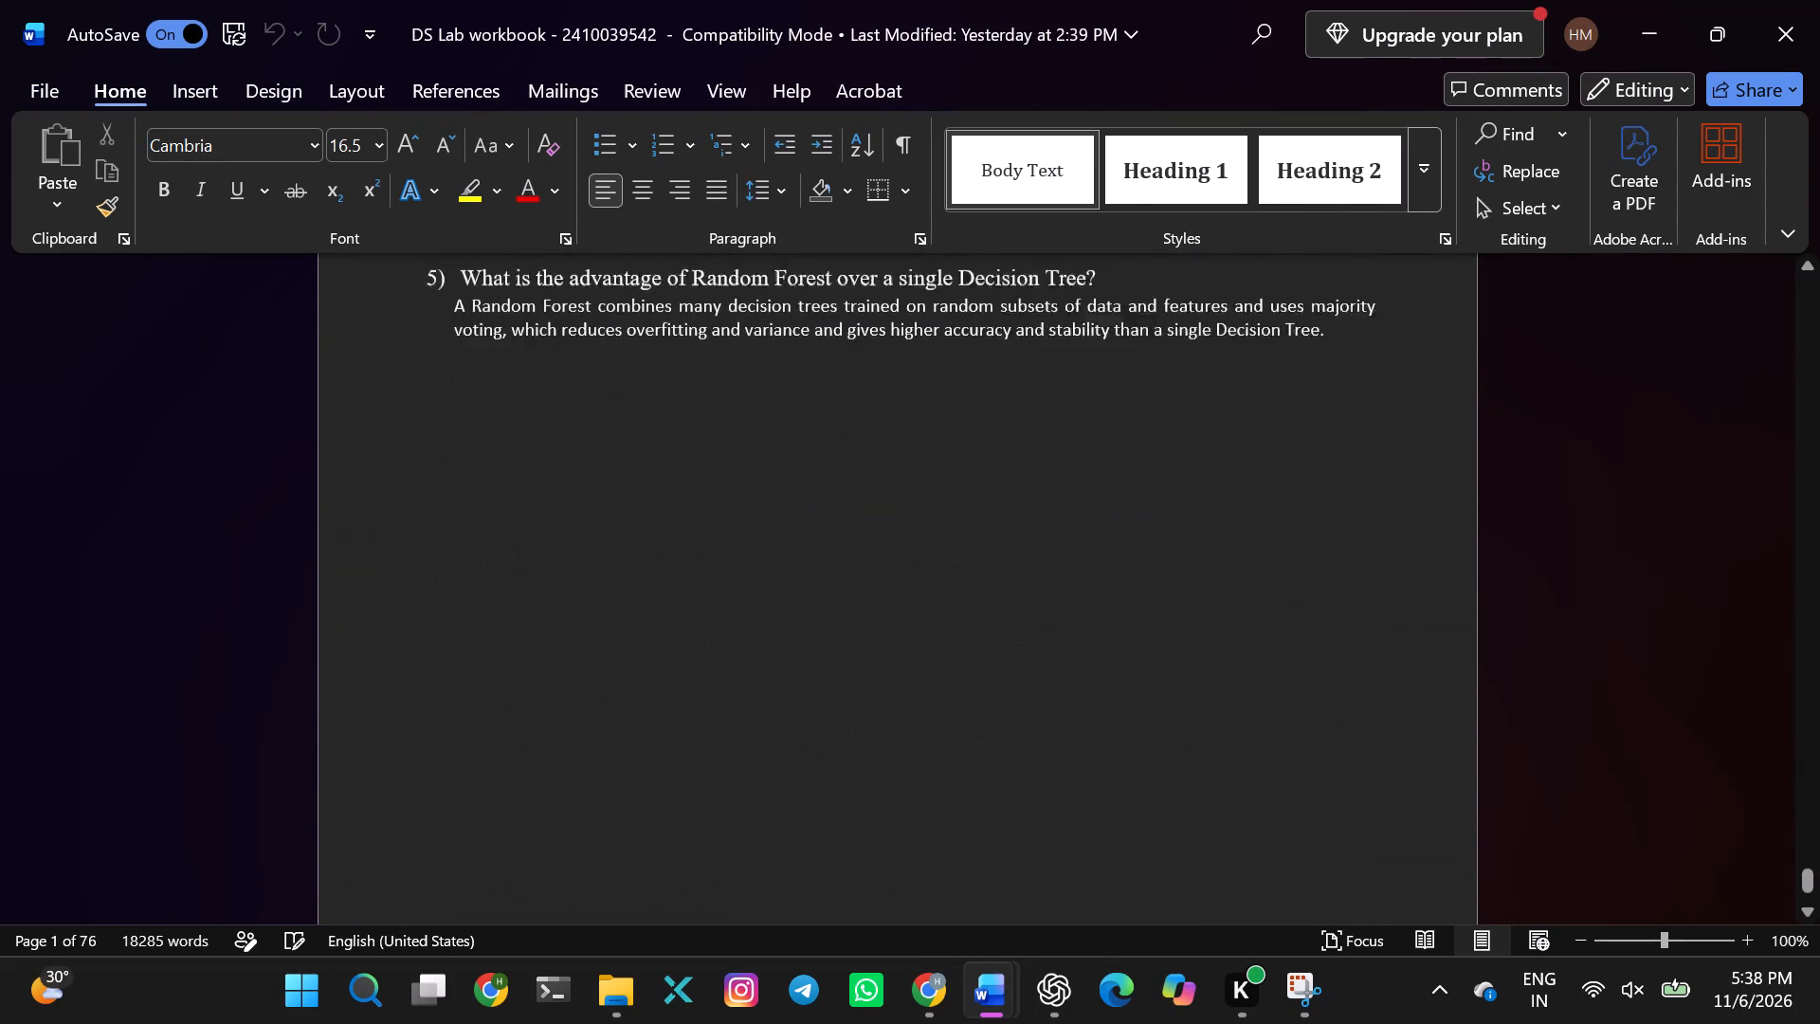
{"action": "scroll", "coordinate": [834, 829], "scroll_direction": "down", "scroll_amount": 6}
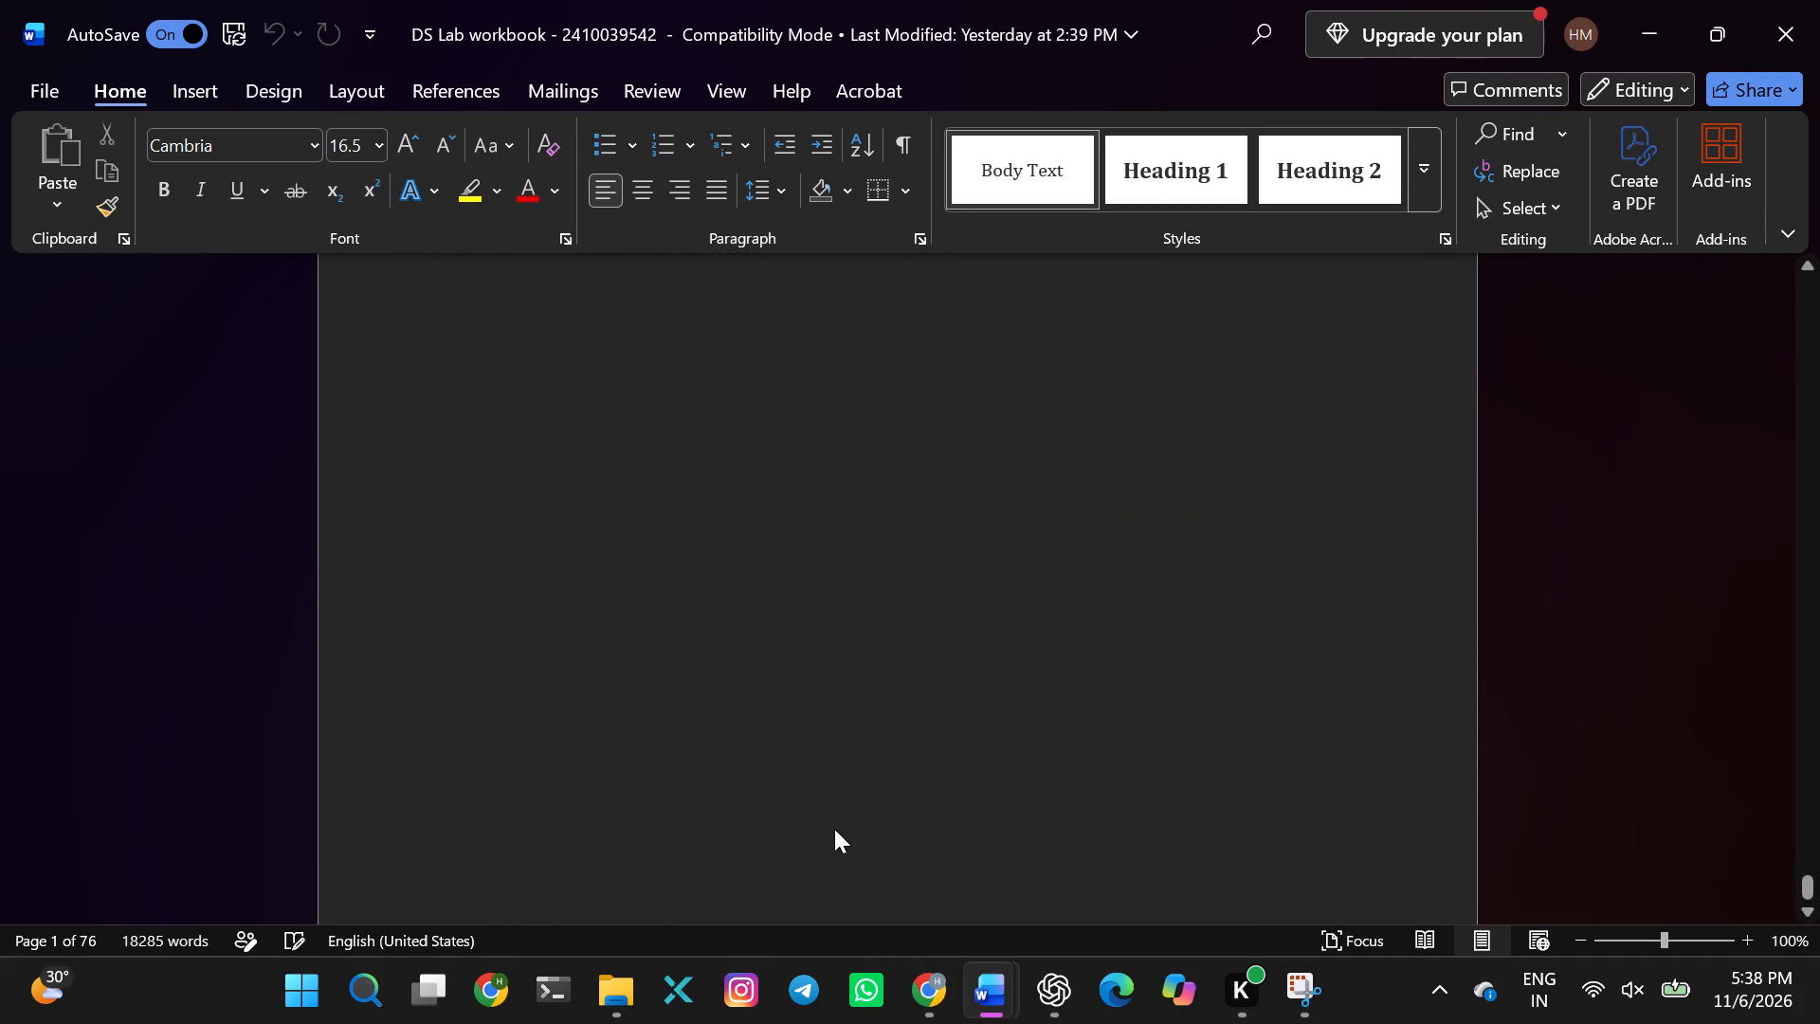
{"action": "scroll", "coordinate": [834, 829], "scroll_direction": "down", "scroll_amount": 2}
Try to delete the blank page after the final evaluator remarks table at the end of the Data Science workbook.
{"action": "scroll", "coordinate": [847, 639], "scroll_direction": "up", "scroll_amount": 6}
{"action": "left_click", "coordinate": [464, 677]}
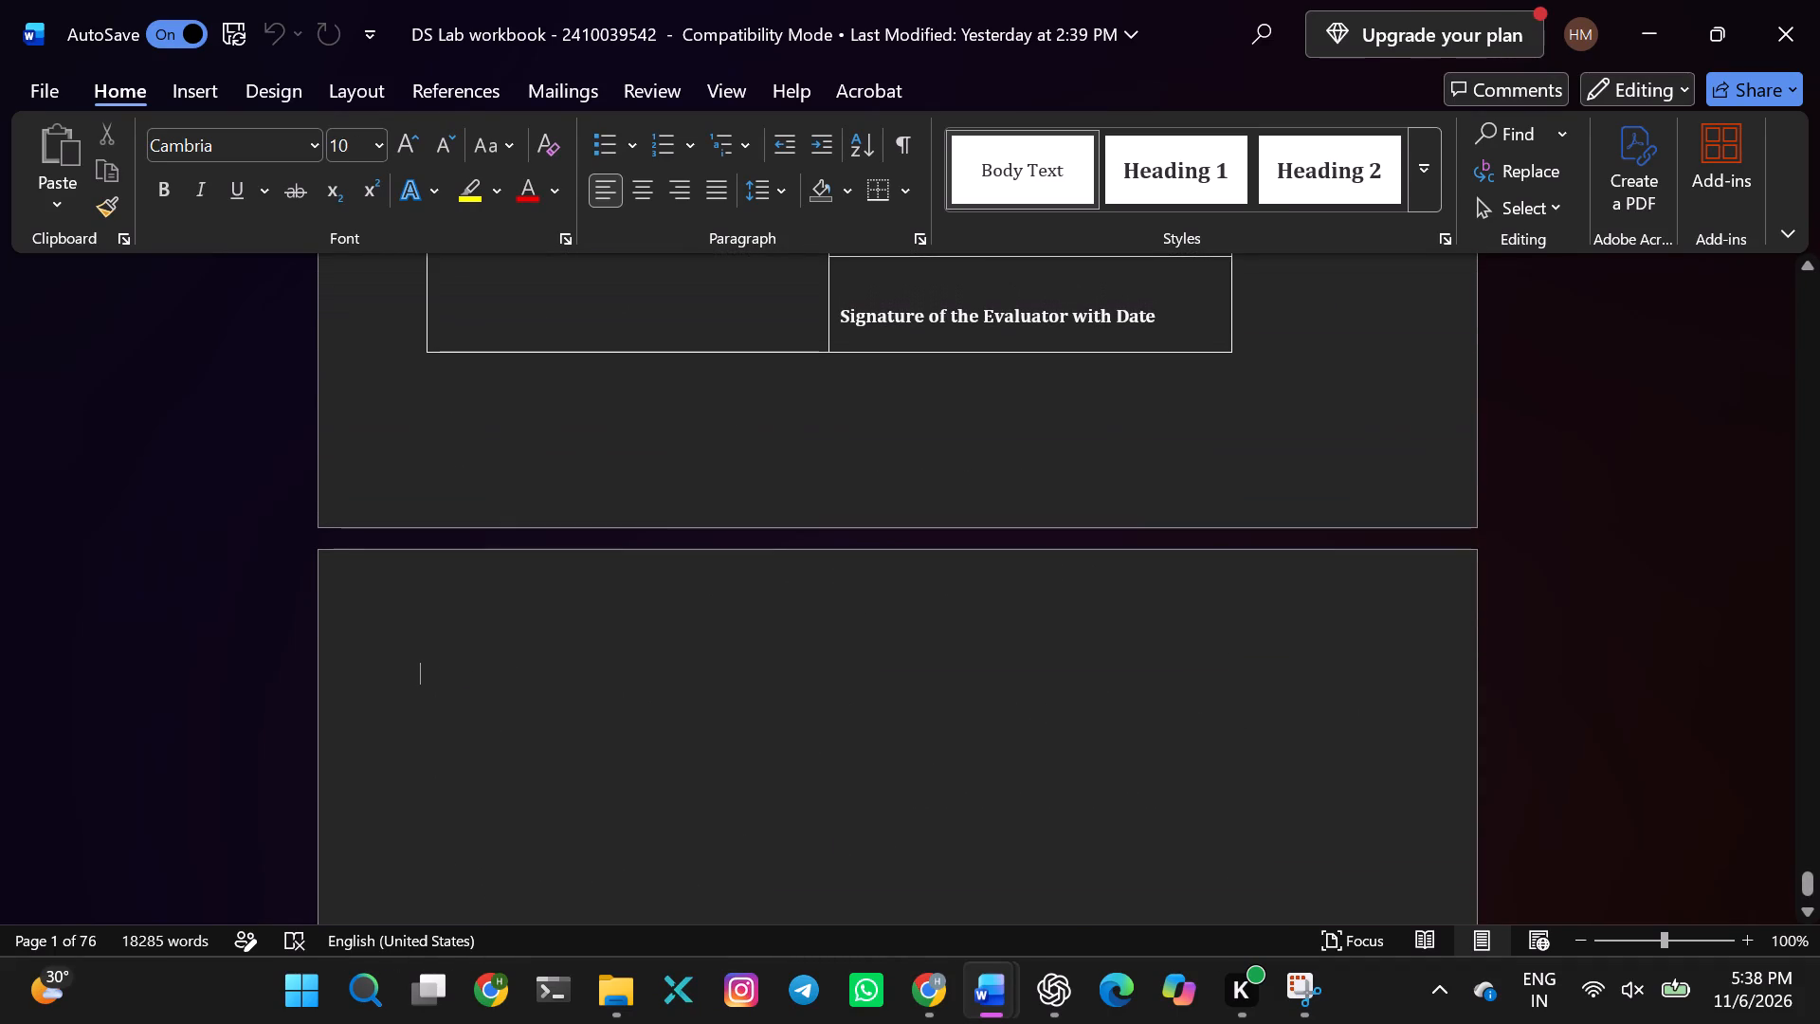
{"action": "key", "text": "Delete"}
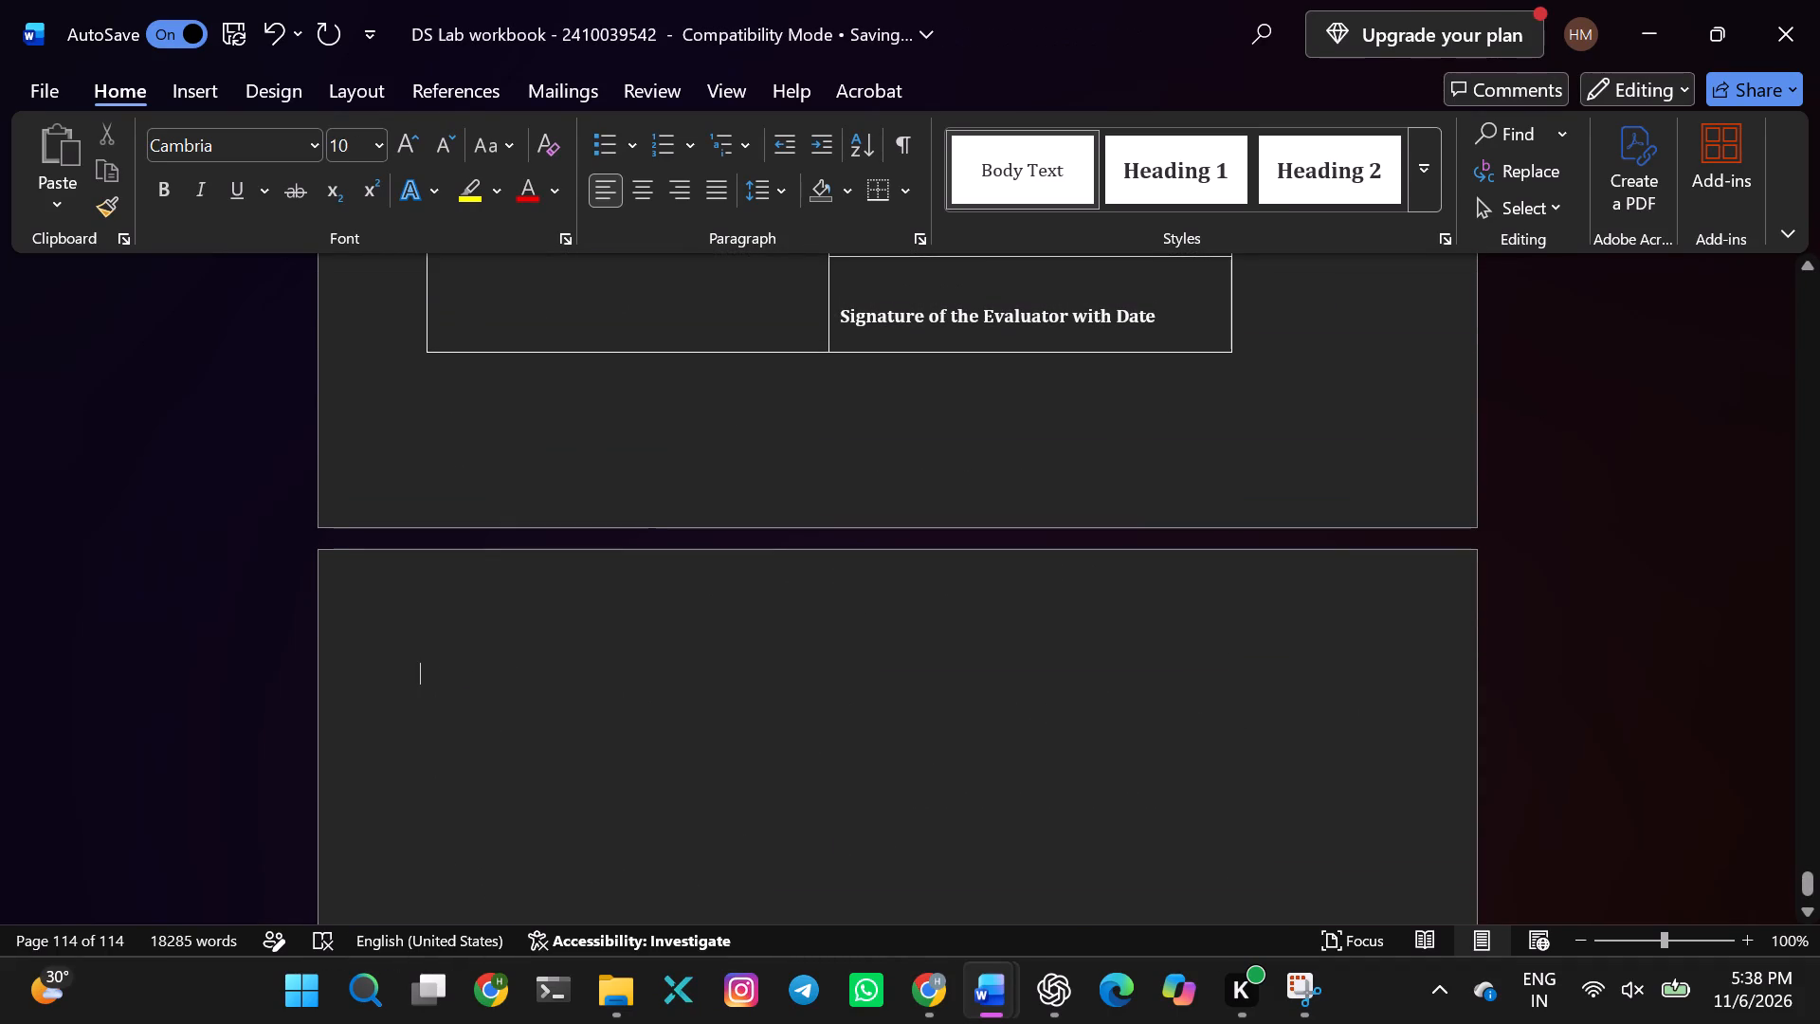
{"action": "left_click", "coordinate": [428, 654]}
{"action": "key", "text": "Delete"}
{"action": "key", "text": "BackSpace"}
Recheck Experiment 11 backwards from the evaluator table through its viva questions and post-lab classification programs.
{"action": "scroll", "coordinate": [835, 416], "scroll_direction": "up", "scroll_amount": 2}
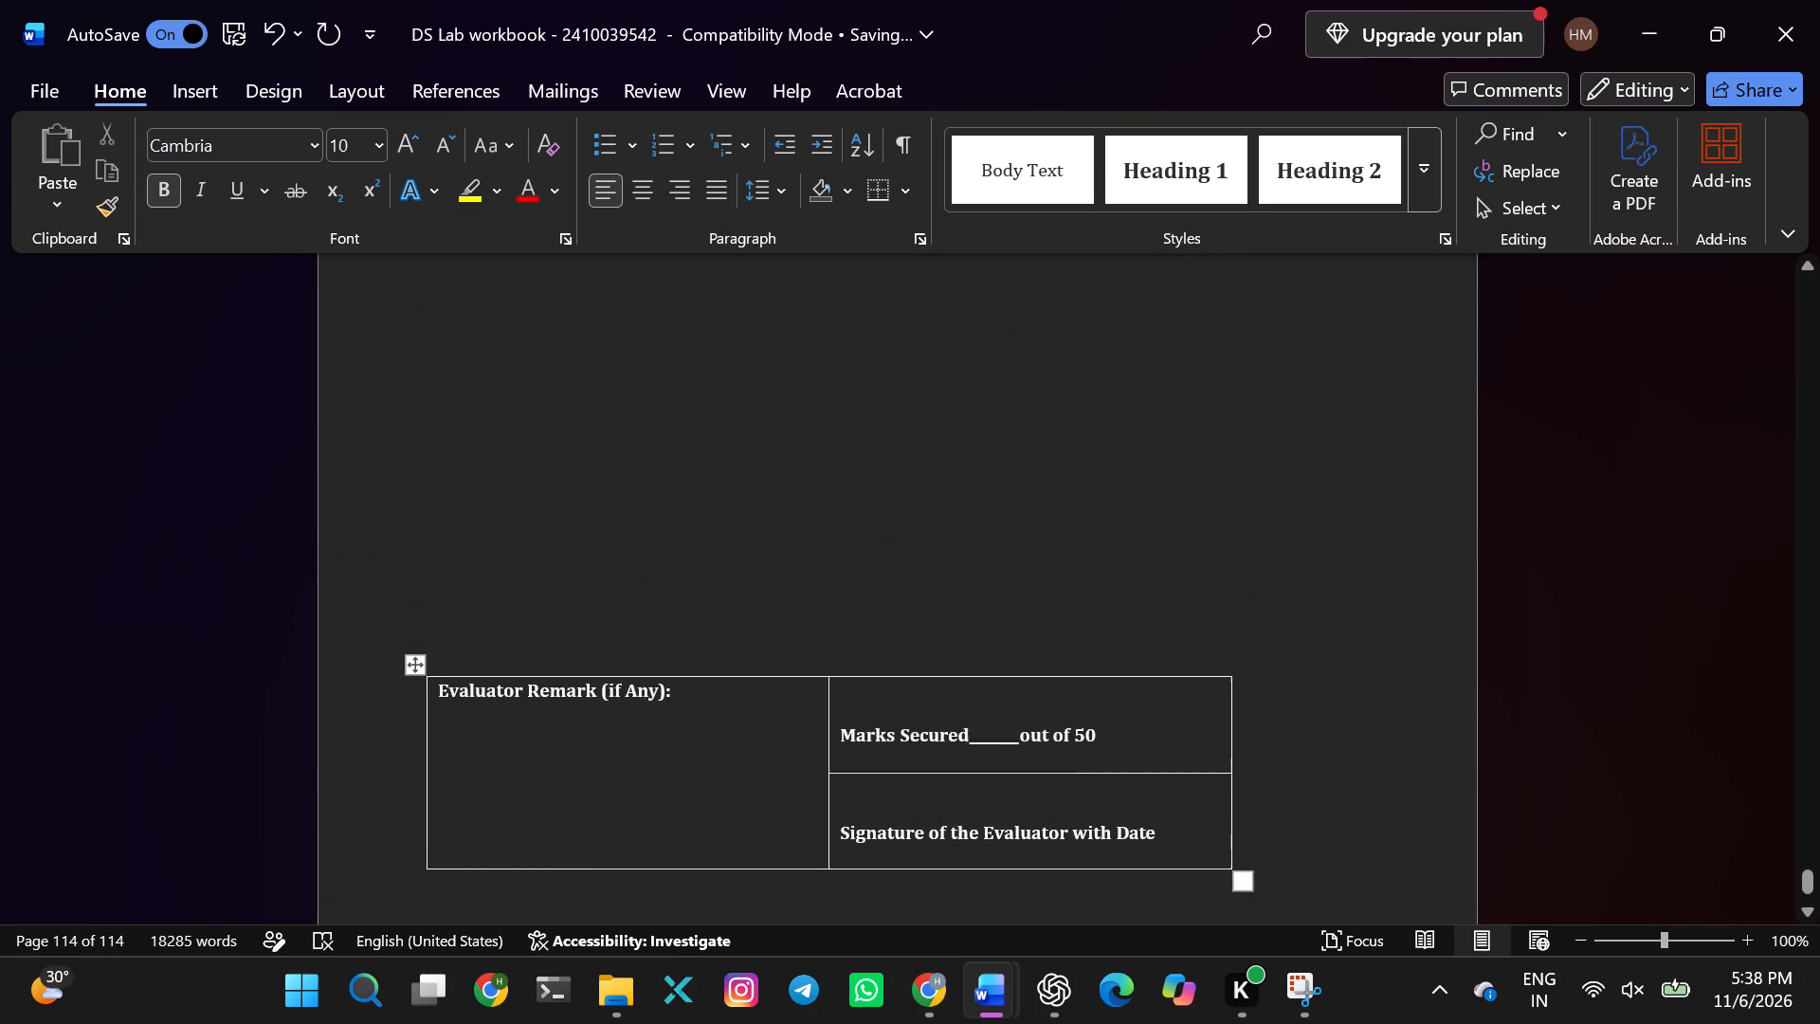
{"action": "scroll", "coordinate": [835, 416], "scroll_direction": "up", "scroll_amount": 7}
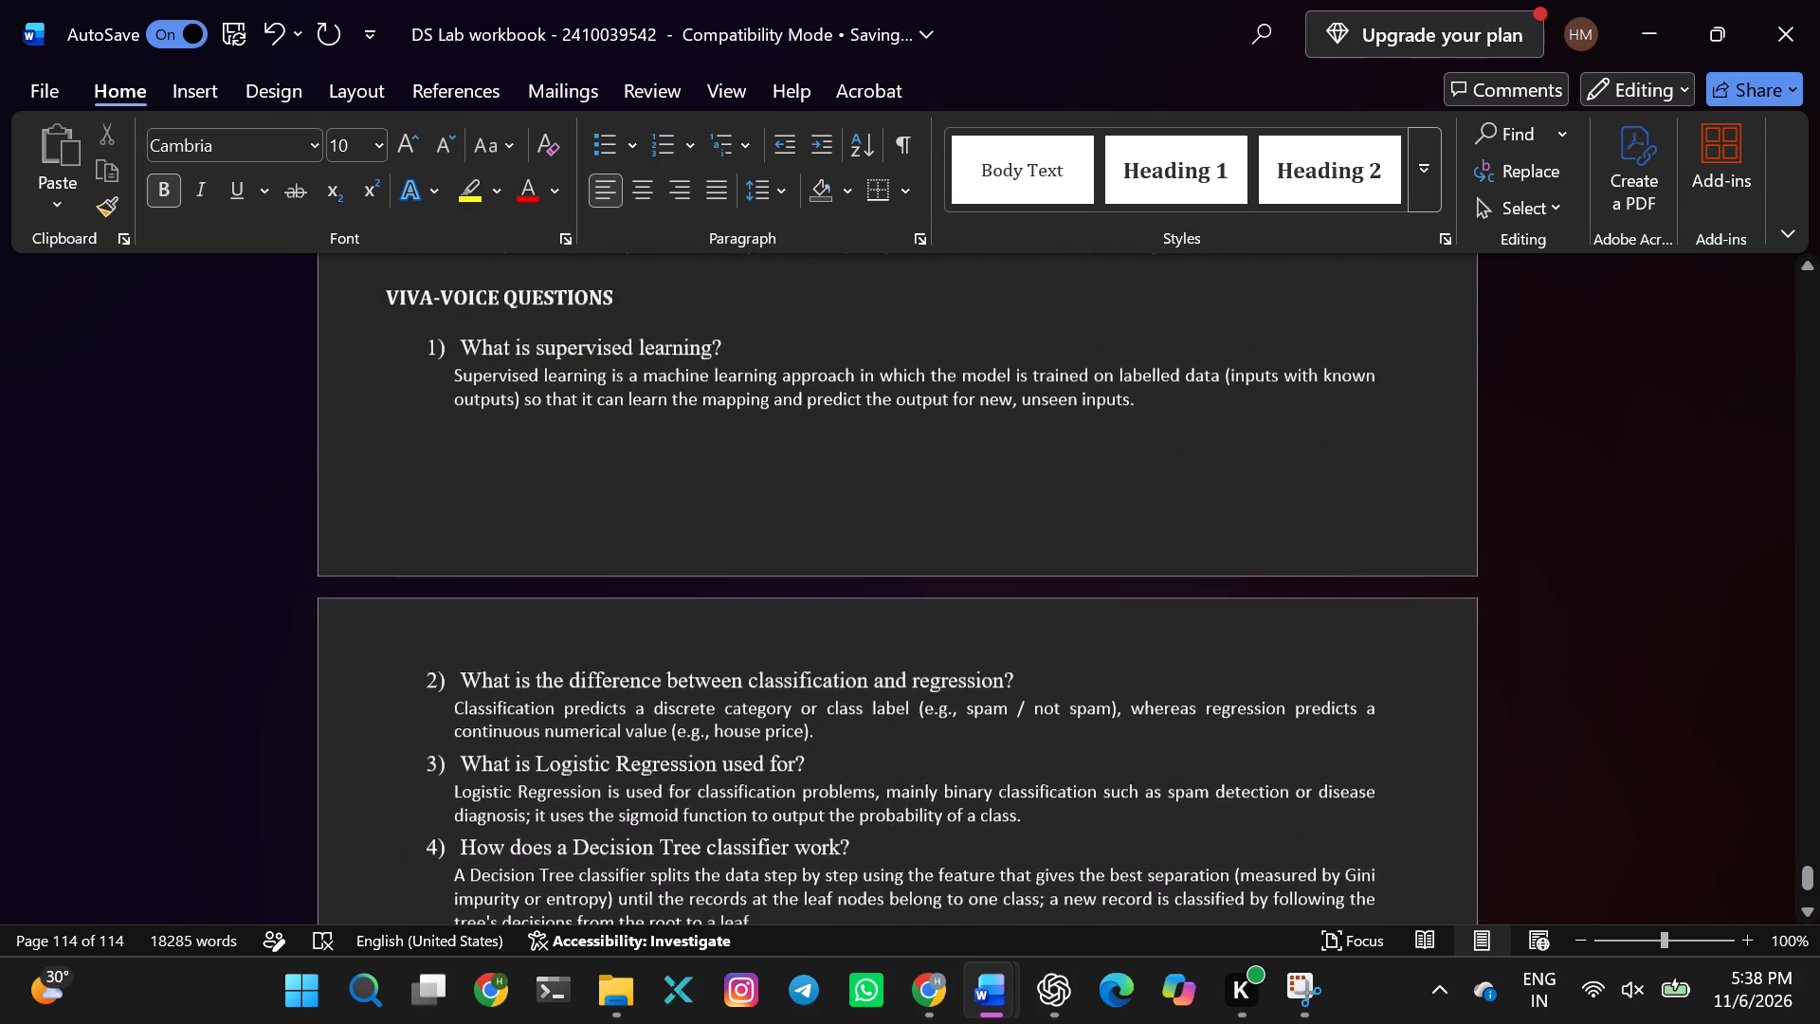
{"action": "scroll", "coordinate": [835, 416], "scroll_direction": "up", "scroll_amount": 11}
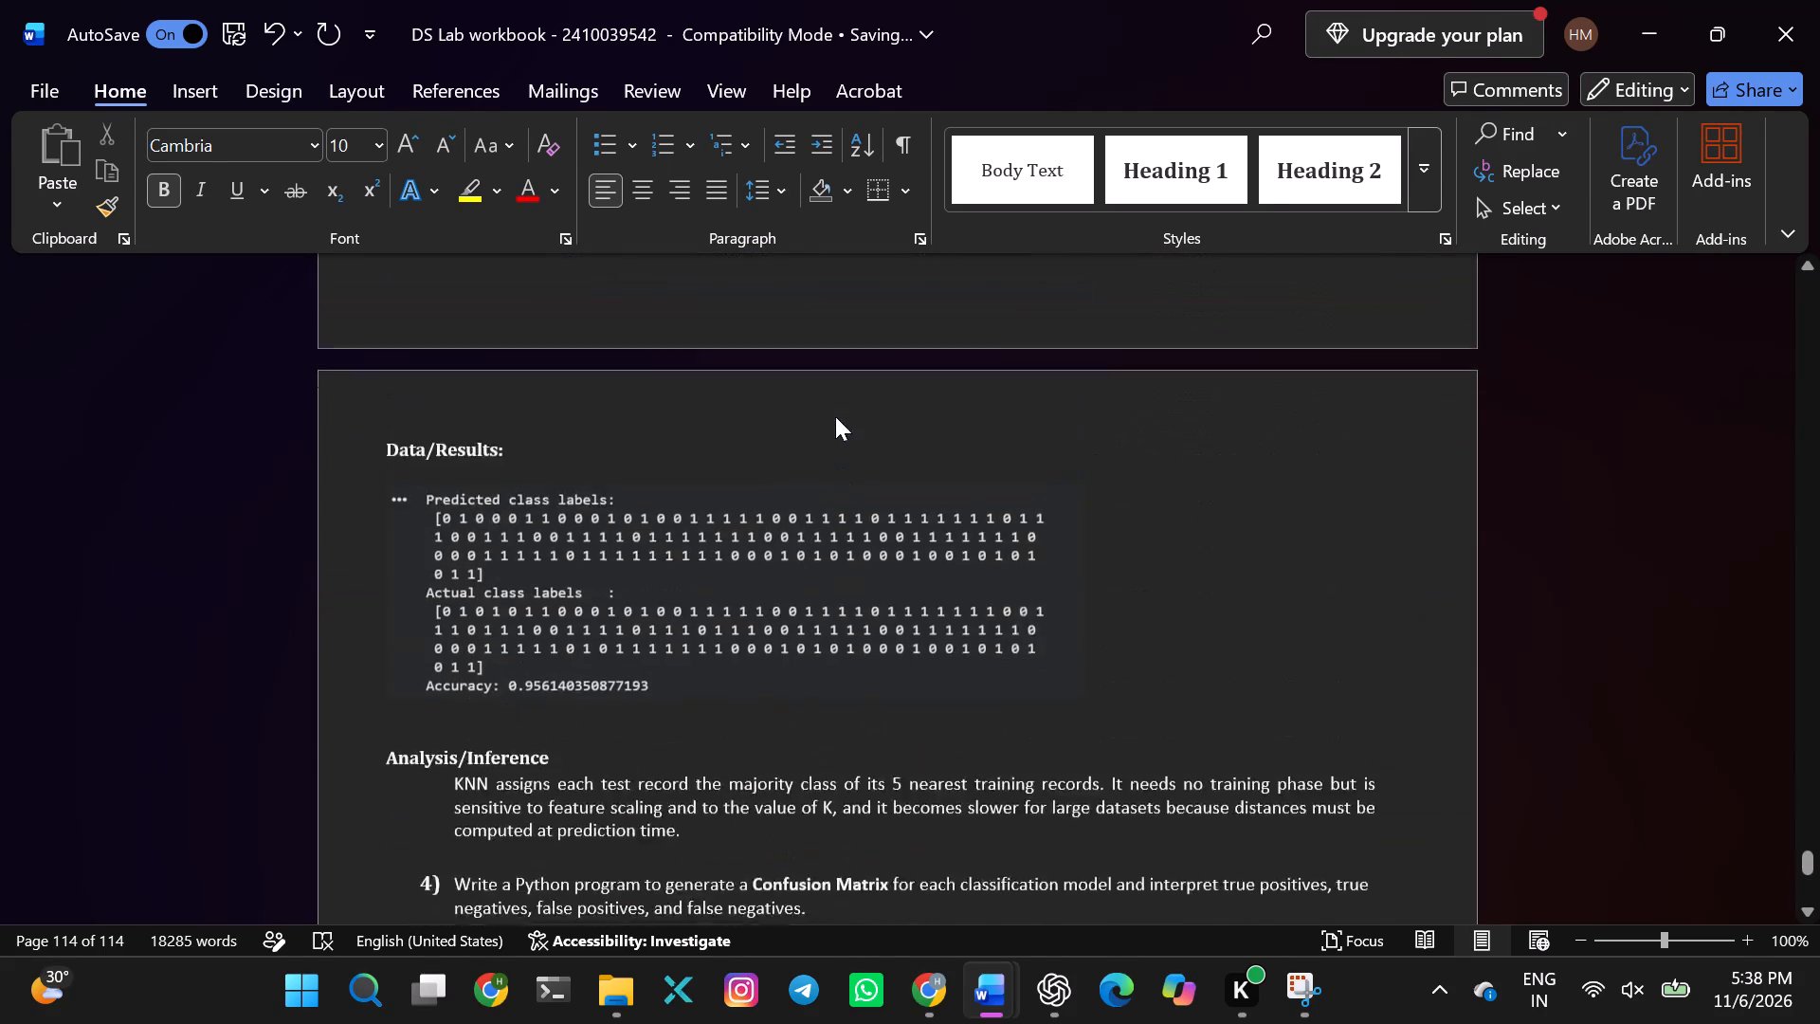
{"action": "scroll", "coordinate": [835, 416], "scroll_direction": "up", "scroll_amount": 8}
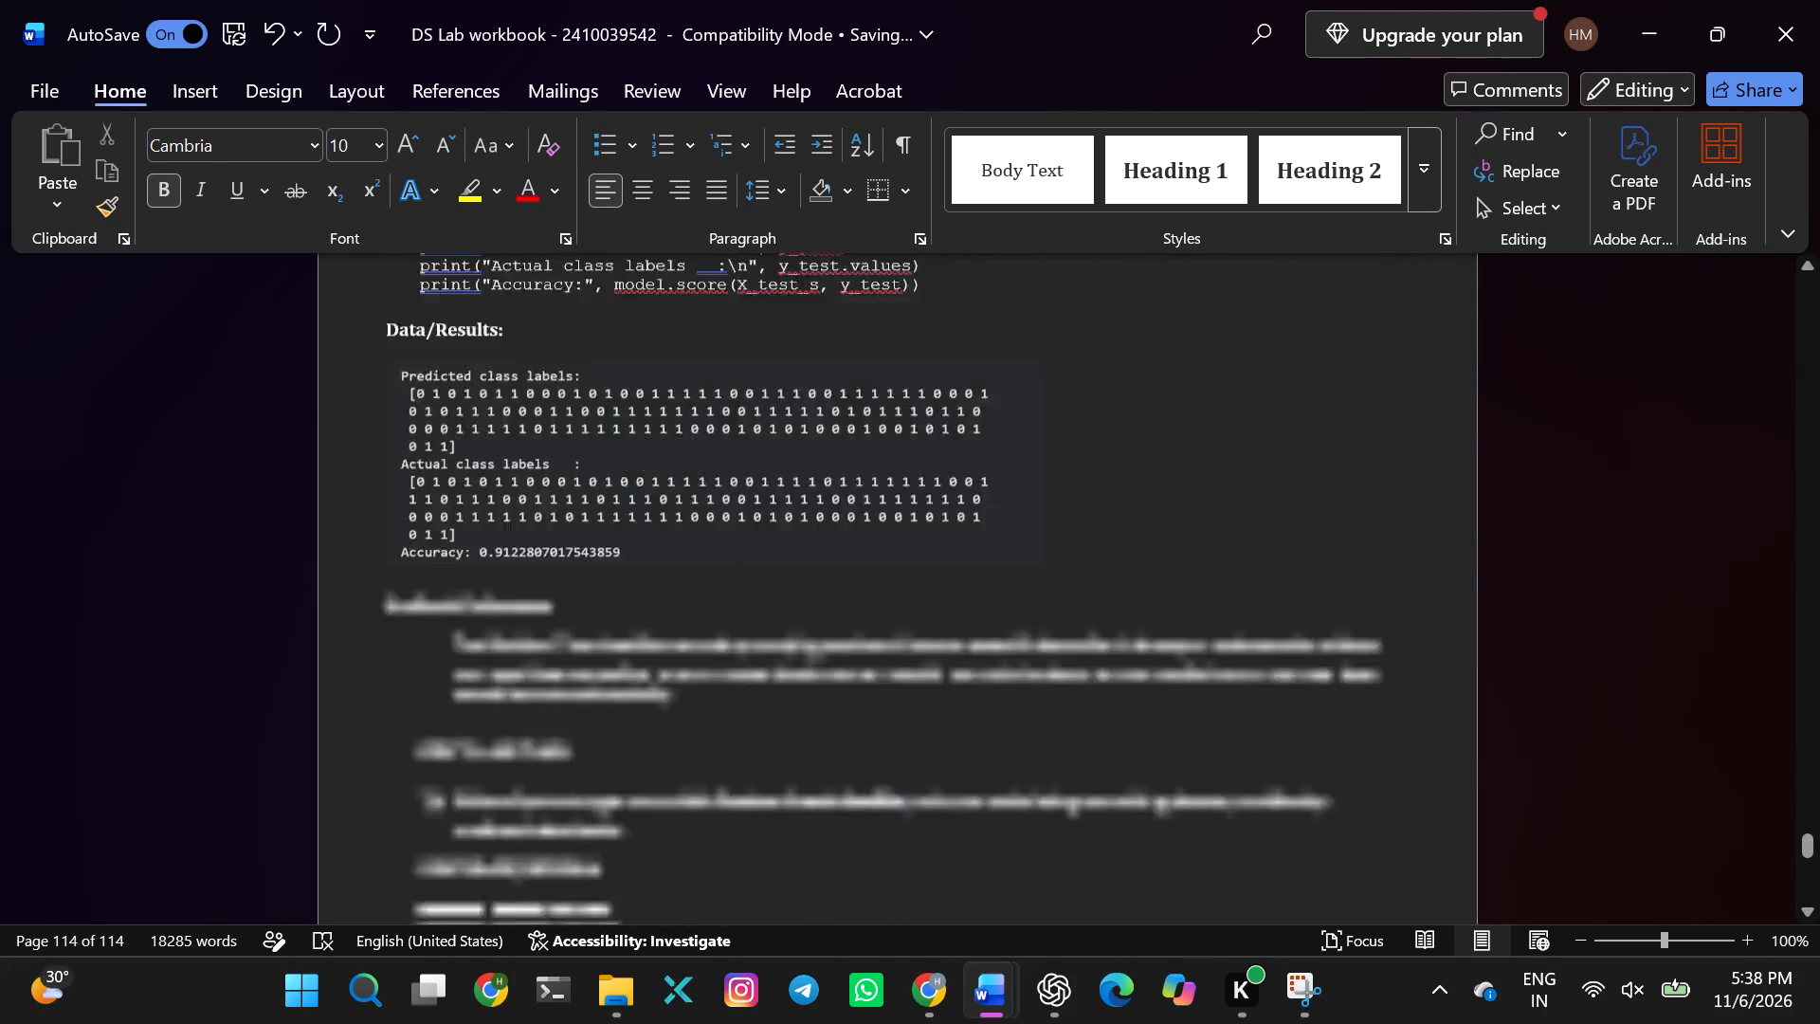
Recheck Experiment 11's dataset exploration and feature scaling programs, aim and pre-lab answers.
{"action": "scroll", "coordinate": [835, 416], "scroll_direction": "up", "scroll_amount": 7}
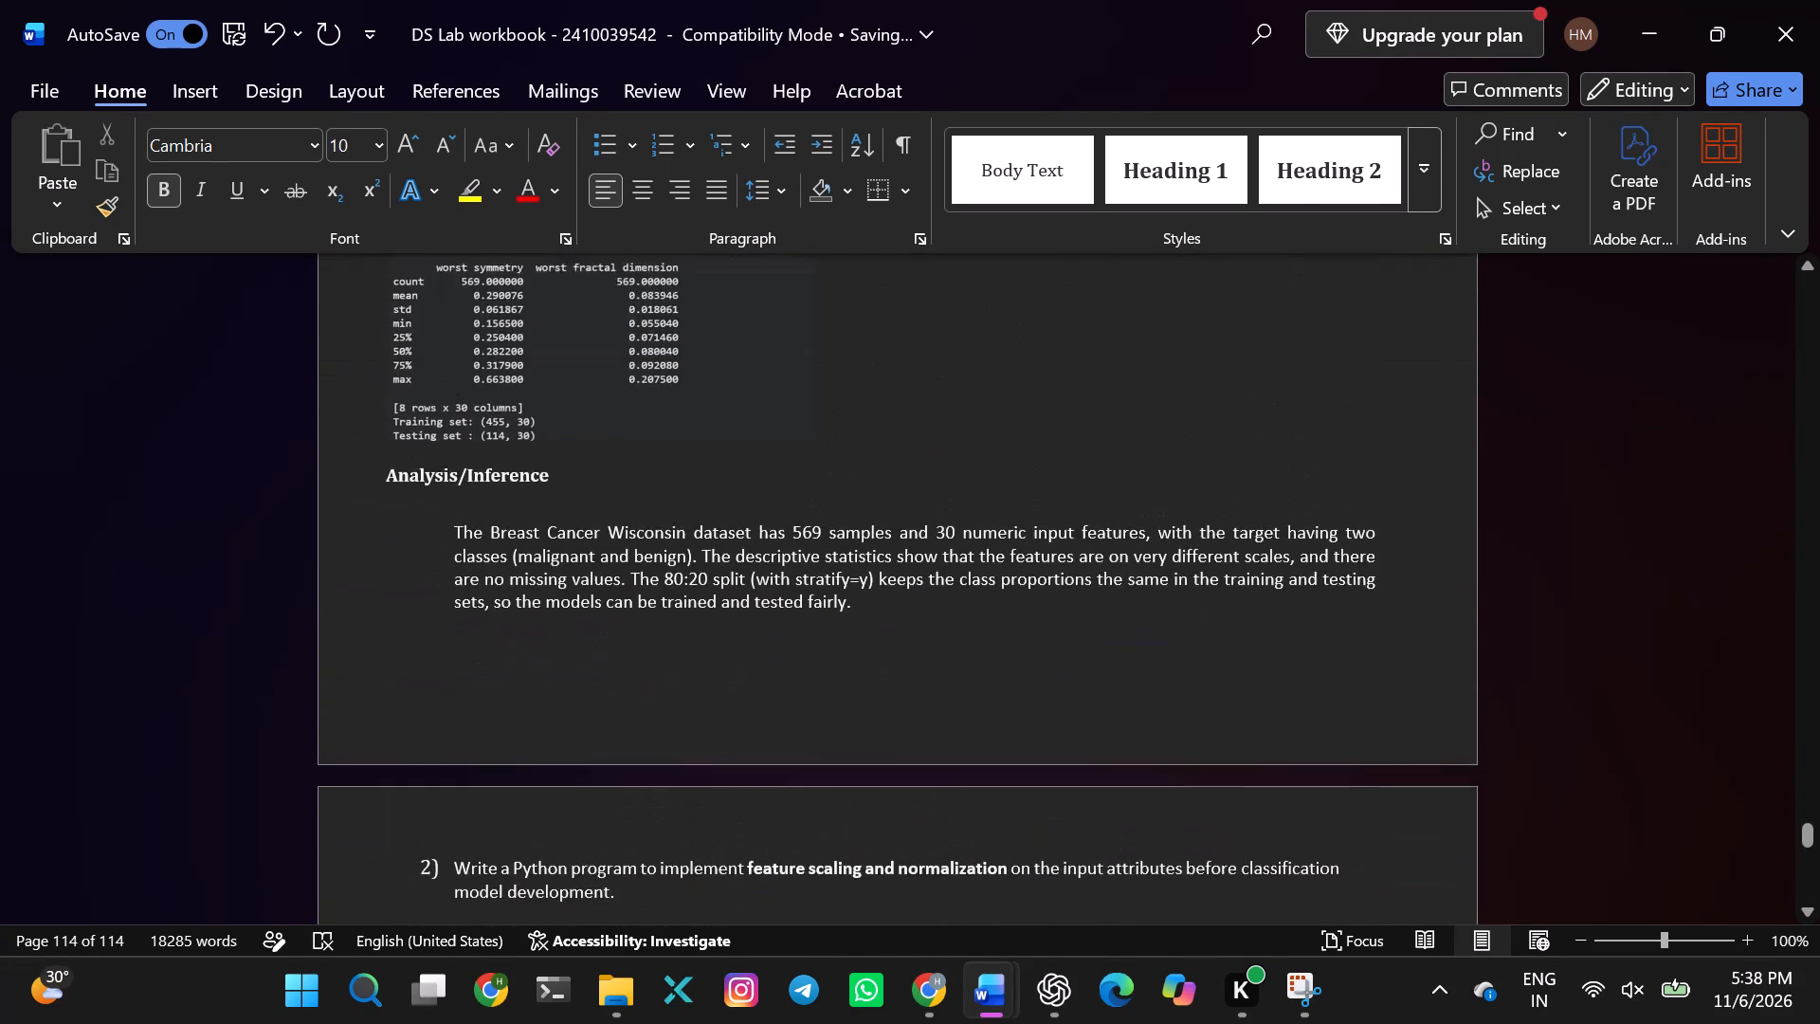
{"action": "scroll", "coordinate": [835, 416], "scroll_direction": "up", "scroll_amount": 9}
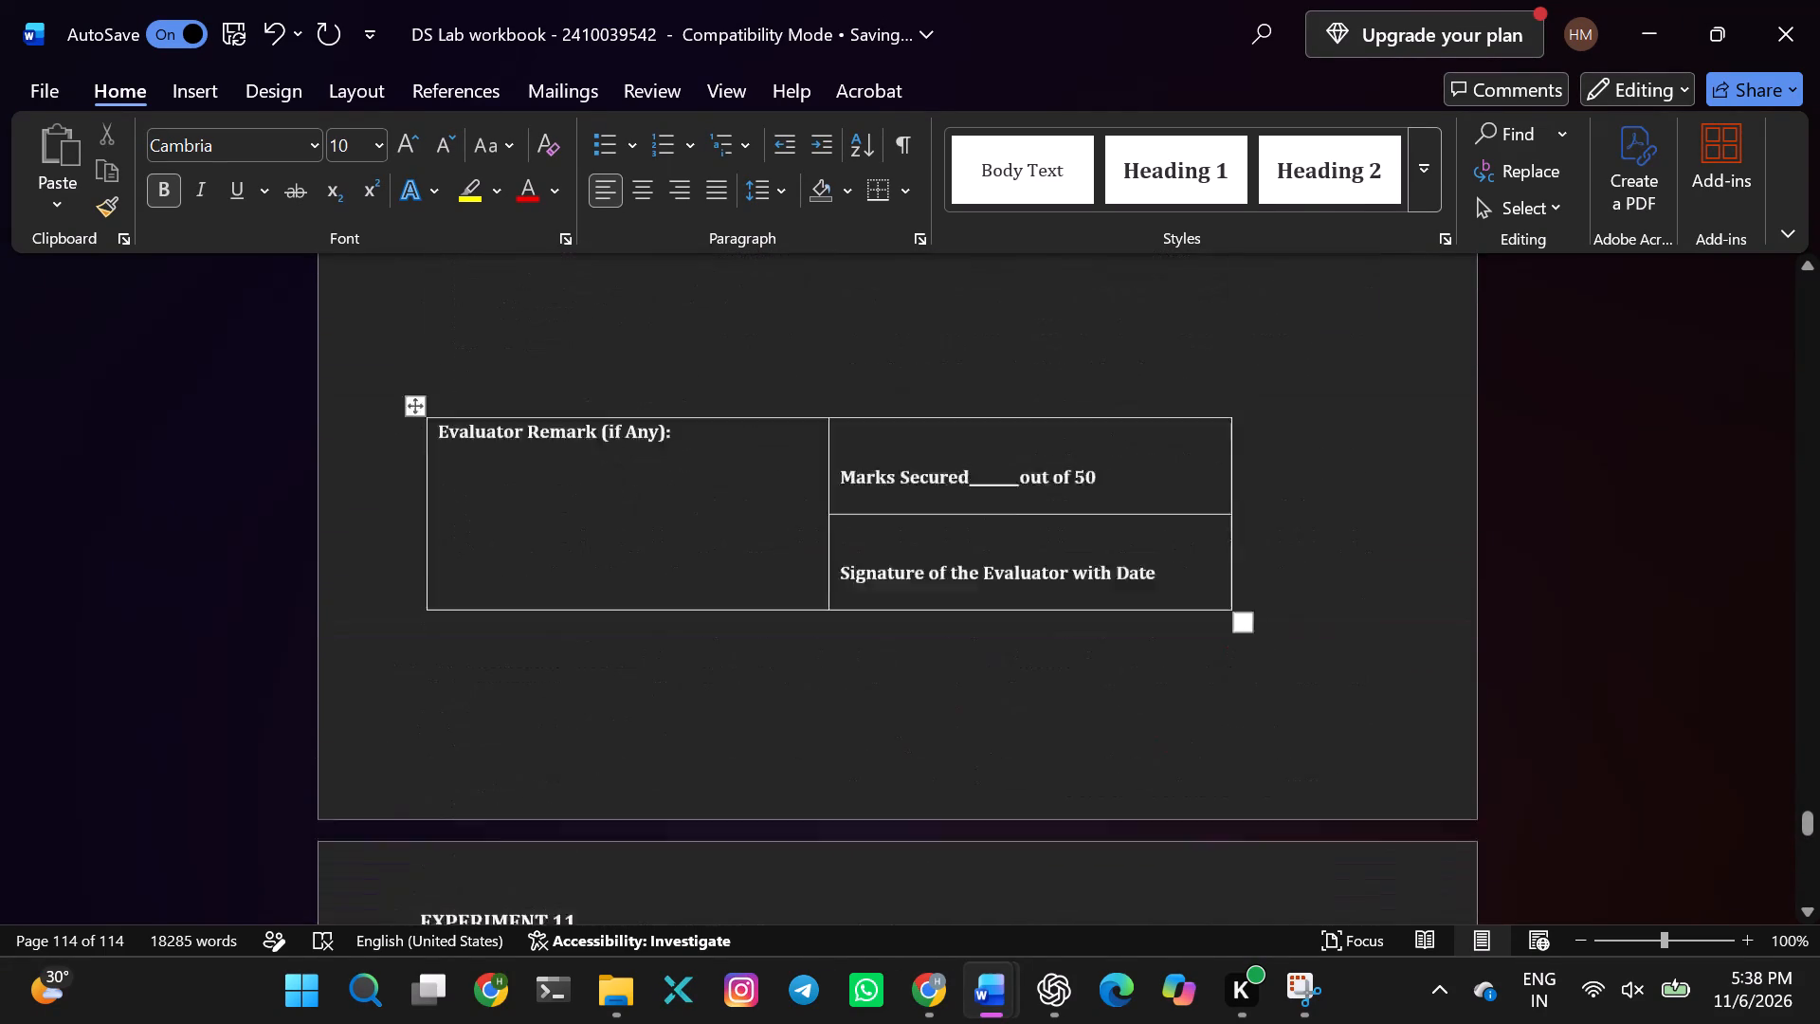
{"action": "scroll", "coordinate": [835, 416], "scroll_direction": "up", "scroll_amount": 1}
{"action": "scroll", "coordinate": [835, 416], "scroll_direction": "down", "scroll_amount": 1}
{"action": "scroll", "coordinate": [835, 416], "scroll_direction": "up", "scroll_amount": 1}
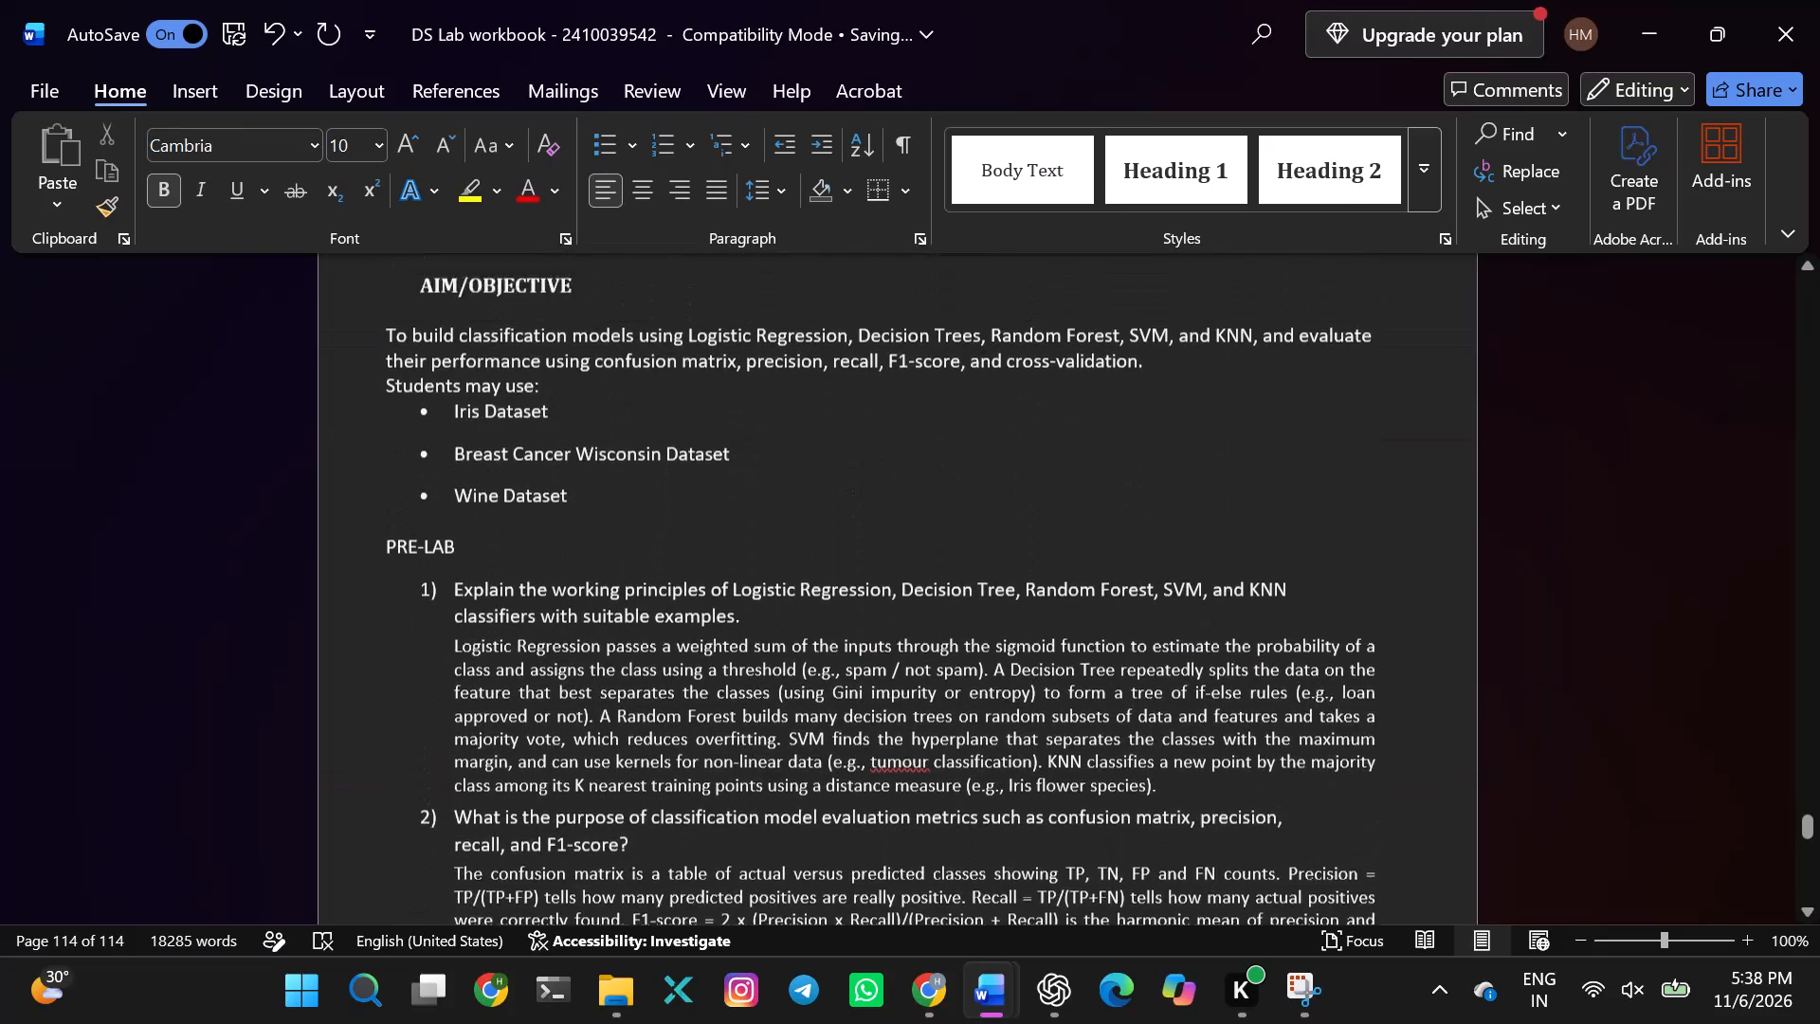
{"action": "scroll", "coordinate": [835, 416], "scroll_direction": "up", "scroll_amount": 1}
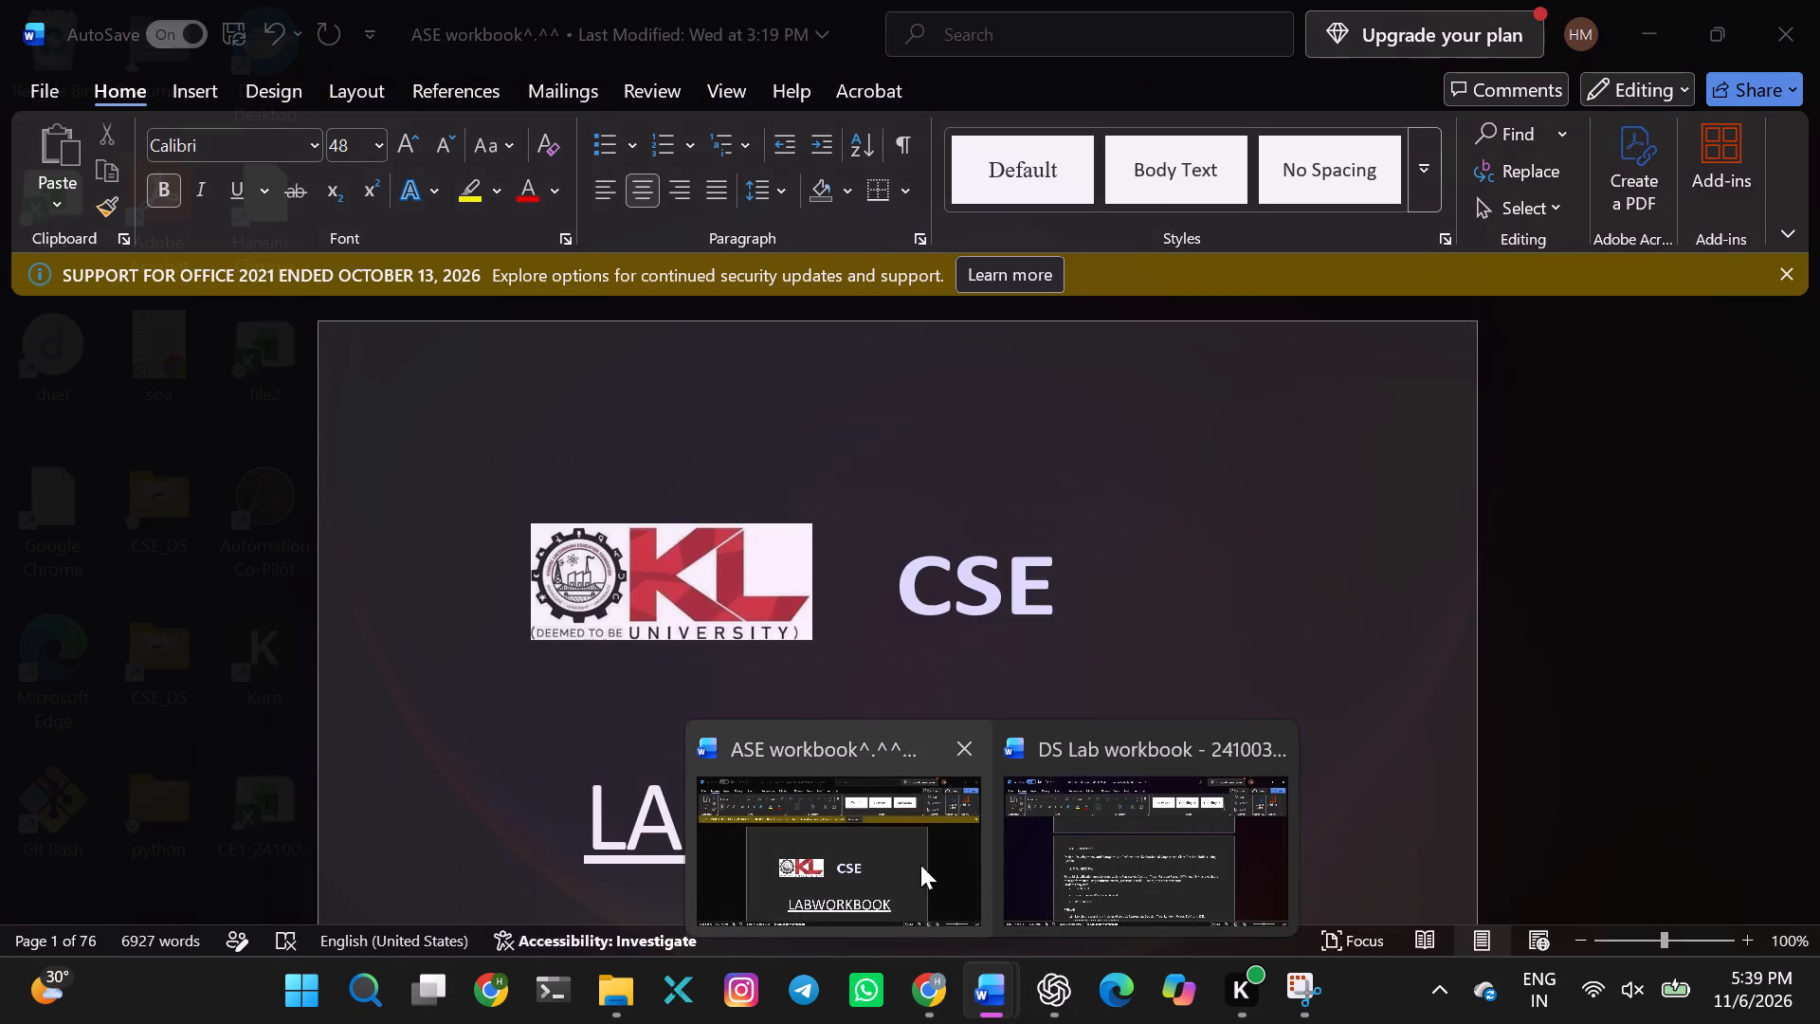
Close the ASE workbook and the DS Lab workbook.
{"action": "left_click", "coordinate": [881, 862]}
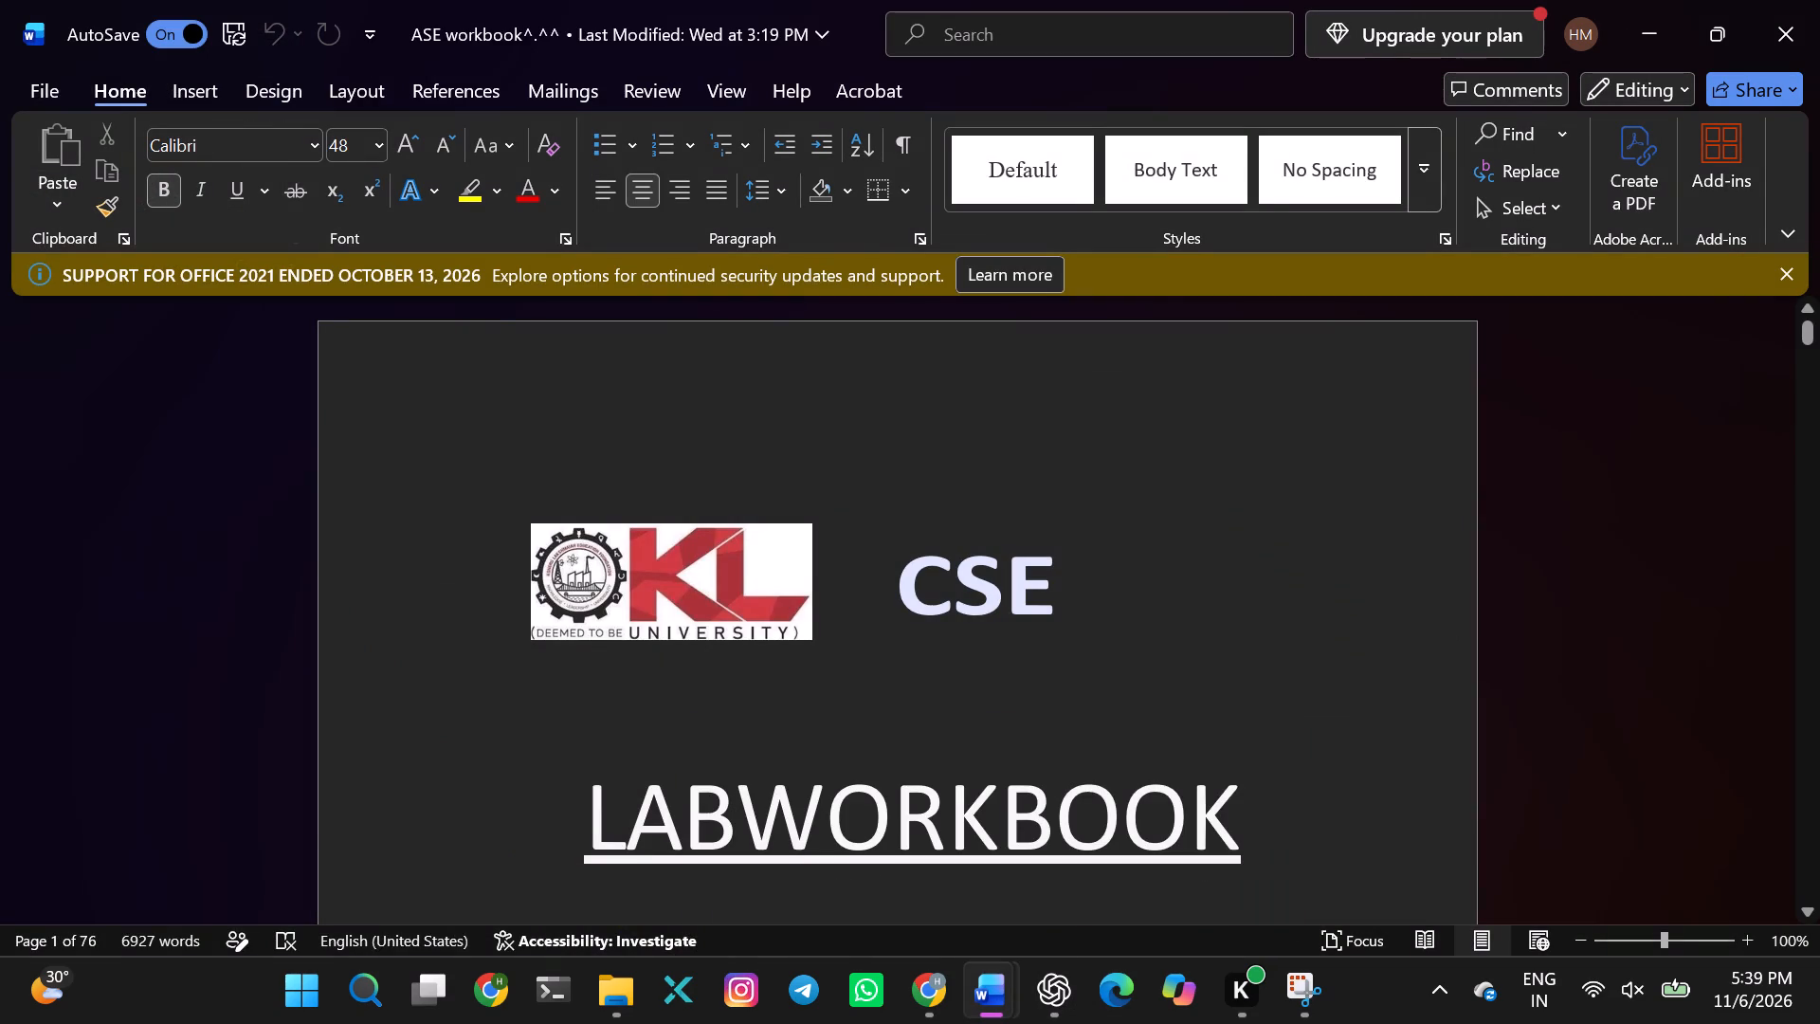
{"action": "left_click", "coordinate": [1316, 741]}
{"action": "left_click", "coordinate": [1798, 15]}
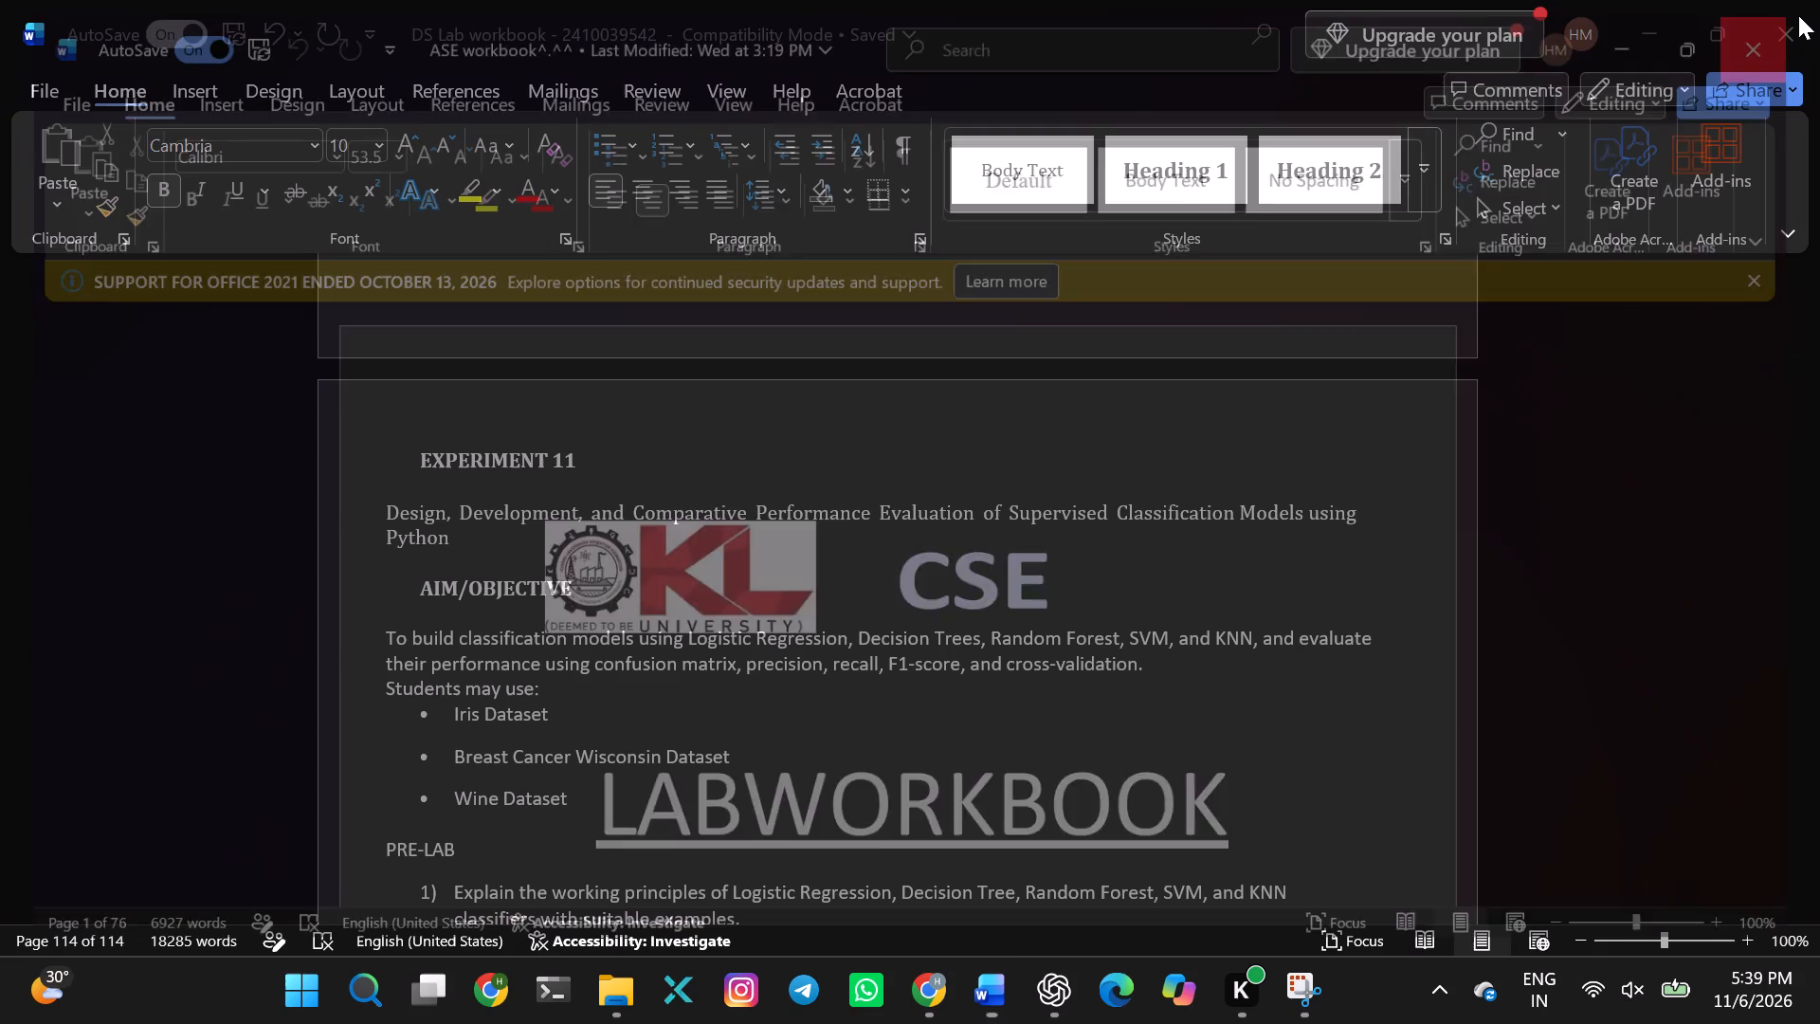
{"action": "left_click", "coordinate": [1778, 23]}
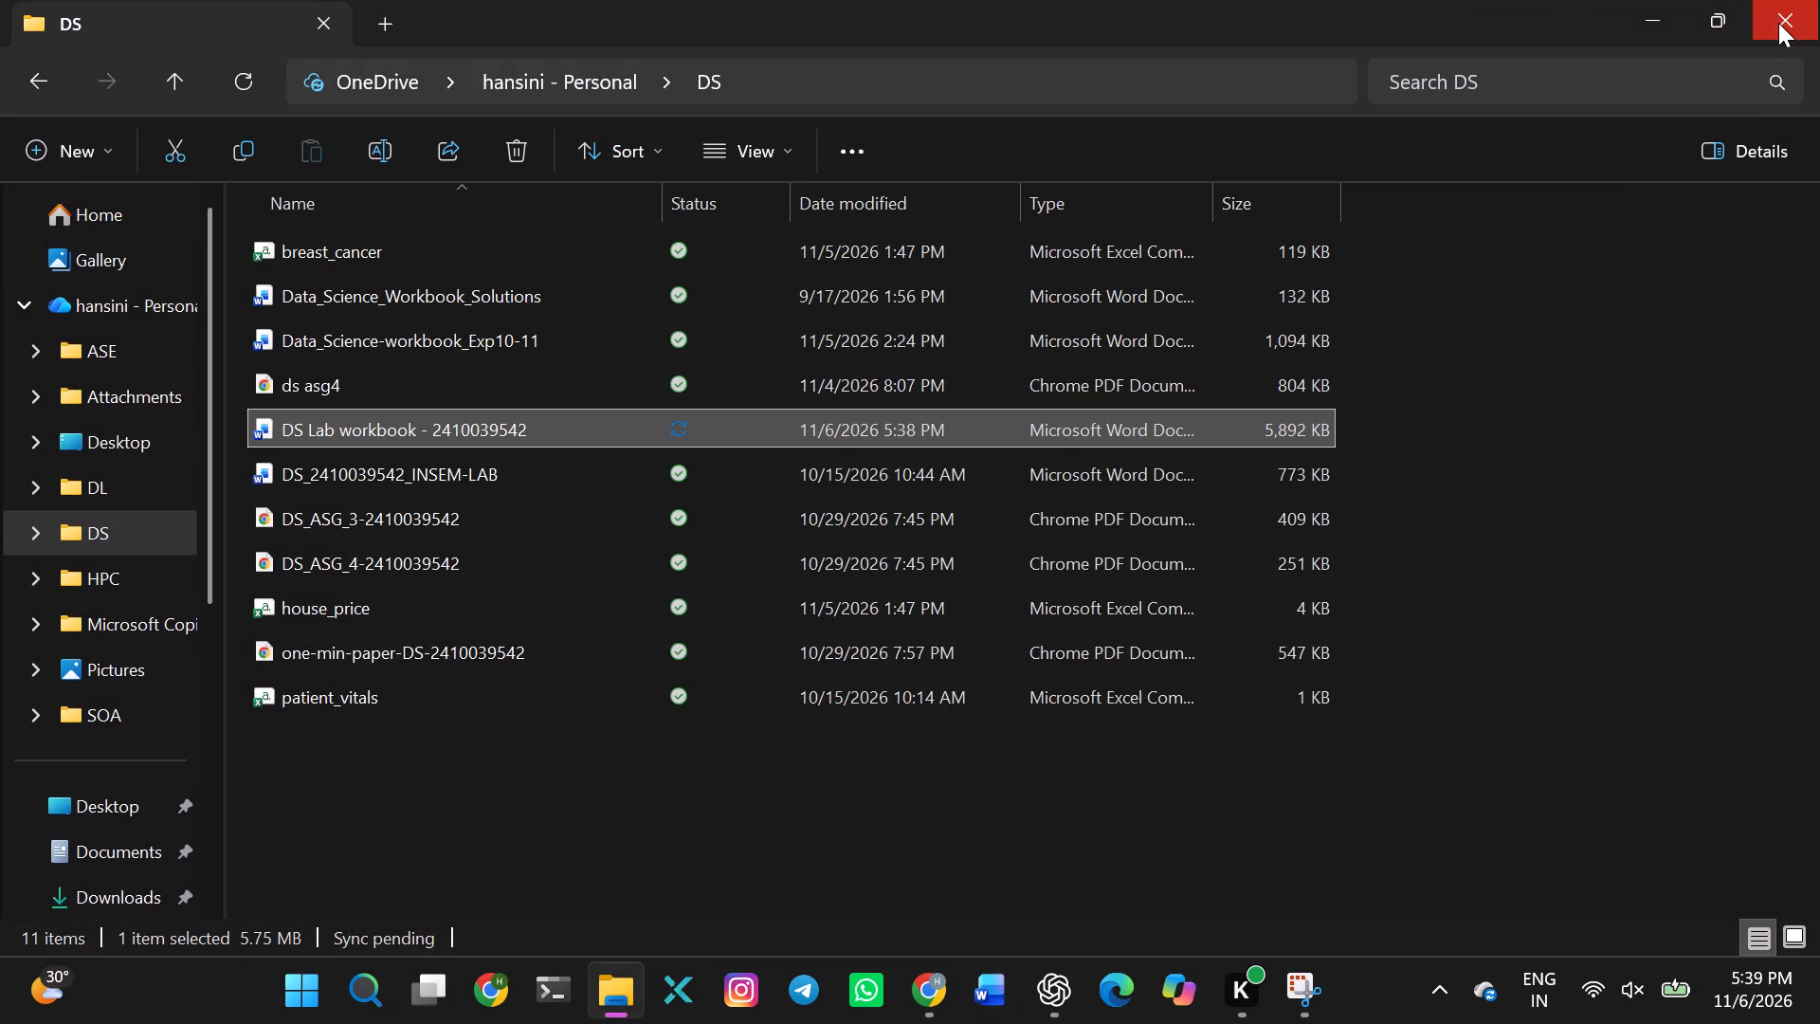